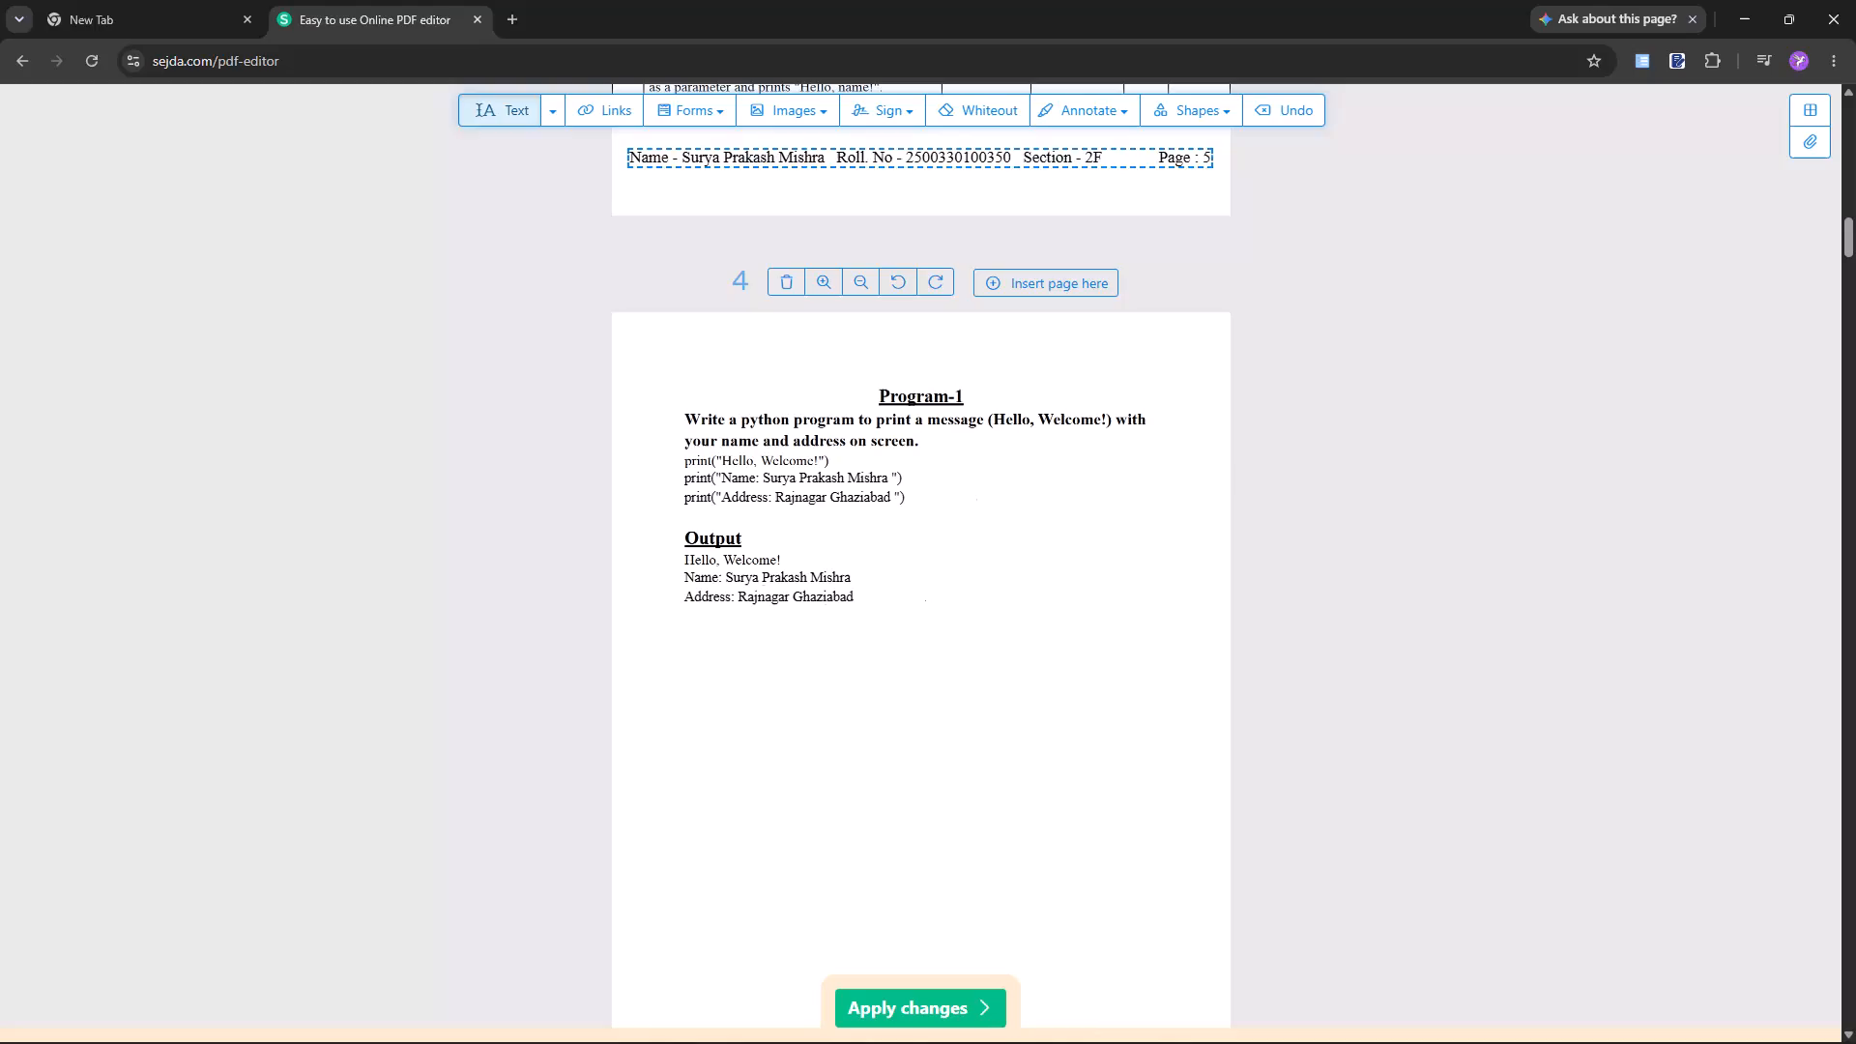
Review the index pages and the Program-1 page of the Python lab file PDF.
{"action": "scroll", "coordinate": [972, 611], "scroll_direction": "up", "scroll_amount": 8}
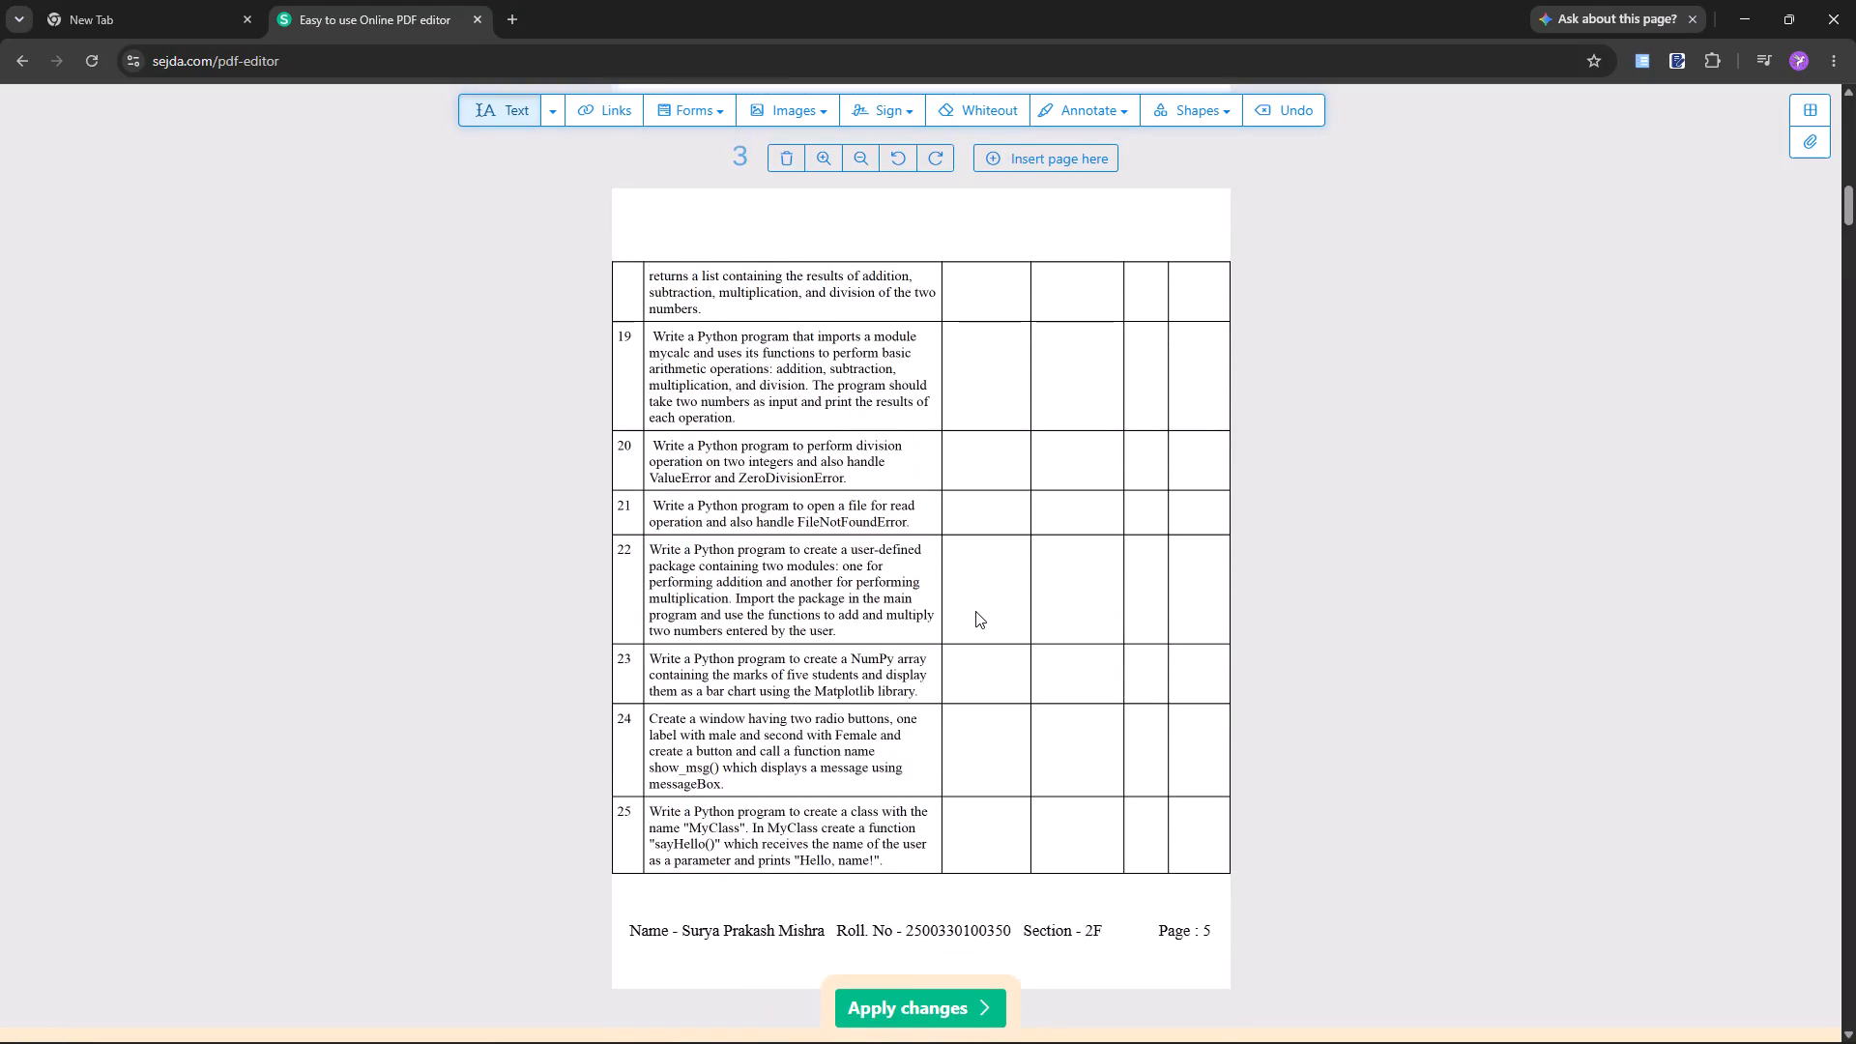
{"action": "scroll", "coordinate": [975, 611], "scroll_direction": "up", "scroll_amount": 16}
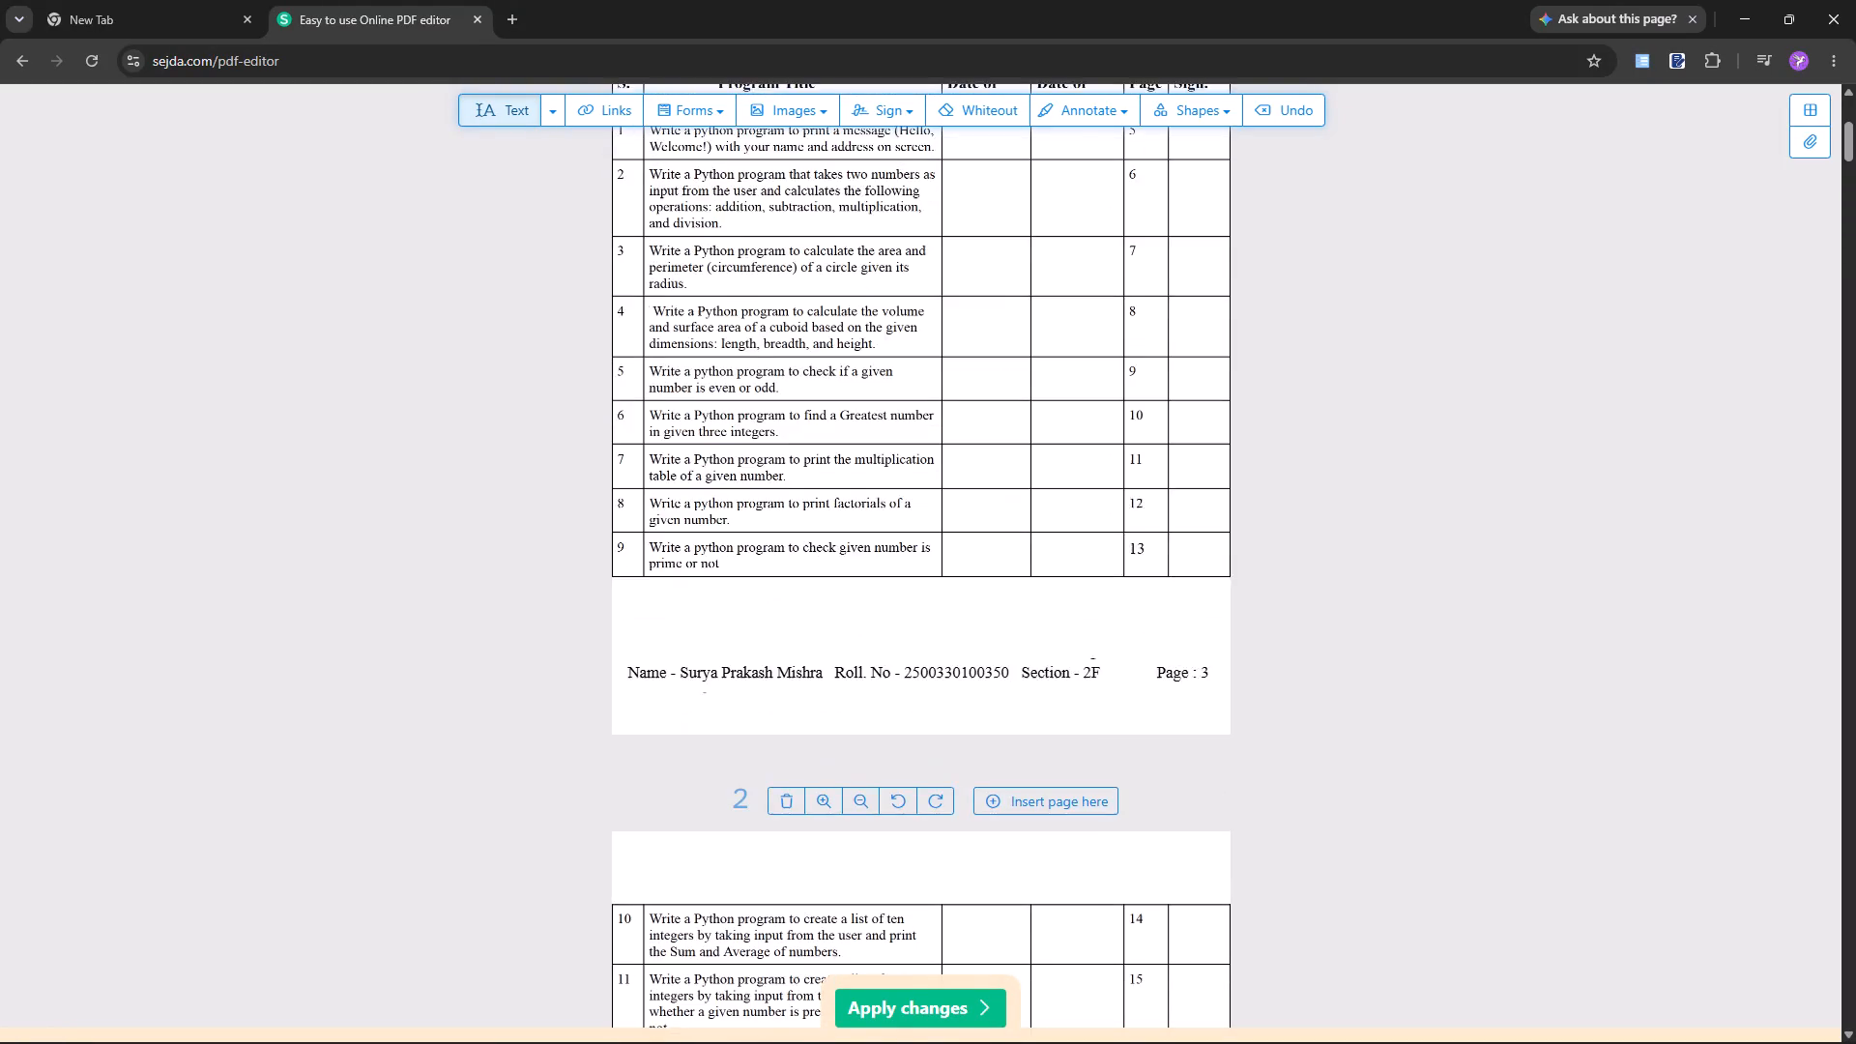
{"action": "scroll", "coordinate": [975, 611], "scroll_direction": "up", "scroll_amount": 7}
{"action": "scroll", "coordinate": [975, 611], "scroll_direction": "down", "scroll_amount": 5}
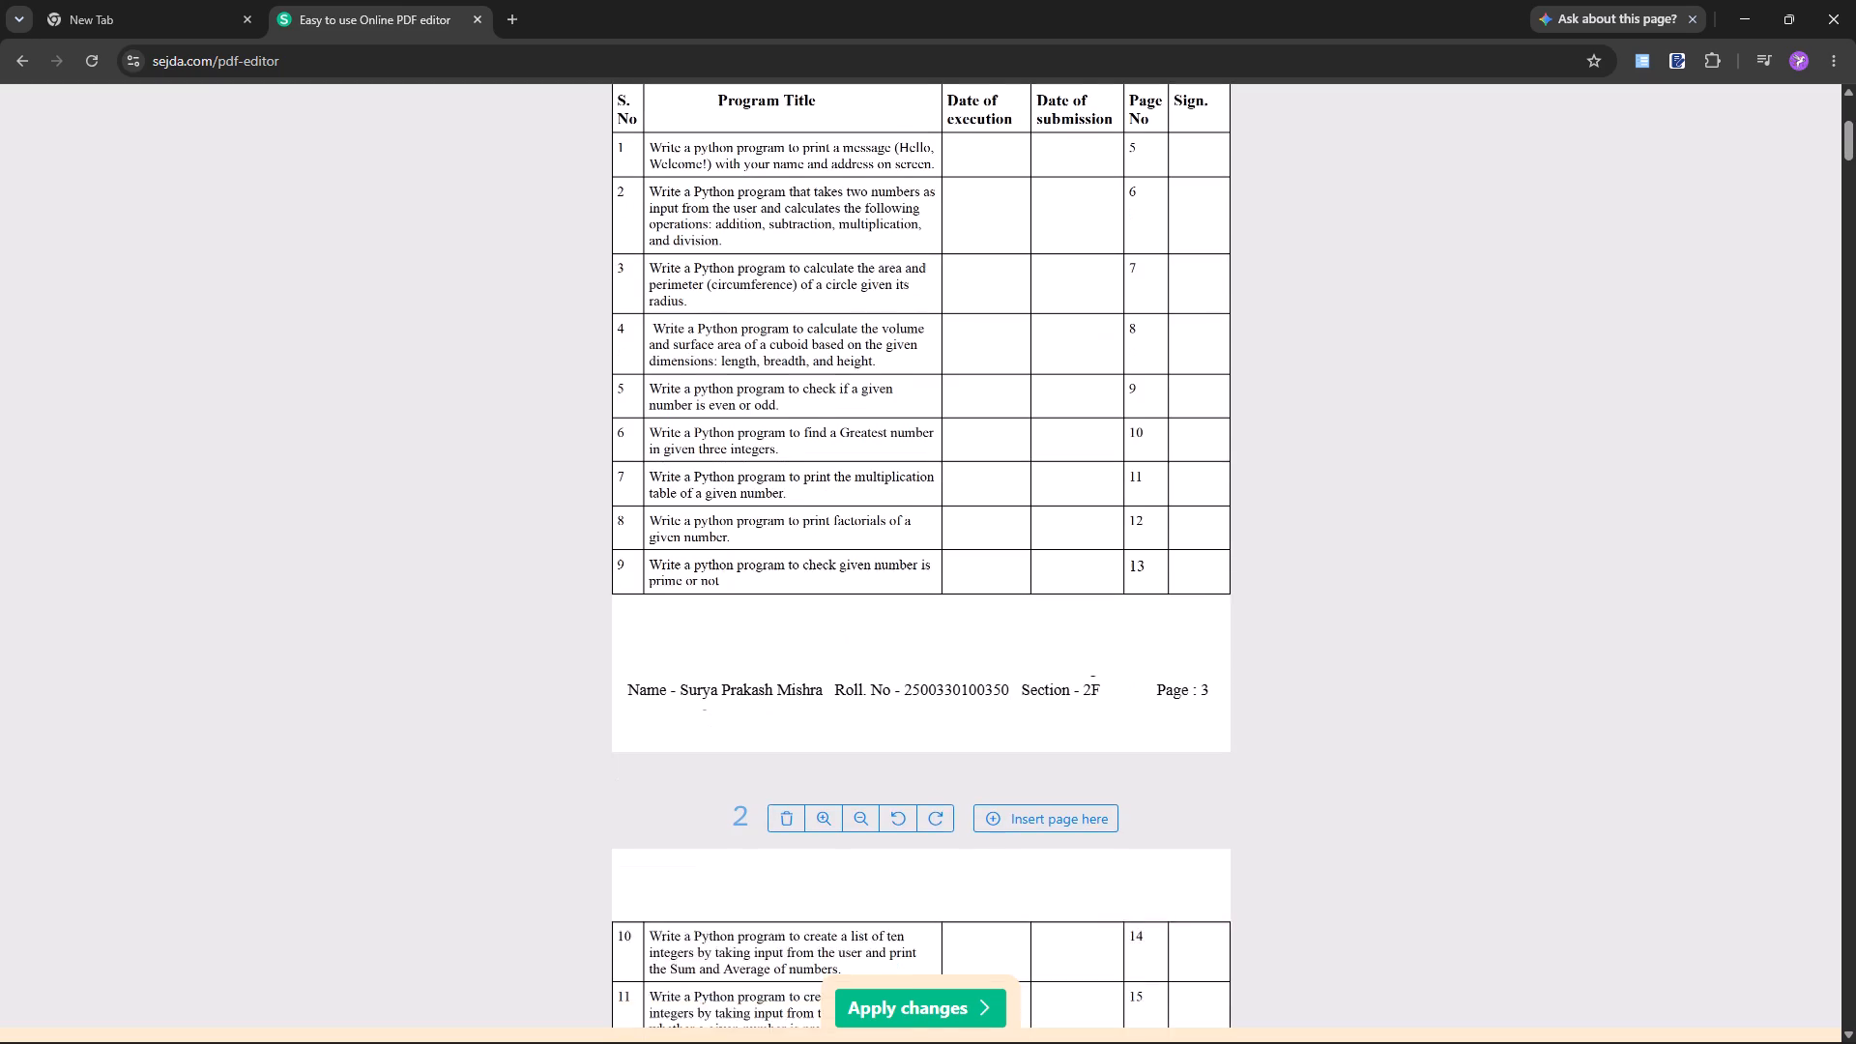
{"action": "scroll", "coordinate": [975, 611], "scroll_direction": "down", "scroll_amount": 18}
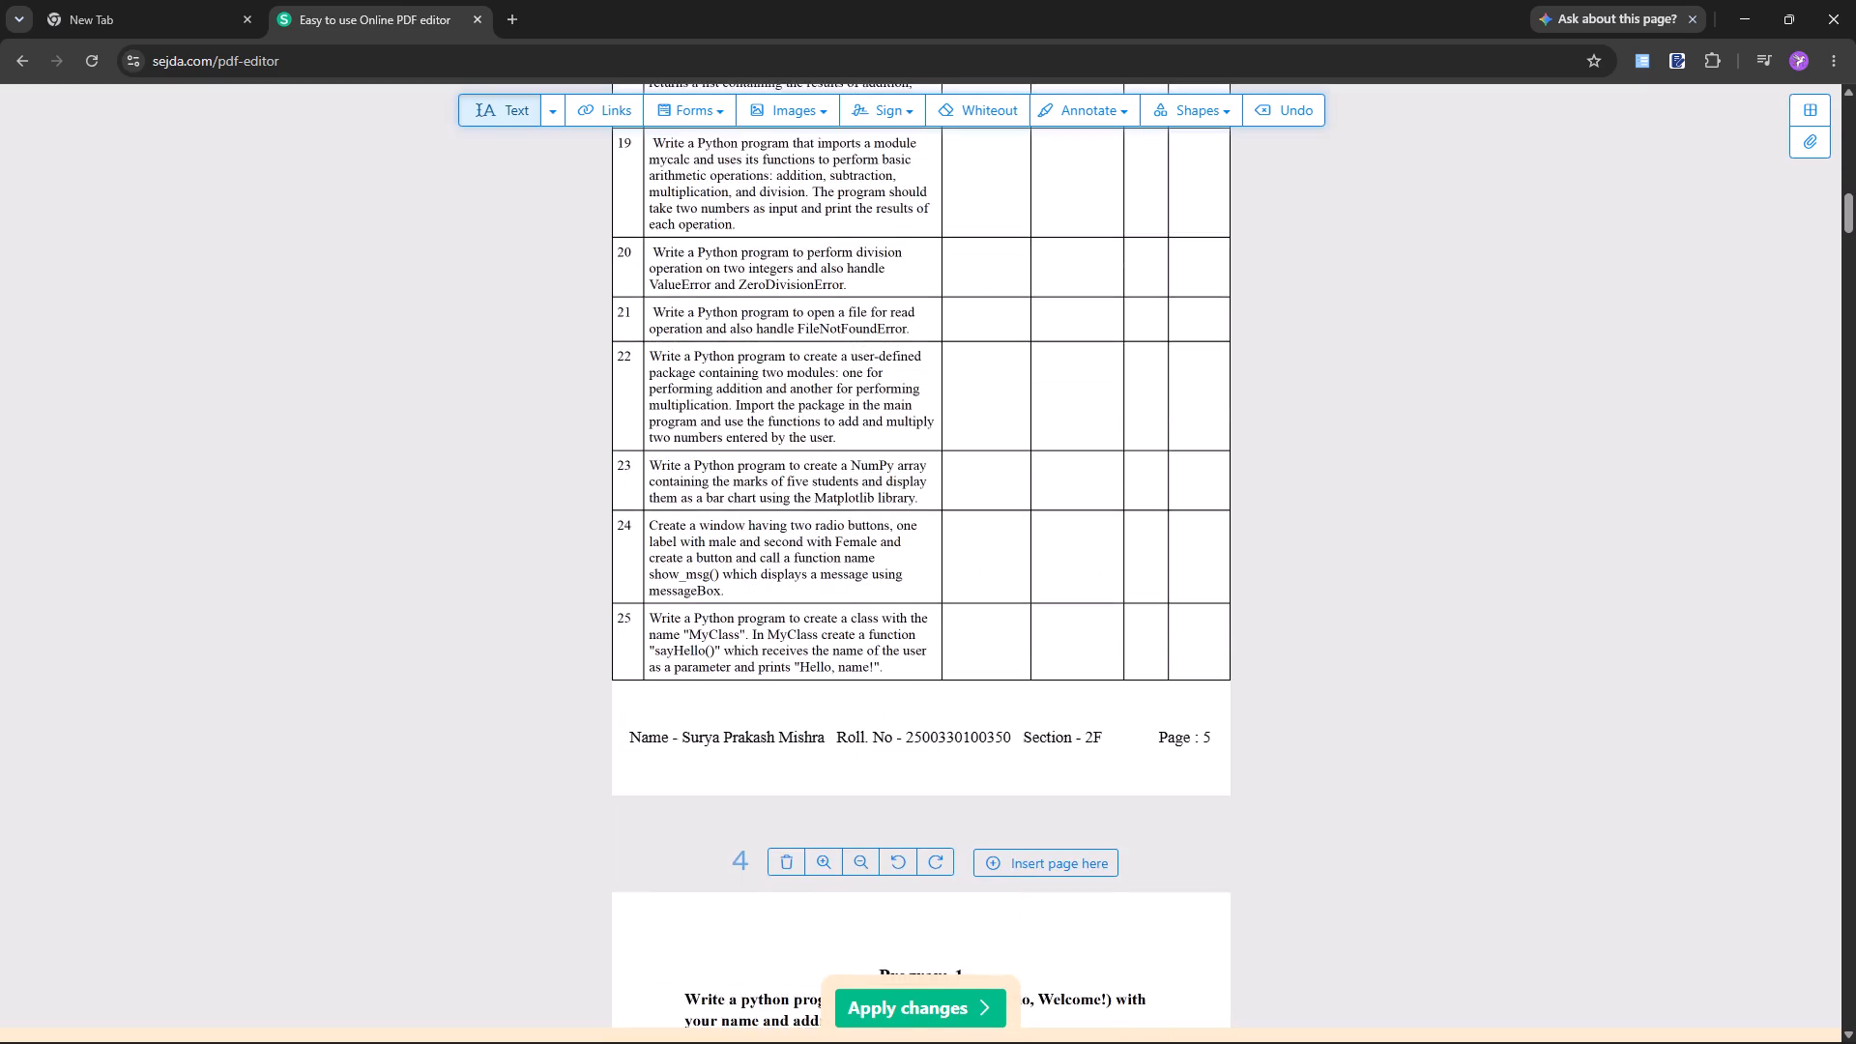
{"action": "scroll", "coordinate": [975, 611], "scroll_direction": "down", "scroll_amount": 7}
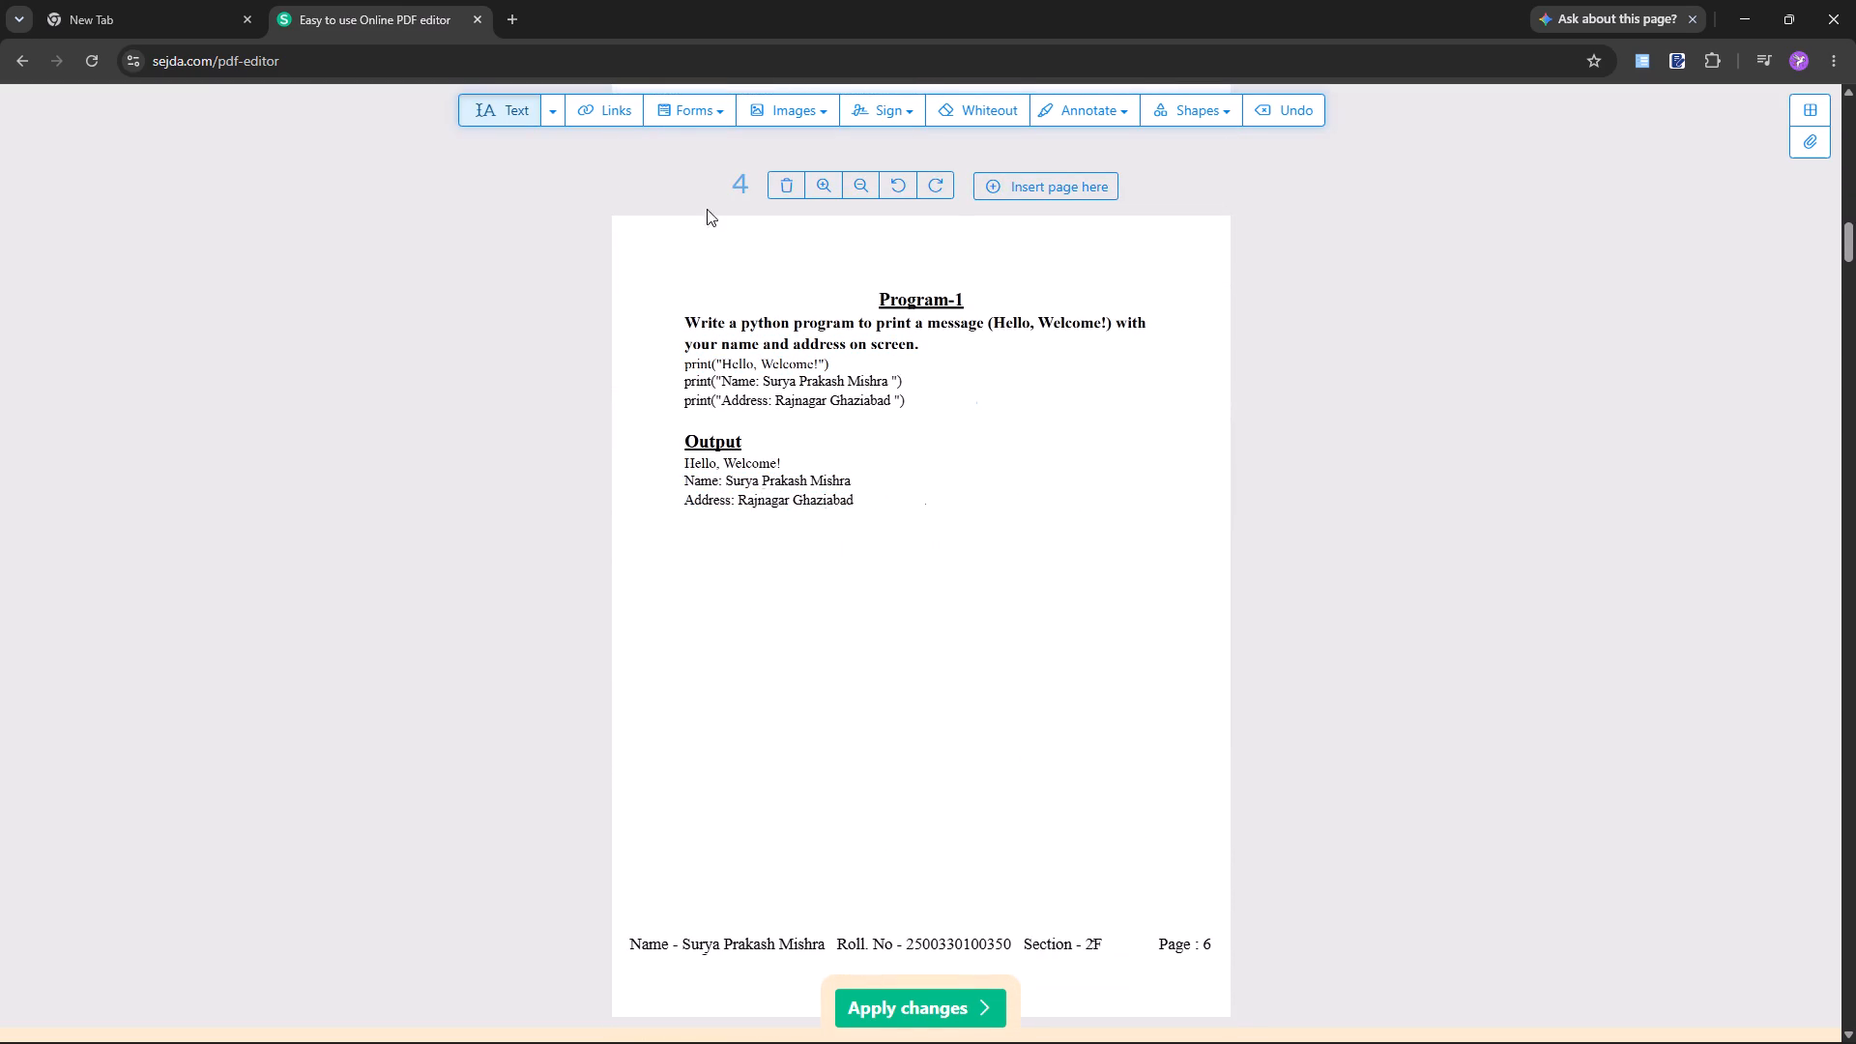
Search the web in a new tab for "word online editor free" and open the pdfFiller Online Word Editor.
{"action": "left_click", "coordinate": [500, 14]}
{"action": "left_click", "coordinate": [506, 45]}
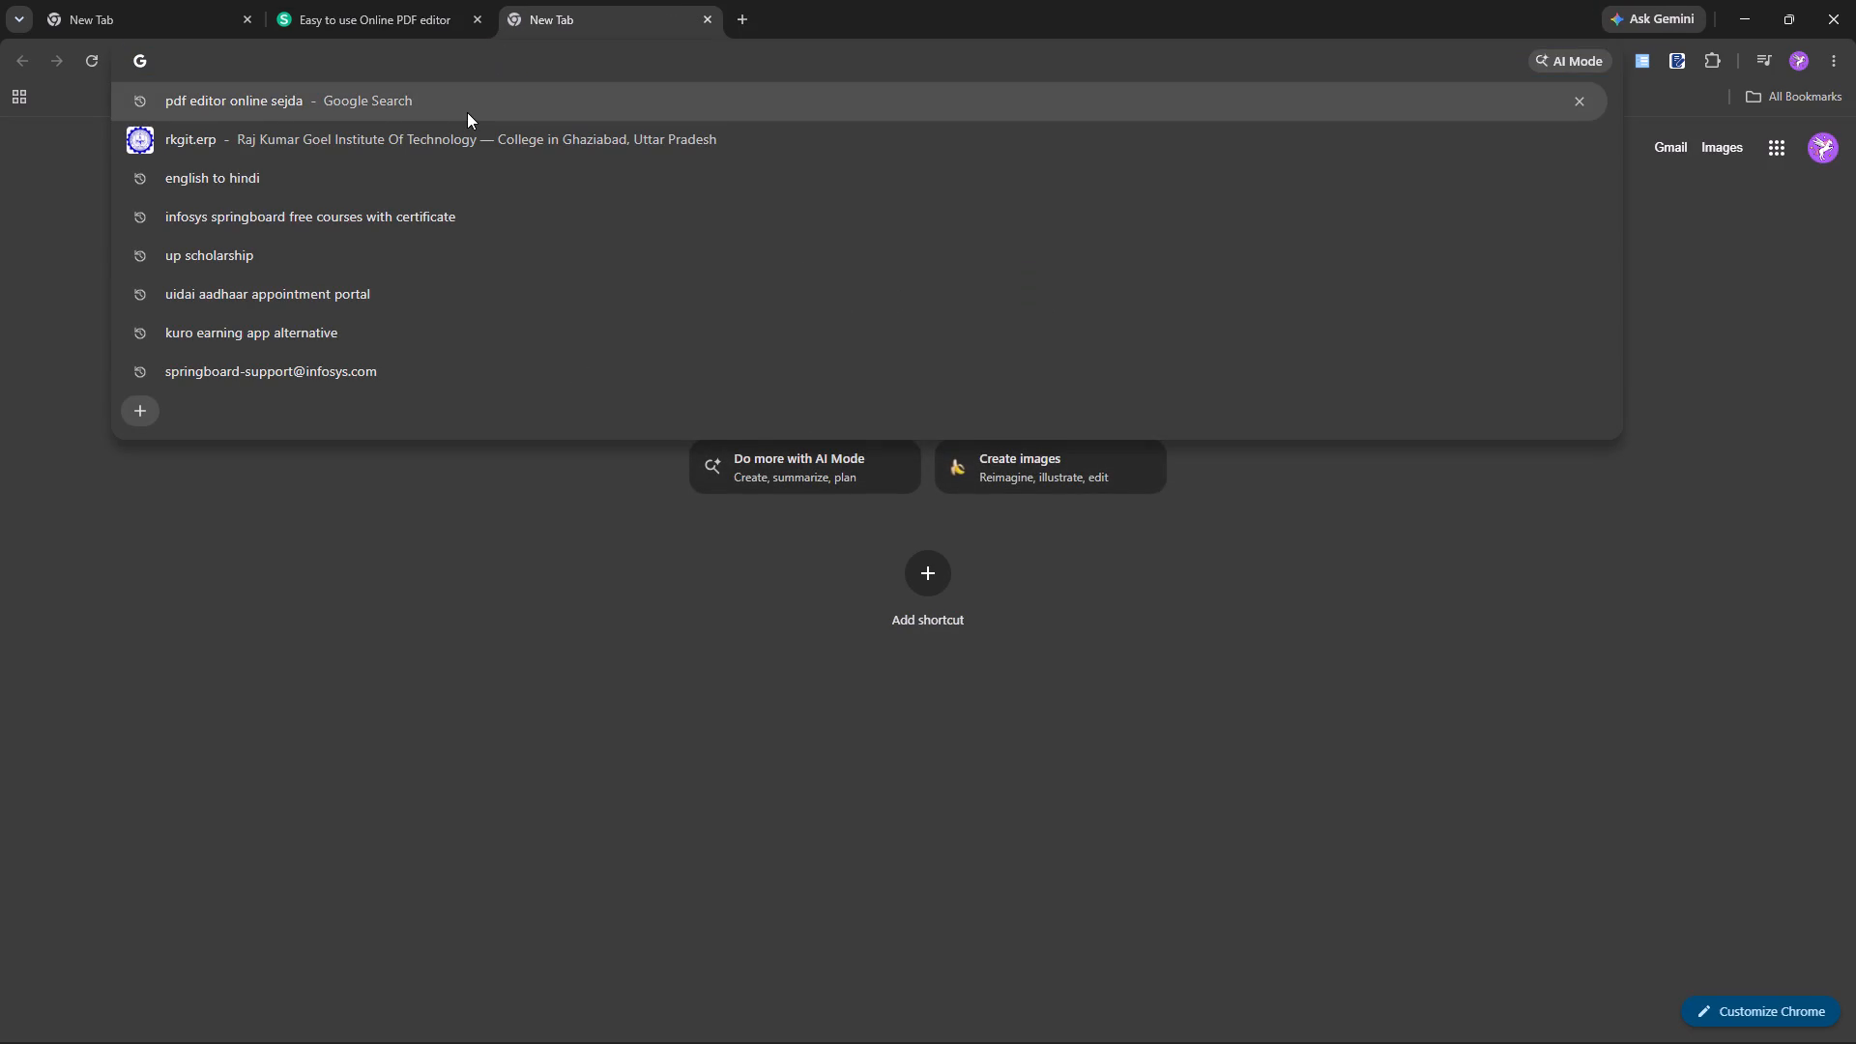
{"action": "type", "text": "word online"}
{"action": "key", "text": "space"}
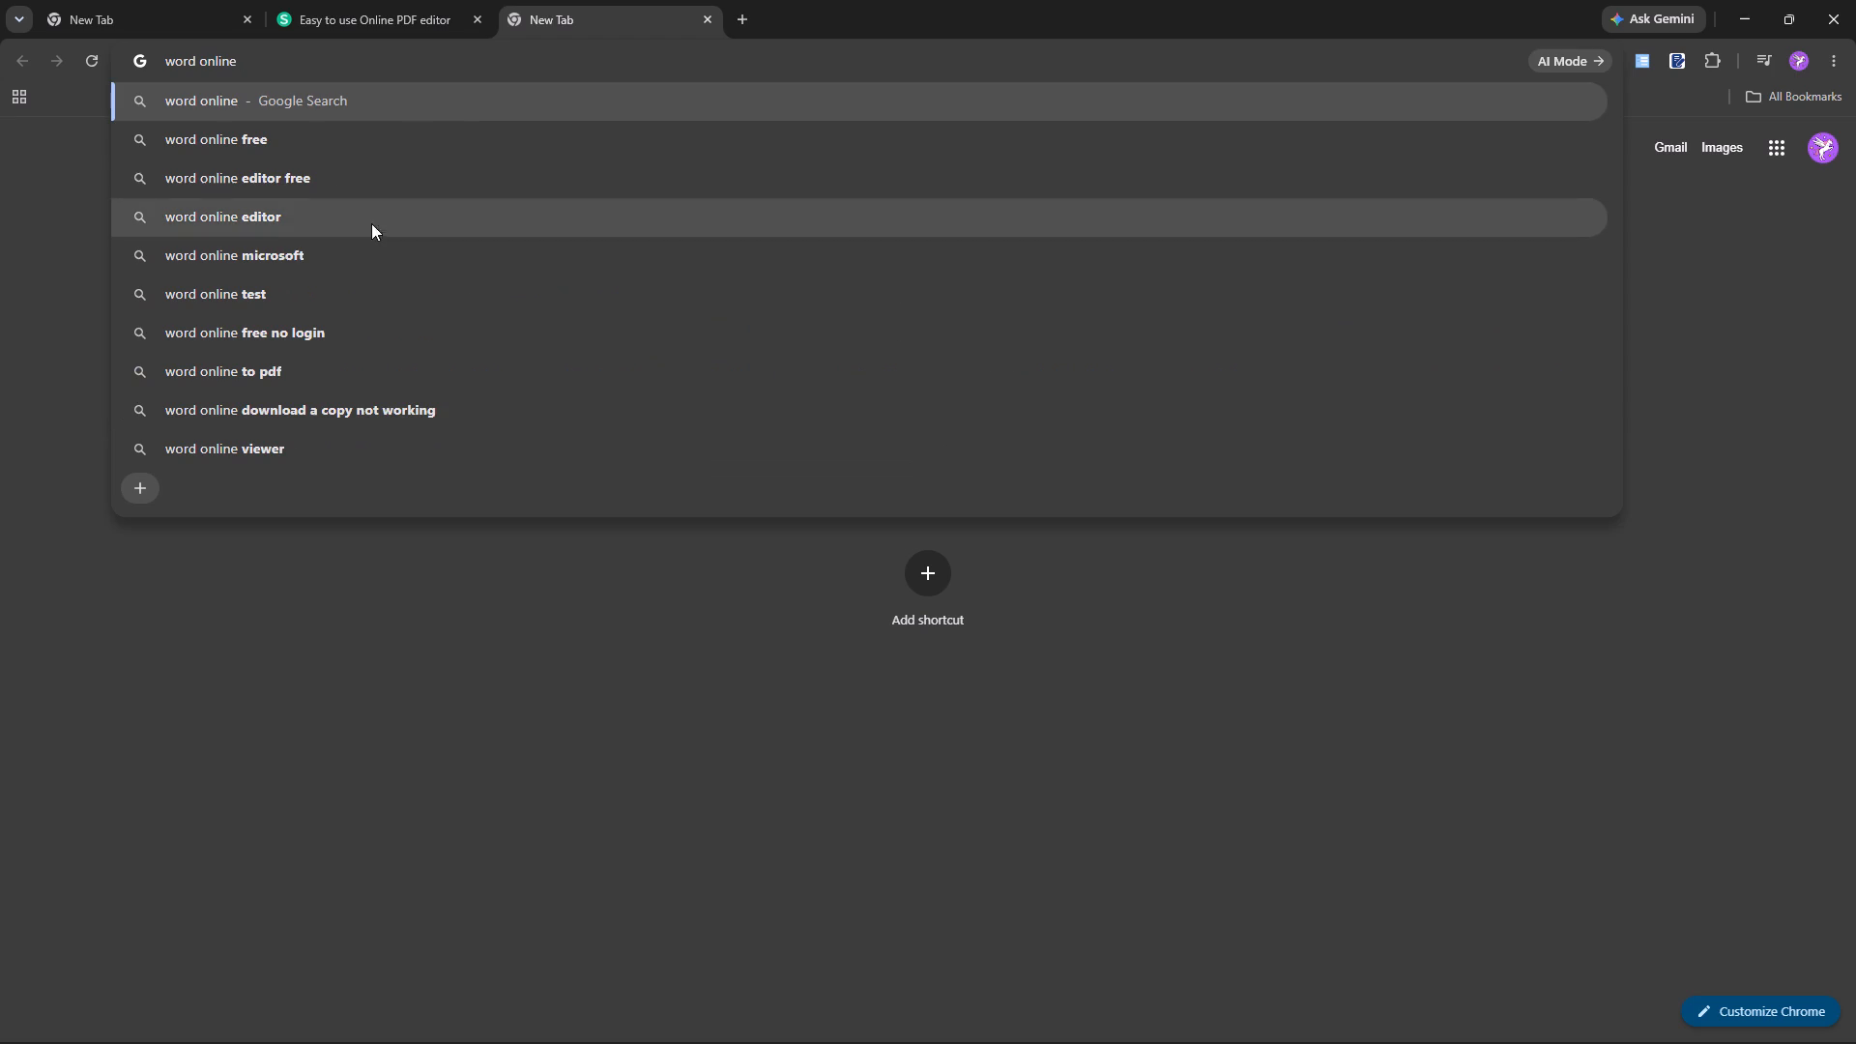
{"action": "left_click", "coordinate": [357, 175]}
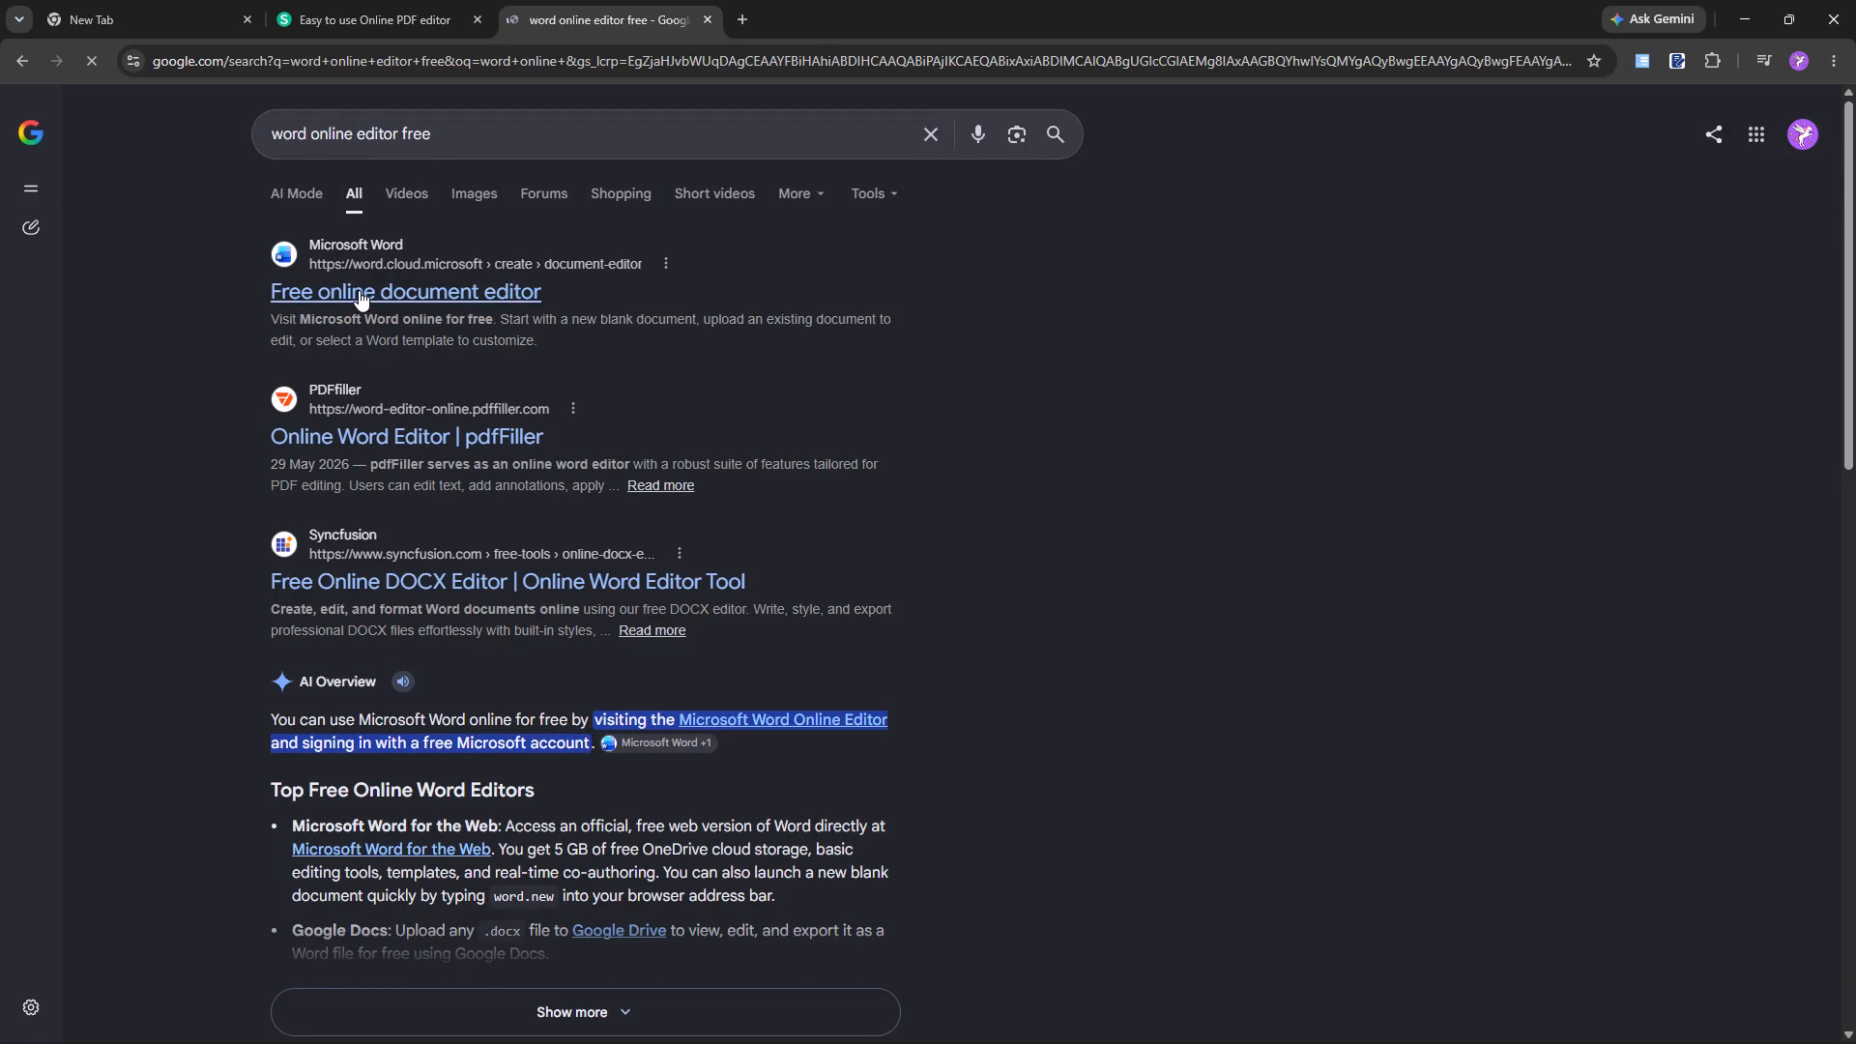
{"action": "left_click", "coordinate": [380, 444]}
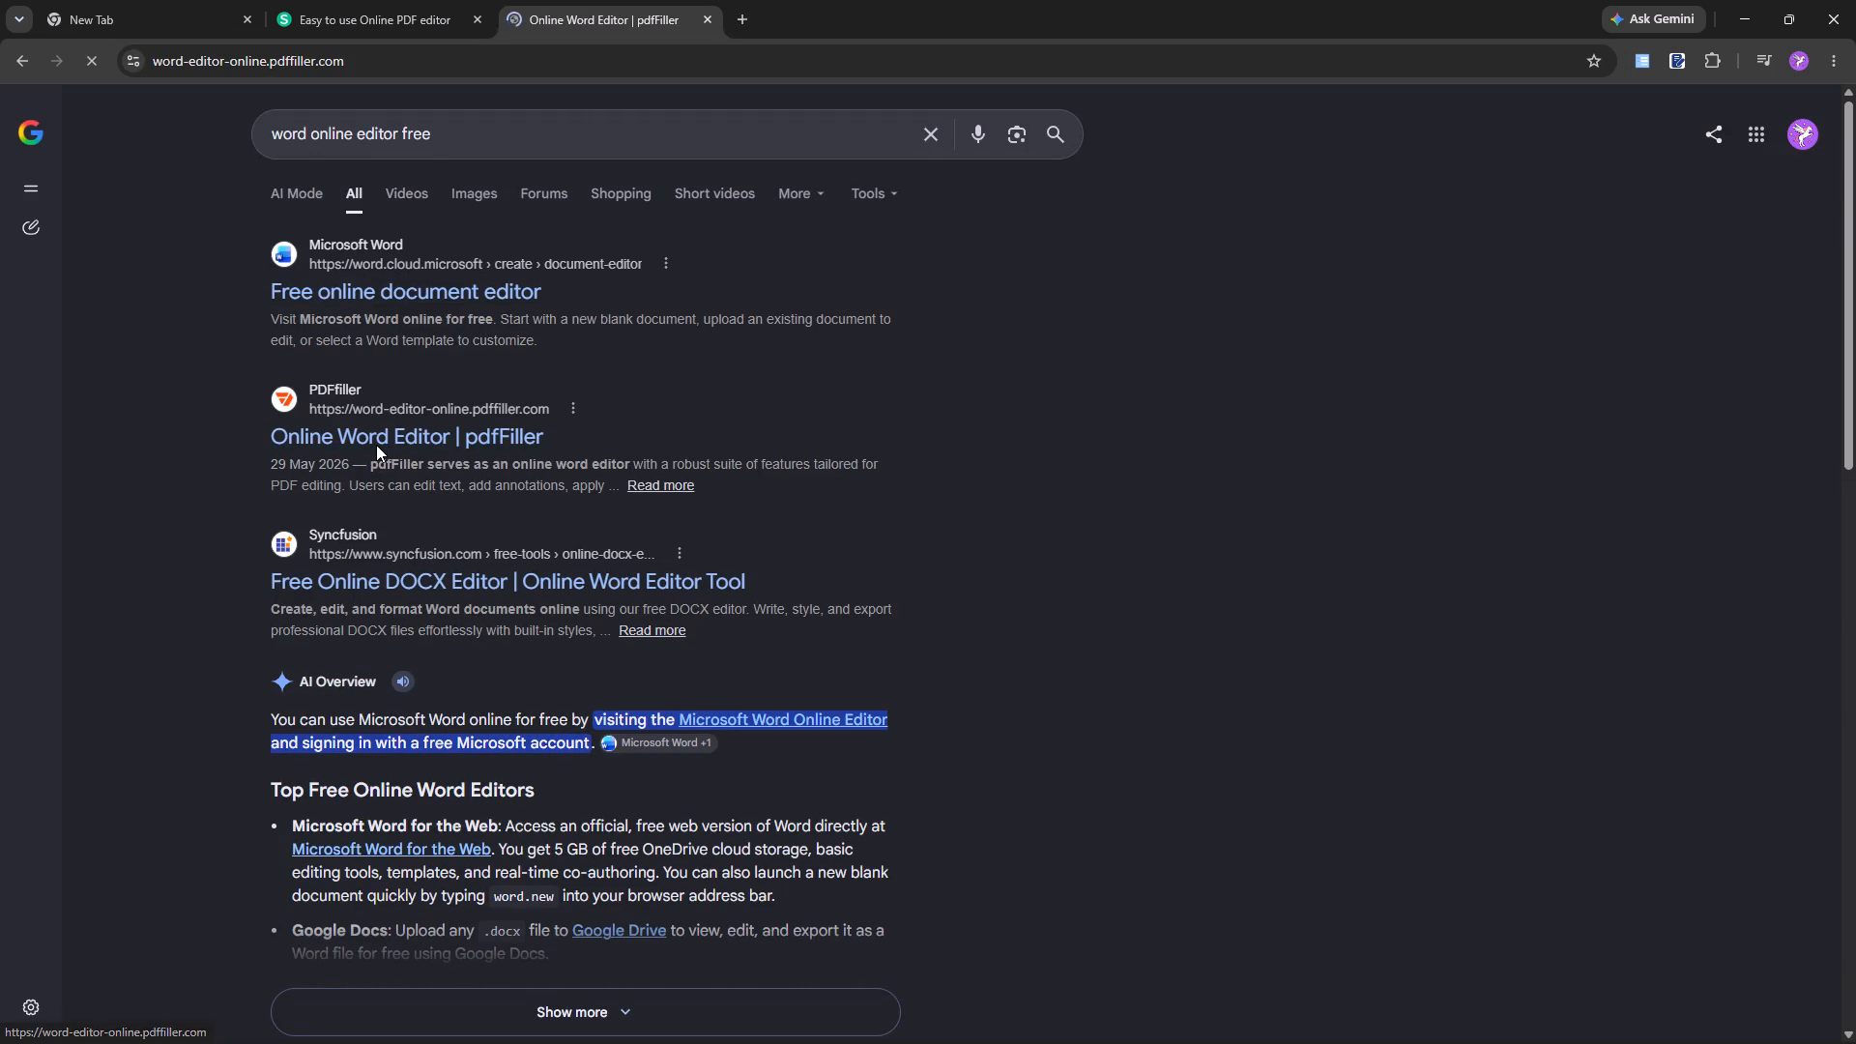
Accept the cookies, upload 1 (1).pdf from Downloads, dismiss the Google sign-in offer and start editing the document.
{"action": "left_click", "coordinate": [882, 485]}
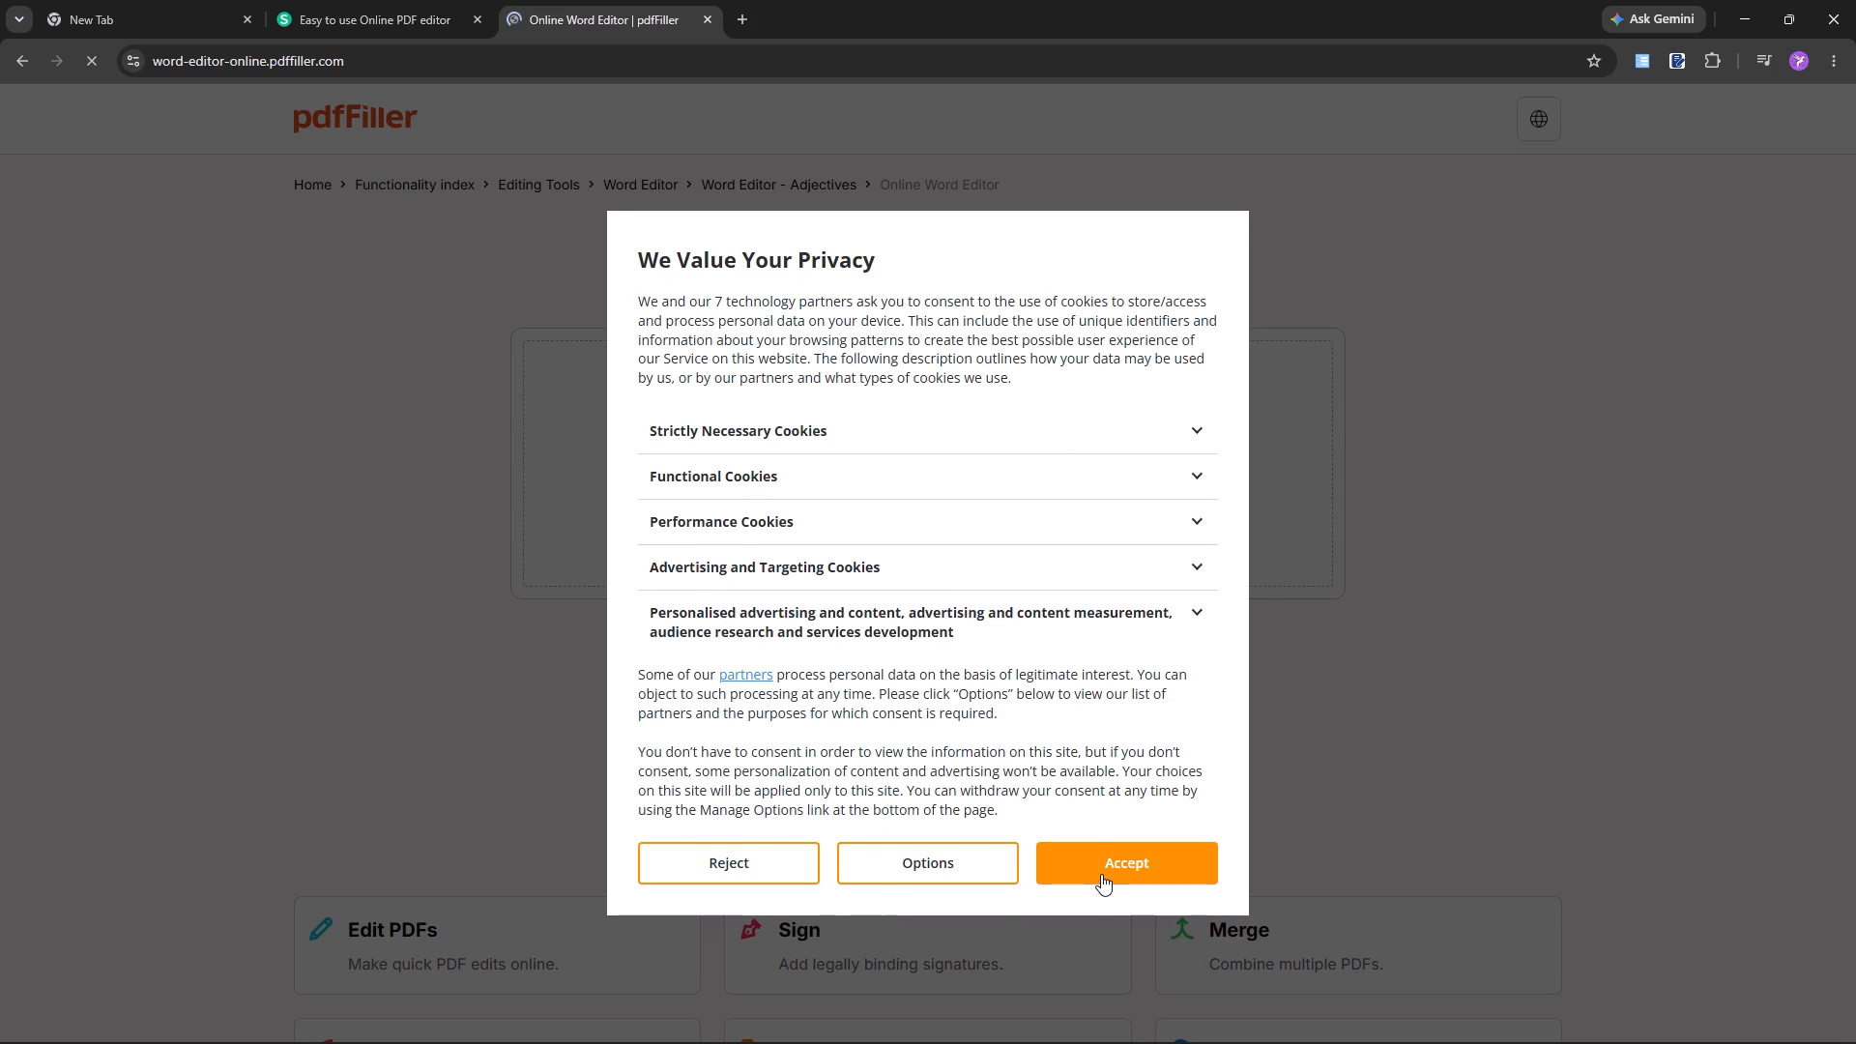
{"action": "left_click", "coordinate": [1101, 874]}
{"action": "left_click", "coordinate": [928, 493]}
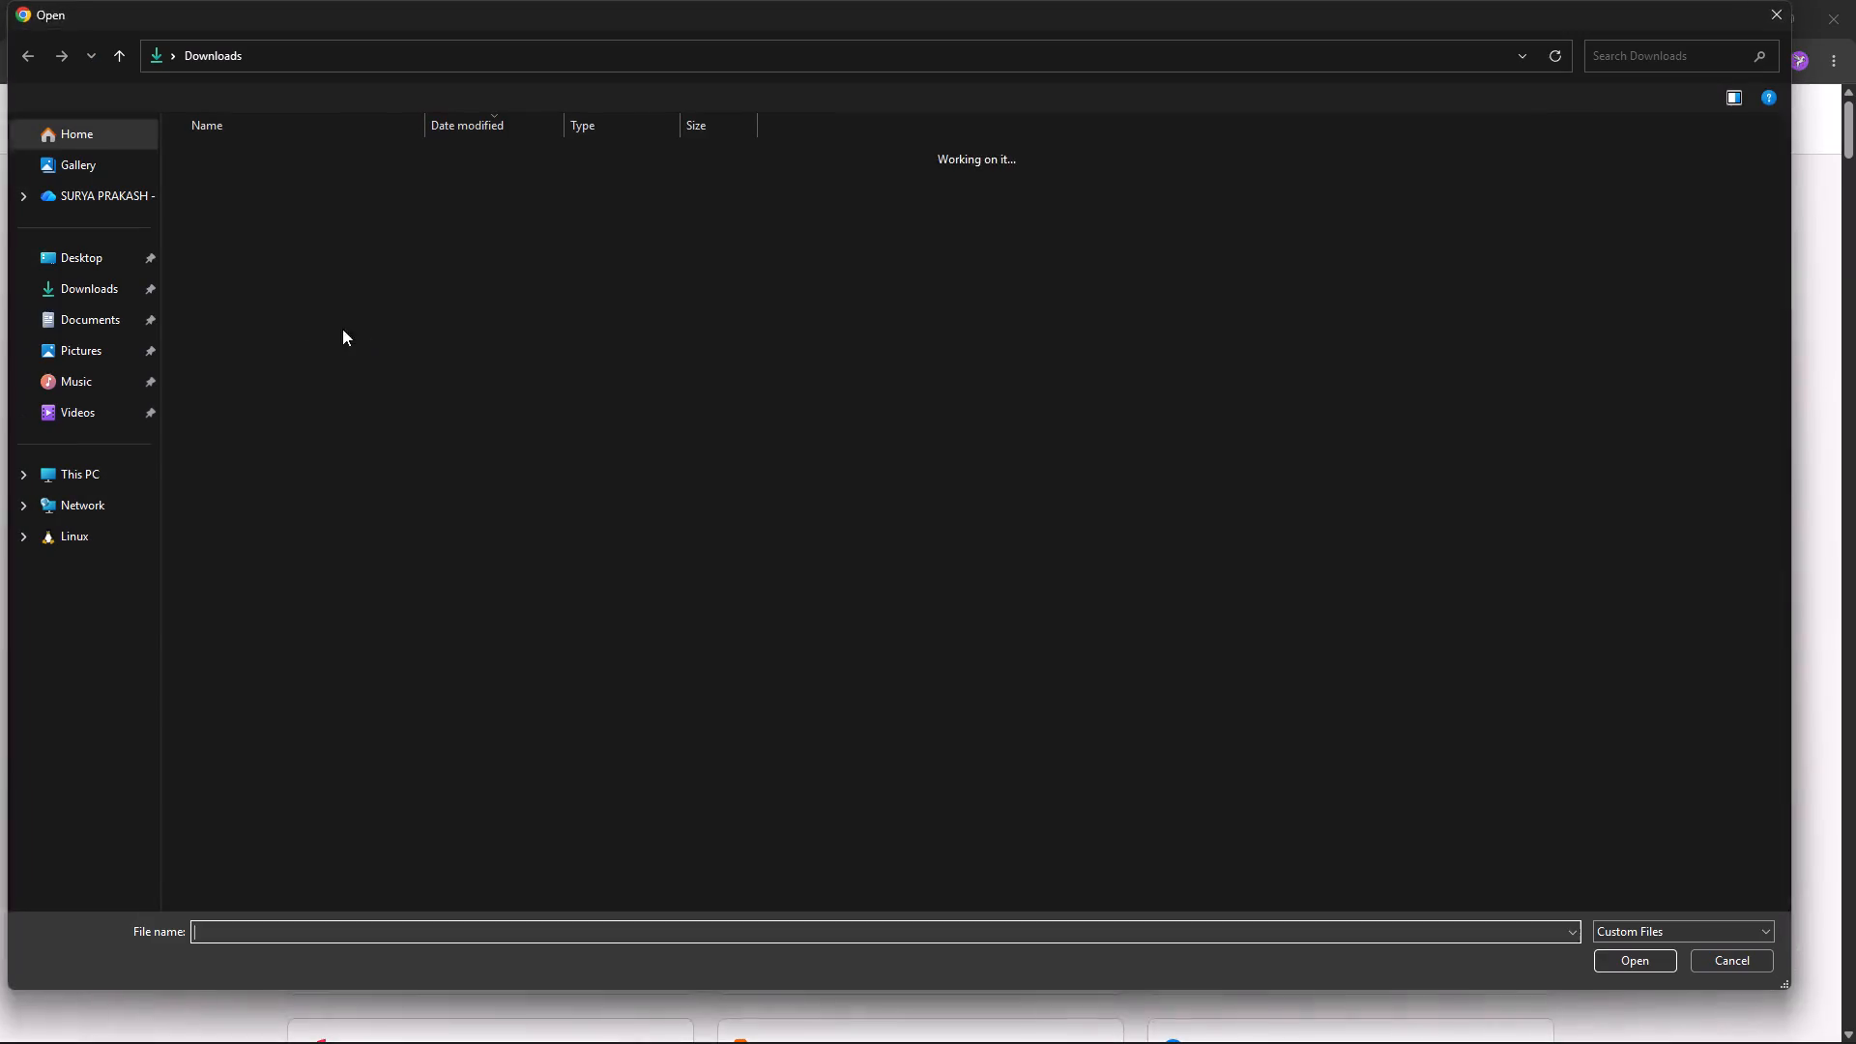
{"action": "double_click", "coordinate": [273, 185]}
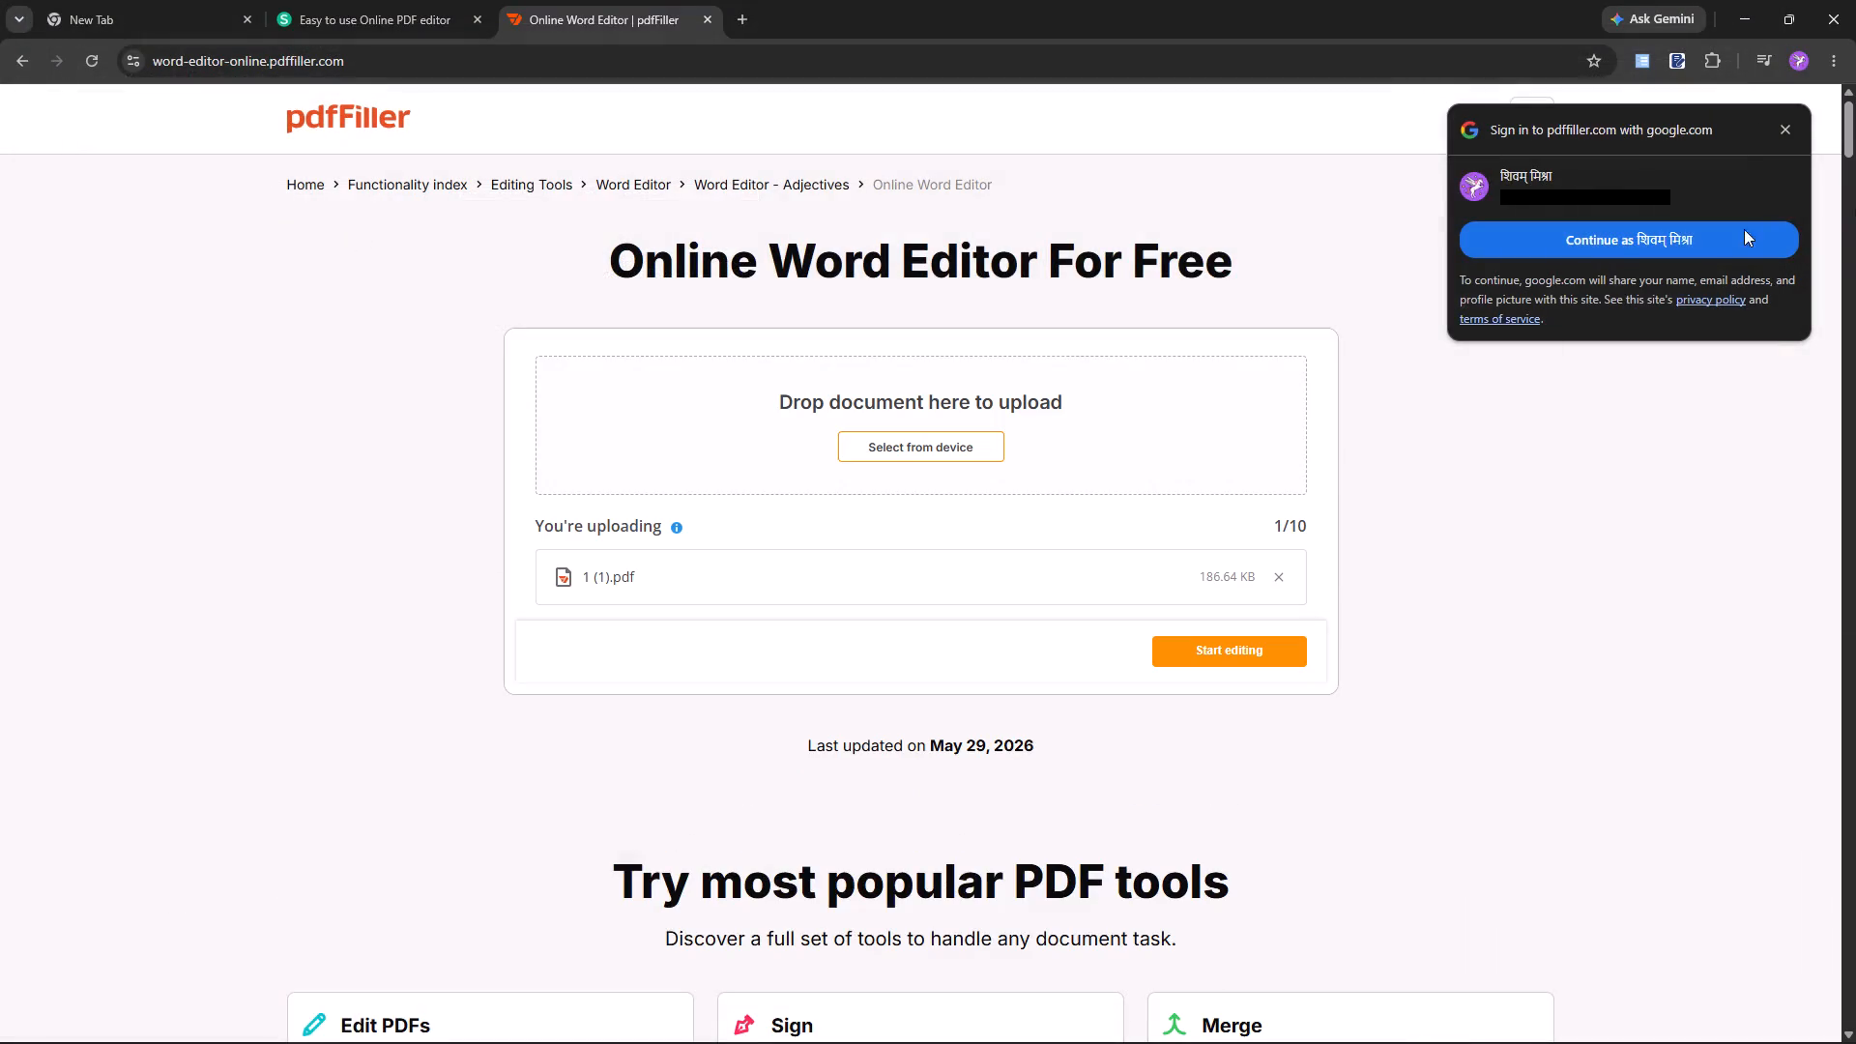
{"action": "left_click", "coordinate": [1798, 130]}
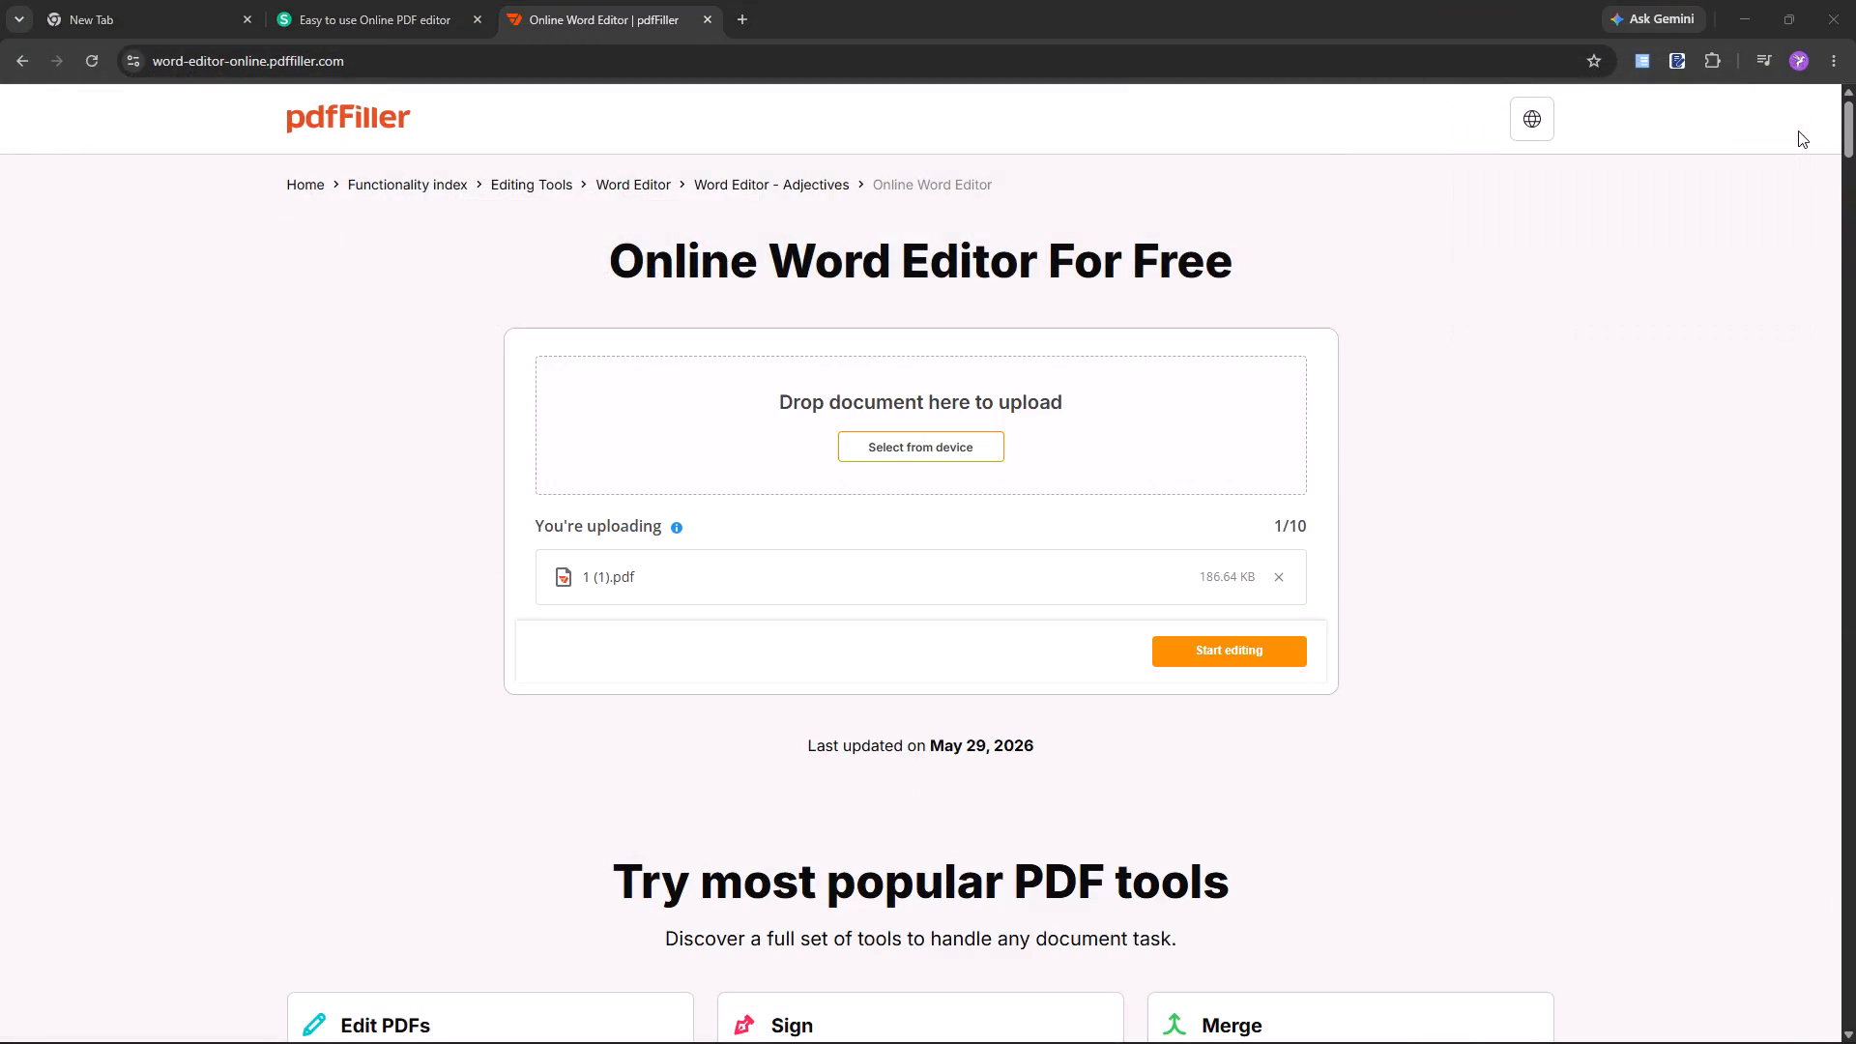
{"action": "left_click", "coordinate": [1224, 655]}
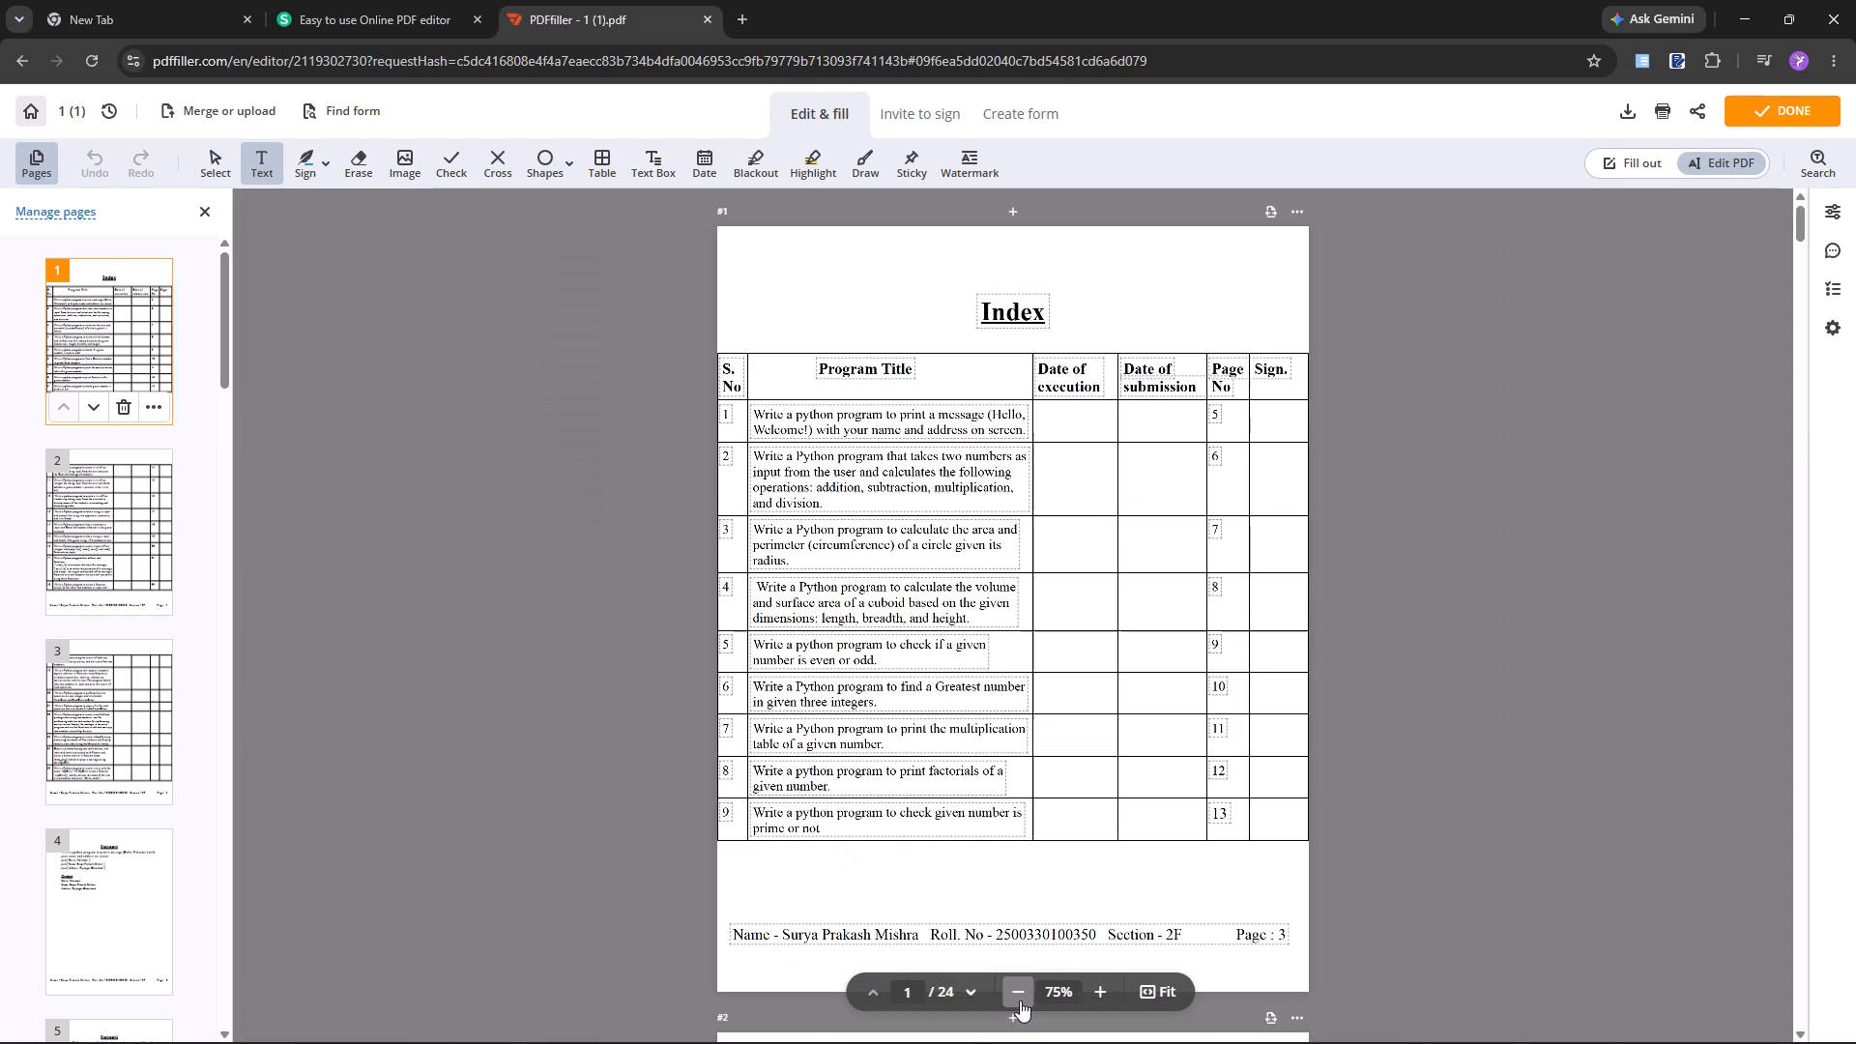
{"action": "scroll", "coordinate": [1581, 835], "scroll_direction": "down", "scroll_amount": 4}
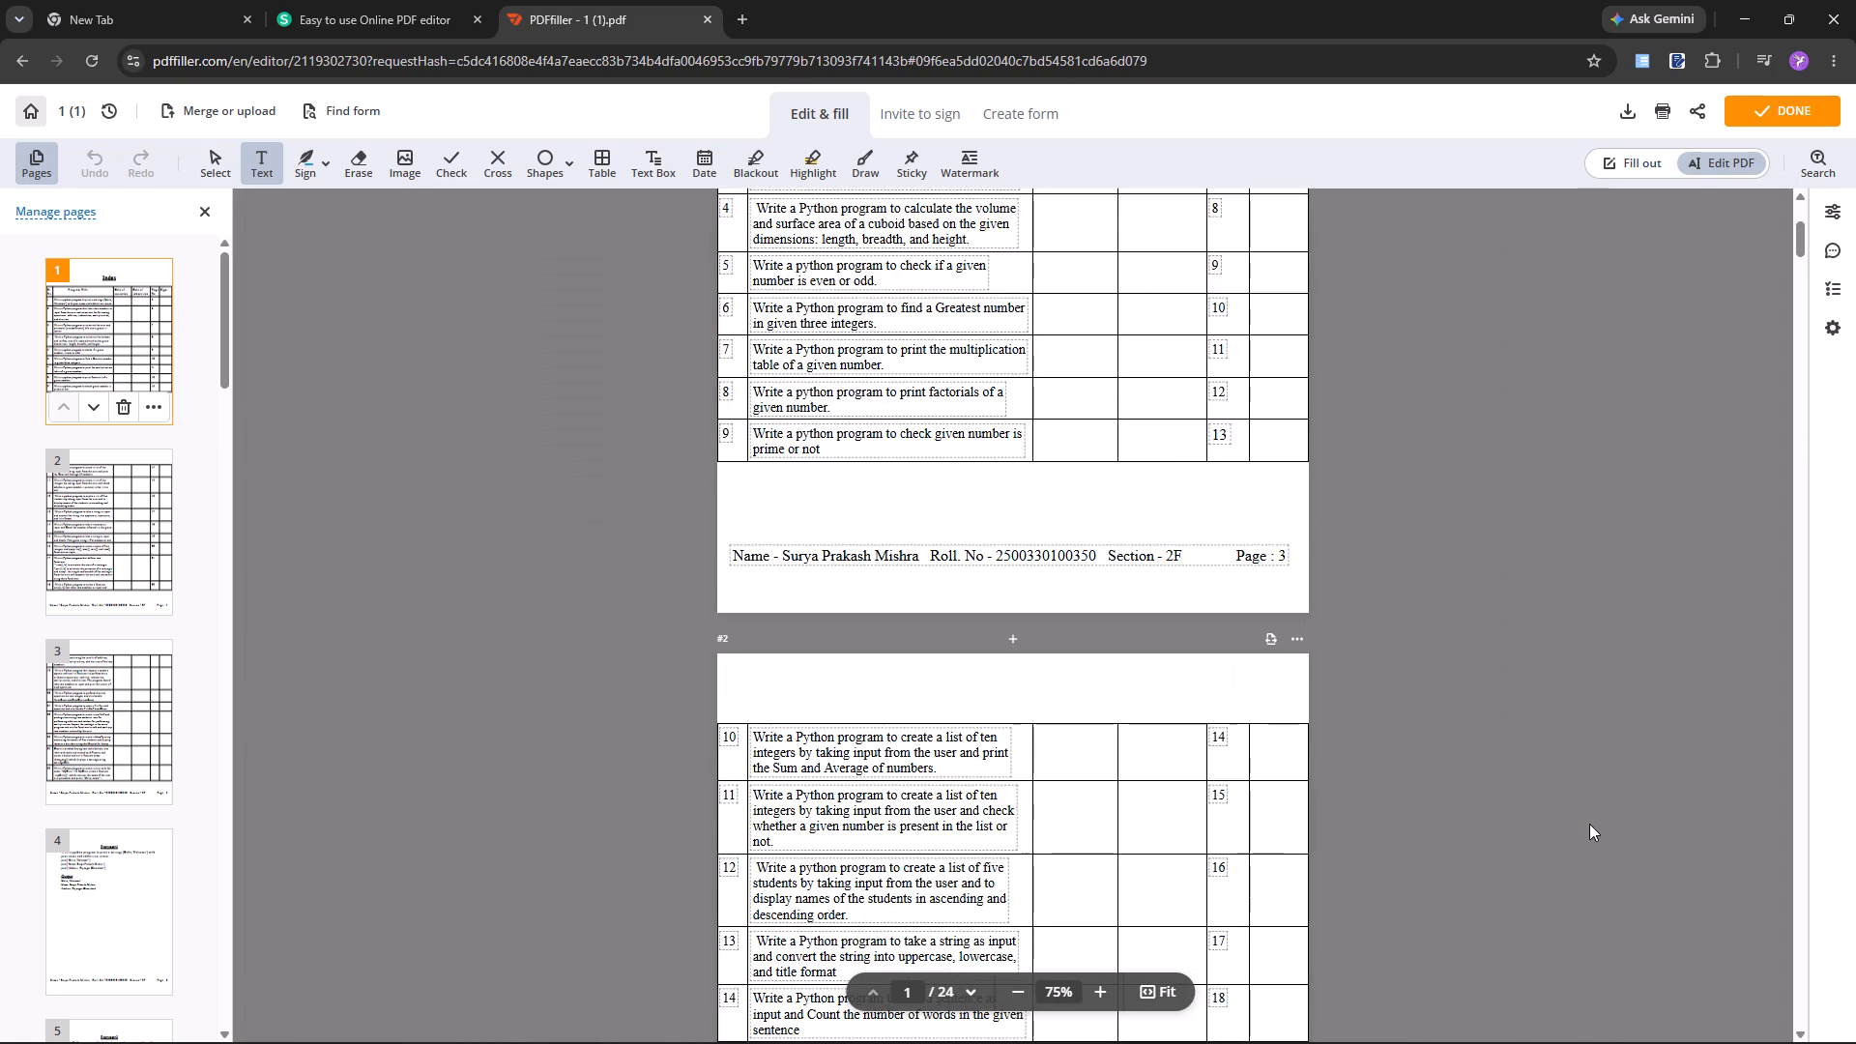
{"action": "scroll", "coordinate": [1589, 824], "scroll_direction": "down", "scroll_amount": 8}
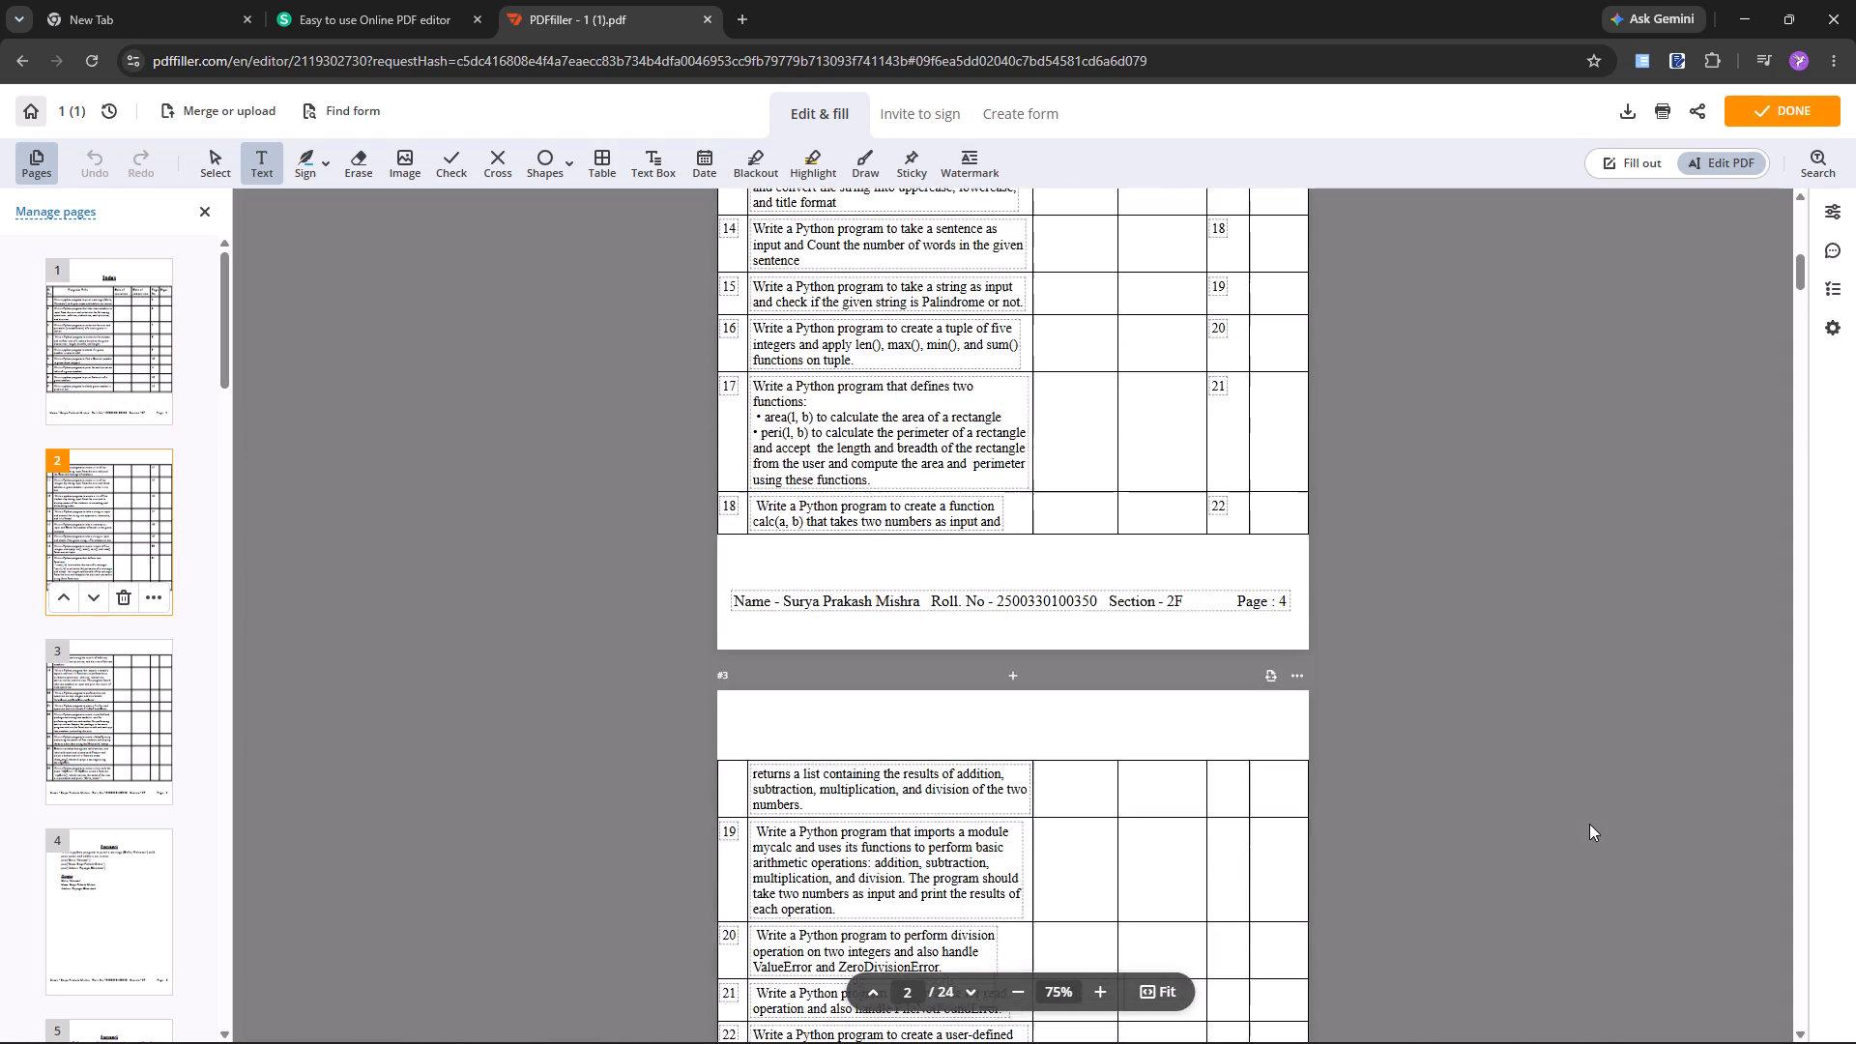
{"action": "scroll", "coordinate": [1589, 824], "scroll_direction": "down", "scroll_amount": 10}
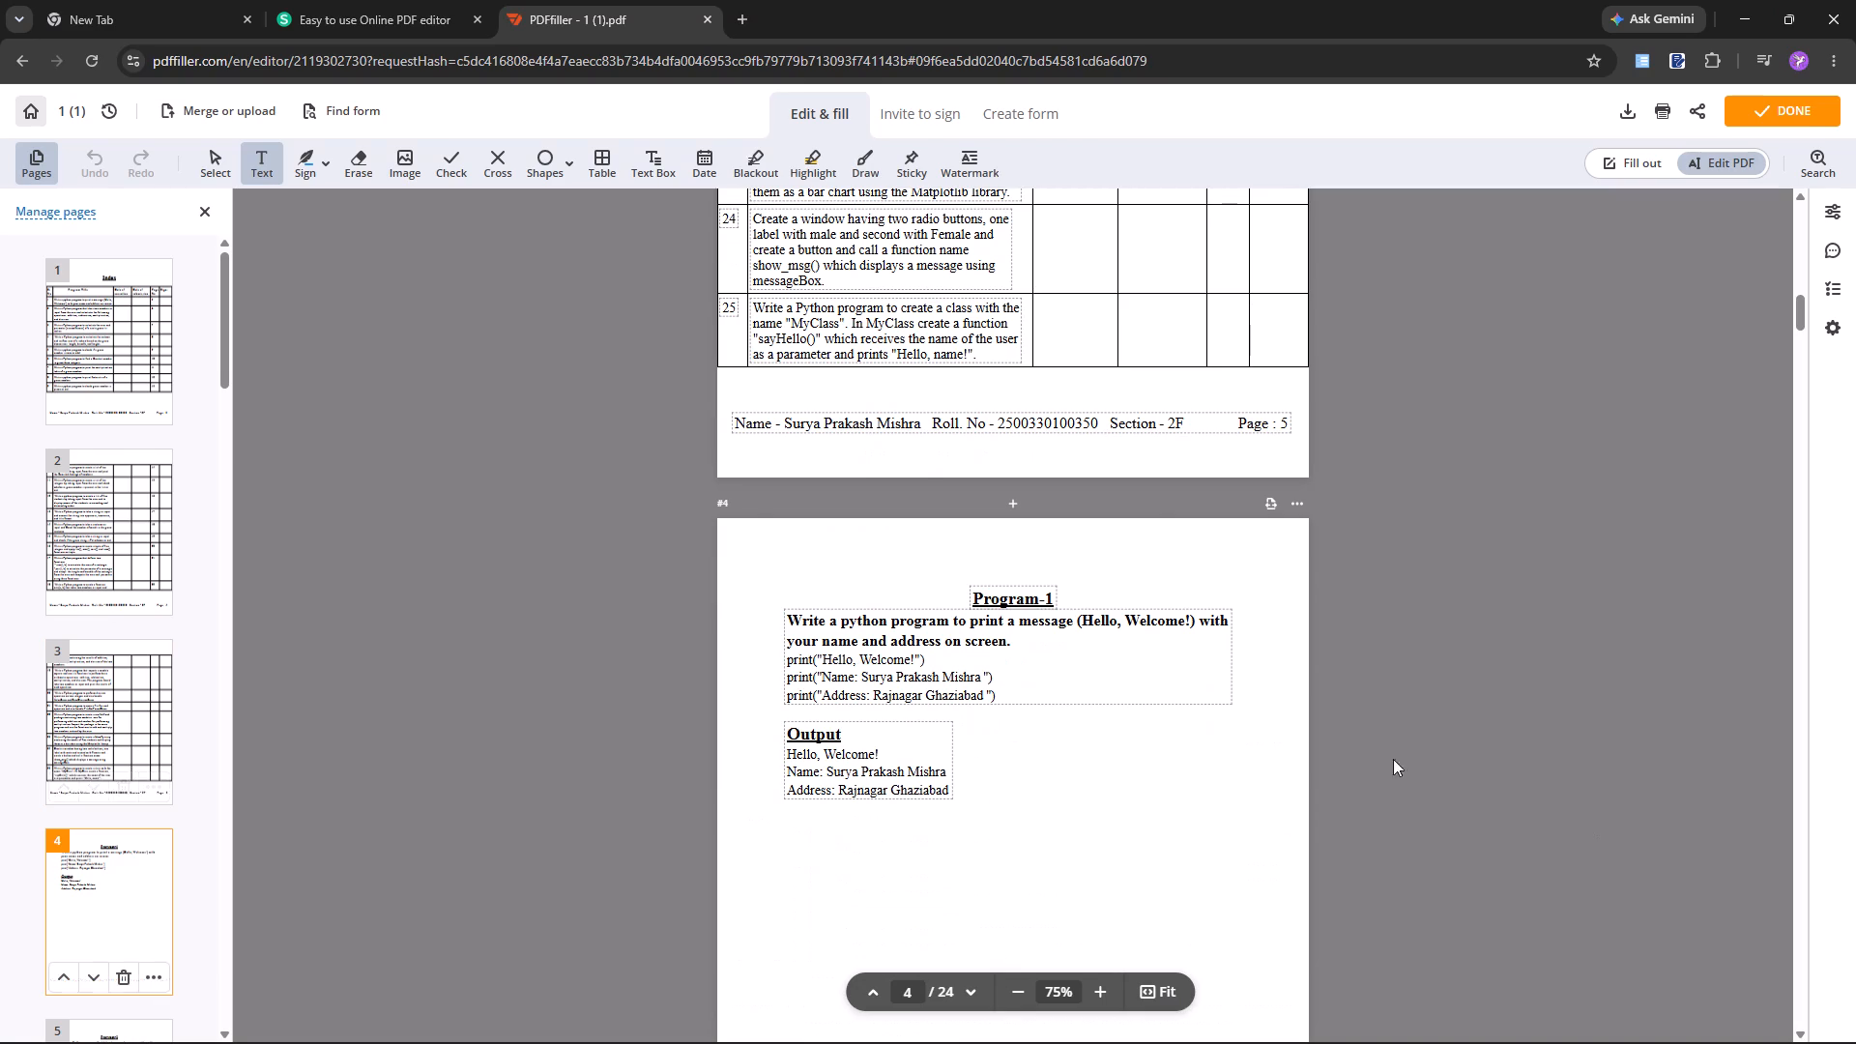
Move the Output text block on page 4 down, leaving a wider gap below the code.
{"action": "left_click_drag", "start_coordinate": [849, 739], "coordinate": [850, 739]}
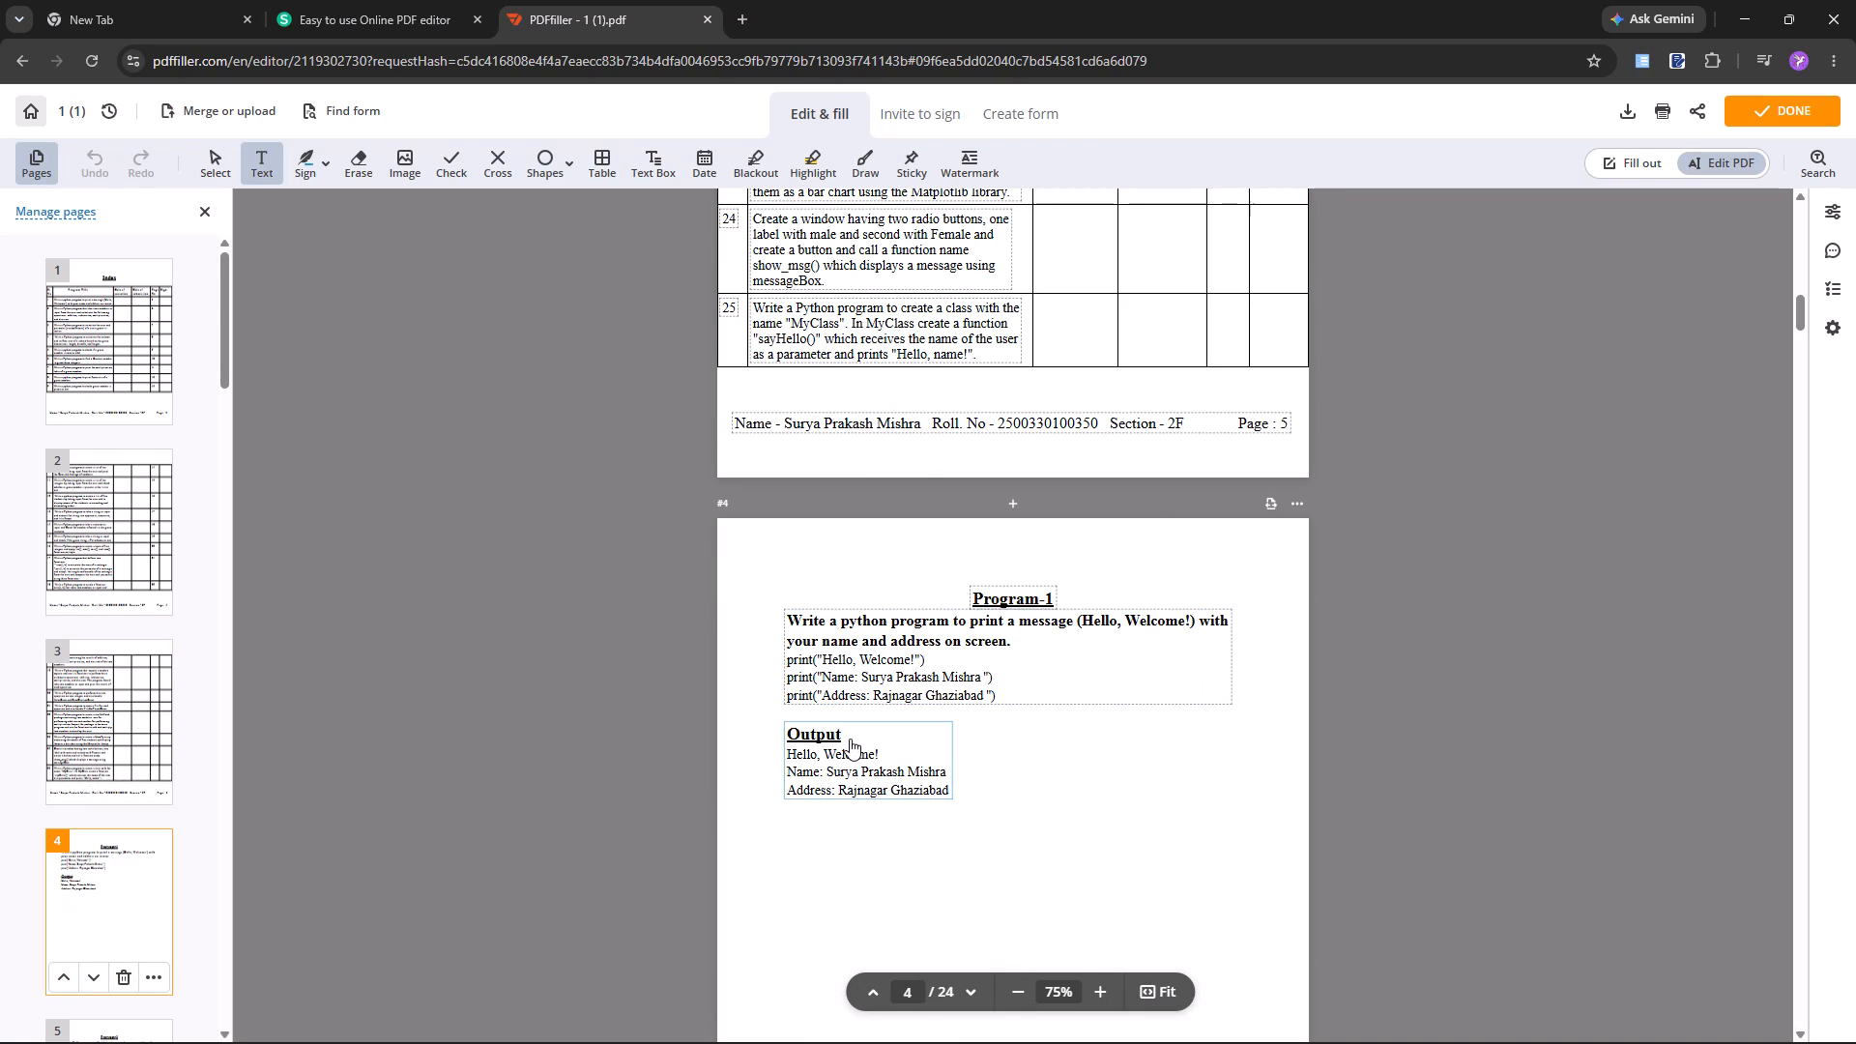
{"action": "left_click_drag", "start_coordinate": [850, 739], "coordinate": [853, 767]}
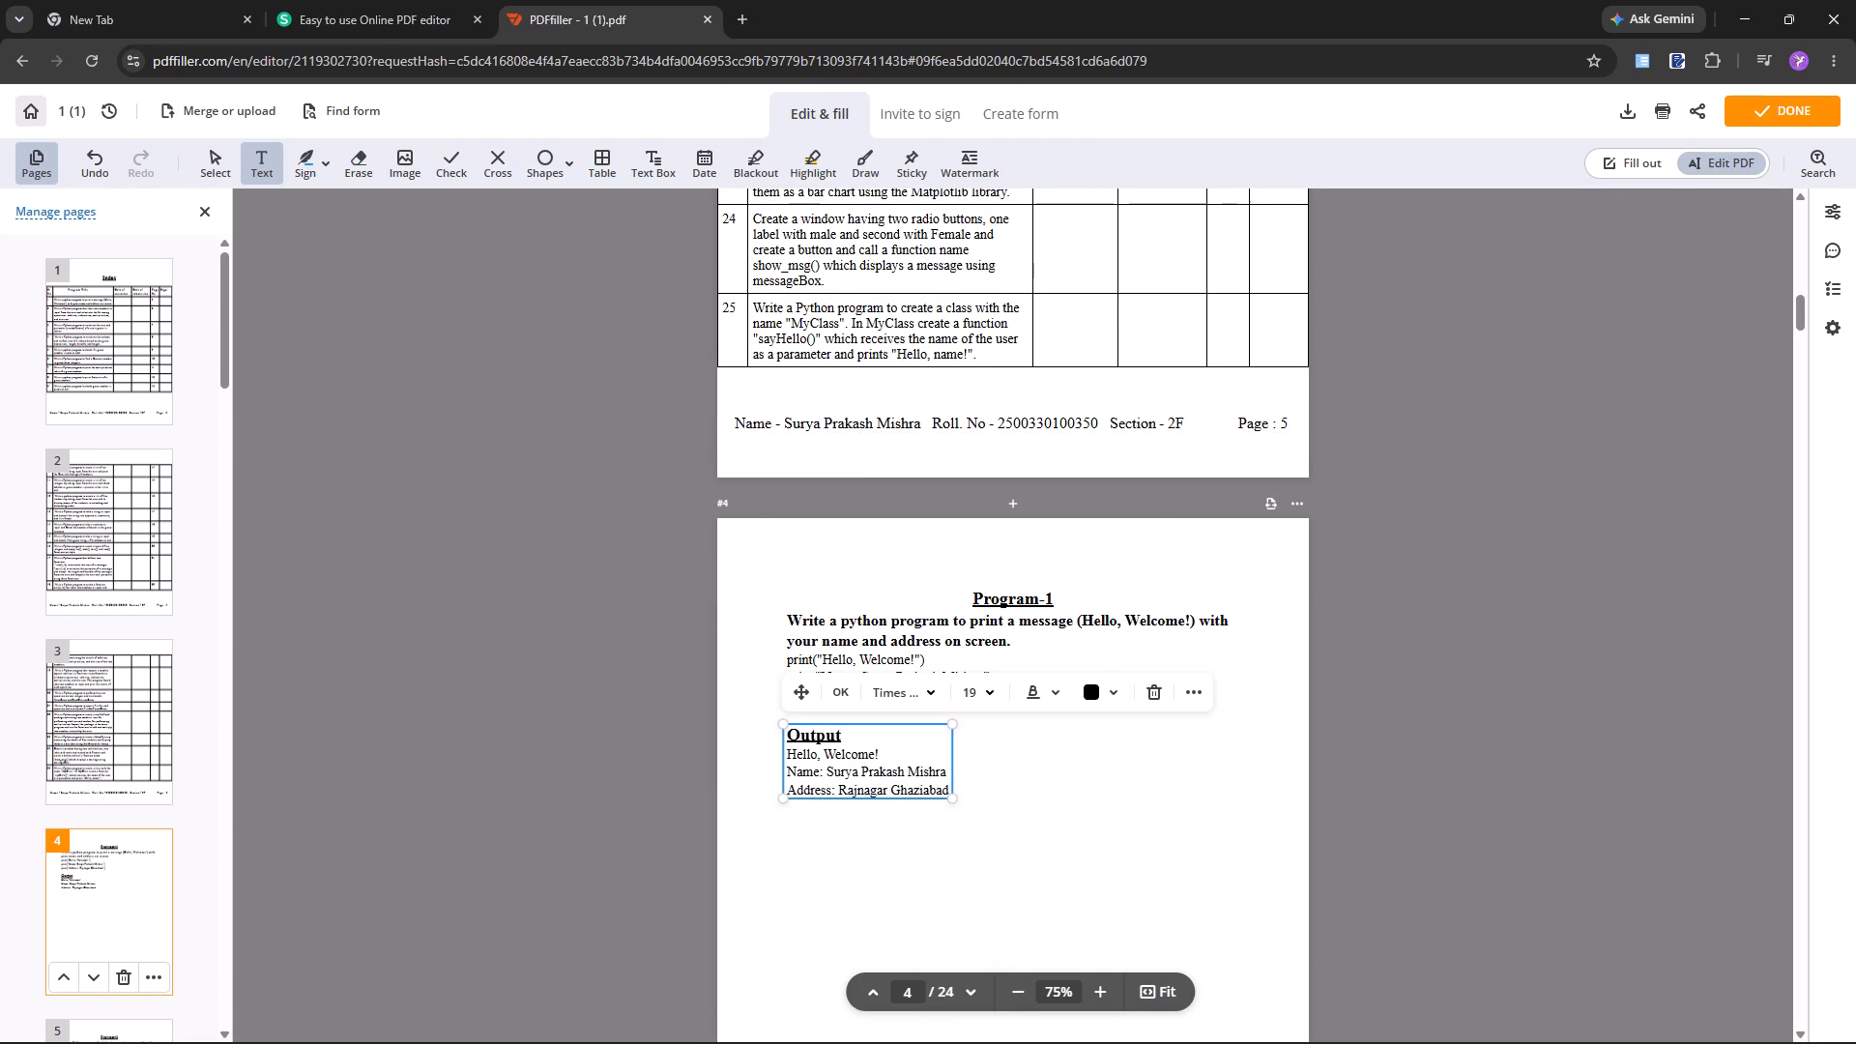
{"action": "left_click_drag", "start_coordinate": [900, 755], "coordinate": [900, 770]}
{"action": "left_click", "coordinate": [900, 752]}
{"action": "left_click", "coordinate": [799, 694]}
{"action": "left_click_drag", "start_coordinate": [831, 758], "coordinate": [831, 769]}
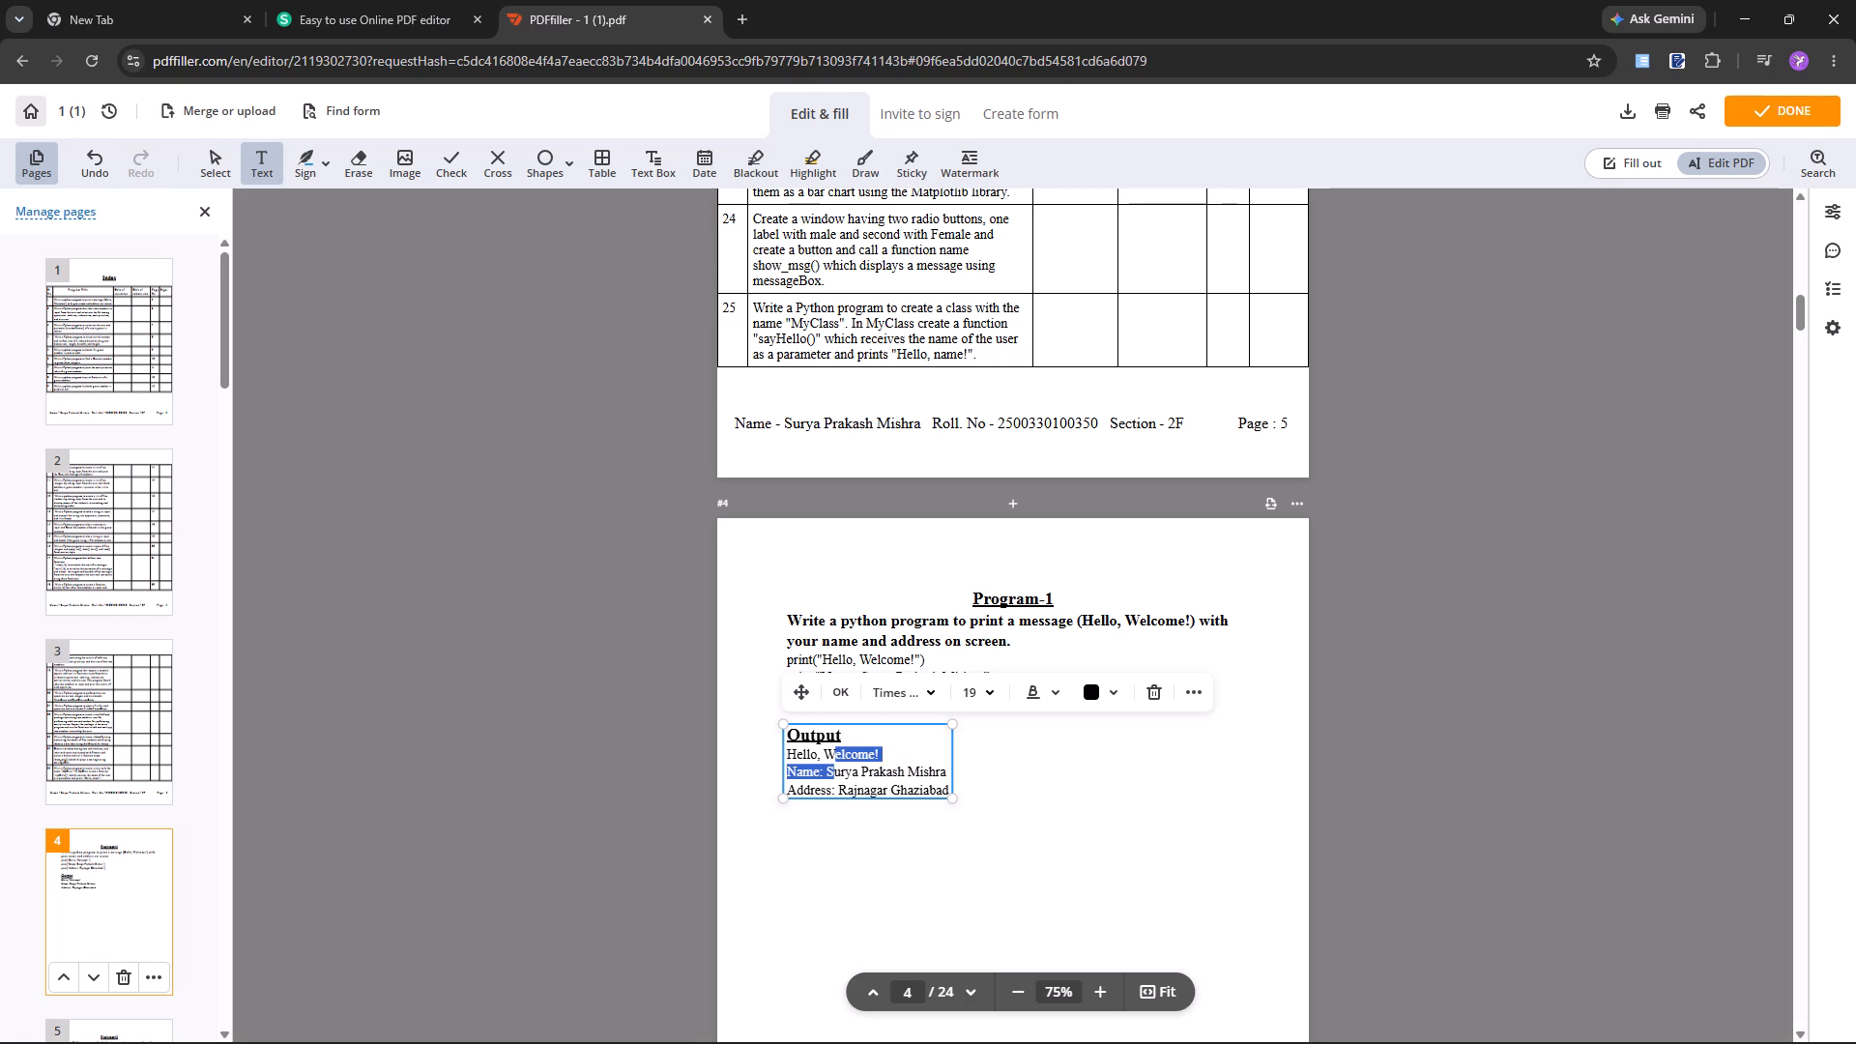
{"action": "left_click", "coordinate": [889, 745]}
{"action": "left_click", "coordinate": [807, 700]}
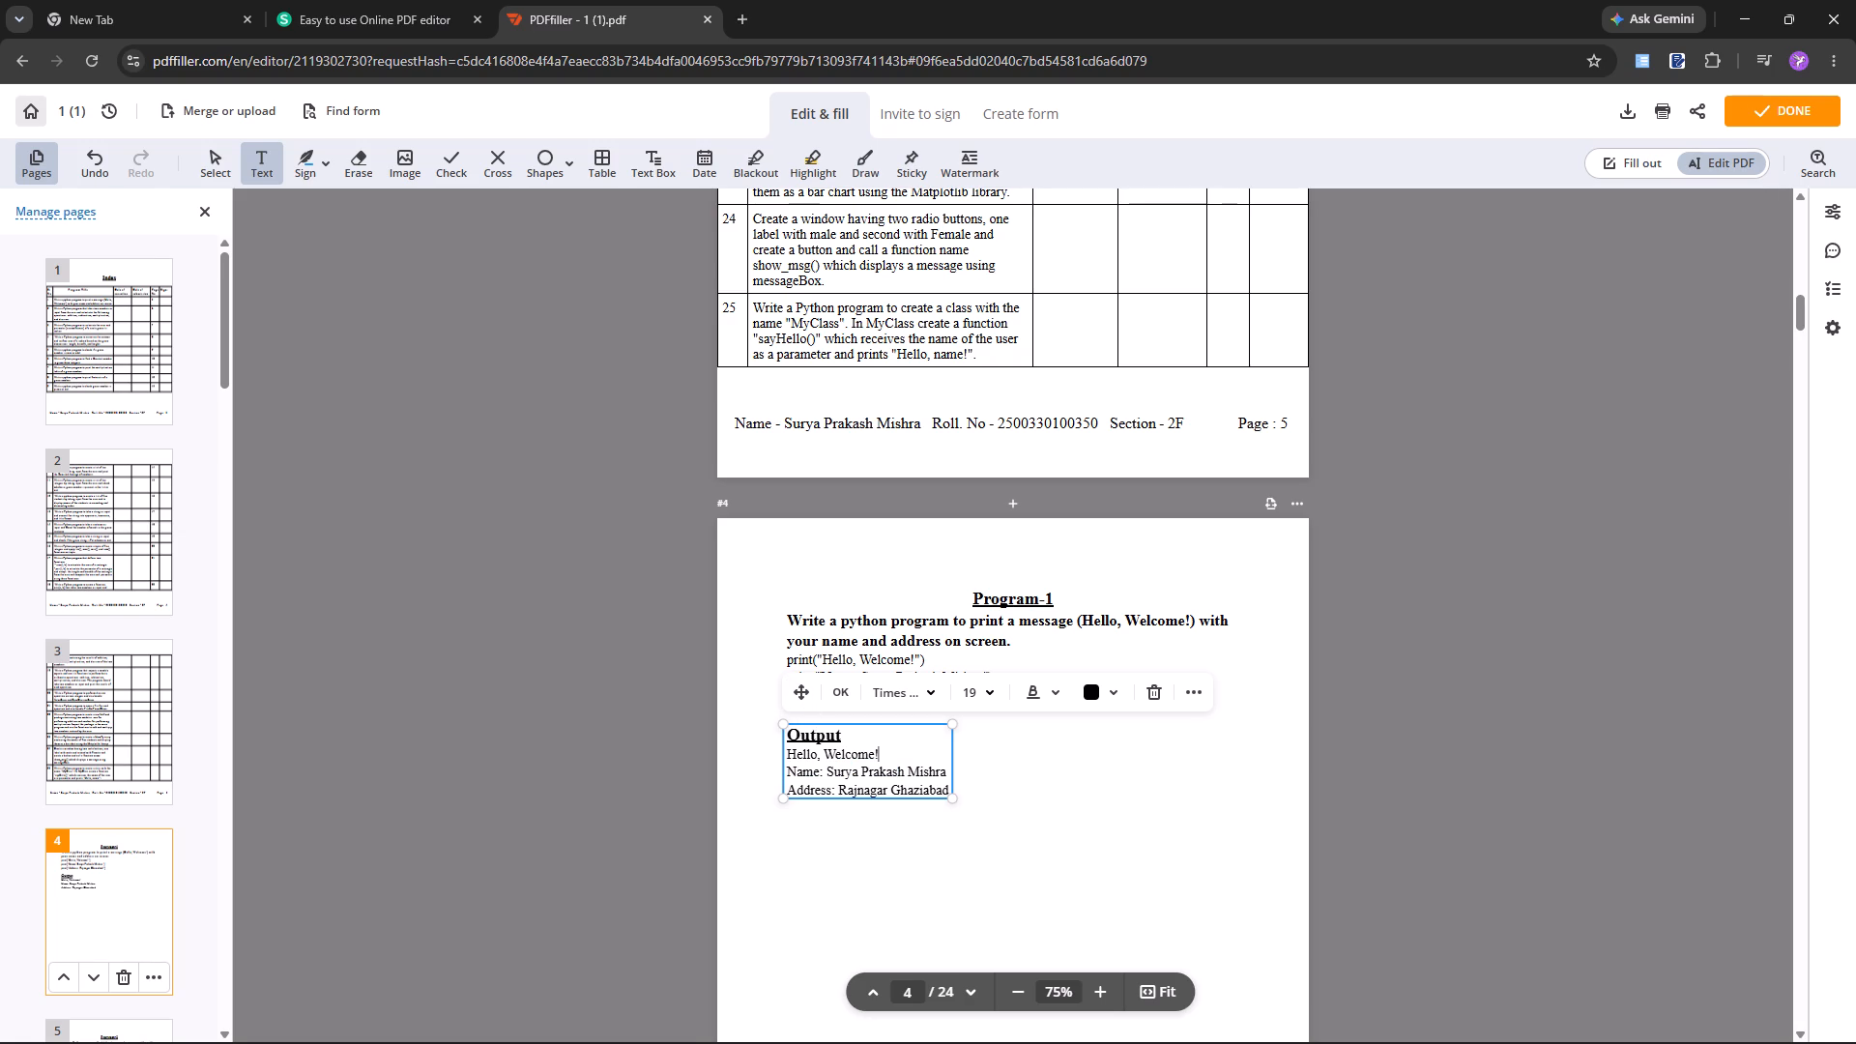
{"action": "left_click_drag", "start_coordinate": [797, 697], "coordinate": [805, 738]}
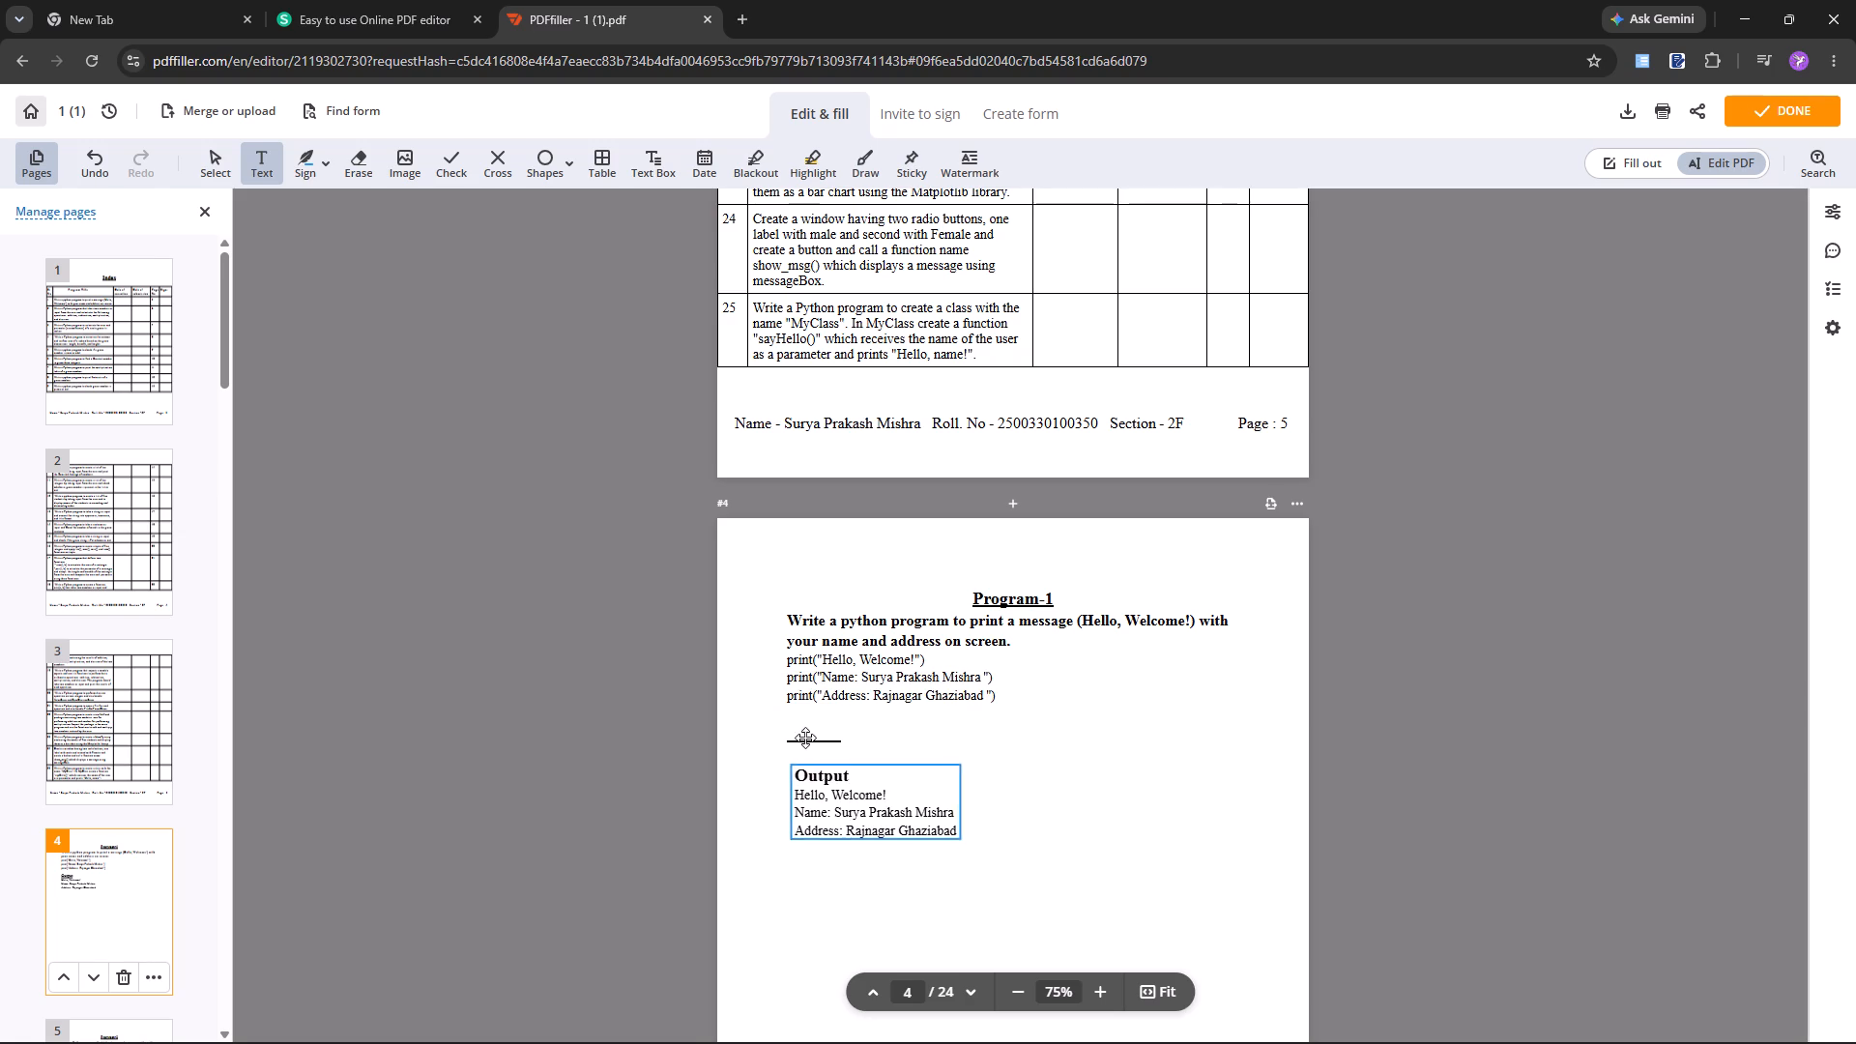
{"action": "left_click_drag", "start_coordinate": [805, 738], "coordinate": [793, 717]}
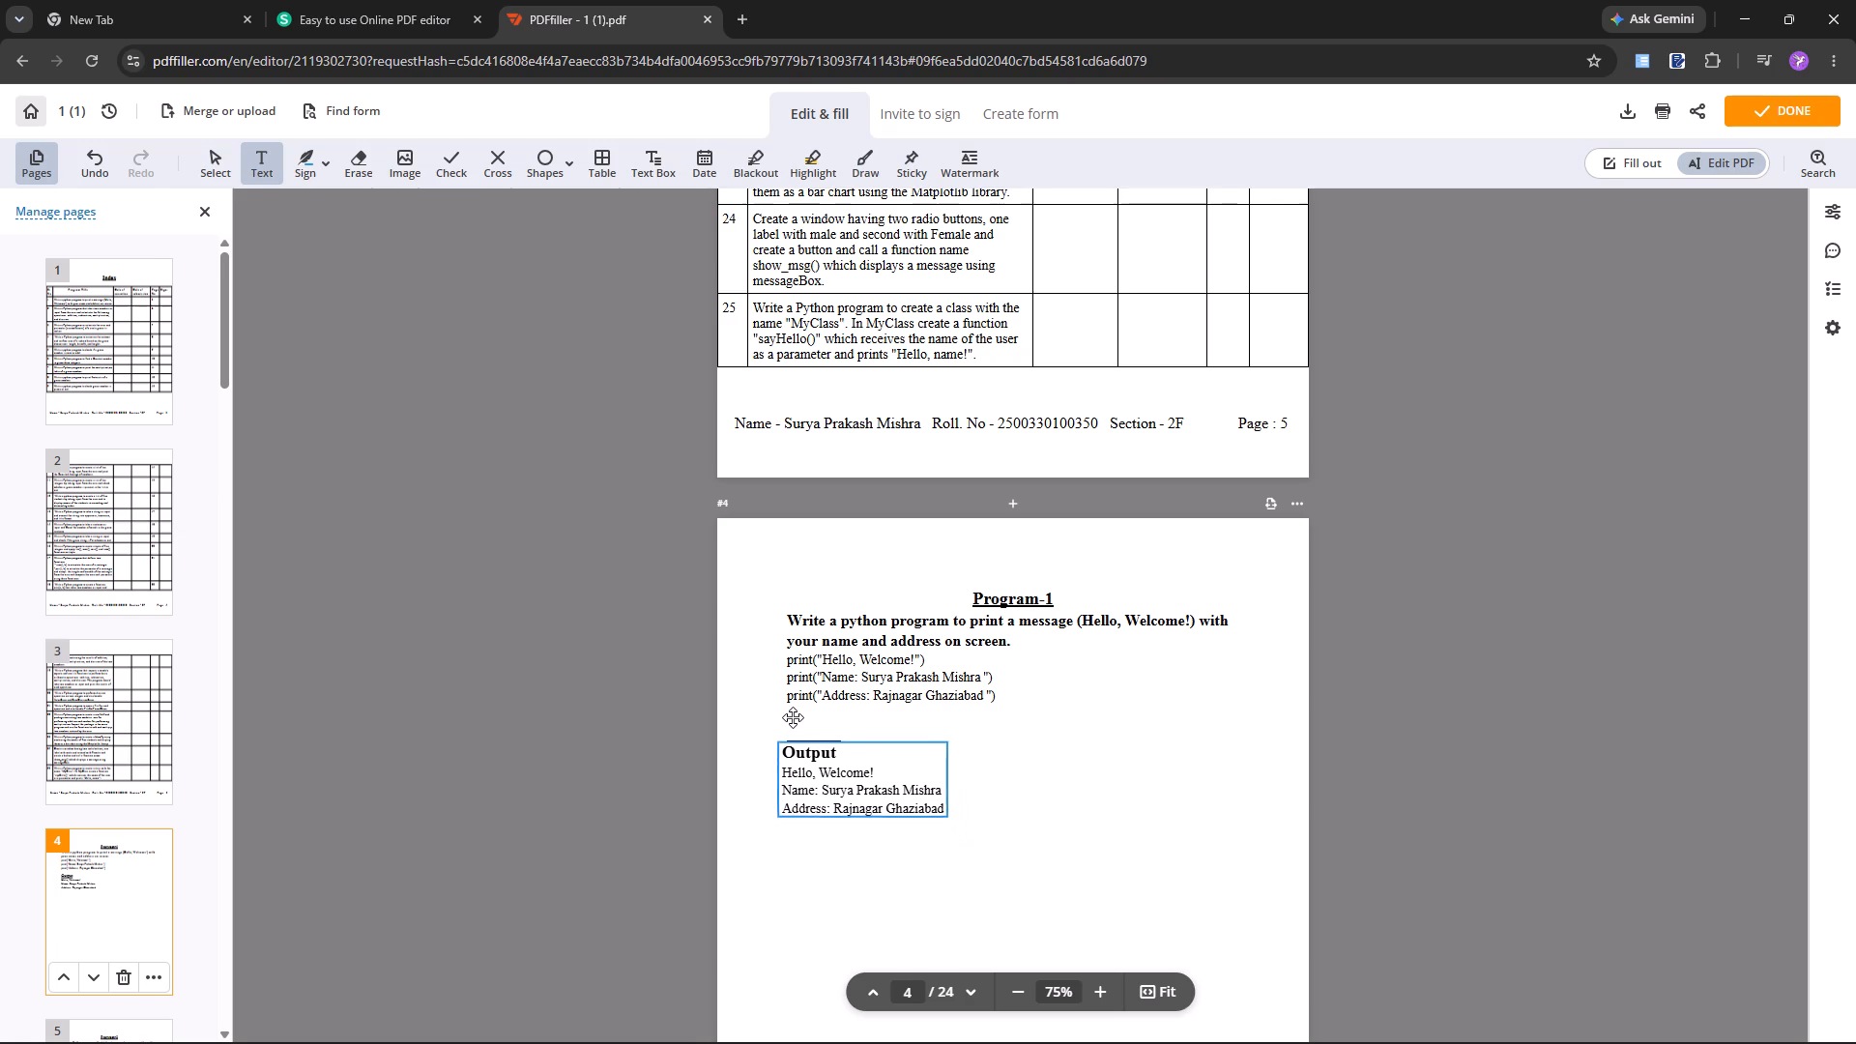
{"action": "left_click_drag", "start_coordinate": [793, 717], "coordinate": [796, 739]}
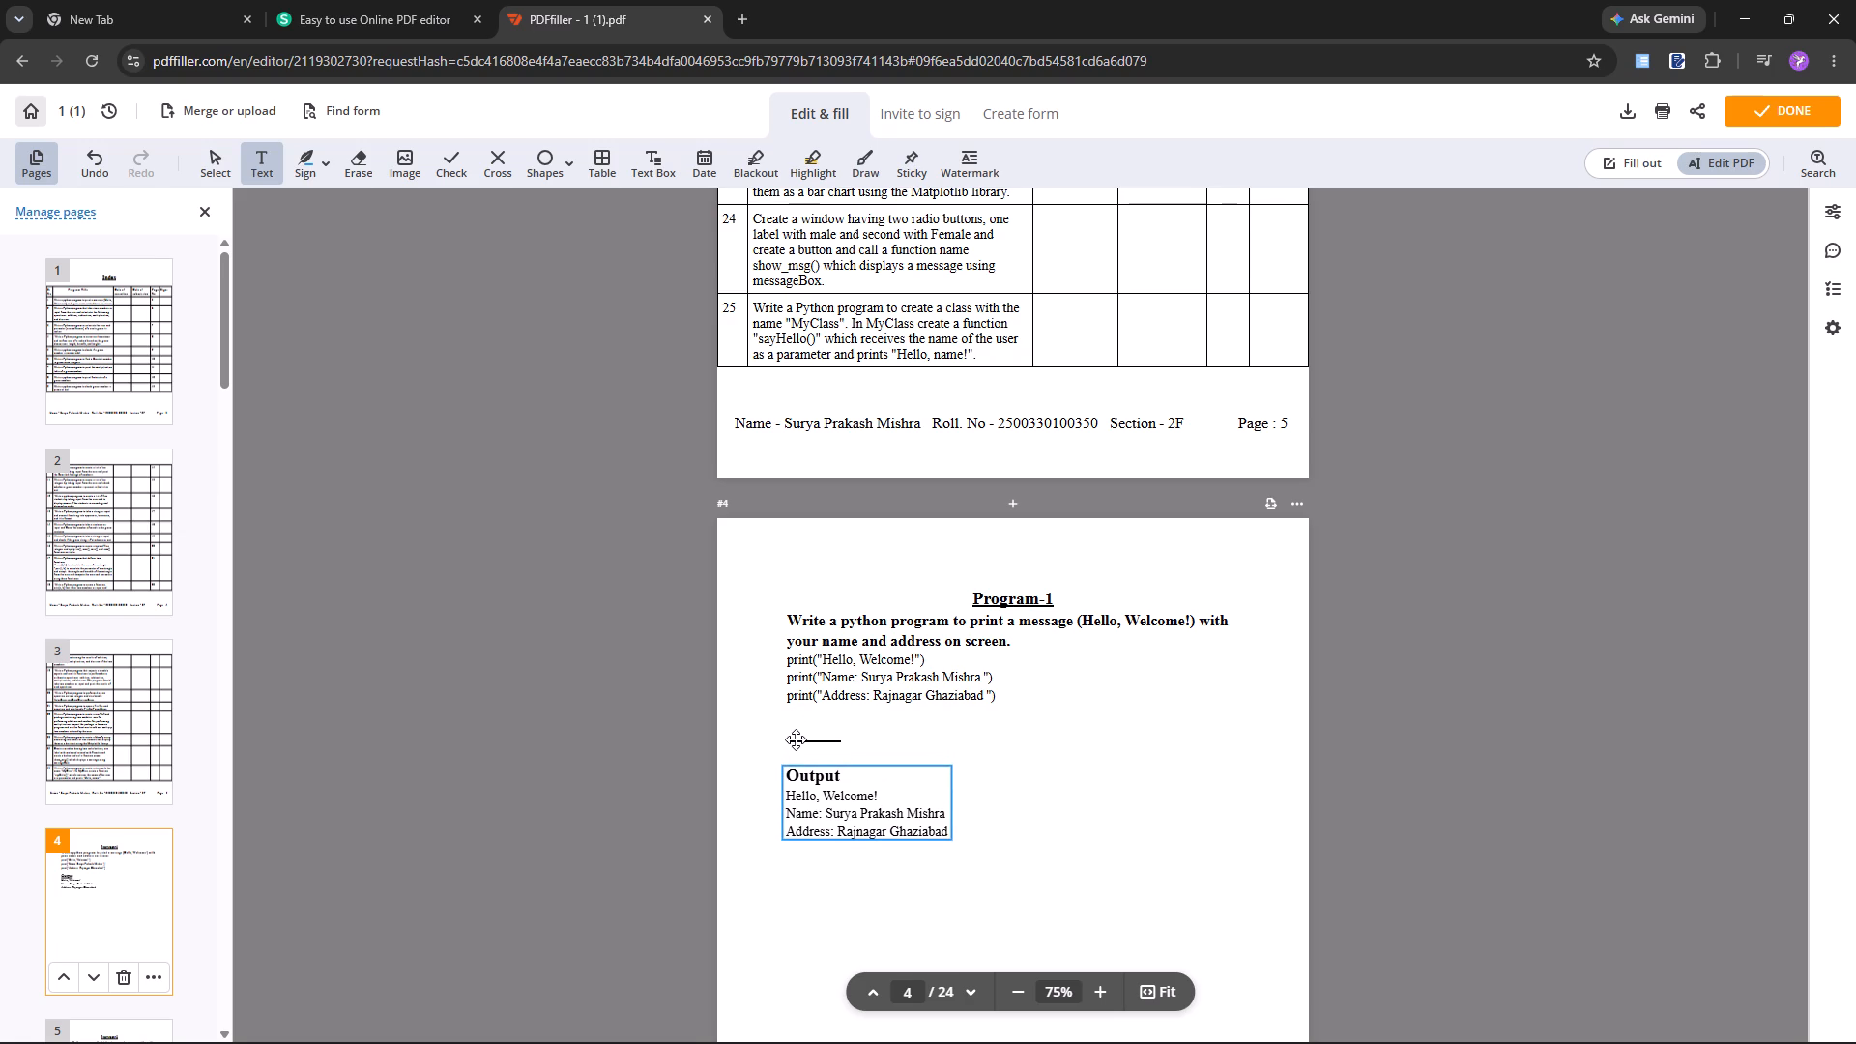
{"action": "left_click_drag", "start_coordinate": [796, 739], "coordinate": [794, 745]}
Move the question-and-code text block on page 4 down, between the Program-1 heading and the Output block.
{"action": "left_click", "coordinate": [910, 652]}
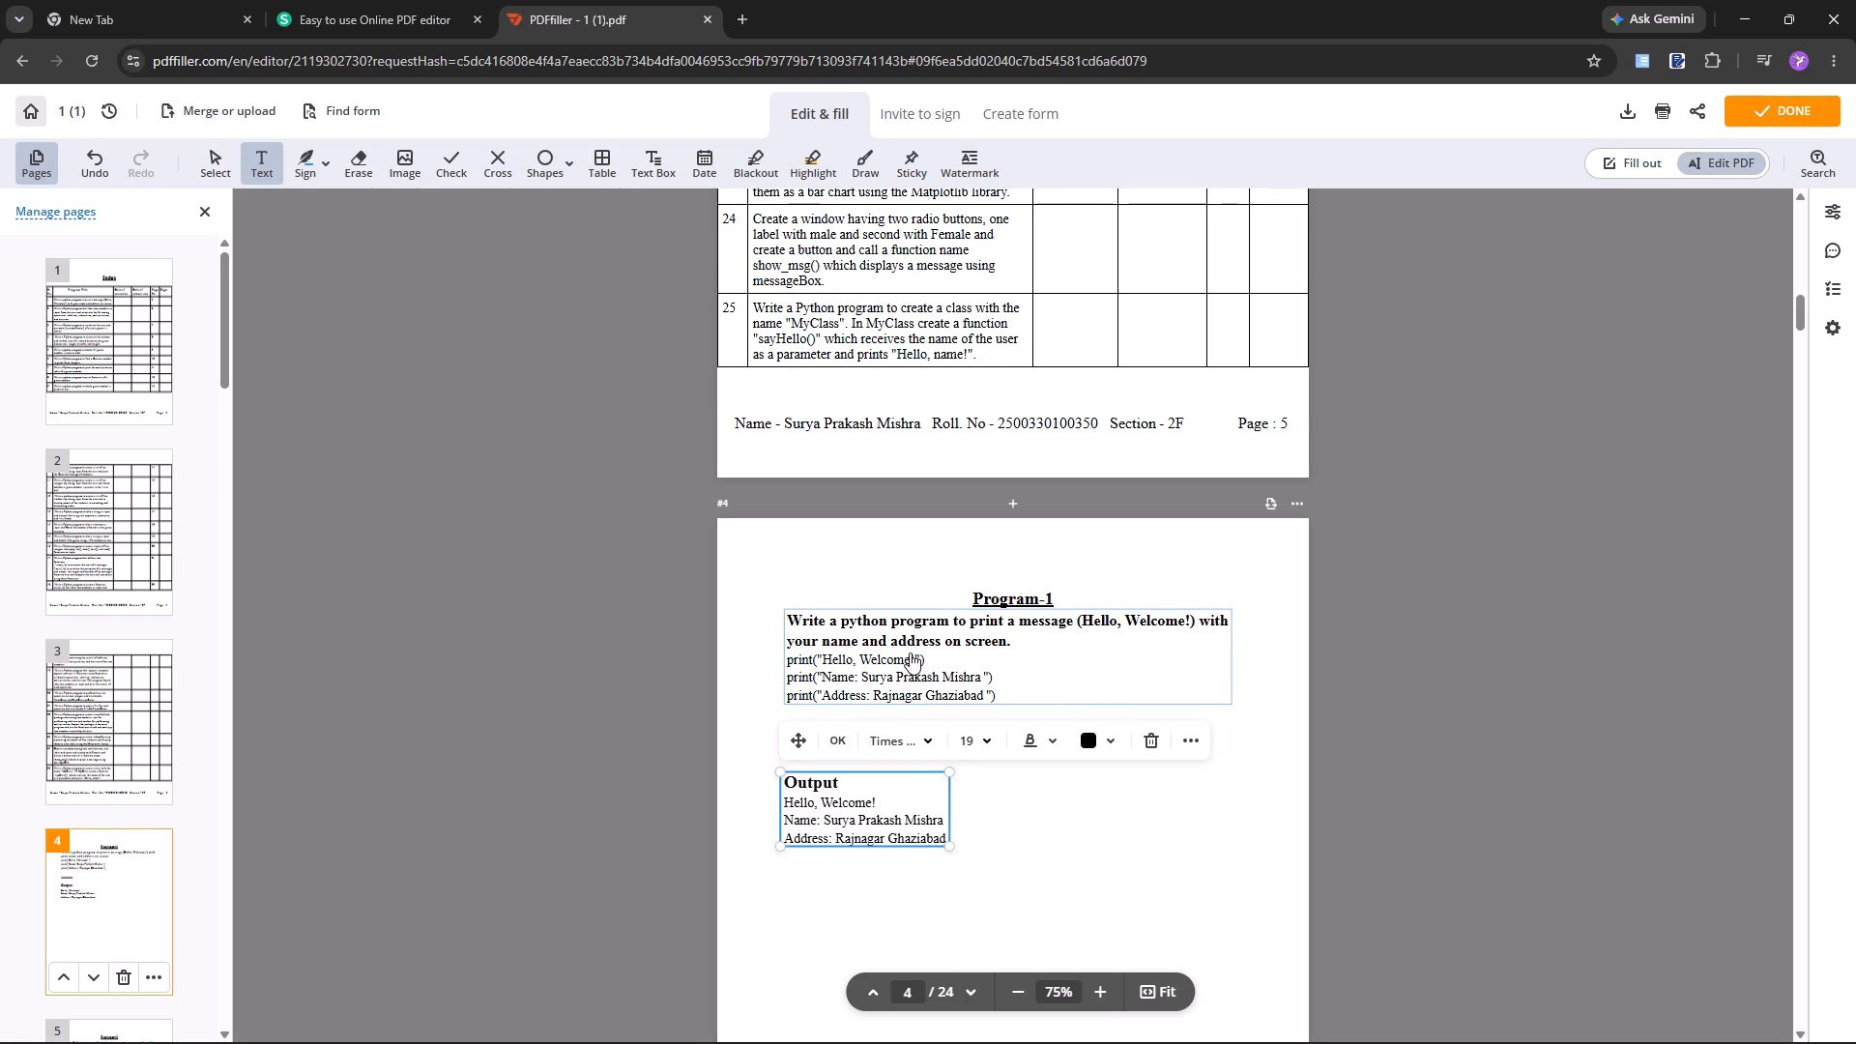
{"action": "left_click", "coordinate": [807, 585]}
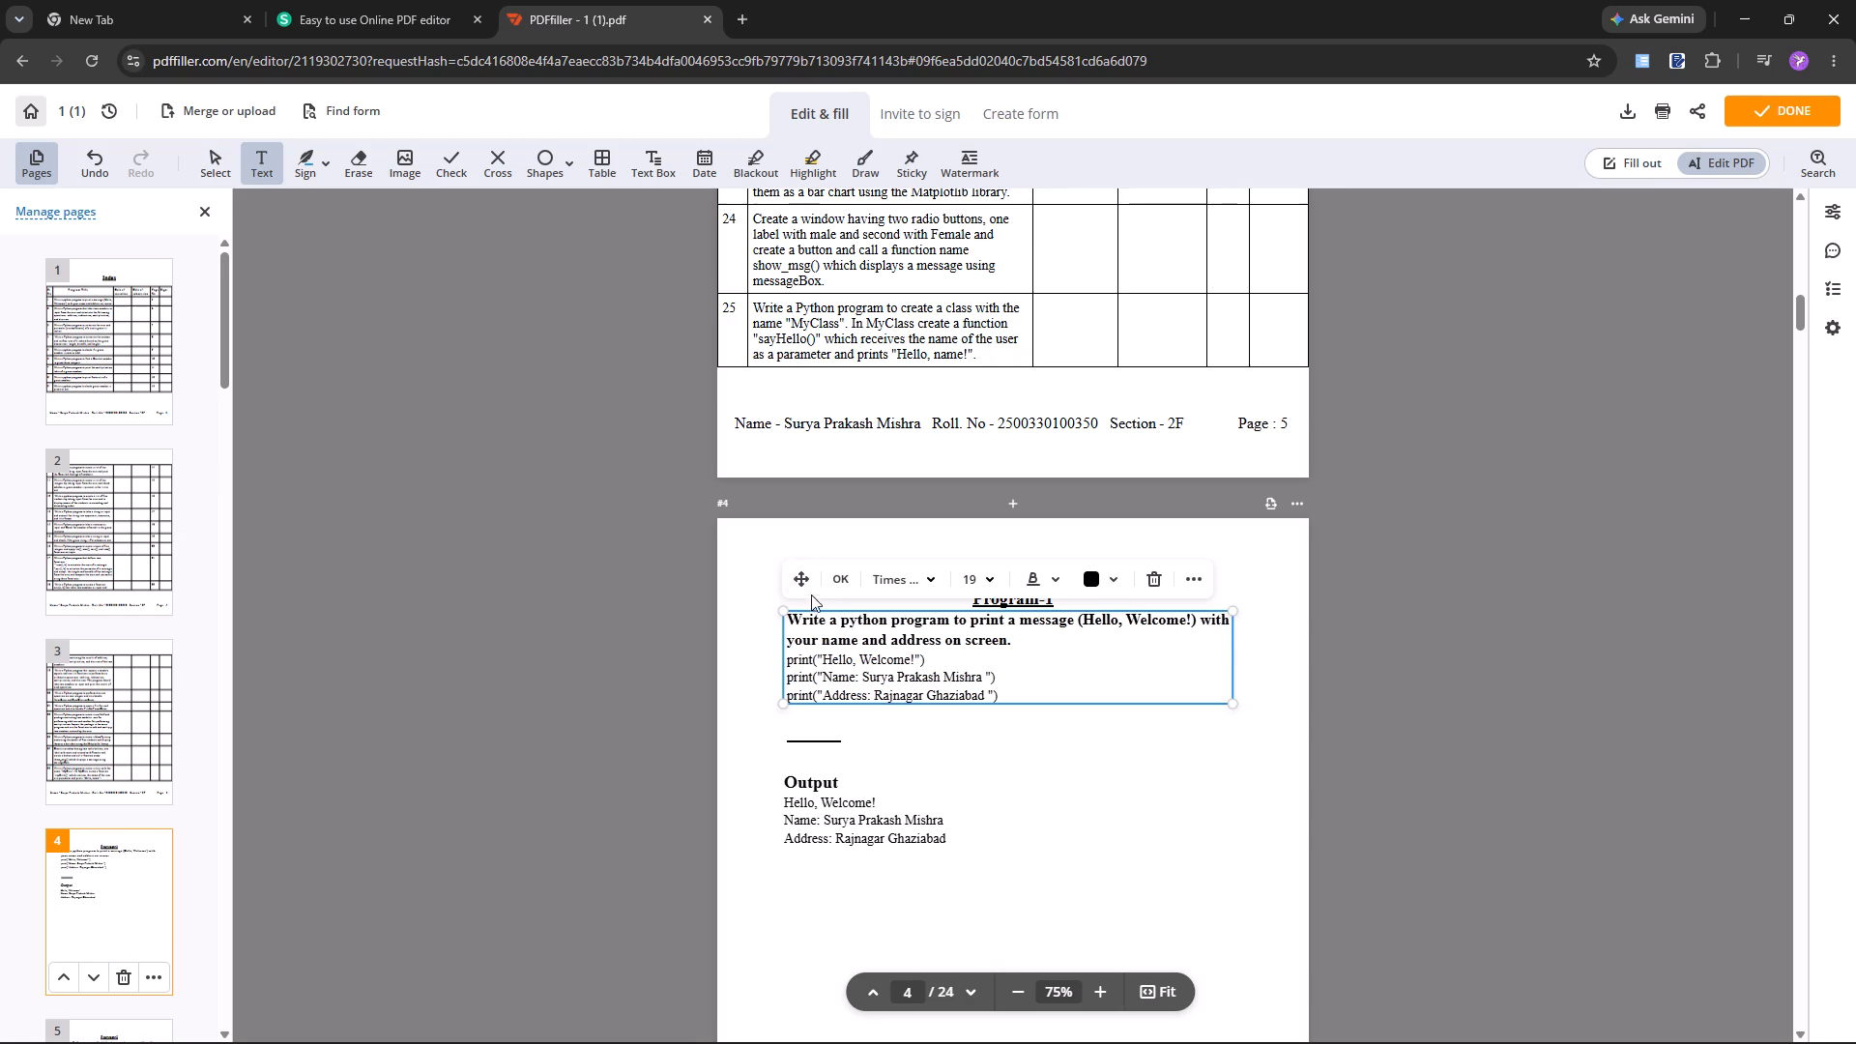
{"action": "left_click_drag", "start_coordinate": [800, 586], "coordinate": [798, 633]}
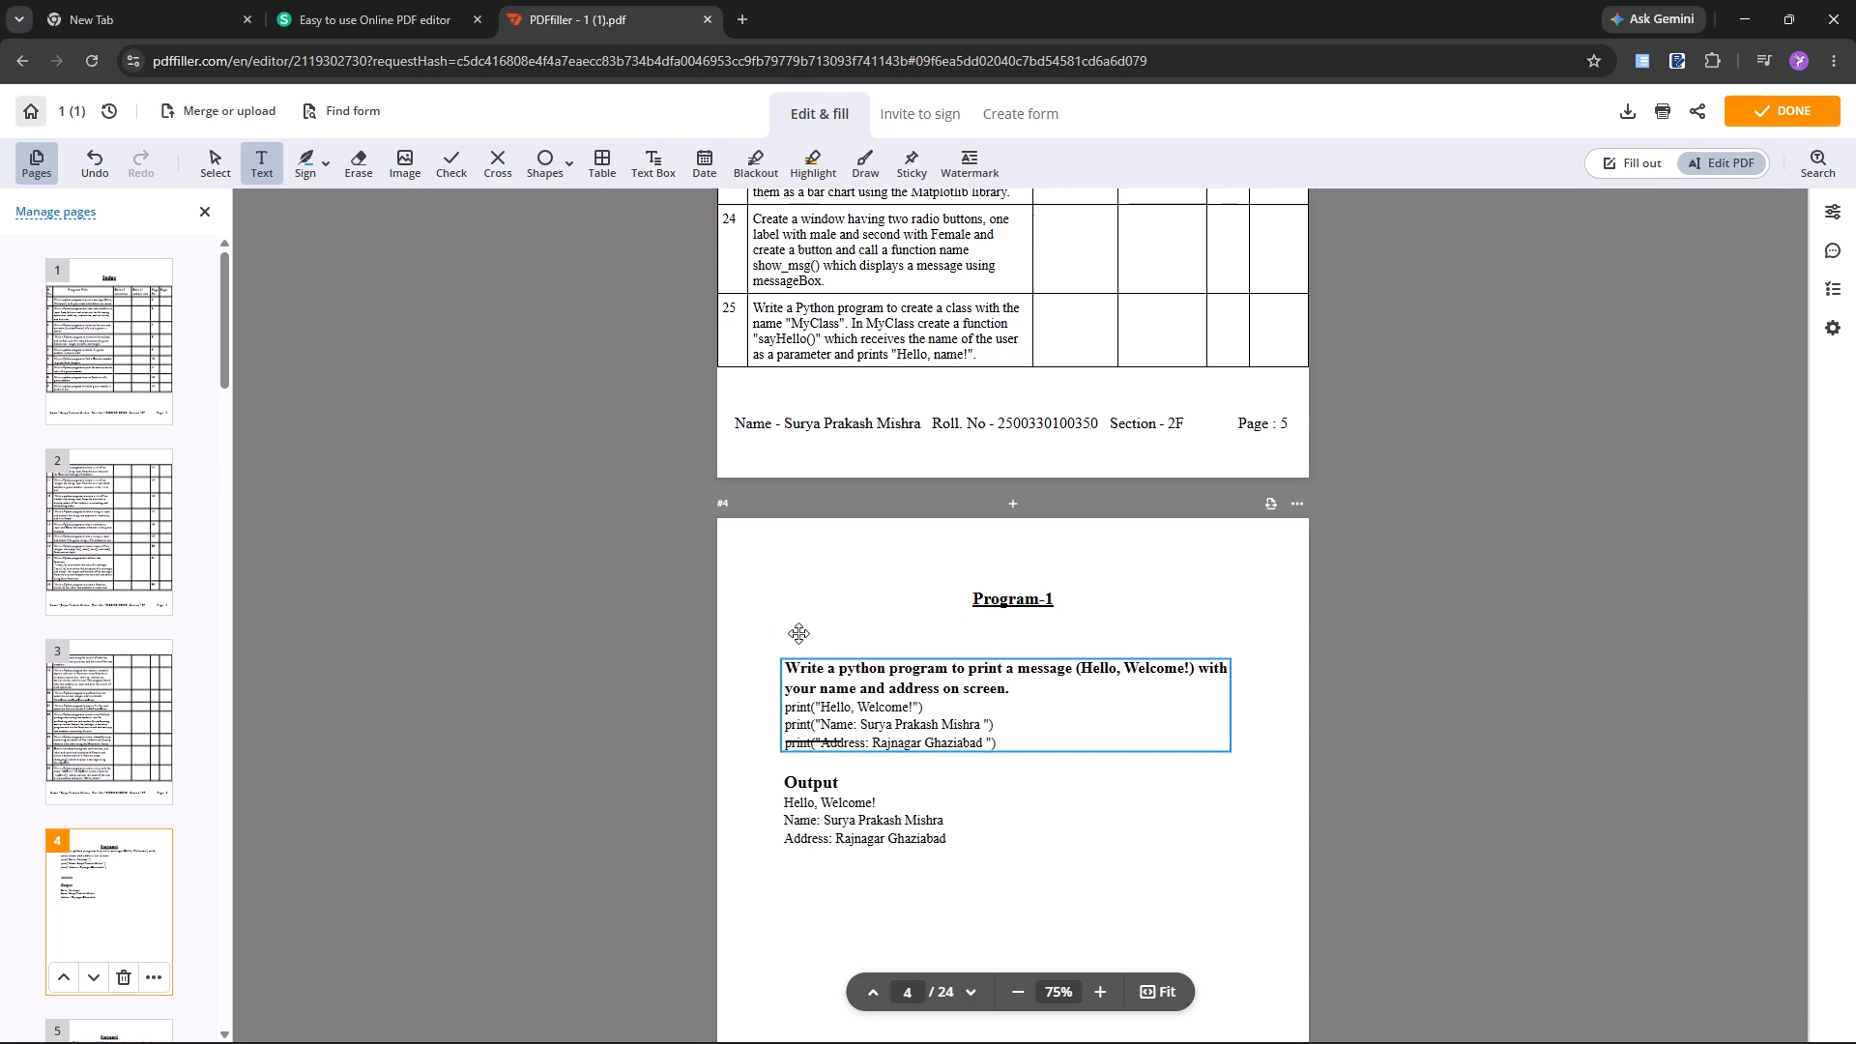
{"action": "left_click_drag", "start_coordinate": [798, 633], "coordinate": [799, 639]}
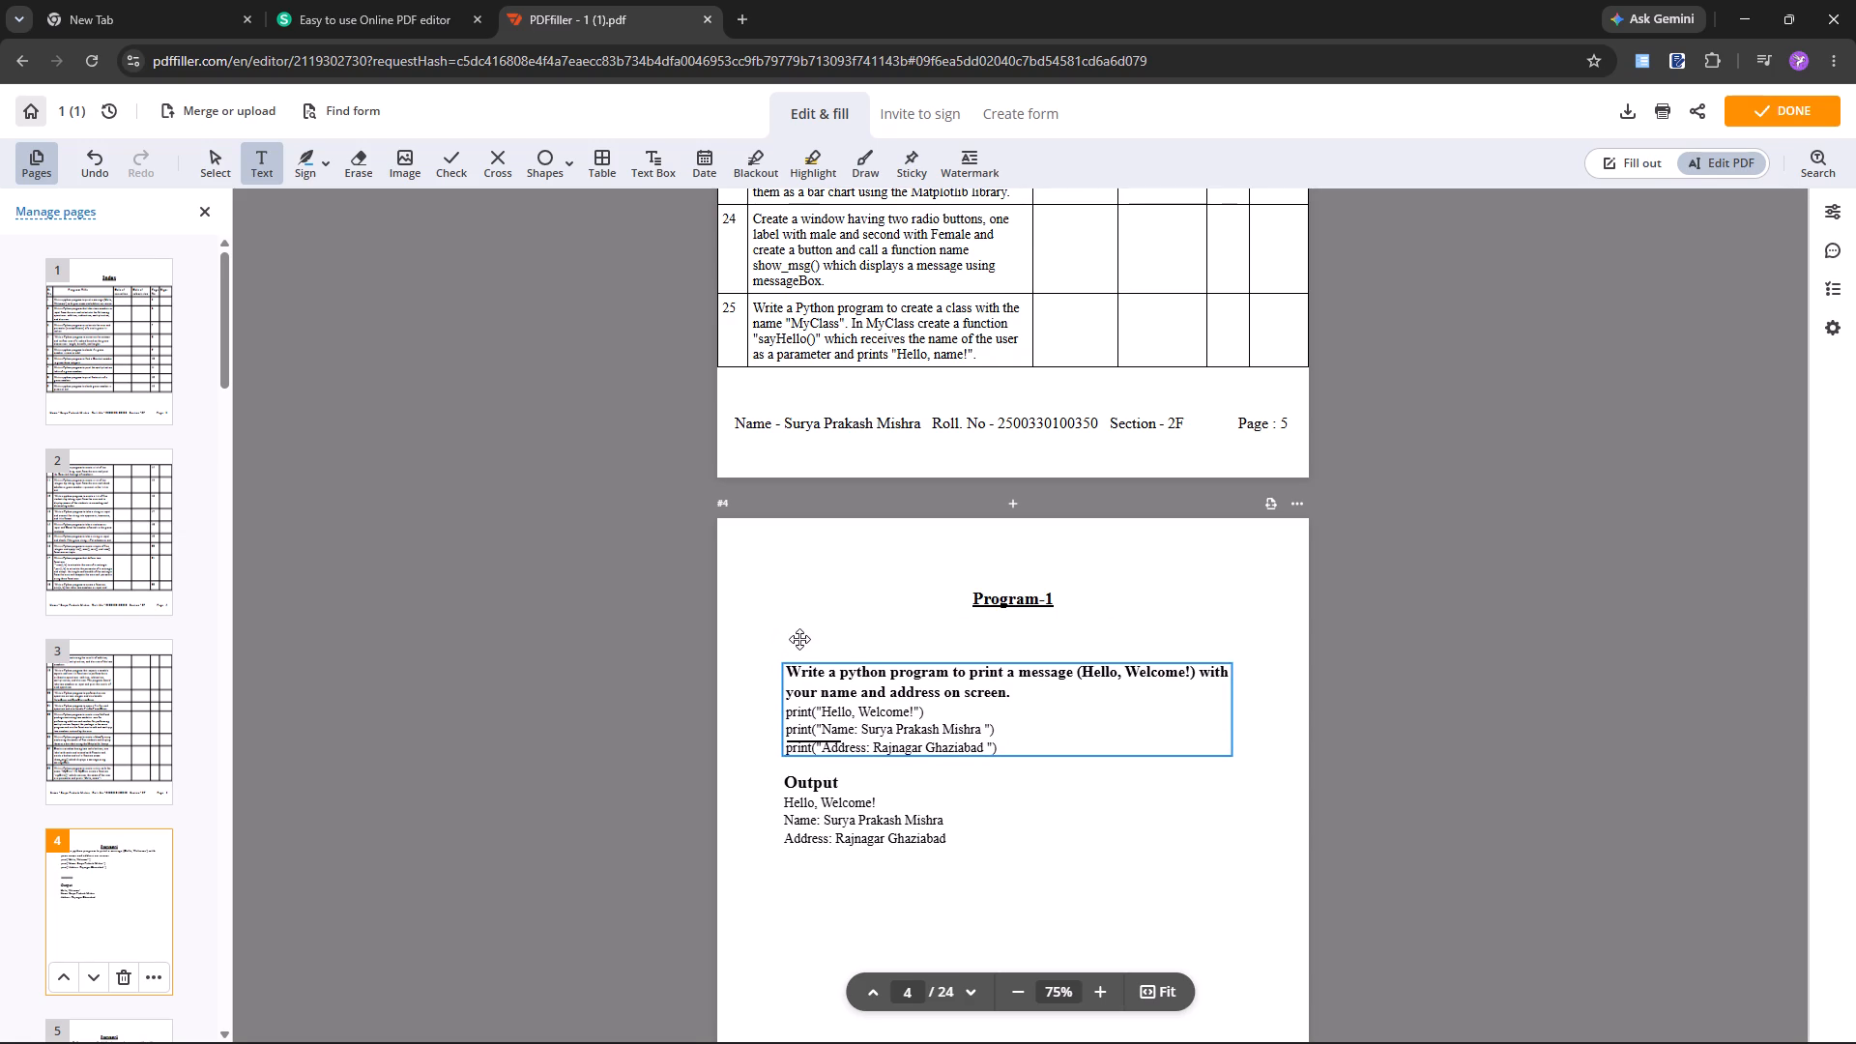
{"action": "left_click", "coordinate": [1475, 638]}
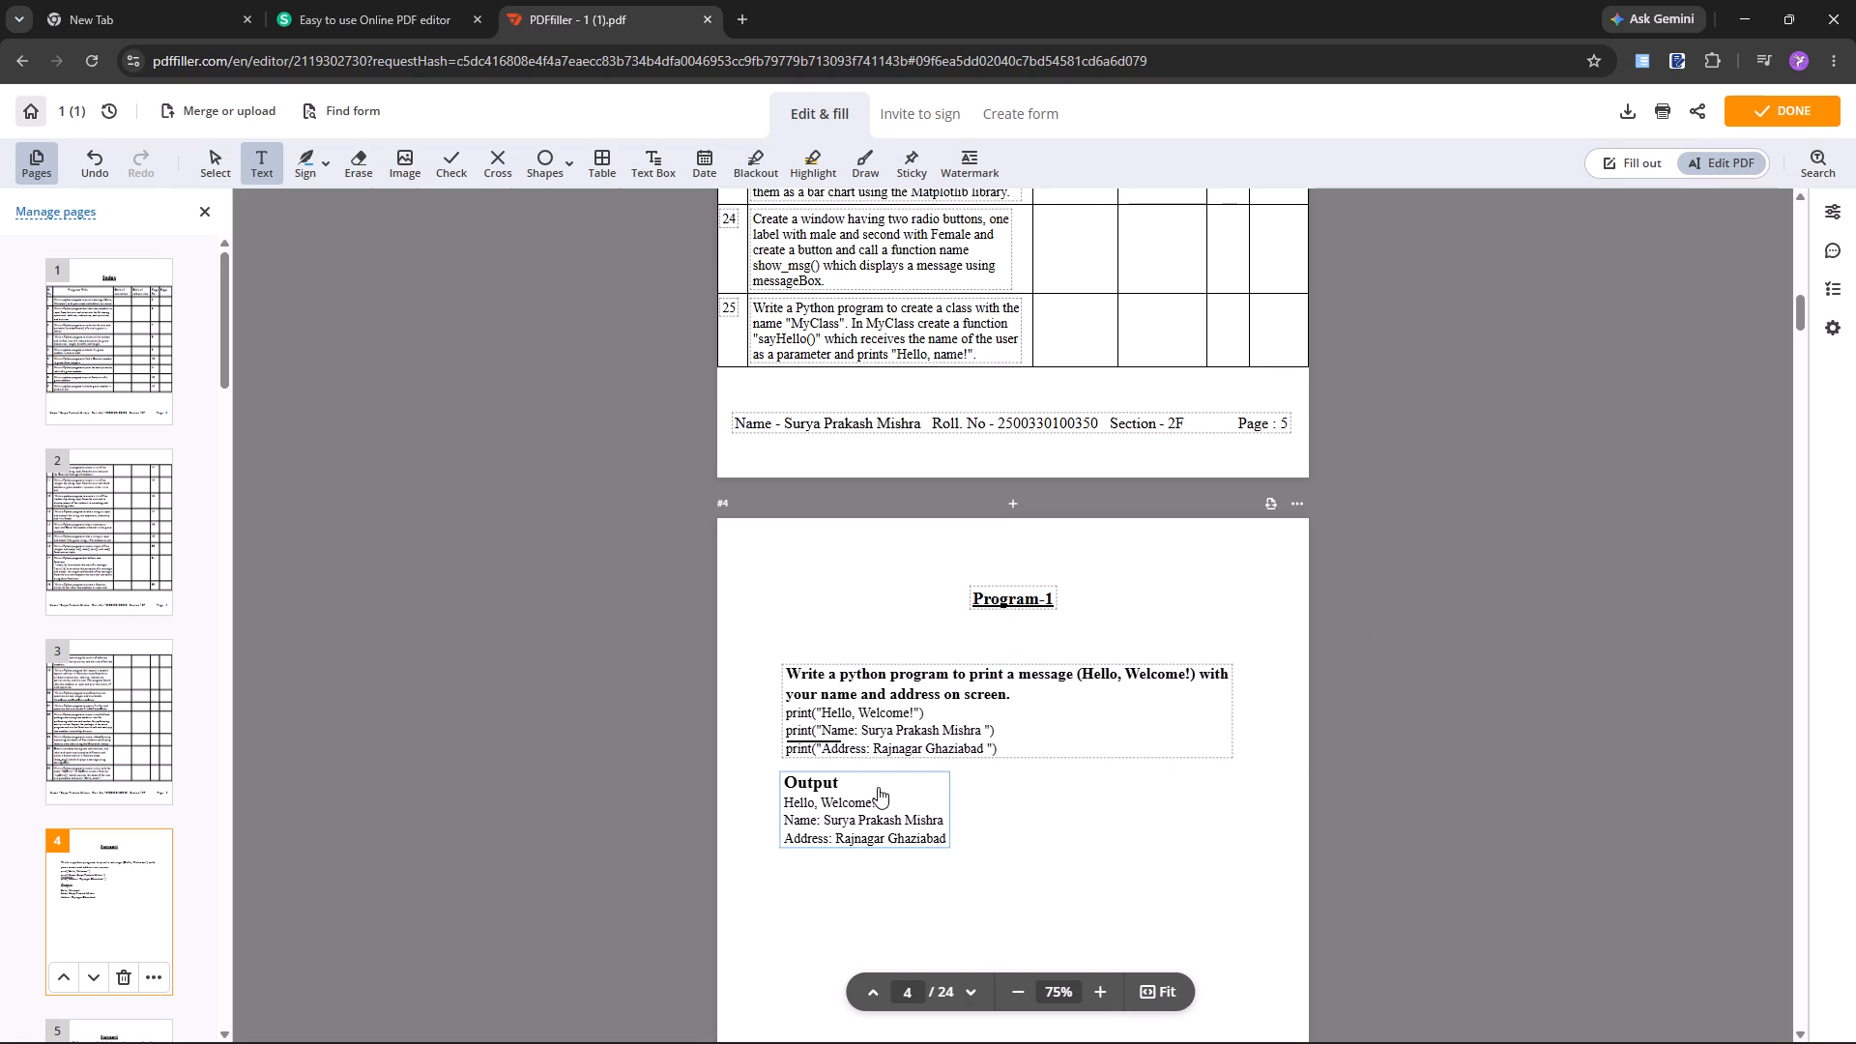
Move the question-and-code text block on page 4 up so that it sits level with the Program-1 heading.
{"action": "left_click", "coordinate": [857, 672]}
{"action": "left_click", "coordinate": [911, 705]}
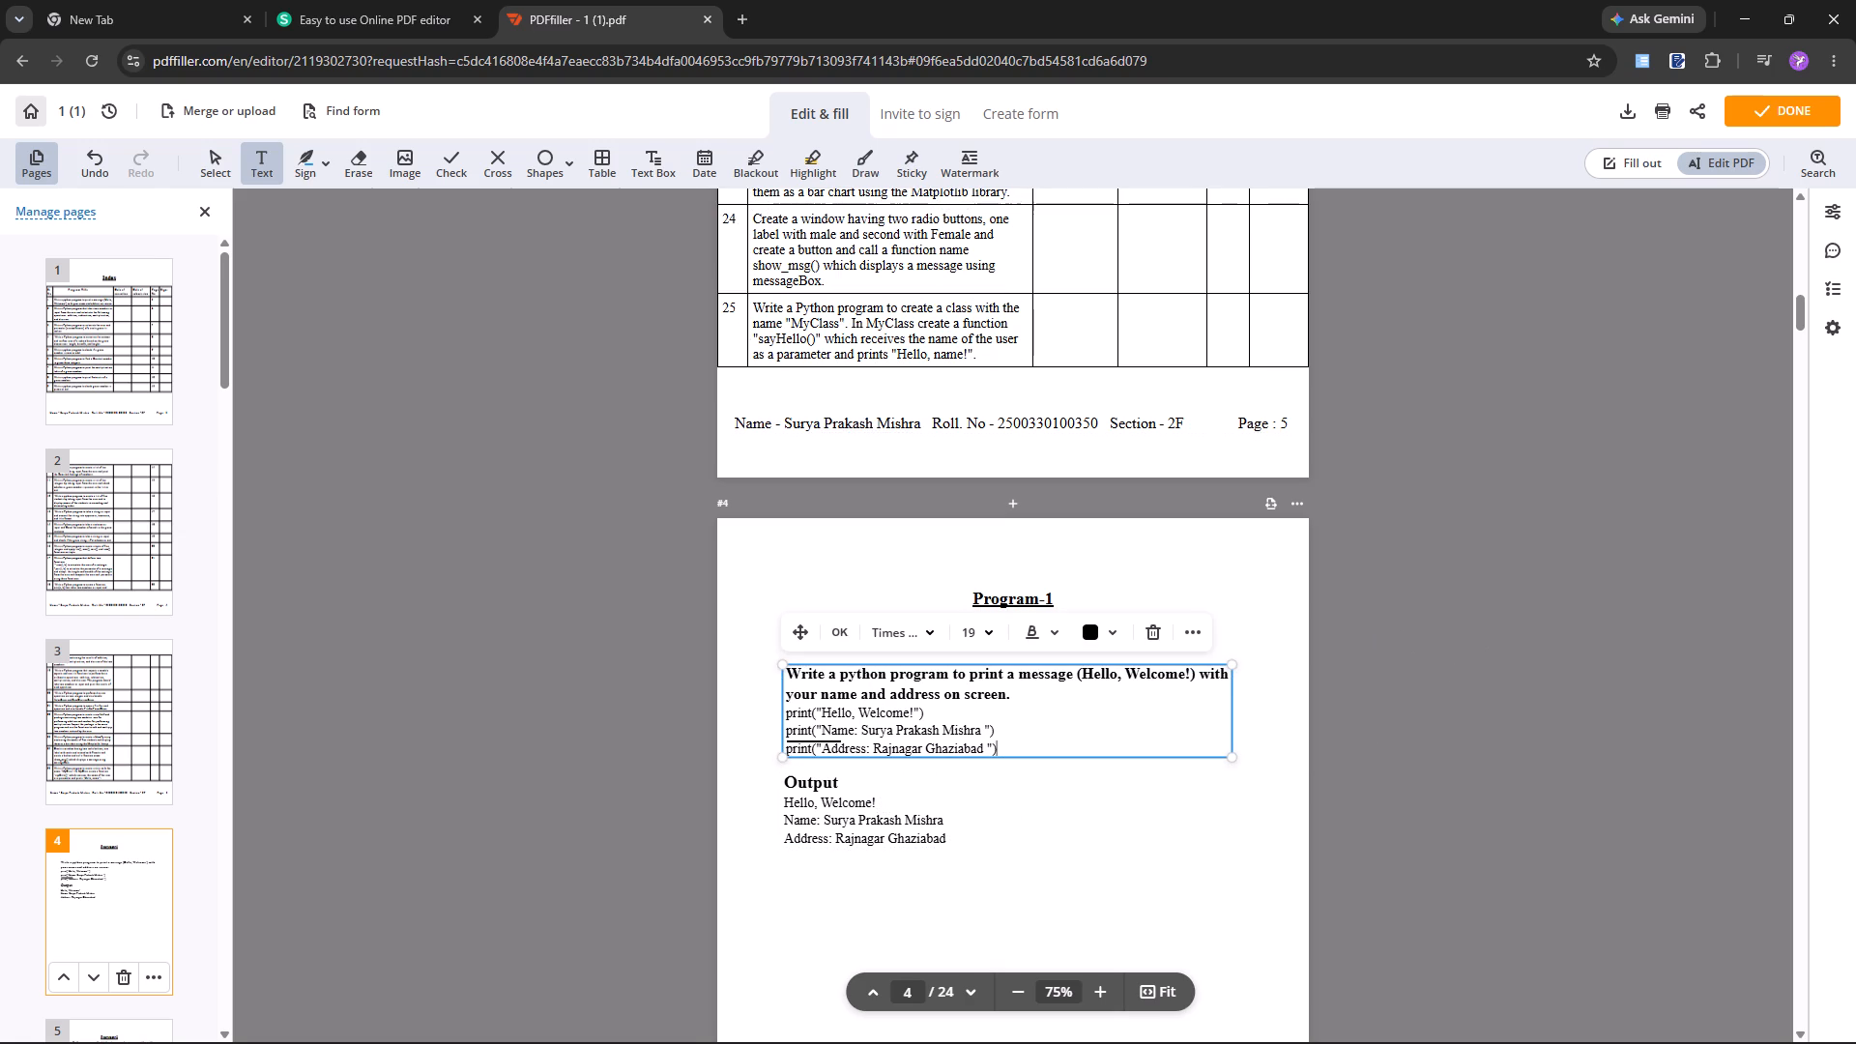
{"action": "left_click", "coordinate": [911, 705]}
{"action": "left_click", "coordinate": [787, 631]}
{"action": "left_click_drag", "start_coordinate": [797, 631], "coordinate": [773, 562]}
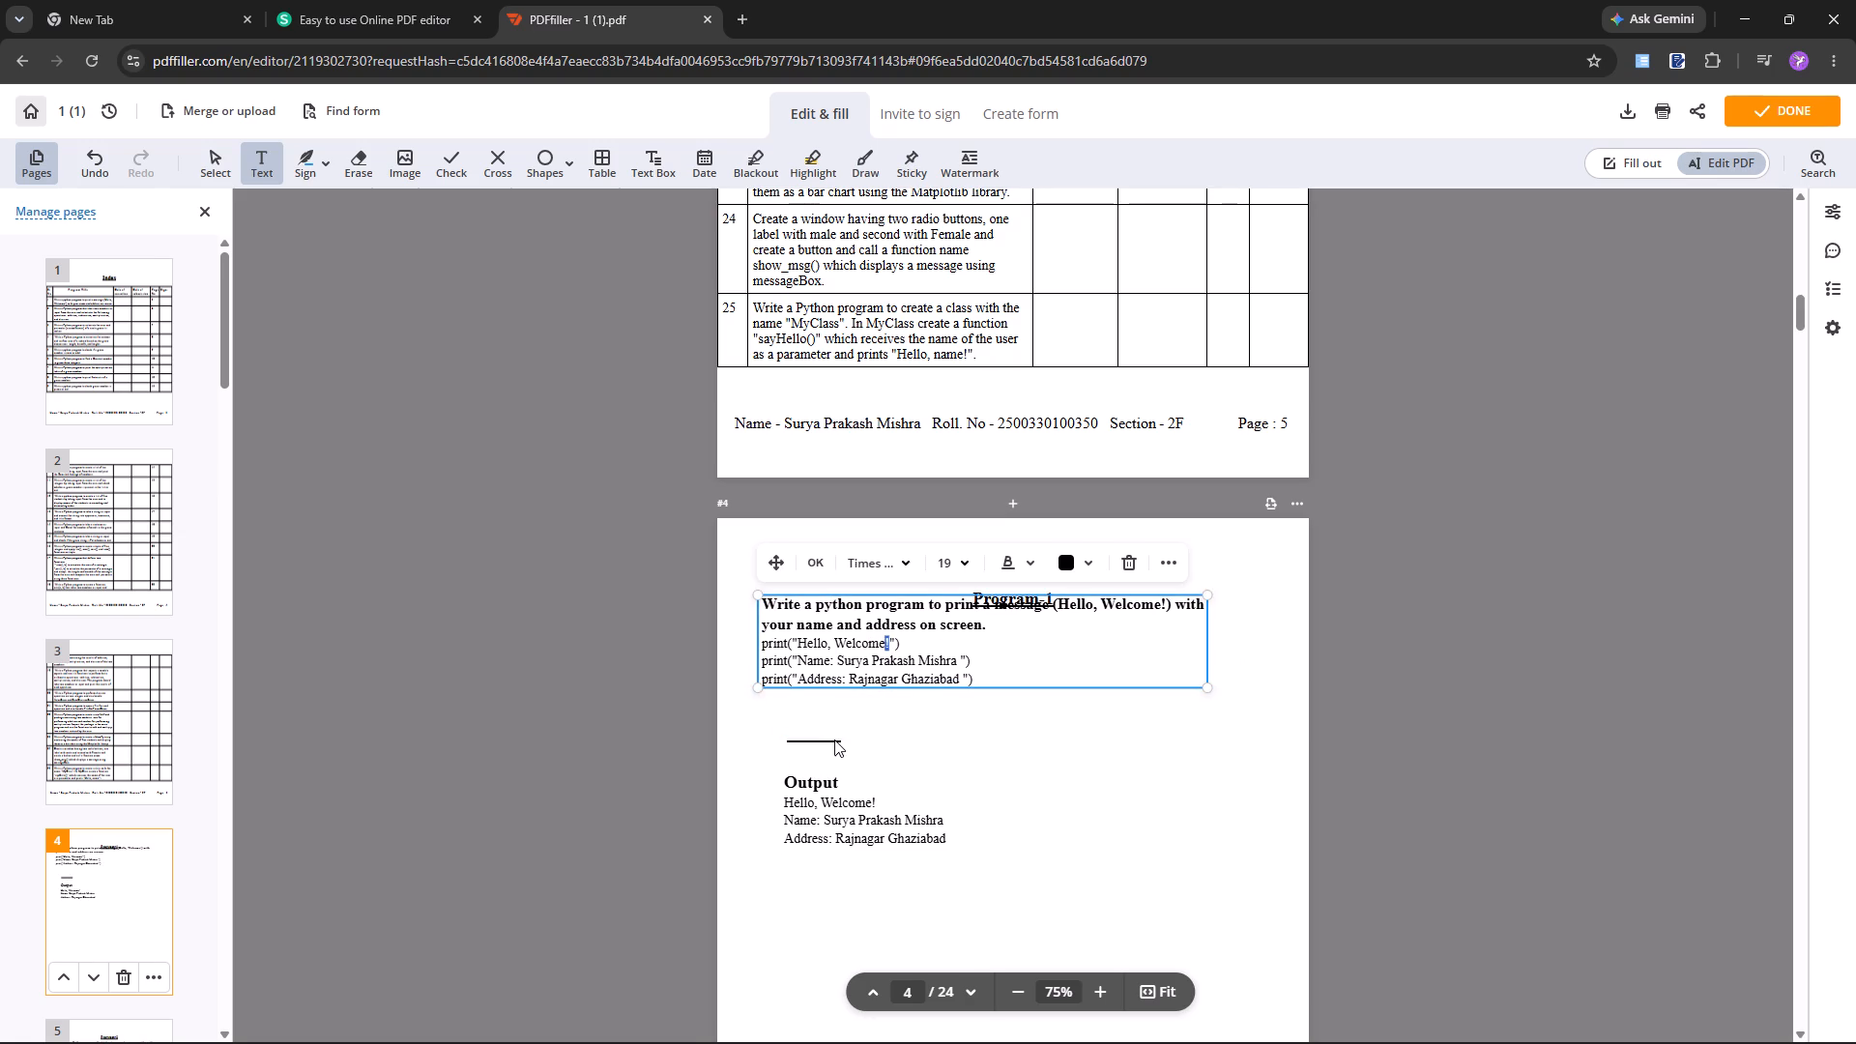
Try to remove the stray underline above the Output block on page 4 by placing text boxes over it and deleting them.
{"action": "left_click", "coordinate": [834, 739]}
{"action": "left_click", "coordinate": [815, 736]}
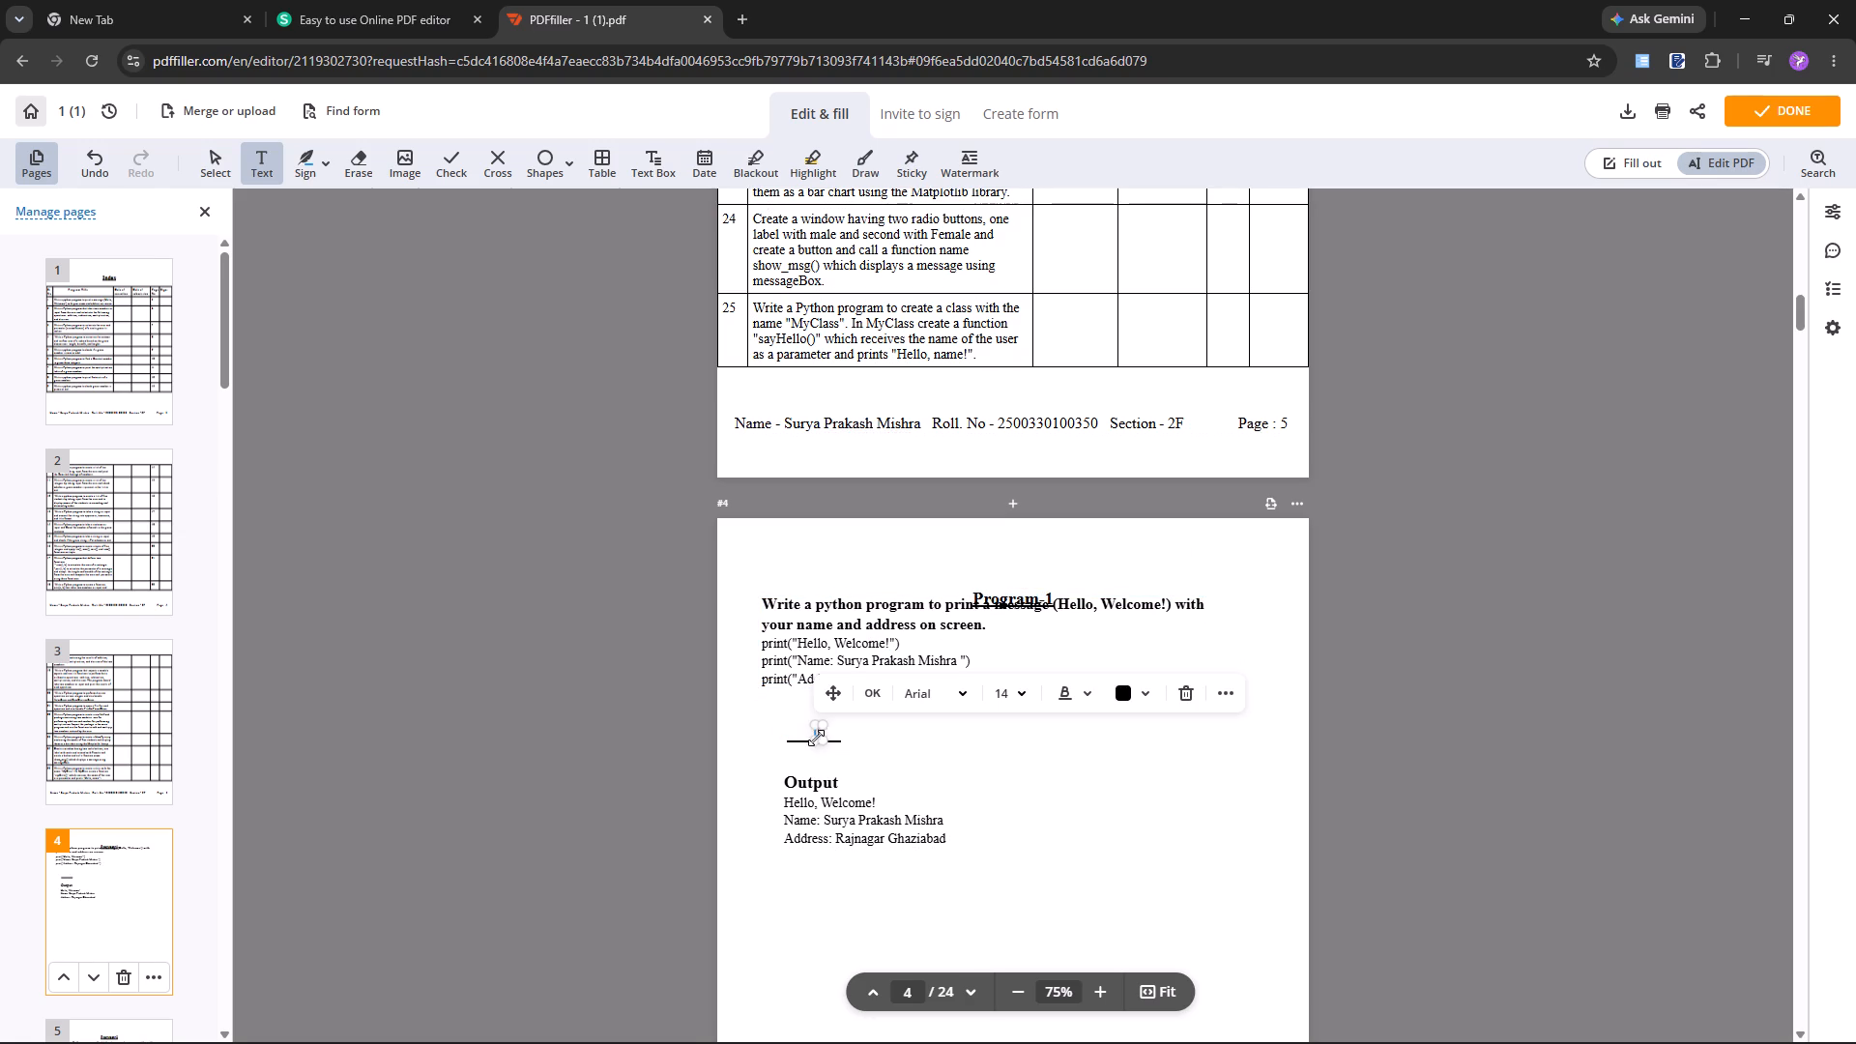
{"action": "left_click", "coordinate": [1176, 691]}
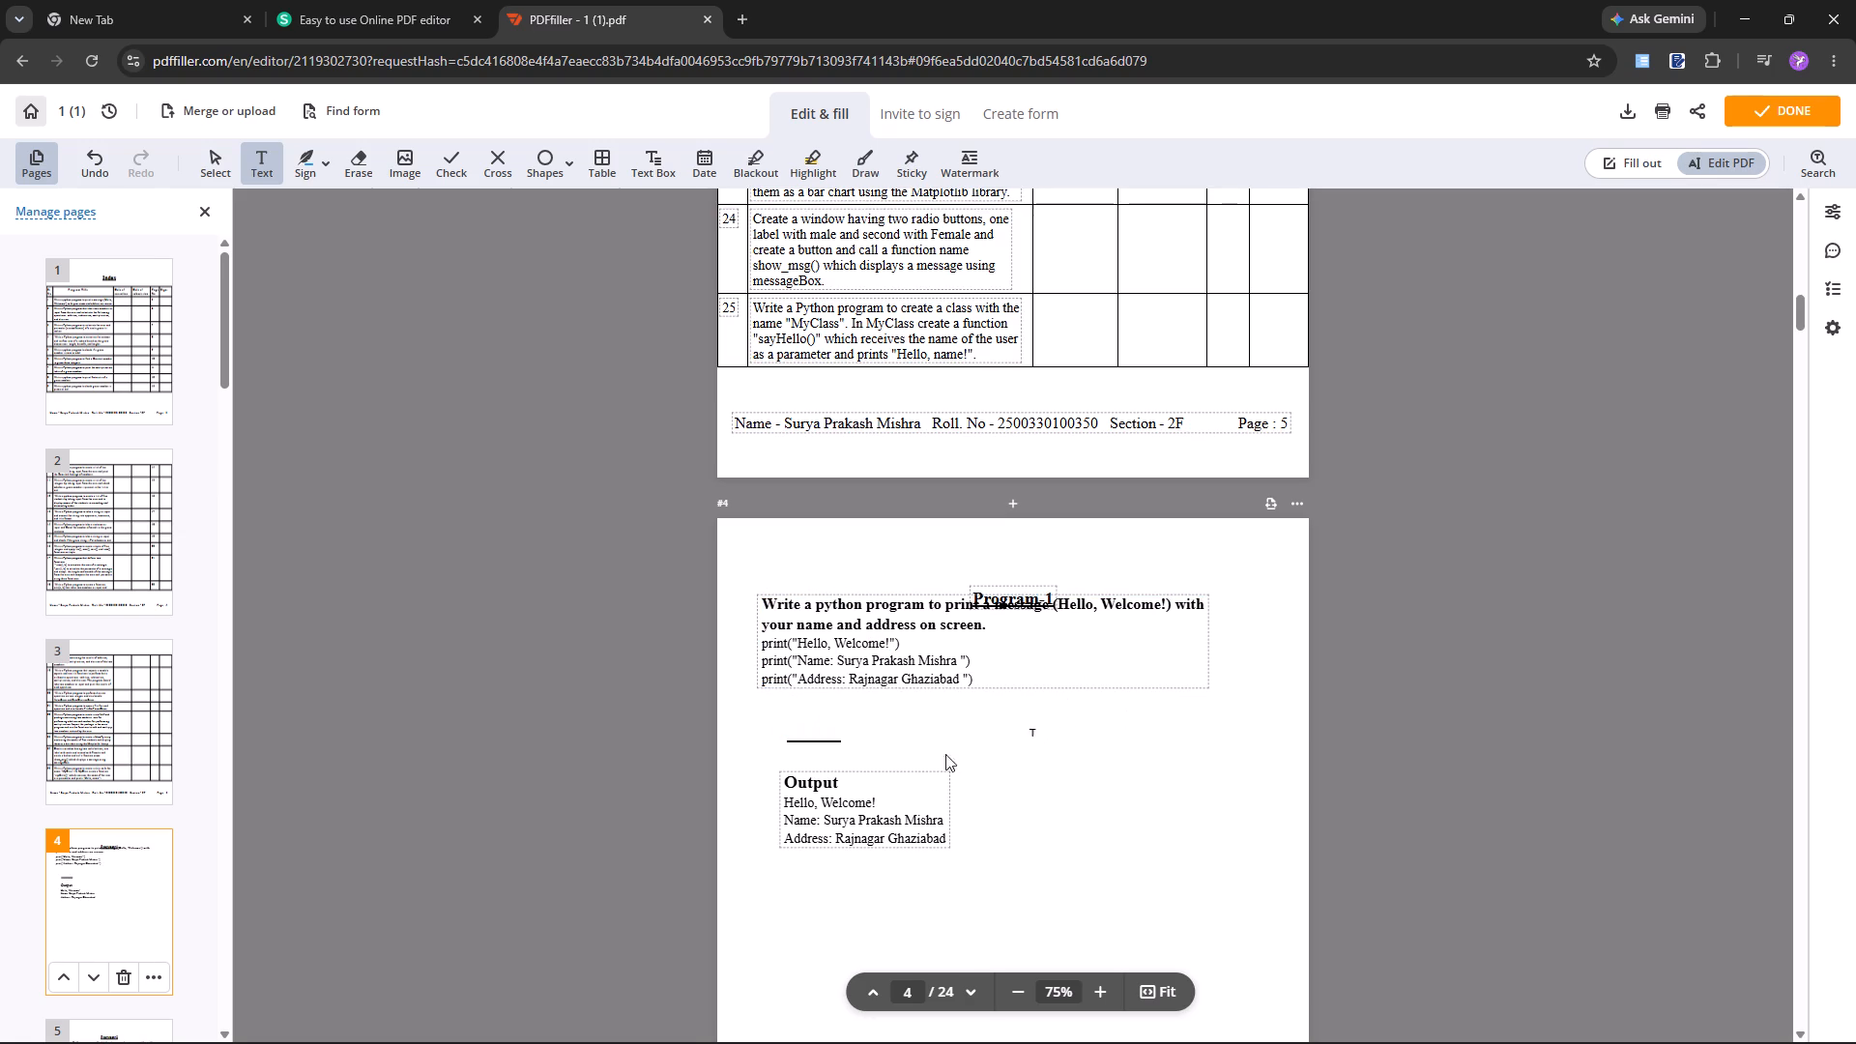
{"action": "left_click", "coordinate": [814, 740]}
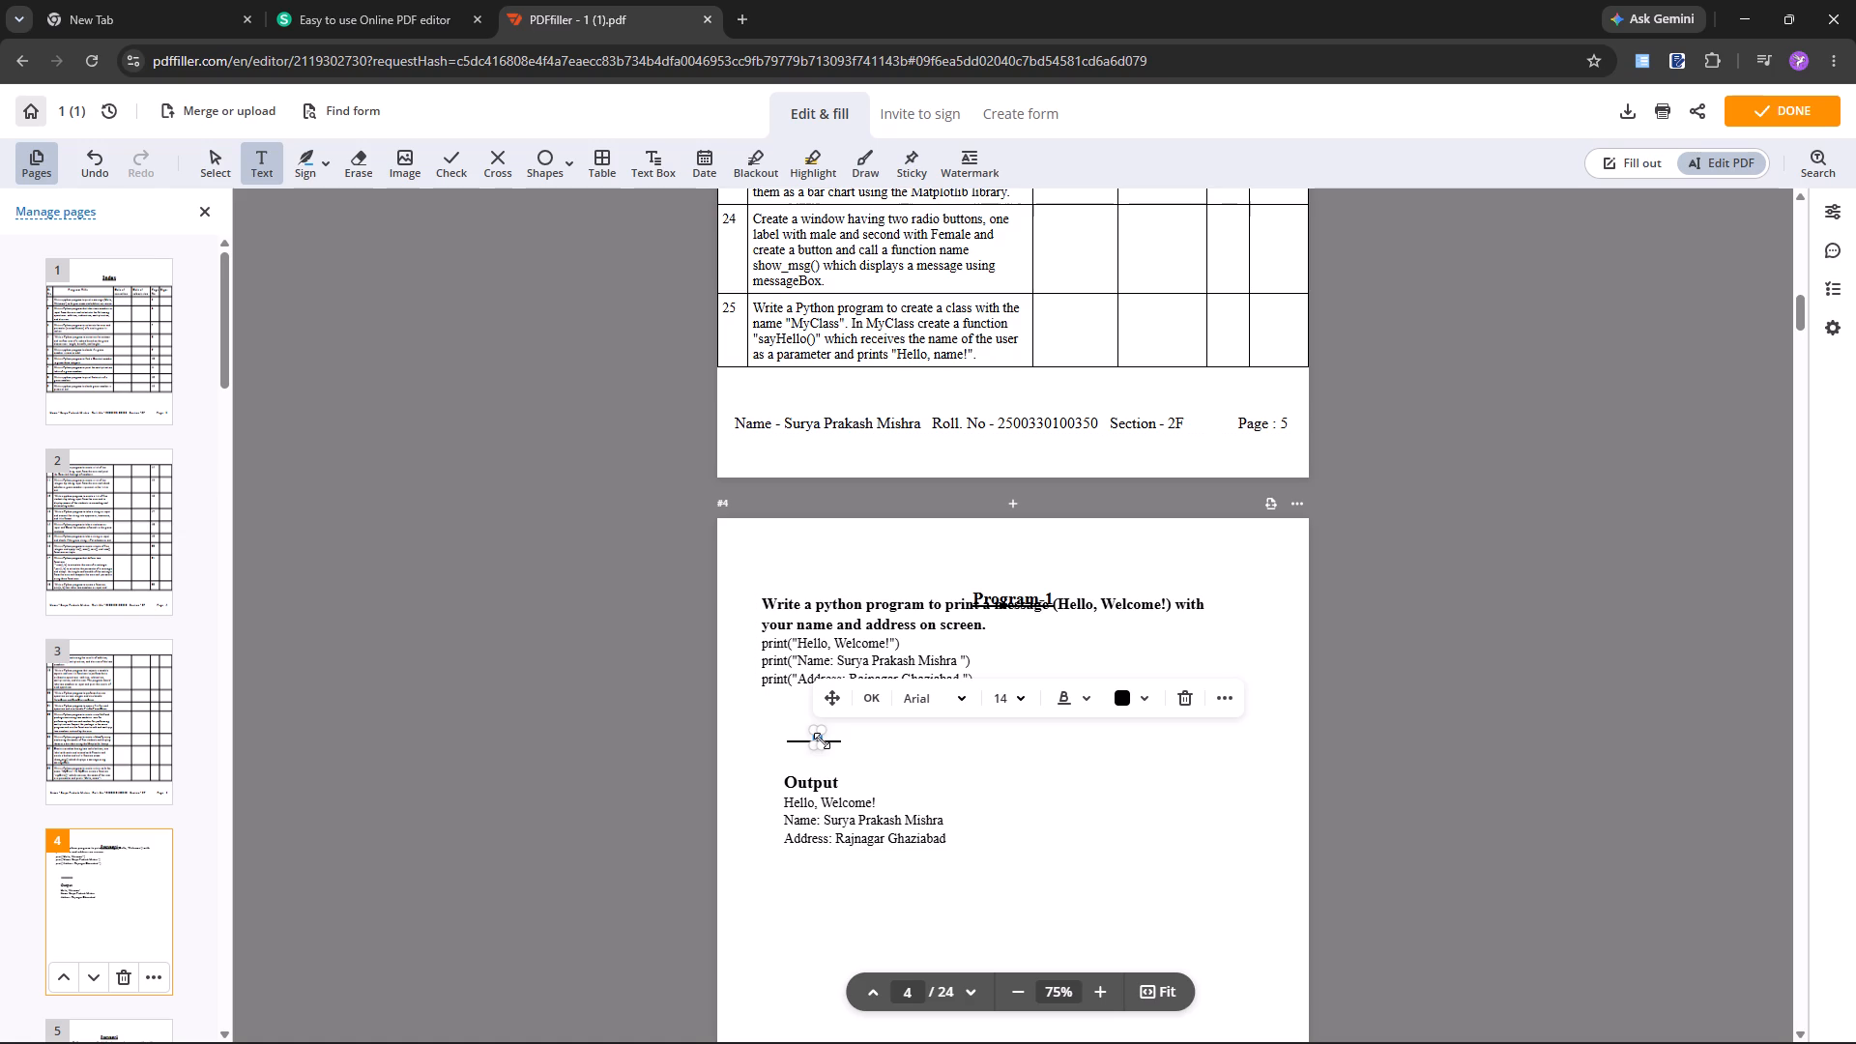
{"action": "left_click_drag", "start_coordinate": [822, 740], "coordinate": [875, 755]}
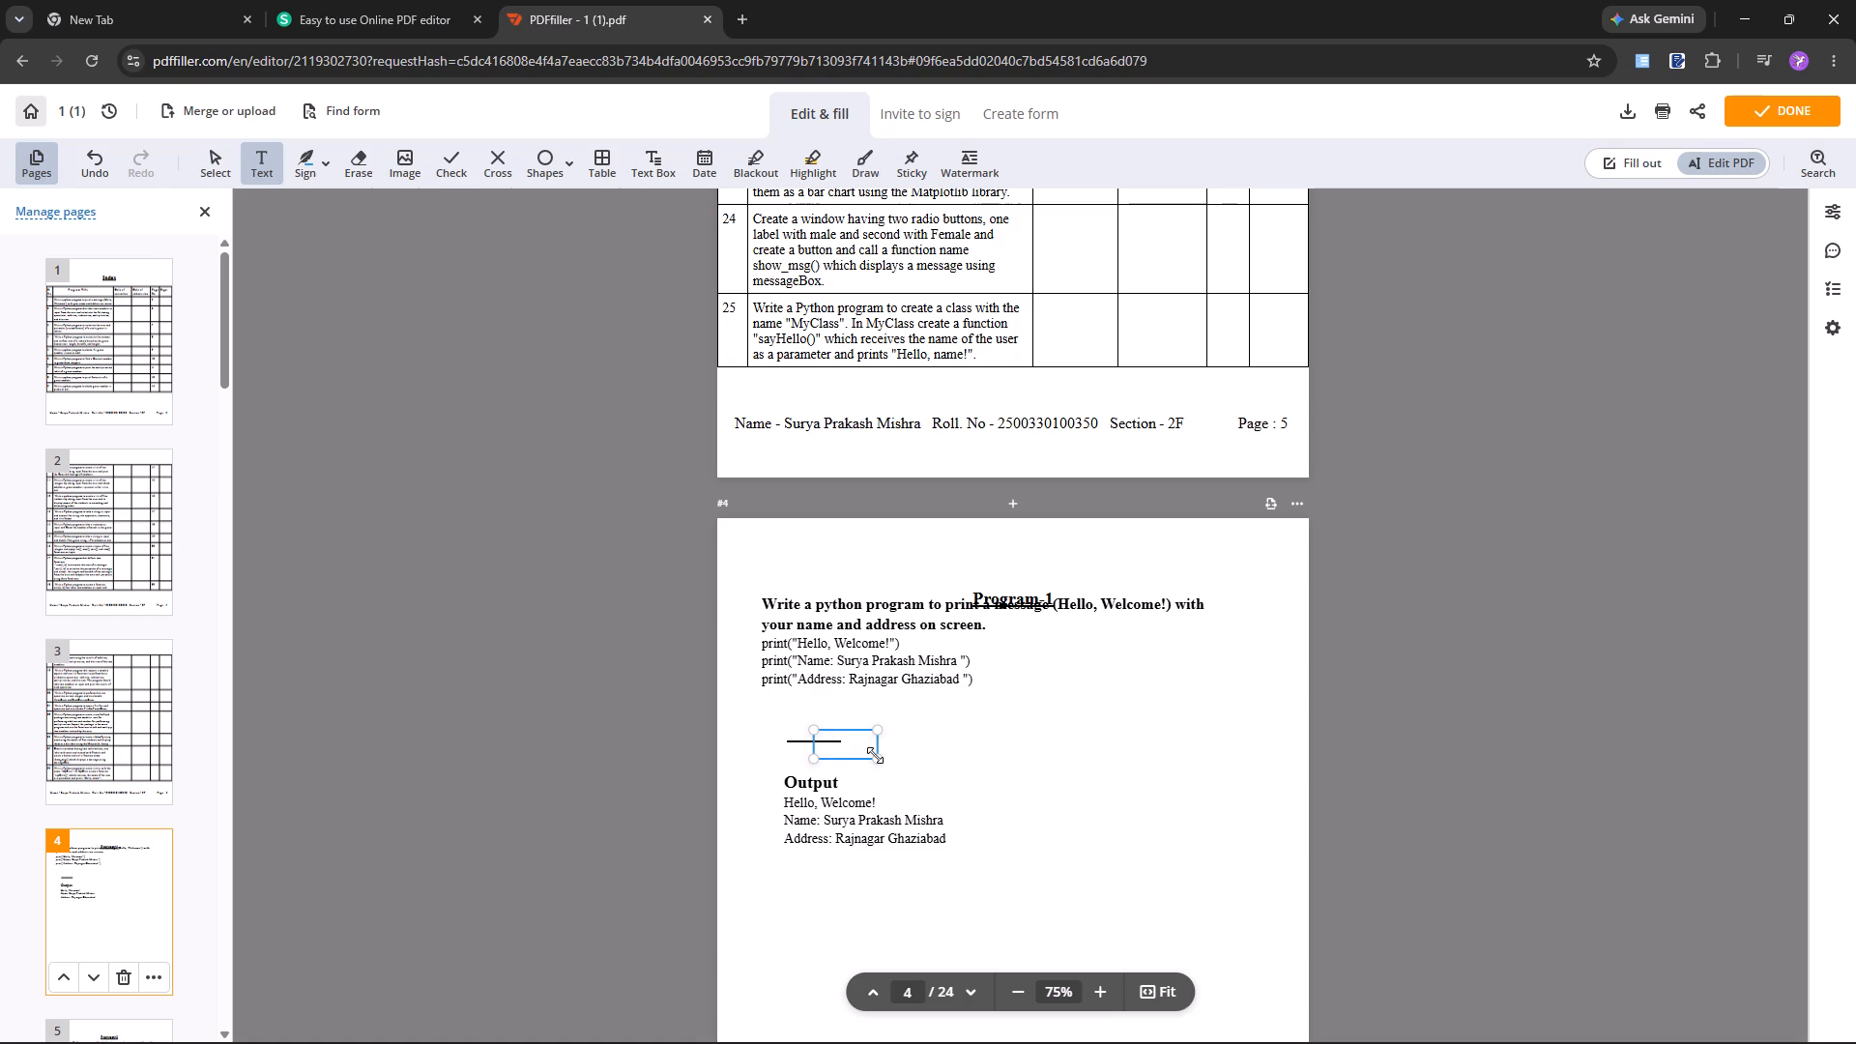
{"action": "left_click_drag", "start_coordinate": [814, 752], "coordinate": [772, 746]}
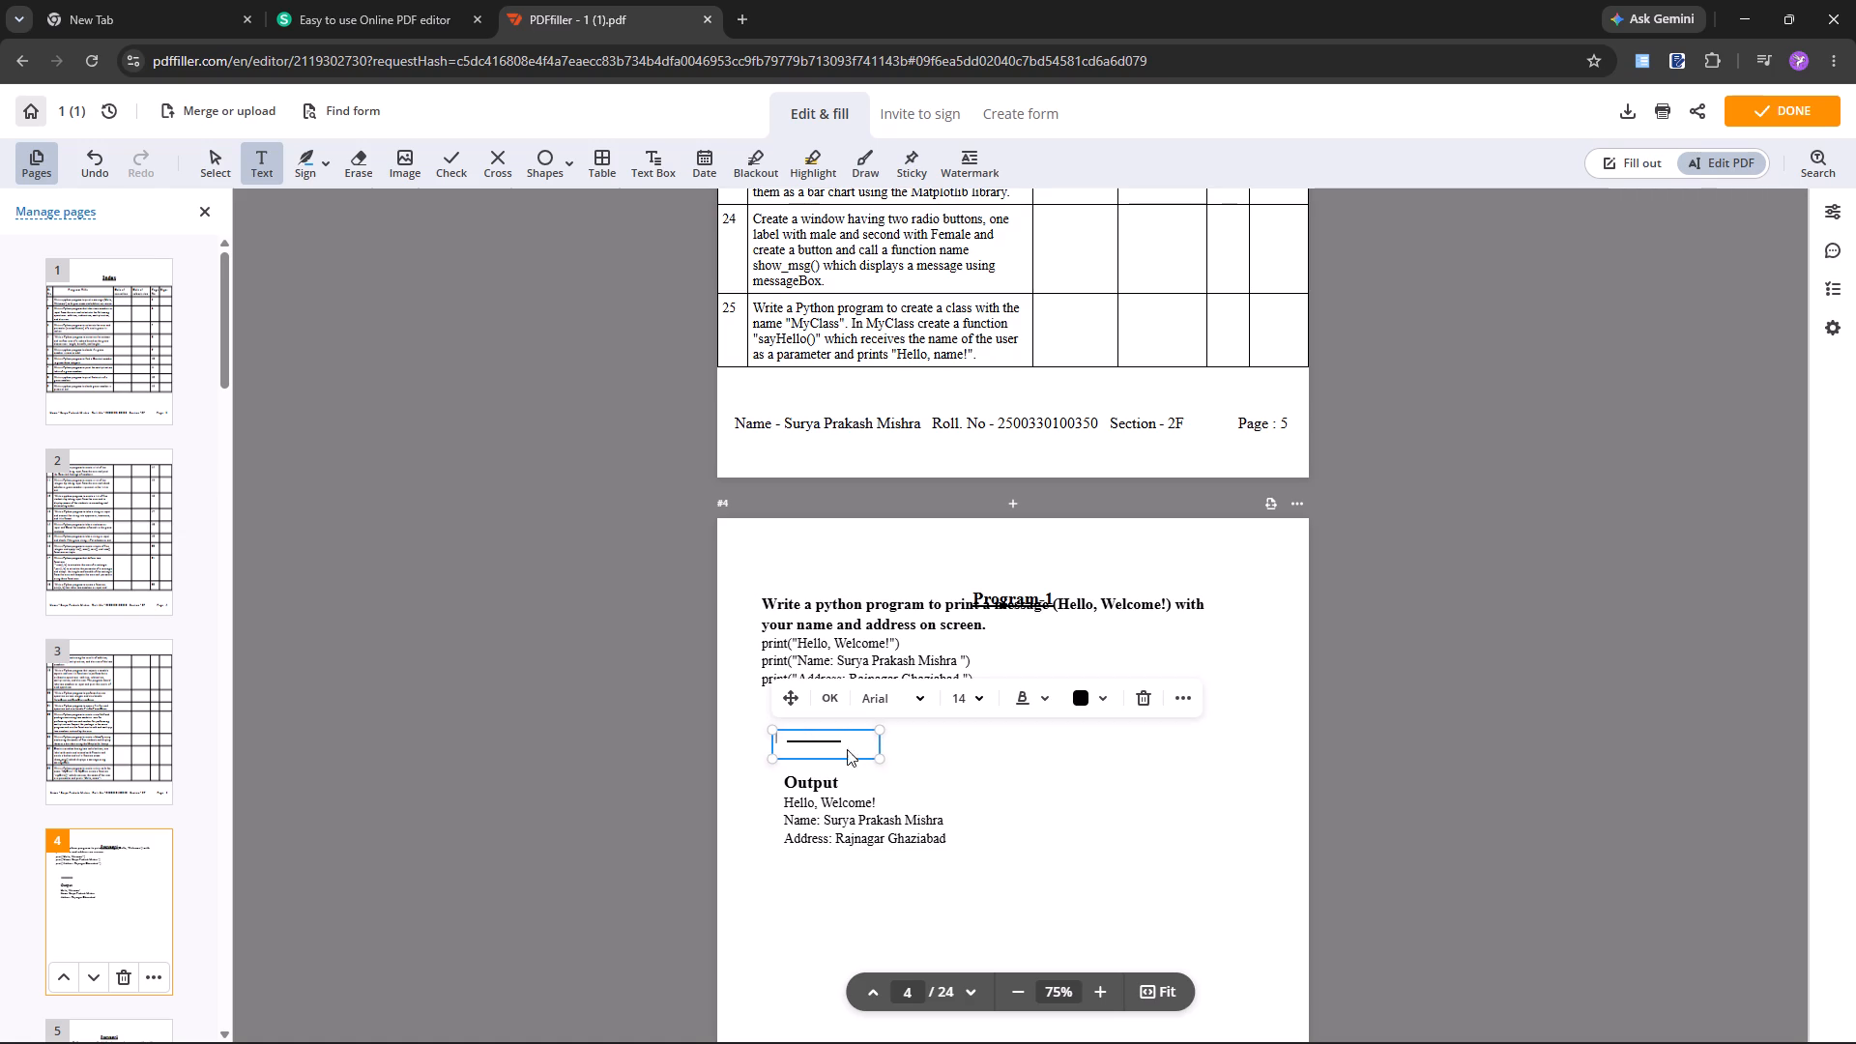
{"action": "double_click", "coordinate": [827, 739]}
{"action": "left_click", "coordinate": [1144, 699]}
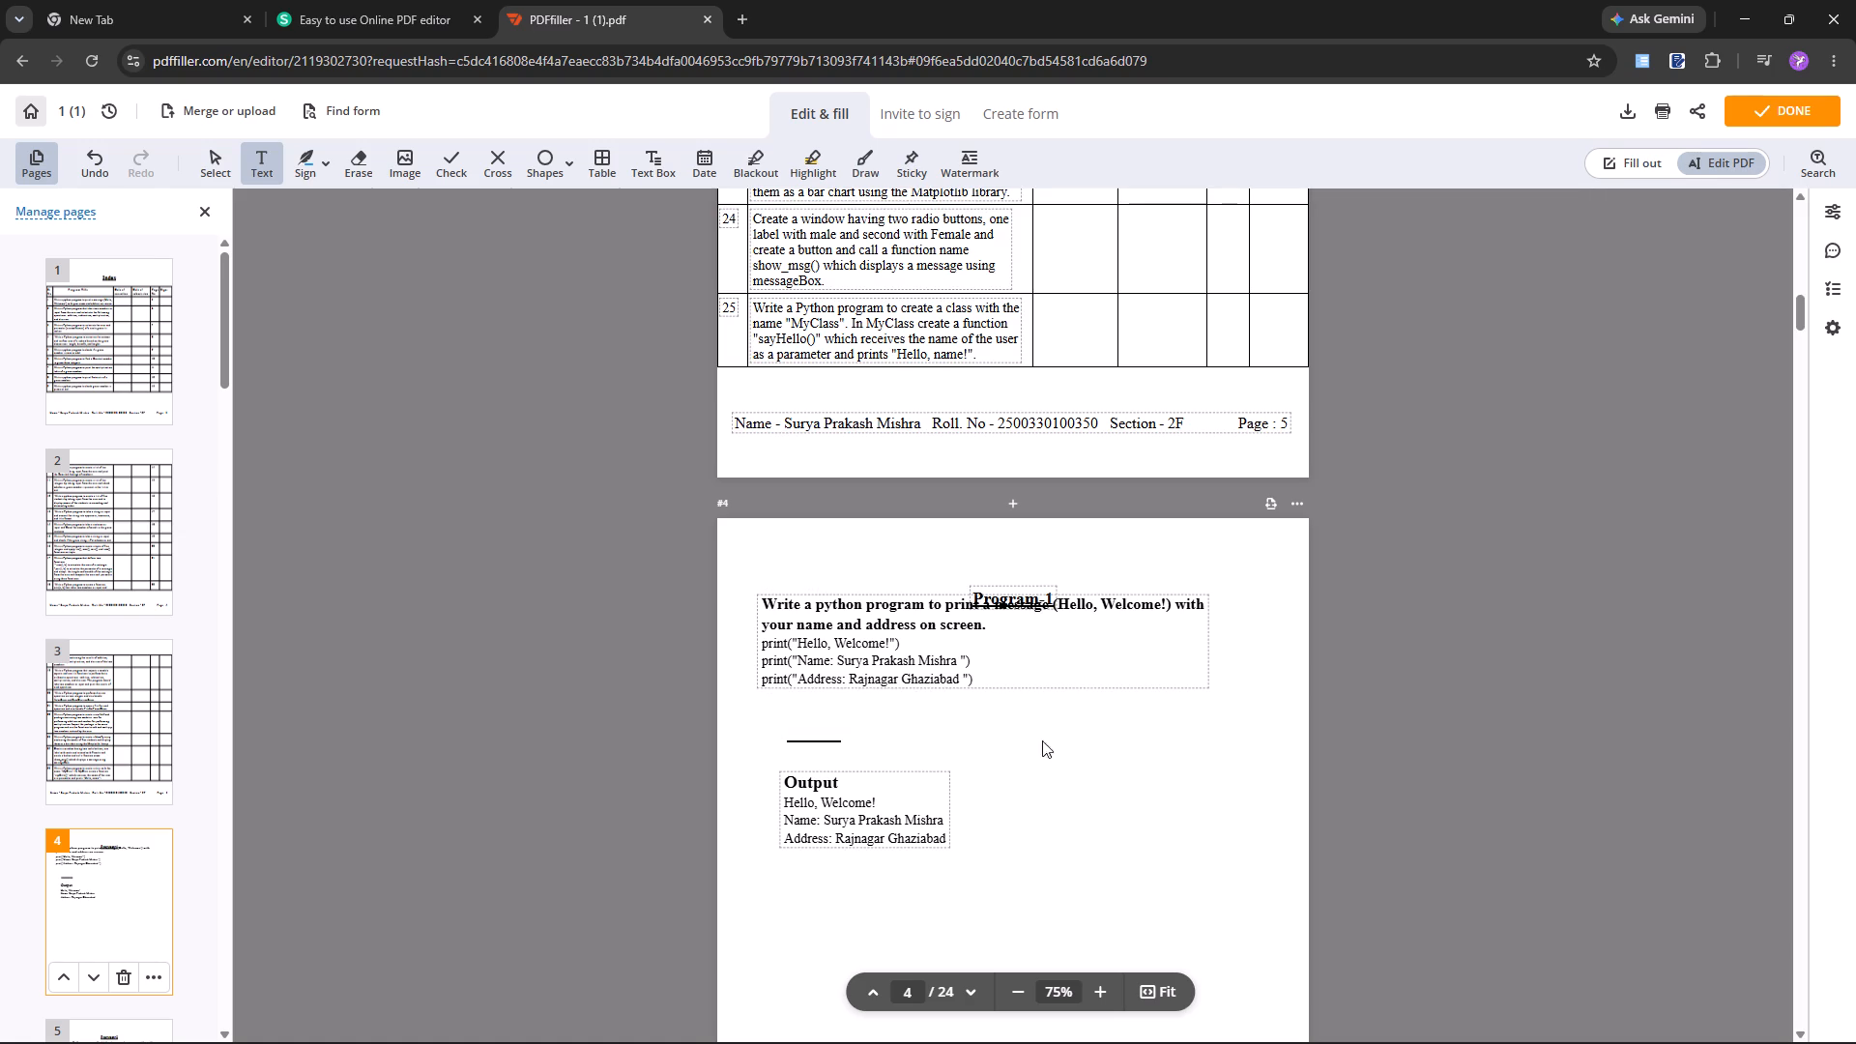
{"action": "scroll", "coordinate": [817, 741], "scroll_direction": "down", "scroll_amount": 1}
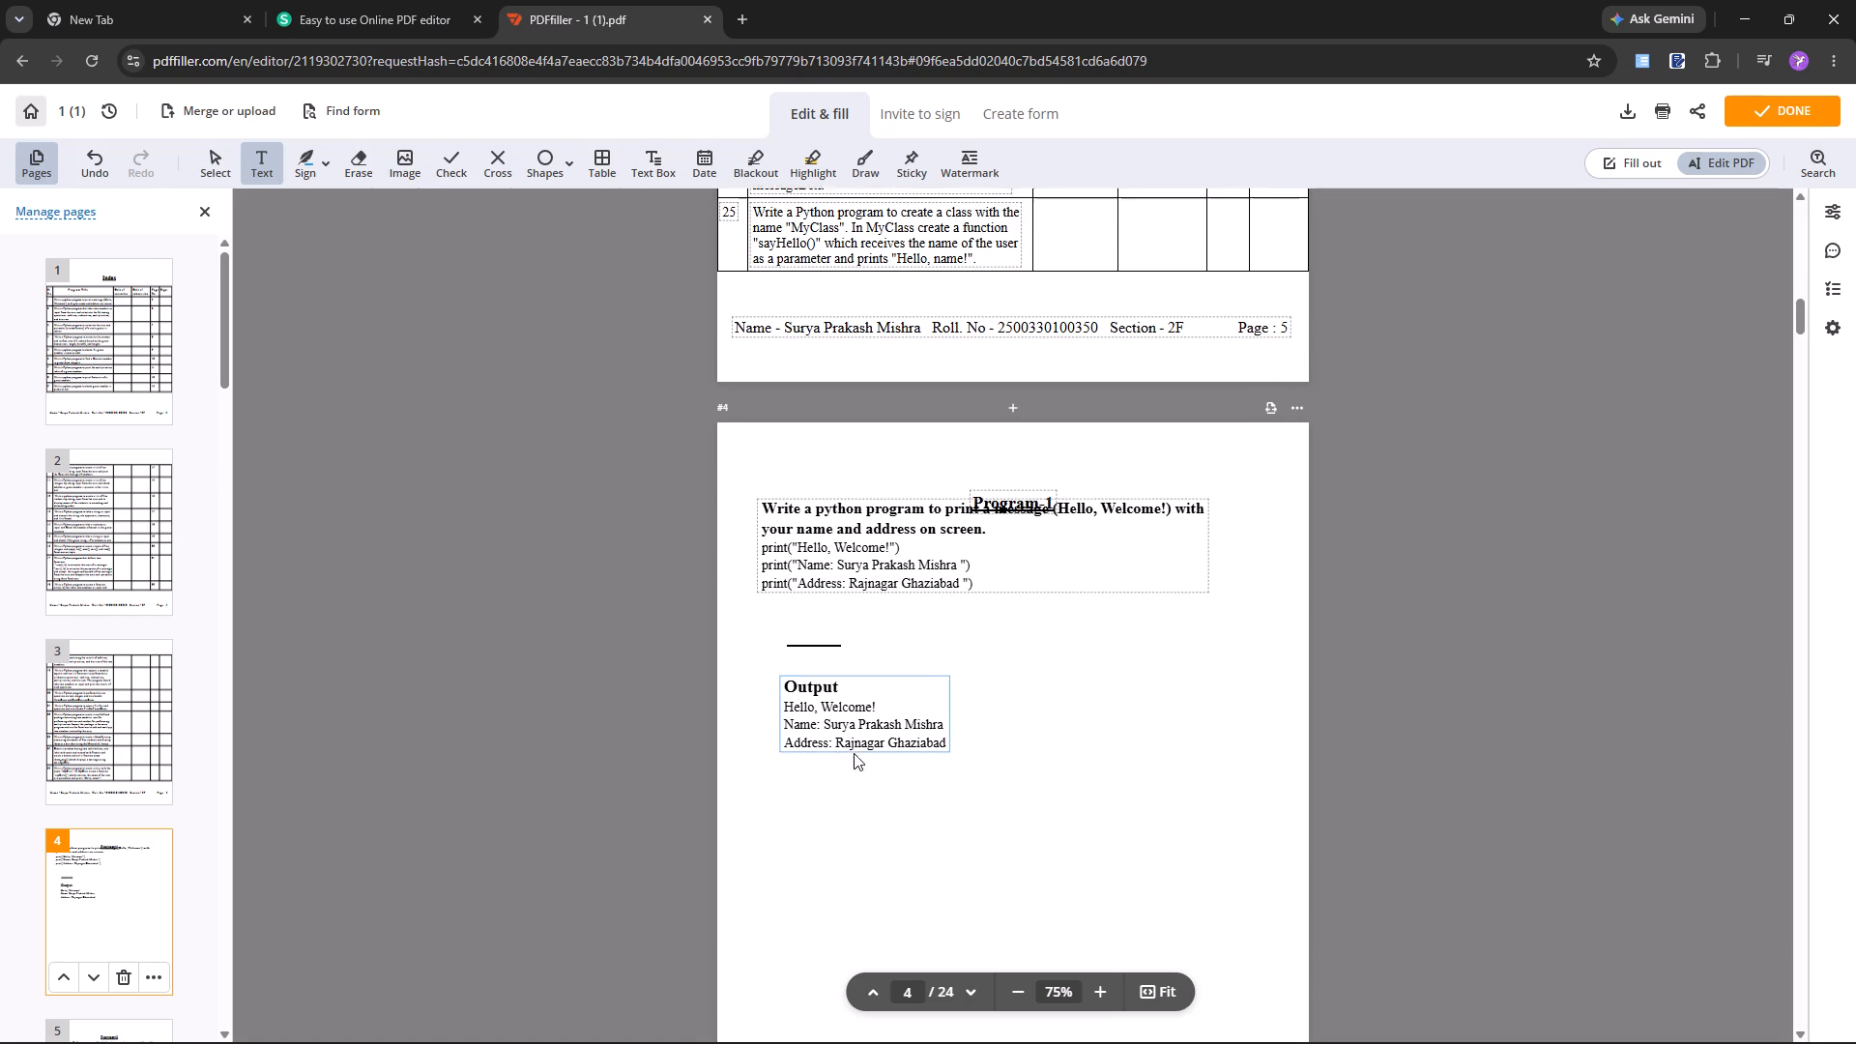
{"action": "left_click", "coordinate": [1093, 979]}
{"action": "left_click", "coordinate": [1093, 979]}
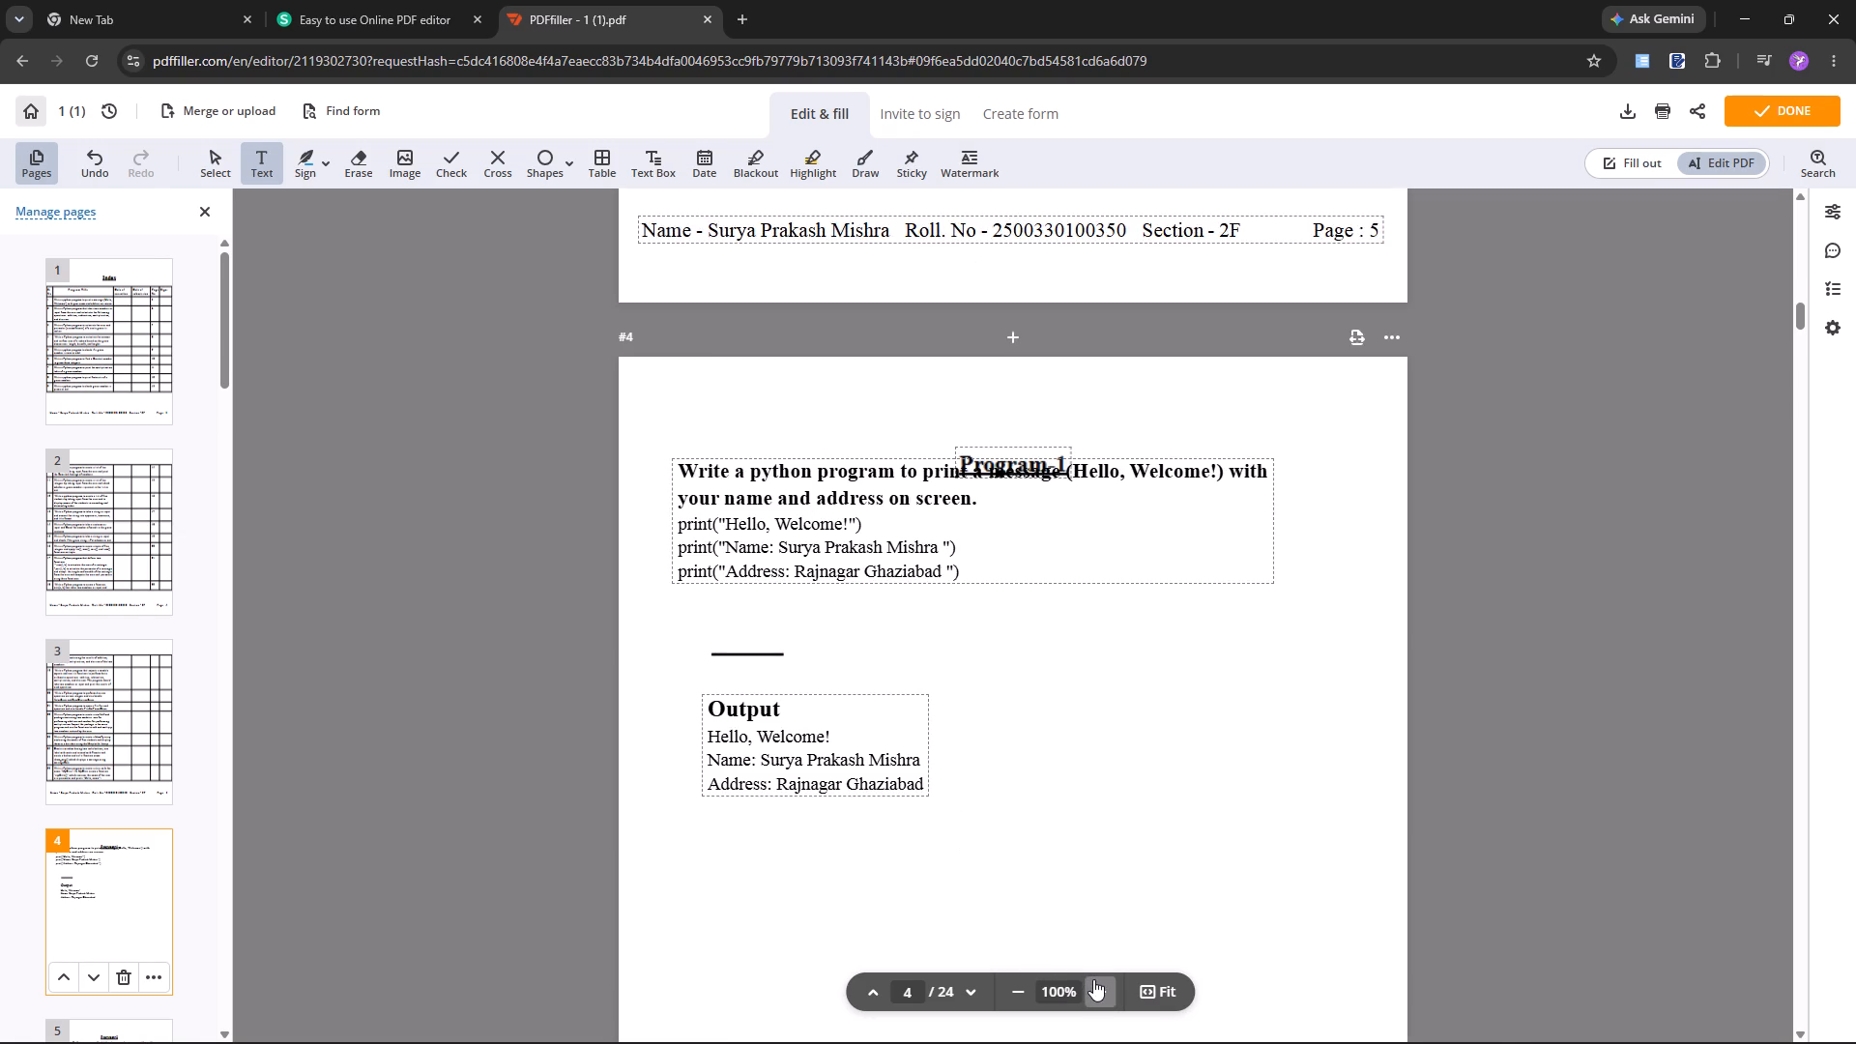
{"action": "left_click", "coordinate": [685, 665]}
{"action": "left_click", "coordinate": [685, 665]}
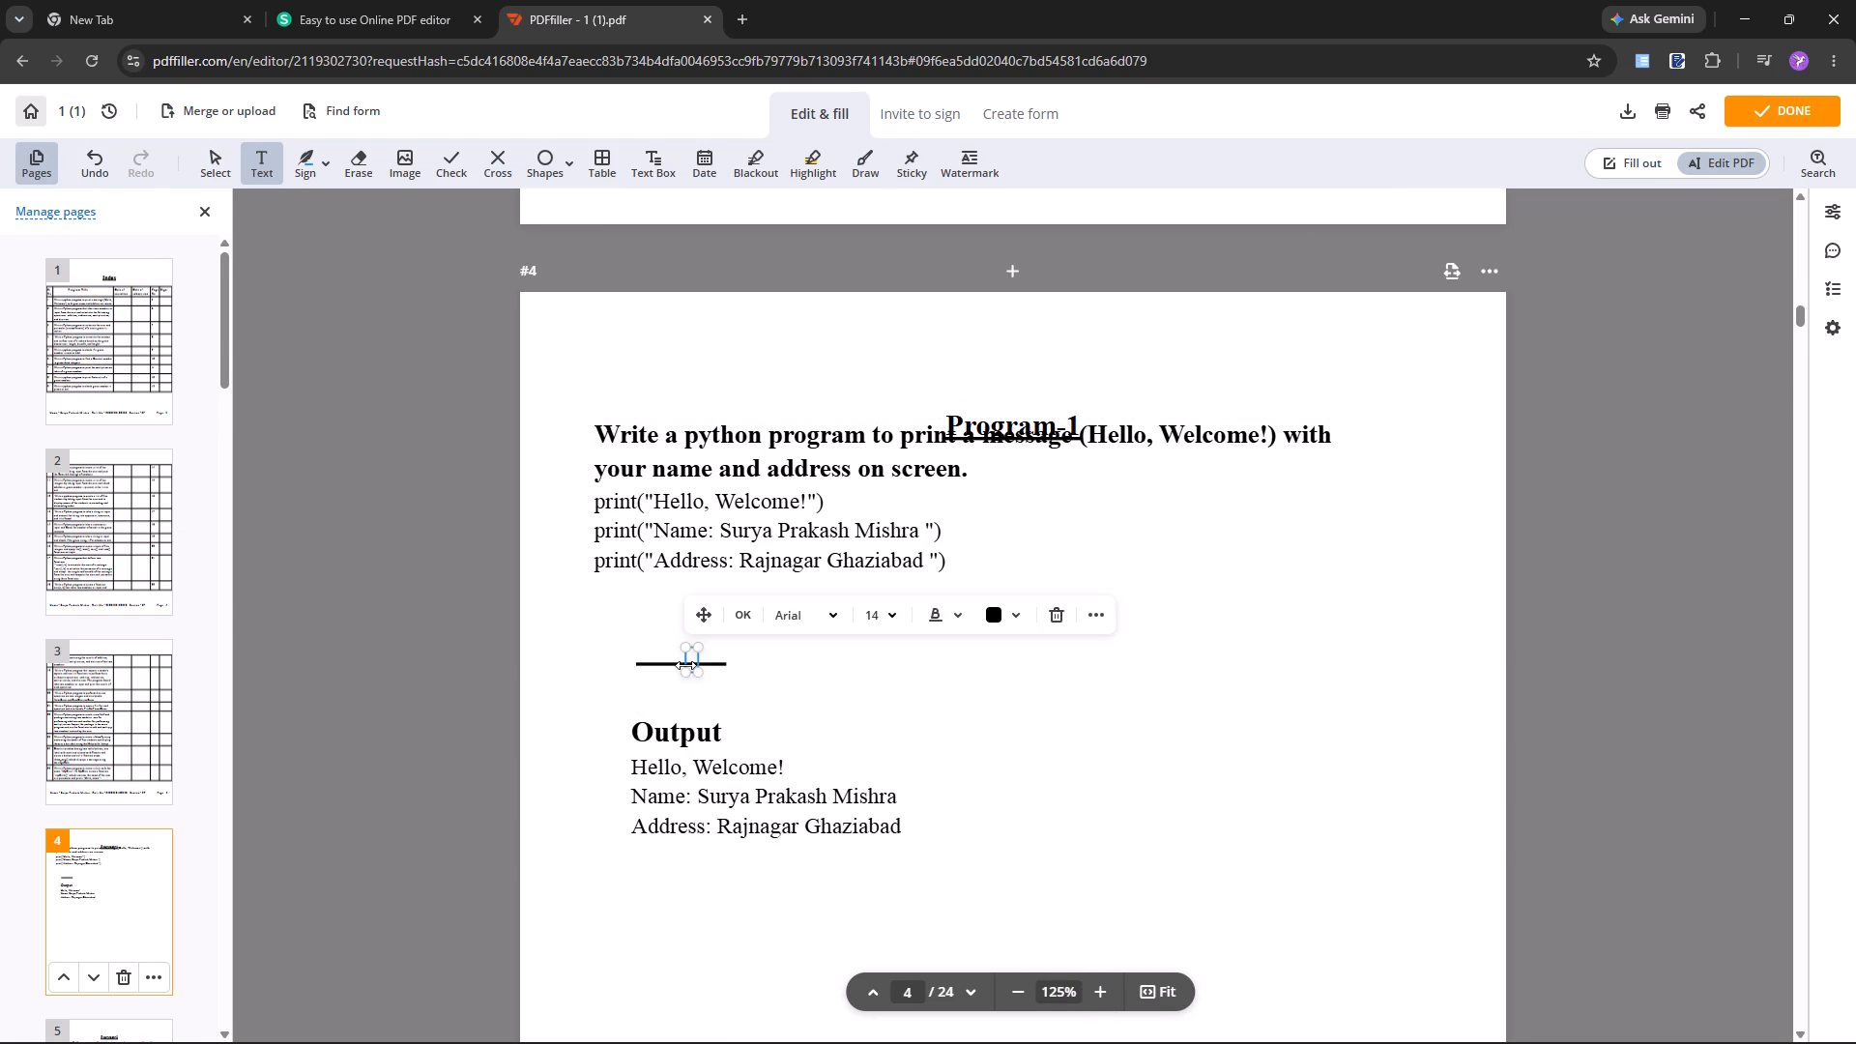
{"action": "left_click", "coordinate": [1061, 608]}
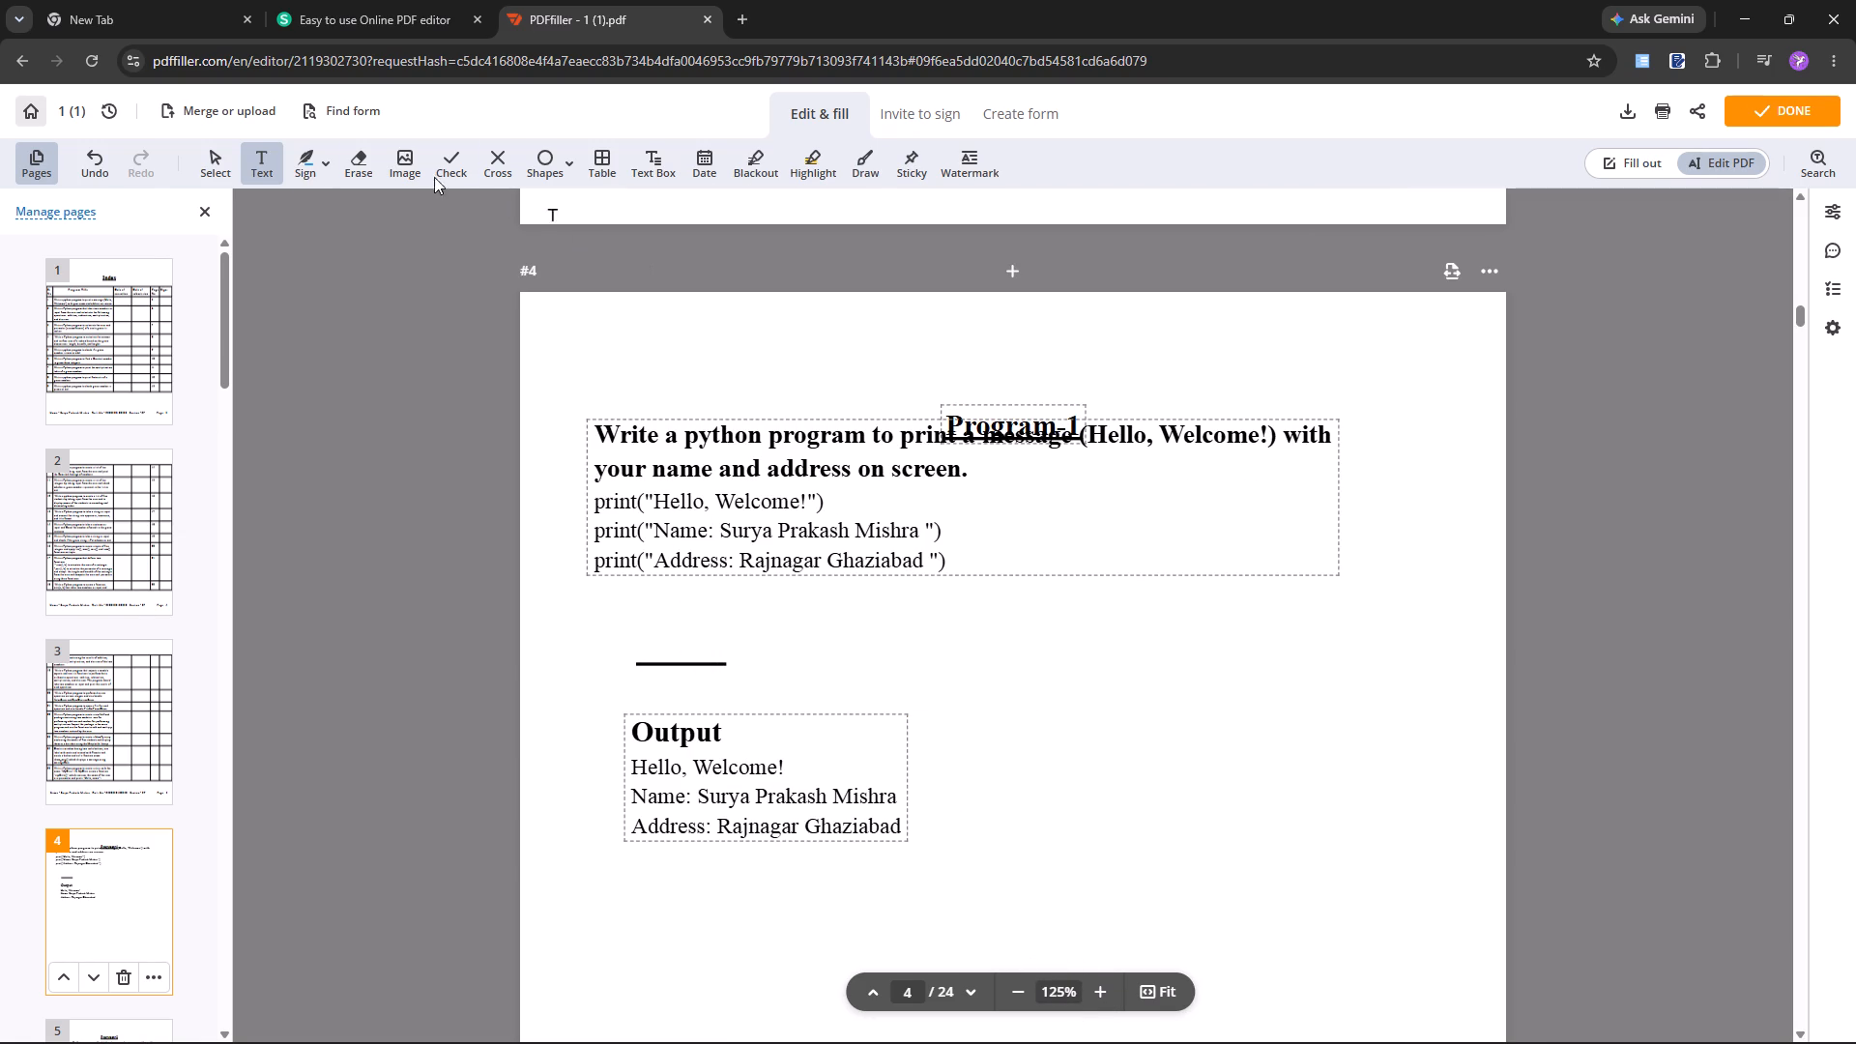
{"action": "left_click", "coordinate": [97, 150]}
{"action": "left_click", "coordinate": [90, 155]}
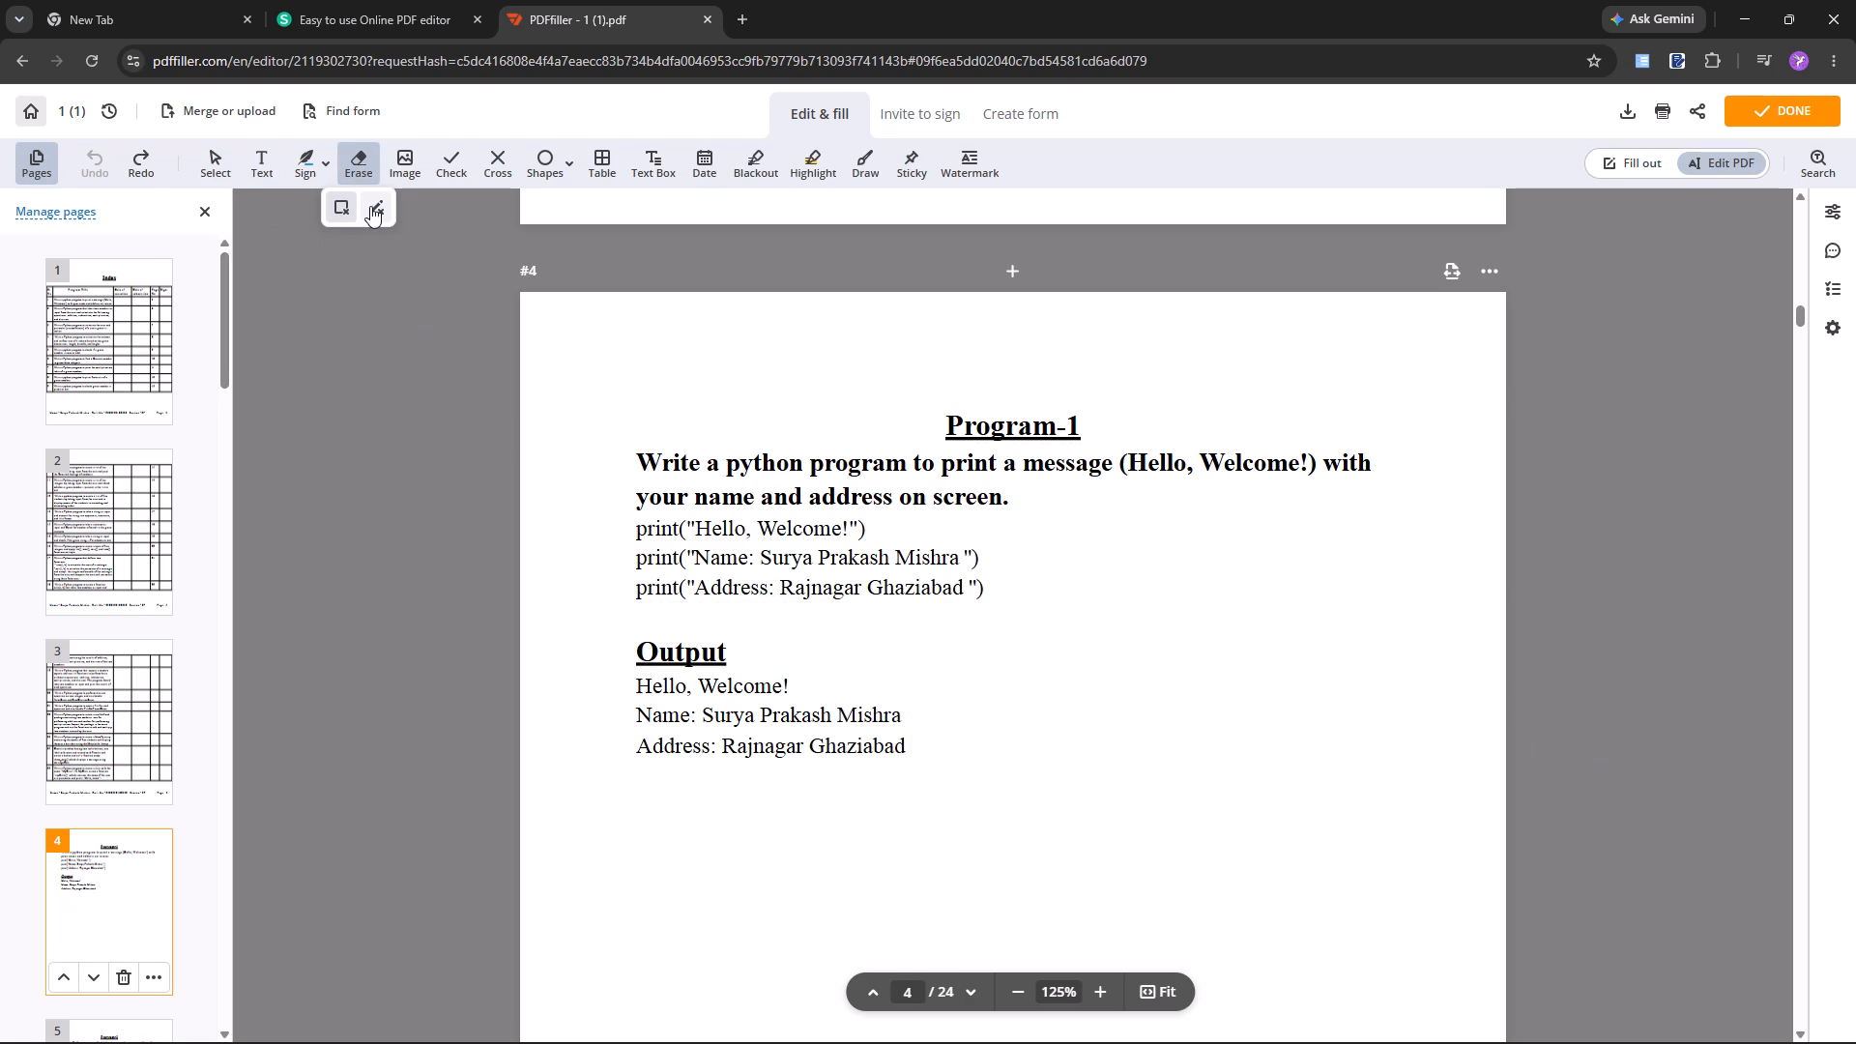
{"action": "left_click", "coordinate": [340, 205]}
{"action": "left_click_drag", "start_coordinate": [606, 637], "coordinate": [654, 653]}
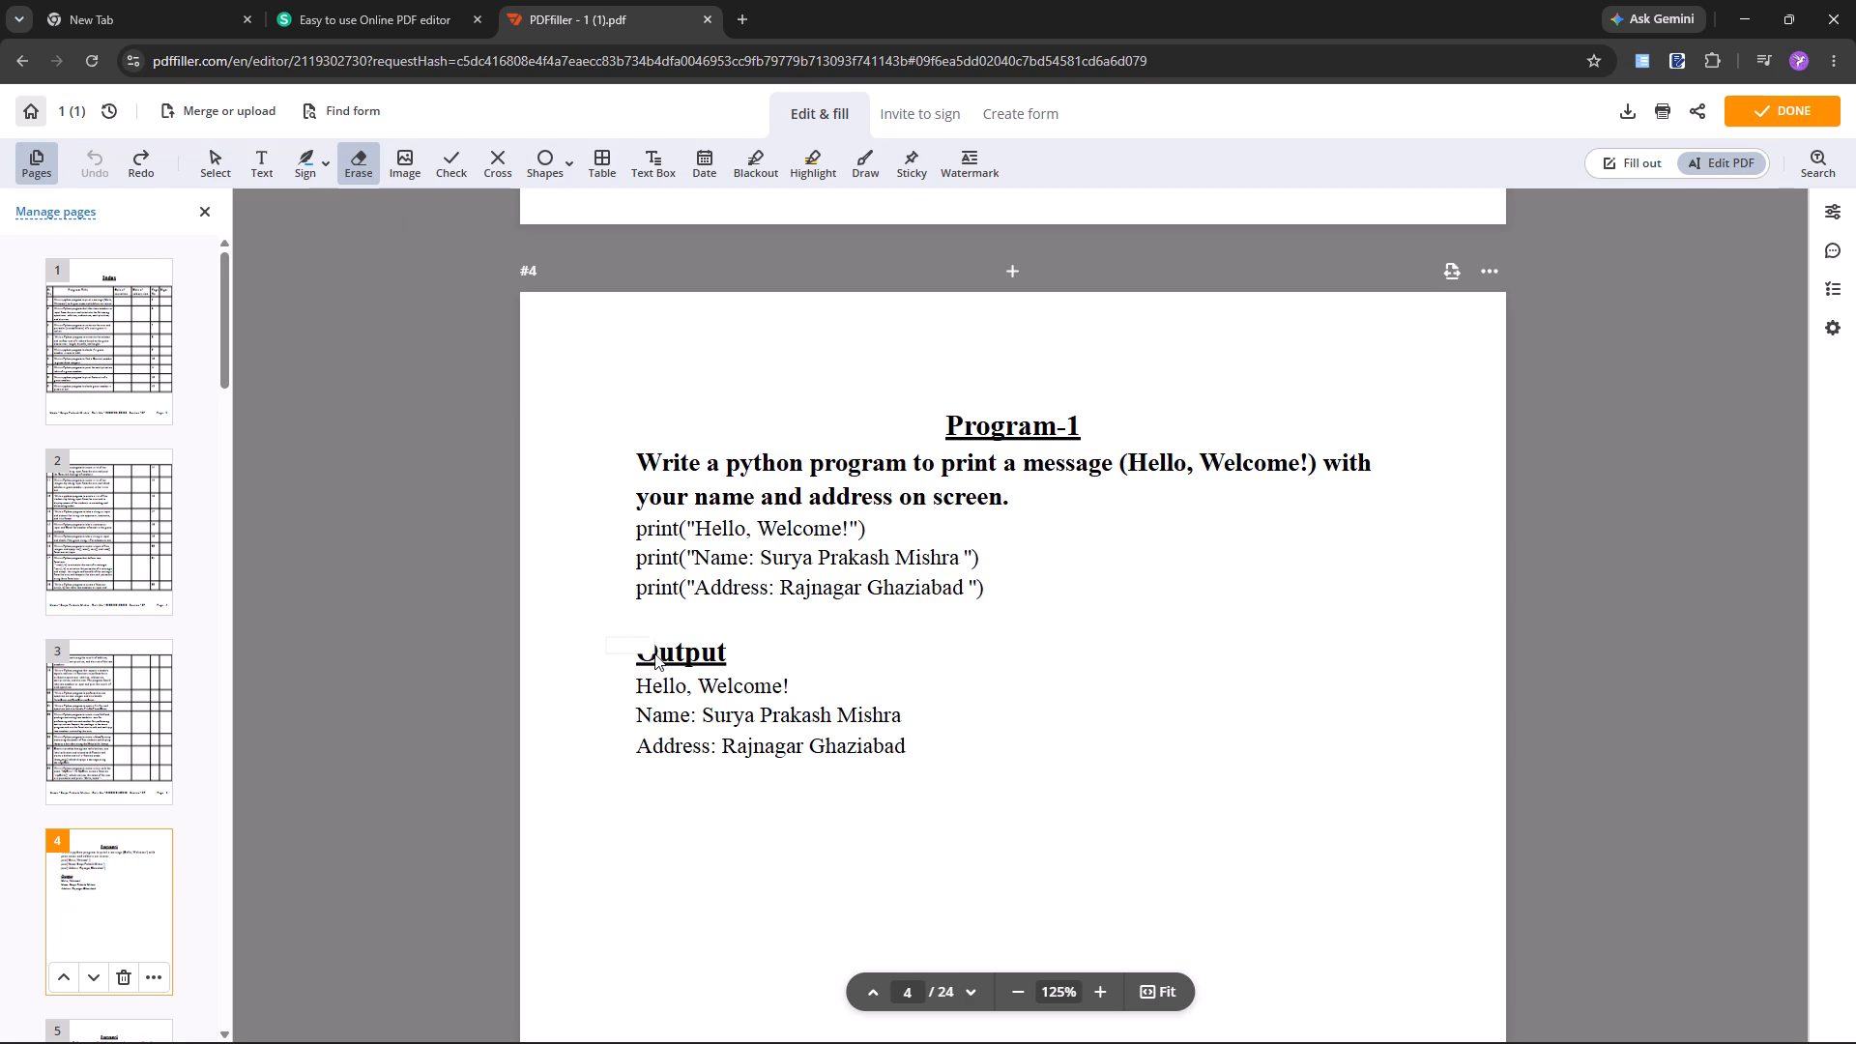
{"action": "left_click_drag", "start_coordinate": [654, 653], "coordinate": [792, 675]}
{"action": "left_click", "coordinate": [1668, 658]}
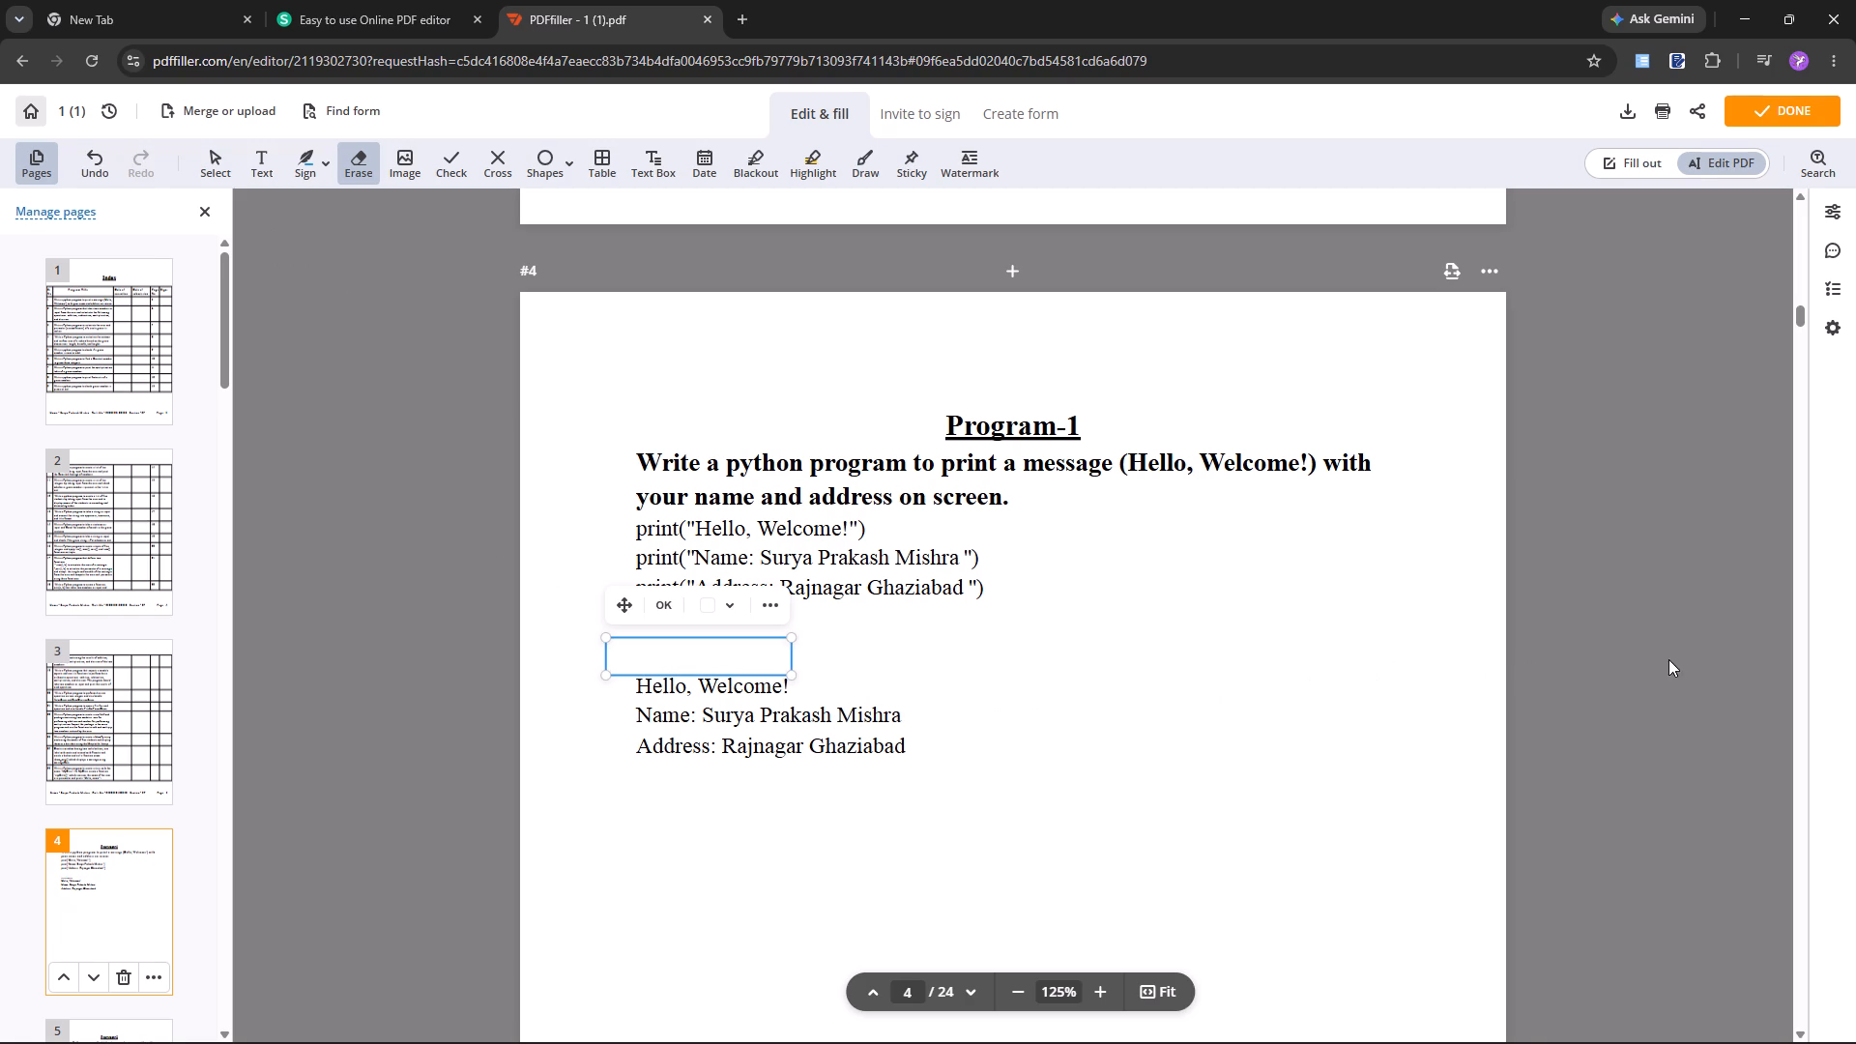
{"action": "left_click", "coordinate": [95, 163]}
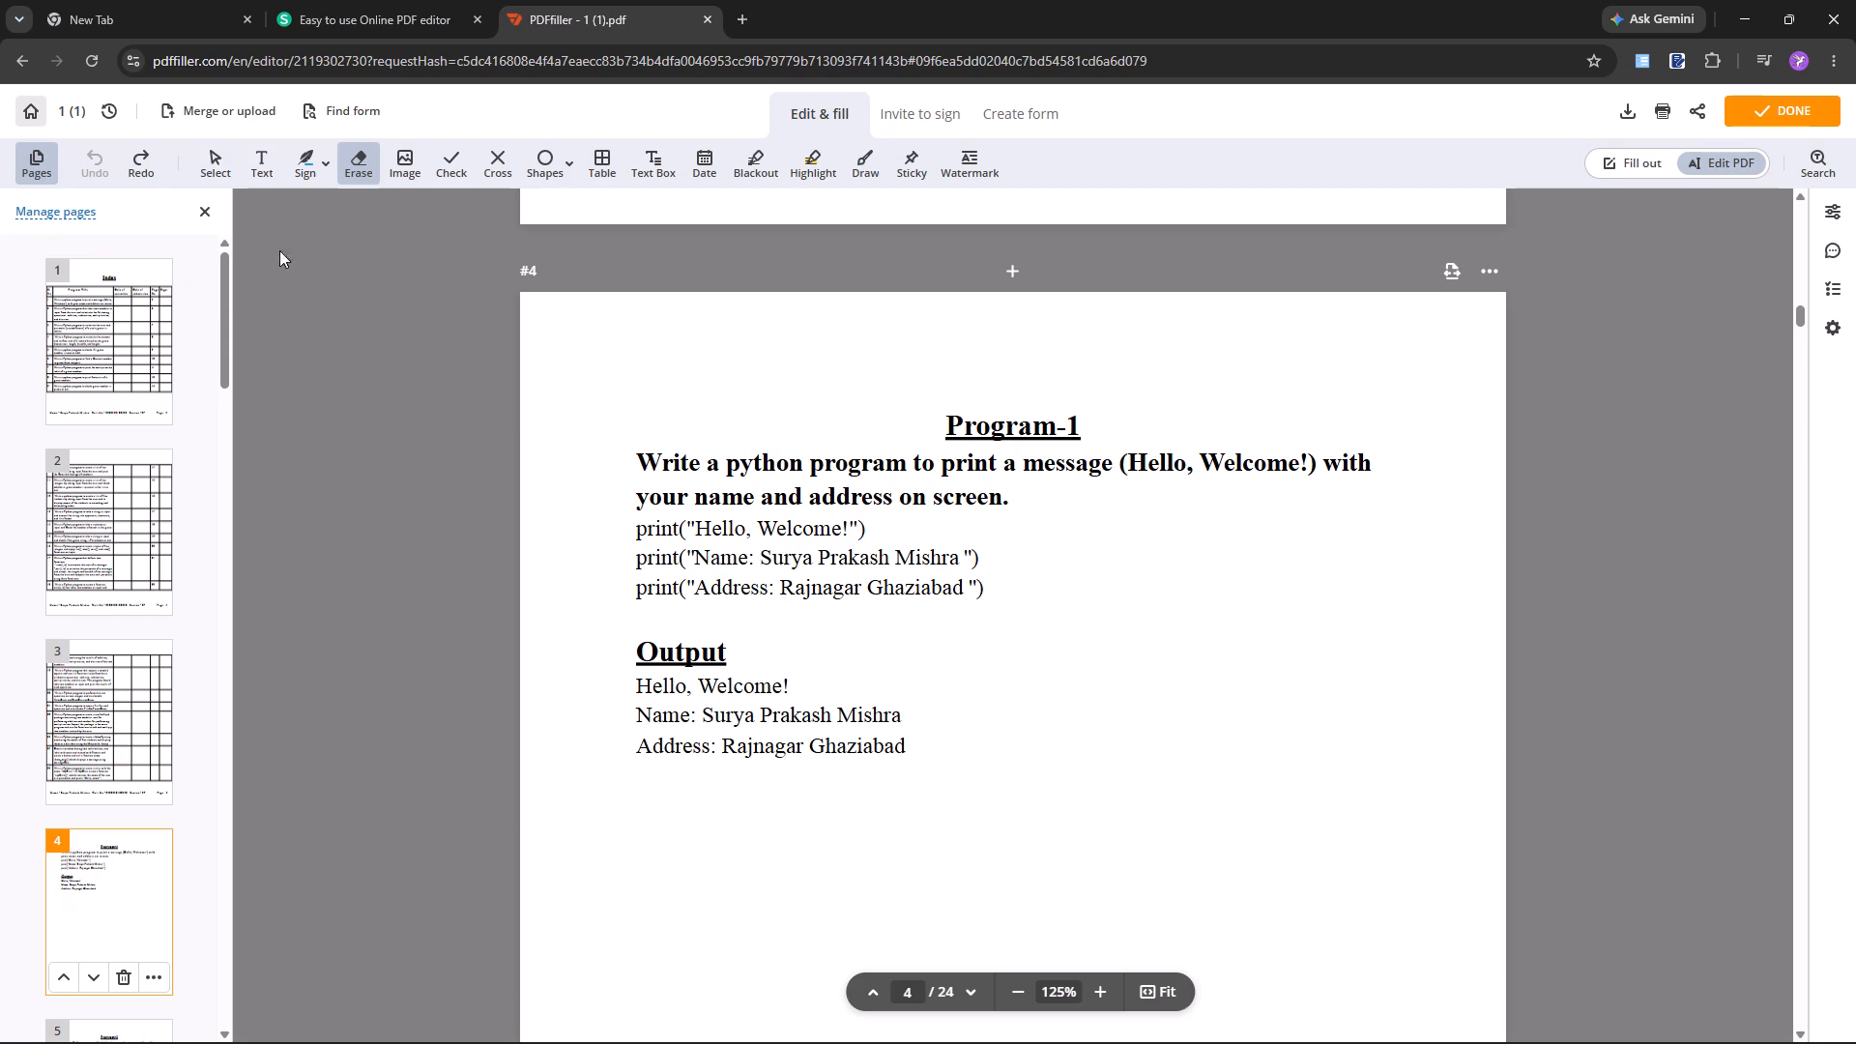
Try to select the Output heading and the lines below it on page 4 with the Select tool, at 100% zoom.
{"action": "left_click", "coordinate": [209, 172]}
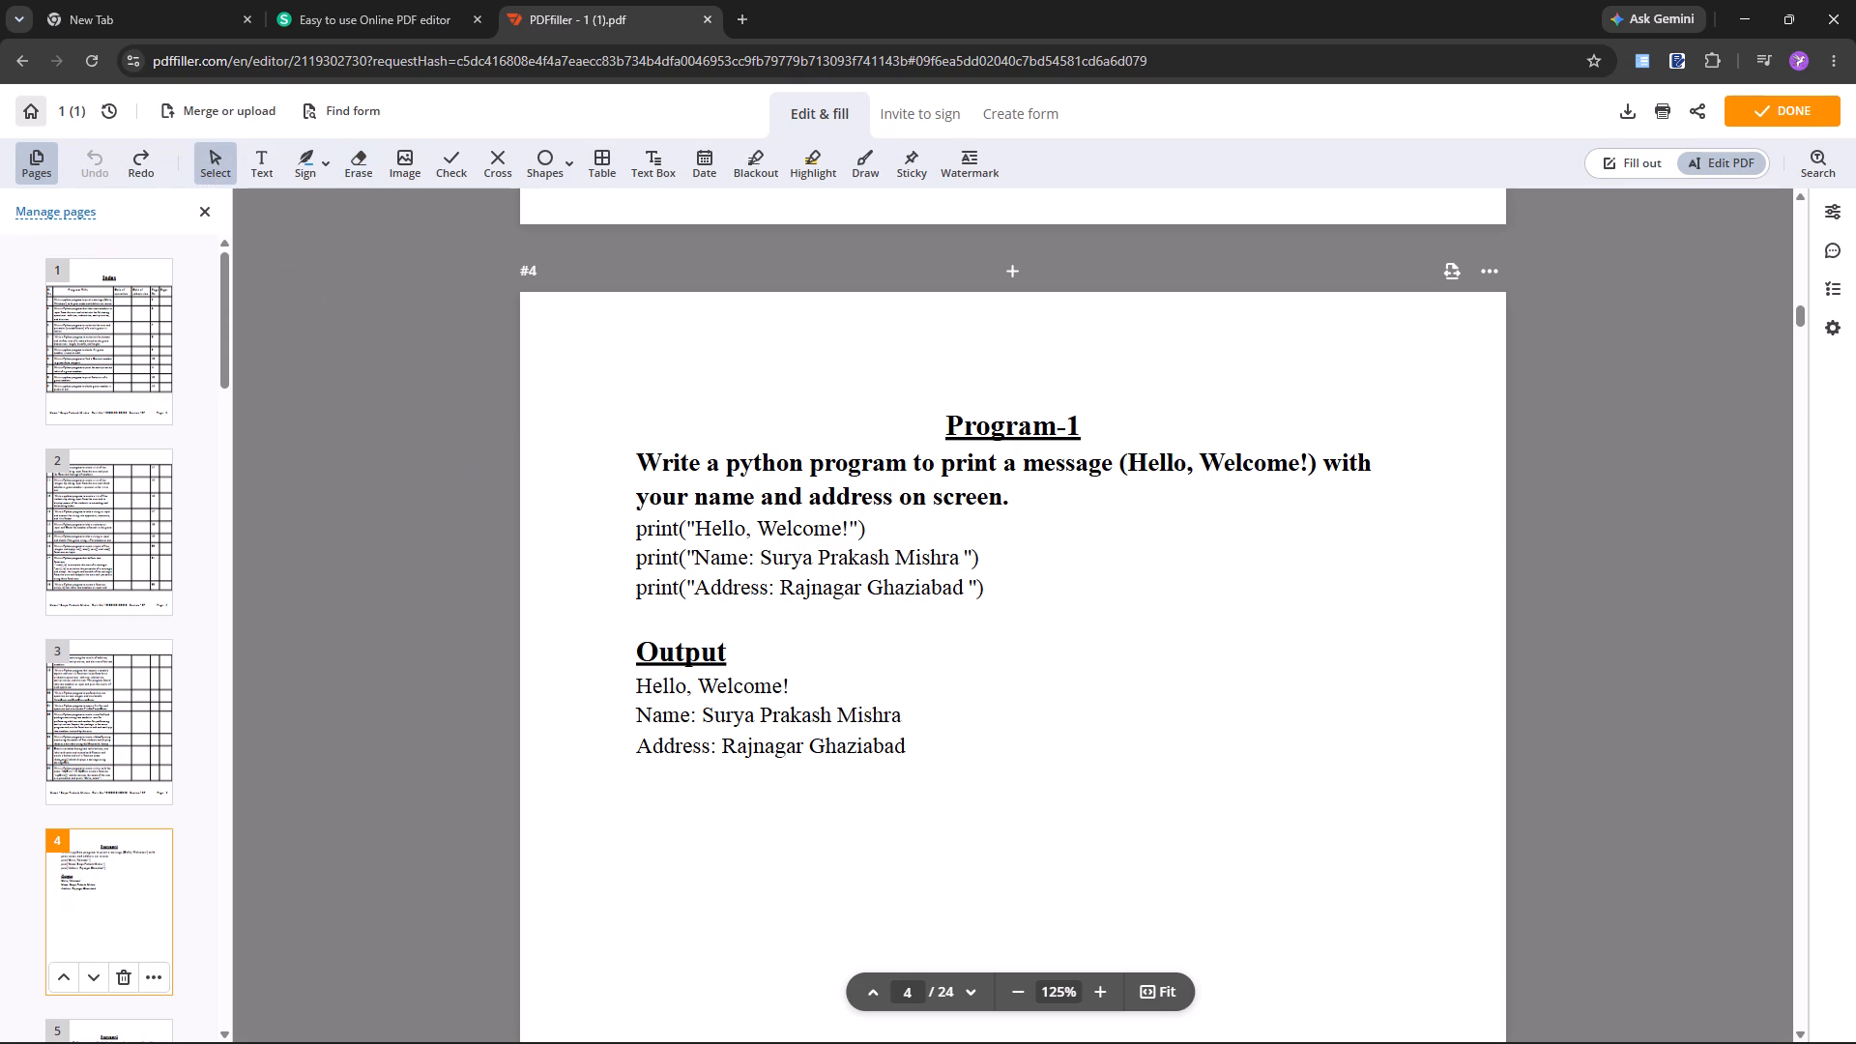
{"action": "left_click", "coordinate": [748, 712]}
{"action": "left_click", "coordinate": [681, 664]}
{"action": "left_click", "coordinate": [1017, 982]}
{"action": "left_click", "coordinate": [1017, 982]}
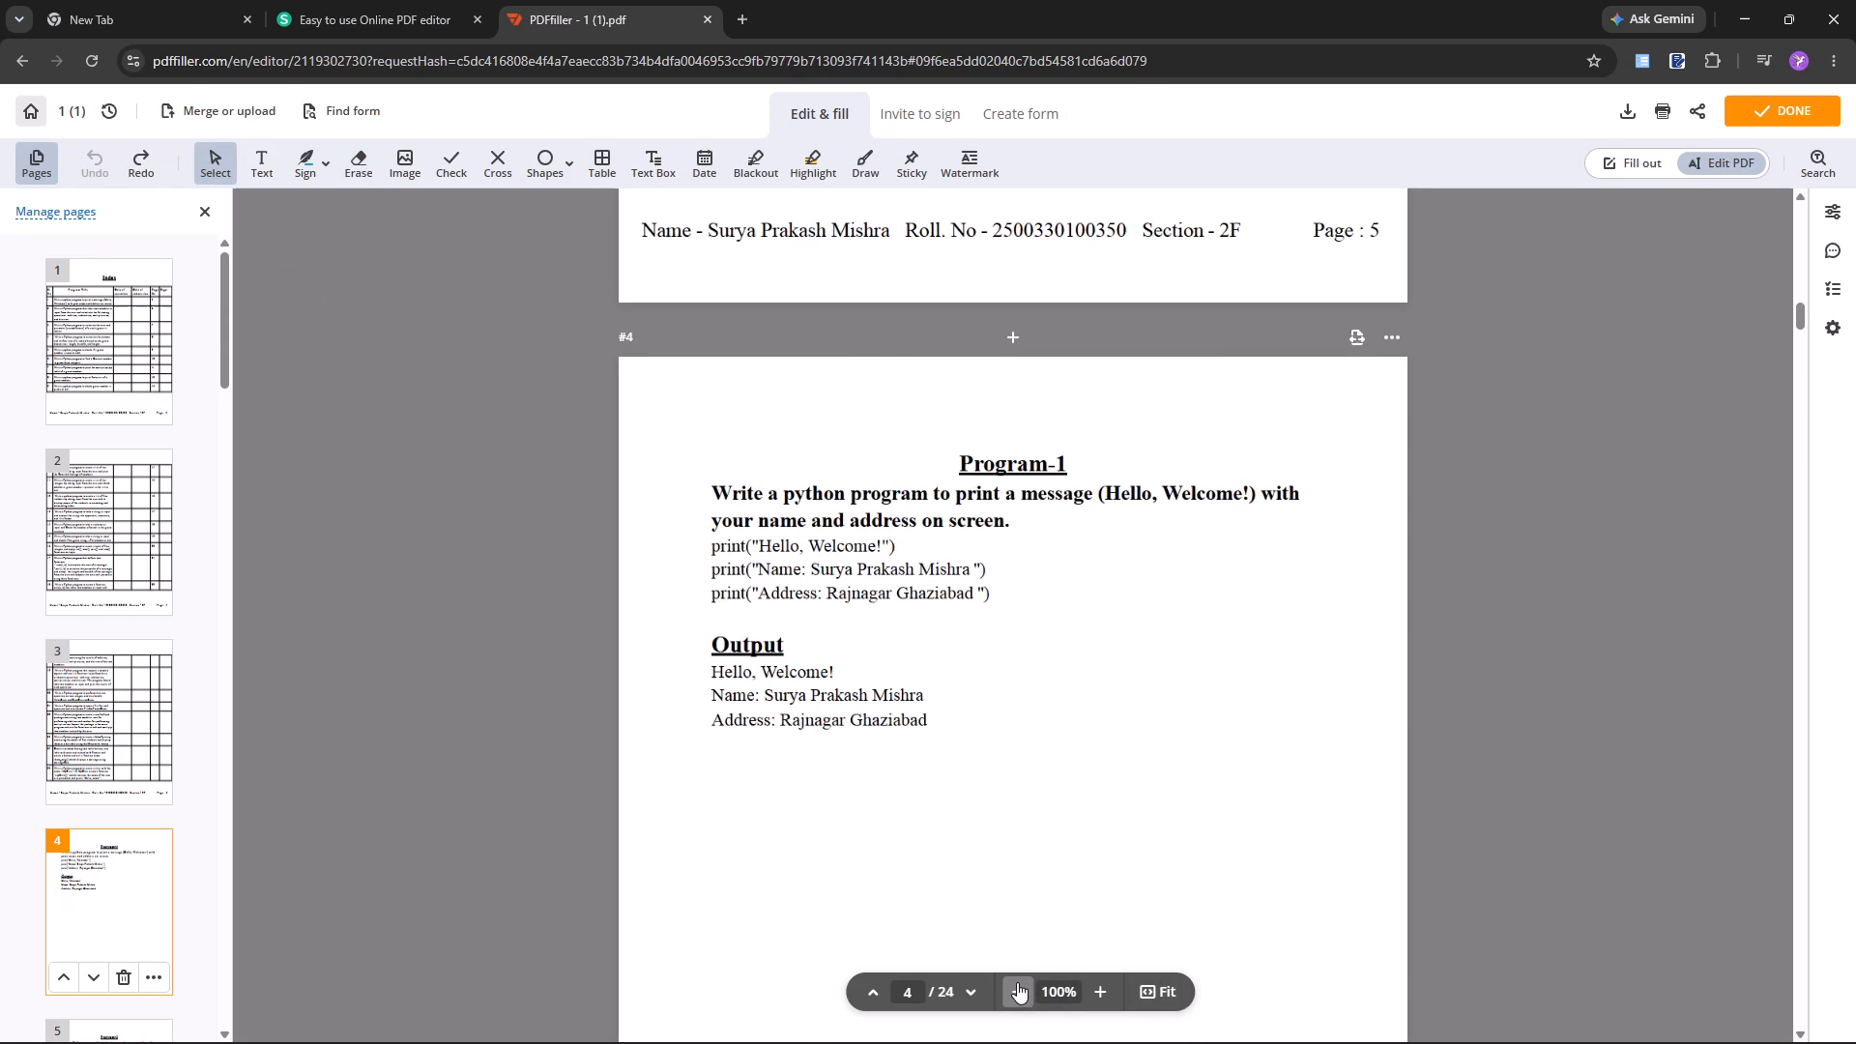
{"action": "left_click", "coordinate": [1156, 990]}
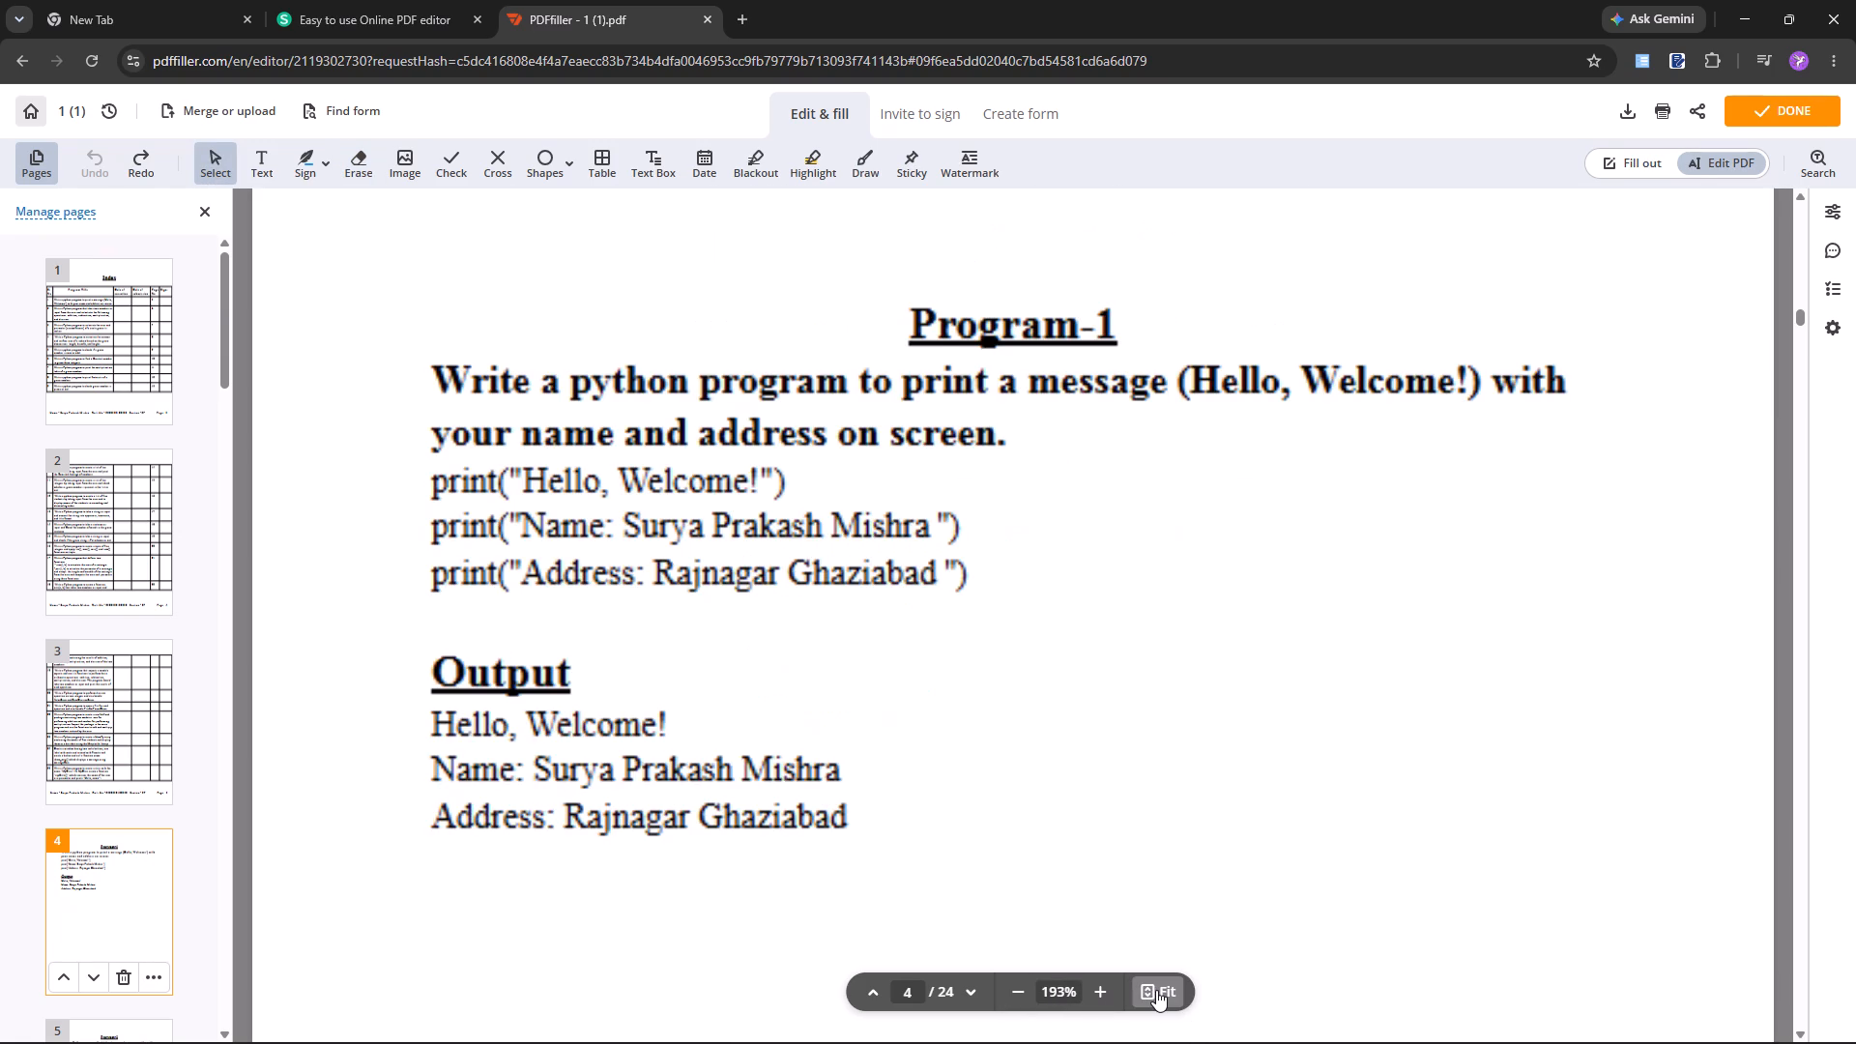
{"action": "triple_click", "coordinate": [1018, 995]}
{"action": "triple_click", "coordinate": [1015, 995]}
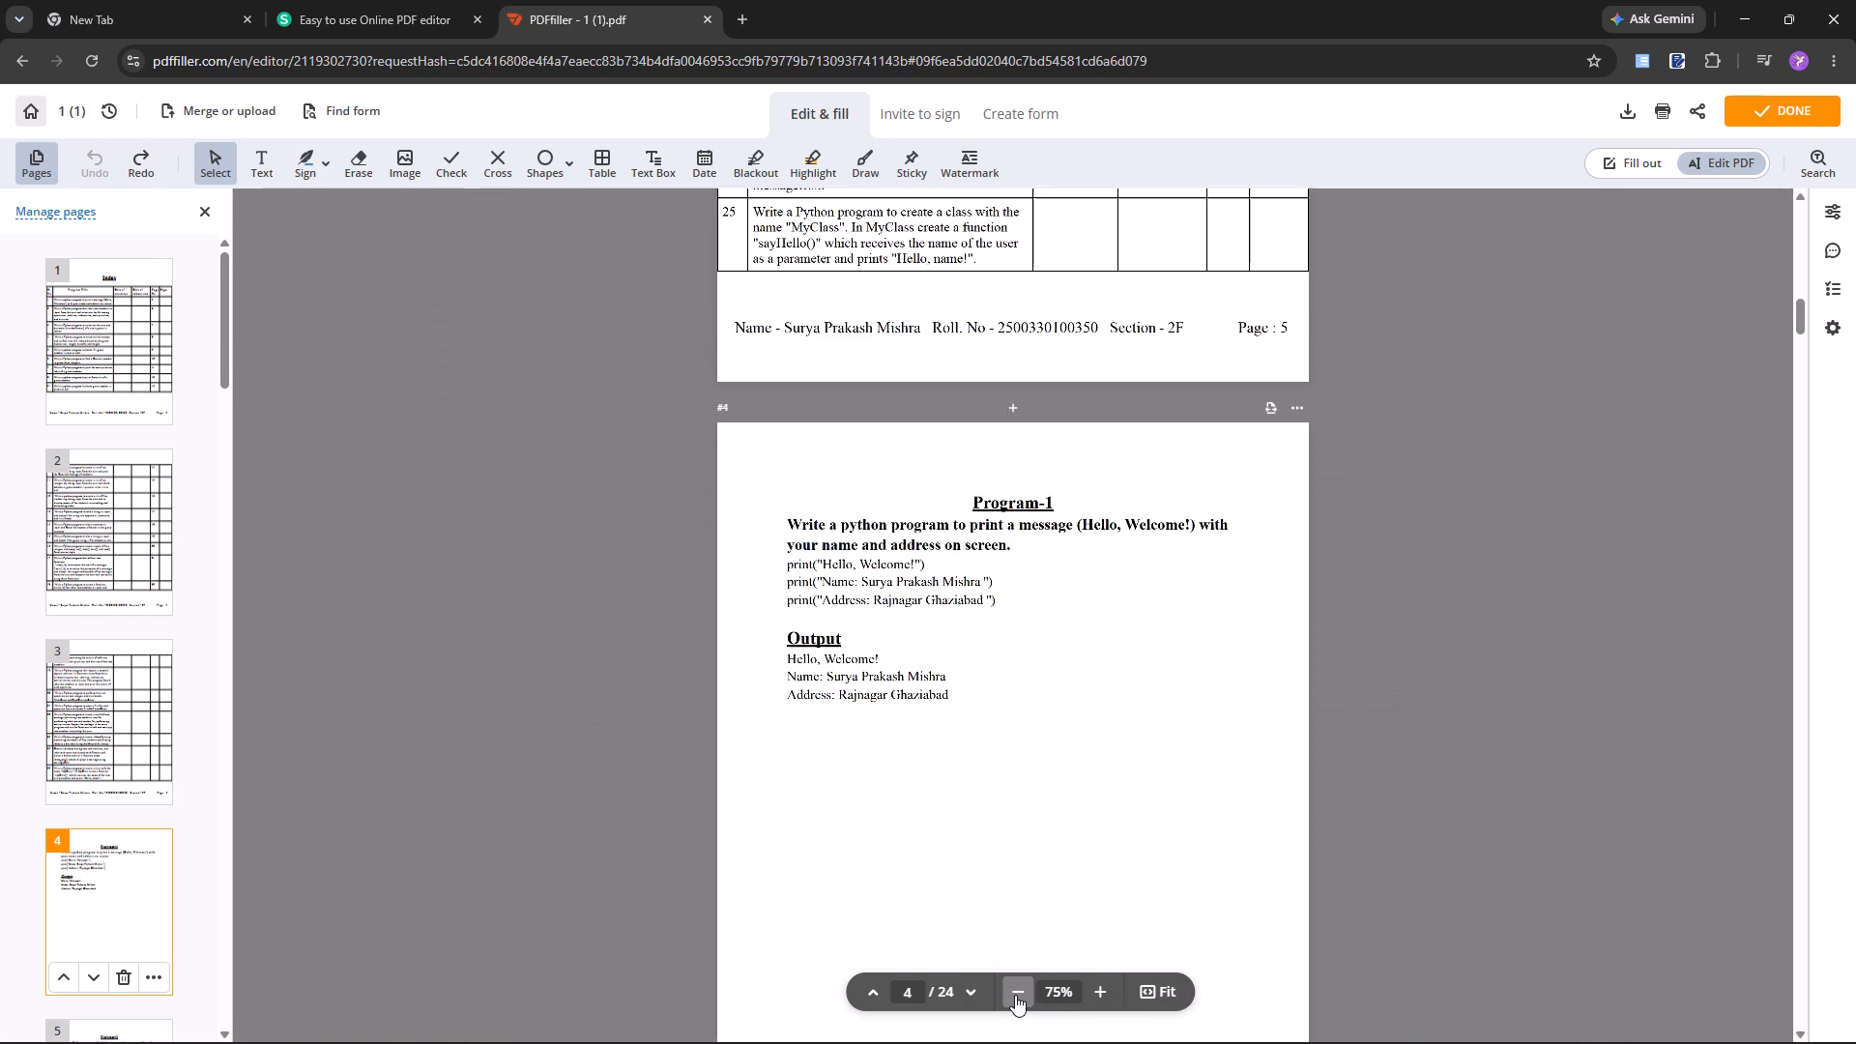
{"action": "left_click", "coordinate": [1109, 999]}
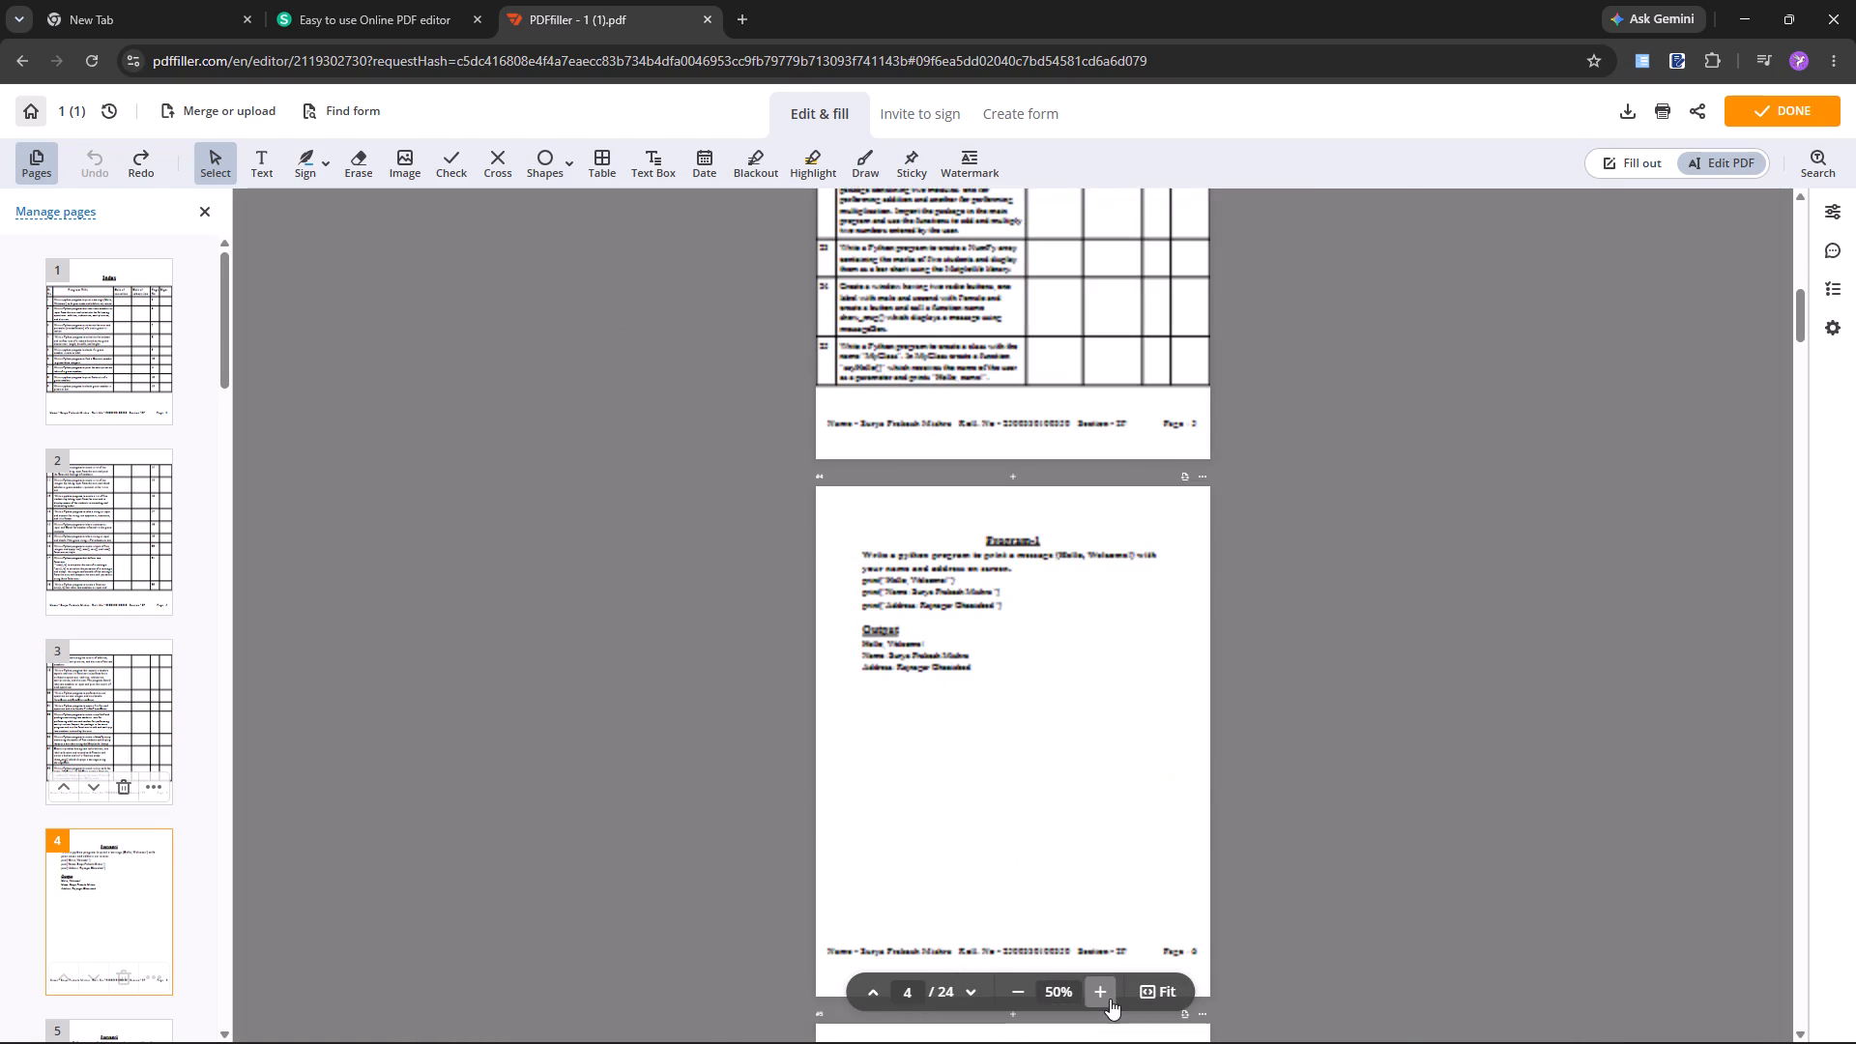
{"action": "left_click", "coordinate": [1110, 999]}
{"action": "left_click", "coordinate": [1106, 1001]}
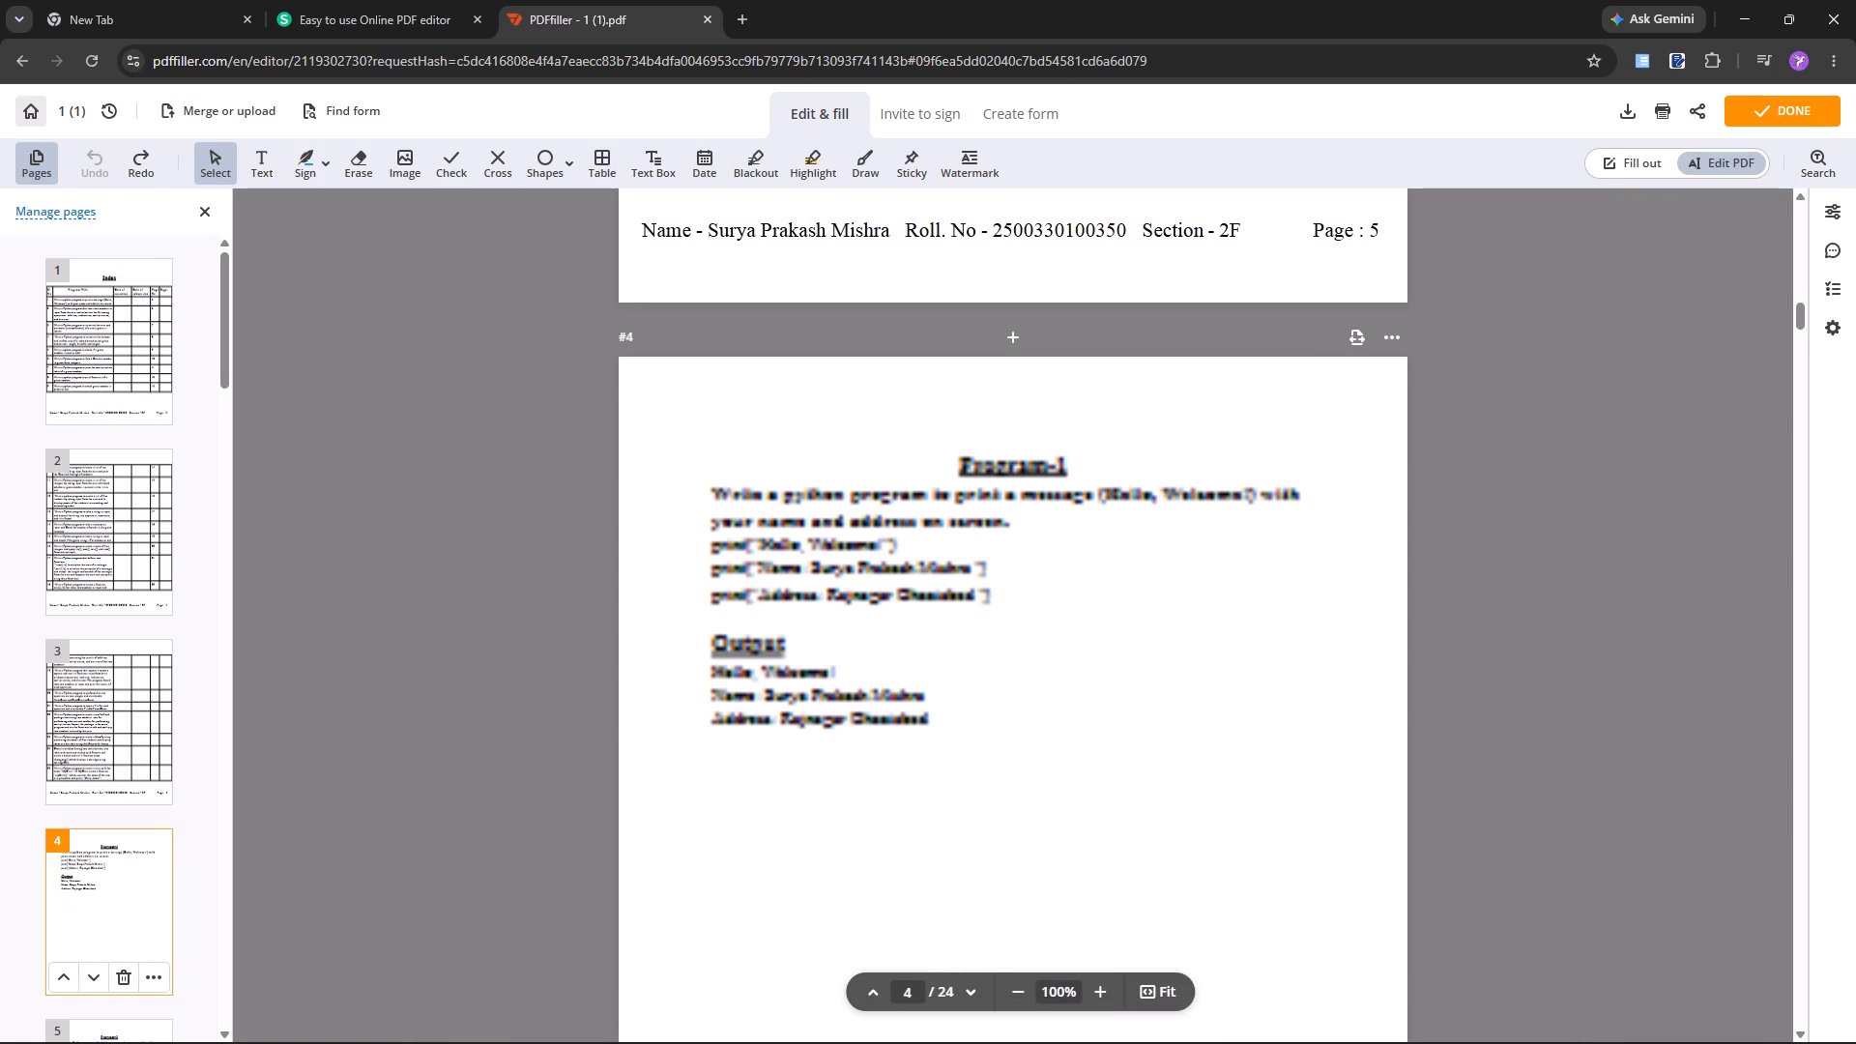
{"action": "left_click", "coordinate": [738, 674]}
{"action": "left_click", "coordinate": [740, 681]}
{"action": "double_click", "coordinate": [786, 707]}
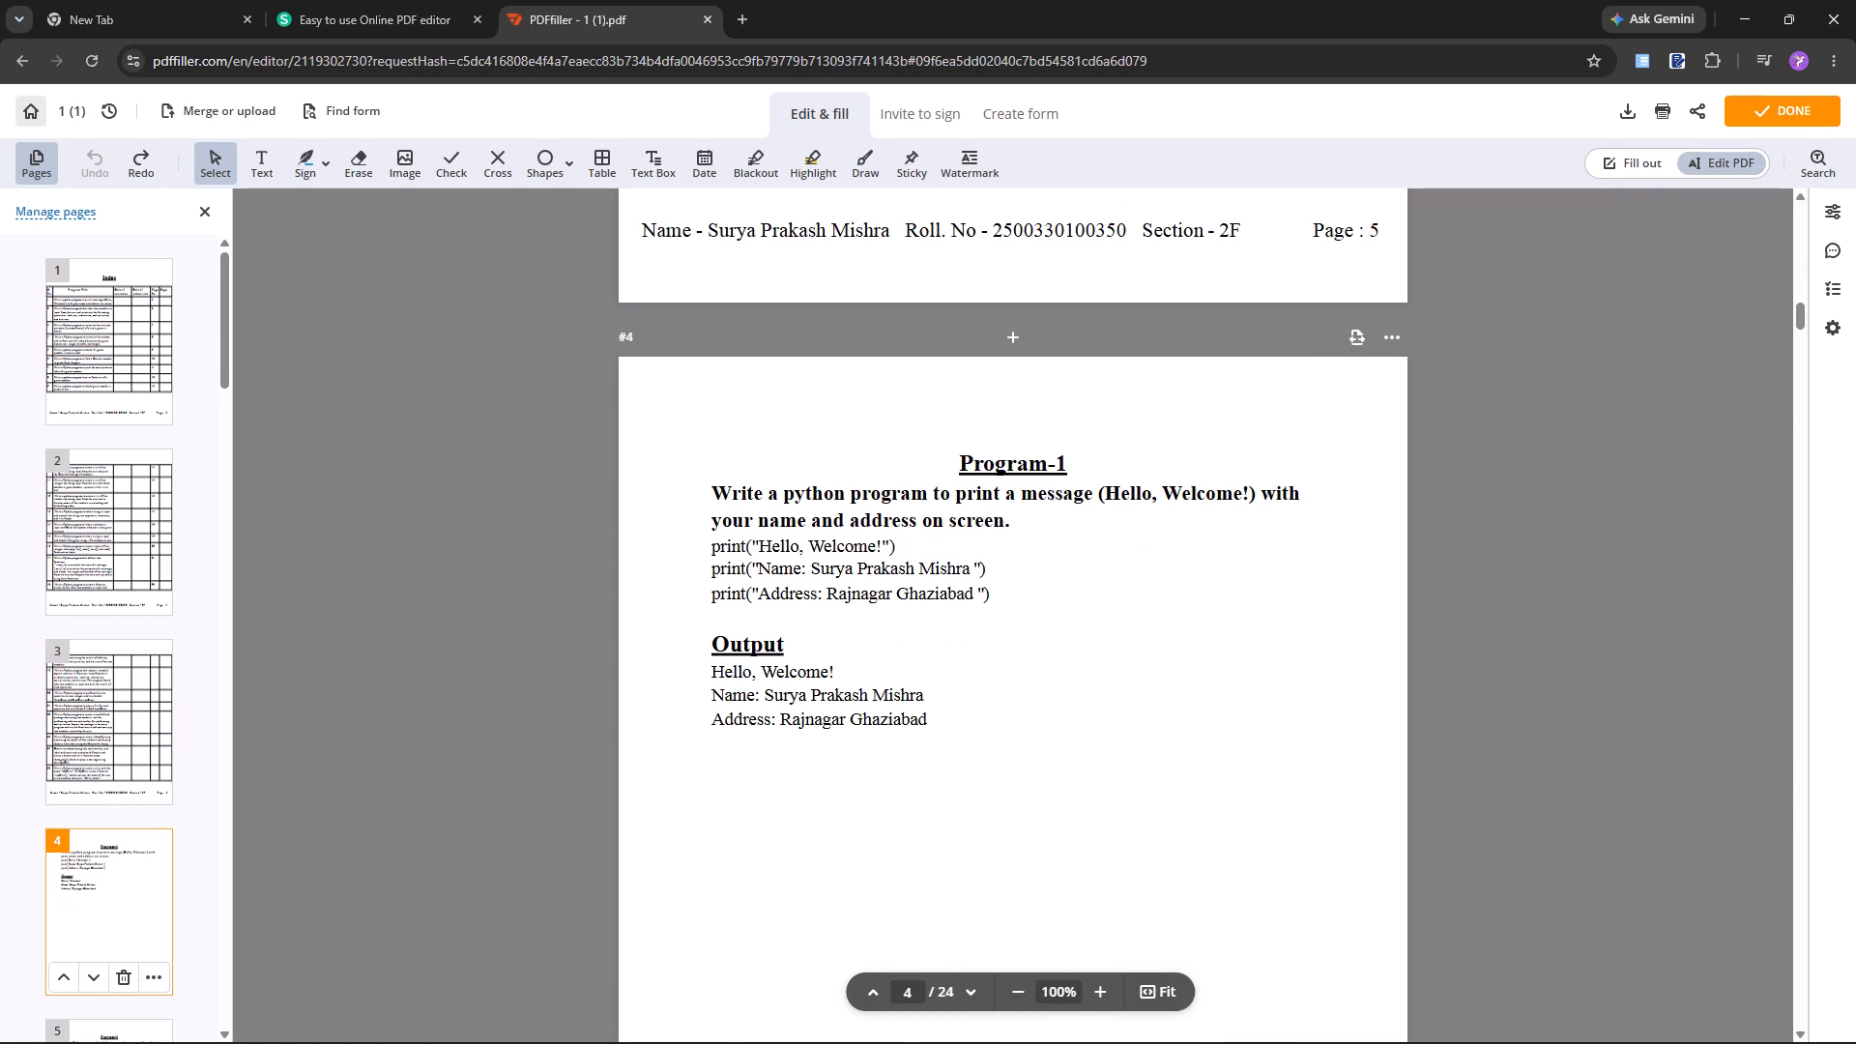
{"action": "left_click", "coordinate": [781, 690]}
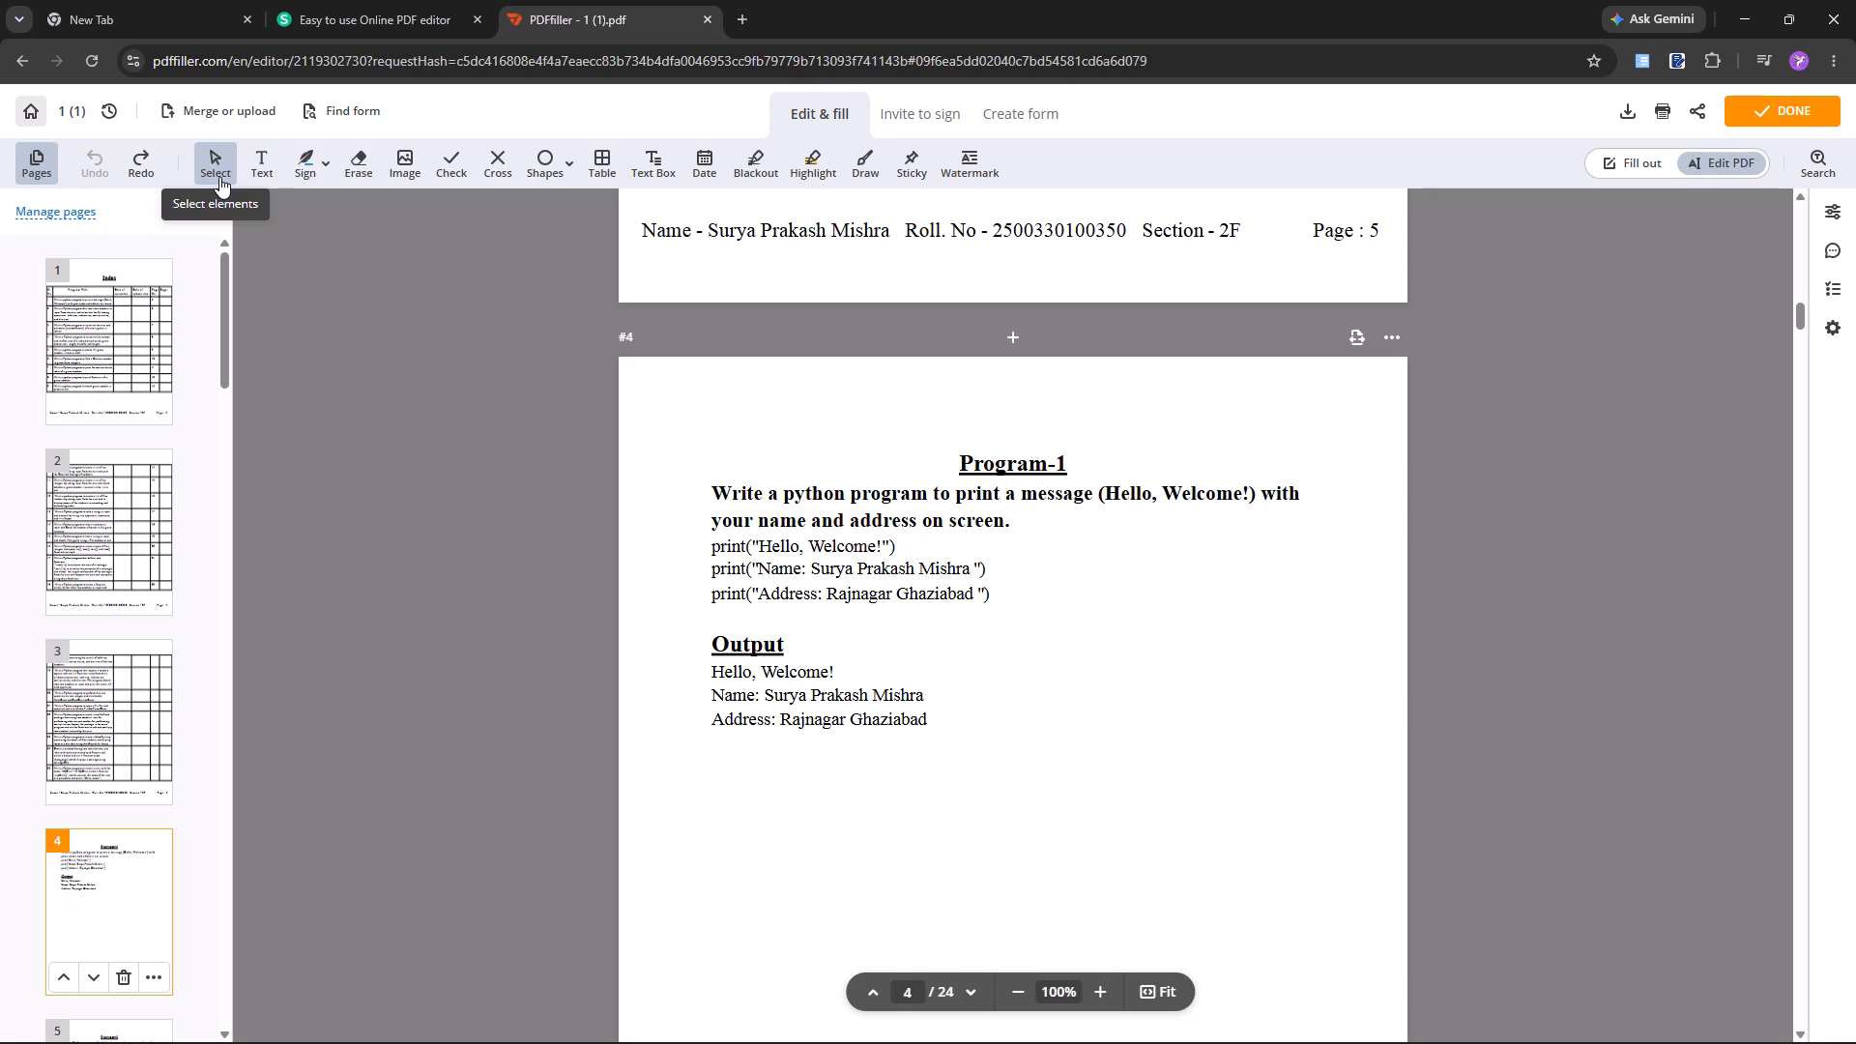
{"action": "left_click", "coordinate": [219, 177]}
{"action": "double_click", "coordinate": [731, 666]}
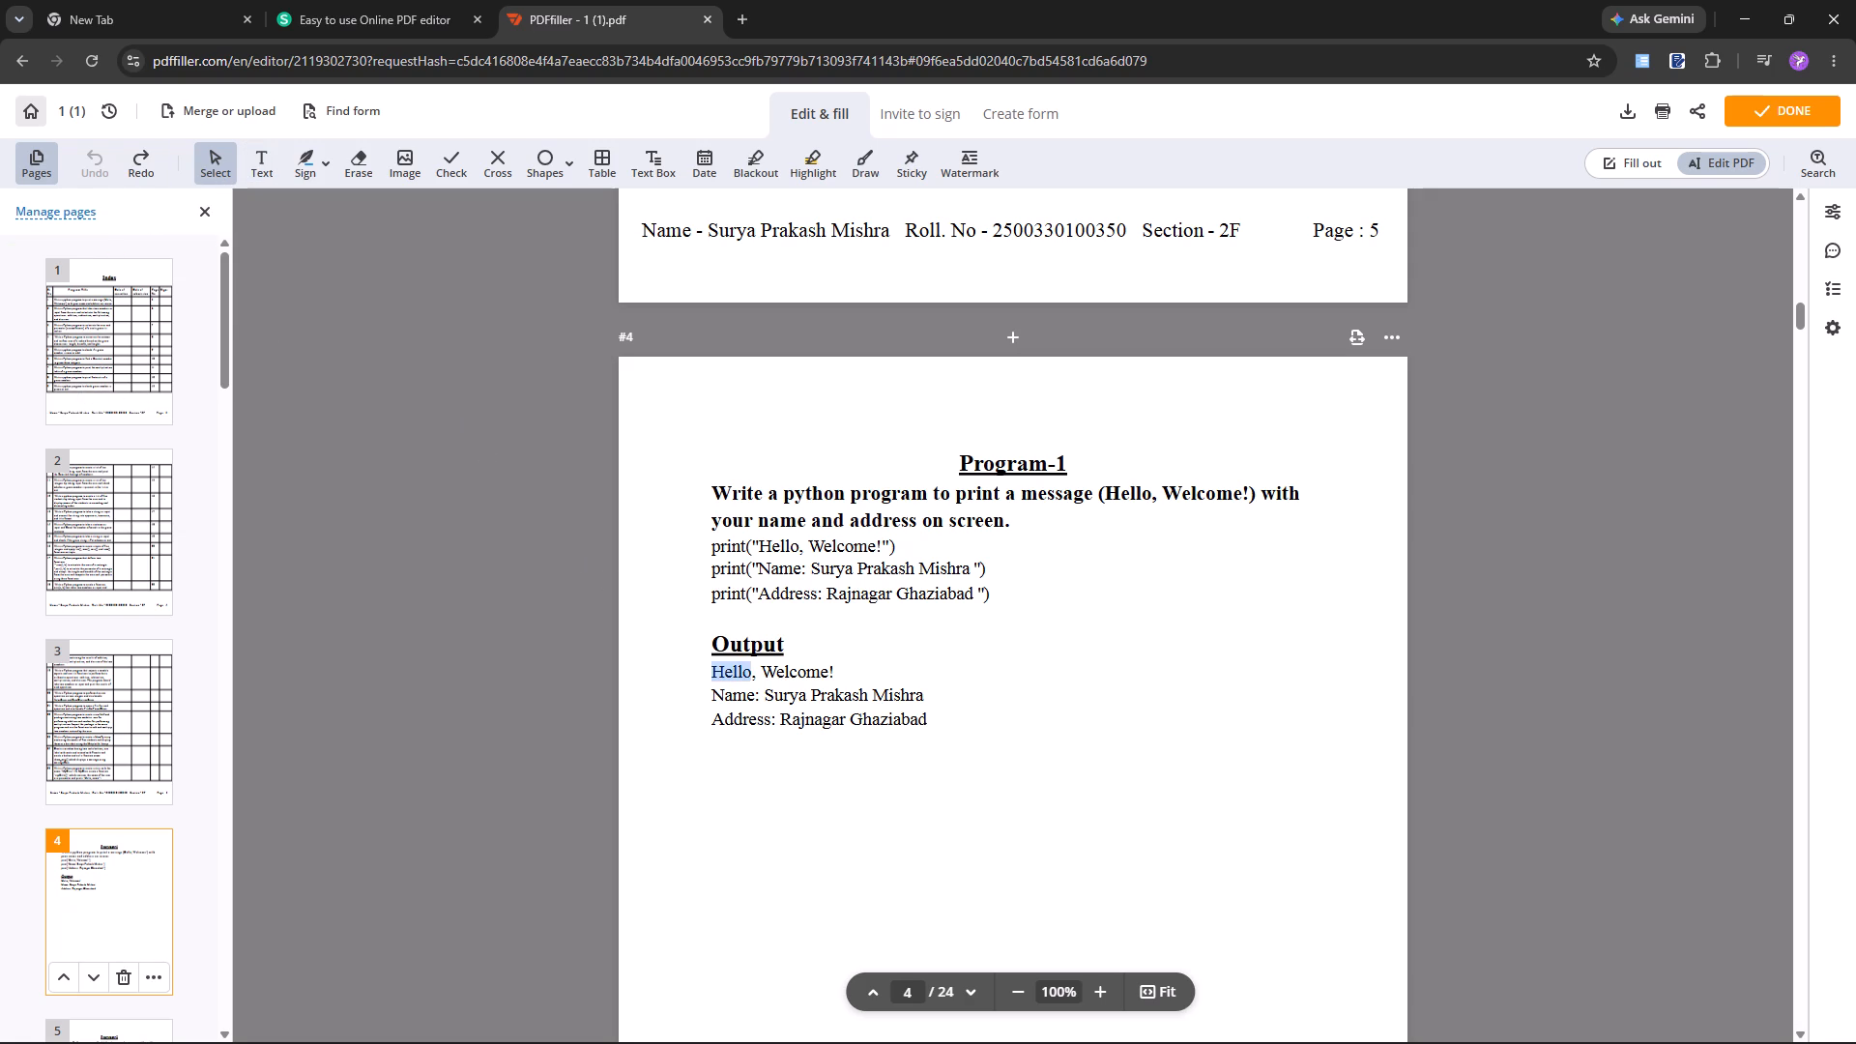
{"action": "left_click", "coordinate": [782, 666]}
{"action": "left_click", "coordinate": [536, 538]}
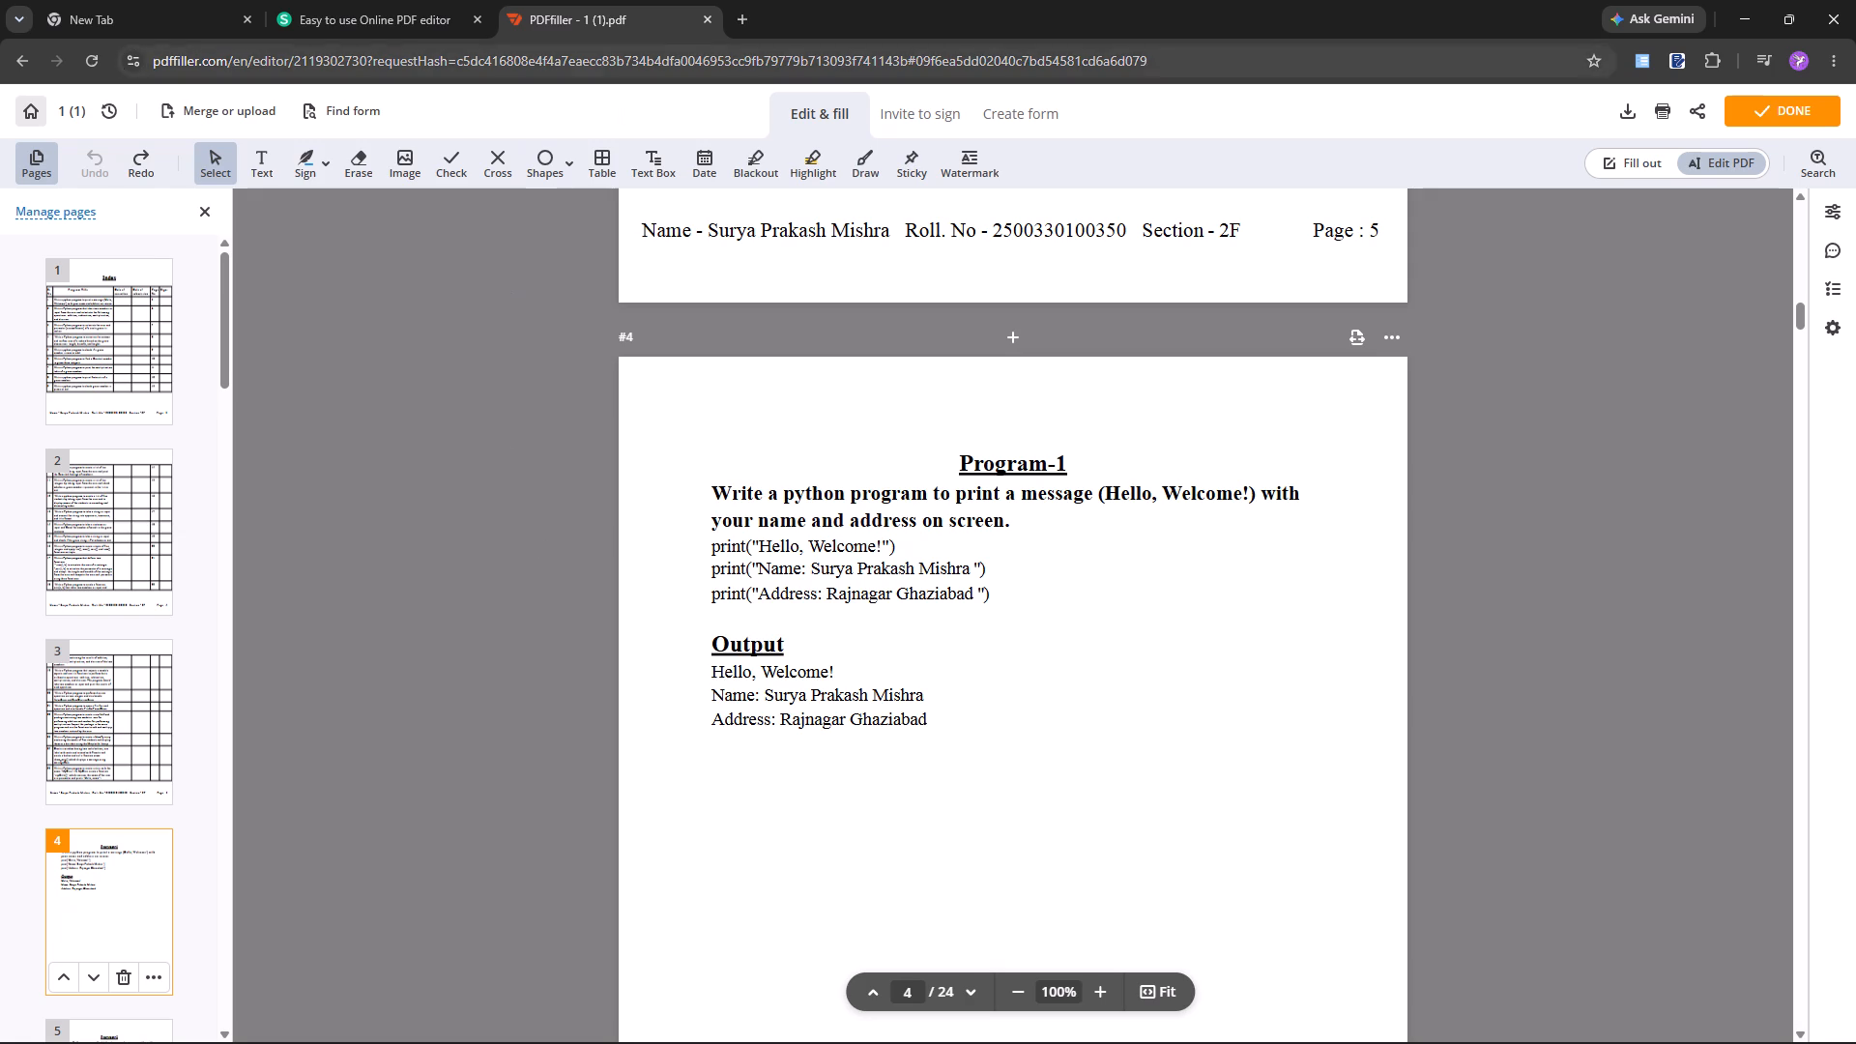
Close the current pdfFiller document, search for "word online editor free" in a new tab, and open pdfFiller's Online Word Editor.
{"action": "left_click", "coordinate": [700, 18]}
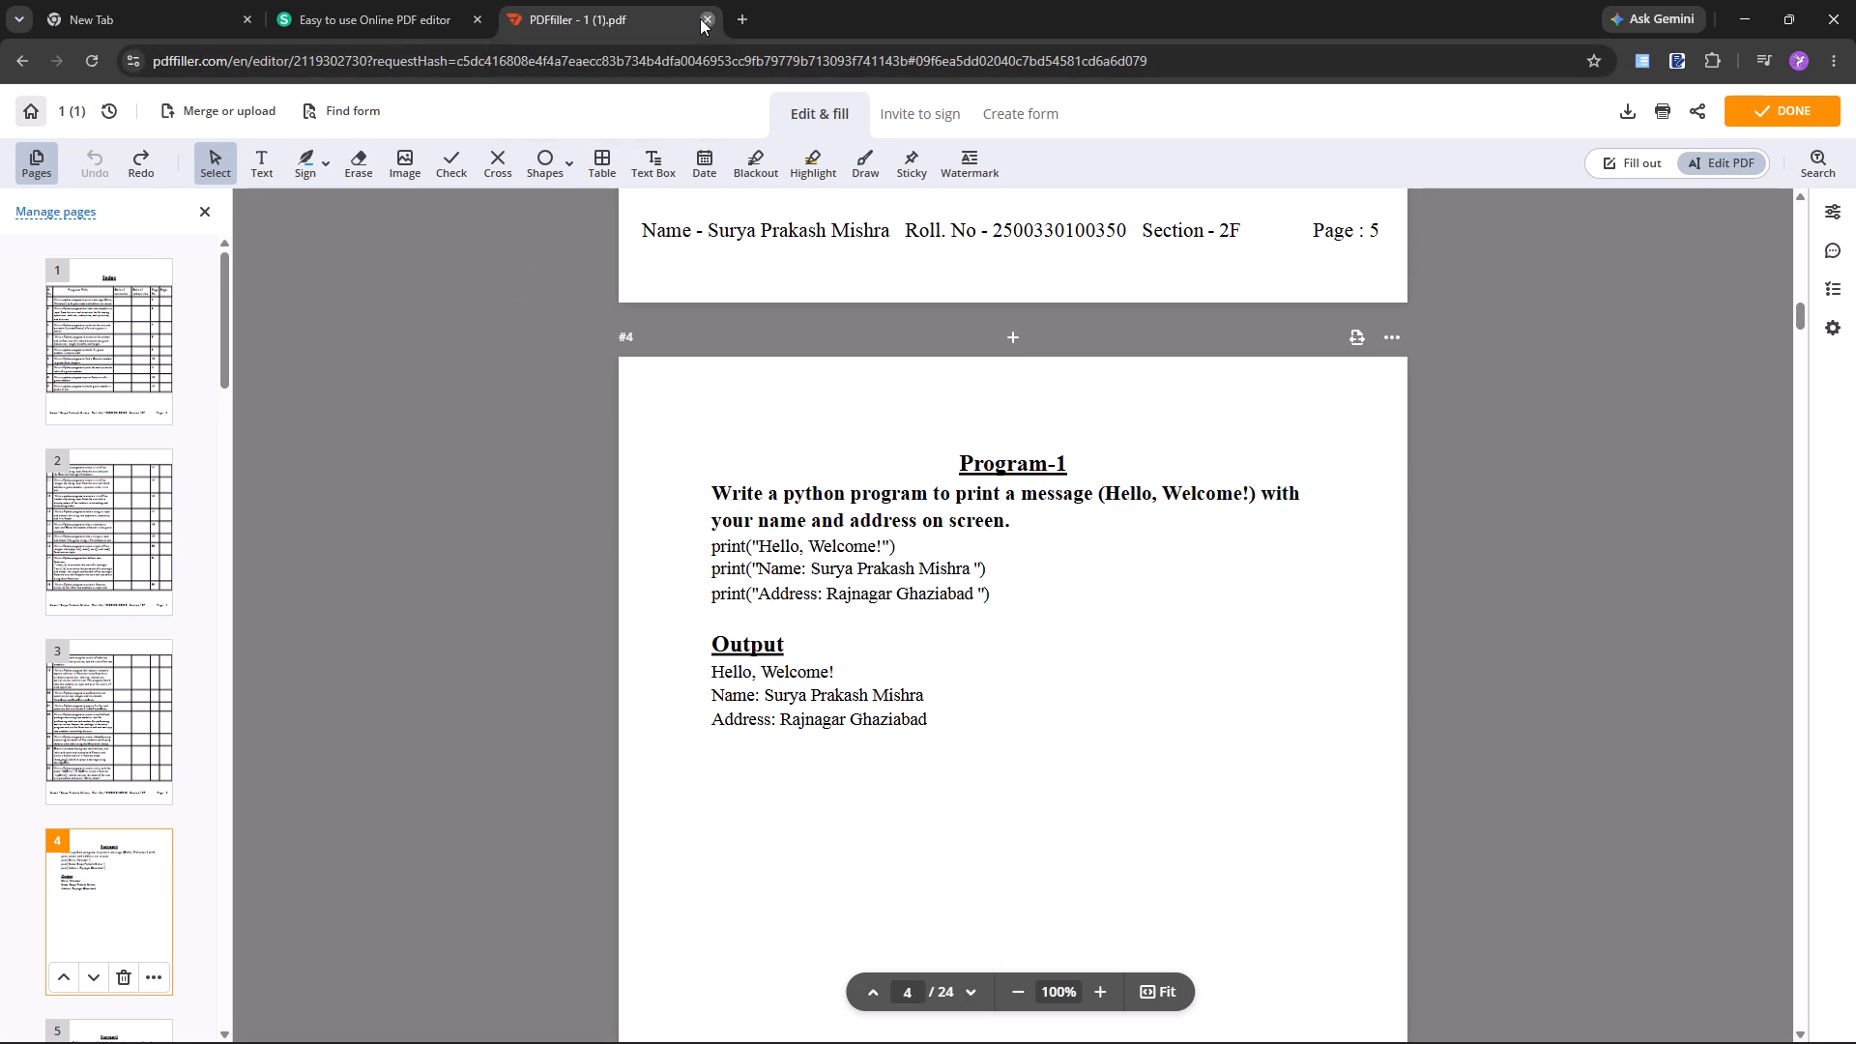
{"action": "left_click", "coordinate": [1004, 177]}
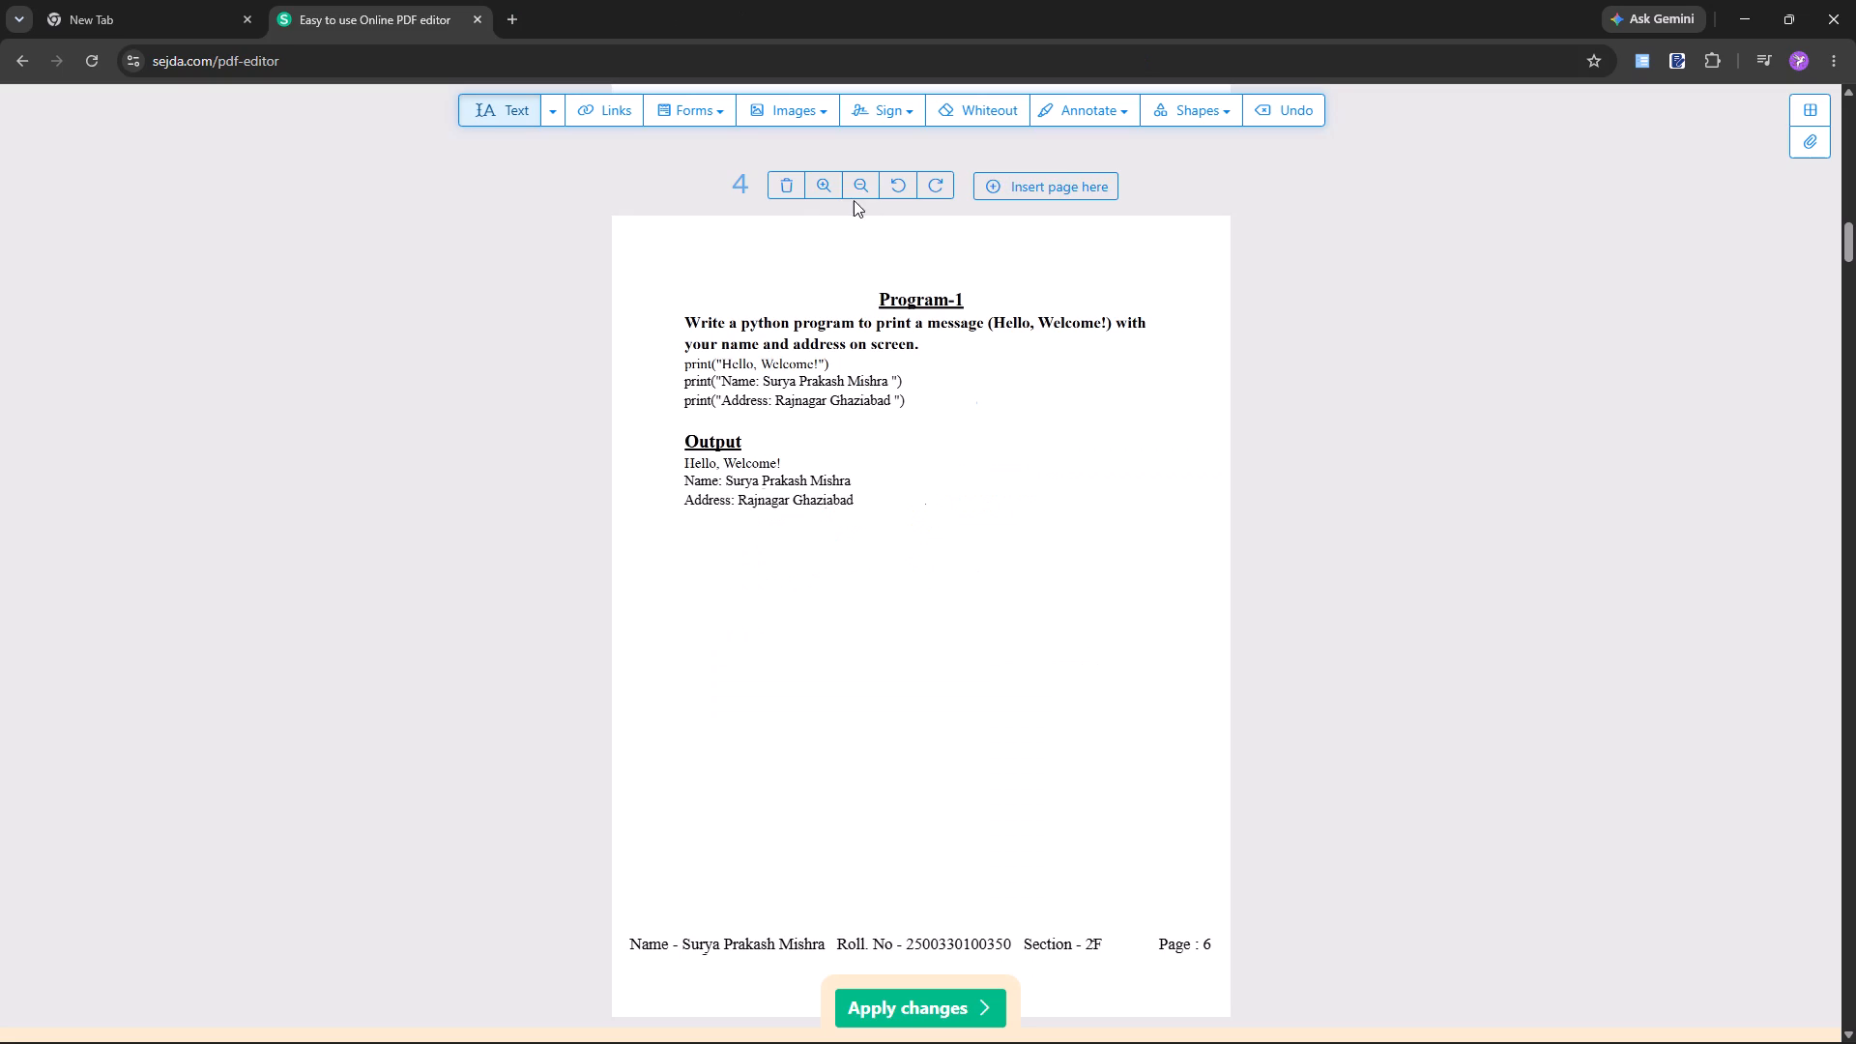
{"action": "left_click", "coordinate": [507, 20]}
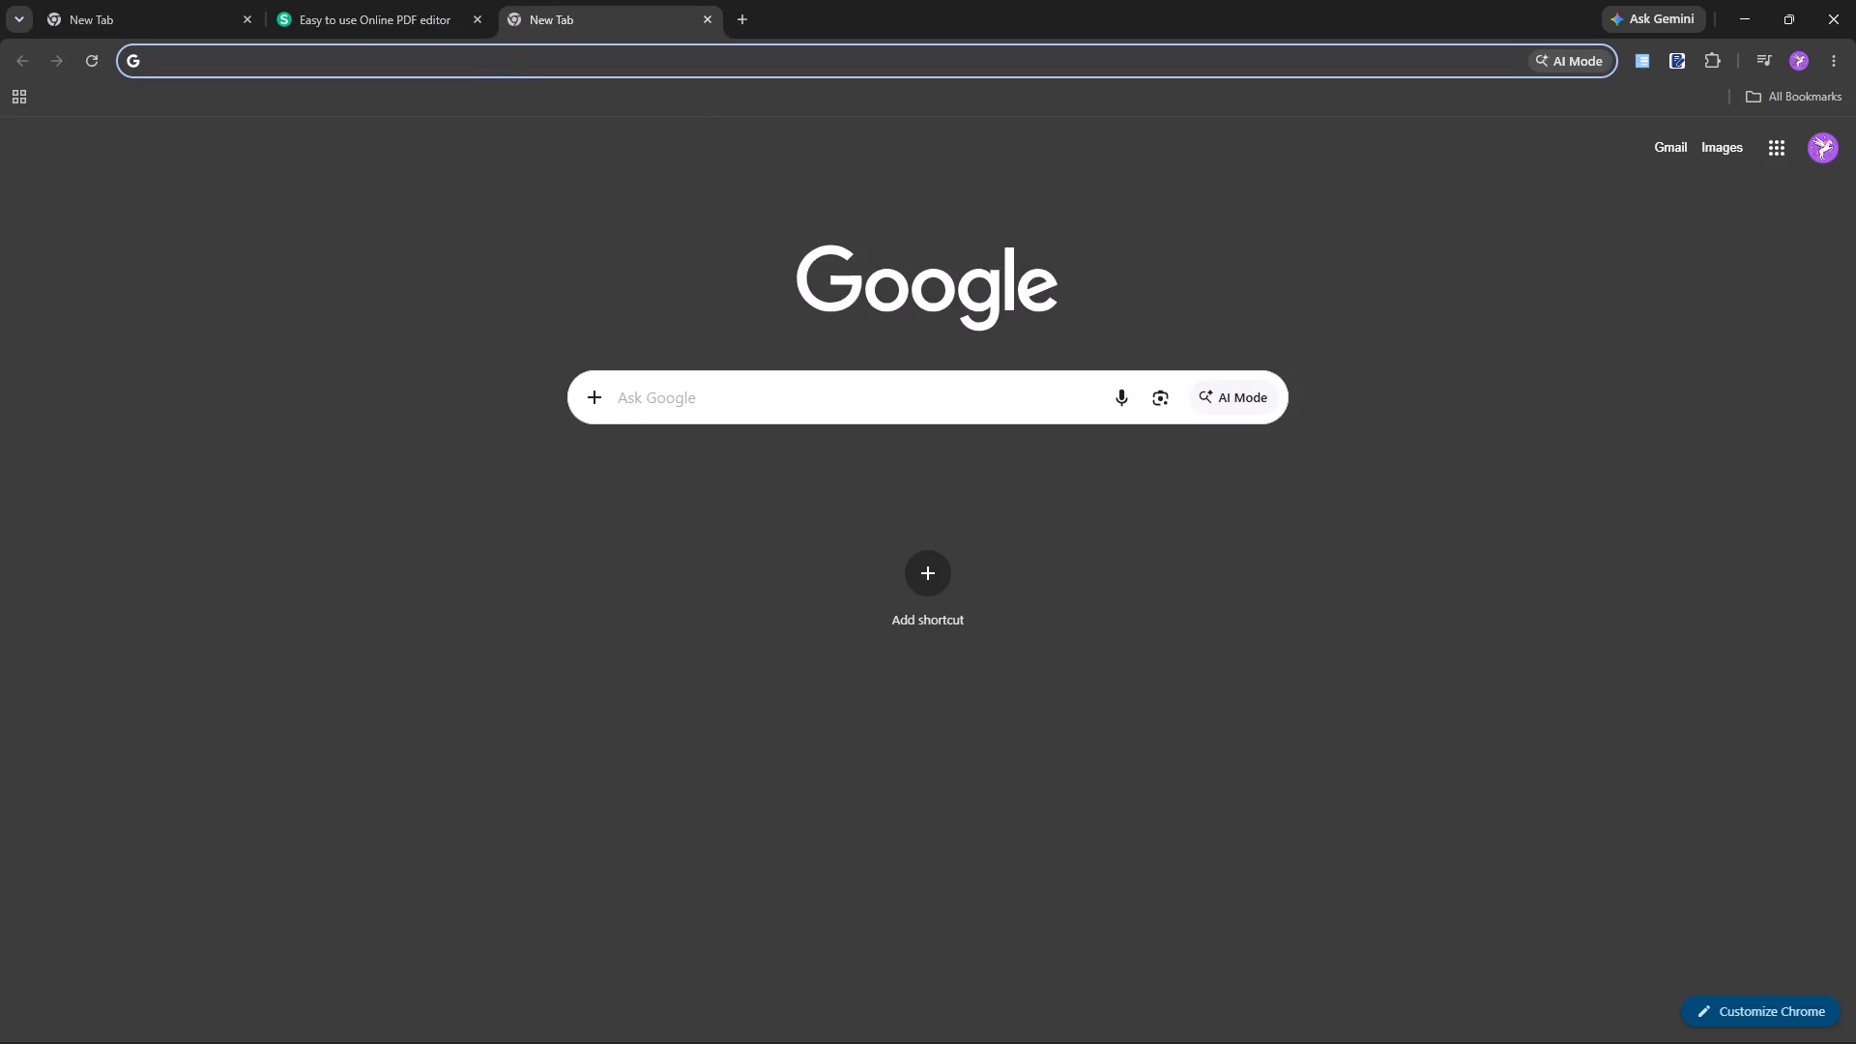
{"action": "left_click", "coordinate": [503, 69]}
{"action": "left_click", "coordinate": [467, 114]}
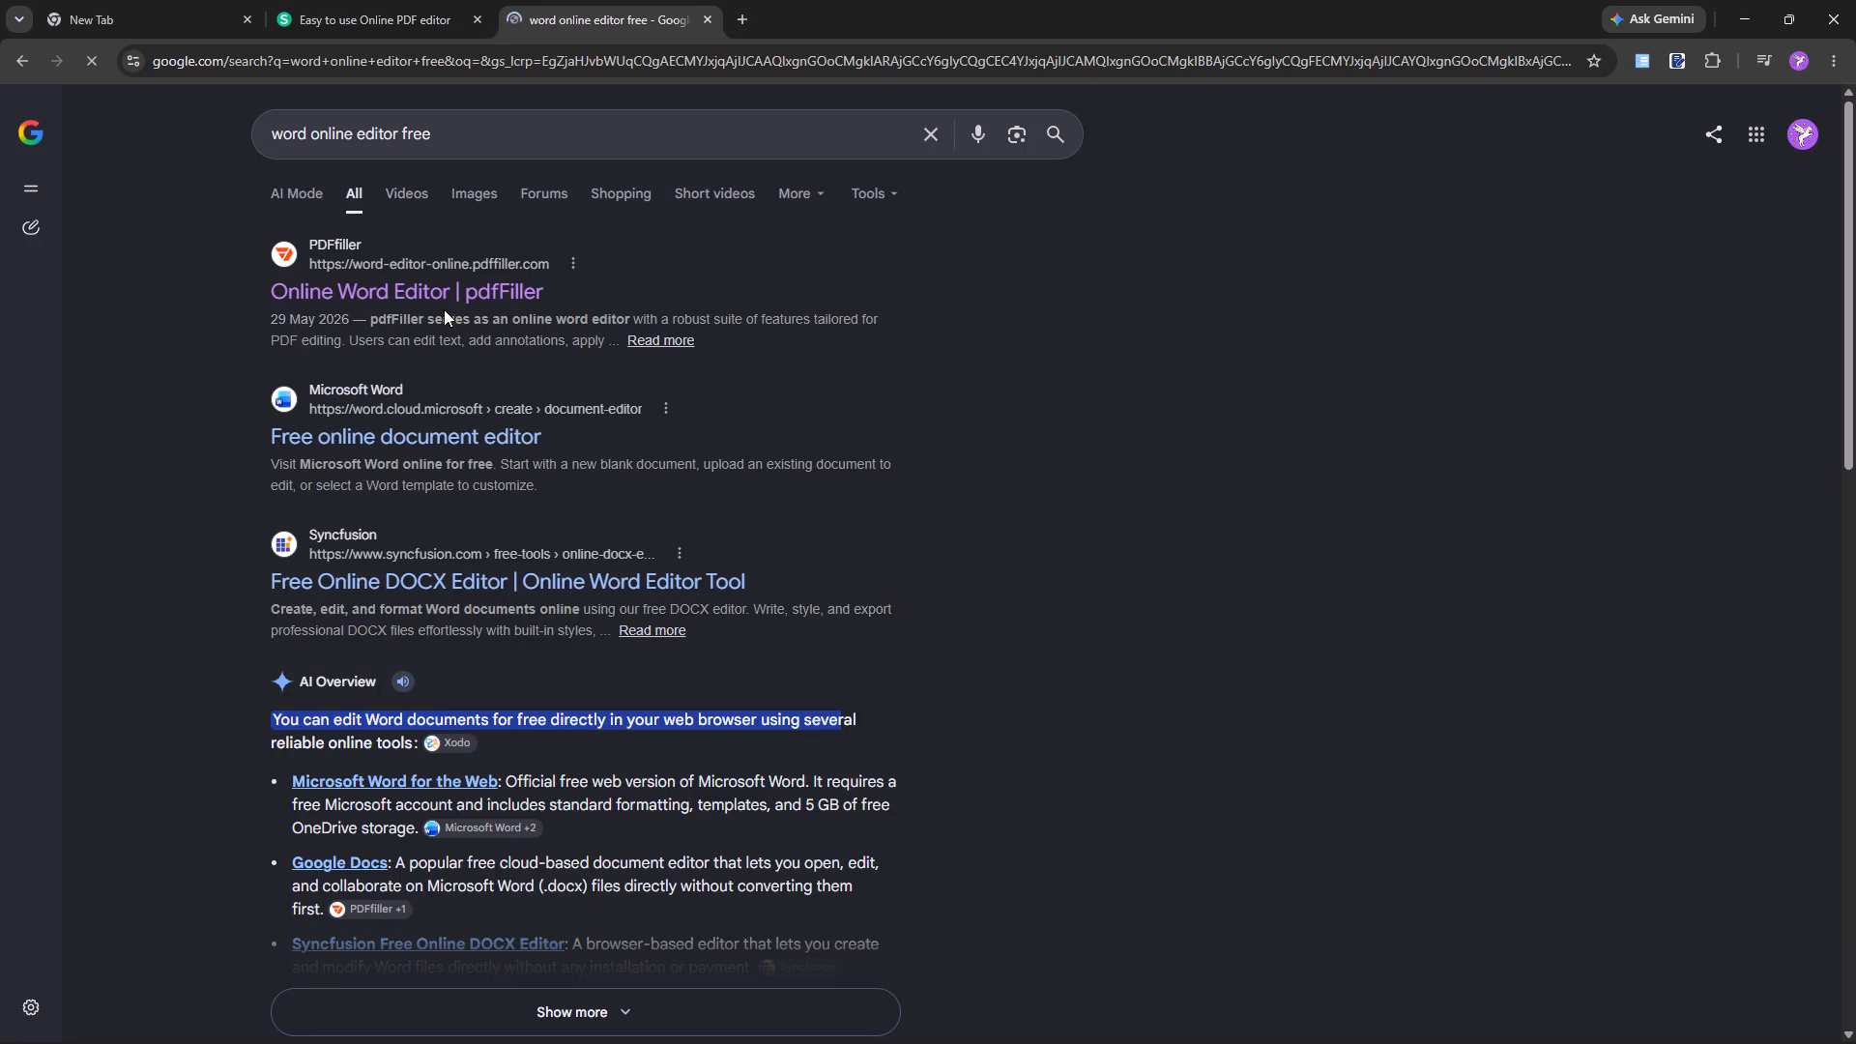
{"action": "left_click", "coordinate": [440, 294]}
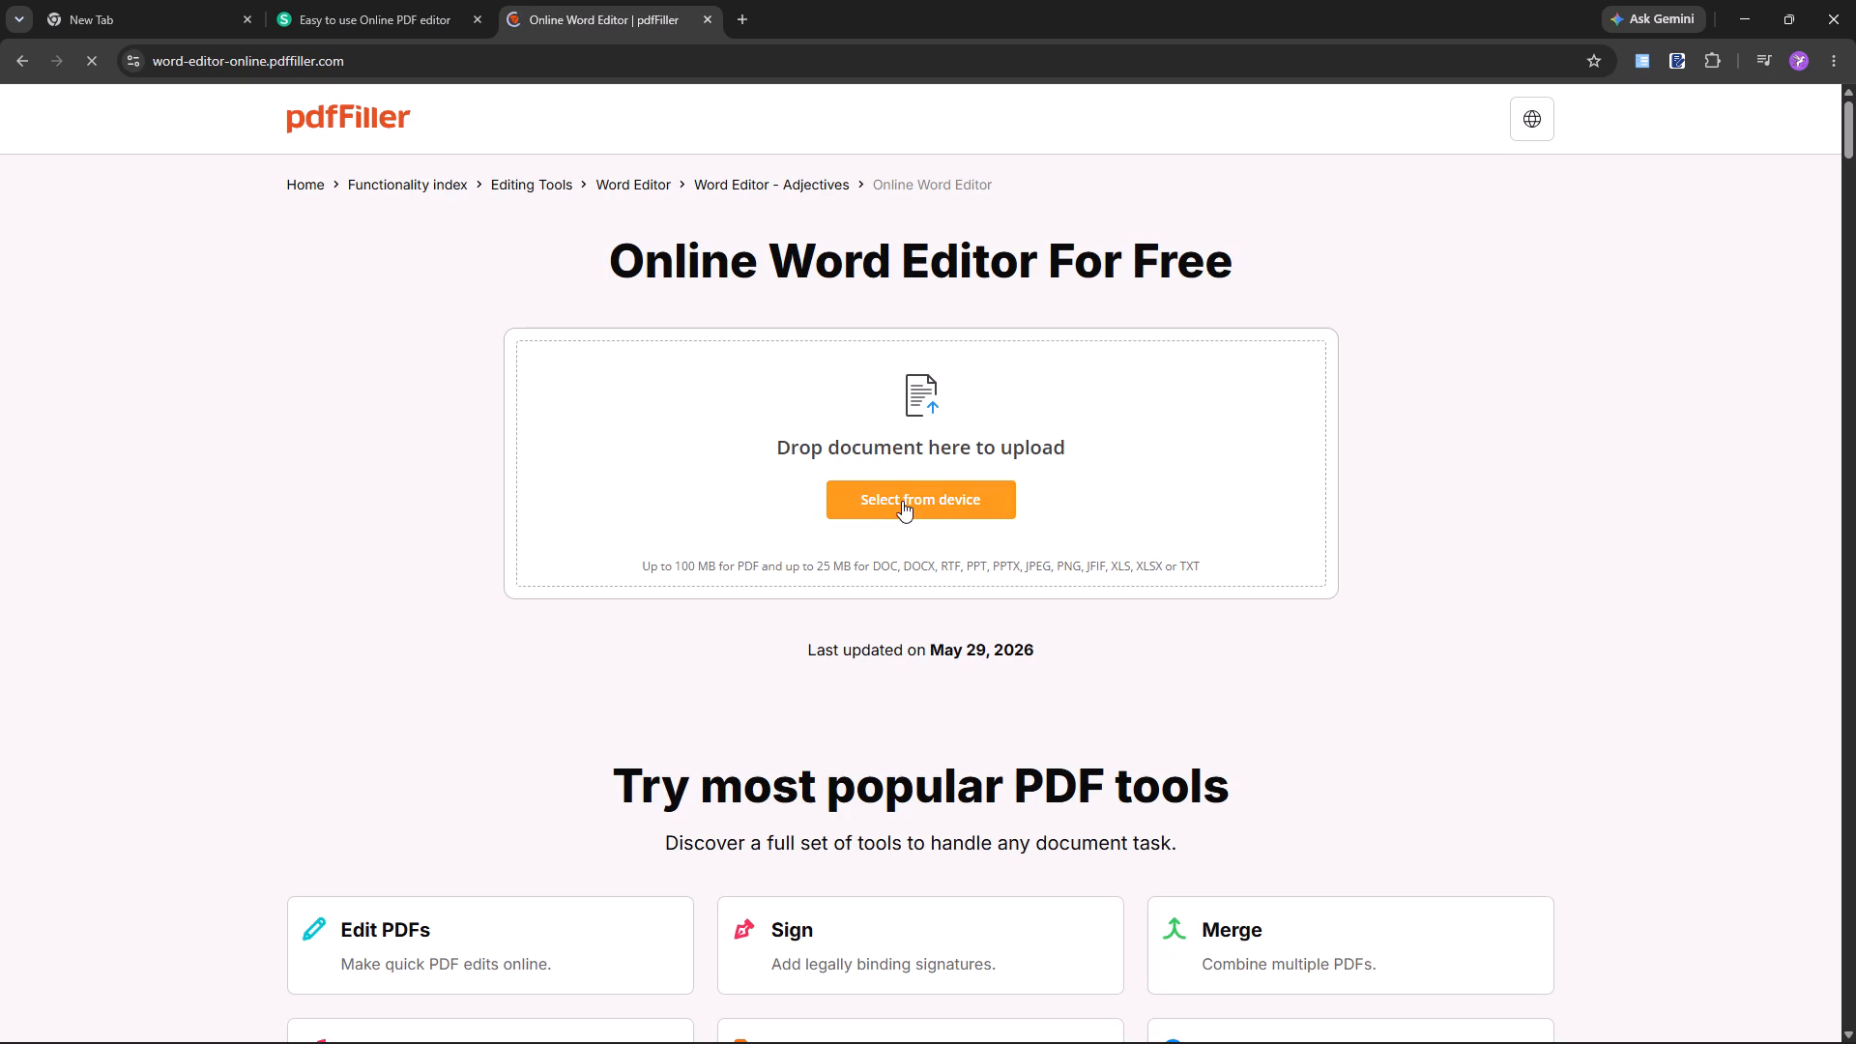
Upload the PDF "1 (1)" from the Downloads folder and start editing it.
{"action": "left_click", "coordinate": [902, 501]}
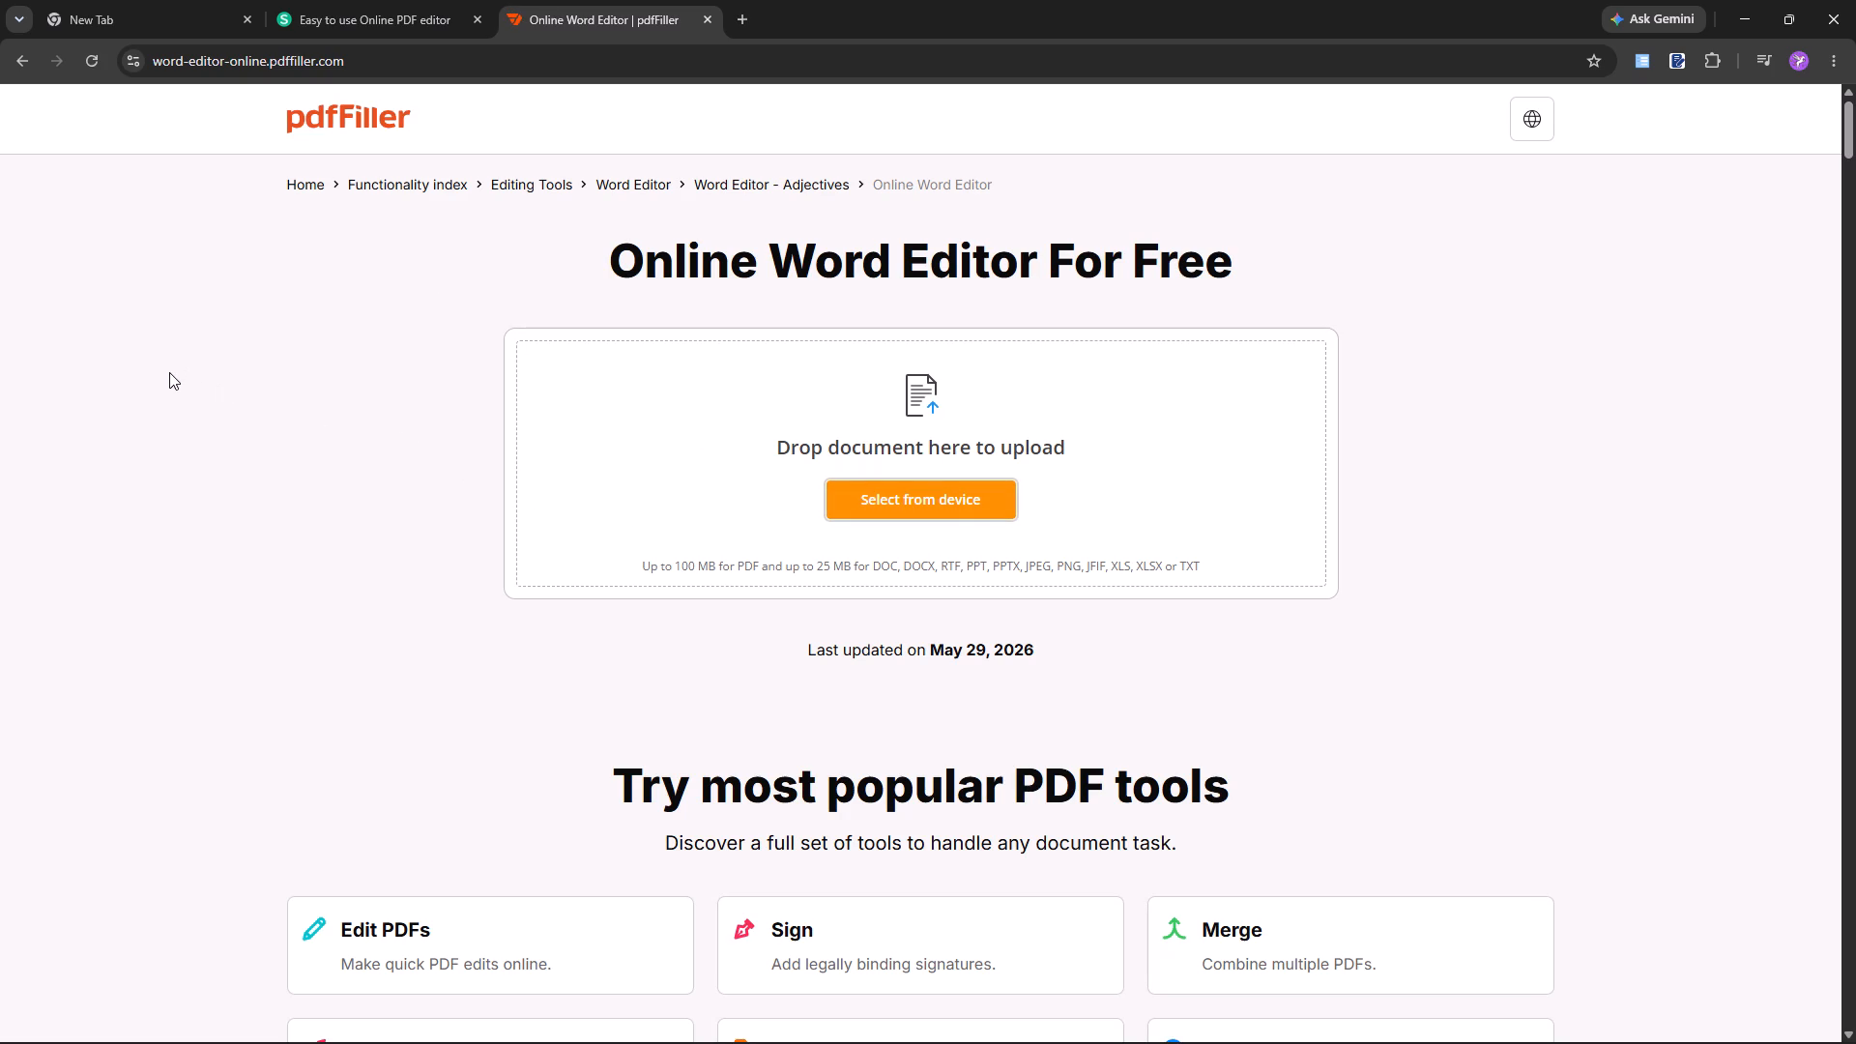
{"action": "left_click", "coordinate": [844, 500]}
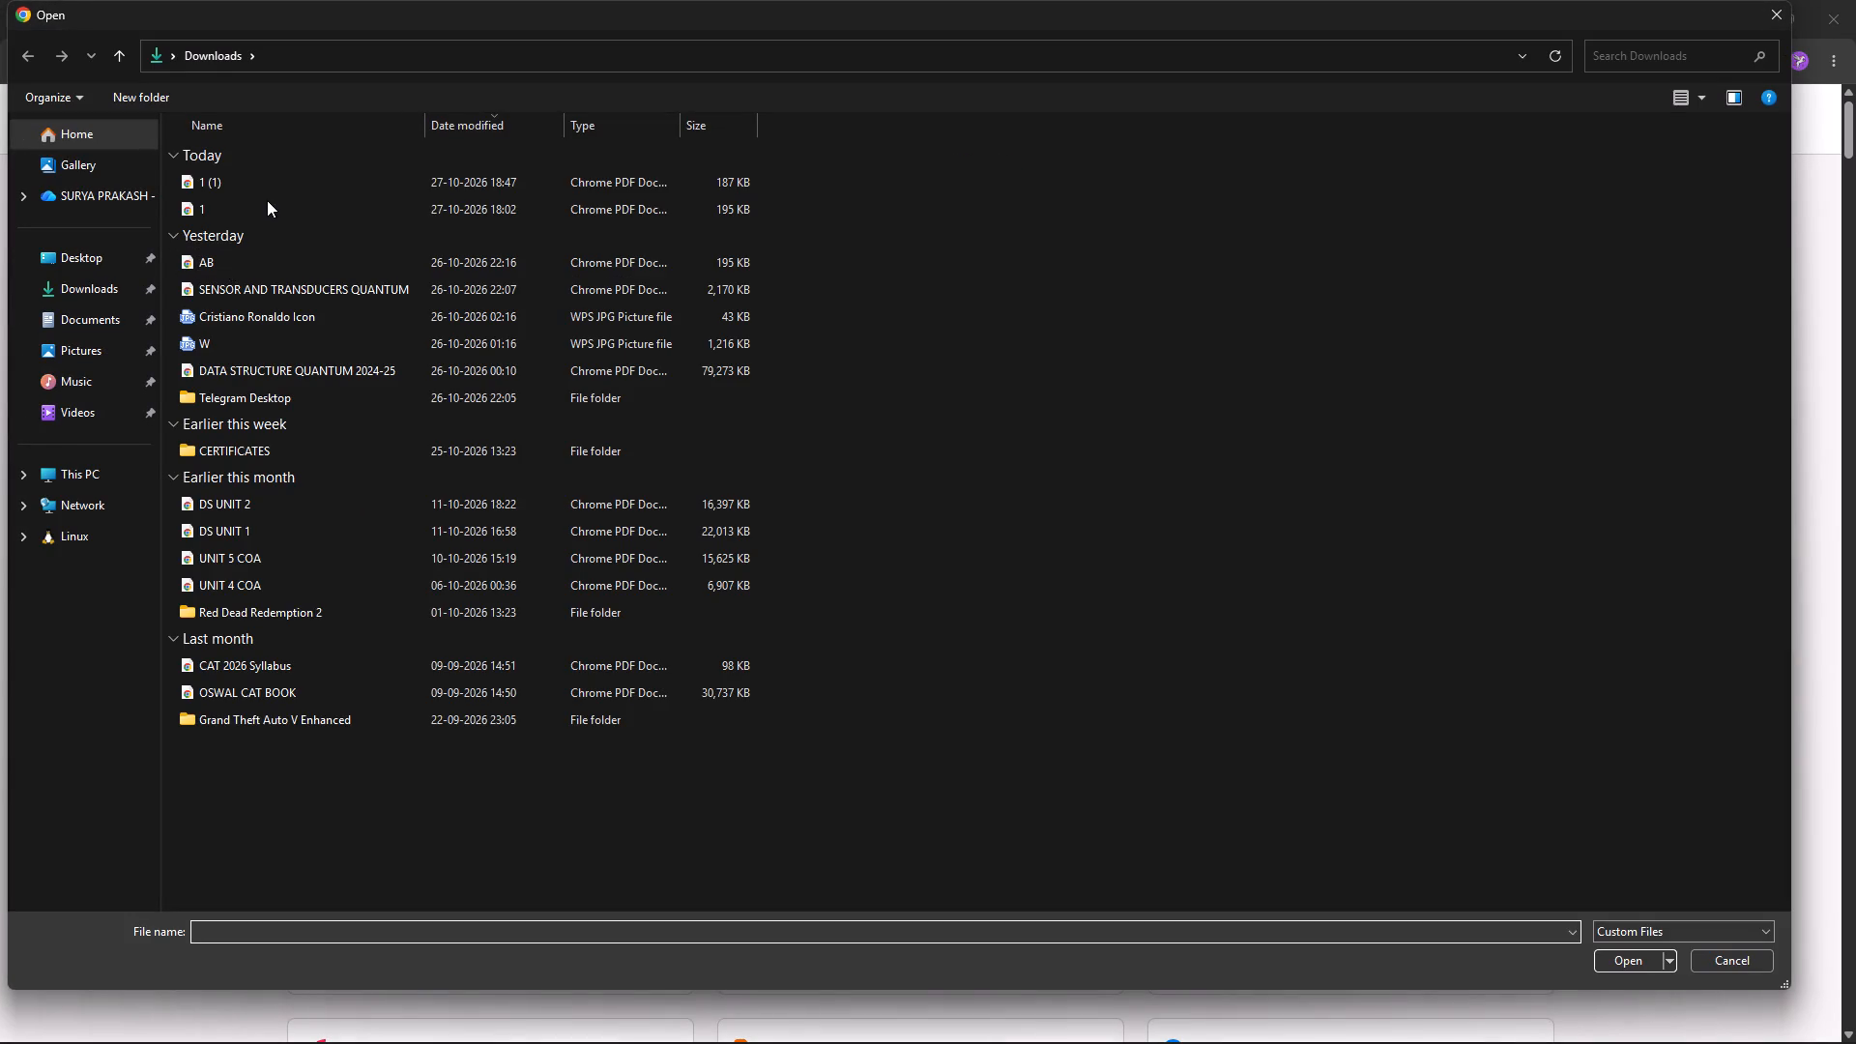
{"action": "double_click", "coordinate": [267, 188]}
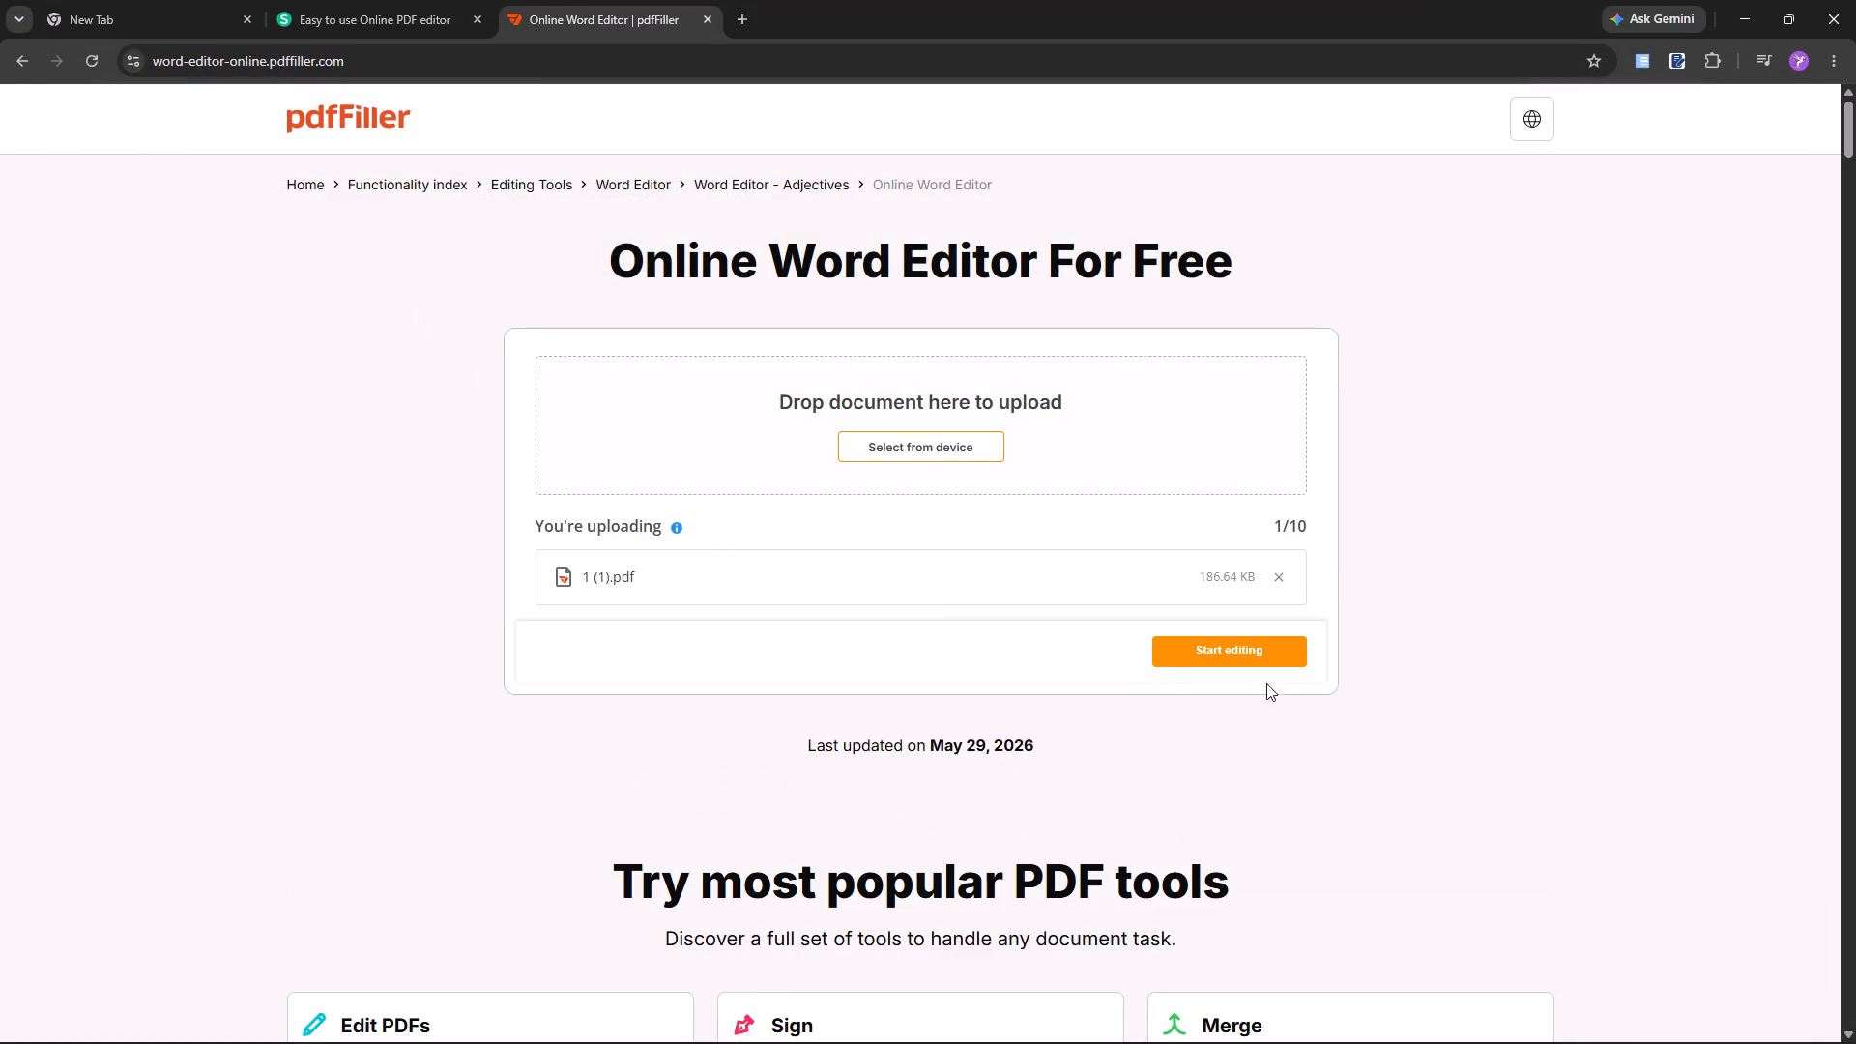
{"action": "left_click", "coordinate": [1216, 651]}
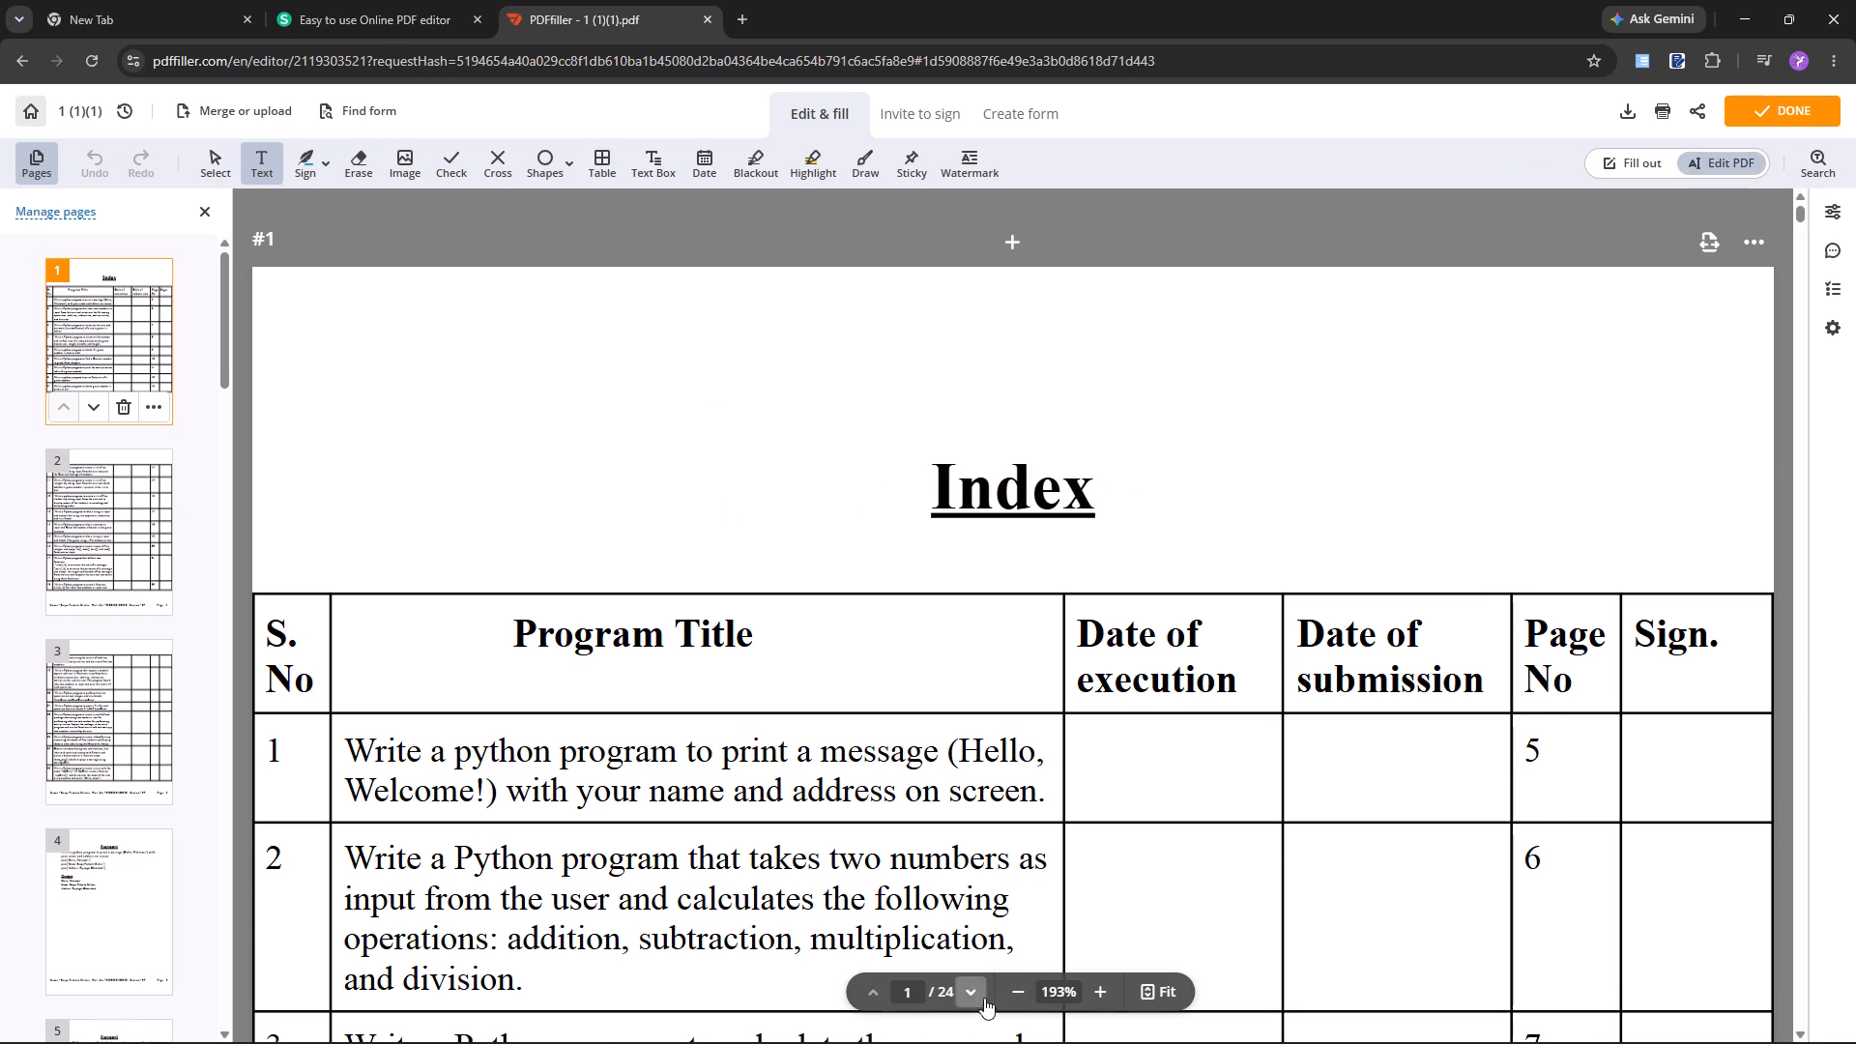
Move the Output text block on page 4 straight down at 75% zoom, leaving a wider gap below the Program-1 code.
{"action": "triple_click", "coordinate": [1004, 997]}
{"action": "left_click", "coordinate": [1004, 997]}
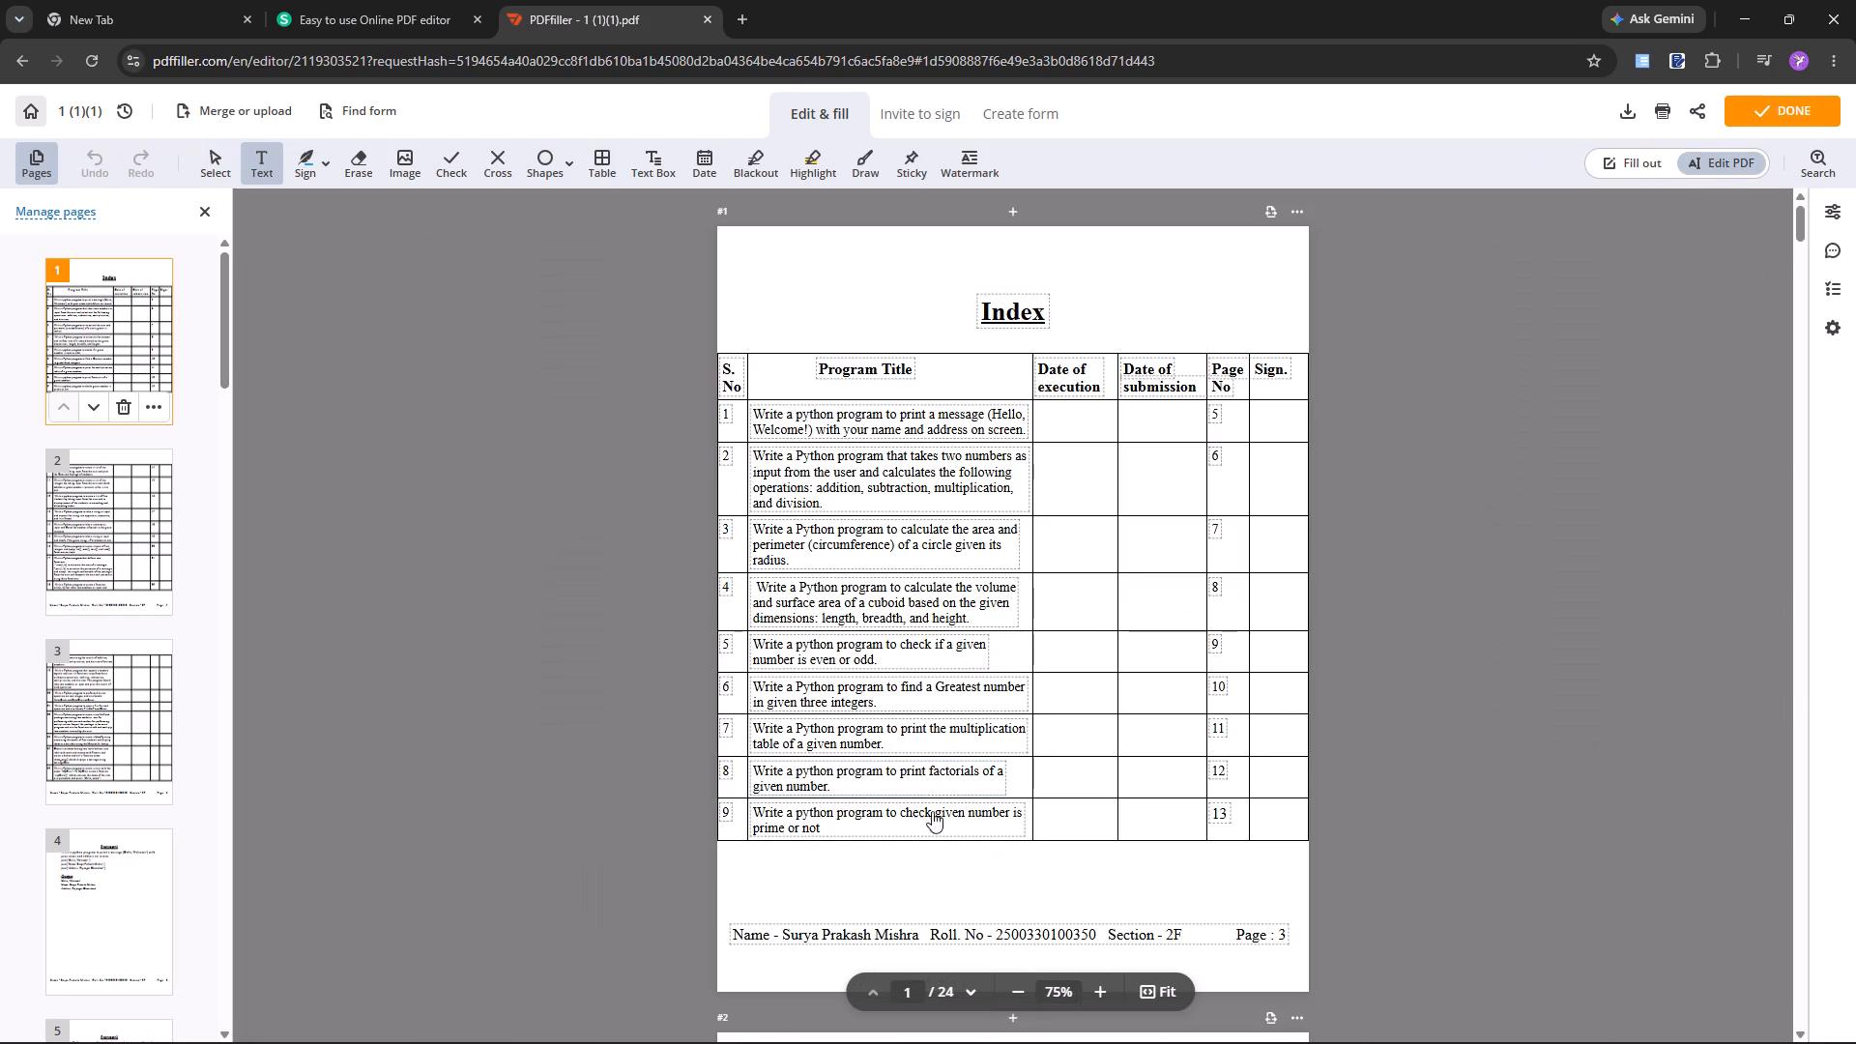
{"action": "scroll", "coordinate": [930, 785], "scroll_direction": "down", "scroll_amount": 16}
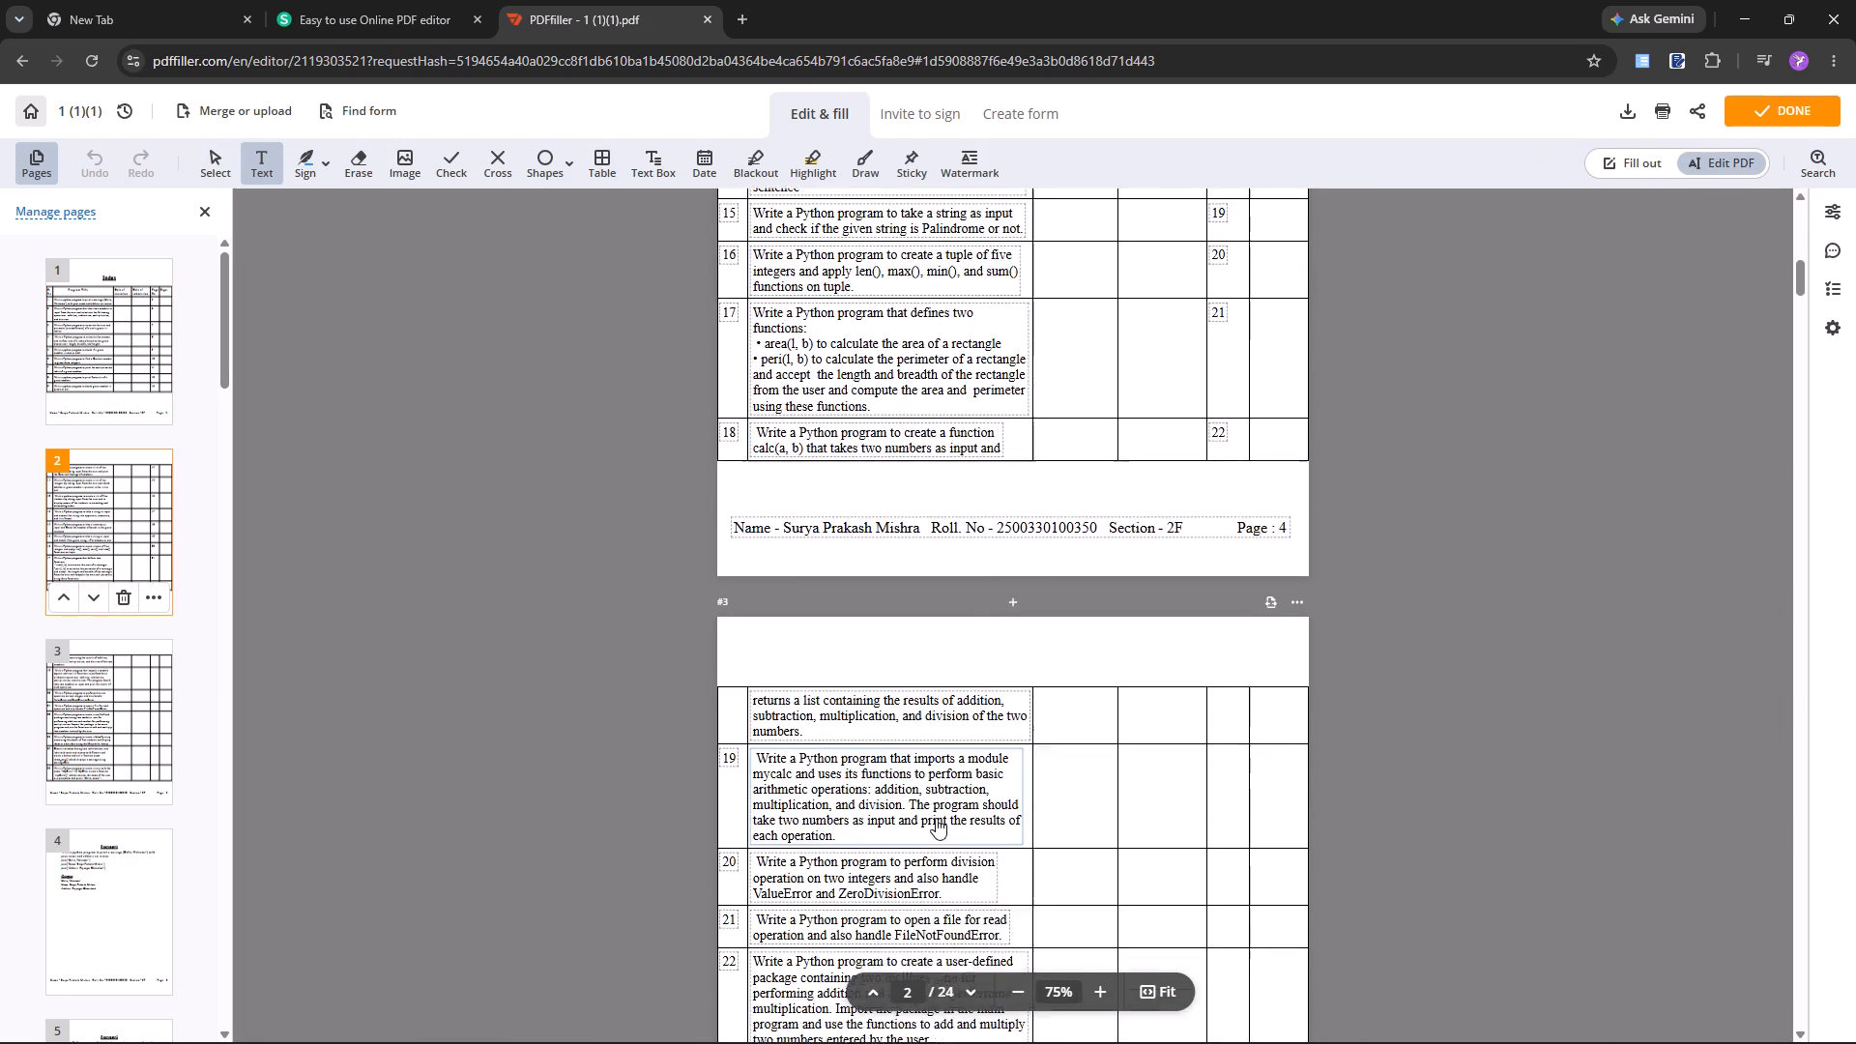
{"action": "scroll", "coordinate": [936, 818], "scroll_direction": "down", "scroll_amount": 8}
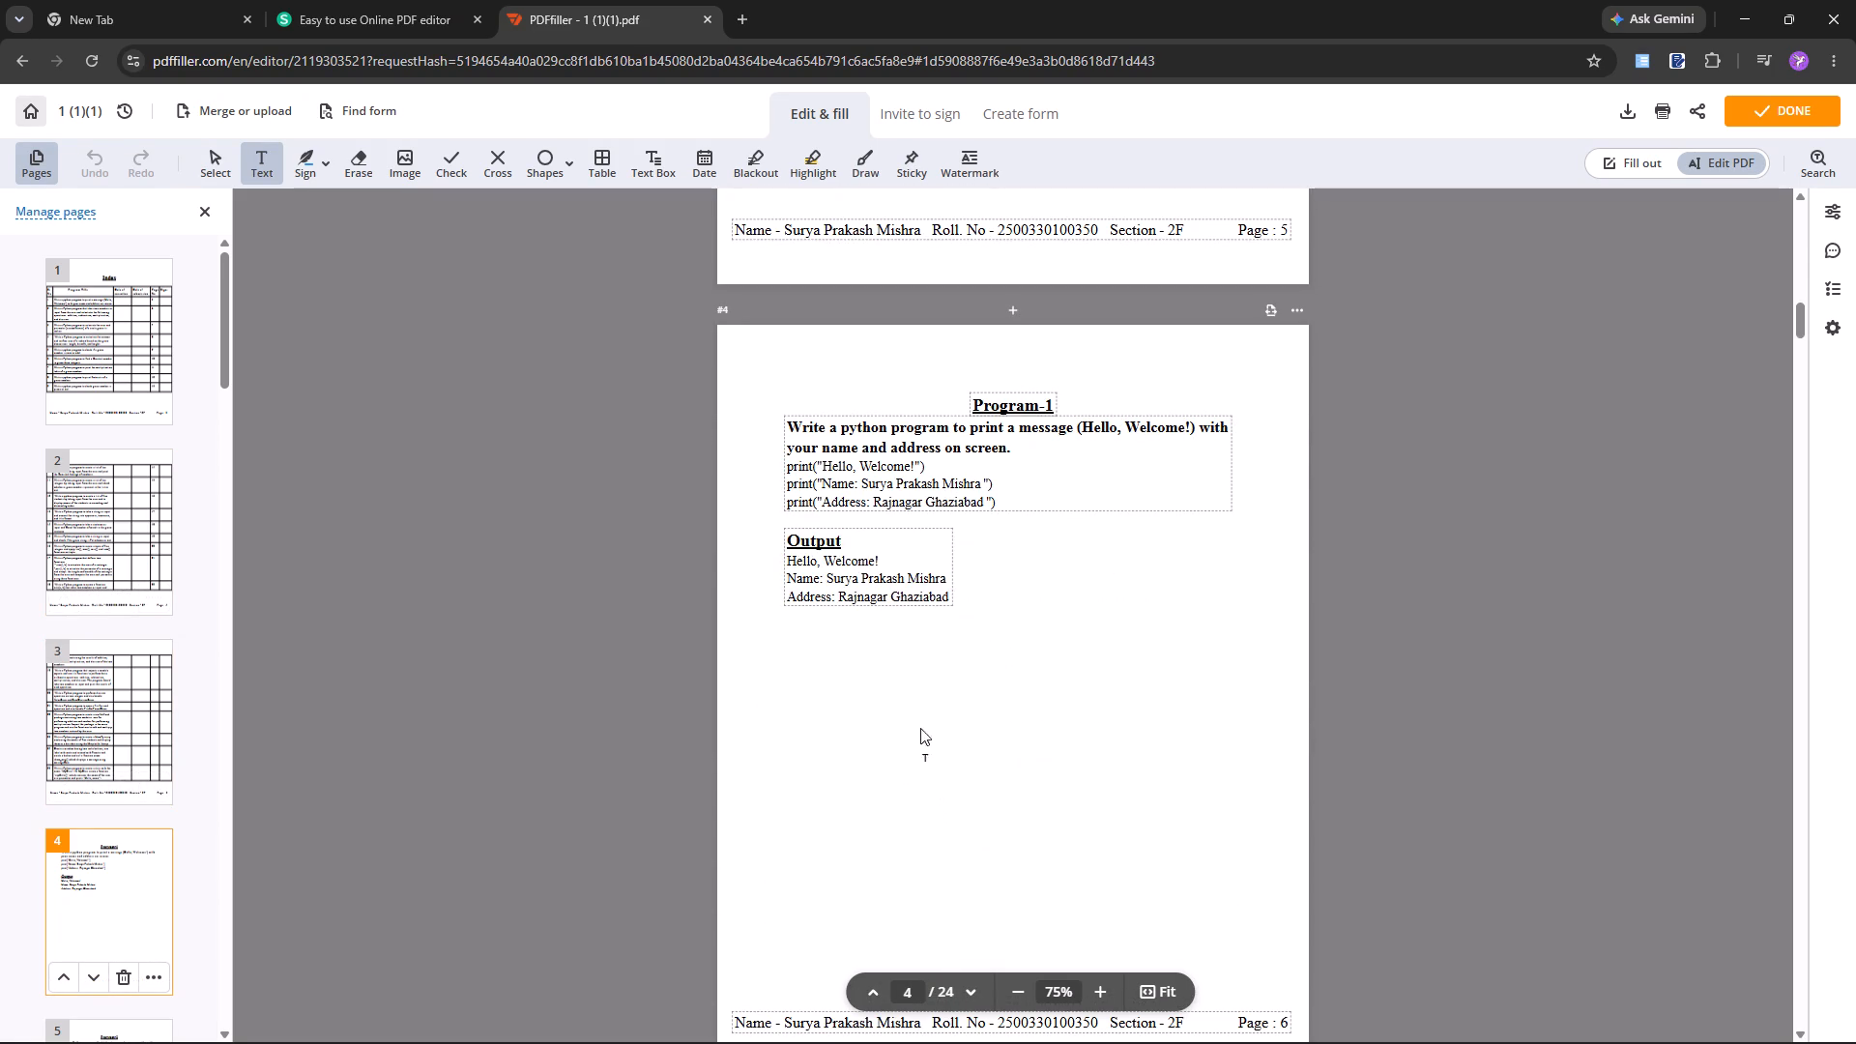
{"action": "left_click", "coordinate": [880, 540]}
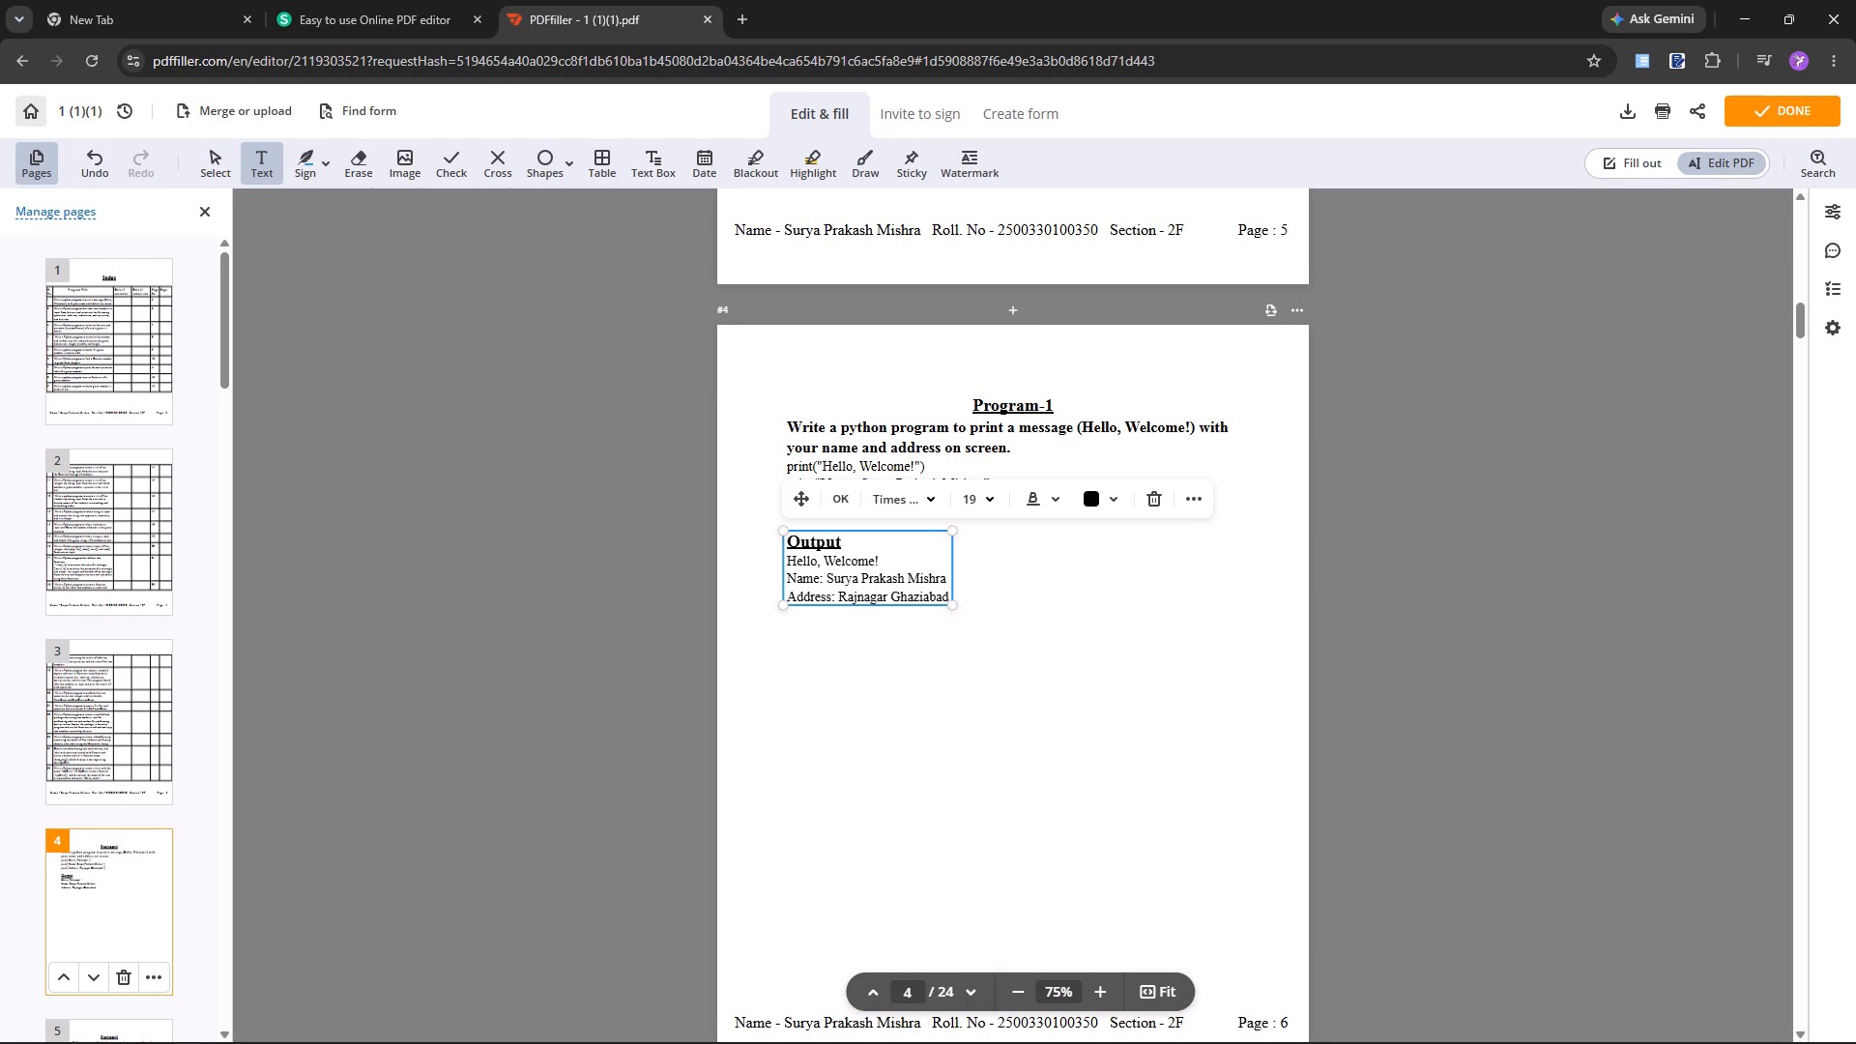
{"action": "left_click_drag", "start_coordinate": [801, 501], "coordinate": [802, 501]}
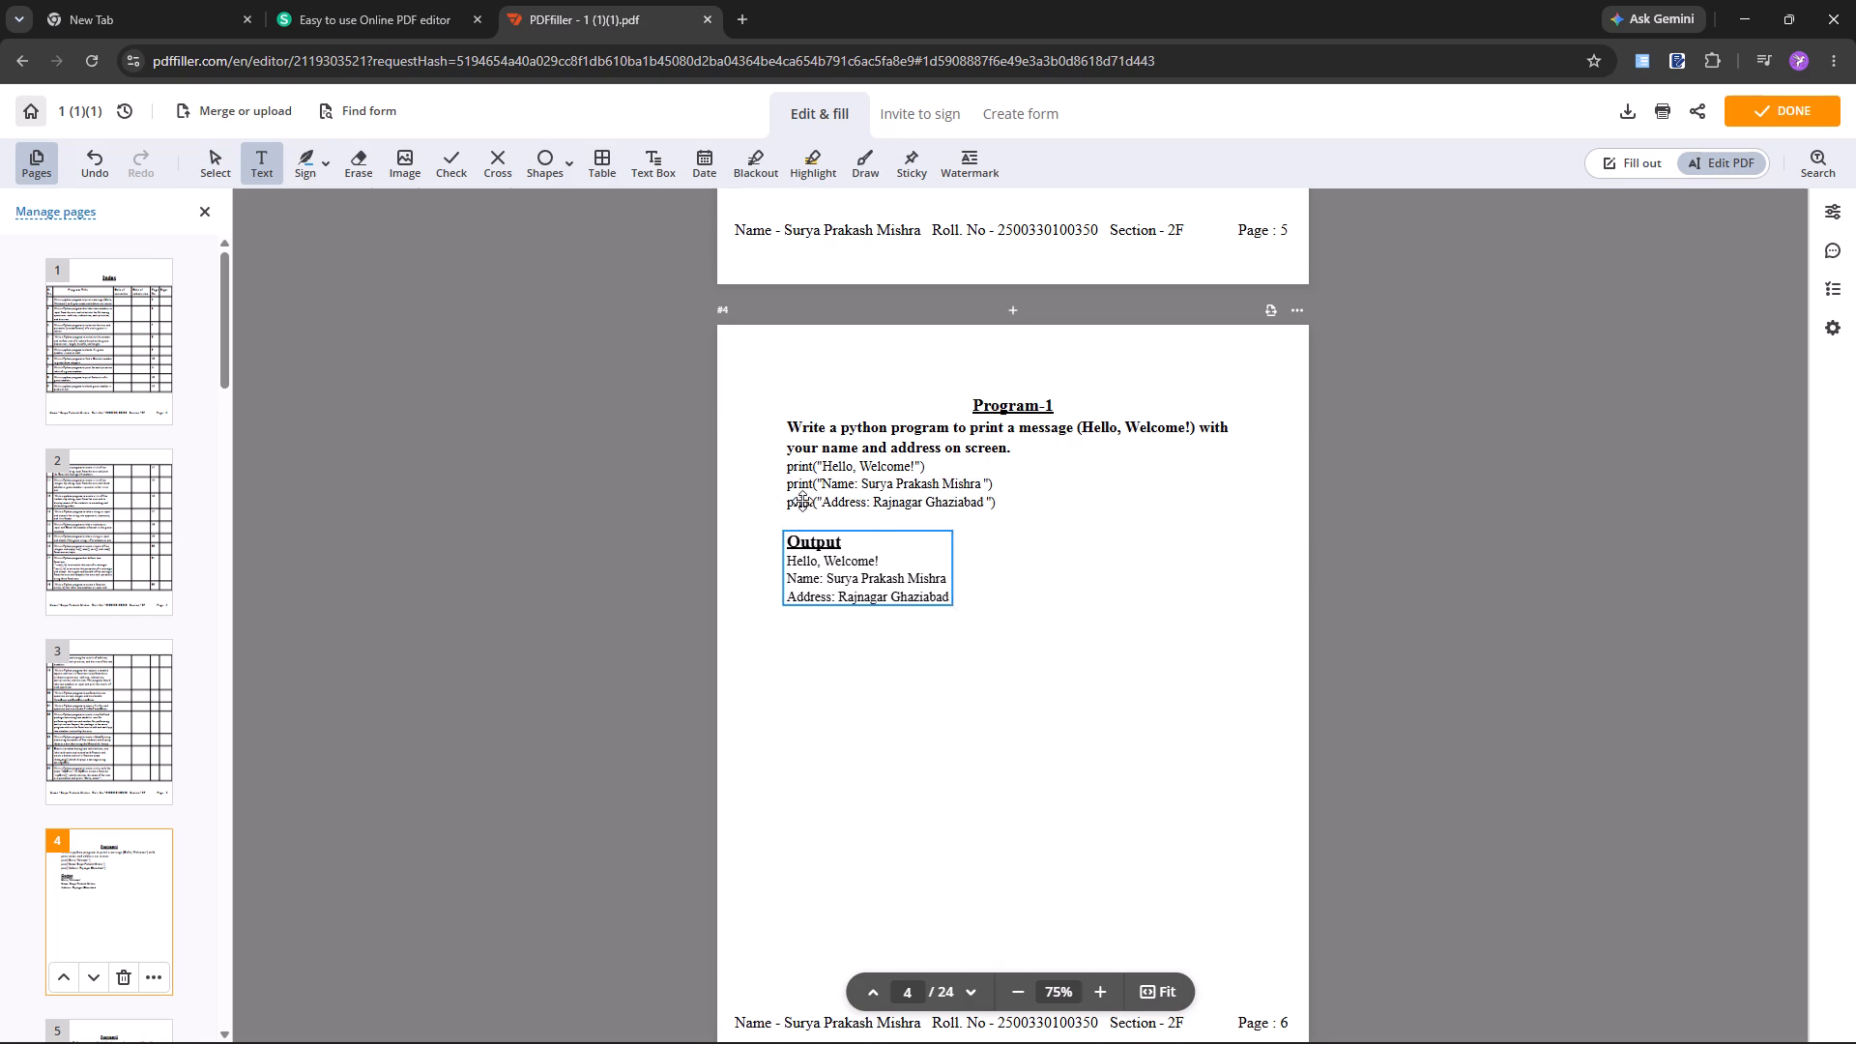
{"action": "left_click_drag", "start_coordinate": [802, 501], "coordinate": [802, 525]}
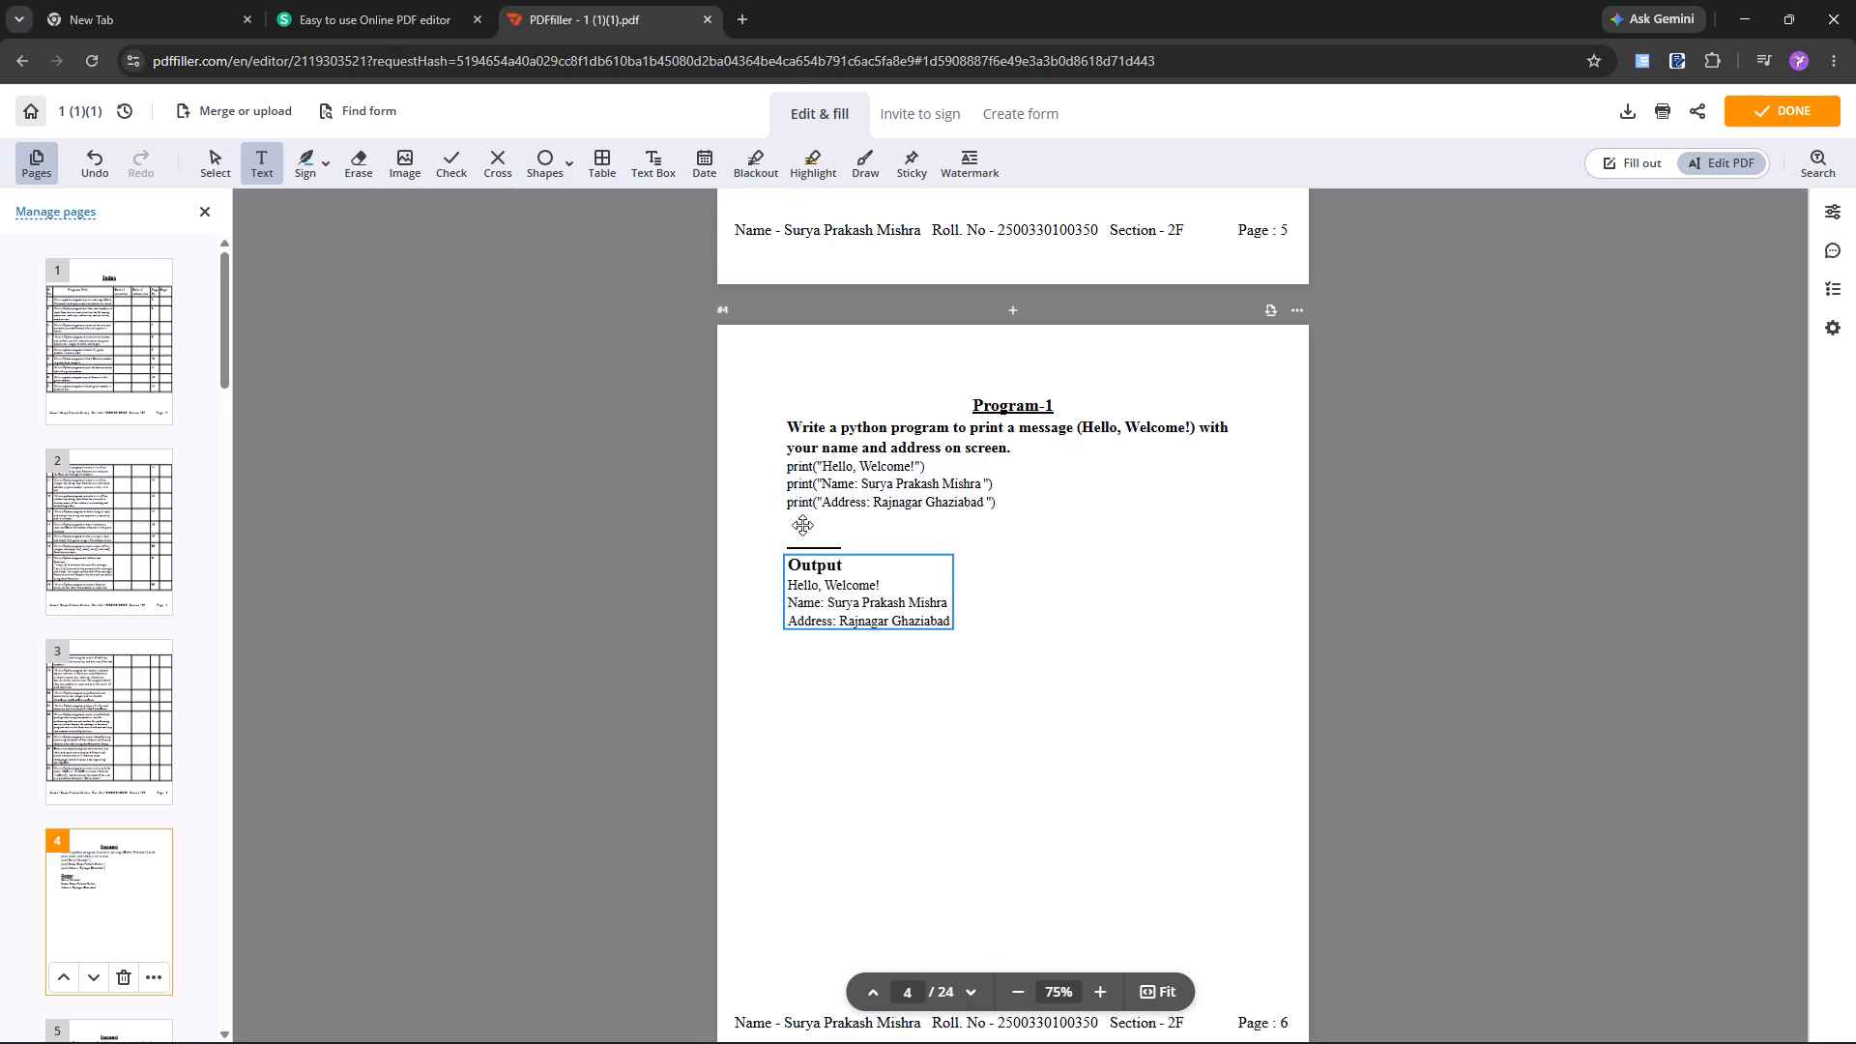
{"action": "left_click_drag", "start_coordinate": [802, 525], "coordinate": [802, 573]}
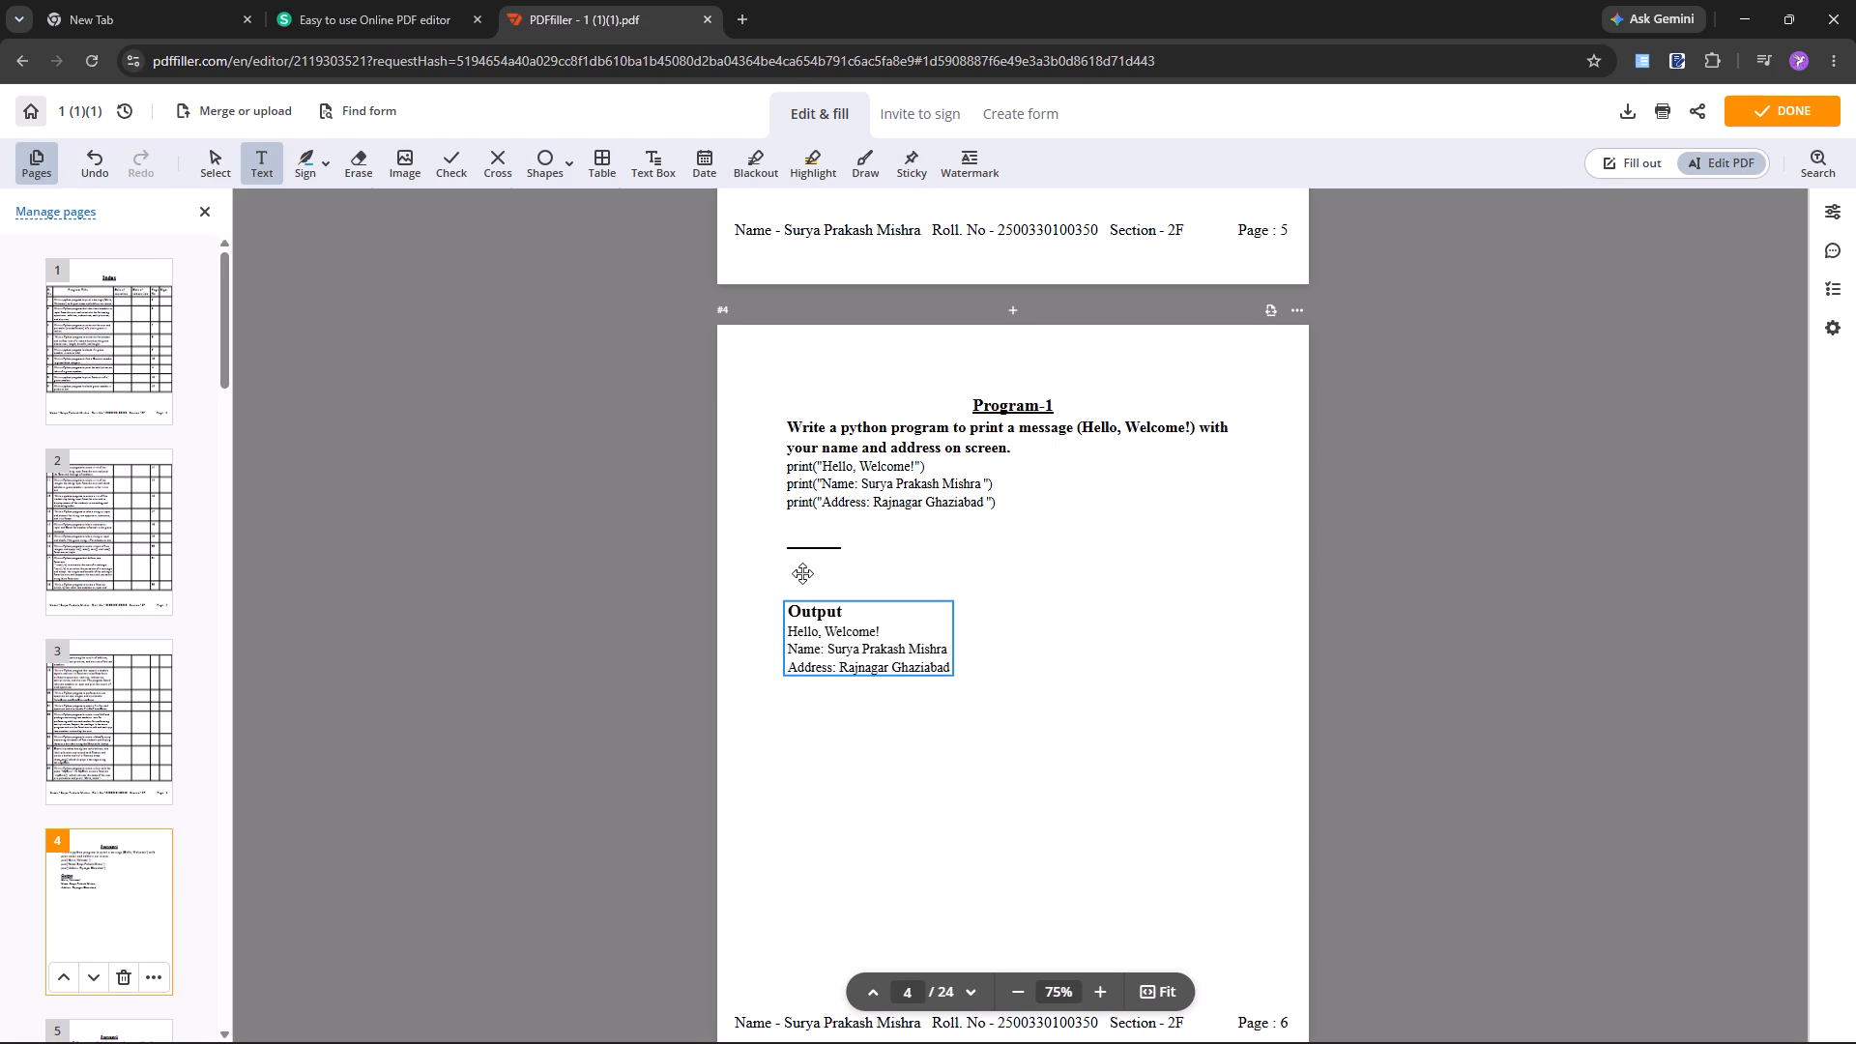
{"action": "left_click_drag", "start_coordinate": [802, 573], "coordinate": [802, 580]}
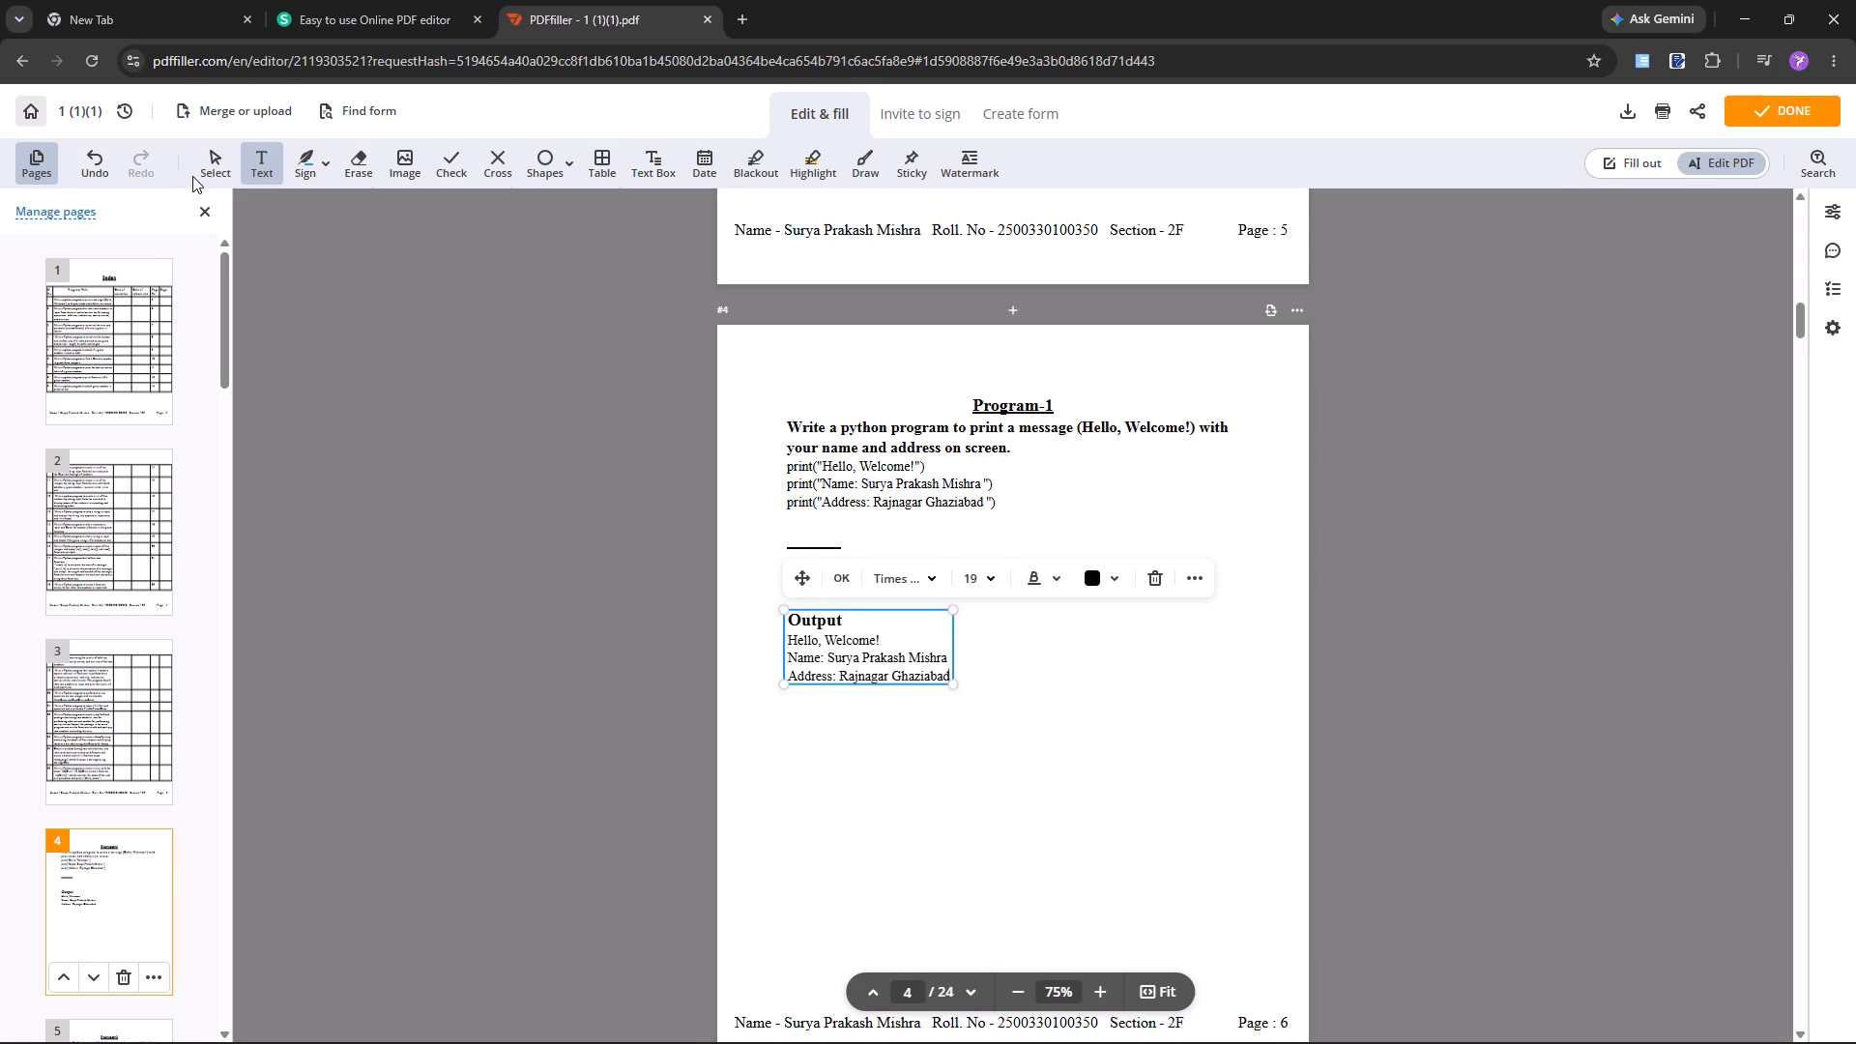
Erase the leftover underline above the moved Output block on page 4 with the area Erase tool.
{"action": "left_click", "coordinate": [359, 168]}
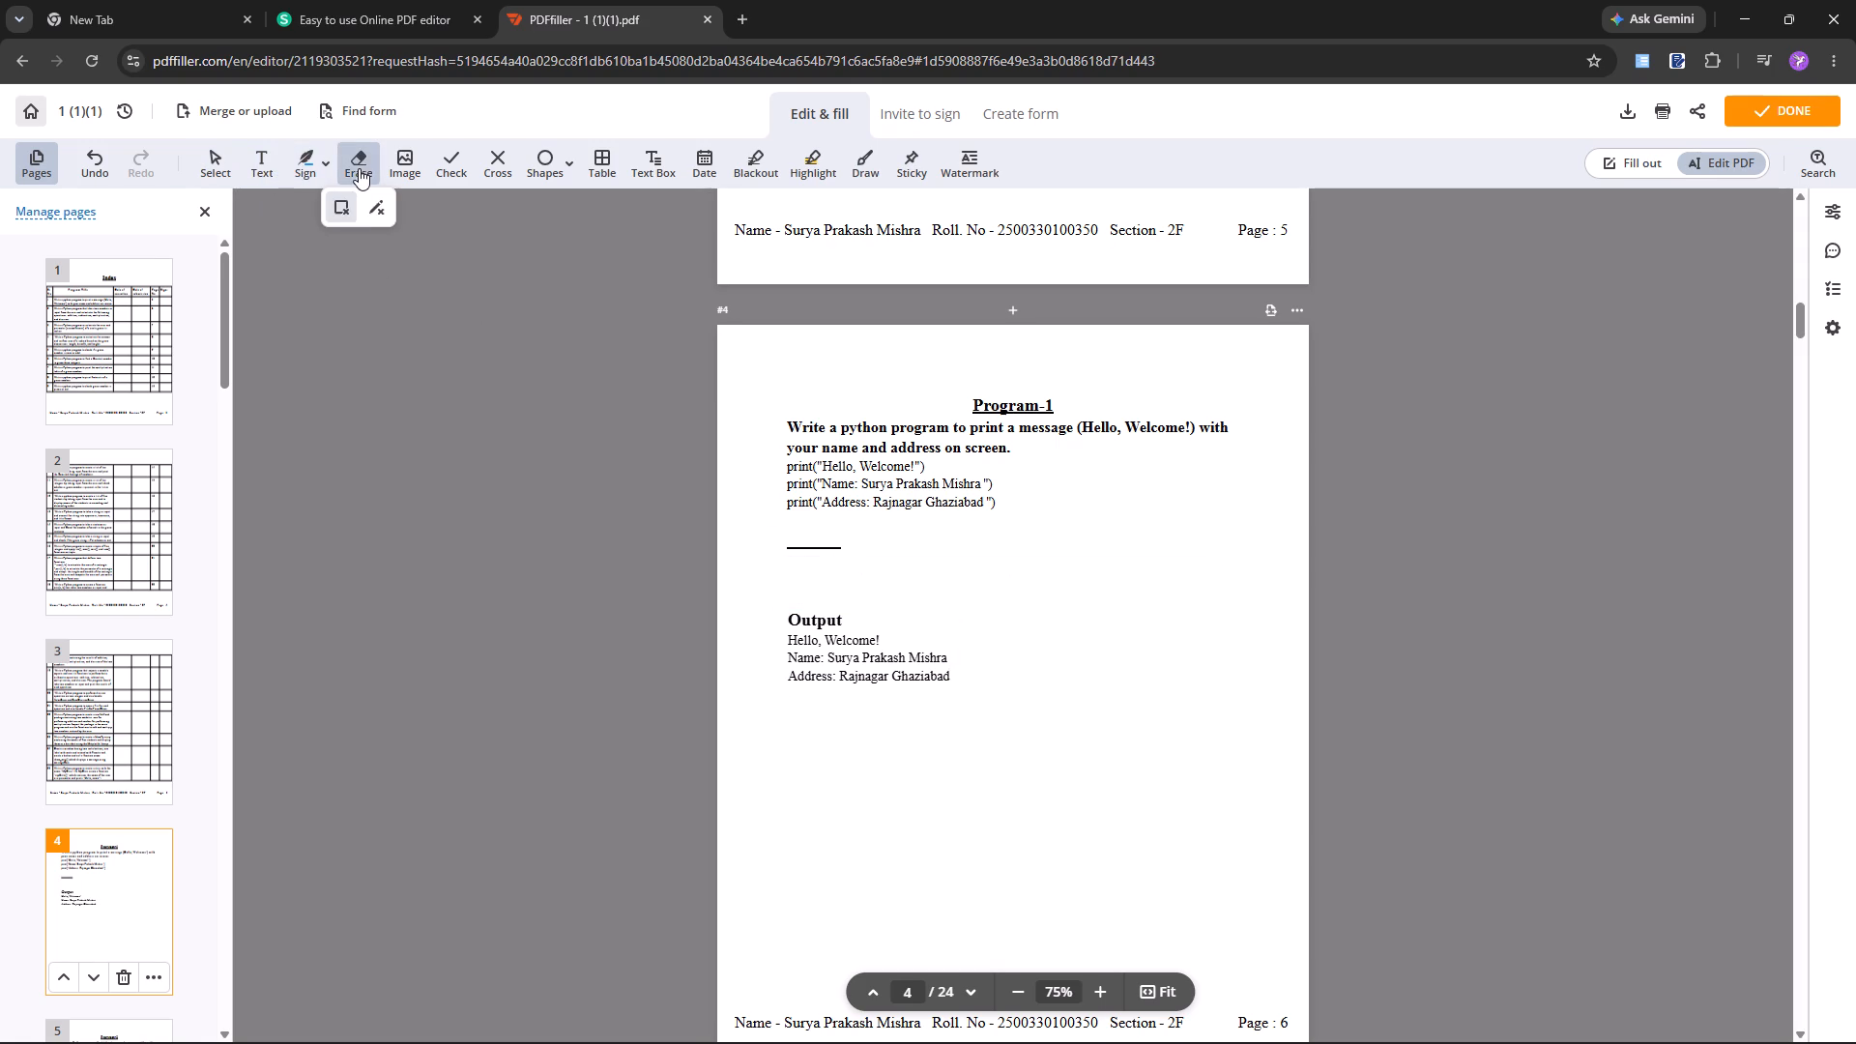
{"action": "left_click", "coordinate": [345, 205]}
{"action": "left_click_drag", "start_coordinate": [758, 526], "coordinate": [857, 562]}
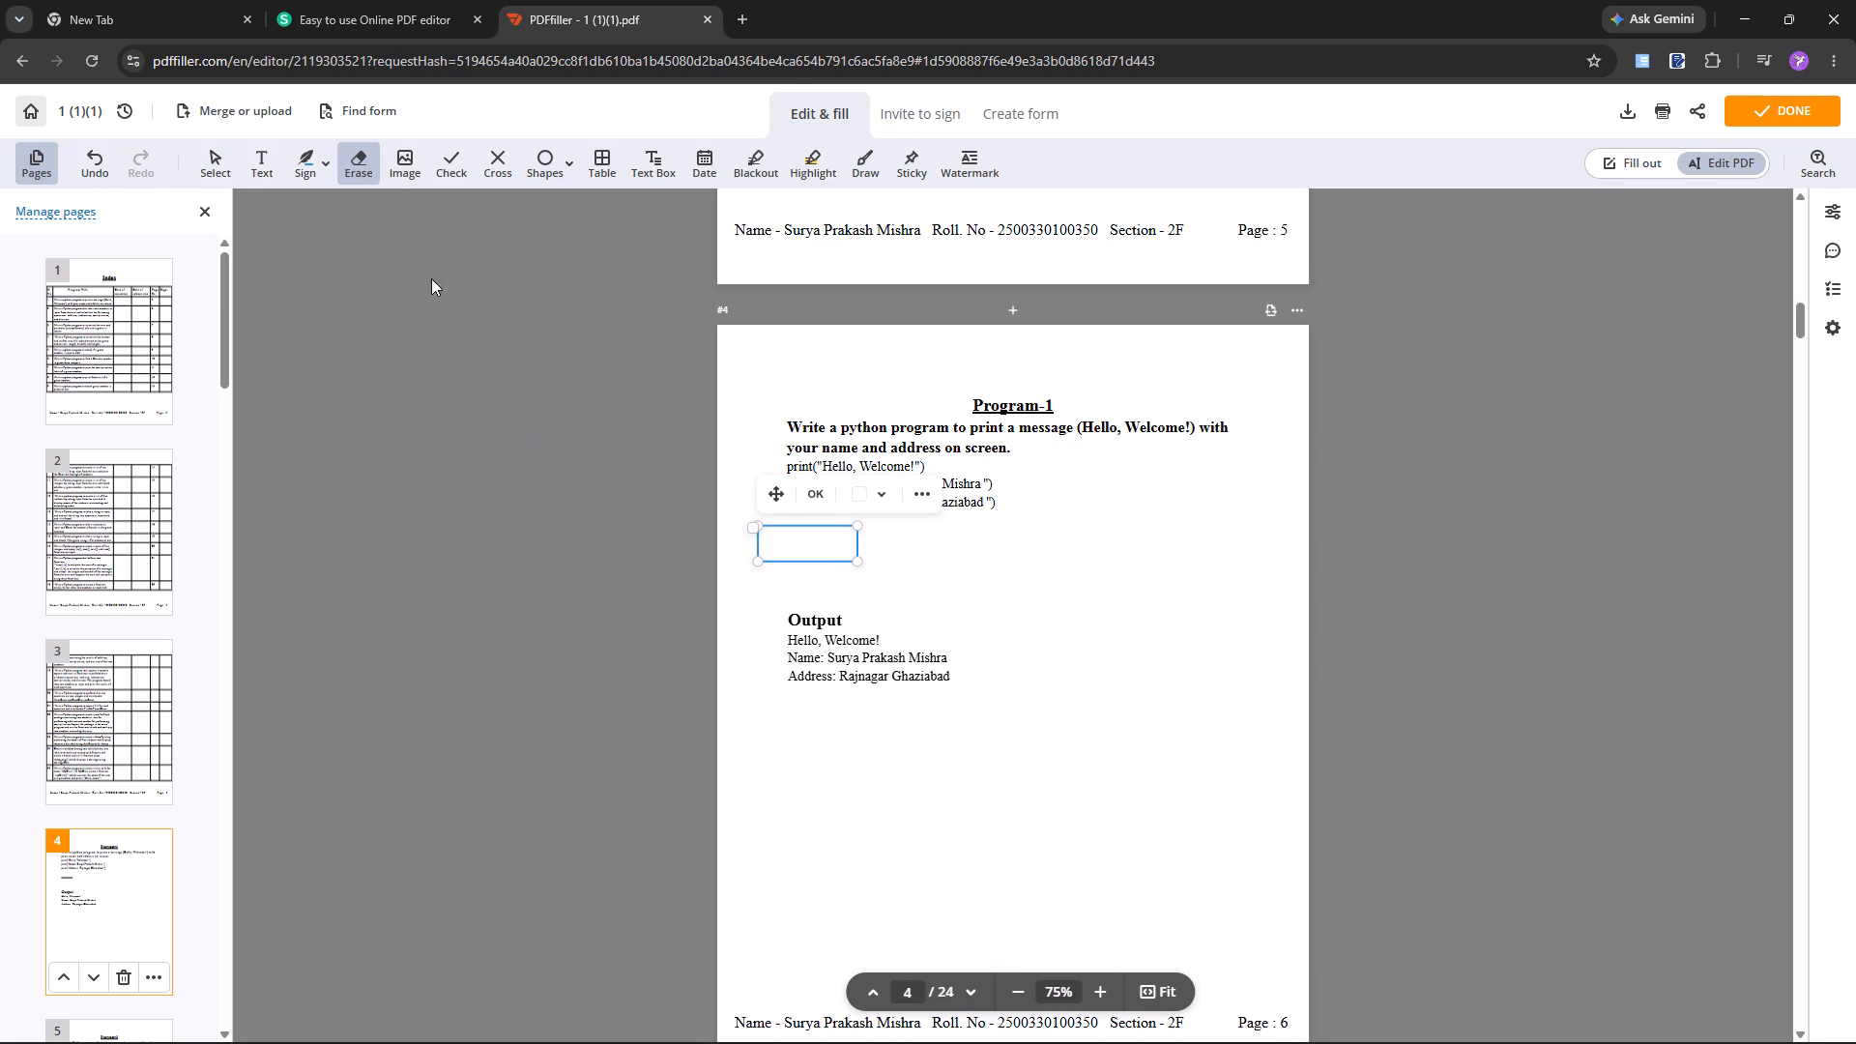
Move the Program-1 question-and-code block on page 4 down, leaving space under the title and placing it just above the Output block.
{"action": "left_click", "coordinate": [278, 178]}
{"action": "left_click", "coordinate": [861, 457]}
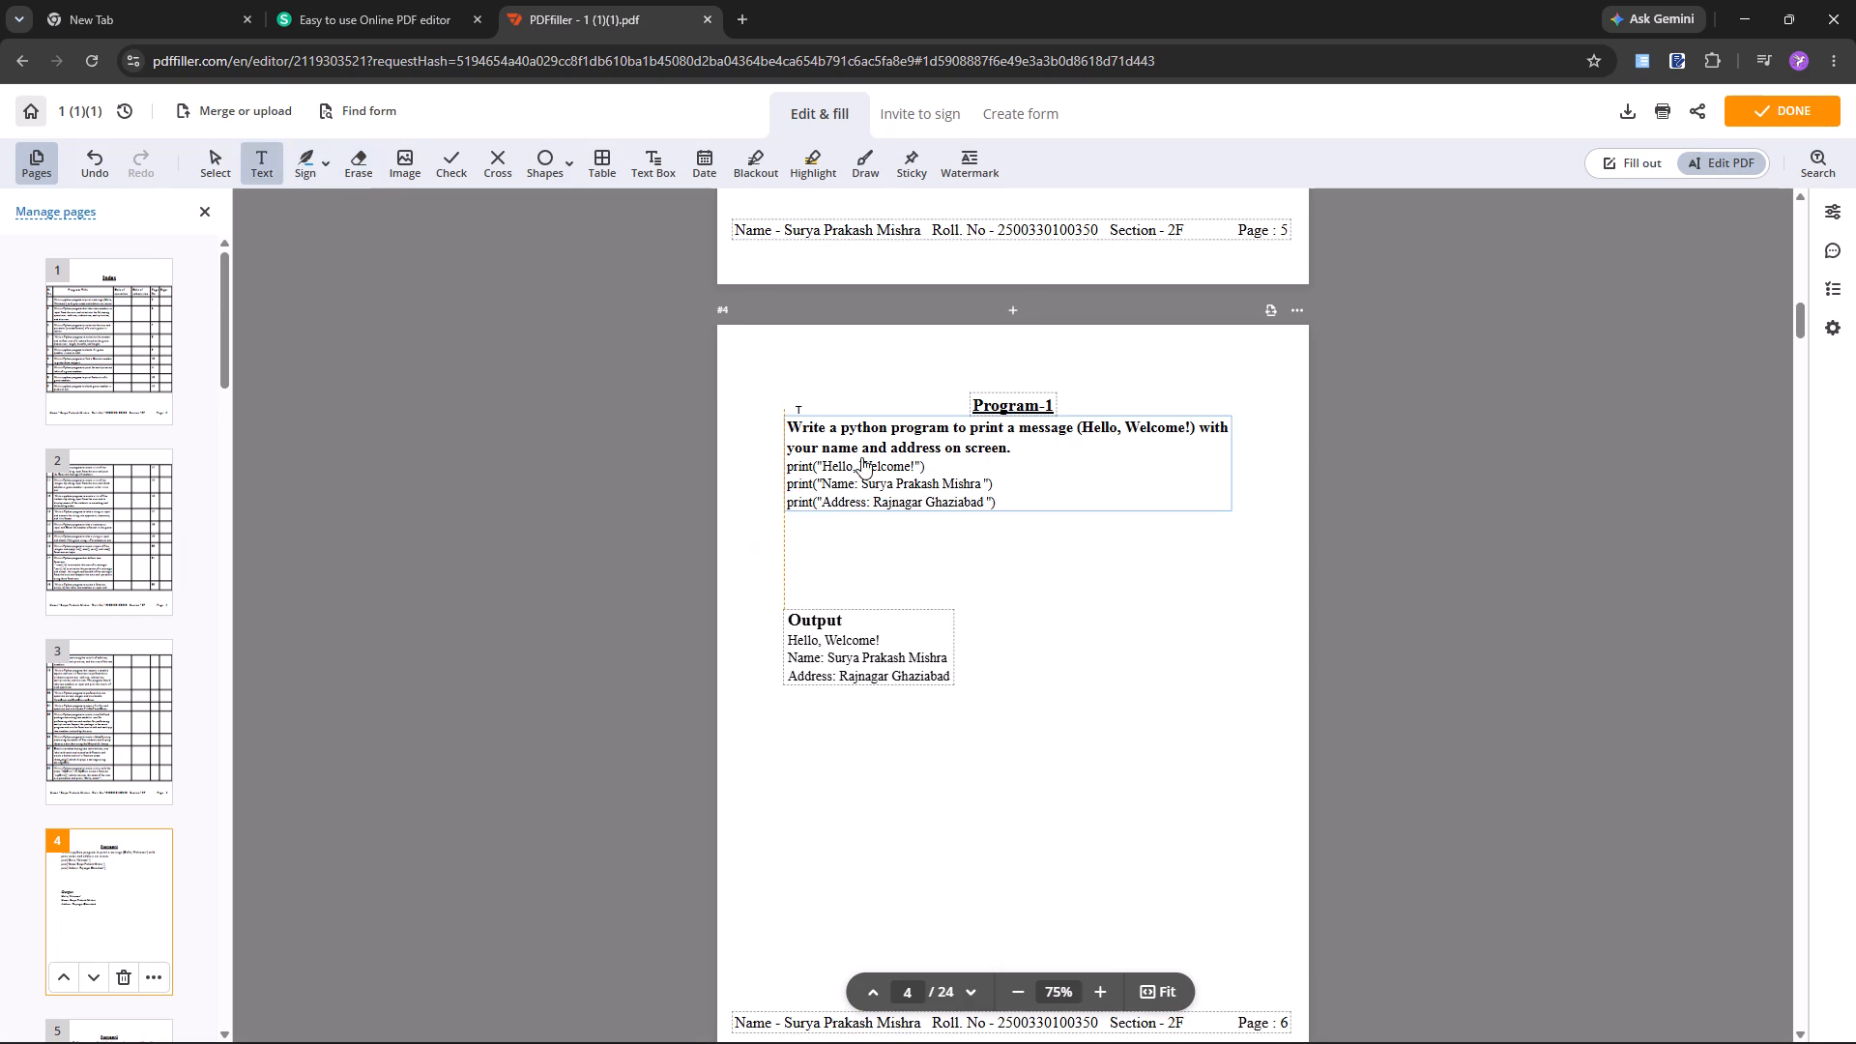
{"action": "left_click", "coordinate": [801, 376]}
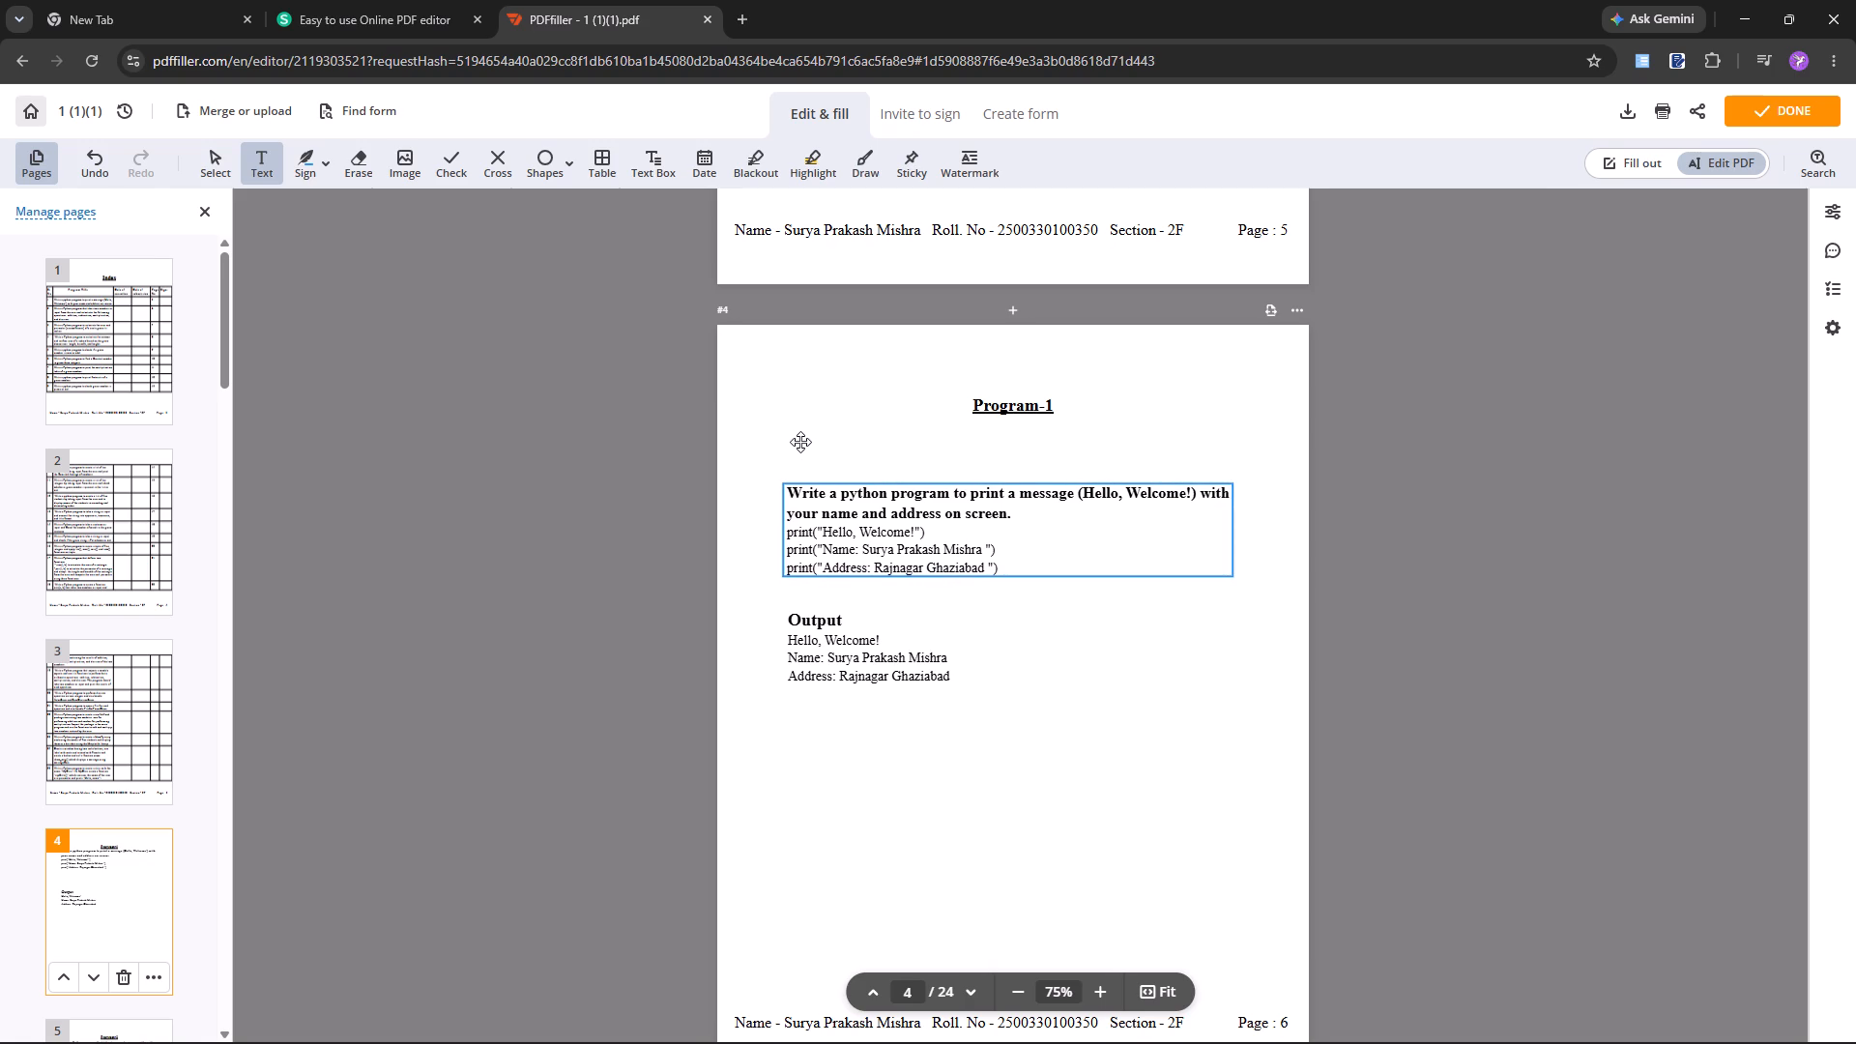
{"action": "left_click", "coordinate": [1493, 517]}
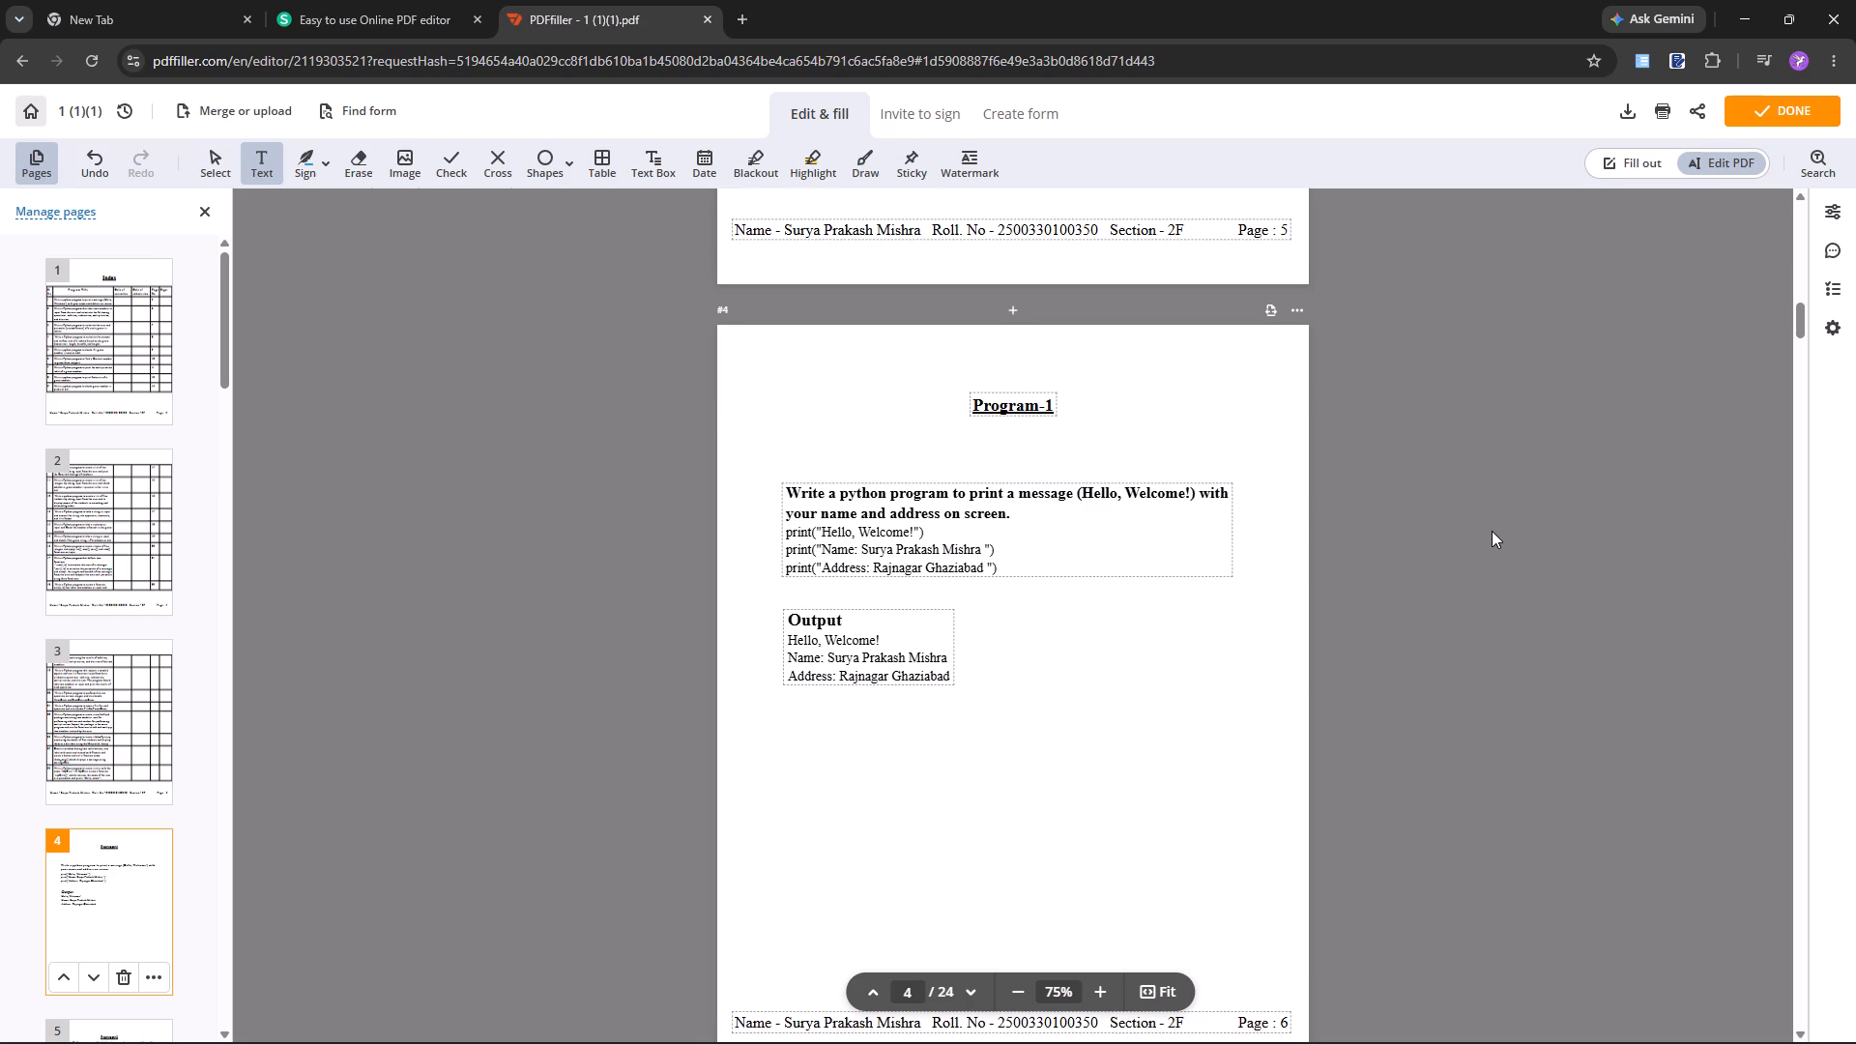
Move the Output text block on page 5 straight down, leaving a wider gap below the Program-2 code.
{"action": "scroll", "coordinate": [1262, 507], "scroll_direction": "up", "scroll_amount": 5}
{"action": "scroll", "coordinate": [1262, 507], "scroll_direction": "down", "scroll_amount": 6}
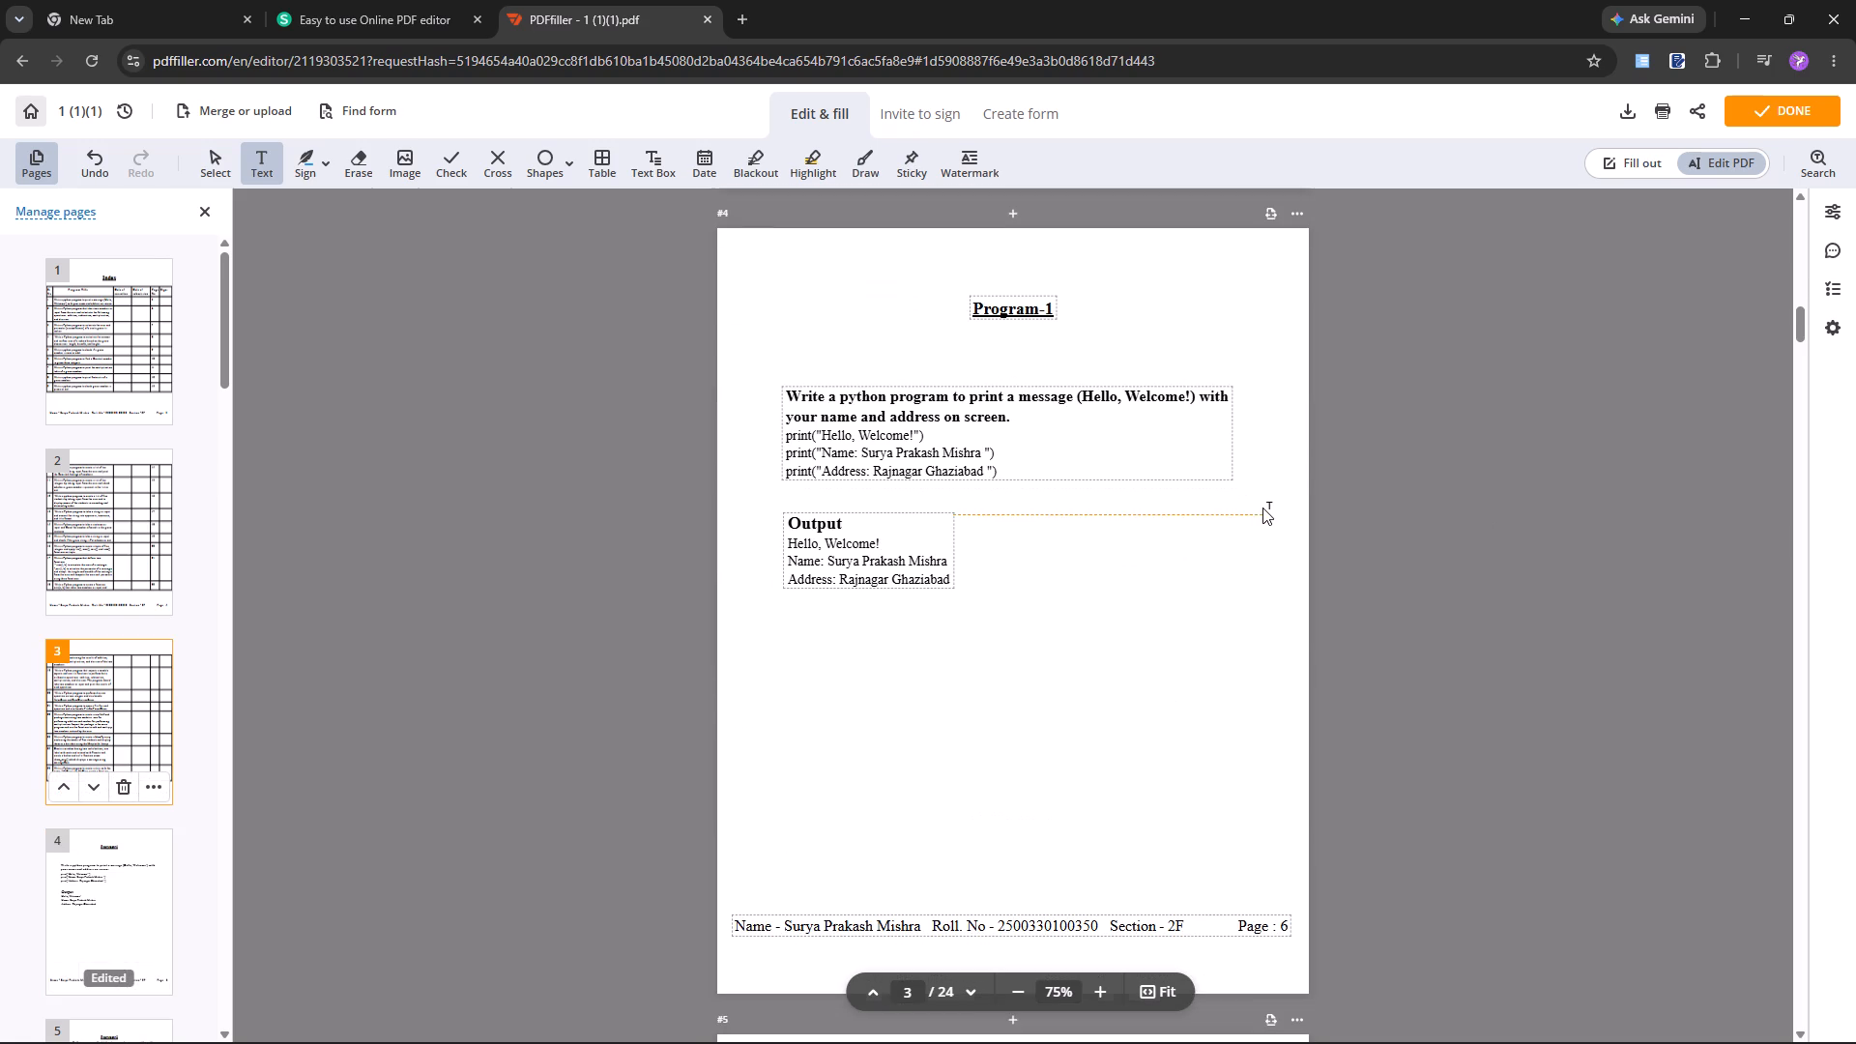
{"action": "scroll", "coordinate": [1293, 459], "scroll_direction": "down", "scroll_amount": 1}
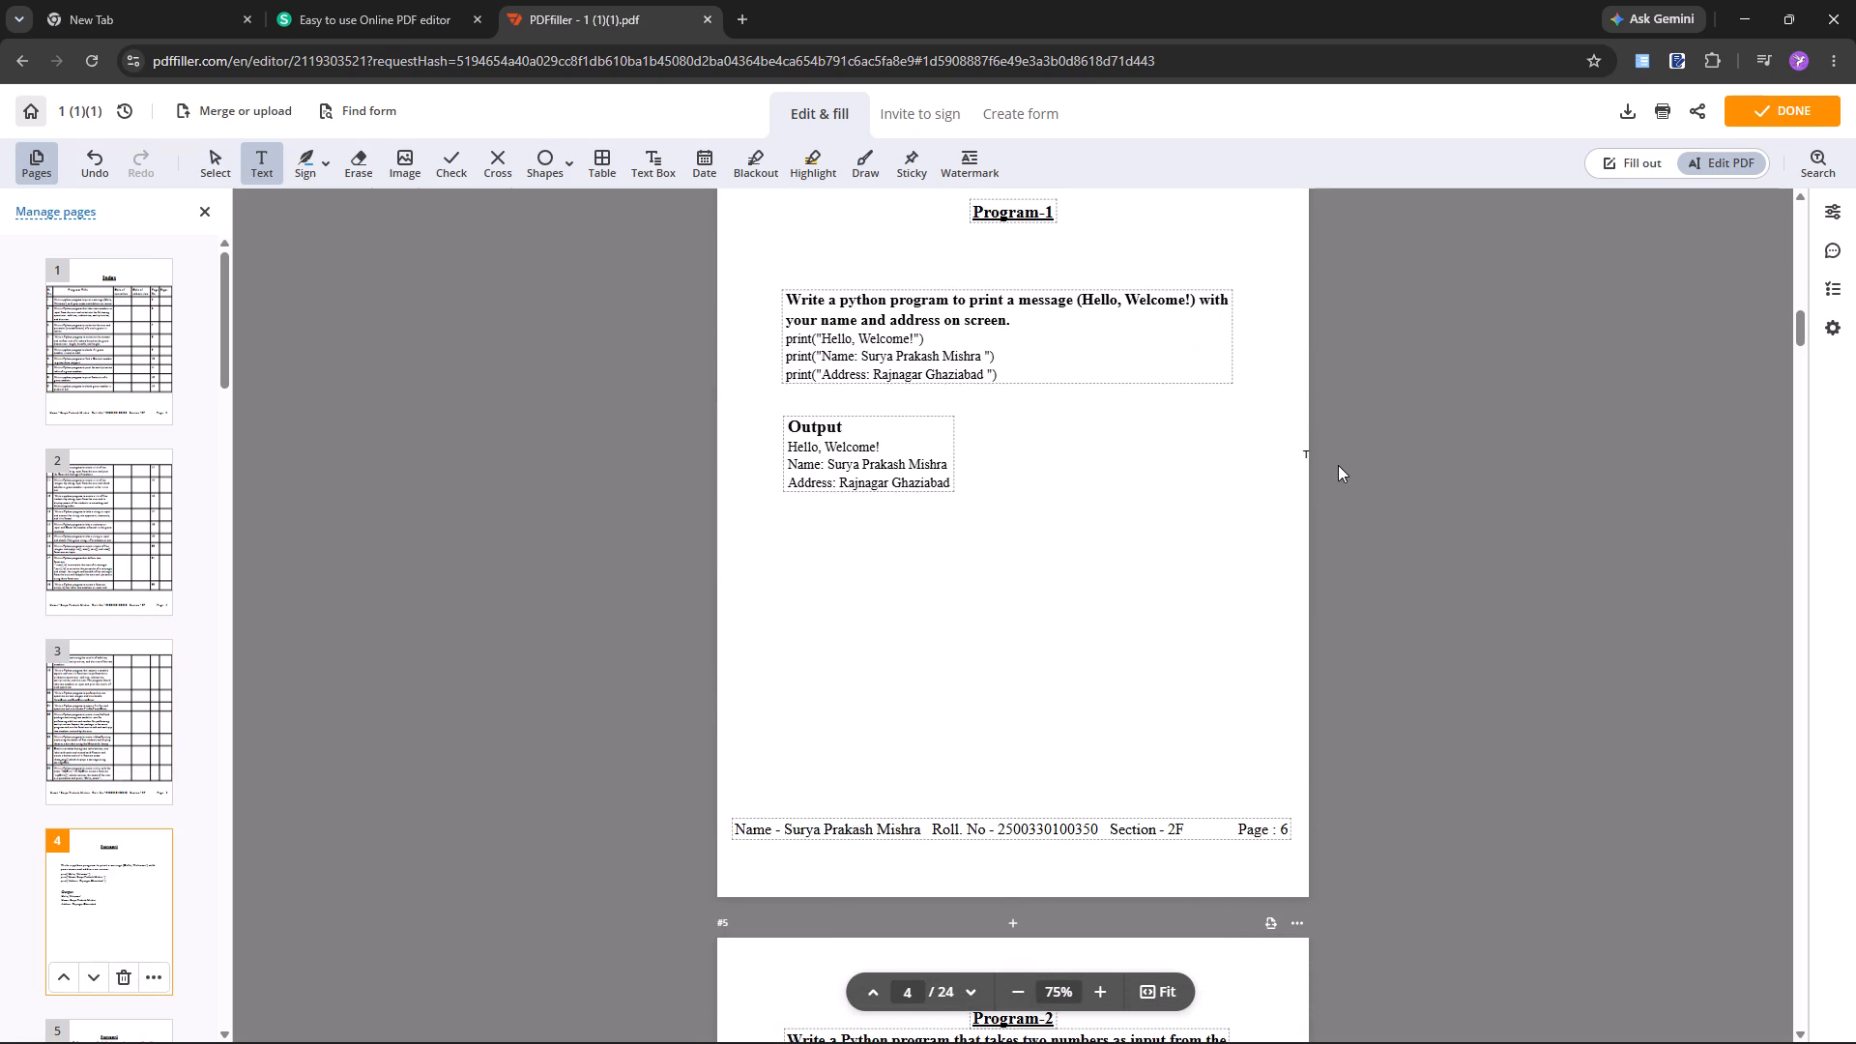
{"action": "scroll", "coordinate": [1324, 478], "scroll_direction": "down", "scroll_amount": 5}
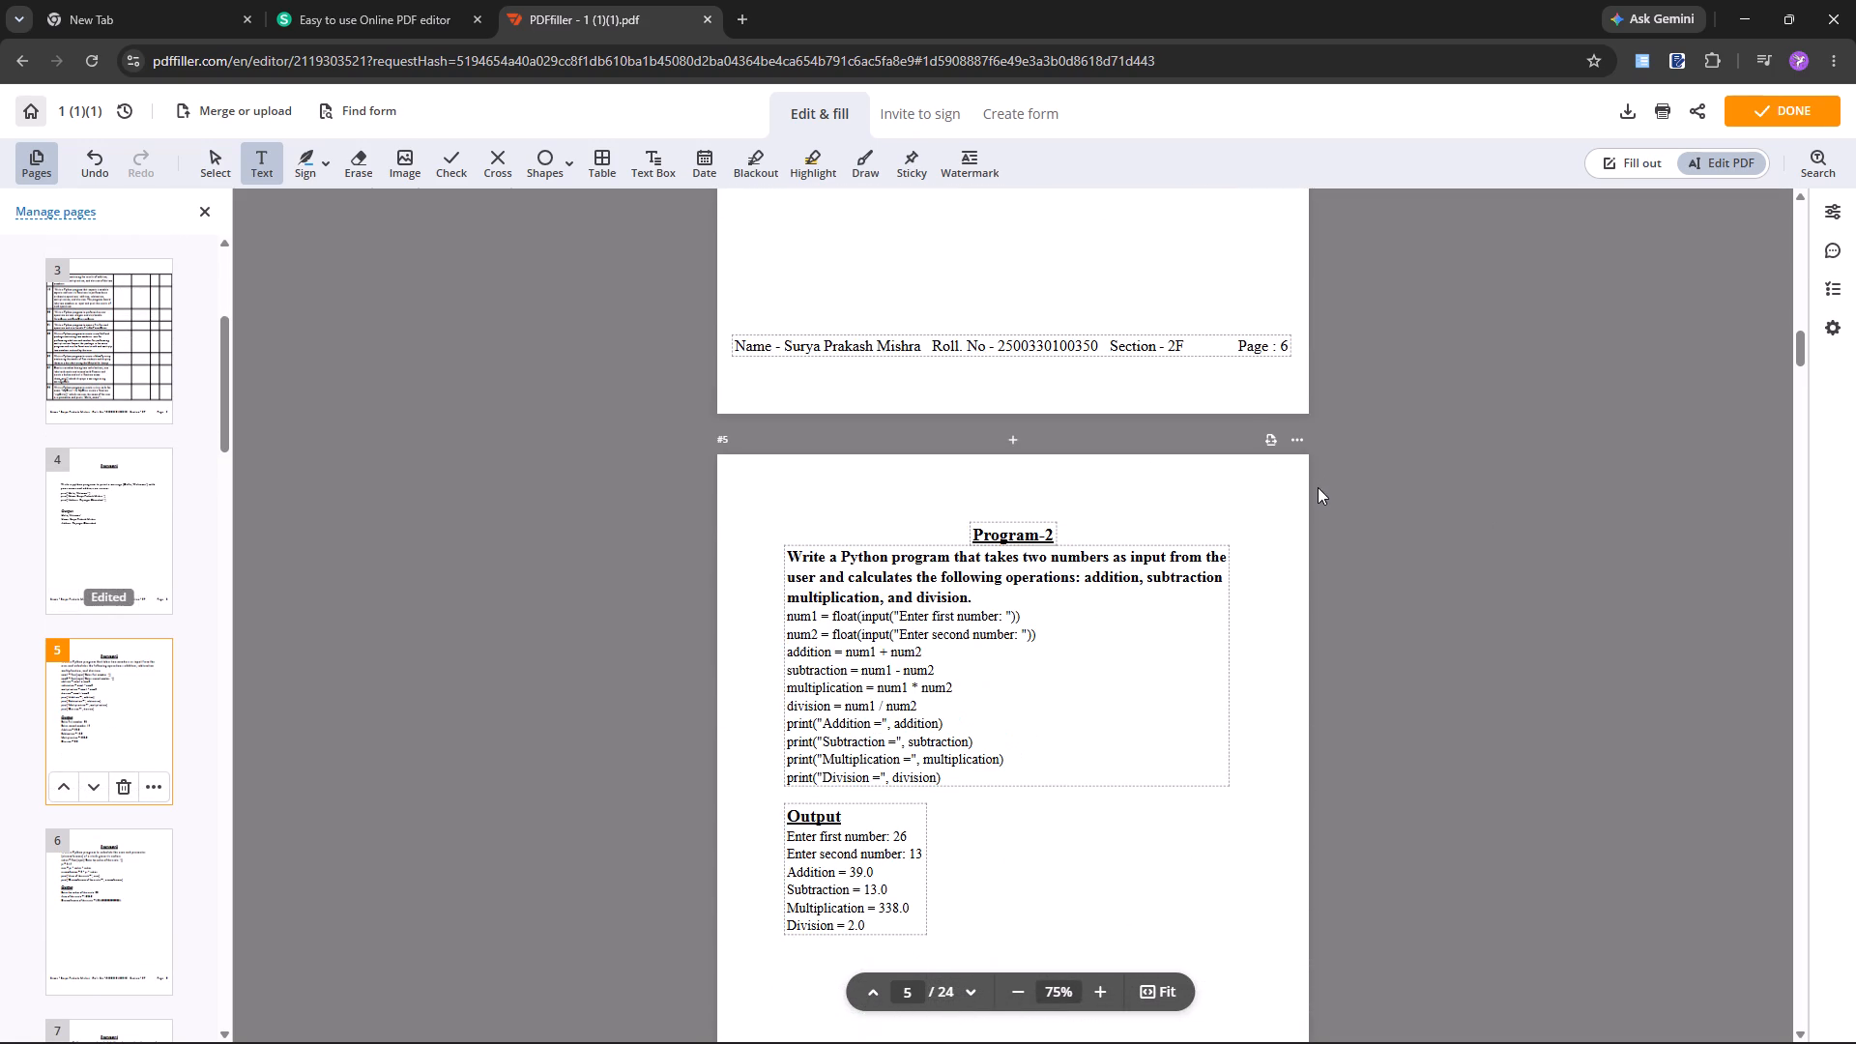
{"action": "scroll", "coordinate": [1317, 491], "scroll_direction": "down", "scroll_amount": 4}
{"action": "scroll", "coordinate": [1313, 495], "scroll_direction": "up", "scroll_amount": 2}
{"action": "left_click", "coordinate": [857, 665]}
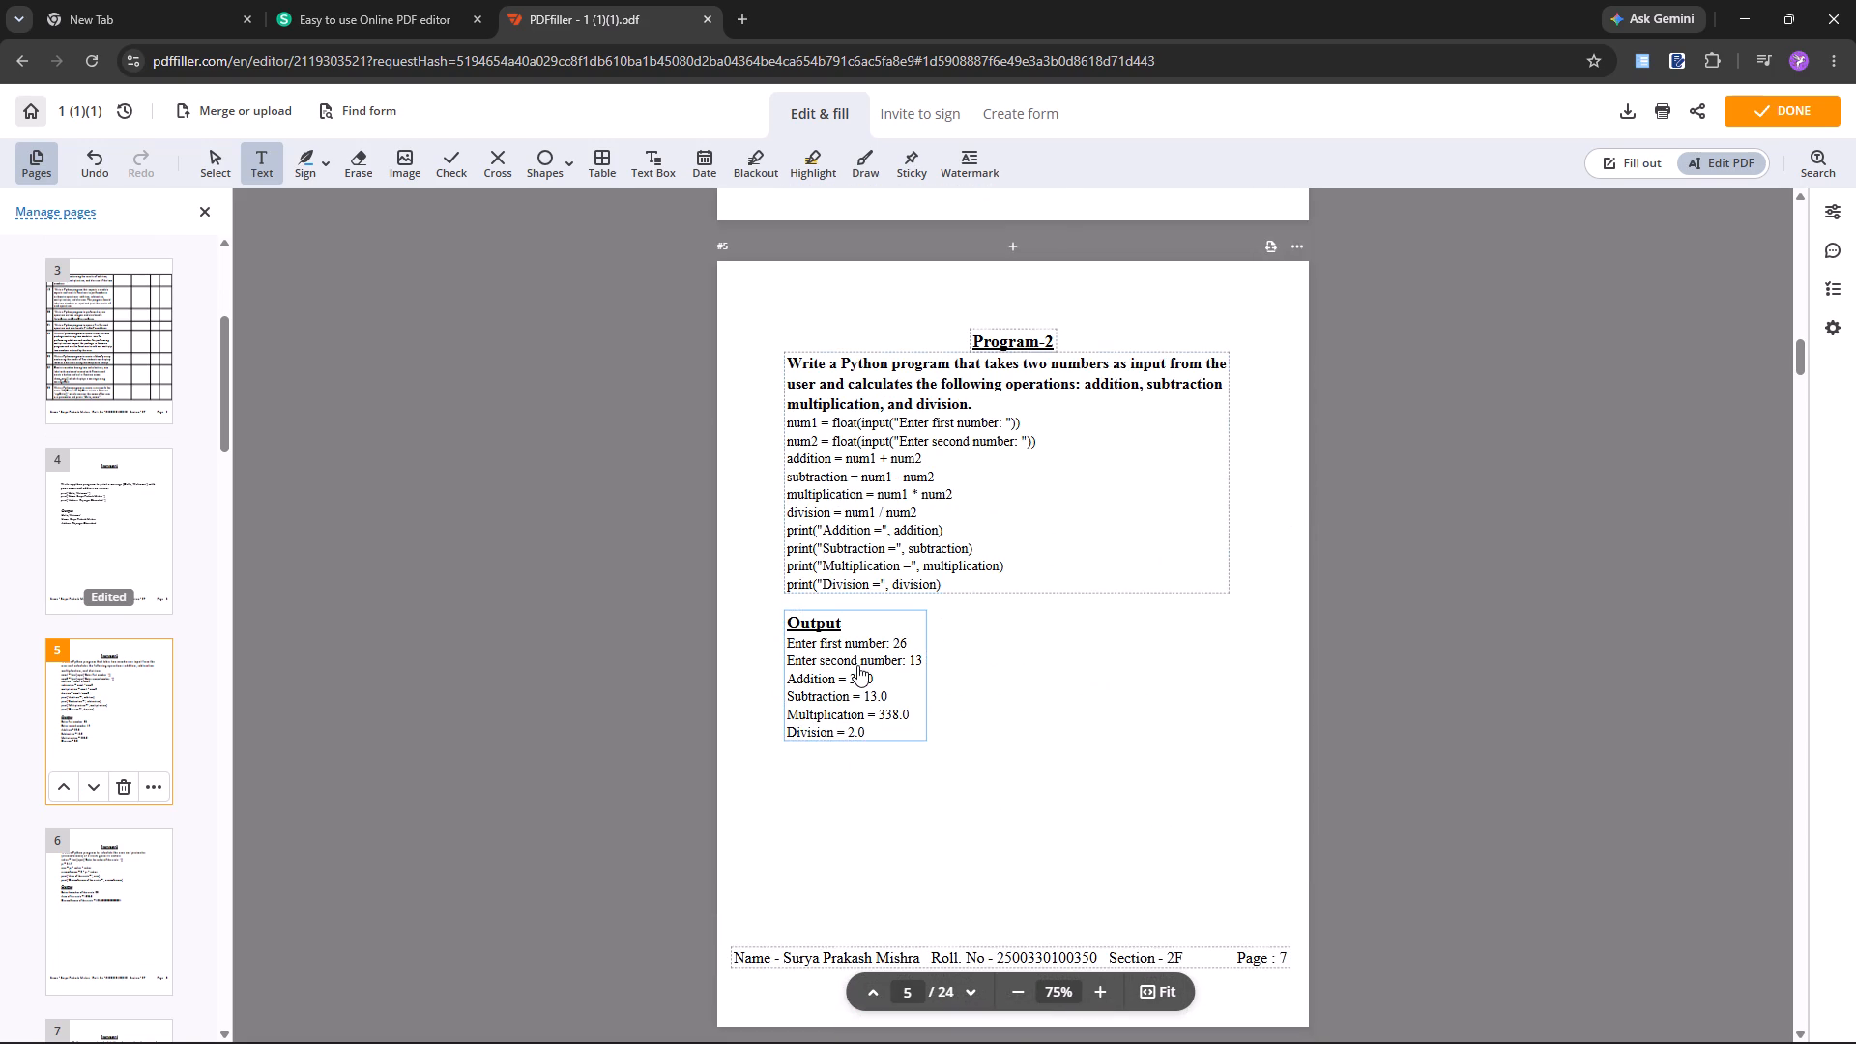
{"action": "left_click_drag", "start_coordinate": [802, 588], "coordinate": [802, 587]}
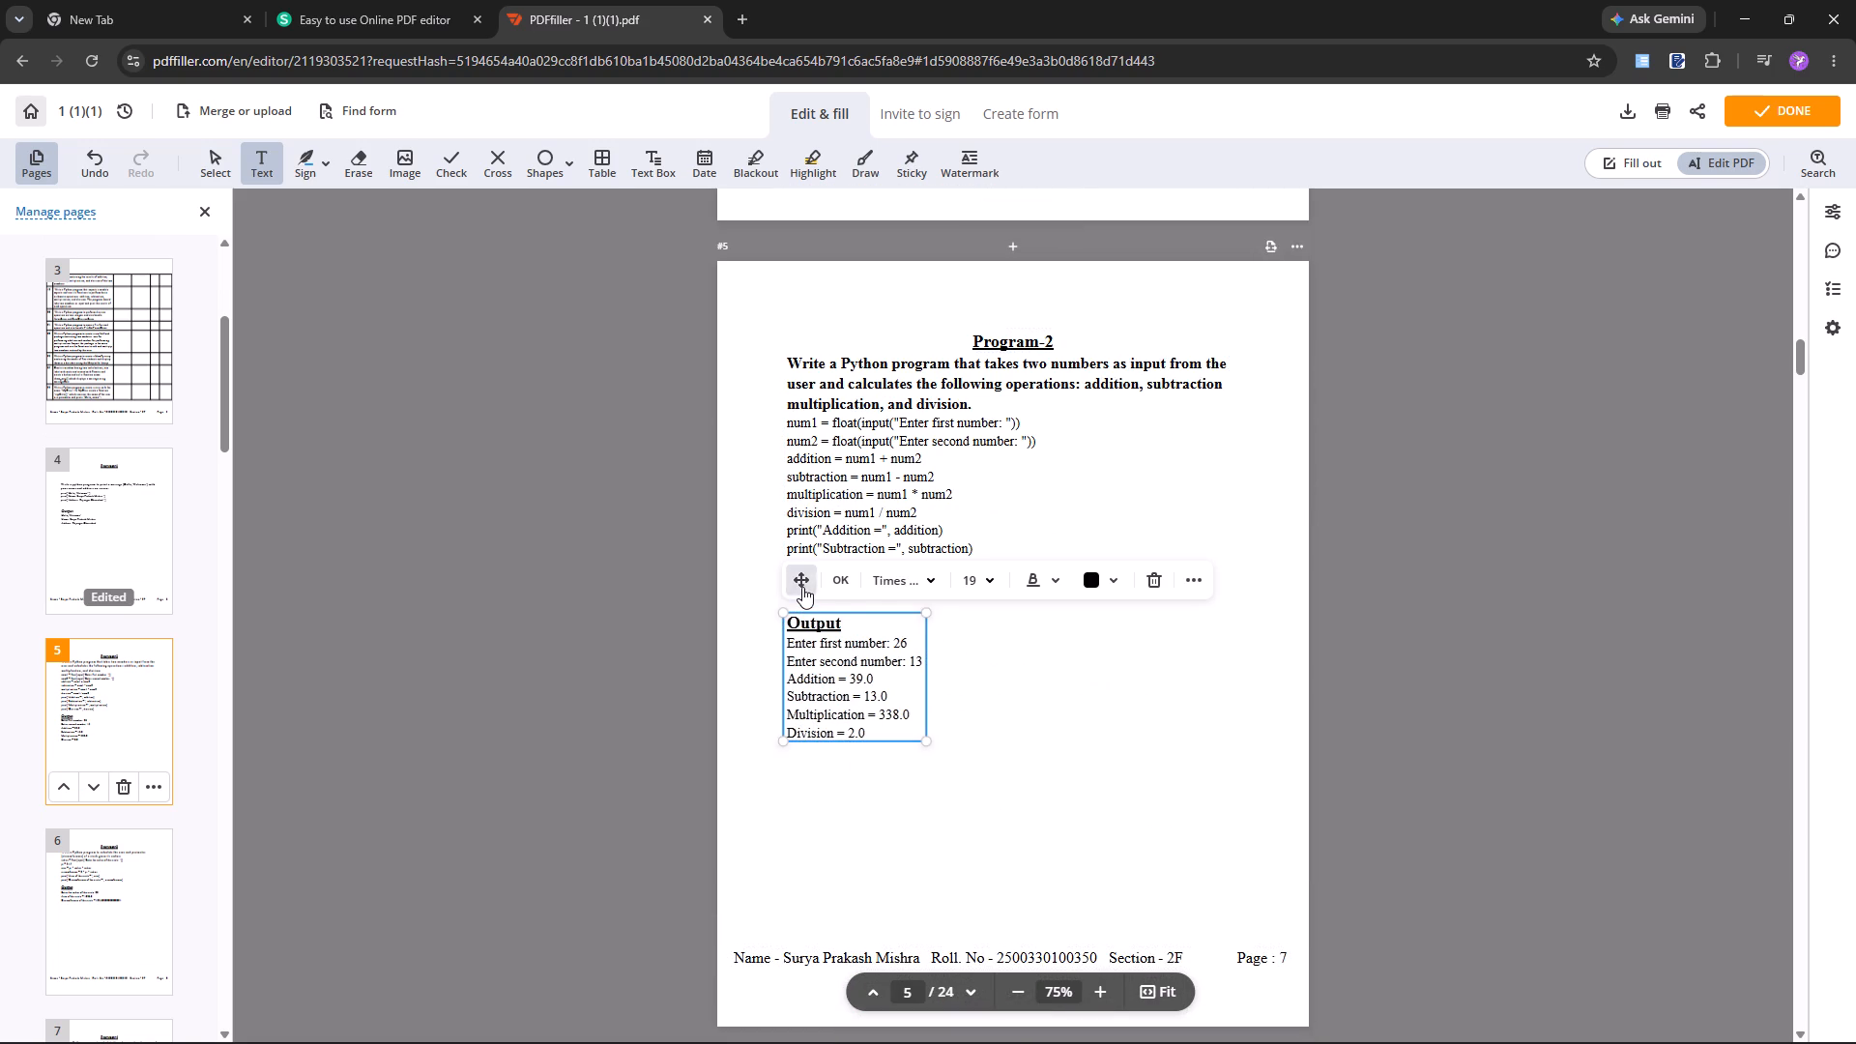
{"action": "left_click_drag", "start_coordinate": [802, 587], "coordinate": [801, 656]}
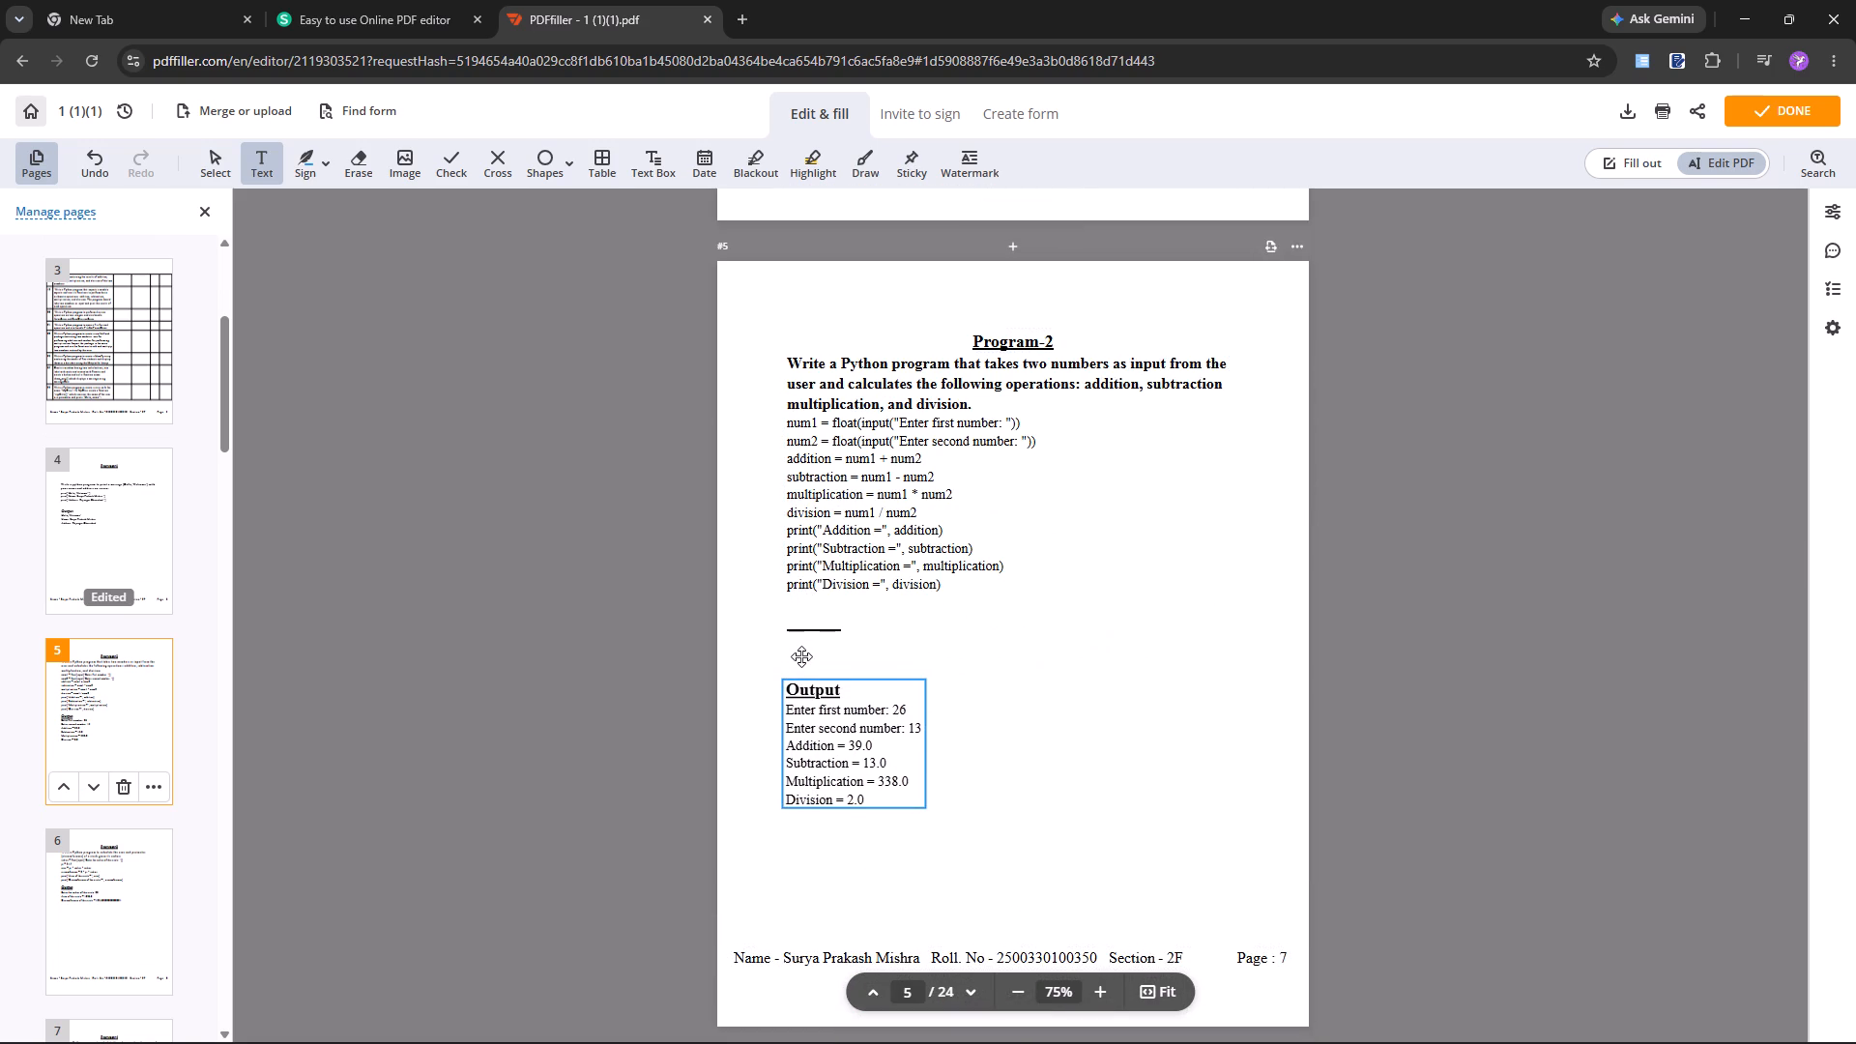
{"action": "left_click_drag", "start_coordinate": [801, 656], "coordinate": [802, 668]}
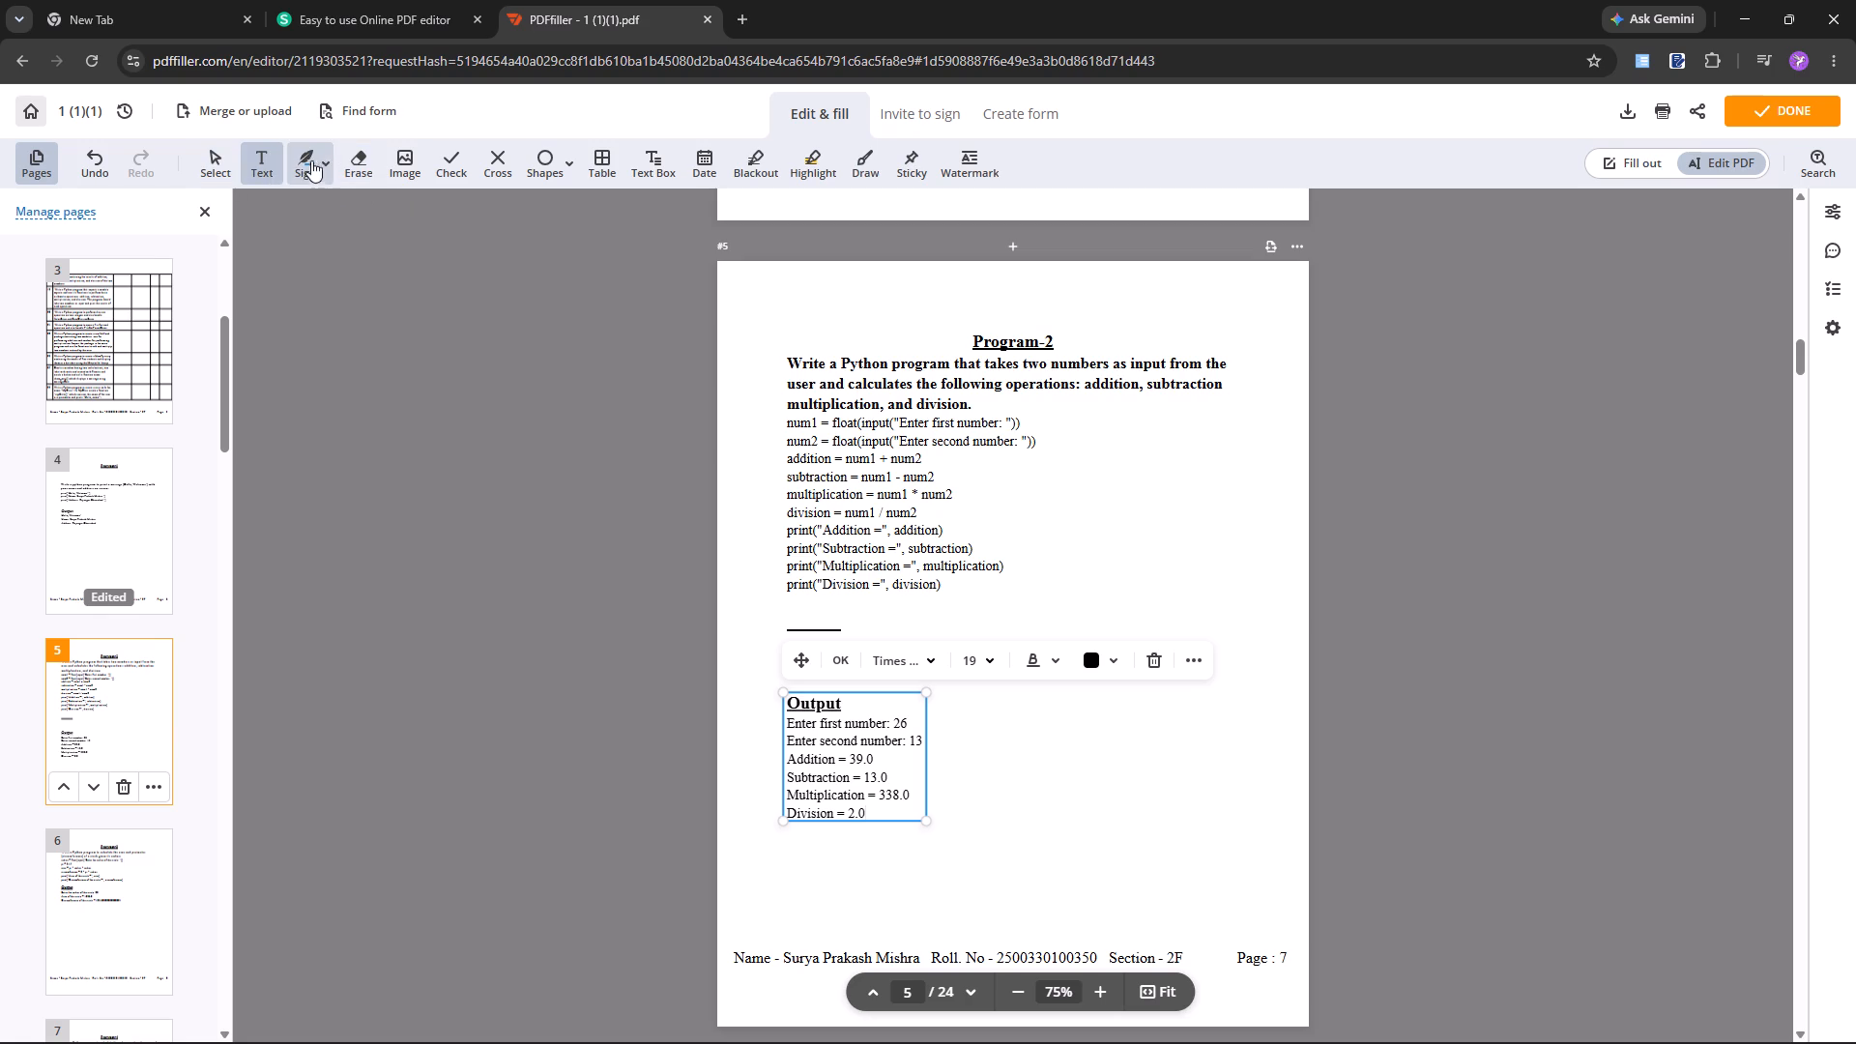
Erase the leftover underline above the moved Output block on page 5 with the area Erase tool.
{"action": "left_click", "coordinate": [352, 159]}
{"action": "left_click", "coordinate": [339, 199]}
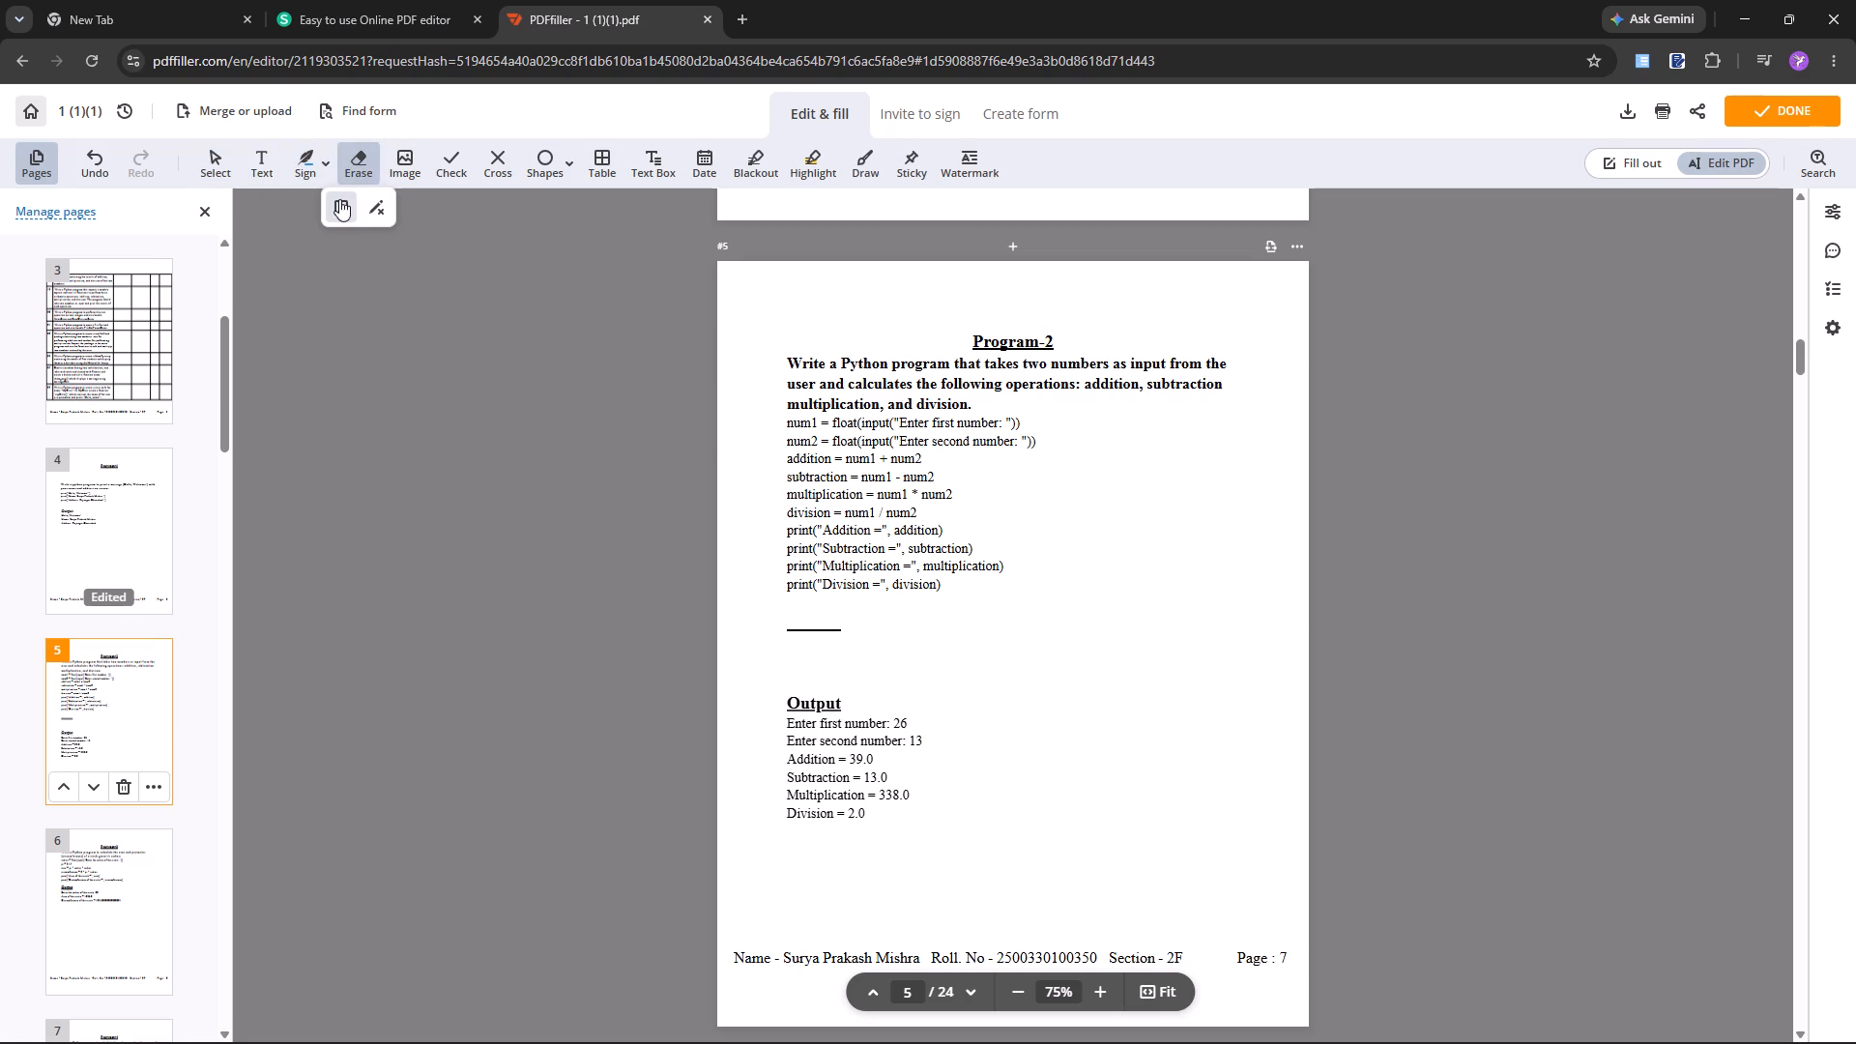
{"action": "left_click_drag", "start_coordinate": [766, 602], "coordinate": [811, 646]}
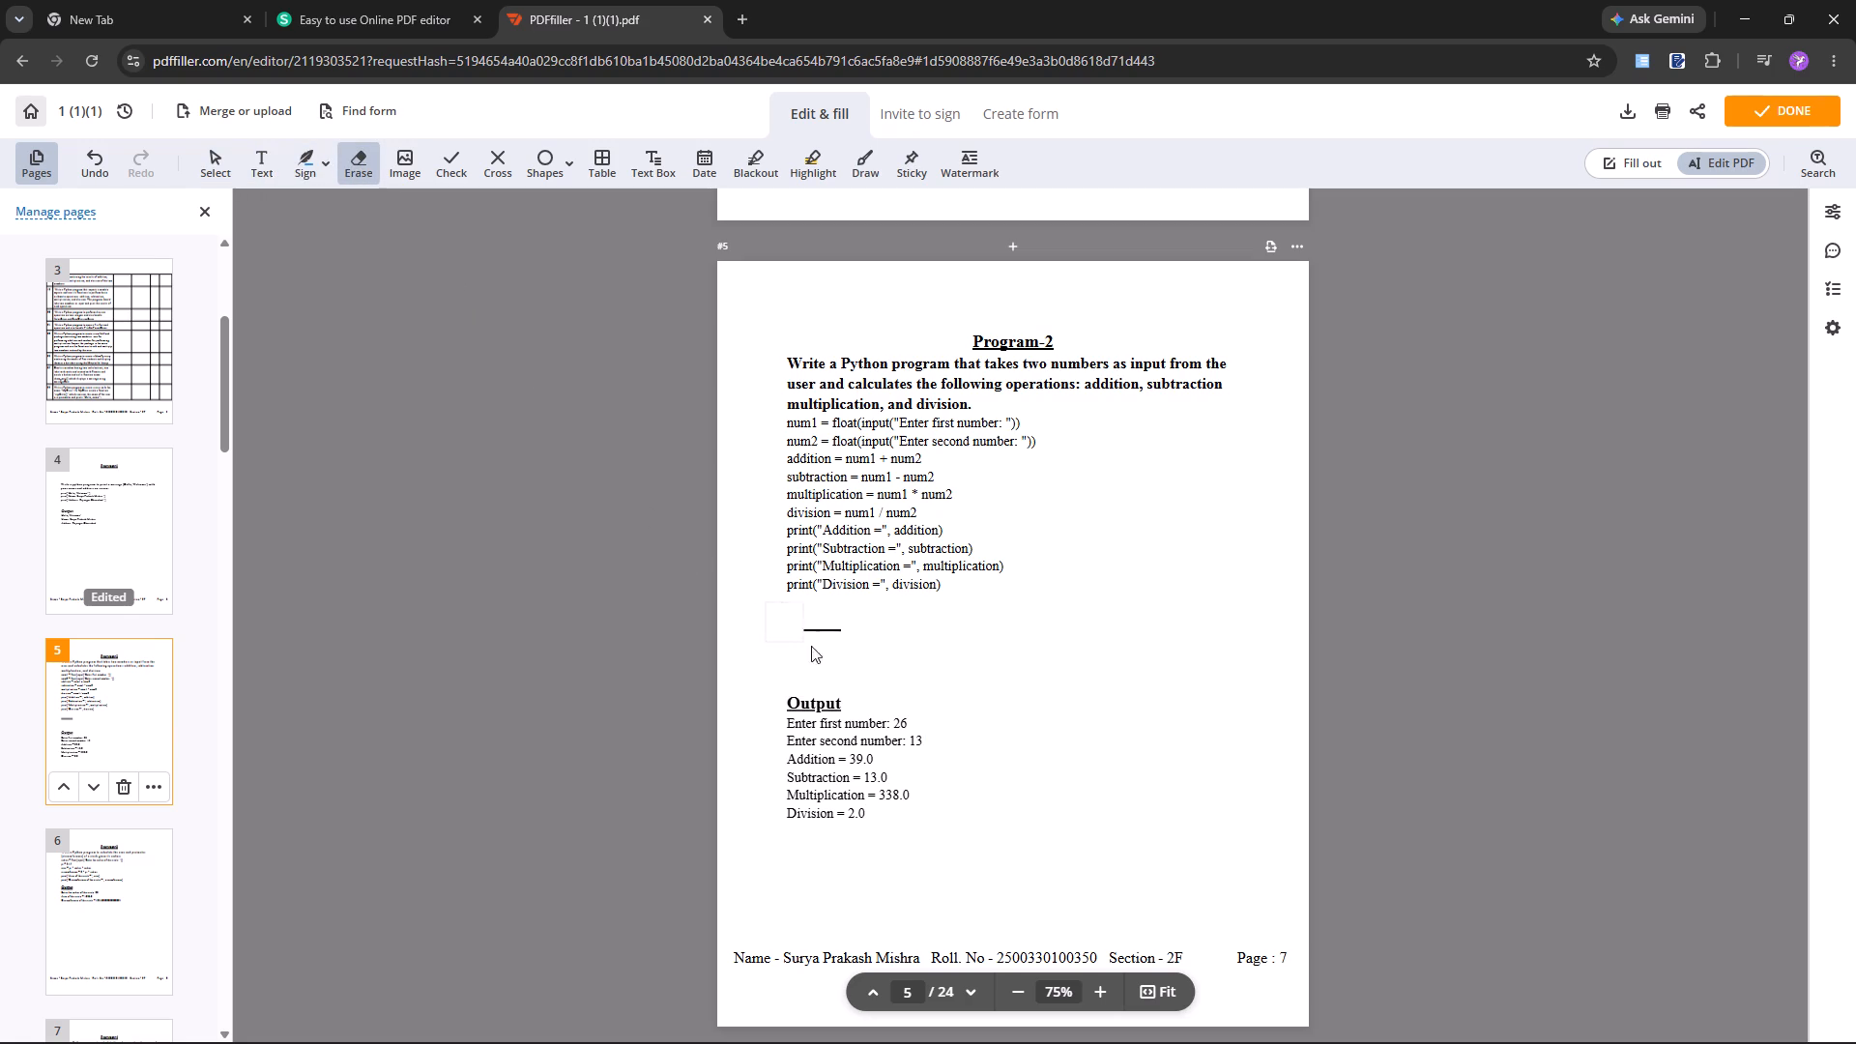
{"action": "left_click_drag", "start_coordinate": [811, 646], "coordinate": [856, 654]}
Select the Program-2 question-and-code block on page 5 with the Text tool.
{"action": "left_click", "coordinate": [258, 169]}
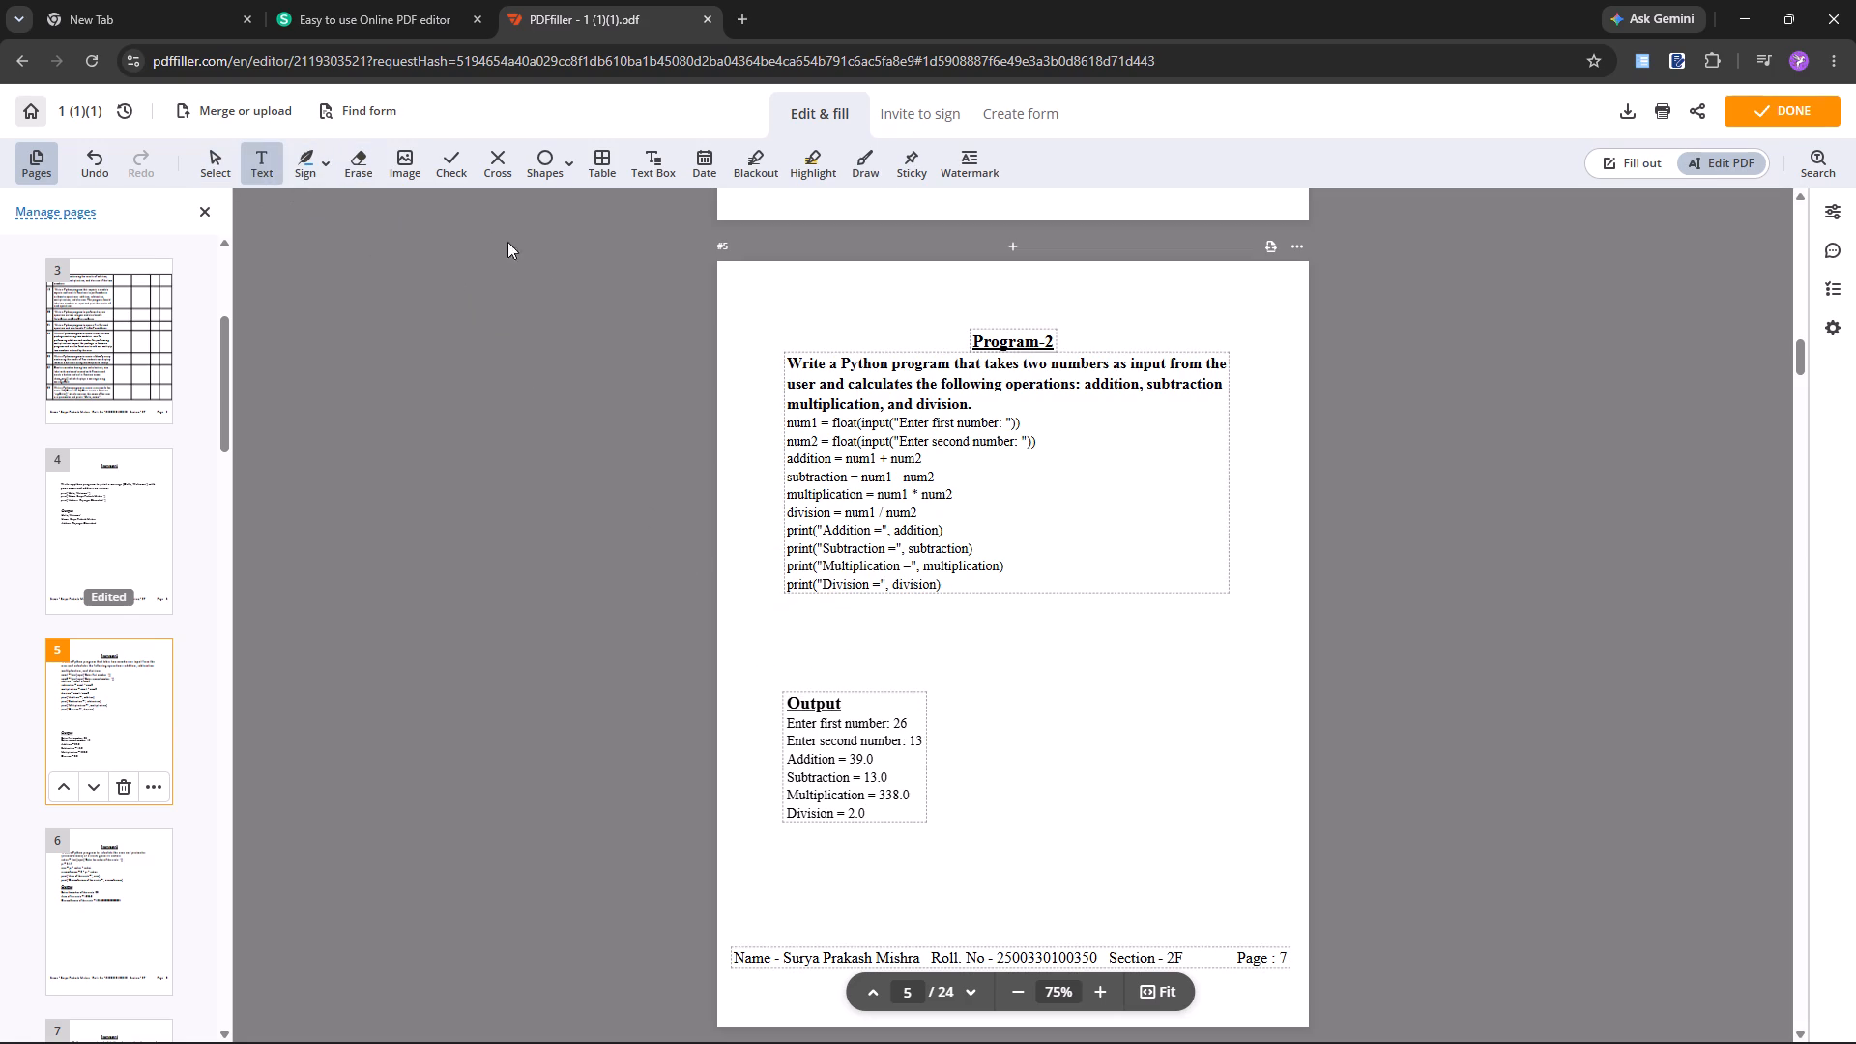
{"action": "left_click", "coordinate": [842, 387]}
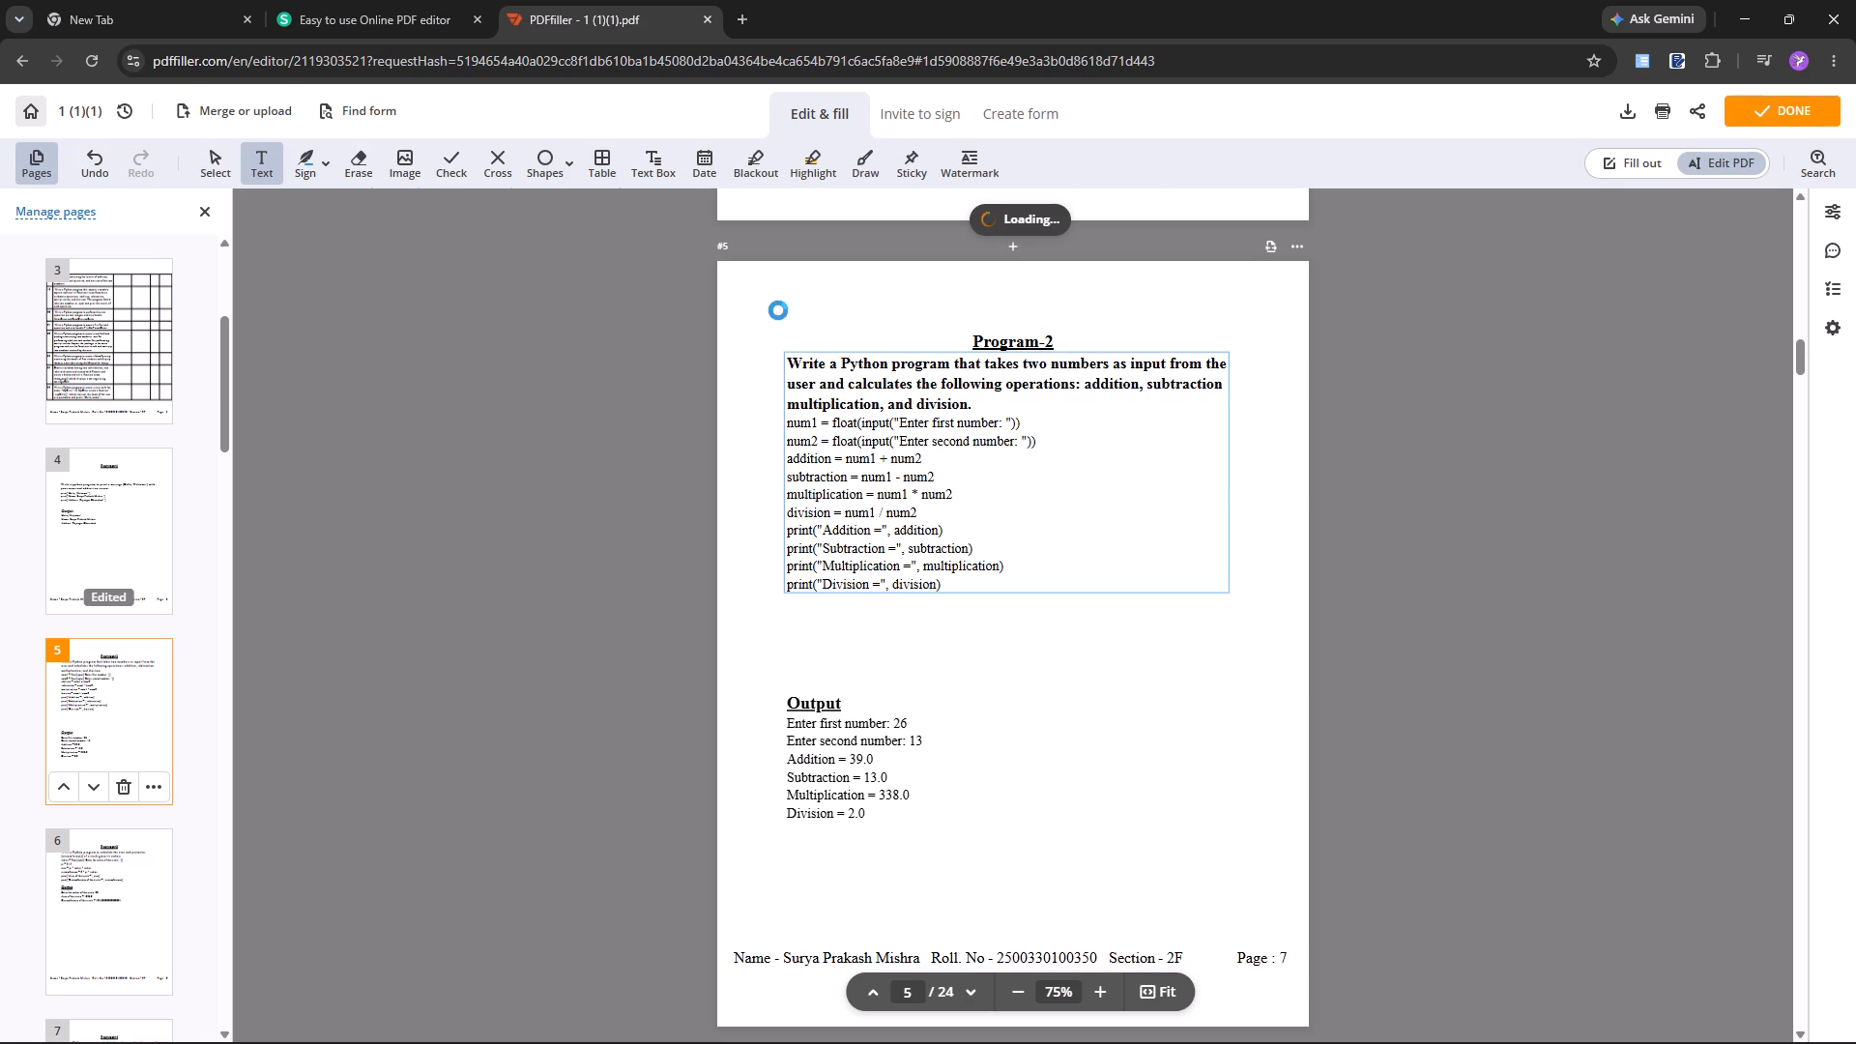
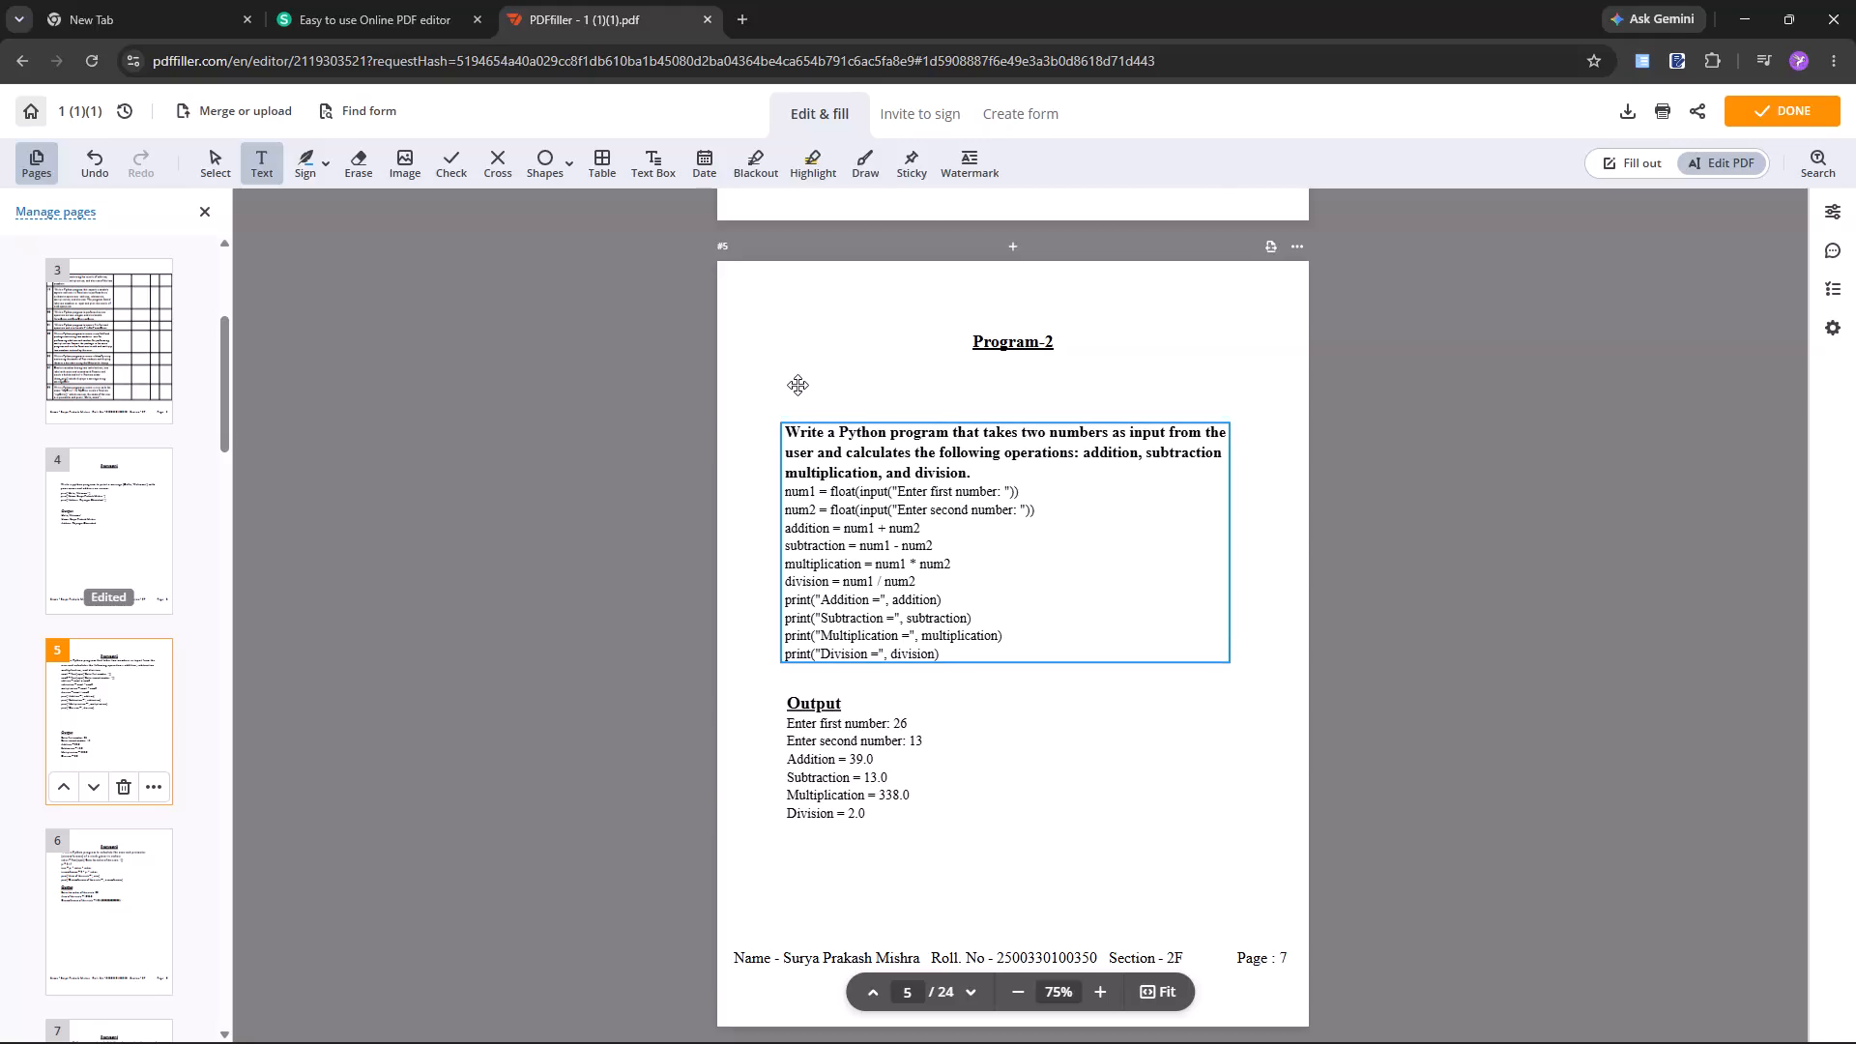
Insert a blank line between the bold question and the code in the Program-2 block on page 5.
{"action": "left_click", "coordinate": [1405, 437]}
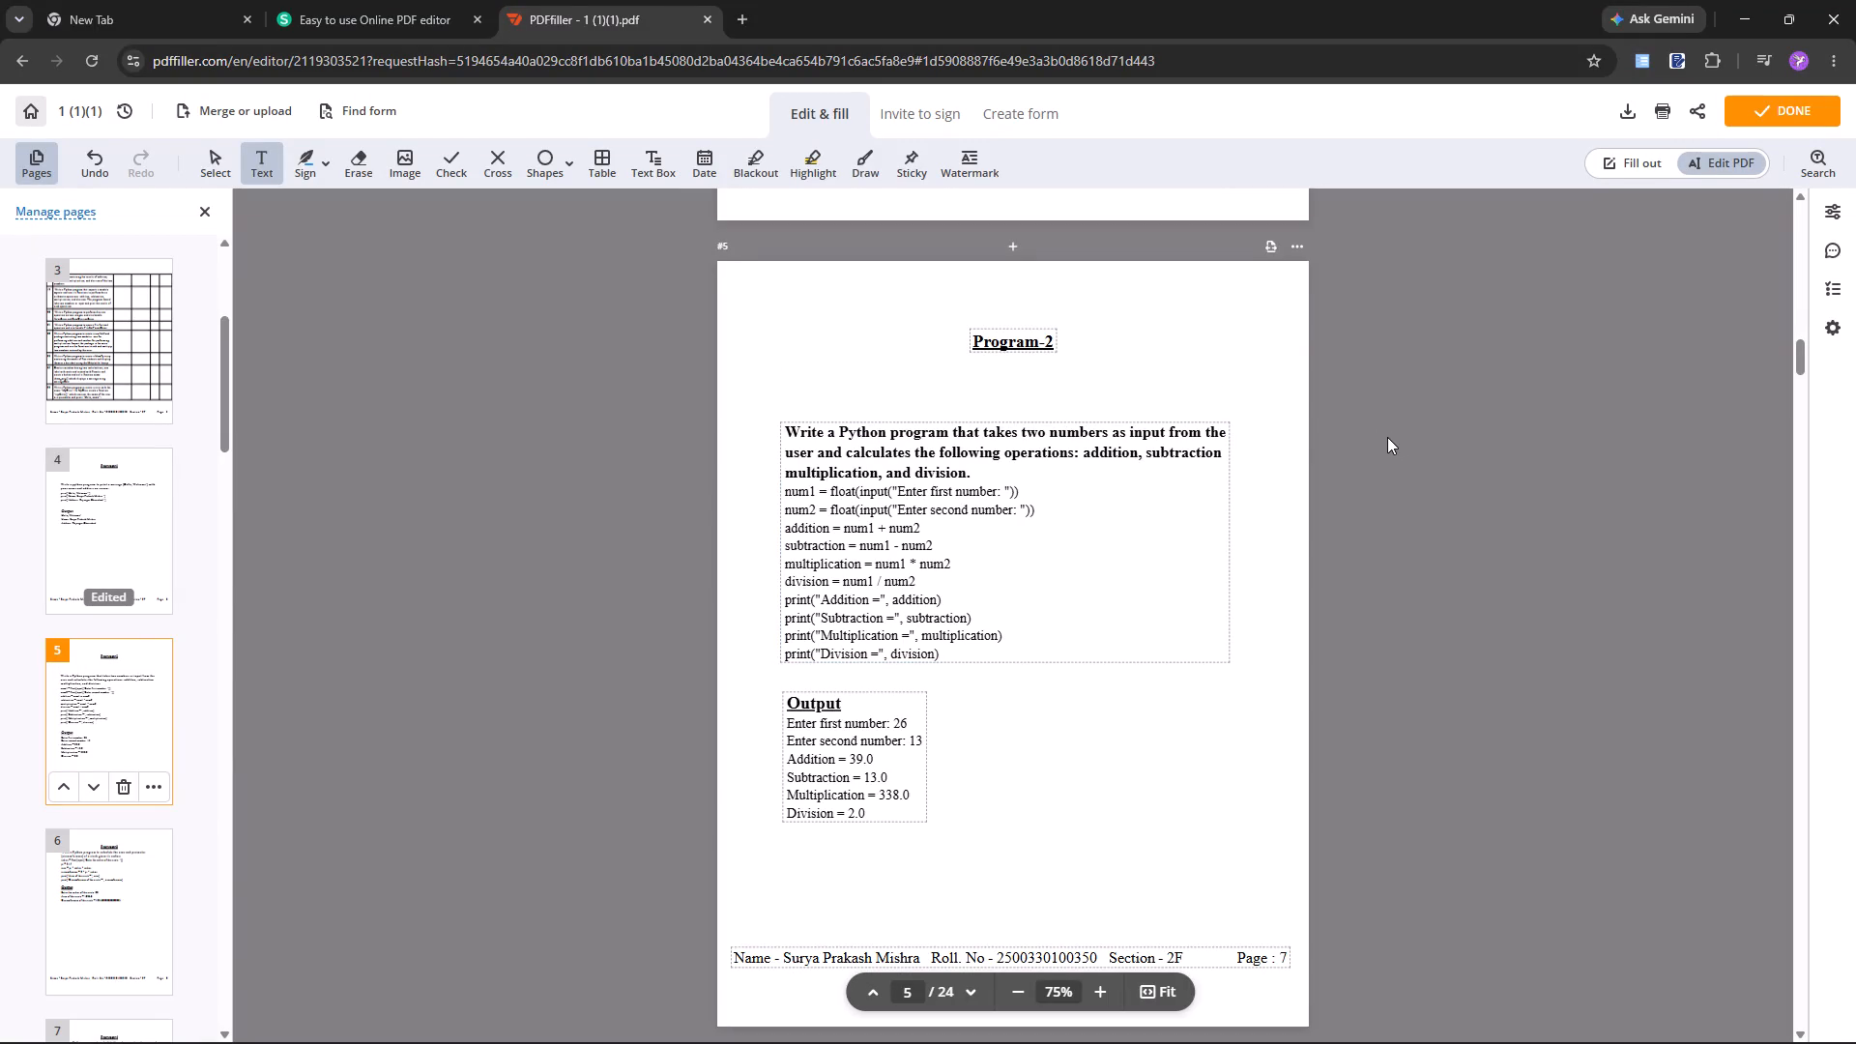
{"action": "left_click", "coordinate": [977, 461]}
{"action": "left_click", "coordinate": [977, 481]}
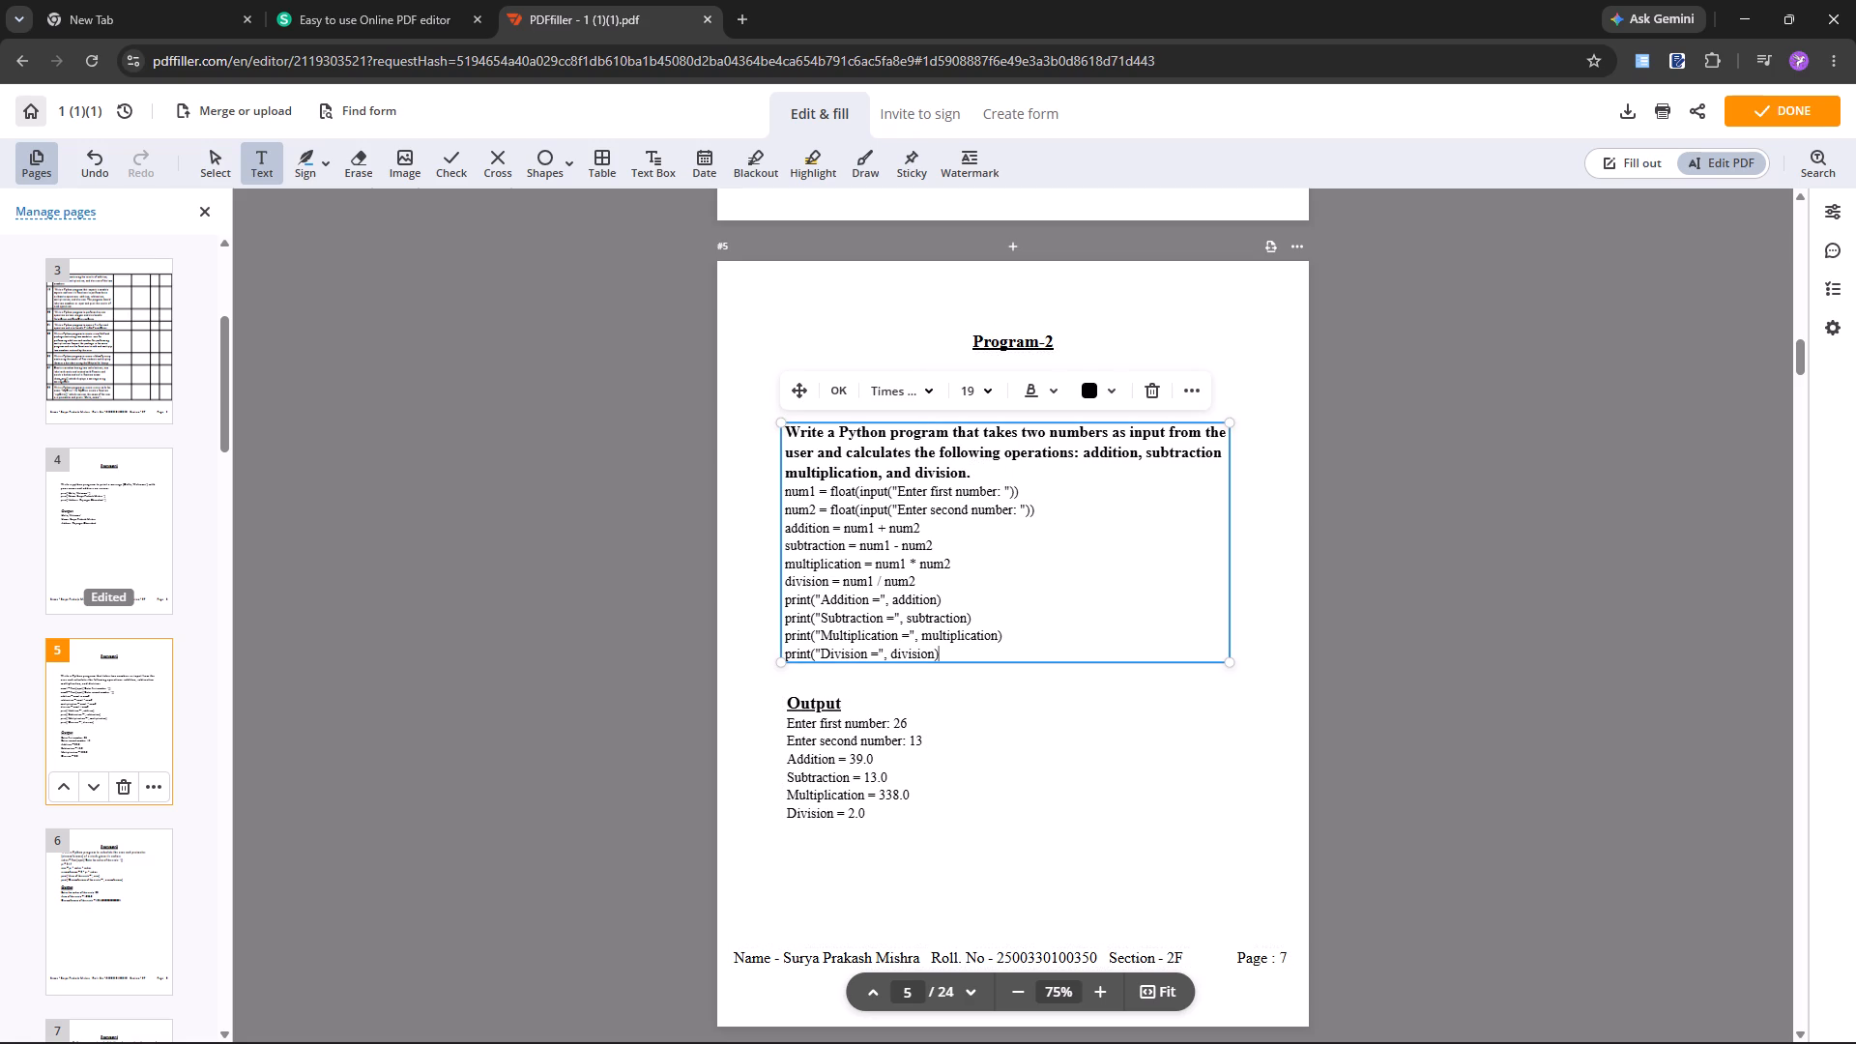
{"action": "left_click", "coordinate": [971, 473]}
{"action": "key", "text": "Return"}
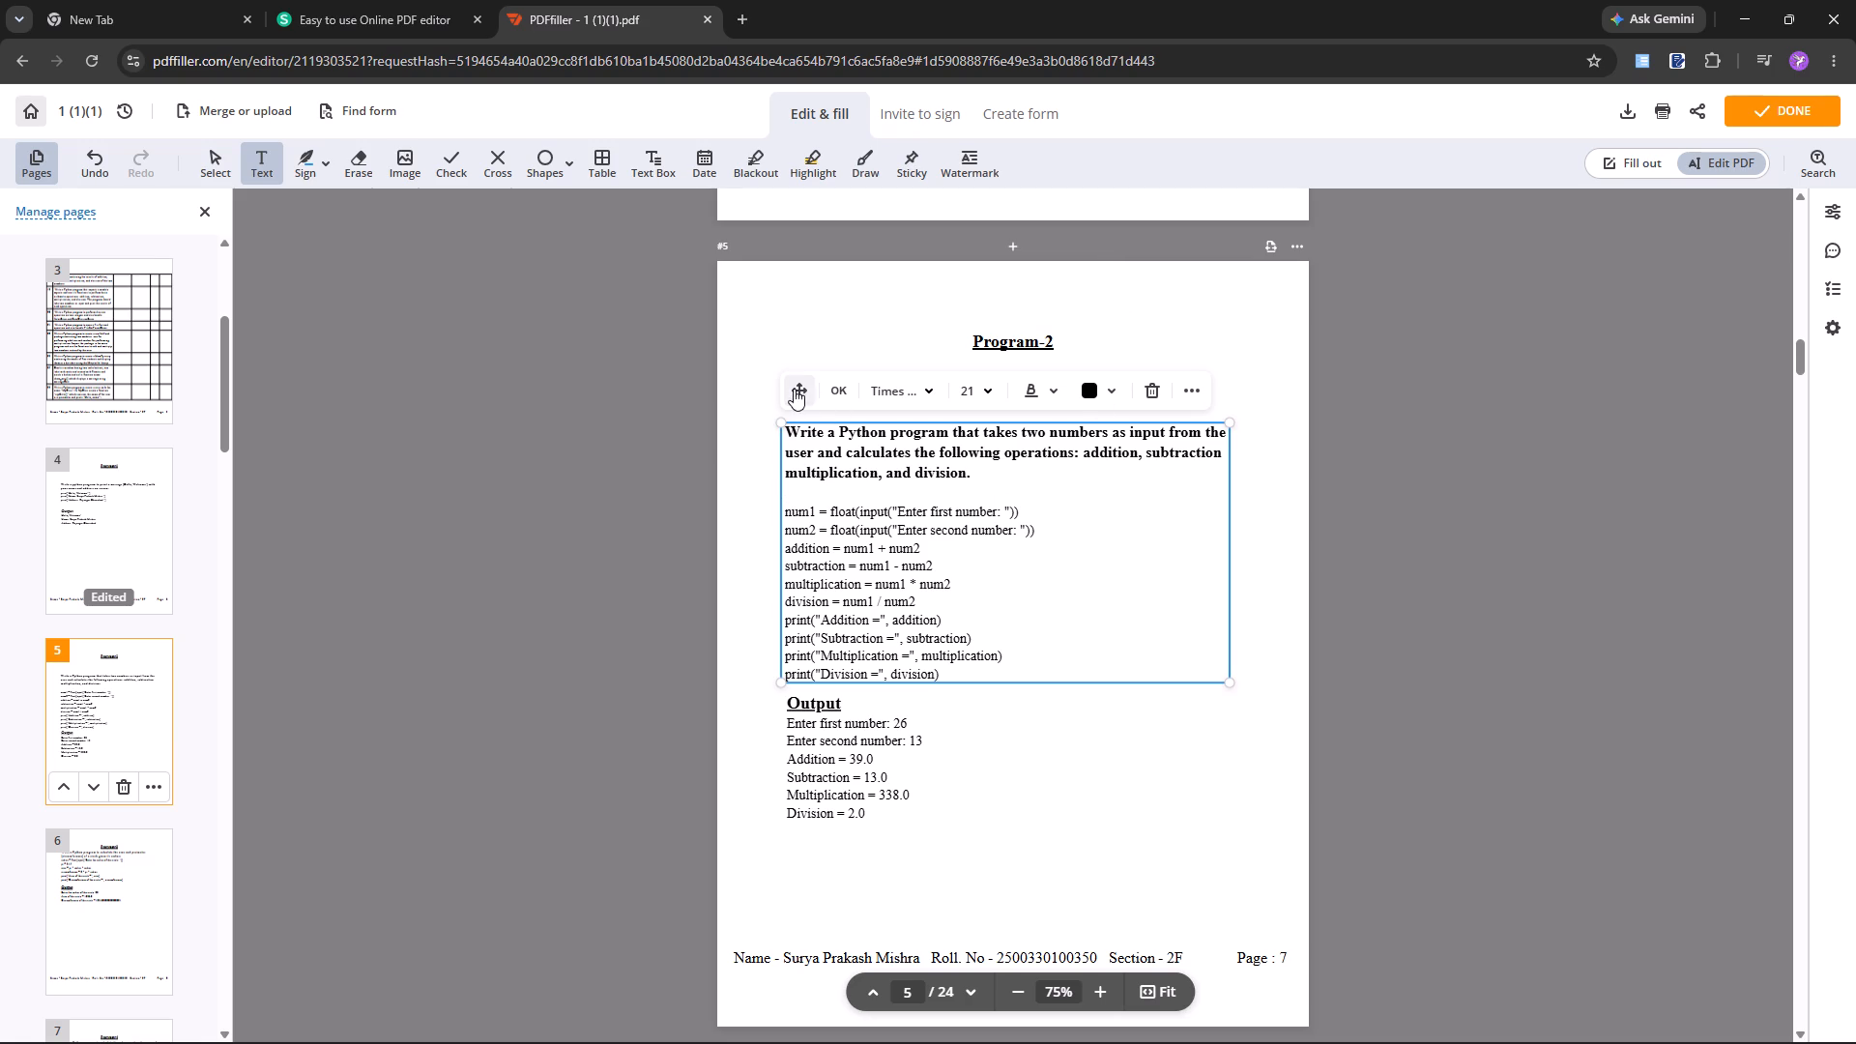
Move the Program-2 question-and-code block on page 5 slightly up, widening the gap above the Output block.
{"action": "left_click_drag", "start_coordinate": [794, 389], "coordinate": [794, 372]}
{"action": "left_click", "coordinate": [1528, 506]}
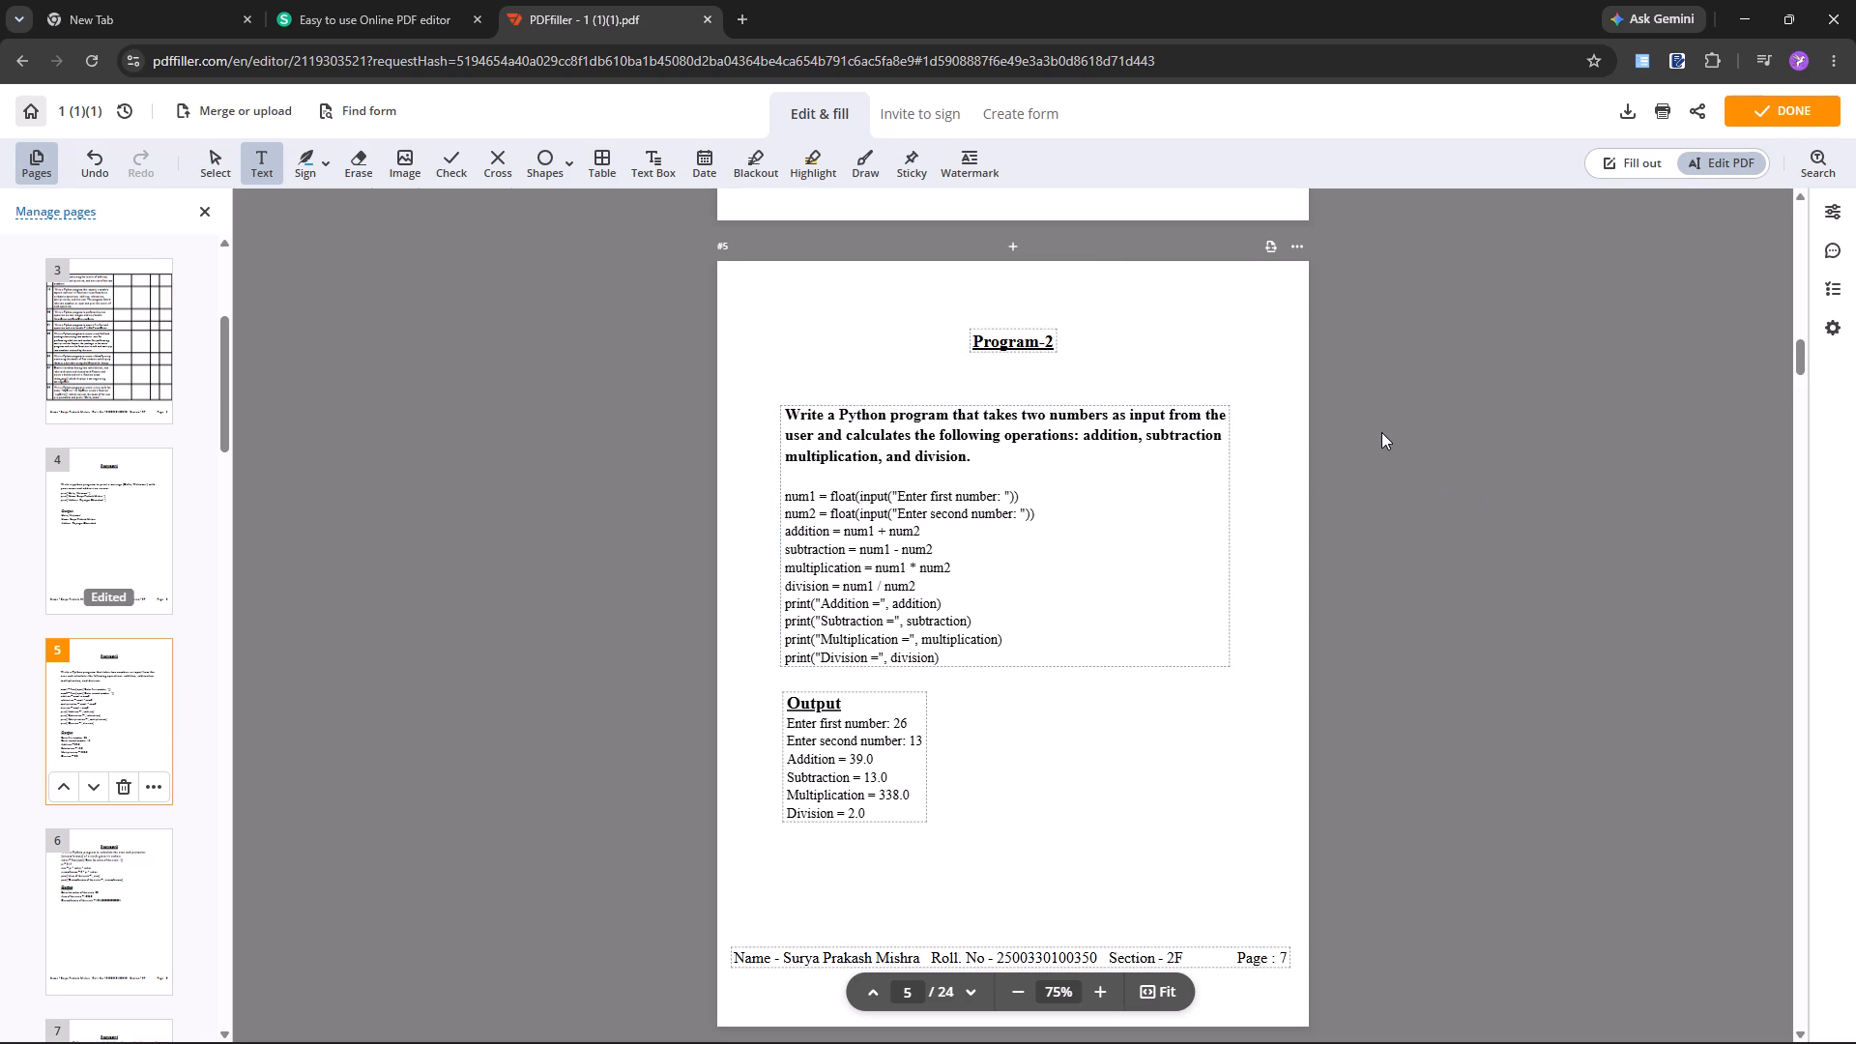
Insert a blank line below the Output heading in the Output block on page 5.
{"action": "left_click", "coordinate": [843, 701]}
{"action": "left_click", "coordinate": [856, 702]}
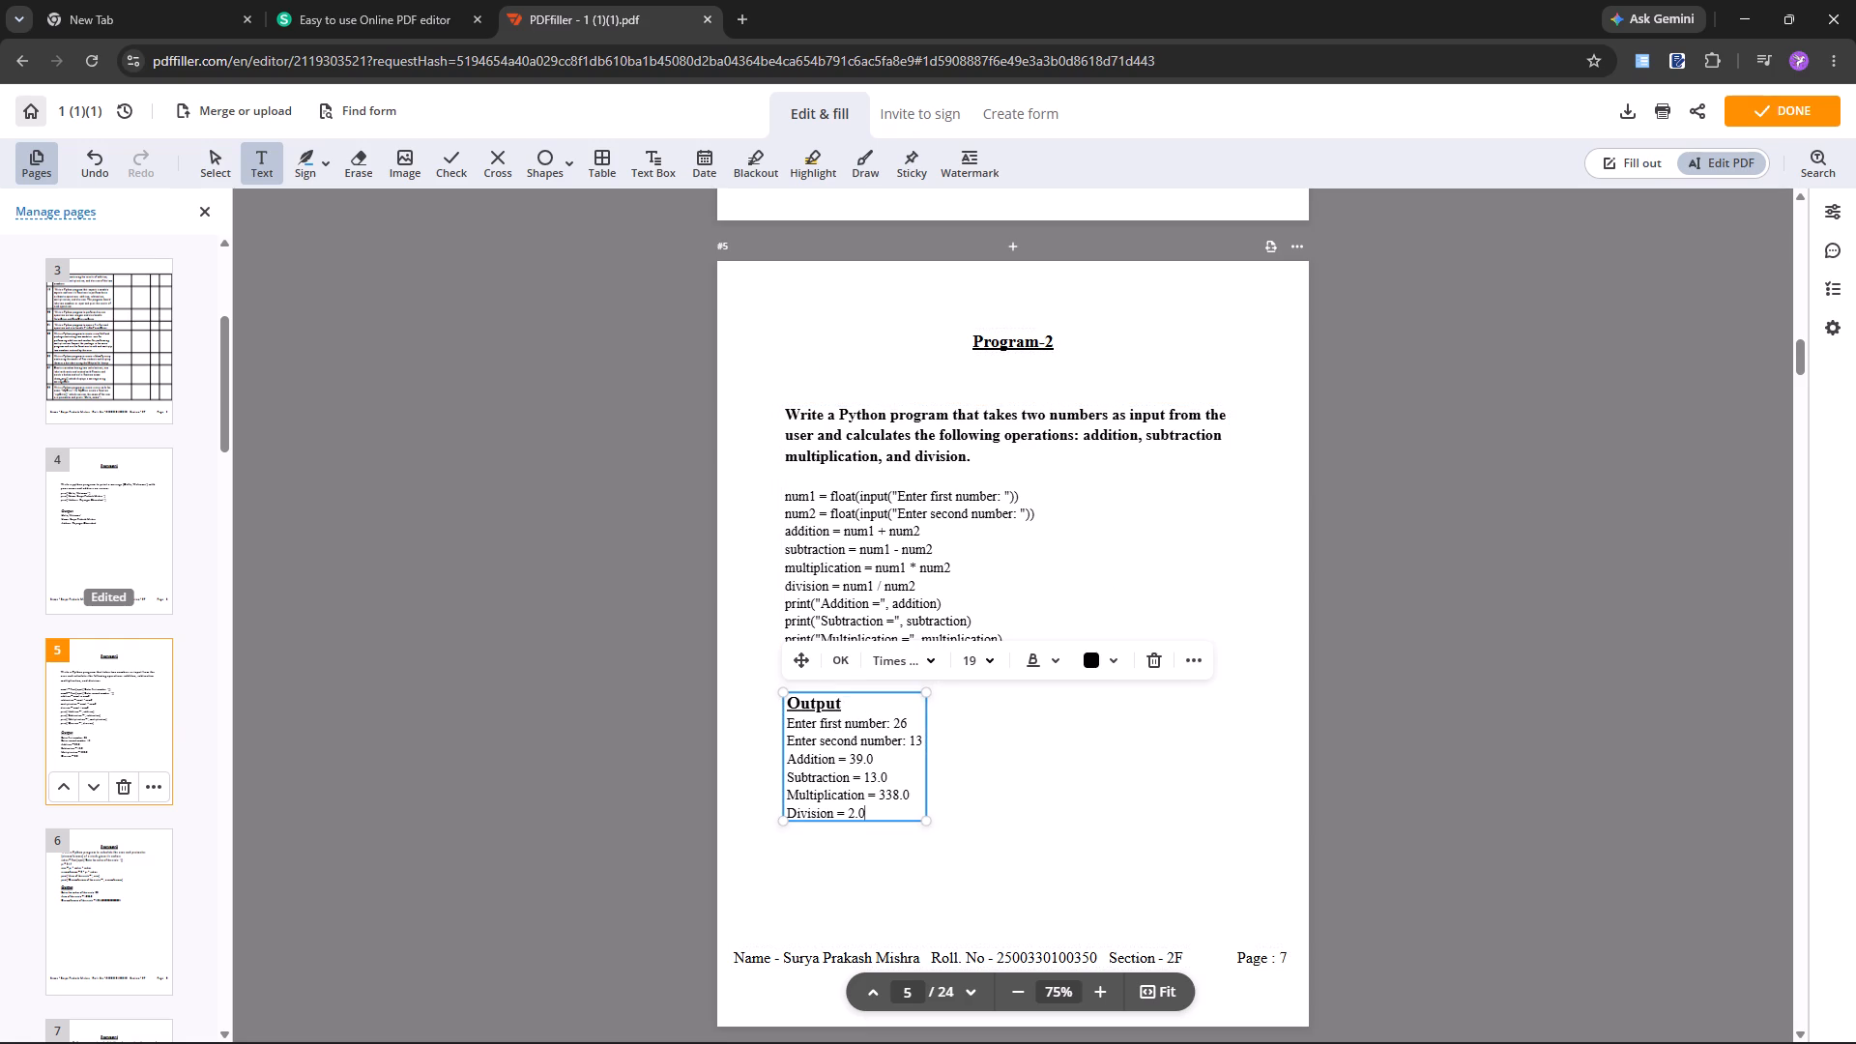
{"action": "left_click", "coordinate": [841, 701]}
{"action": "key", "text": "Return"}
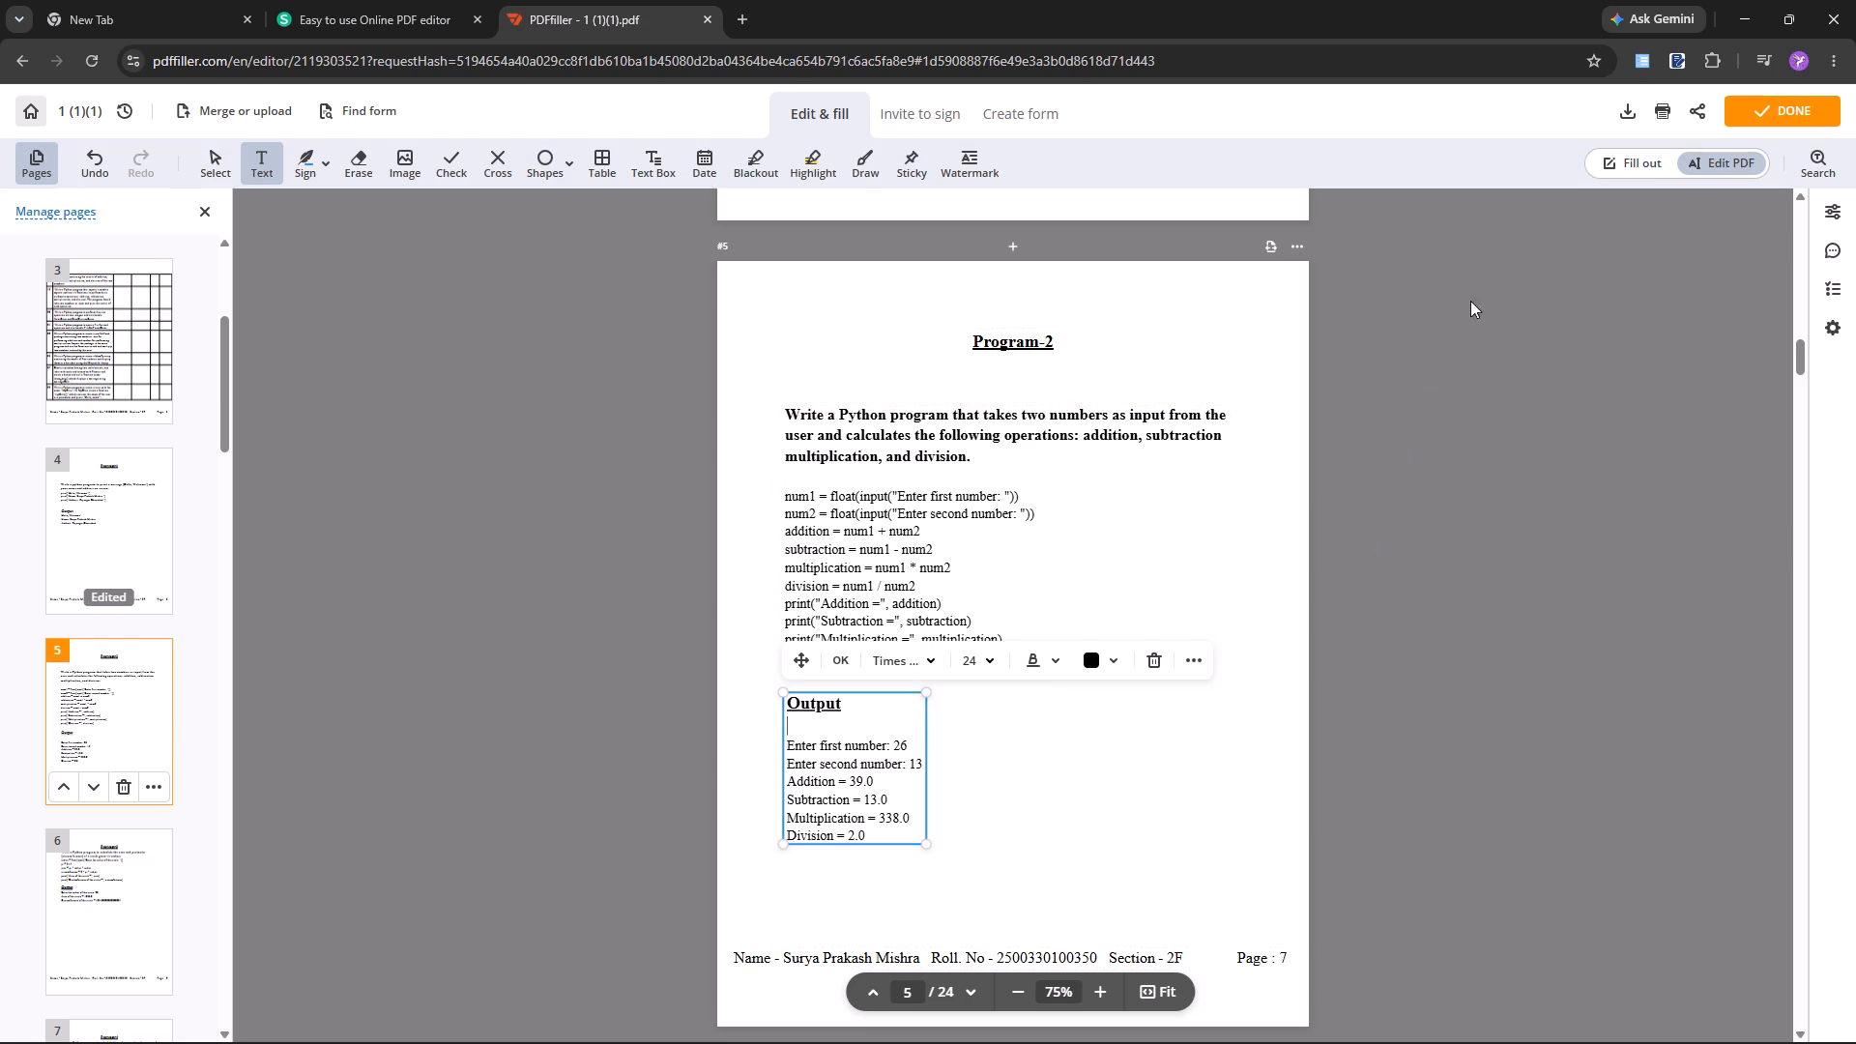
{"action": "left_click", "coordinate": [1464, 396]}
Insert a blank line between the bold question and the code in the Program-1 block on page 4.
{"action": "scroll", "coordinate": [1573, 411], "scroll_direction": "up", "scroll_amount": 7}
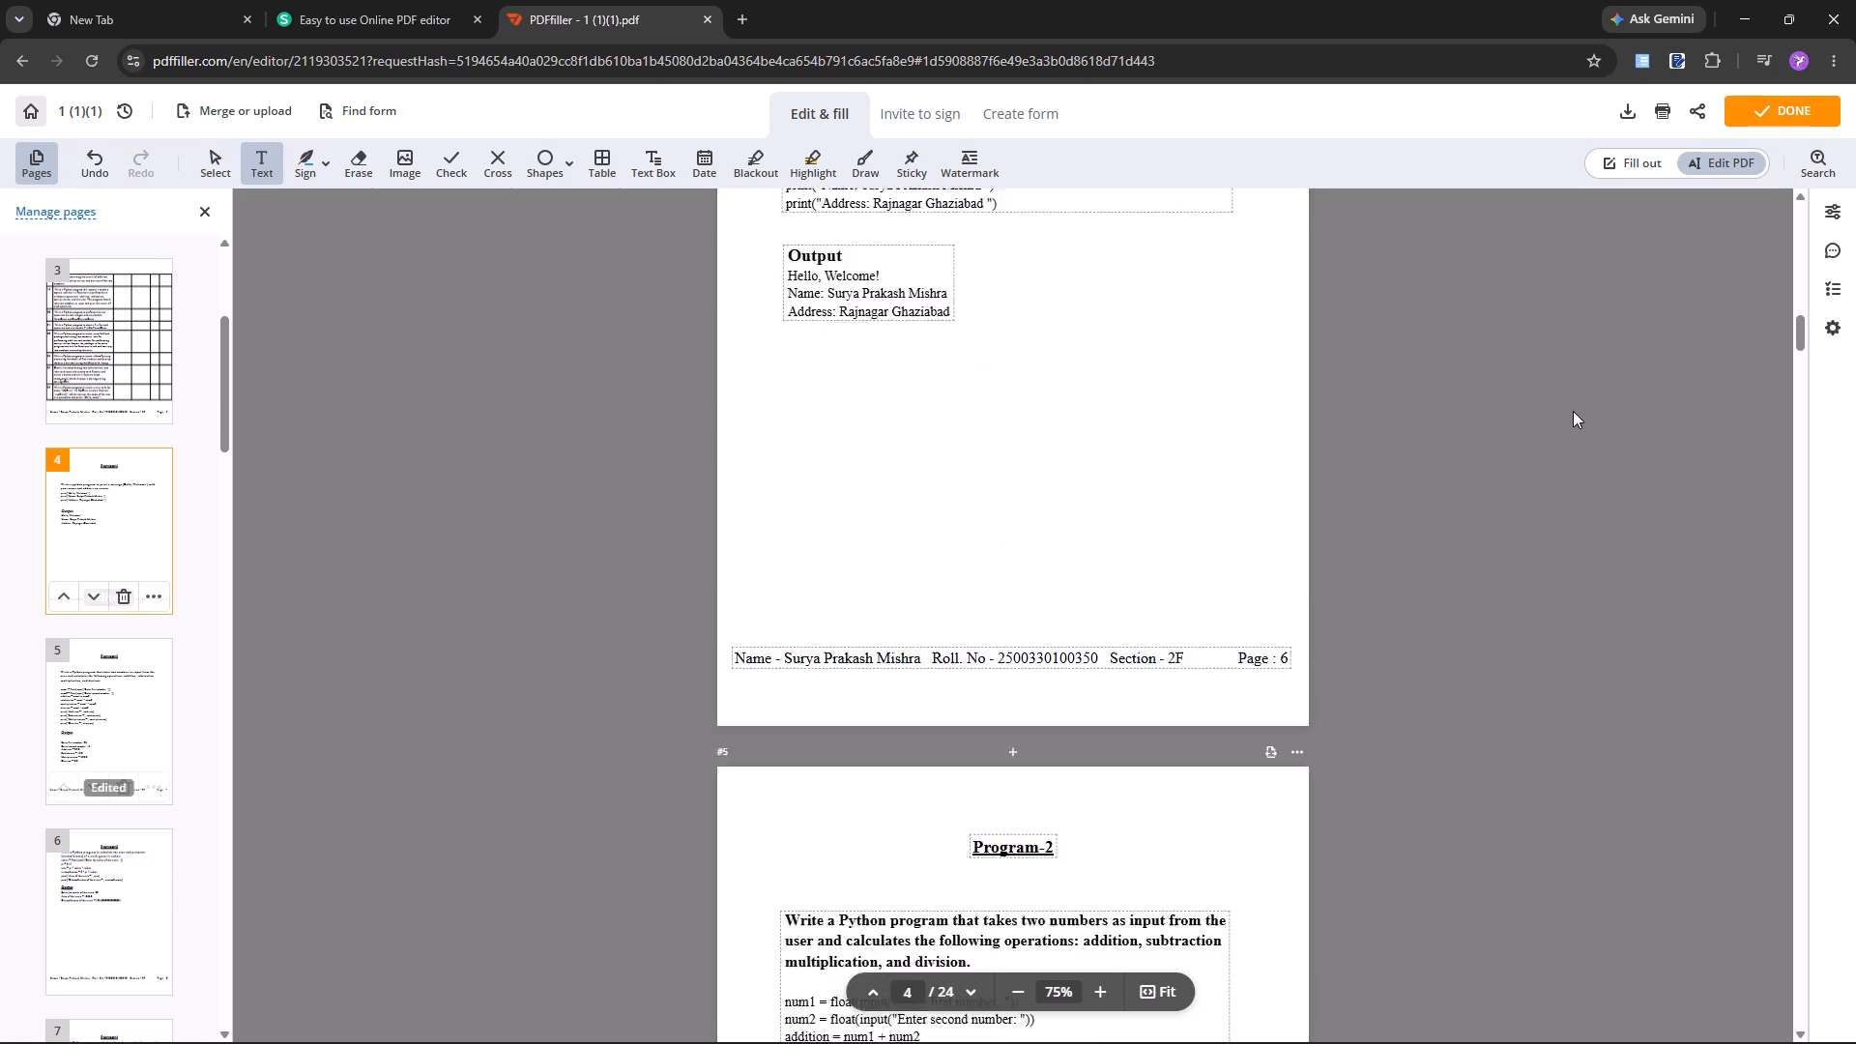
{"action": "scroll", "coordinate": [1573, 411], "scroll_direction": "up", "scroll_amount": 1}
{"action": "left_click", "coordinate": [1008, 420]}
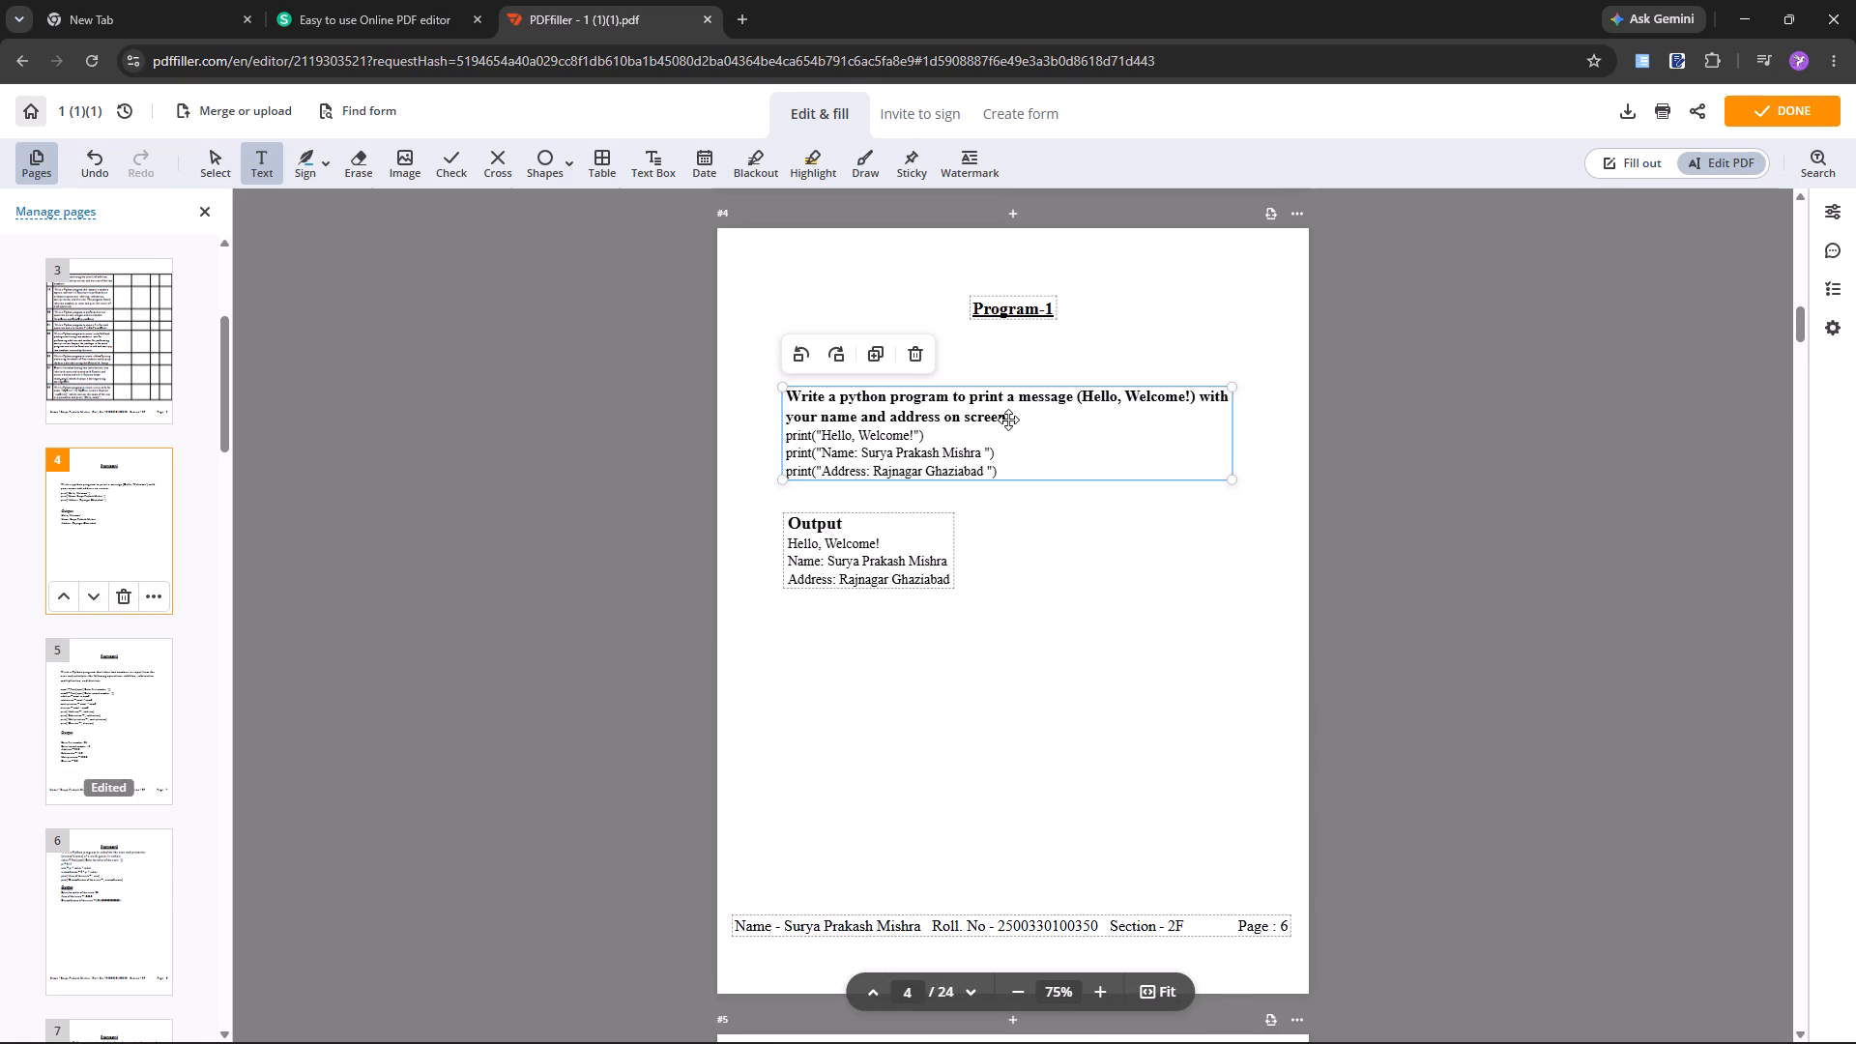
{"action": "left_click", "coordinate": [1013, 417]}
{"action": "left_click", "coordinate": [1013, 420]}
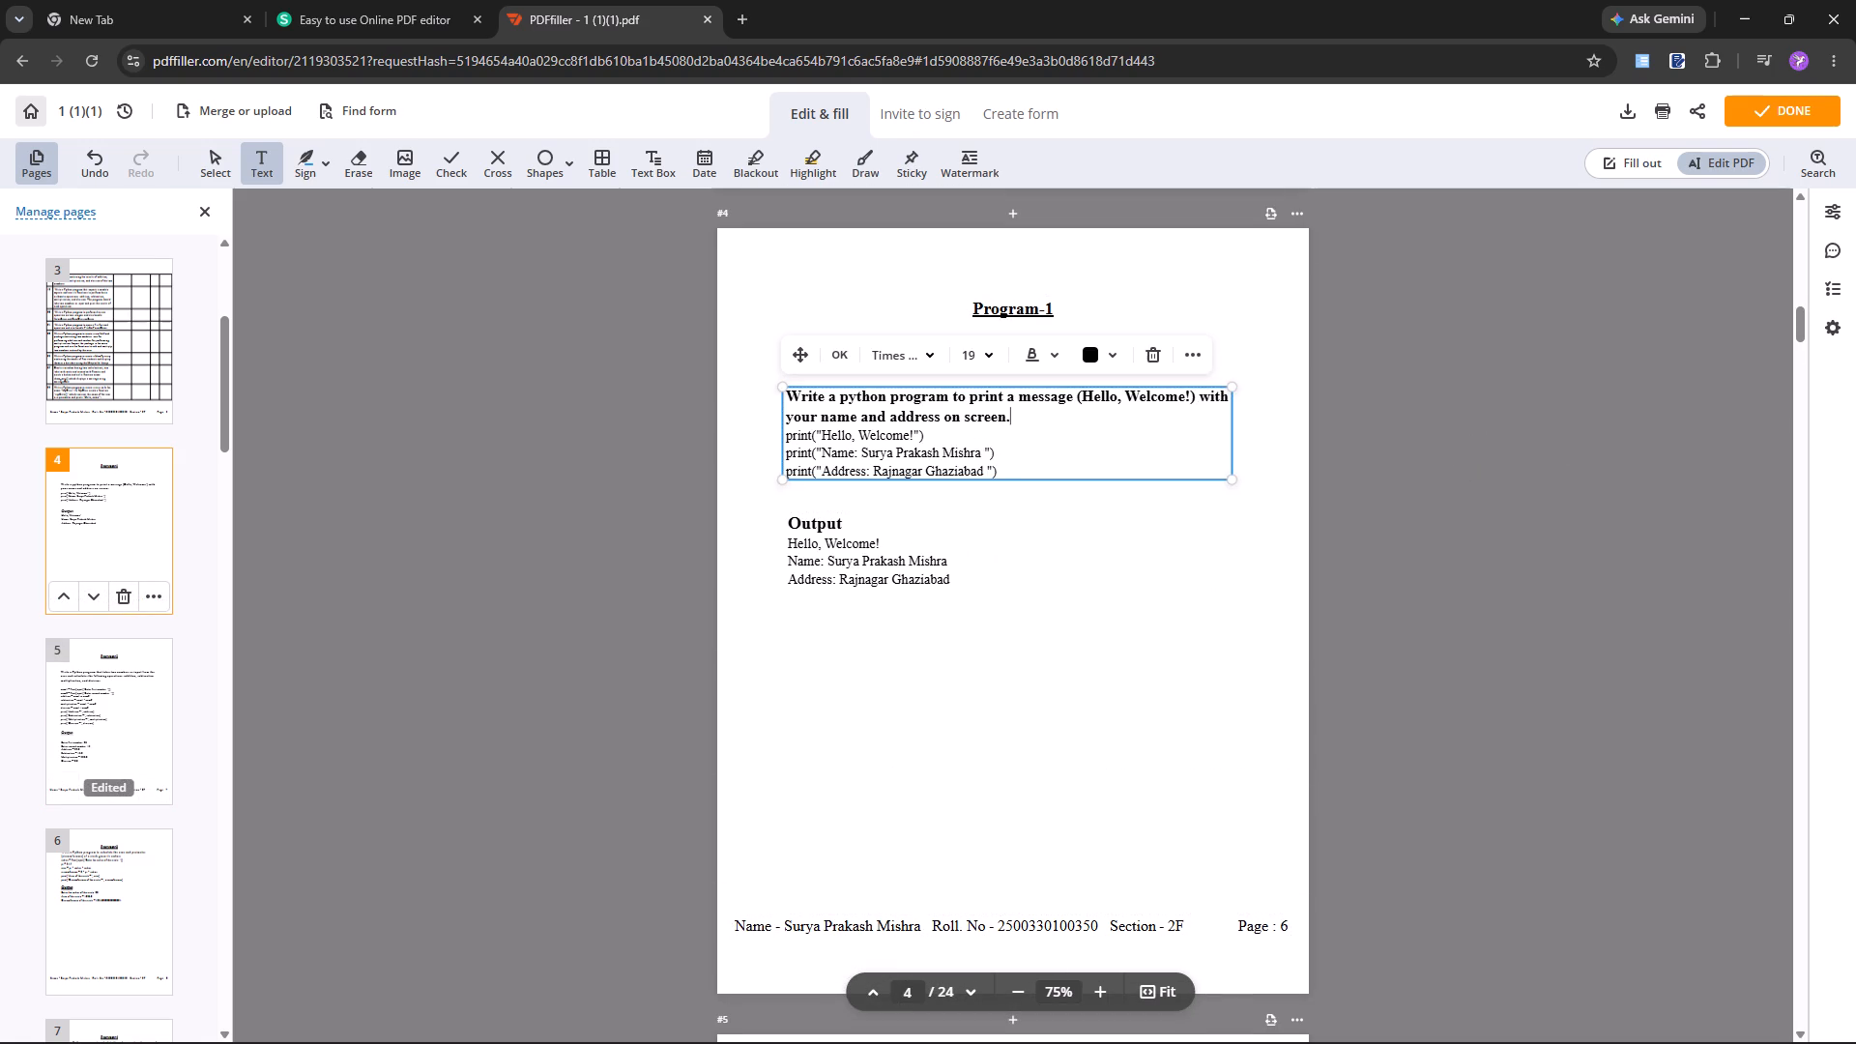
{"action": "key", "text": "Return"}
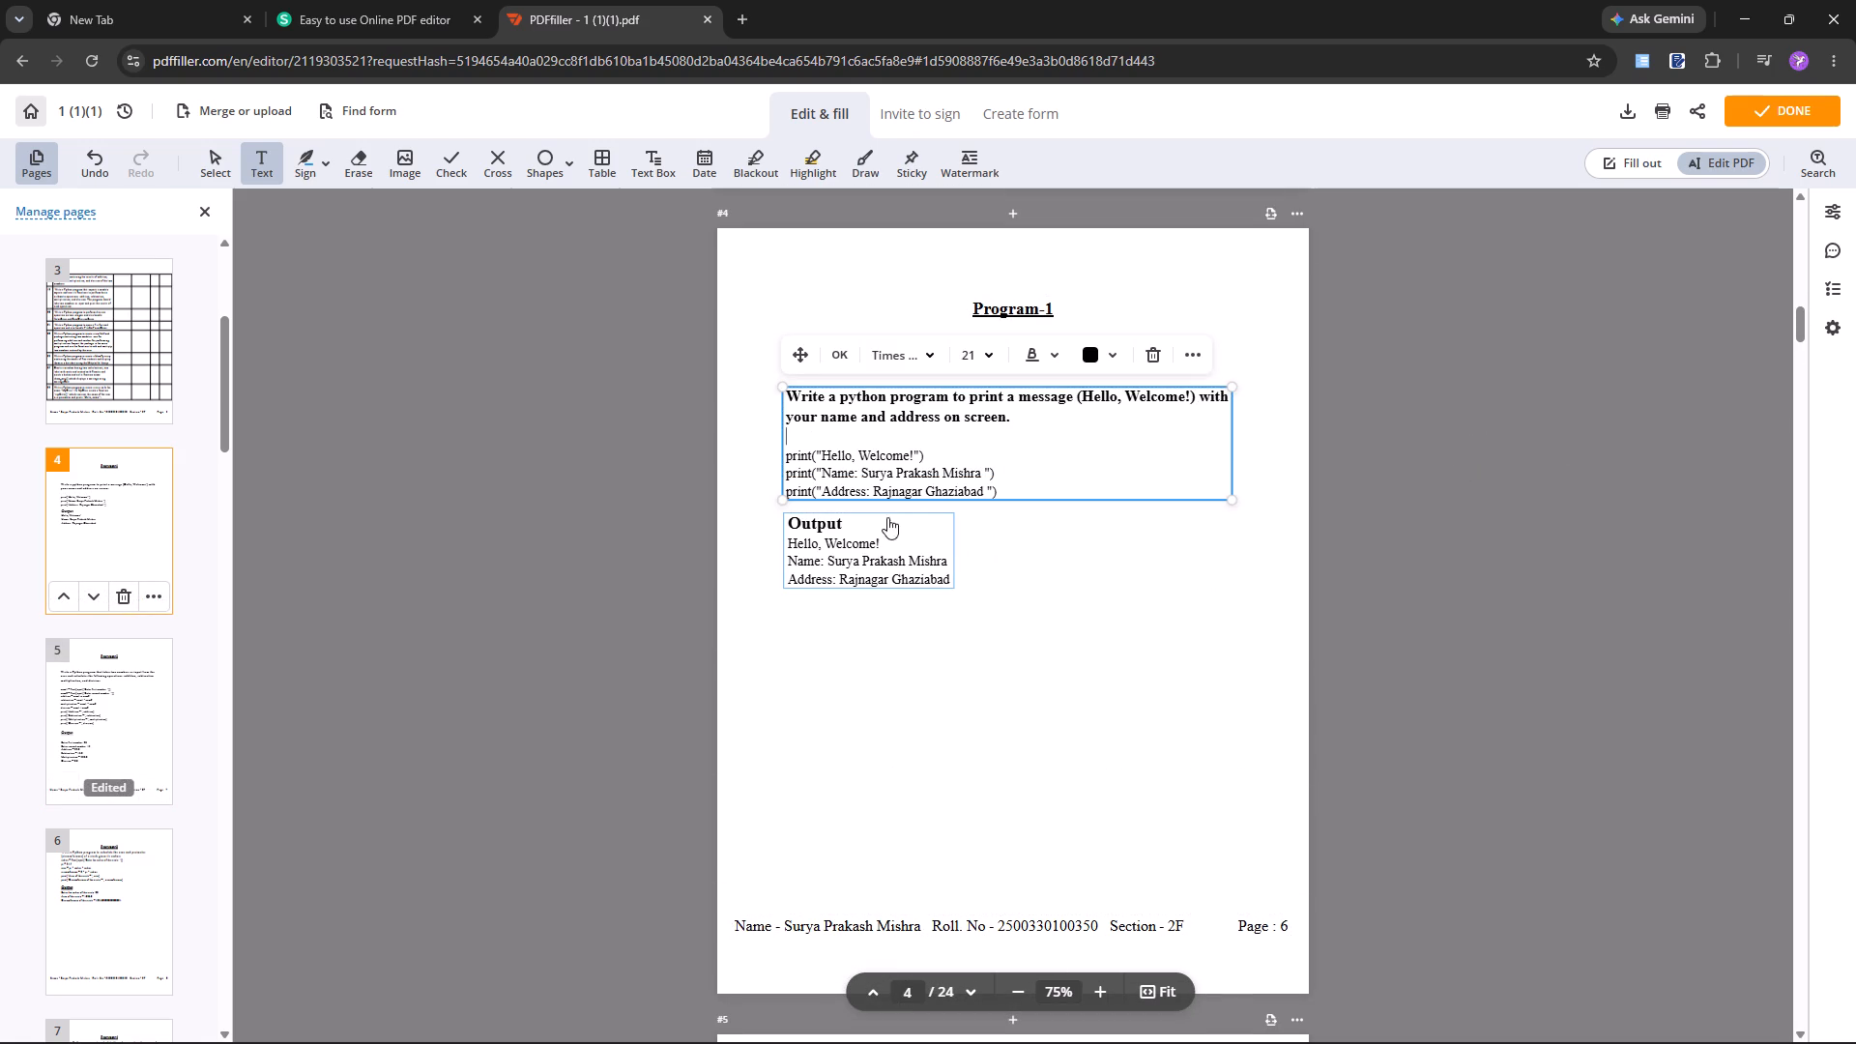
Insert a blank line below the Output heading in the Output block on page 4.
{"action": "left_click", "coordinate": [852, 515]}
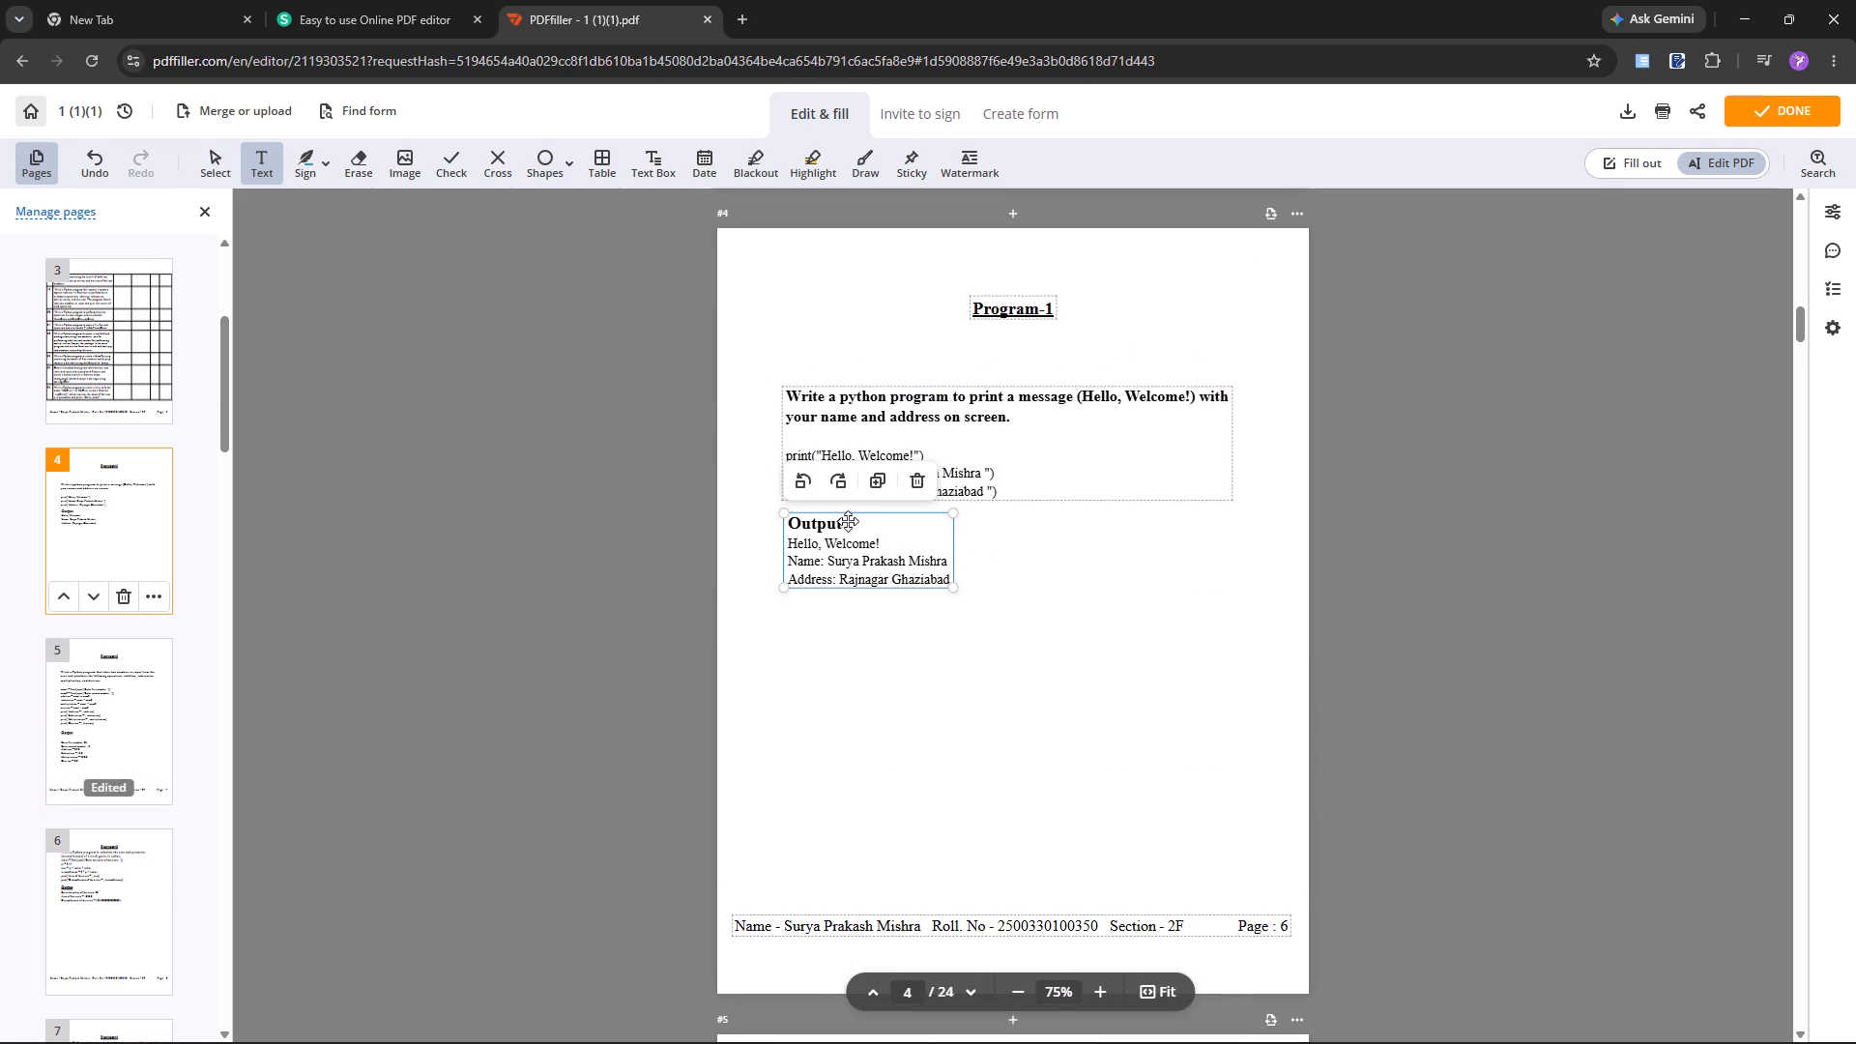
{"action": "left_click", "coordinate": [848, 521]}
{"action": "left_click", "coordinate": [854, 526]}
{"action": "key", "text": "Return"}
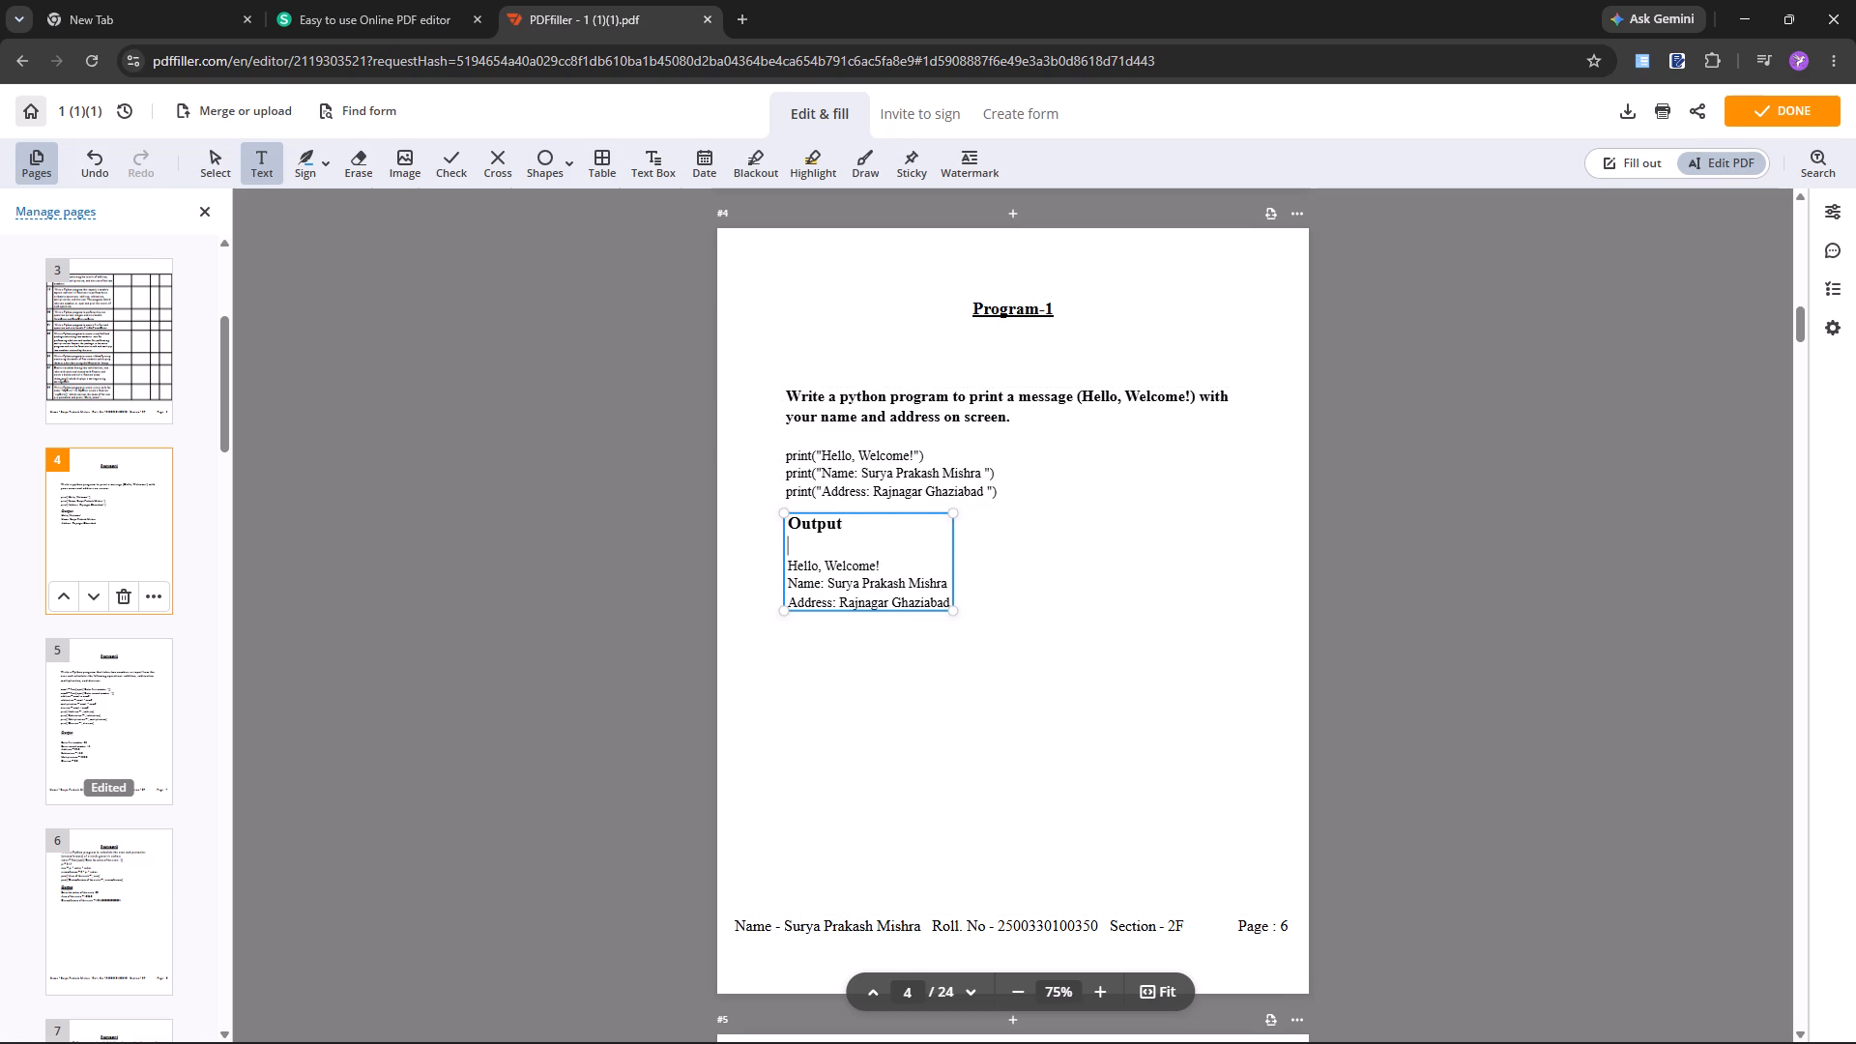
Move the Output block on page 4 slightly down, leaving a clear gap below the Program-1 code.
{"action": "left_click_drag", "start_coordinate": [797, 485], "coordinate": [797, 489]}
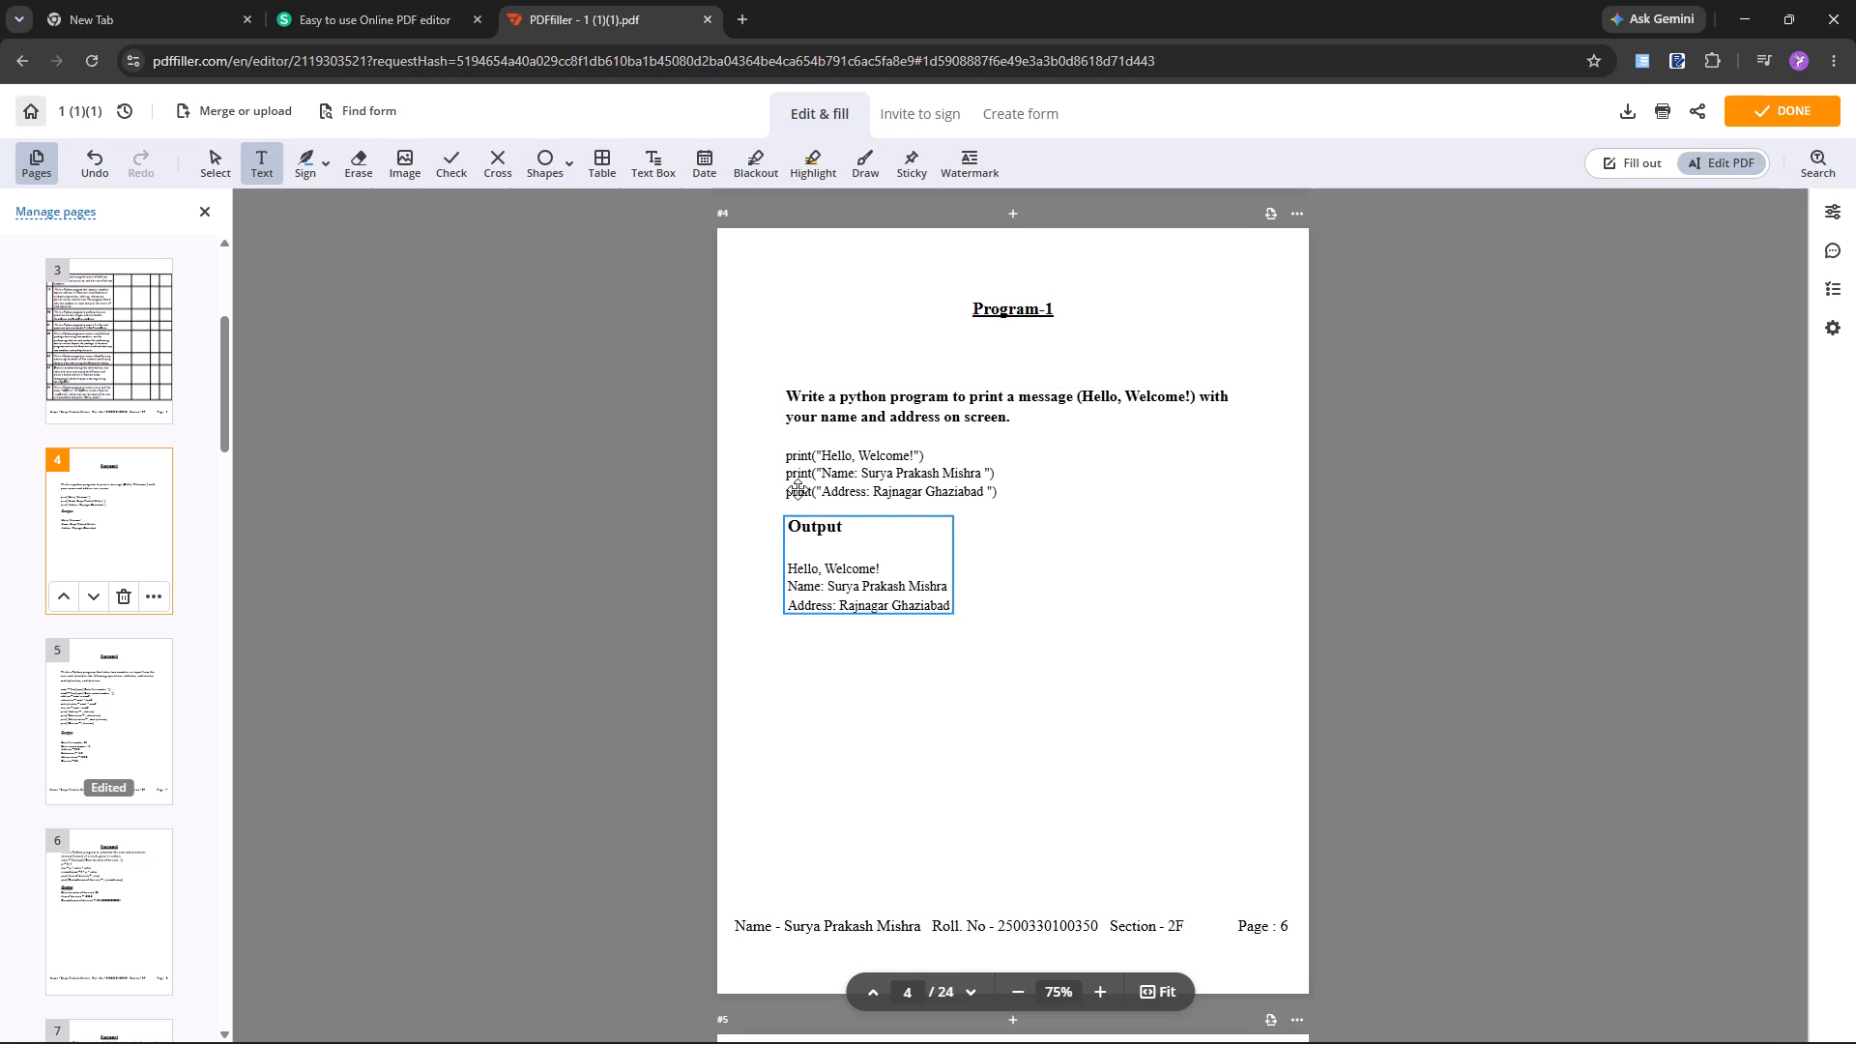
{"action": "left_click_drag", "start_coordinate": [797, 489], "coordinate": [797, 509]}
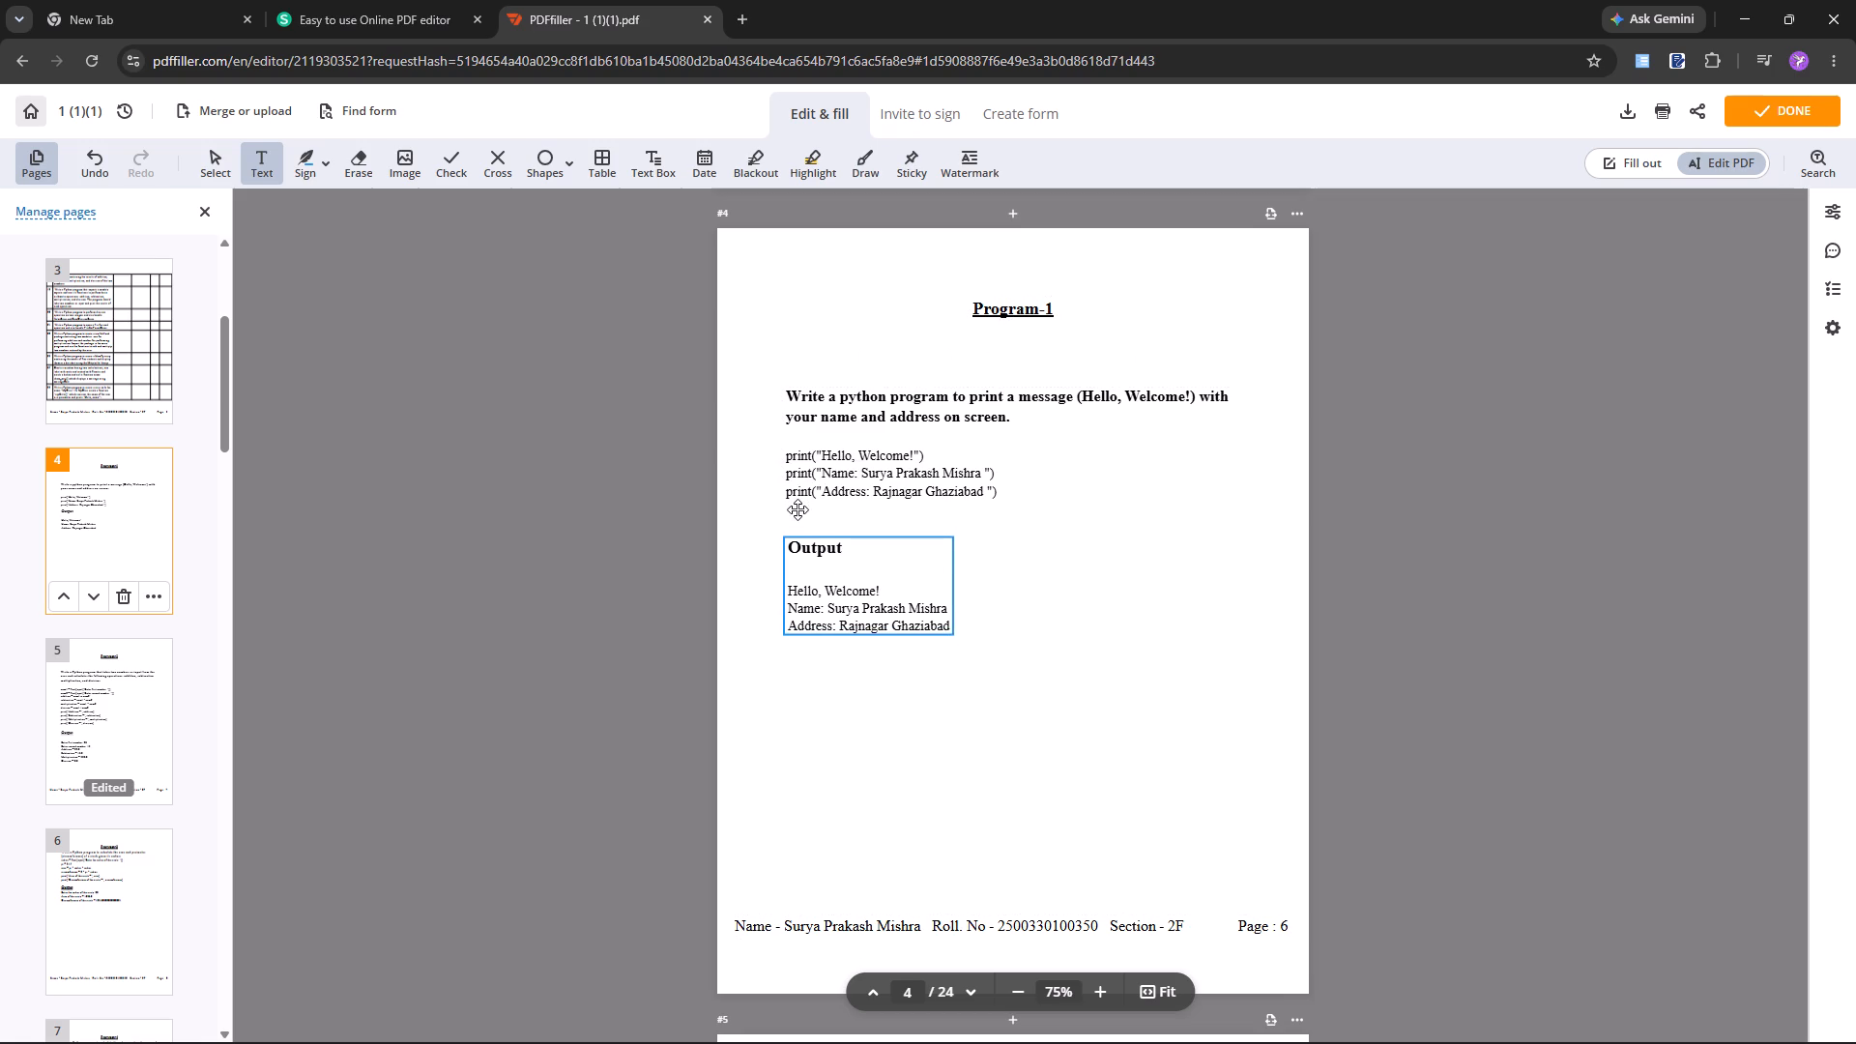
{"action": "left_click_drag", "start_coordinate": [797, 509], "coordinate": [797, 513]}
{"action": "left_click", "coordinate": [1454, 506]}
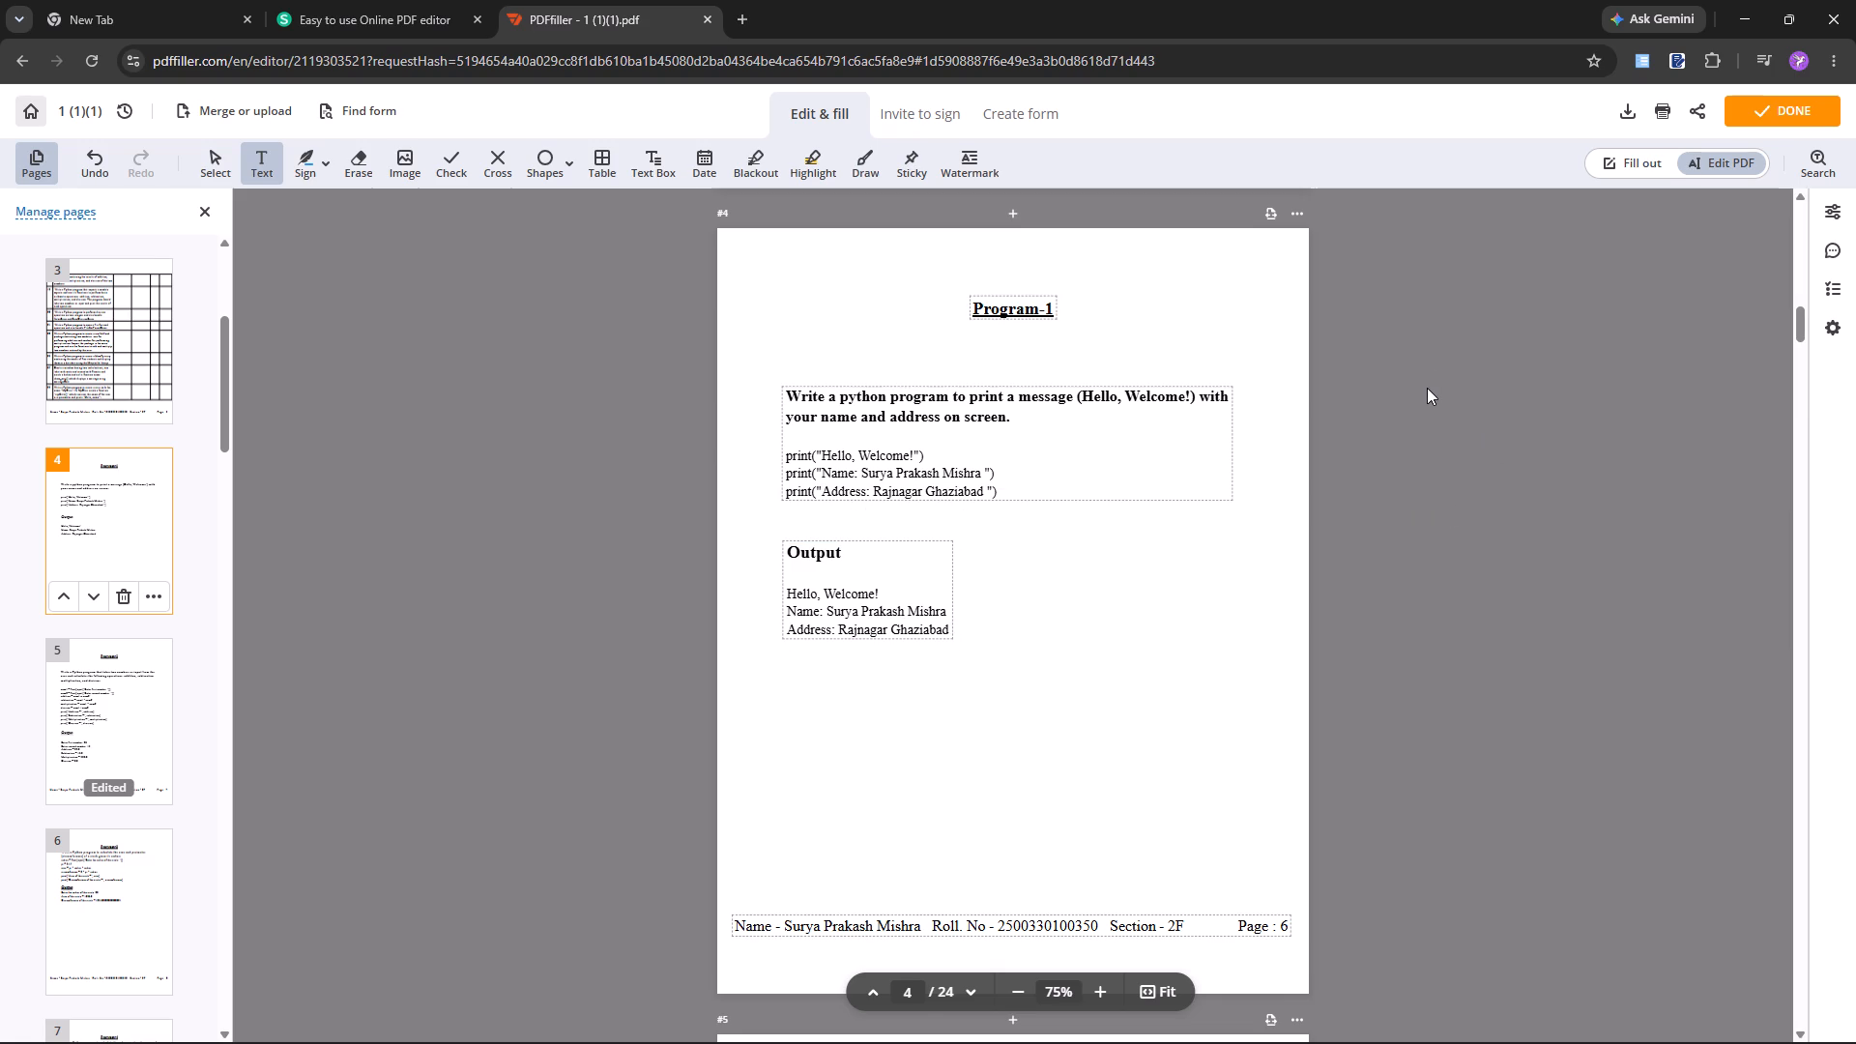
Insert a blank line between the bold question and the code in the Program-3 block on page 6.
{"action": "scroll", "coordinate": [1421, 391], "scroll_direction": "down", "scroll_amount": 7}
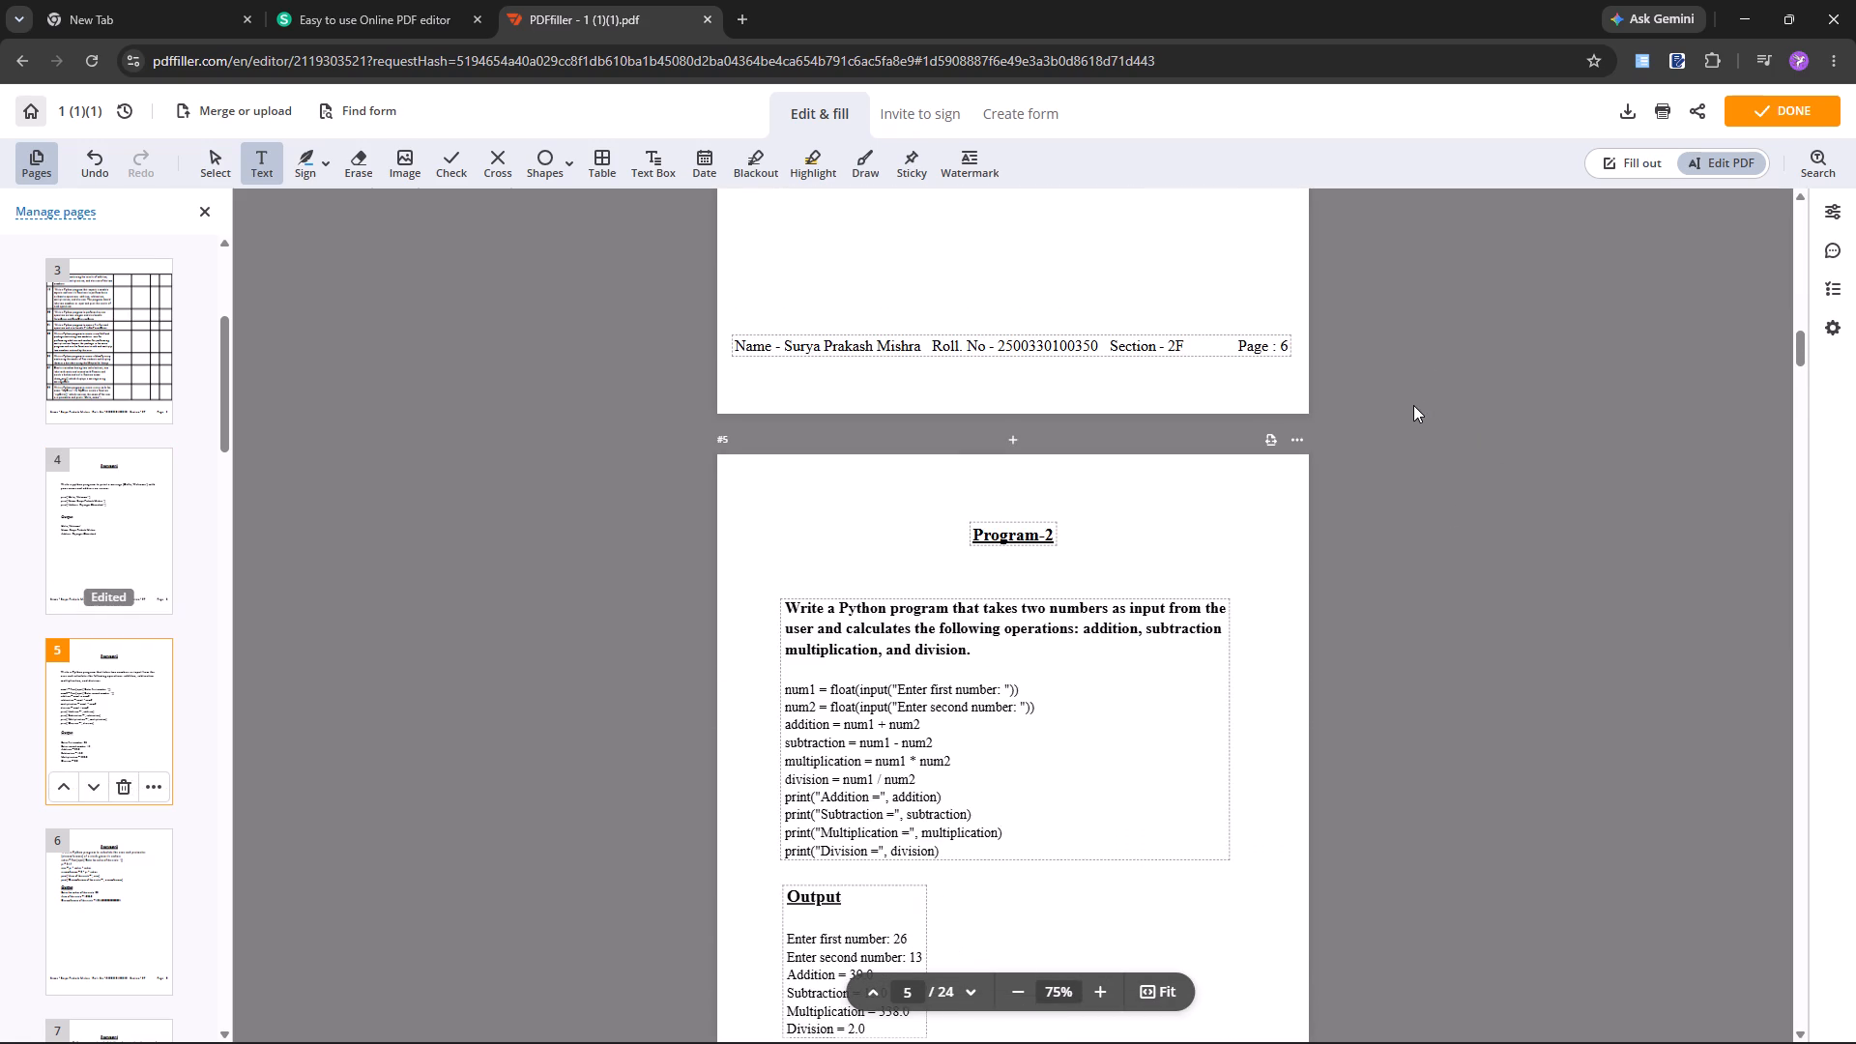
{"action": "scroll", "coordinate": [1413, 405], "scroll_direction": "down", "scroll_amount": 7}
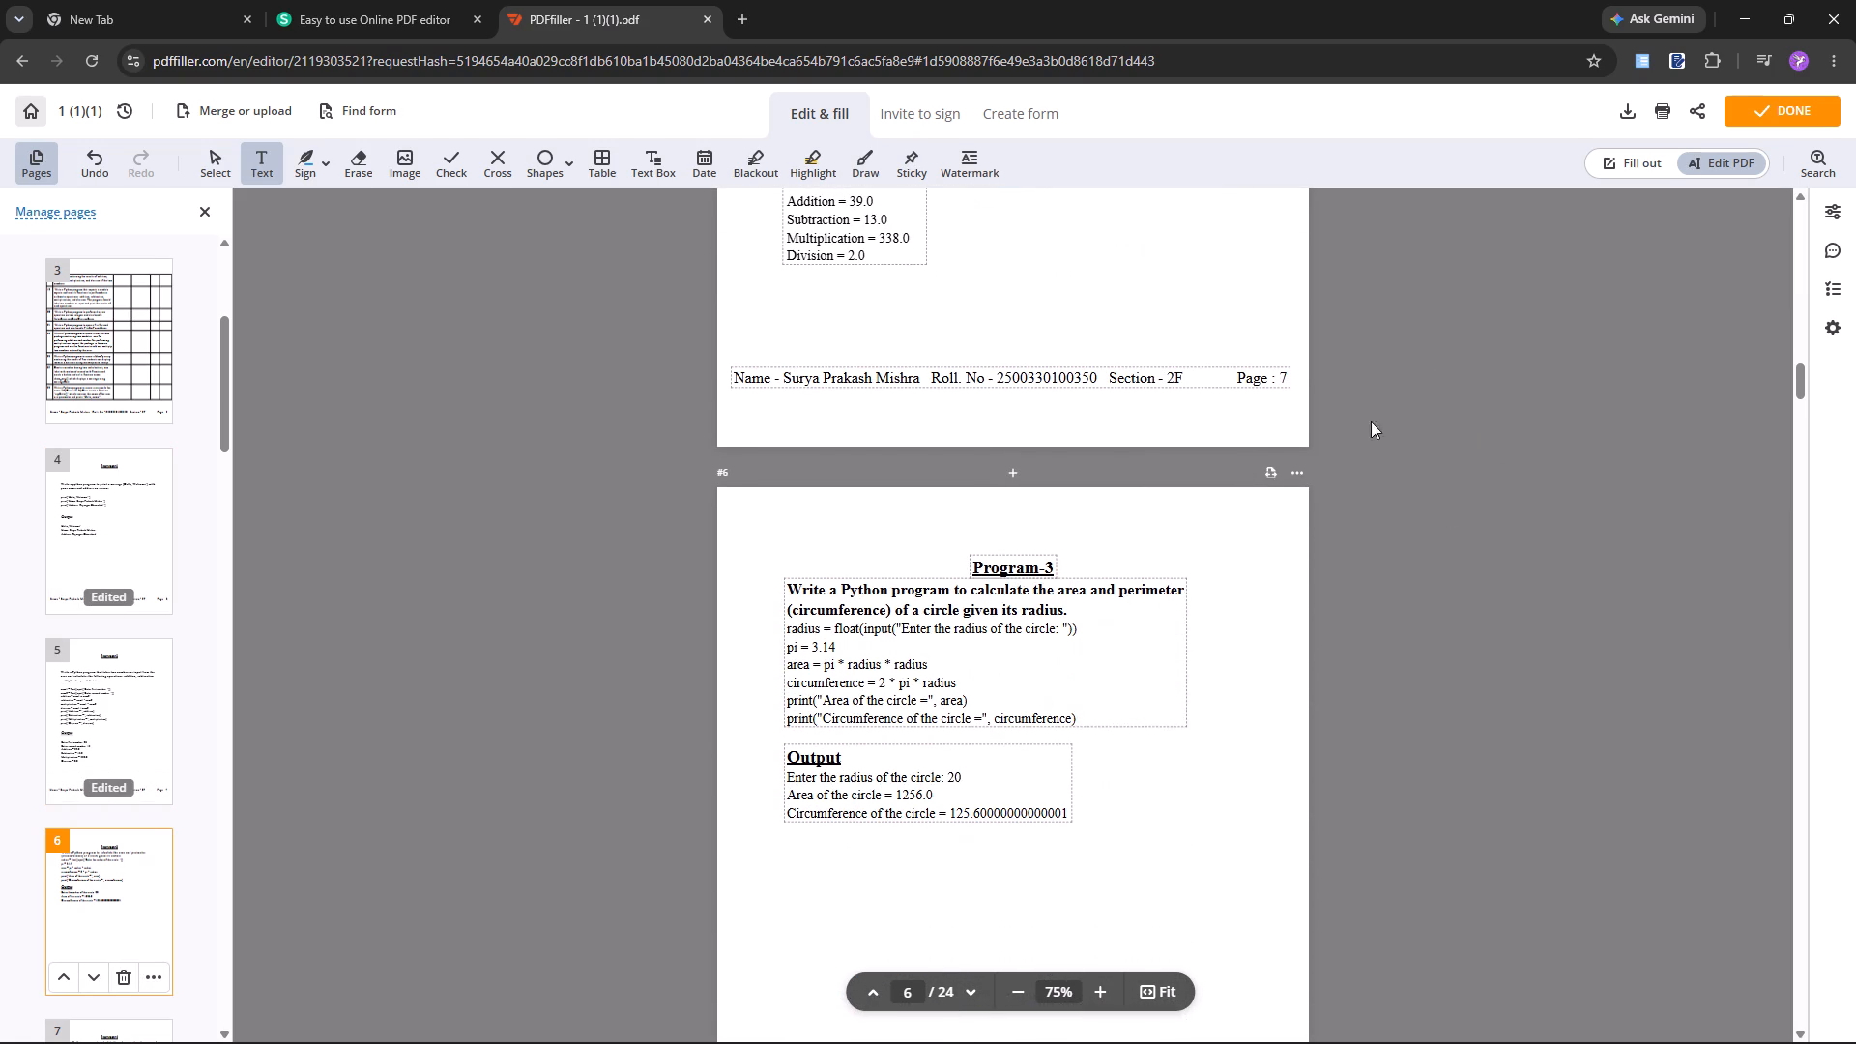
{"action": "scroll", "coordinate": [939, 569], "scroll_direction": "down", "scroll_amount": 1}
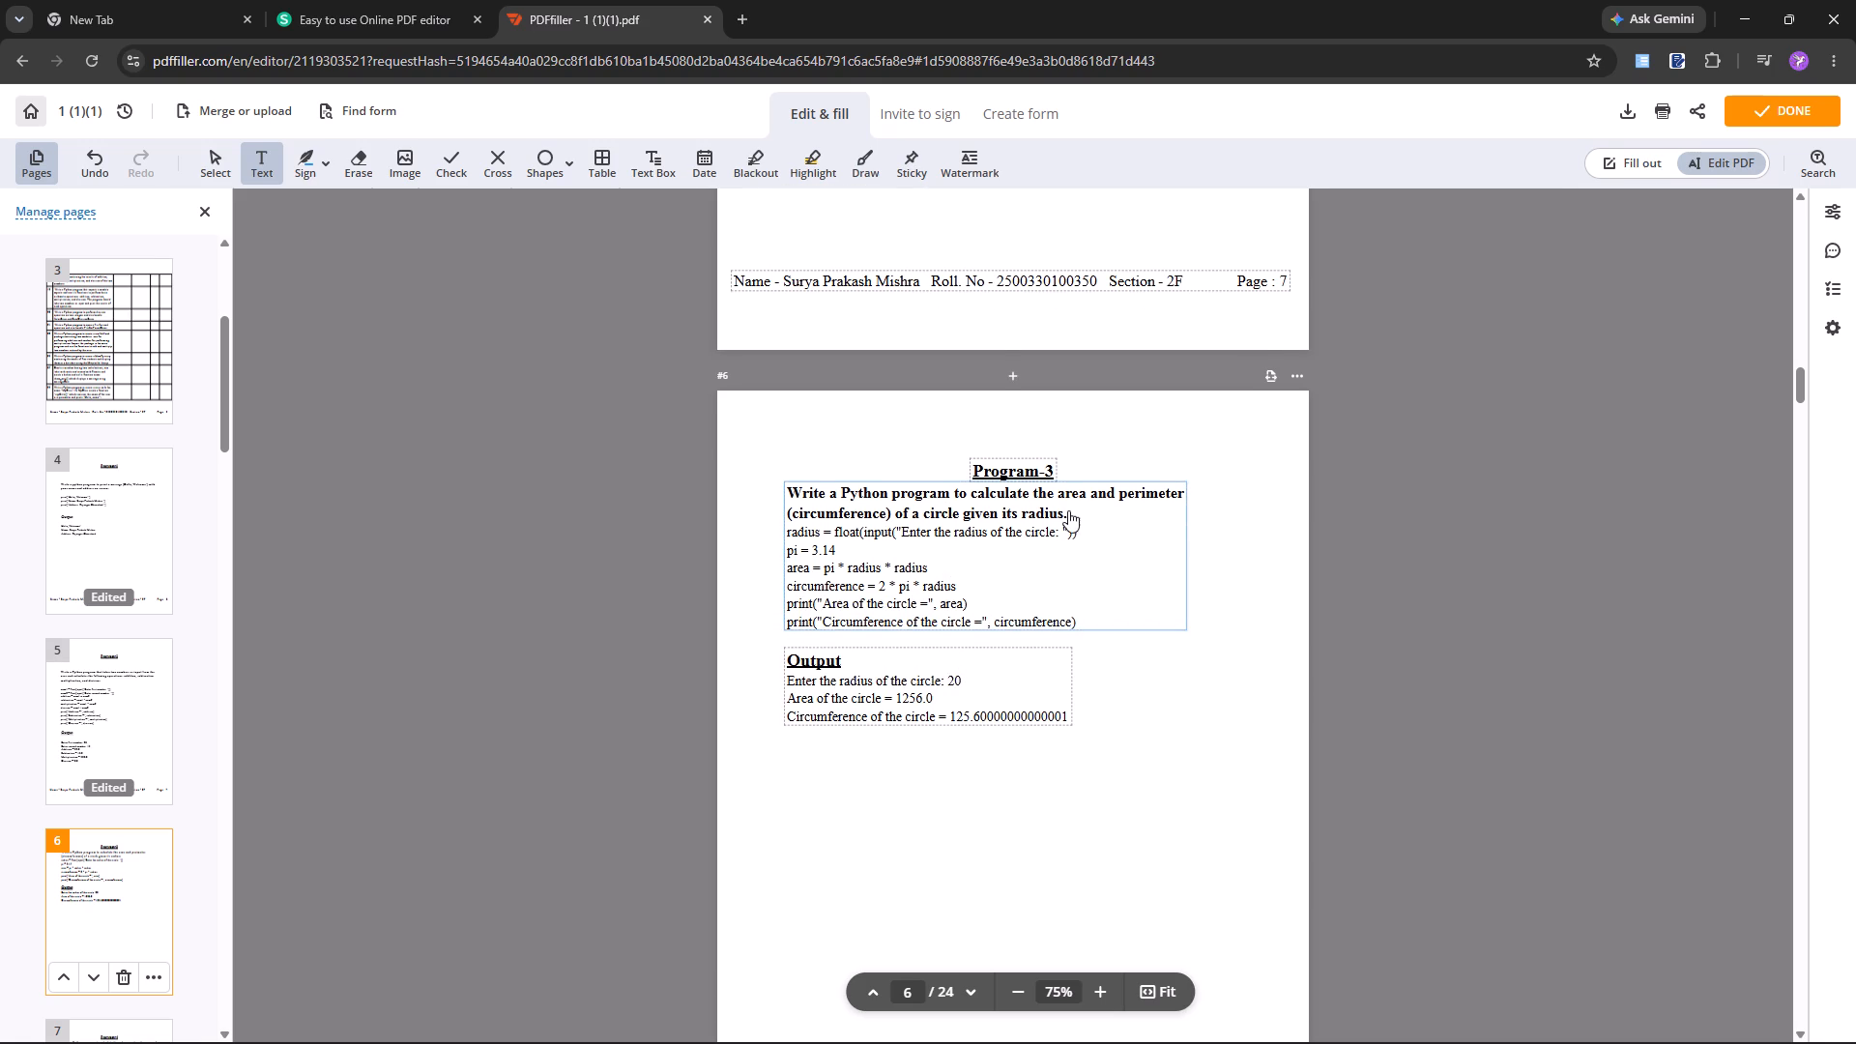
{"action": "left_click", "coordinate": [1069, 504]}
{"action": "left_click", "coordinate": [1074, 512]}
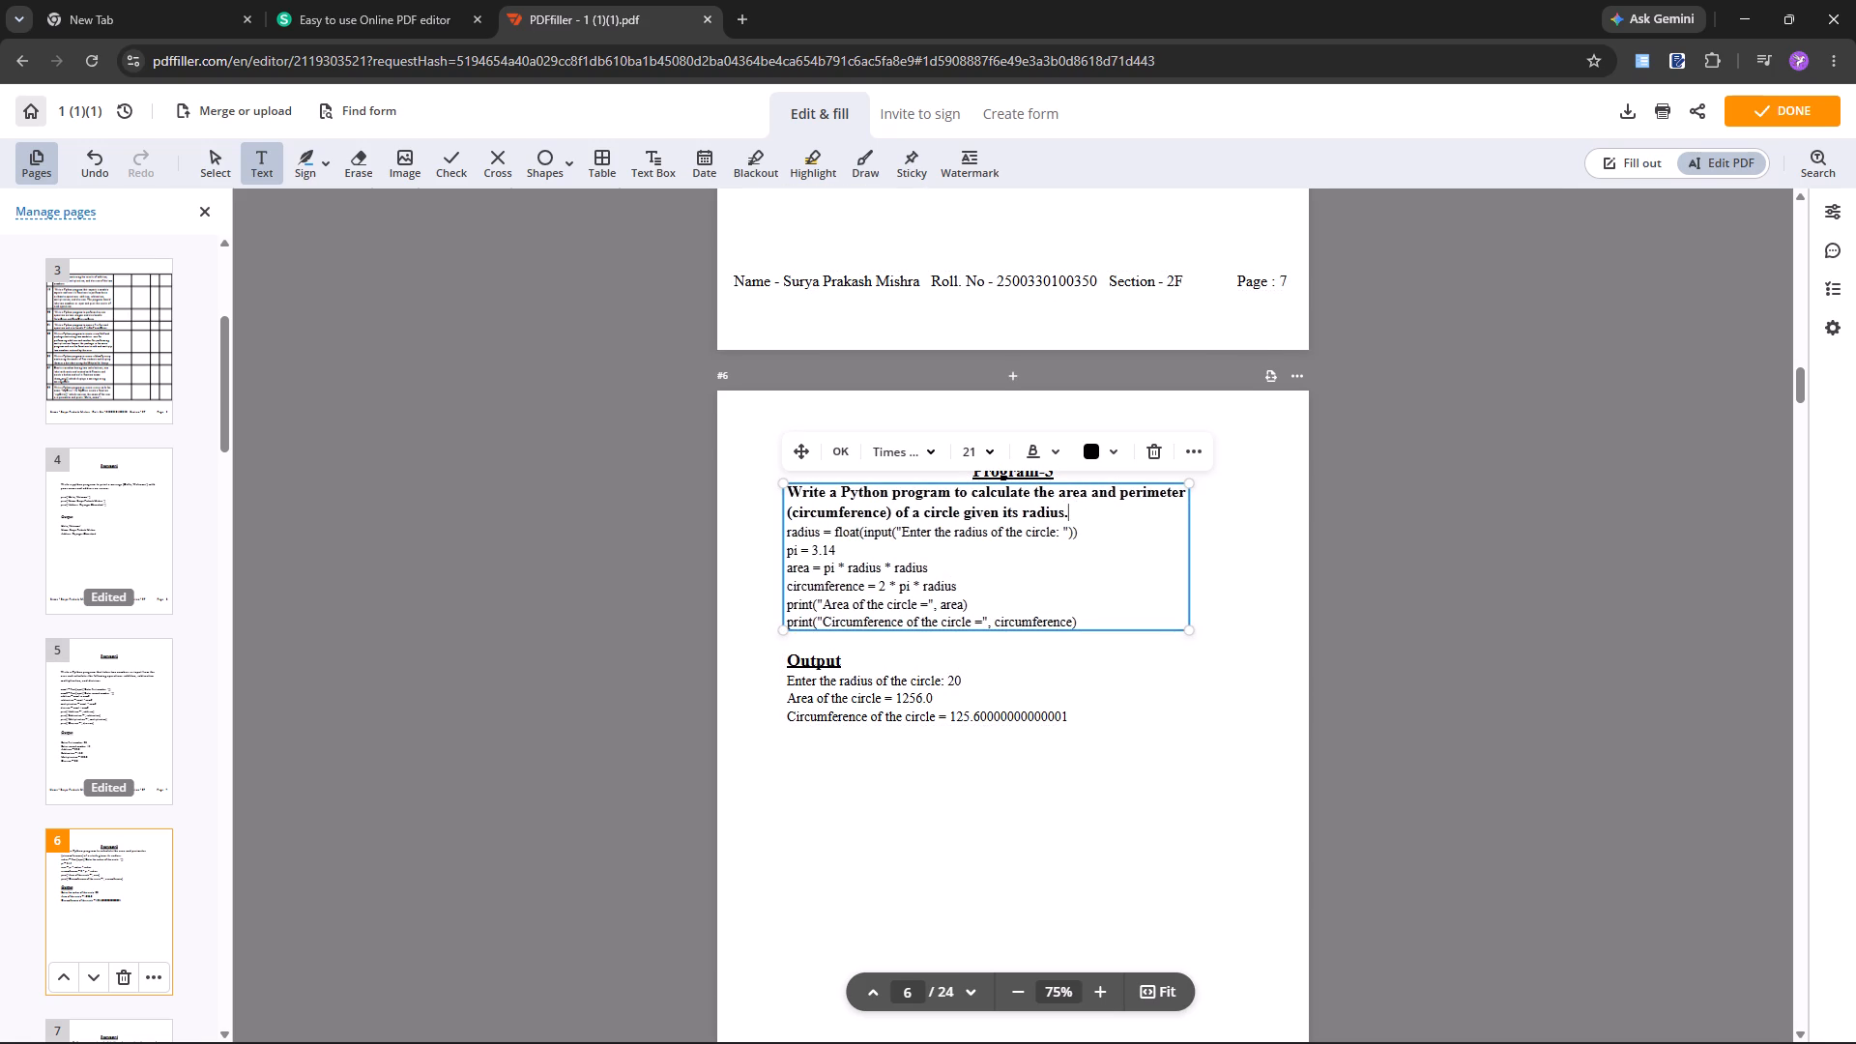
{"action": "key", "text": "Return"}
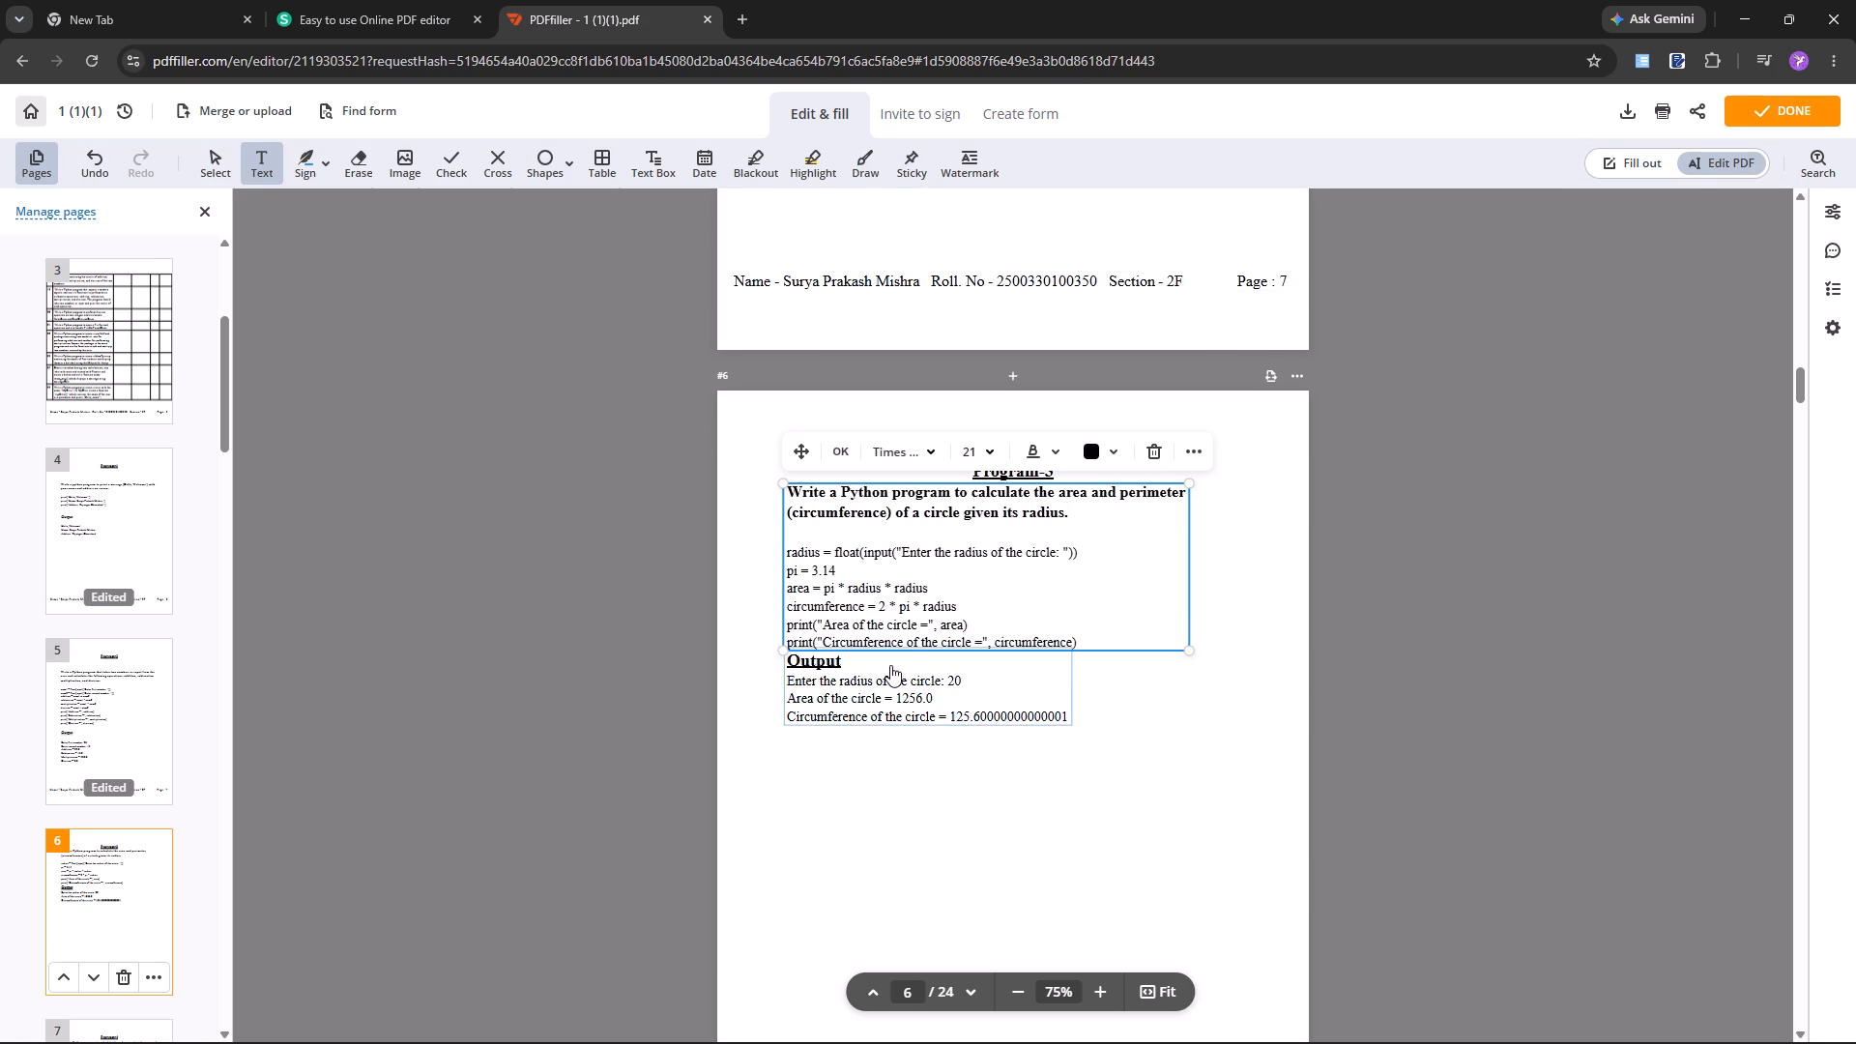
Insert a blank line below the Output heading in the Output block on page 6.
{"action": "left_click", "coordinate": [859, 665]}
{"action": "left_click", "coordinate": [854, 663]}
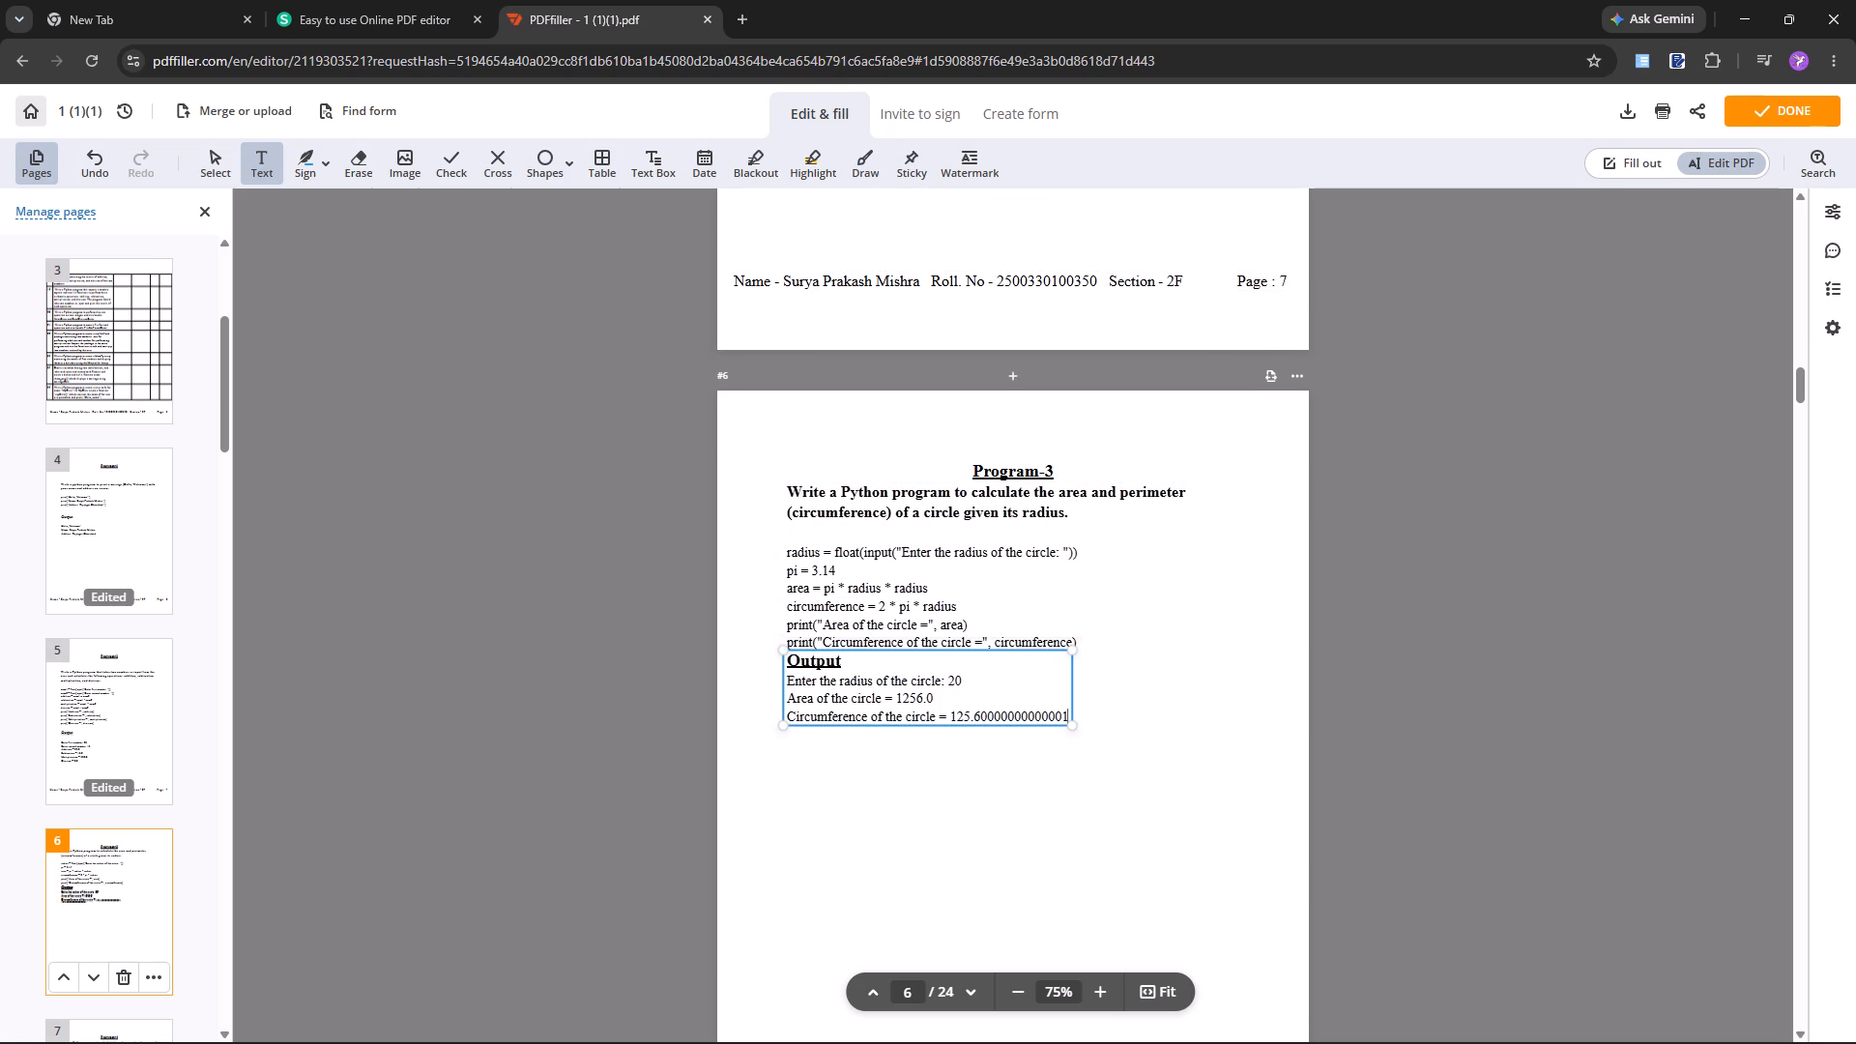
{"action": "left_click", "coordinate": [852, 663]}
{"action": "key", "text": "Return"}
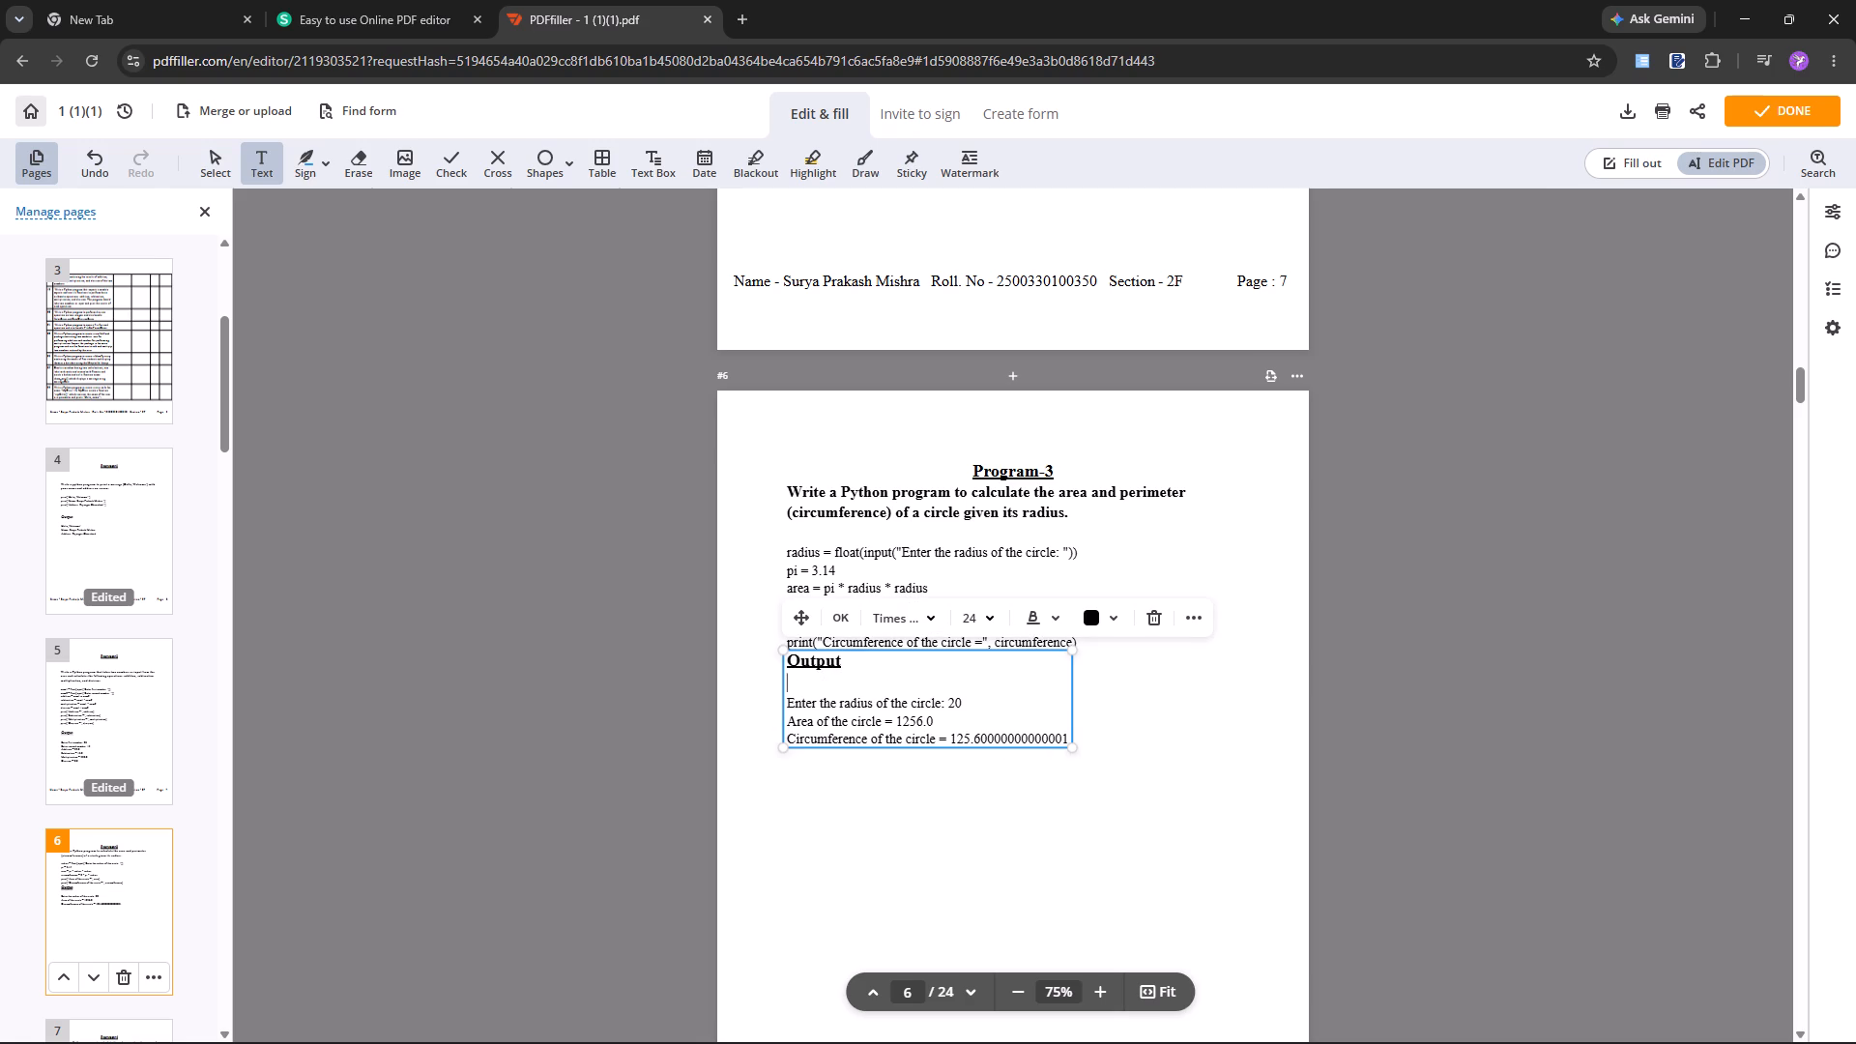
Move the Output block on page 6 straight down, leaving a wide gap below the Program-3 code.
{"action": "left_click_drag", "start_coordinate": [803, 617], "coordinate": [803, 639]}
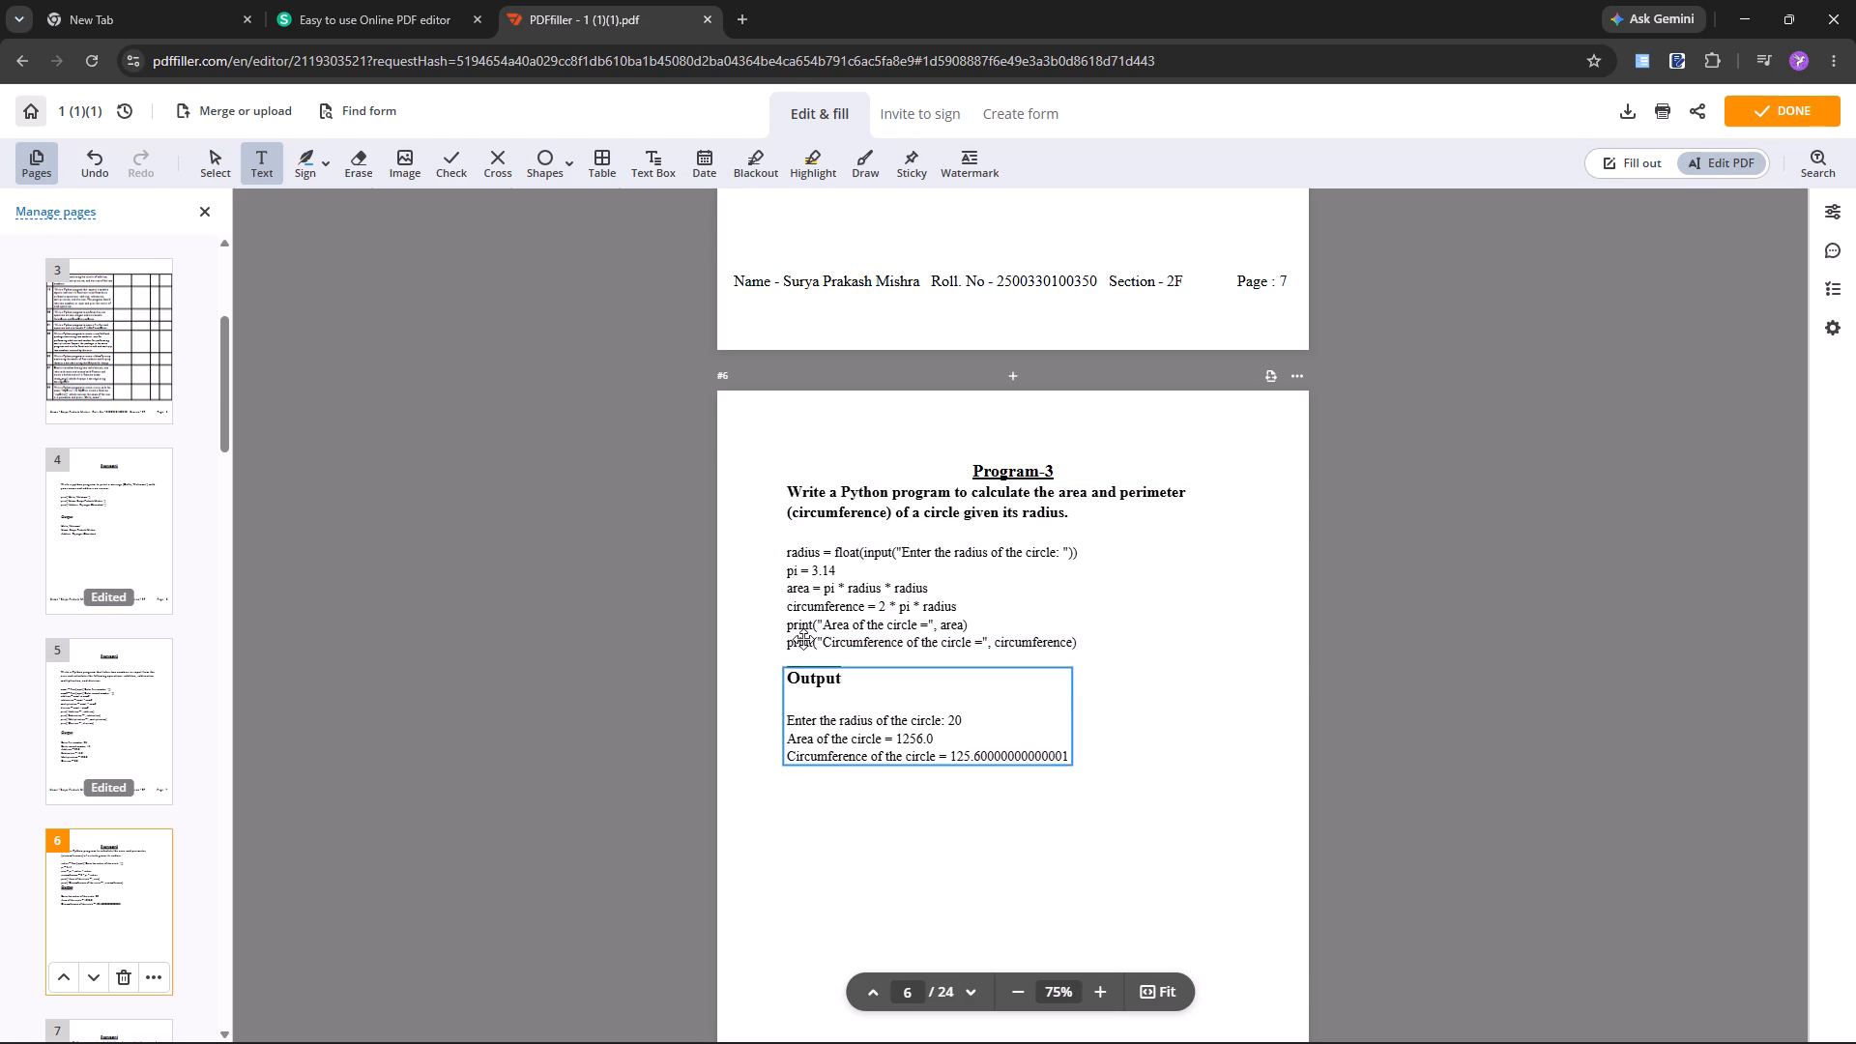
{"action": "left_click_drag", "start_coordinate": [803, 639], "coordinate": [803, 678]}
Erase the leftover underline above the moved Output block on page 6 with the area Erase tool.
{"action": "left_click", "coordinate": [344, 154]}
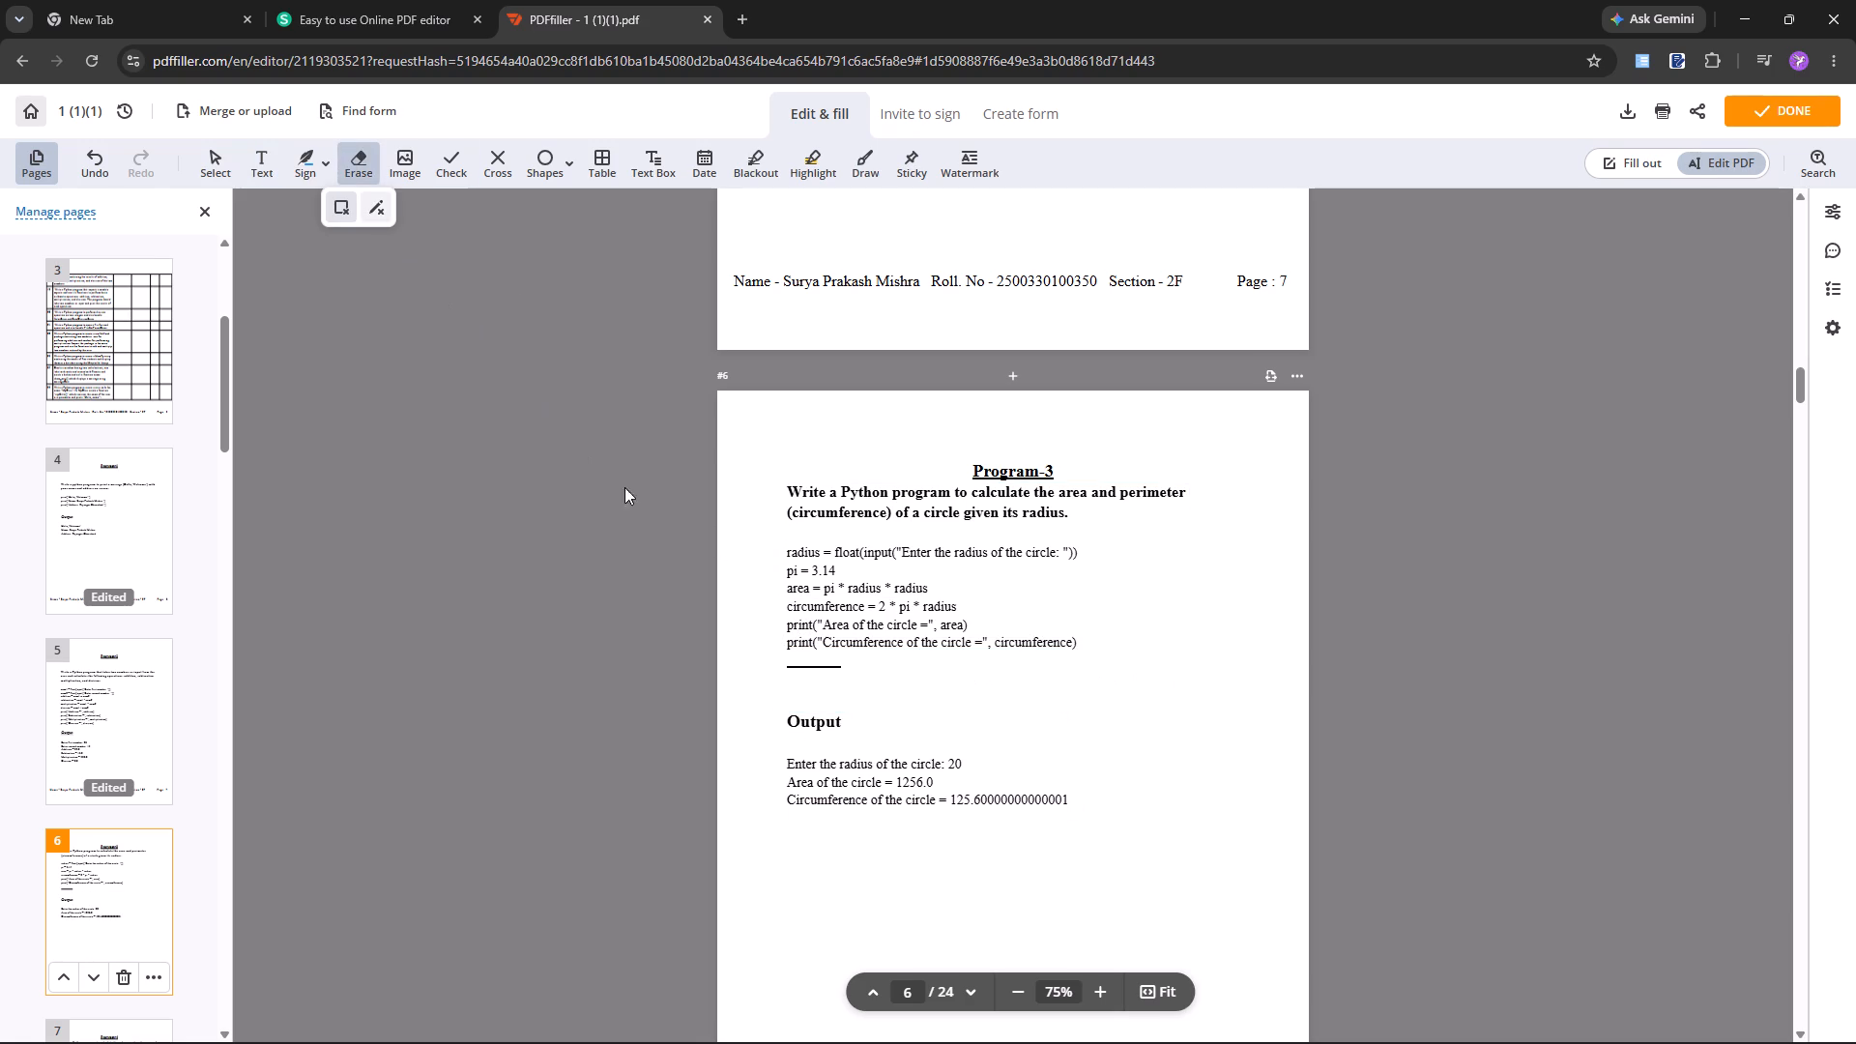
{"action": "left_click_drag", "start_coordinate": [759, 655], "coordinate": [831, 679]}
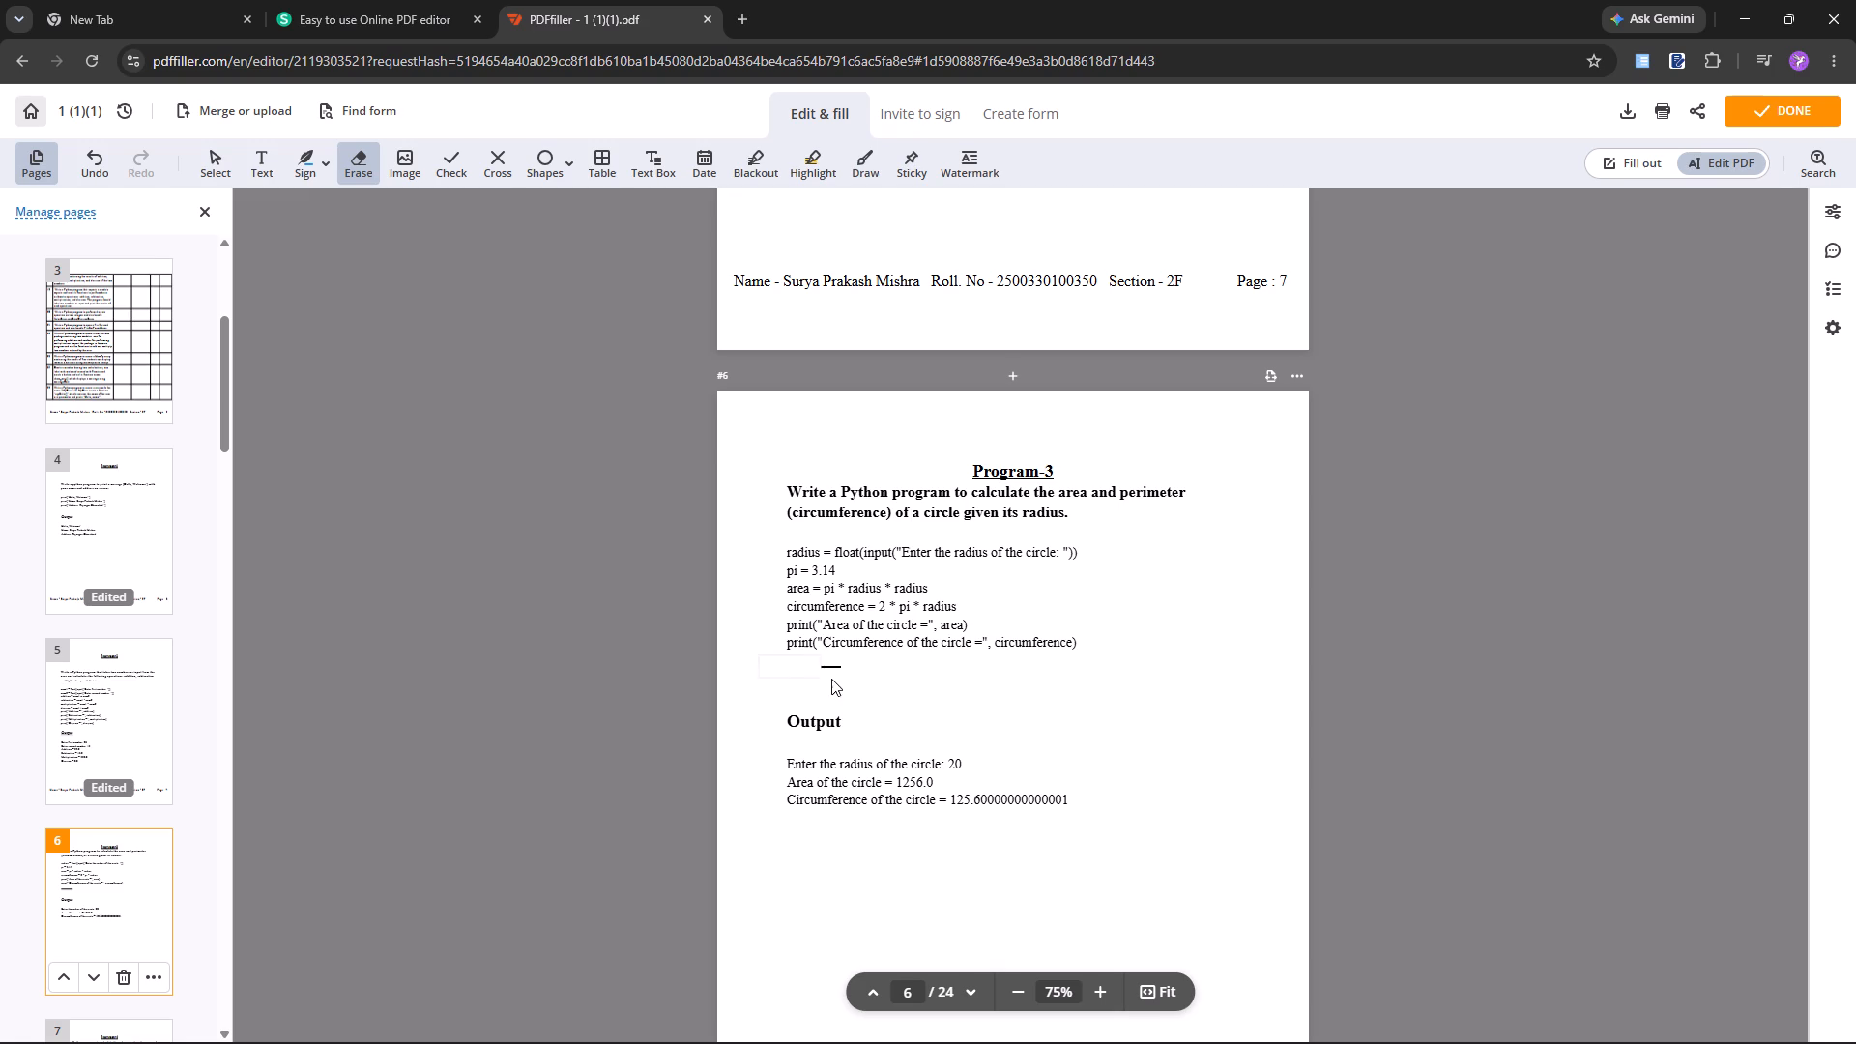
{"action": "left_click_drag", "start_coordinate": [831, 679], "coordinate": [848, 681]}
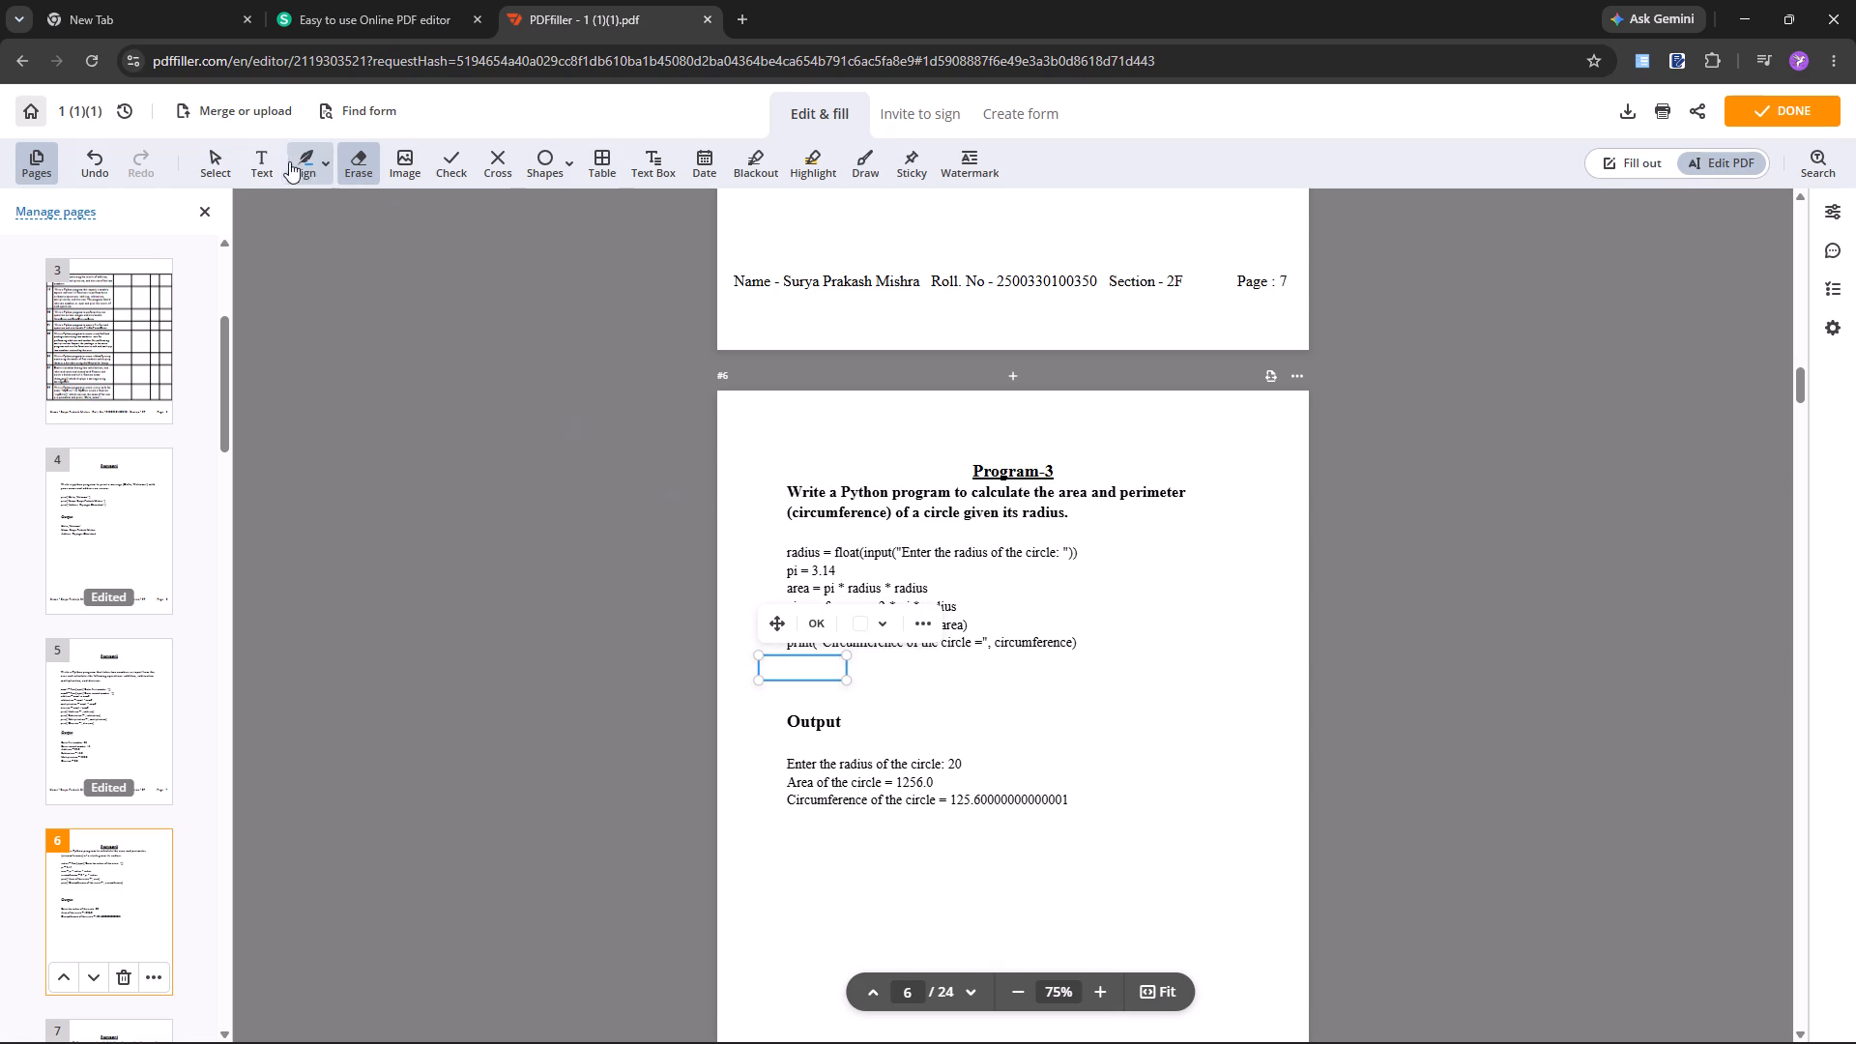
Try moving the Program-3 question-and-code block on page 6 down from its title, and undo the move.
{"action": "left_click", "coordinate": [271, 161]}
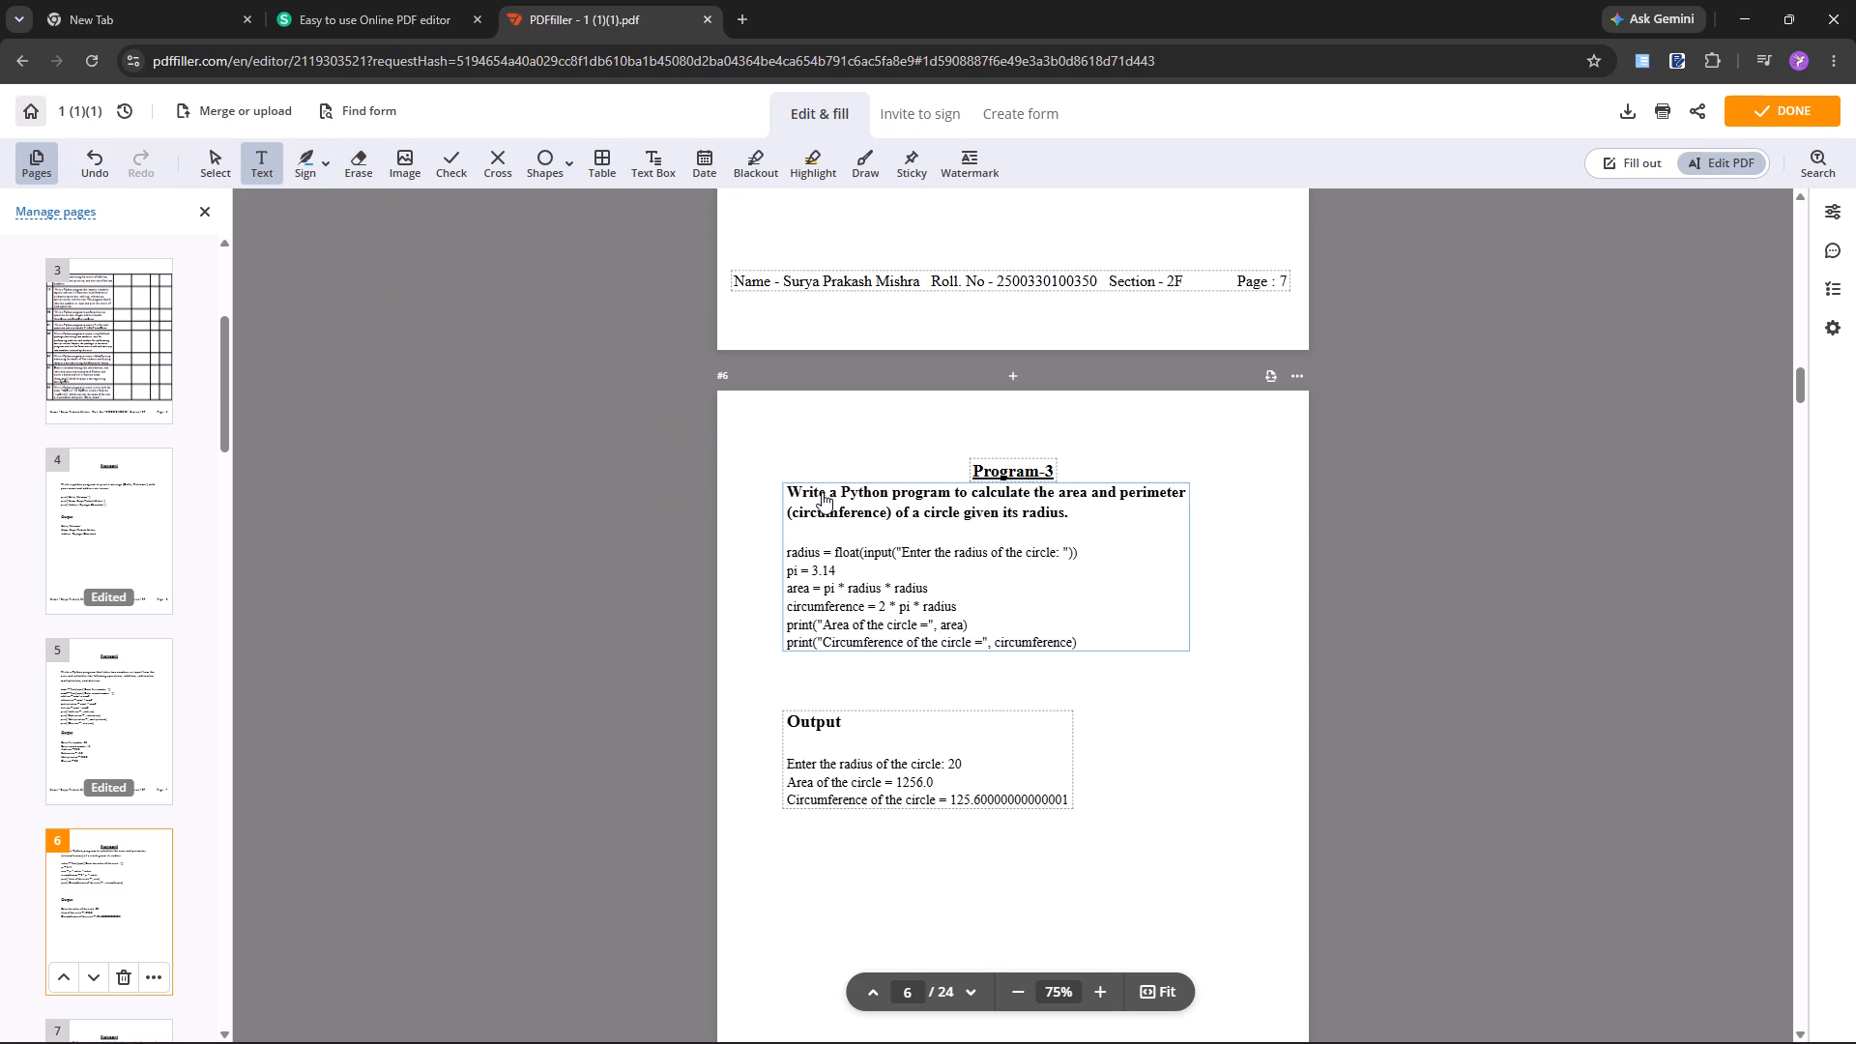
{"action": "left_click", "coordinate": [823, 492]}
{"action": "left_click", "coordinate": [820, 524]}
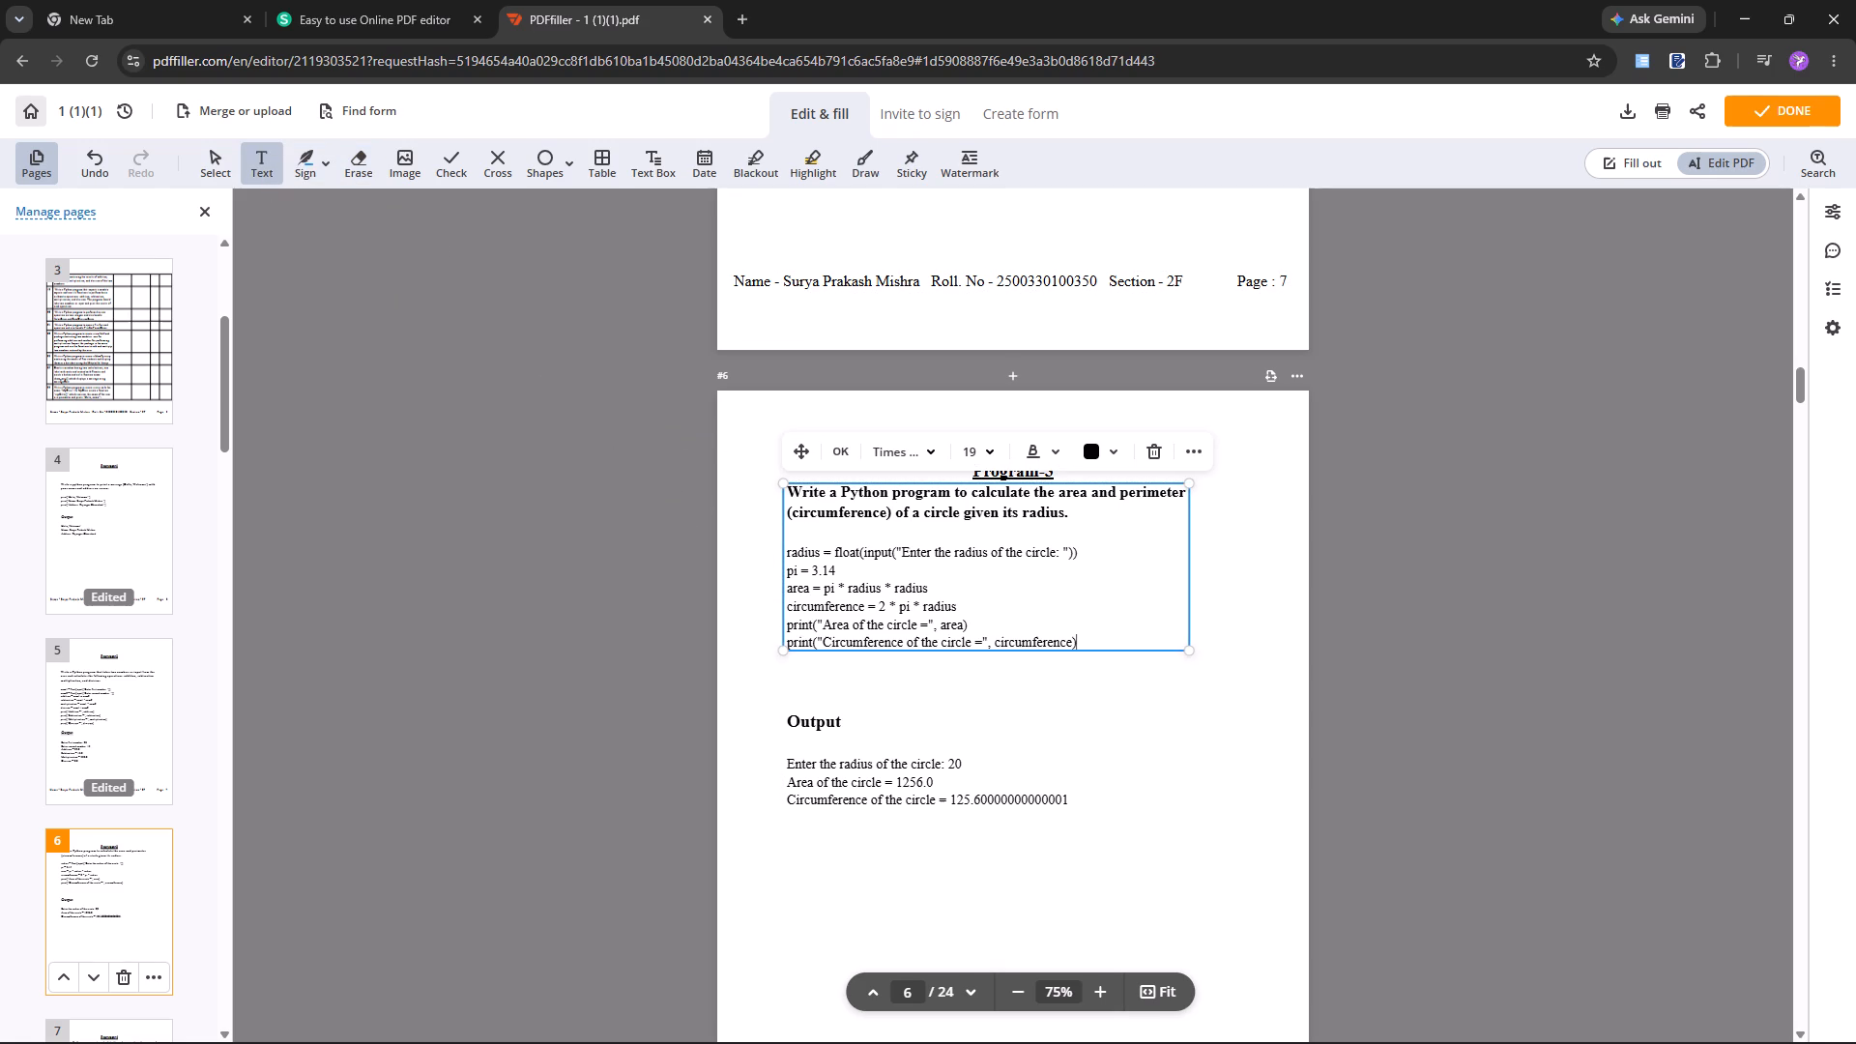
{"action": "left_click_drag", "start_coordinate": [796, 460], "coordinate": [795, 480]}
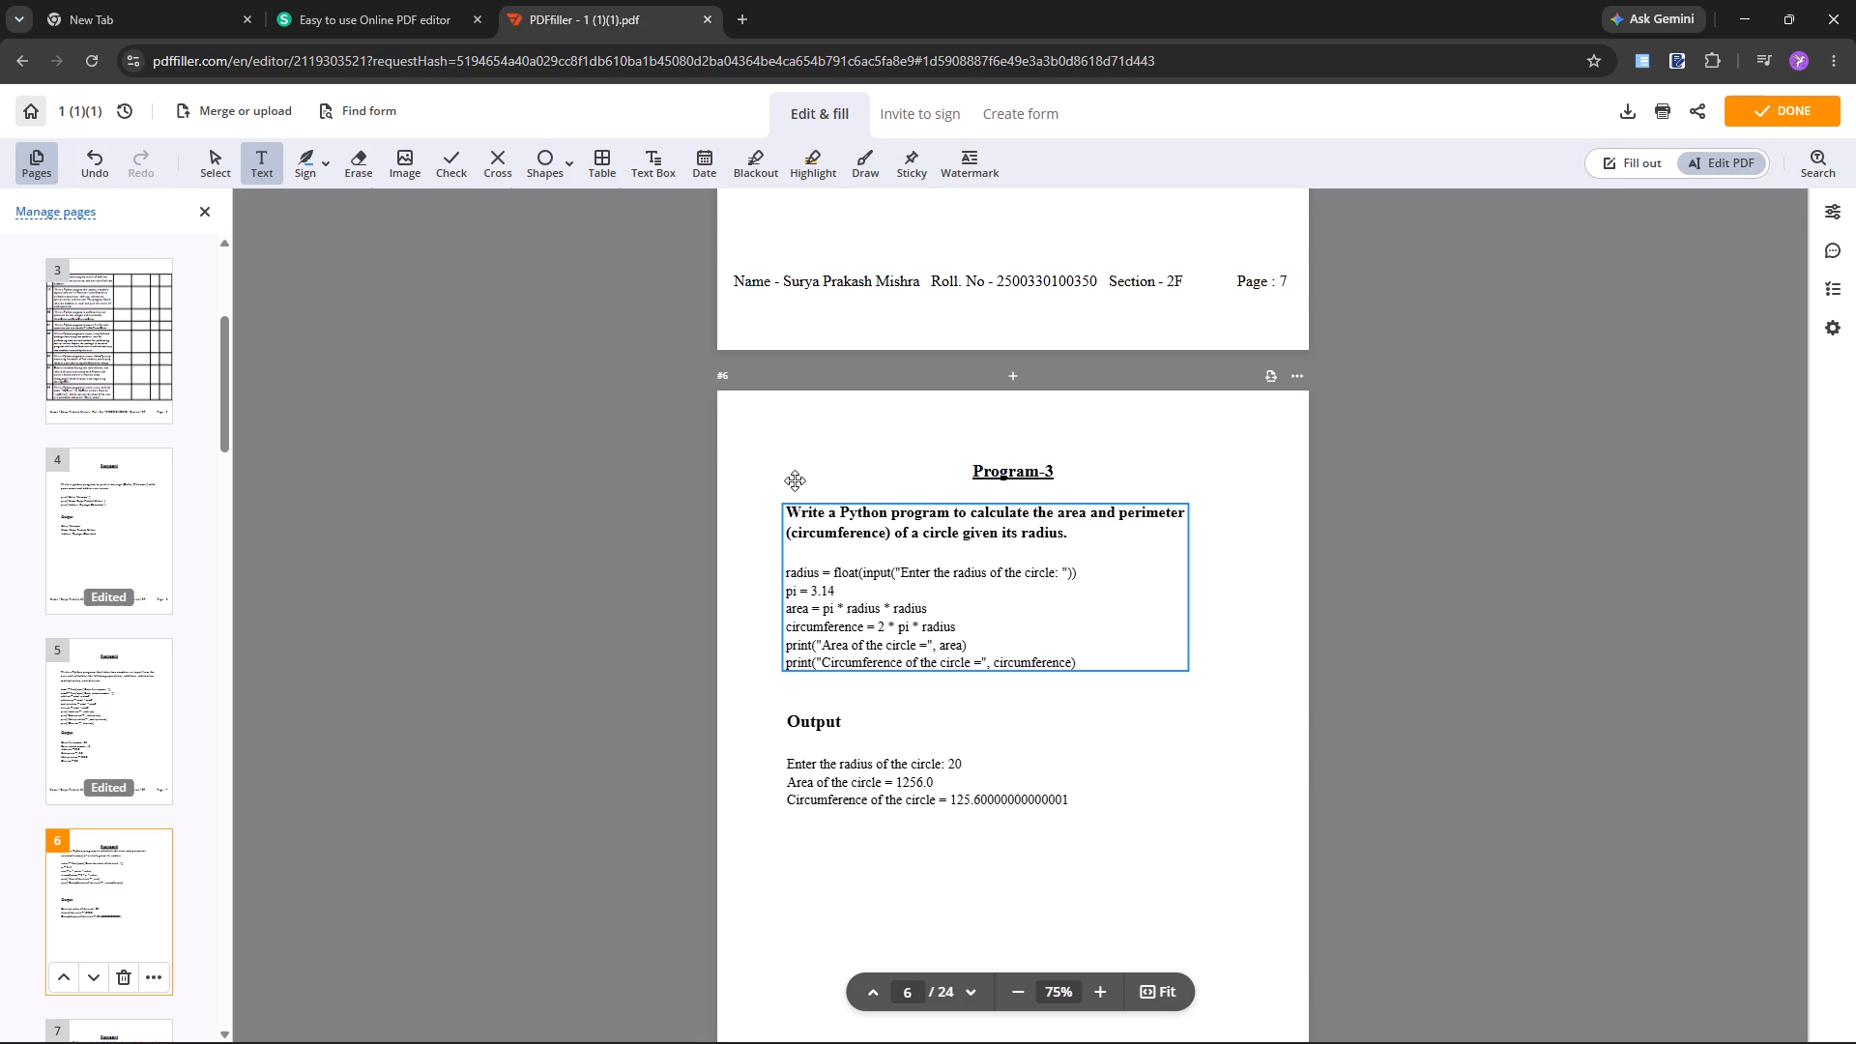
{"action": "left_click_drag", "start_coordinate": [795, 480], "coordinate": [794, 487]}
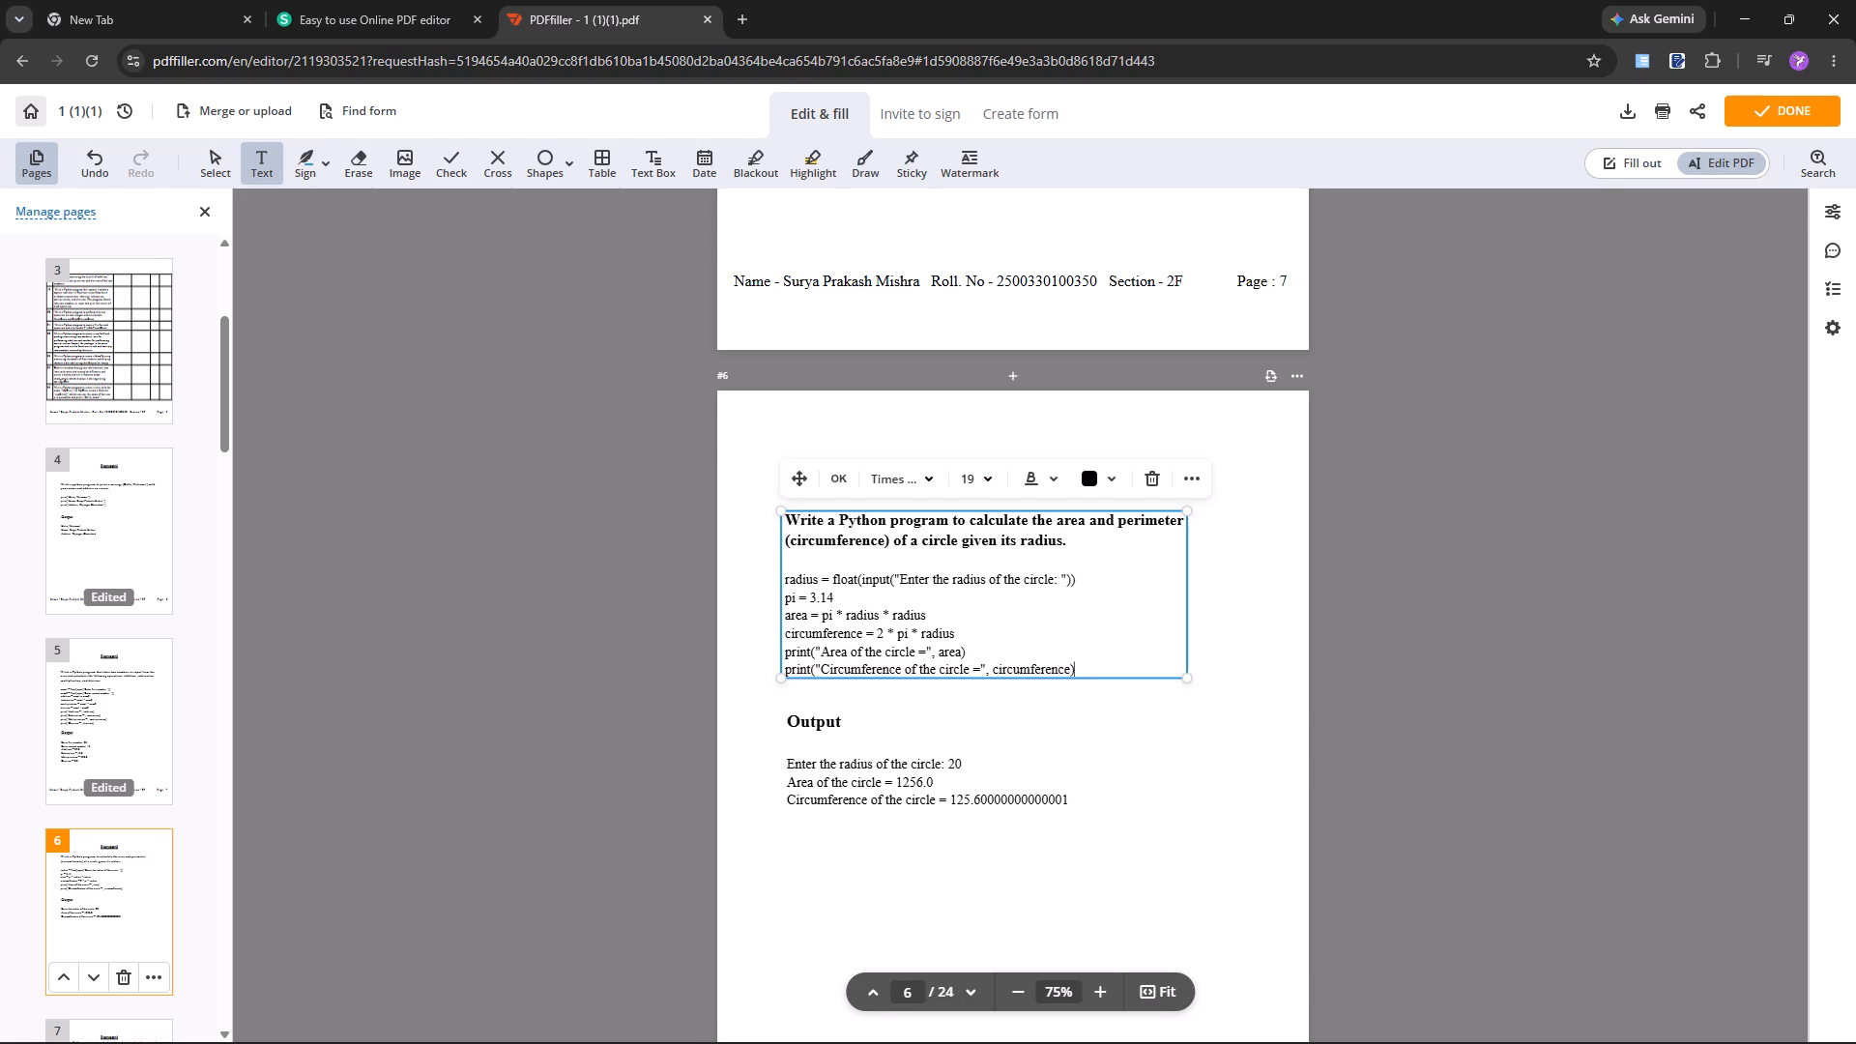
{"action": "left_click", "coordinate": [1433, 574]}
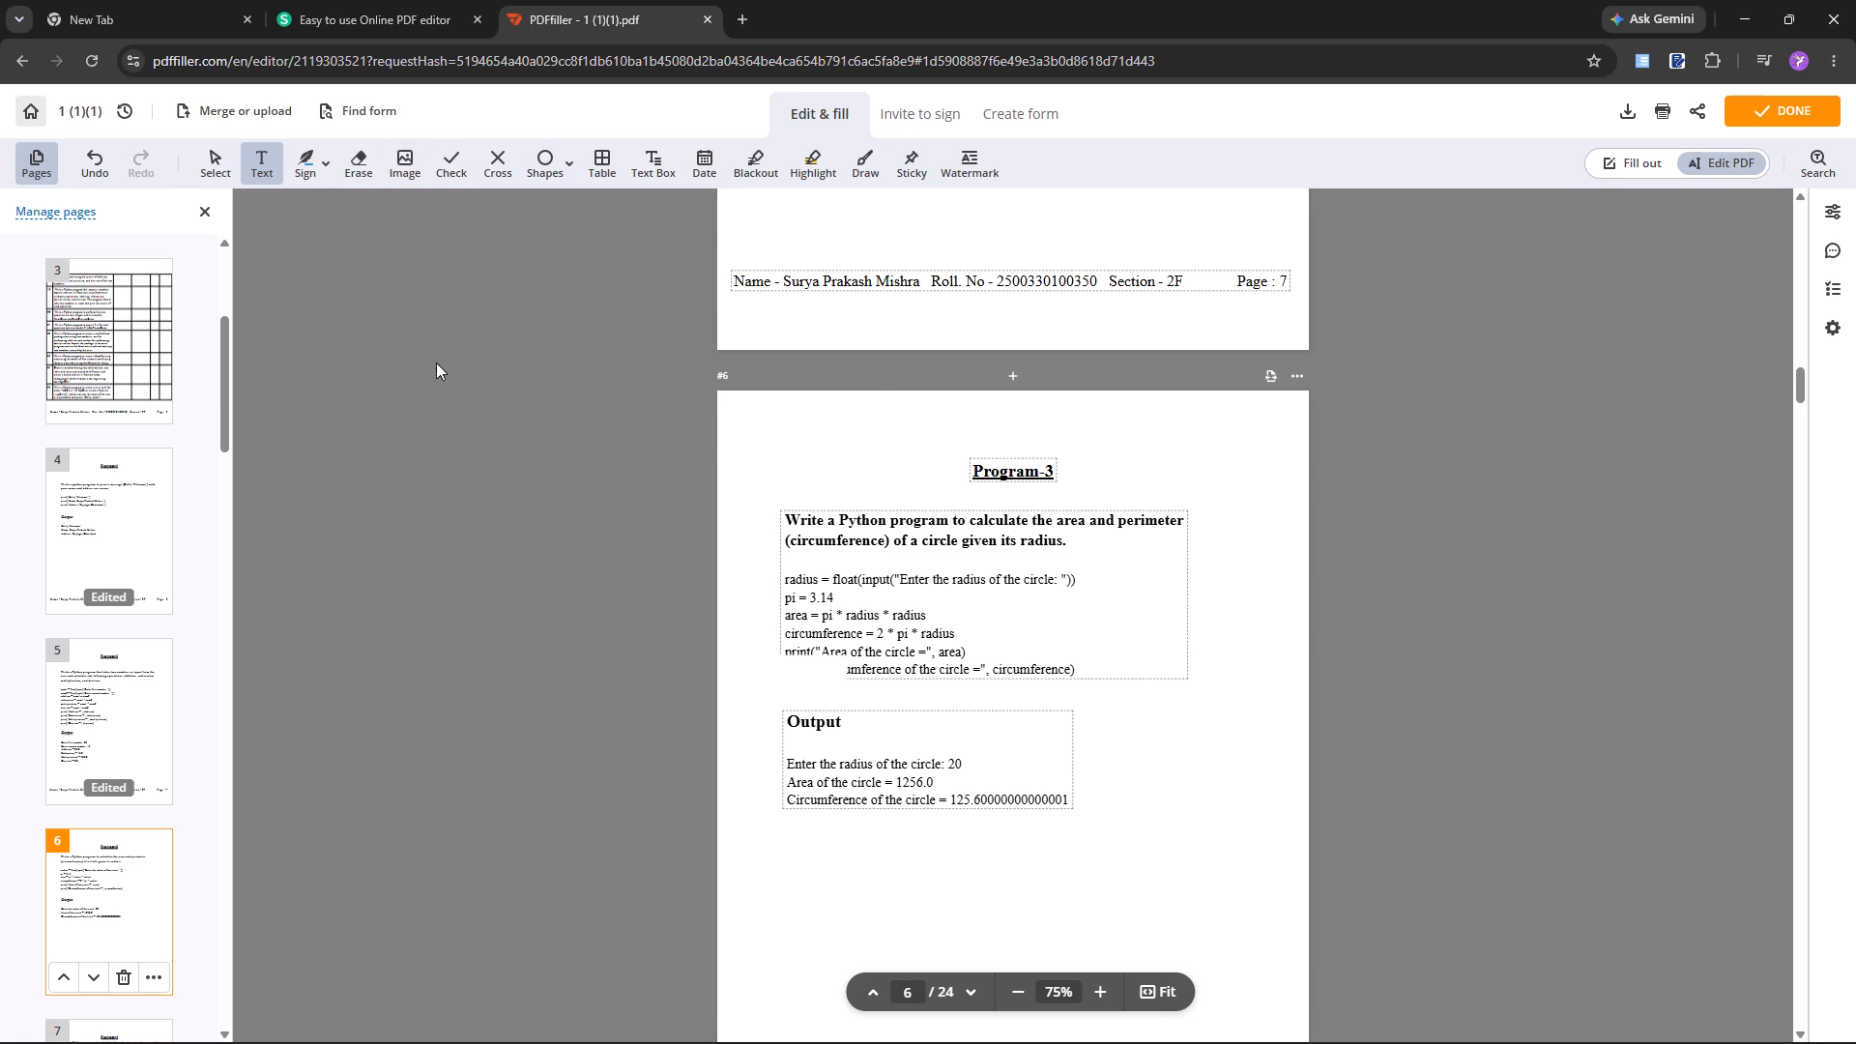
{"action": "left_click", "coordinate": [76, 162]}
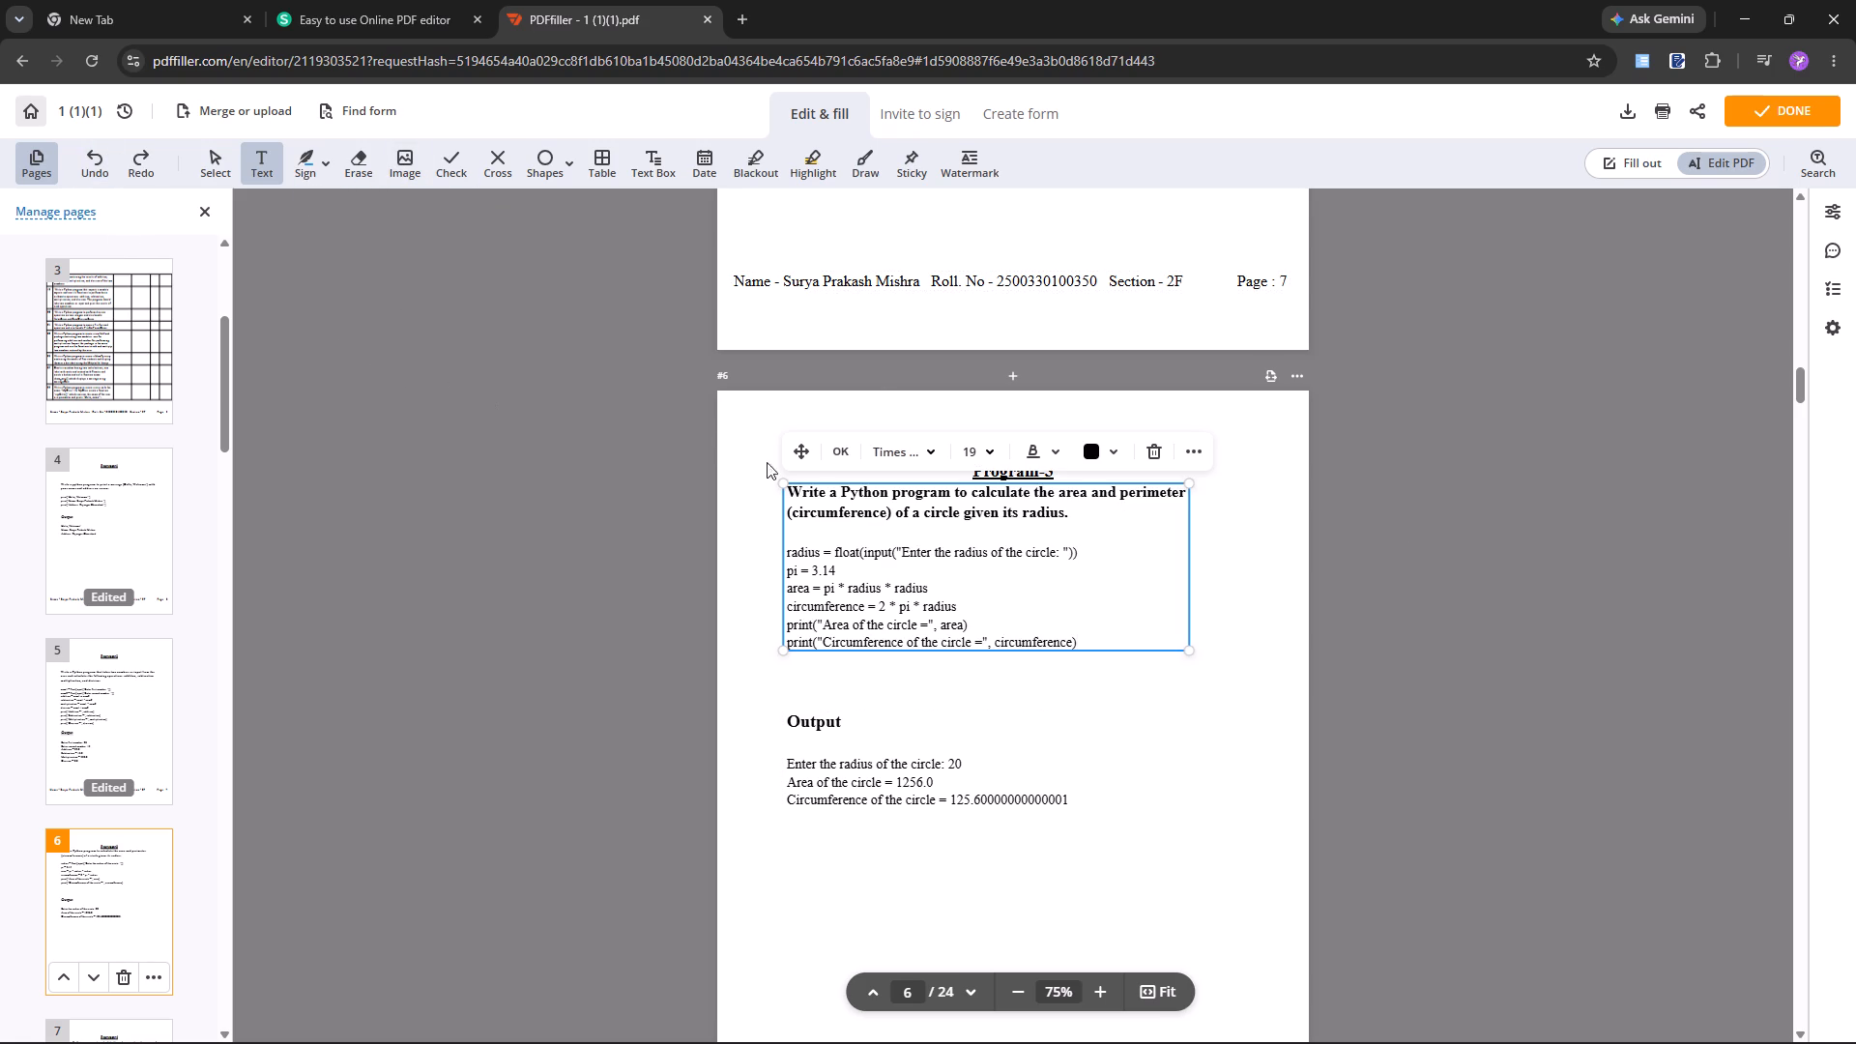
Move the Program-3 question-and-code block on page 6 straight down, leaving space under the title and placing it just above the Output block.
{"action": "left_click_drag", "start_coordinate": [808, 451], "coordinate": [801, 500]}
{"action": "left_click_drag", "start_coordinate": [785, 492], "coordinate": [793, 480]}
{"action": "left_click", "coordinate": [1395, 521]}
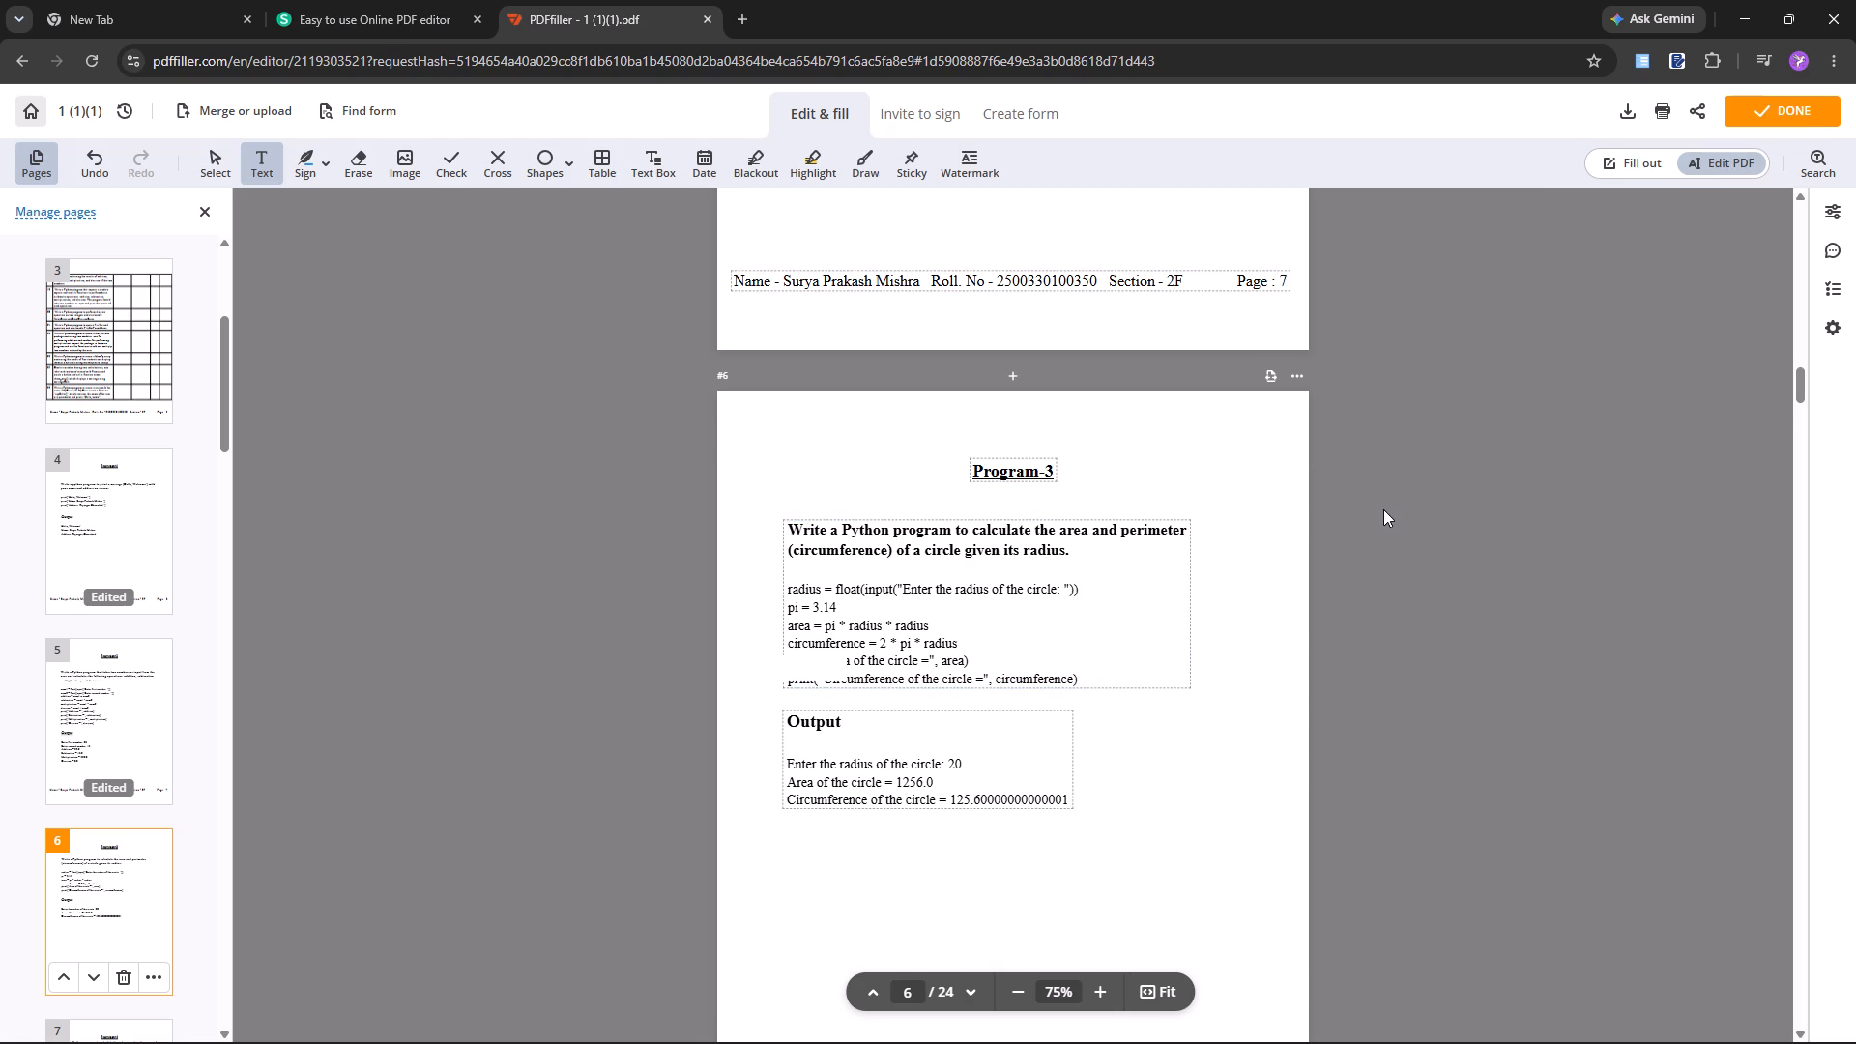
Review the layout and spacing of the Program-1, Program-2 and Program-3 pages for comparison.
{"action": "scroll", "coordinate": [1174, 320], "scroll_direction": "up", "scroll_amount": 5}
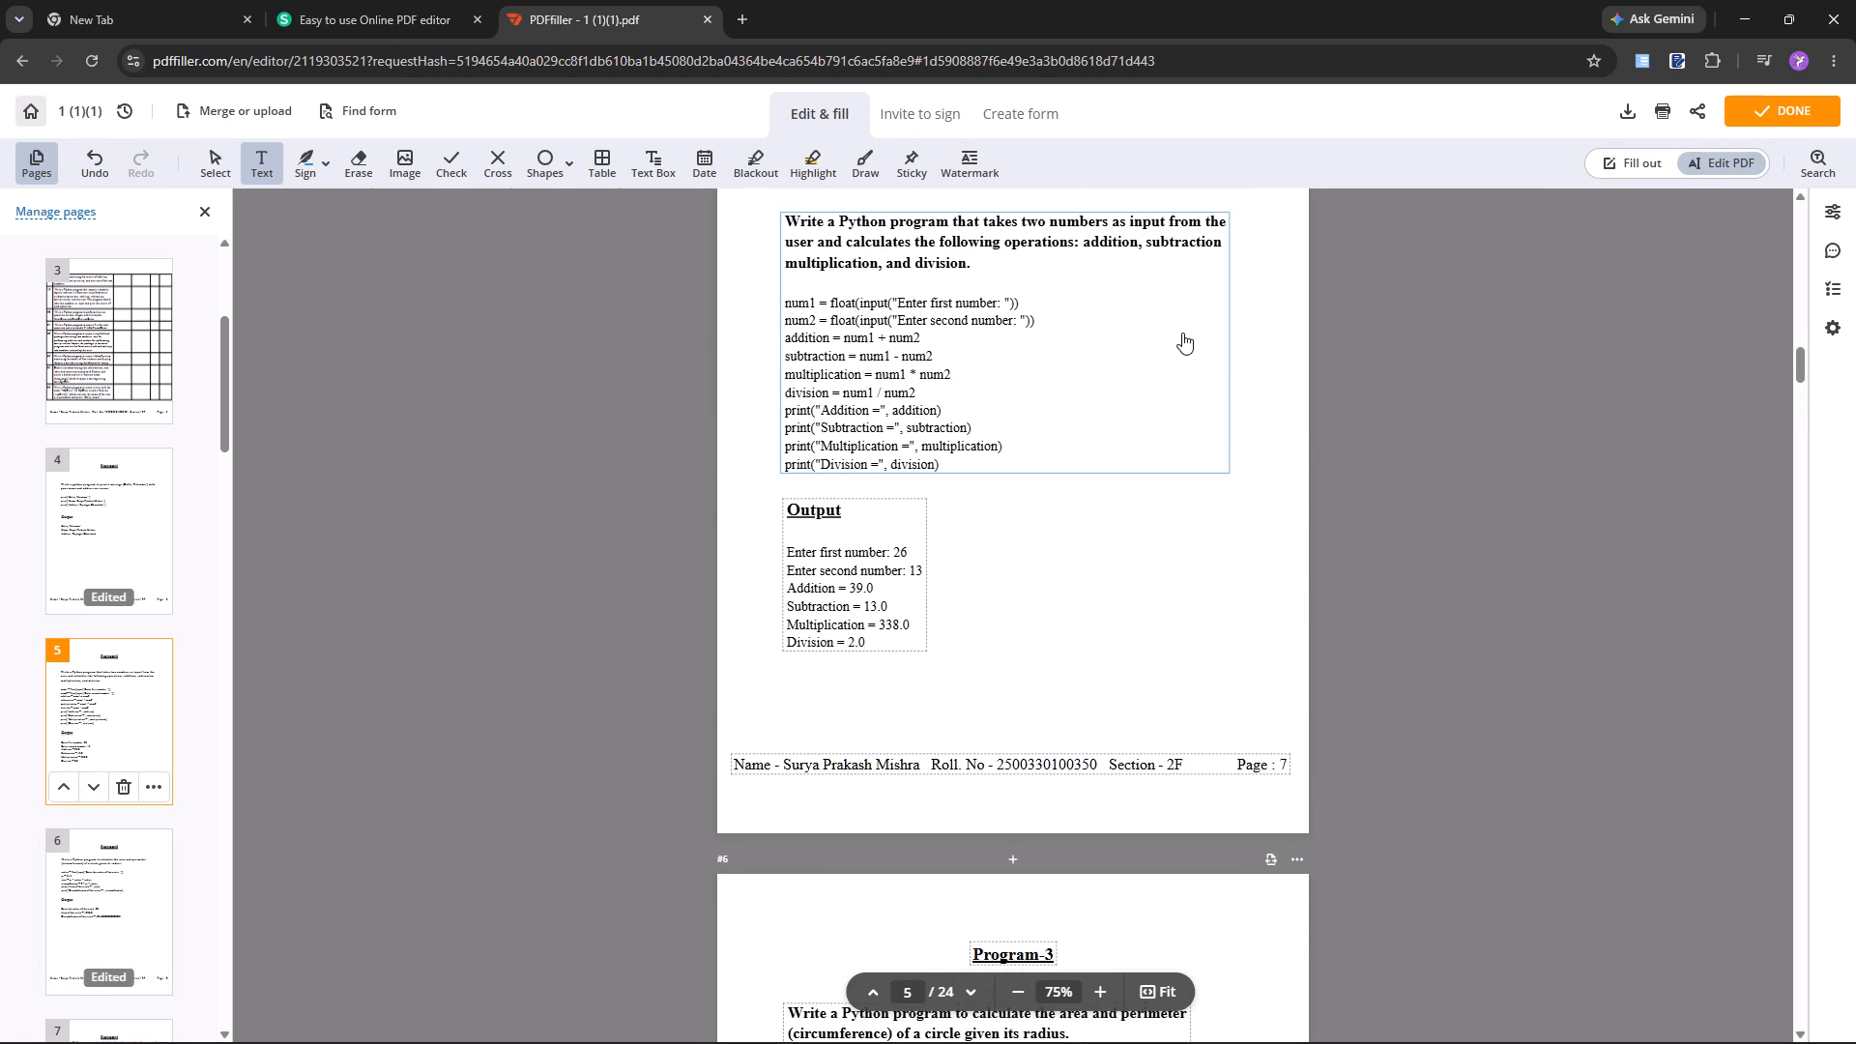
{"action": "scroll", "coordinate": [1182, 333], "scroll_direction": "up", "scroll_amount": 6}
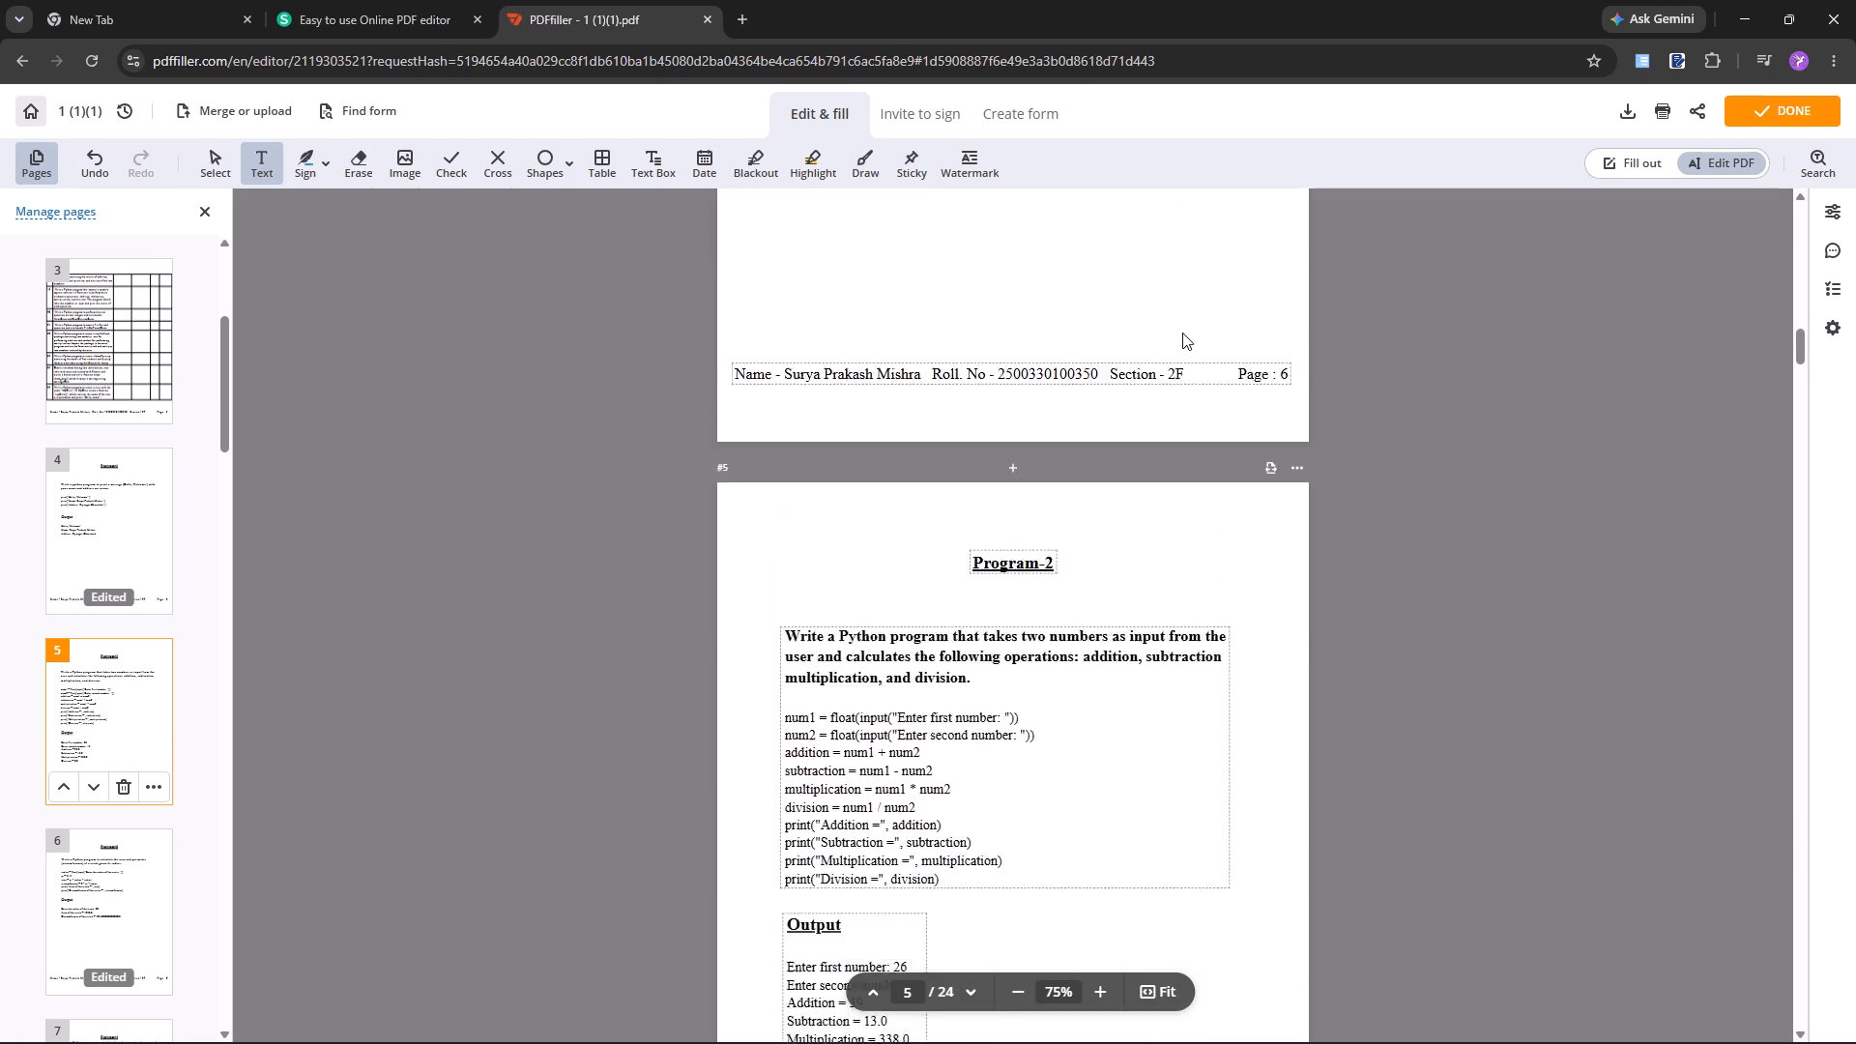
{"action": "scroll", "coordinate": [1182, 333], "scroll_direction": "up", "scroll_amount": 5}
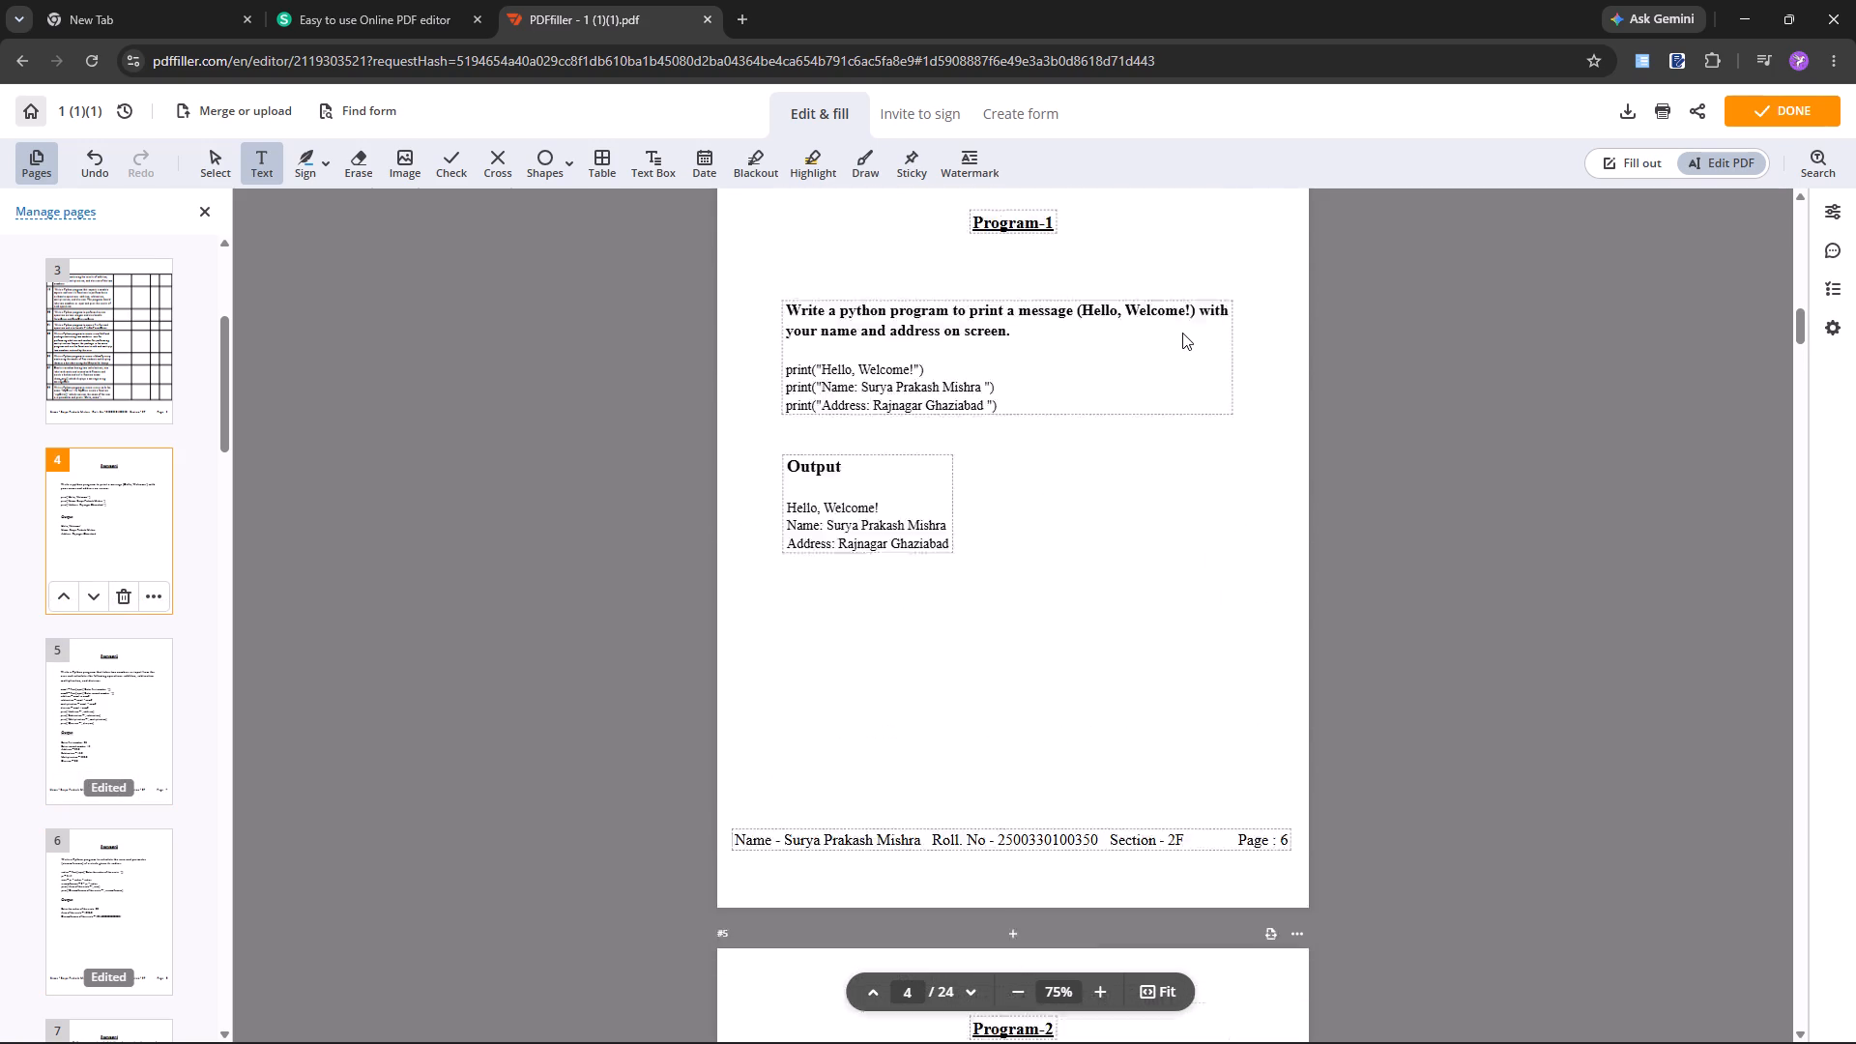
{"action": "scroll", "coordinate": [1182, 333], "scroll_direction": "up", "scroll_amount": 5}
{"action": "scroll", "coordinate": [1175, 341], "scroll_direction": "down", "scroll_amount": 4}
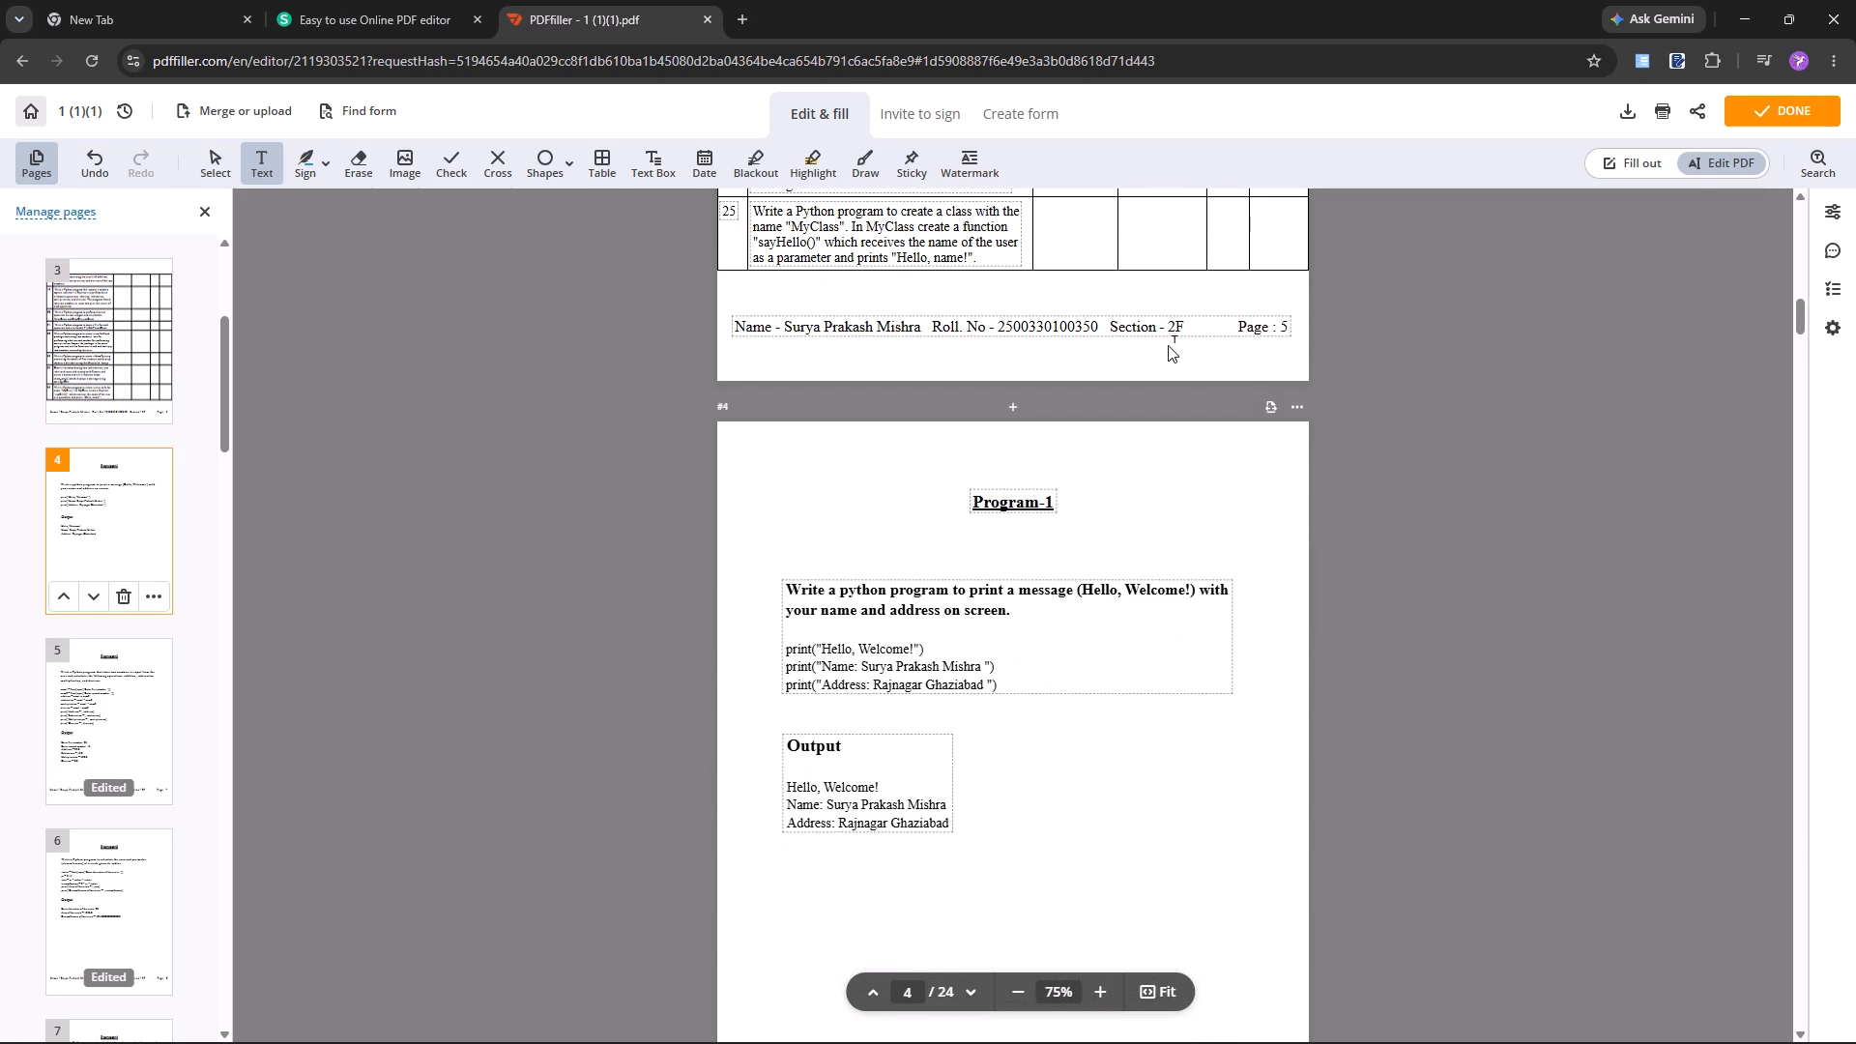
{"action": "scroll", "coordinate": [1165, 376], "scroll_direction": "down", "scroll_amount": 6}
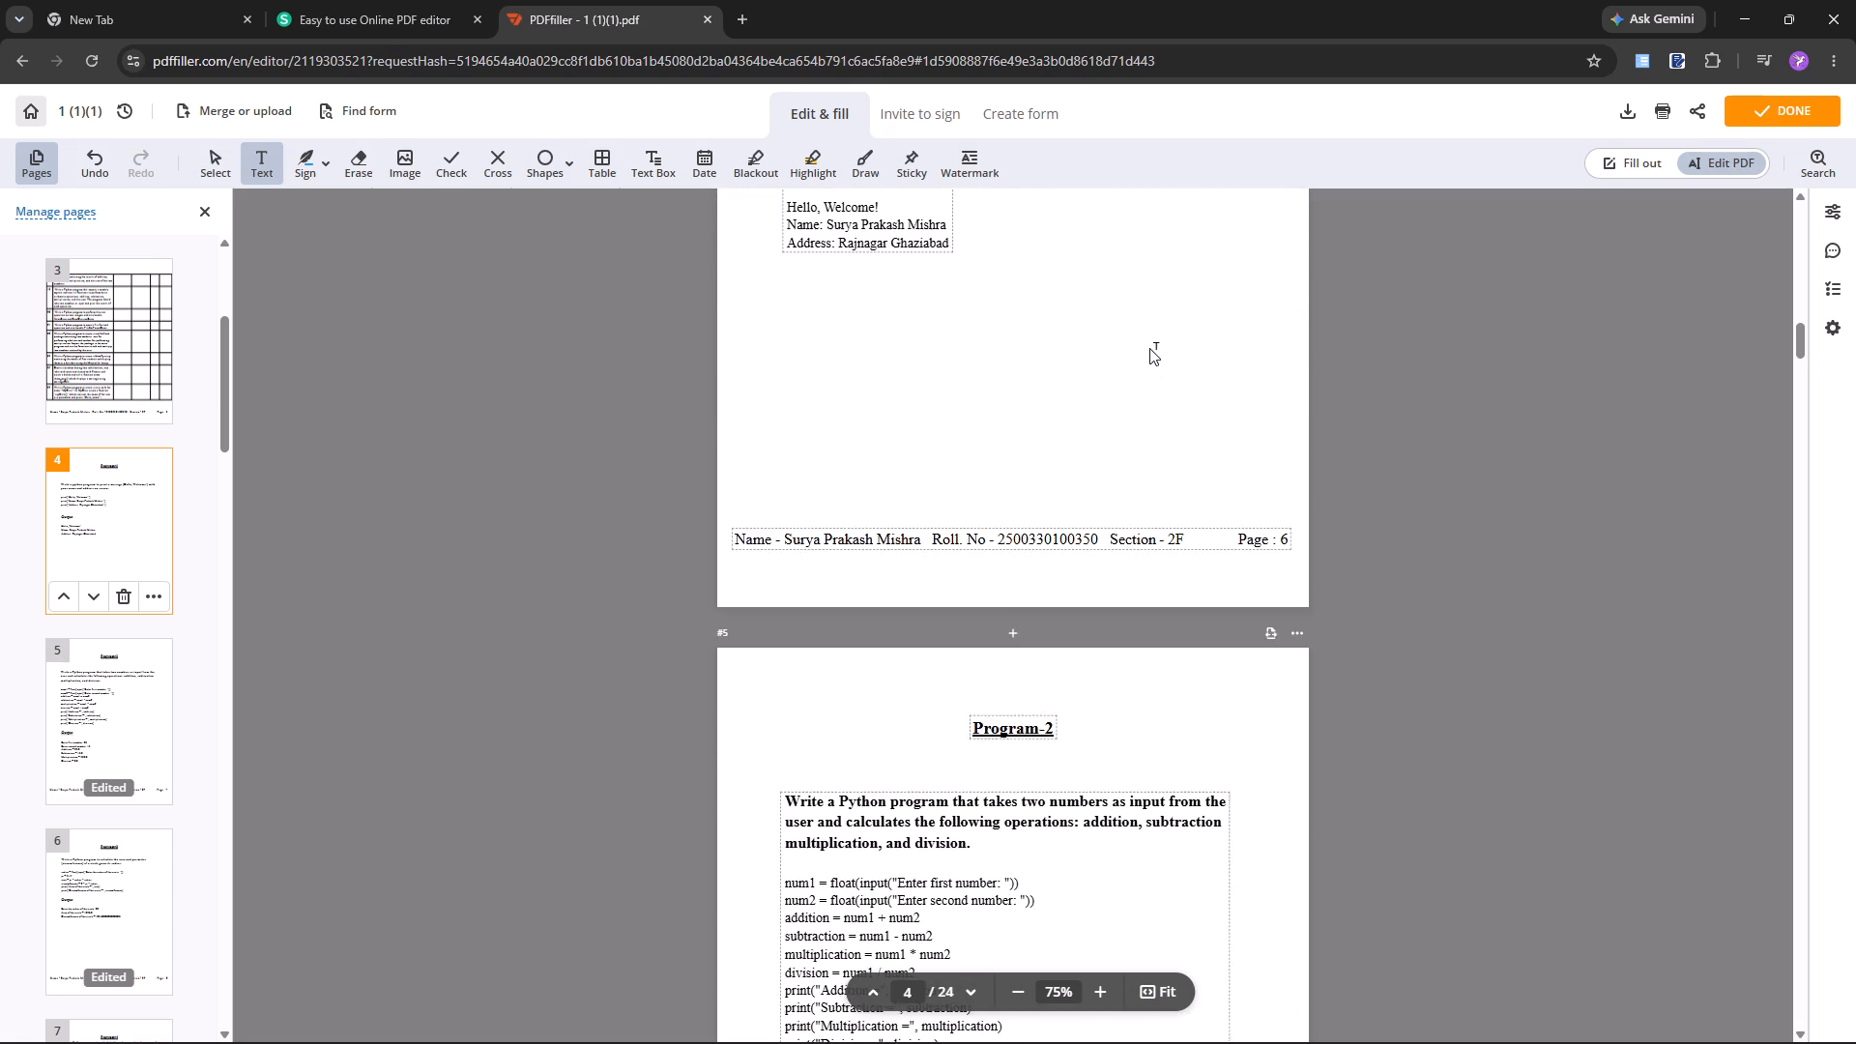
{"action": "scroll", "coordinate": [1149, 348], "scroll_direction": "down", "scroll_amount": 10}
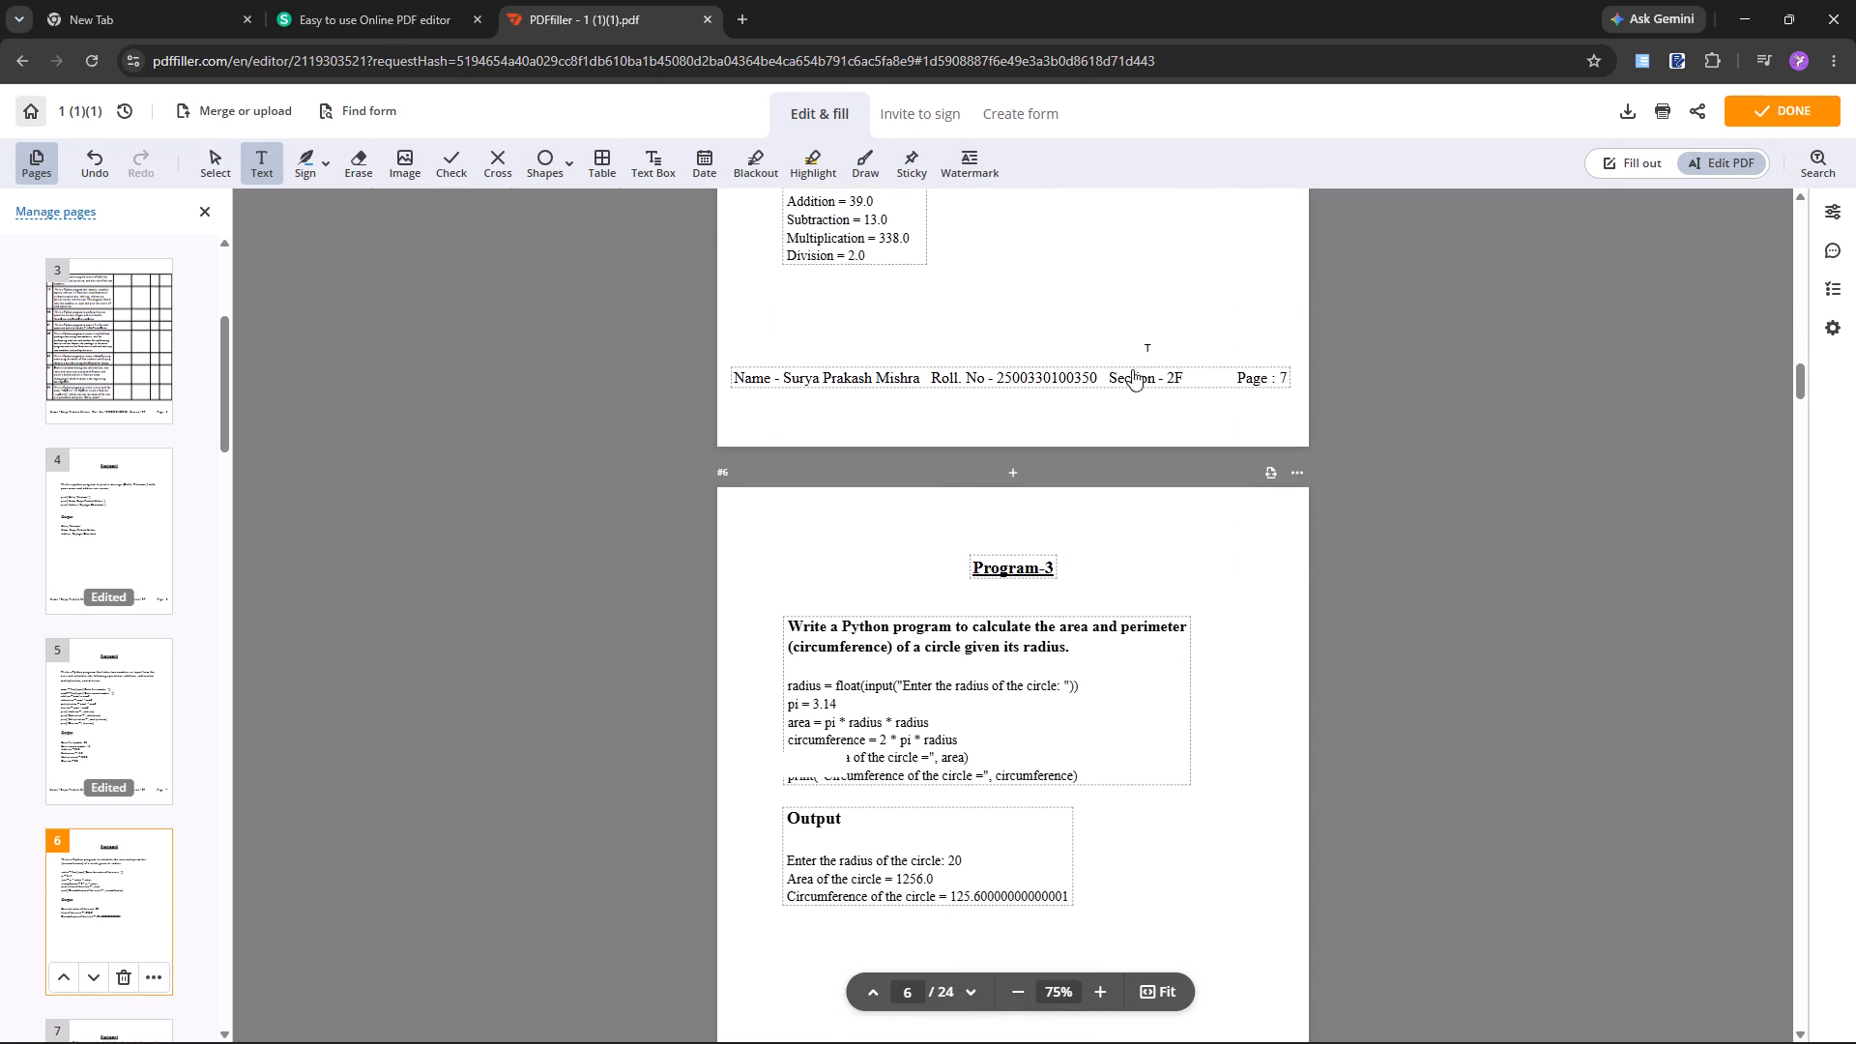
Delete the erase patch covering the start of the two print lines in the Program-3 code on page 6.
{"action": "left_click", "coordinate": [343, 178]}
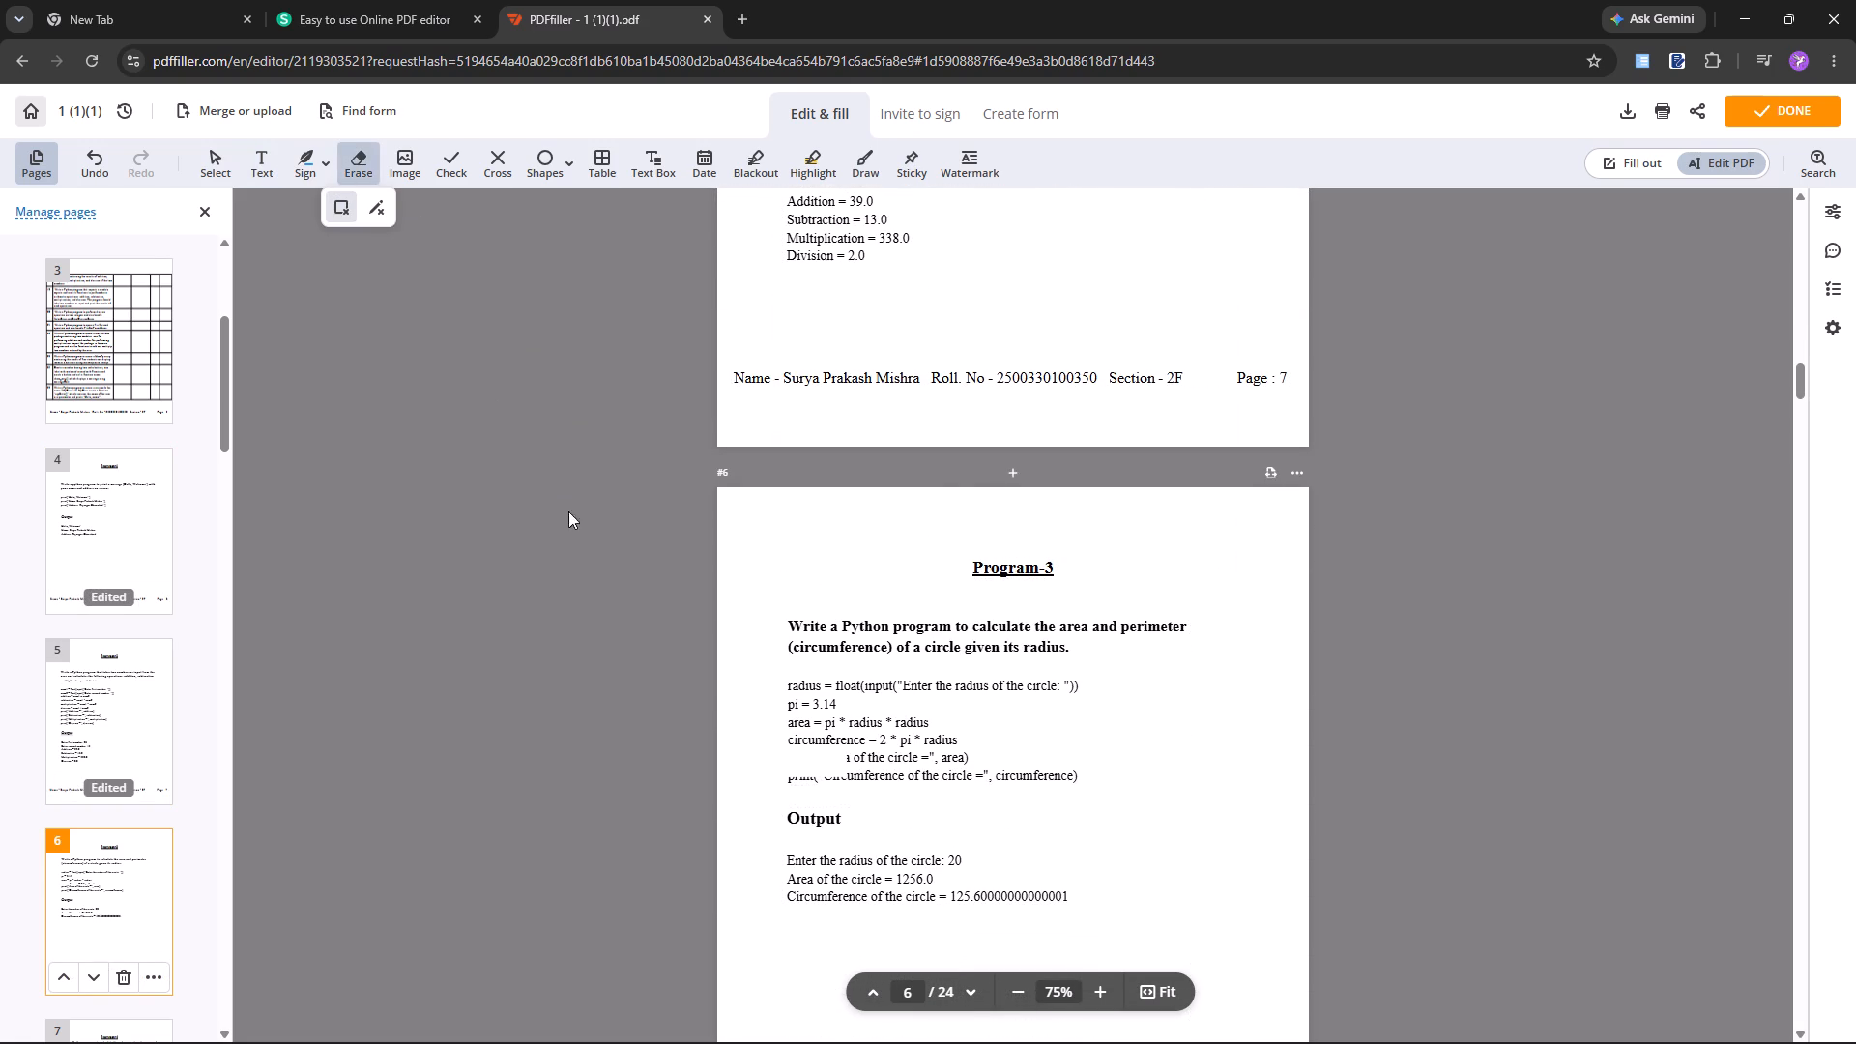
{"action": "left_click", "coordinate": [800, 754]}
{"action": "left_click", "coordinate": [222, 158]}
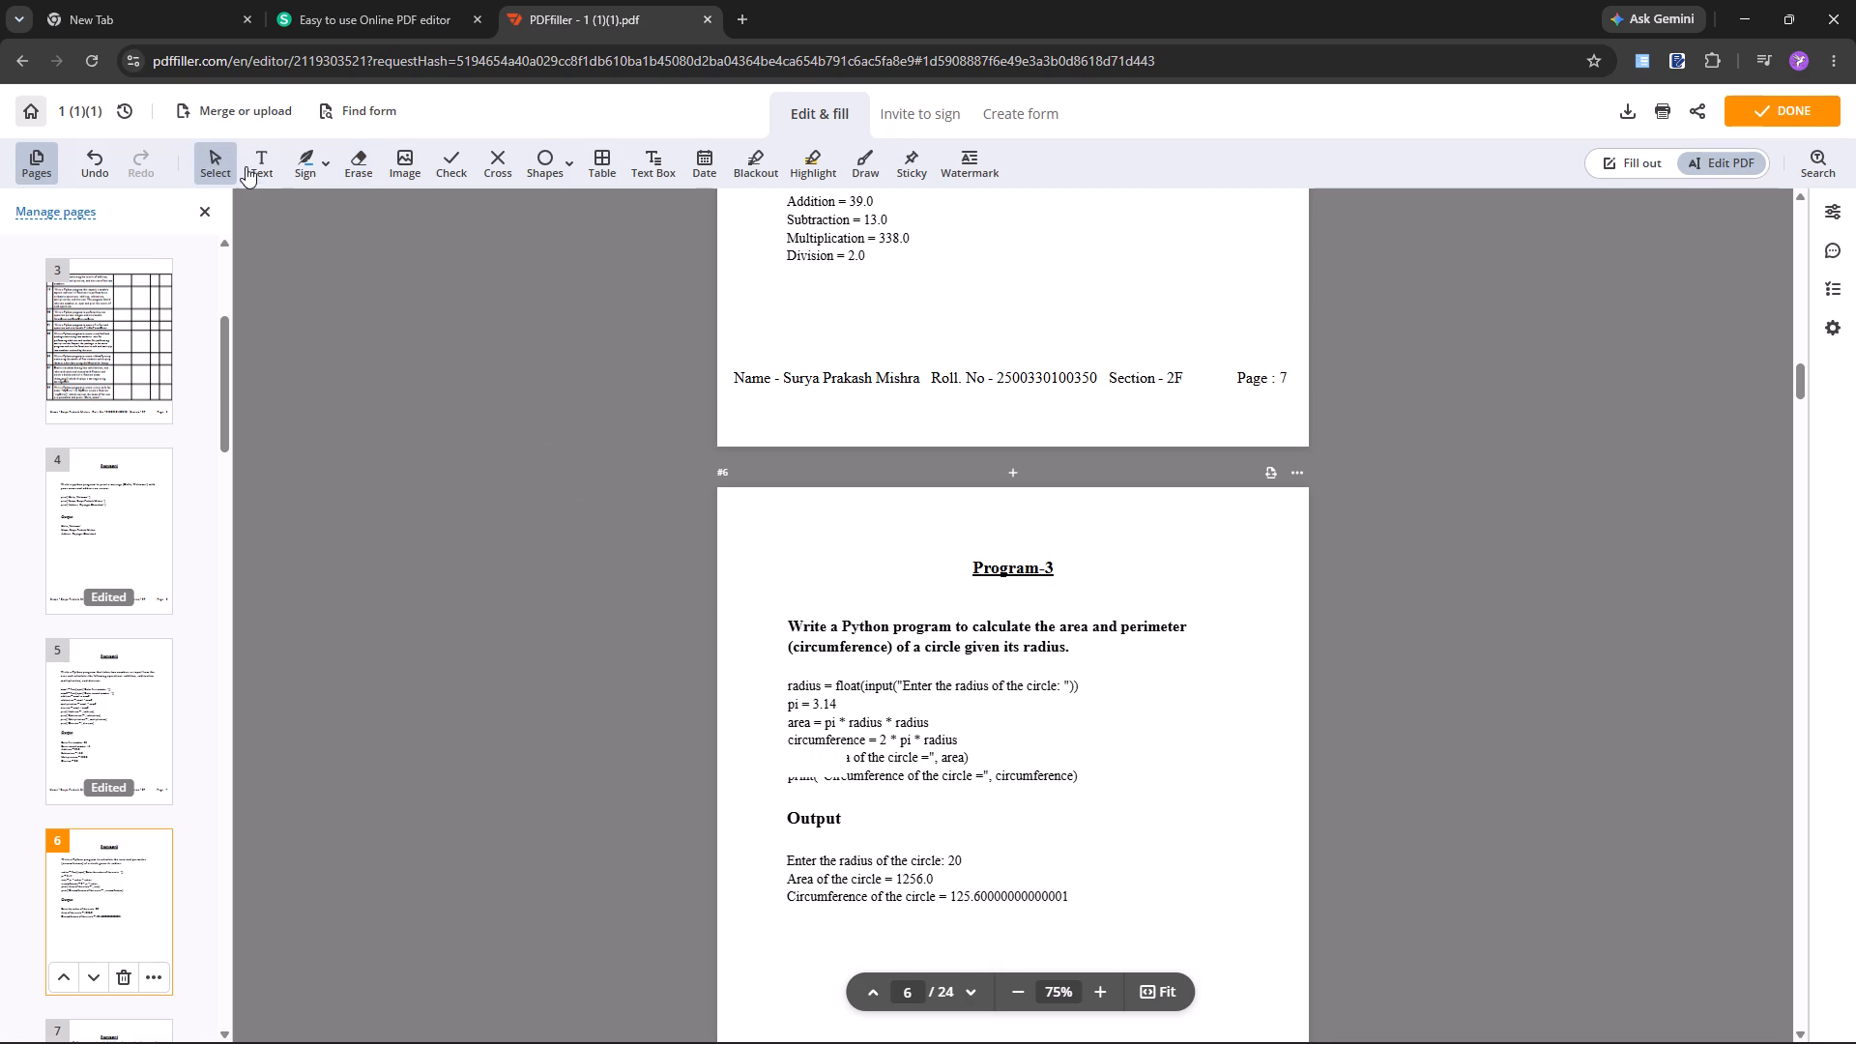
{"action": "left_click", "coordinate": [826, 760]}
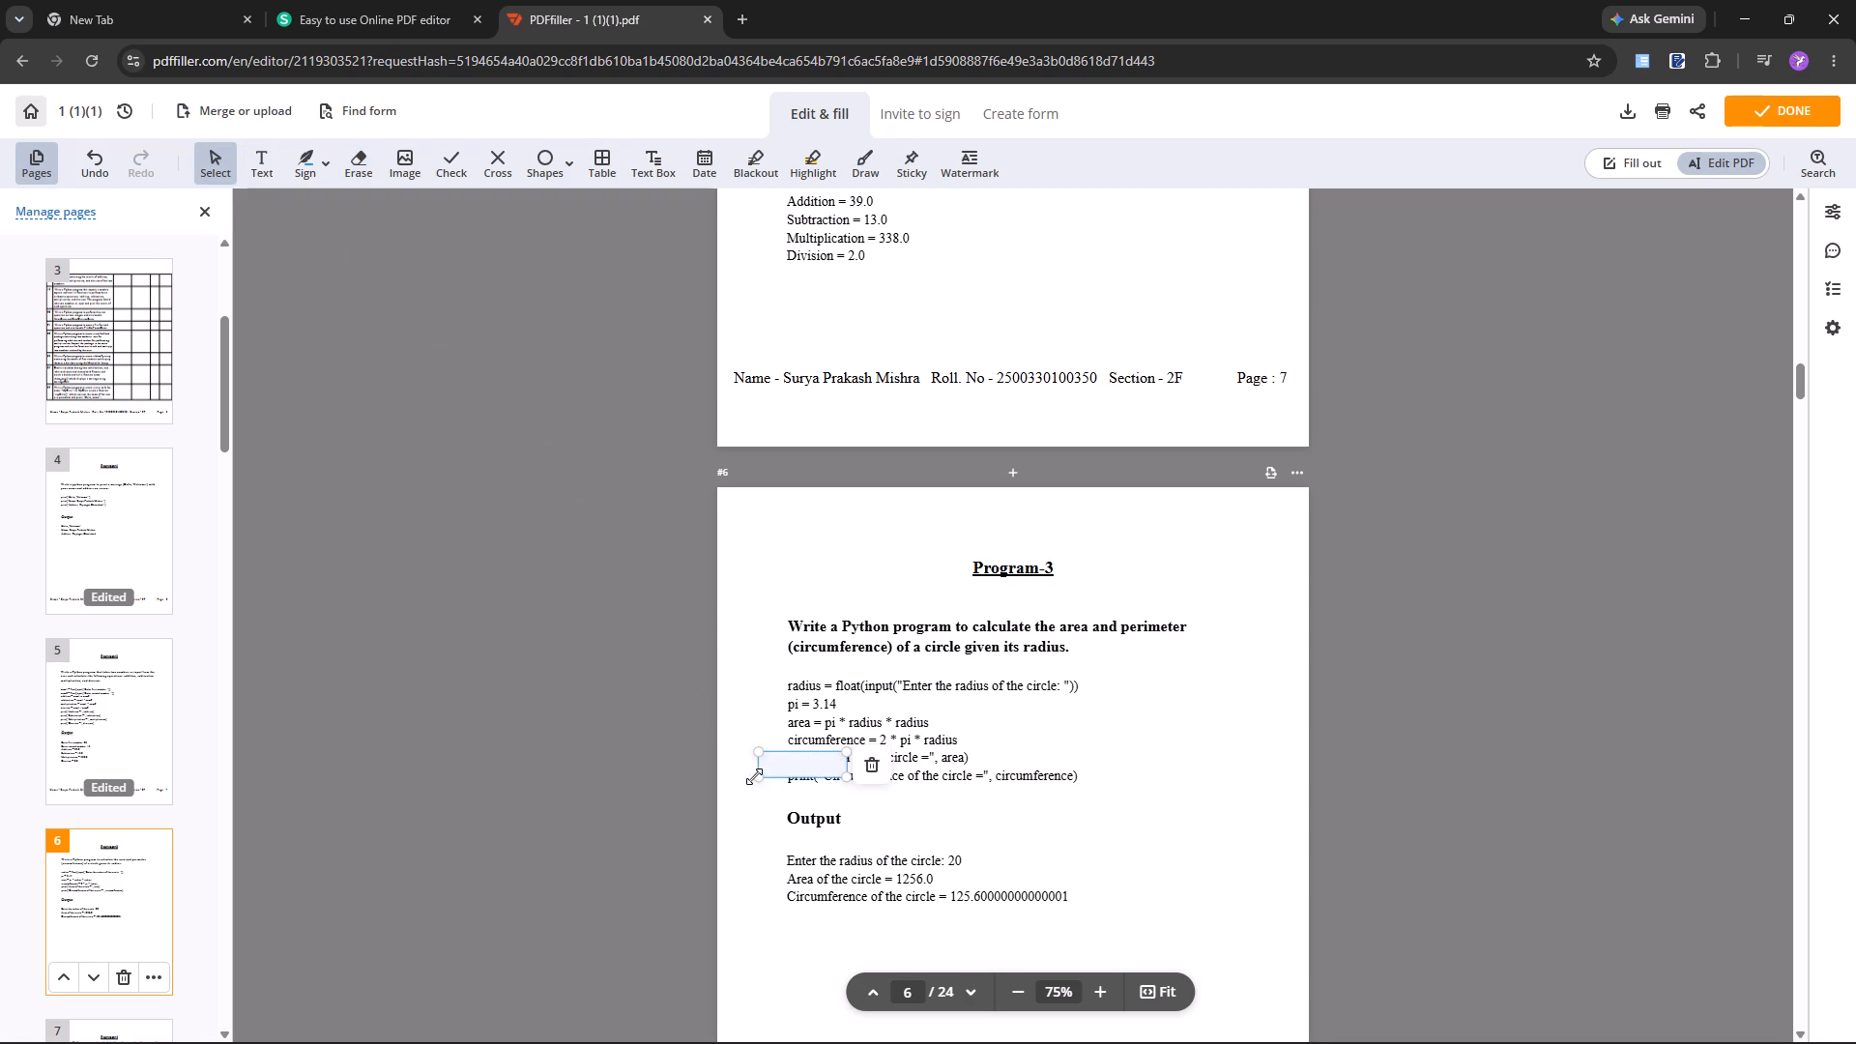
{"action": "left_click_drag", "start_coordinate": [754, 776], "coordinate": [808, 720]}
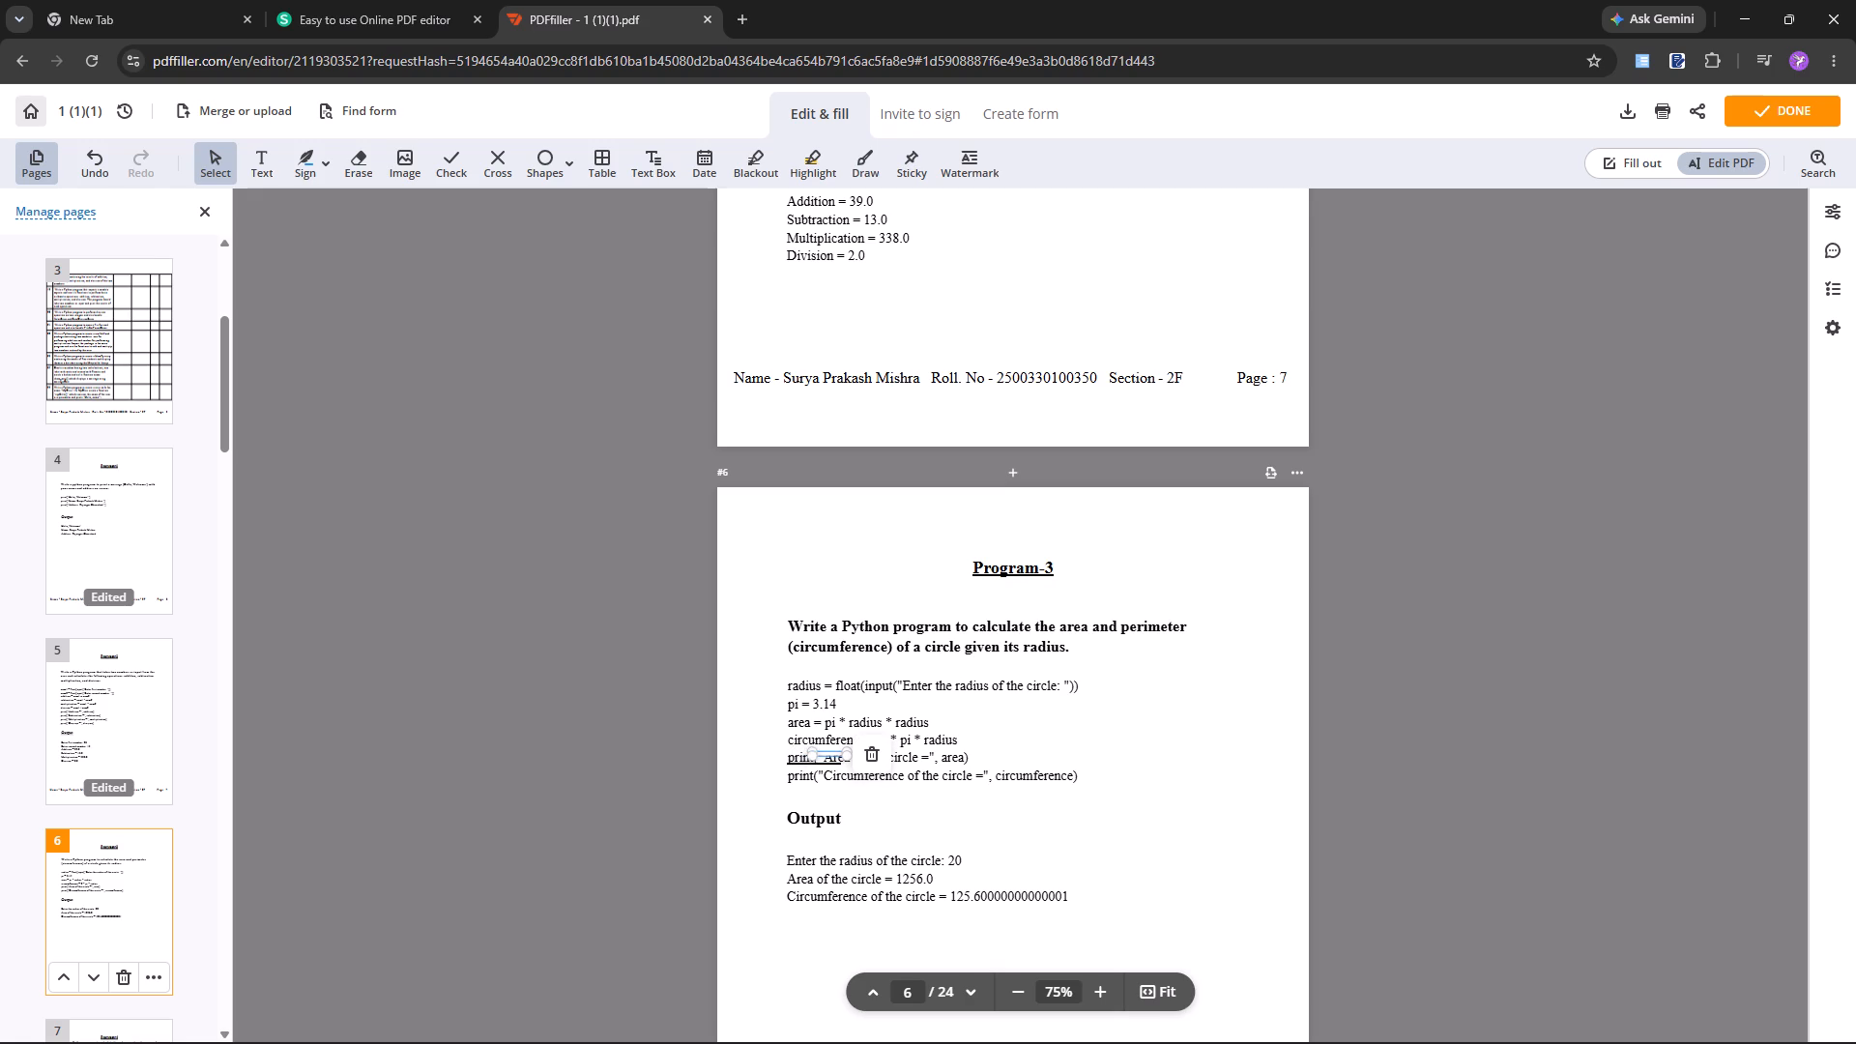
{"action": "left_click_drag", "start_coordinate": [808, 720], "coordinate": [770, 746]}
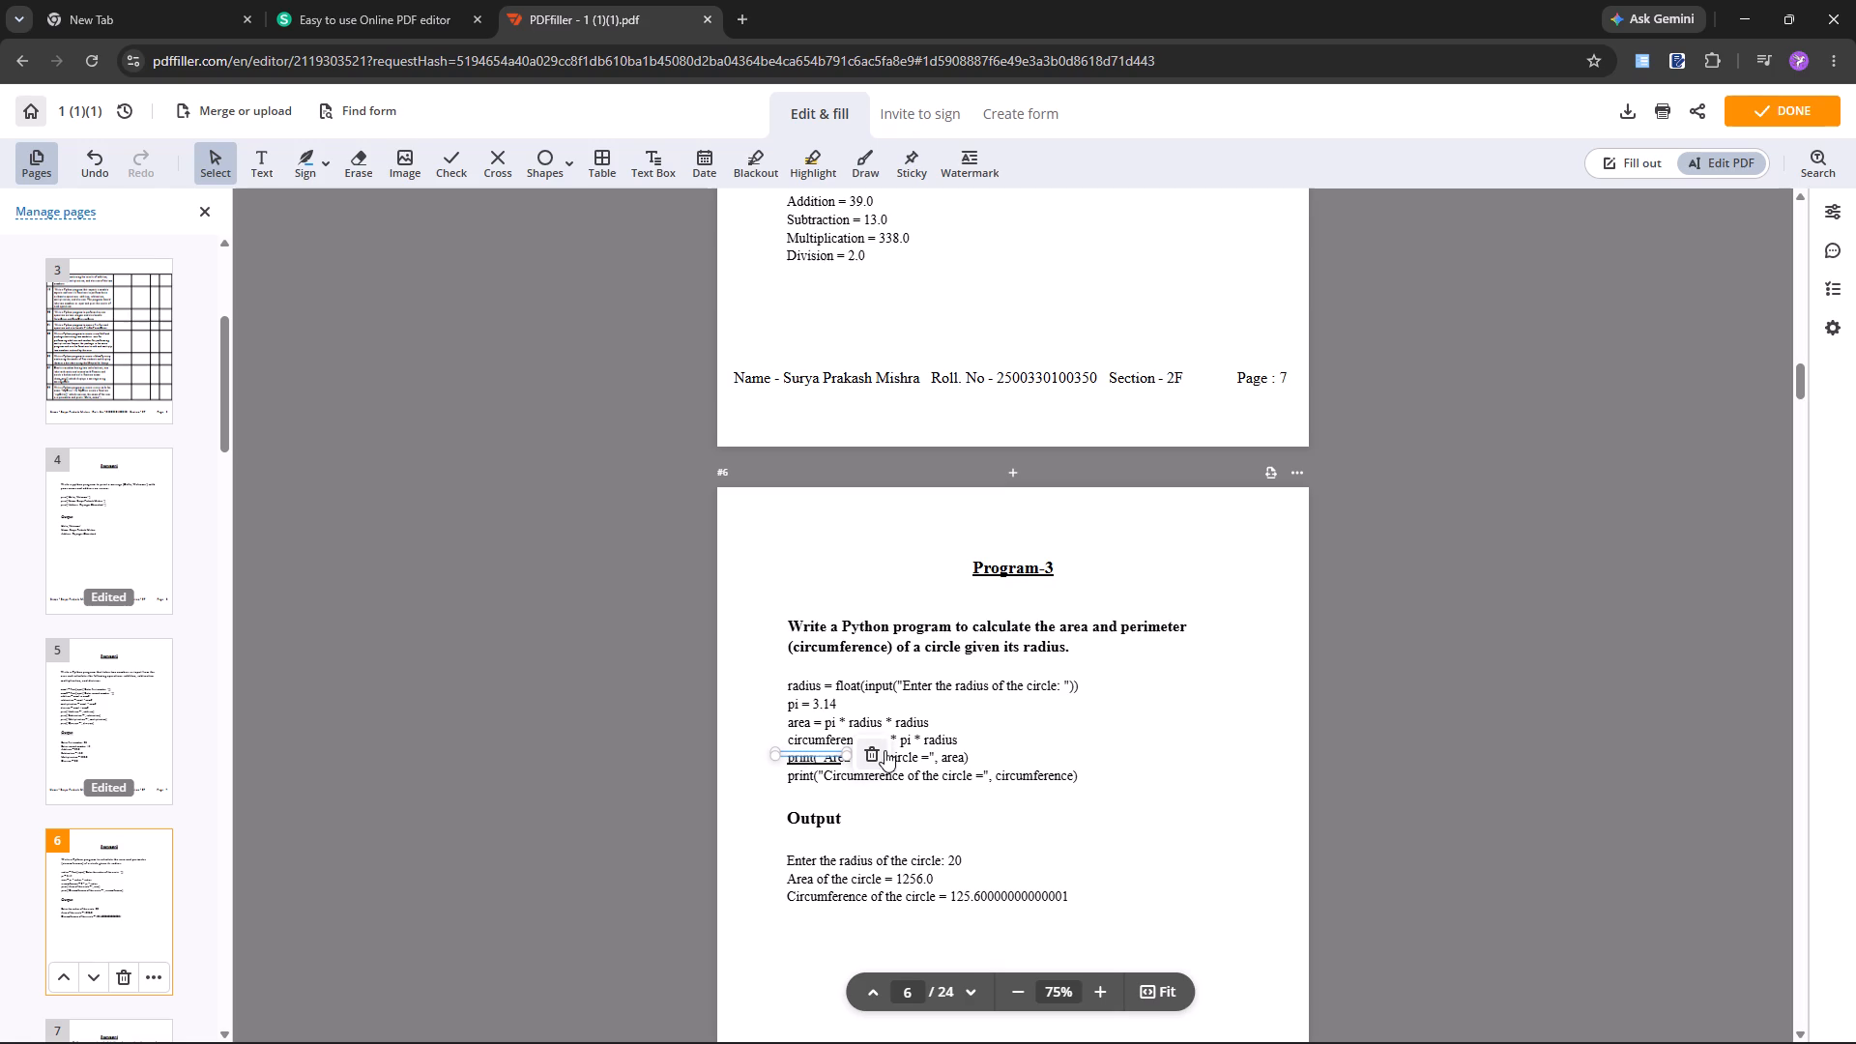
{"action": "left_click", "coordinate": [880, 750]}
Move the Program-3 question-and-code block on page 6 up to just under its title, clear of the leftover underline.
{"action": "left_click", "coordinate": [861, 655]}
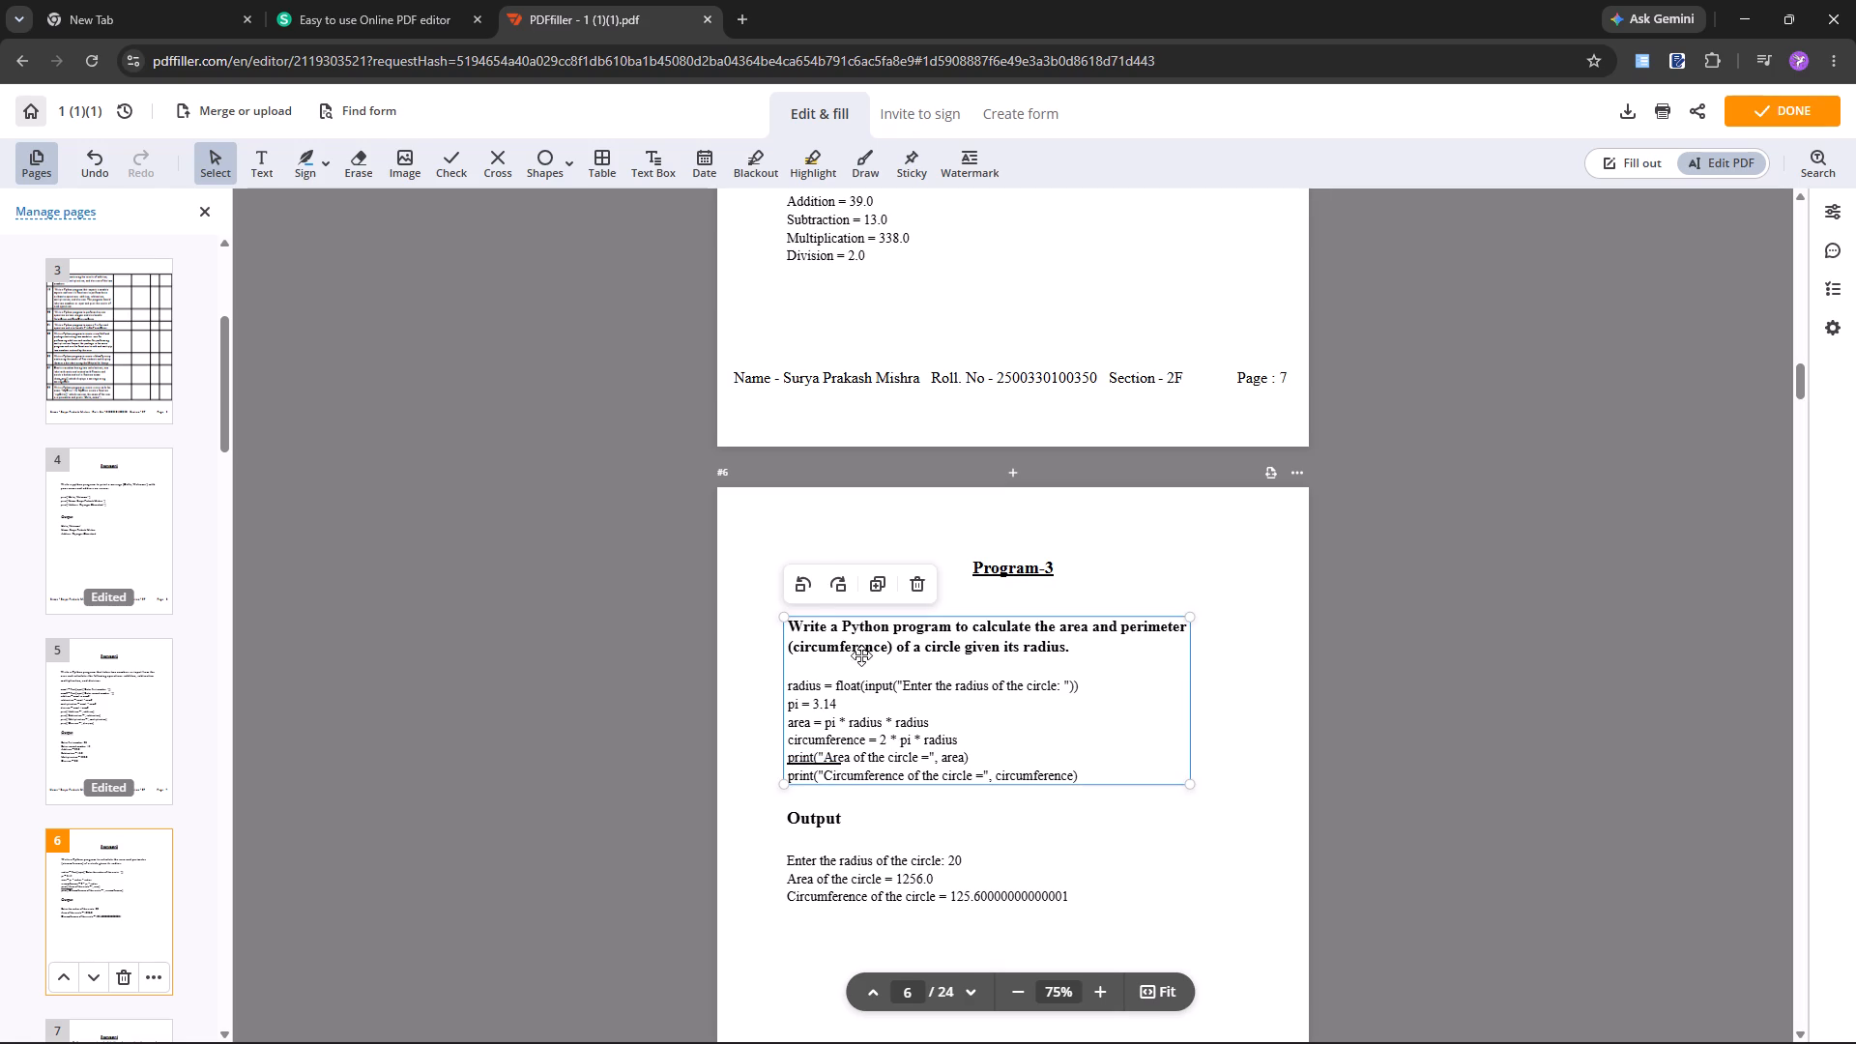
{"action": "left_click", "coordinate": [826, 657]}
{"action": "left_click_drag", "start_coordinate": [798, 590], "coordinate": [802, 587]}
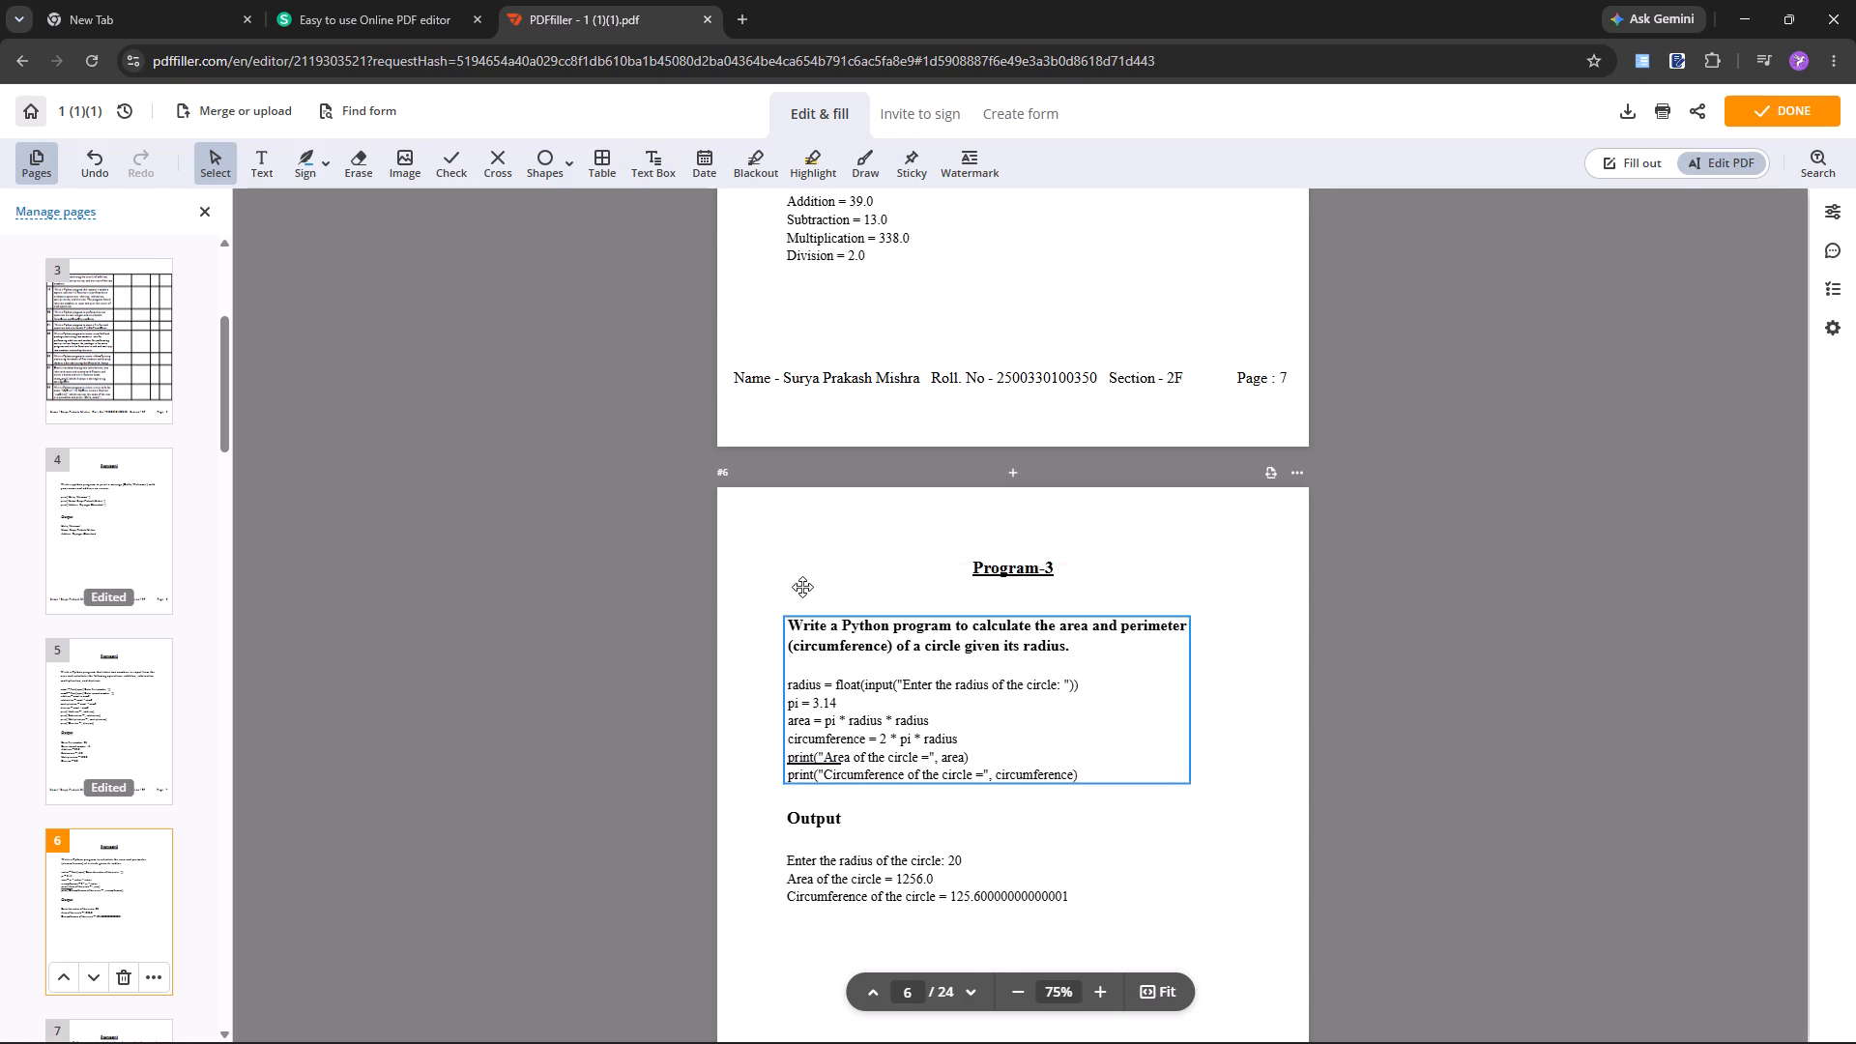
{"action": "left_click_drag", "start_coordinate": [802, 587], "coordinate": [793, 543]}
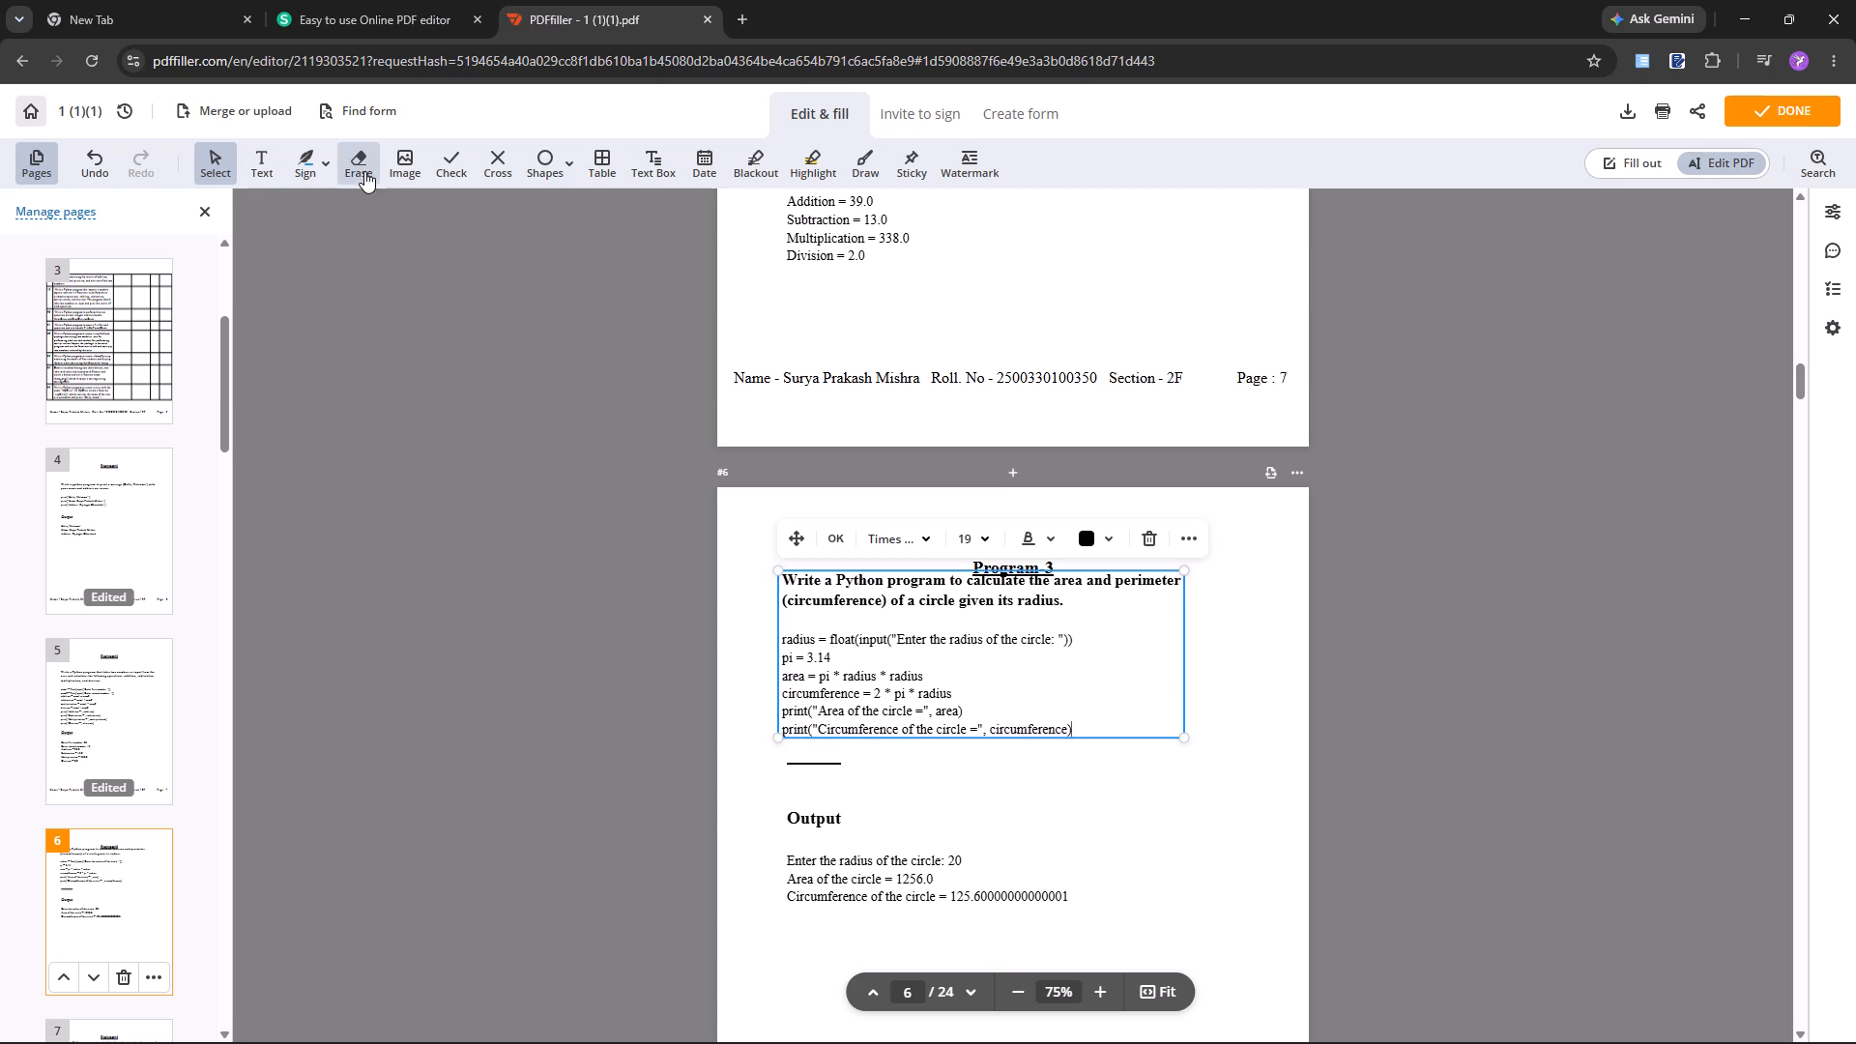
Erase the leftover underline between the Program-3 code and the Output block with the freehand eraser.
{"action": "left_click", "coordinate": [364, 171]}
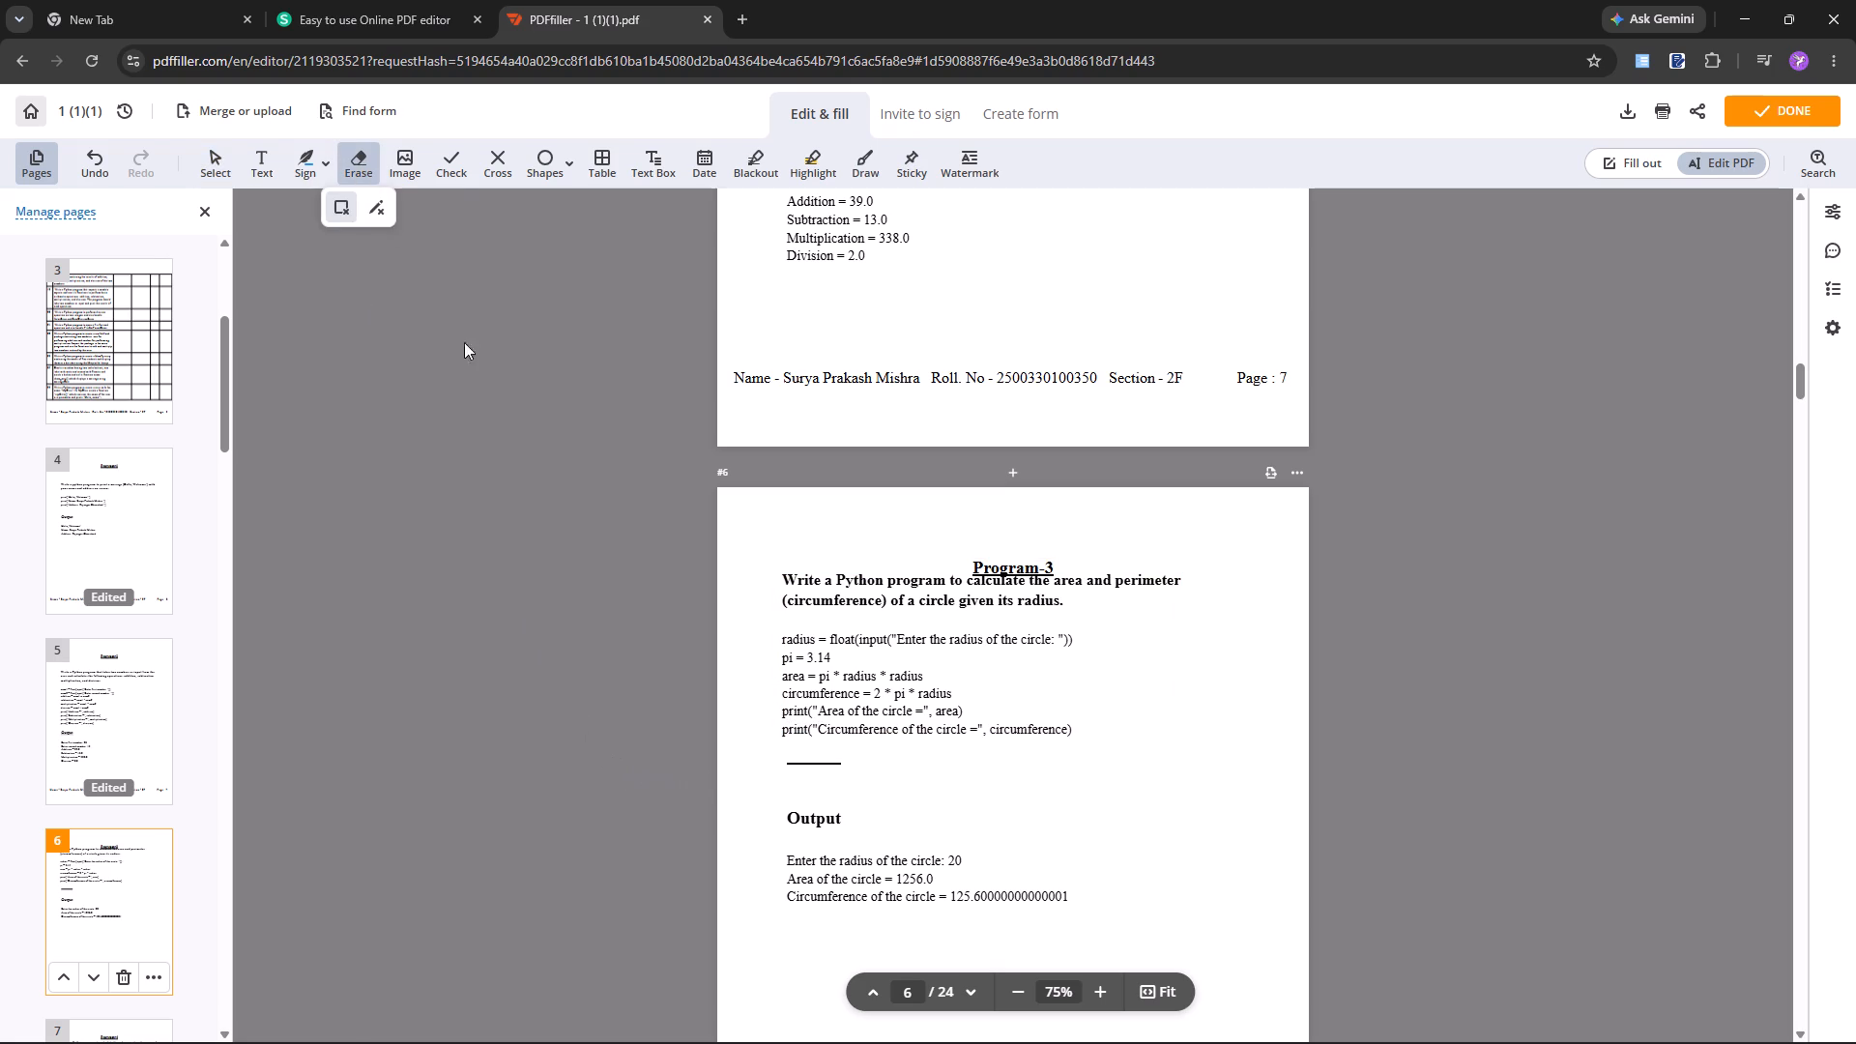
{"action": "left_click", "coordinate": [374, 211]}
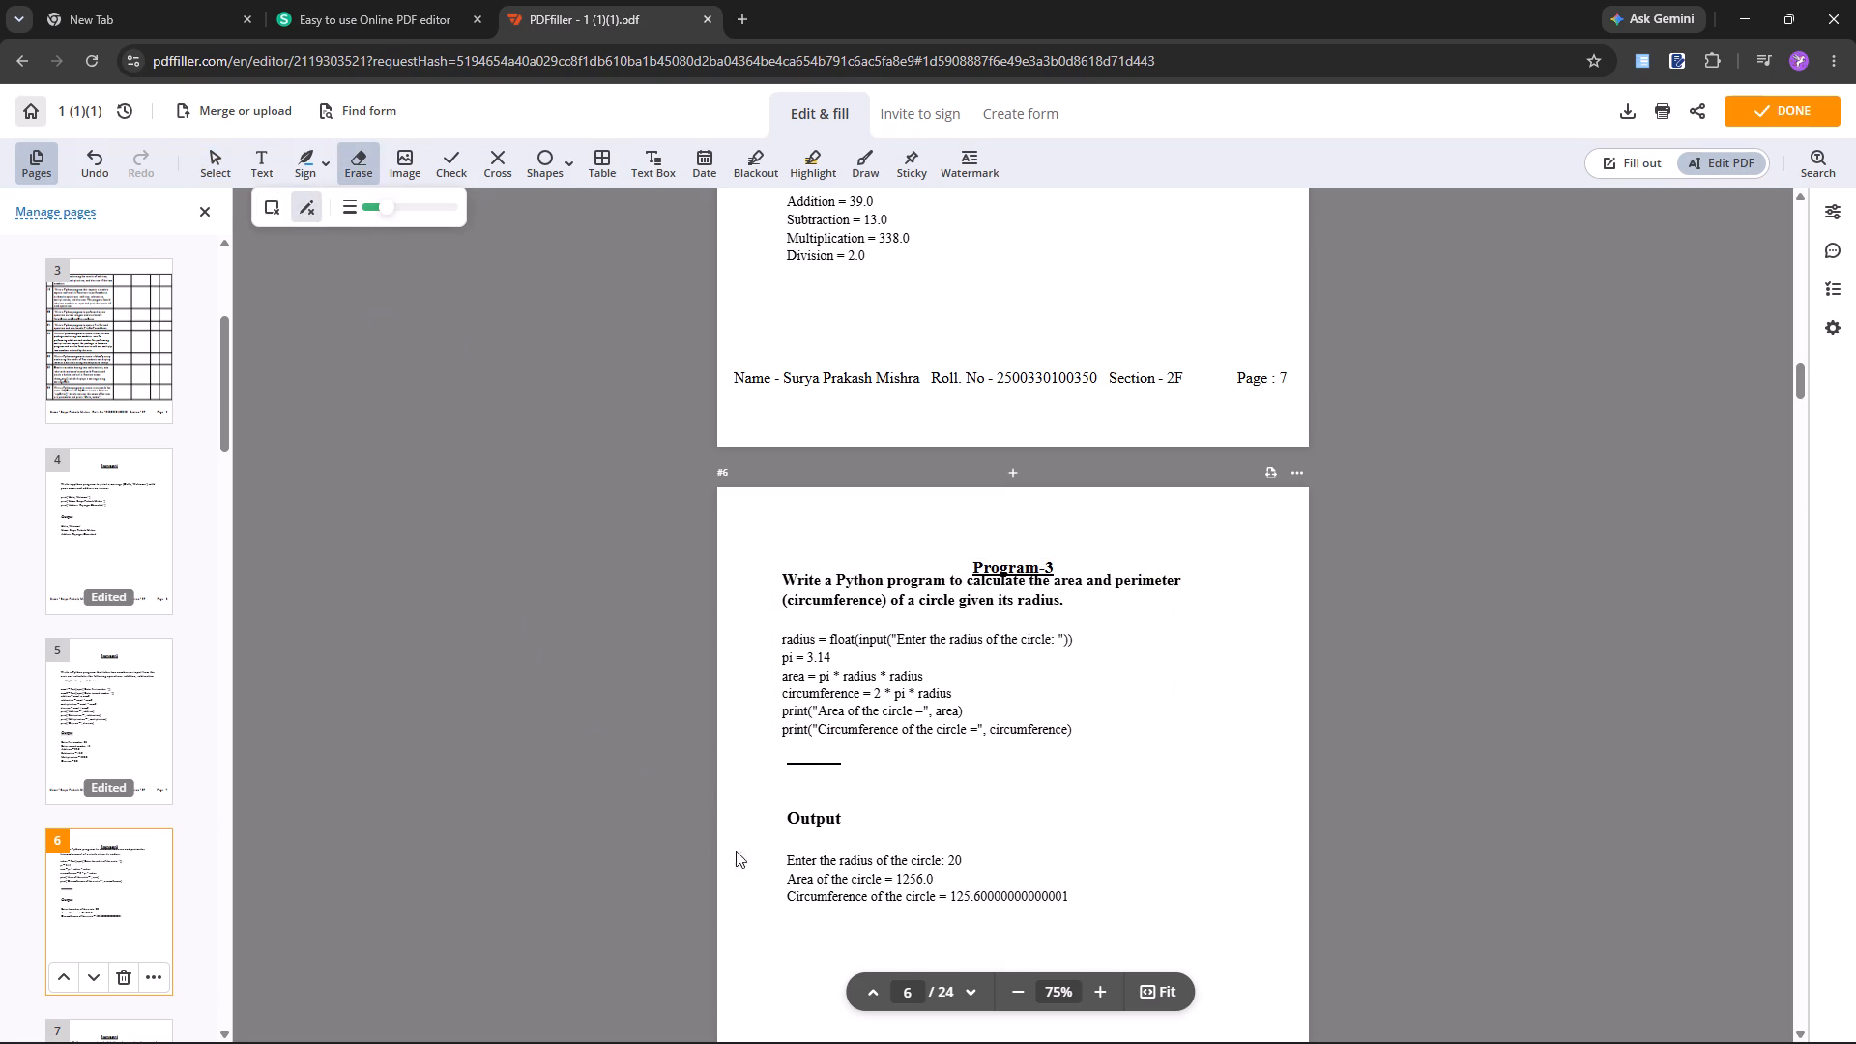
{"action": "left_click_drag", "start_coordinate": [781, 762], "coordinate": [794, 762]}
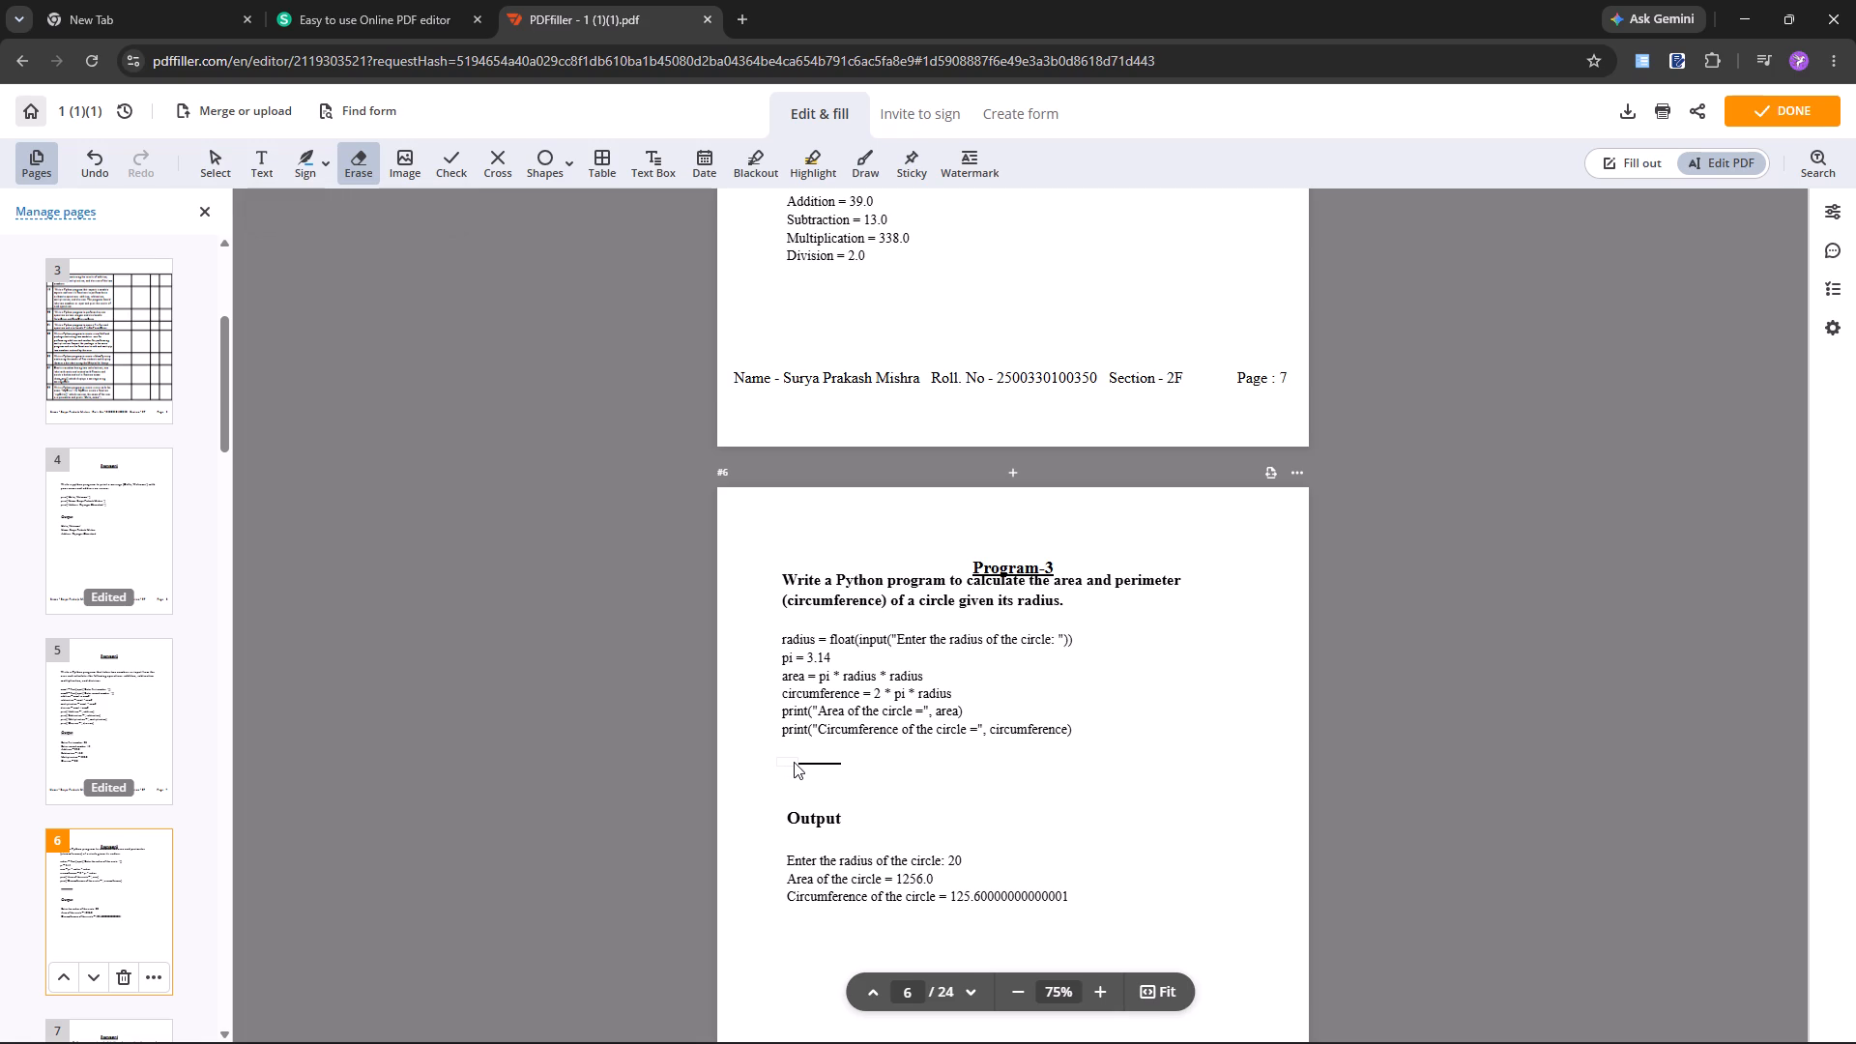
{"action": "left_click_drag", "start_coordinate": [794, 762], "coordinate": [835, 762]}
{"action": "left_click_drag", "start_coordinate": [835, 762], "coordinate": [842, 763]}
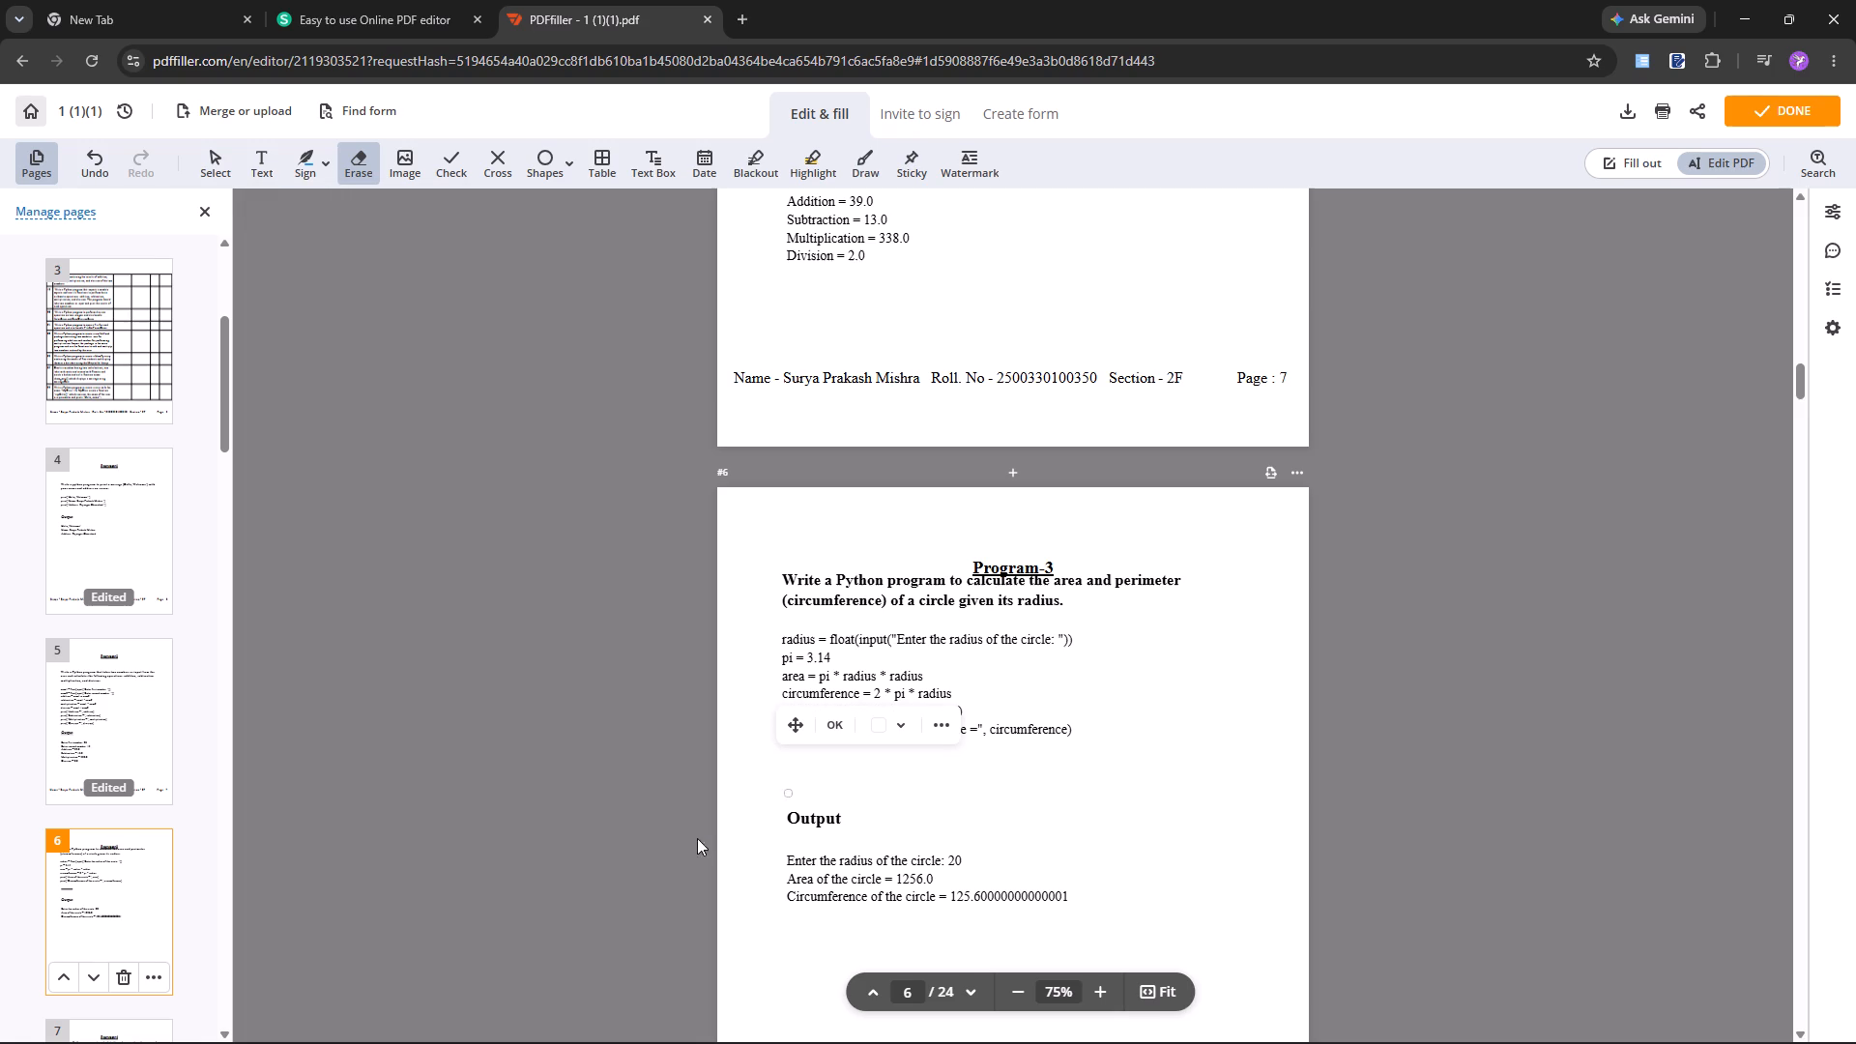
Move the Program-3 question-and-code block back down, leaving space under the title and placing it just above the Output block.
{"action": "left_click", "coordinate": [270, 144]}
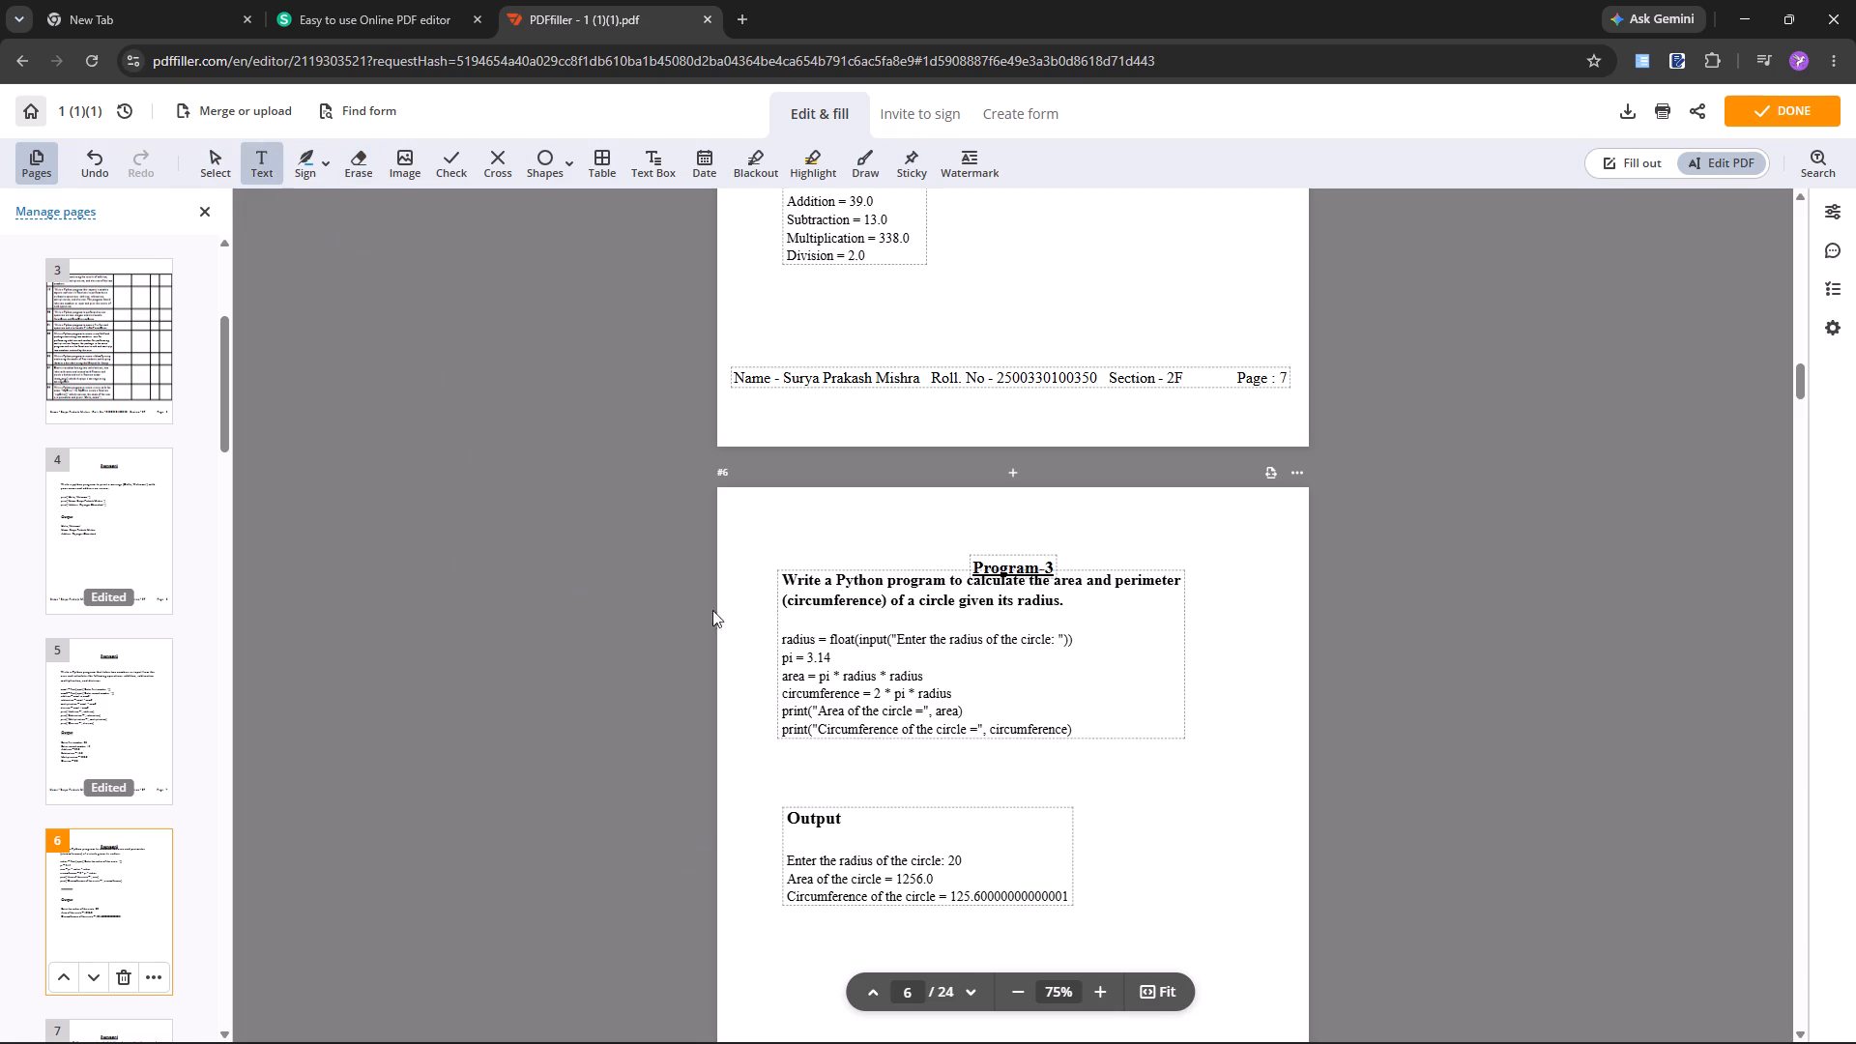
{"action": "left_click", "coordinate": [835, 608]}
{"action": "left_click", "coordinate": [803, 649]}
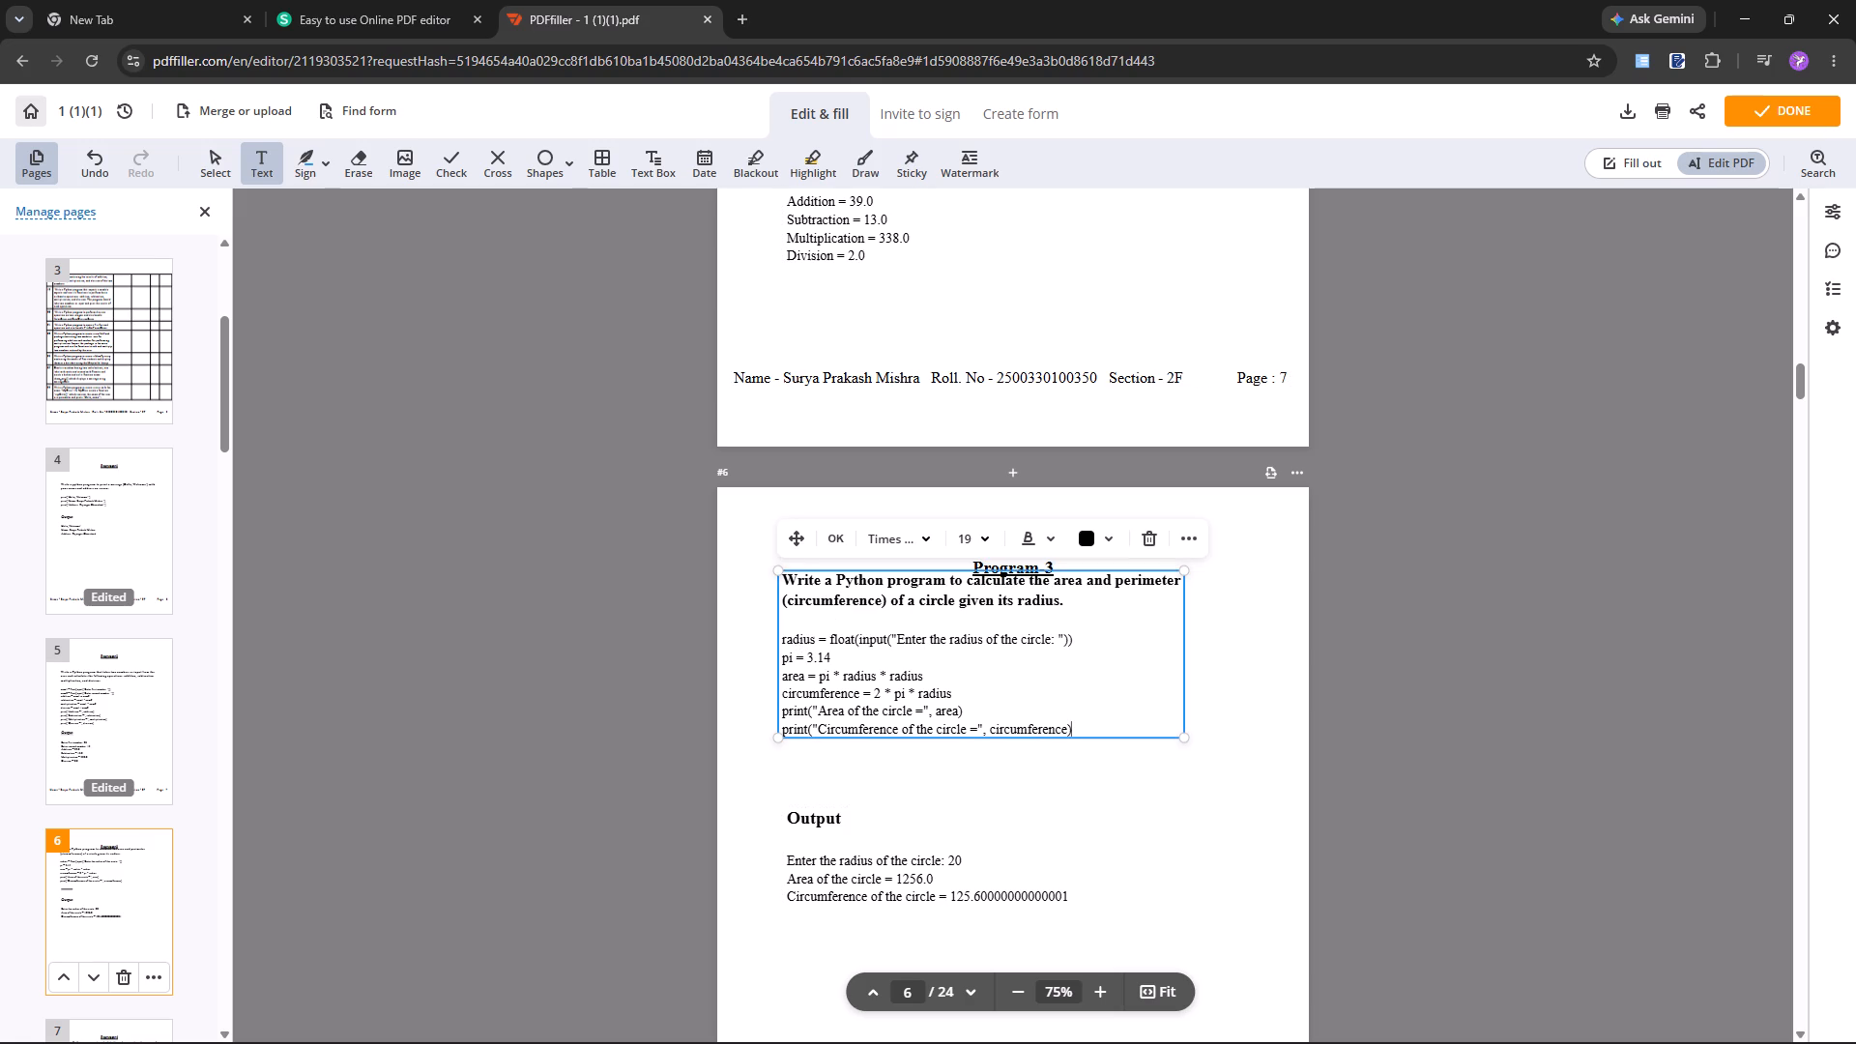
{"action": "left_click_drag", "start_coordinate": [797, 541], "coordinate": [797, 573]}
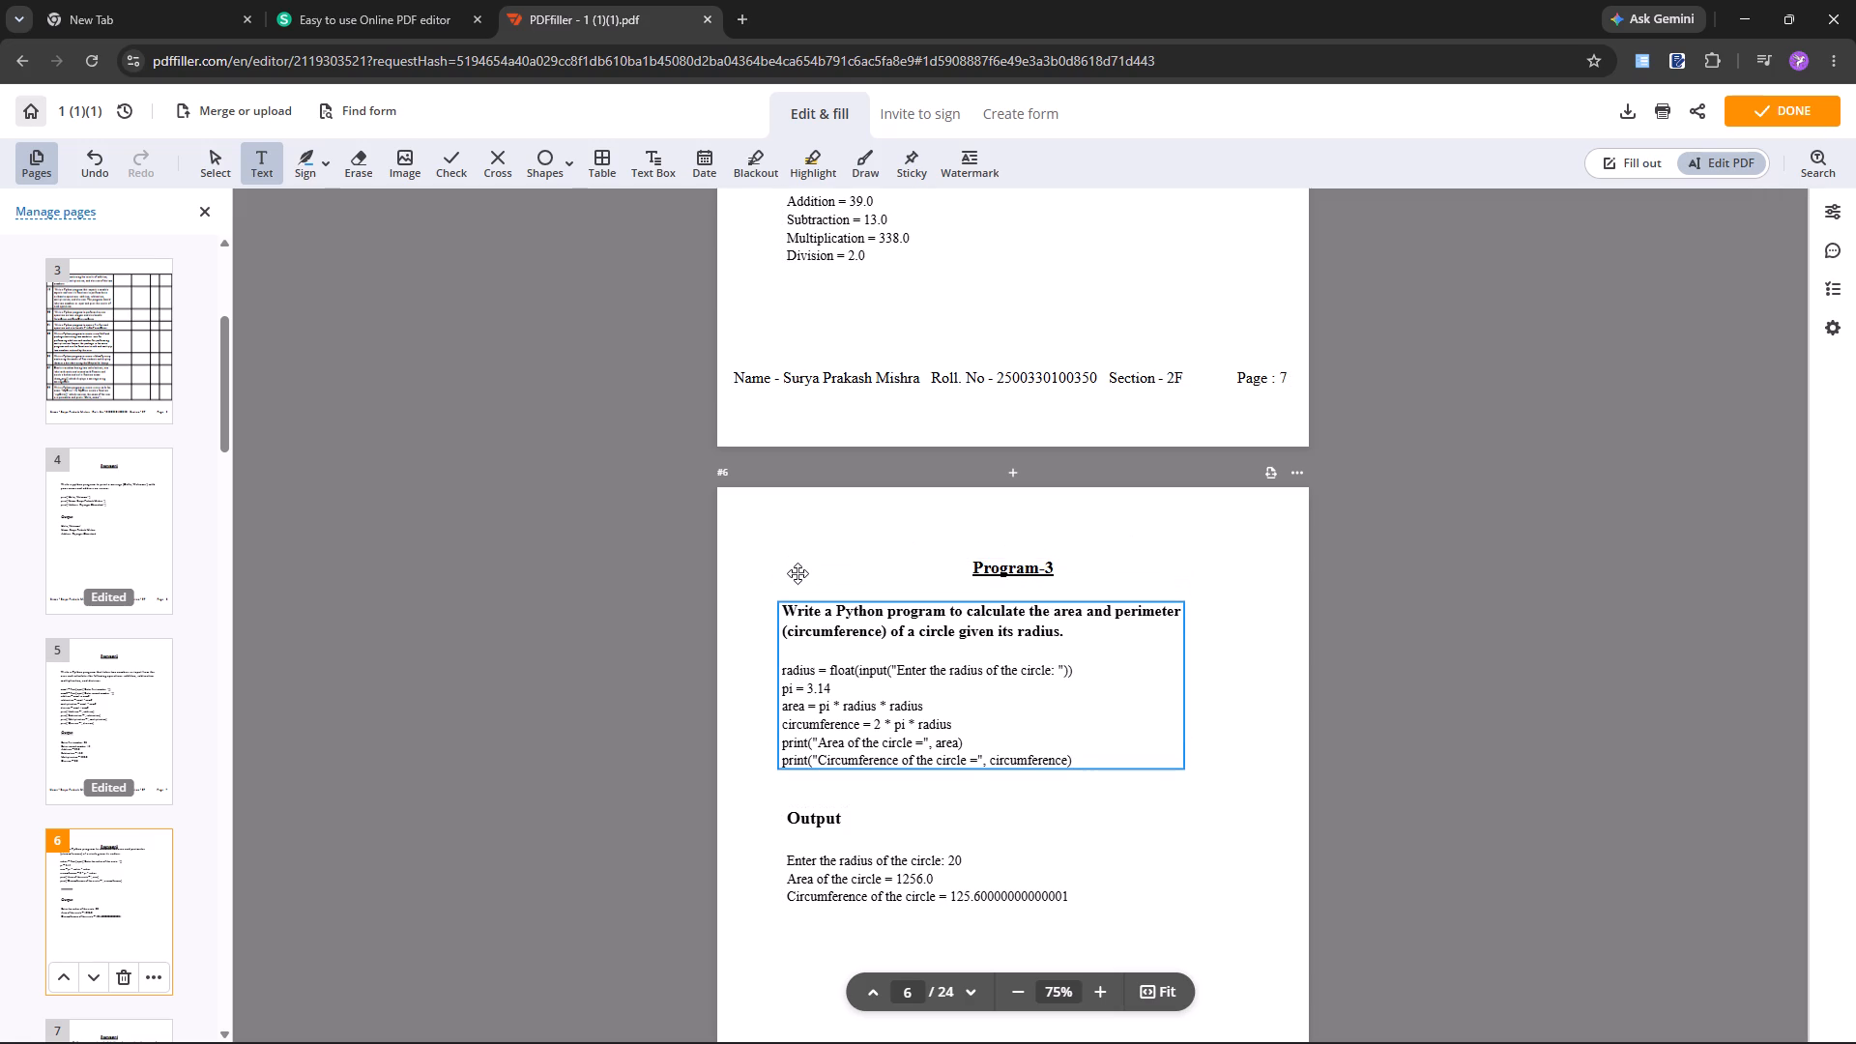
{"action": "left_click_drag", "start_coordinate": [797, 573], "coordinate": [798, 575]}
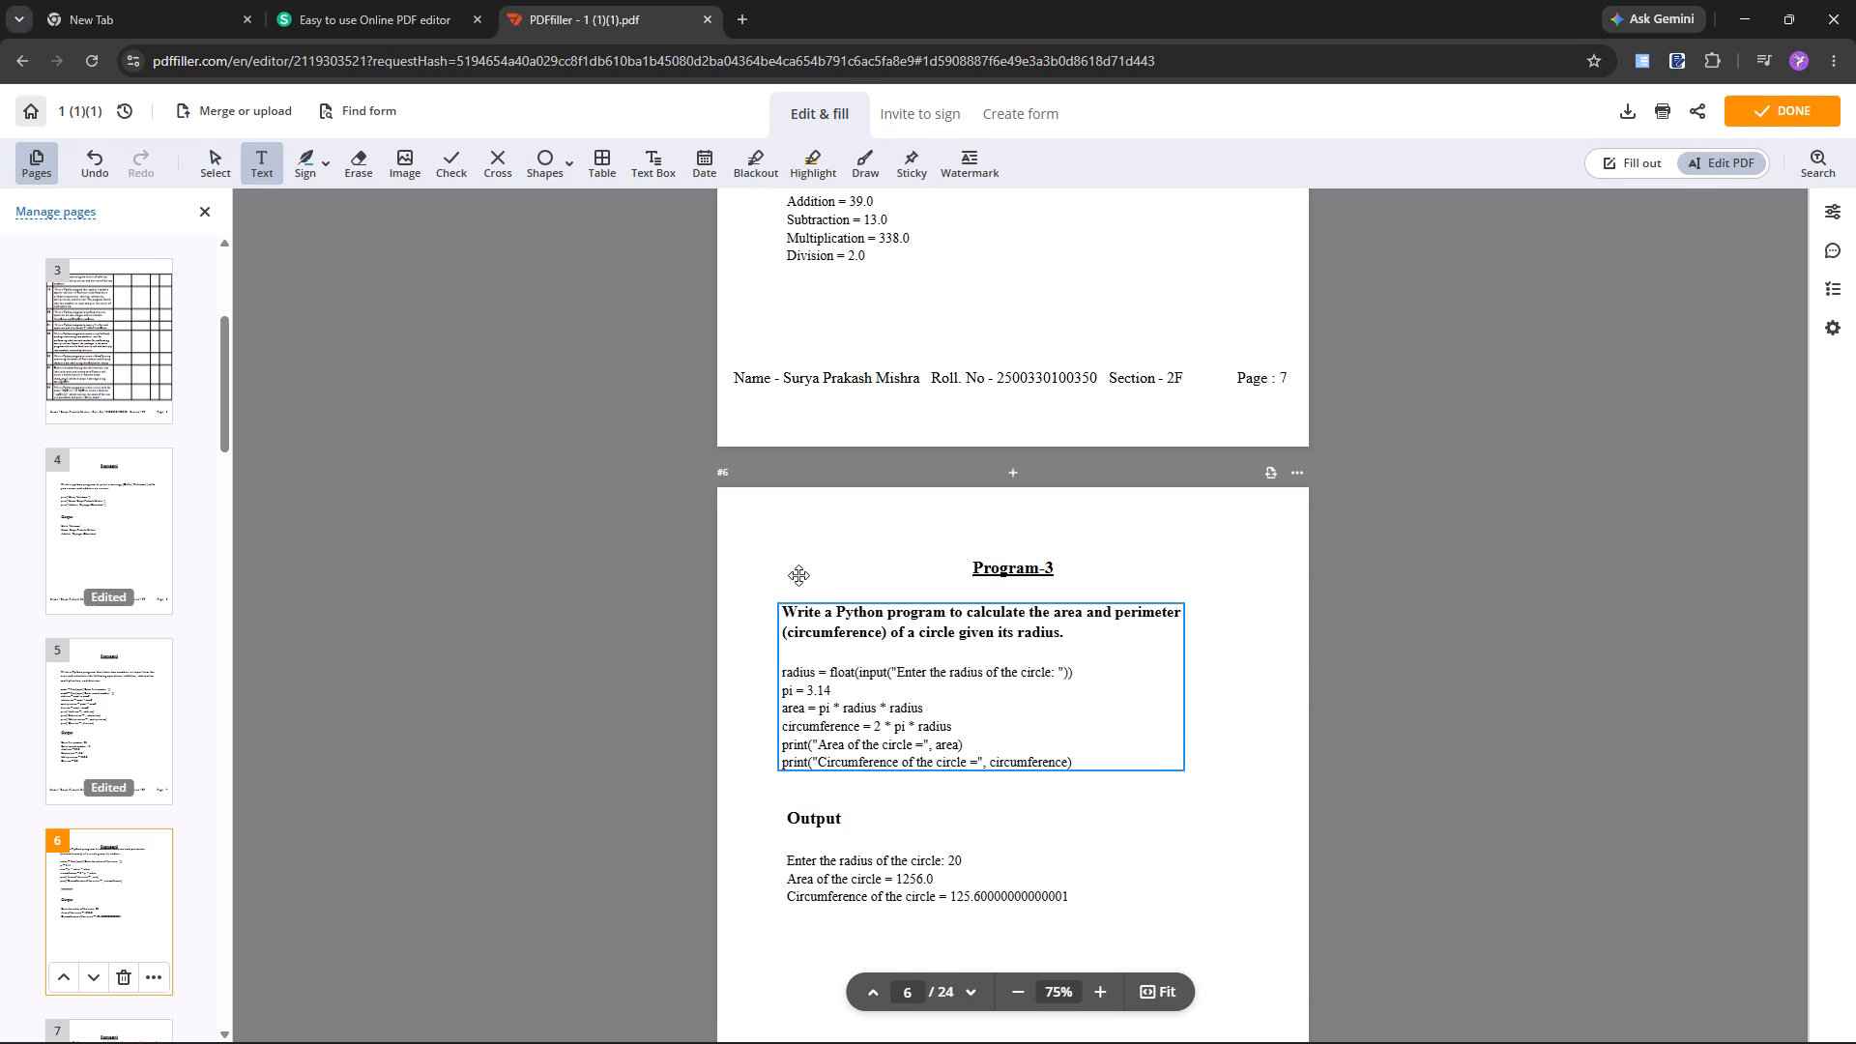
{"action": "left_click_drag", "start_coordinate": [798, 575], "coordinate": [798, 580]}
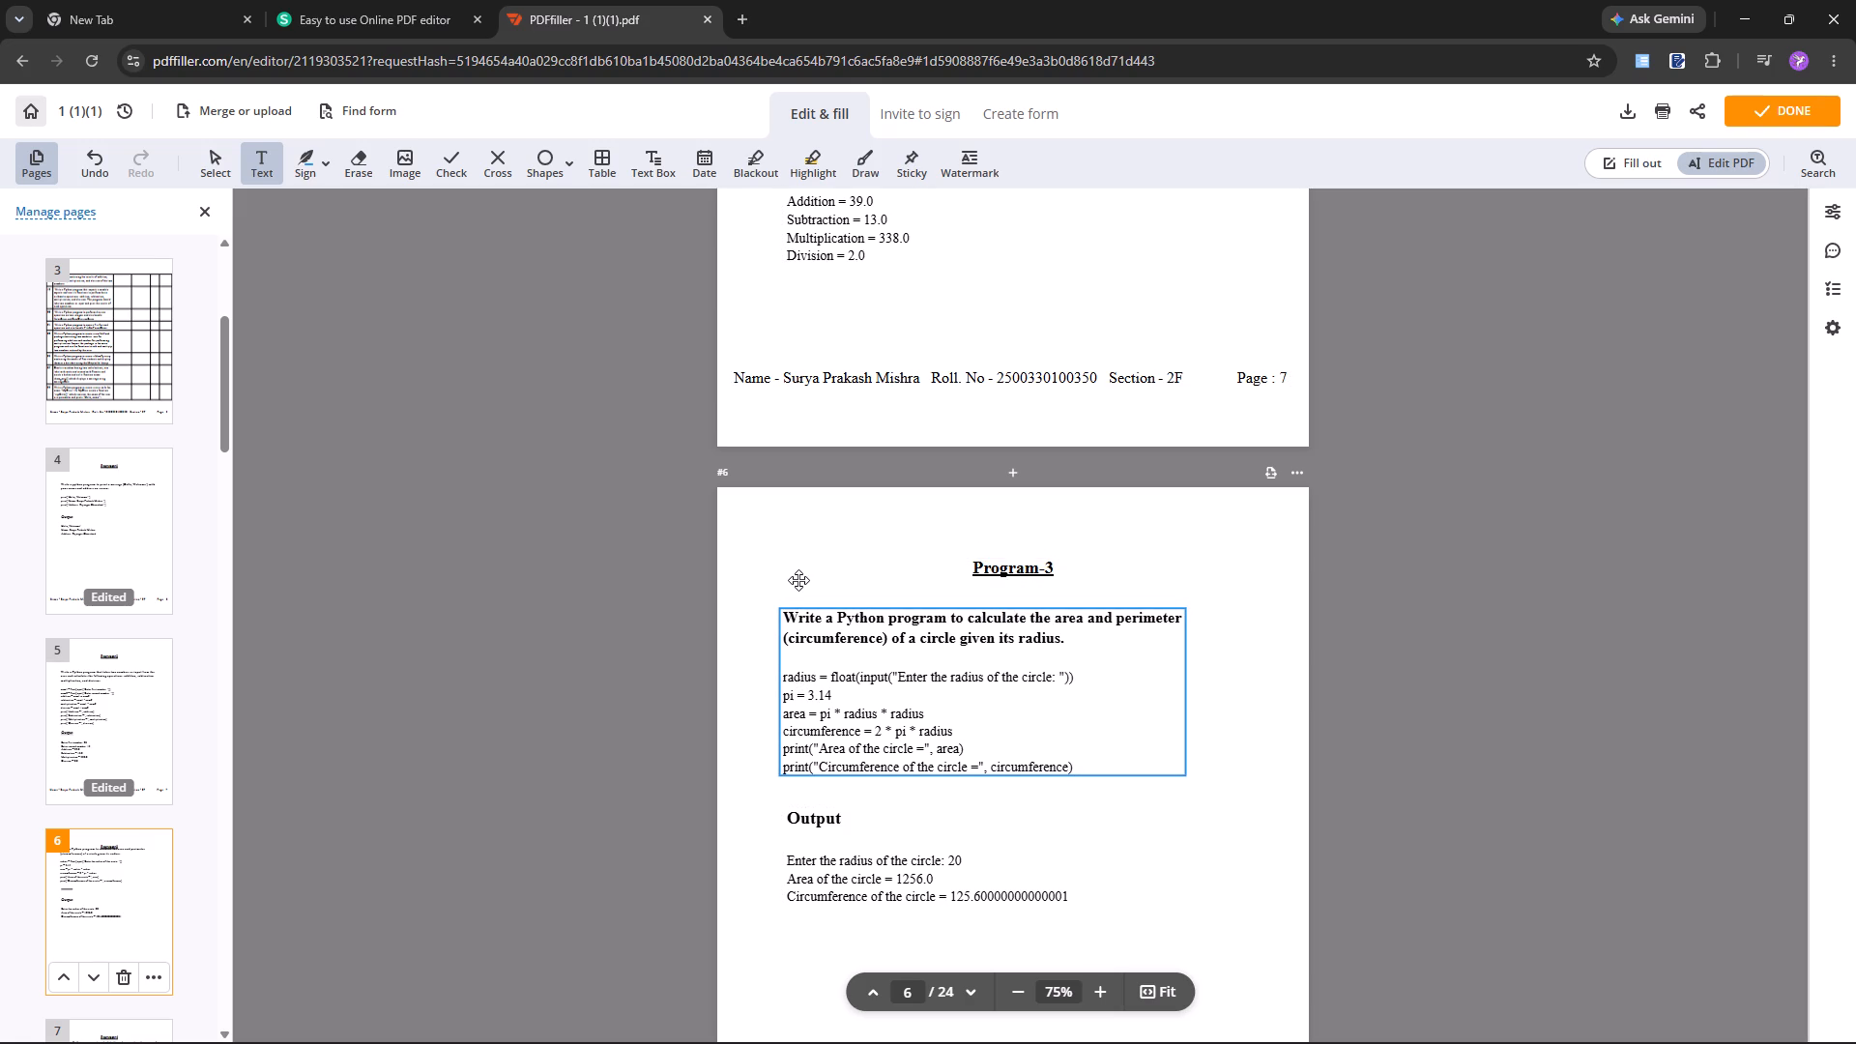
{"action": "left_click_drag", "start_coordinate": [798, 580], "coordinate": [799, 587]}
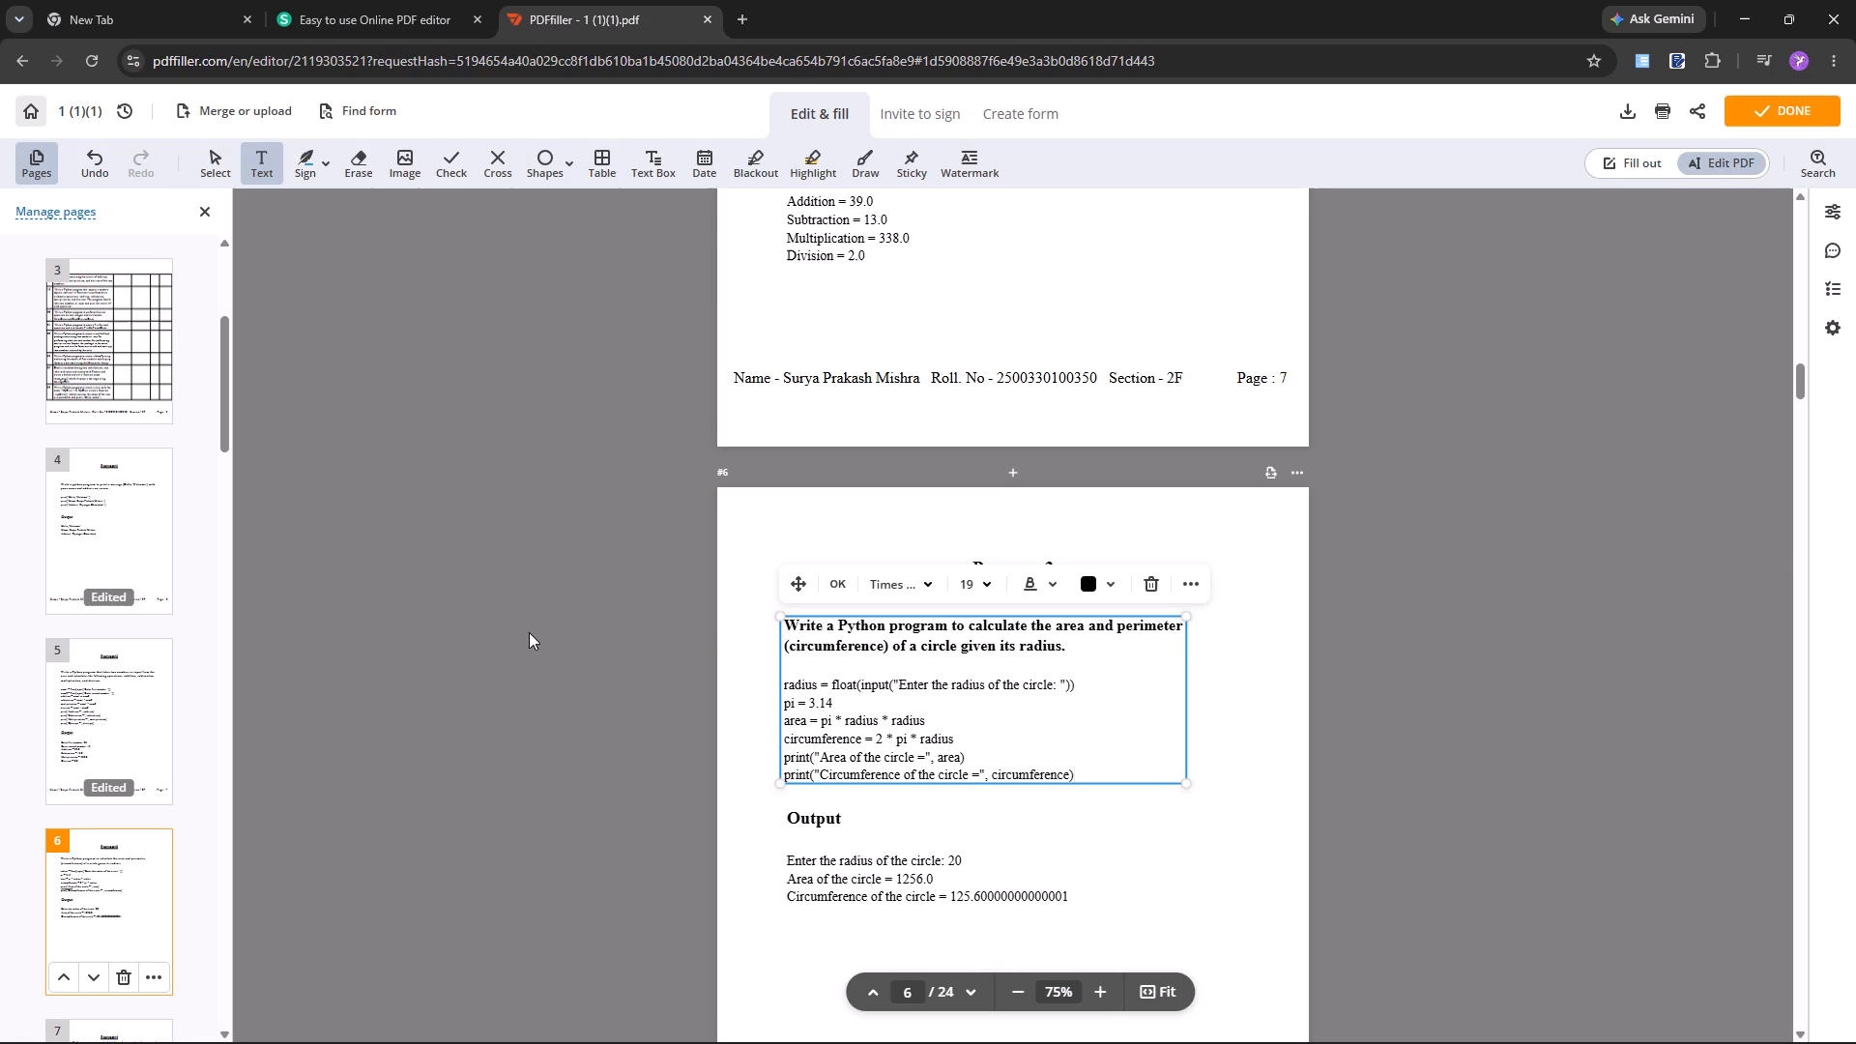
{"action": "left_click", "coordinate": [529, 632]}
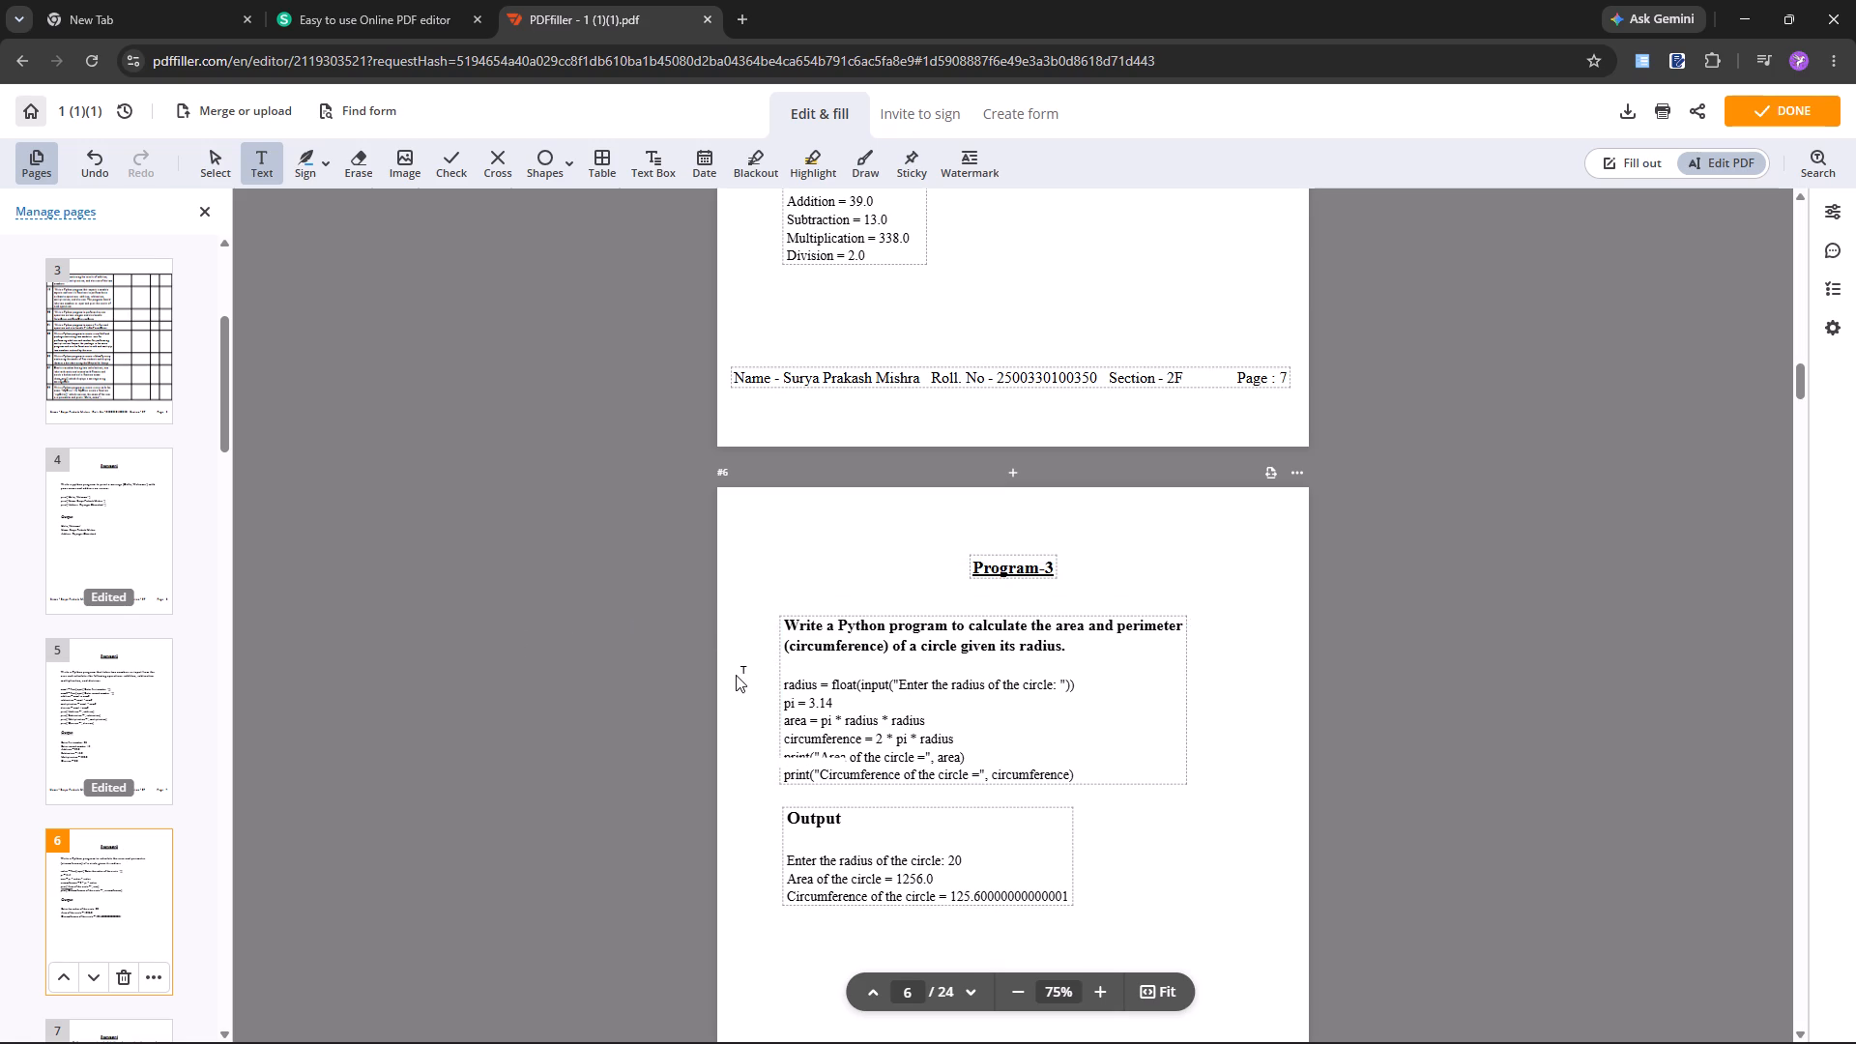
Nudge the Program-3 question-and-code block slightly upward on page 6, adjusting its position against the erase stroke.
{"action": "left_click", "coordinate": [841, 680]}
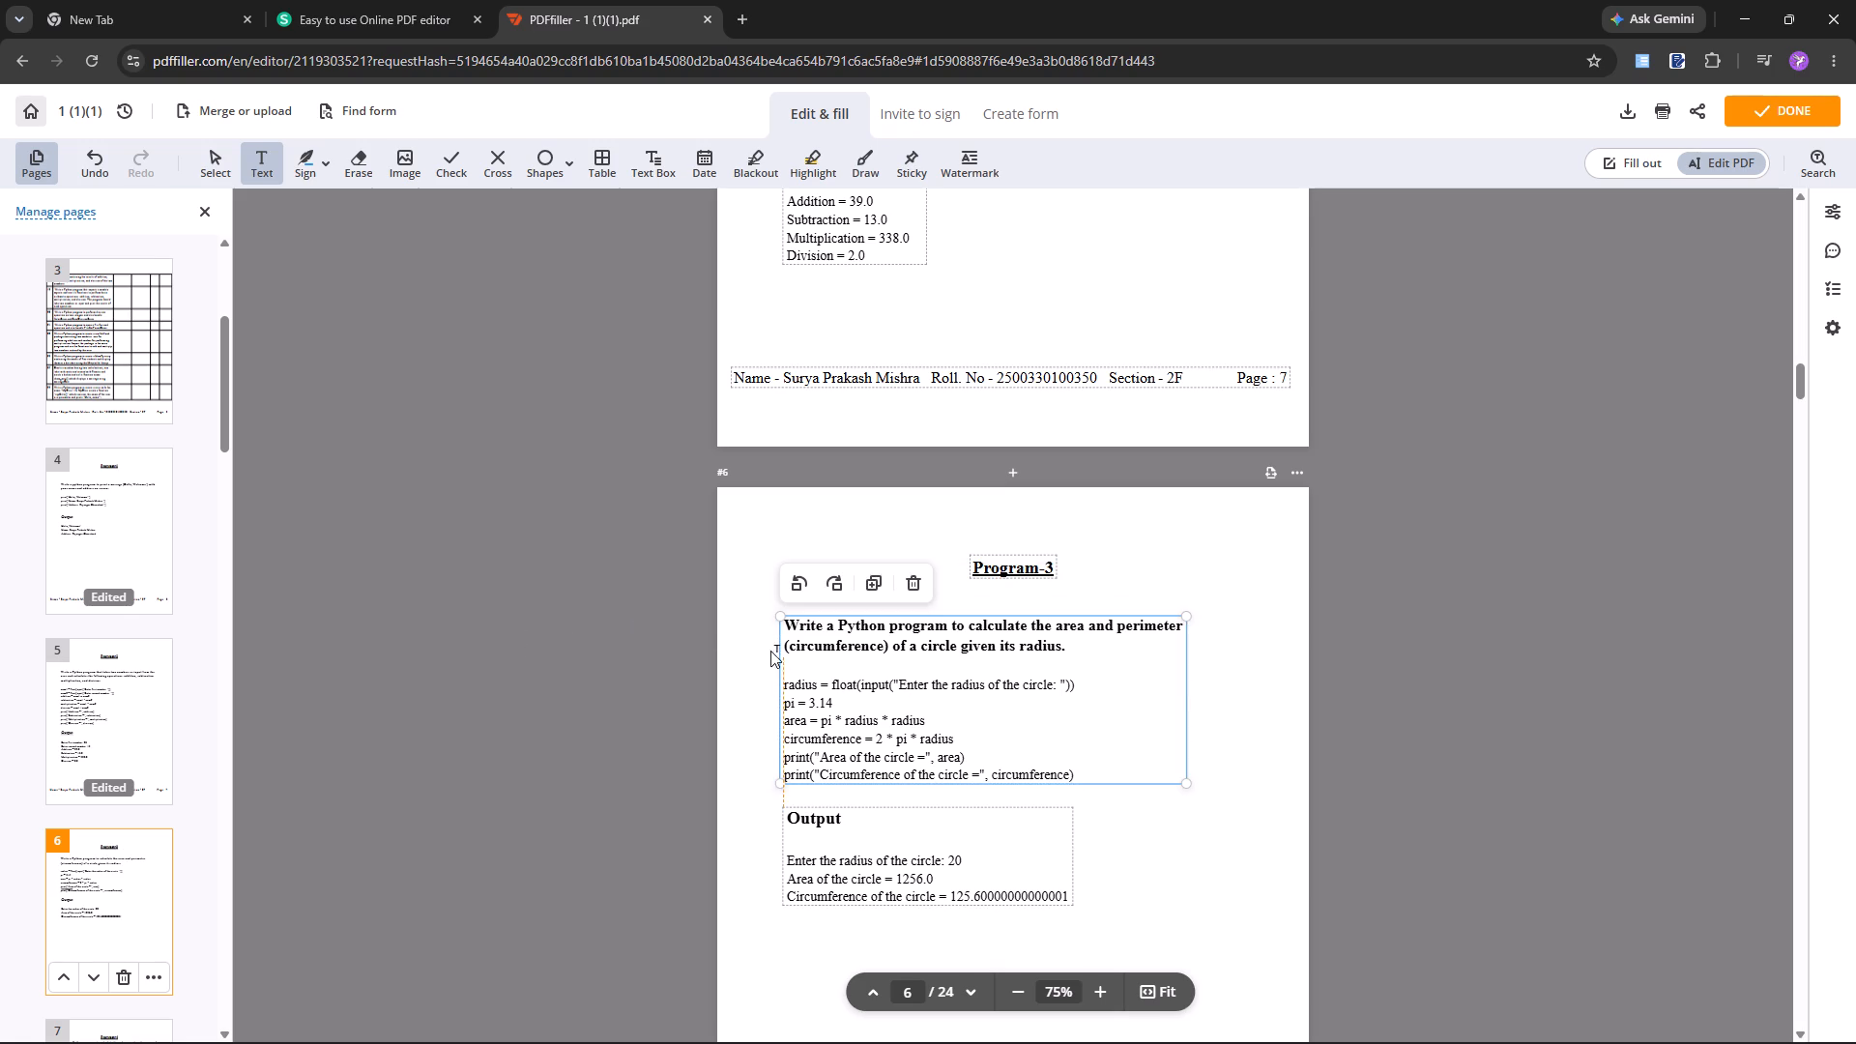
{"action": "left_click", "coordinate": [803, 638]}
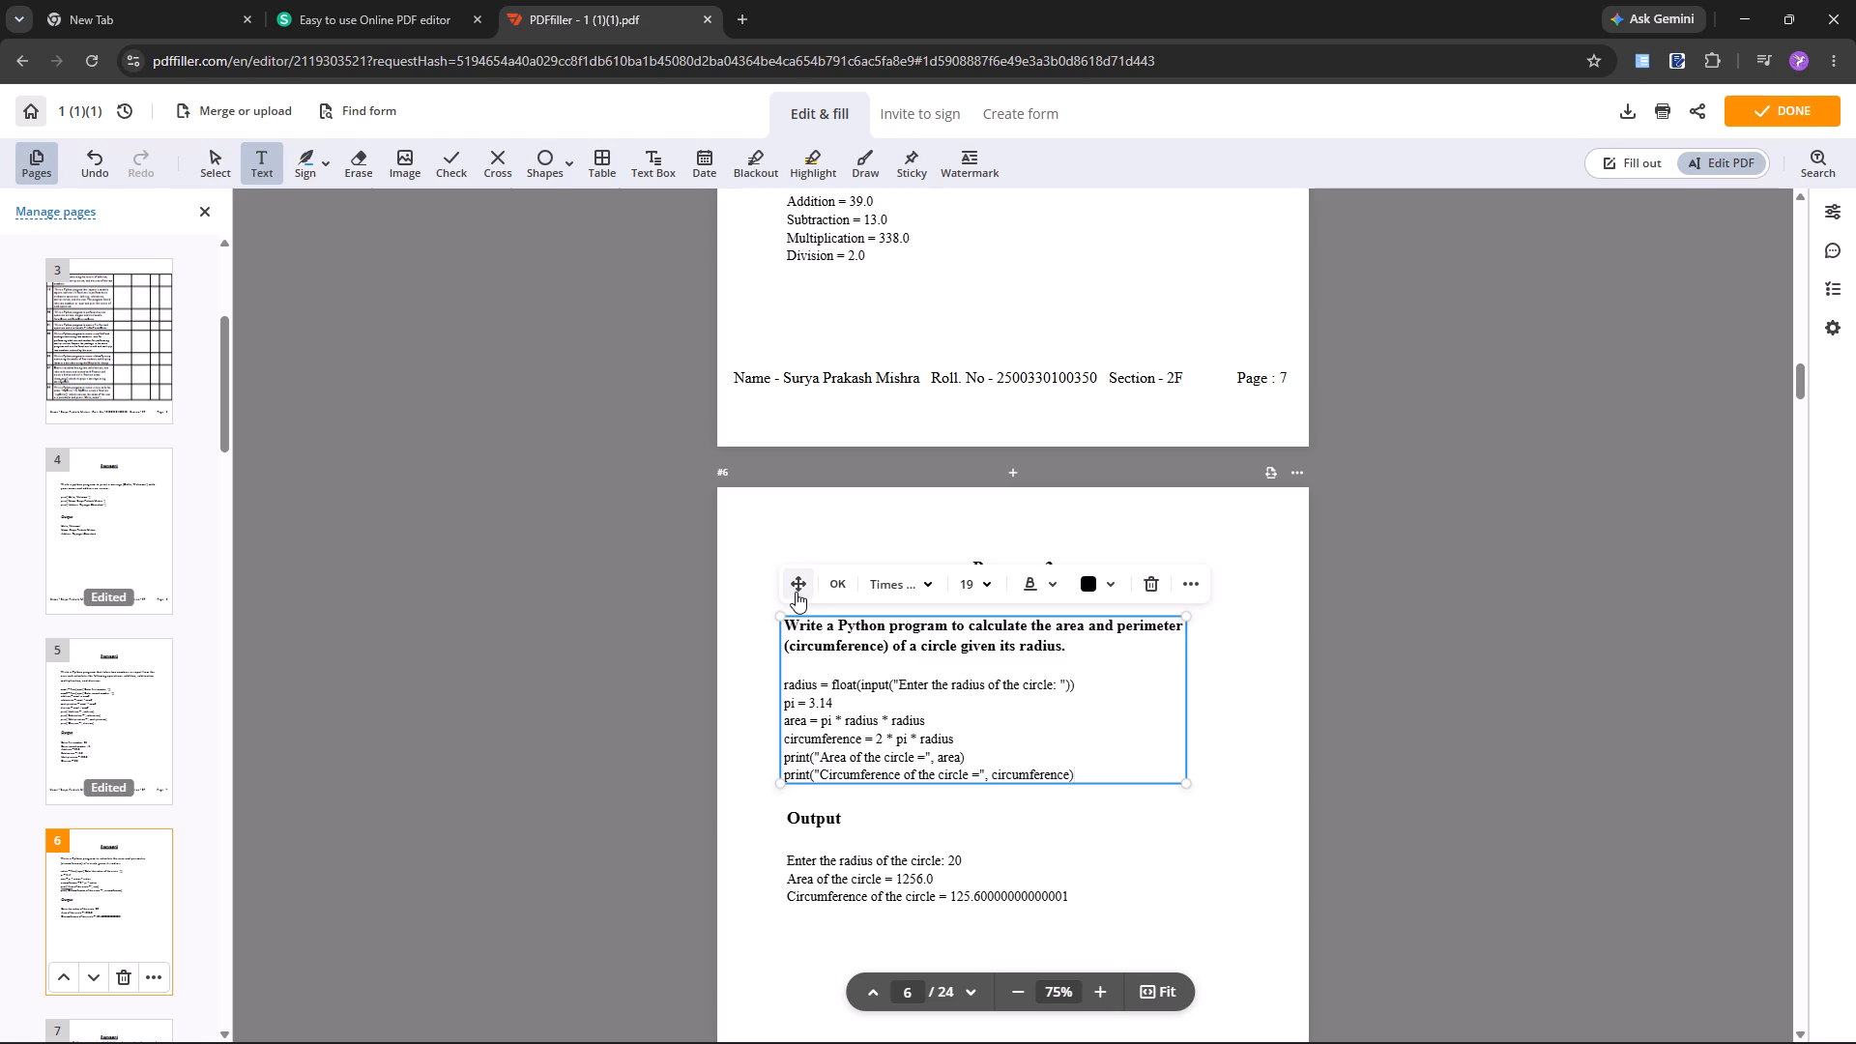
{"action": "left_click", "coordinate": [796, 592]}
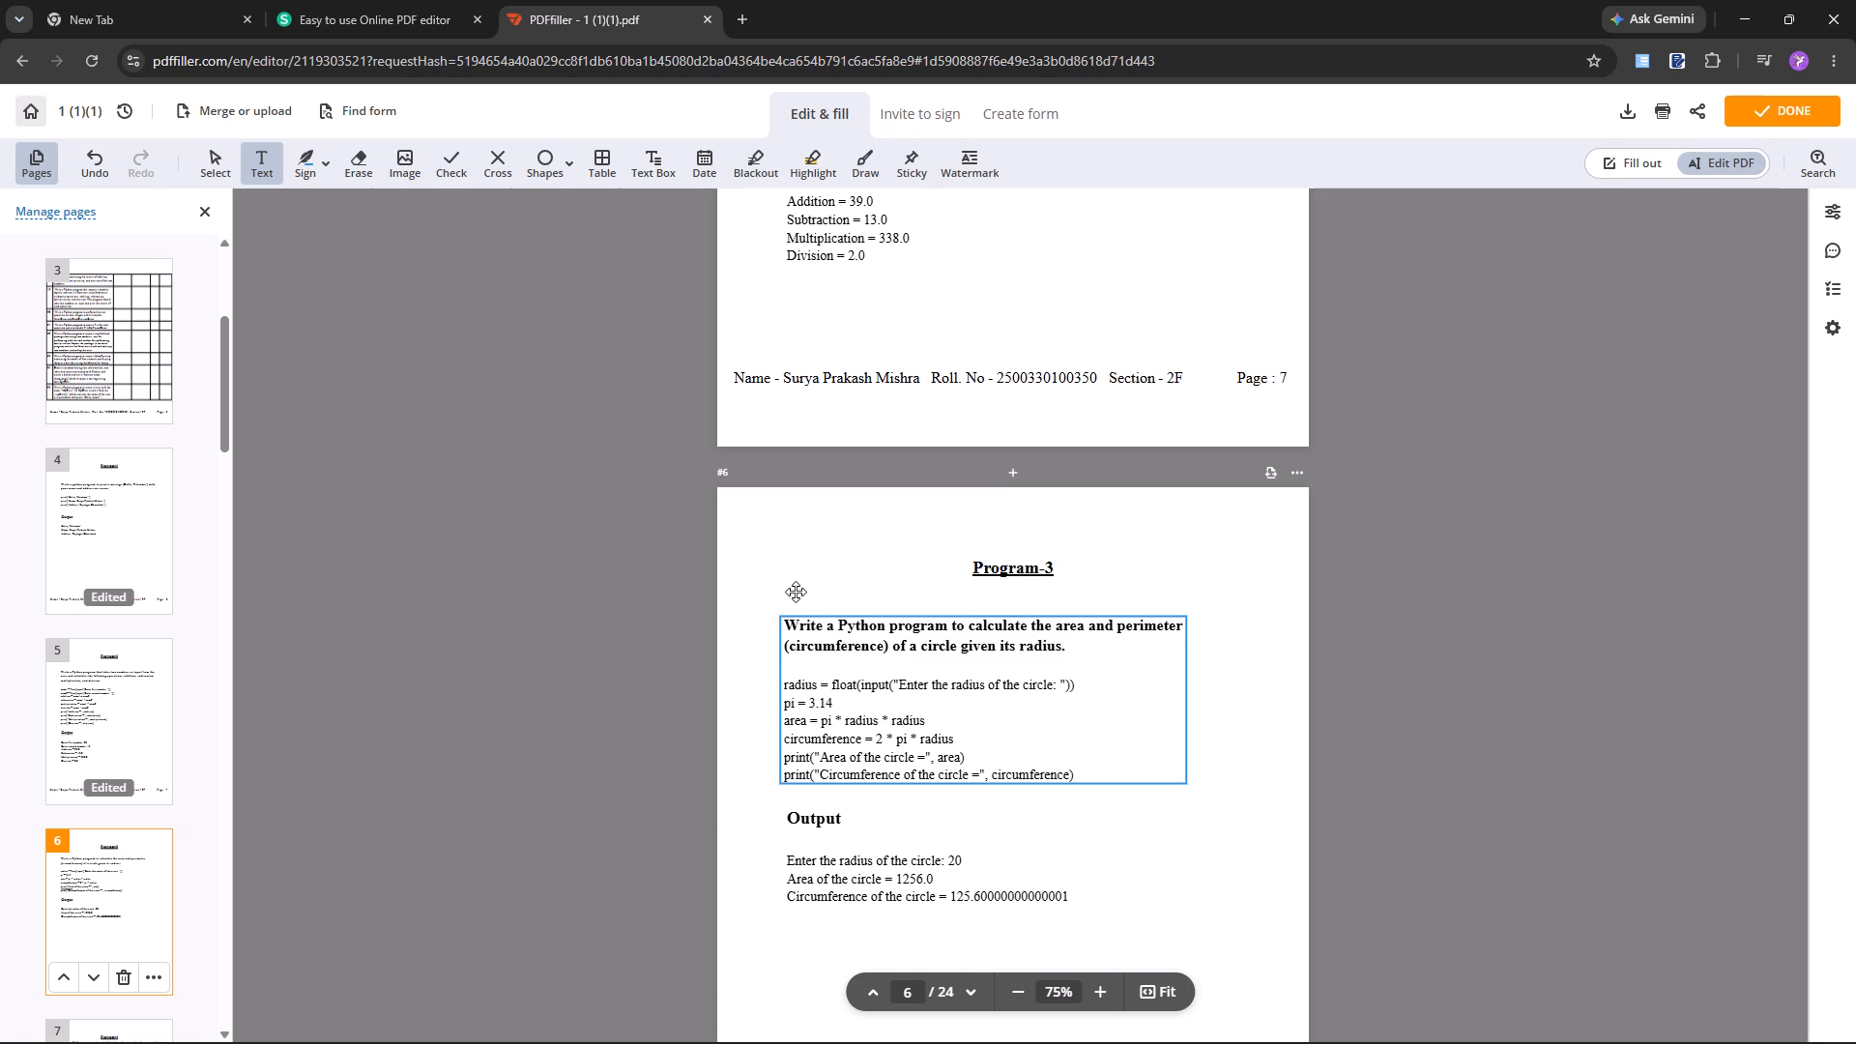
{"action": "left_click", "coordinate": [636, 663]}
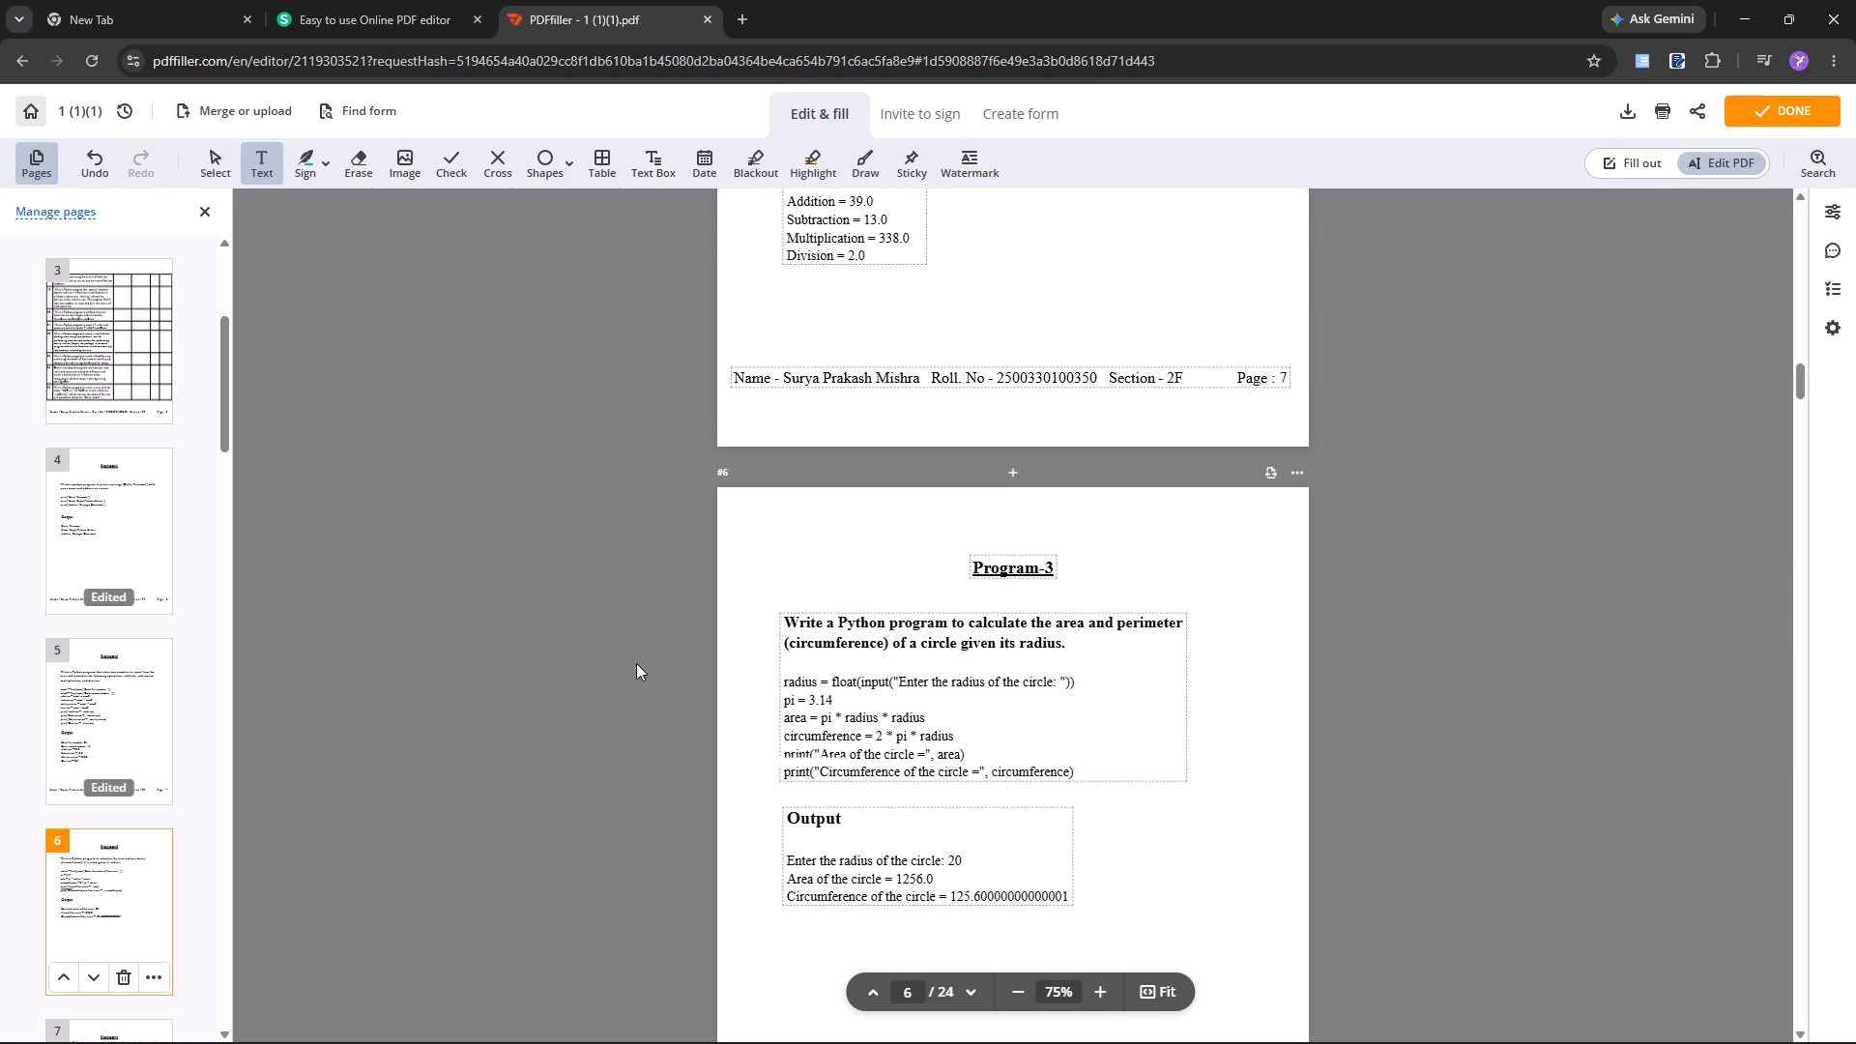
{"action": "left_click", "coordinate": [813, 690]}
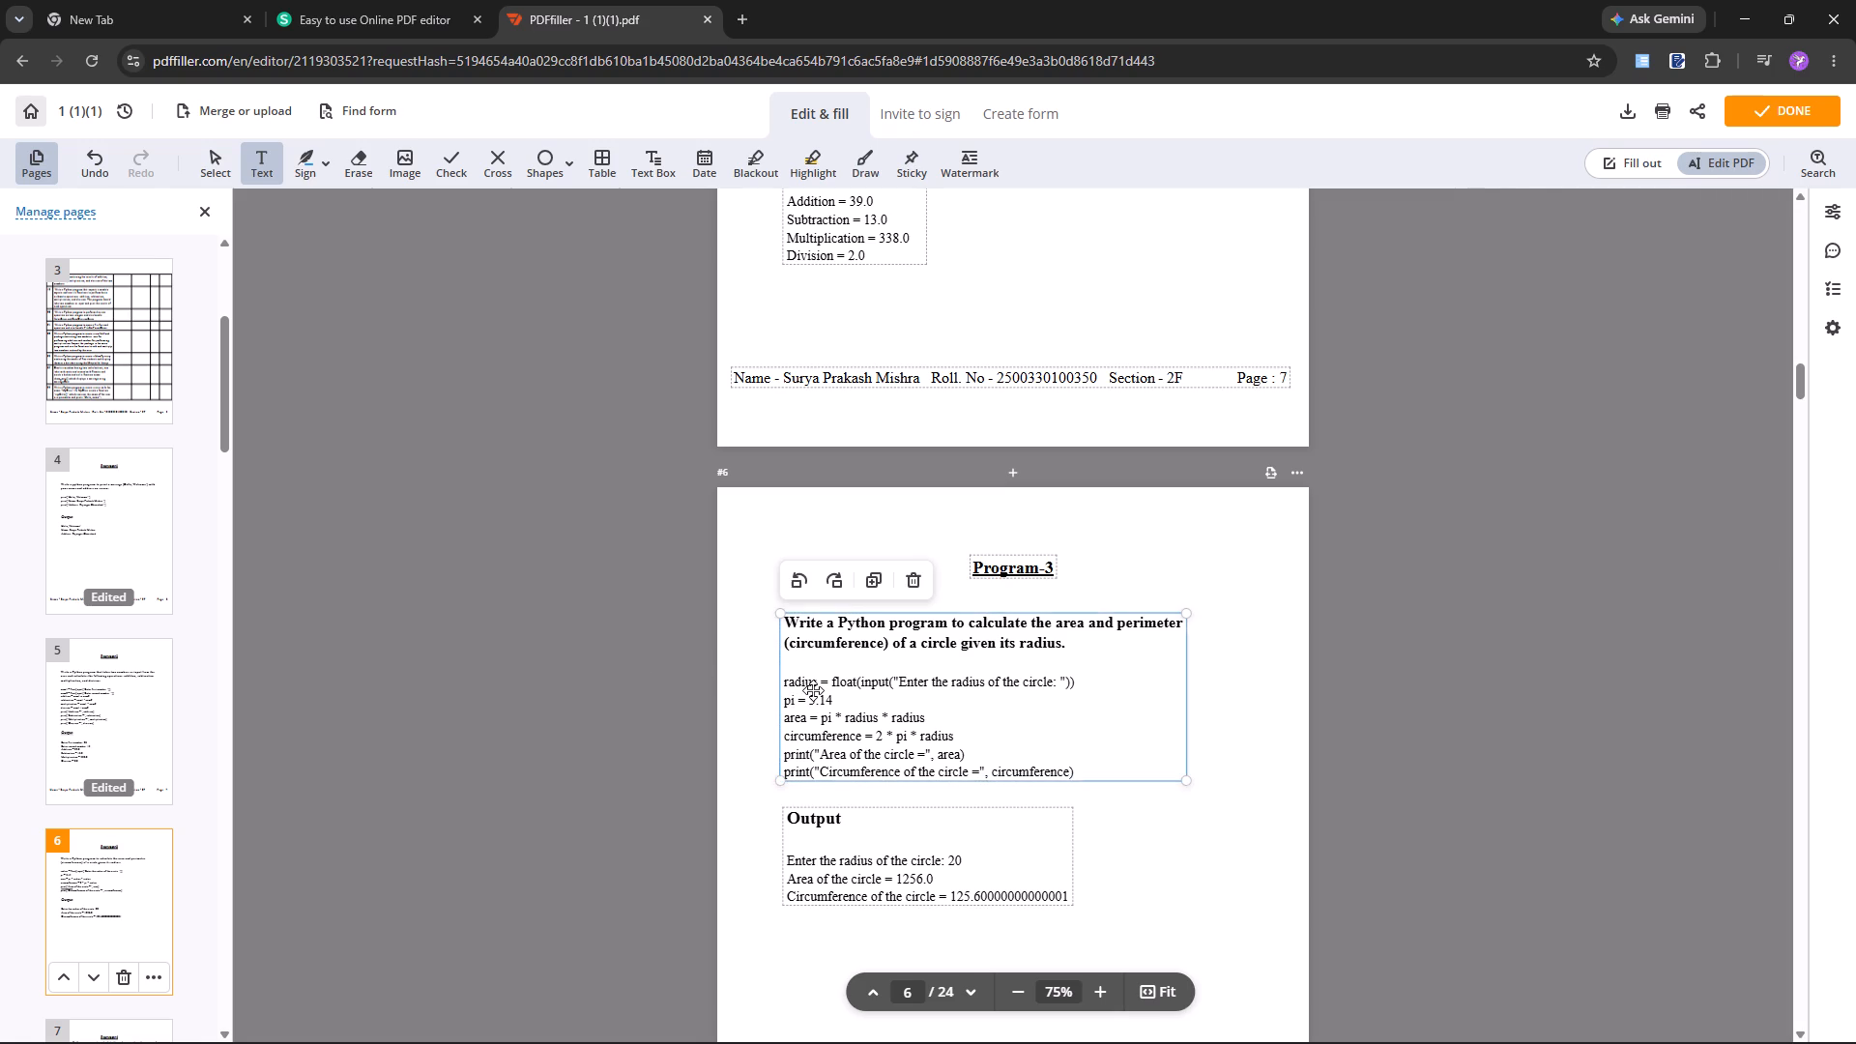
{"action": "left_click", "coordinate": [812, 671]}
{"action": "left_click", "coordinate": [802, 583]}
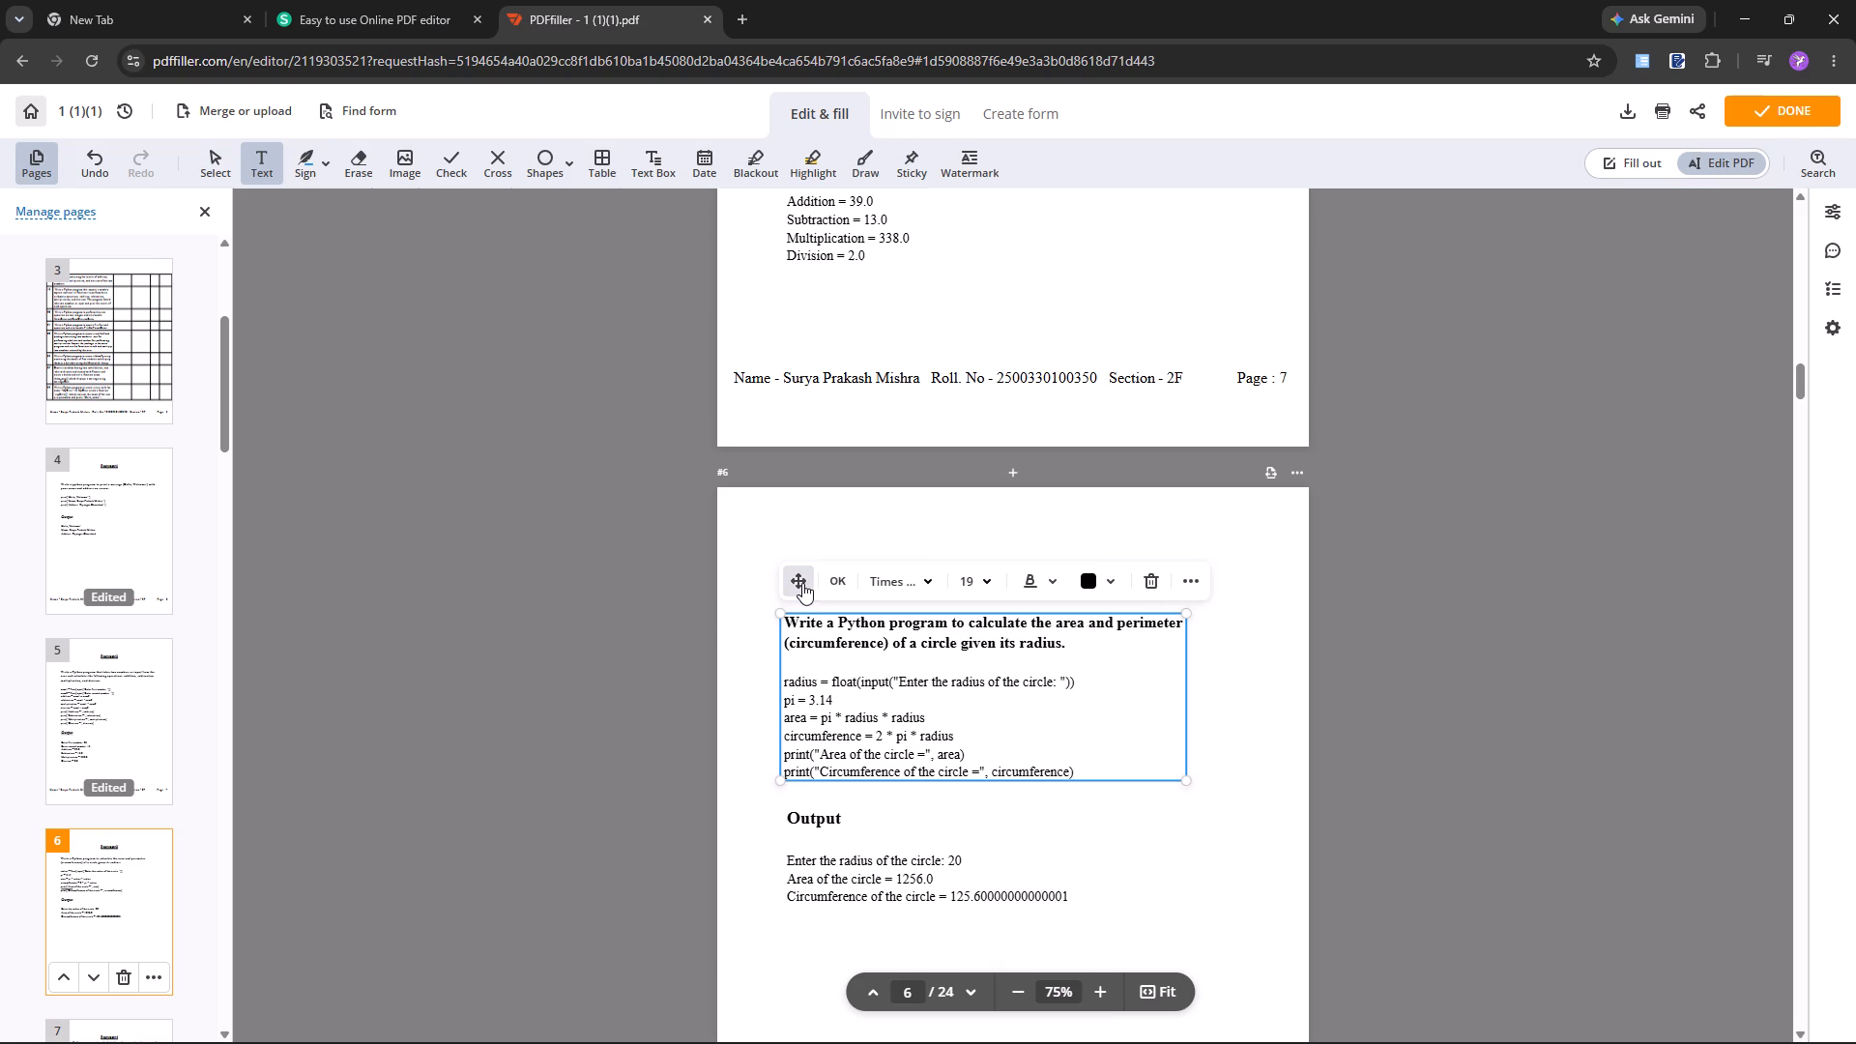
{"action": "left_click", "coordinate": [497, 724]}
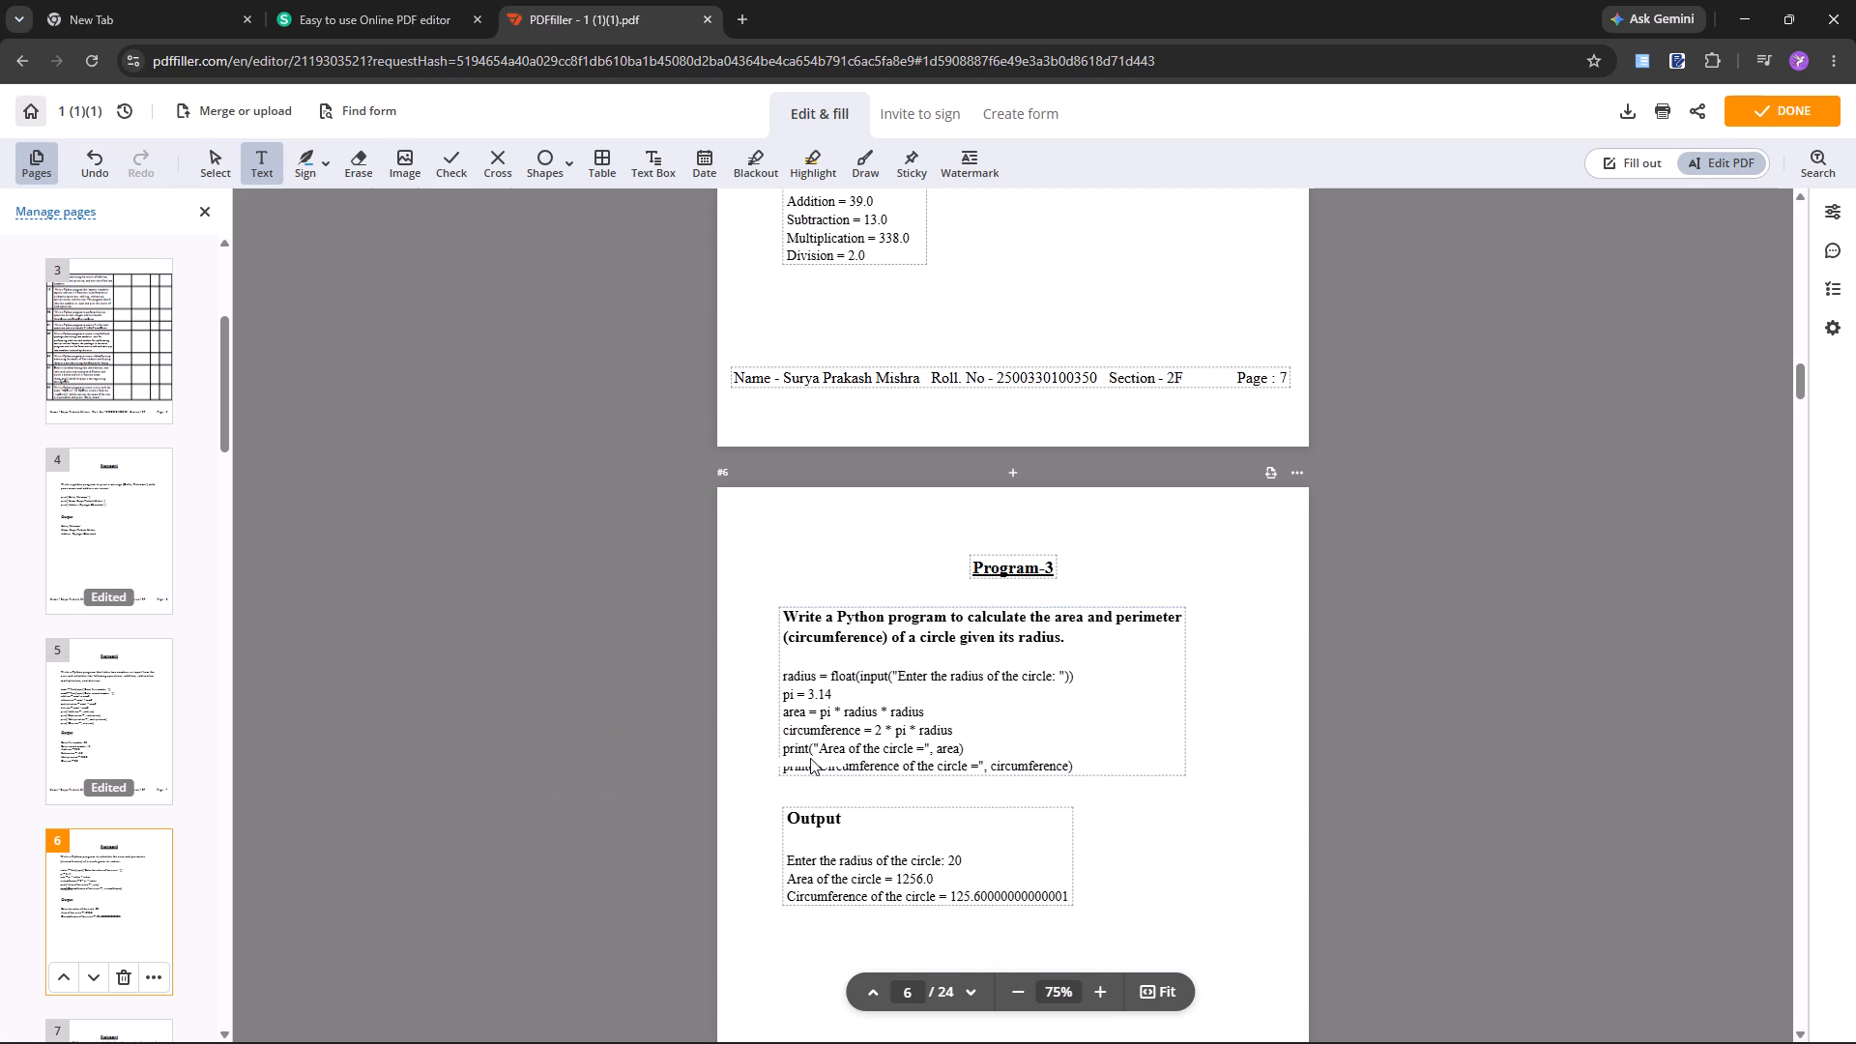
Move the Program-3 question-and-code block on page 6 up over its title, away from the erase stroke covering its last line.
{"action": "left_click", "coordinate": [228, 163]}
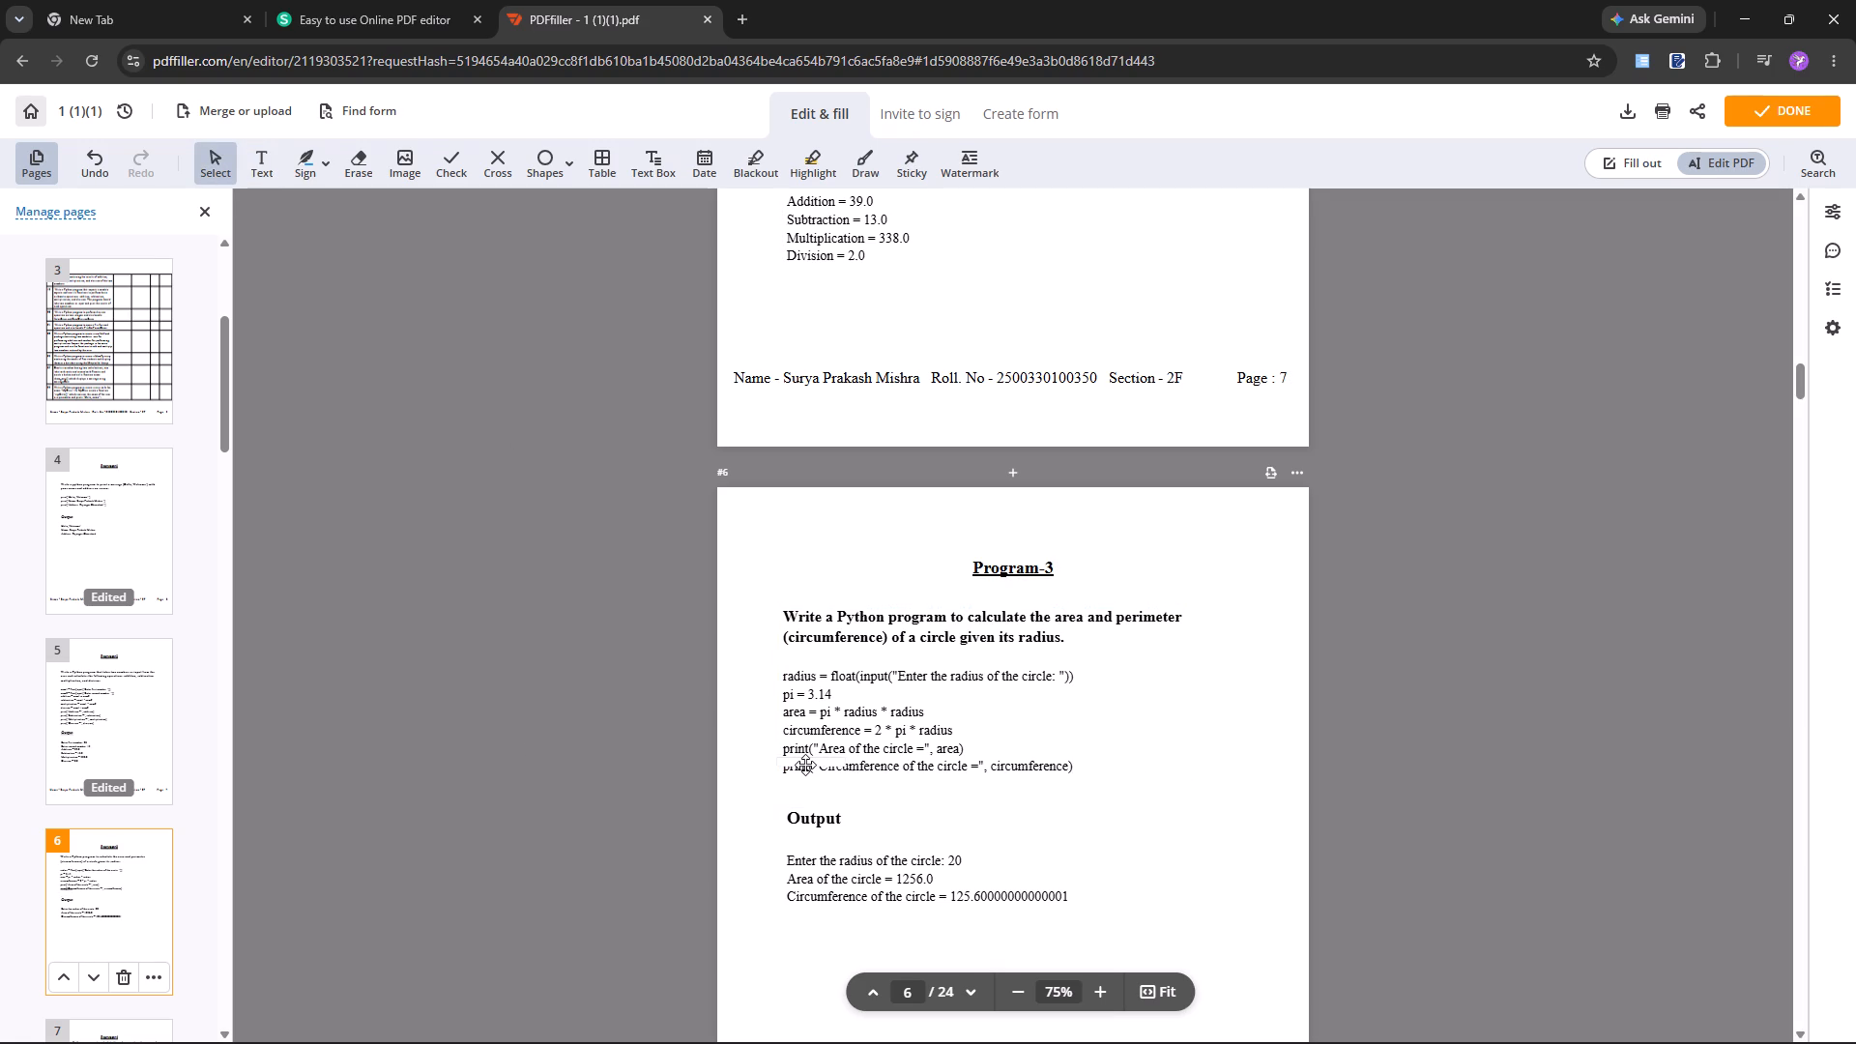
{"action": "left_click", "coordinate": [805, 765]}
{"action": "left_click", "coordinate": [805, 760]}
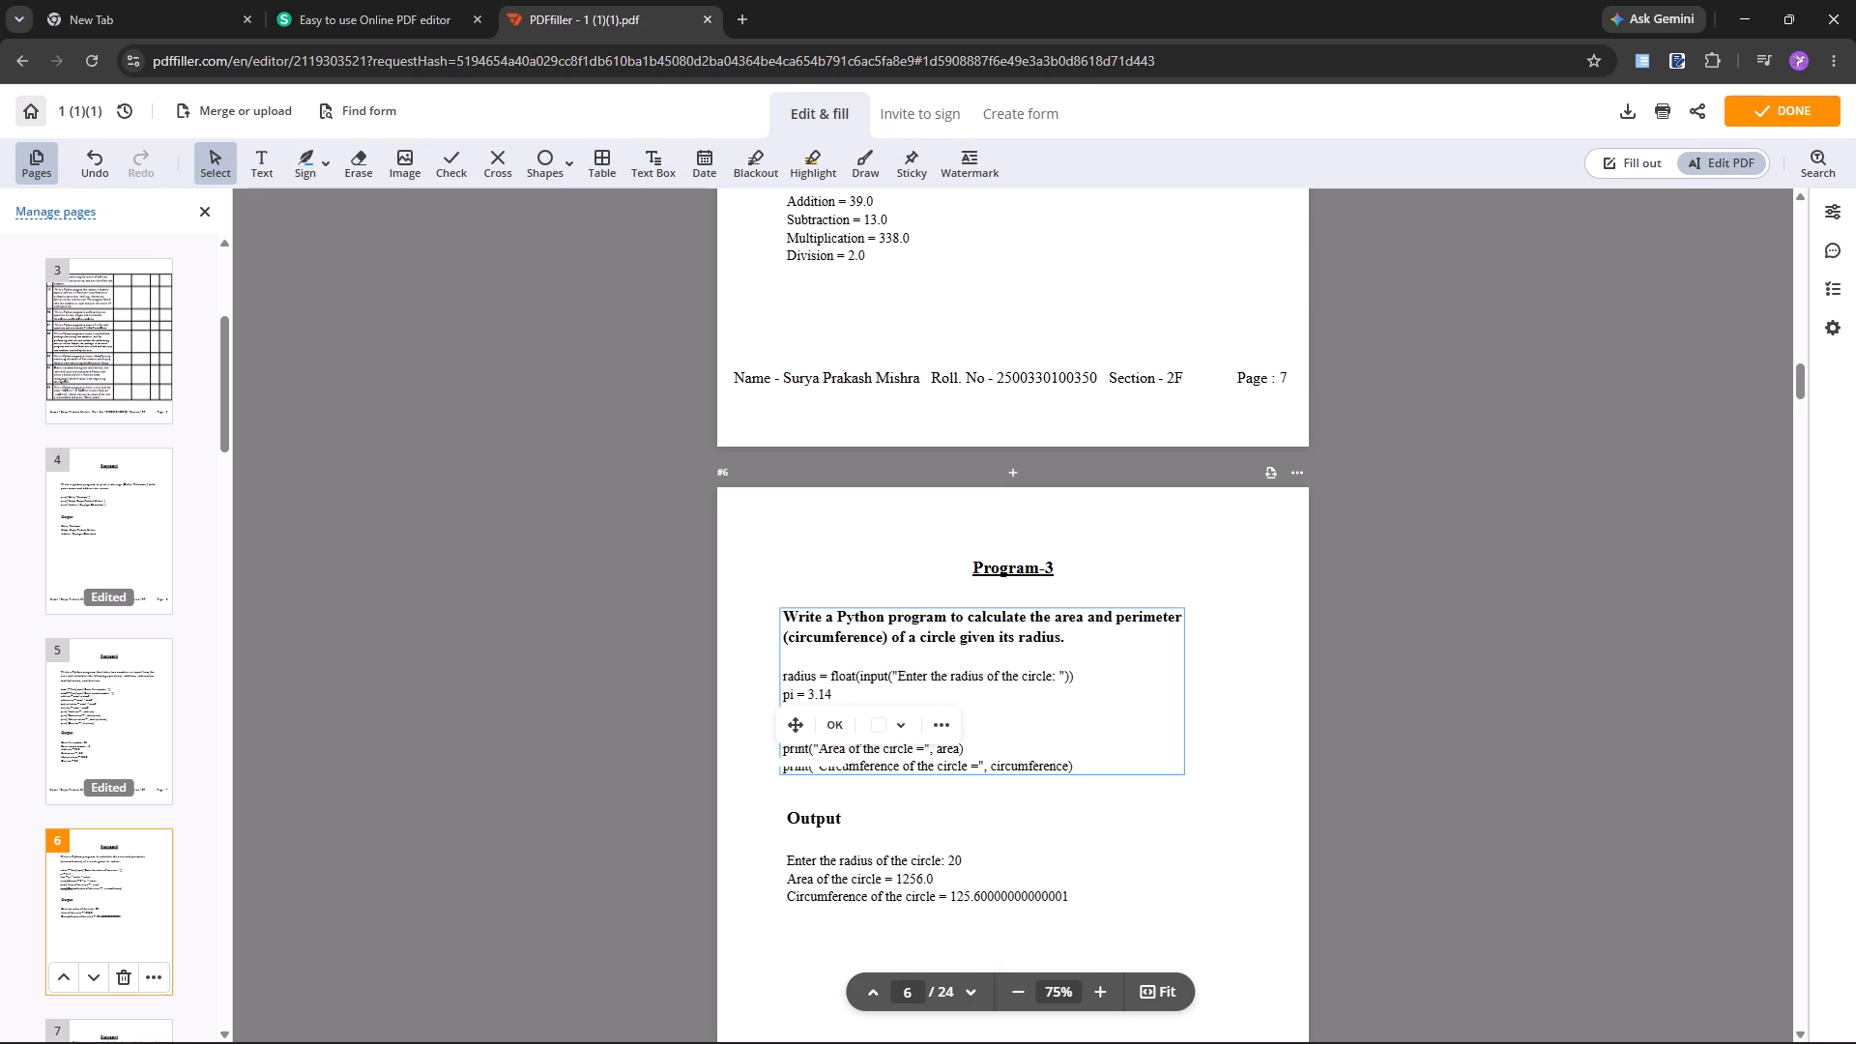
{"action": "left_click", "coordinate": [802, 756]}
{"action": "left_click", "coordinate": [824, 754]}
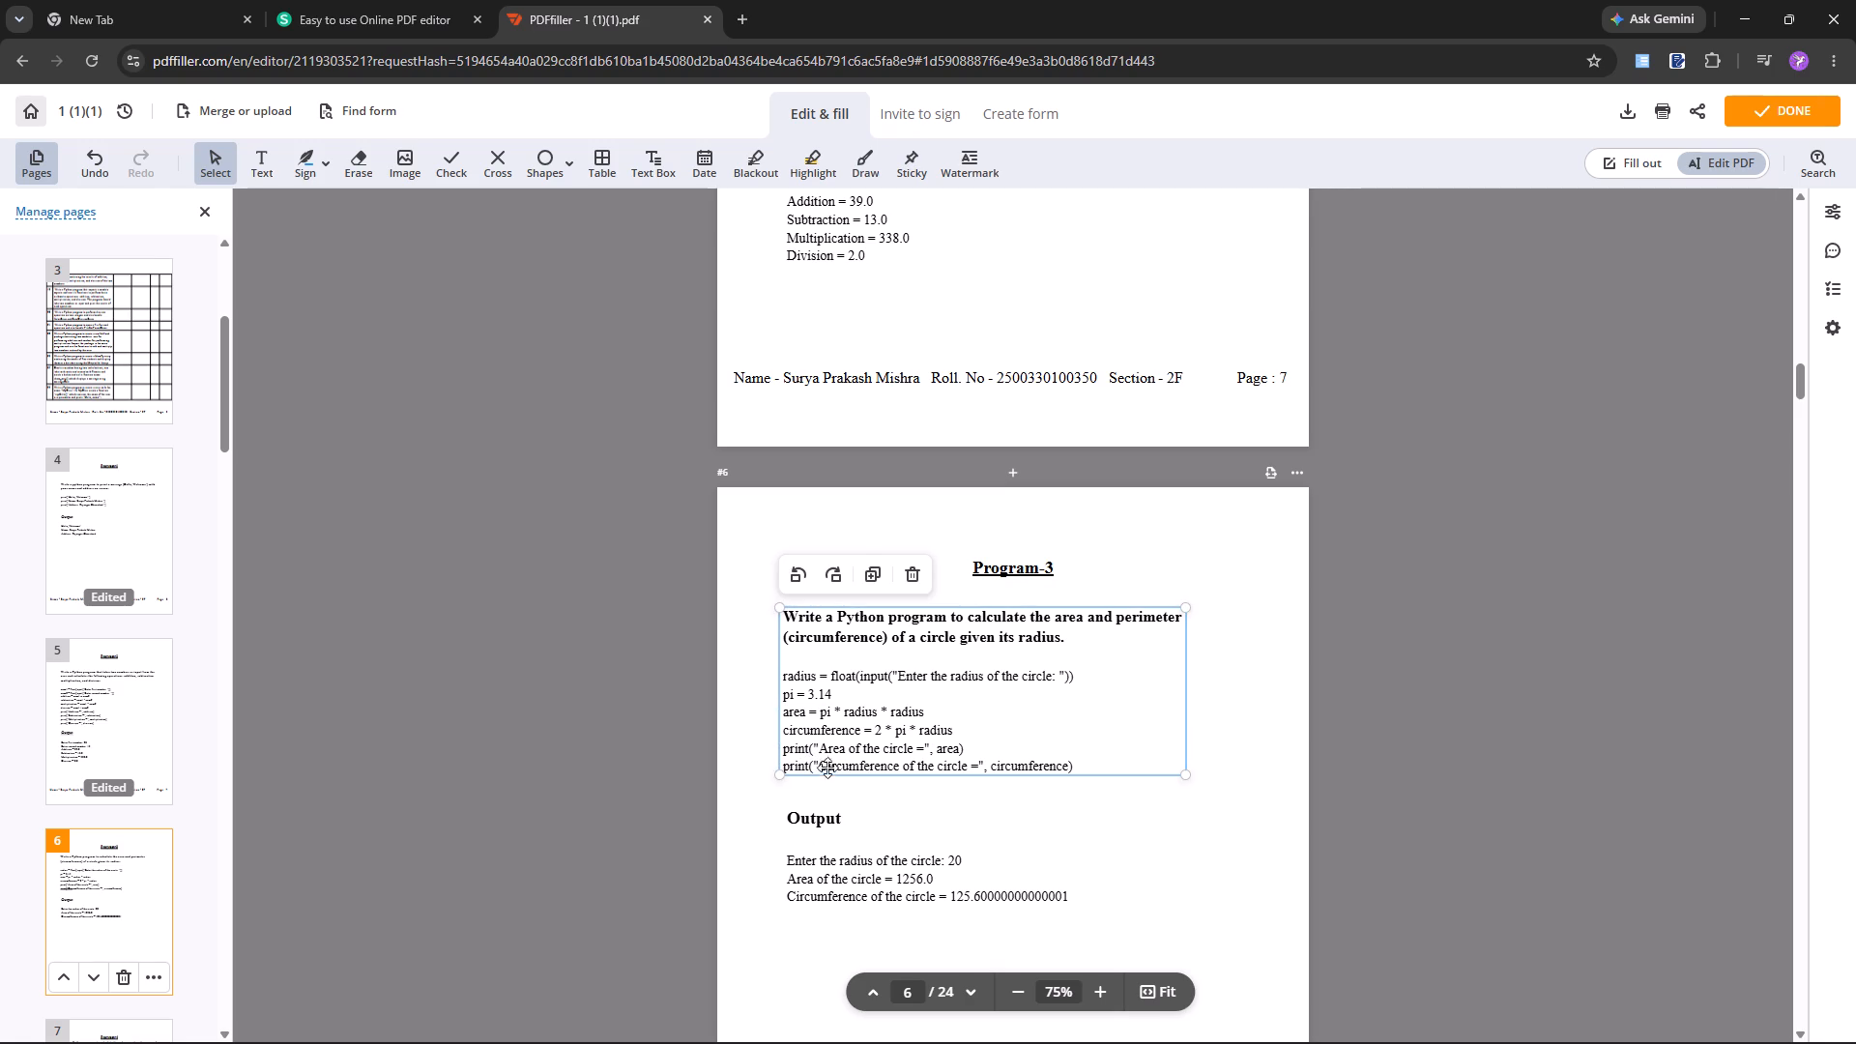
{"action": "left_click_drag", "start_coordinate": [795, 571], "coordinate": [784, 479]}
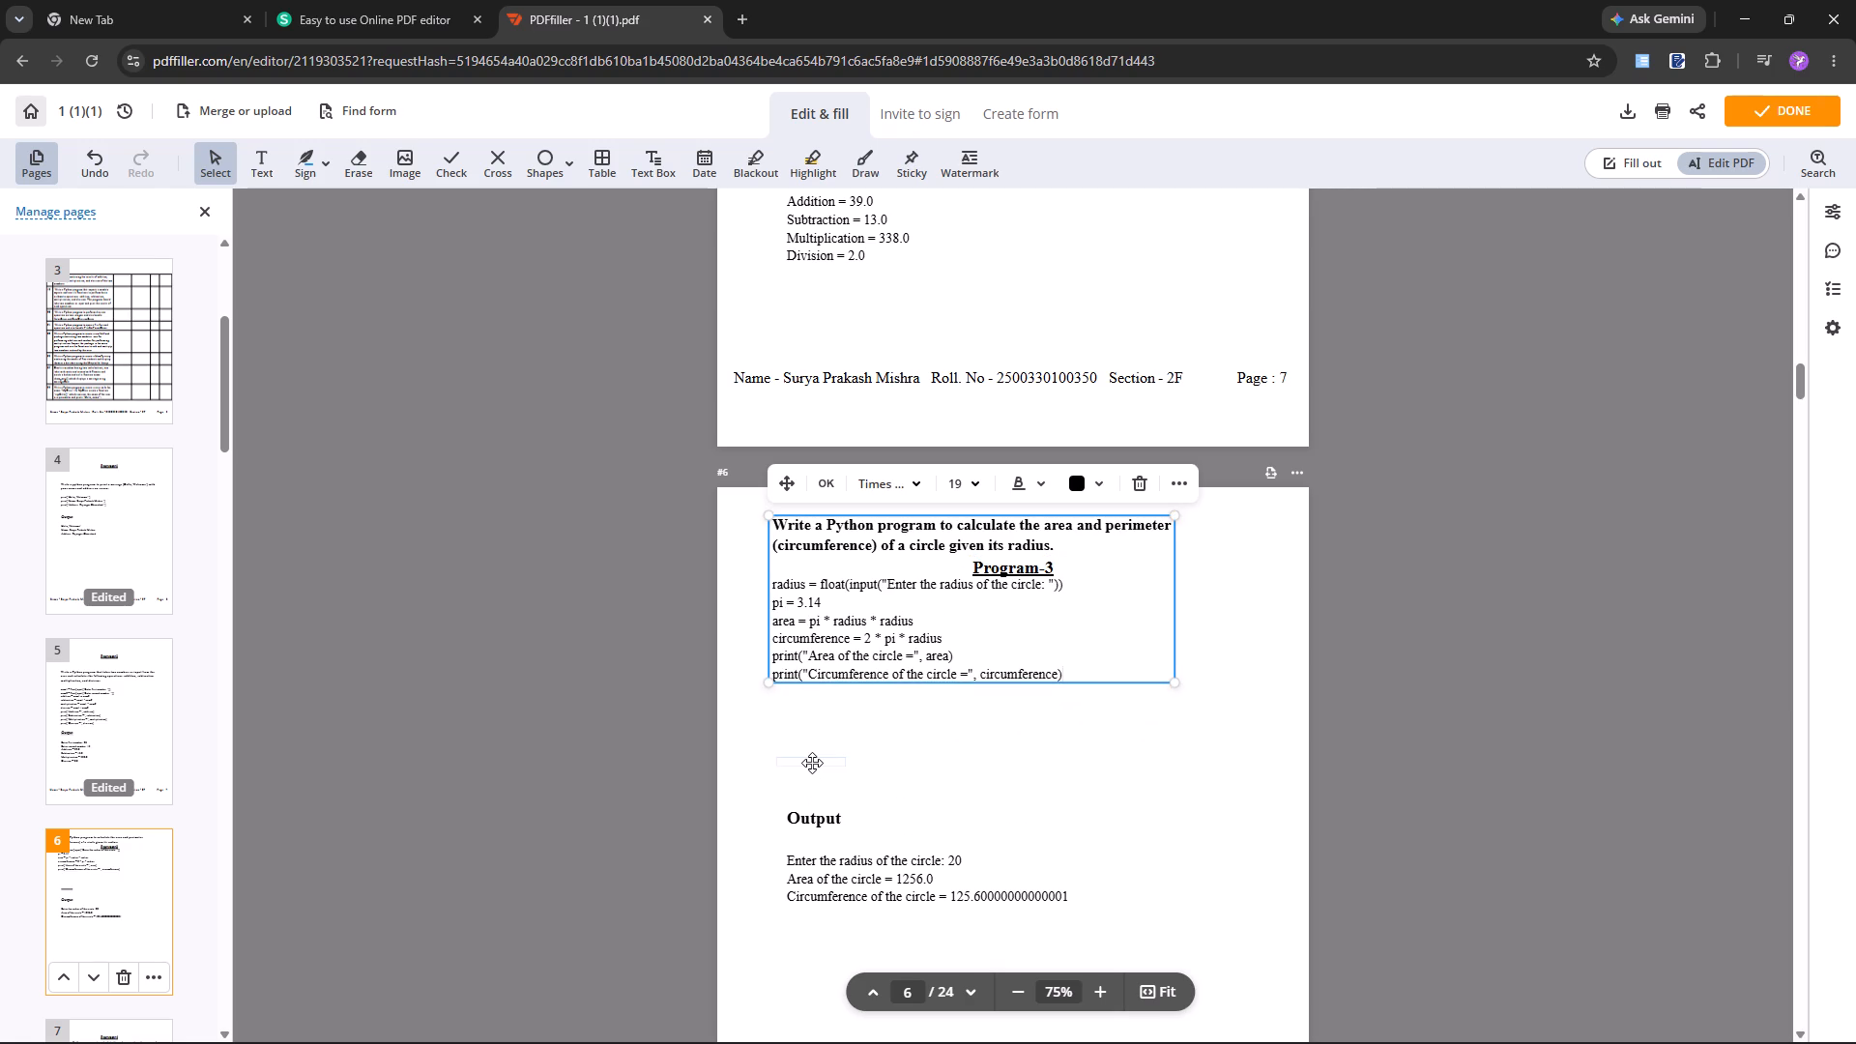
Delete the existing erase stroke between the Program-3 code and the Output block.
{"action": "left_click", "coordinate": [812, 763]}
{"action": "left_click", "coordinate": [857, 764]}
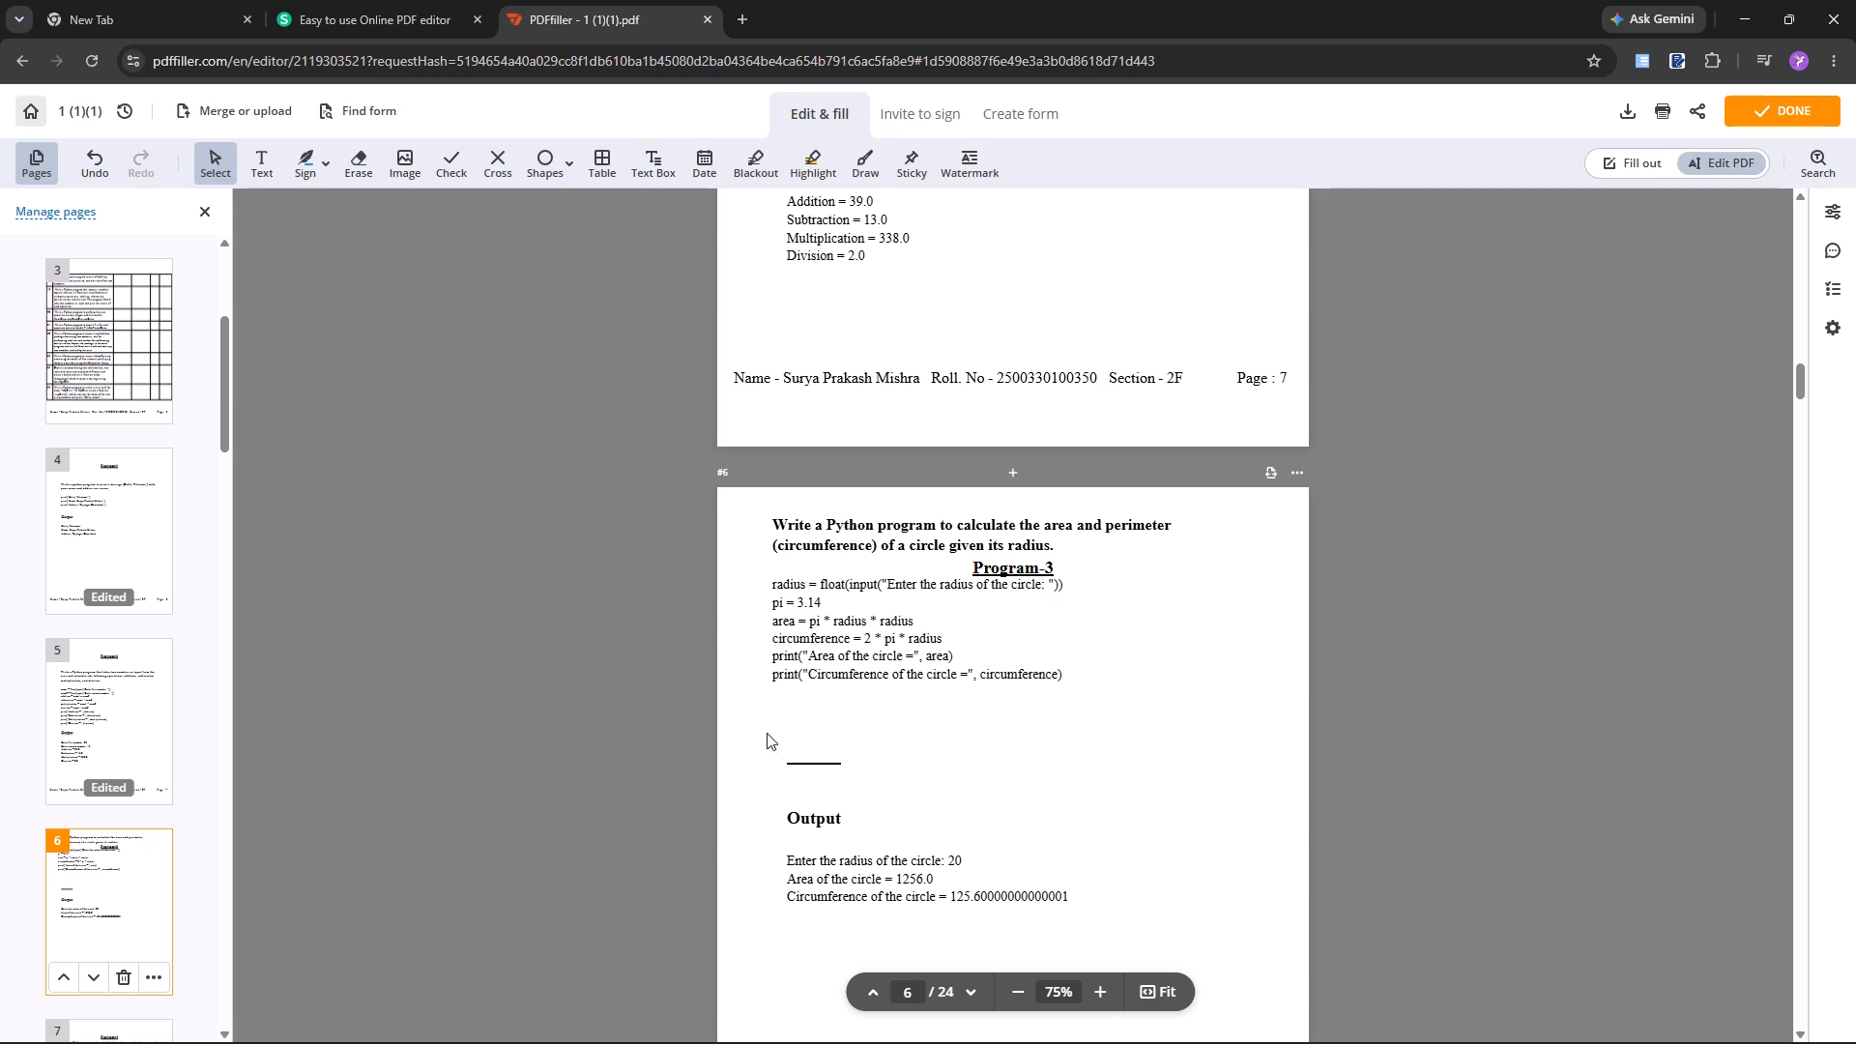
Erase the leftover underline above the Program-3 Output heading with the freehand eraser set to a thinner stroke.
{"action": "left_click", "coordinate": [355, 166]}
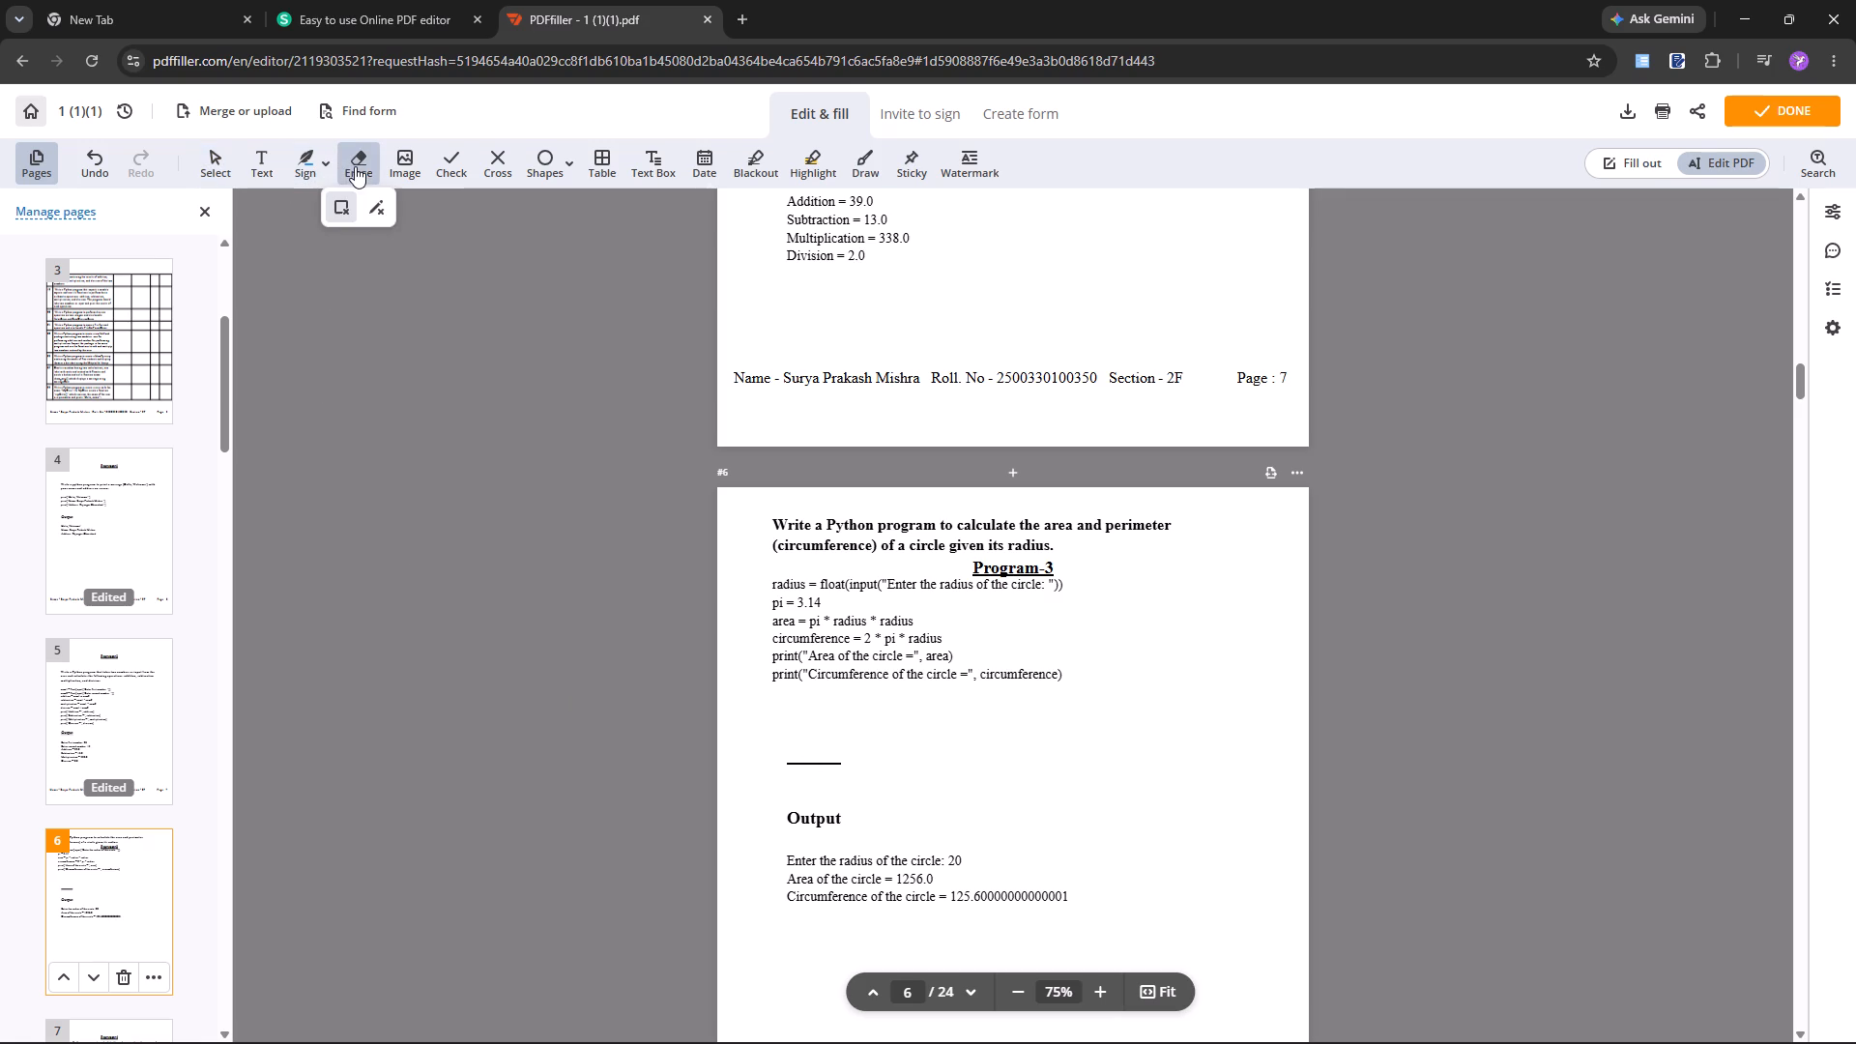
{"action": "left_click", "coordinate": [369, 205]}
{"action": "left_click_drag", "start_coordinate": [384, 212], "coordinate": [380, 215]}
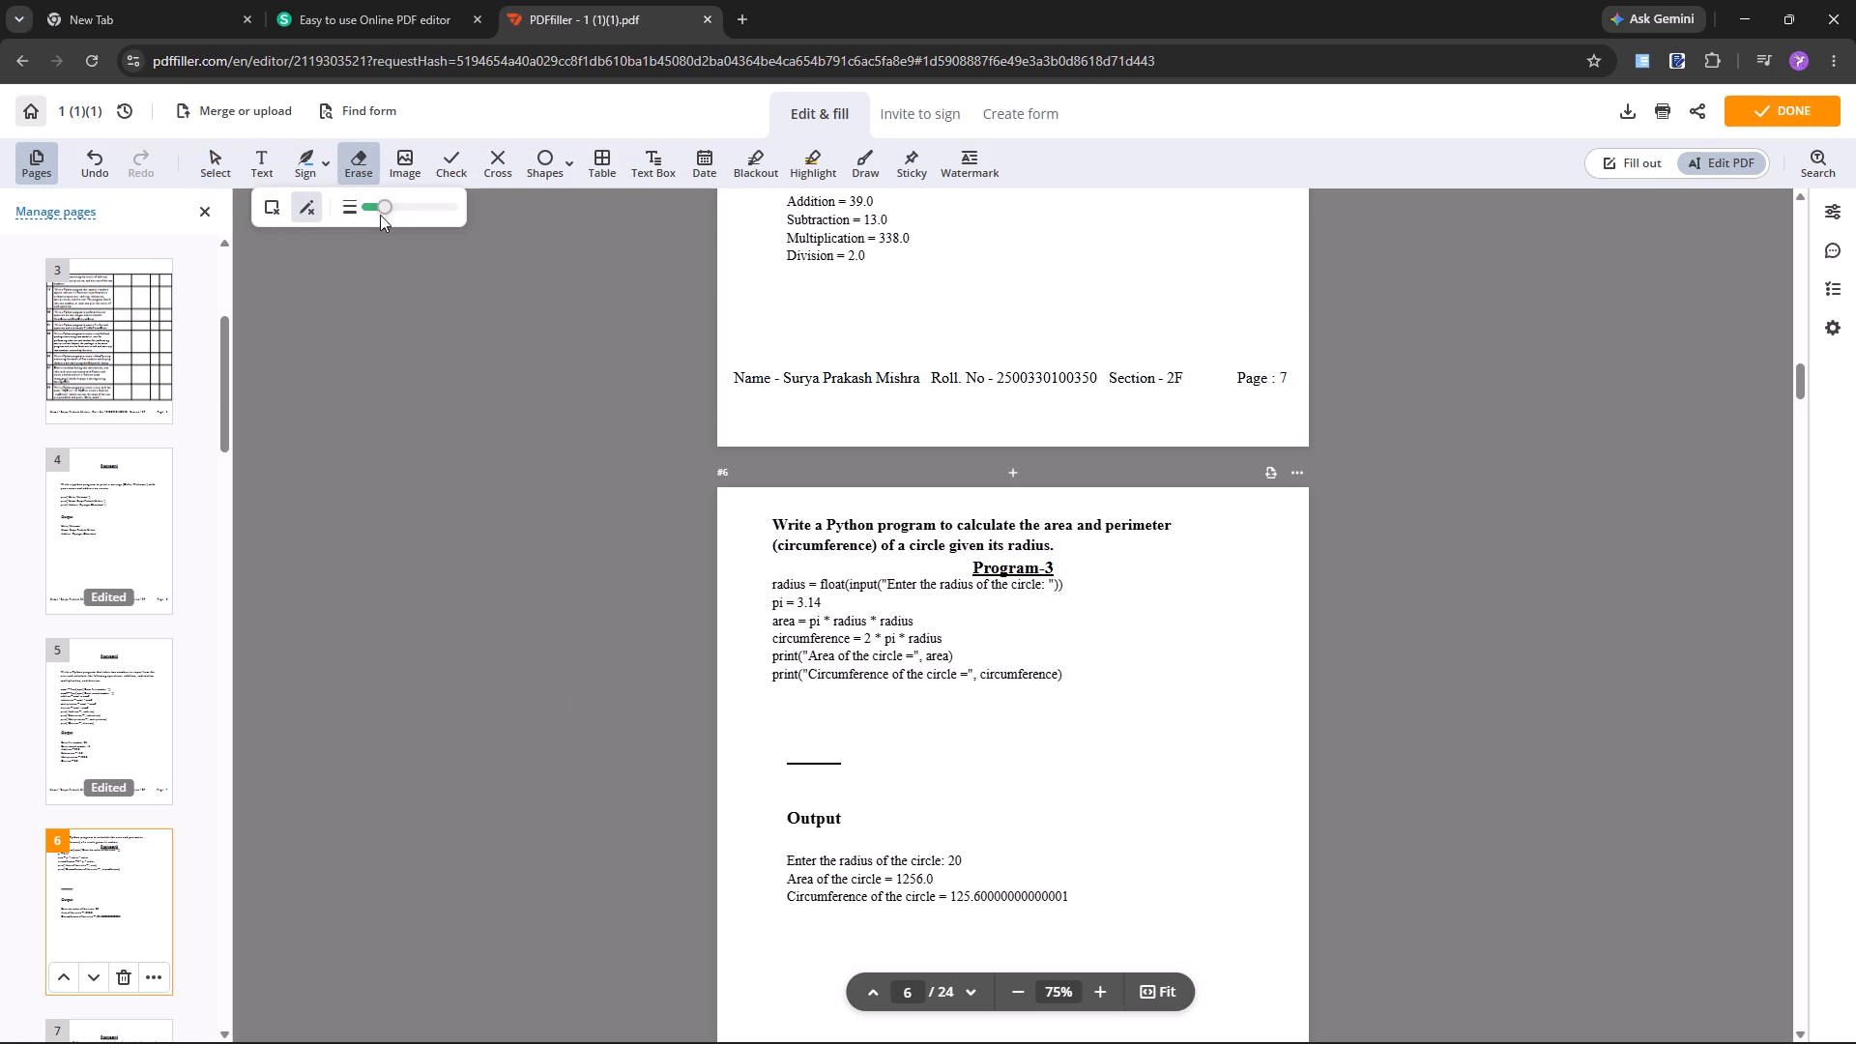
{"action": "left_click_drag", "start_coordinate": [380, 215], "coordinate": [366, 238]}
{"action": "triple_click", "coordinate": [1097, 988]}
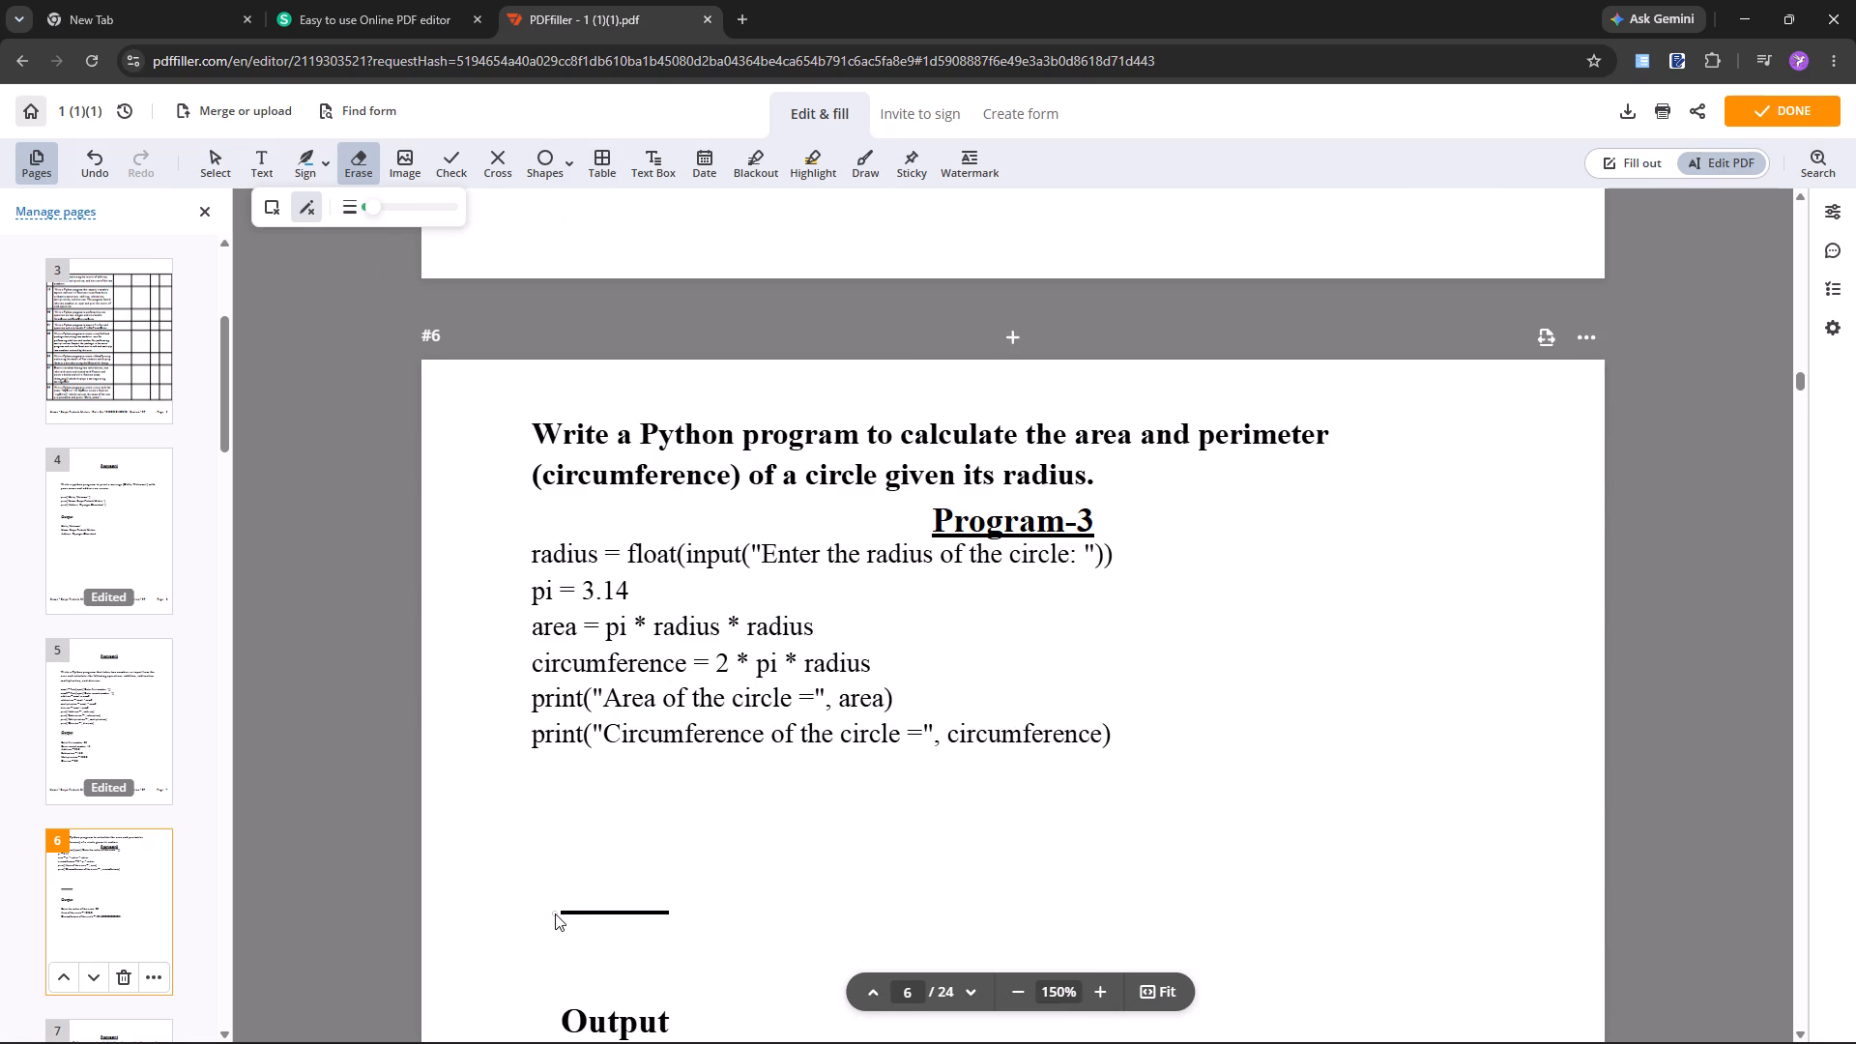
{"action": "left_click_drag", "start_coordinate": [560, 913], "coordinate": [593, 913]}
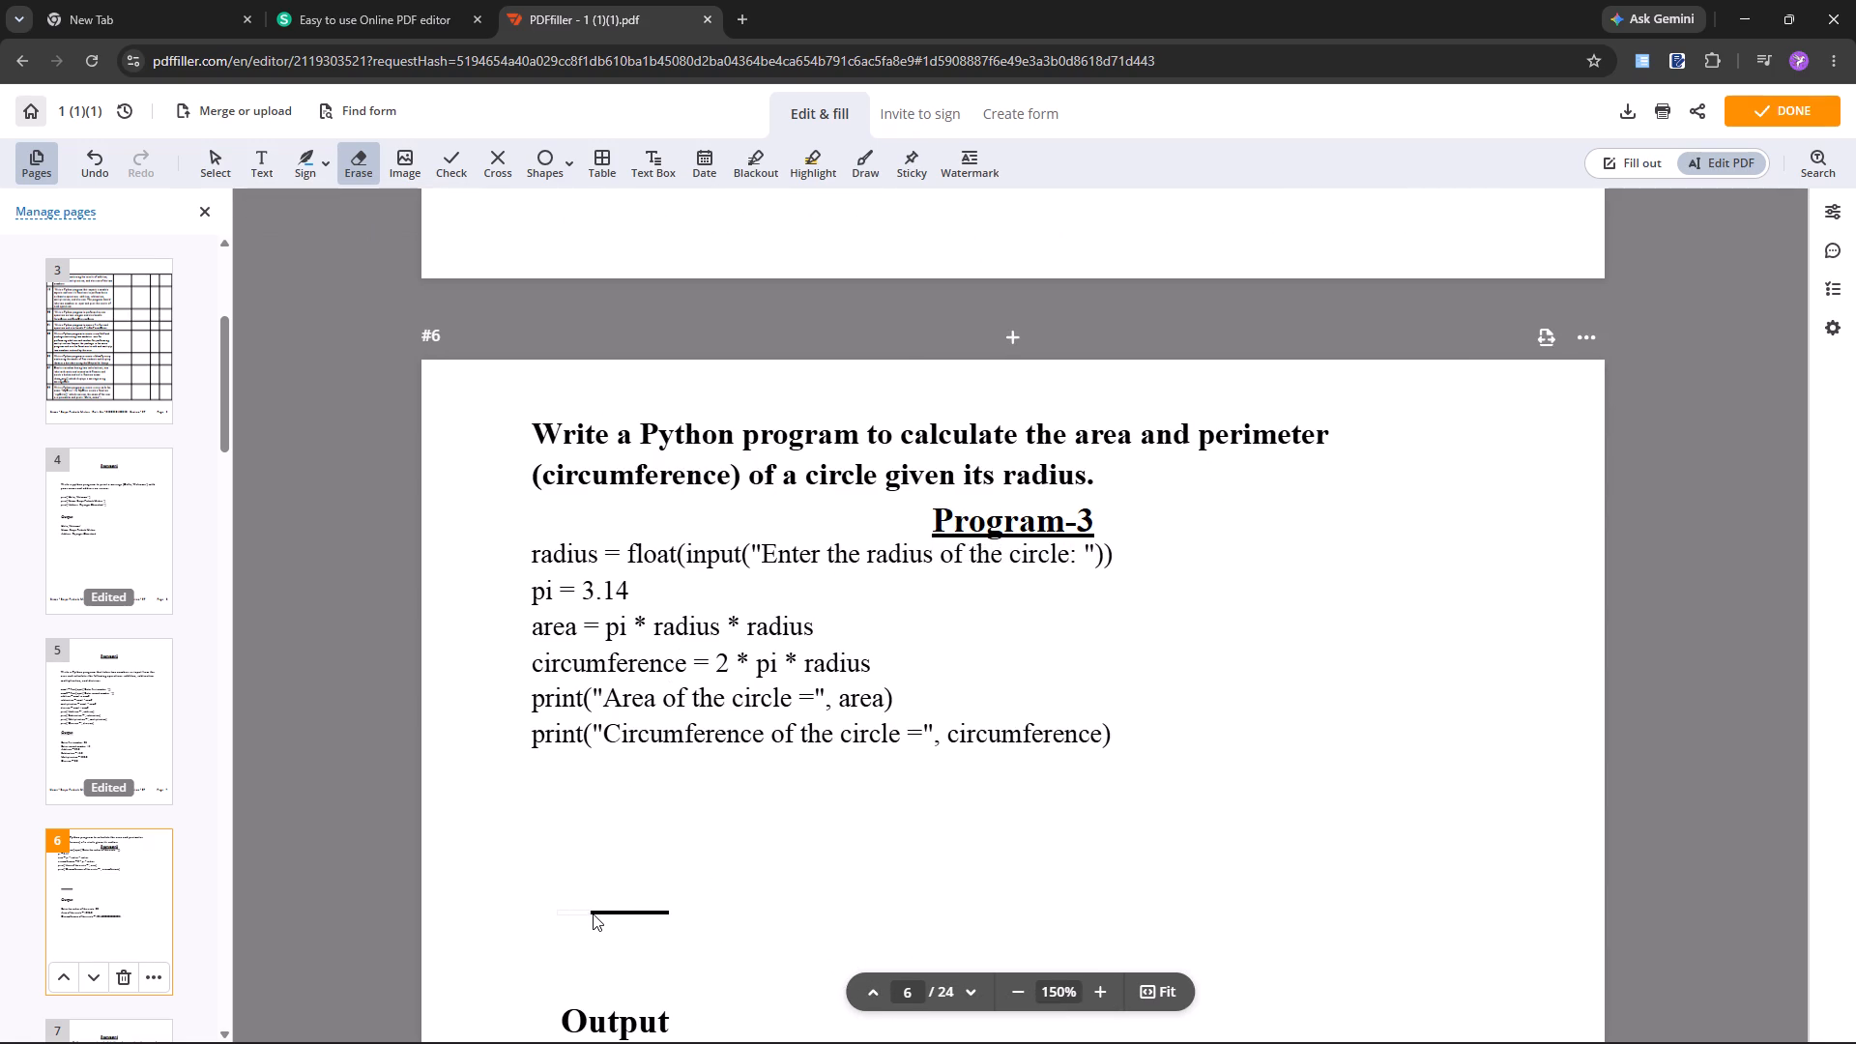
{"action": "left_click_drag", "start_coordinate": [593, 913], "coordinate": [667, 925]}
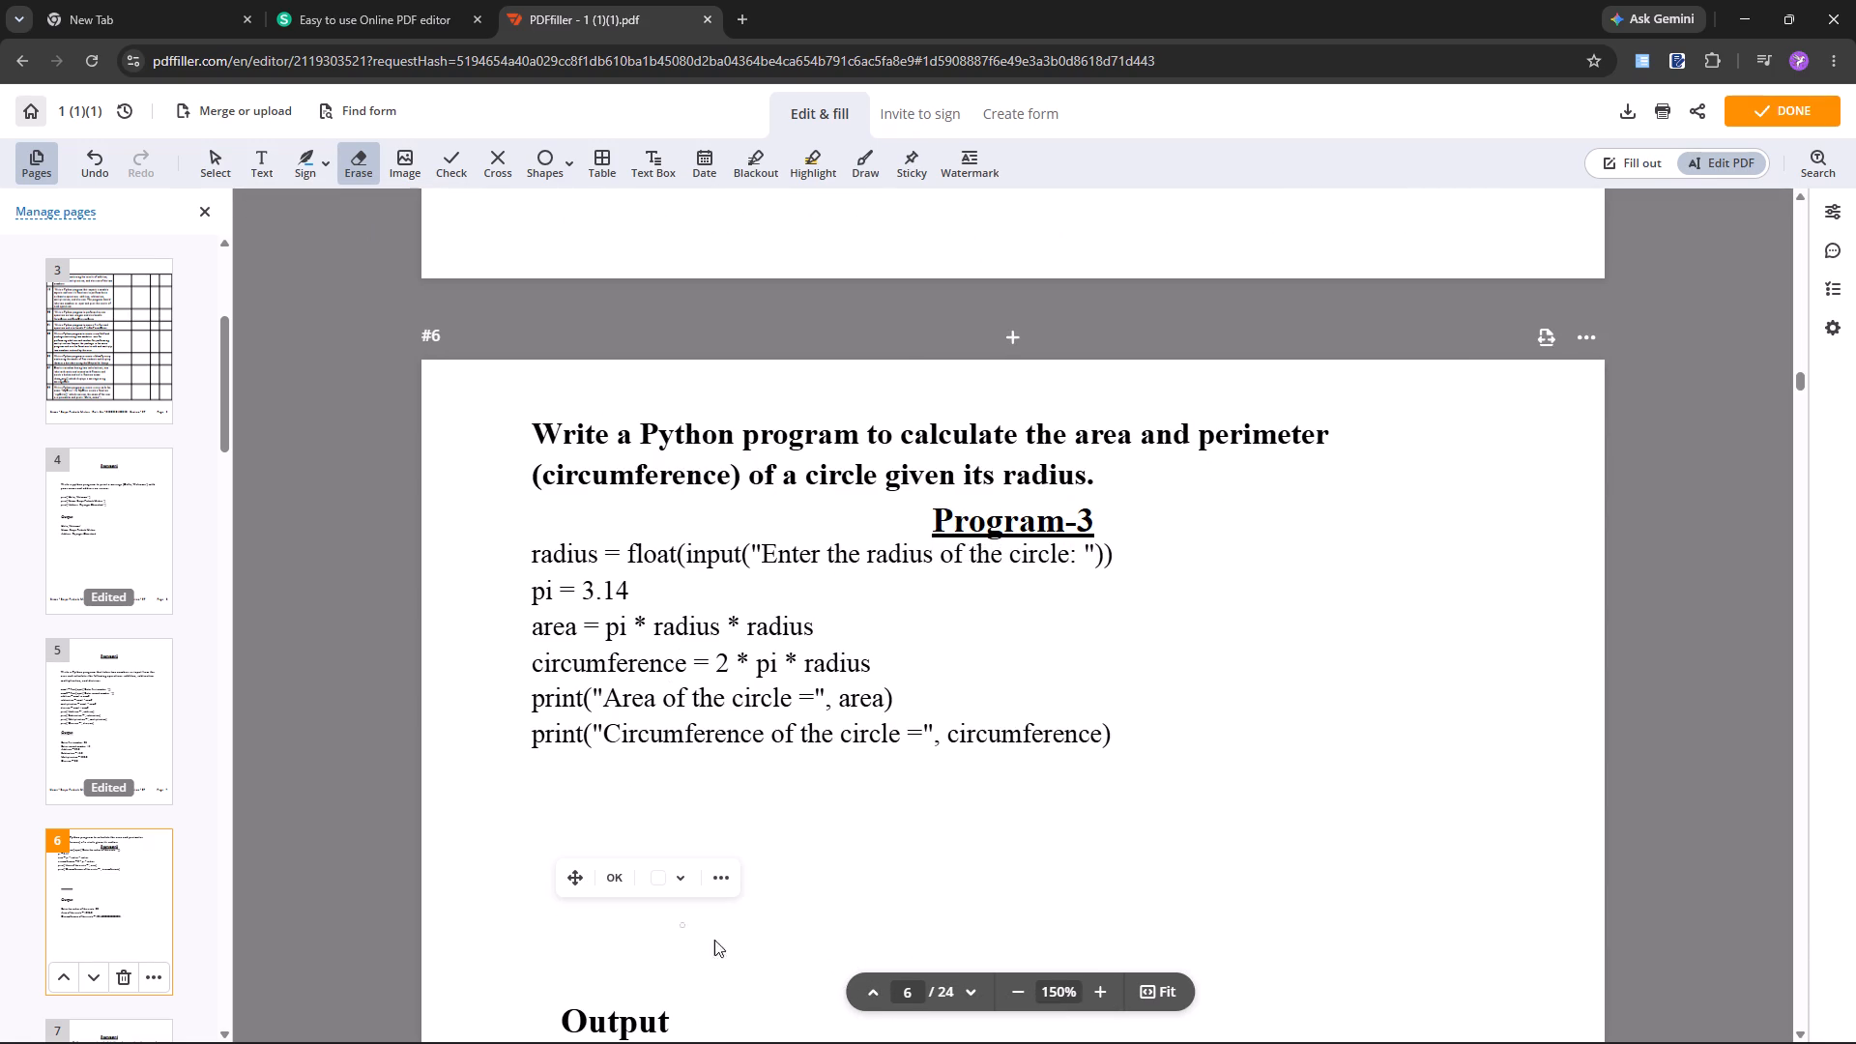
Move the Program-3 question-and-code block back down below its title, placing it just above the Output block.
{"action": "triple_click", "coordinate": [1011, 977]}
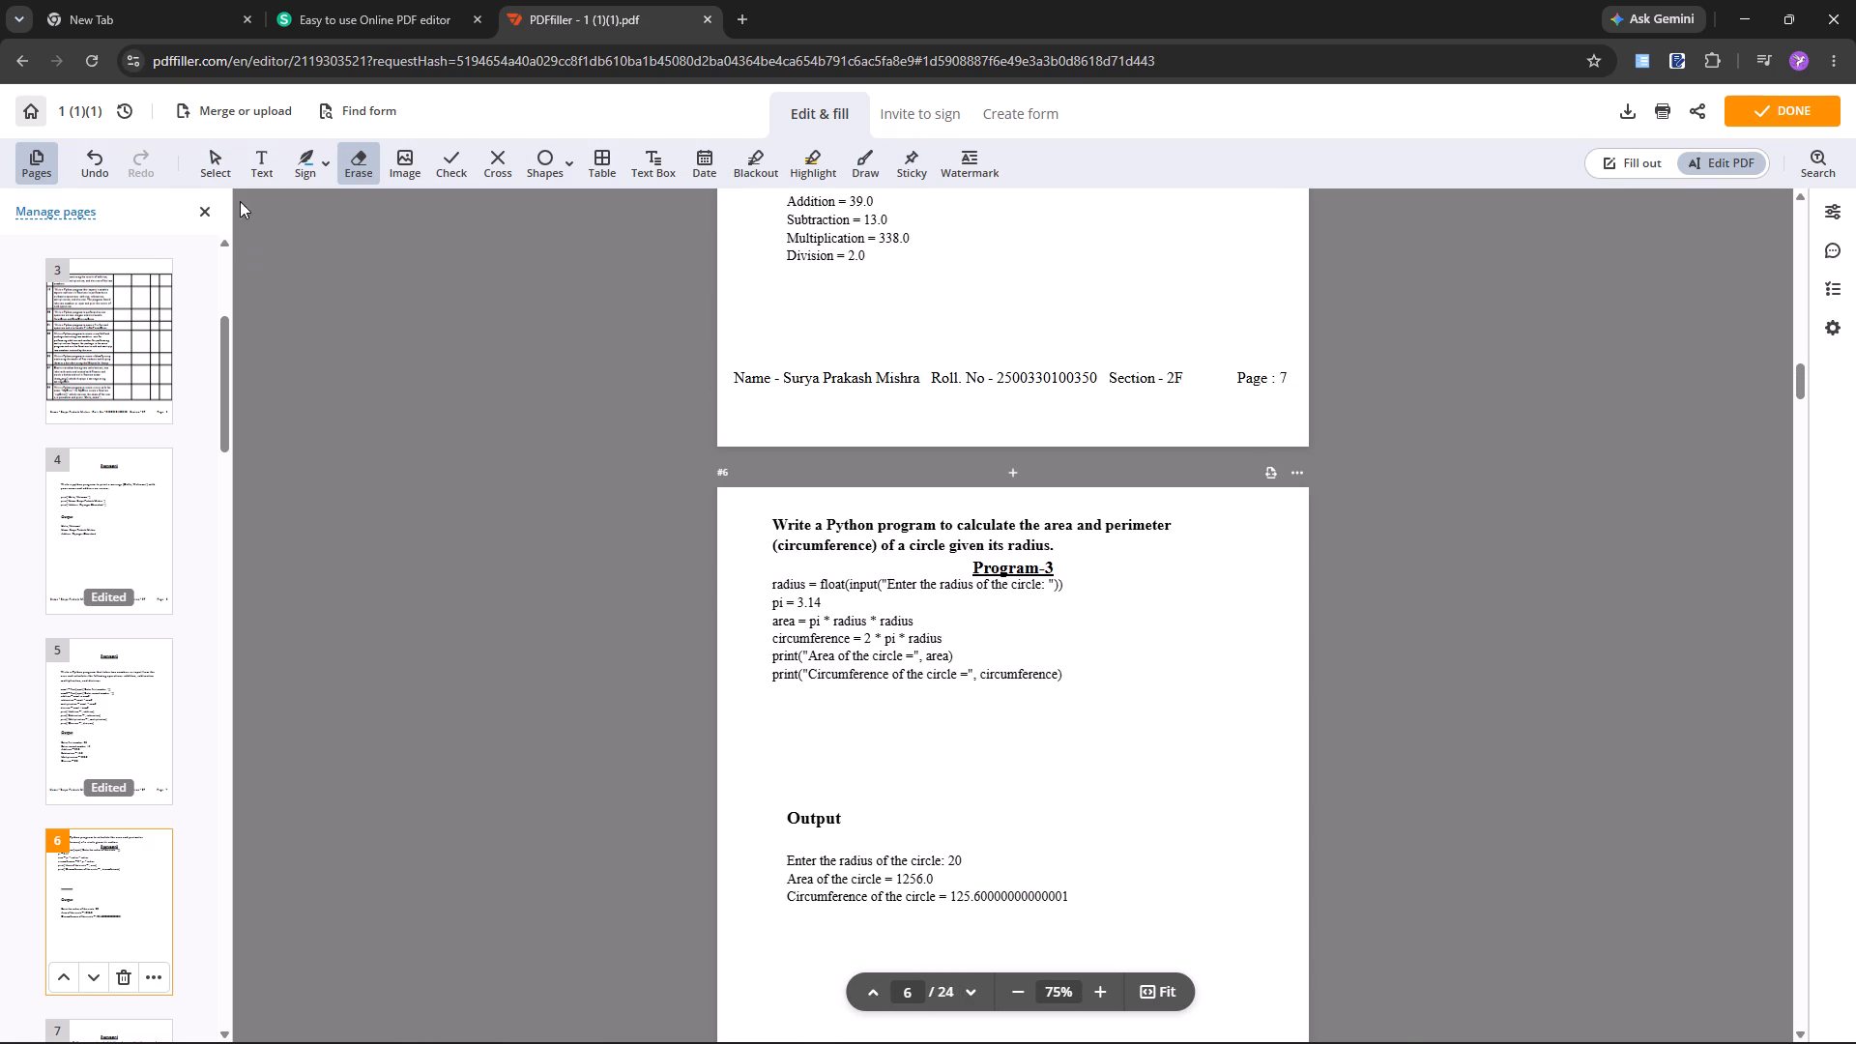
{"action": "left_click", "coordinate": [281, 170]}
{"action": "left_click", "coordinate": [866, 588]}
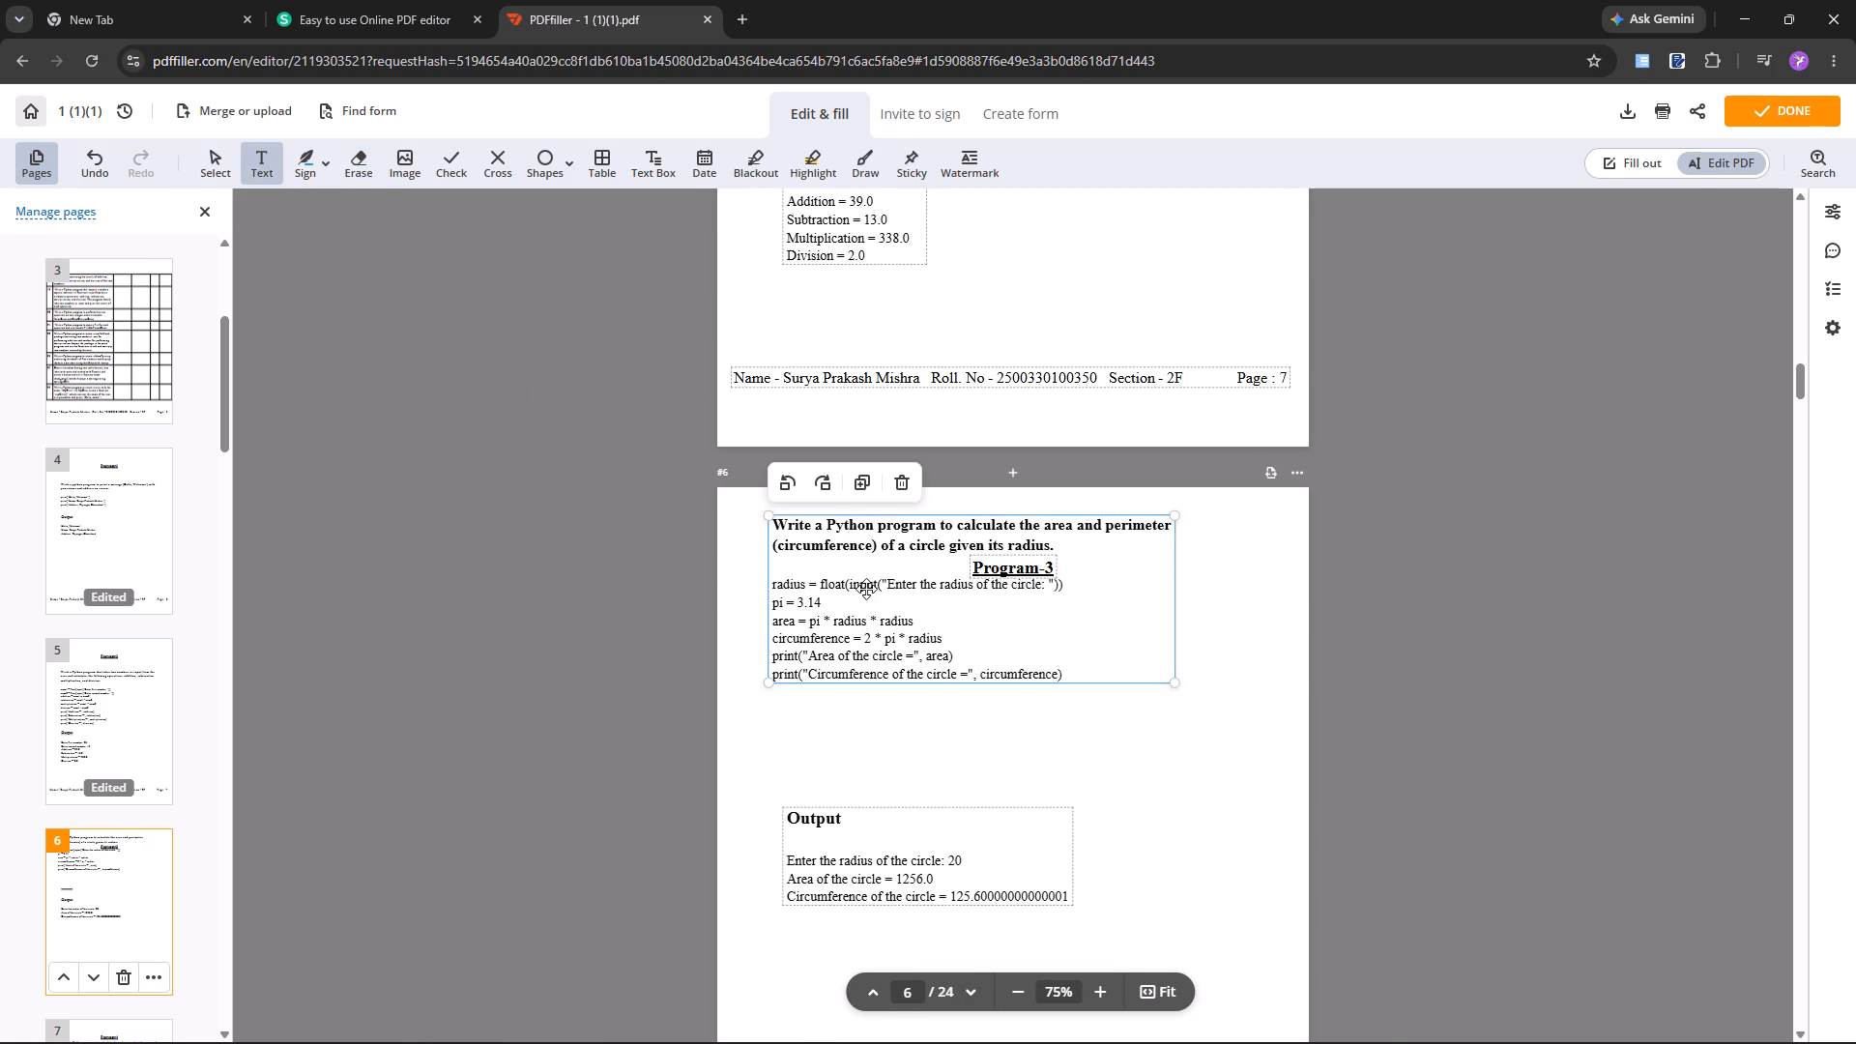
{"action": "left_click", "coordinate": [816, 569]}
{"action": "left_click_drag", "start_coordinate": [782, 478], "coordinate": [793, 581]}
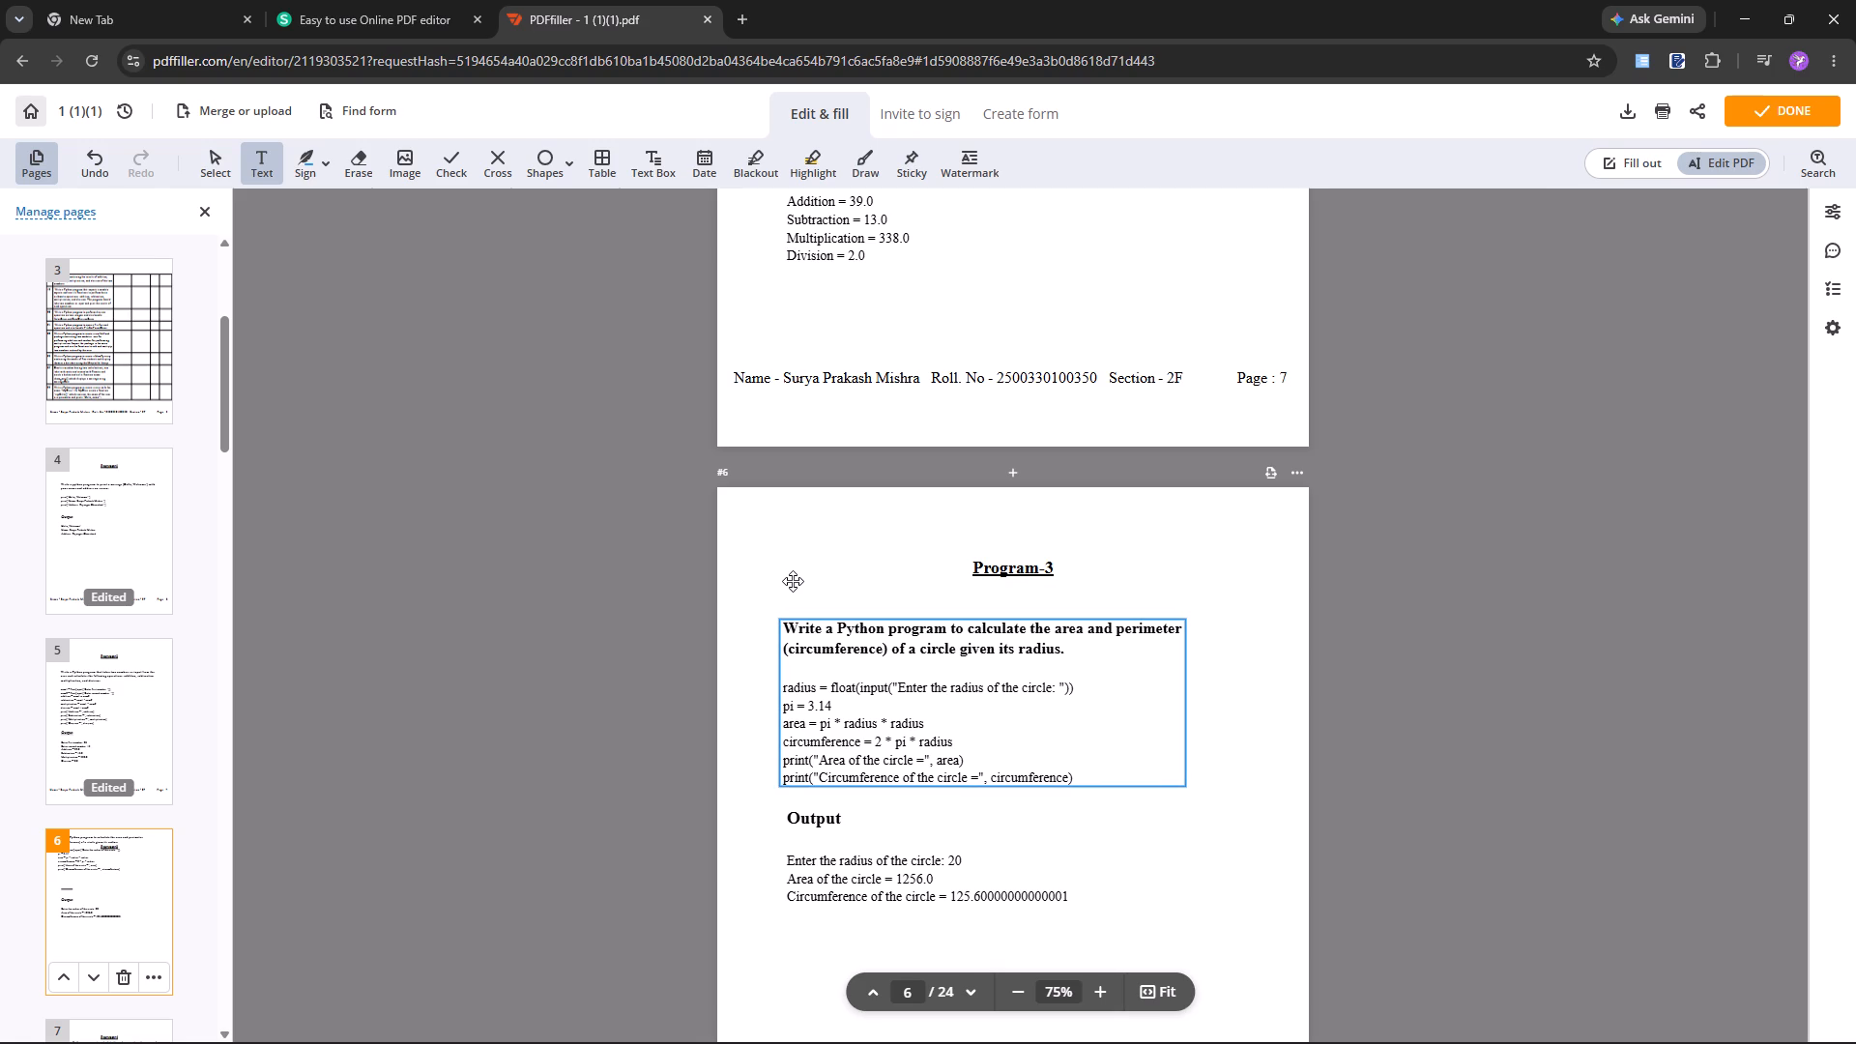
{"action": "left_click_drag", "start_coordinate": [793, 581], "coordinate": [794, 582]}
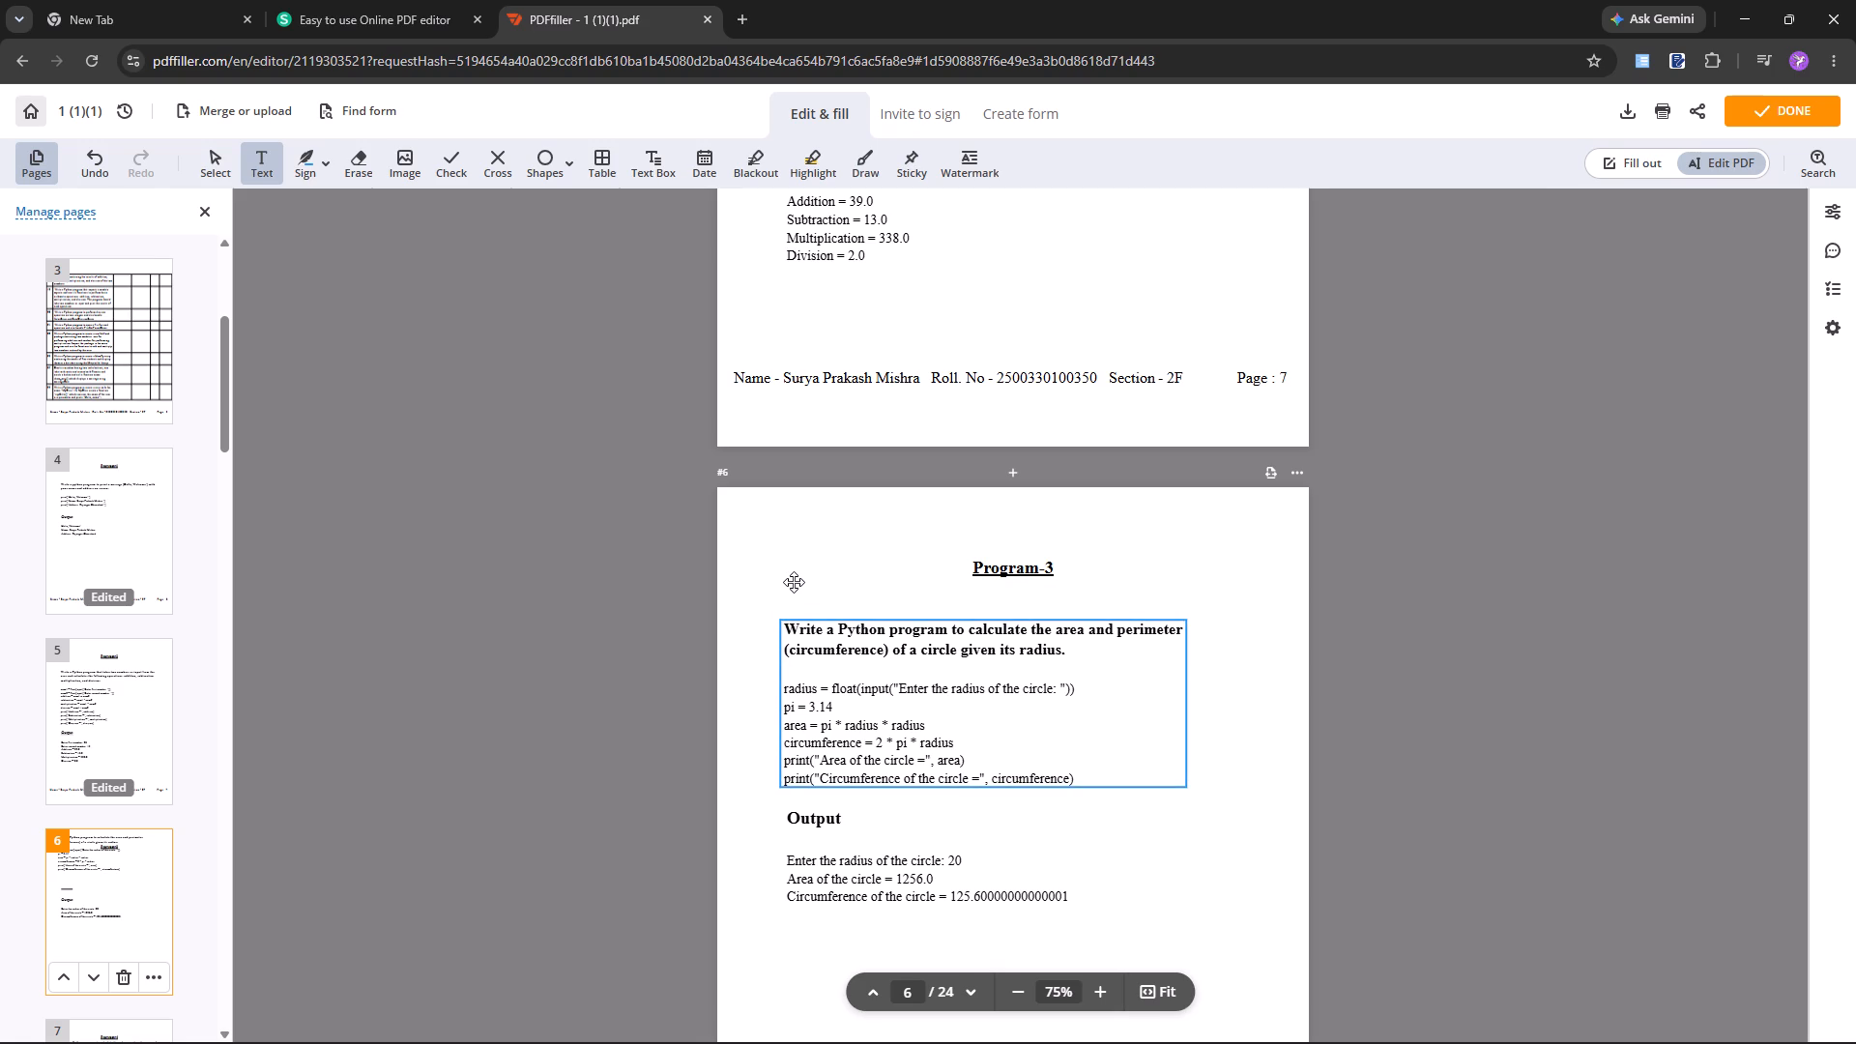
{"action": "left_click_drag", "start_coordinate": [794, 582], "coordinate": [791, 583]}
{"action": "left_click", "coordinate": [488, 679]}
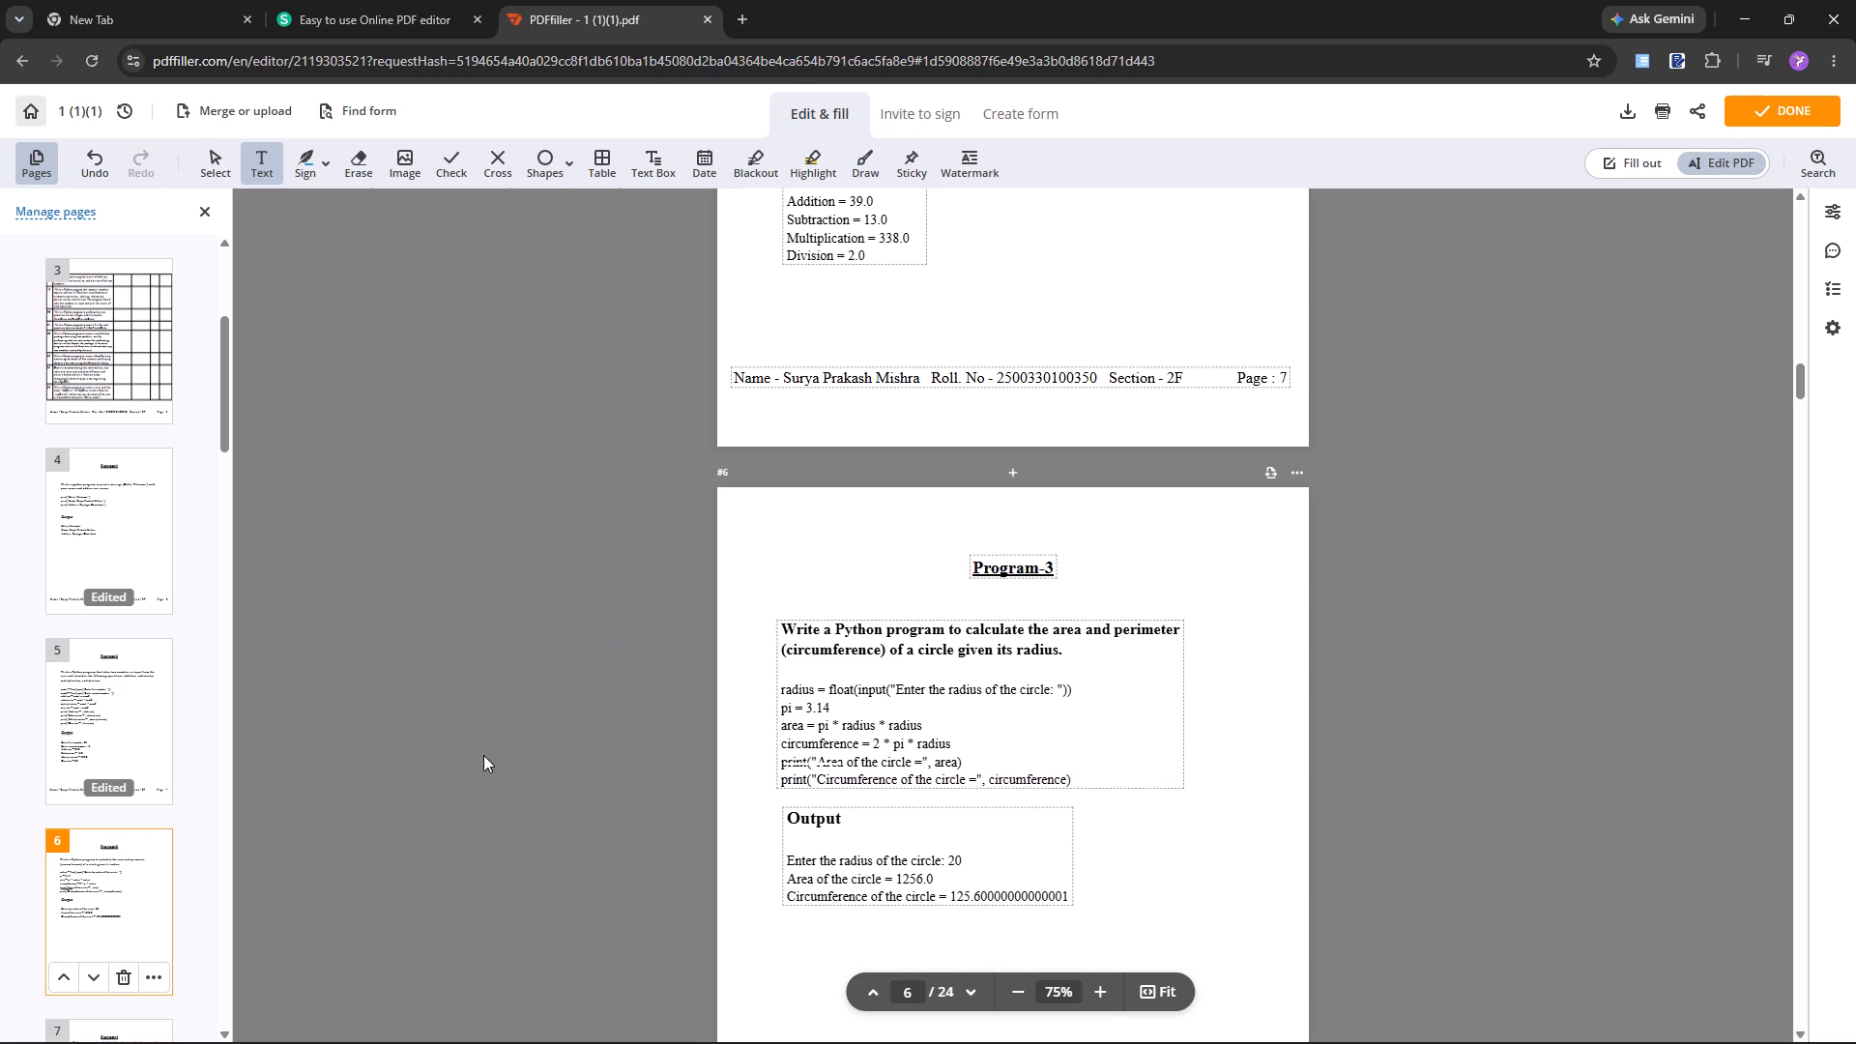
Nudge the Program-3 question-and-code block slightly upward so the erase stroke falls between its last two code lines.
{"action": "left_click", "coordinate": [797, 710]}
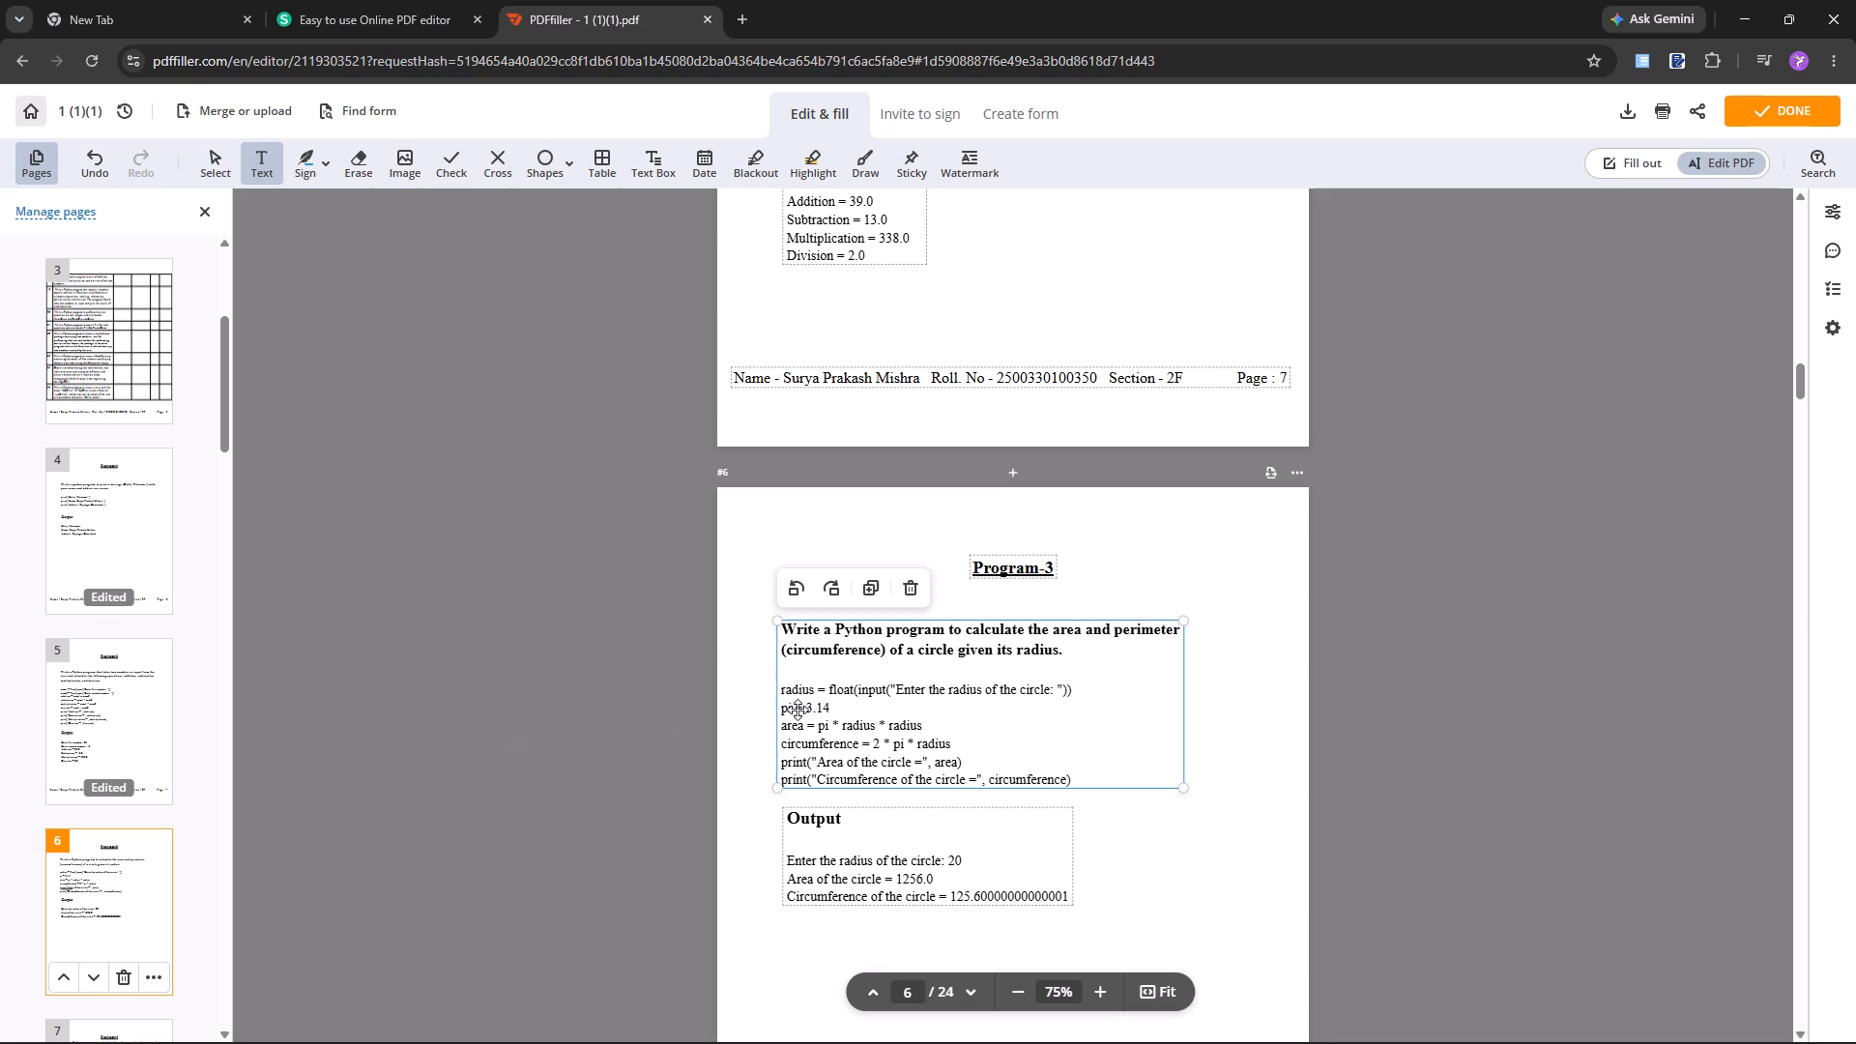
{"action": "left_click", "coordinate": [794, 670]}
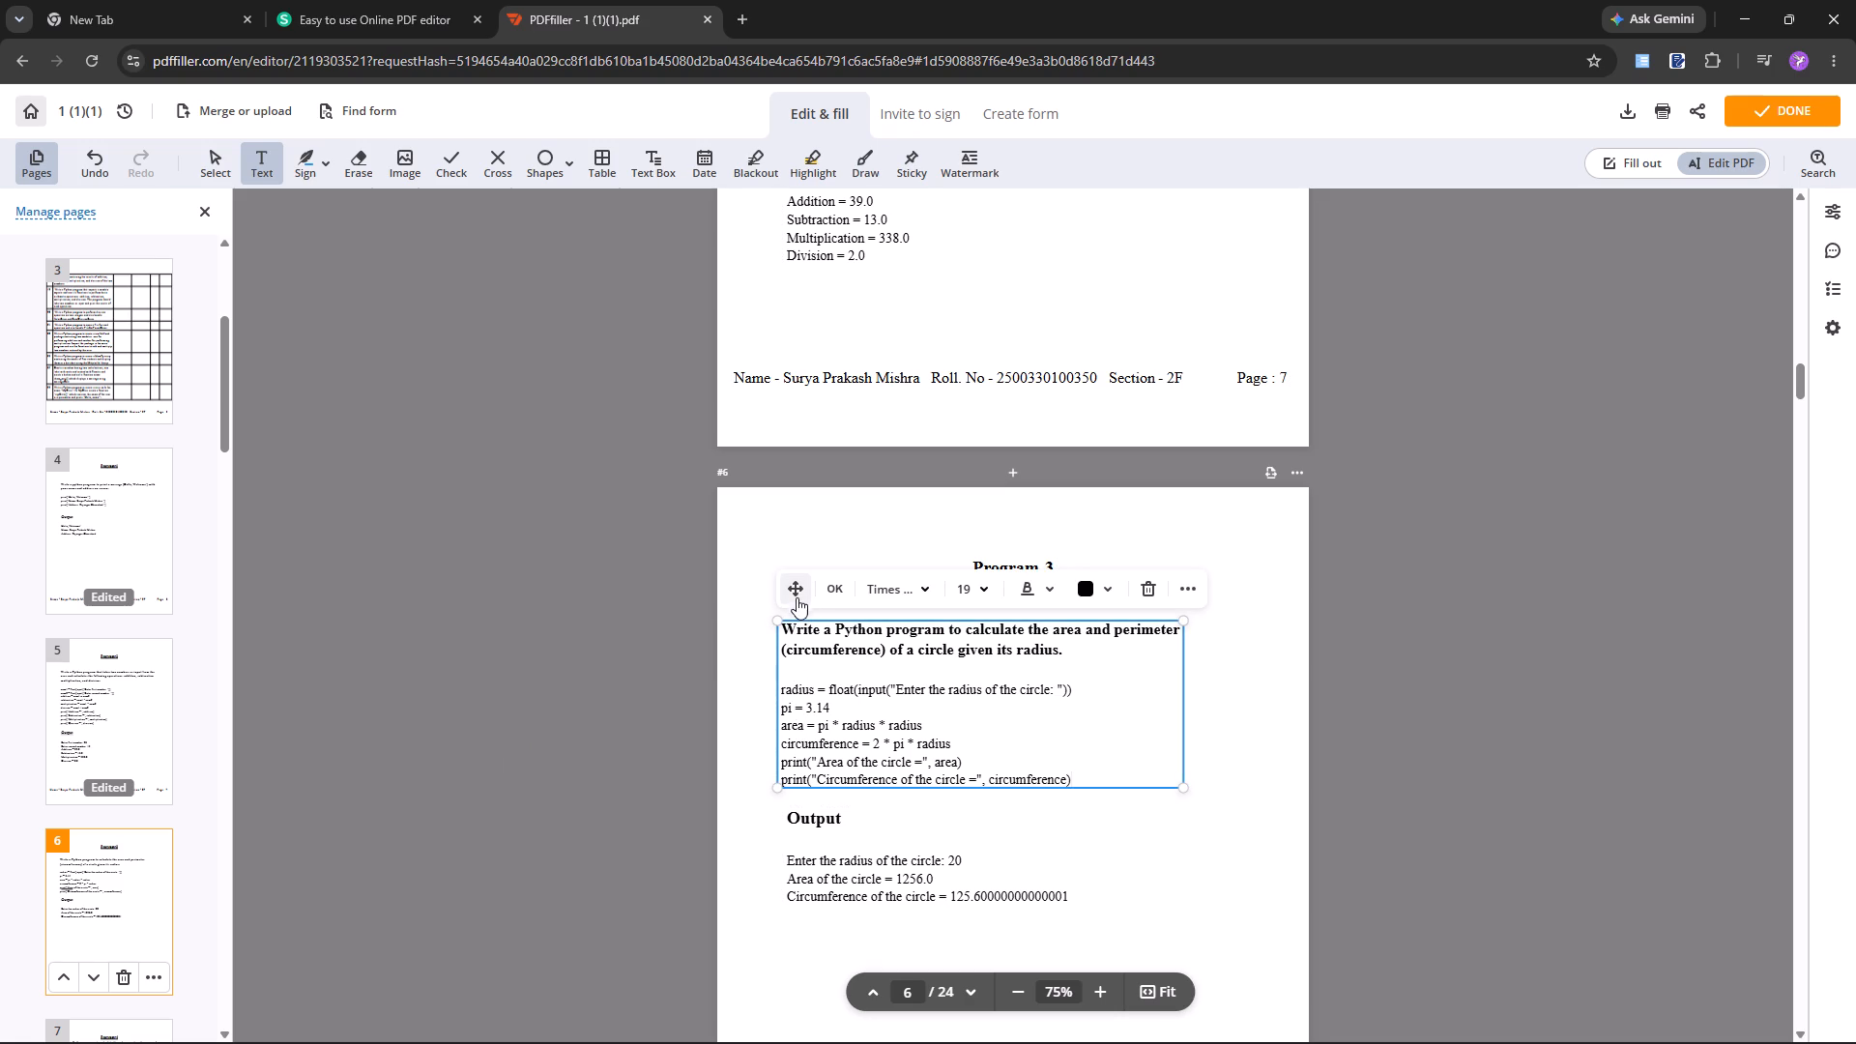
{"action": "left_click", "coordinate": [796, 593]}
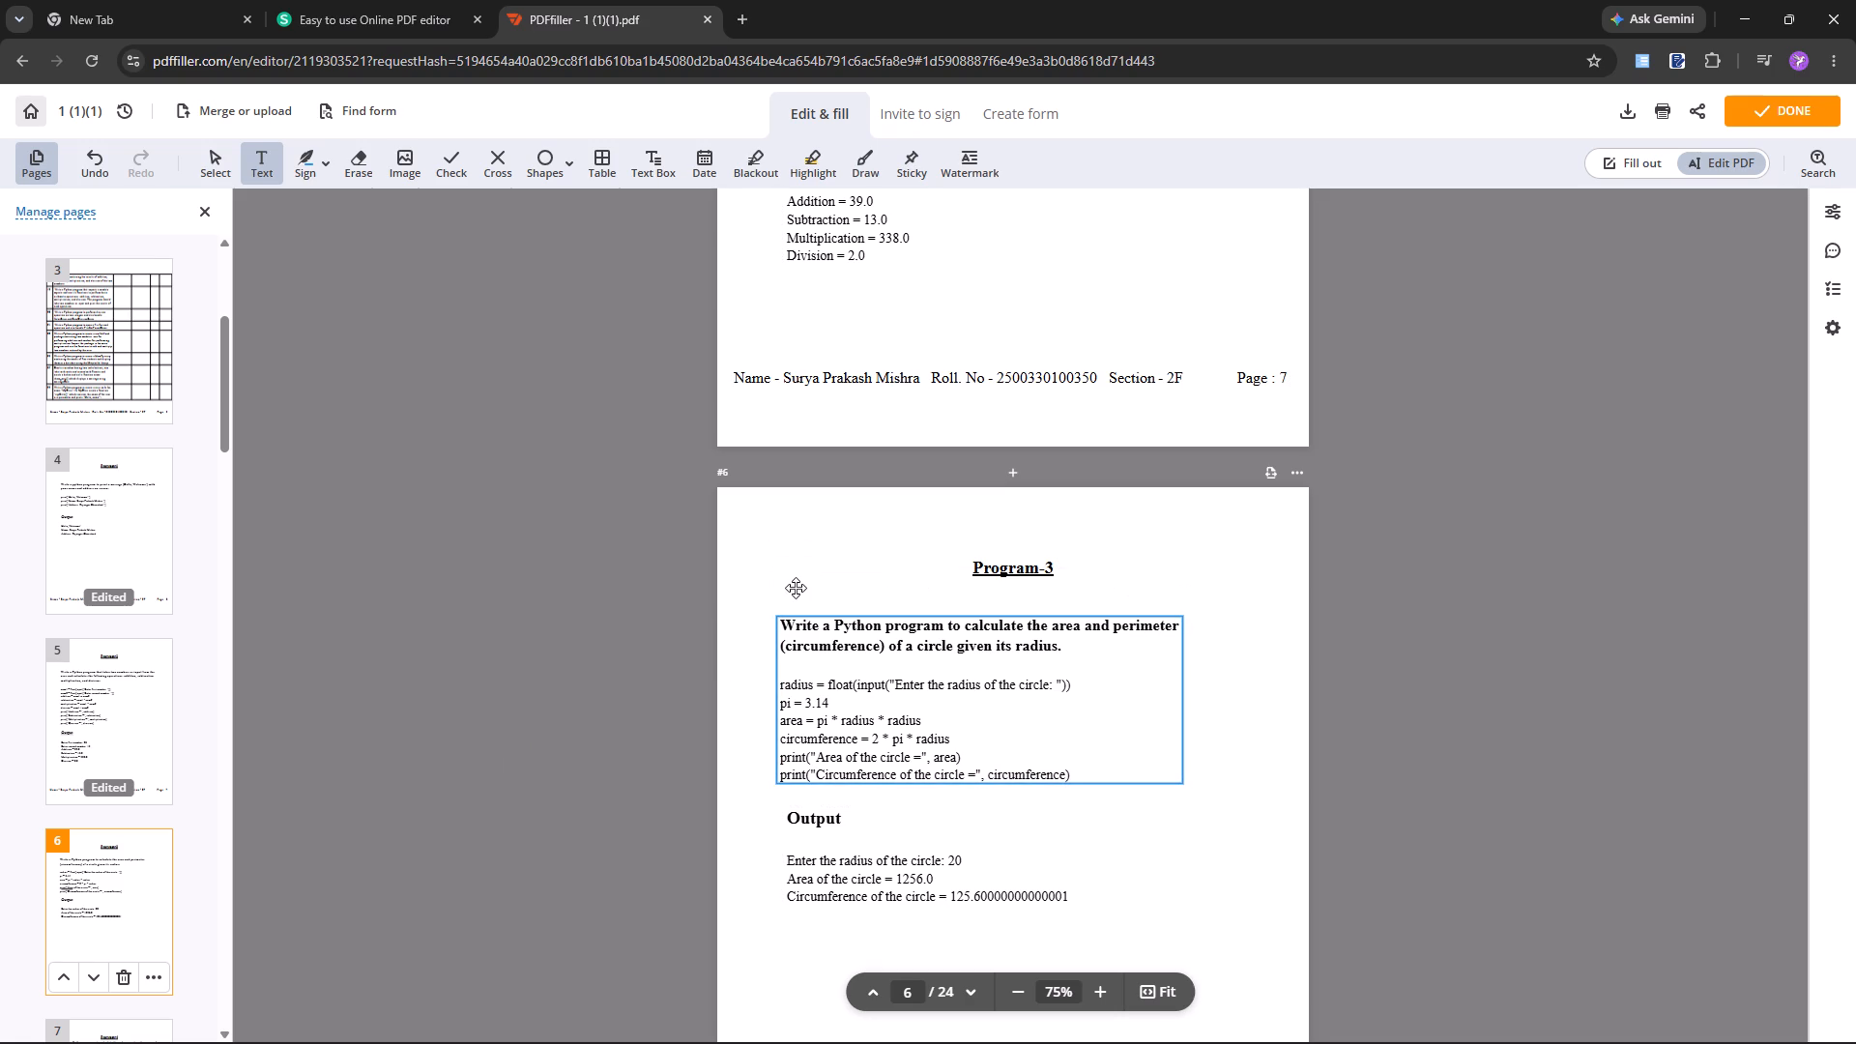
{"action": "left_click", "coordinate": [606, 626]}
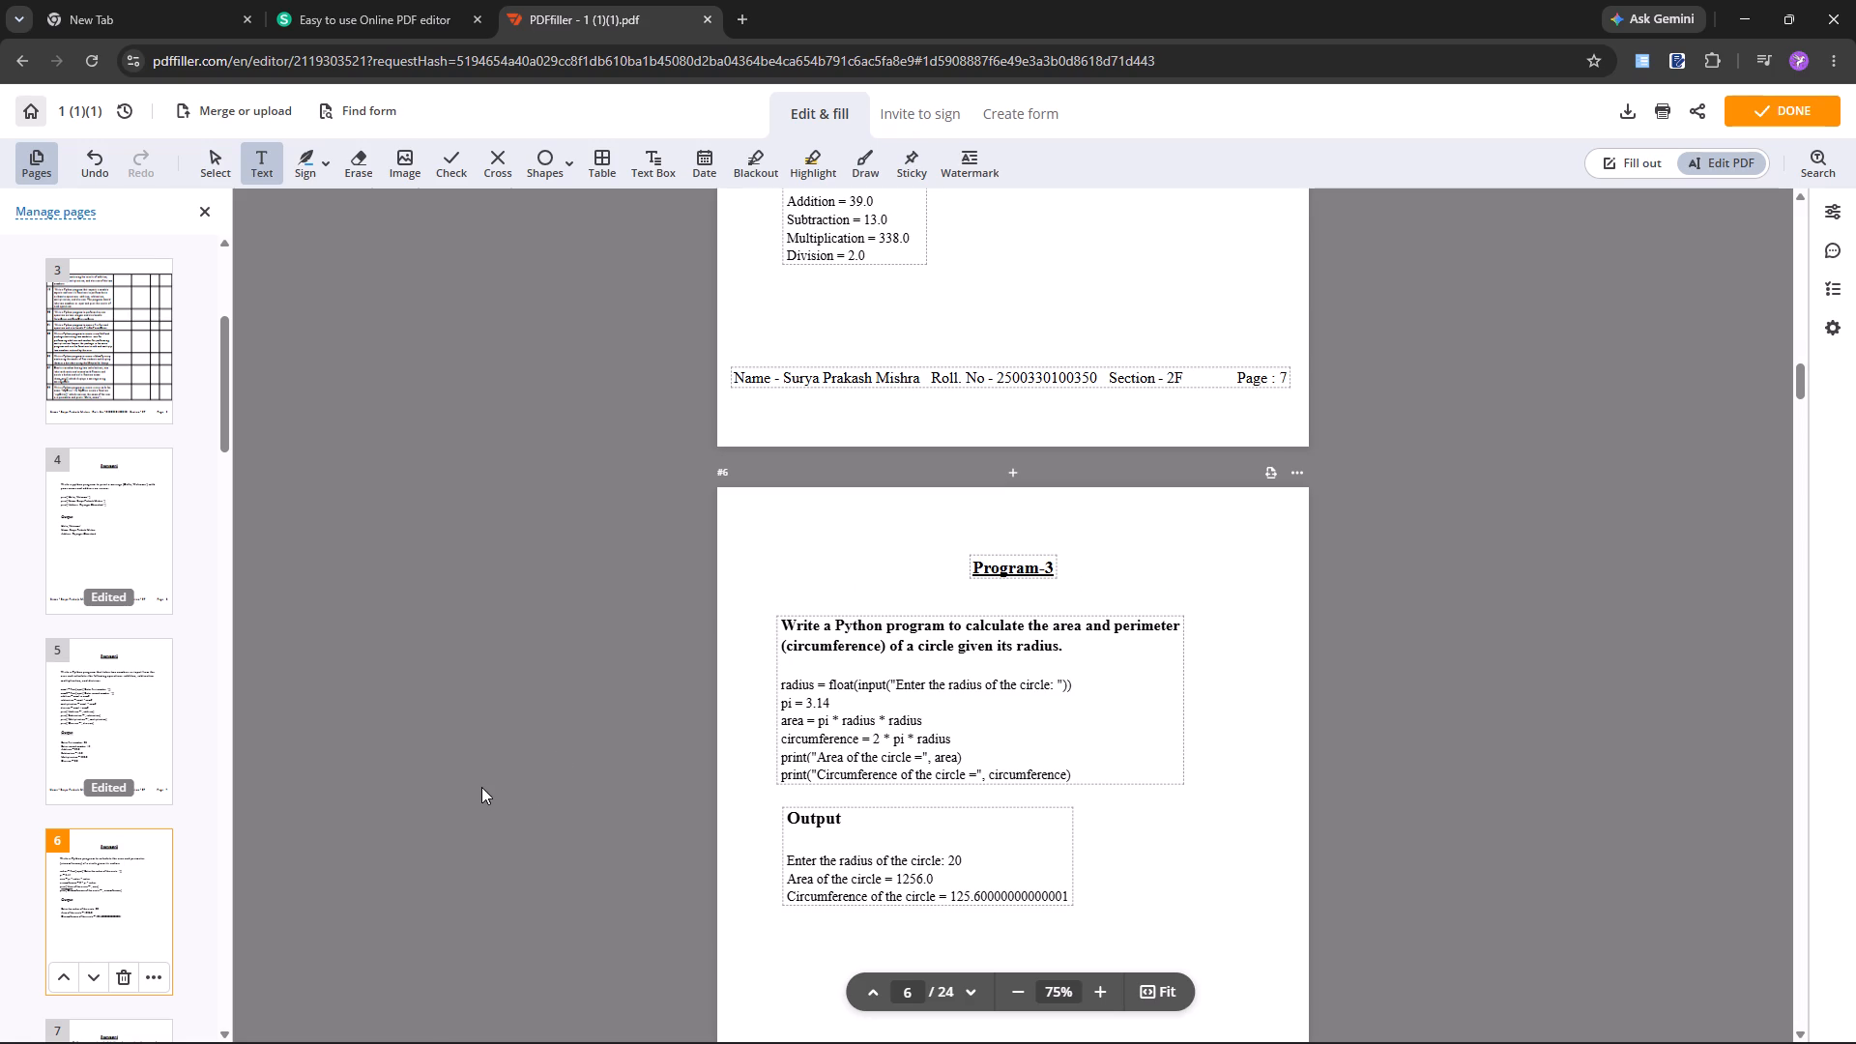
Insert a blank line between the Program-4 question and its first code line on page 7.
{"action": "scroll", "coordinate": [481, 787], "scroll_direction": "down", "scroll_amount": 8}
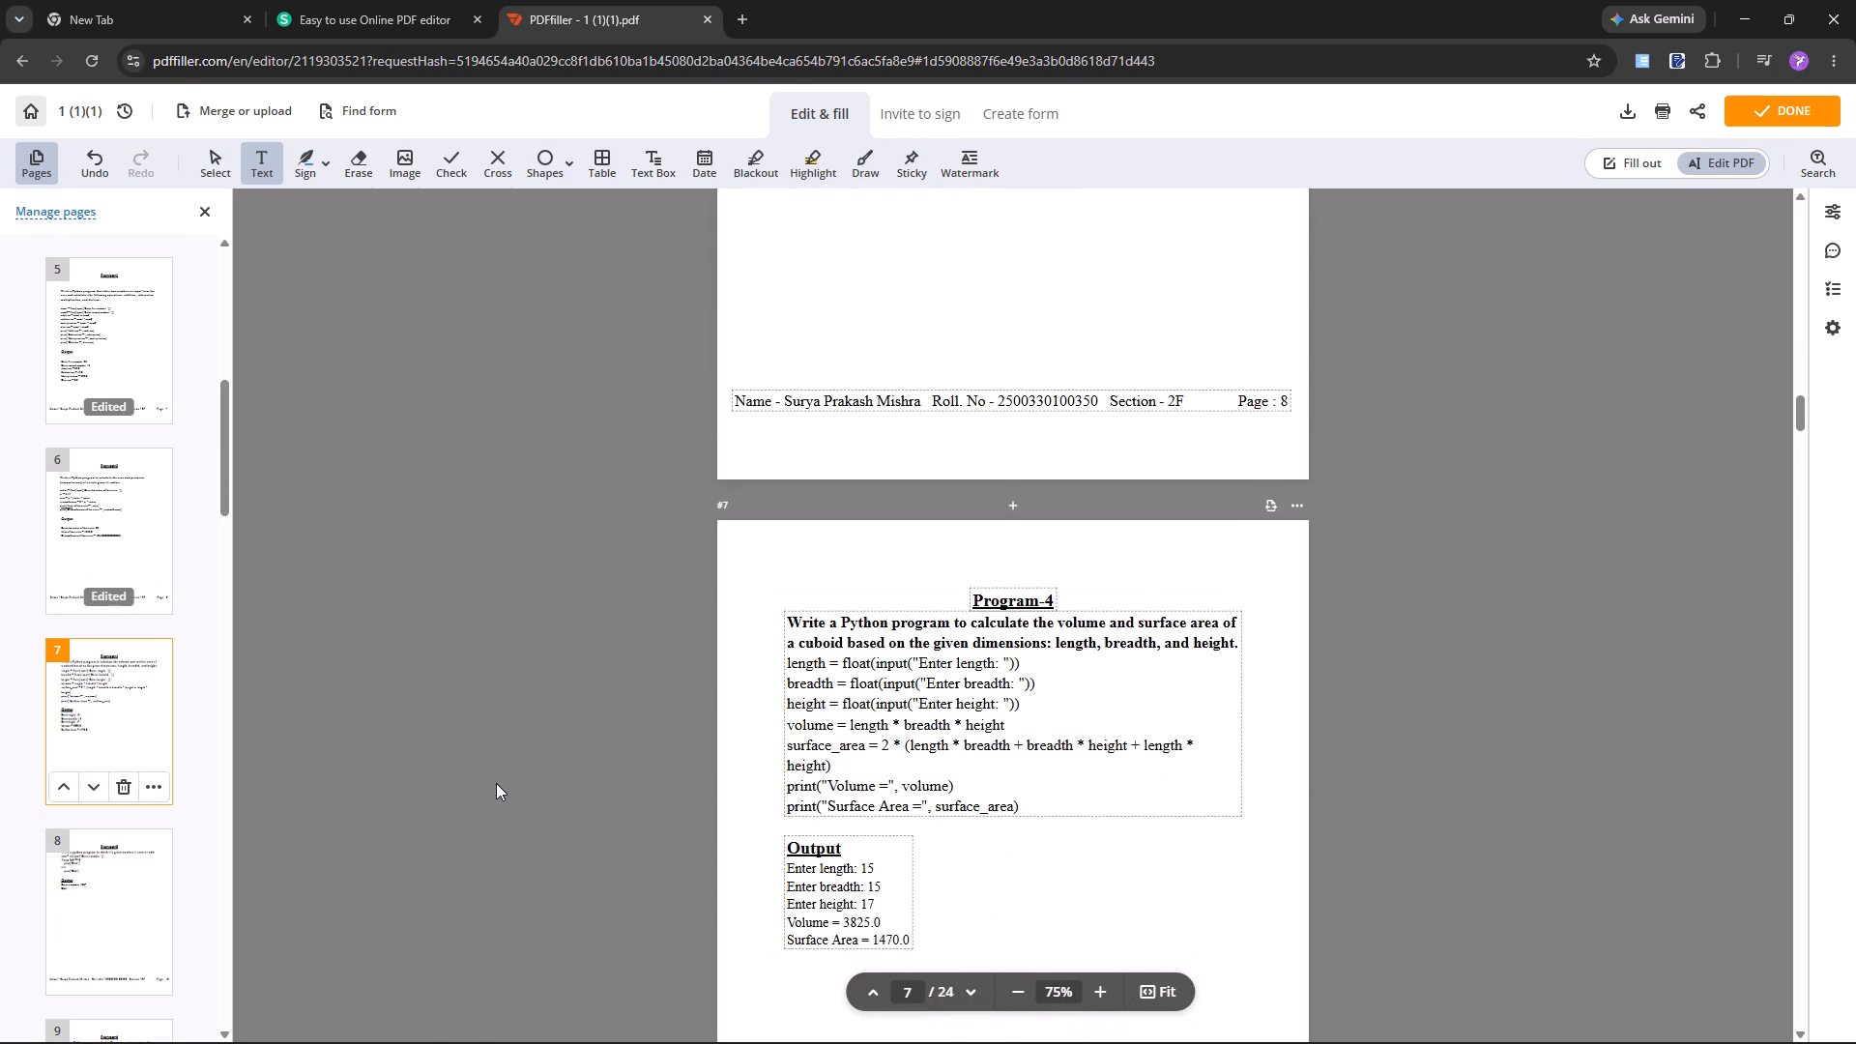
{"action": "scroll", "coordinate": [496, 784], "scroll_direction": "down", "scroll_amount": 1}
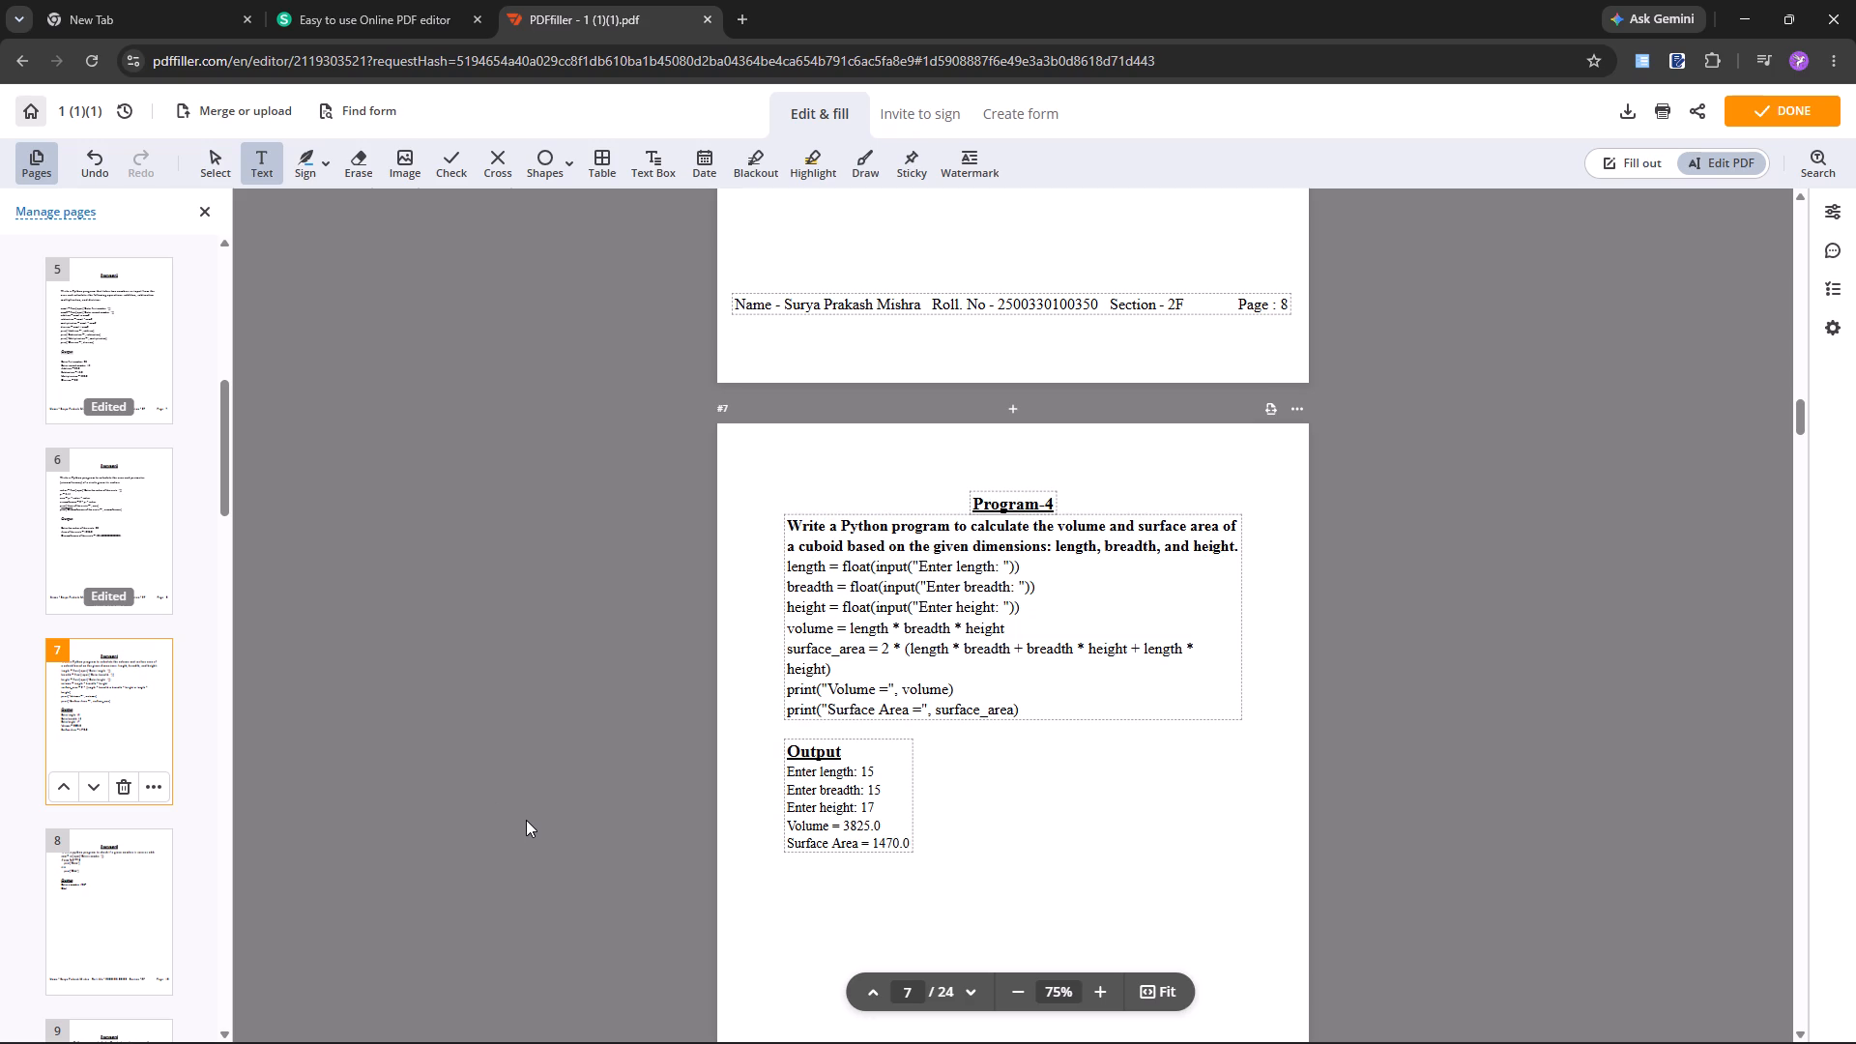
{"action": "scroll", "coordinate": [526, 820], "scroll_direction": "down", "scroll_amount": 1}
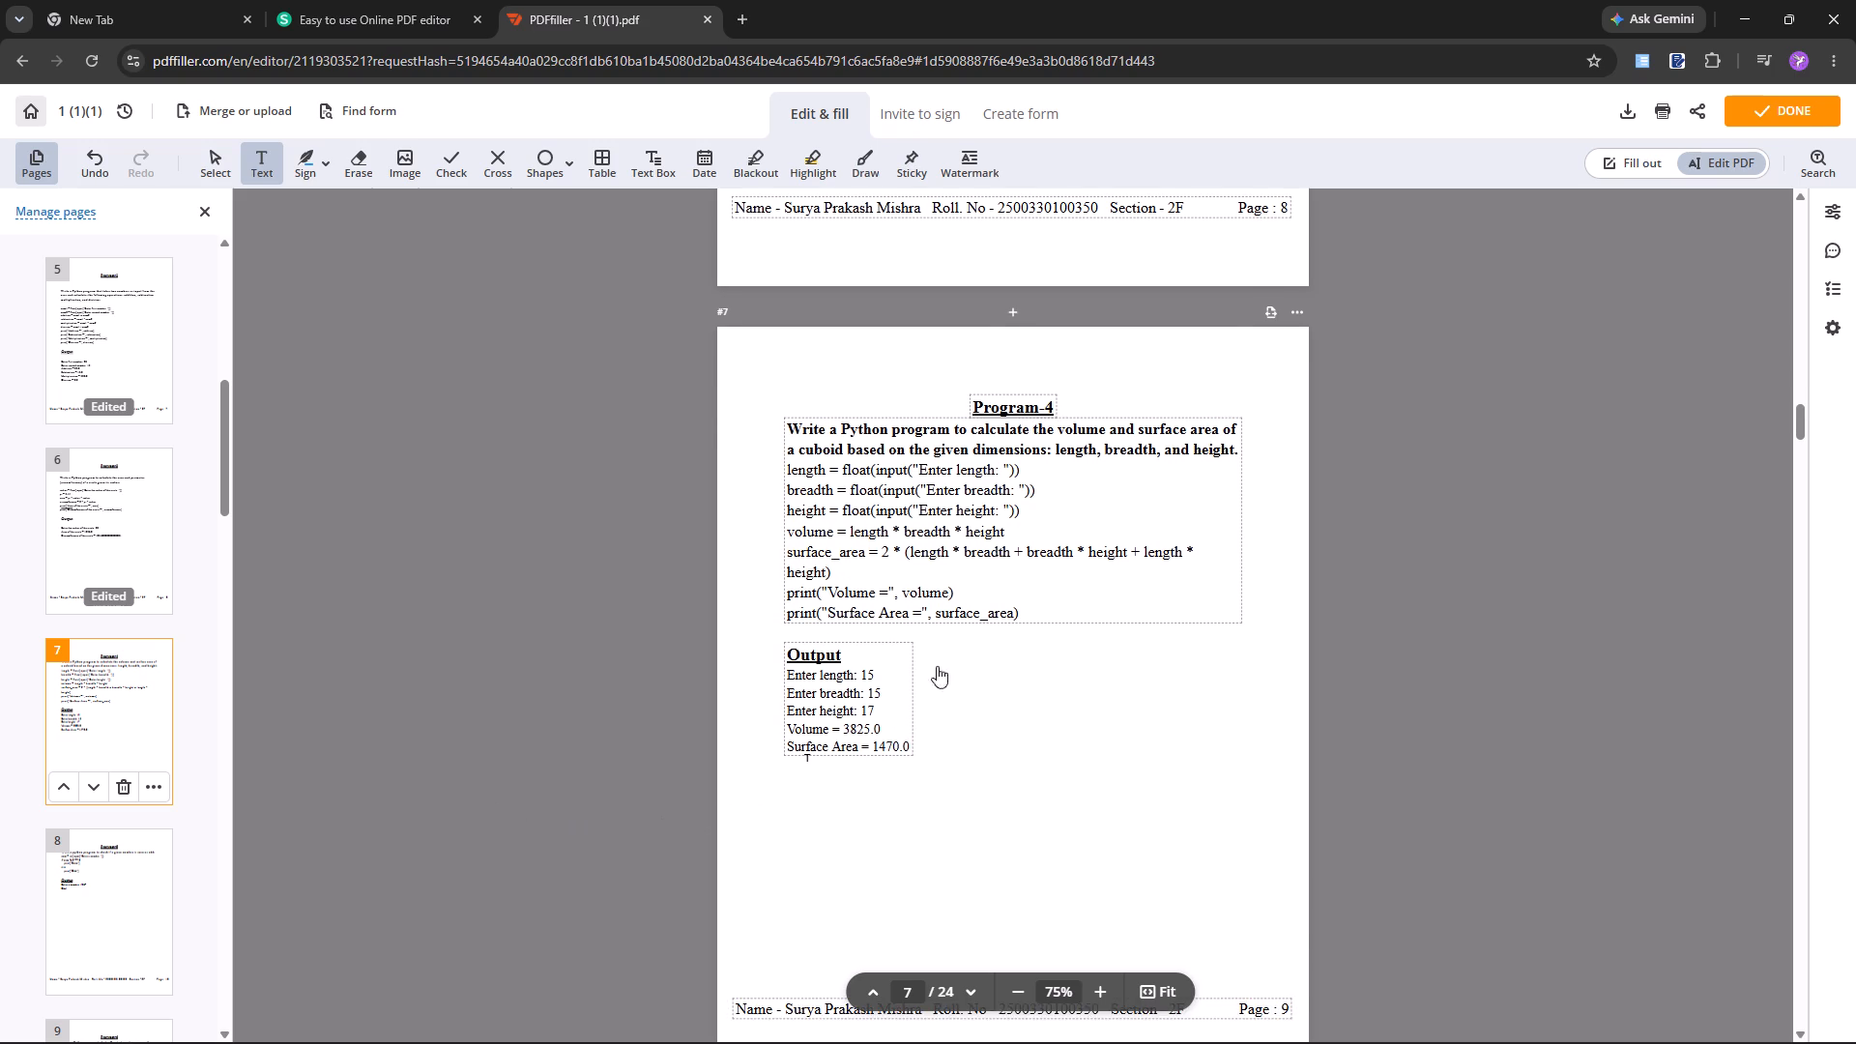
{"action": "left_click", "coordinate": [1237, 450]}
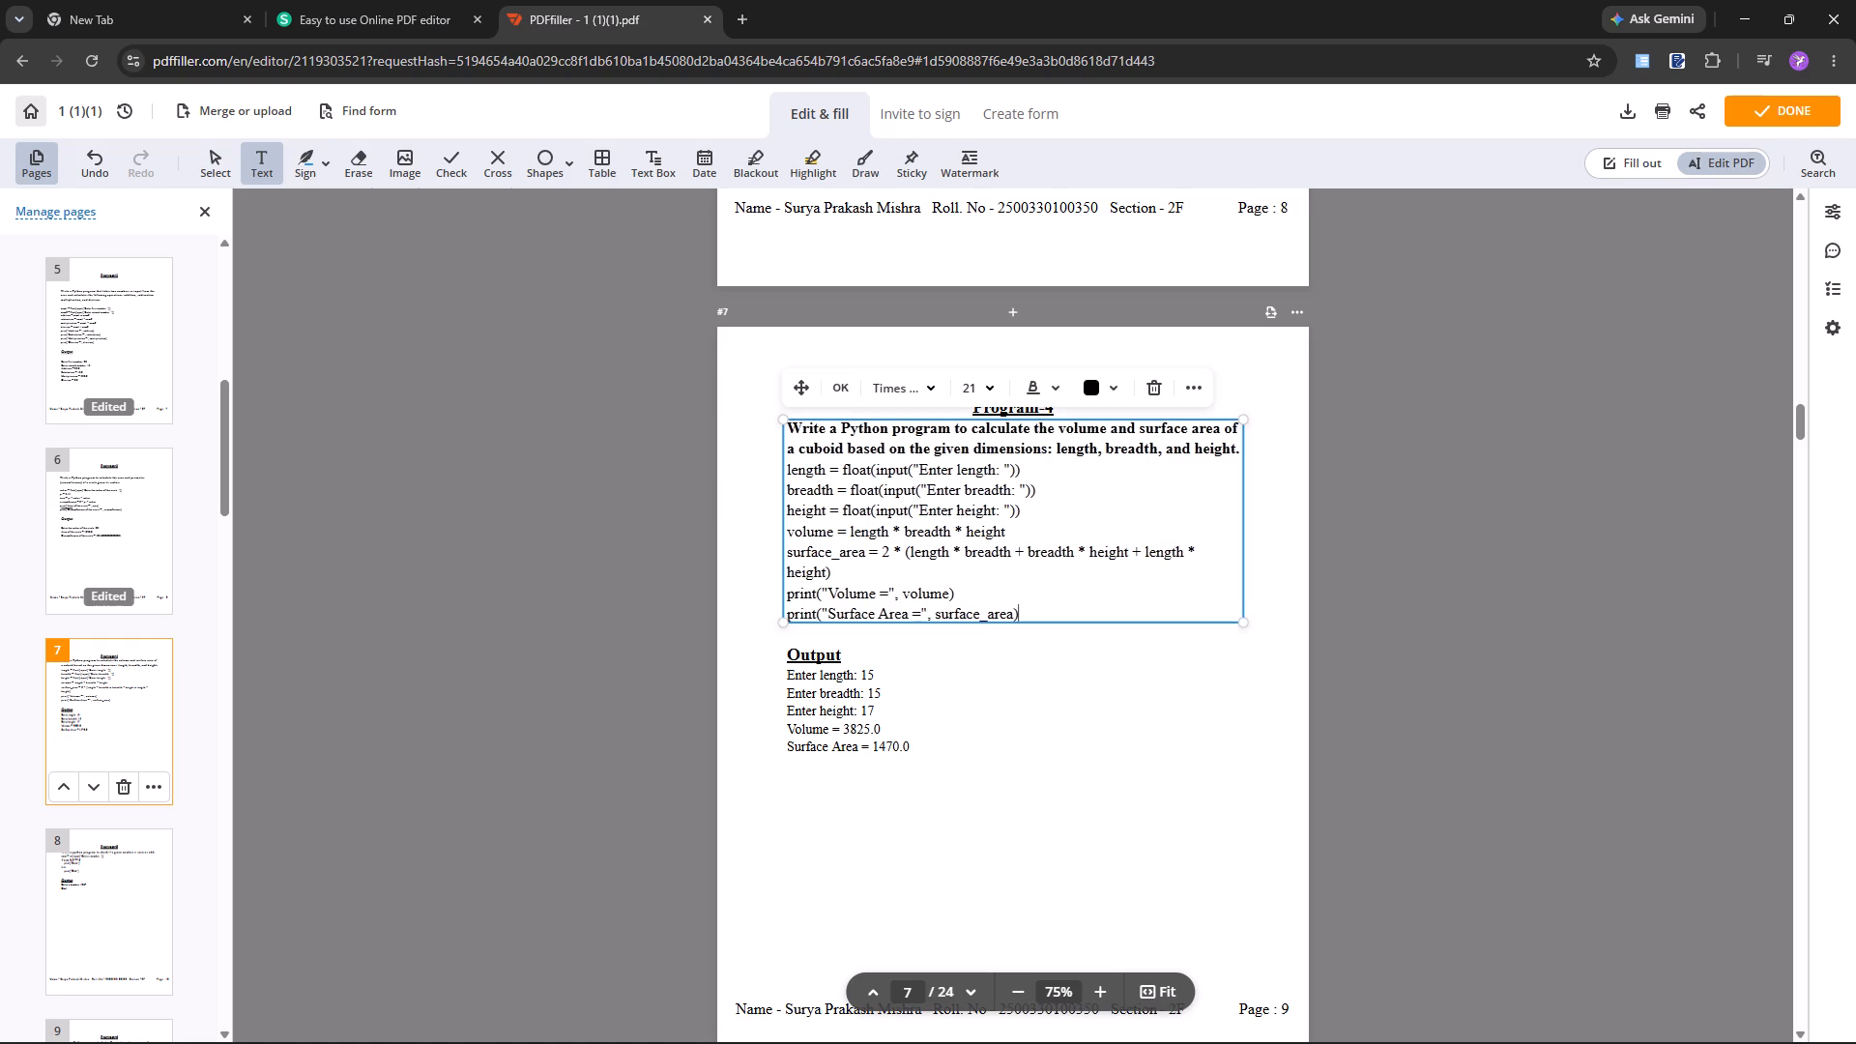
{"action": "left_click", "coordinate": [1233, 448]}
{"action": "key", "text": "Right"}
{"action": "key", "text": "Return"}
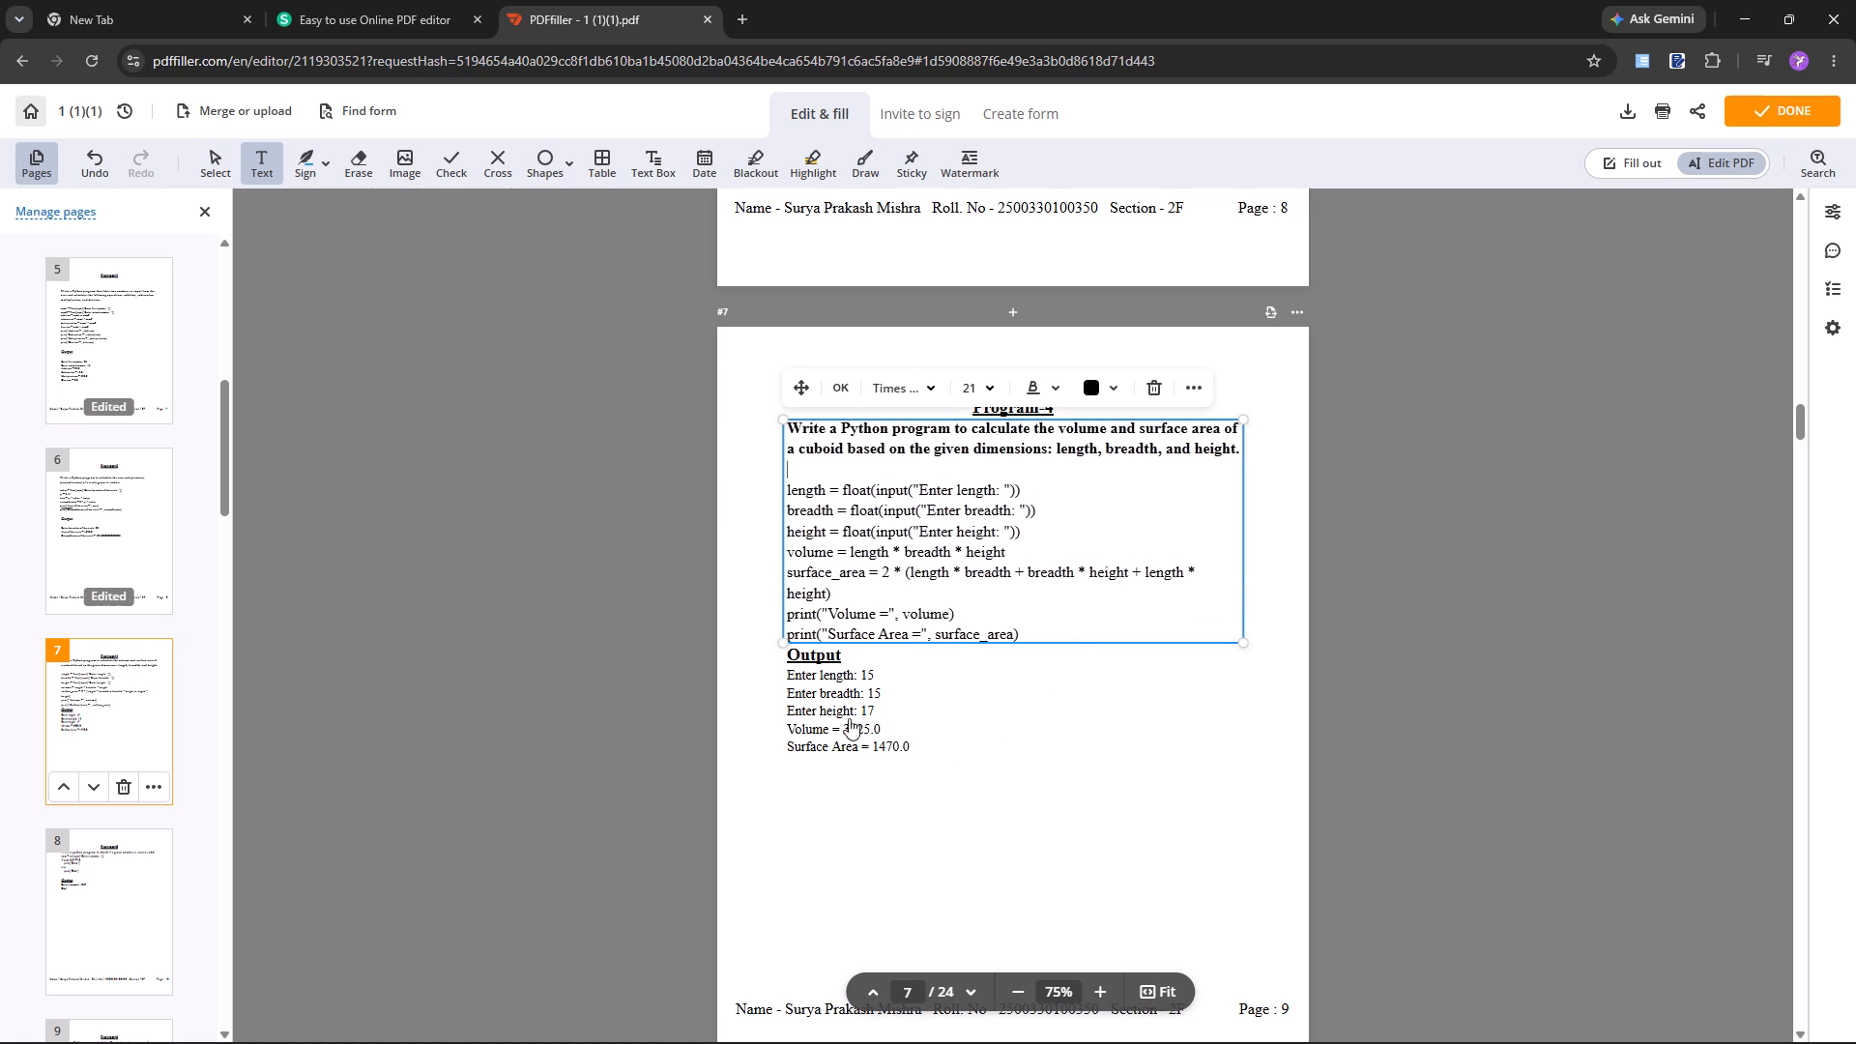
Add a blank line under the Program-4 Output heading and move the Output block down, leaving a gap below the code.
{"action": "left_click", "coordinate": [848, 647]}
{"action": "left_click", "coordinate": [846, 655]}
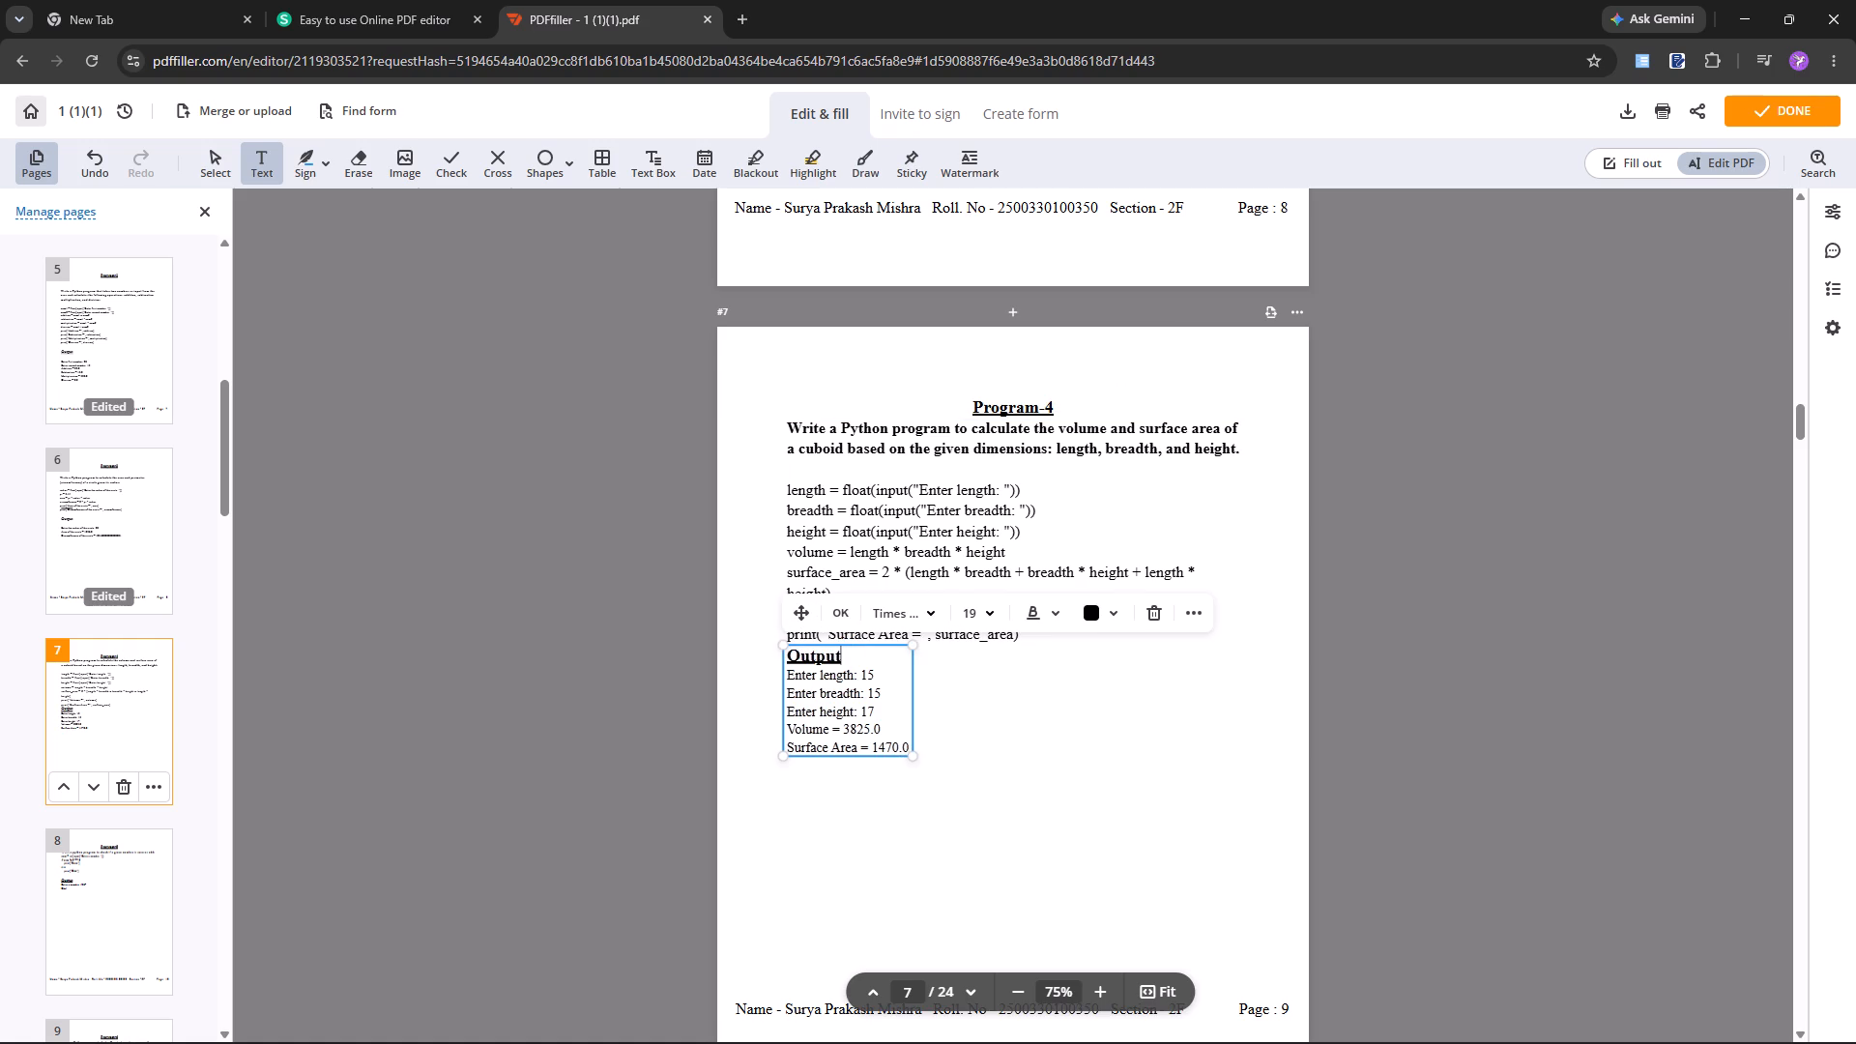
{"action": "key", "text": "Return"}
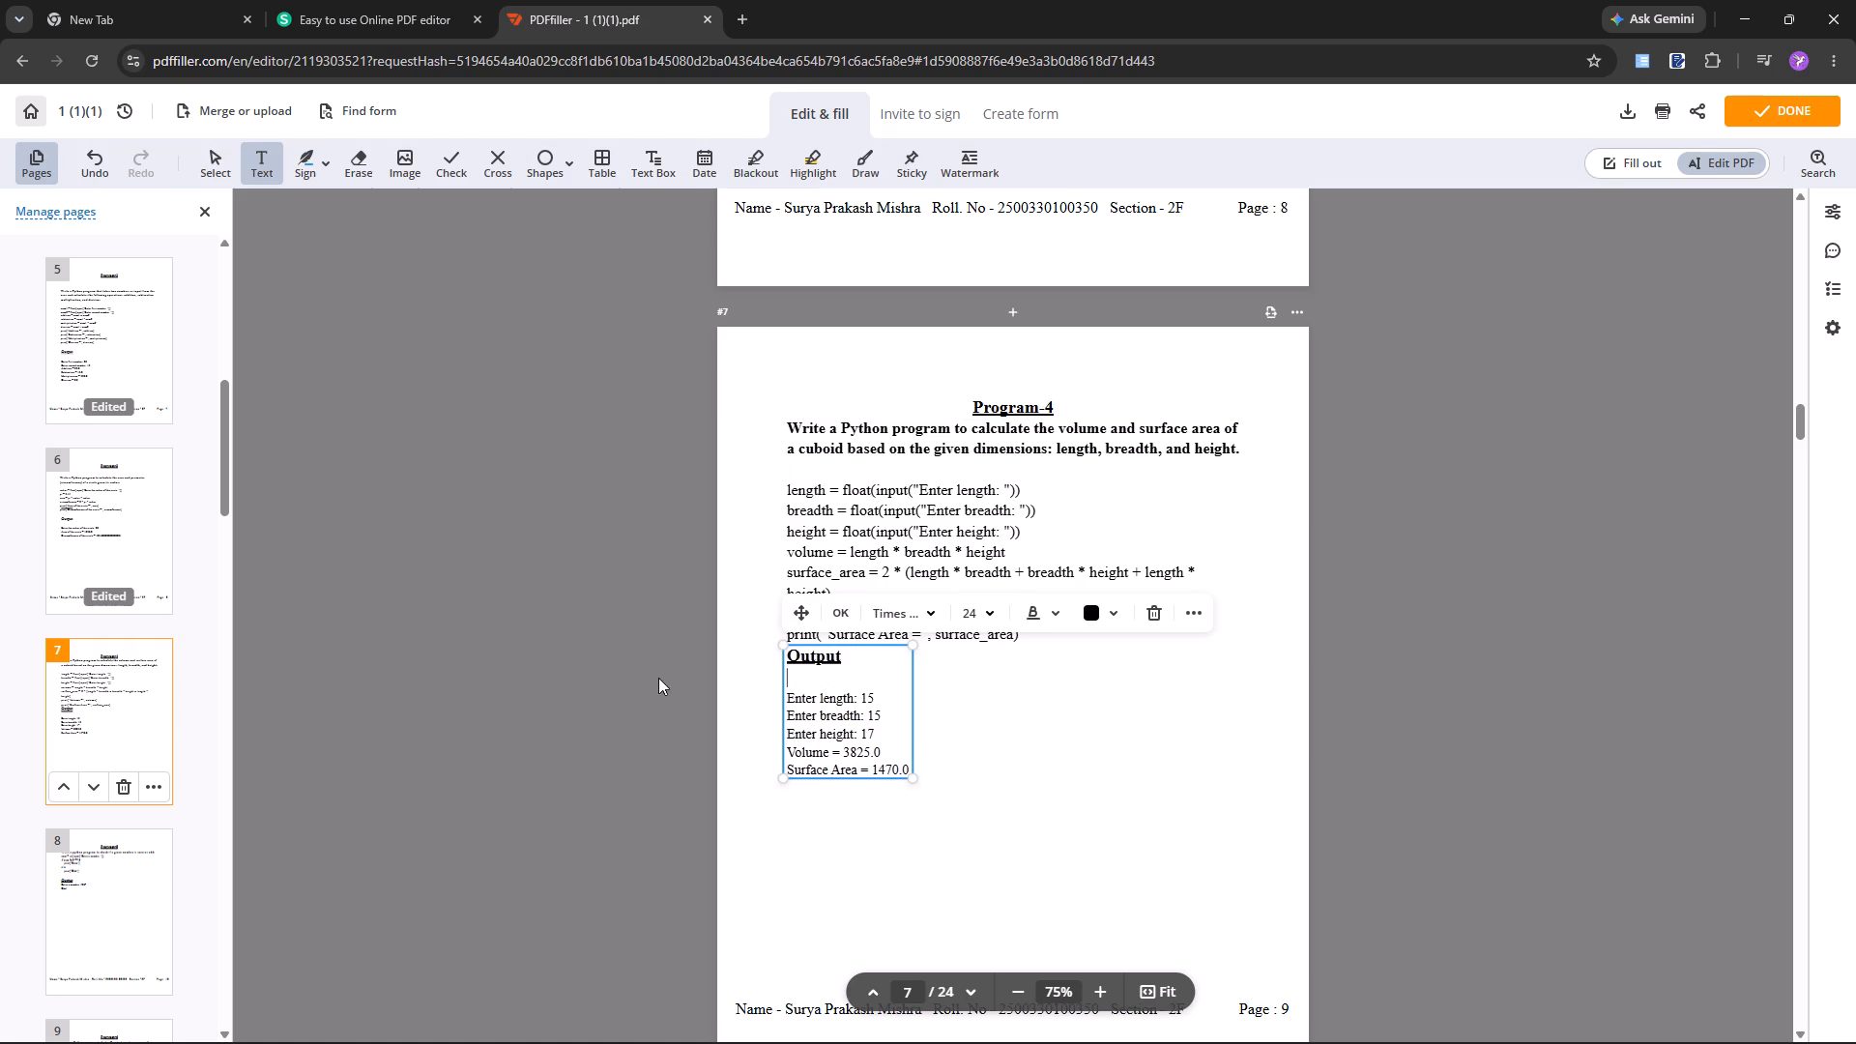
{"action": "left_click_drag", "start_coordinate": [796, 600], "coordinate": [794, 648]}
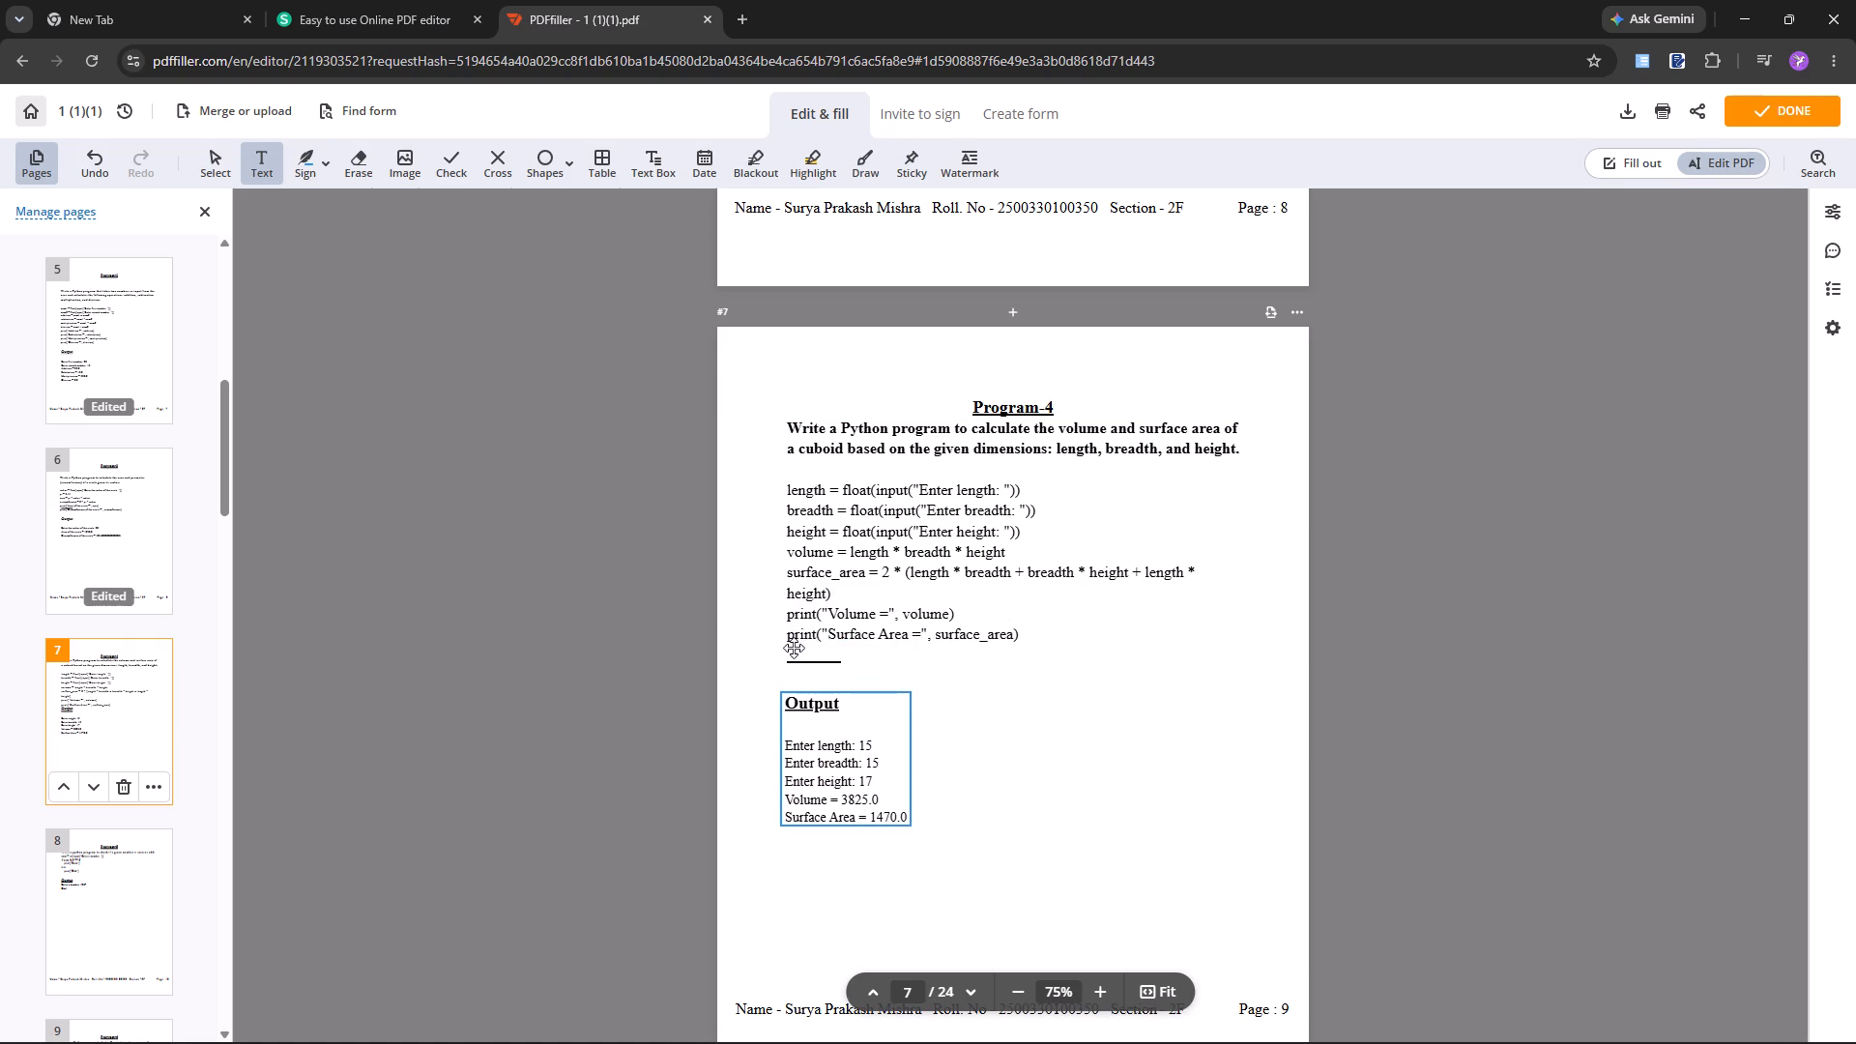
{"action": "left_click_drag", "start_coordinate": [794, 648], "coordinate": [794, 656]}
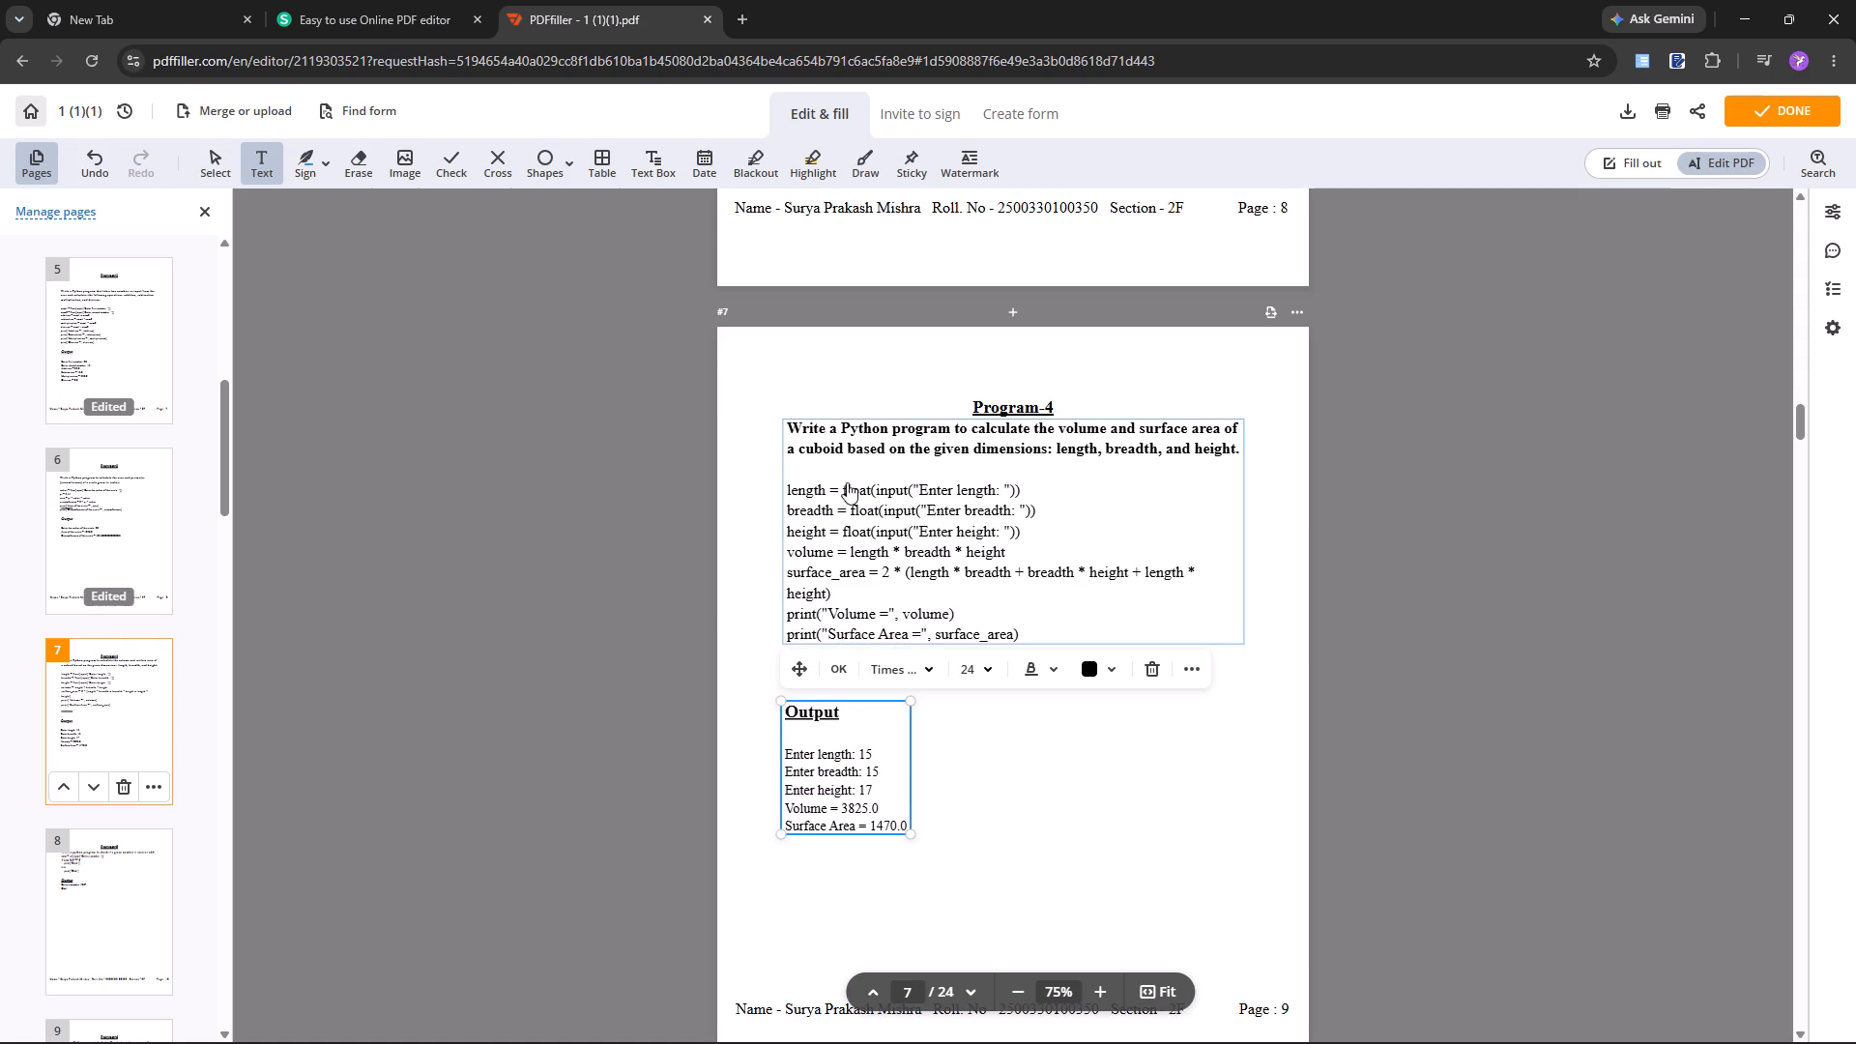
{"action": "left_click", "coordinate": [841, 446]}
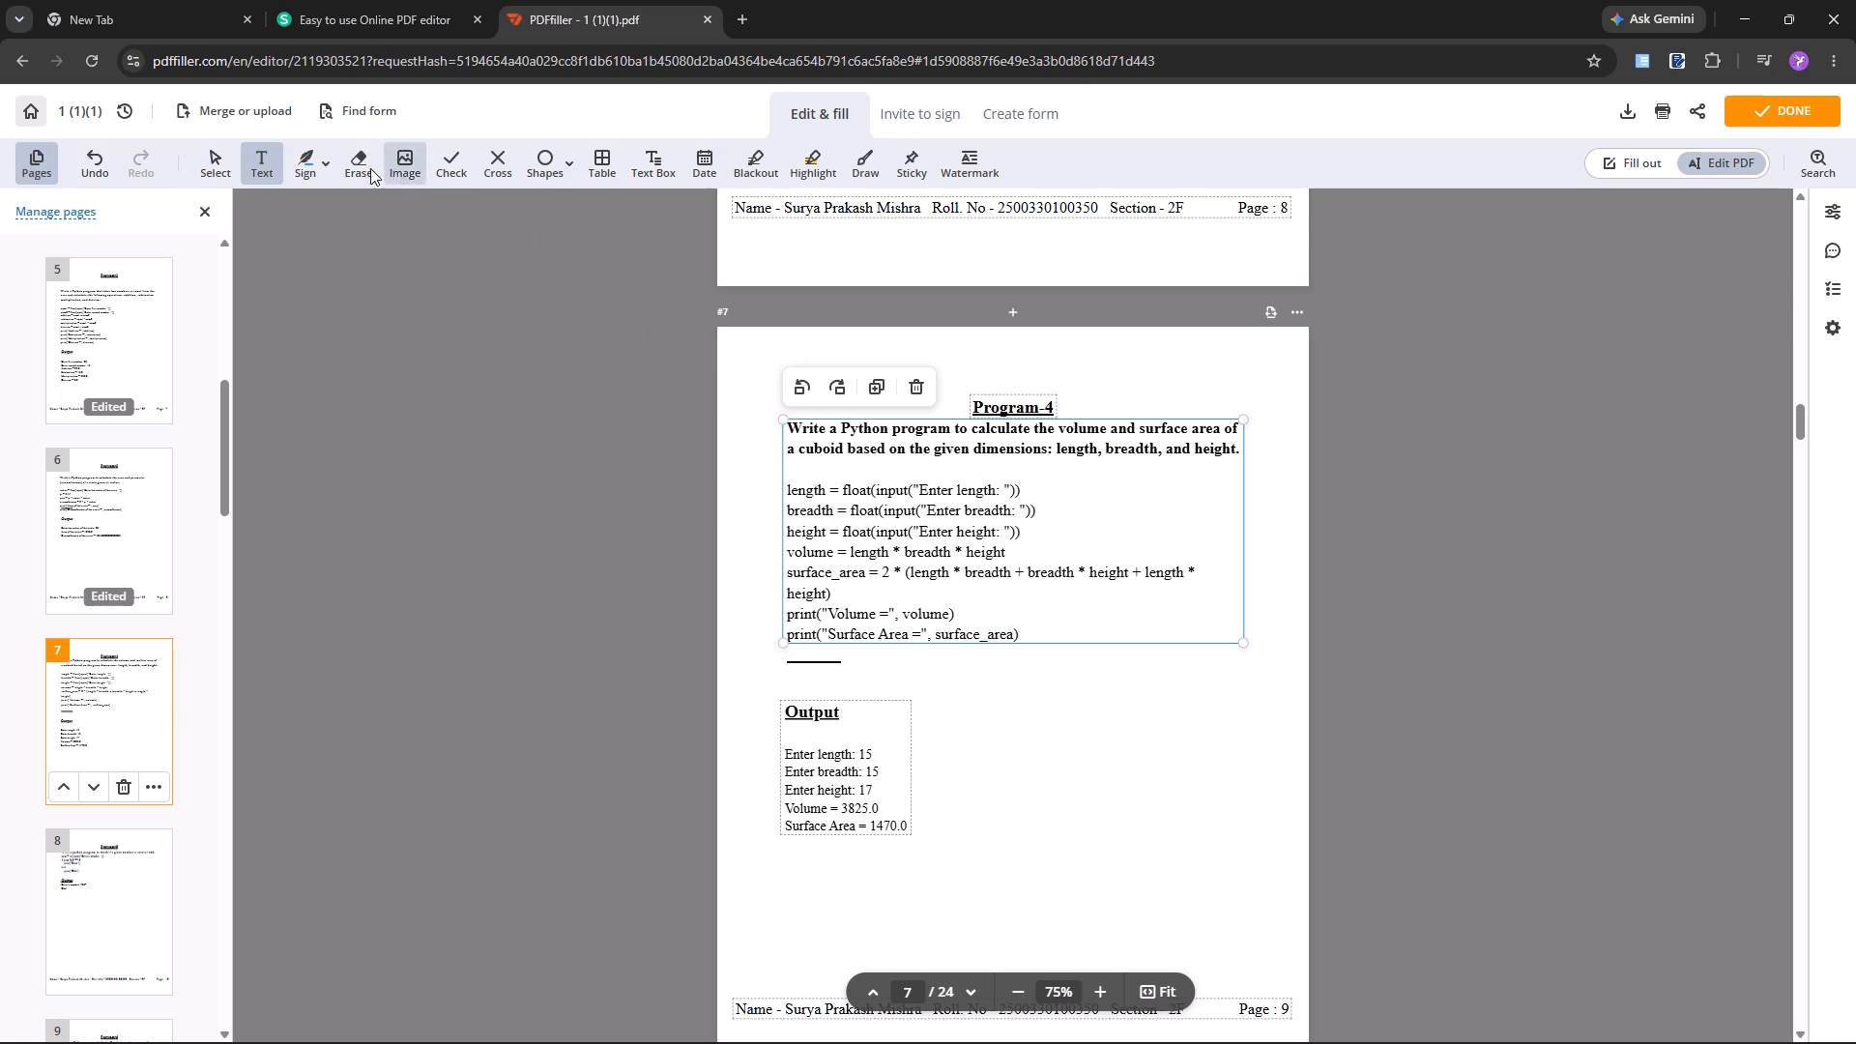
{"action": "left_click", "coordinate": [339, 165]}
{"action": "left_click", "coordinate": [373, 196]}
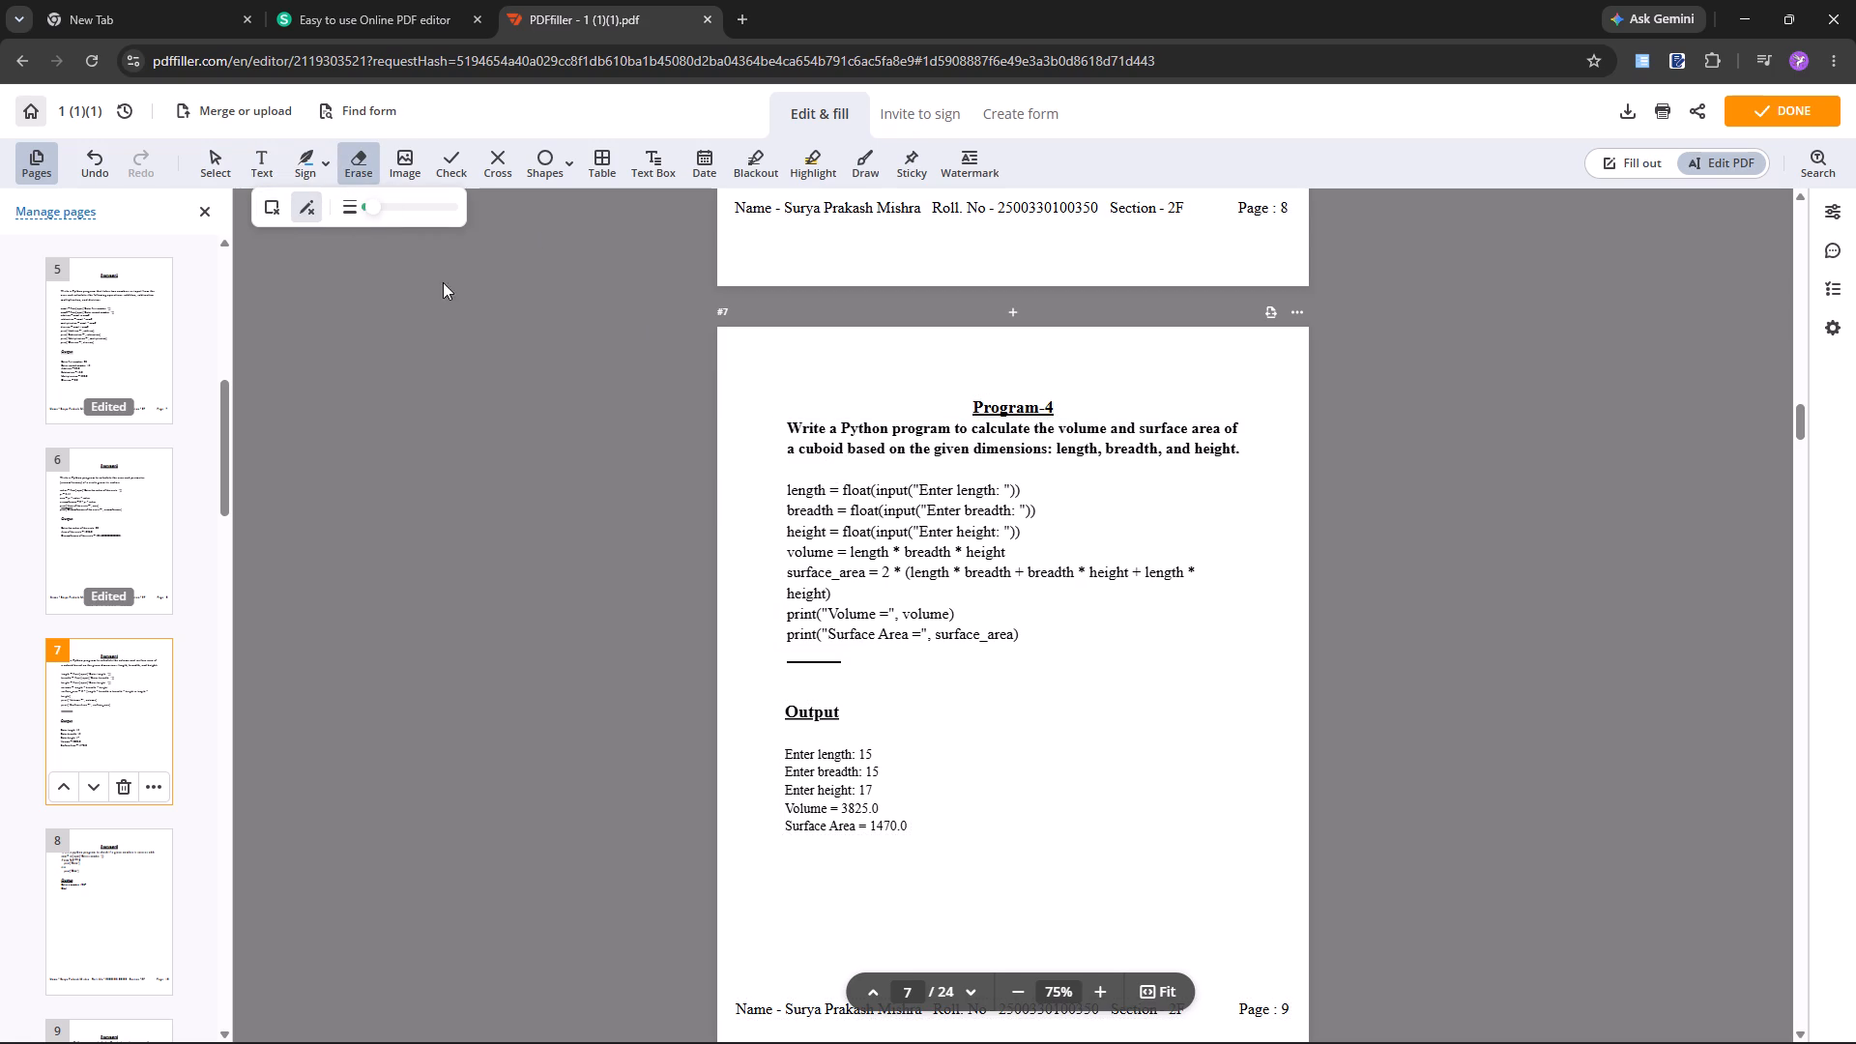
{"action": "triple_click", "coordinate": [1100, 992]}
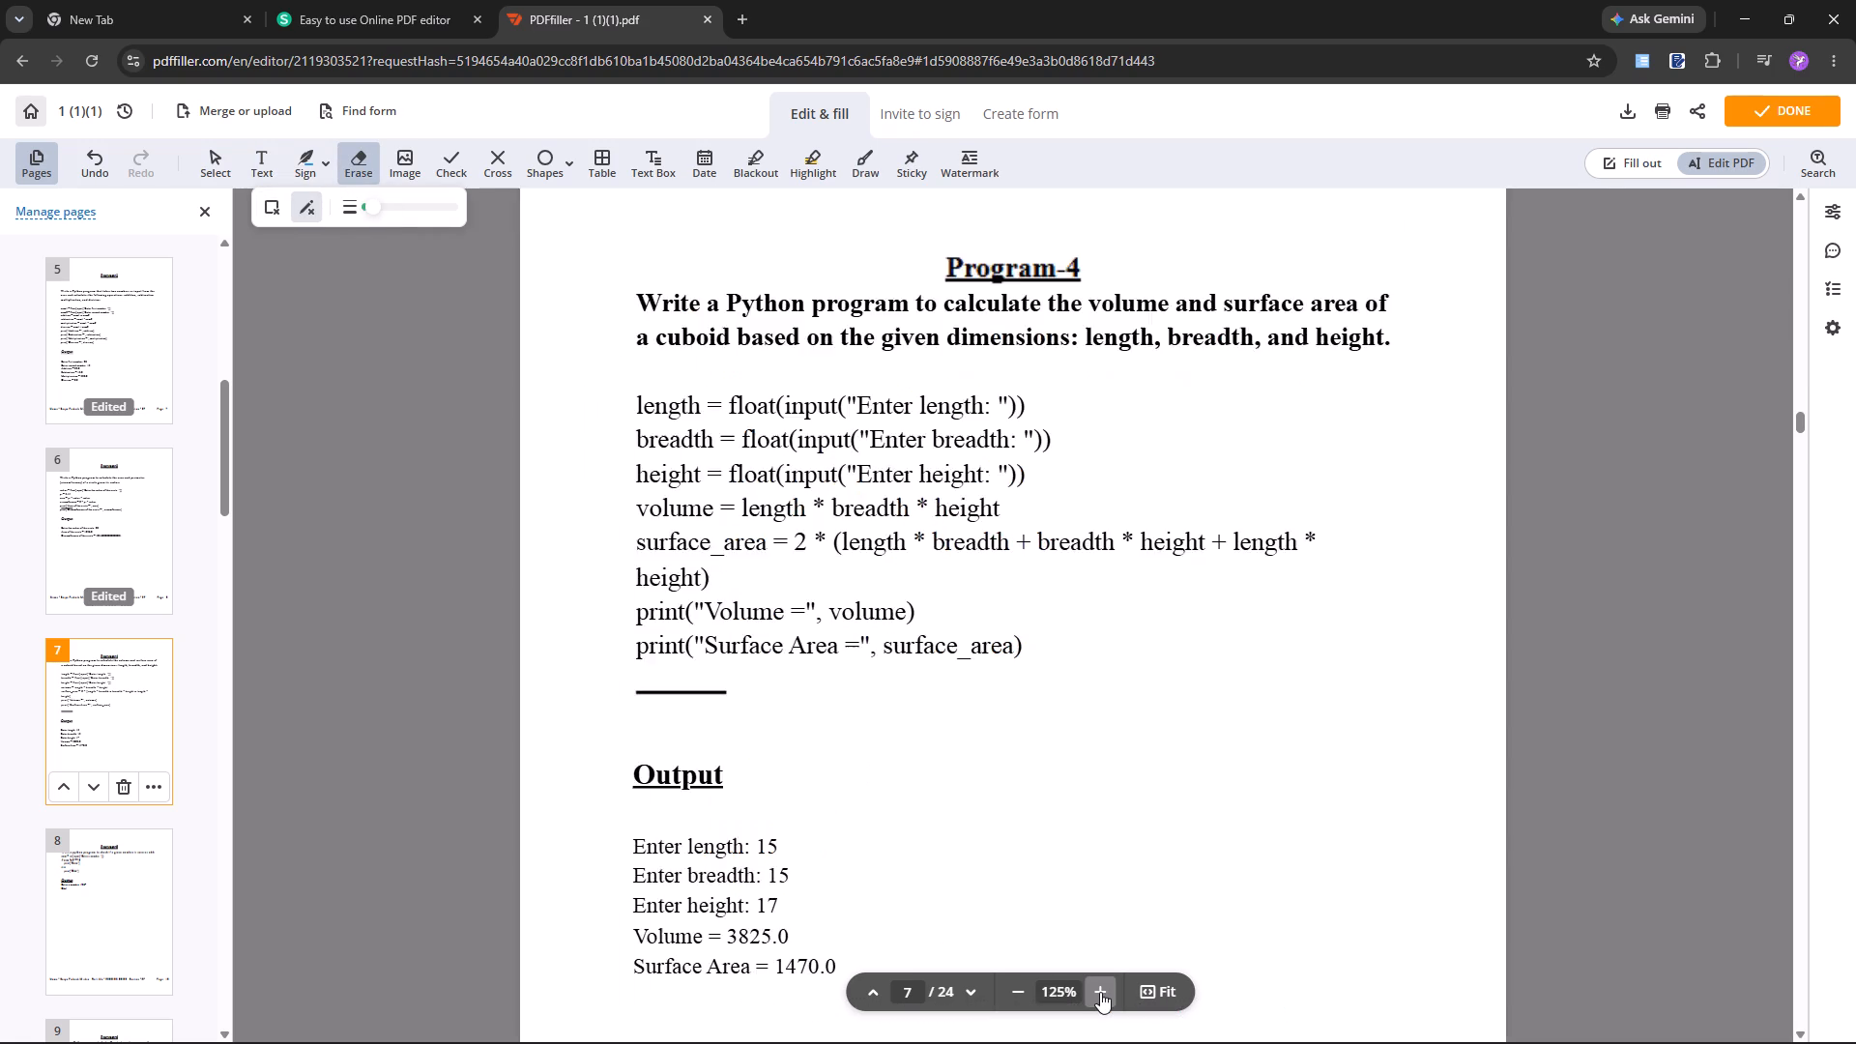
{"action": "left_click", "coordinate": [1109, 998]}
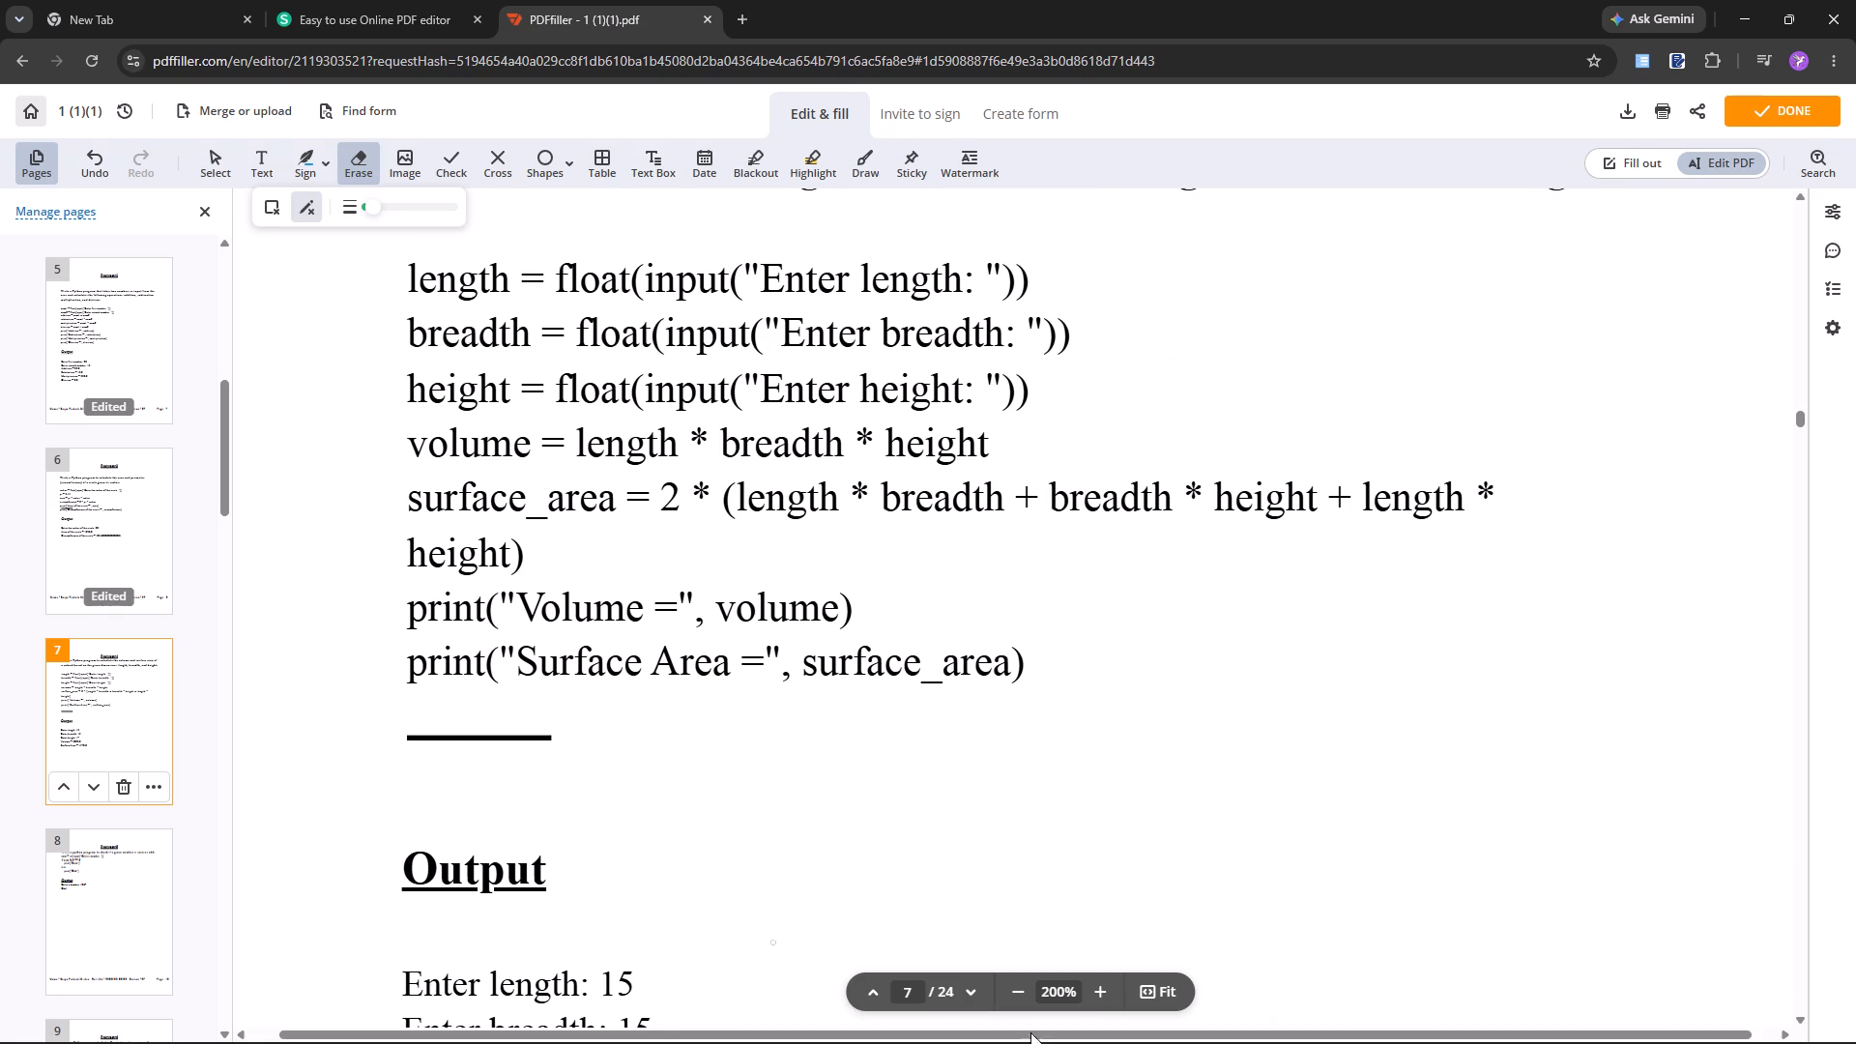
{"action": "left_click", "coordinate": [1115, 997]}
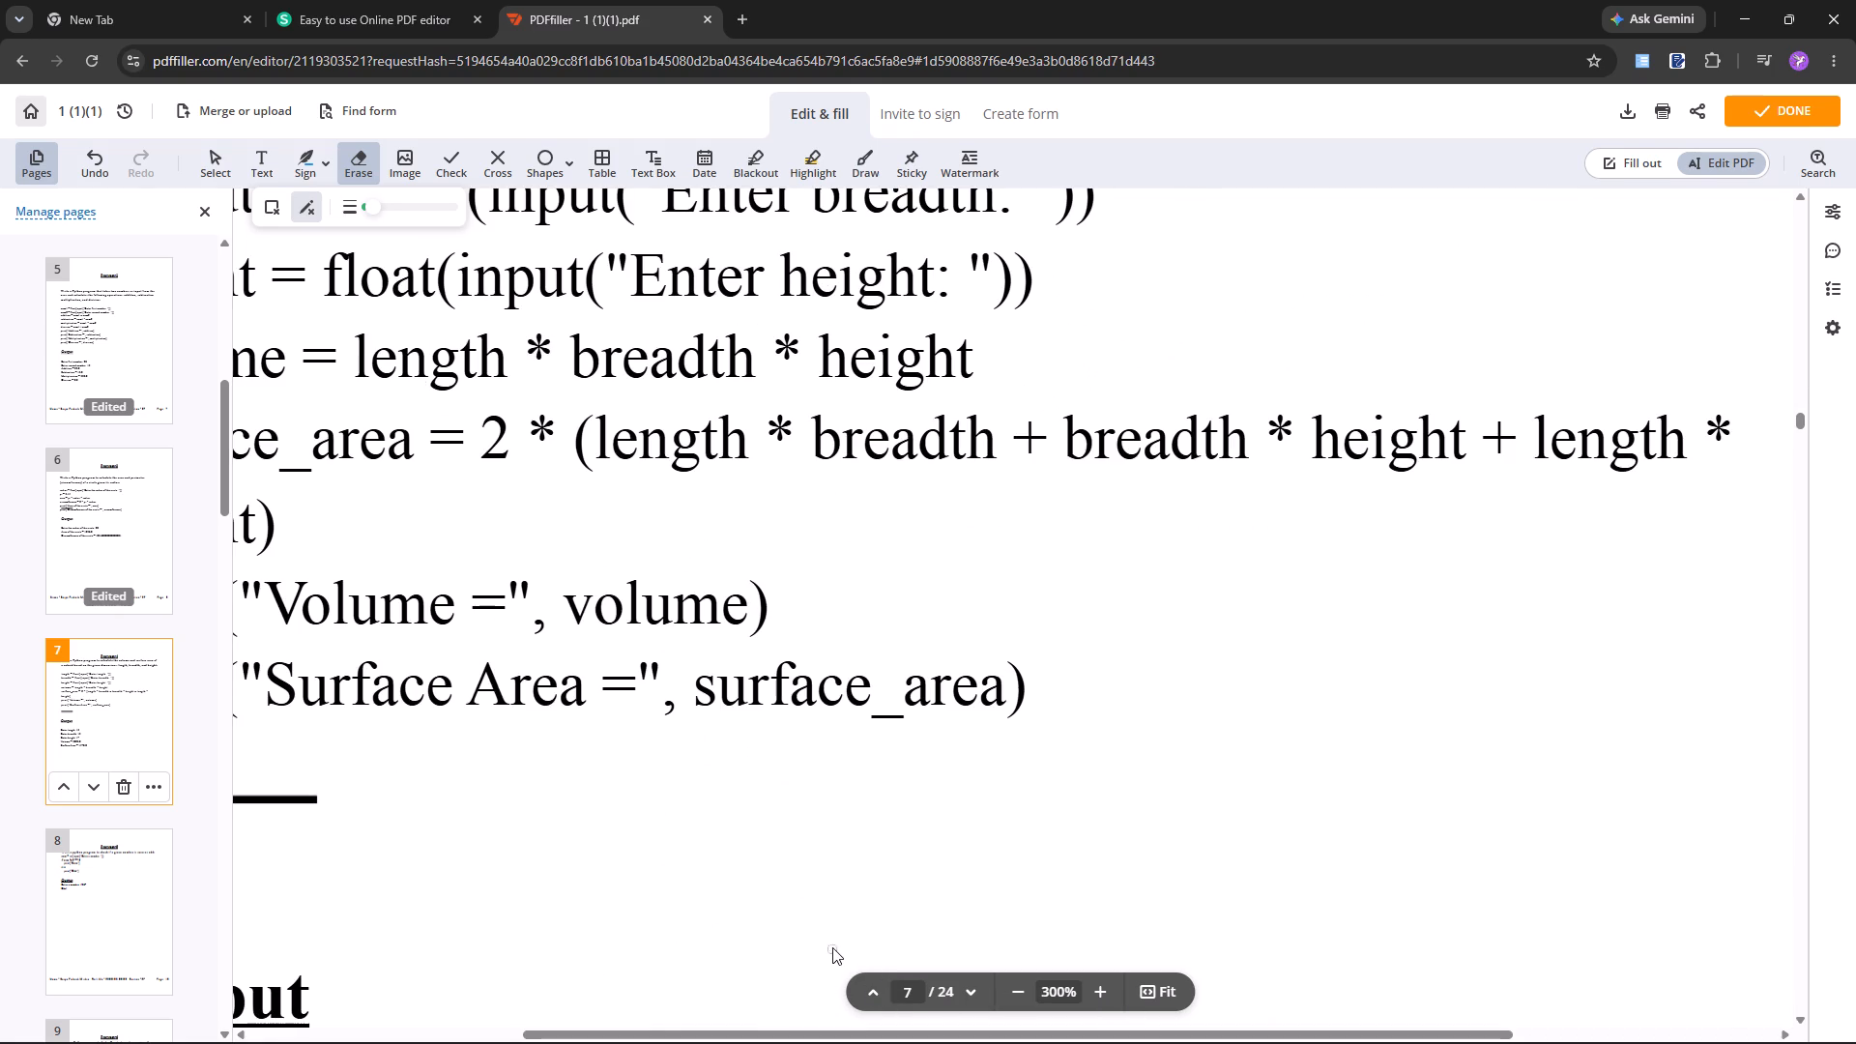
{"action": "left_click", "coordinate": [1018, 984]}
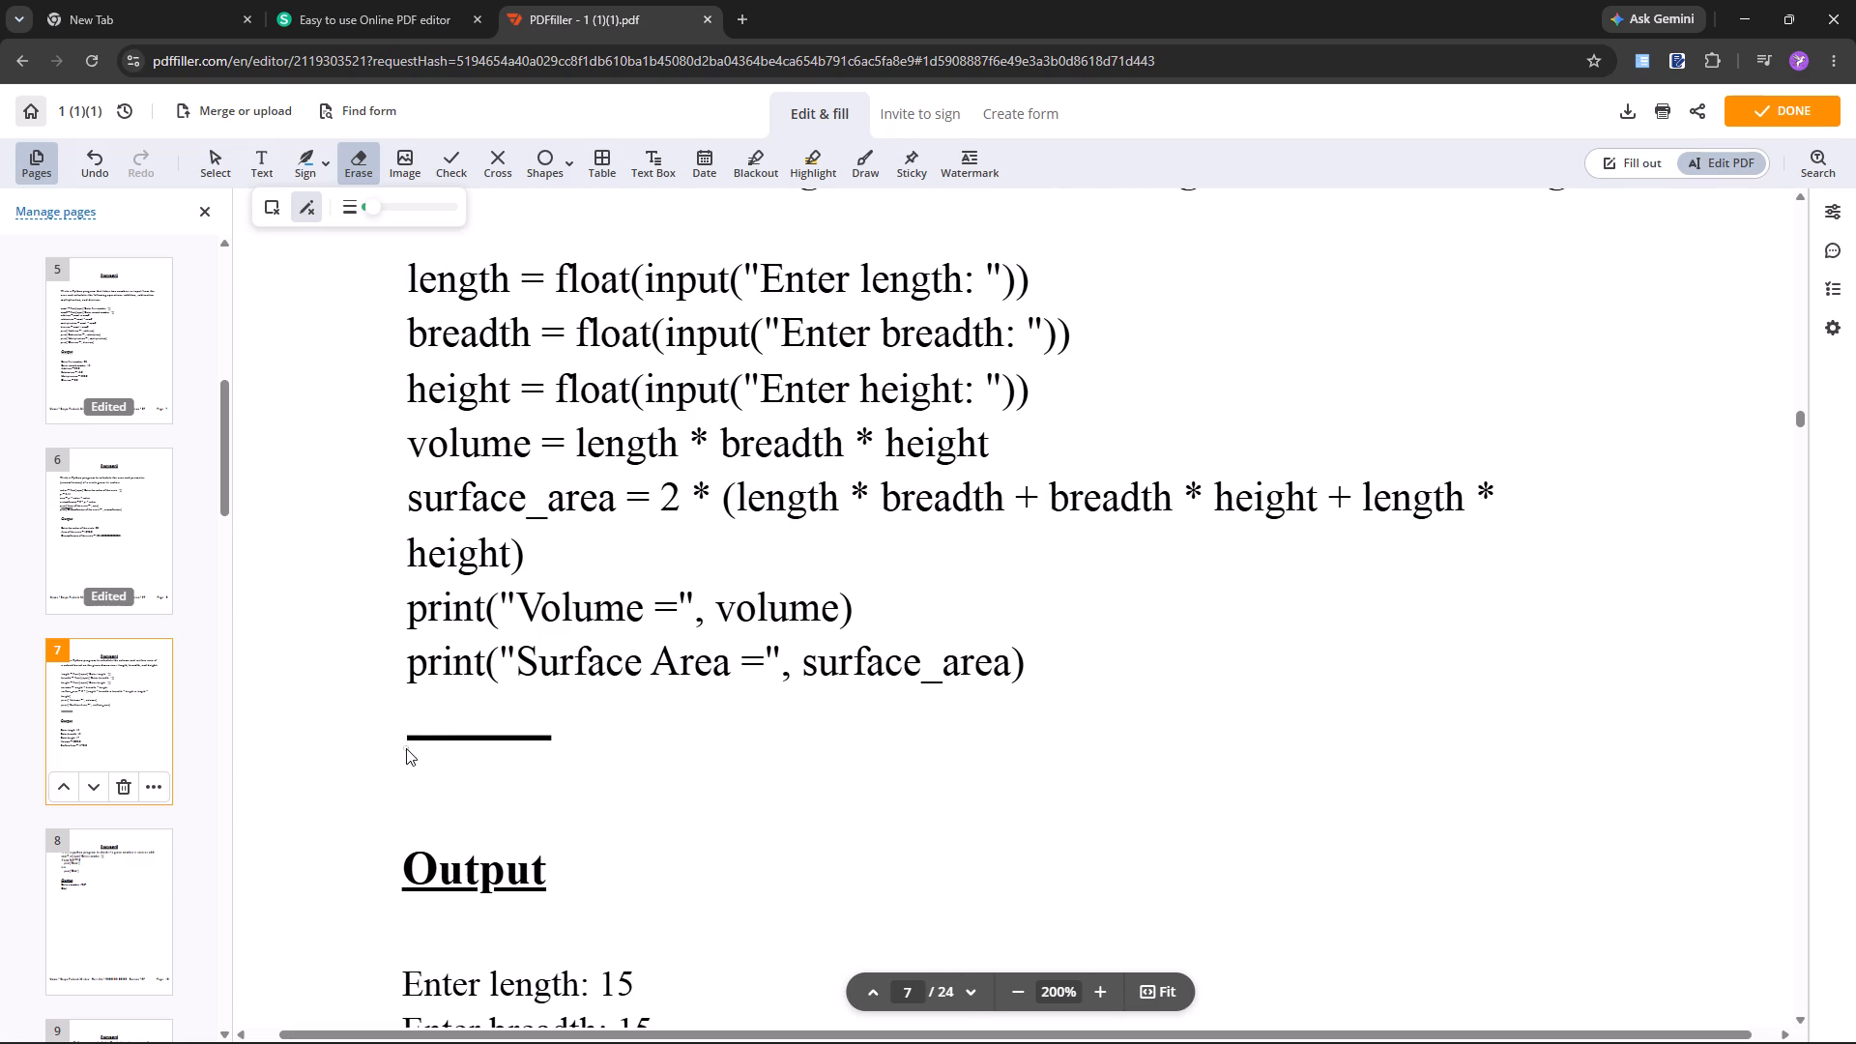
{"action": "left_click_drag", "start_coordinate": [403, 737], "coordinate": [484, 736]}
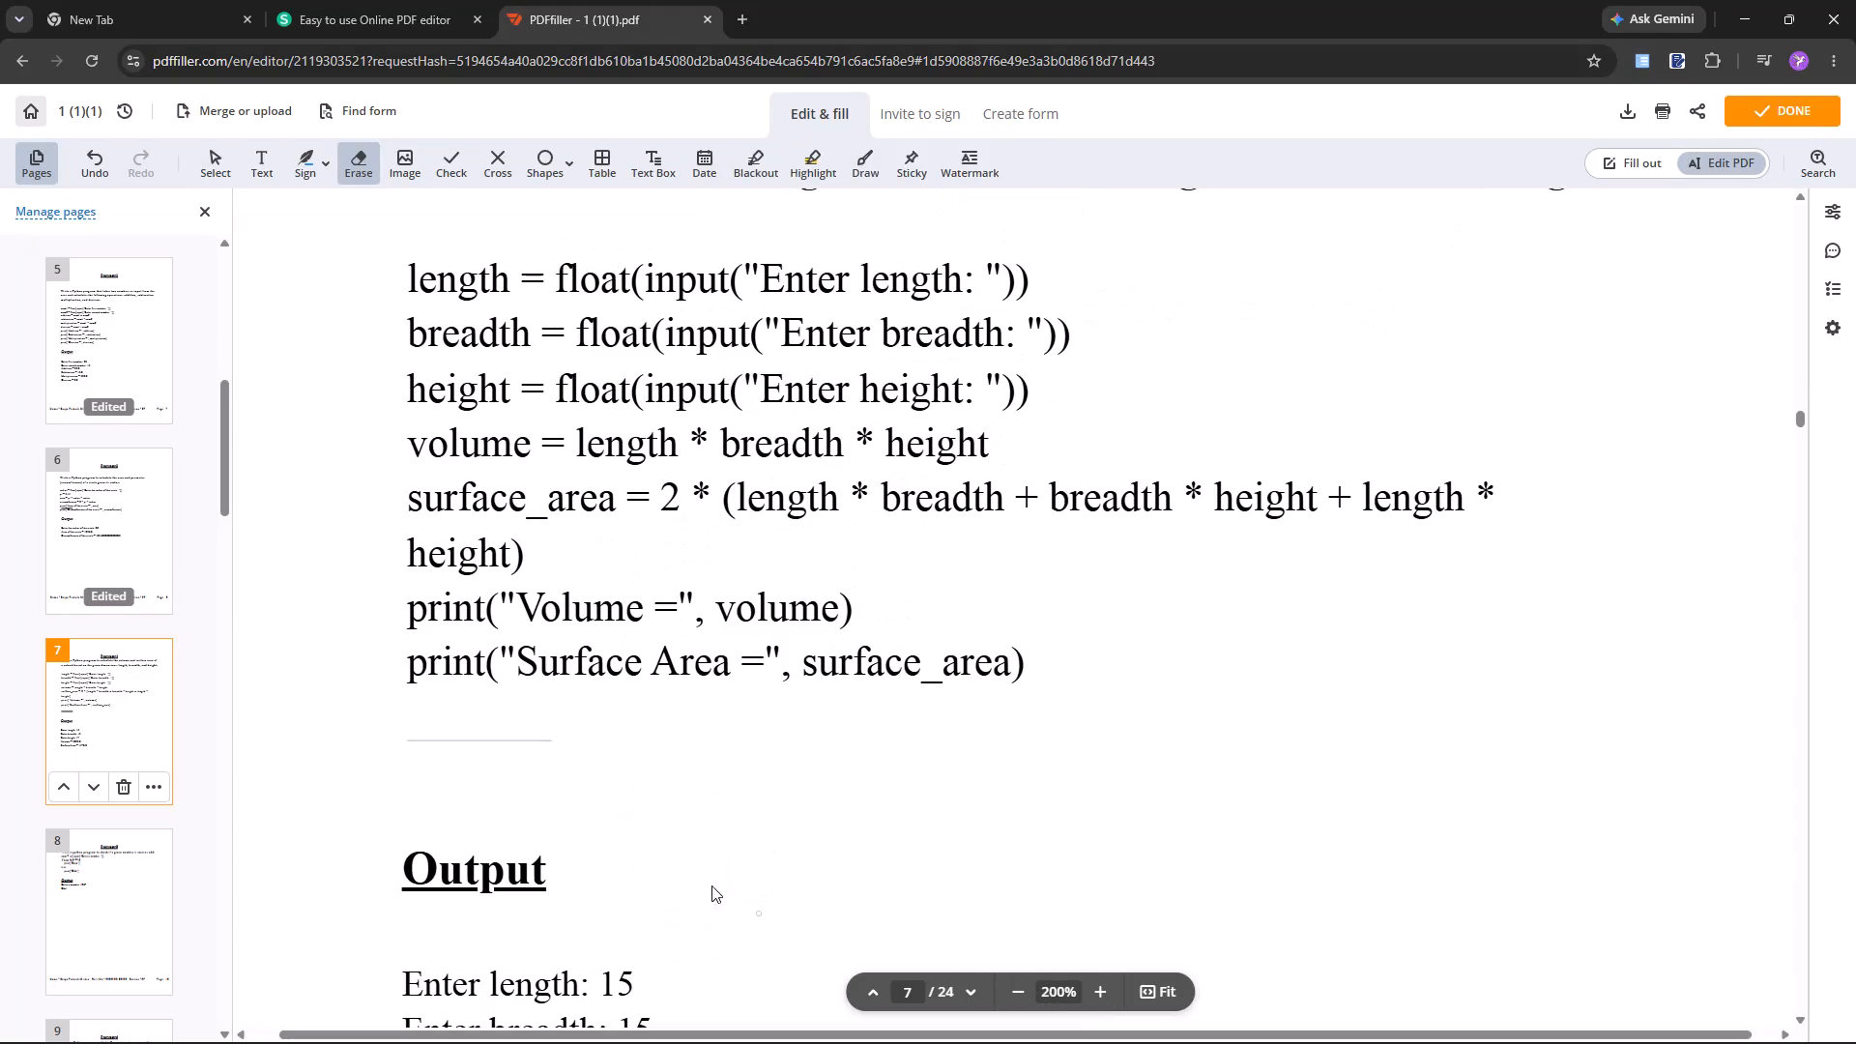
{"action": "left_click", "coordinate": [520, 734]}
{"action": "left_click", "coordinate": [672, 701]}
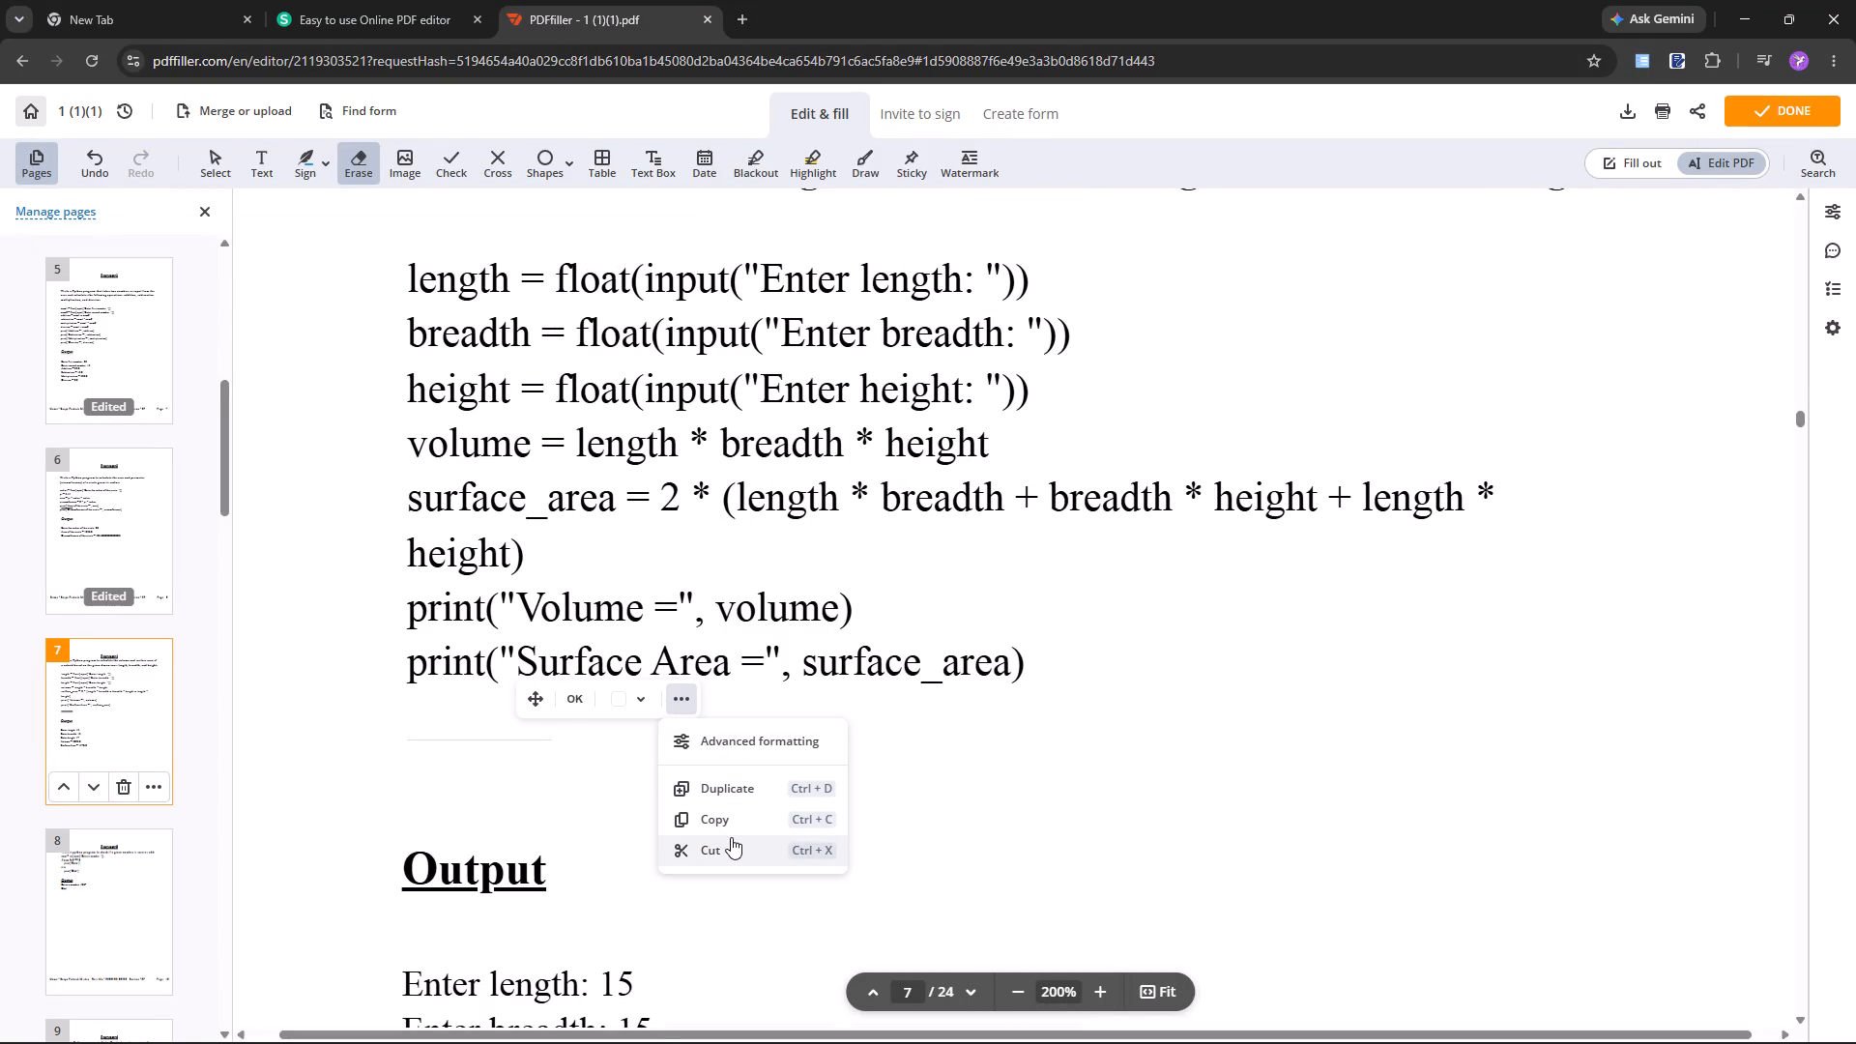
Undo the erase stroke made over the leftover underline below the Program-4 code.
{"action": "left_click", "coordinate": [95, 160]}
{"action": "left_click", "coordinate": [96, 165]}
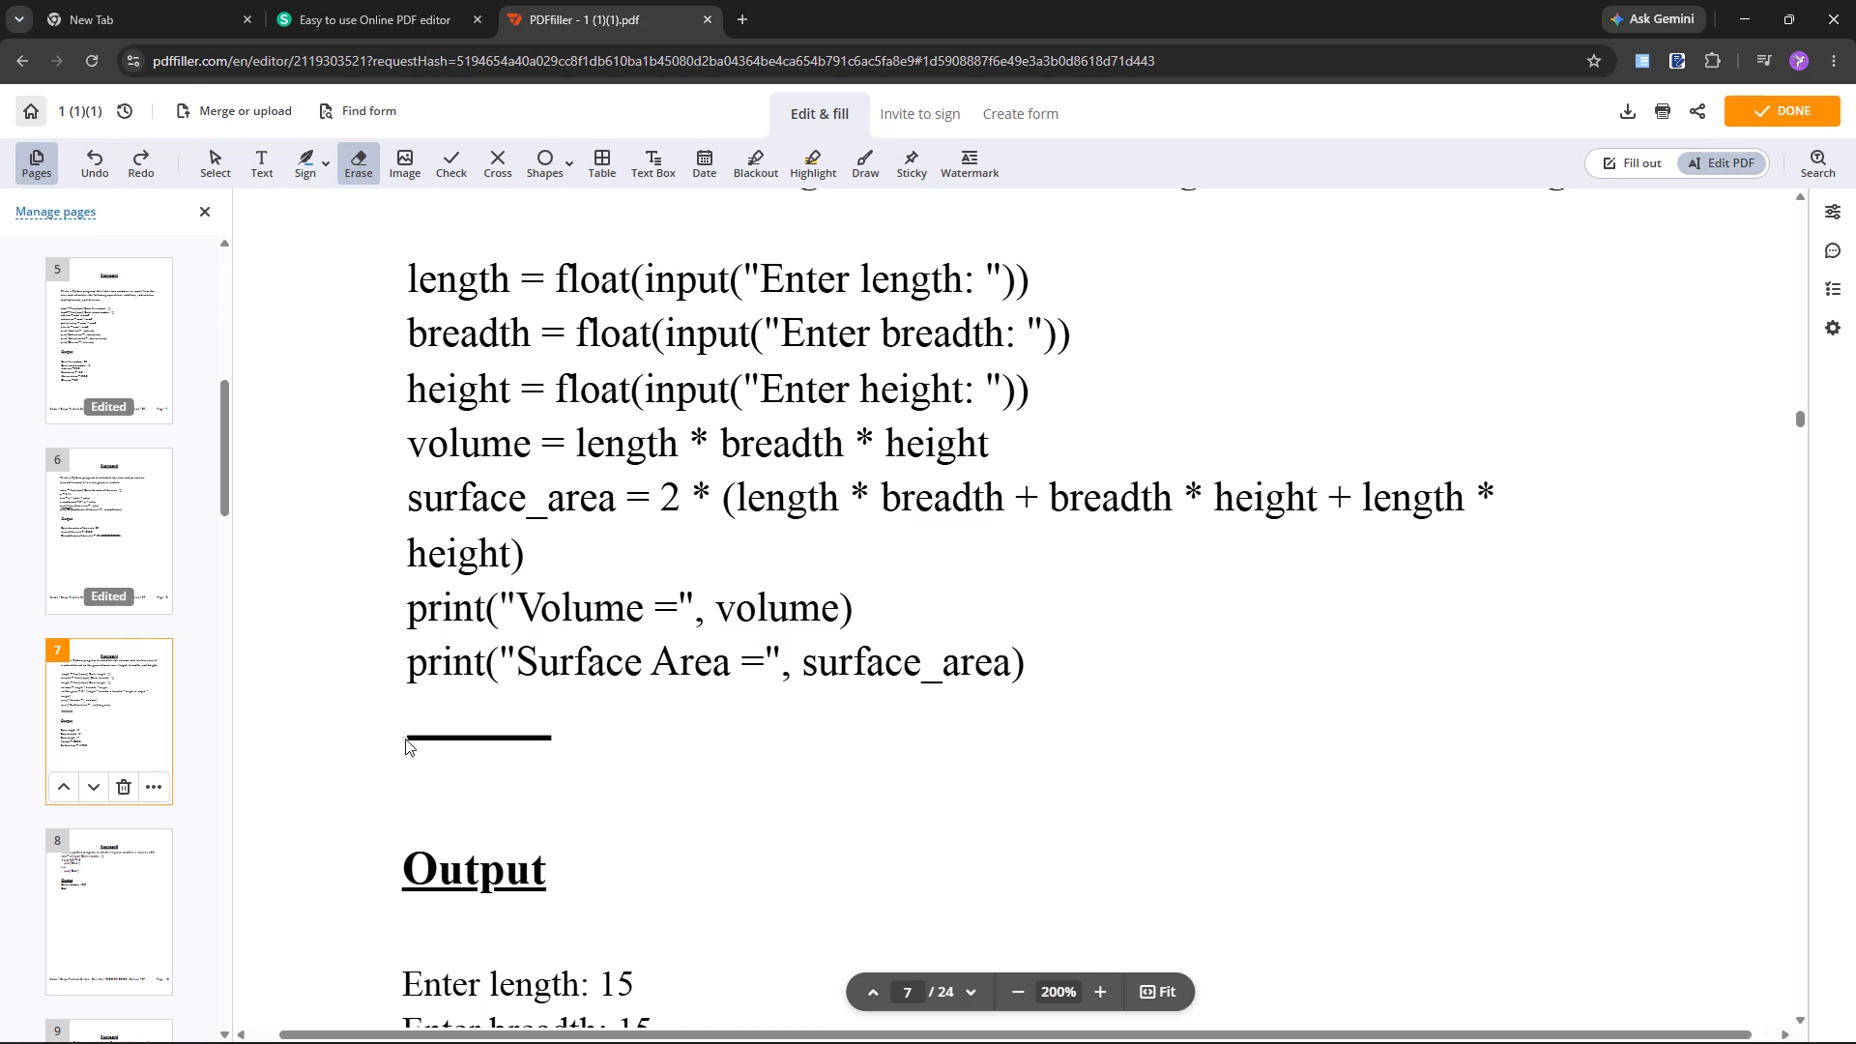
Erase the full leftover underline below the Program-4 code with one straight stroke.
{"action": "left_click_drag", "start_coordinate": [405, 739], "coordinate": [556, 739]}
{"action": "left_click", "coordinate": [1015, 996]}
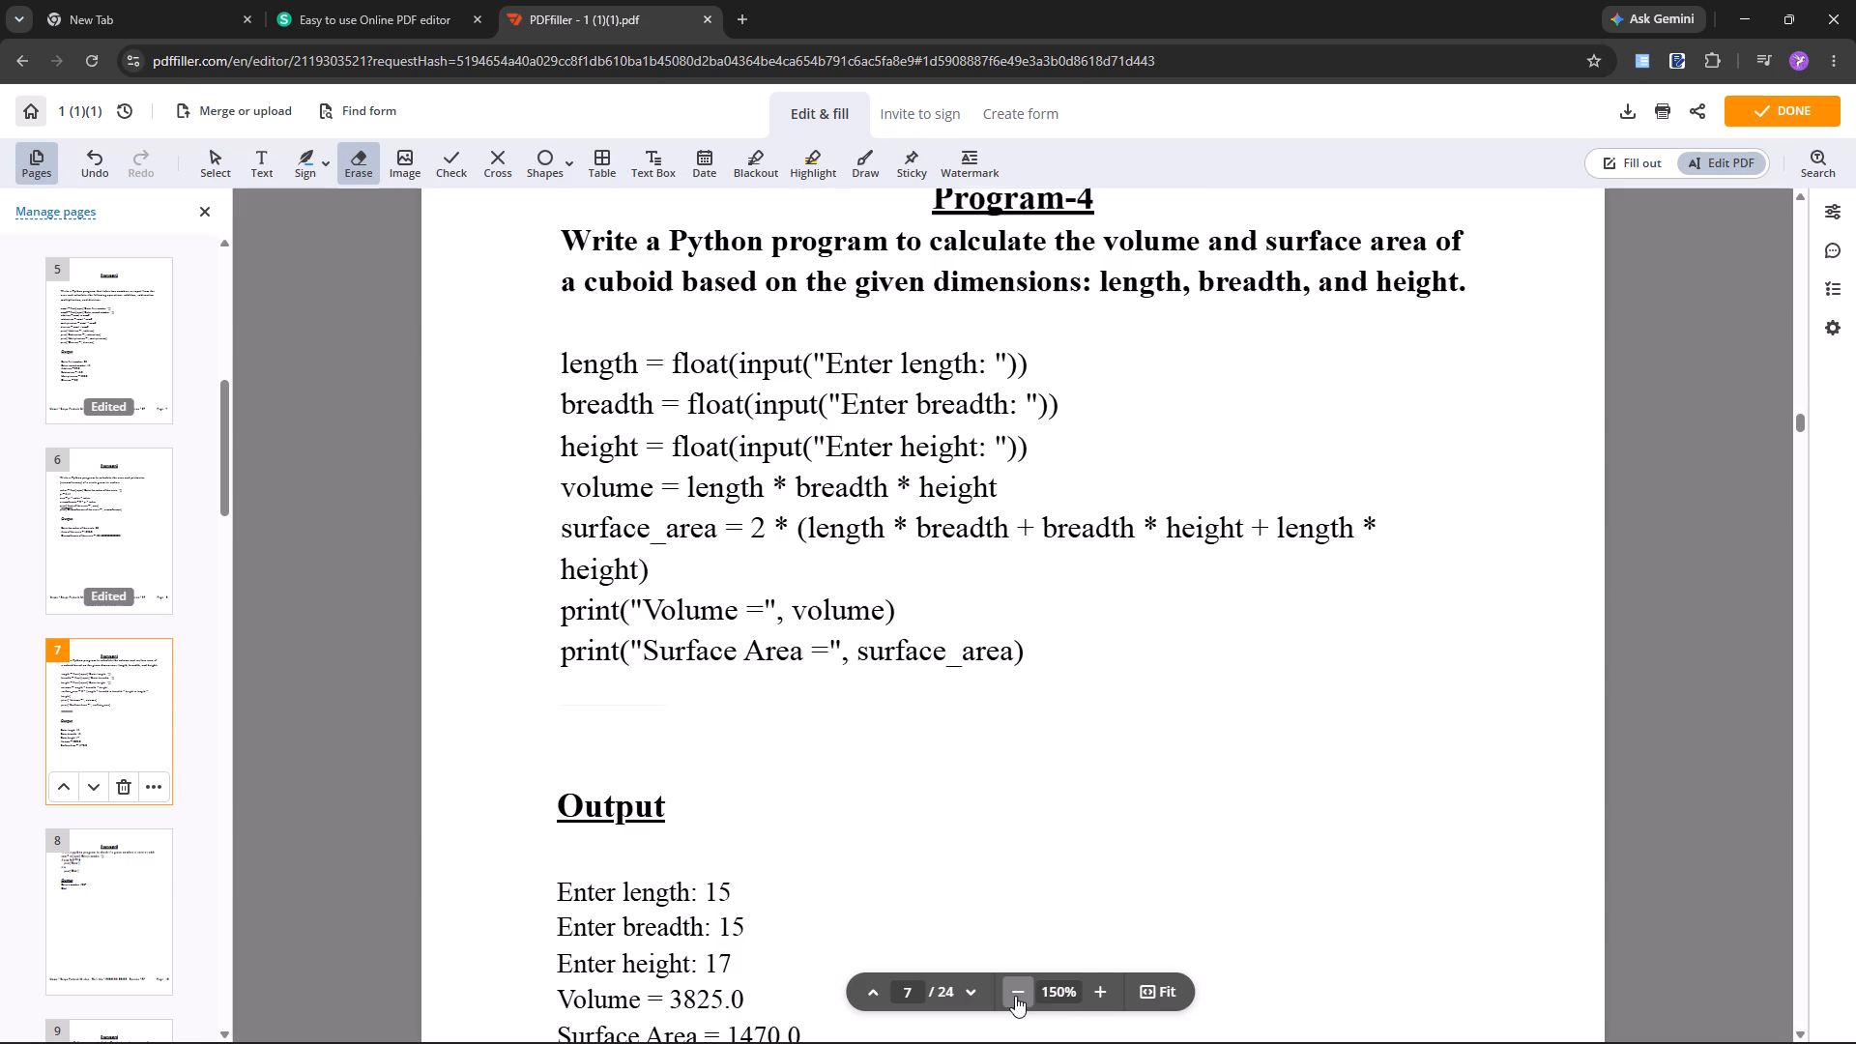
{"action": "left_click", "coordinate": [1015, 996]}
{"action": "left_click", "coordinate": [1013, 996]}
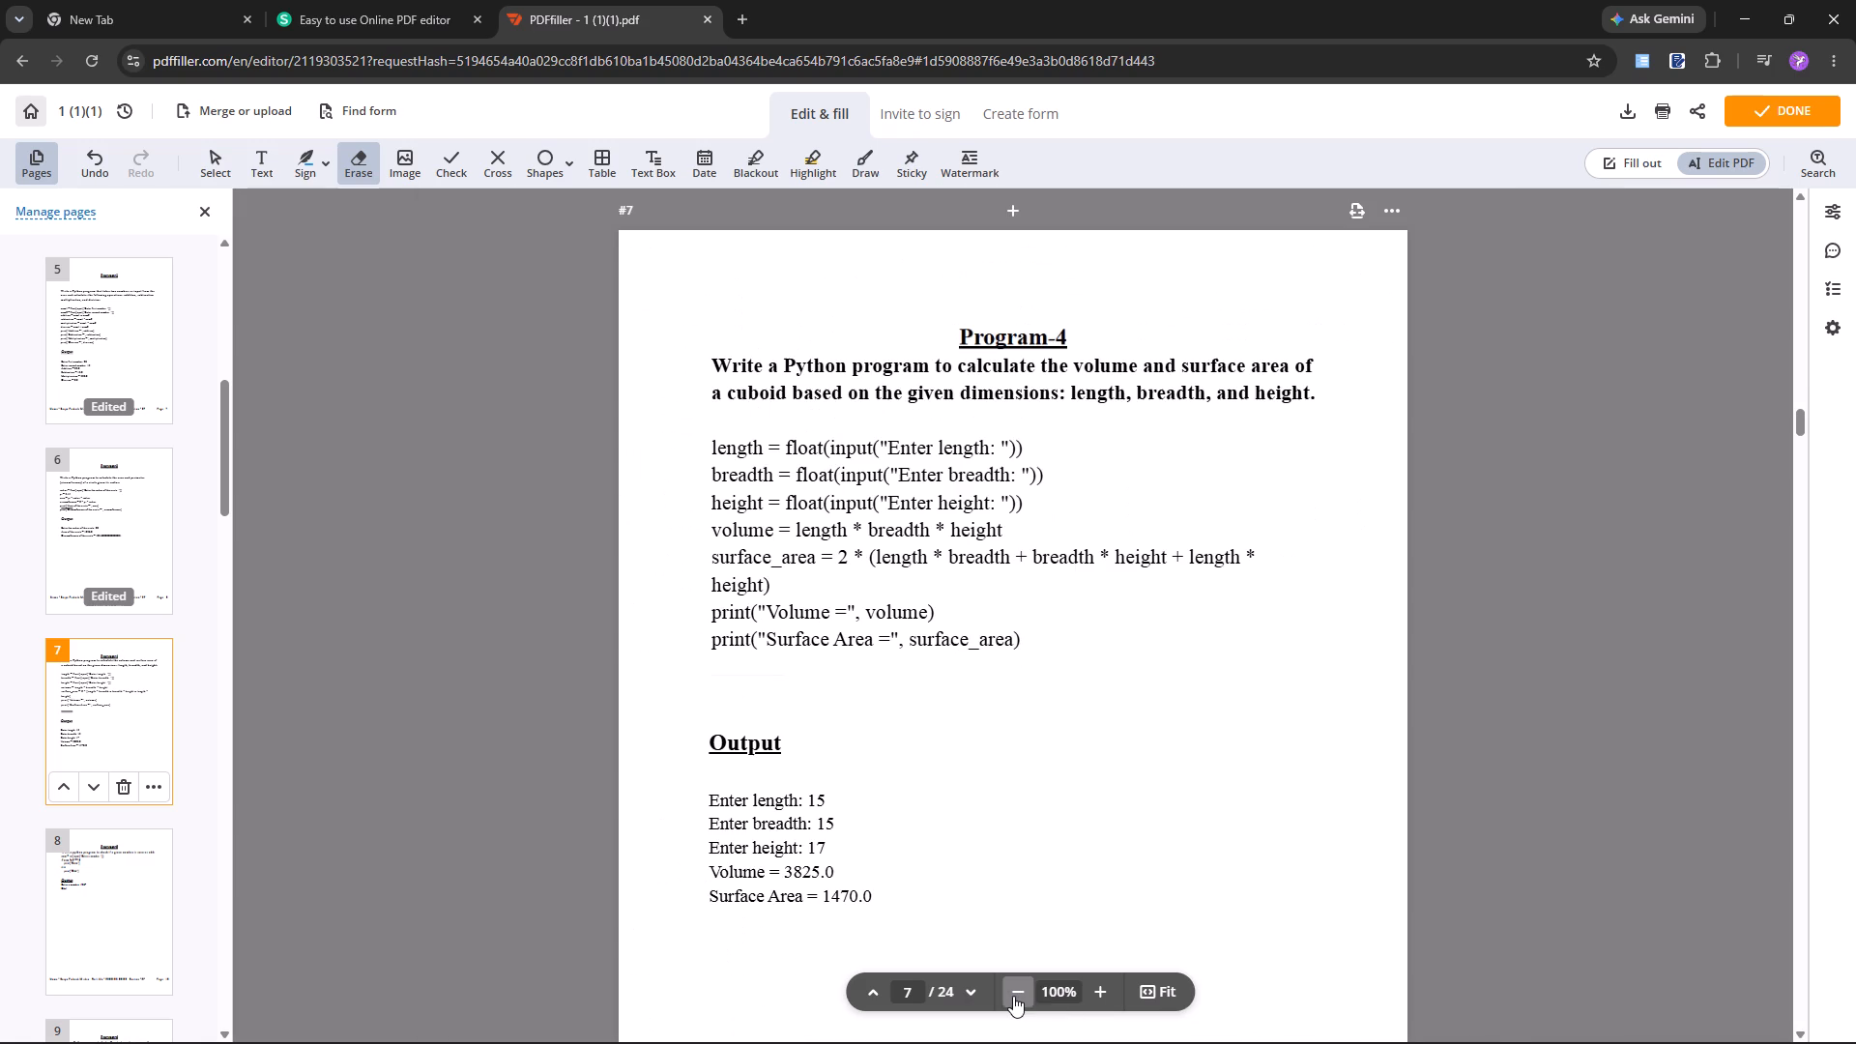
{"action": "left_click", "coordinate": [1013, 996]}
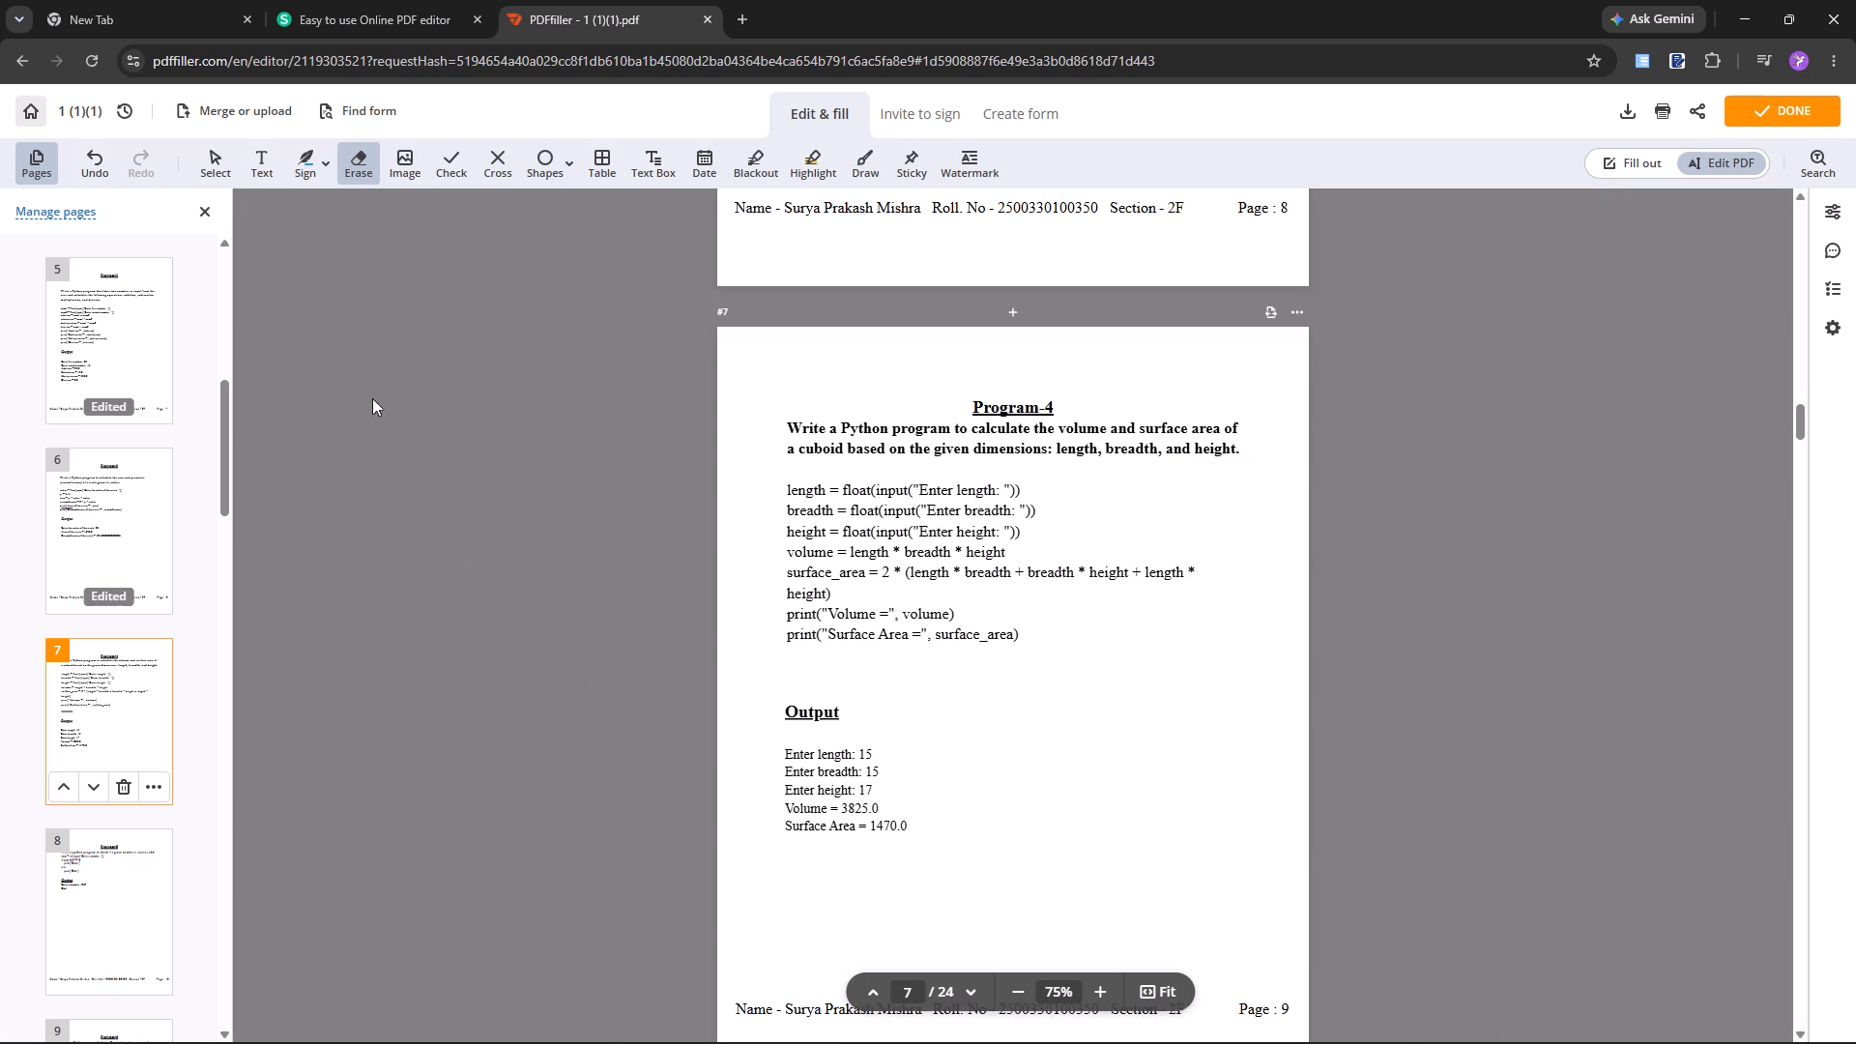
Move the Program-4 question-and-code block down, leaving a gap below its title and placing it just above the Output block.
{"action": "left_click", "coordinate": [260, 169]}
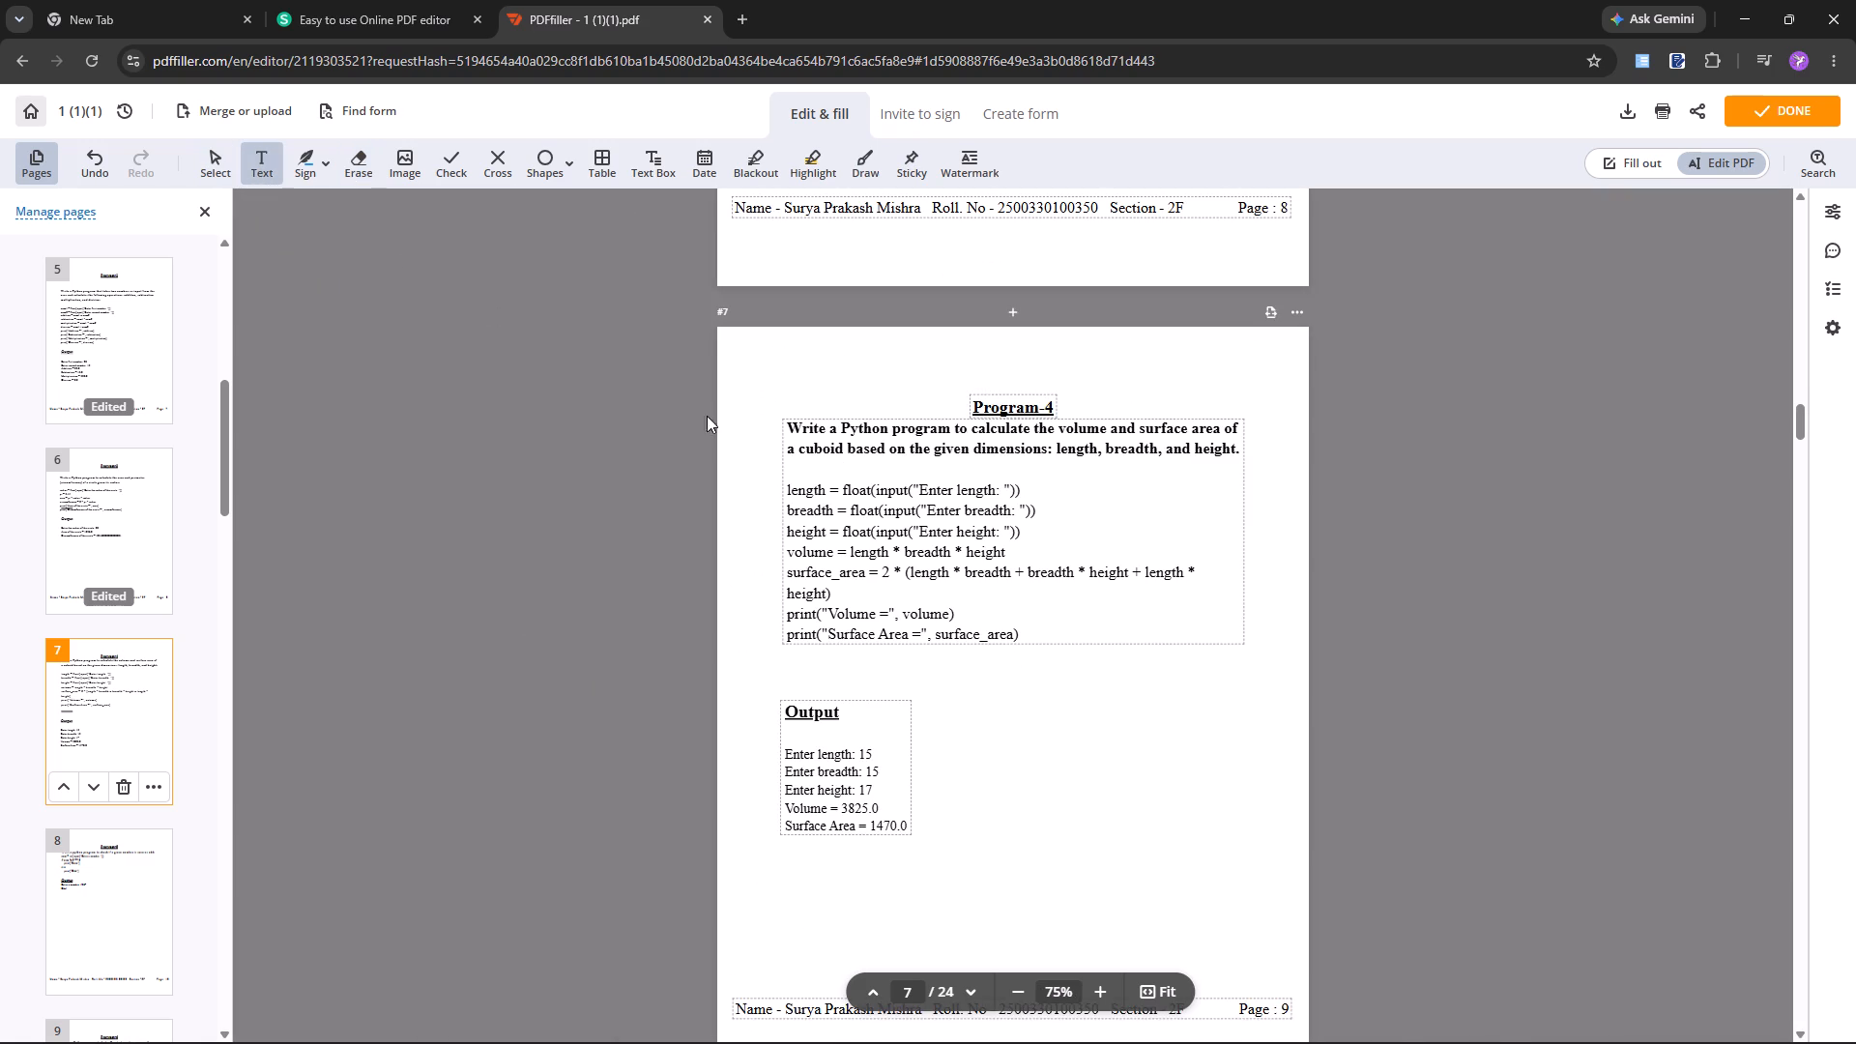
{"action": "left_click", "coordinate": [849, 469]}
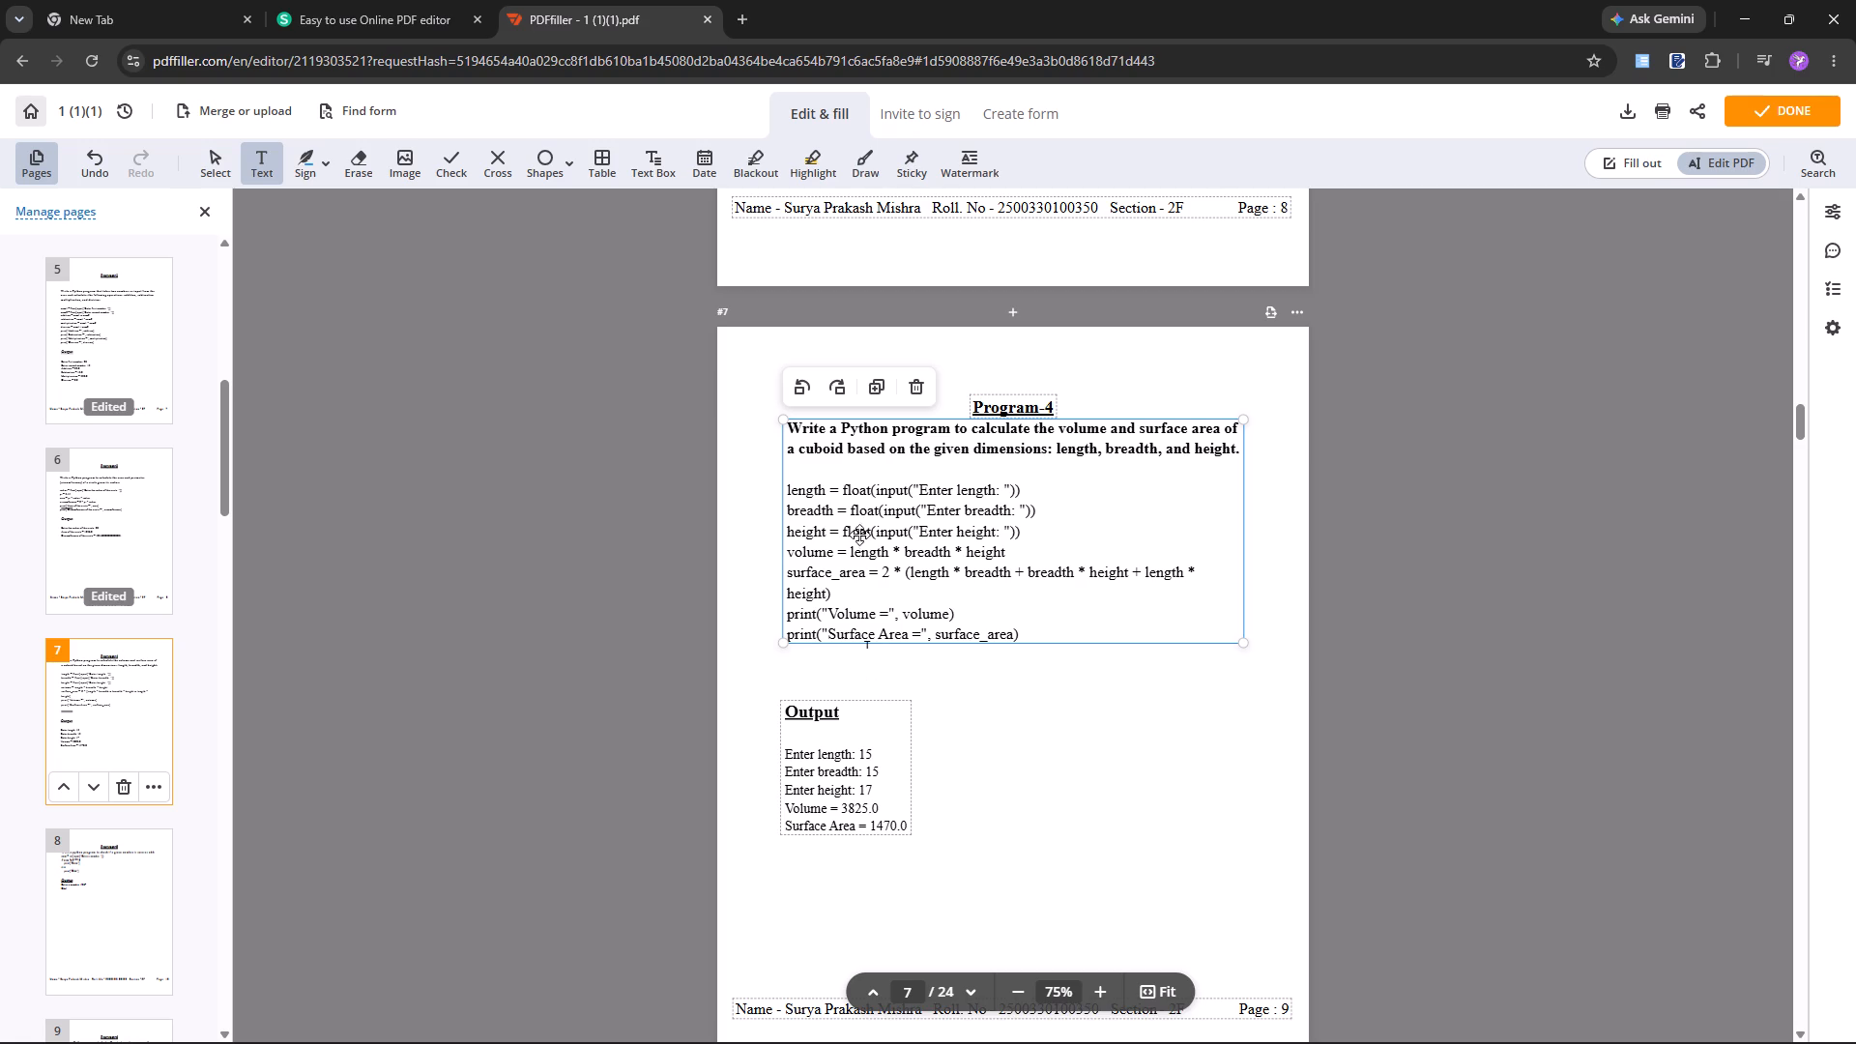
{"action": "left_click", "coordinate": [838, 509]}
{"action": "left_click_drag", "start_coordinate": [799, 391], "coordinate": [801, 400]}
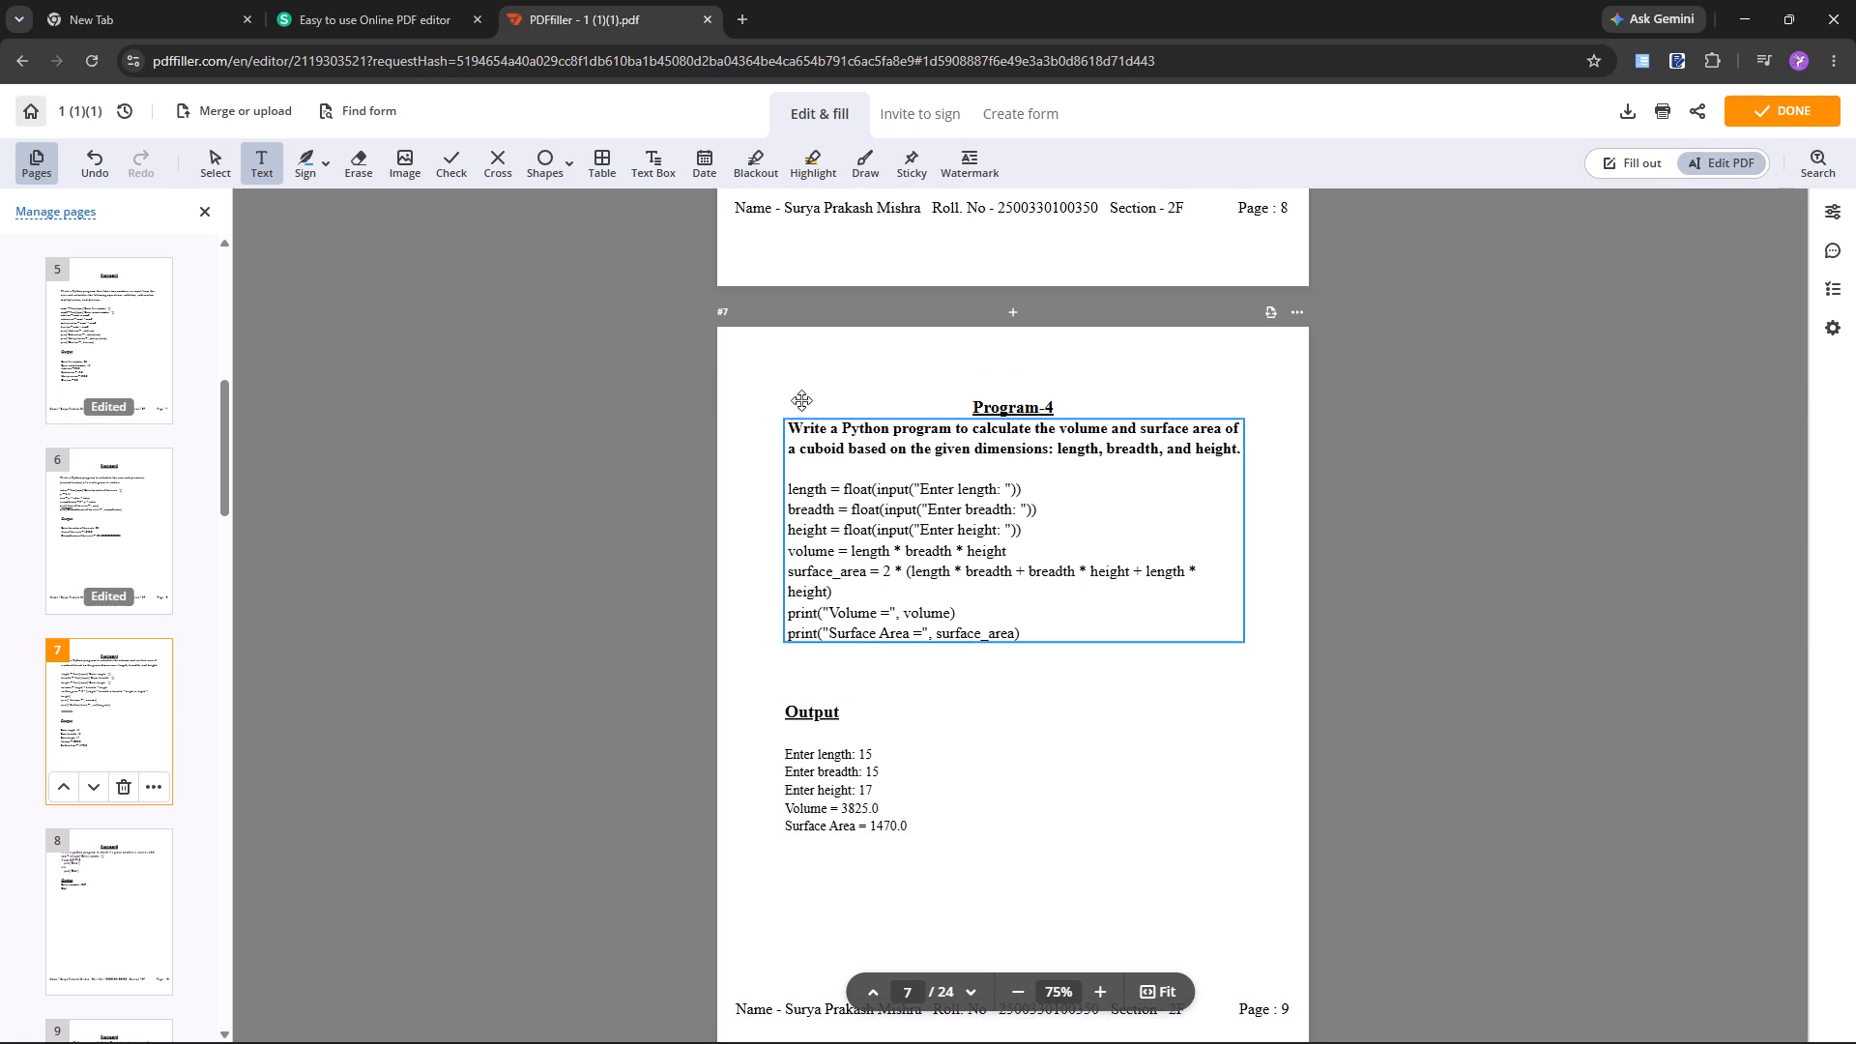
{"action": "left_click_drag", "start_coordinate": [801, 400], "coordinate": [796, 429]}
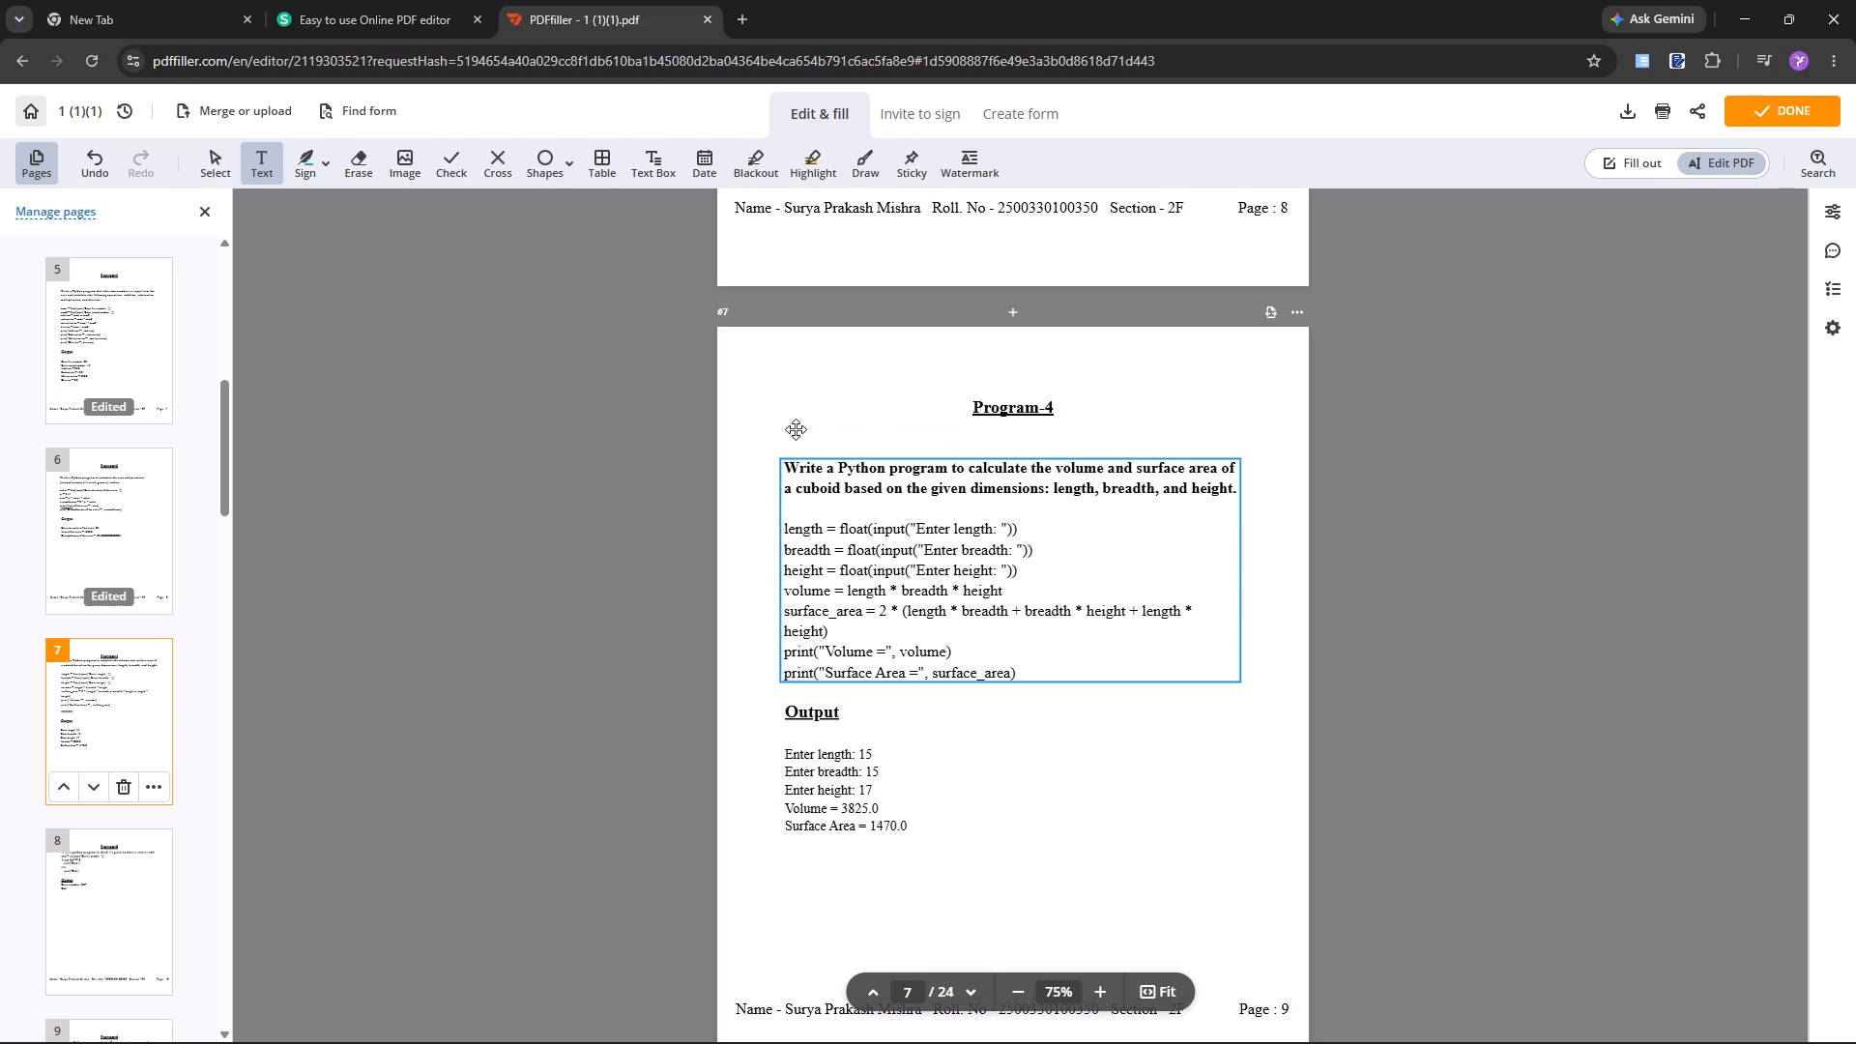
{"action": "left_click_drag", "start_coordinate": [796, 429], "coordinate": [795, 432]}
{"action": "left_click", "coordinate": [551, 553]}
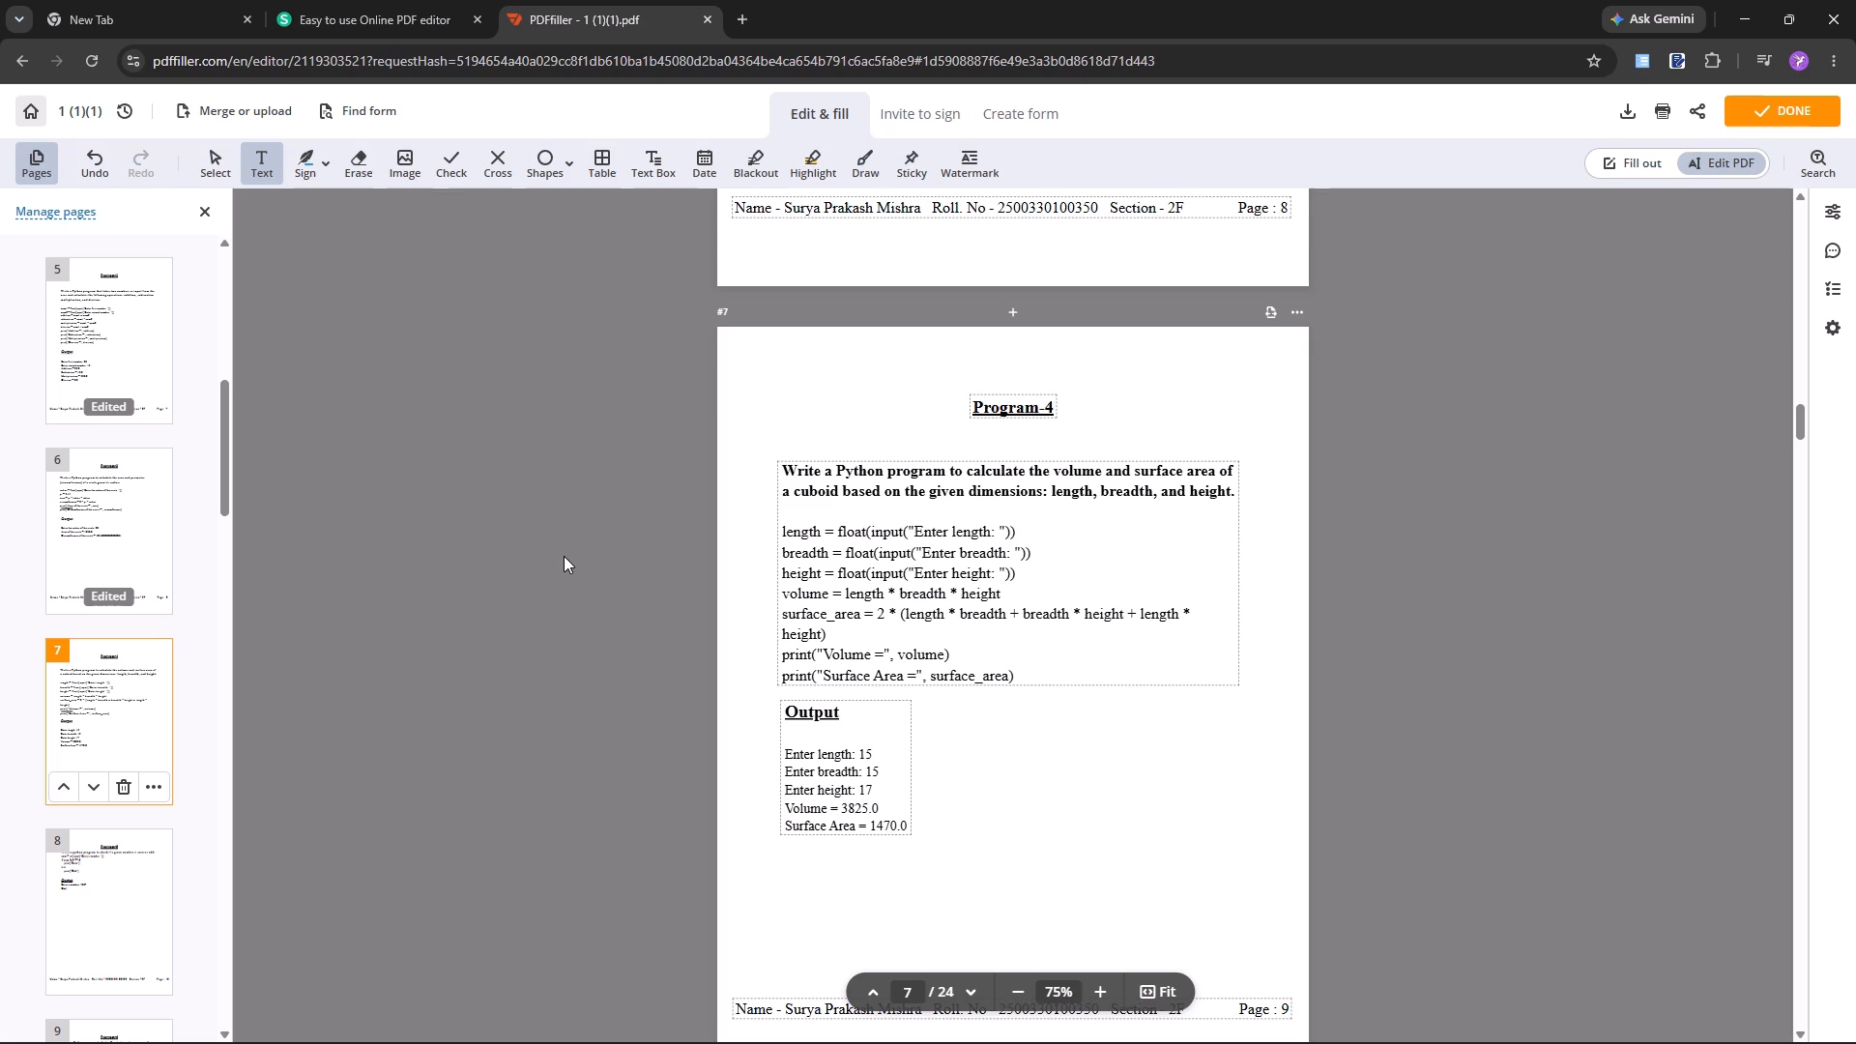
Insert a blank line between the Program-5 question and its first code line on page 8.
{"action": "scroll", "coordinate": [533, 549], "scroll_direction": "up", "scroll_amount": 2}
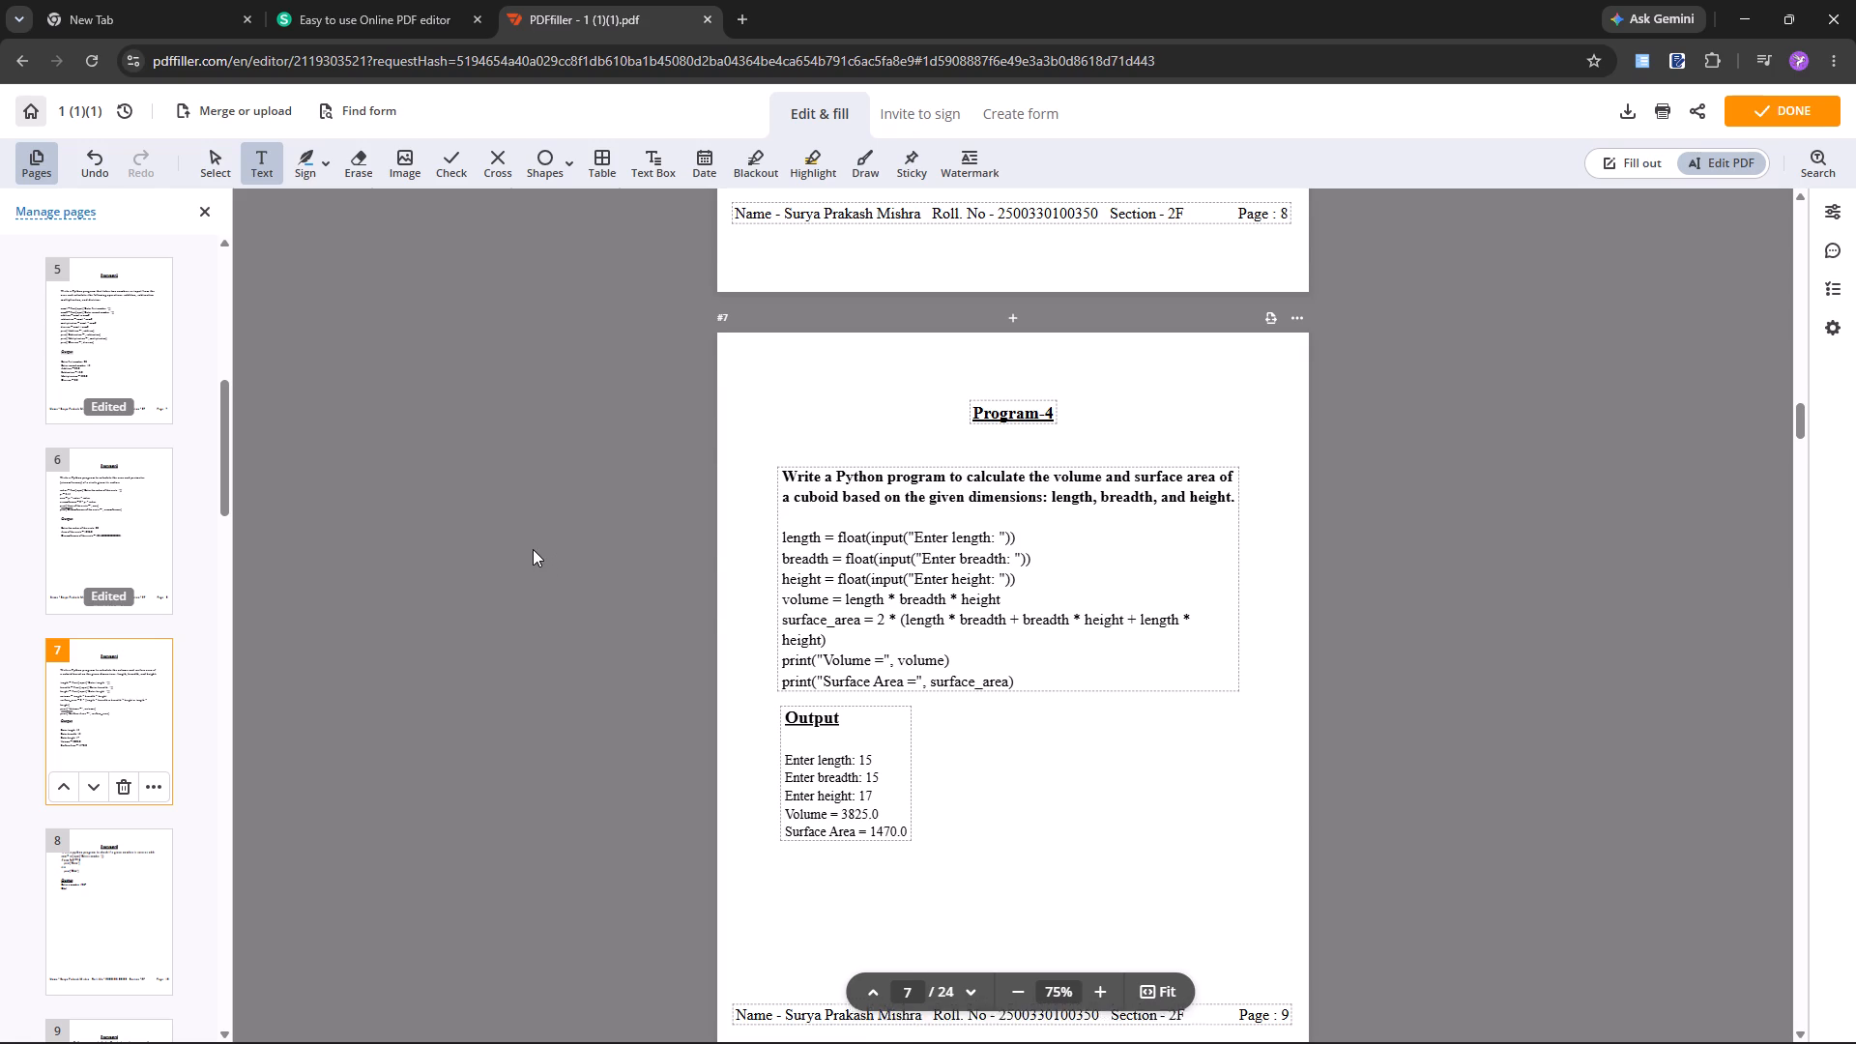
{"action": "scroll", "coordinate": [533, 549], "scroll_direction": "up", "scroll_amount": 3}
{"action": "scroll", "coordinate": [533, 549], "scroll_direction": "down", "scroll_amount": 4}
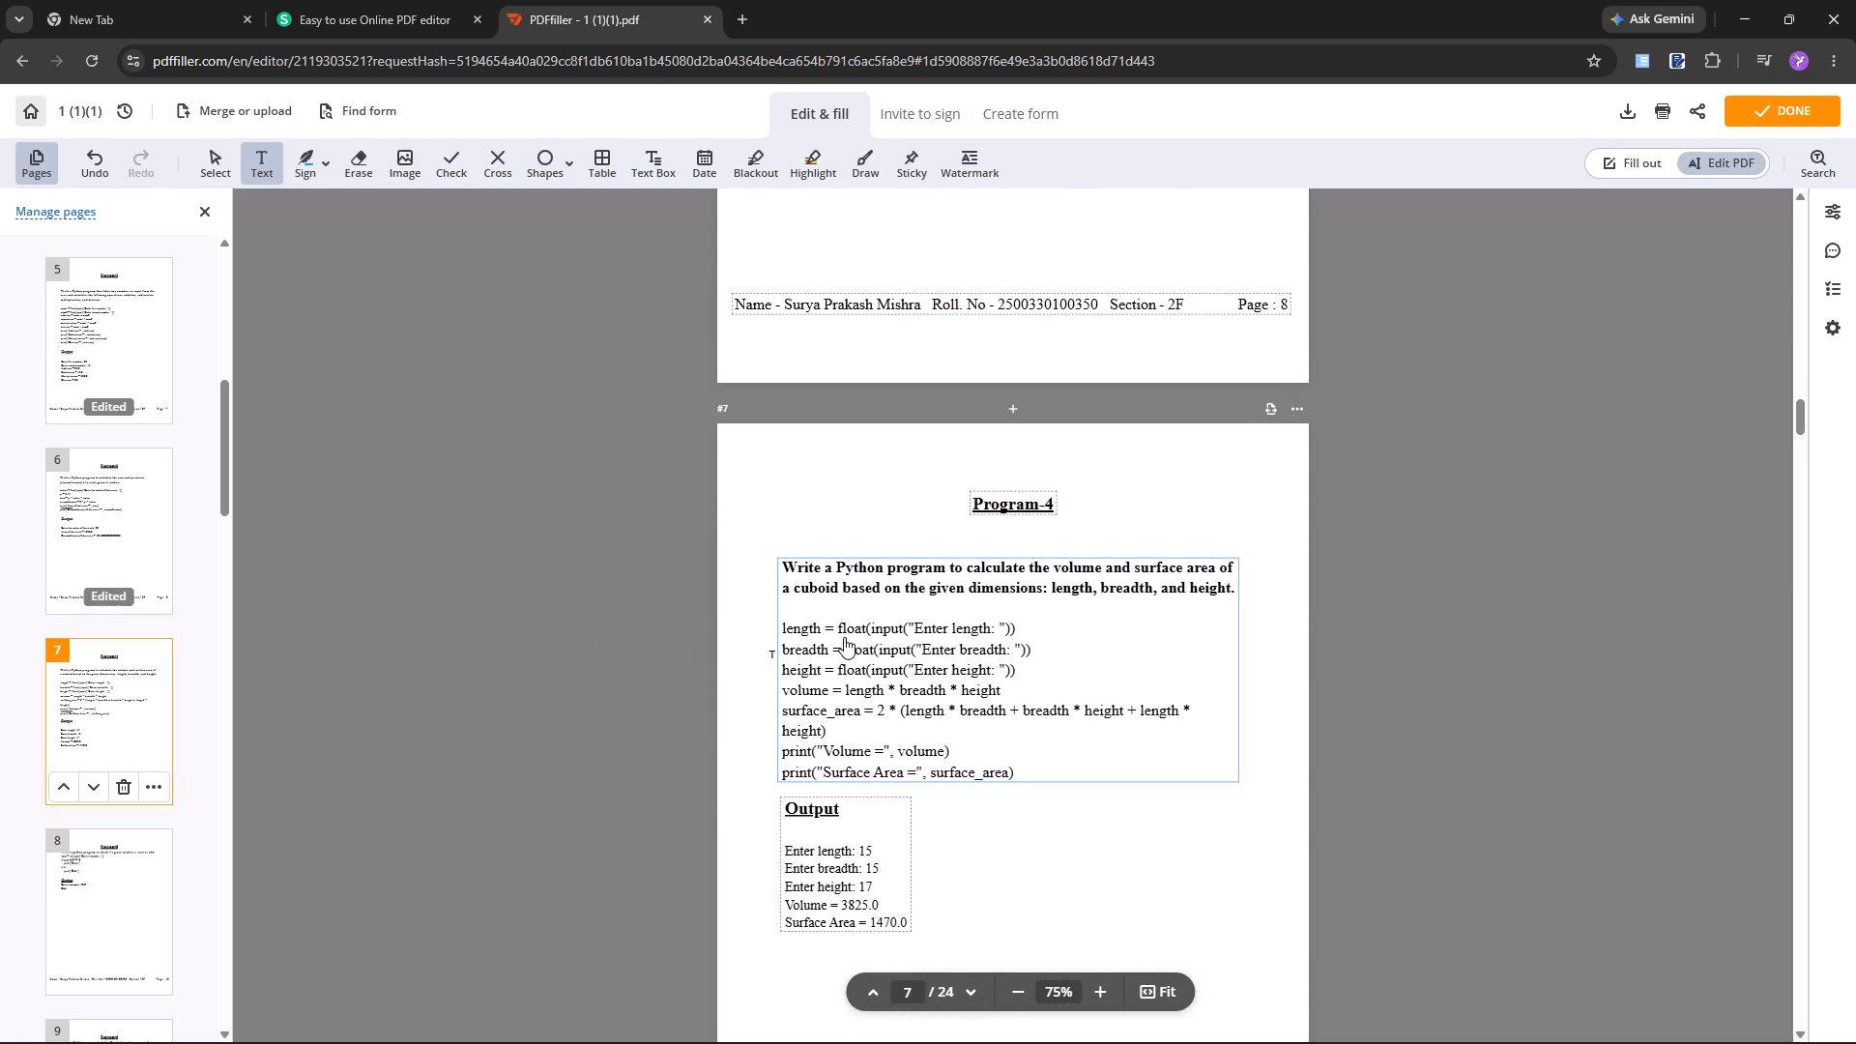
{"action": "scroll", "coordinate": [797, 636], "scroll_direction": "down", "scroll_amount": 6}
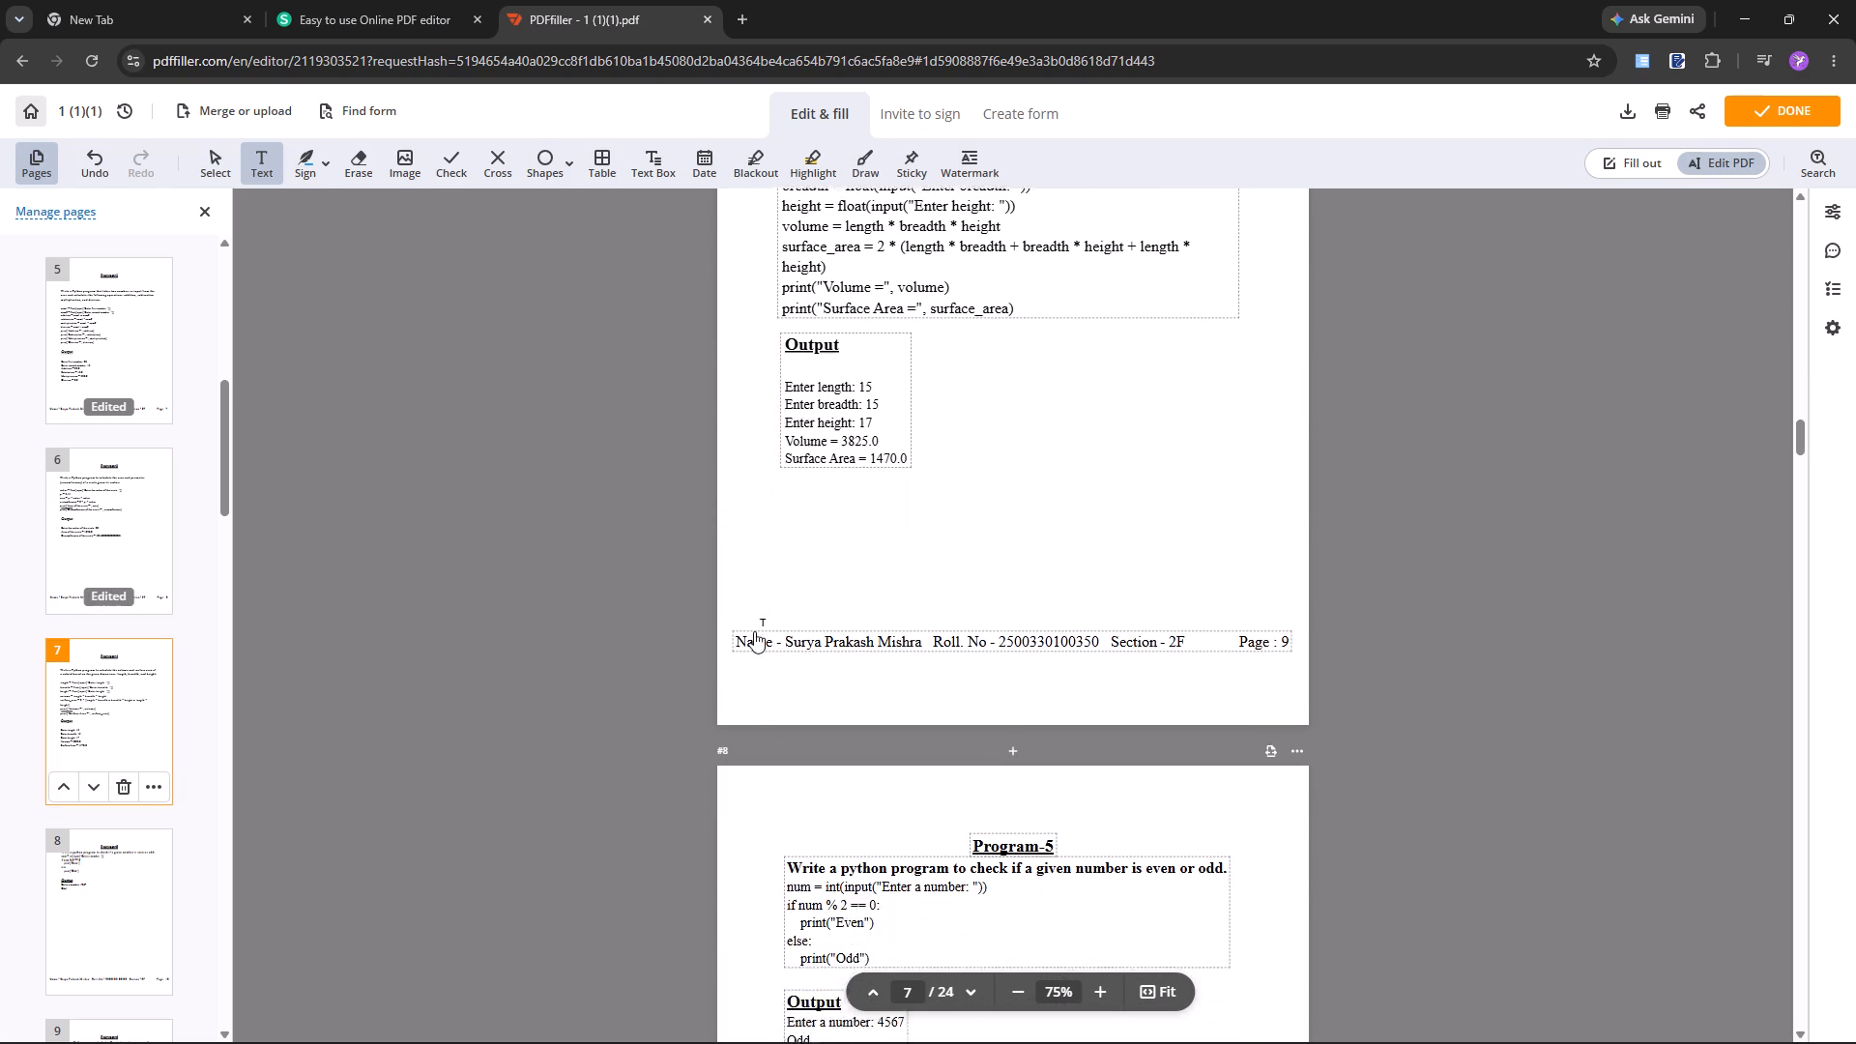
{"action": "scroll", "coordinate": [754, 631], "scroll_direction": "down", "scroll_amount": 2}
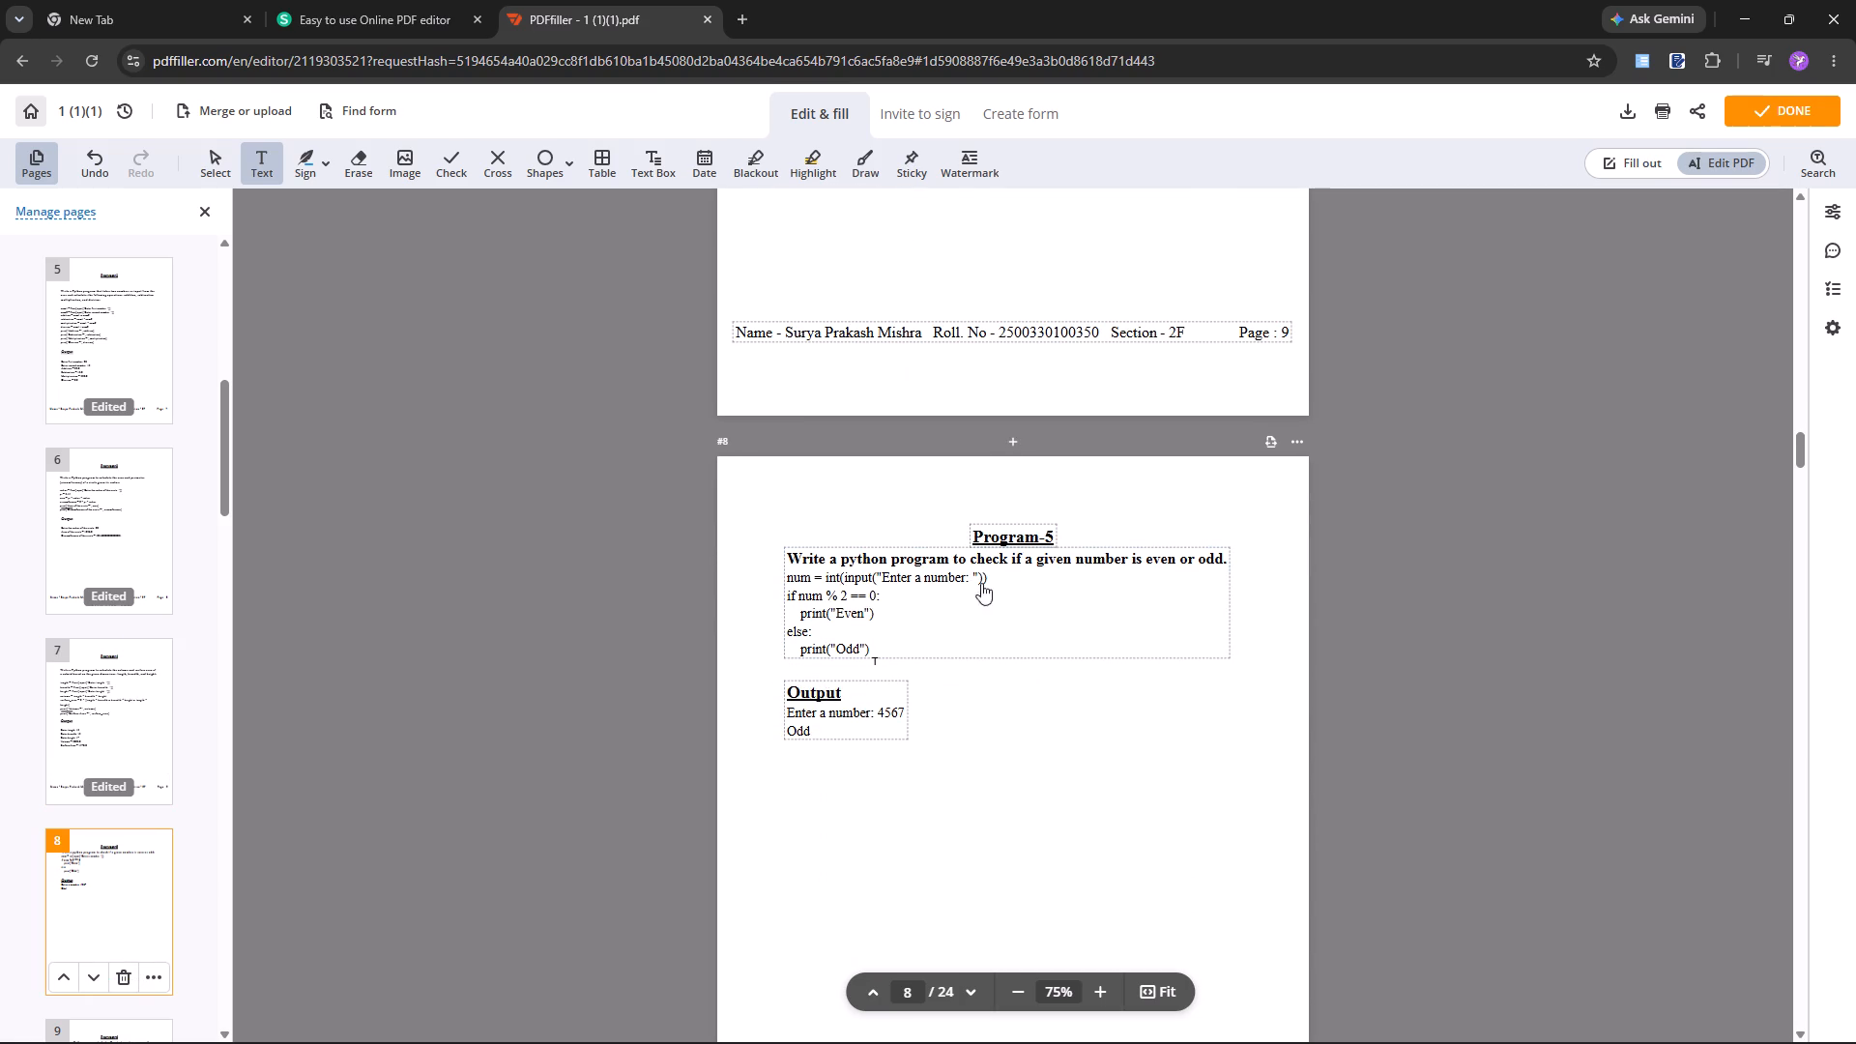
{"action": "left_click", "coordinate": [1218, 557]}
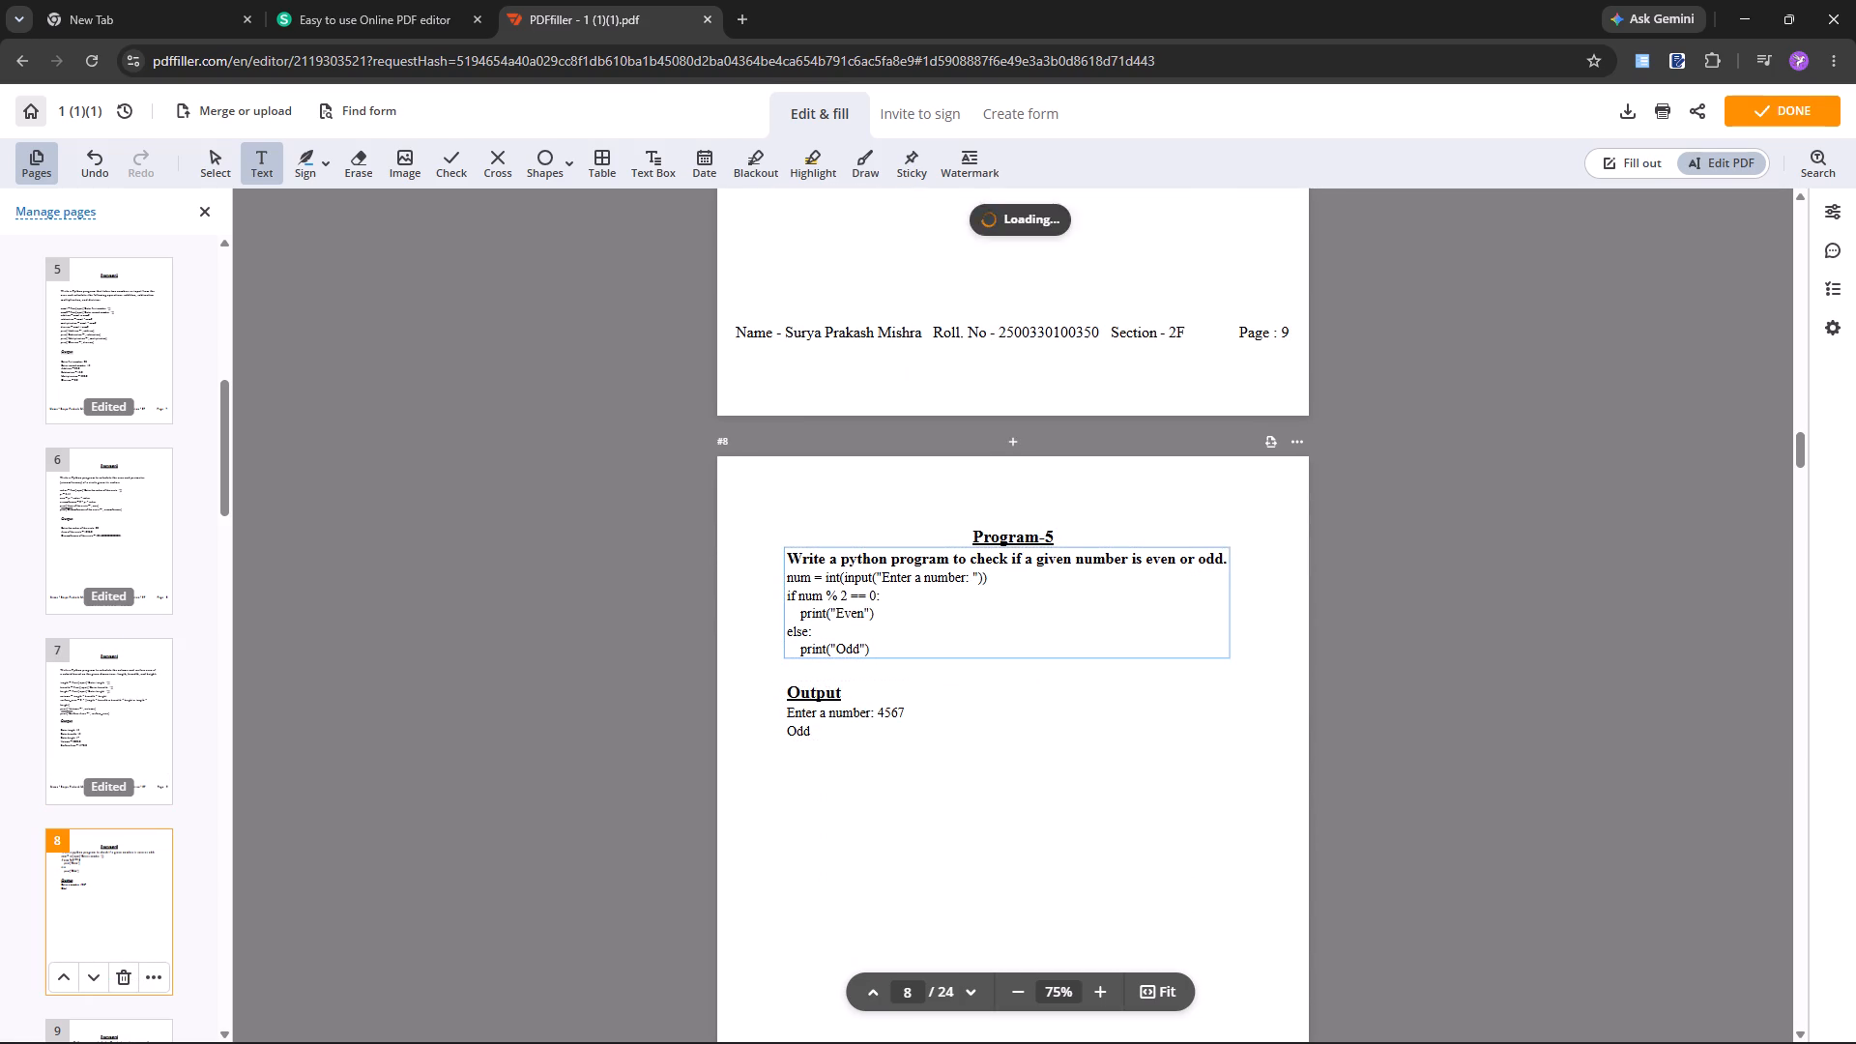
{"action": "left_click", "coordinate": [1218, 557]}
{"action": "key", "text": "Right"}
{"action": "key", "text": "Right"}
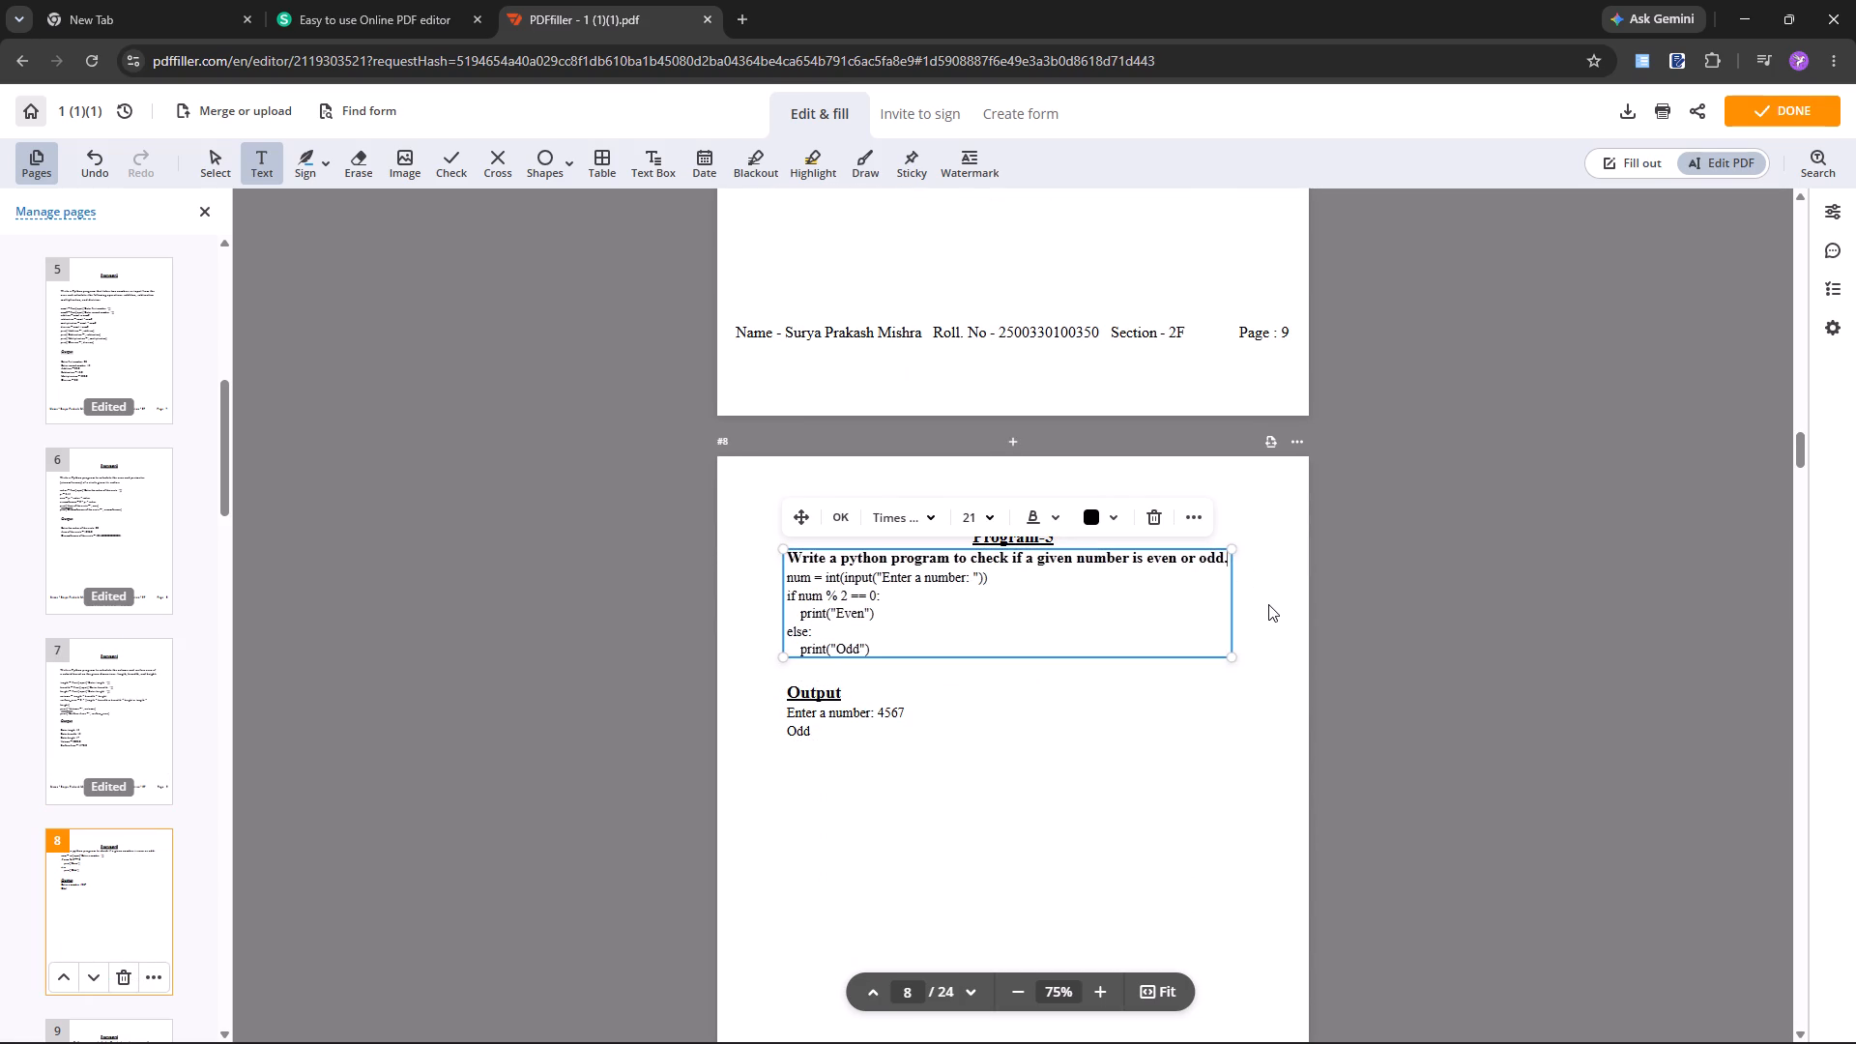
{"action": "key", "text": "Return"}
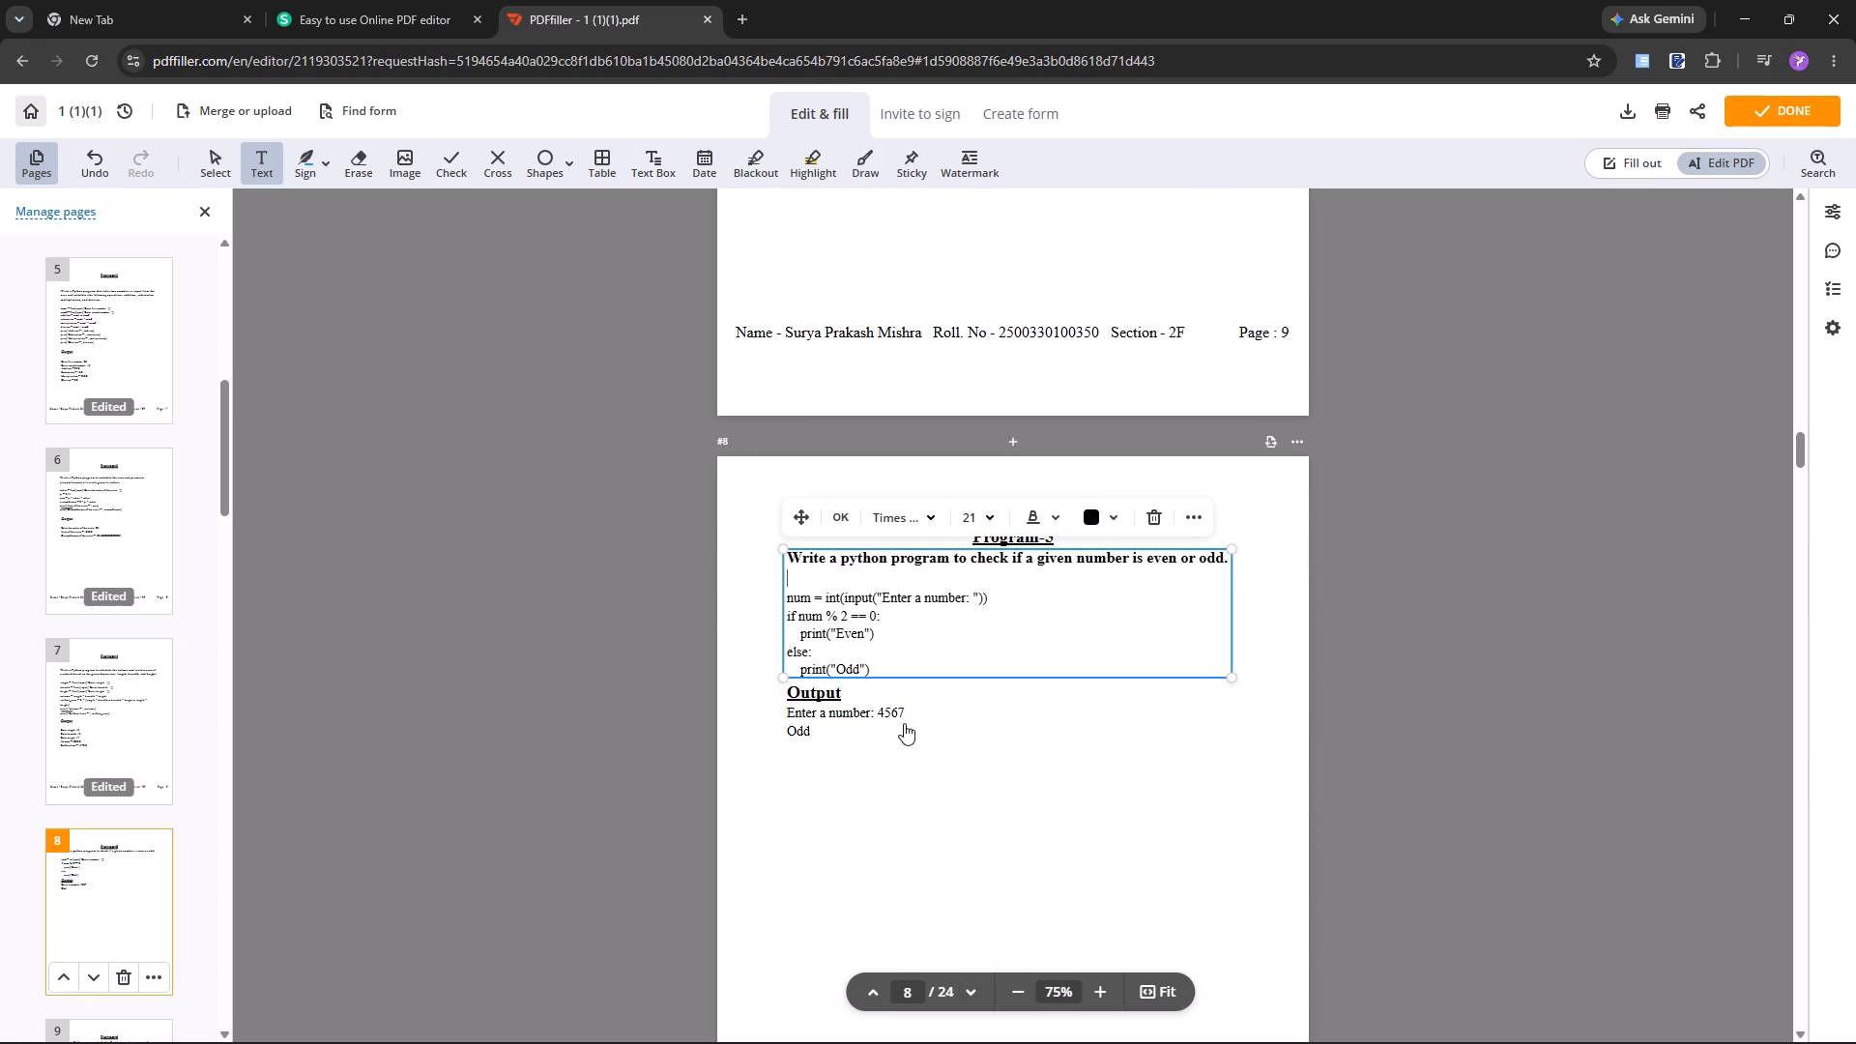
Add a blank line under the Program-5 Output heading and move the Output block down, leaving a wide gap below the code.
{"action": "left_click", "coordinate": [853, 690]}
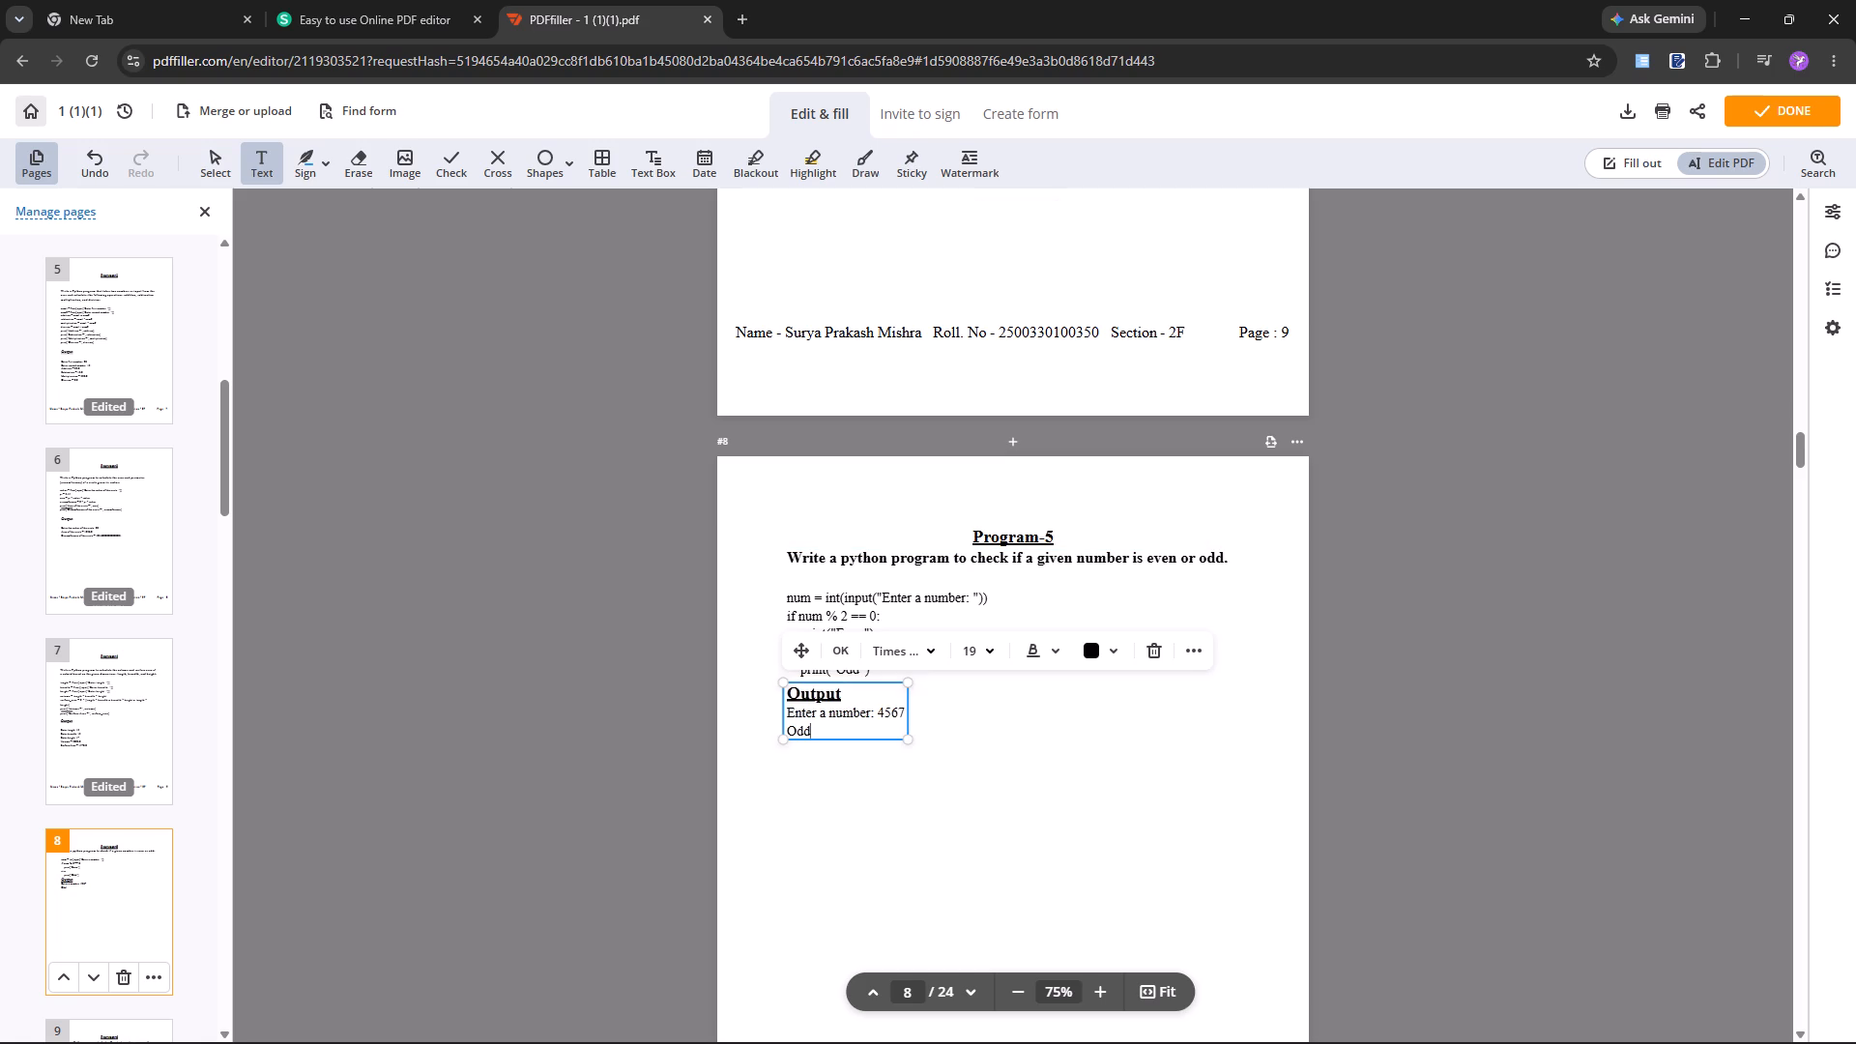
{"action": "left_click", "coordinate": [853, 692]}
{"action": "key", "text": "Return"}
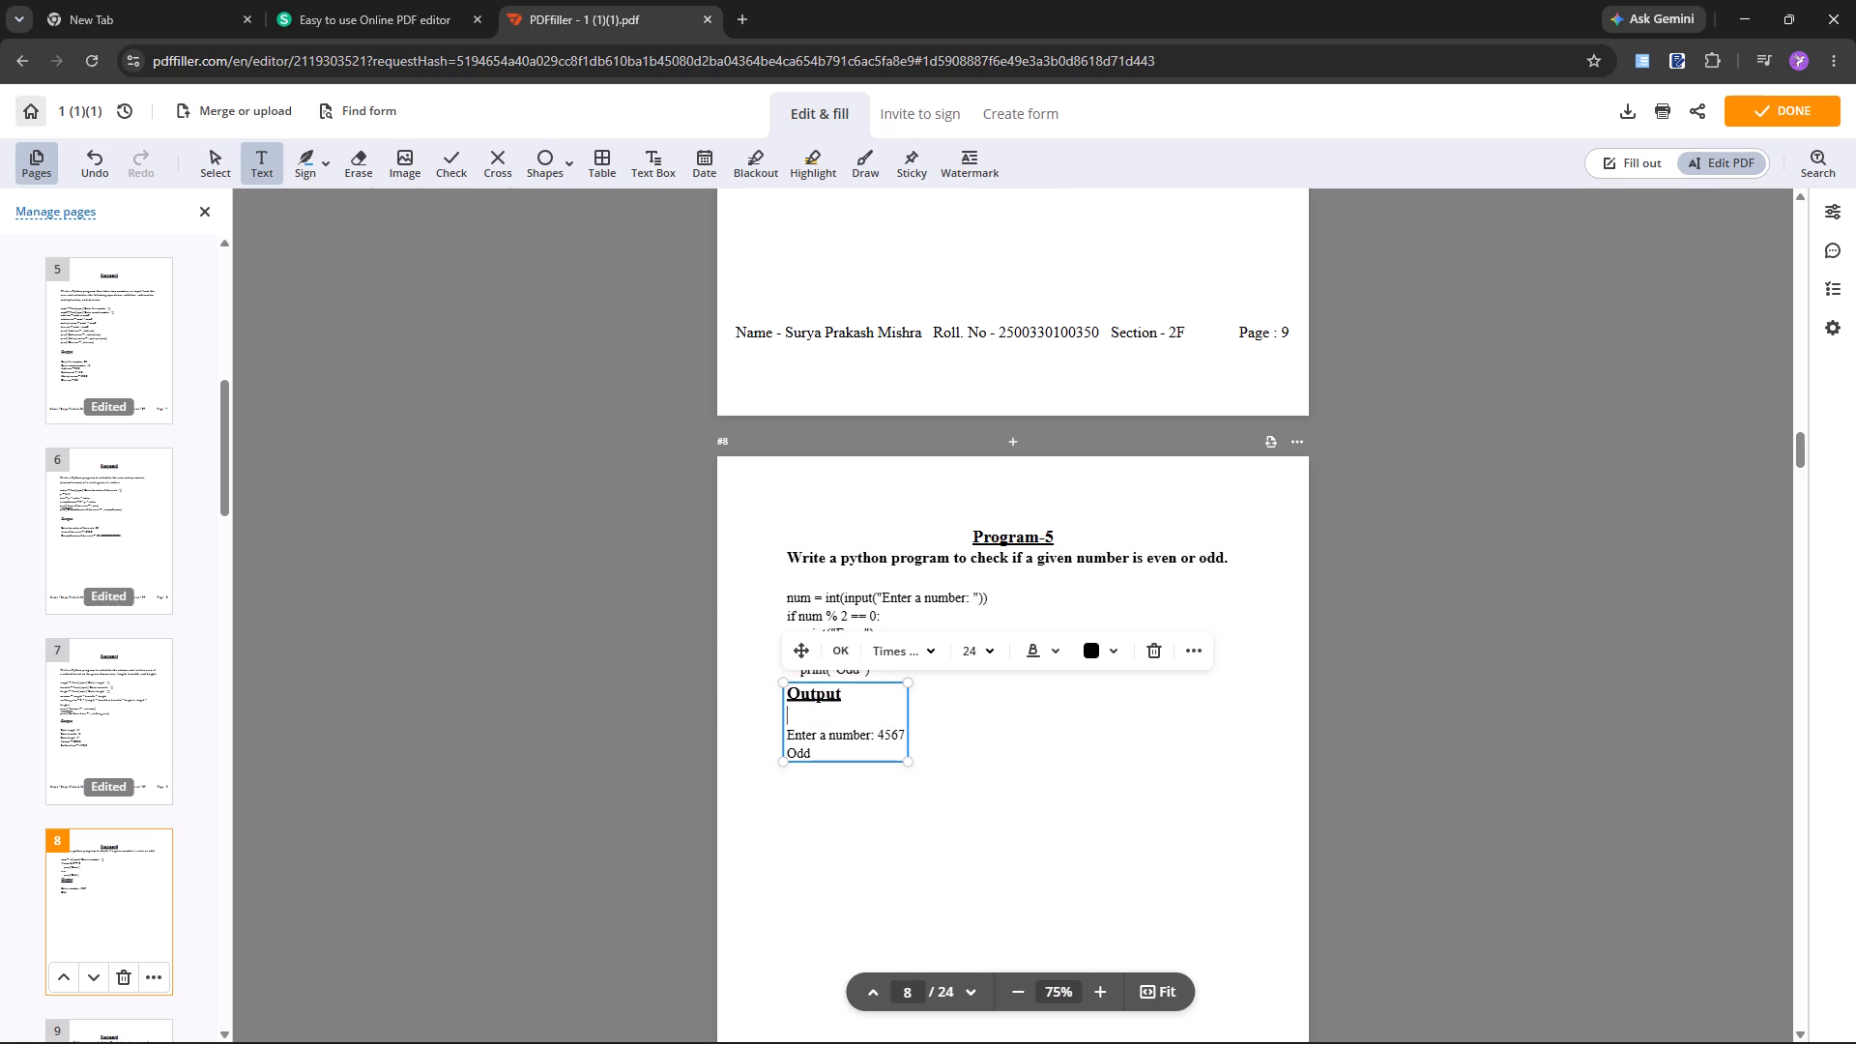
{"action": "left_click_drag", "start_coordinate": [802, 641], "coordinate": [802, 674]}
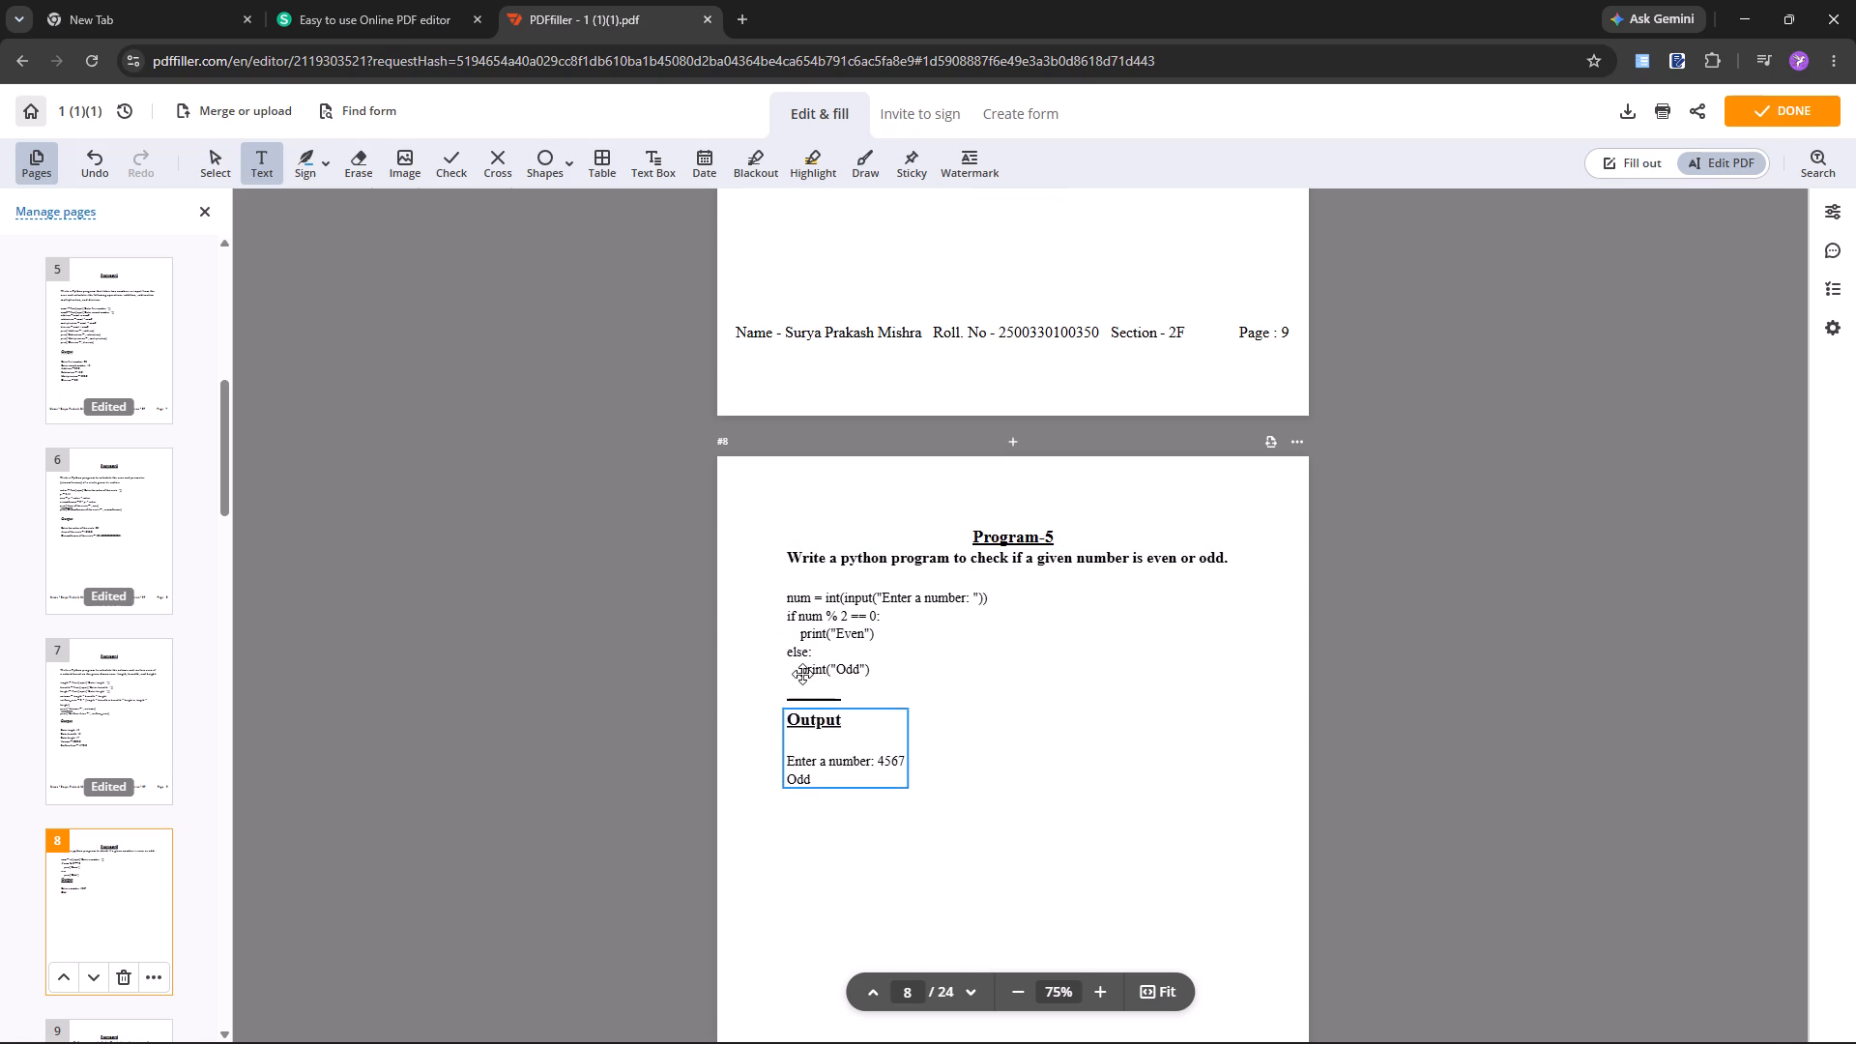
{"action": "left_click_drag", "start_coordinate": [802, 674], "coordinate": [802, 743]}
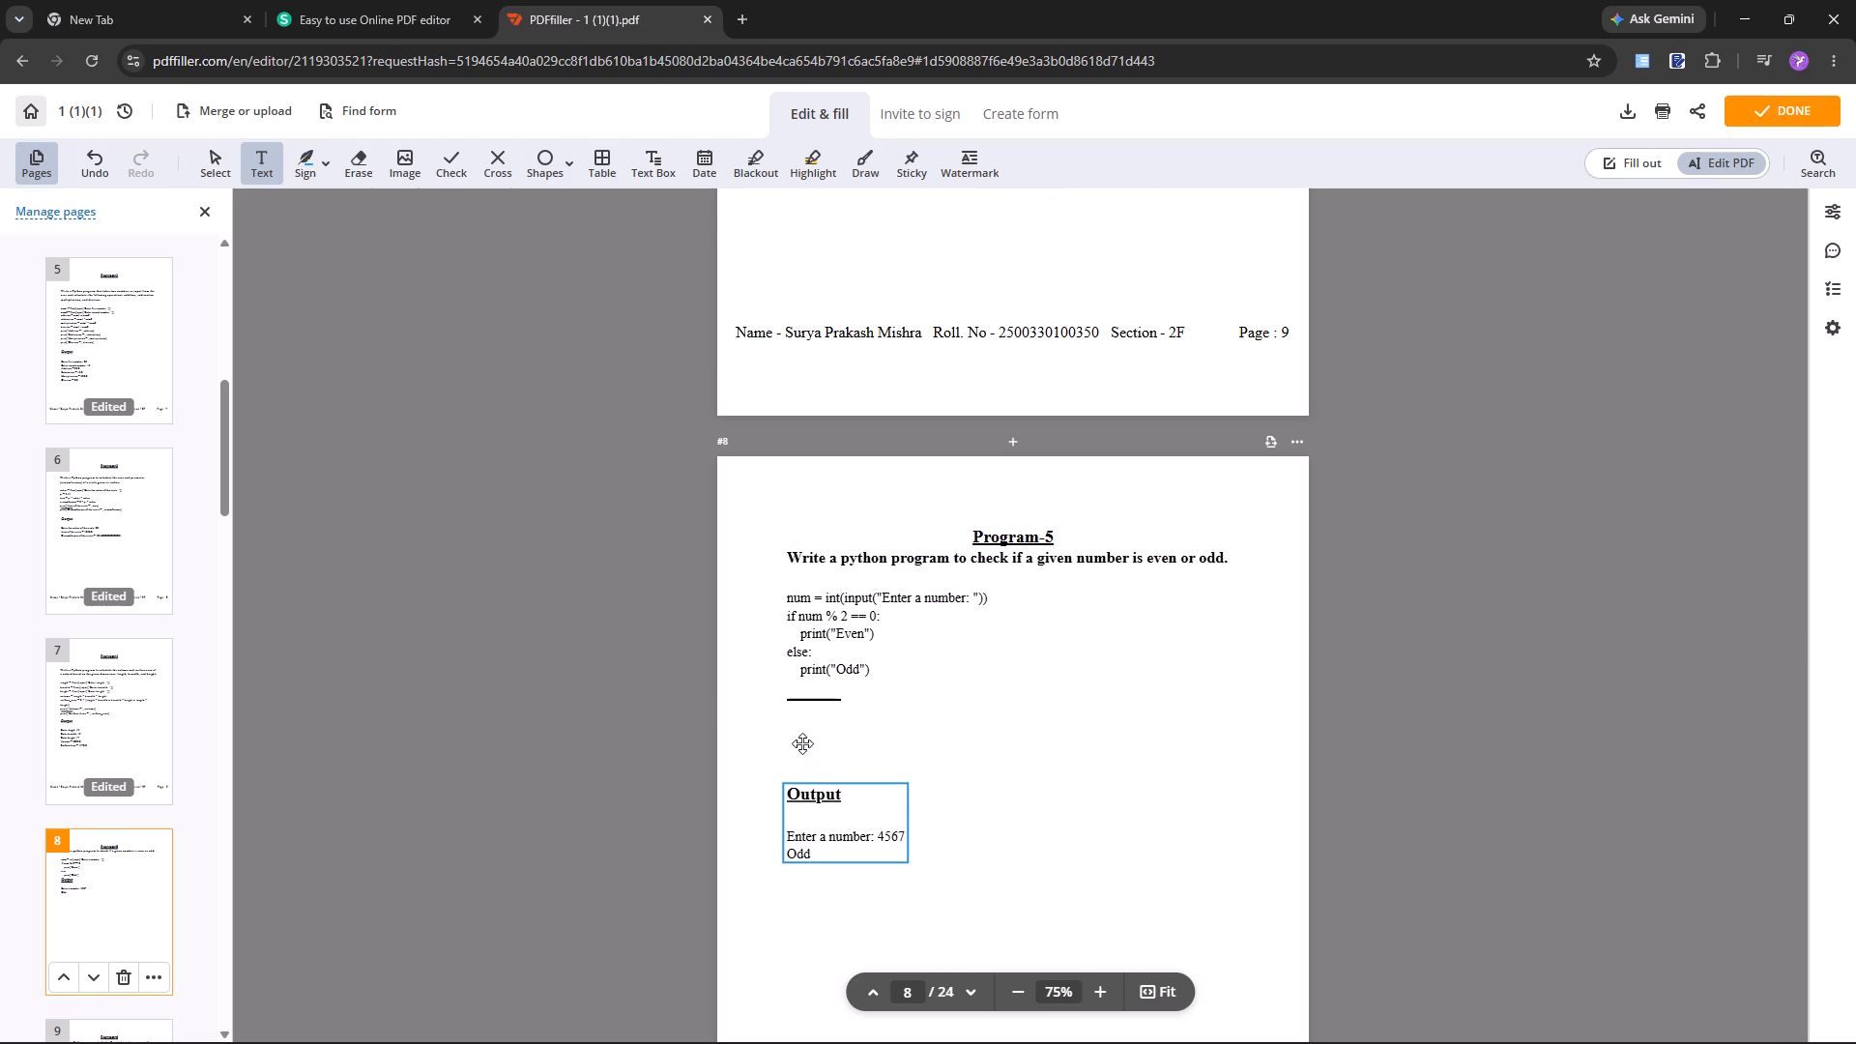
{"action": "left_click_drag", "start_coordinate": [802, 743], "coordinate": [802, 756]}
Move the Program-5 question-and-code block down, leaving a wide gap below its title and placing it just above the Output block.
{"action": "left_click", "coordinate": [817, 625]}
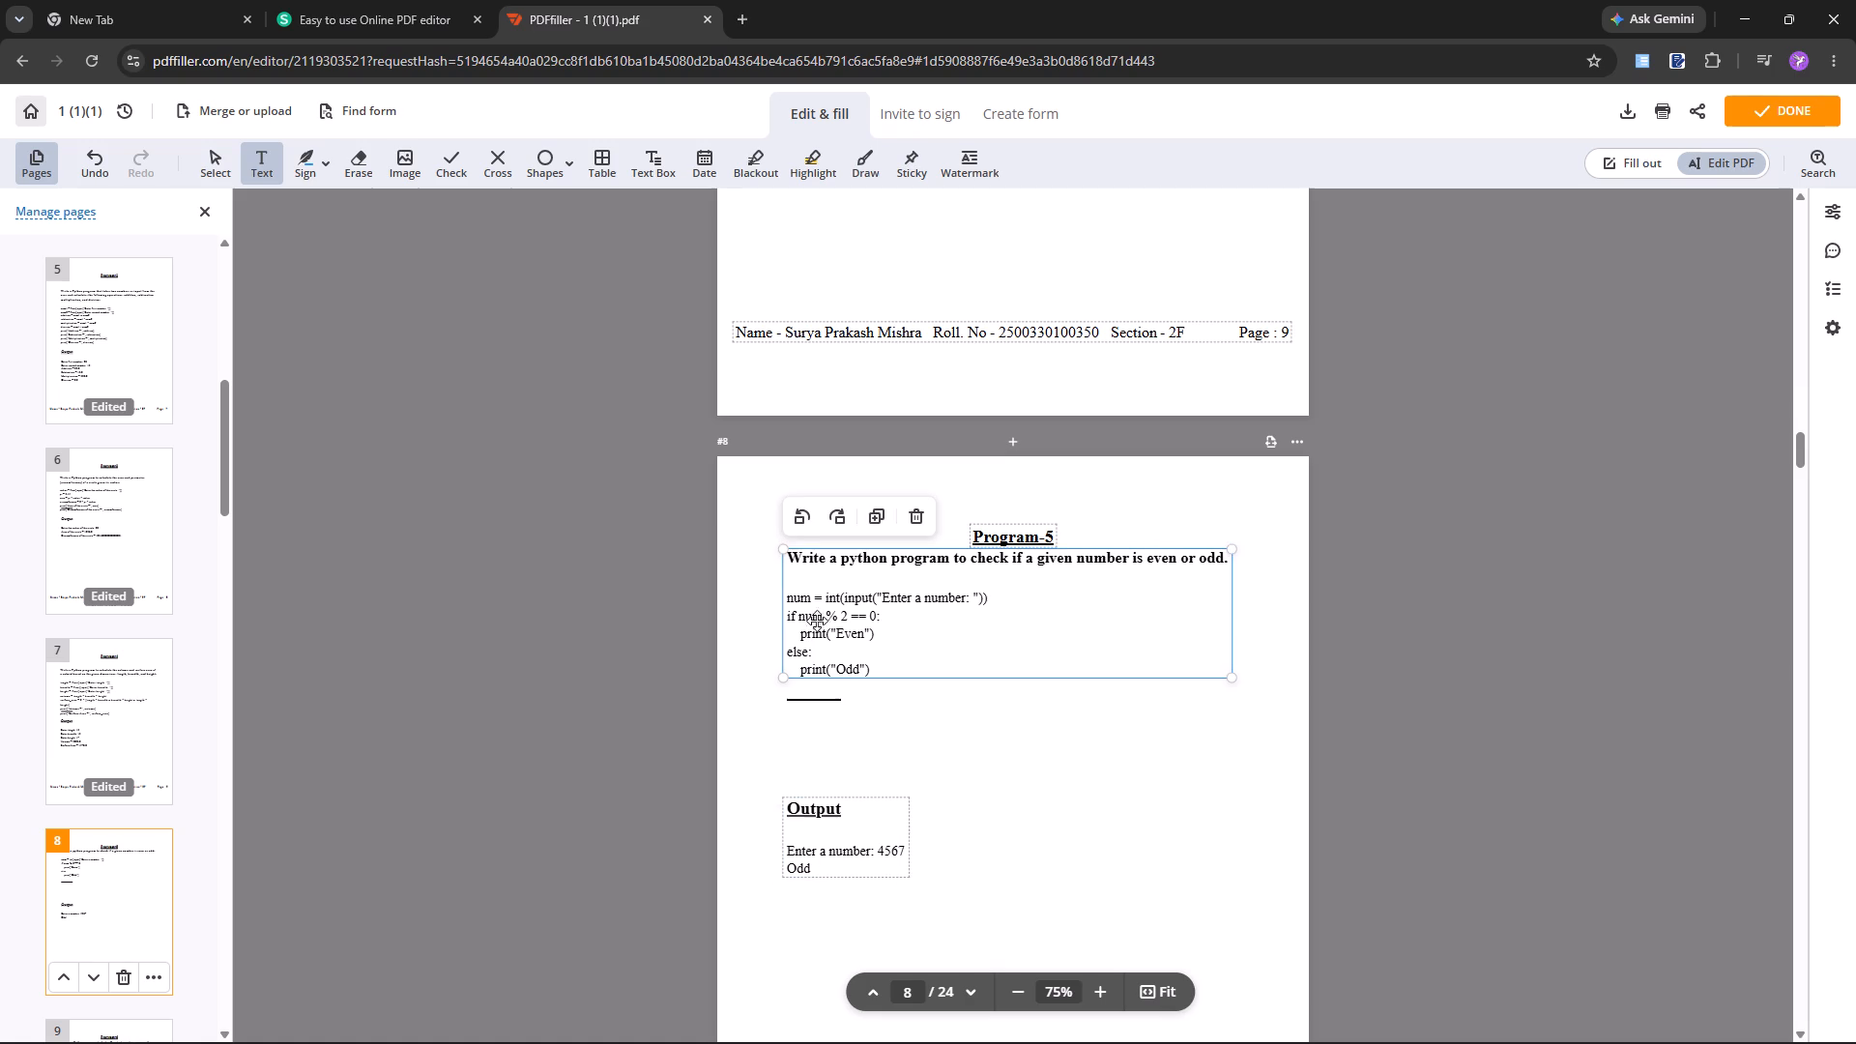
{"action": "left_click", "coordinate": [817, 590]}
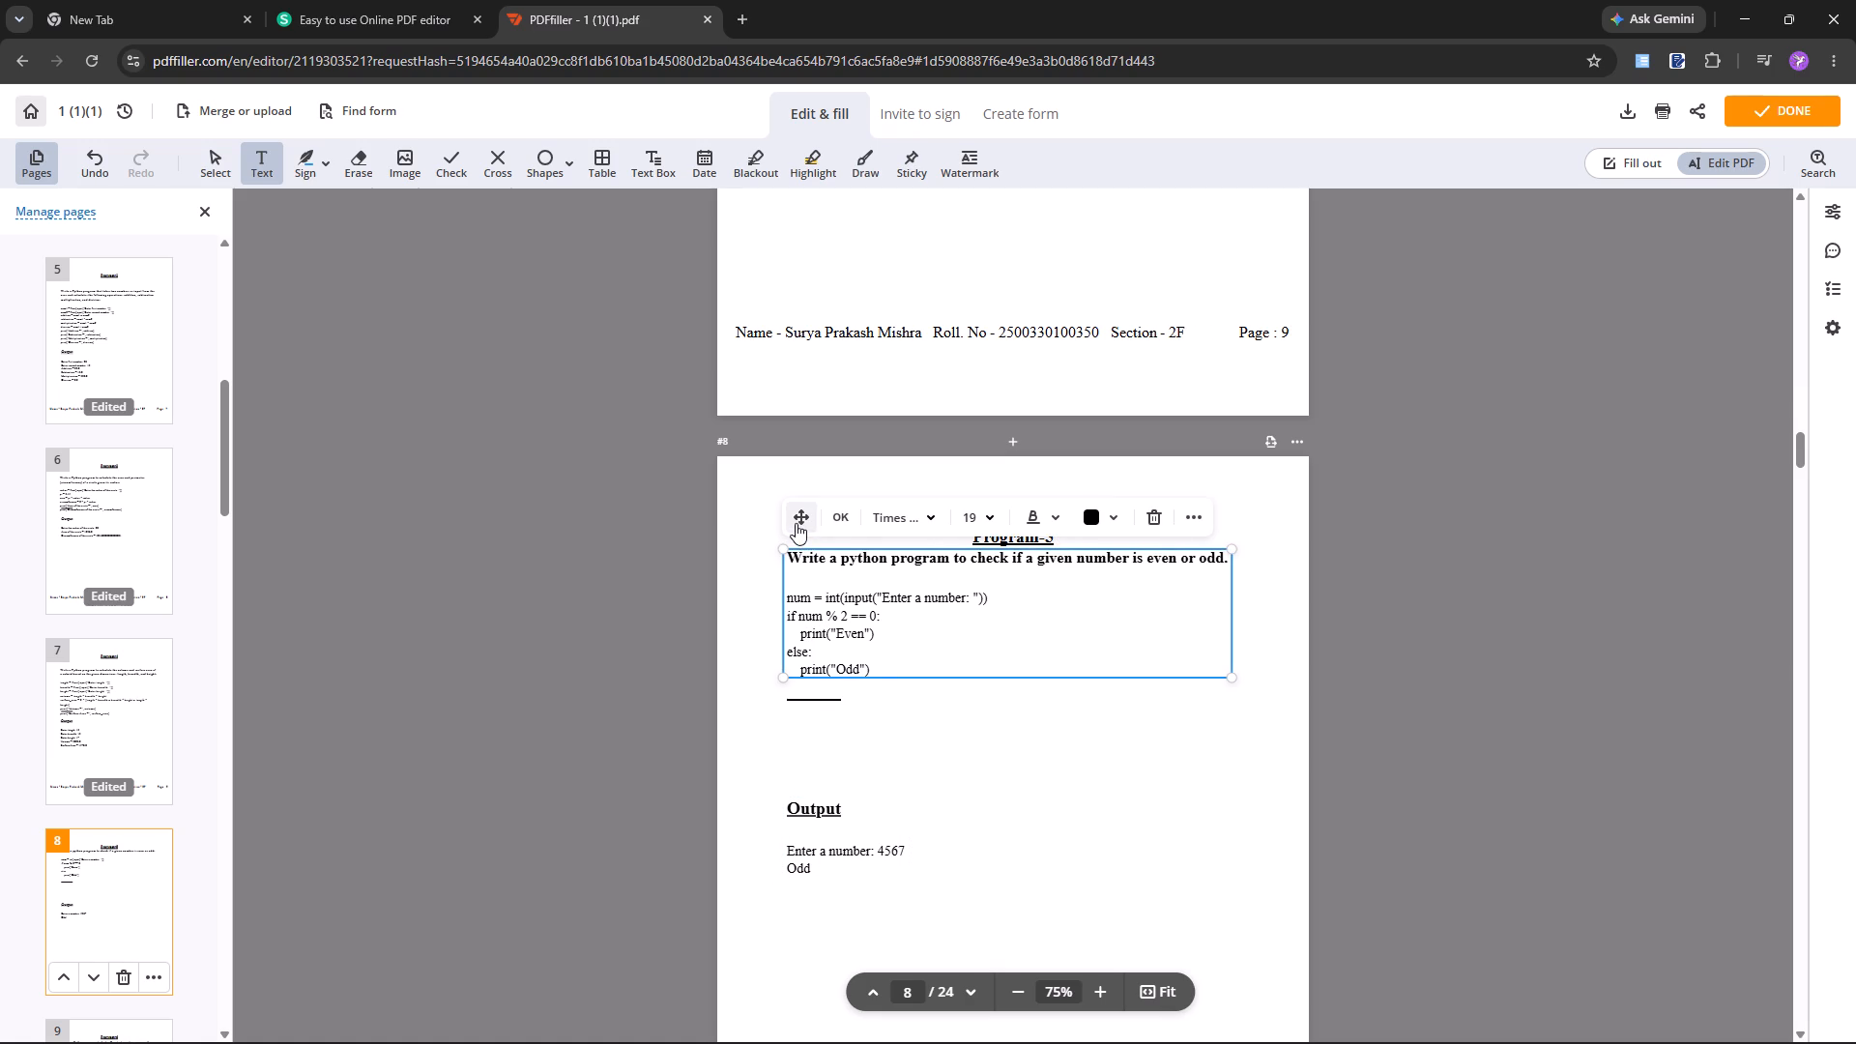
{"action": "left_click_drag", "start_coordinate": [796, 523], "coordinate": [797, 574]}
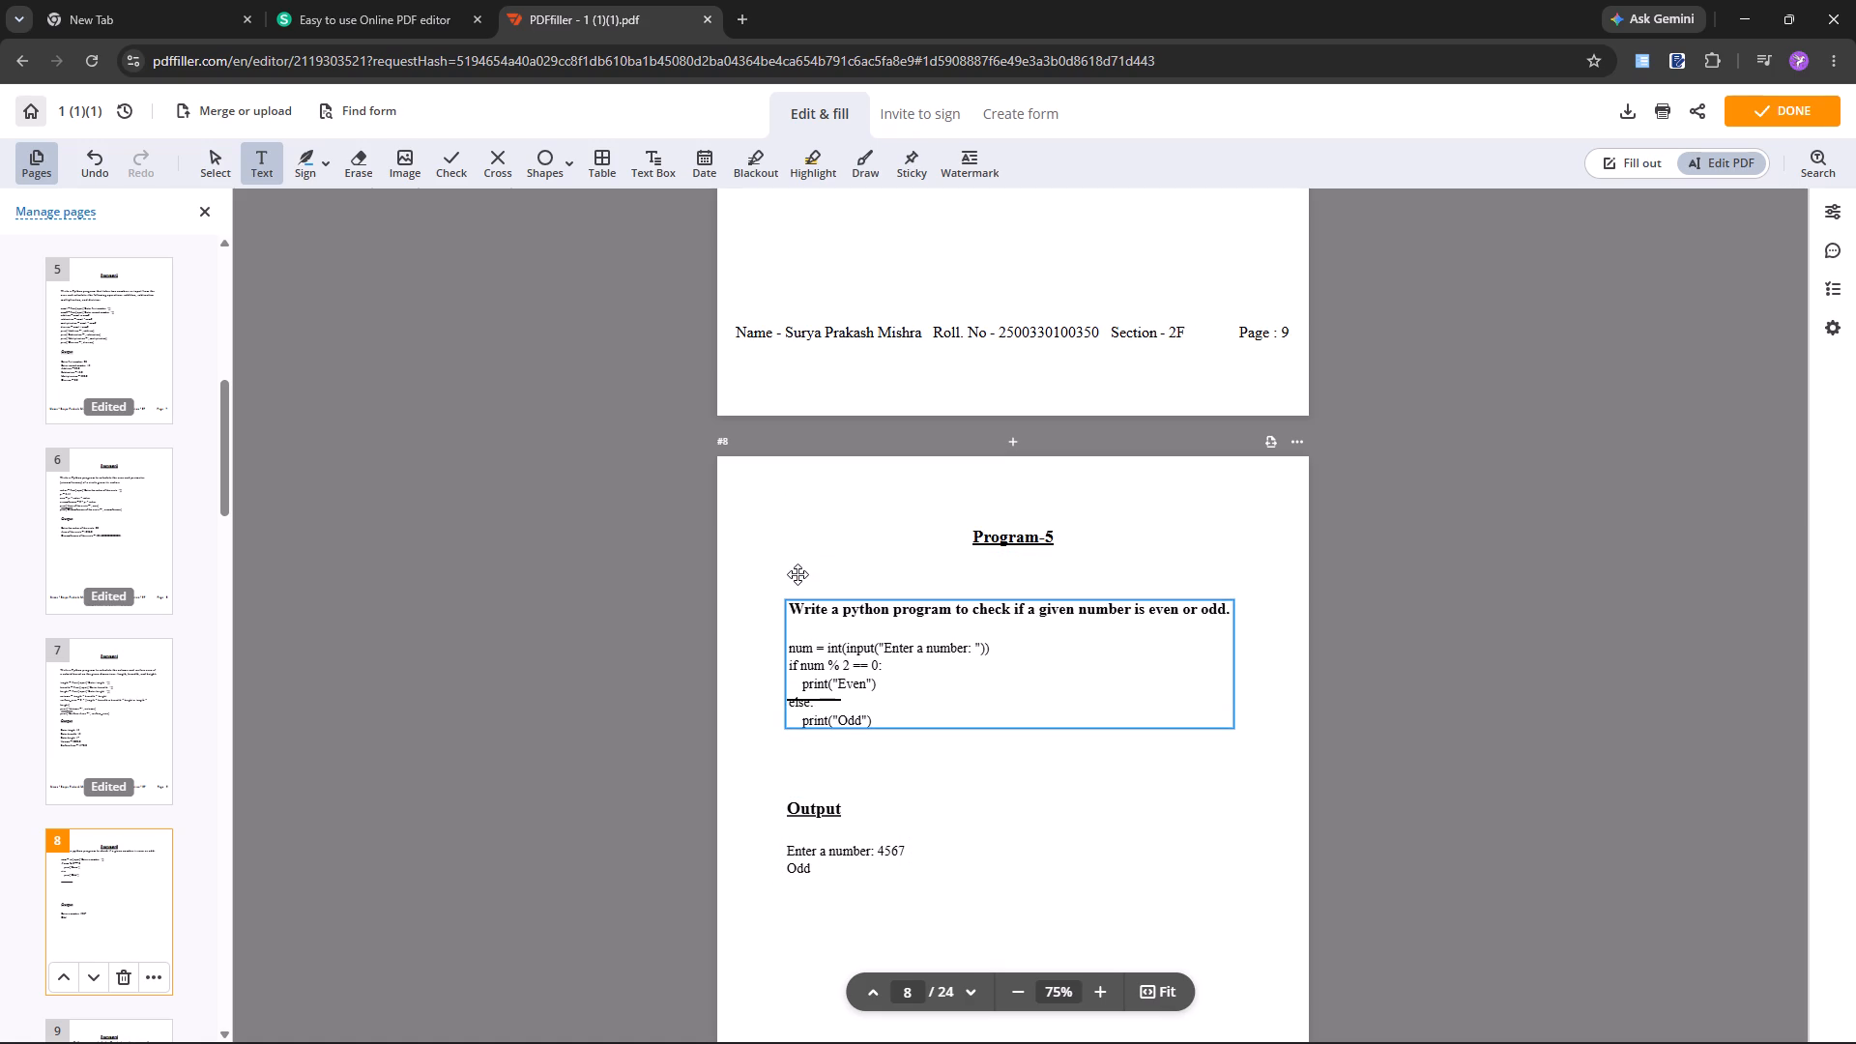
{"action": "left_click_drag", "start_coordinate": [797, 574], "coordinate": [795, 580]}
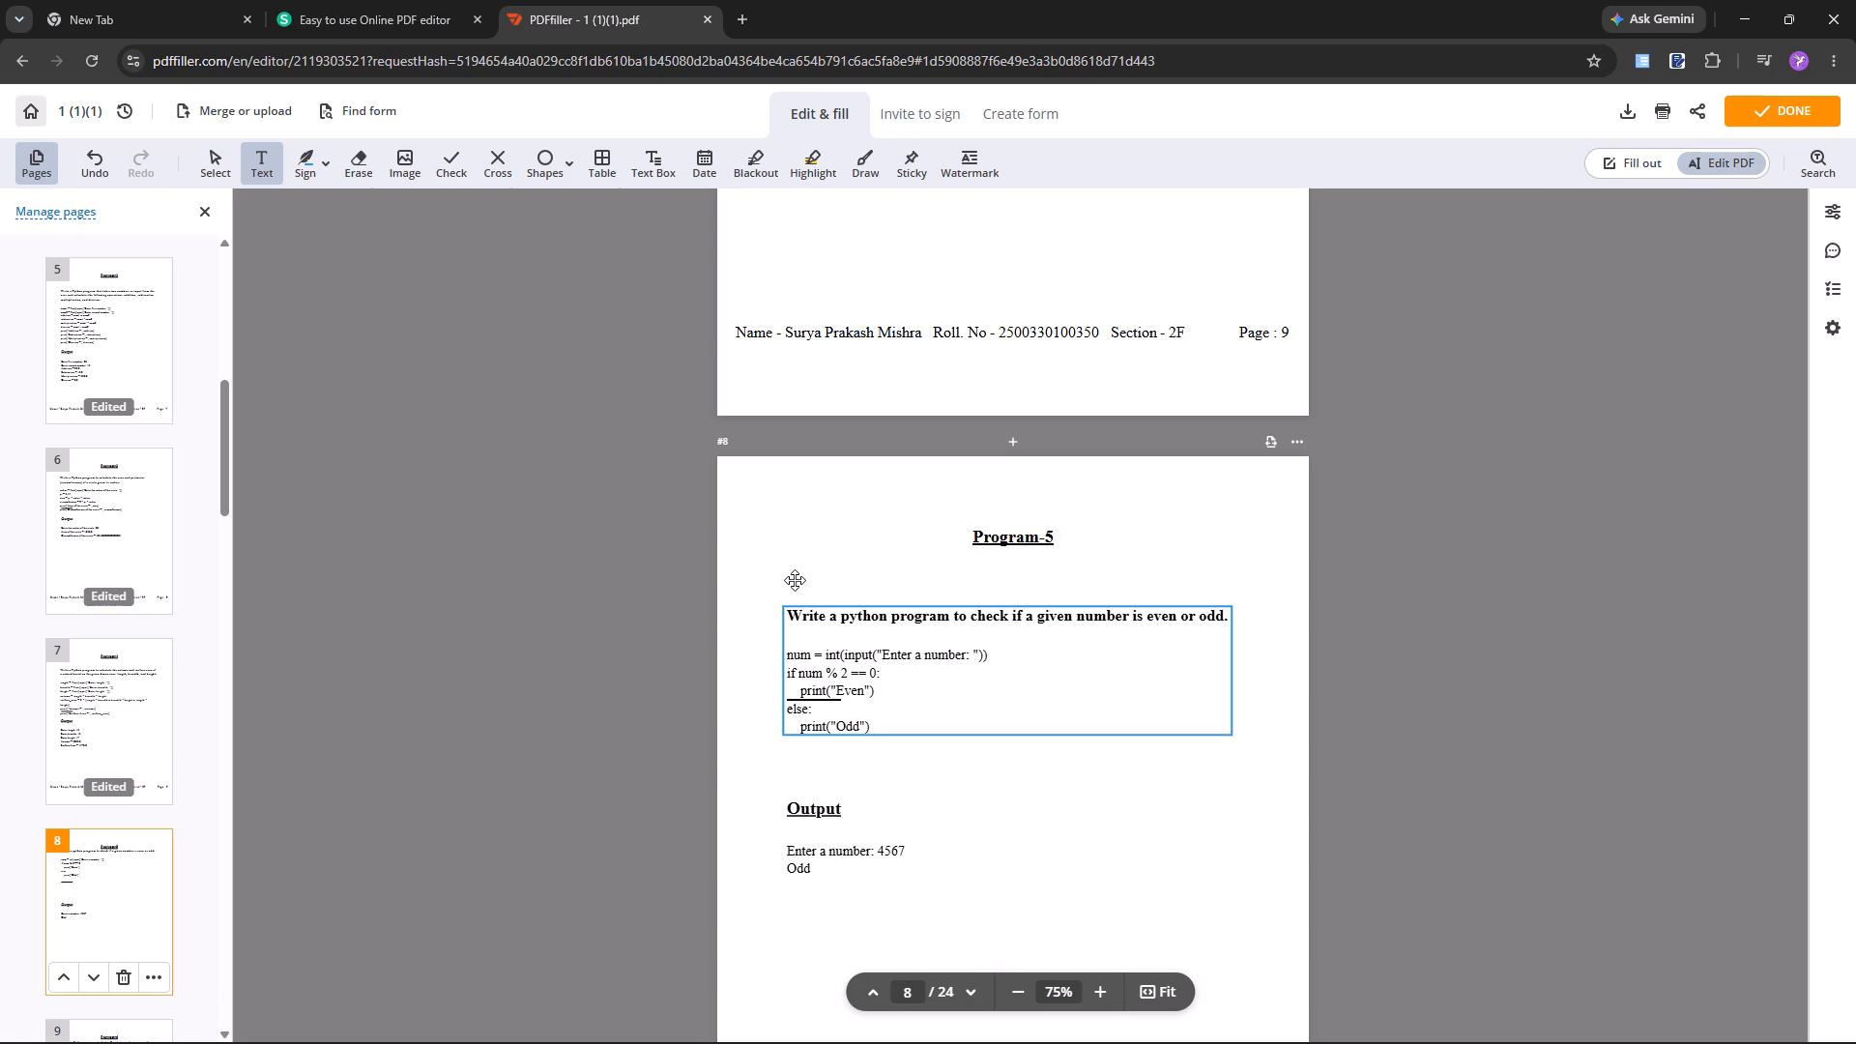
{"action": "left_click_drag", "start_coordinate": [795, 580], "coordinate": [793, 587]}
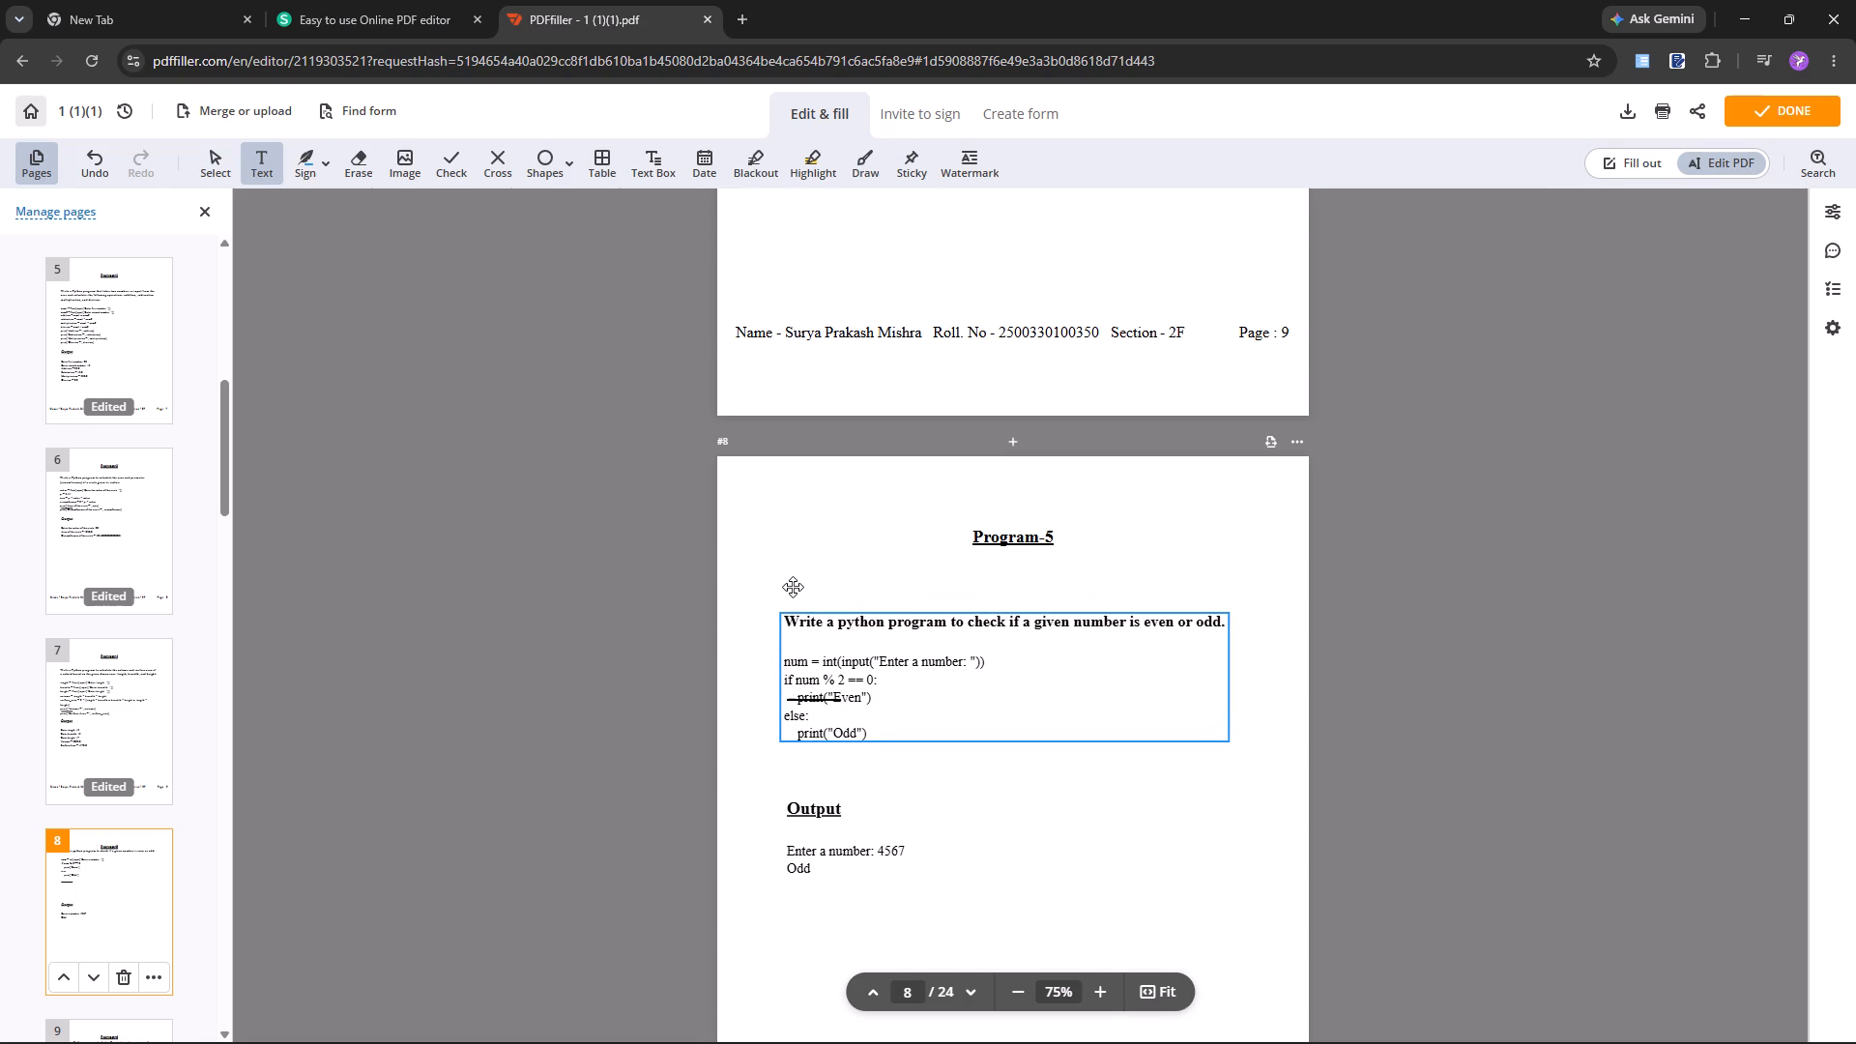
{"action": "left_click_drag", "start_coordinate": [793, 587], "coordinate": [797, 576]}
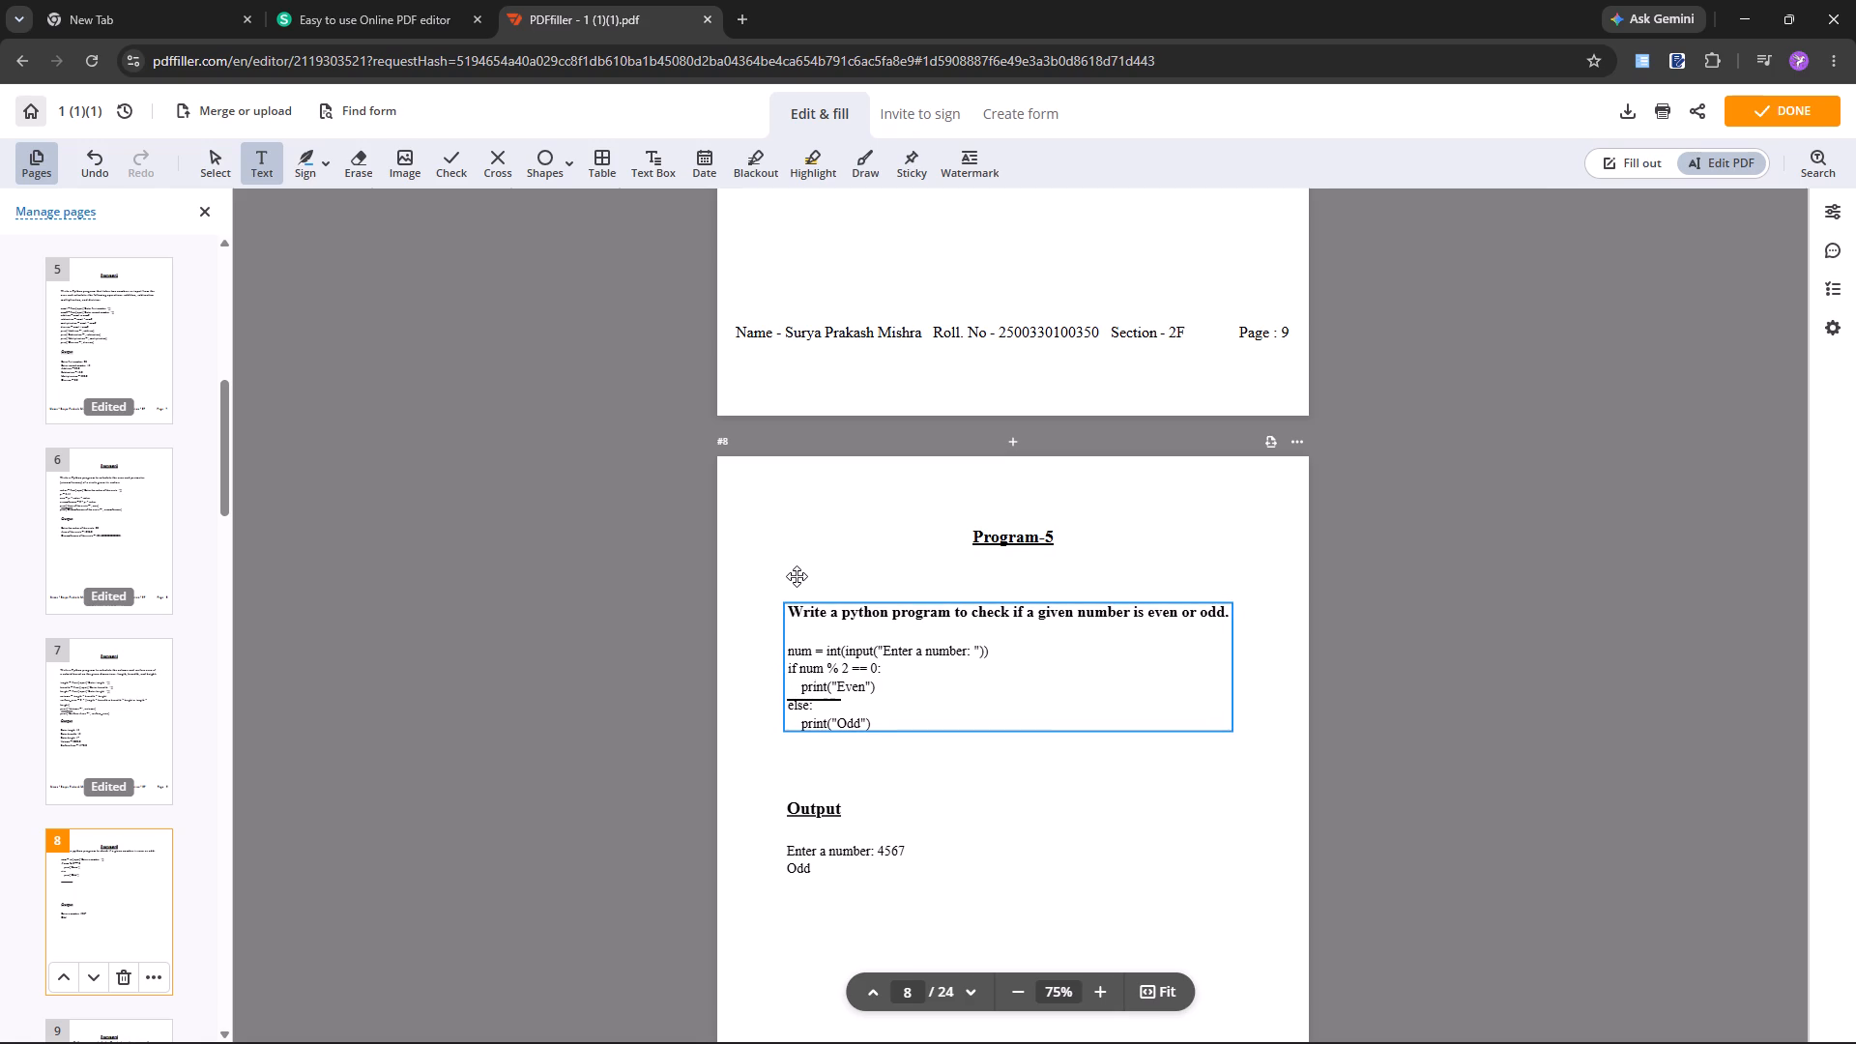
{"action": "left_click_drag", "start_coordinate": [797, 576], "coordinate": [791, 598]}
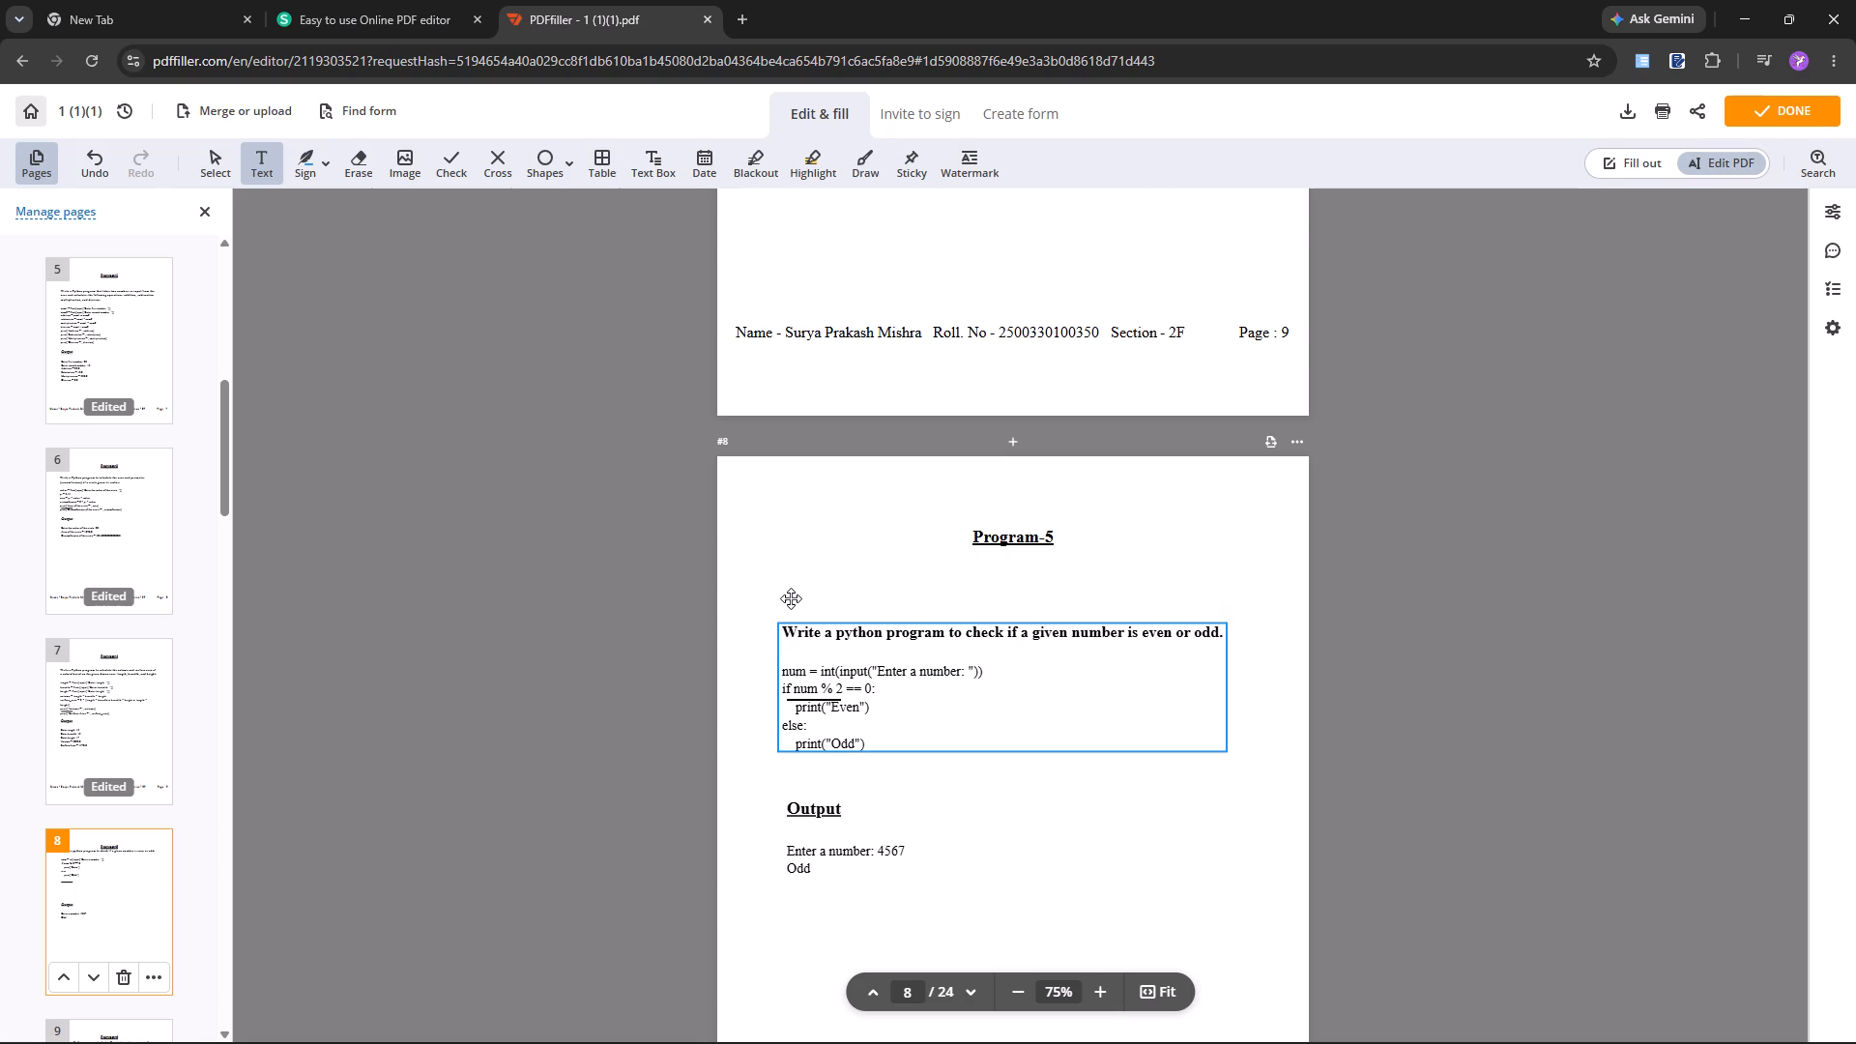
{"action": "left_click_drag", "start_coordinate": [791, 598], "coordinate": [792, 597]}
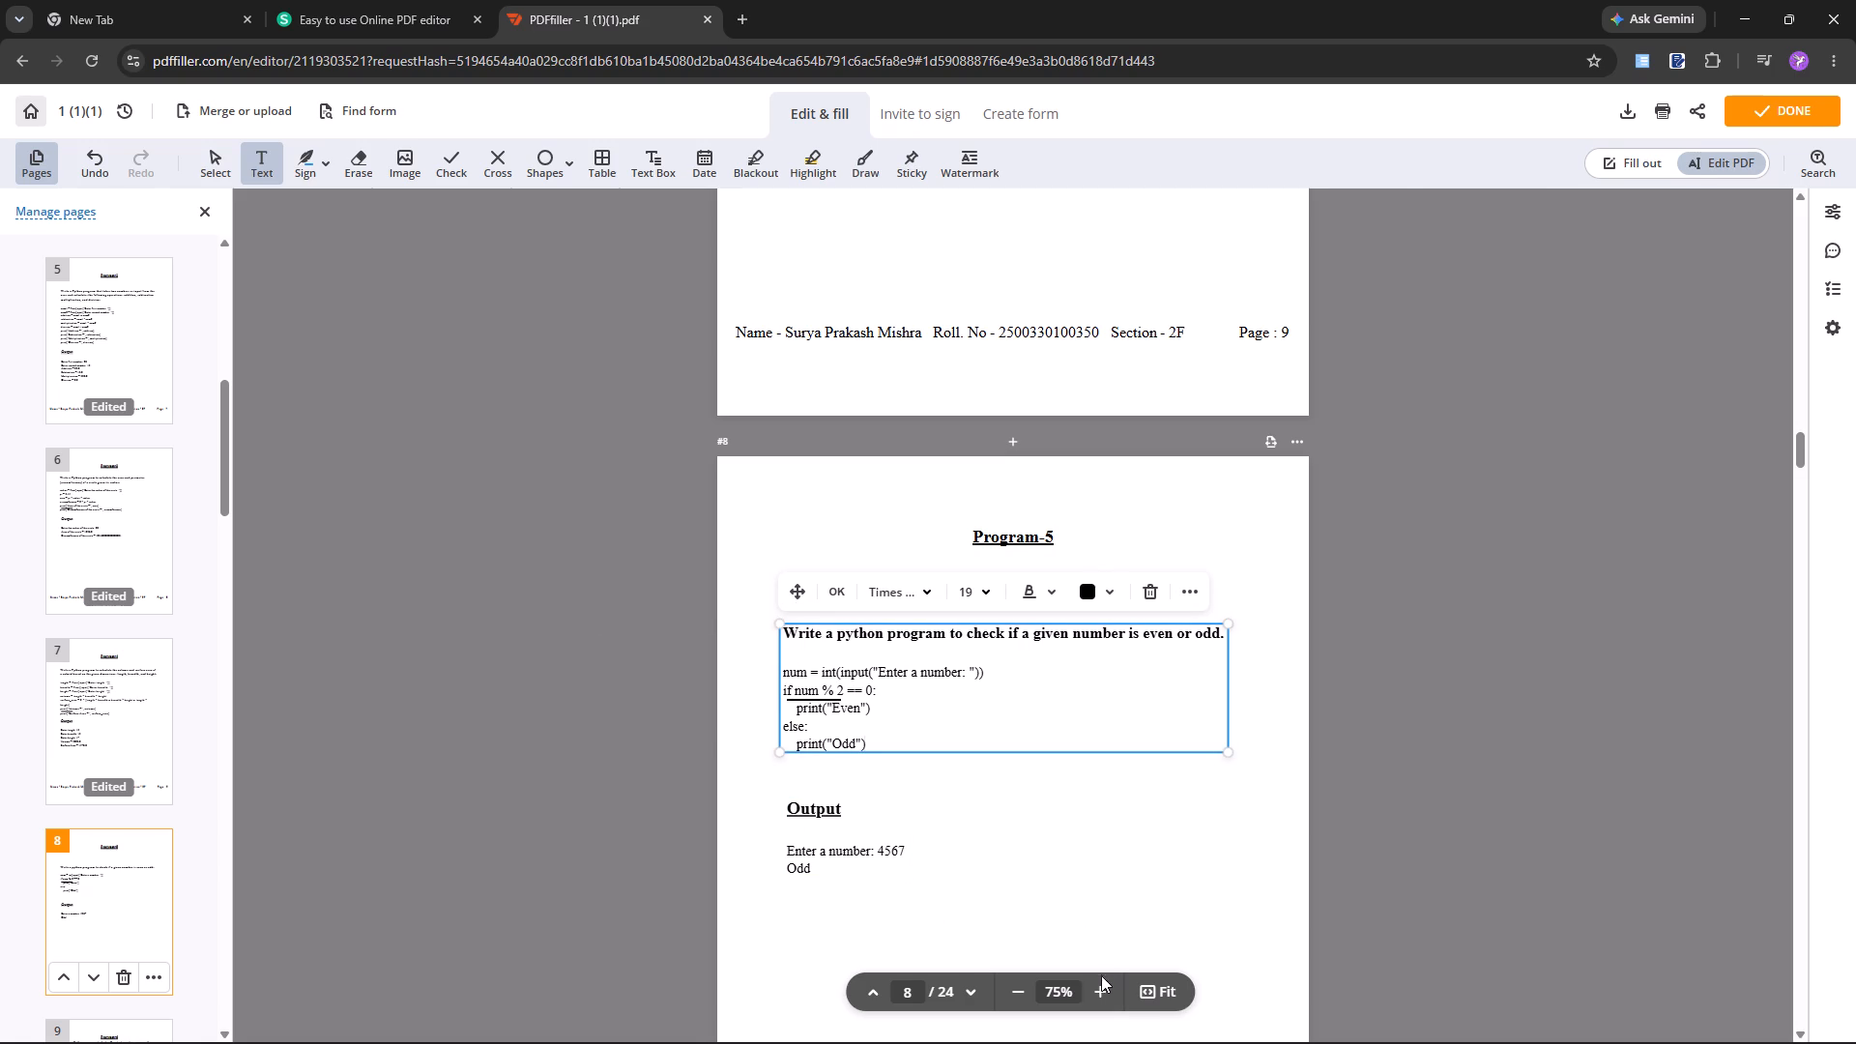
Erase the leftover underline between the "if num % 2 == 0:" and print("Even") lines of Program-5 without covering the code.
{"action": "left_click", "coordinate": [1100, 995]}
{"action": "left_click", "coordinate": [1100, 995]}
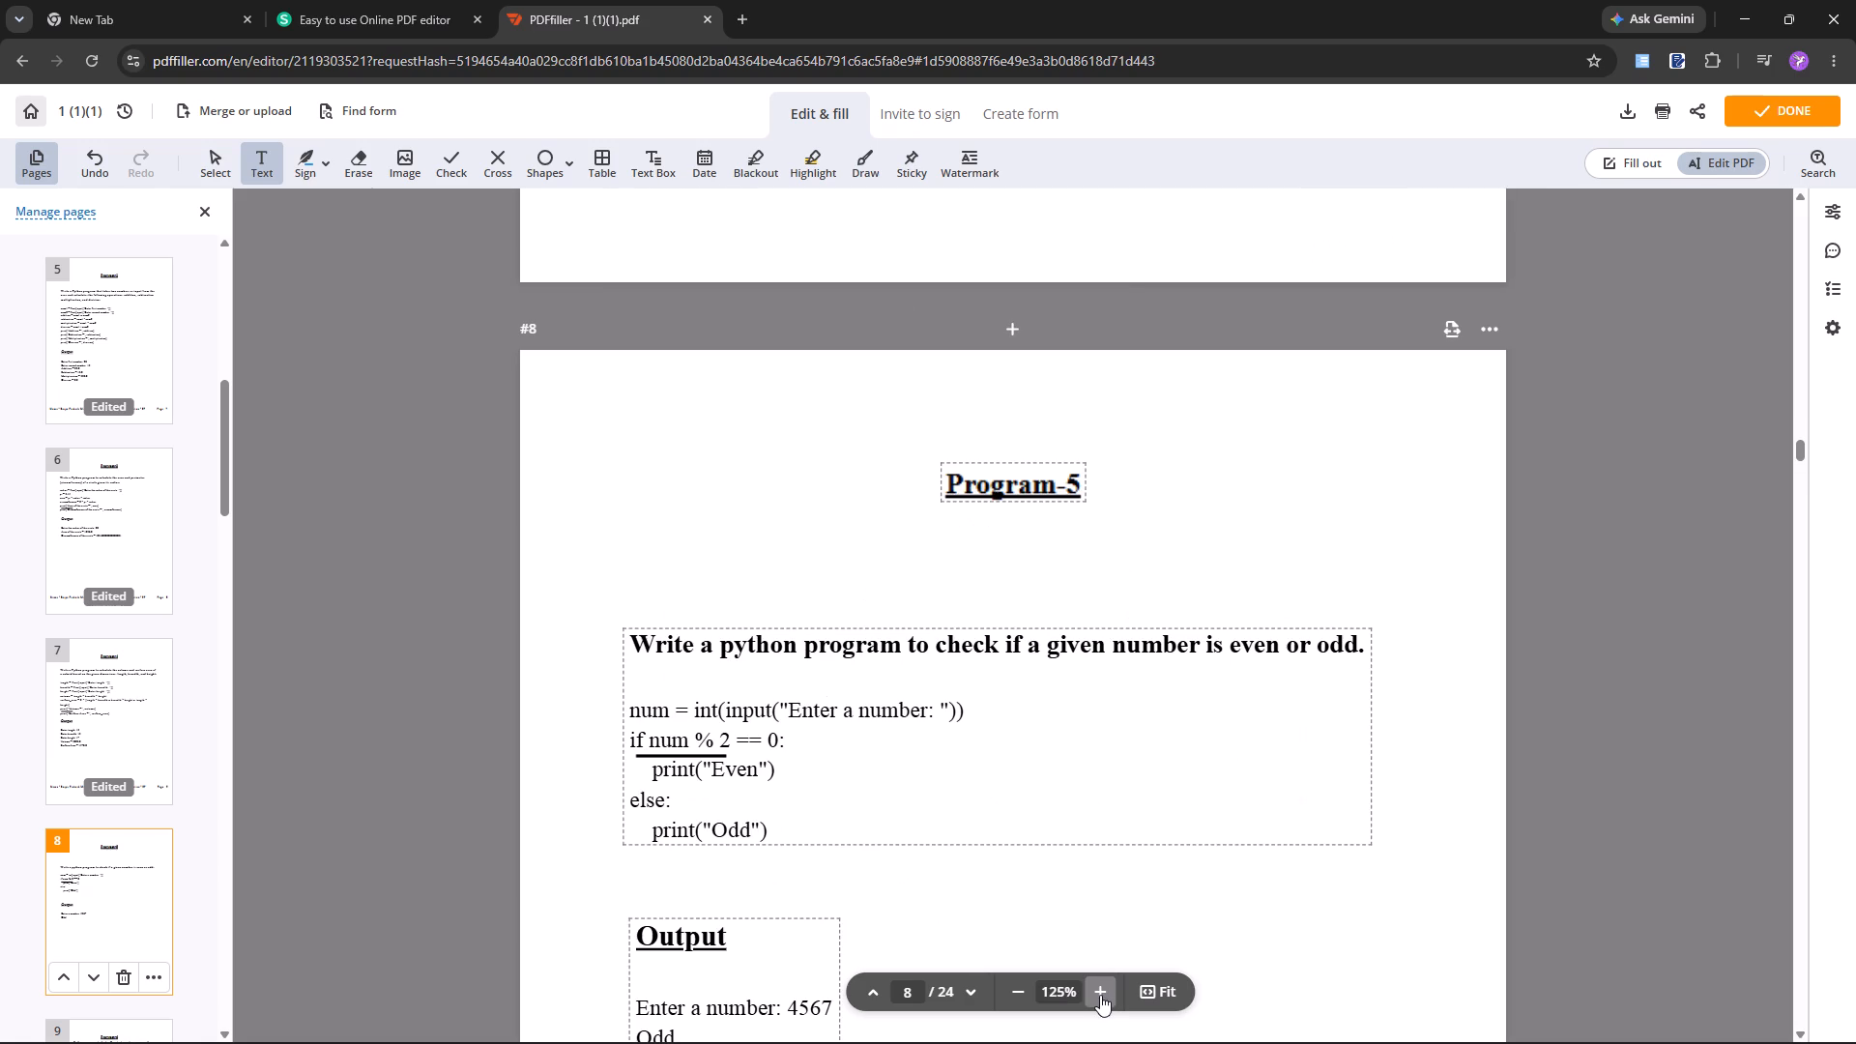
{"action": "left_click", "coordinate": [364, 161]}
{"action": "left_click", "coordinate": [371, 205]}
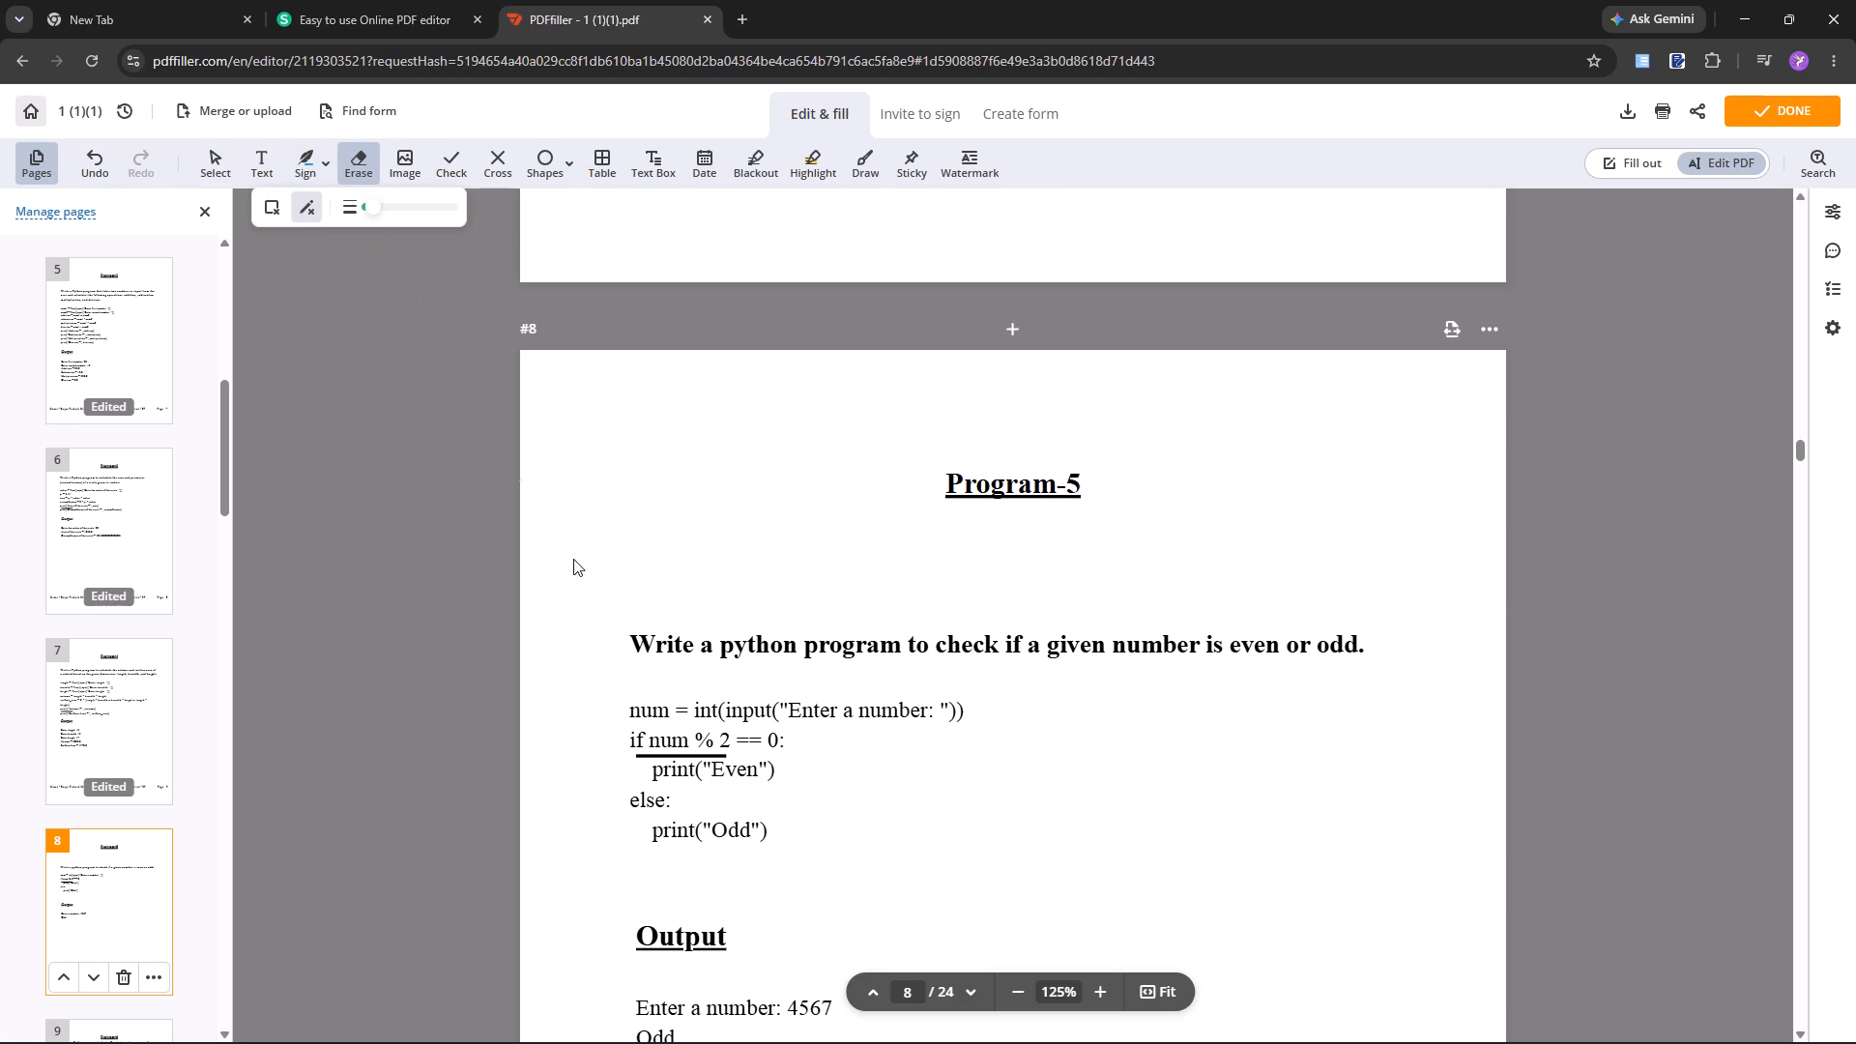
{"action": "left_click", "coordinate": [1111, 990]}
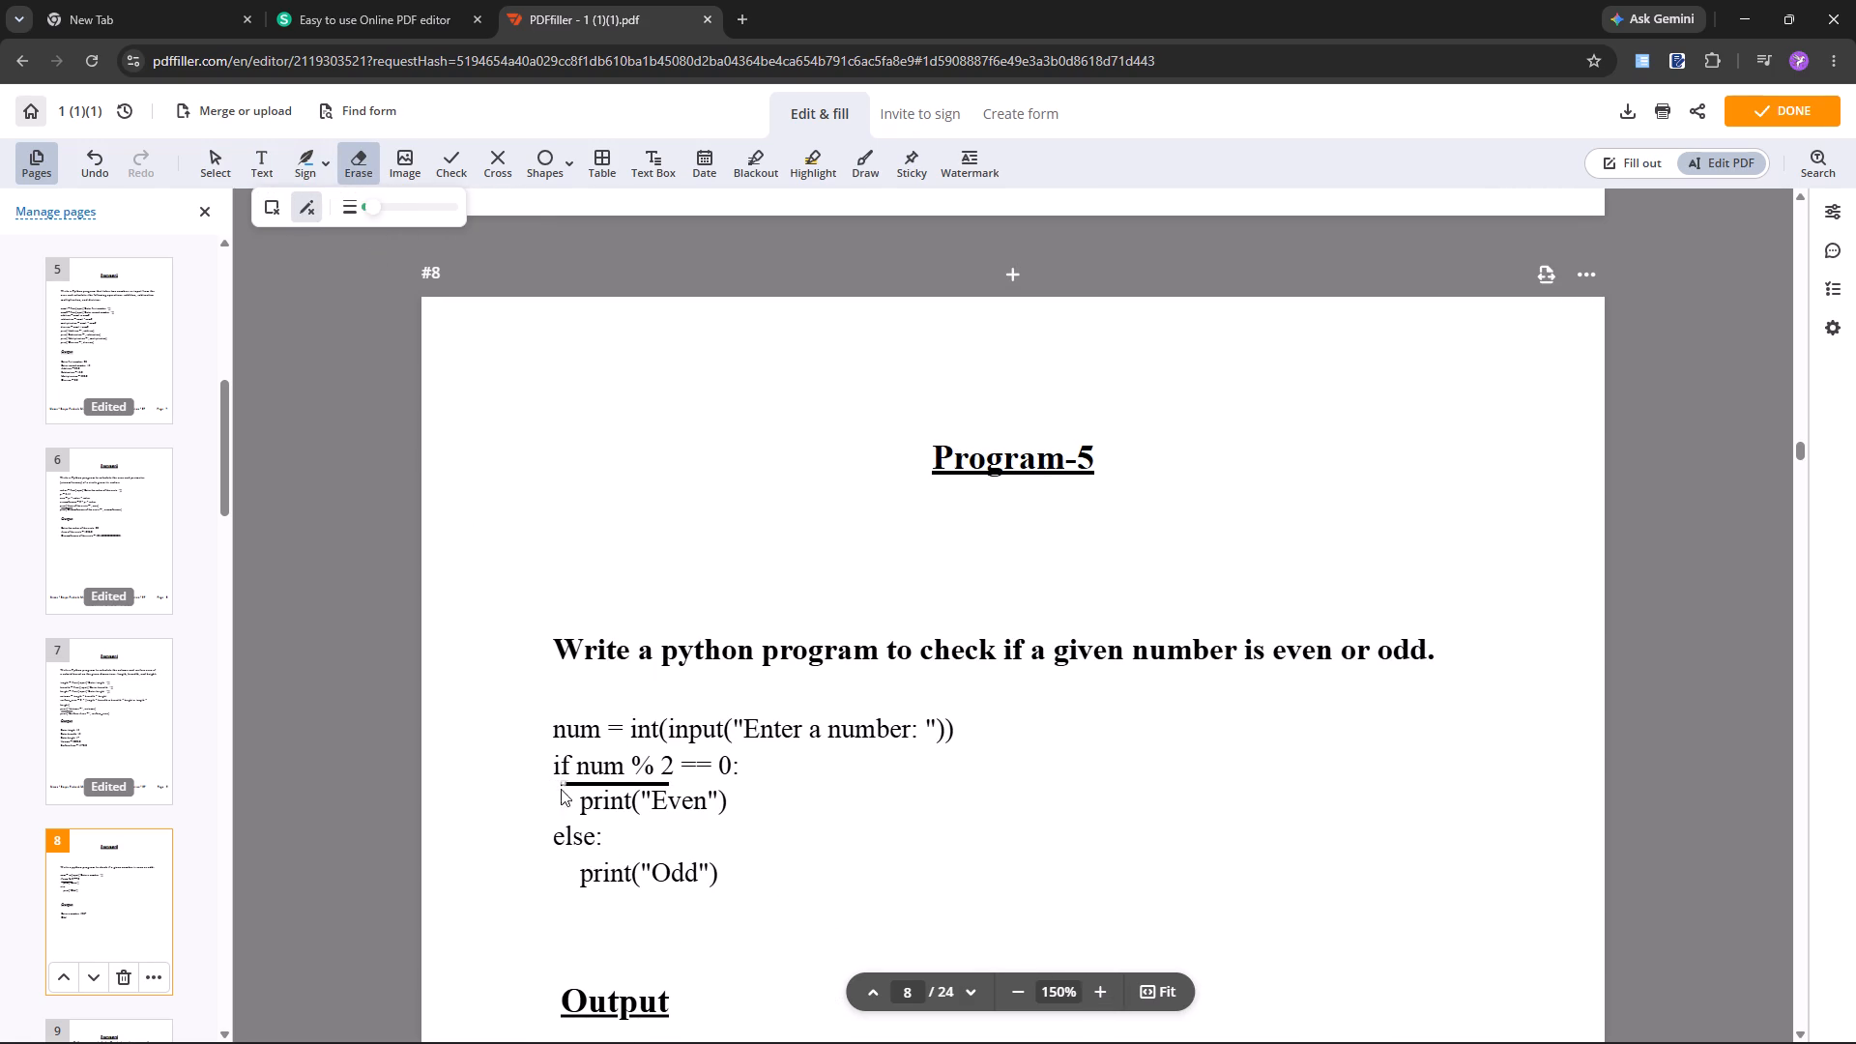
{"action": "left_click", "coordinate": [1087, 997]}
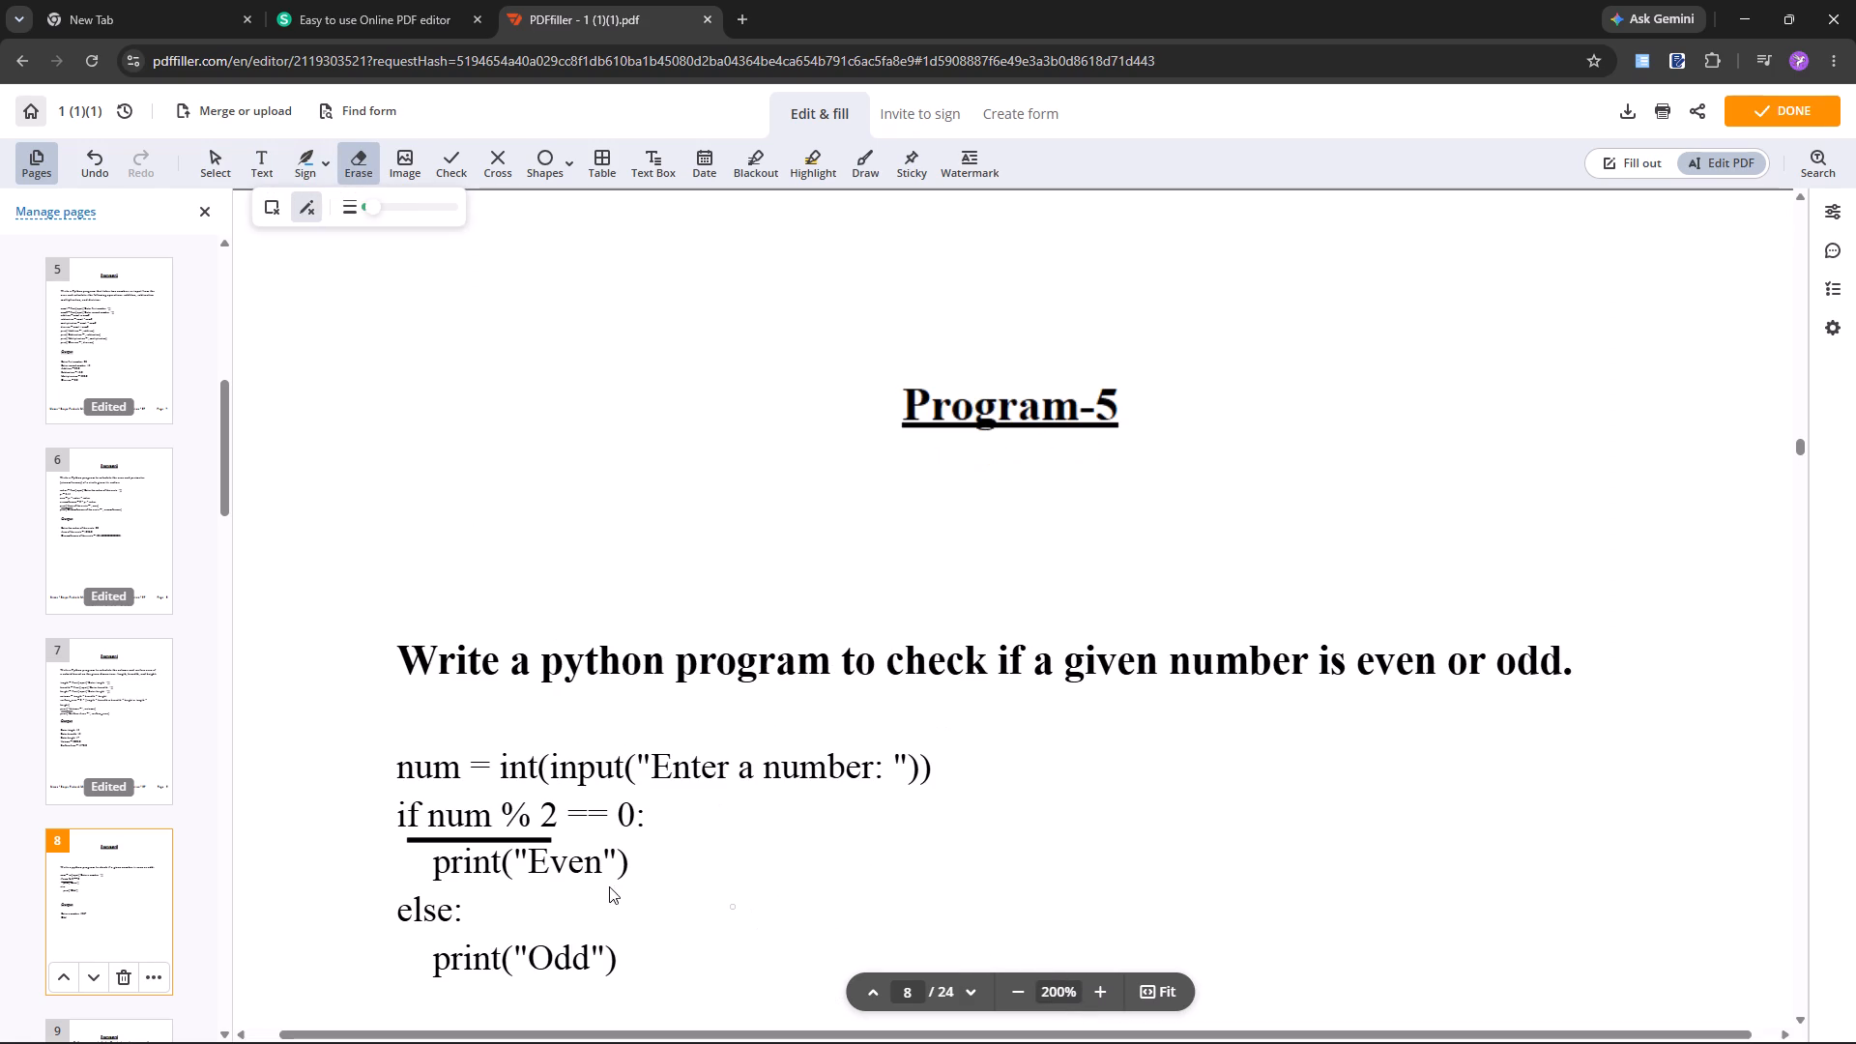
{"action": "left_click_drag", "start_coordinate": [406, 840], "coordinate": [501, 845]}
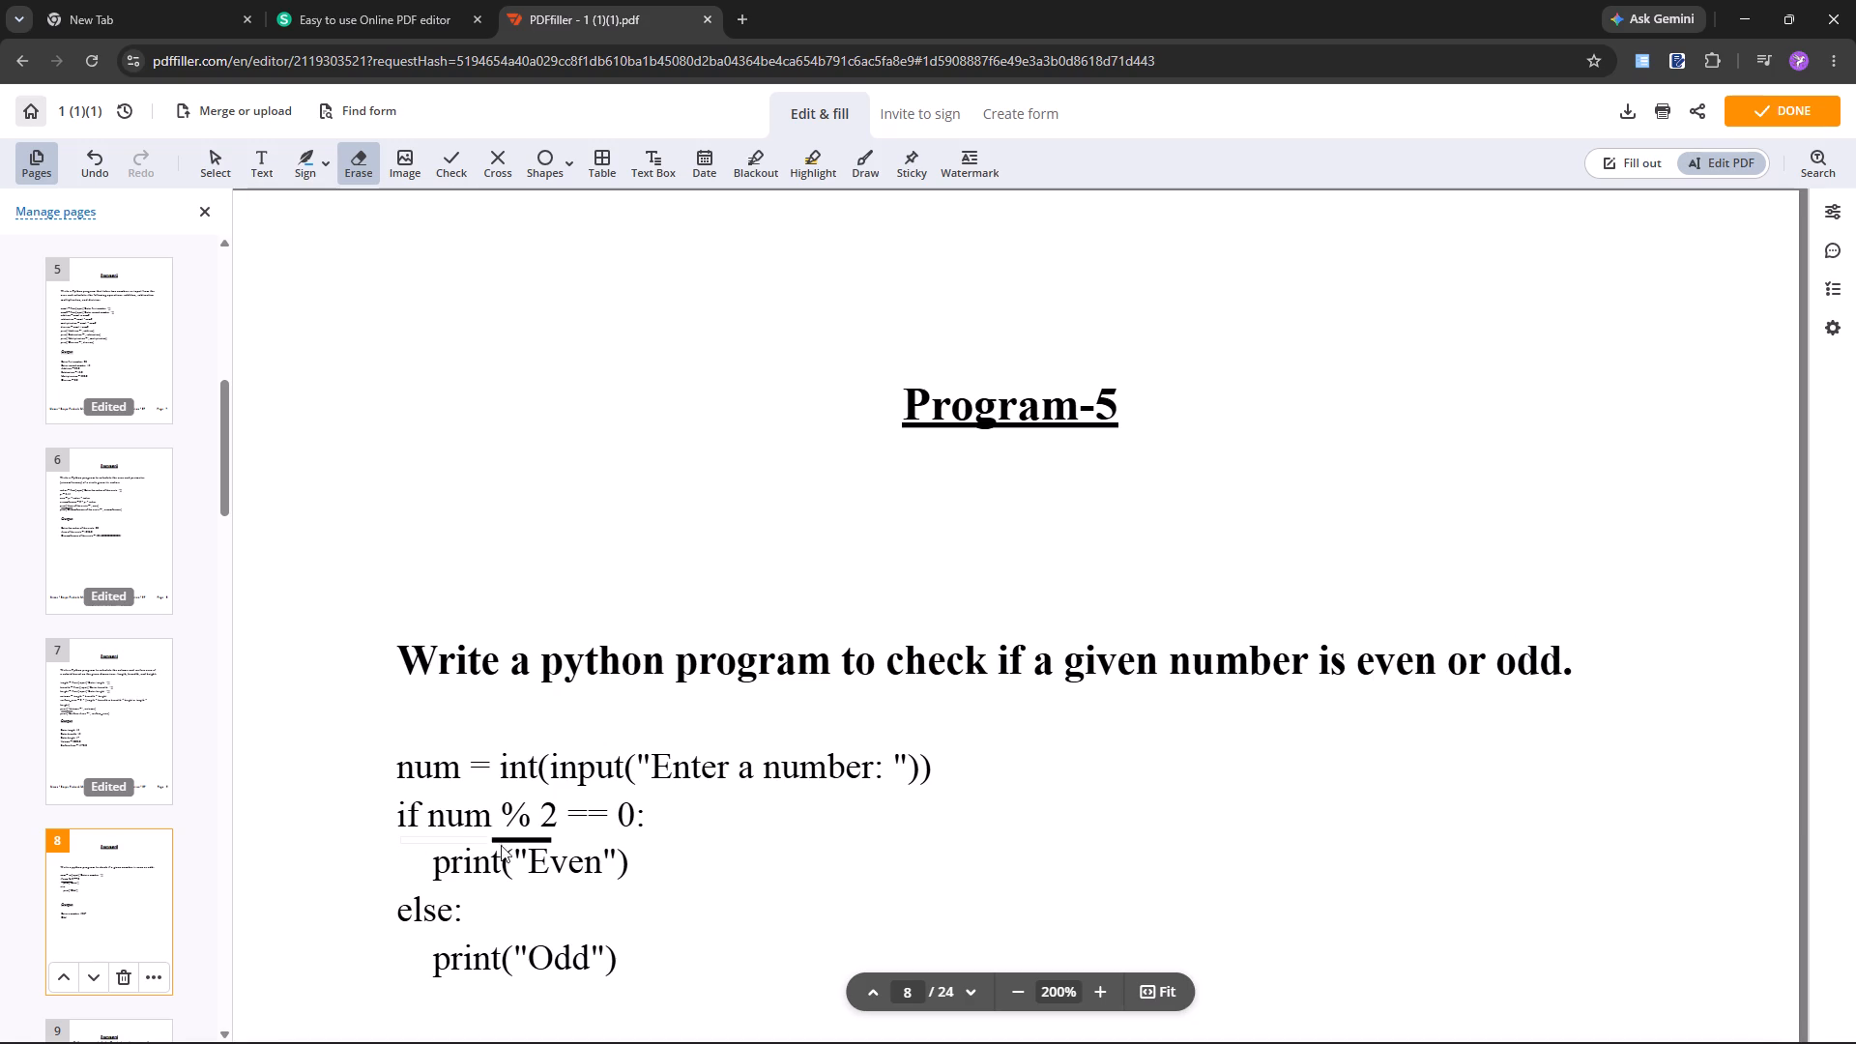
{"action": "left_click_drag", "start_coordinate": [501, 845], "coordinate": [561, 840]}
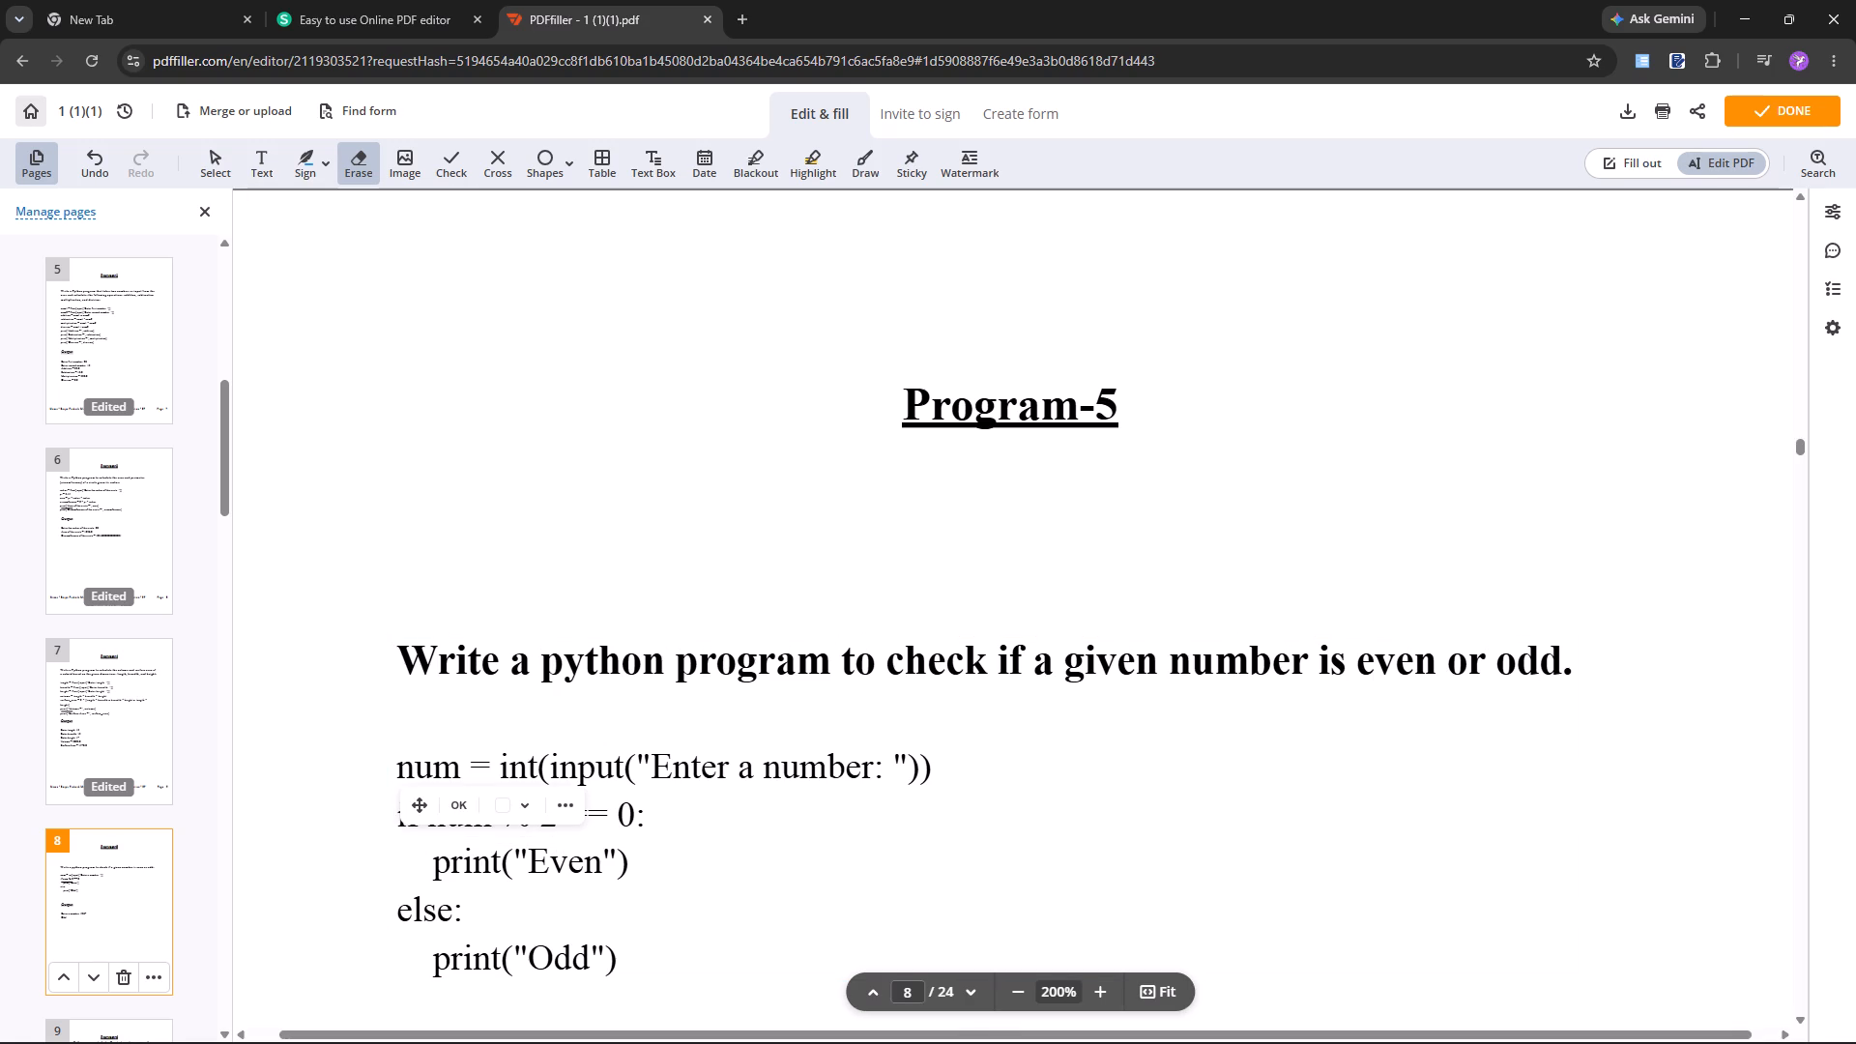
Insert a blank line between the Program-6 question and its first code line on page 9.
{"action": "triple_click", "coordinate": [1020, 998]}
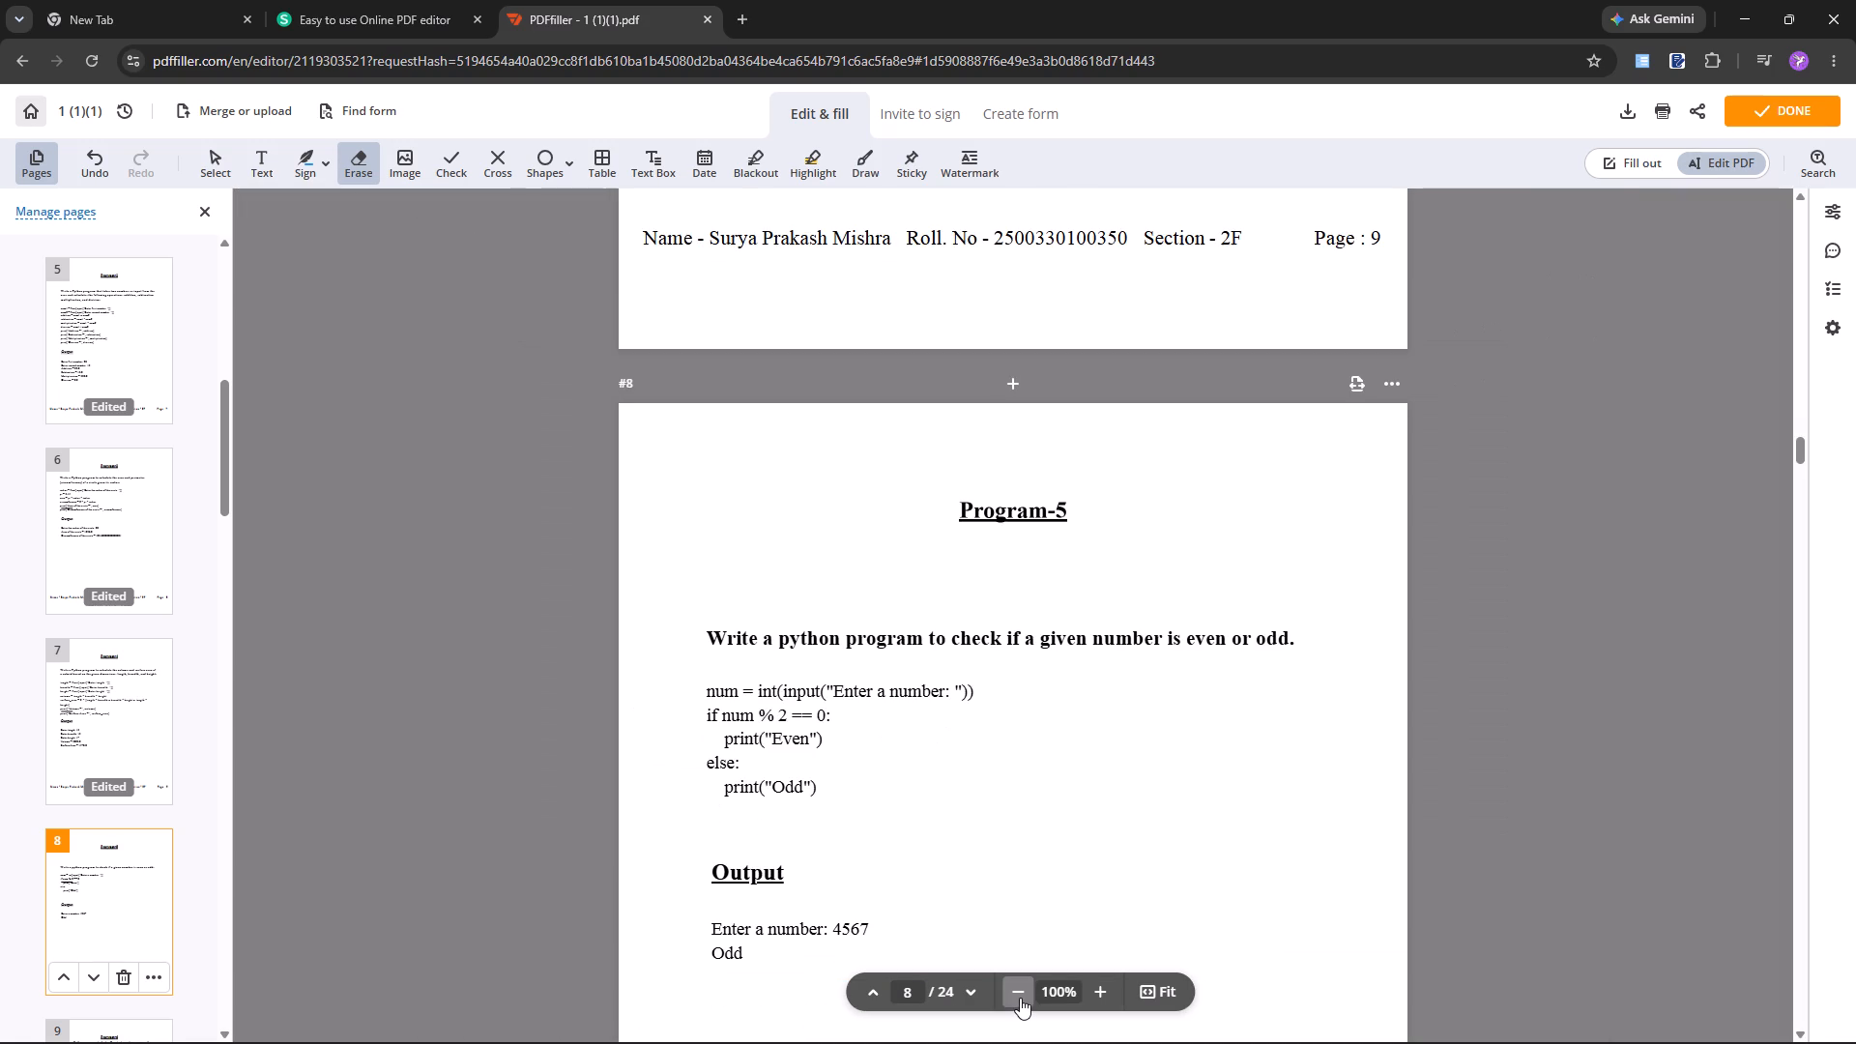
{"action": "left_click", "coordinate": [1020, 998]}
{"action": "scroll", "coordinate": [551, 781], "scroll_direction": "down", "scroll_amount": 4}
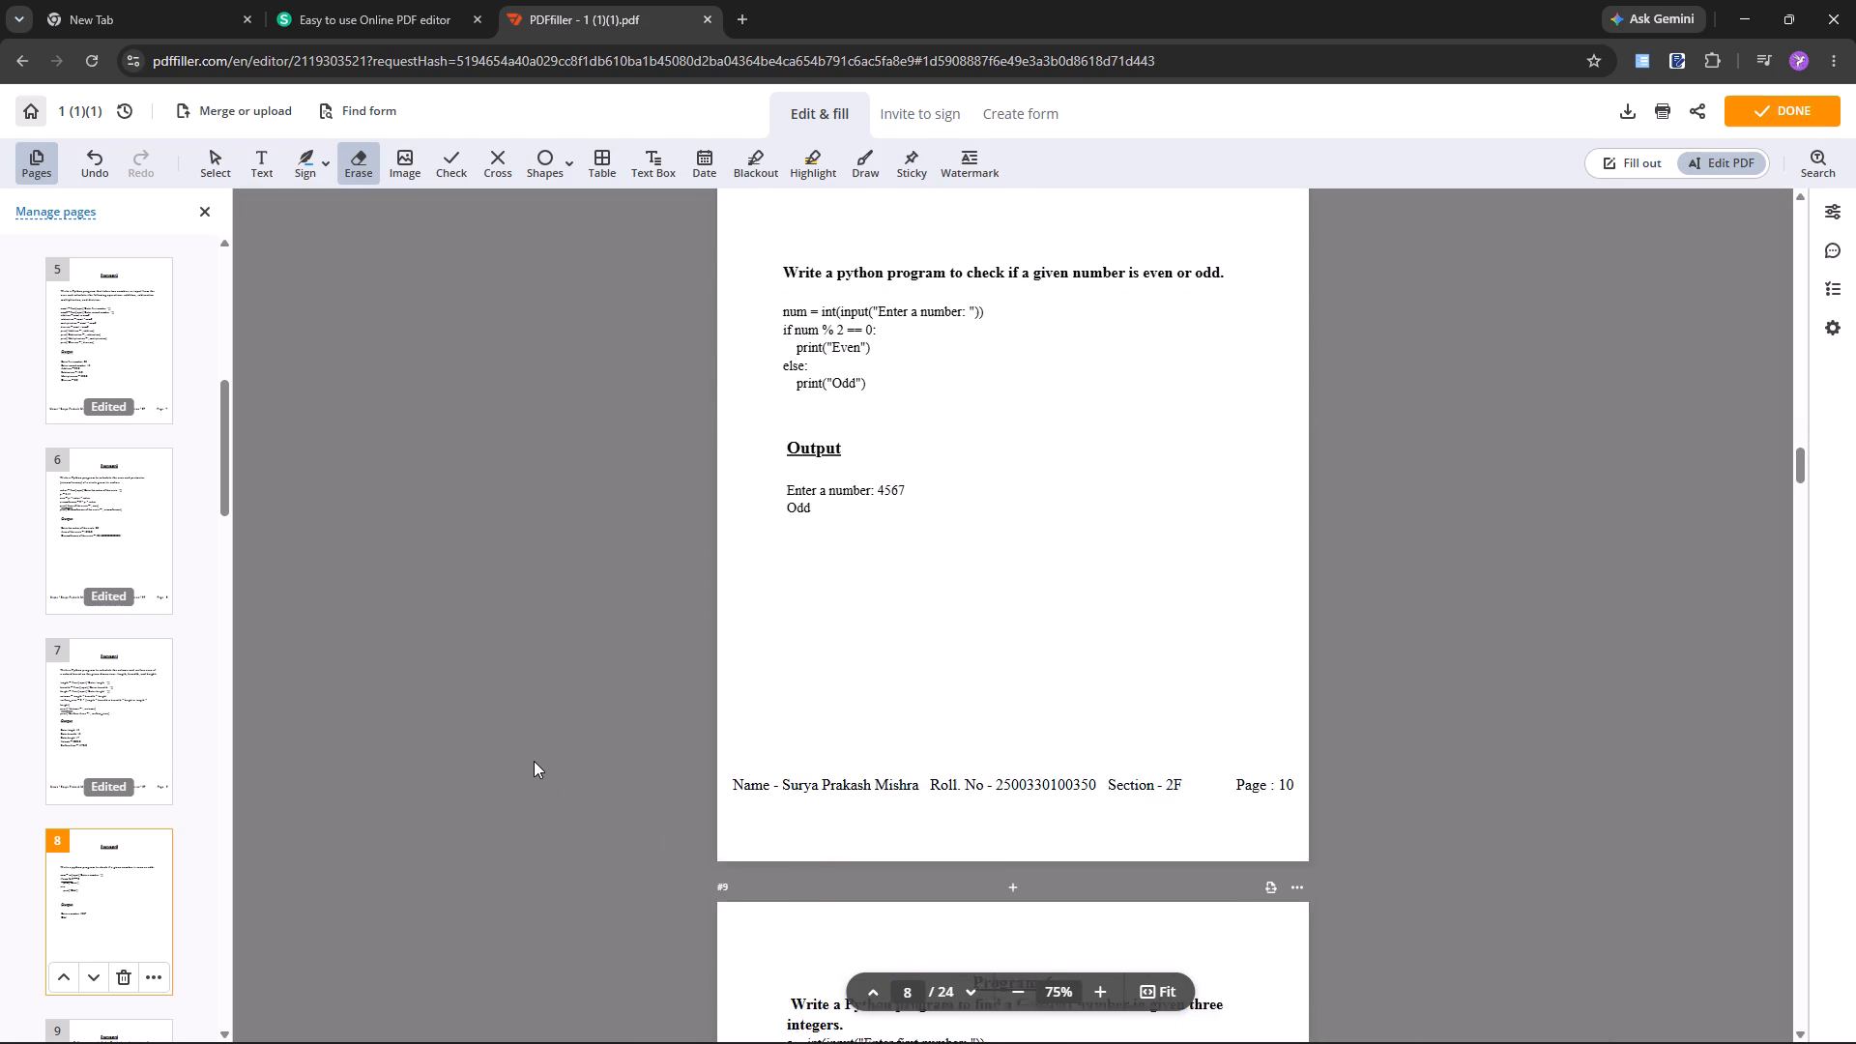
{"action": "scroll", "coordinate": [527, 755], "scroll_direction": "down", "scroll_amount": 4}
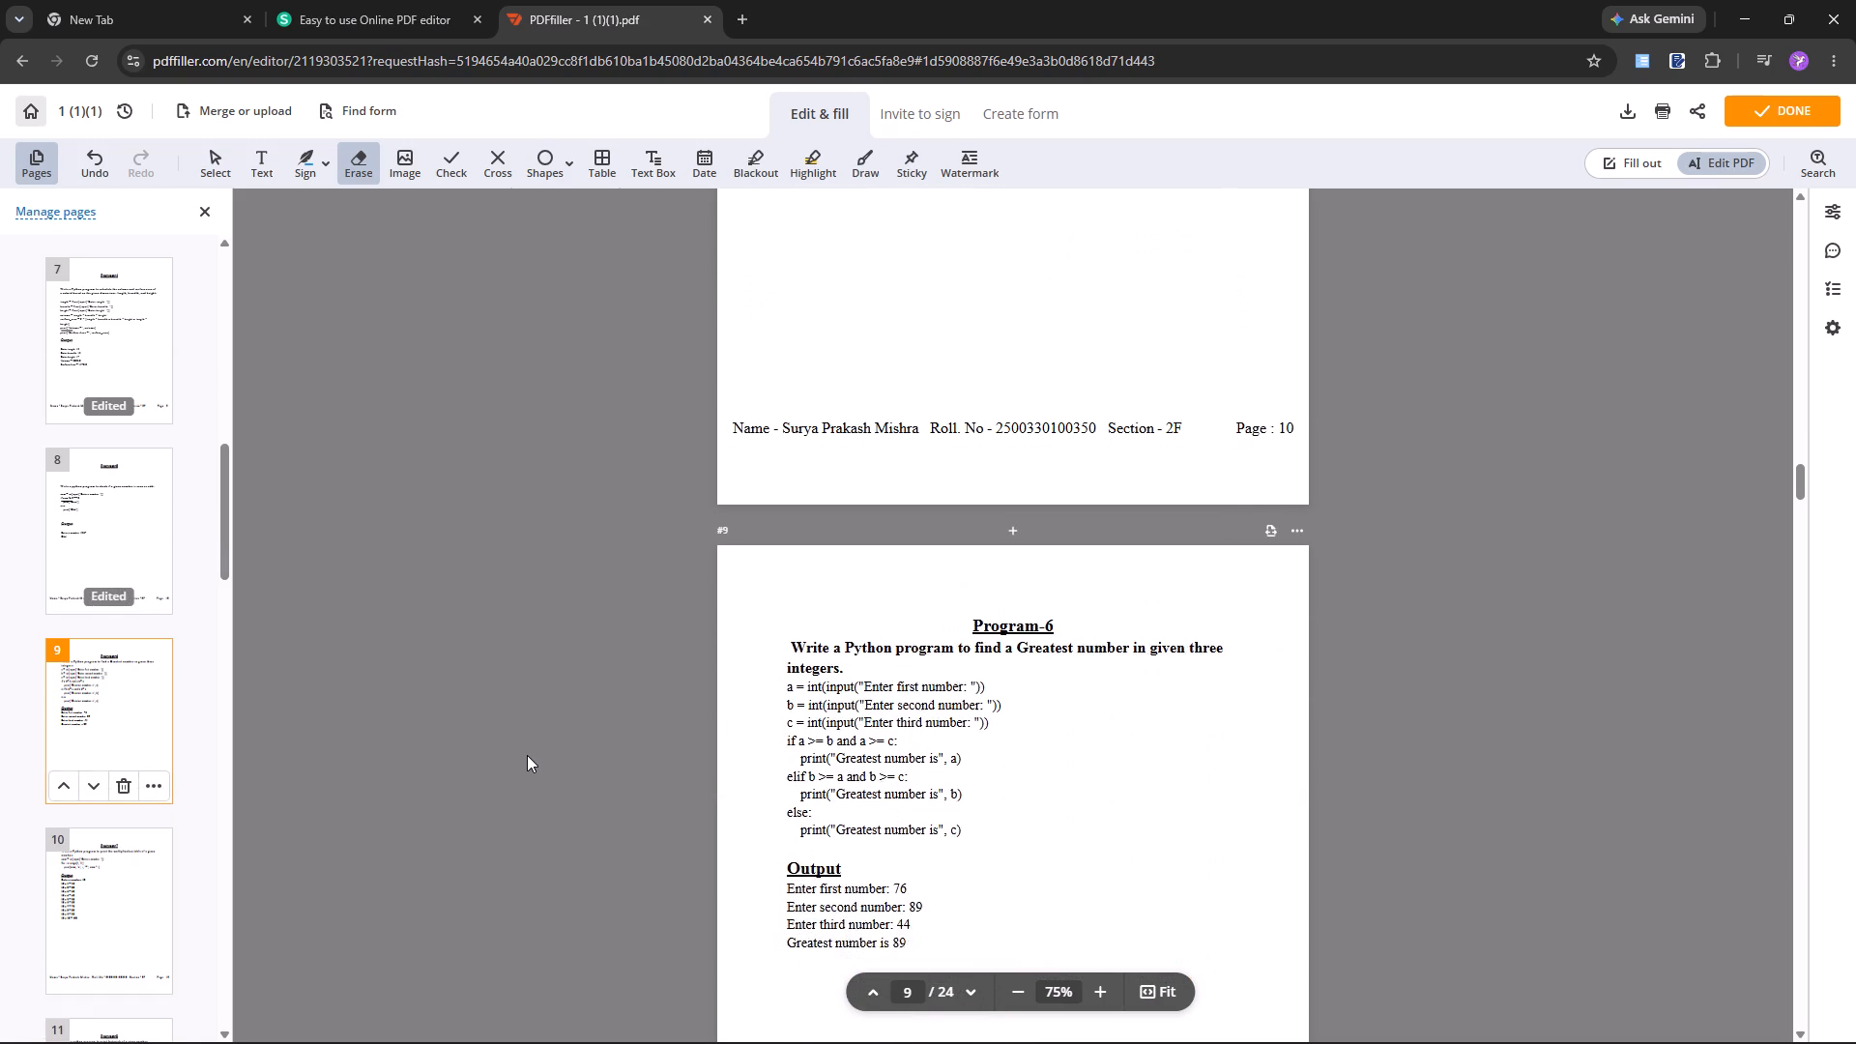
{"action": "scroll", "coordinate": [527, 755], "scroll_direction": "up", "scroll_amount": 5}
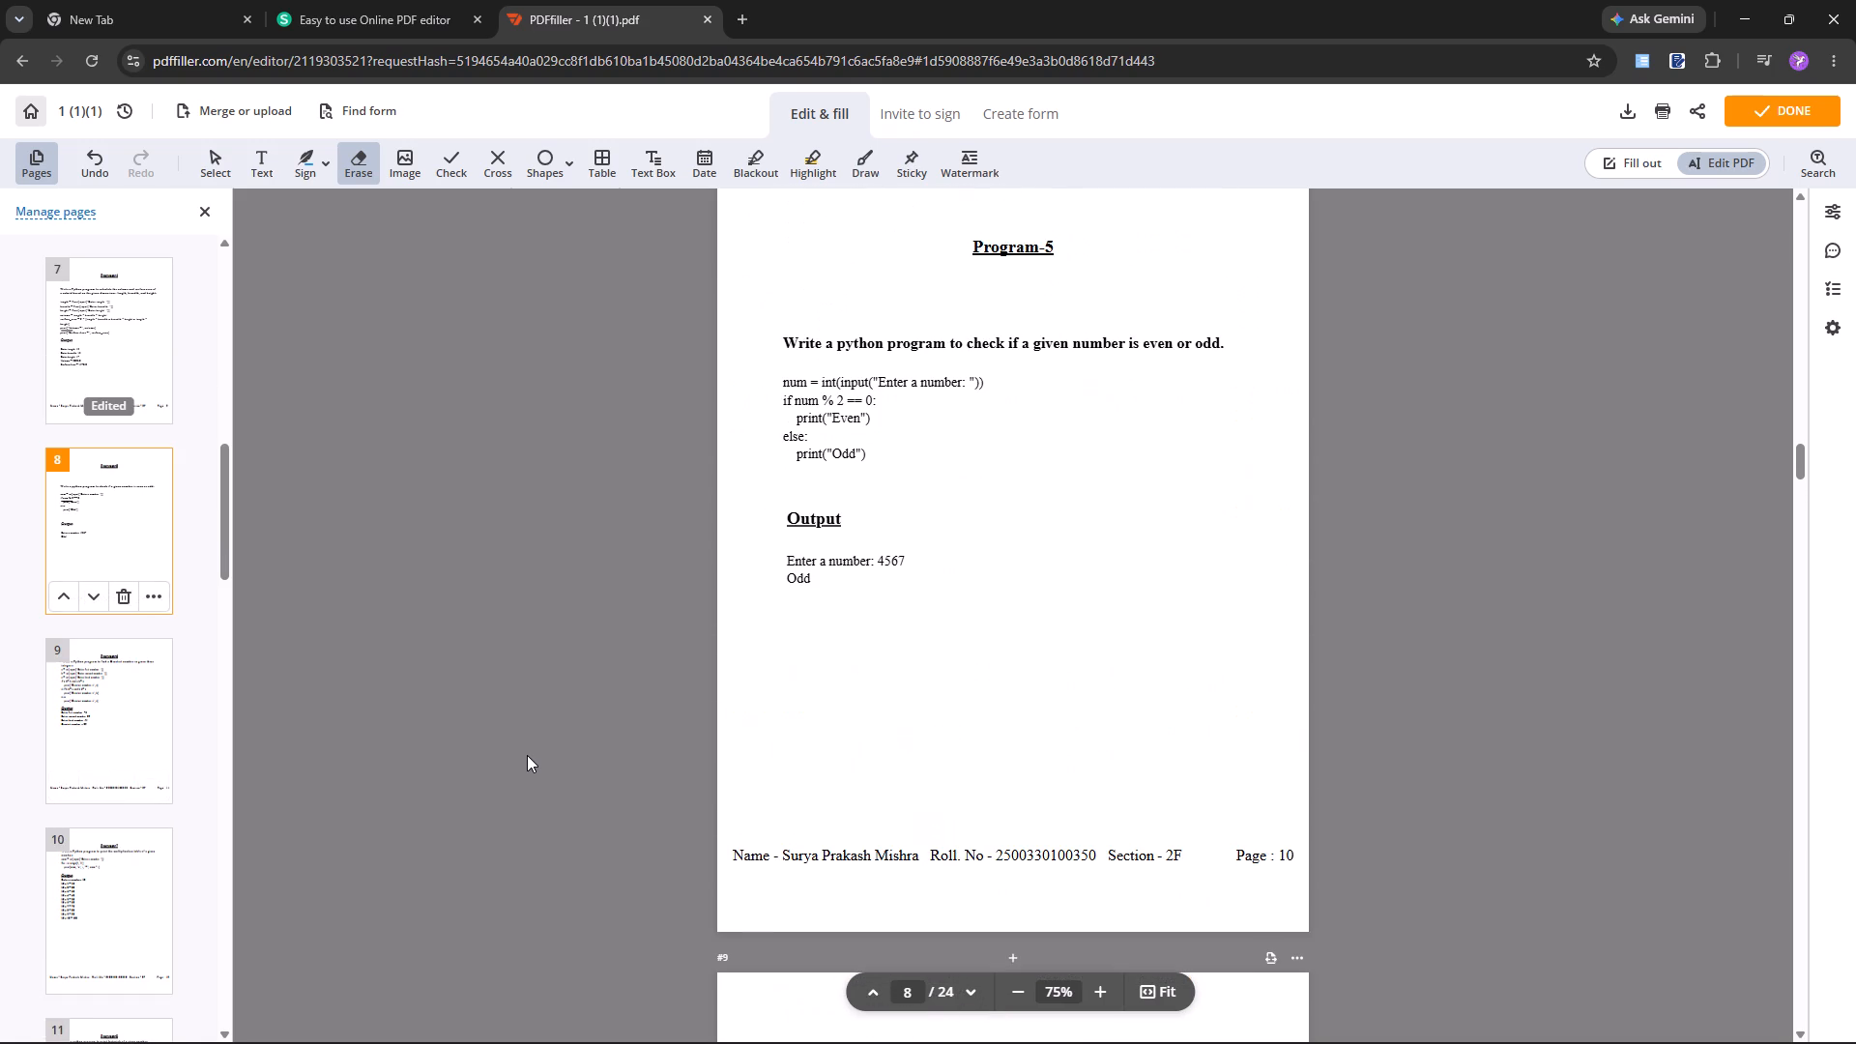
{"action": "scroll", "coordinate": [527, 755], "scroll_direction": "down", "scroll_amount": 6}
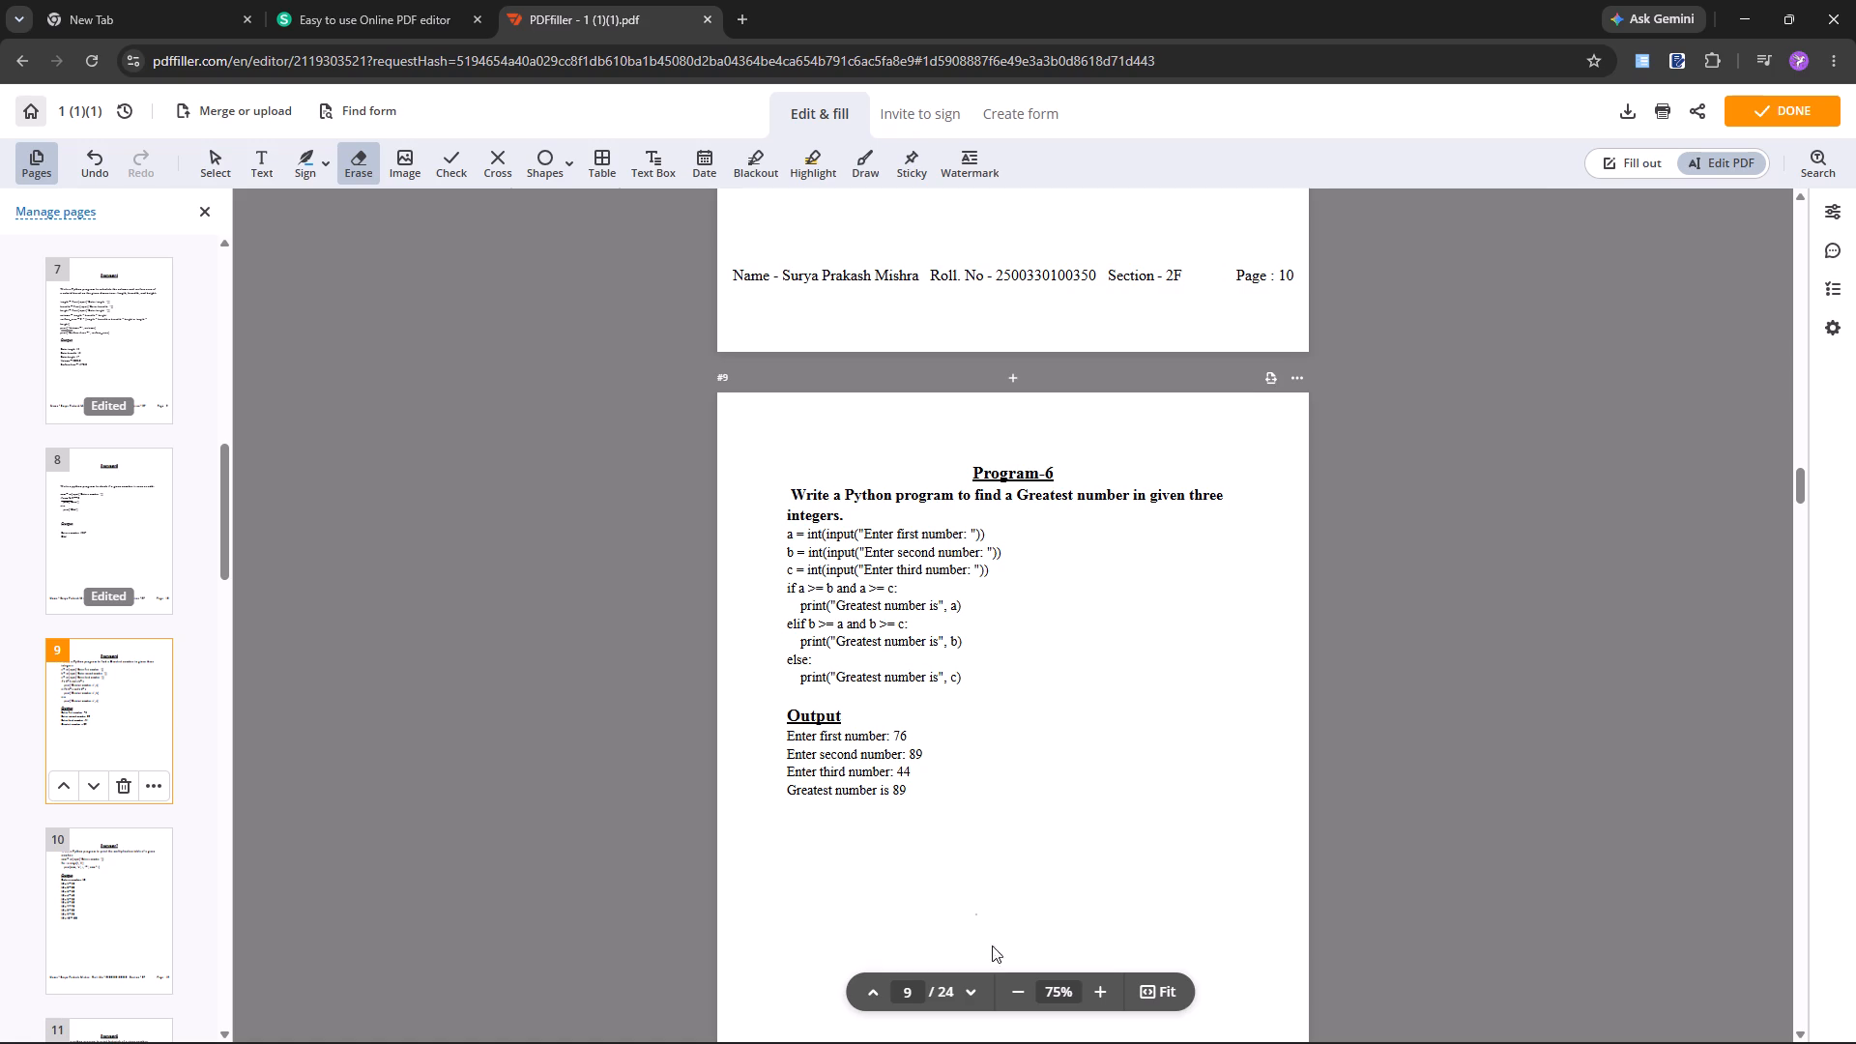
{"action": "left_click", "coordinate": [1101, 995]}
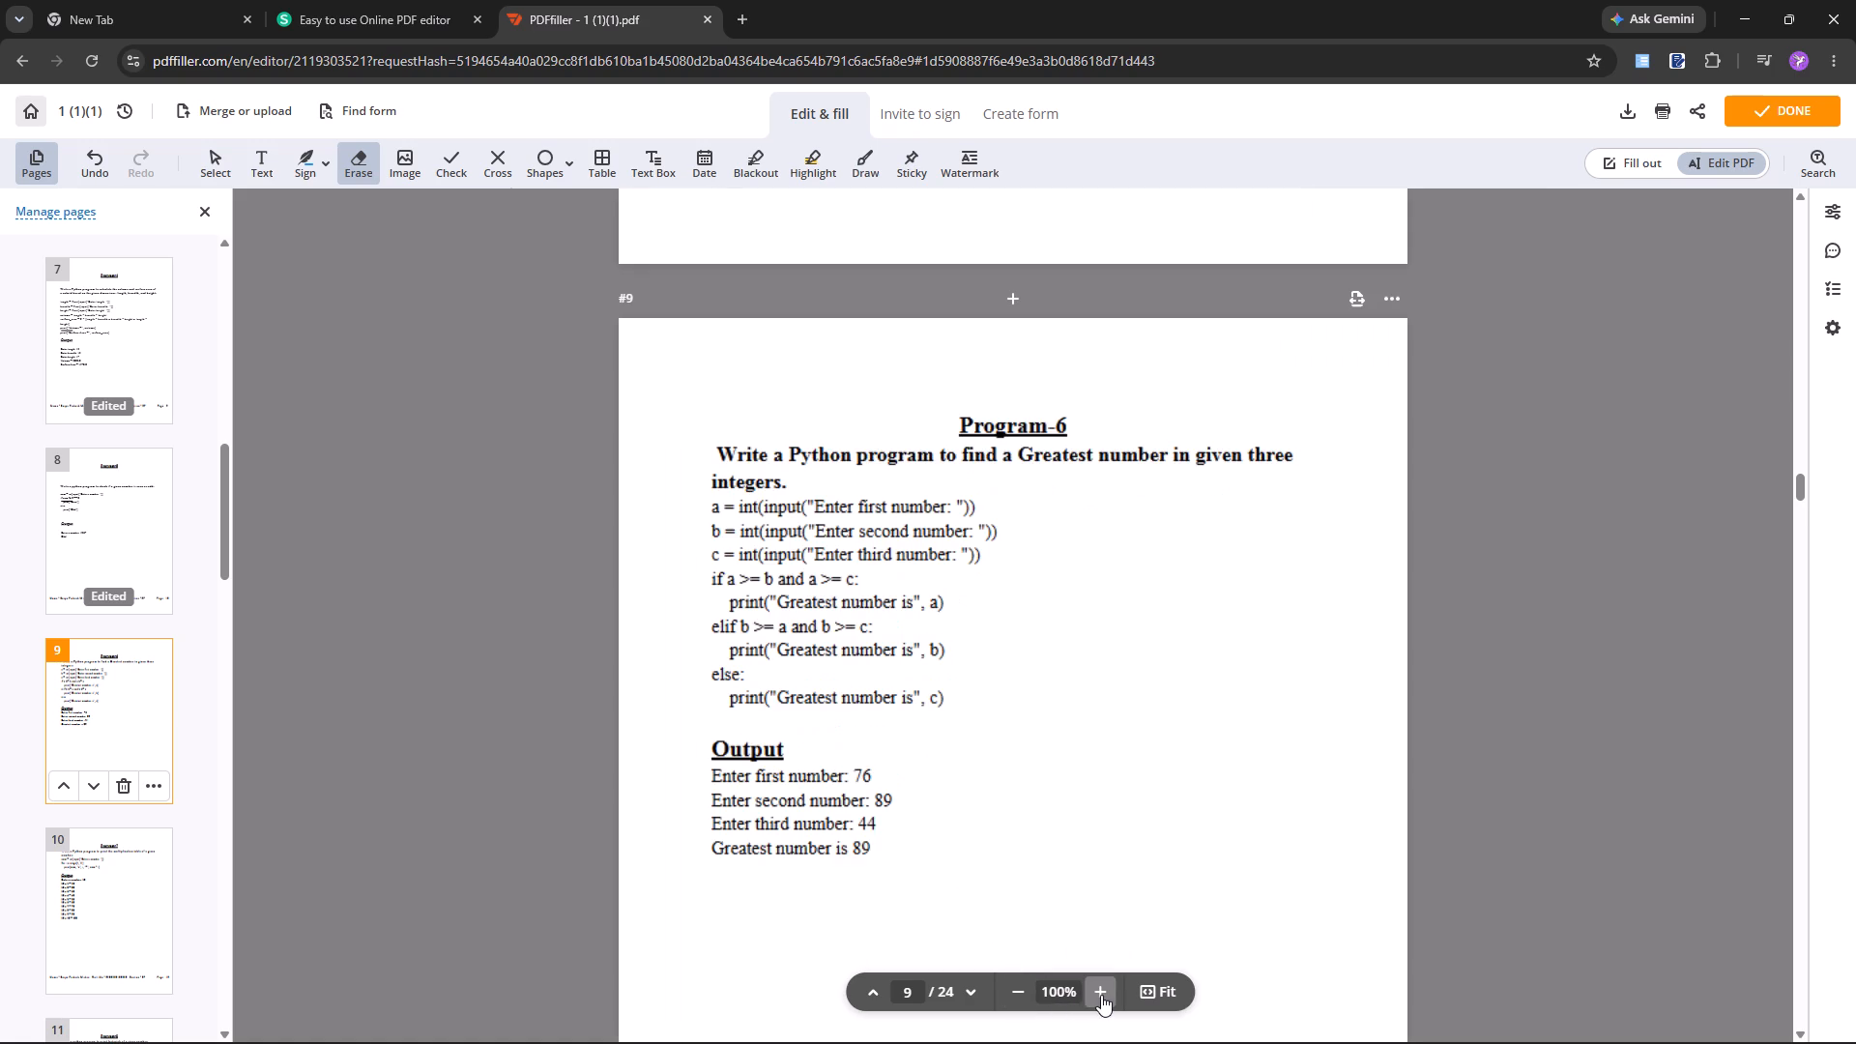
{"action": "scroll", "coordinate": [1121, 937], "scroll_direction": "down", "scroll_amount": 1}
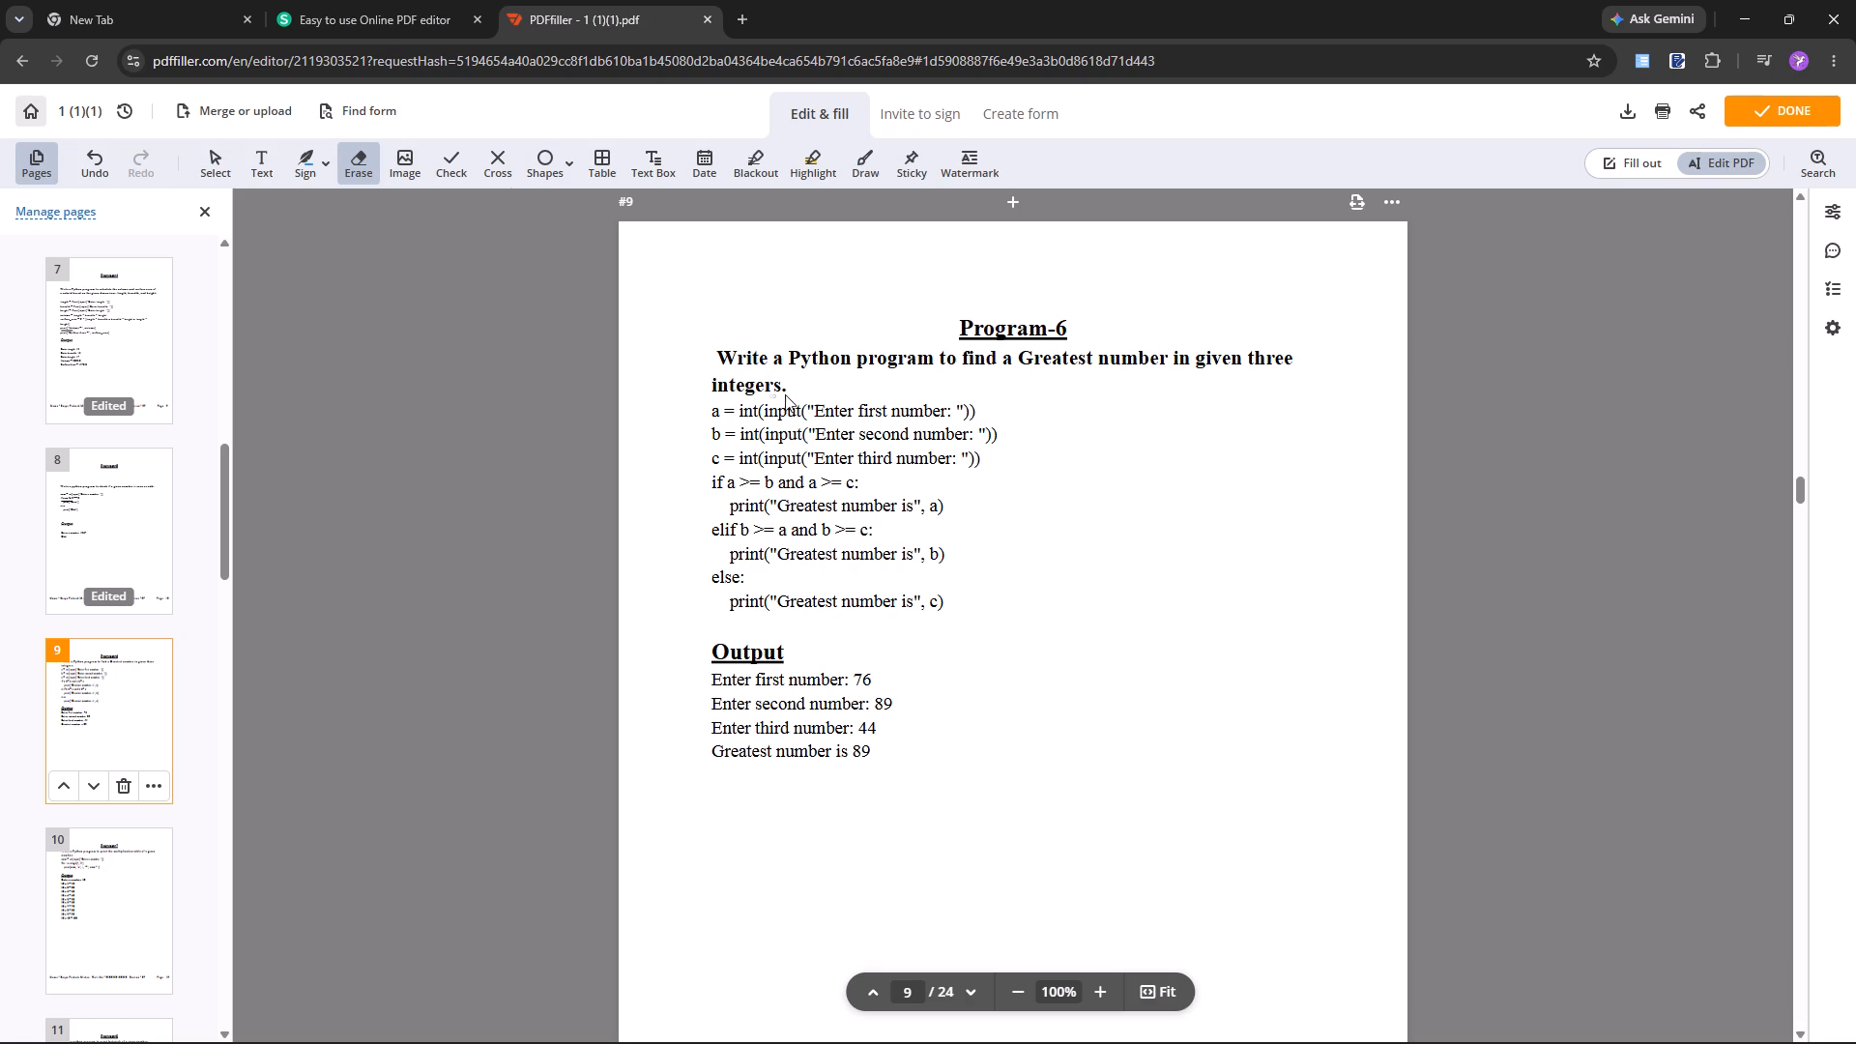
{"action": "left_click", "coordinate": [795, 387]}
{"action": "left_click", "coordinate": [795, 387]}
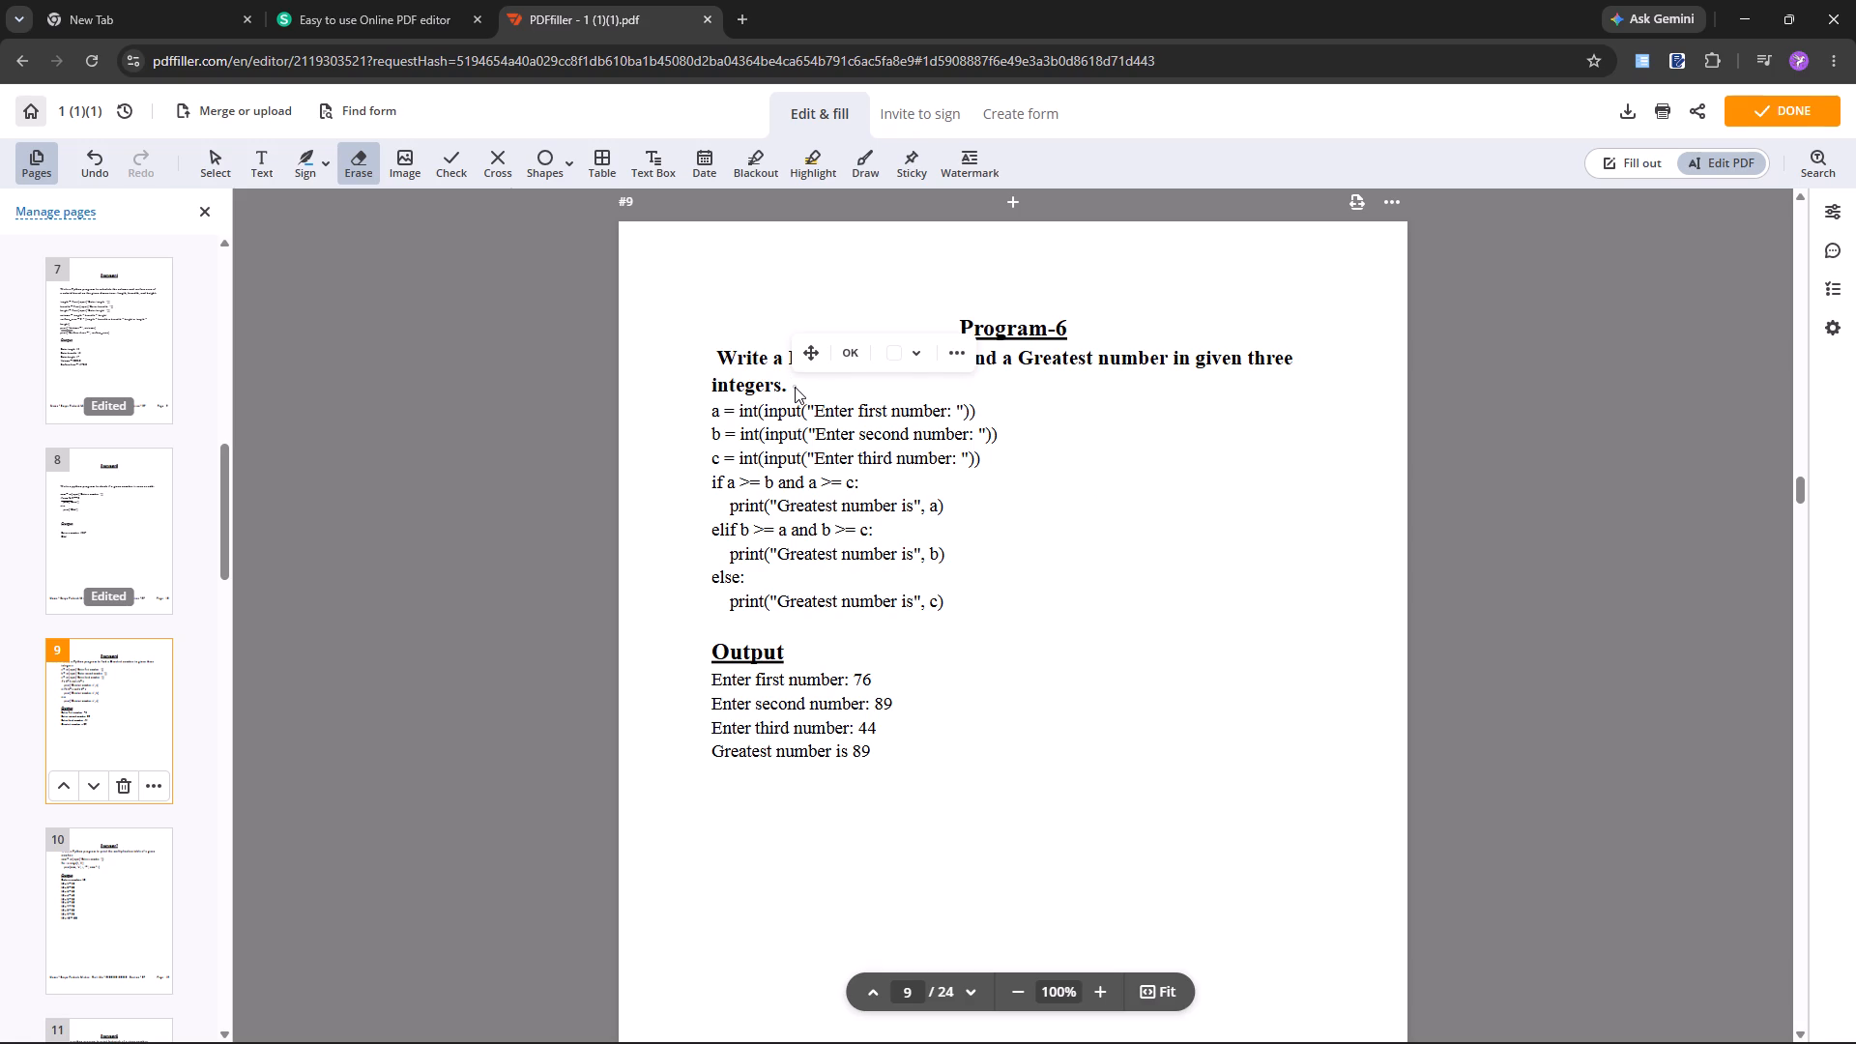
{"action": "left_click", "coordinate": [787, 384]}
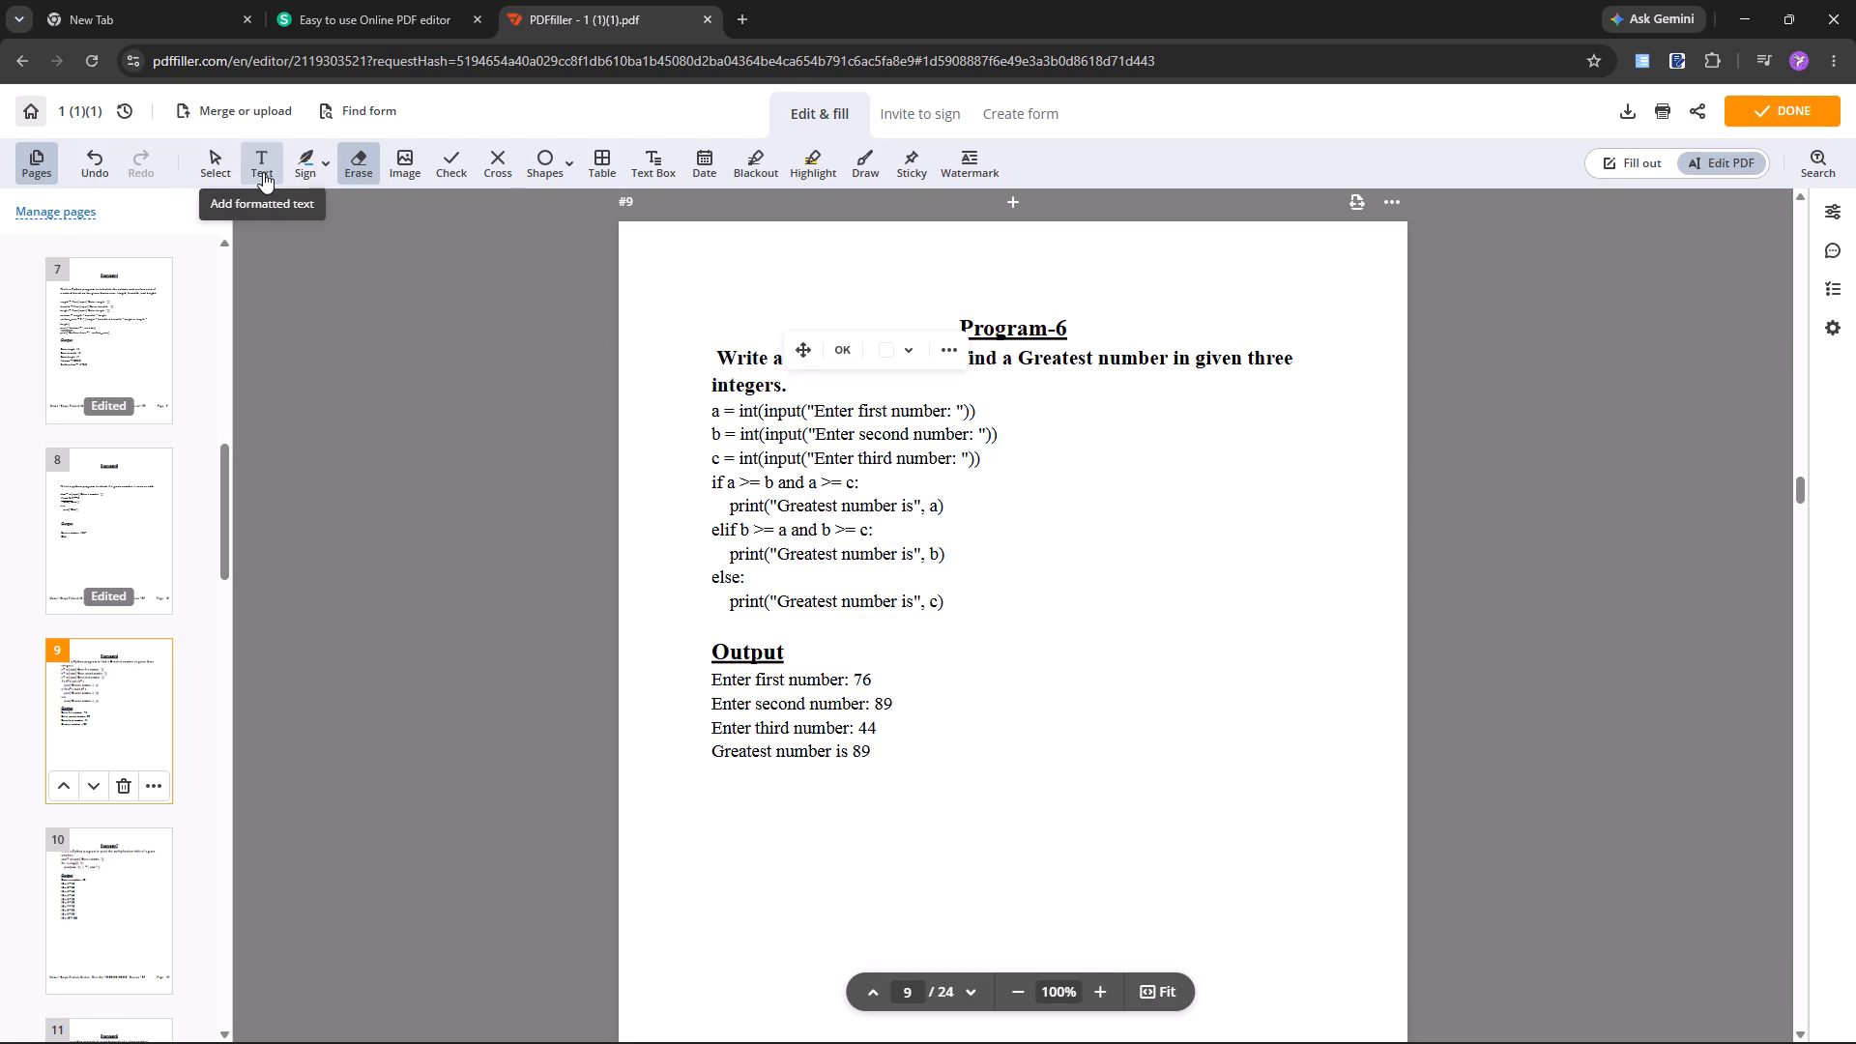
{"action": "left_click", "coordinate": [263, 172]}
{"action": "left_click", "coordinate": [802, 390]}
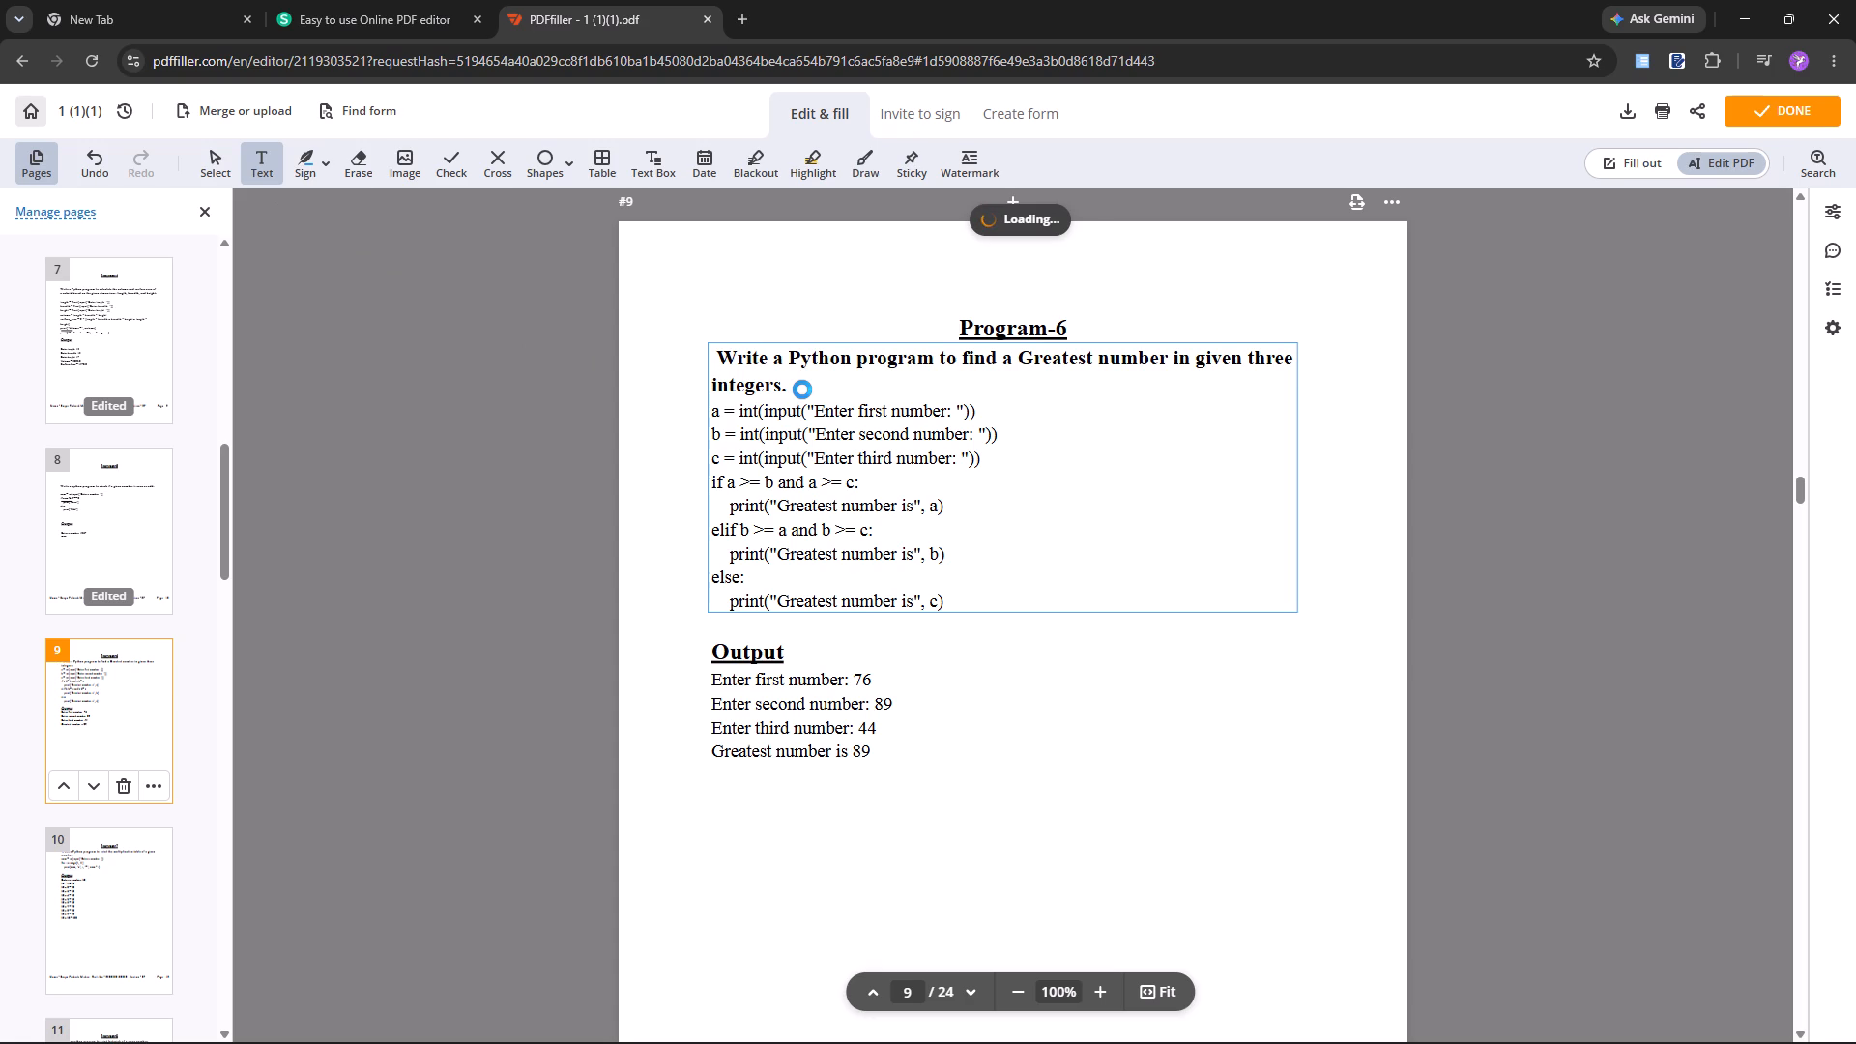
{"action": "left_click", "coordinate": [800, 390]}
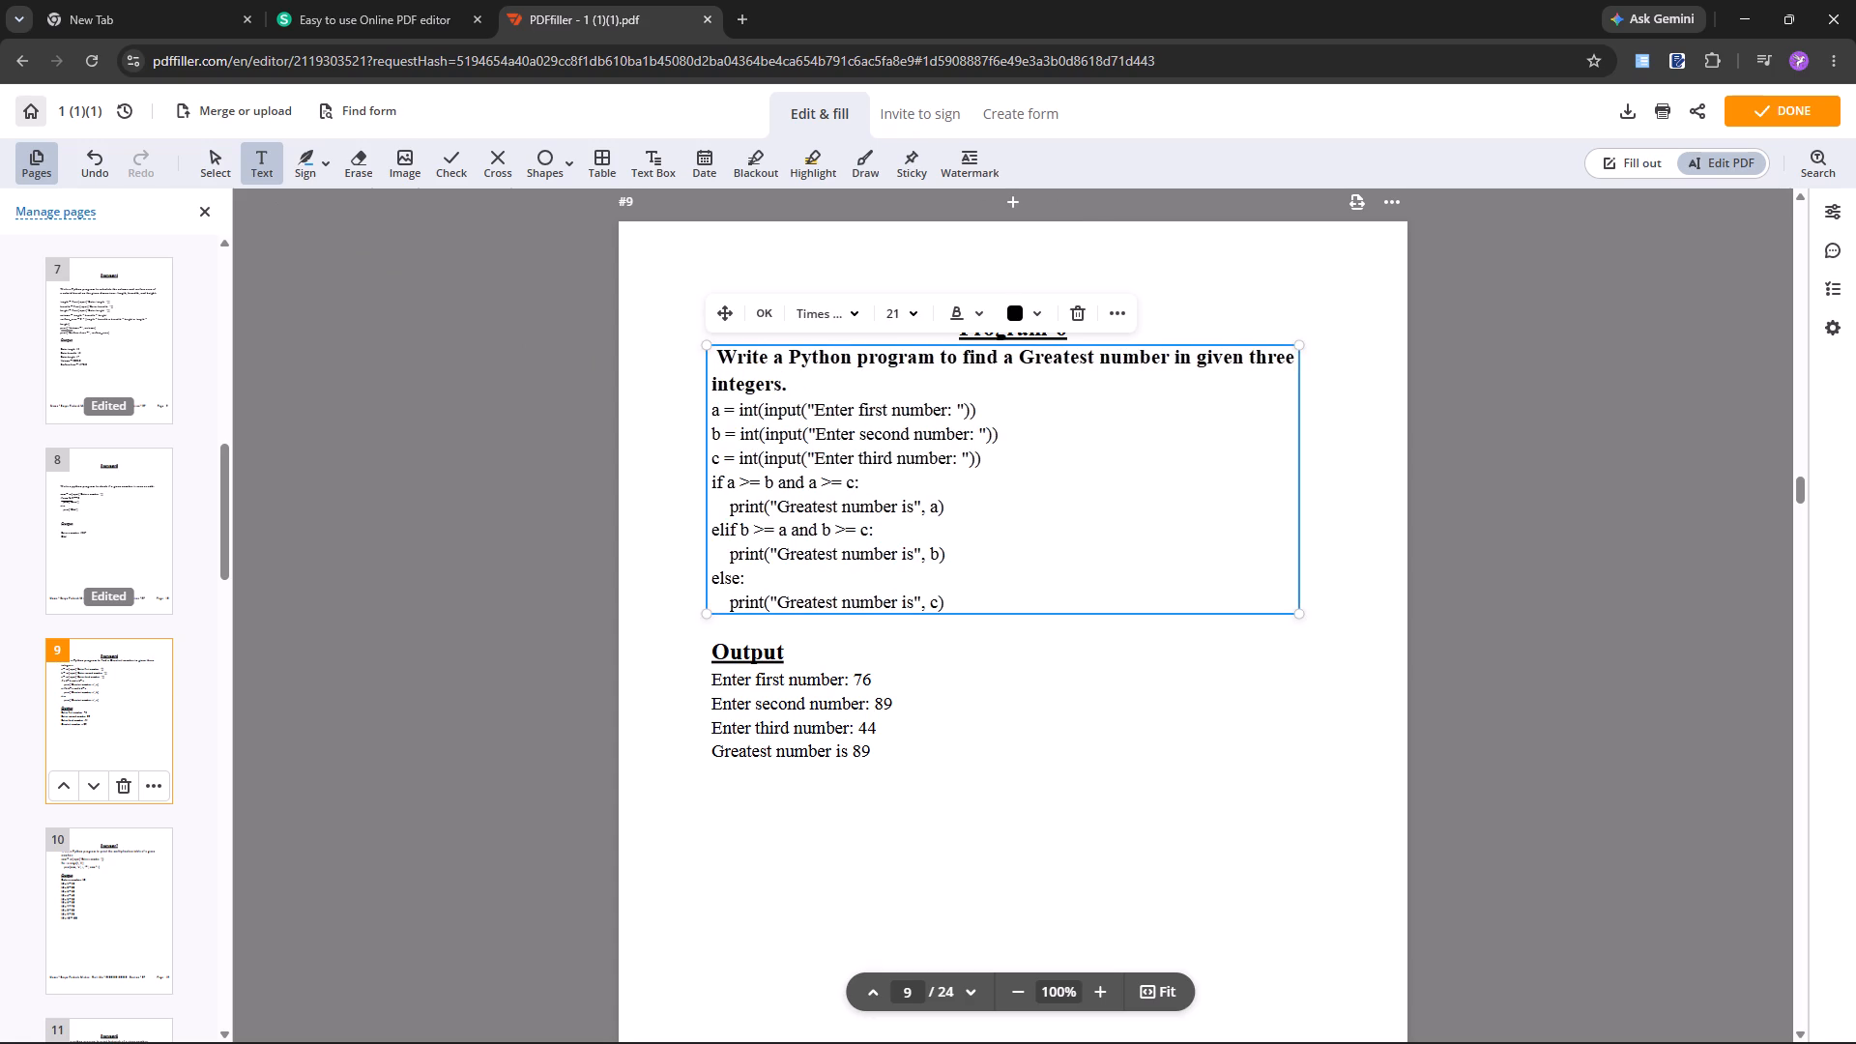
{"action": "key", "text": "Return"}
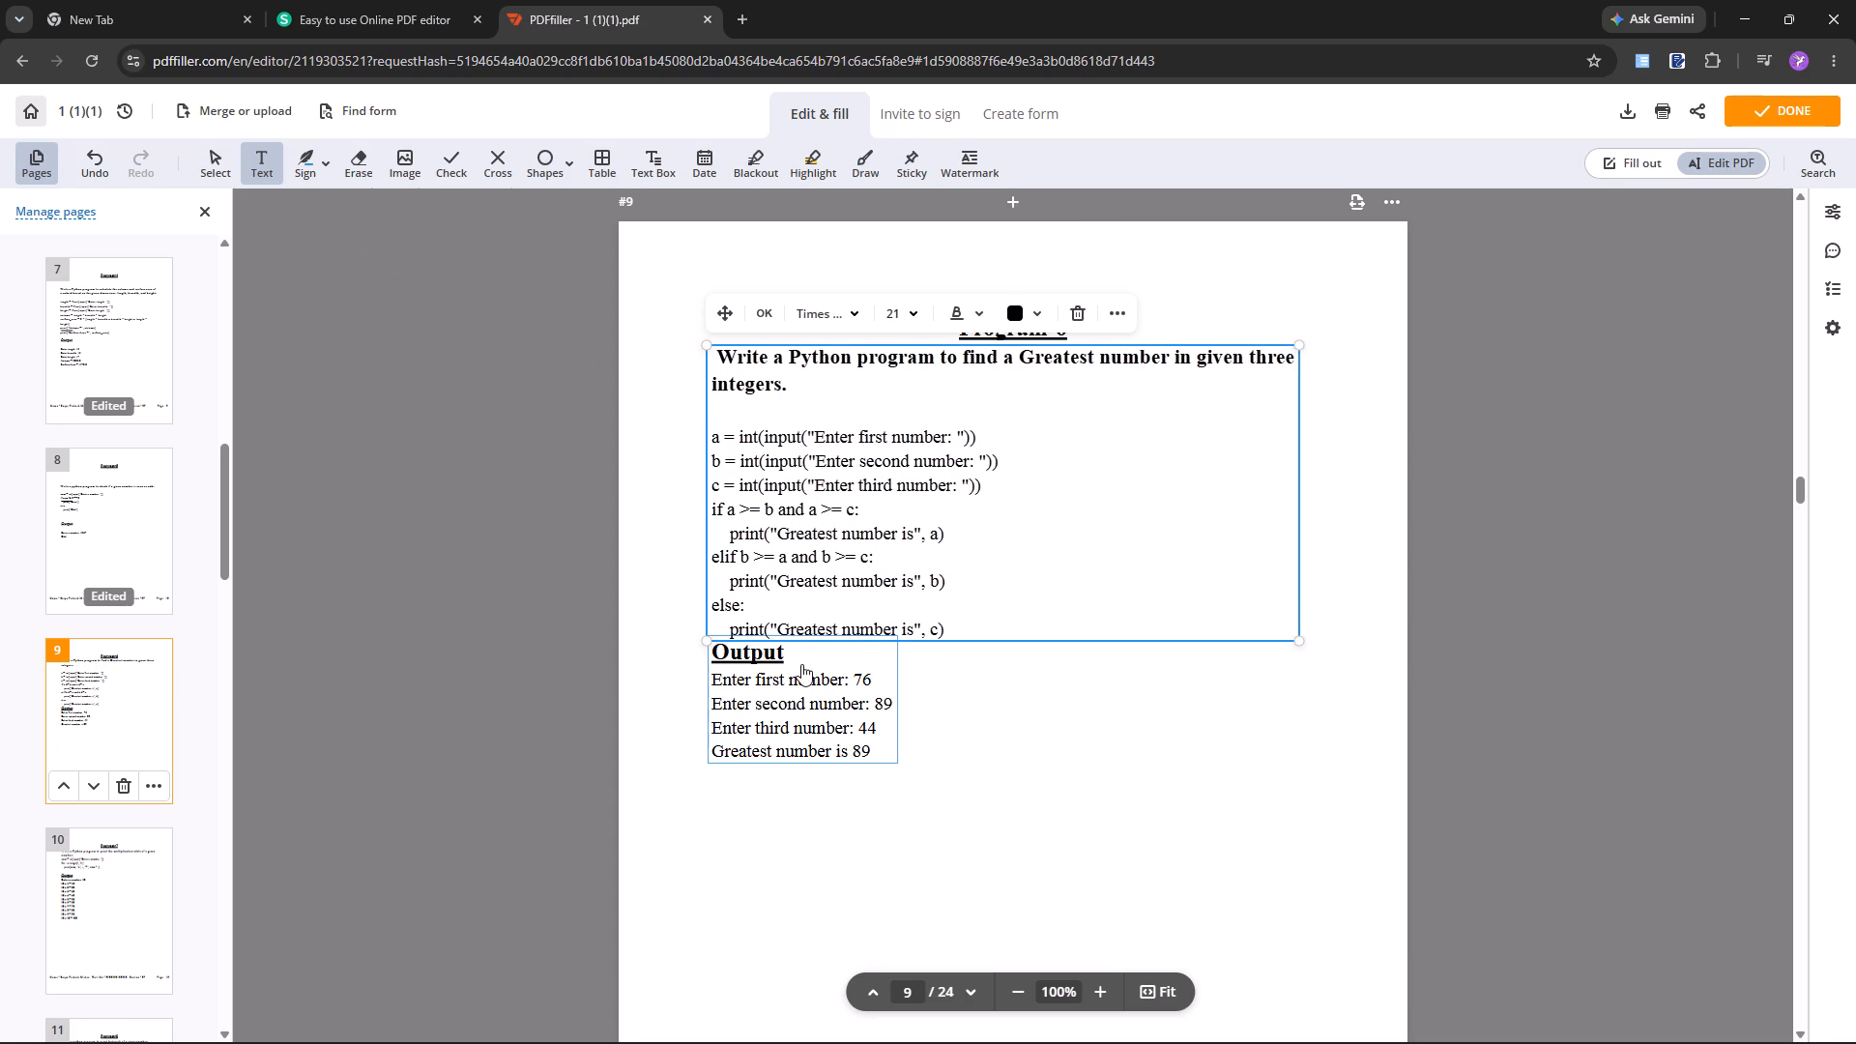
Add a blank line under the Program-6 Output heading, above the first result line.
{"action": "left_click", "coordinate": [797, 648]}
{"action": "left_click", "coordinate": [795, 654]}
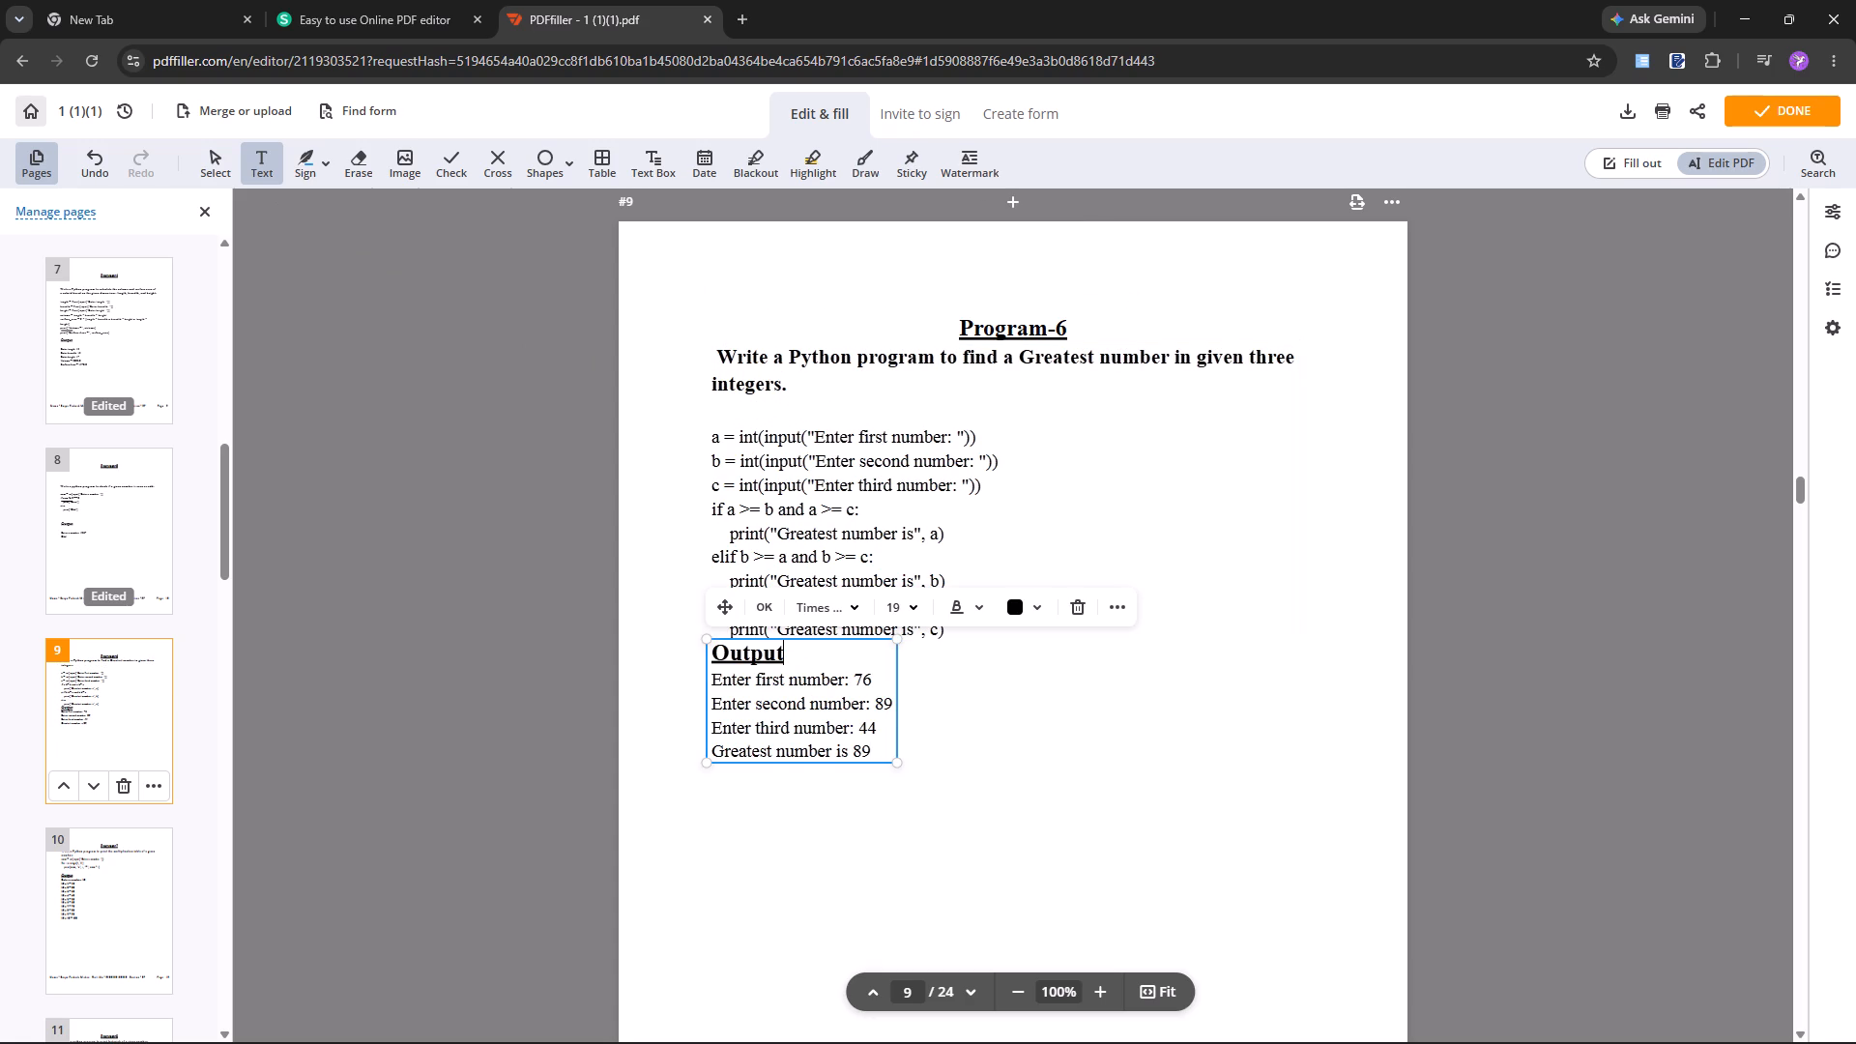
{"action": "key", "text": "Return"}
Move the Program-6 question-and-code block down, leaving a gap between it and the Program-6 title.
{"action": "scroll", "coordinate": [795, 656], "scroll_direction": "down", "scroll_amount": 2}
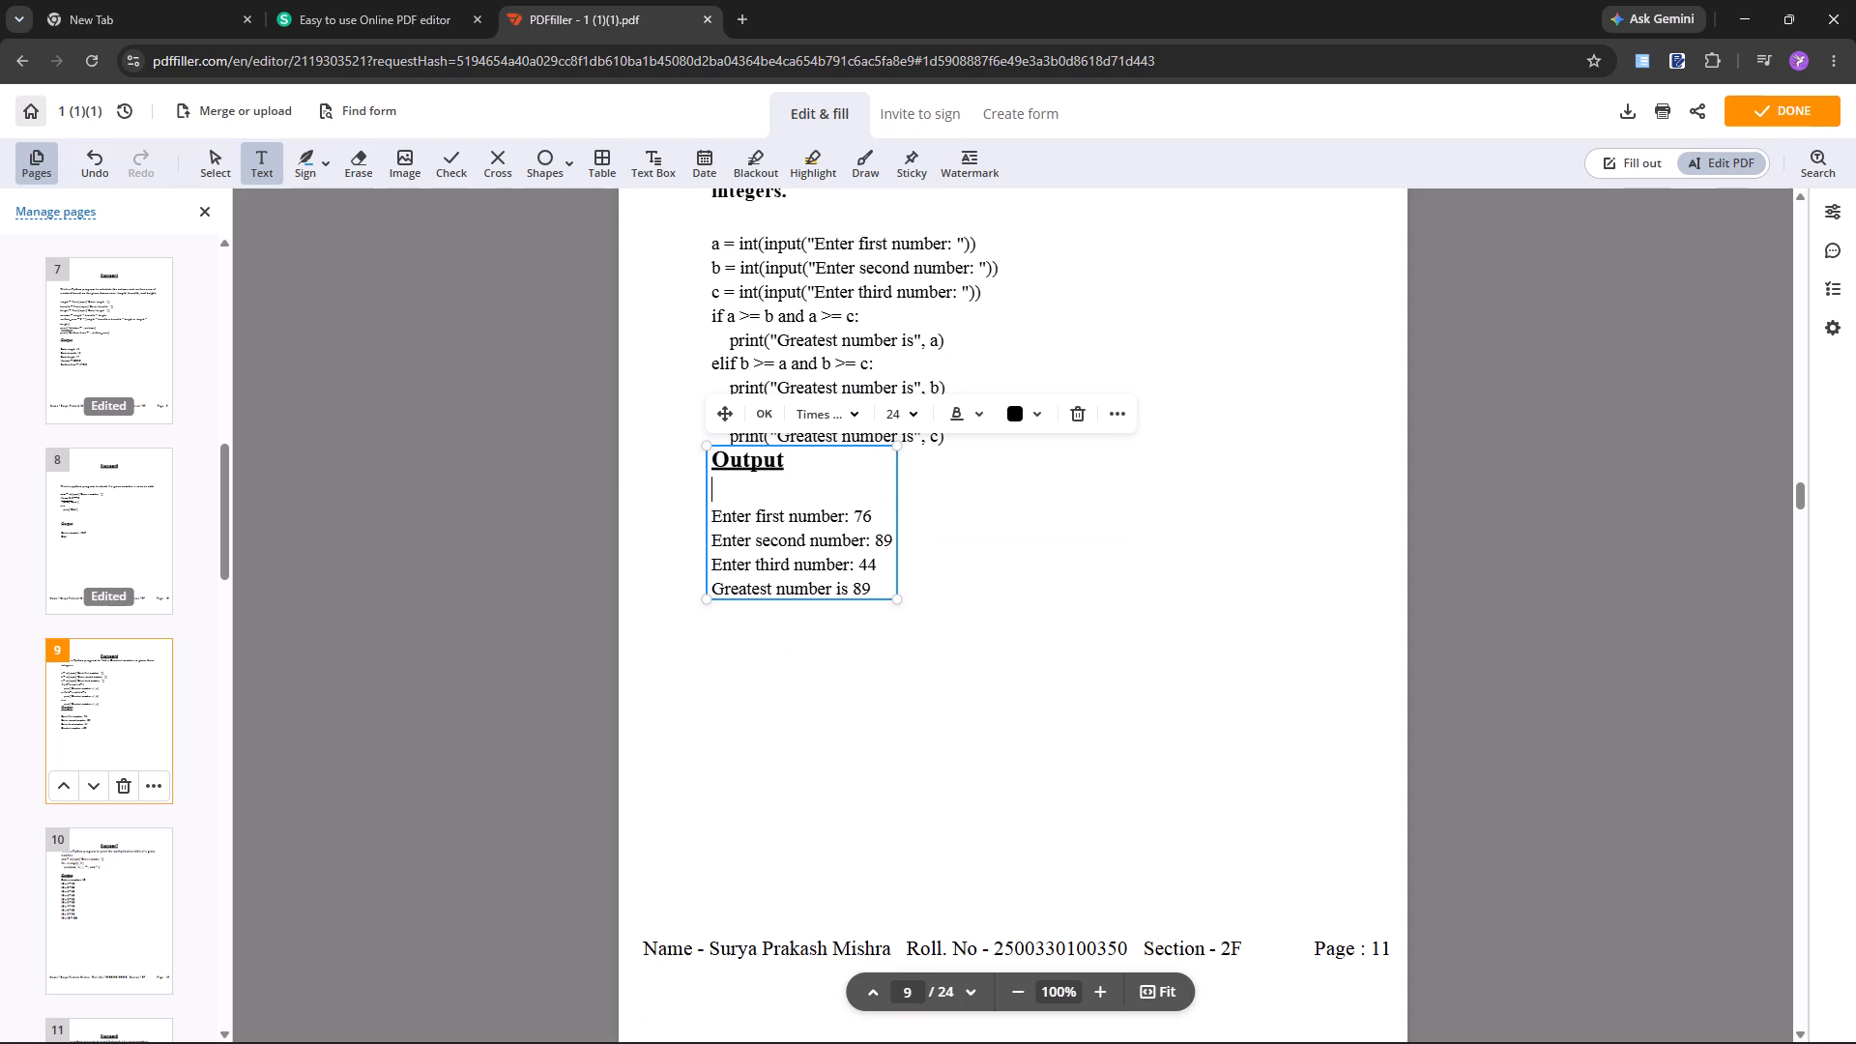
{"action": "left_click", "coordinate": [1018, 990]}
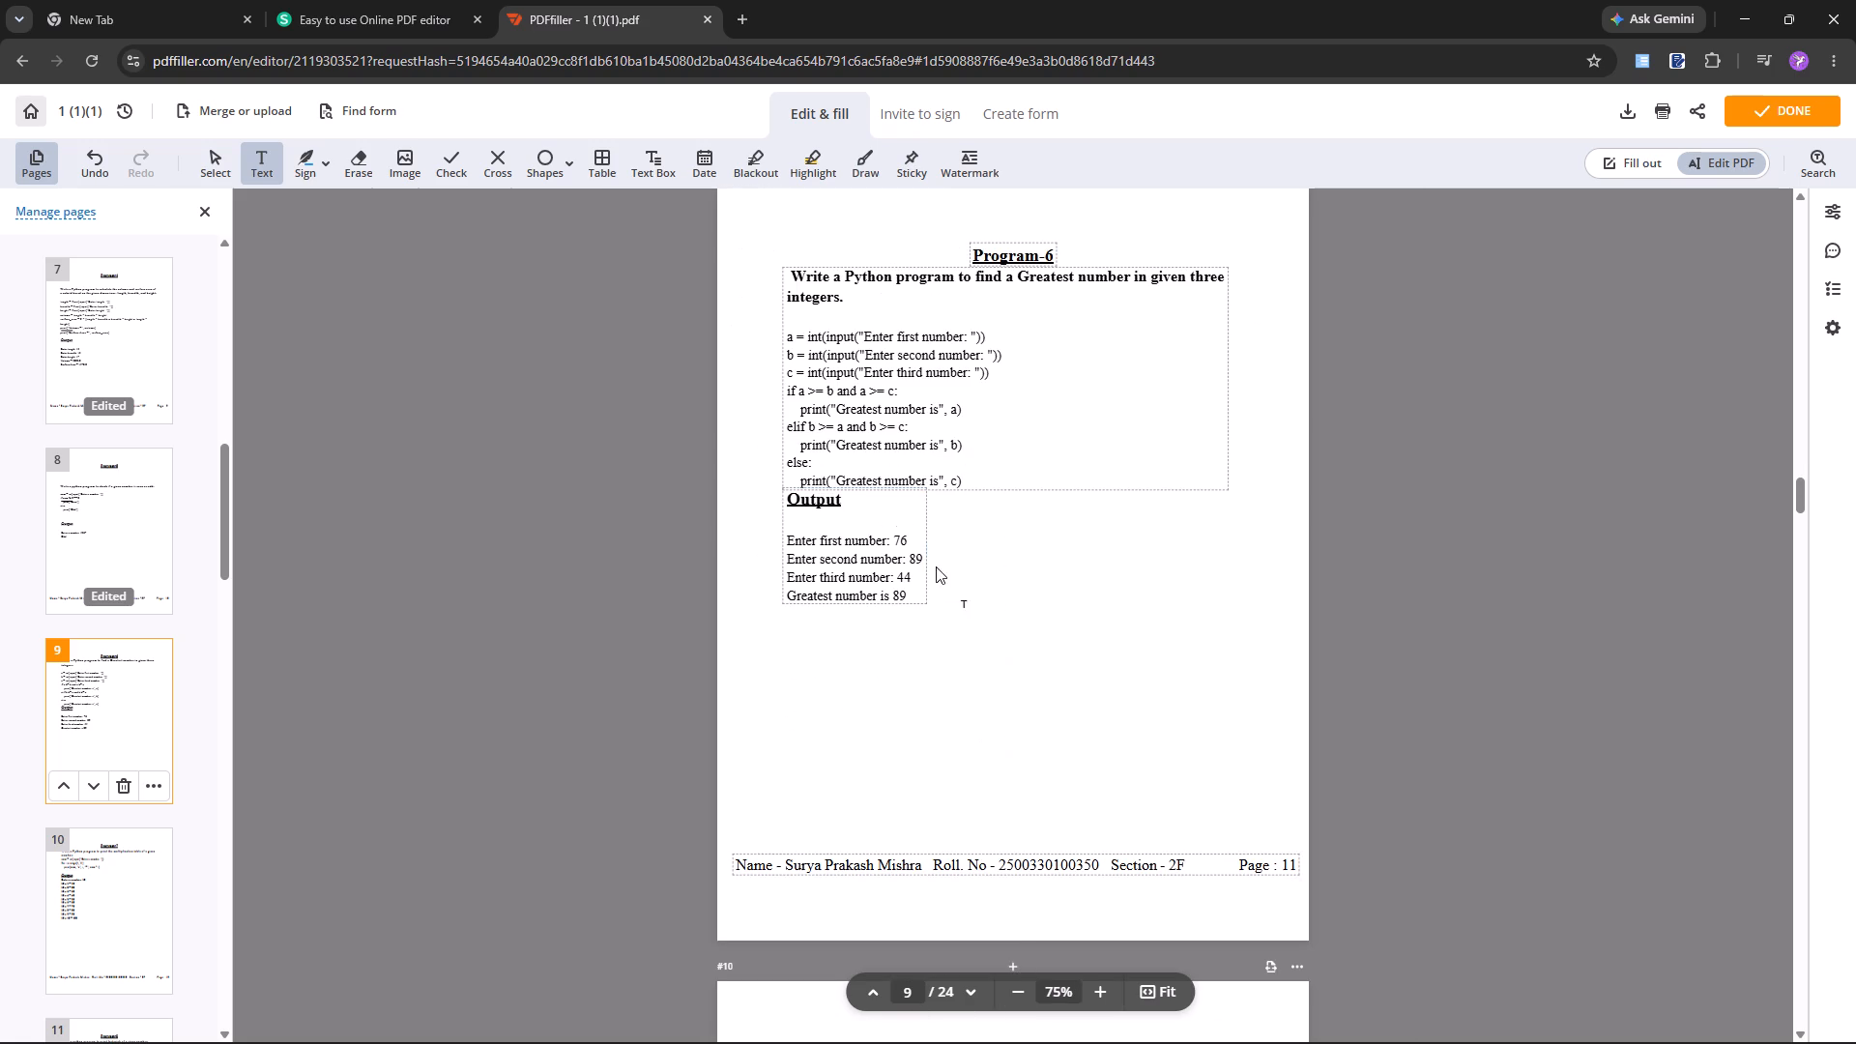
{"action": "left_click", "coordinate": [836, 333]}
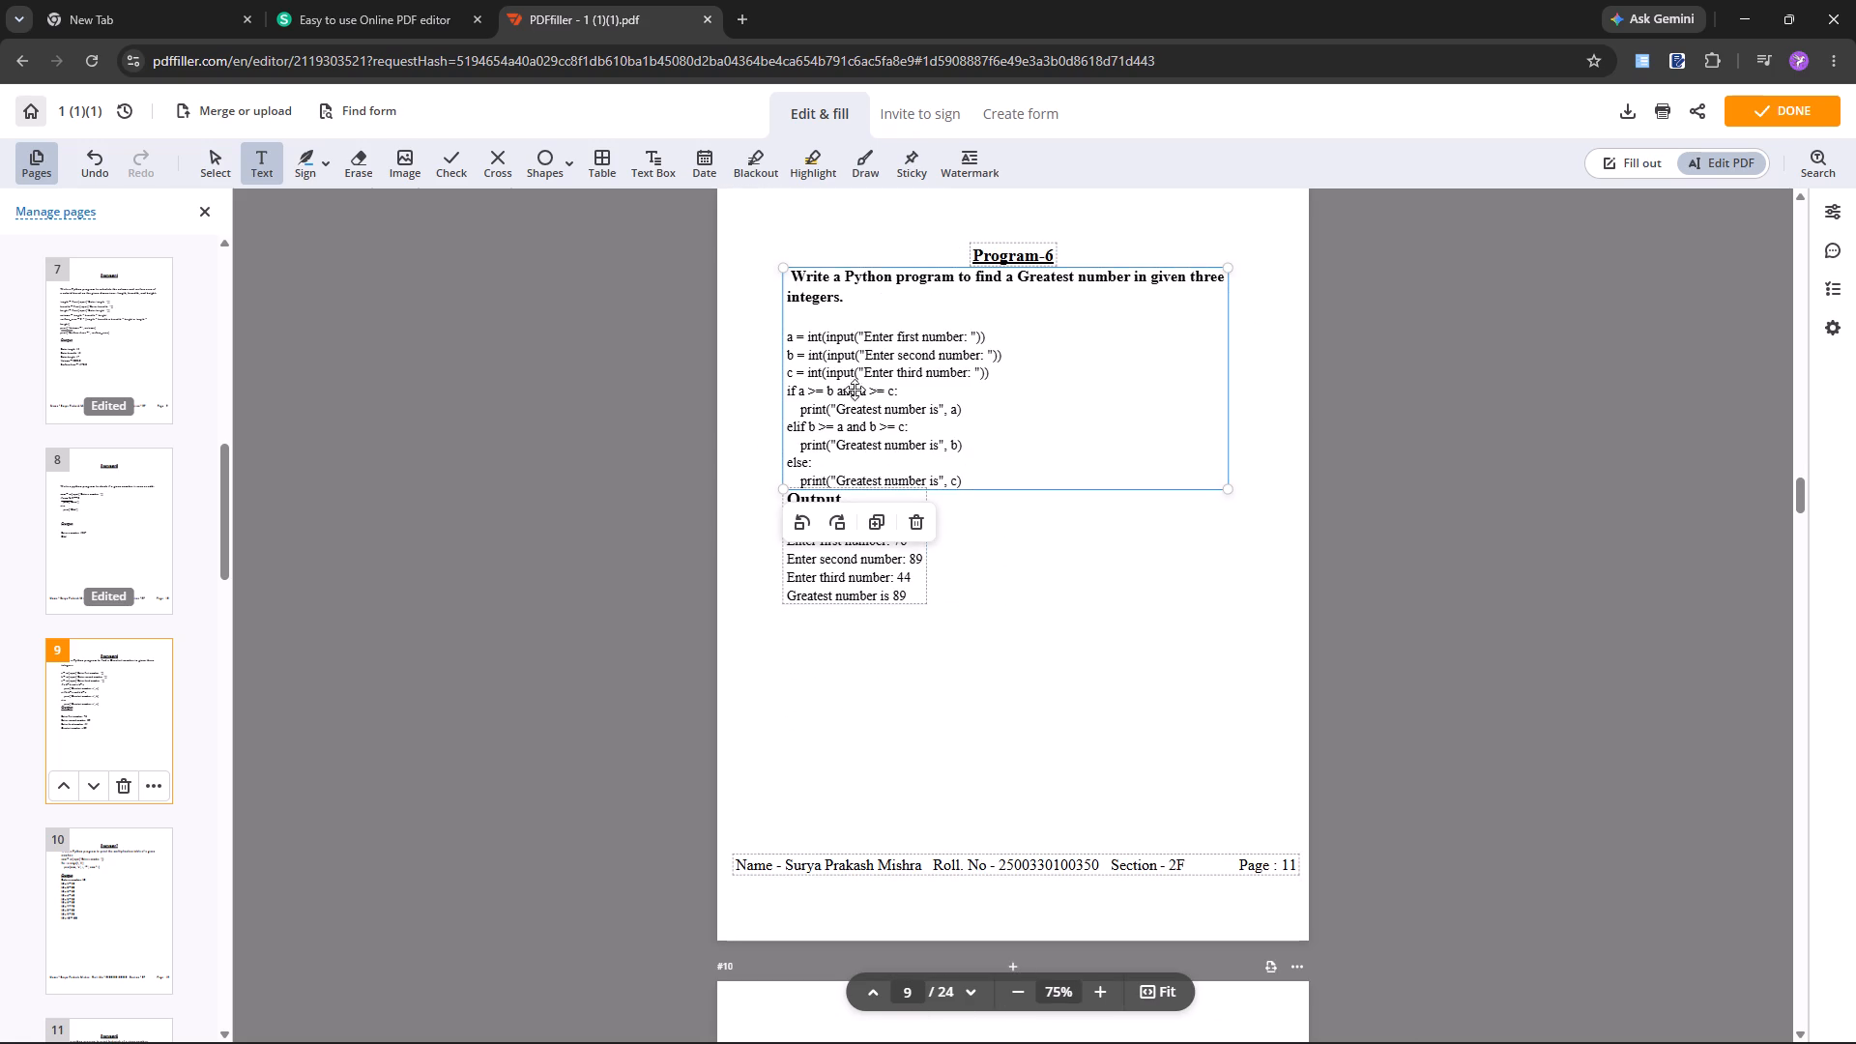
{"action": "left_click", "coordinate": [831, 337]}
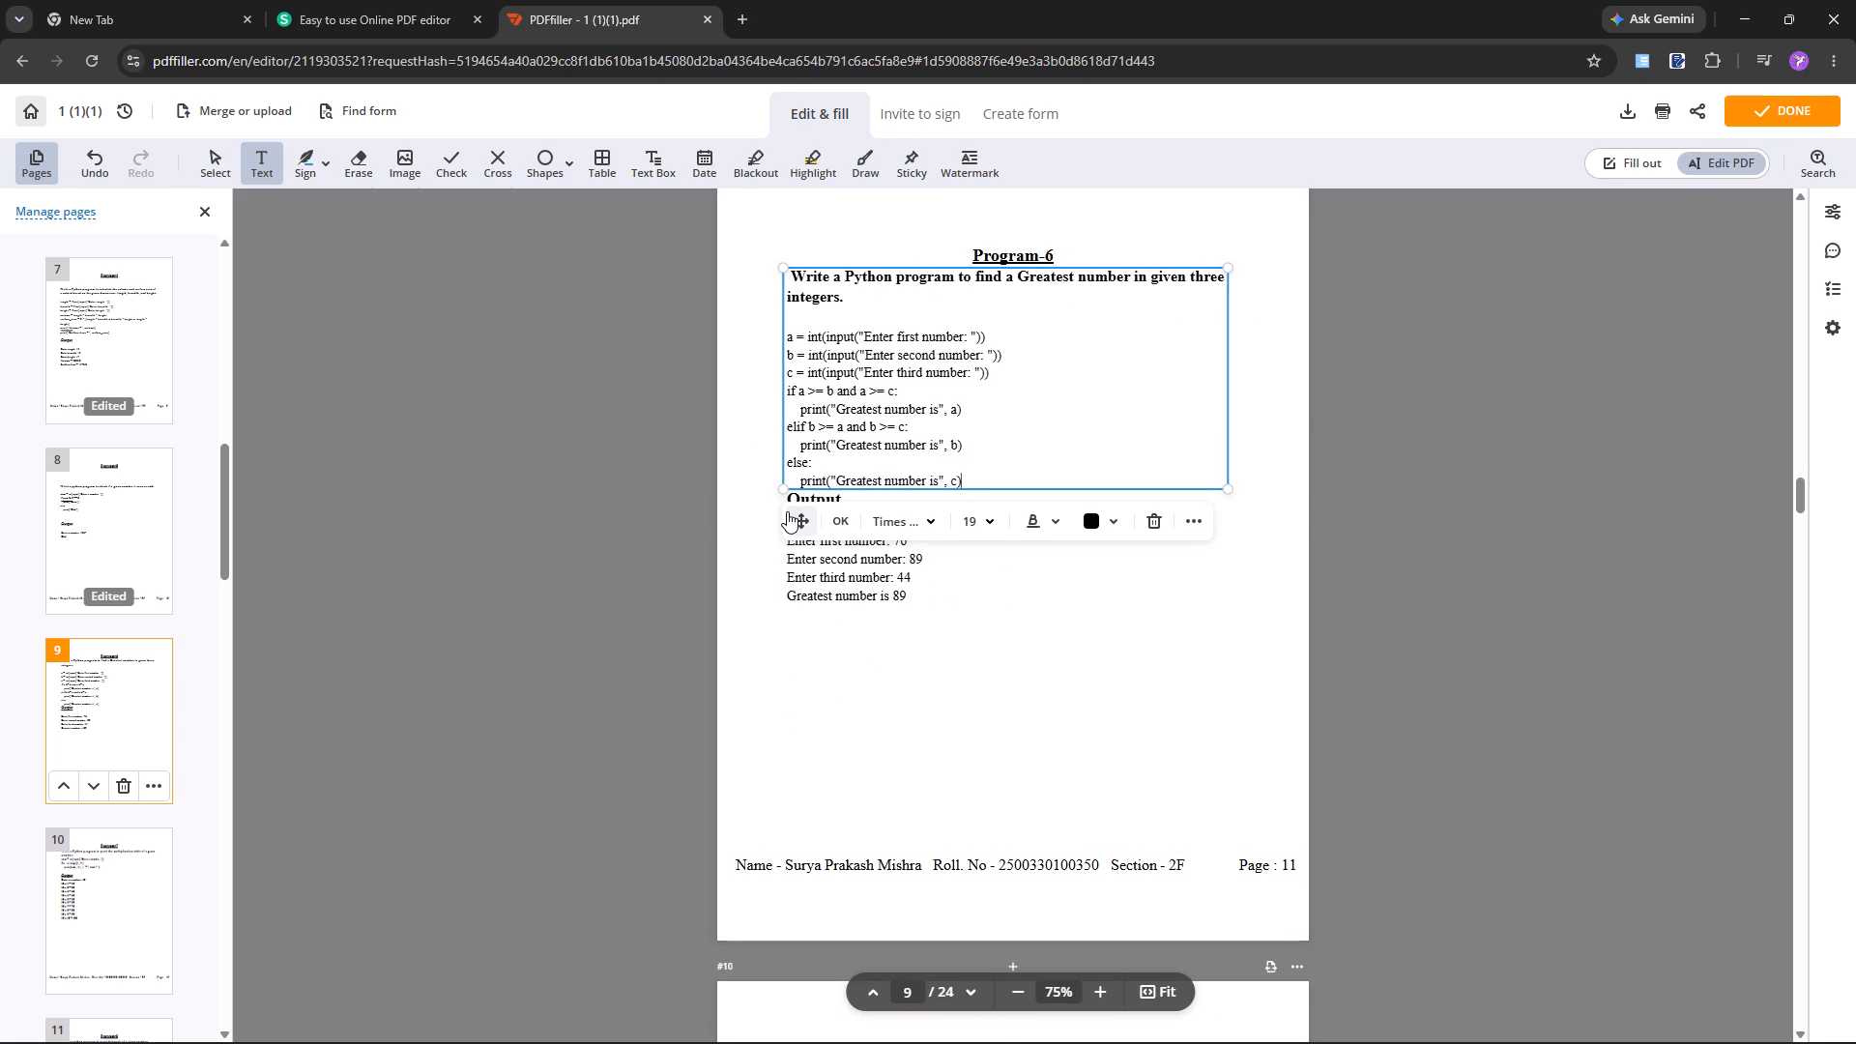
{"action": "left_click_drag", "start_coordinate": [796, 512], "coordinate": [796, 549]}
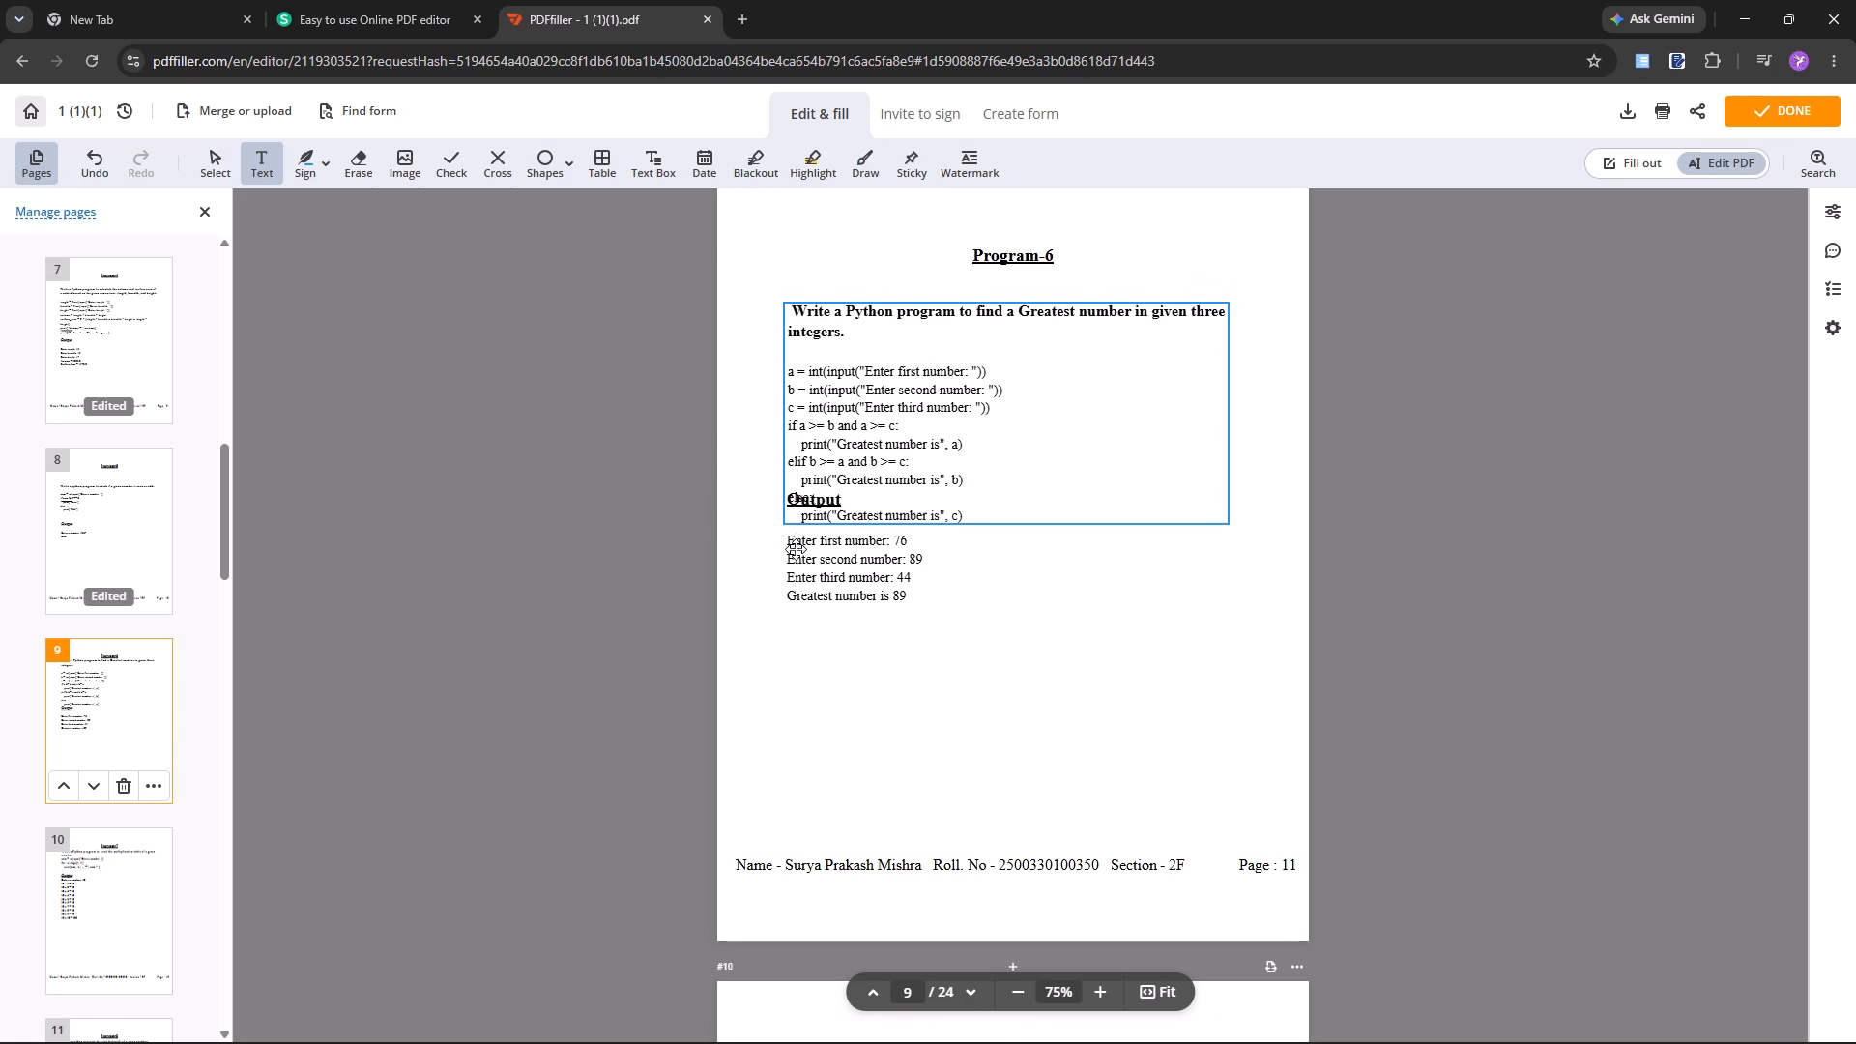
{"action": "left_click_drag", "start_coordinate": [796, 549], "coordinate": [789, 561]}
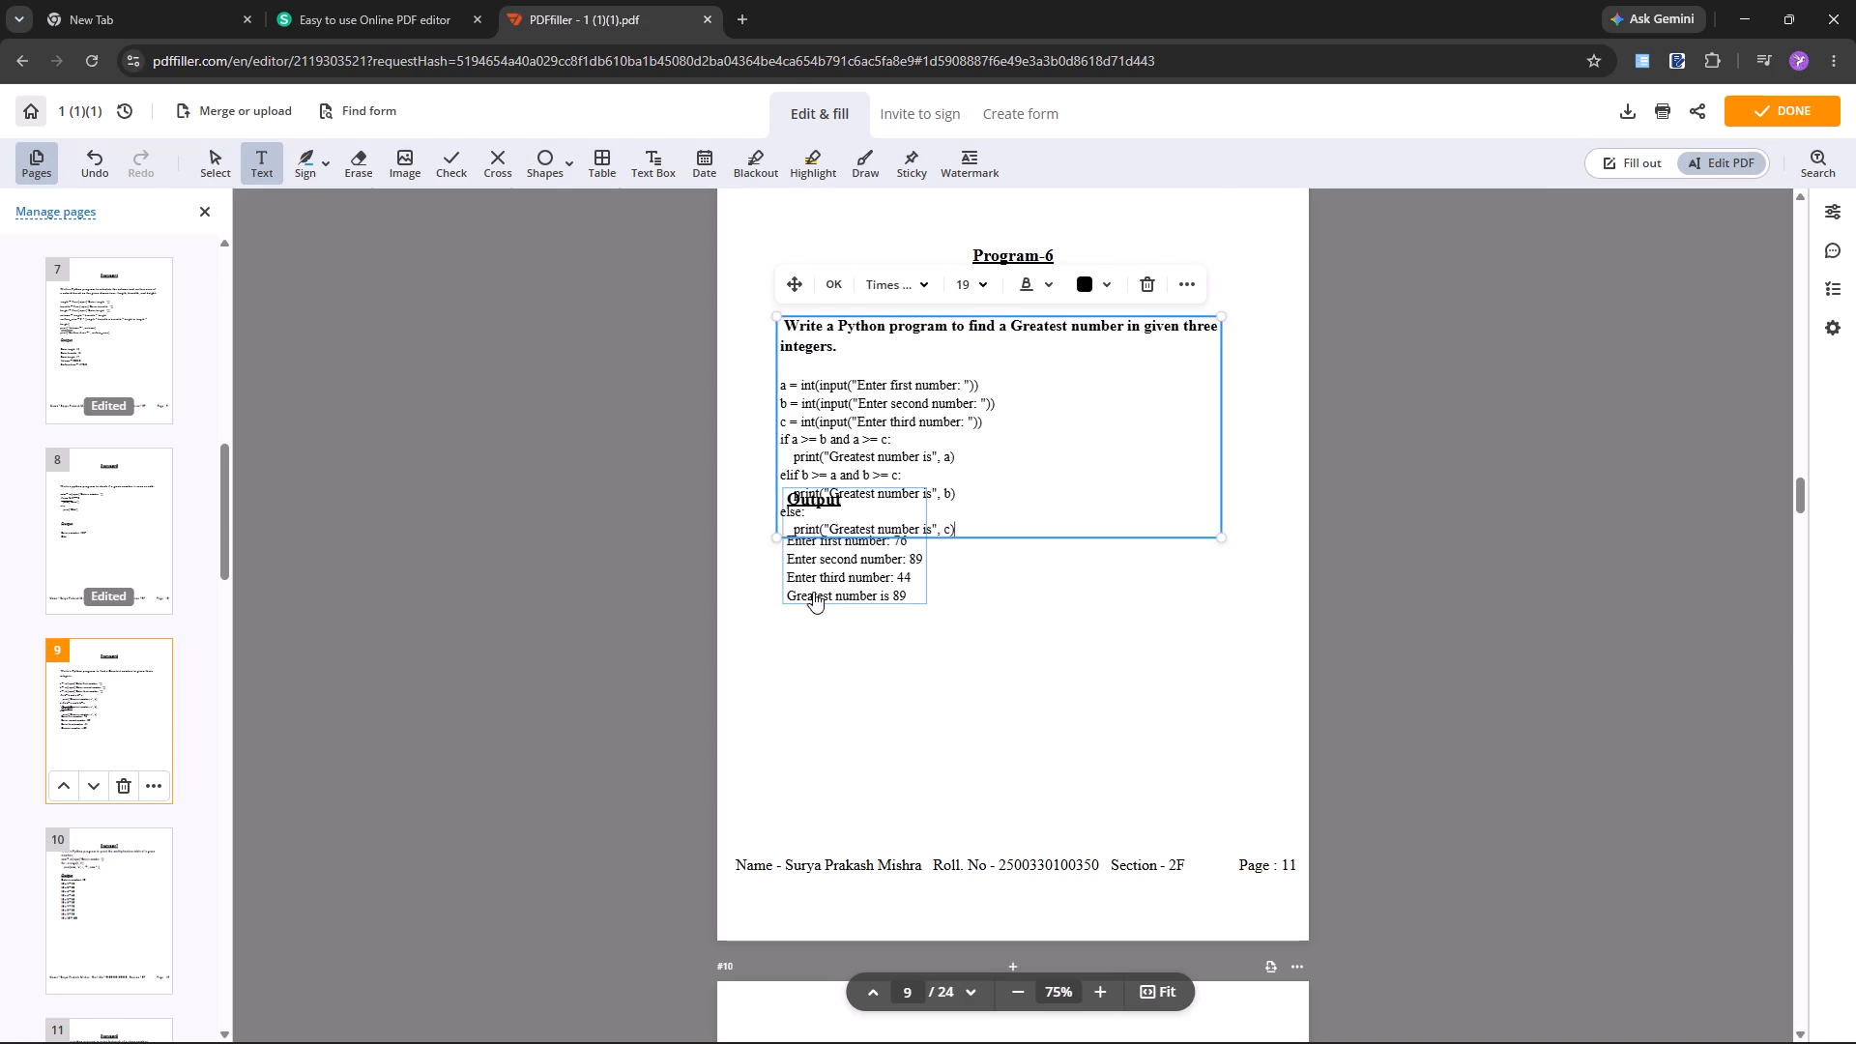
Move the Program-6 Output block down, leaving a gap below the last code line.
{"action": "left_click", "coordinate": [813, 592]}
{"action": "left_click", "coordinate": [813, 592]}
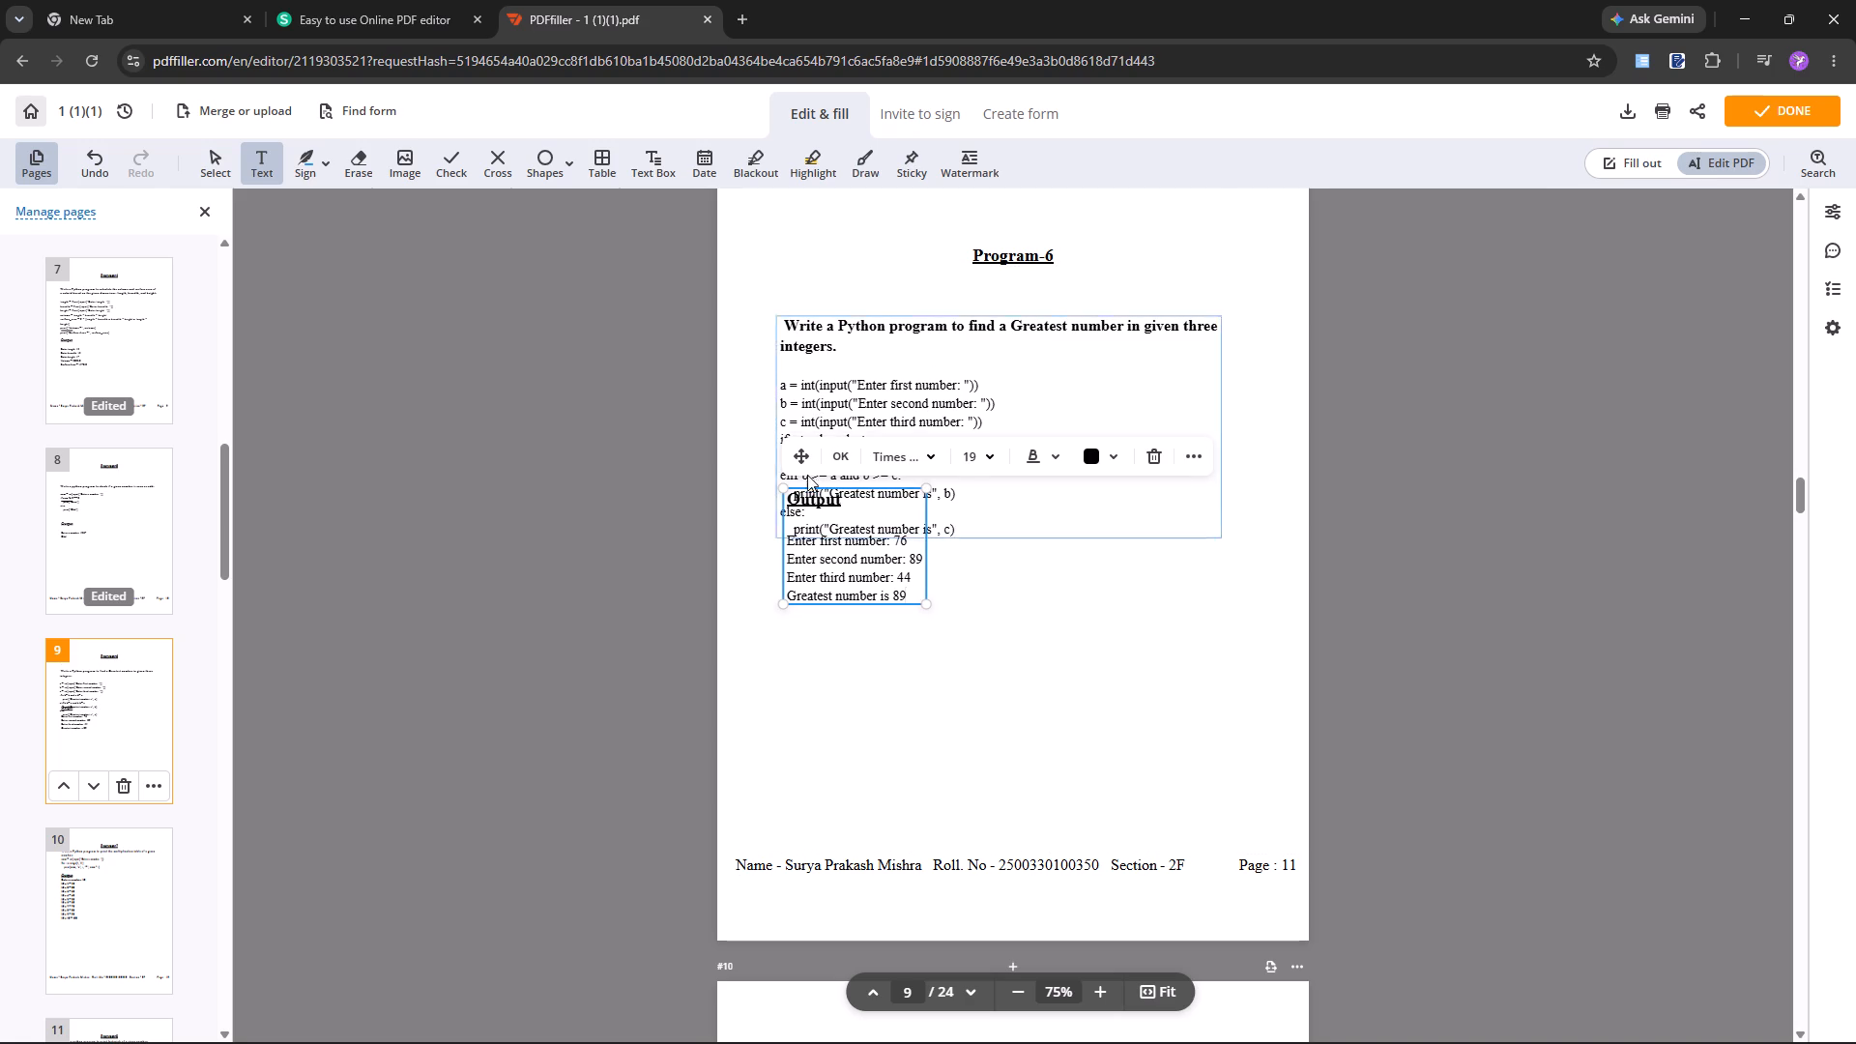
{"action": "left_click_drag", "start_coordinate": [801, 454], "coordinate": [800, 519]}
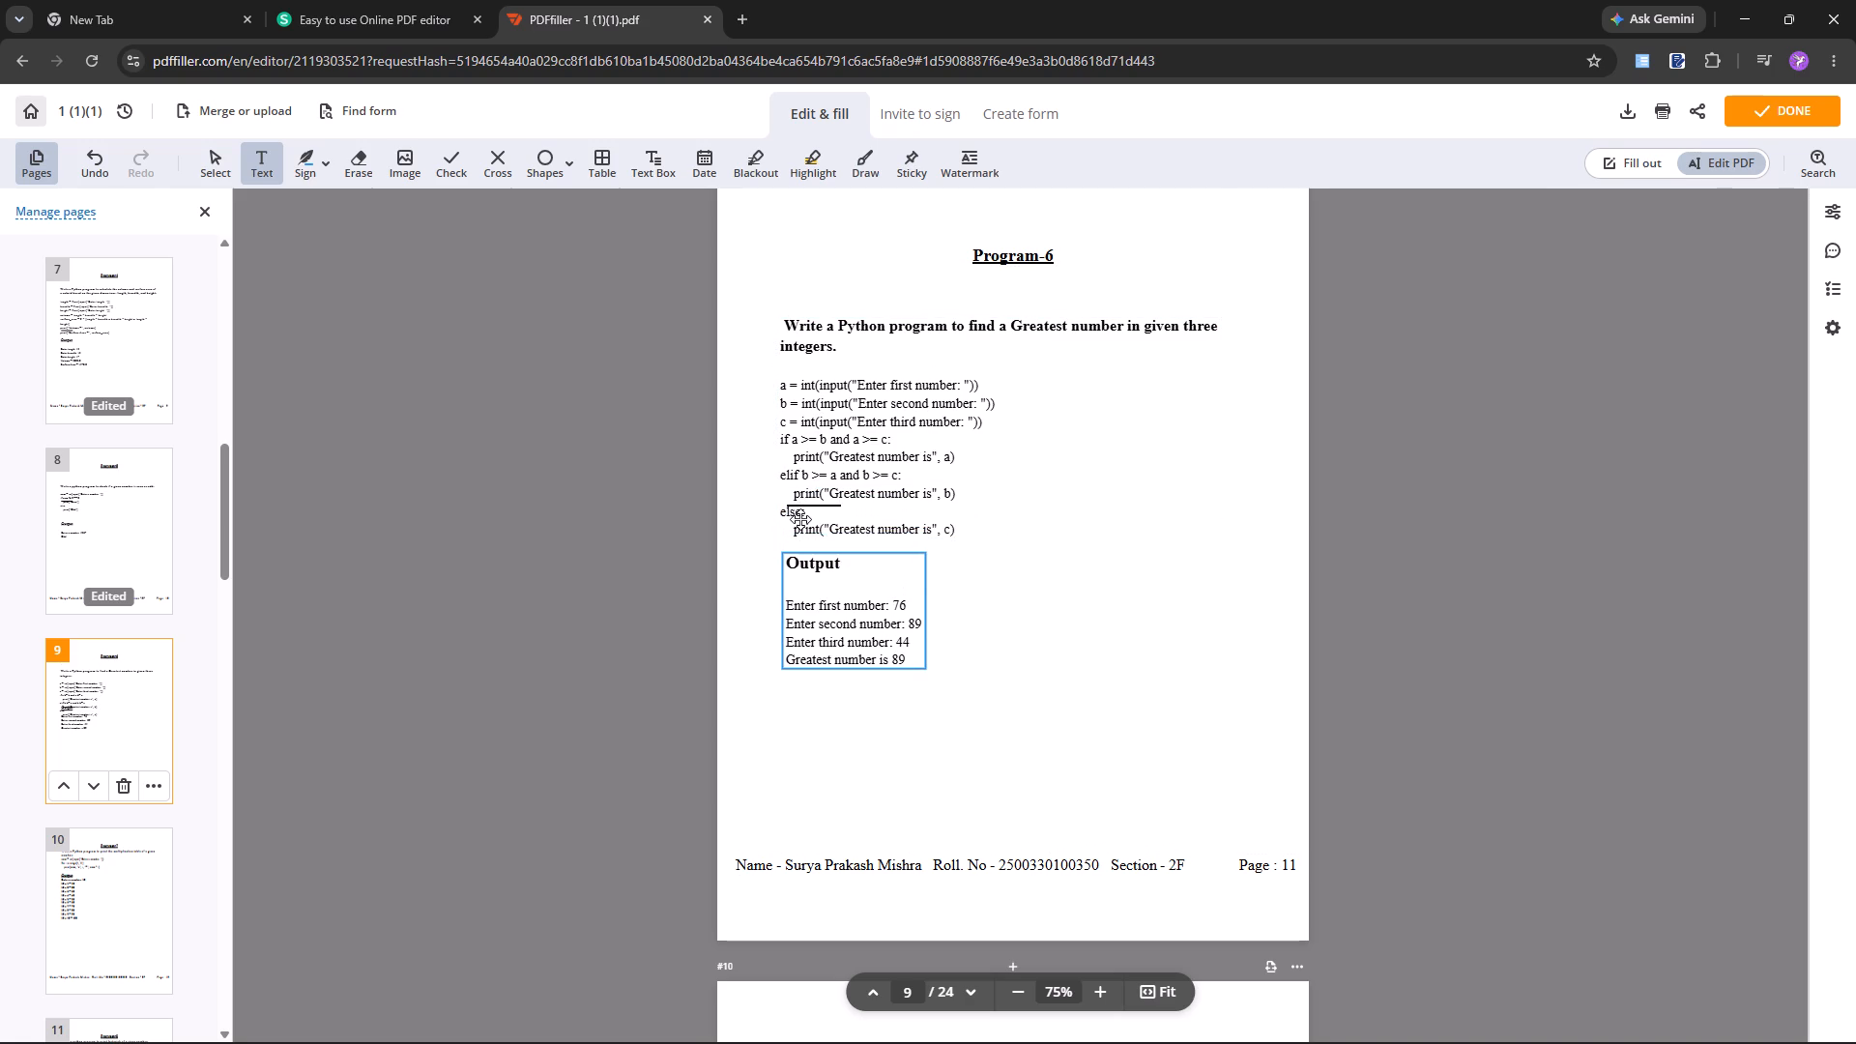
{"action": "left_click_drag", "start_coordinate": [800, 519], "coordinate": [800, 526]}
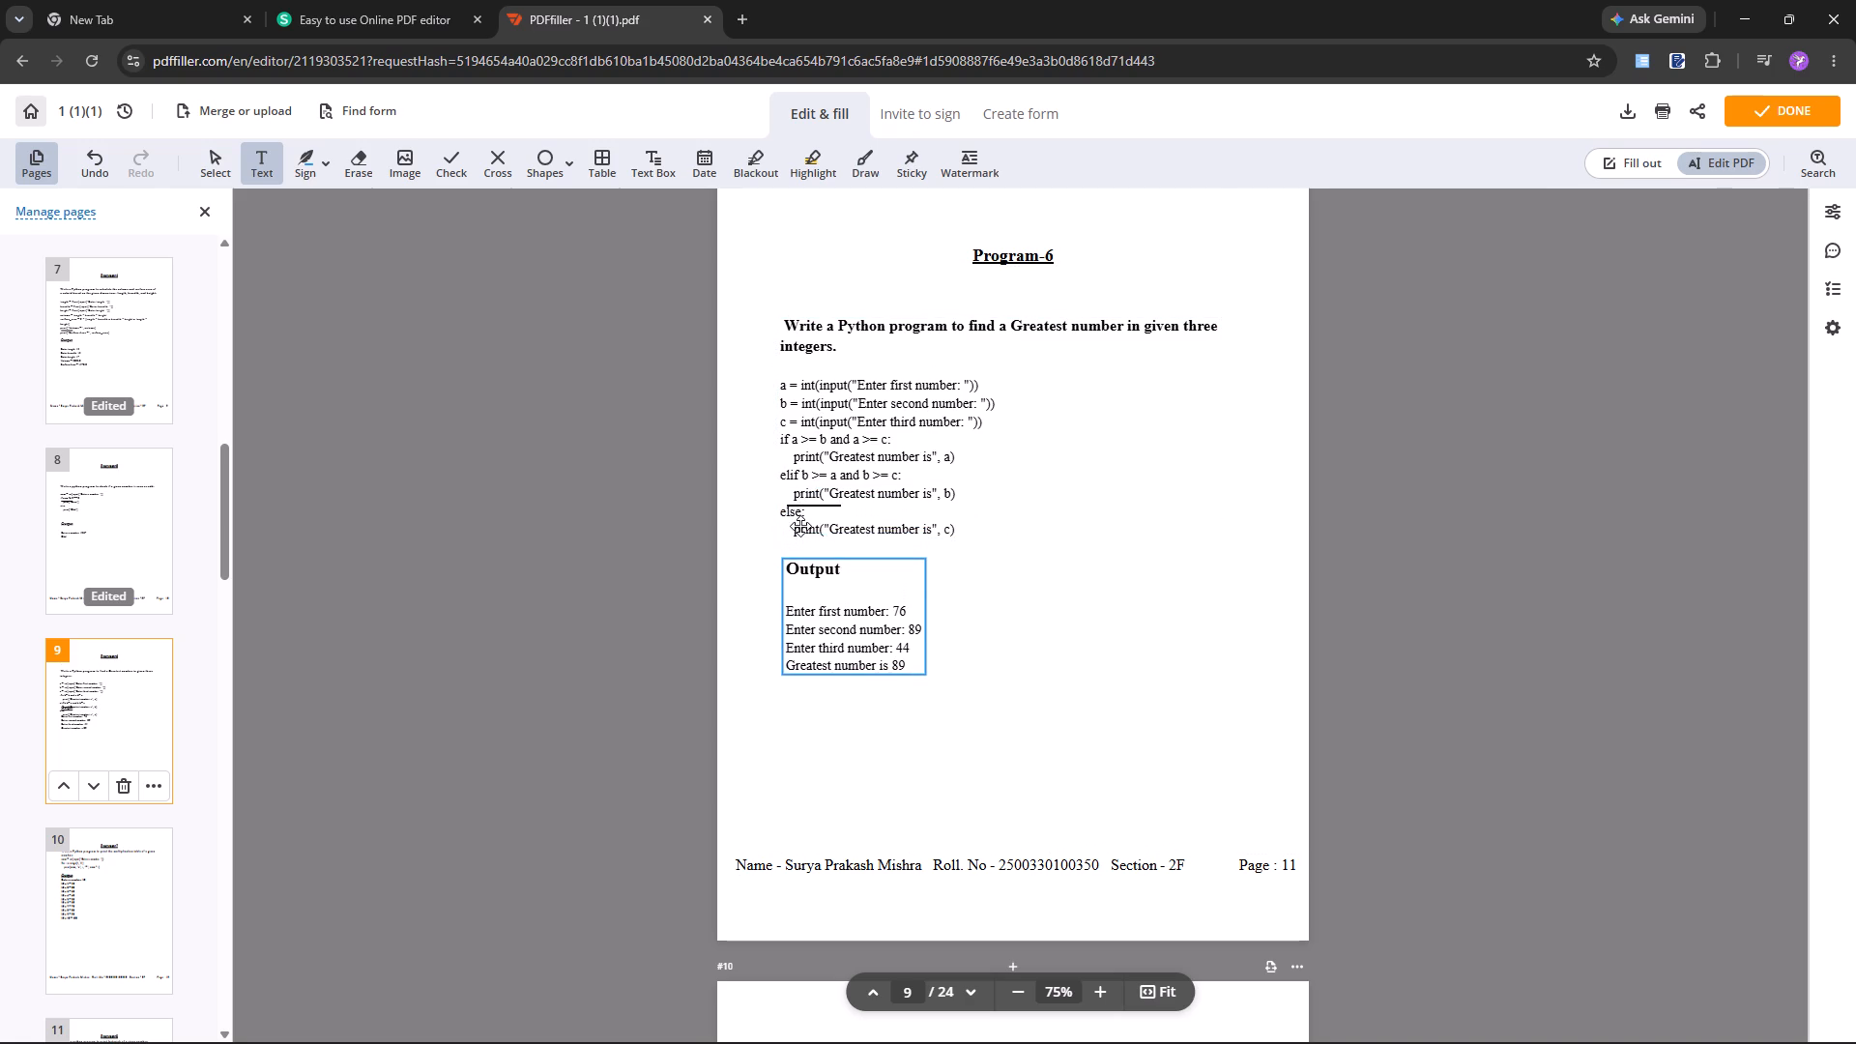
{"action": "left_click_drag", "start_coordinate": [800, 526], "coordinate": [799, 529]}
Erase the leftover underline between the print("Greatest number is", b) and "else:" lines of Program-6 using freehand eraser strokes.
{"action": "double_click", "coordinate": [1100, 1002]}
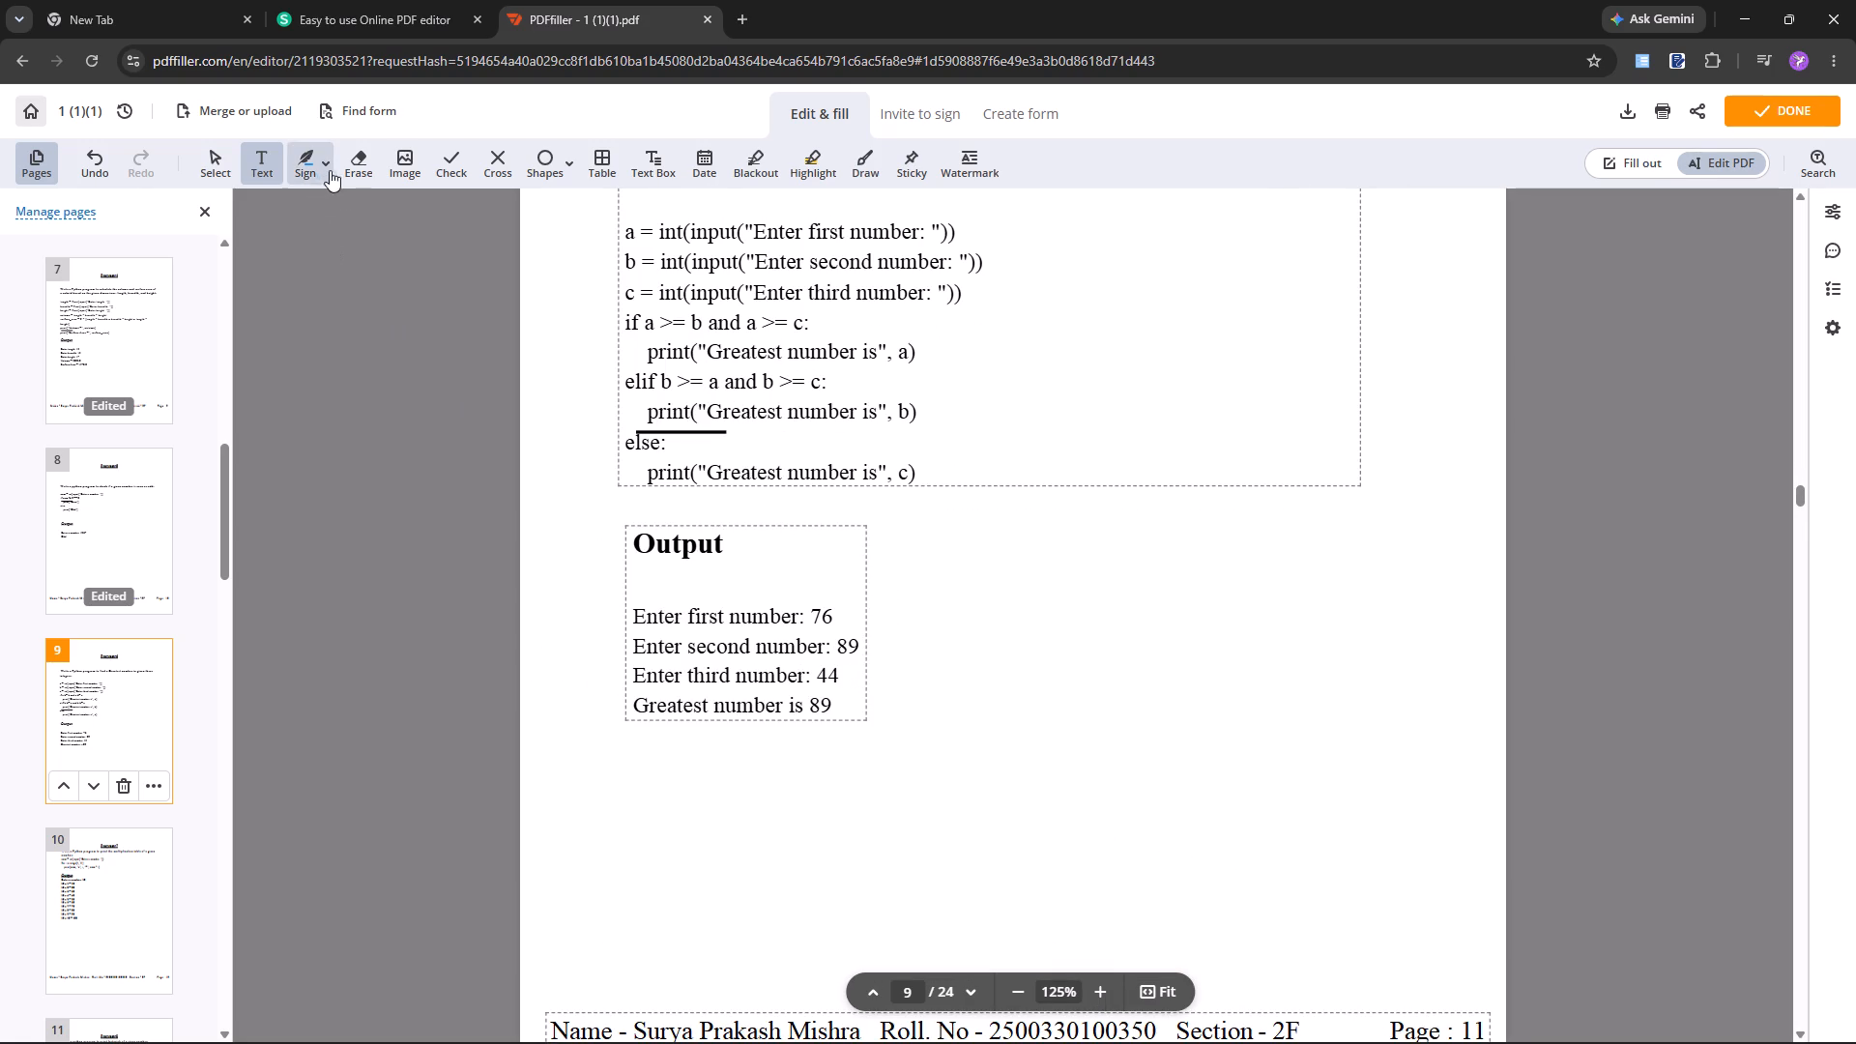
{"action": "left_click", "coordinate": [347, 168]}
{"action": "left_click", "coordinate": [380, 204]}
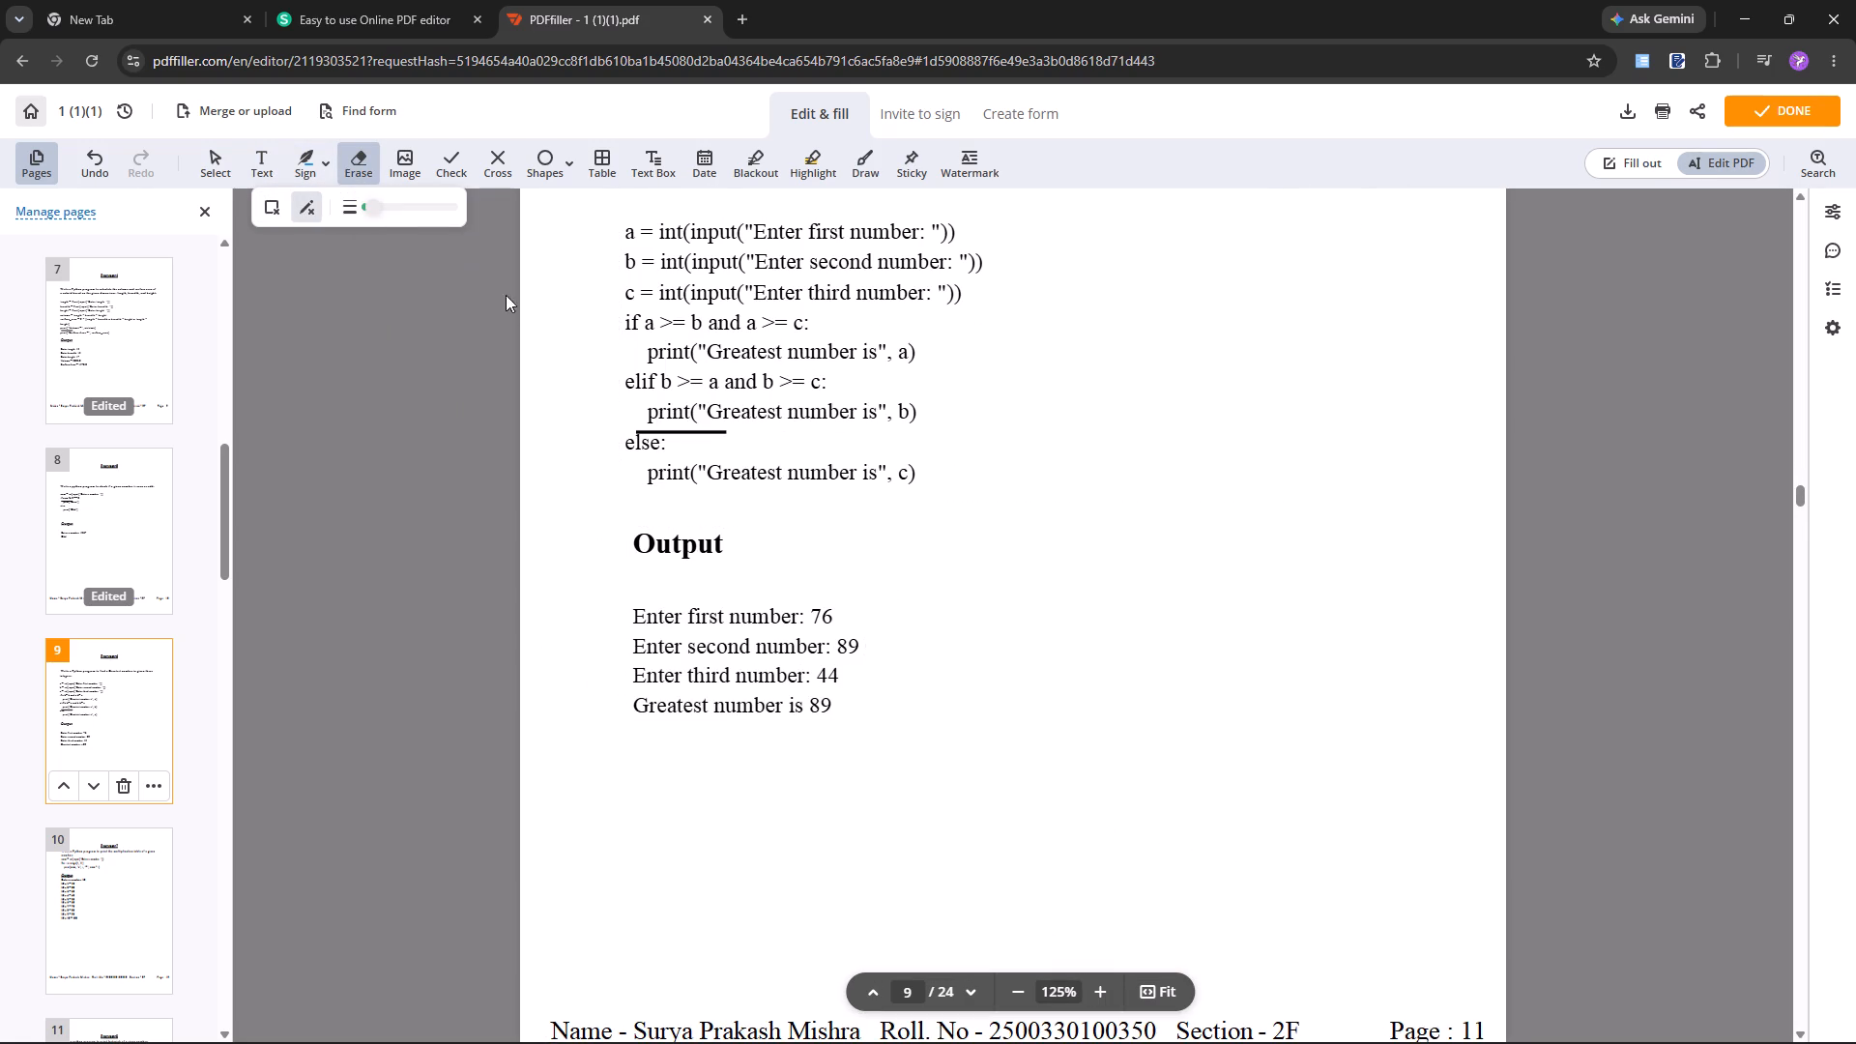
{"action": "left_click", "coordinate": [1096, 985]}
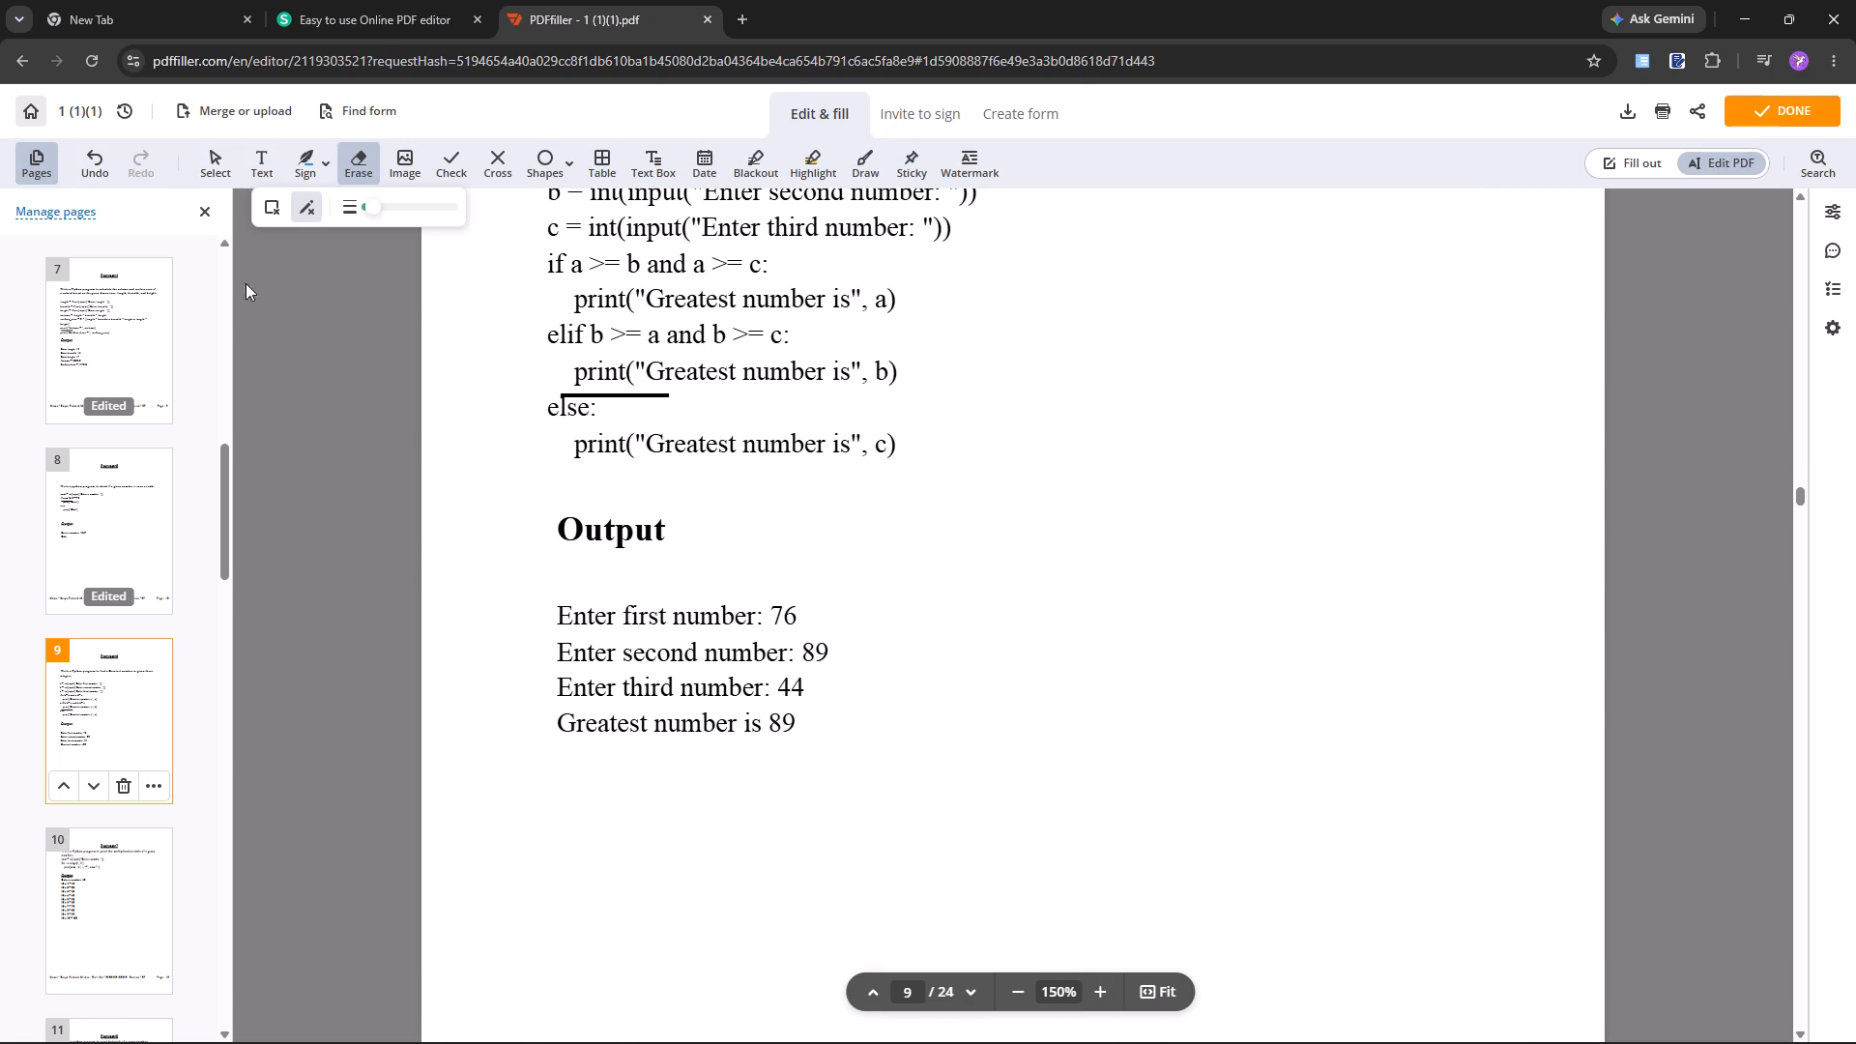
{"action": "left_click_drag", "start_coordinate": [558, 393], "coordinate": [575, 397]}
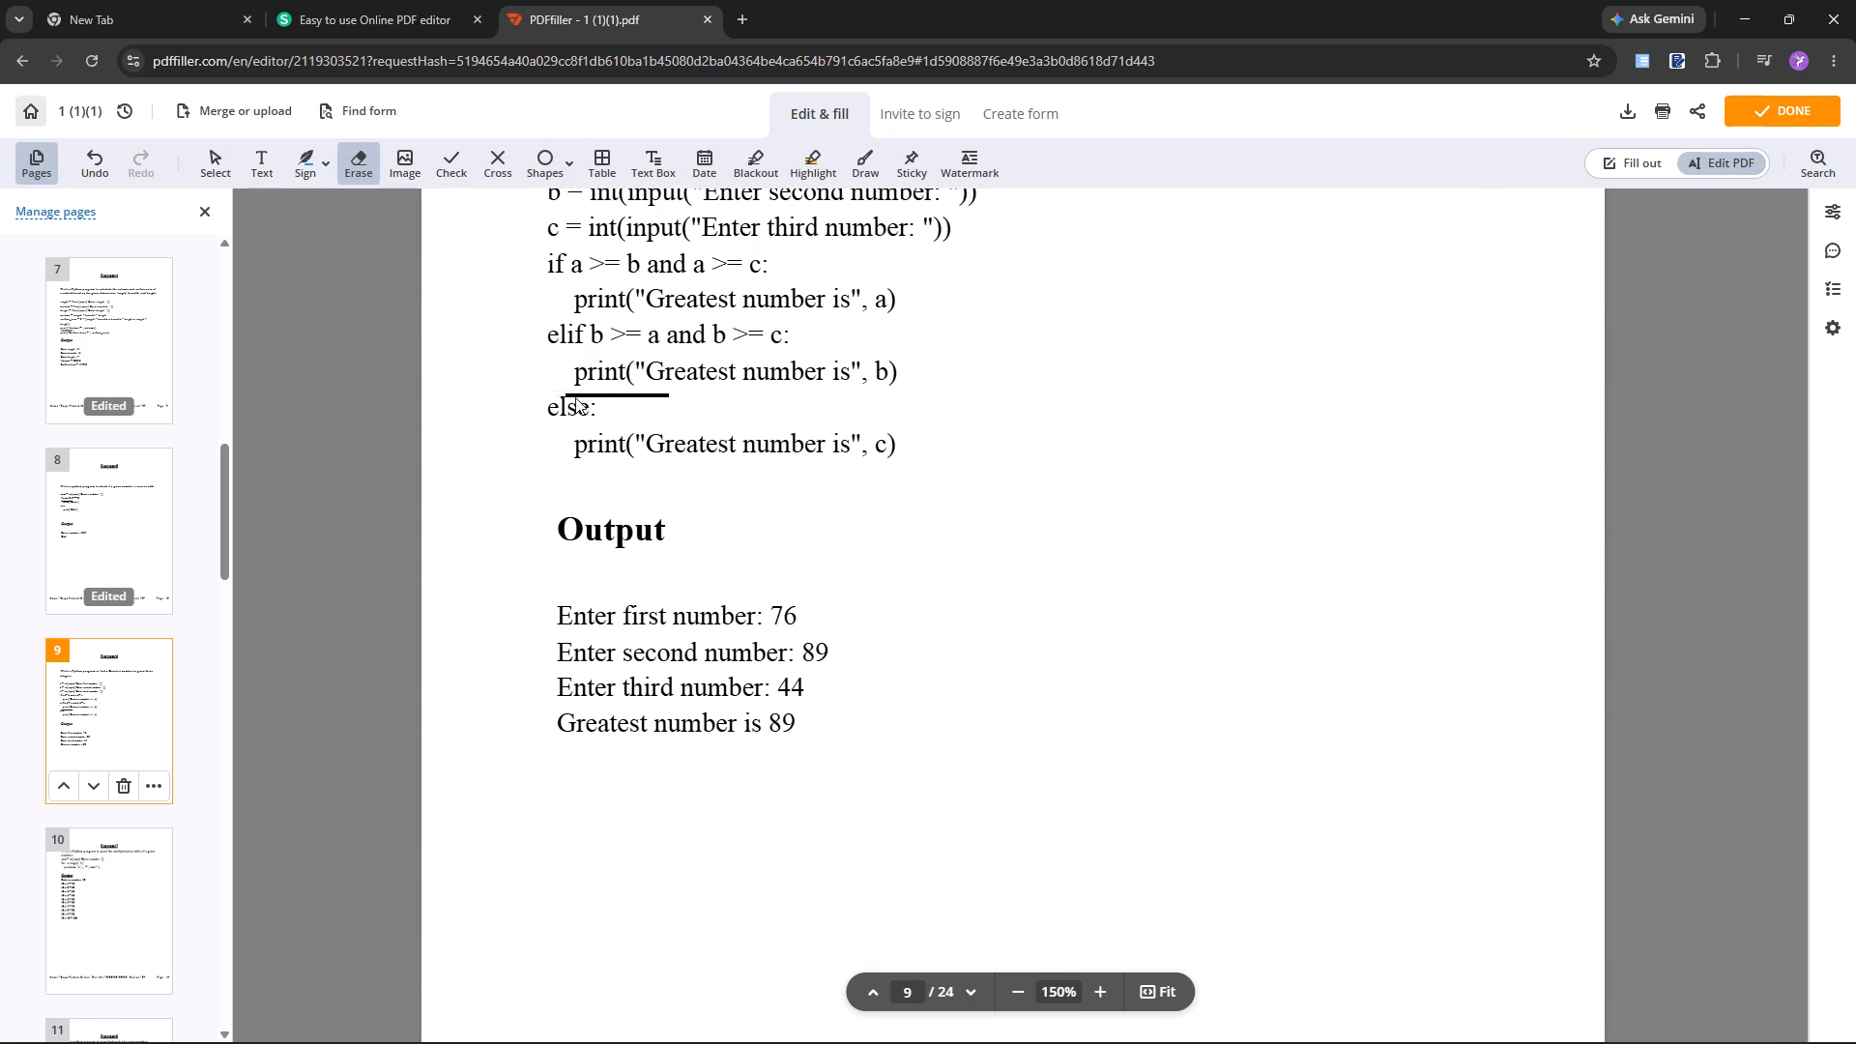
{"action": "left_click_drag", "start_coordinate": [575, 397], "coordinate": [668, 403]}
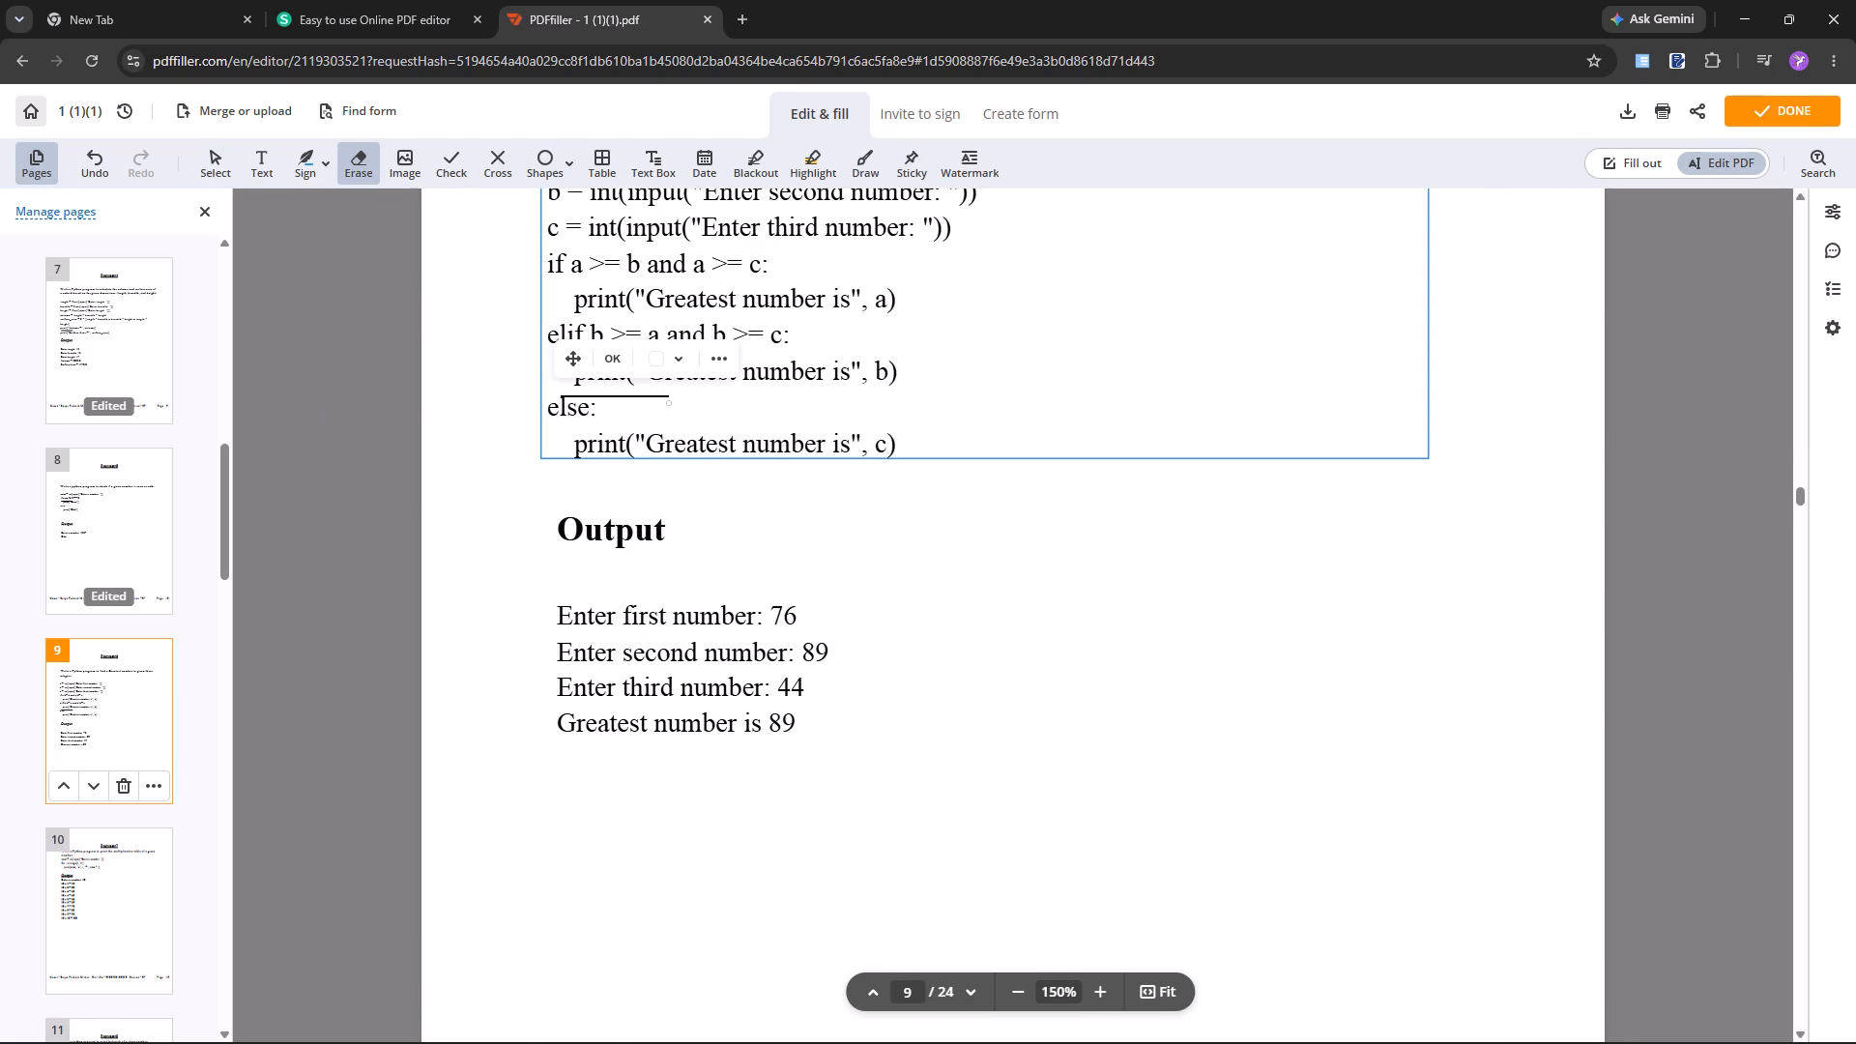
{"action": "left_click", "coordinate": [302, 337]}
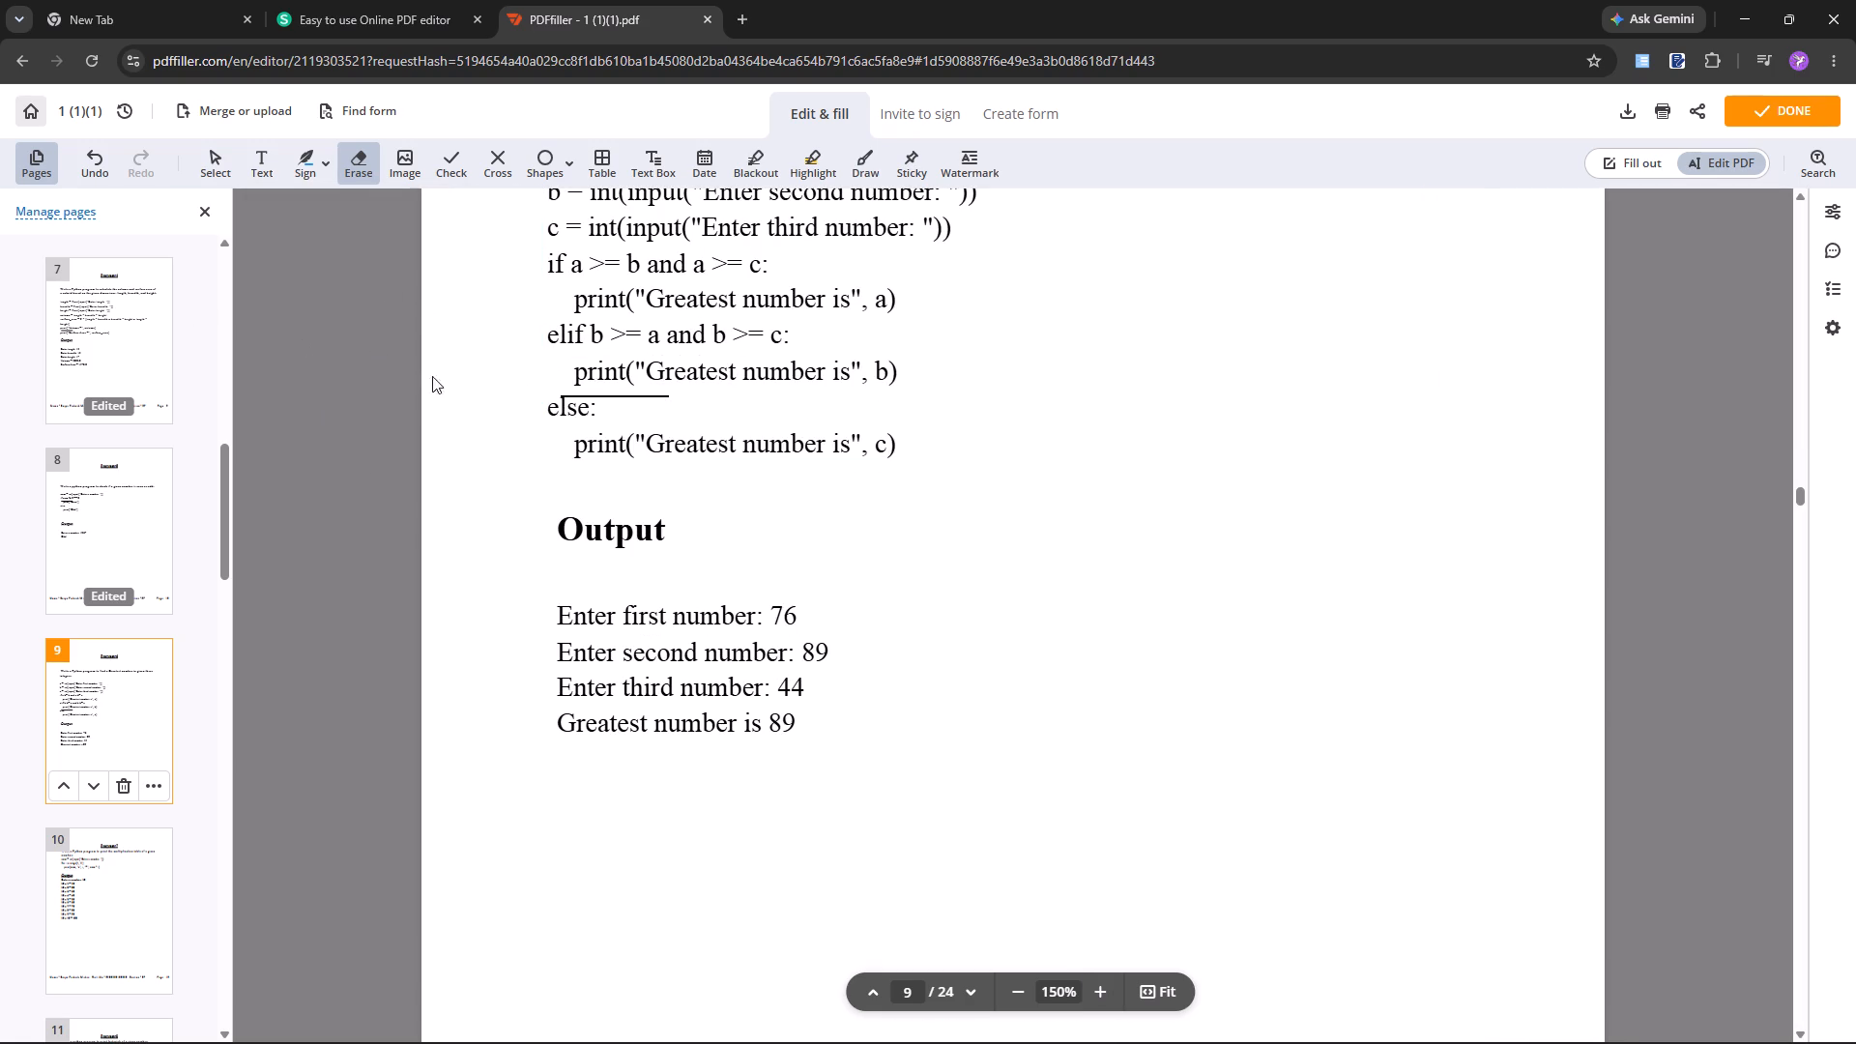
{"action": "left_click_drag", "start_coordinate": [559, 397], "coordinate": [600, 391]}
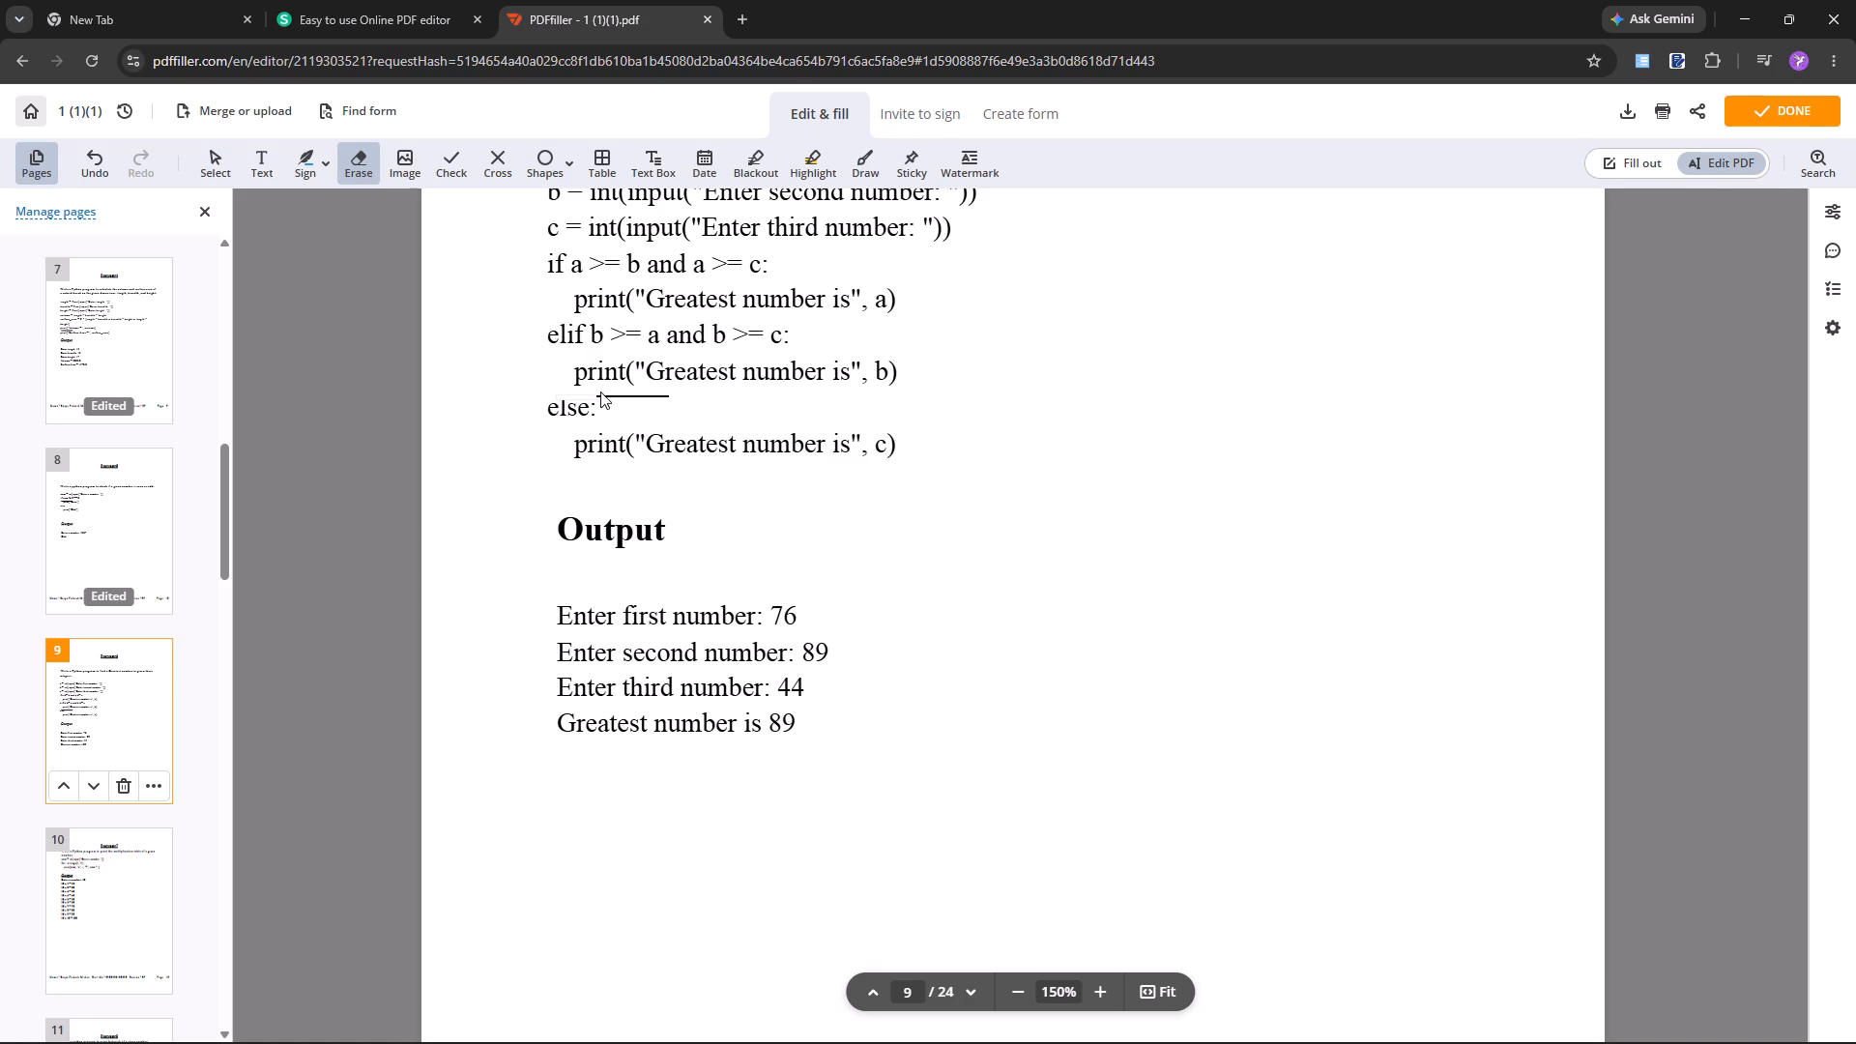
{"action": "left_click_drag", "start_coordinate": [600, 391], "coordinate": [679, 394]}
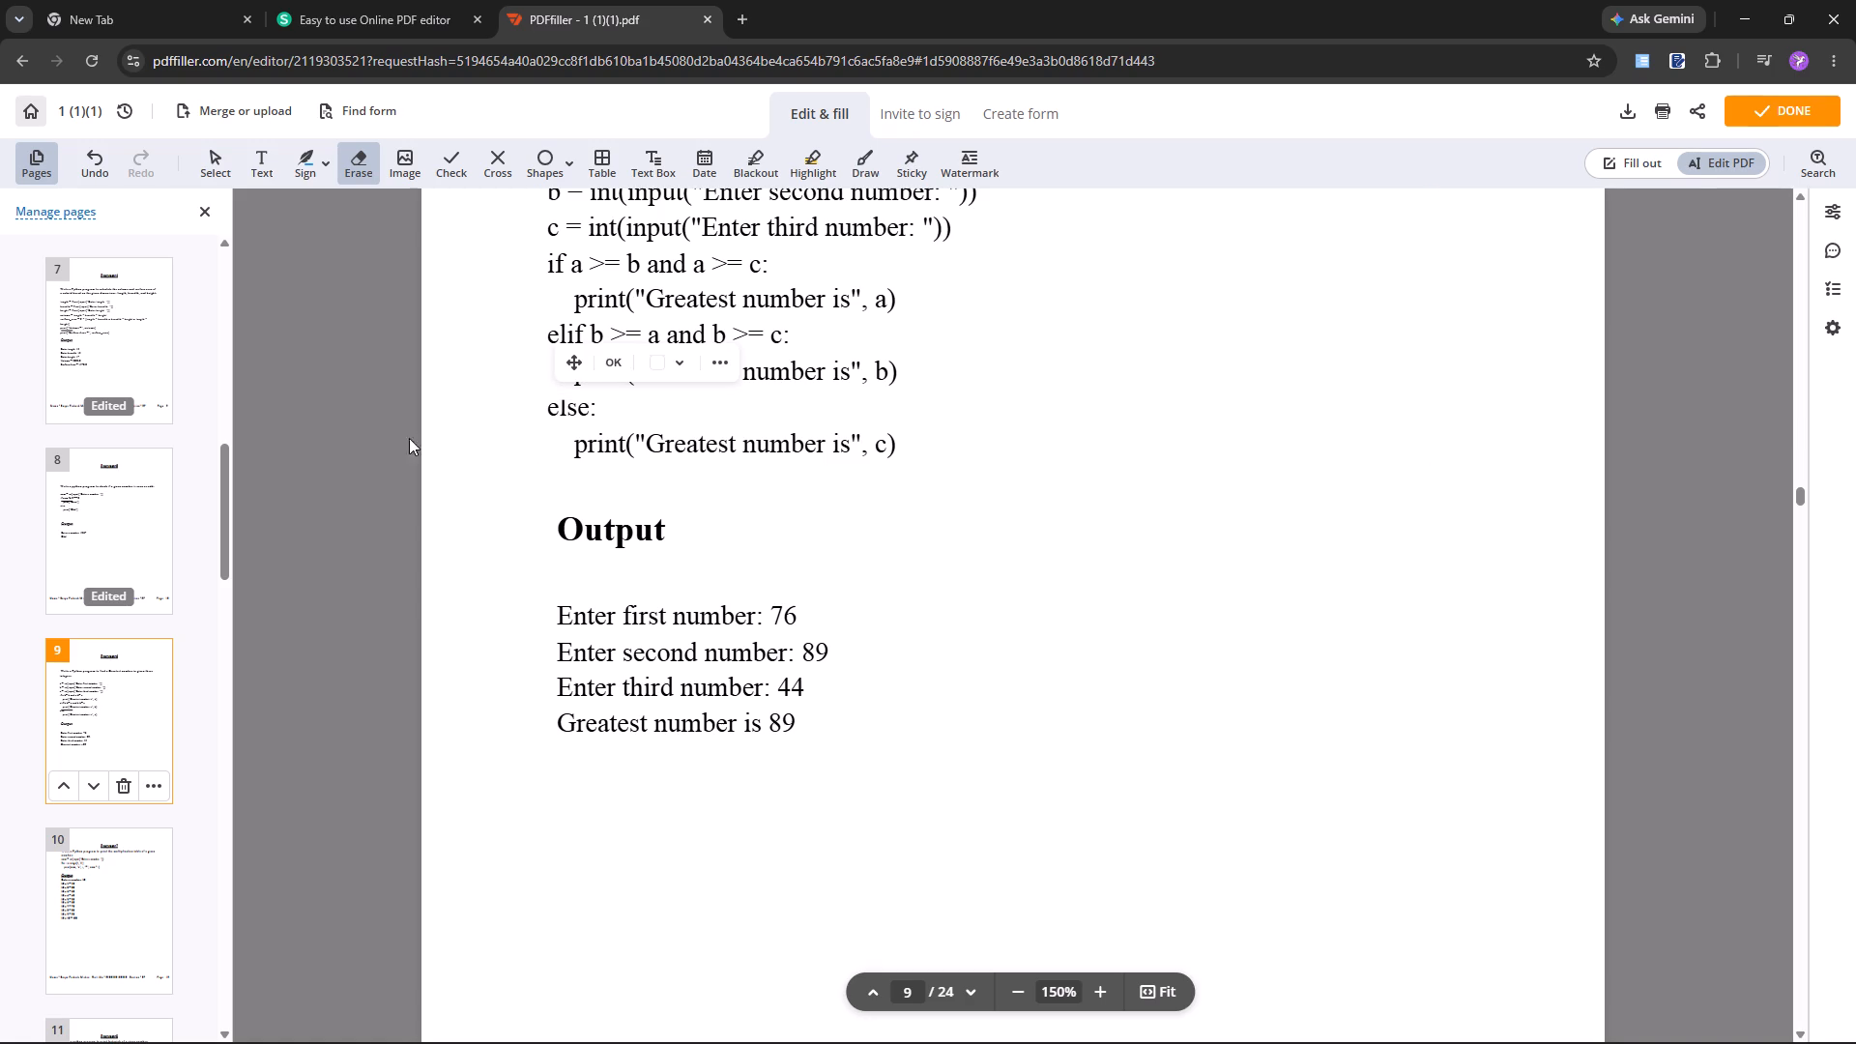
{"action": "left_click", "coordinate": [378, 439]}
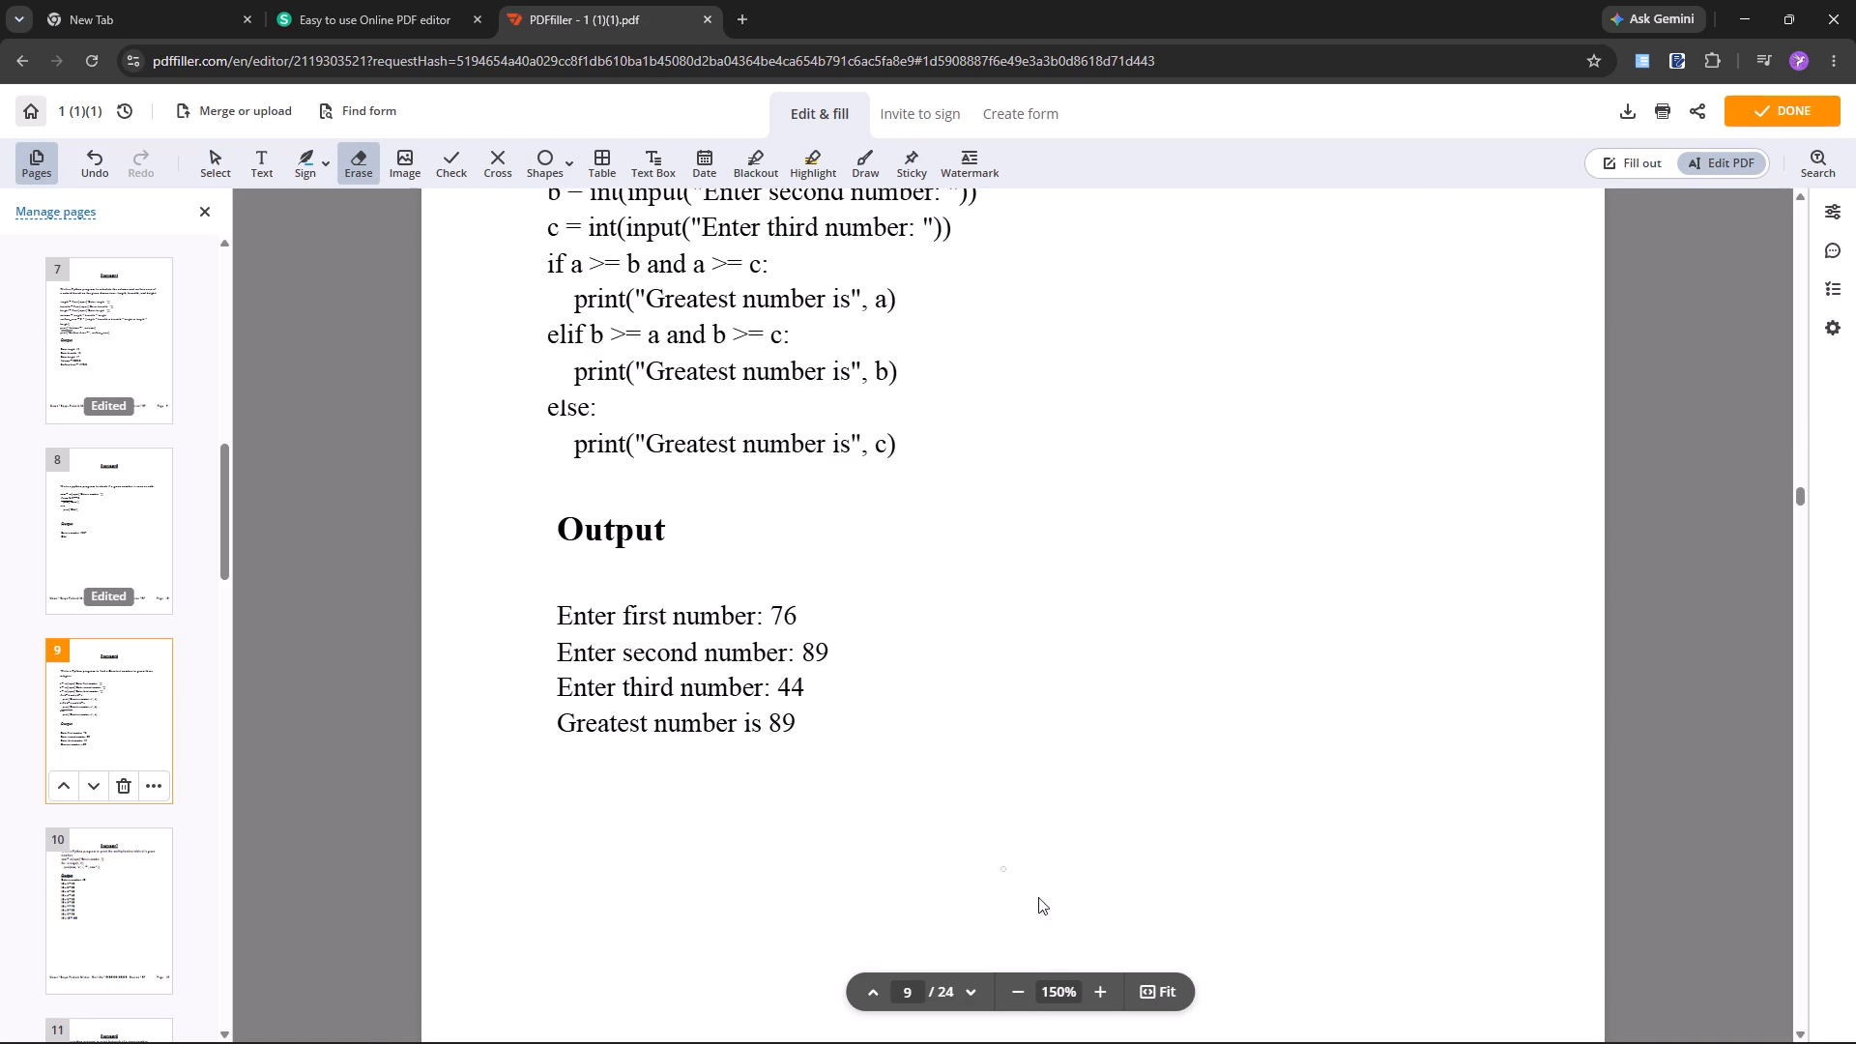
Insert a blank line between the Program-7 question and its first code line on page 10.
{"action": "double_click", "coordinate": [1018, 996]}
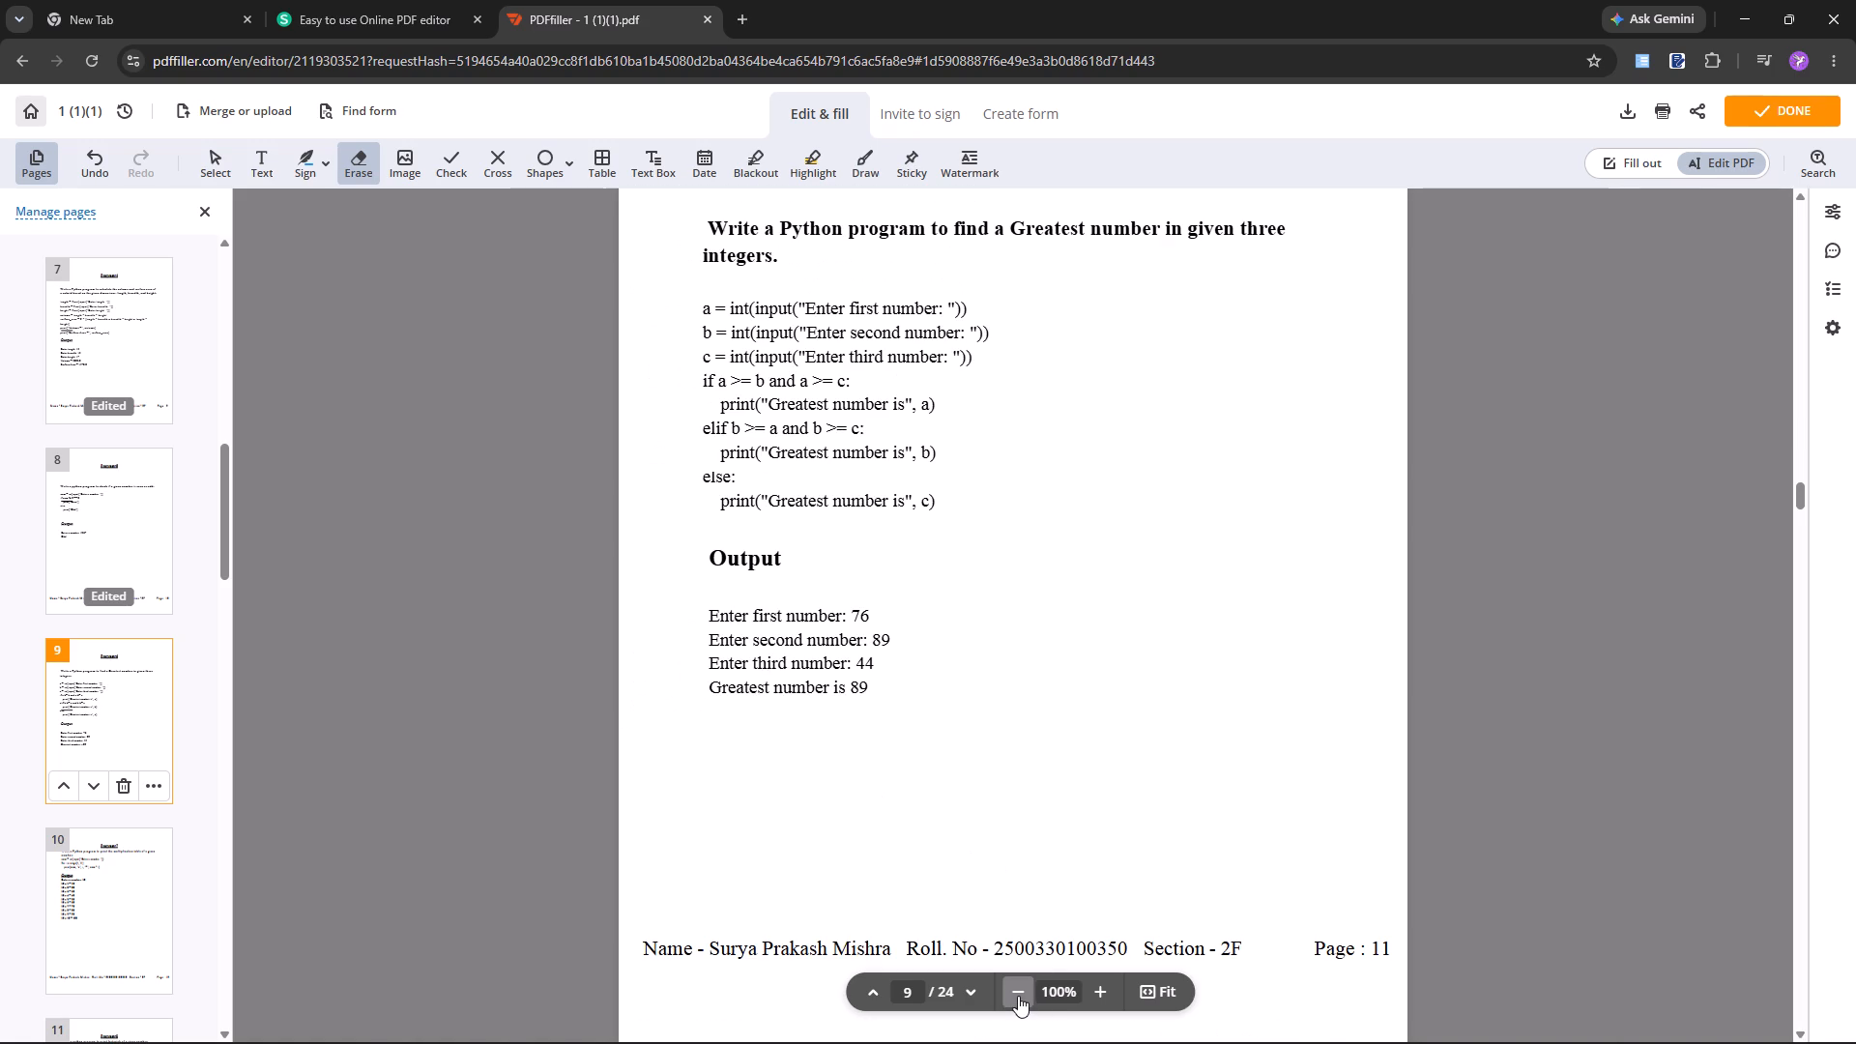
{"action": "left_click", "coordinate": [1019, 996]}
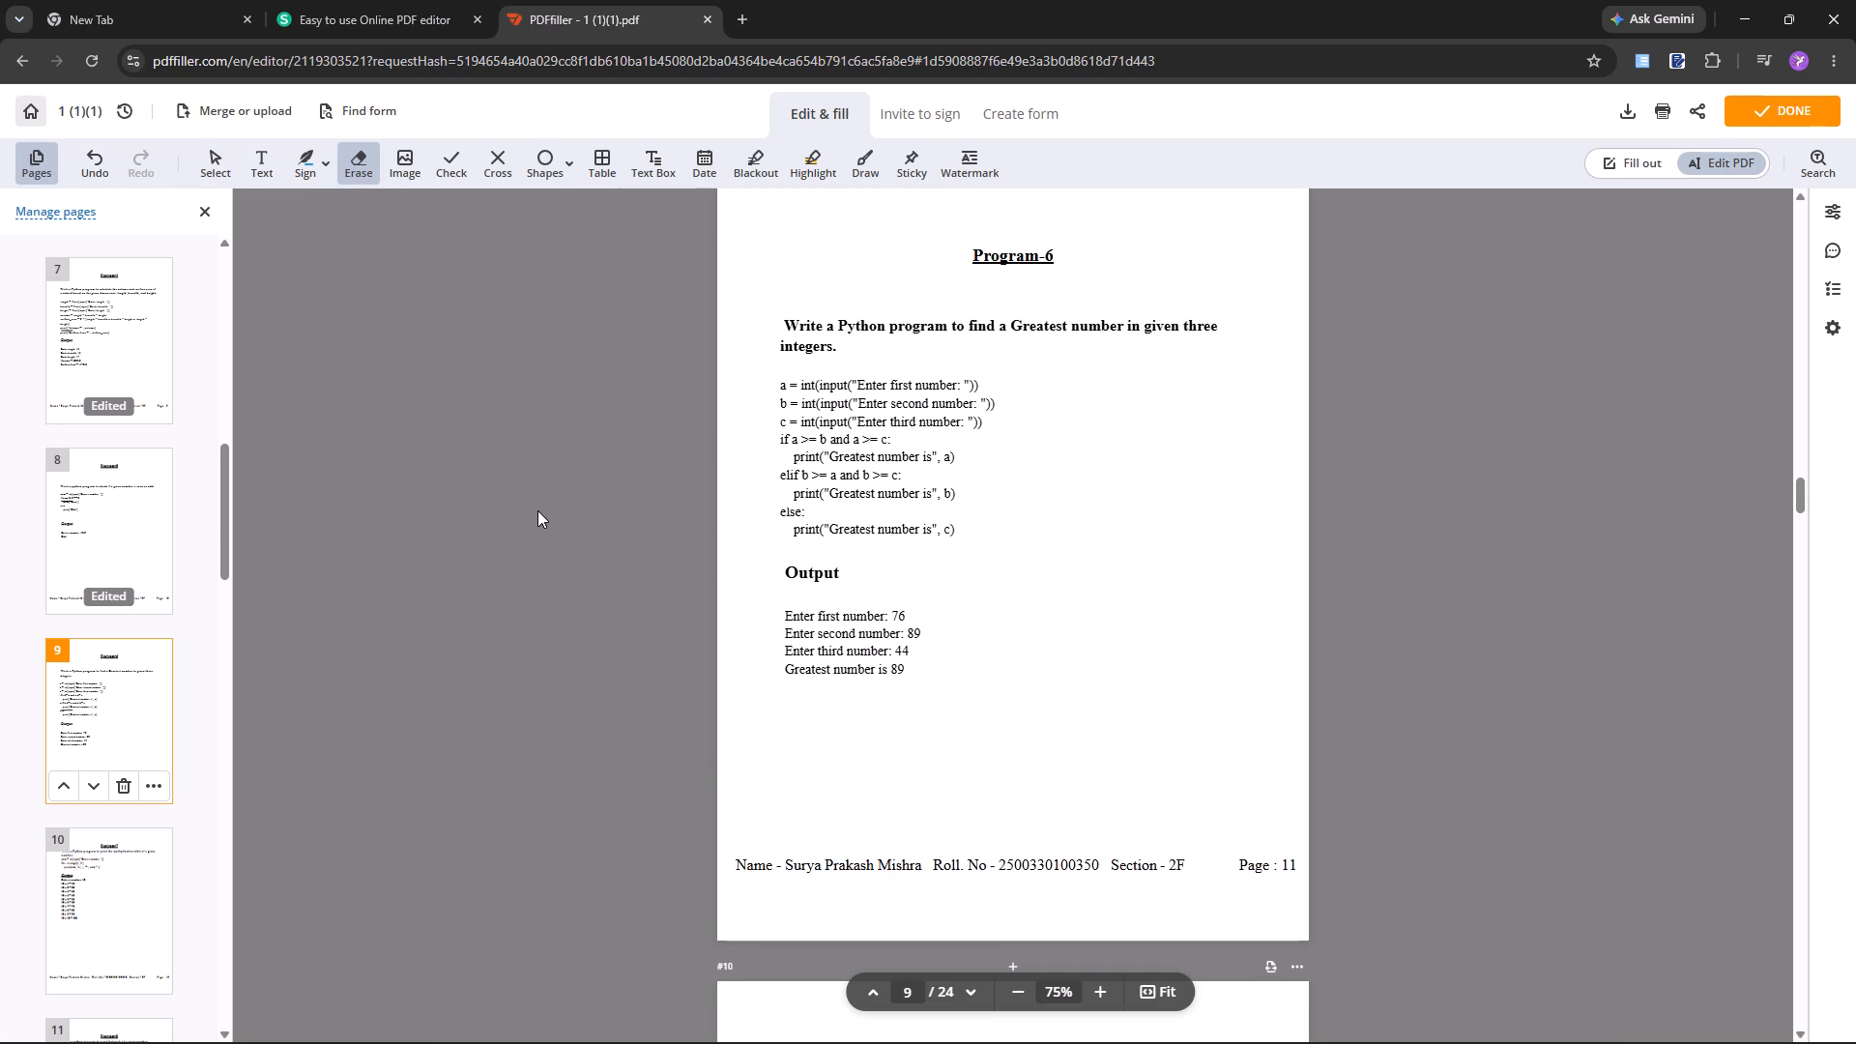
{"action": "scroll", "coordinate": [537, 510], "scroll_direction": "down", "scroll_amount": 7}
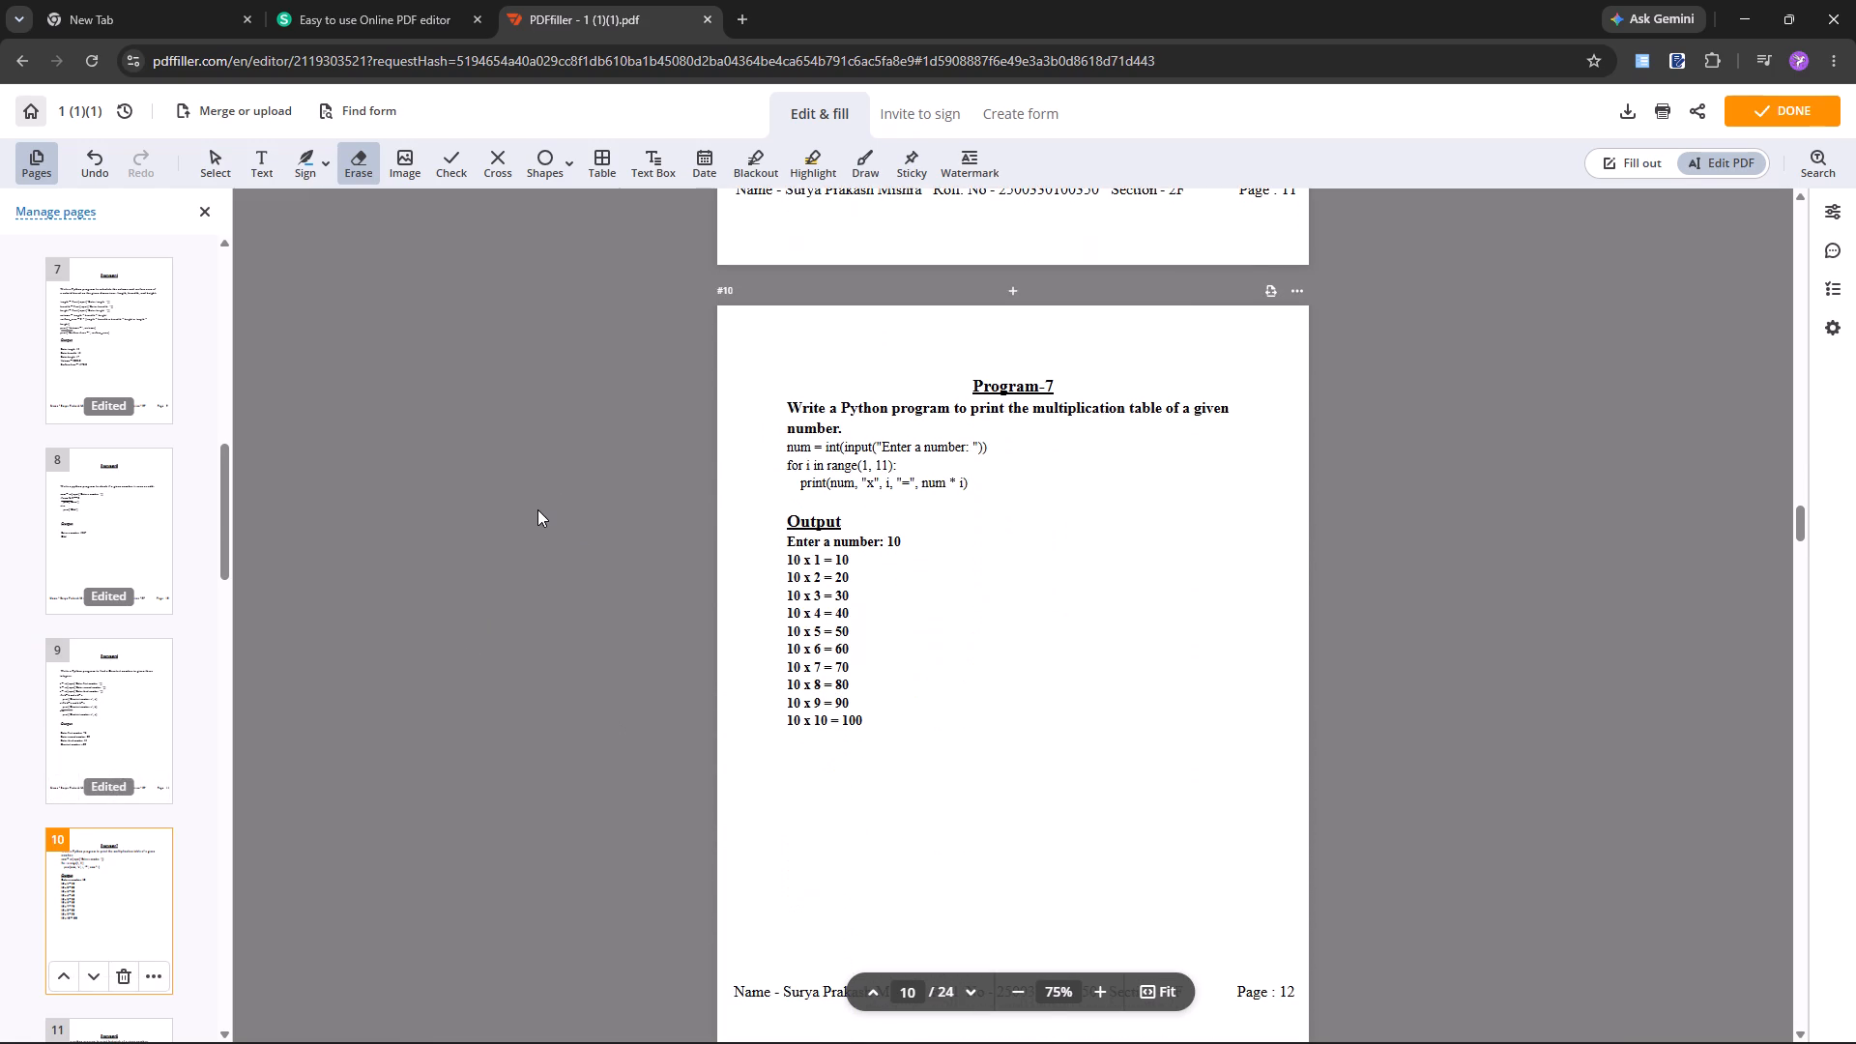
{"action": "left_click", "coordinate": [851, 426]}
{"action": "left_click", "coordinate": [851, 426]}
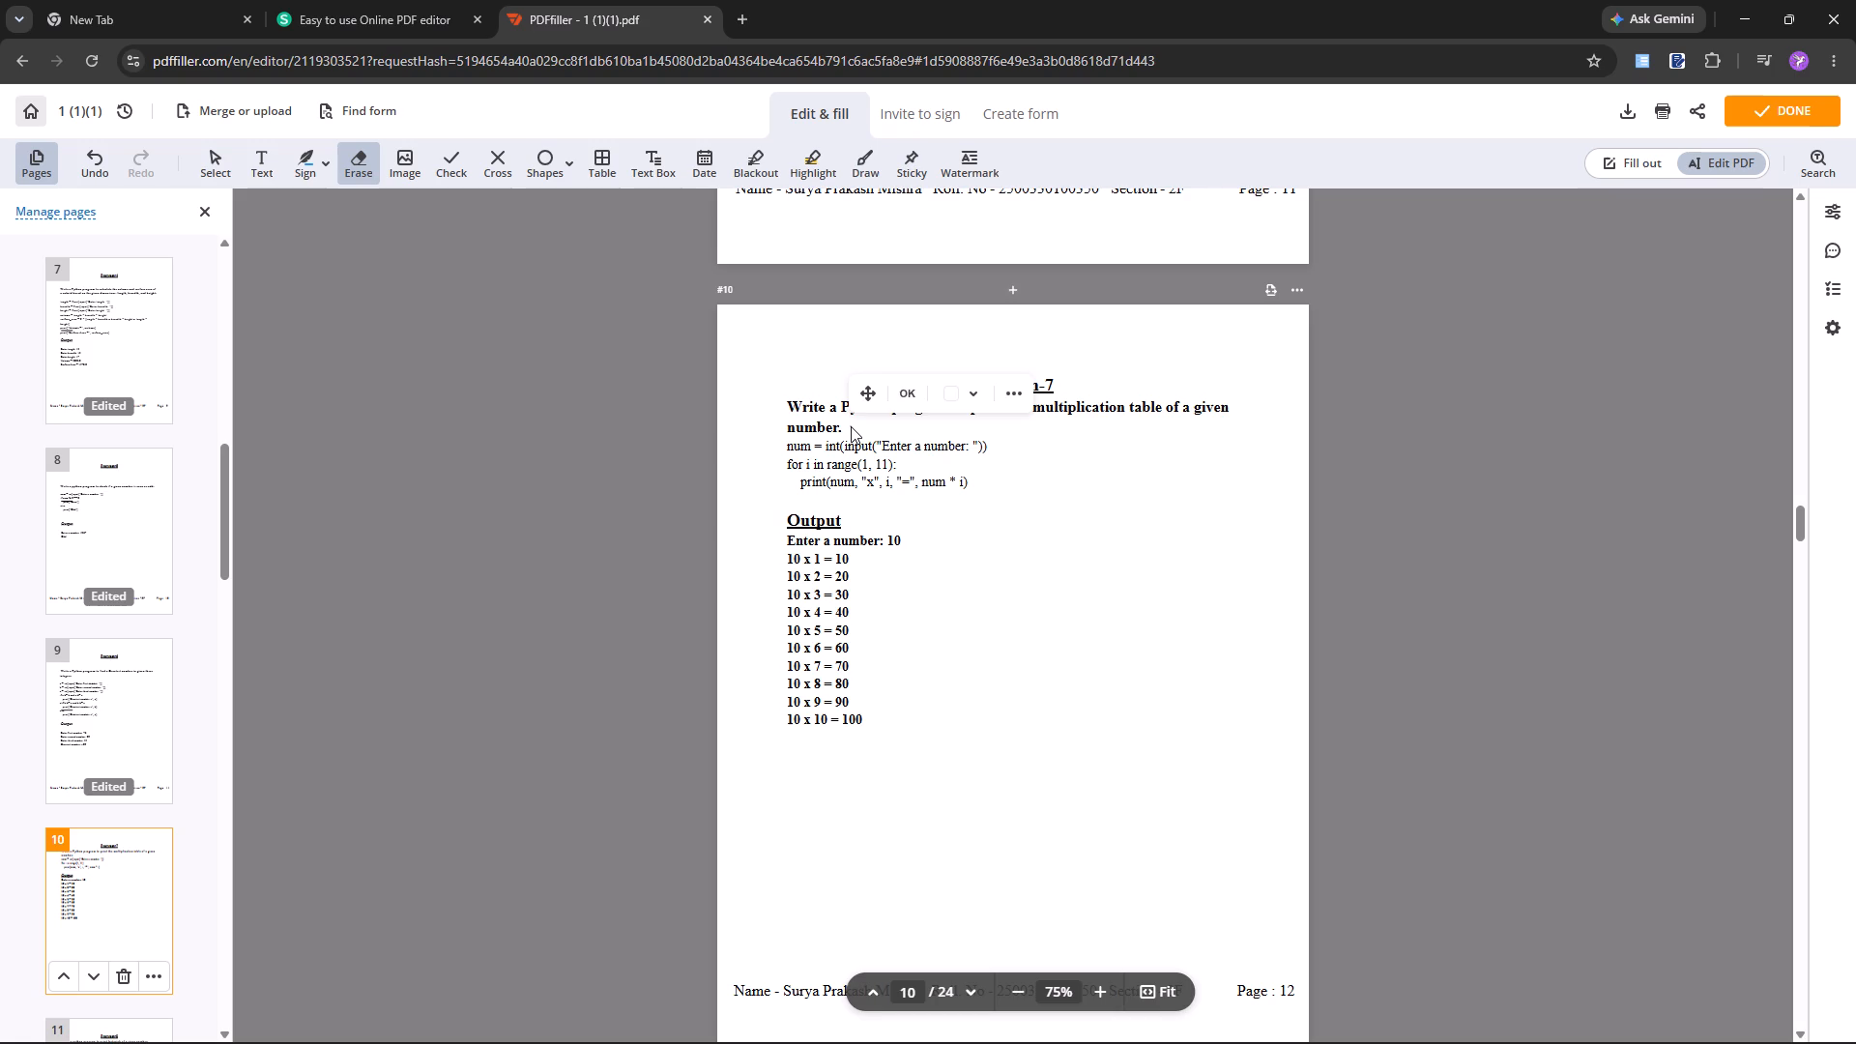
{"action": "left_click", "coordinate": [851, 426]}
{"action": "left_click", "coordinate": [836, 426]}
{"action": "left_click", "coordinate": [254, 175]}
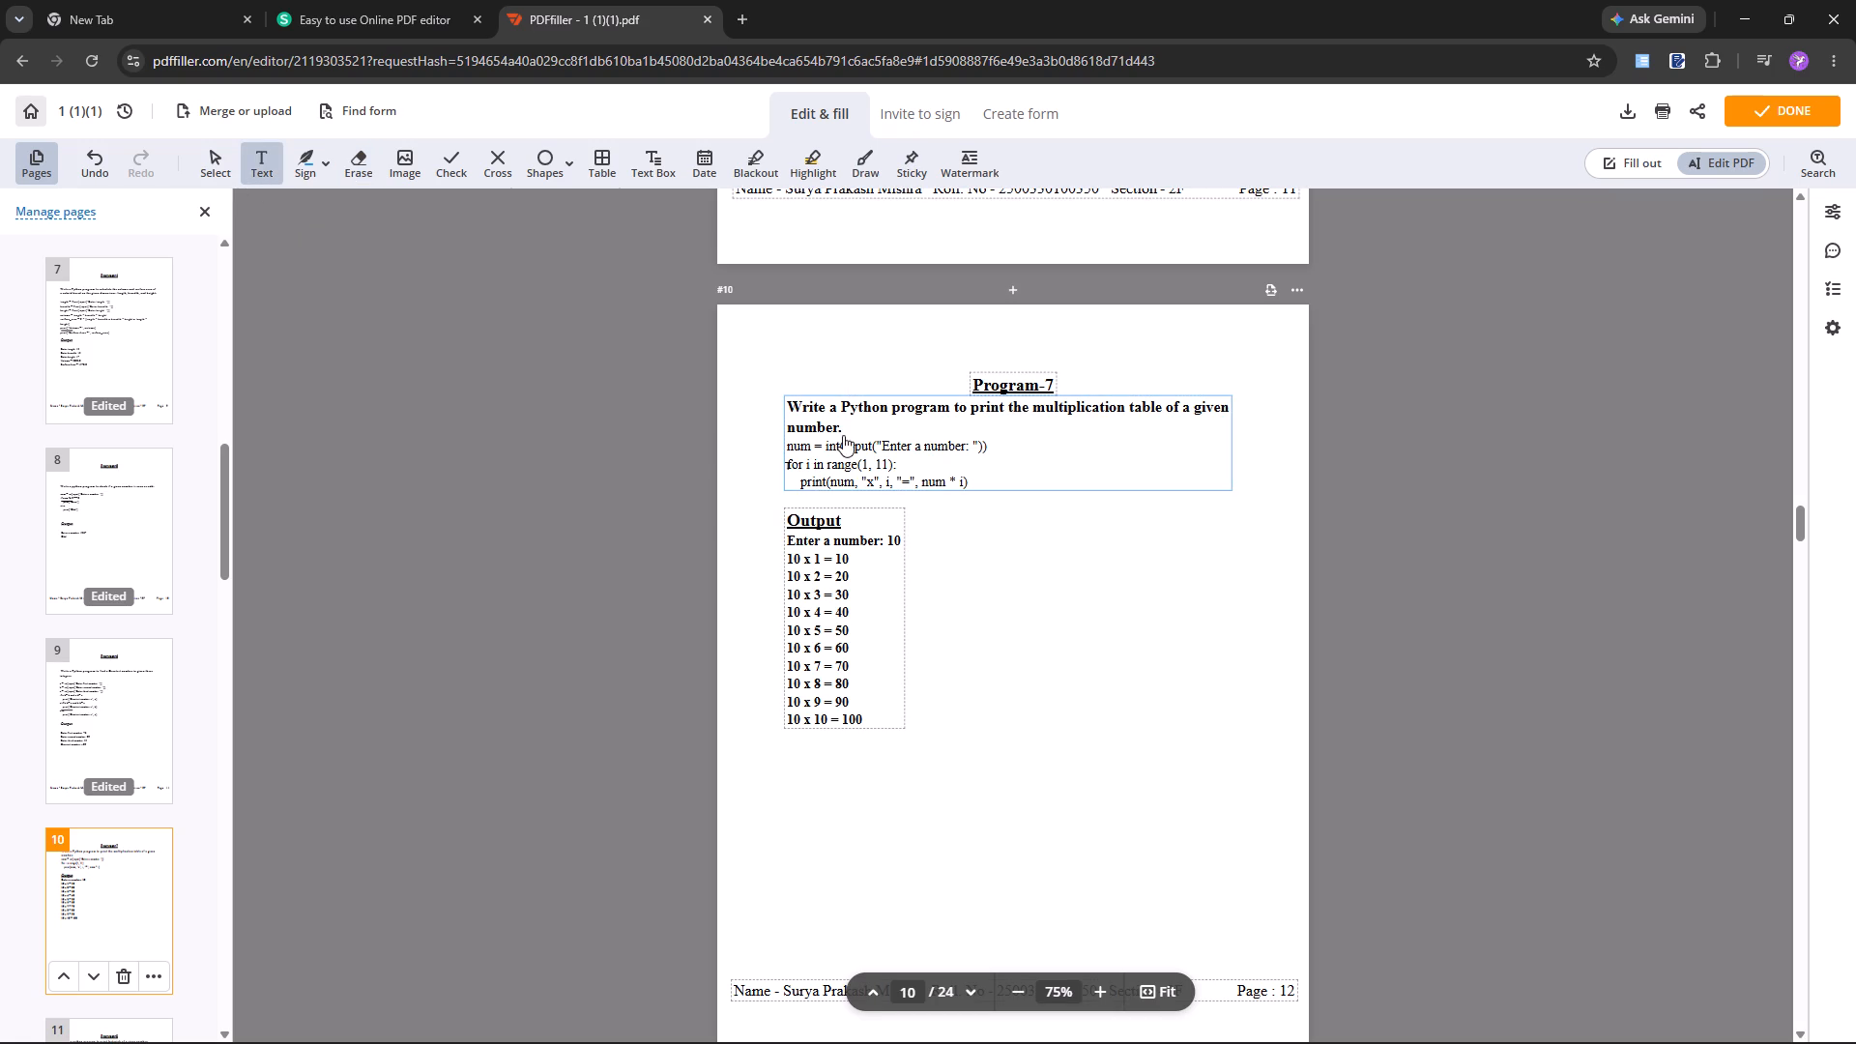
{"action": "left_click", "coordinate": [843, 435]}
{"action": "left_click", "coordinate": [848, 426]}
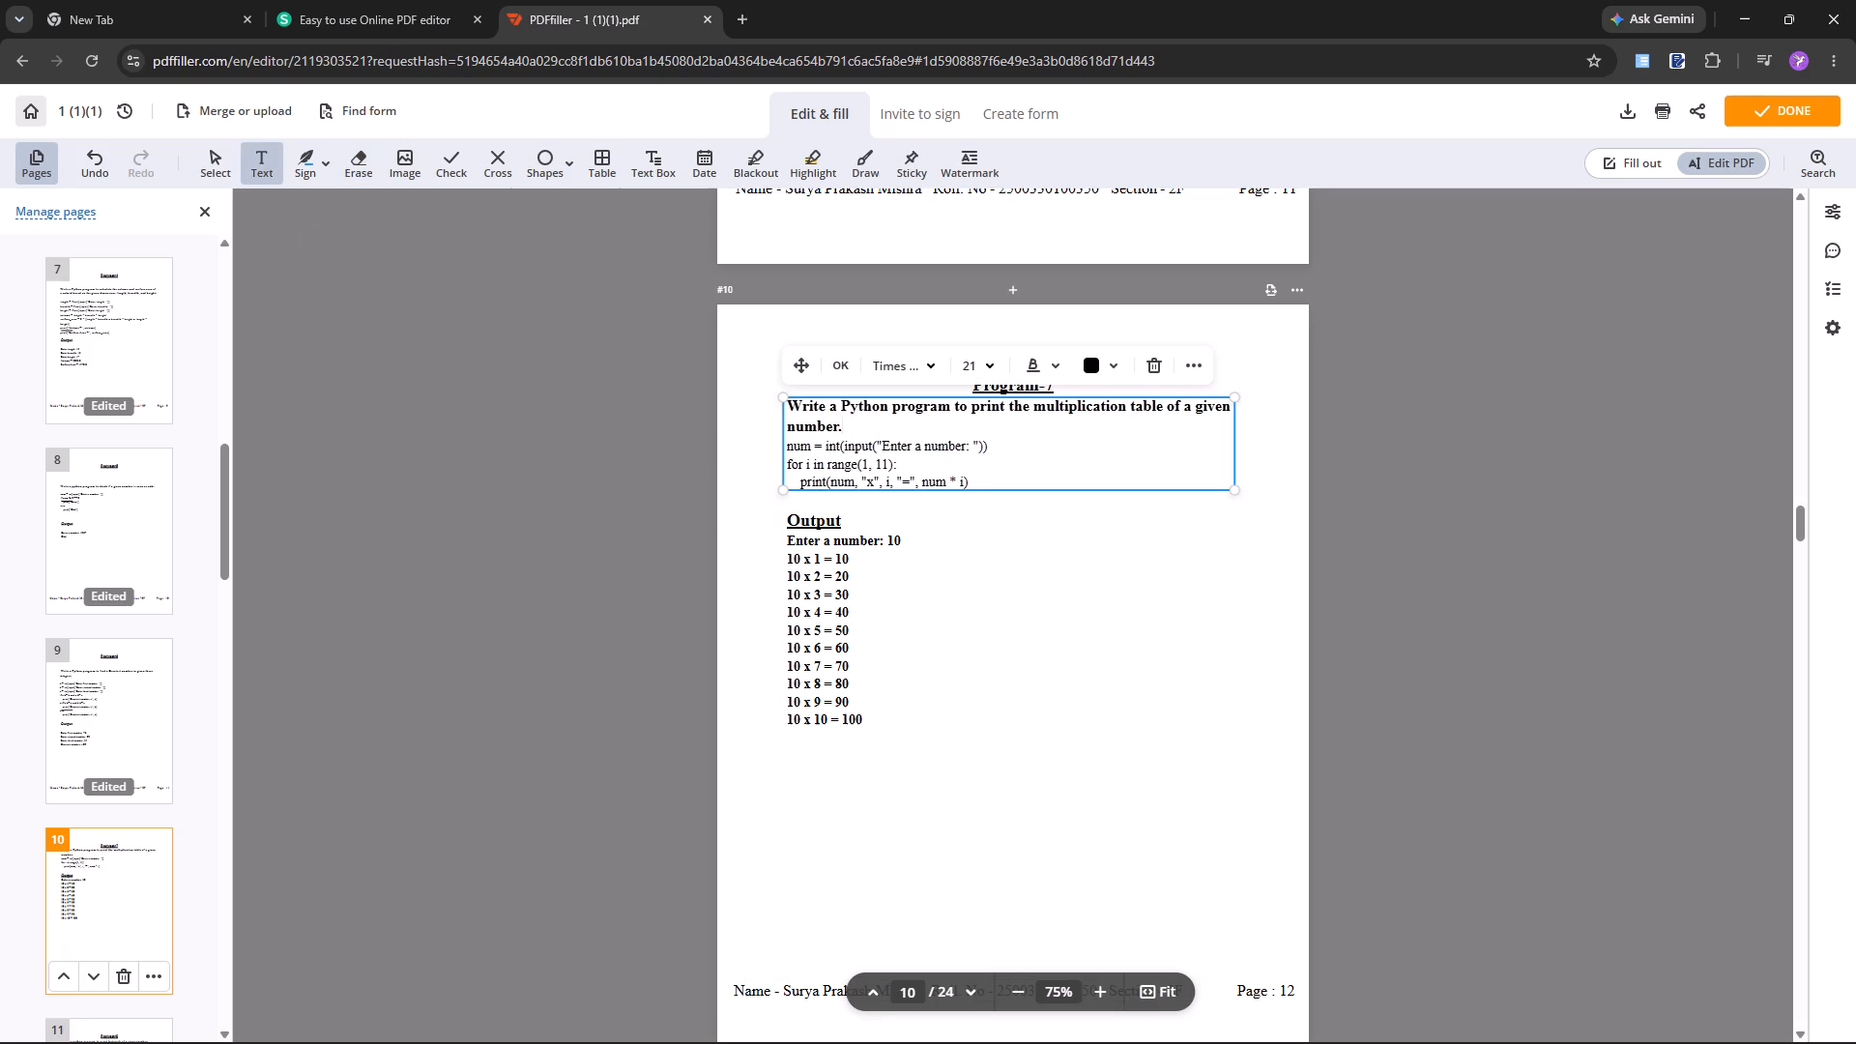
{"action": "key", "text": "Return"}
Add a blank line under the Program-7 Output heading and move the whole Output block well below the code.
{"action": "left_click", "coordinate": [839, 519]}
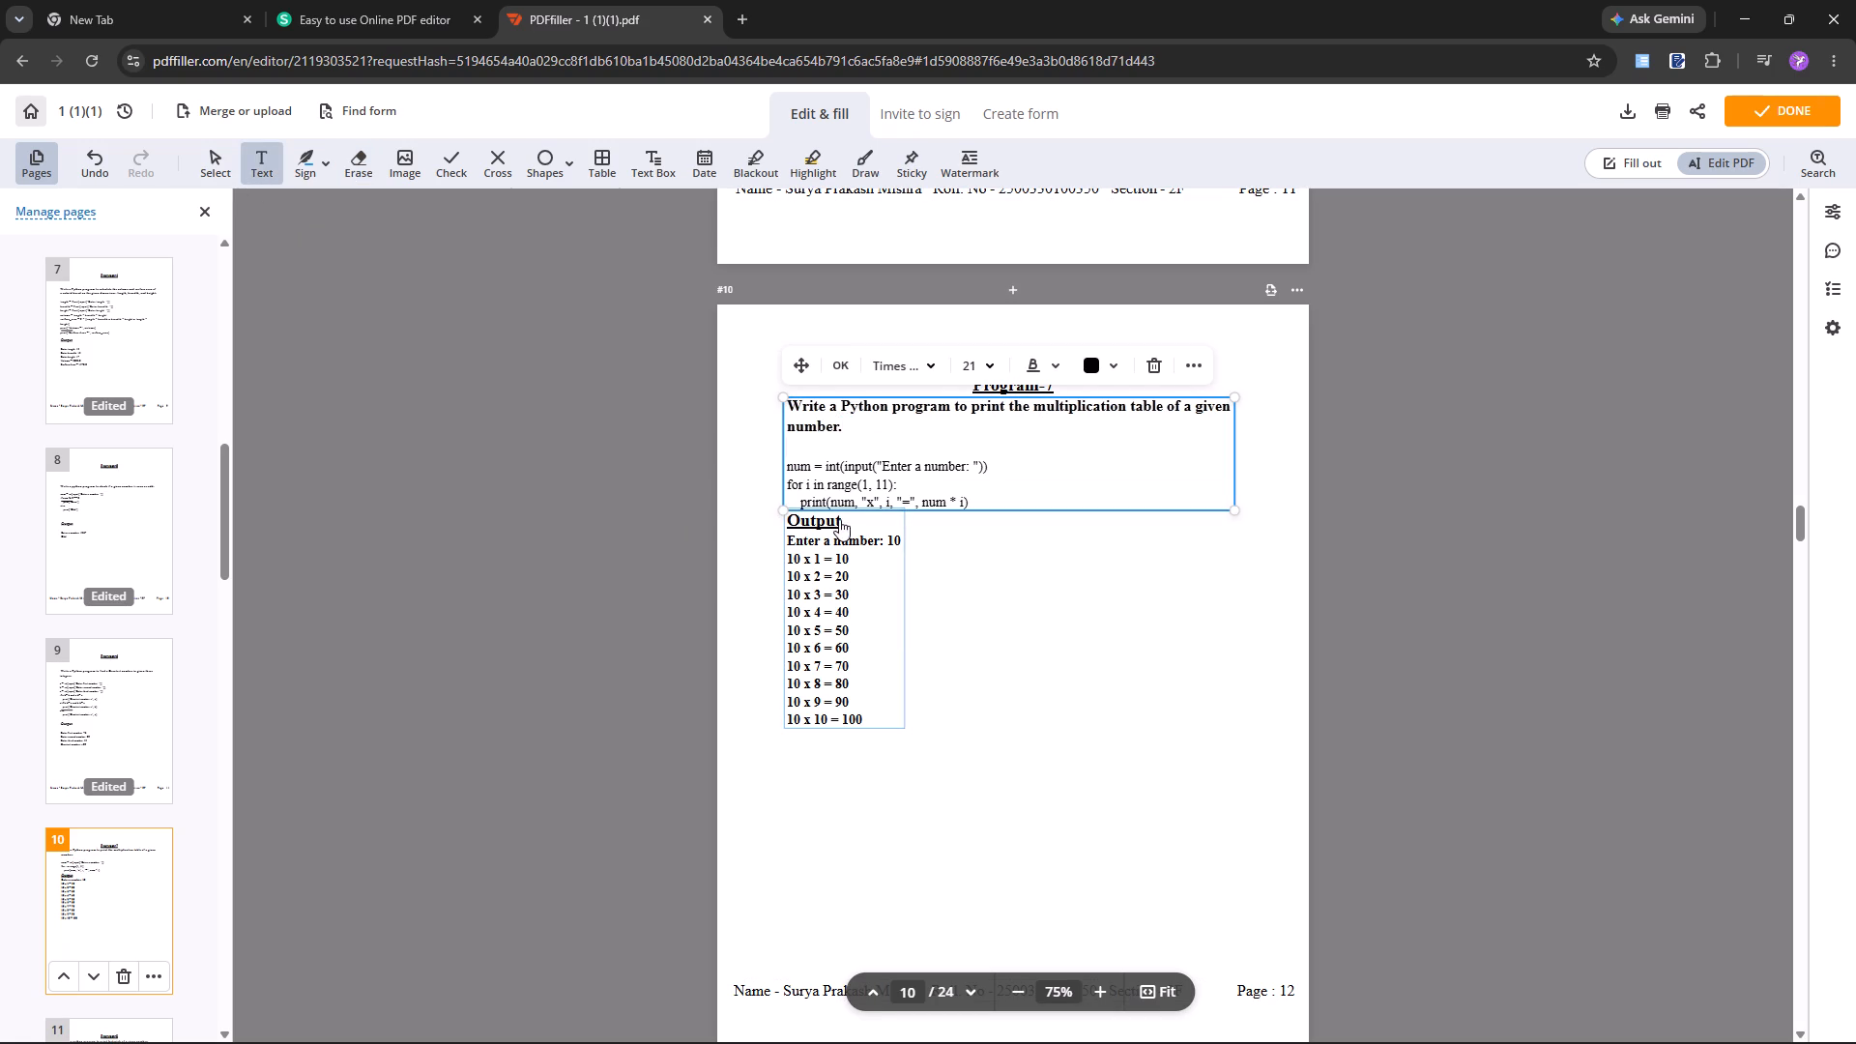
{"action": "left_click", "coordinate": [854, 520]}
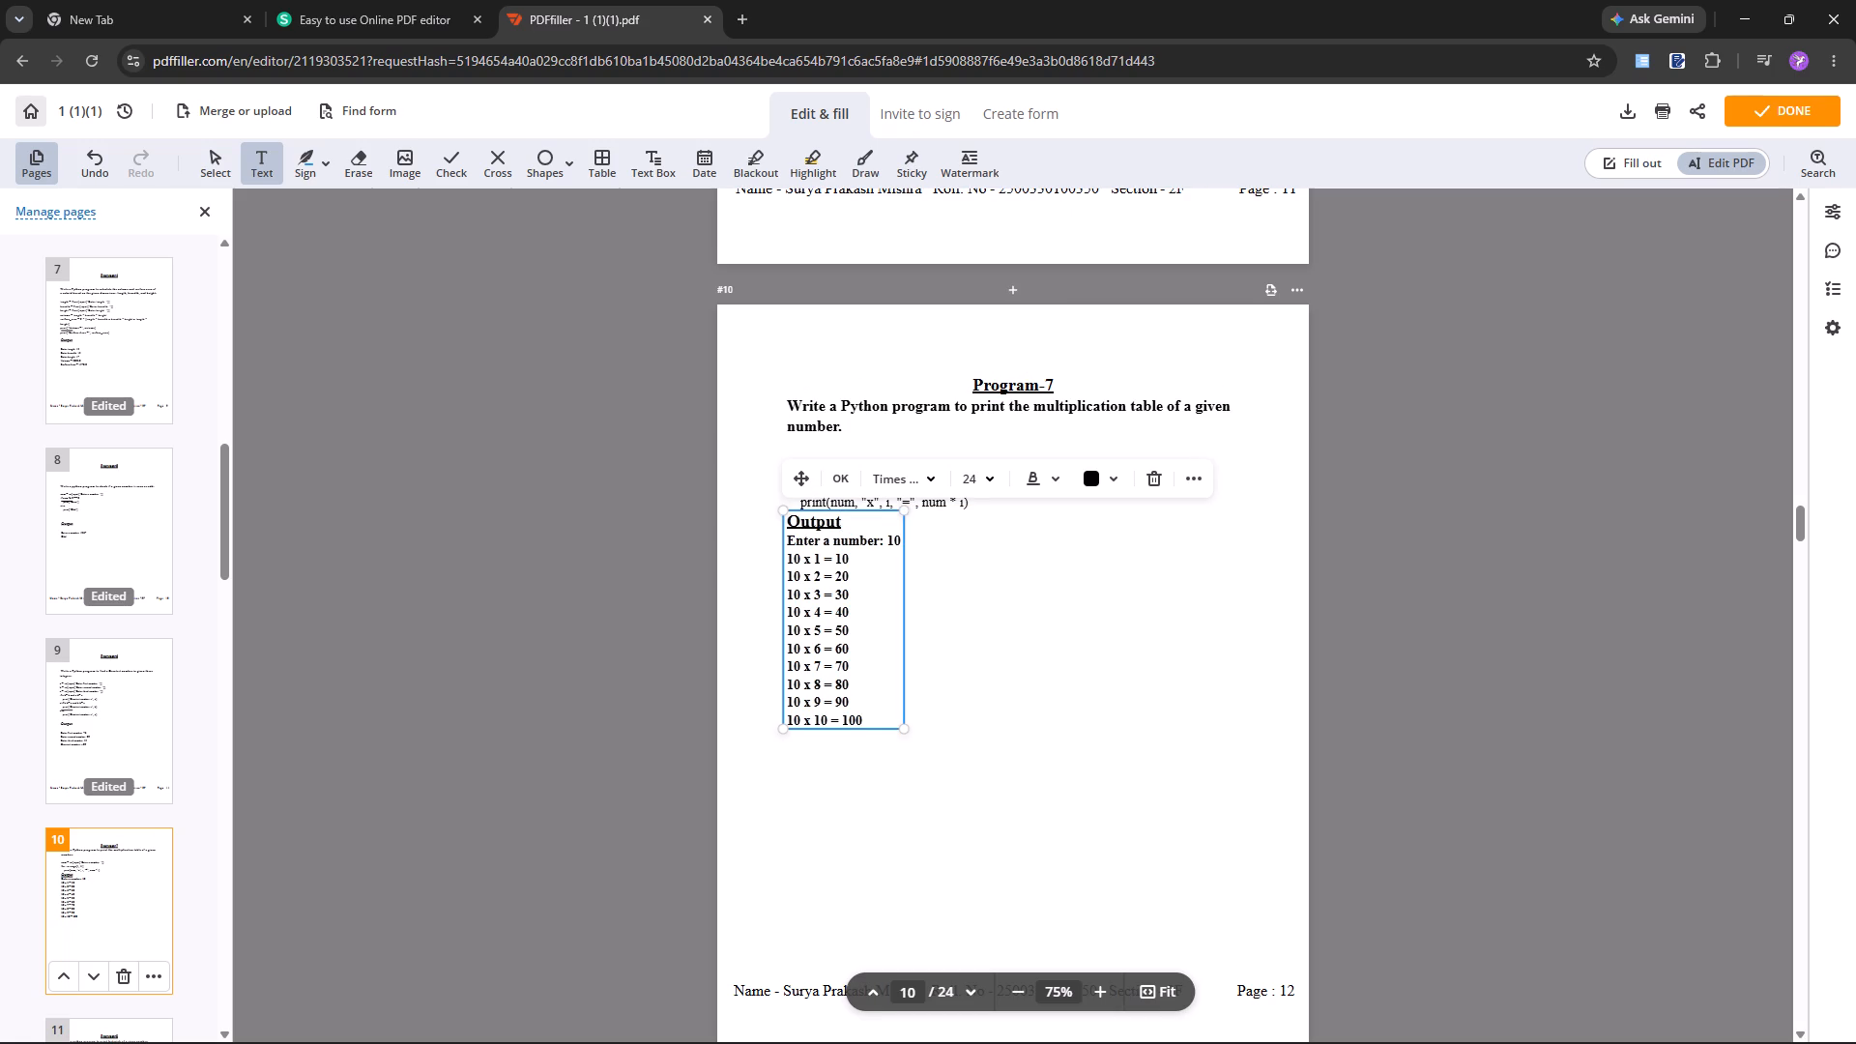
{"action": "key", "text": "Return"}
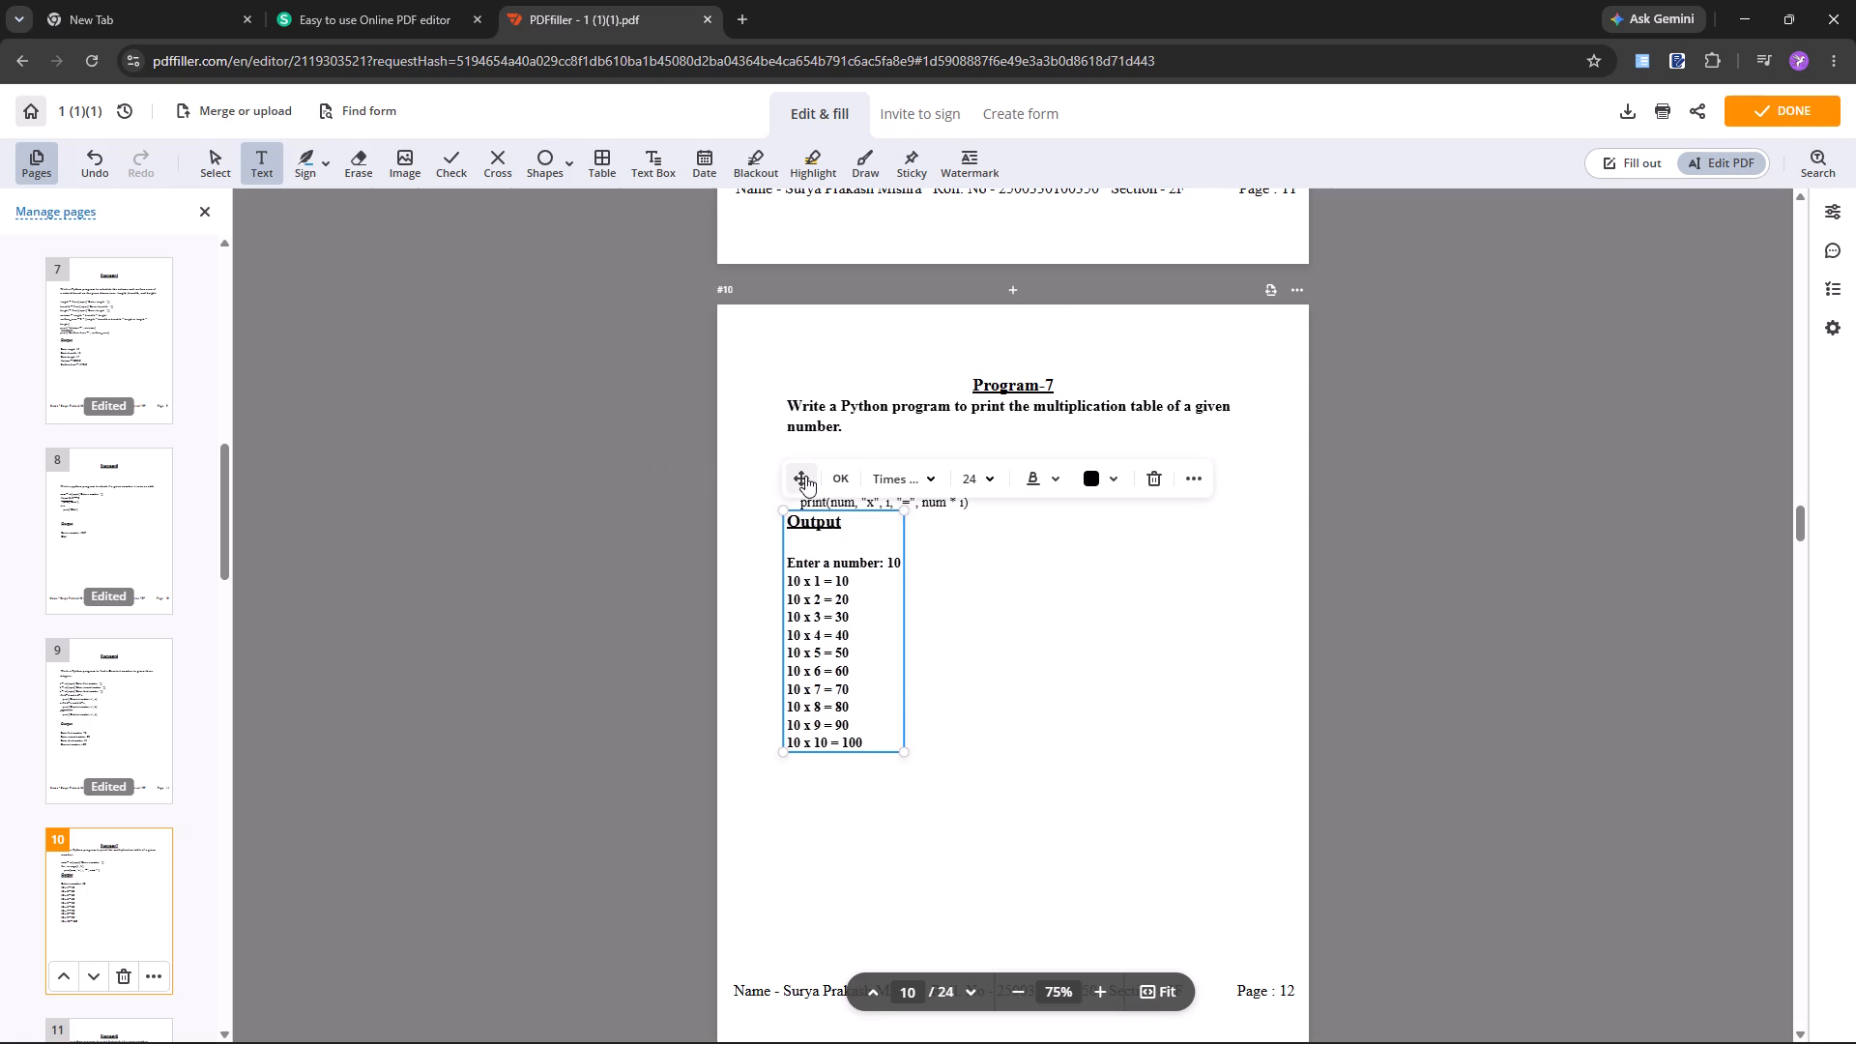
{"action": "left_click_drag", "start_coordinate": [805, 476], "coordinate": [807, 594]}
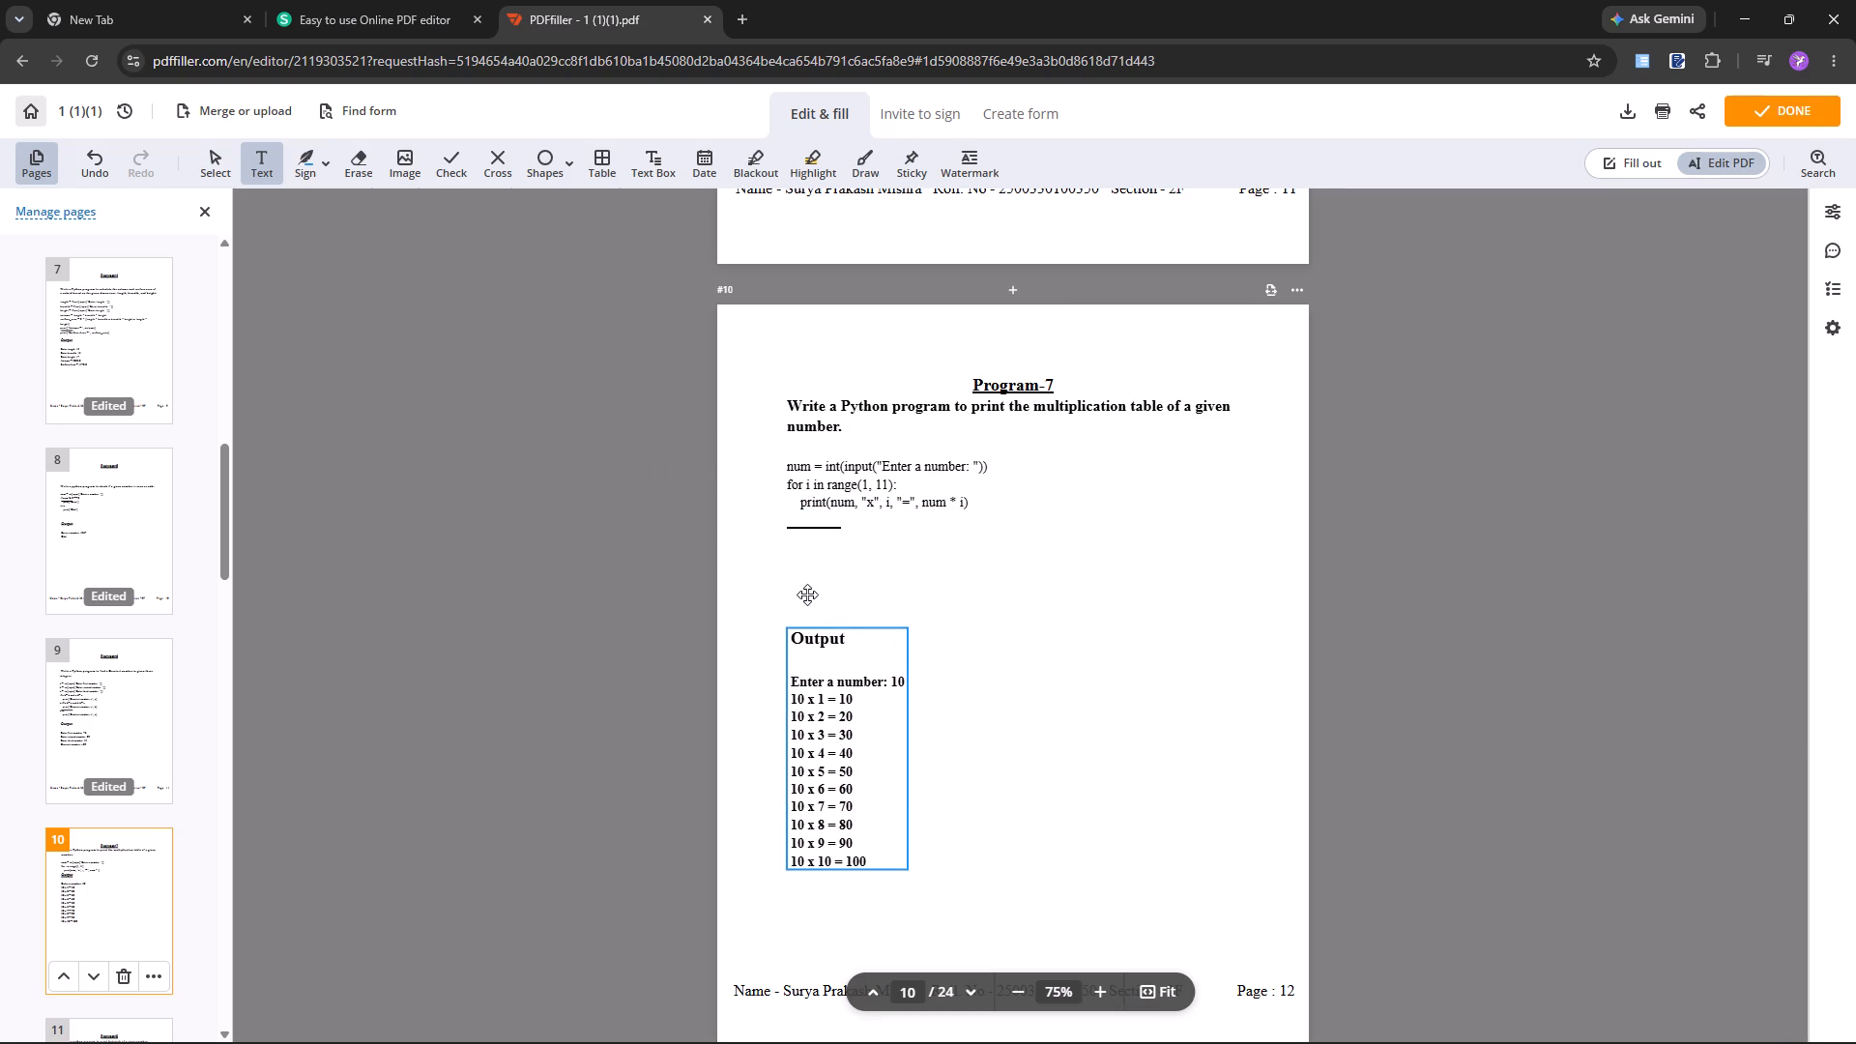
Move the Program-7 question-and-code block down, leaving a gap between it and the Program-7 title.
{"action": "left_click", "coordinate": [815, 447]}
{"action": "left_click", "coordinate": [803, 450]}
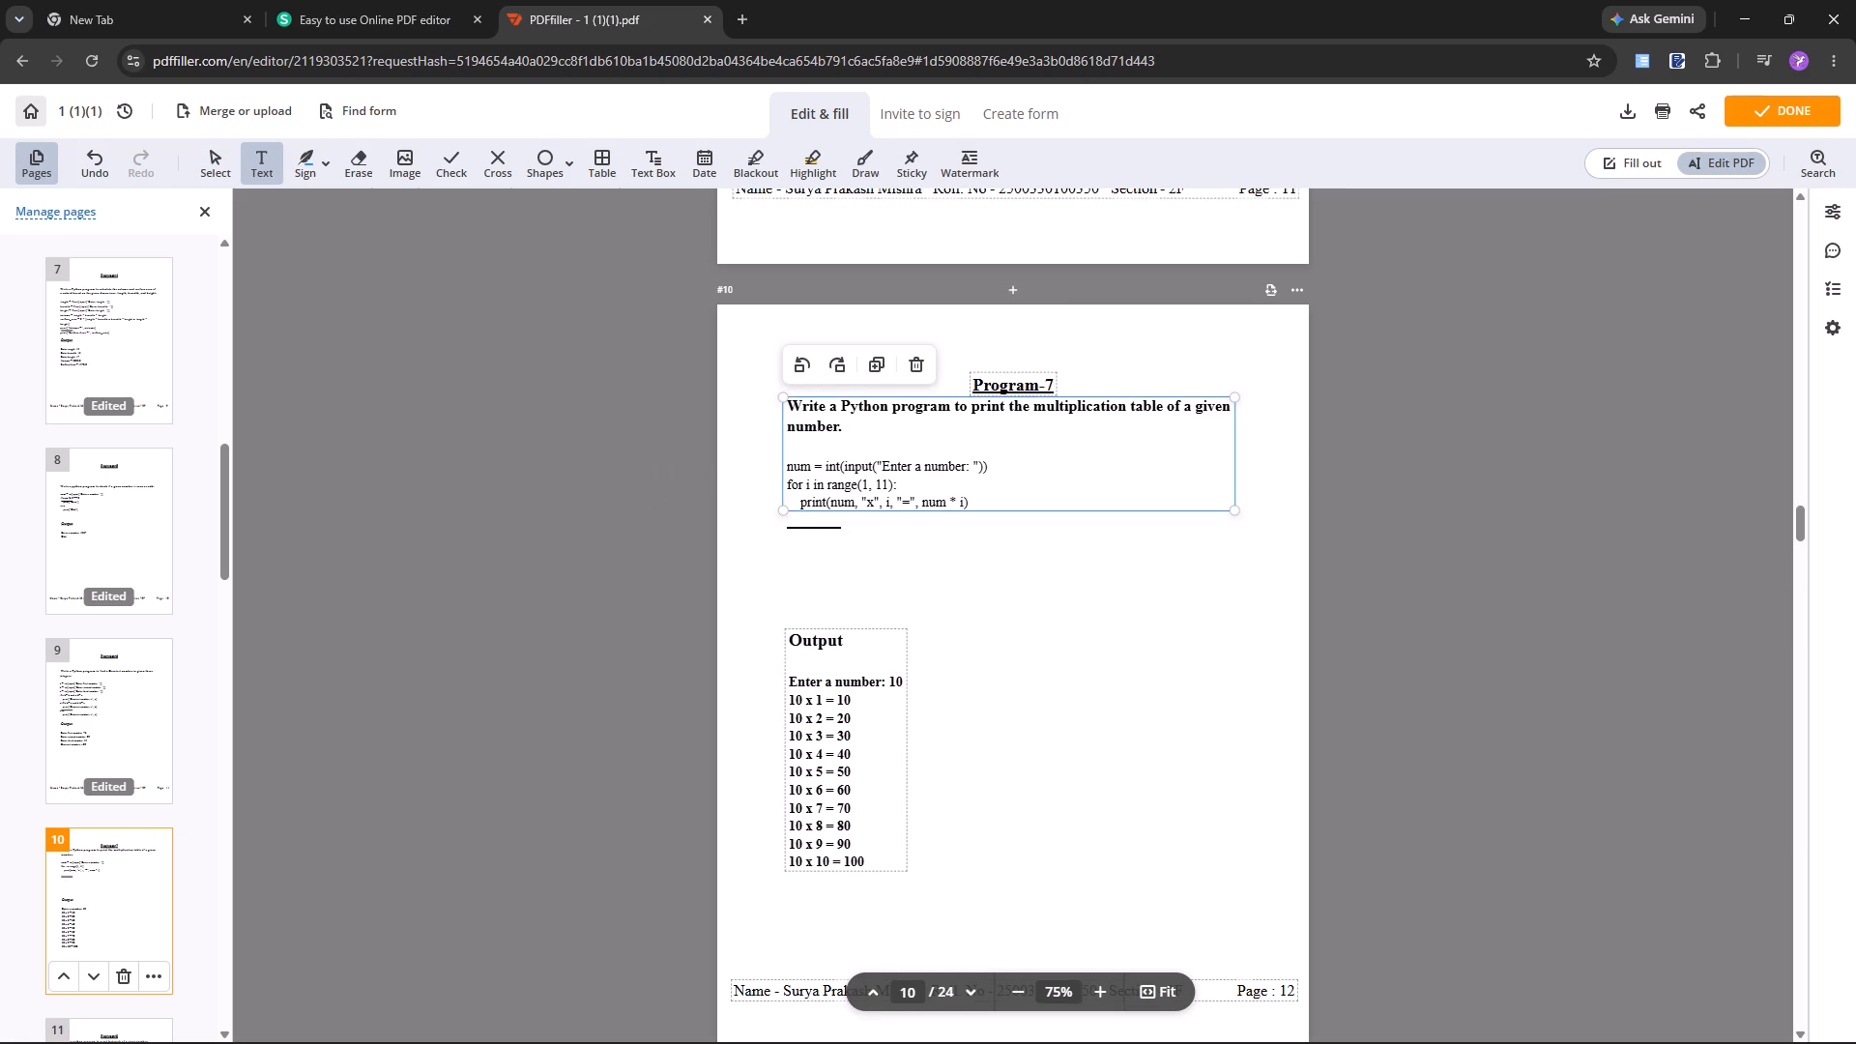
{"action": "left_click", "coordinate": [800, 371]}
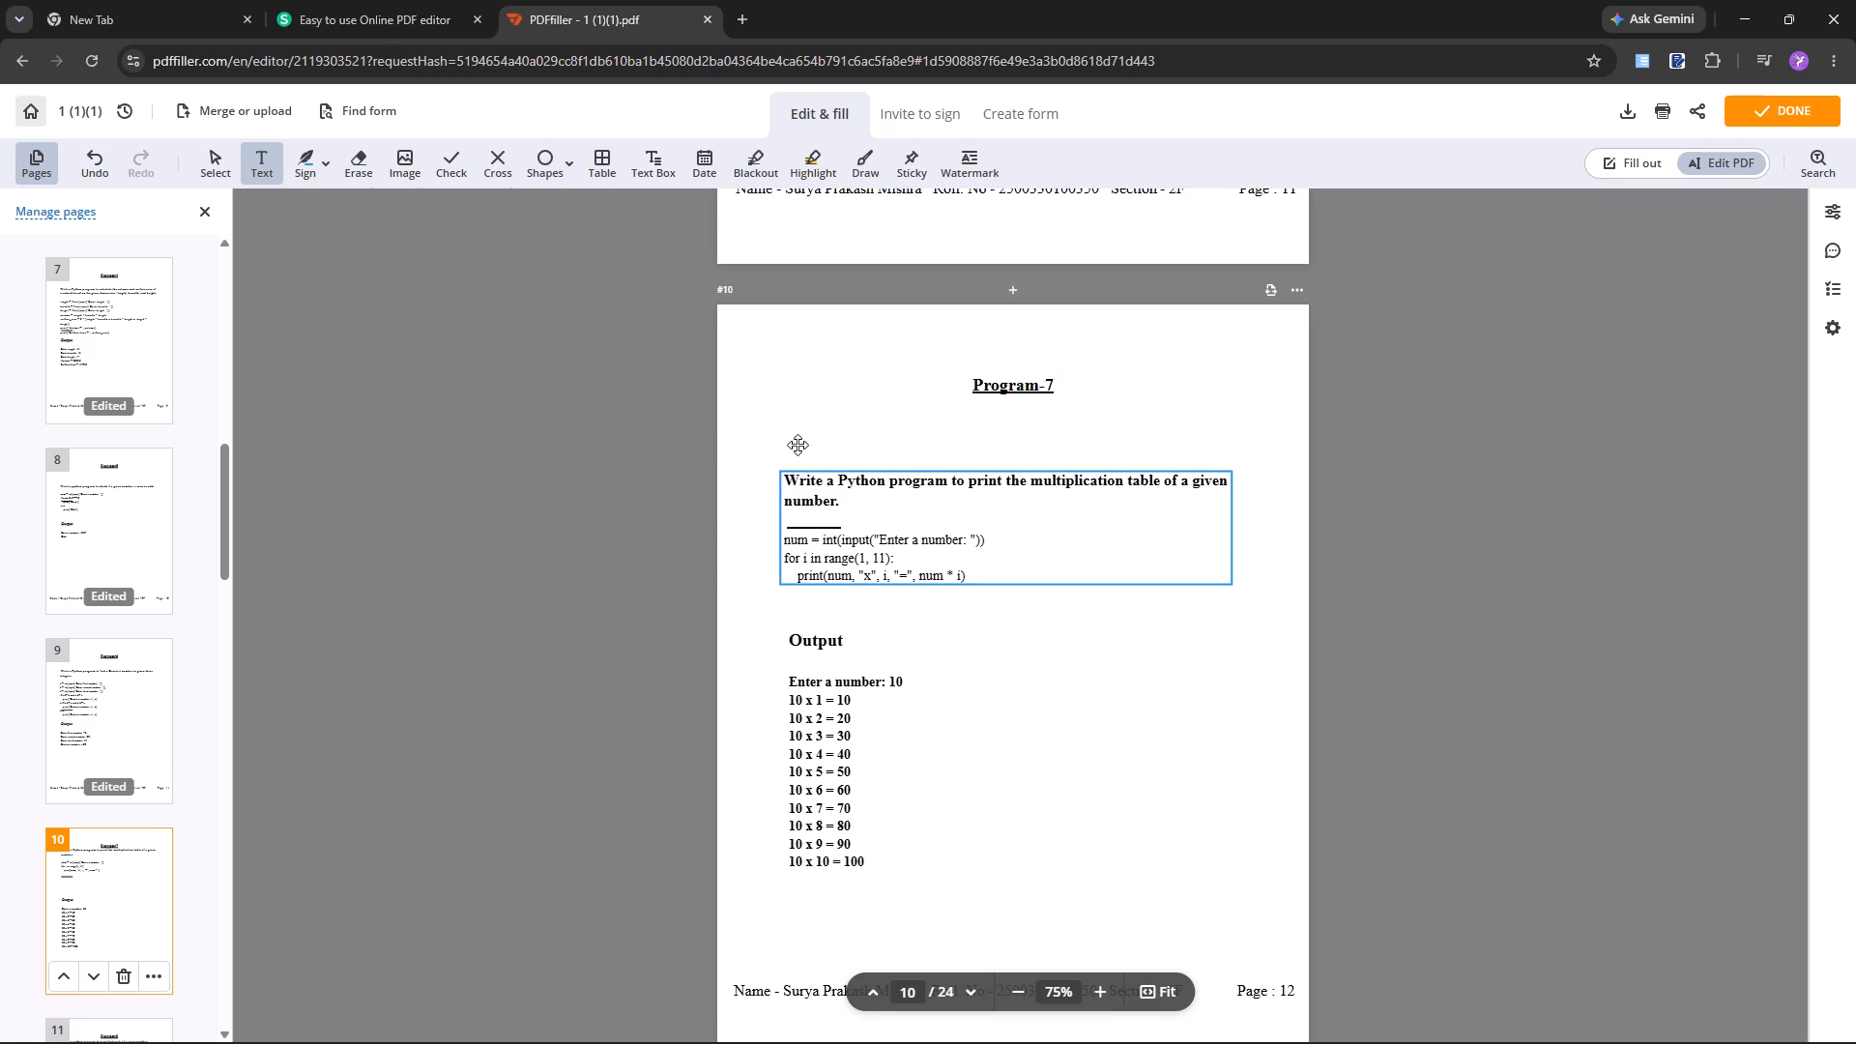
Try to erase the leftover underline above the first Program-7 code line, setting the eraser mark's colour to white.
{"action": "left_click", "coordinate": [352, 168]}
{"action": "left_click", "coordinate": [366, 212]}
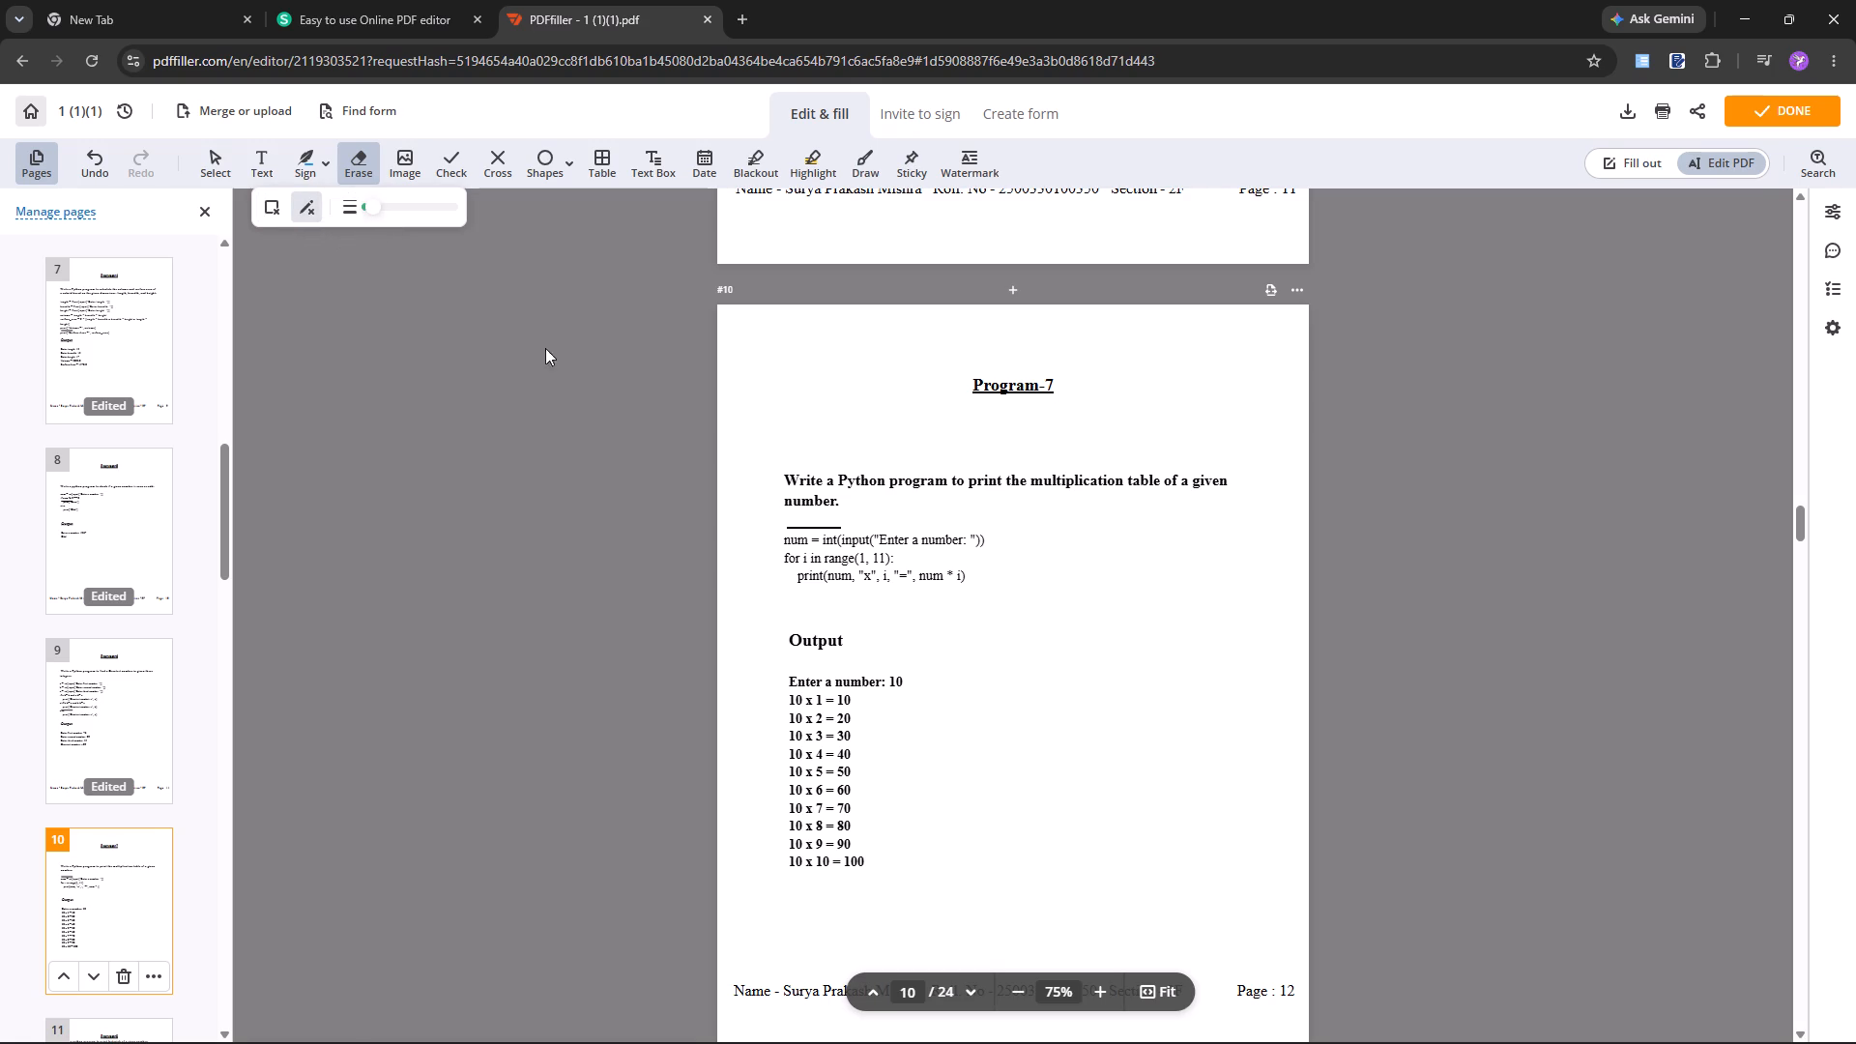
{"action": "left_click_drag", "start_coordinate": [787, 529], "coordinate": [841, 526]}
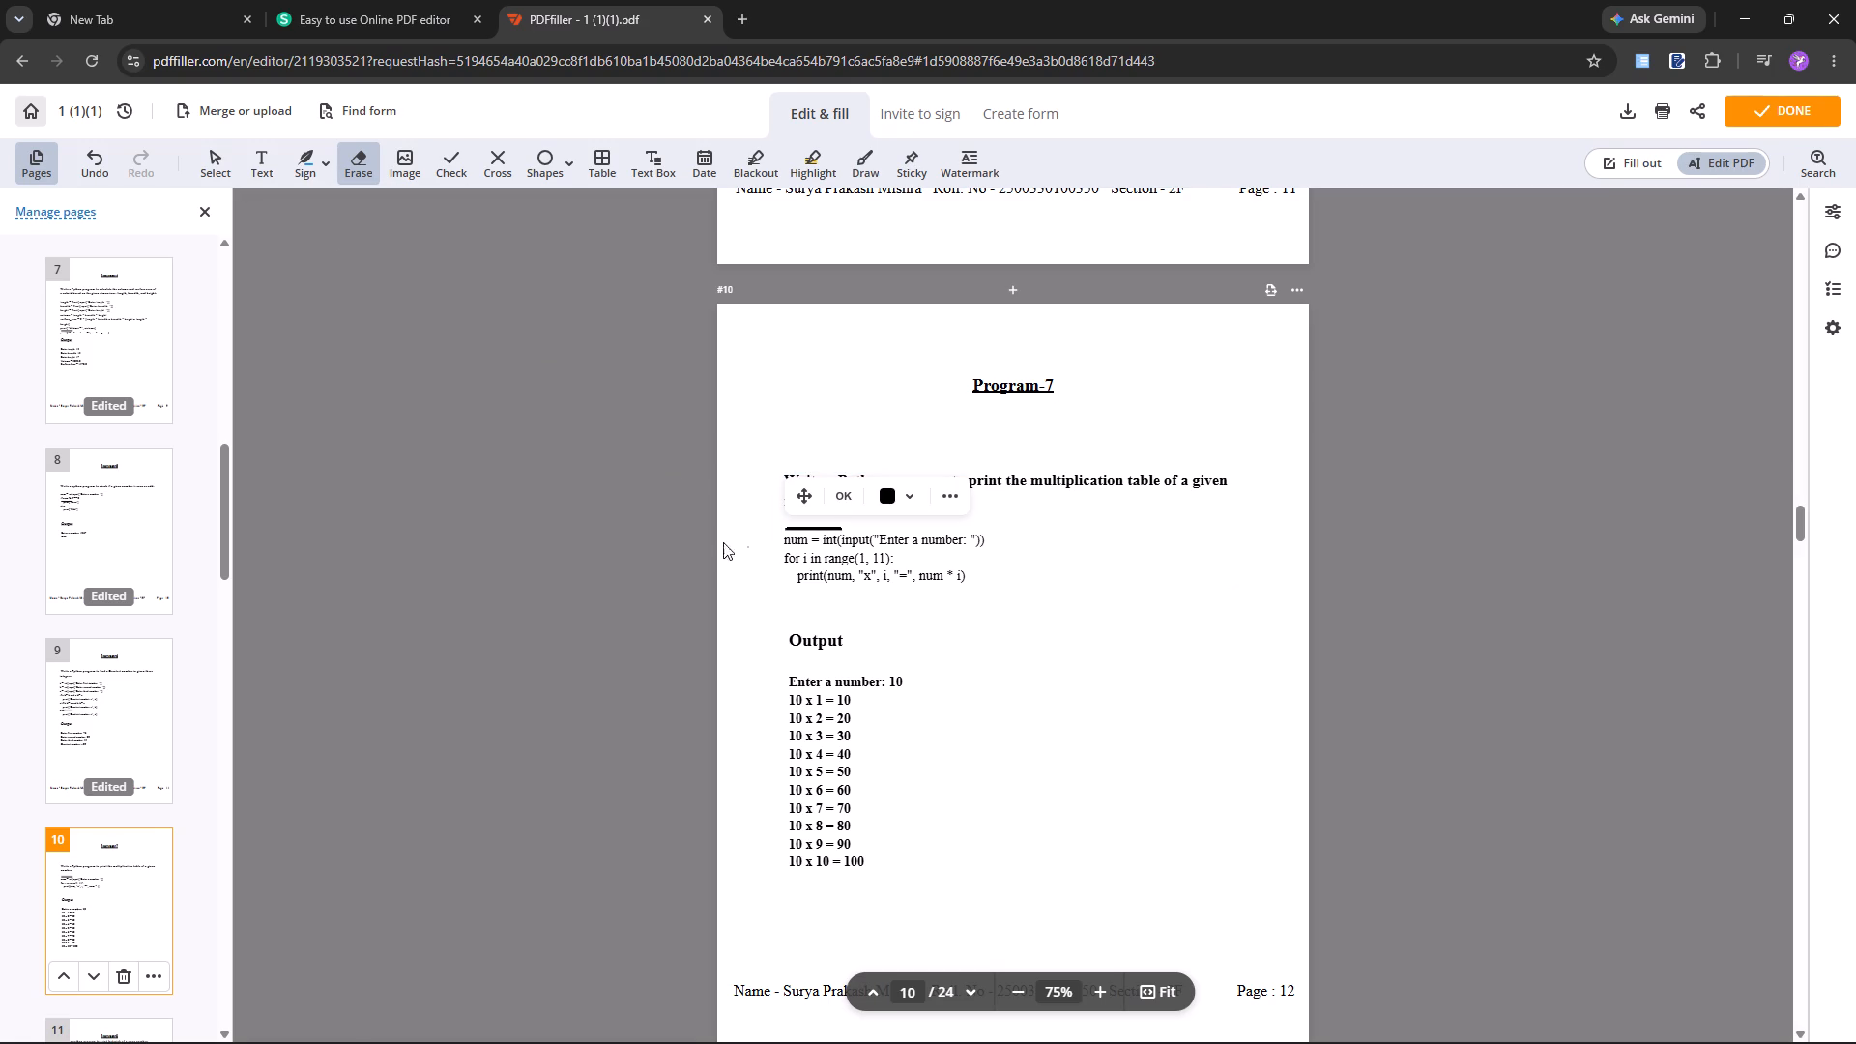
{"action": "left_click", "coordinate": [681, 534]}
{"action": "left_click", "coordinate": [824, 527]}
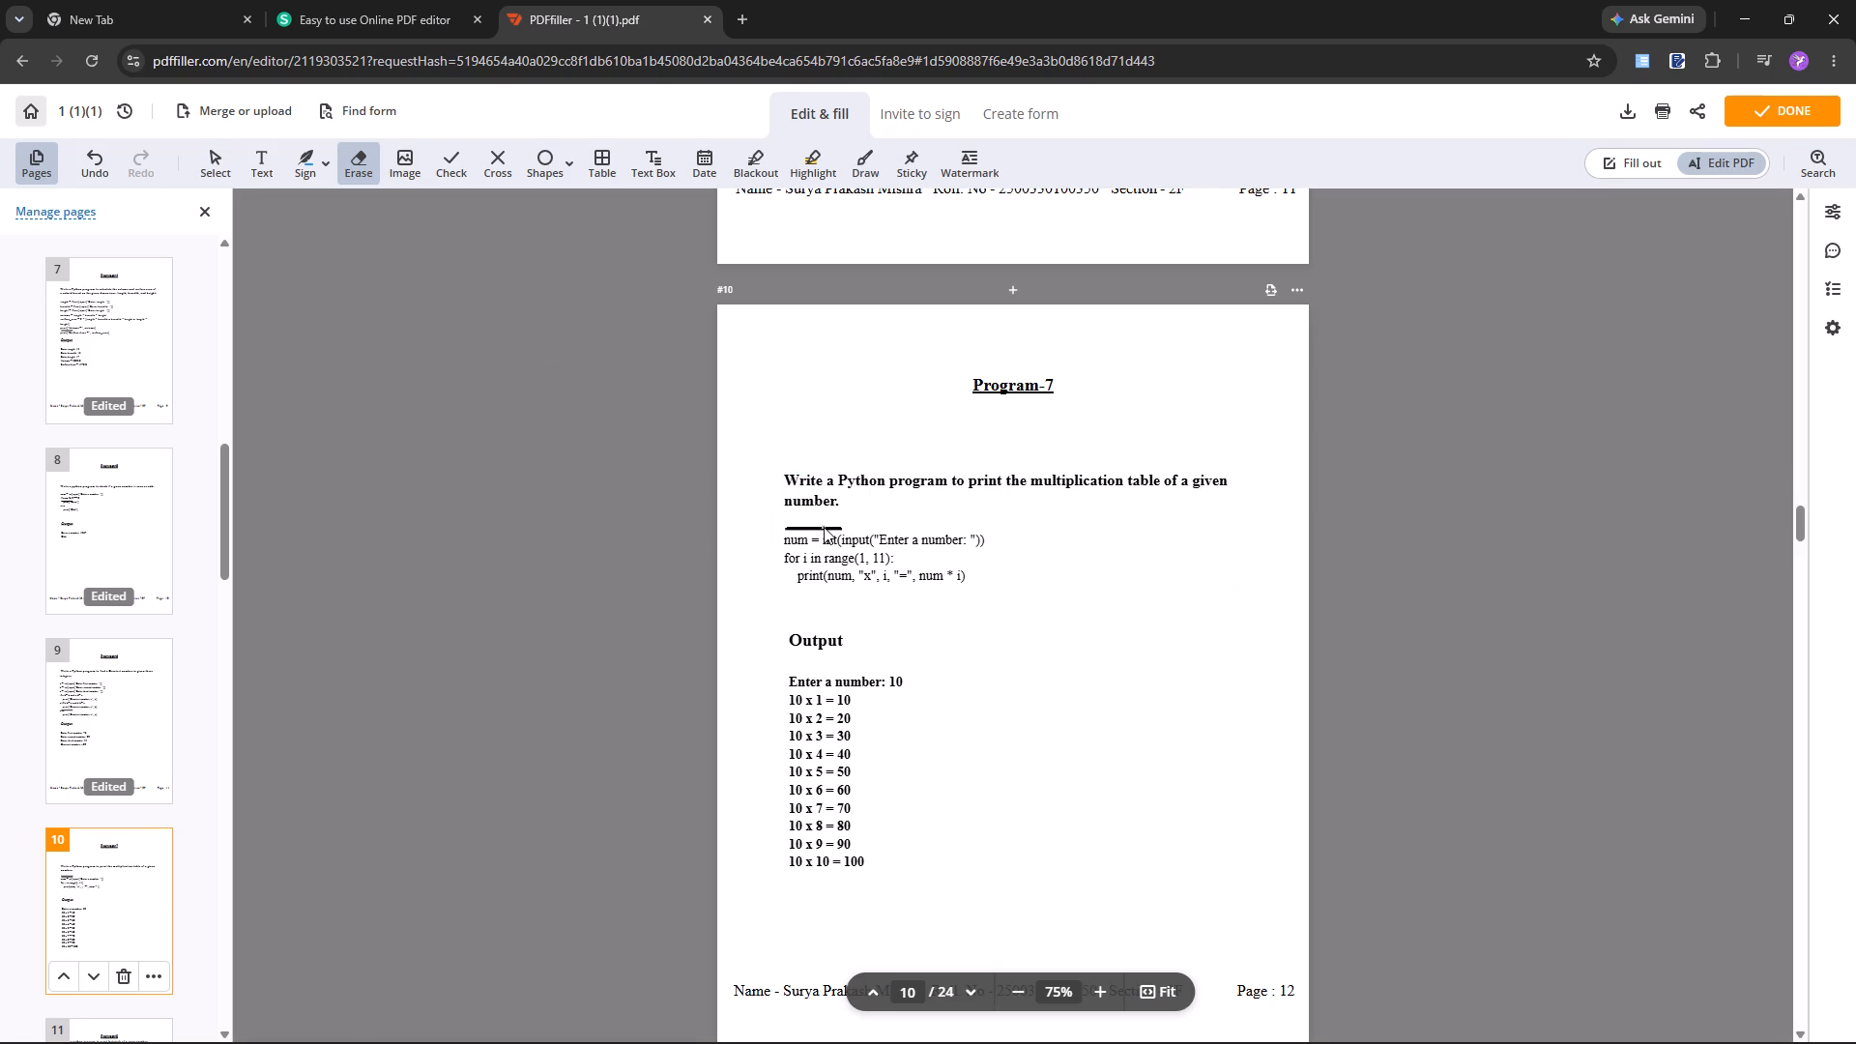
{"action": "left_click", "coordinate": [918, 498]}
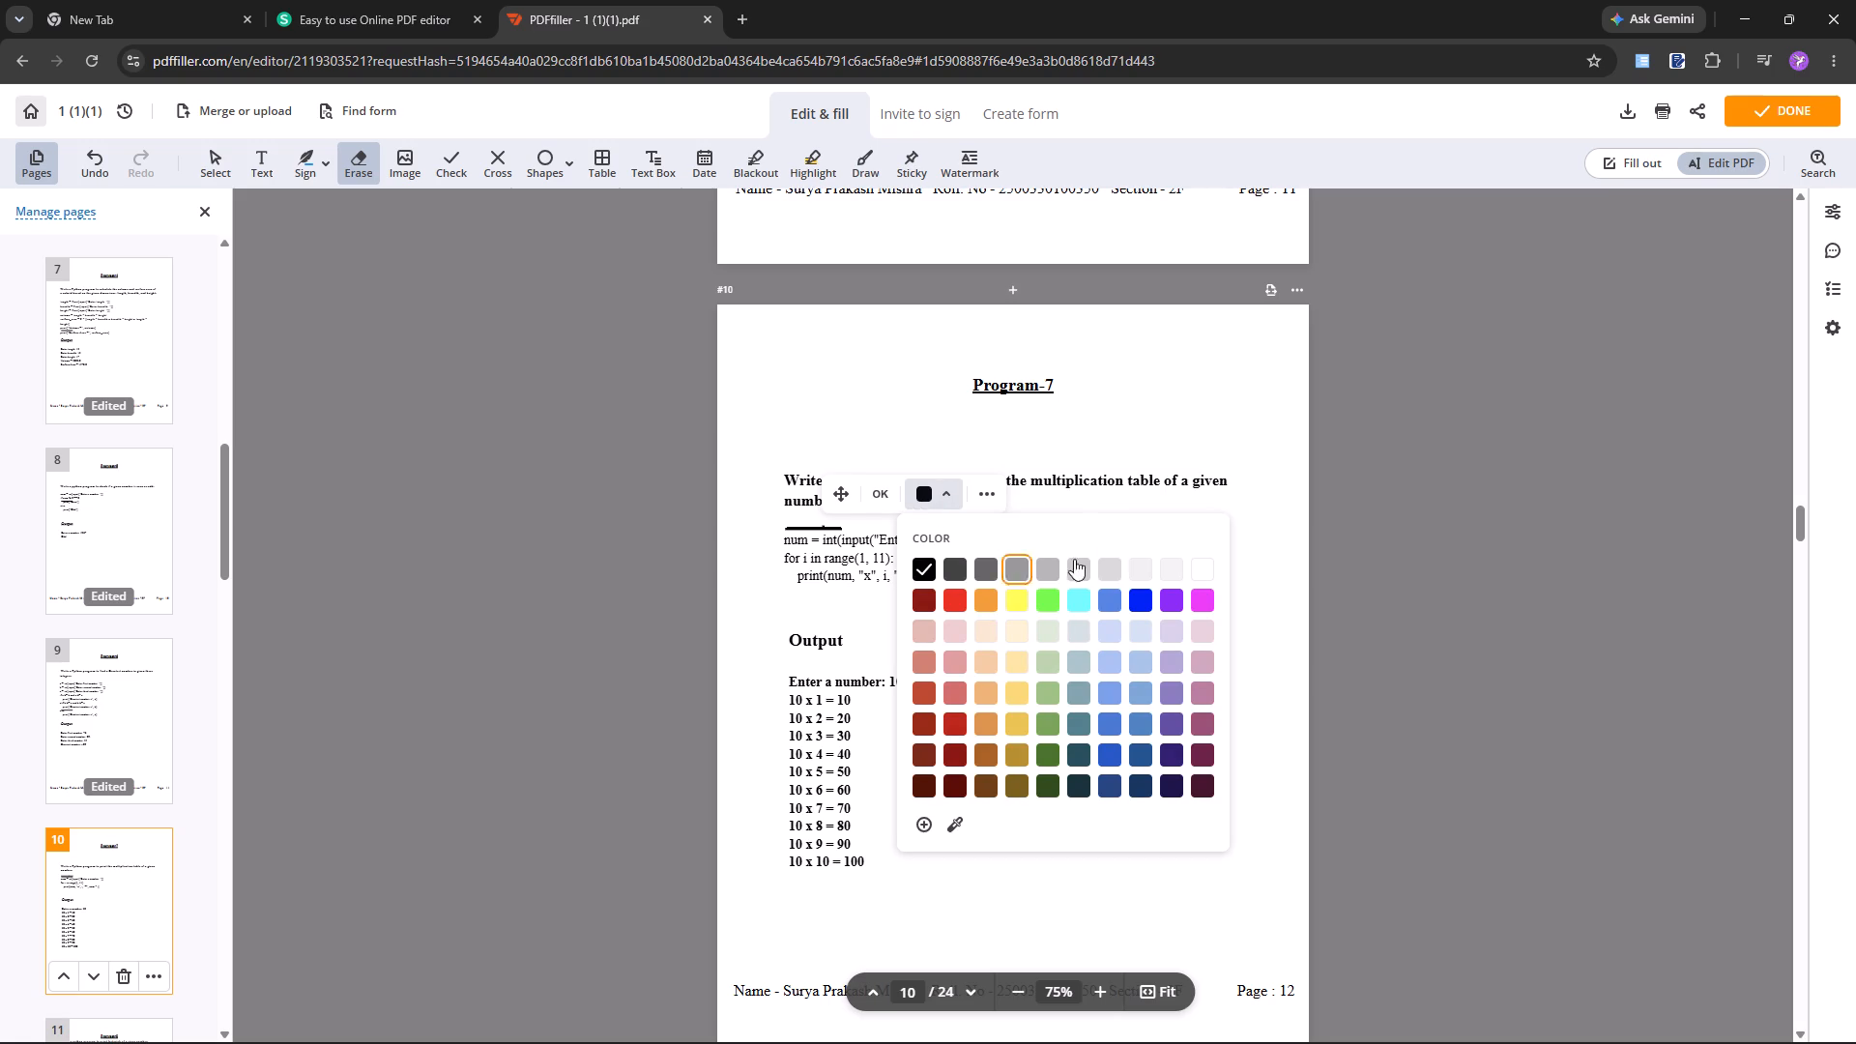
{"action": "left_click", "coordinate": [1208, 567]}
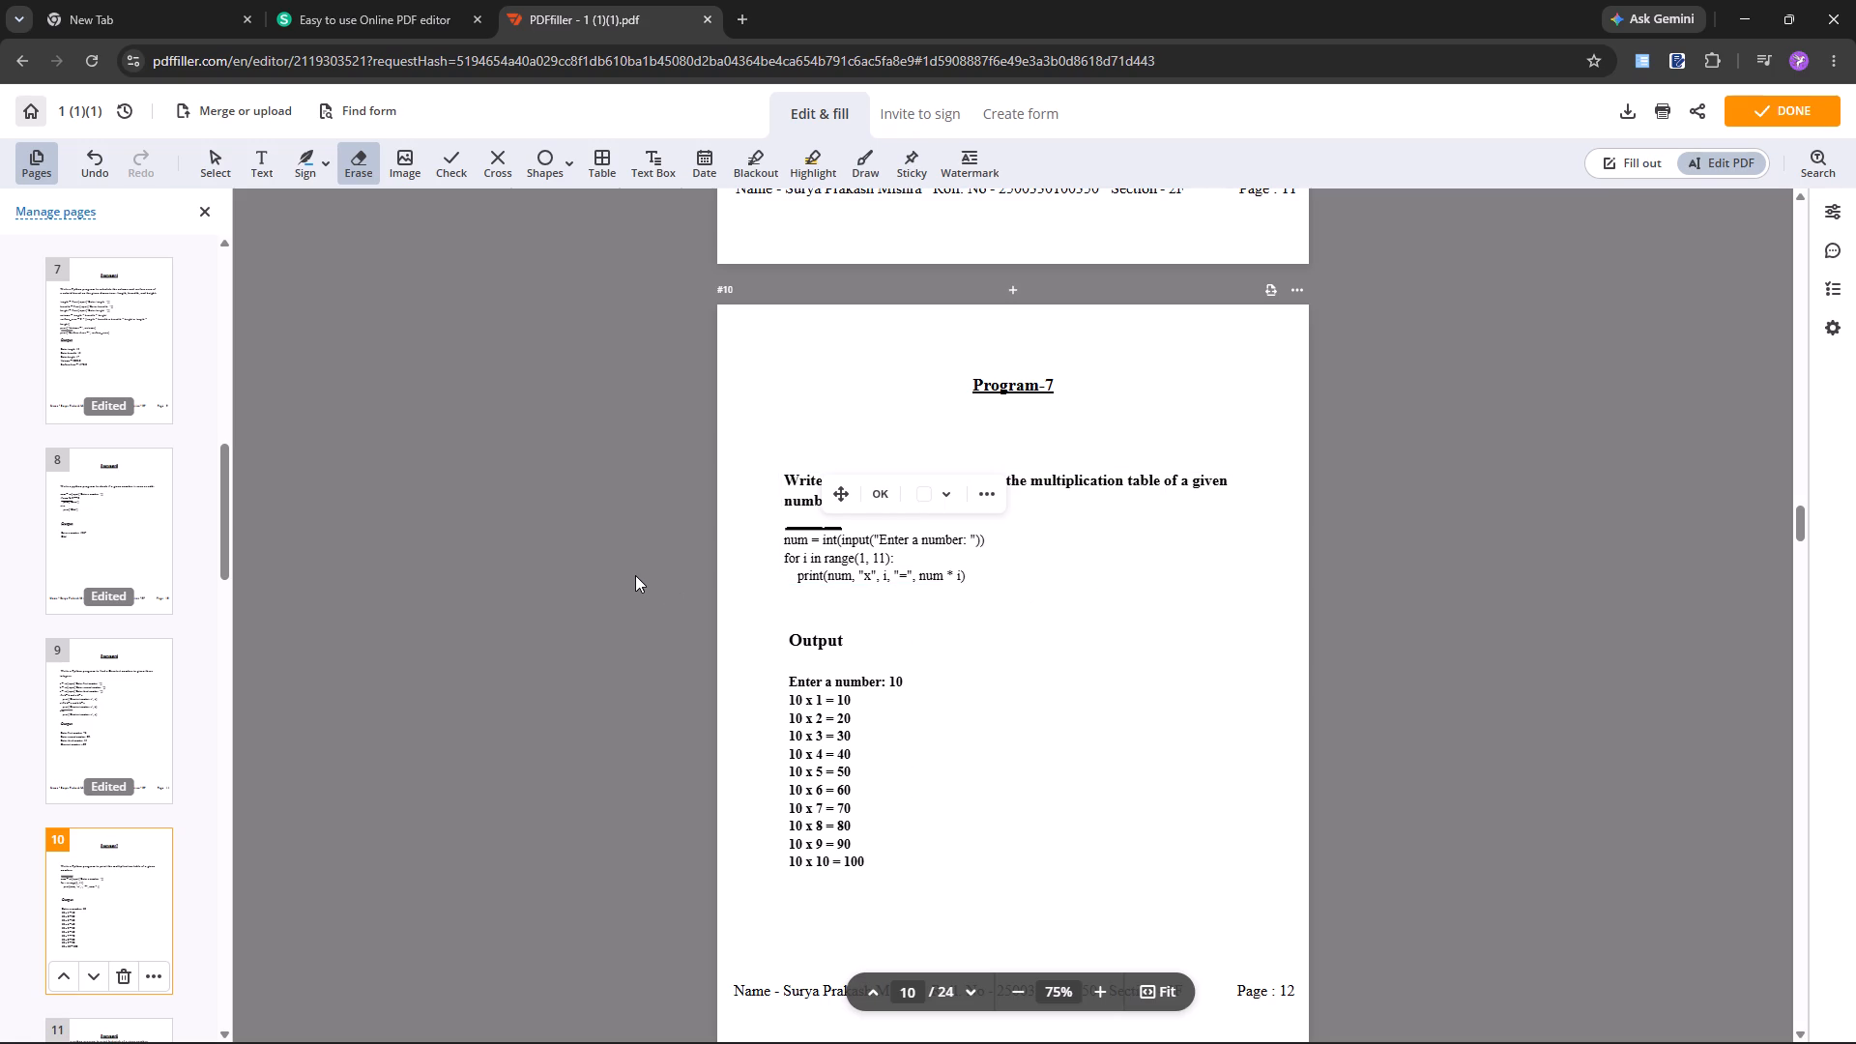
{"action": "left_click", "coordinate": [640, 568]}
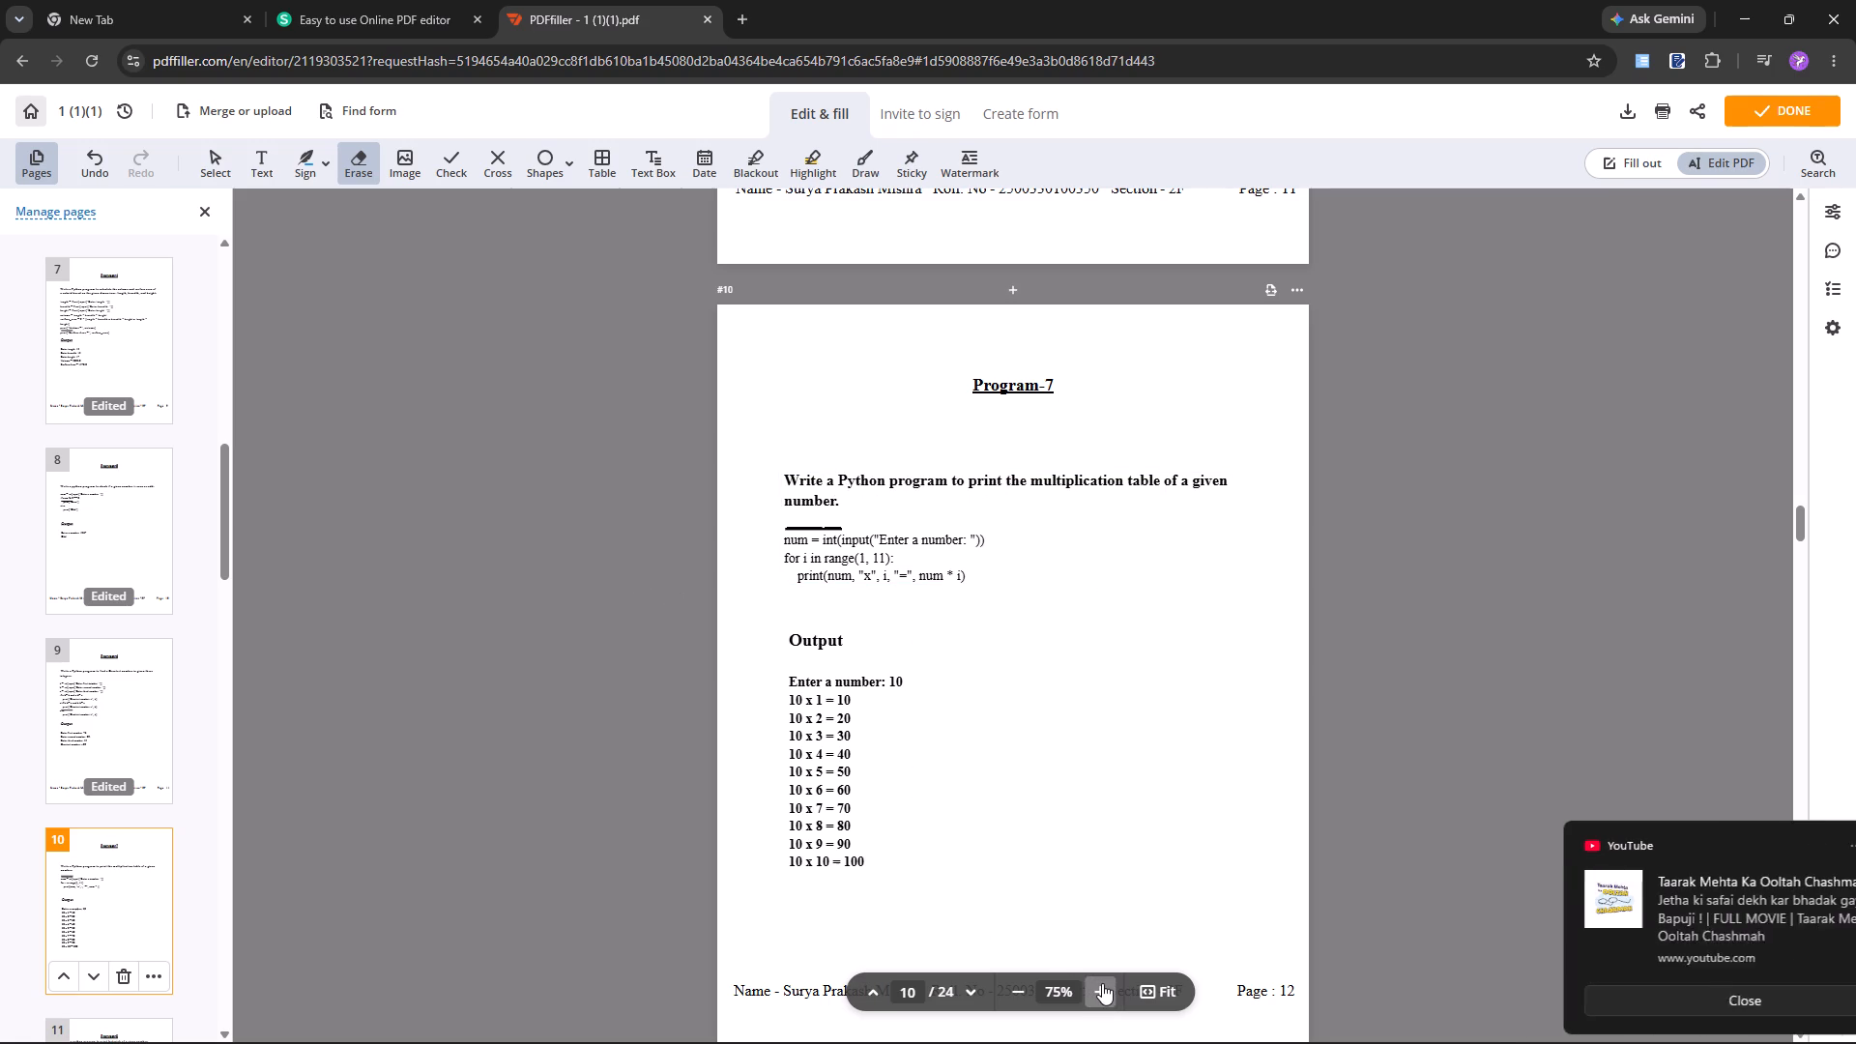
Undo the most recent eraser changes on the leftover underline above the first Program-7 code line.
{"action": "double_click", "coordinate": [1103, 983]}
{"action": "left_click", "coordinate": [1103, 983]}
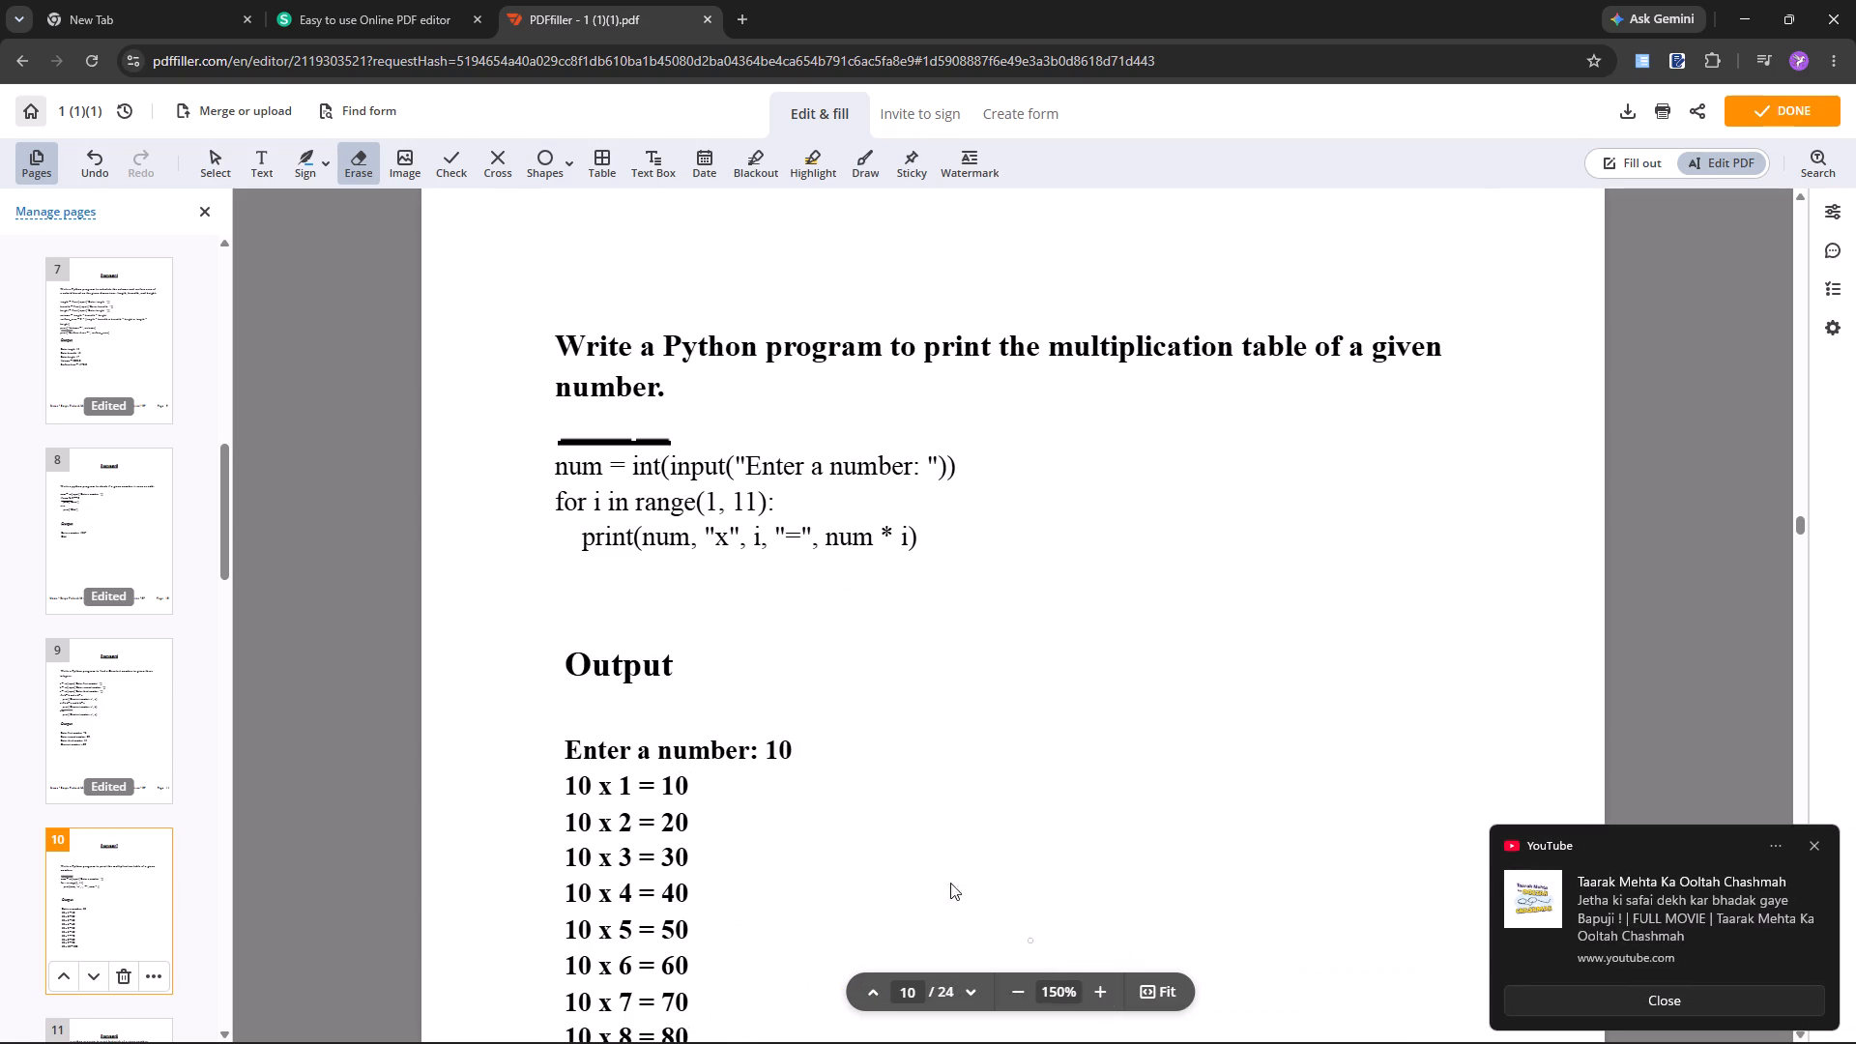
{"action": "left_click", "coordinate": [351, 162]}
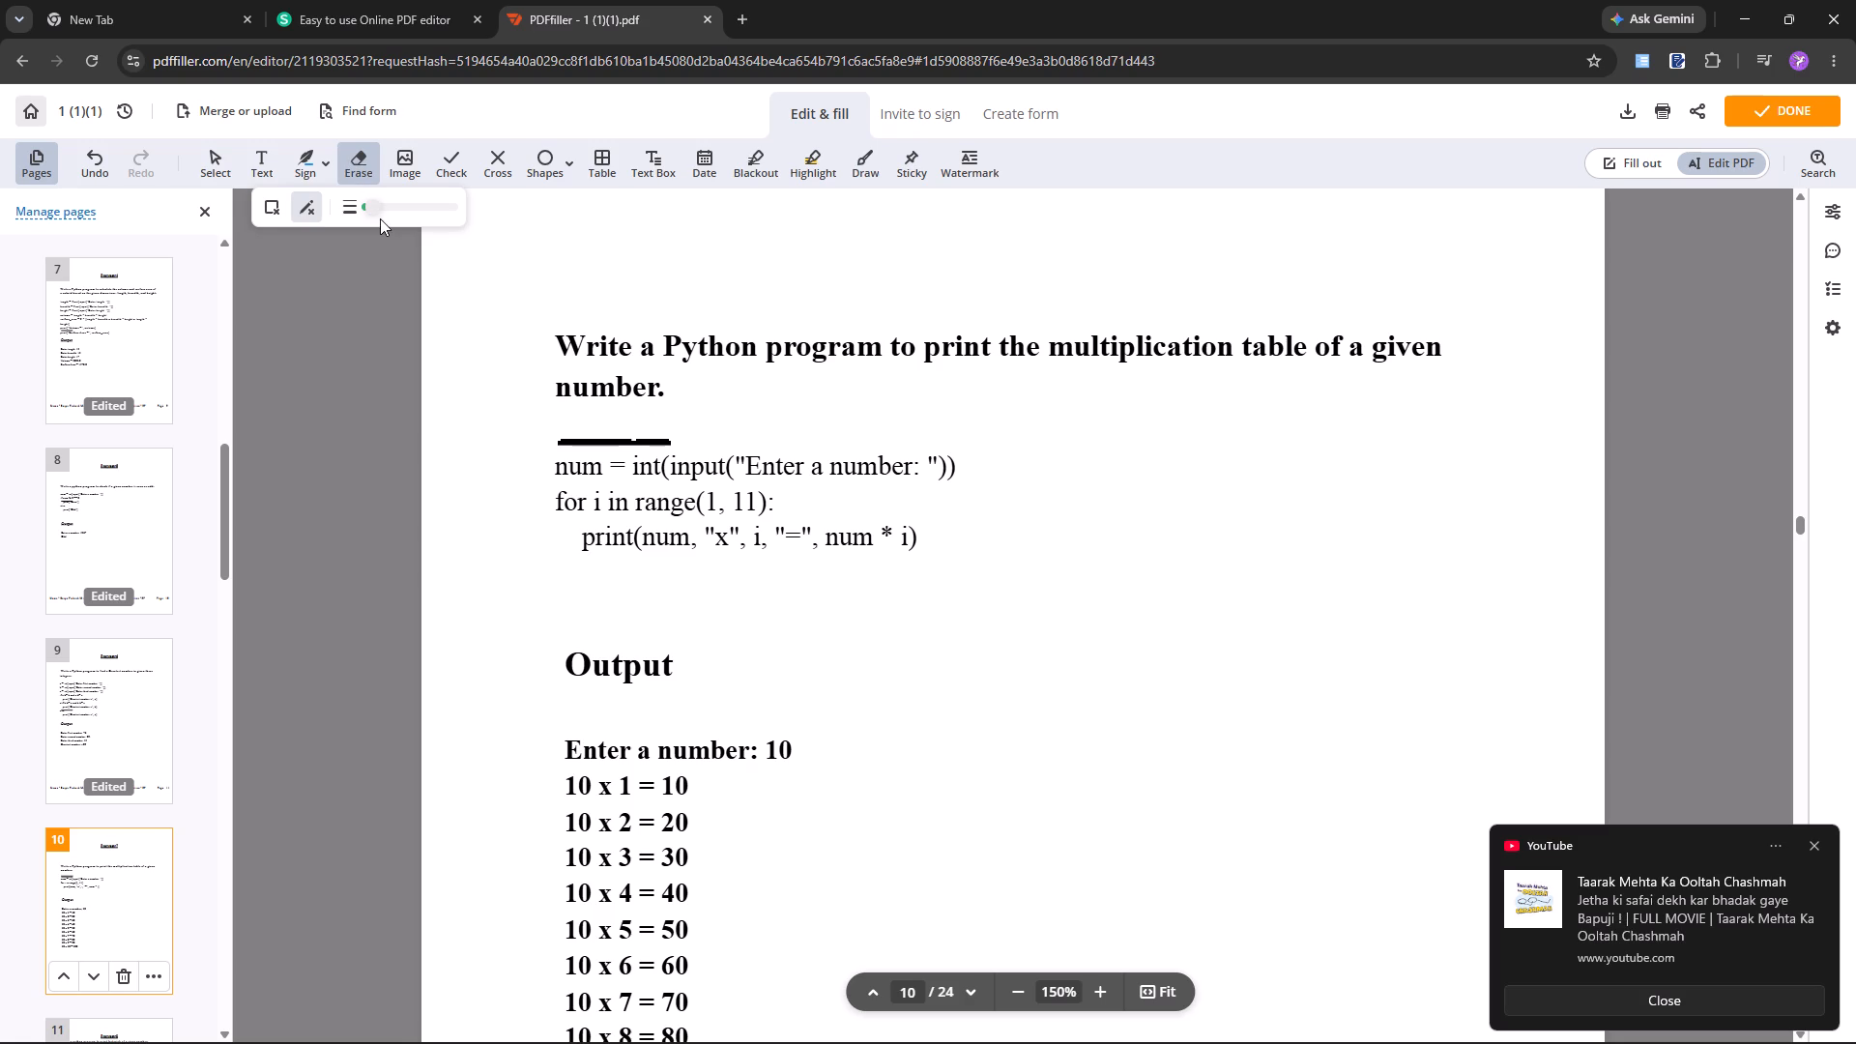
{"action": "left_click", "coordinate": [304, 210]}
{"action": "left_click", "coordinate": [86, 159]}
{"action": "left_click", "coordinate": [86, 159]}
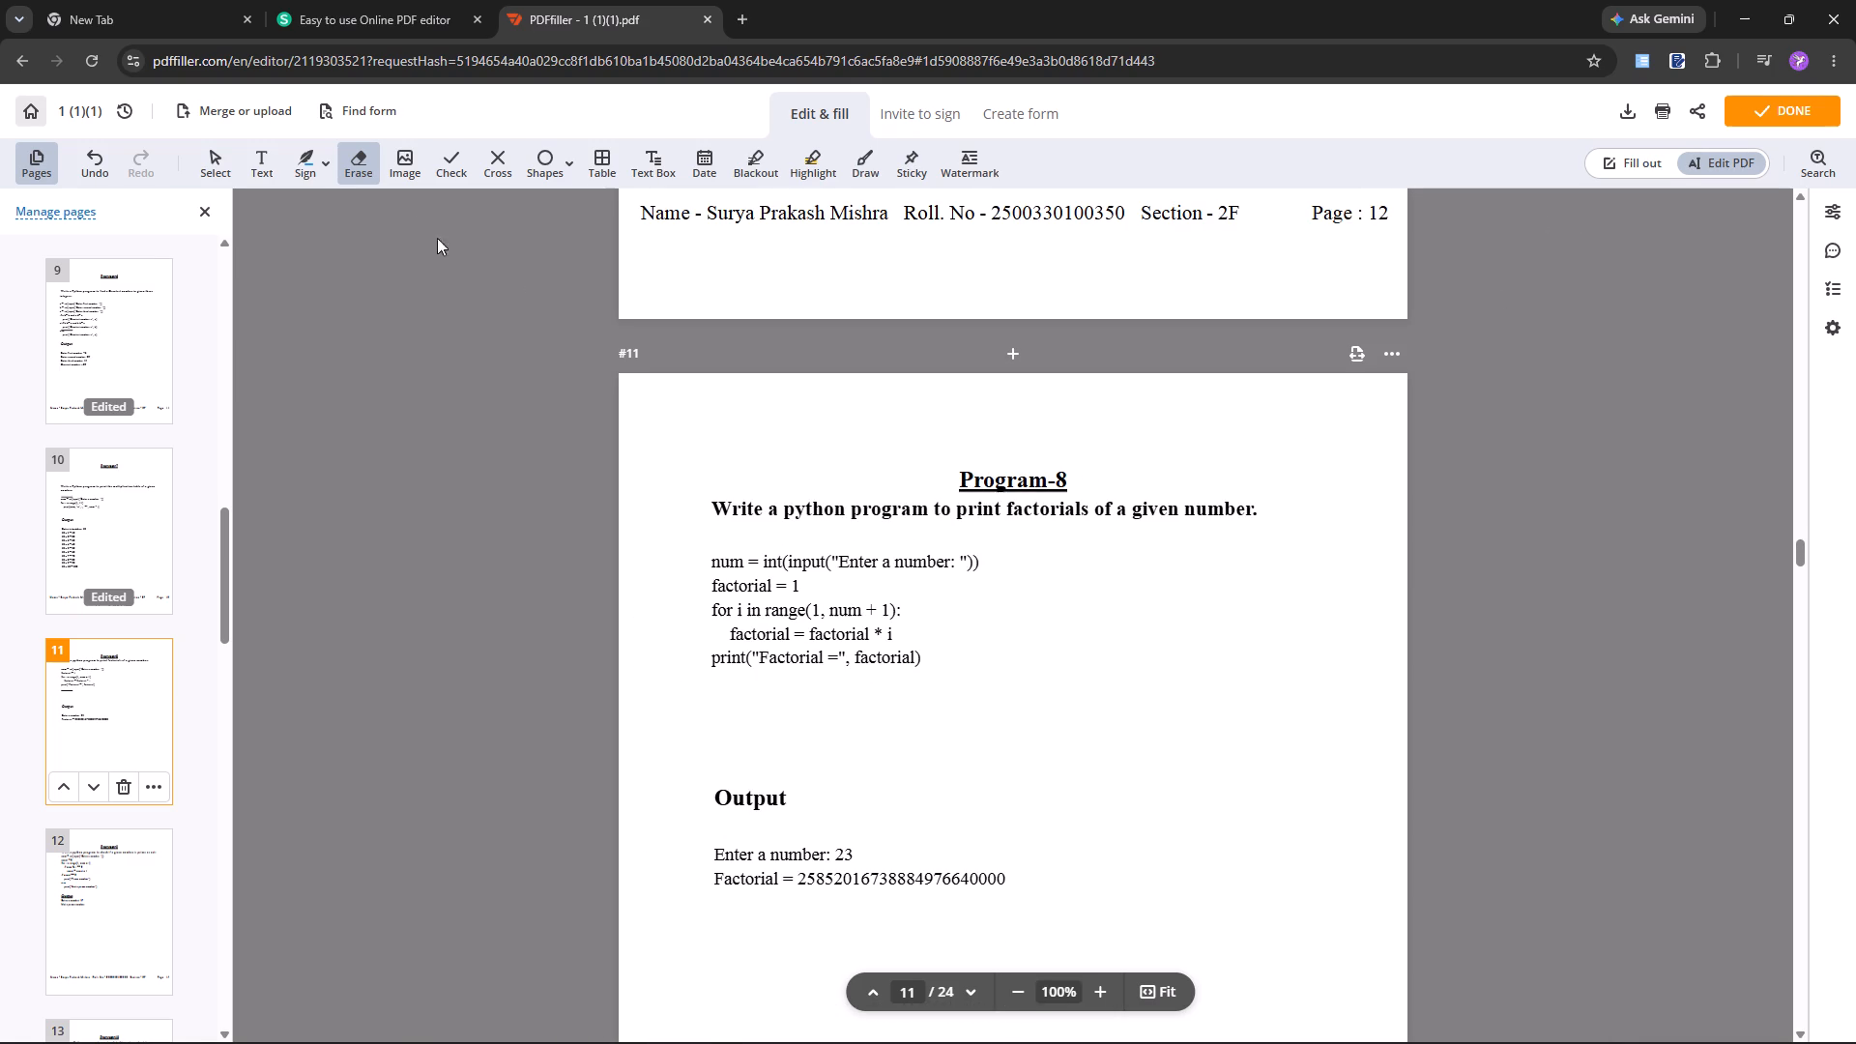
{"action": "left_click", "coordinate": [247, 157]}
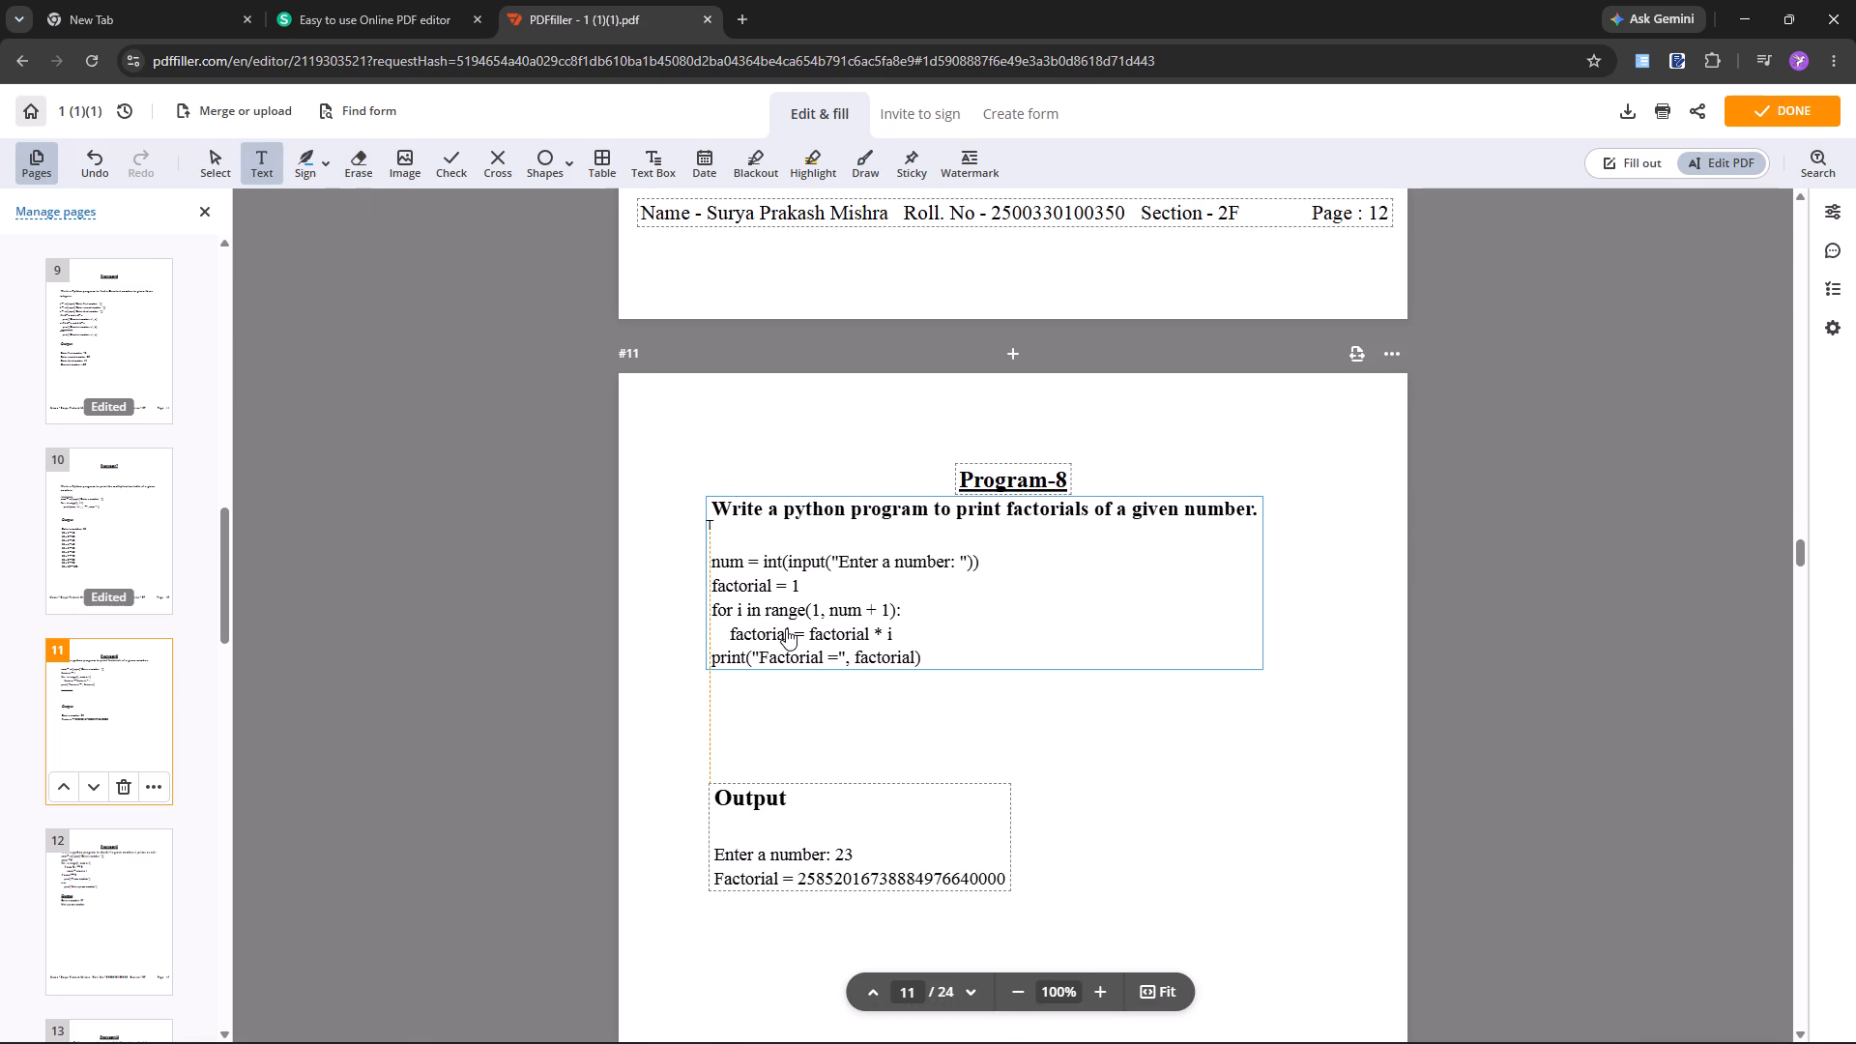
{"action": "left_click", "coordinate": [786, 628]}
{"action": "left_click", "coordinate": [764, 572]}
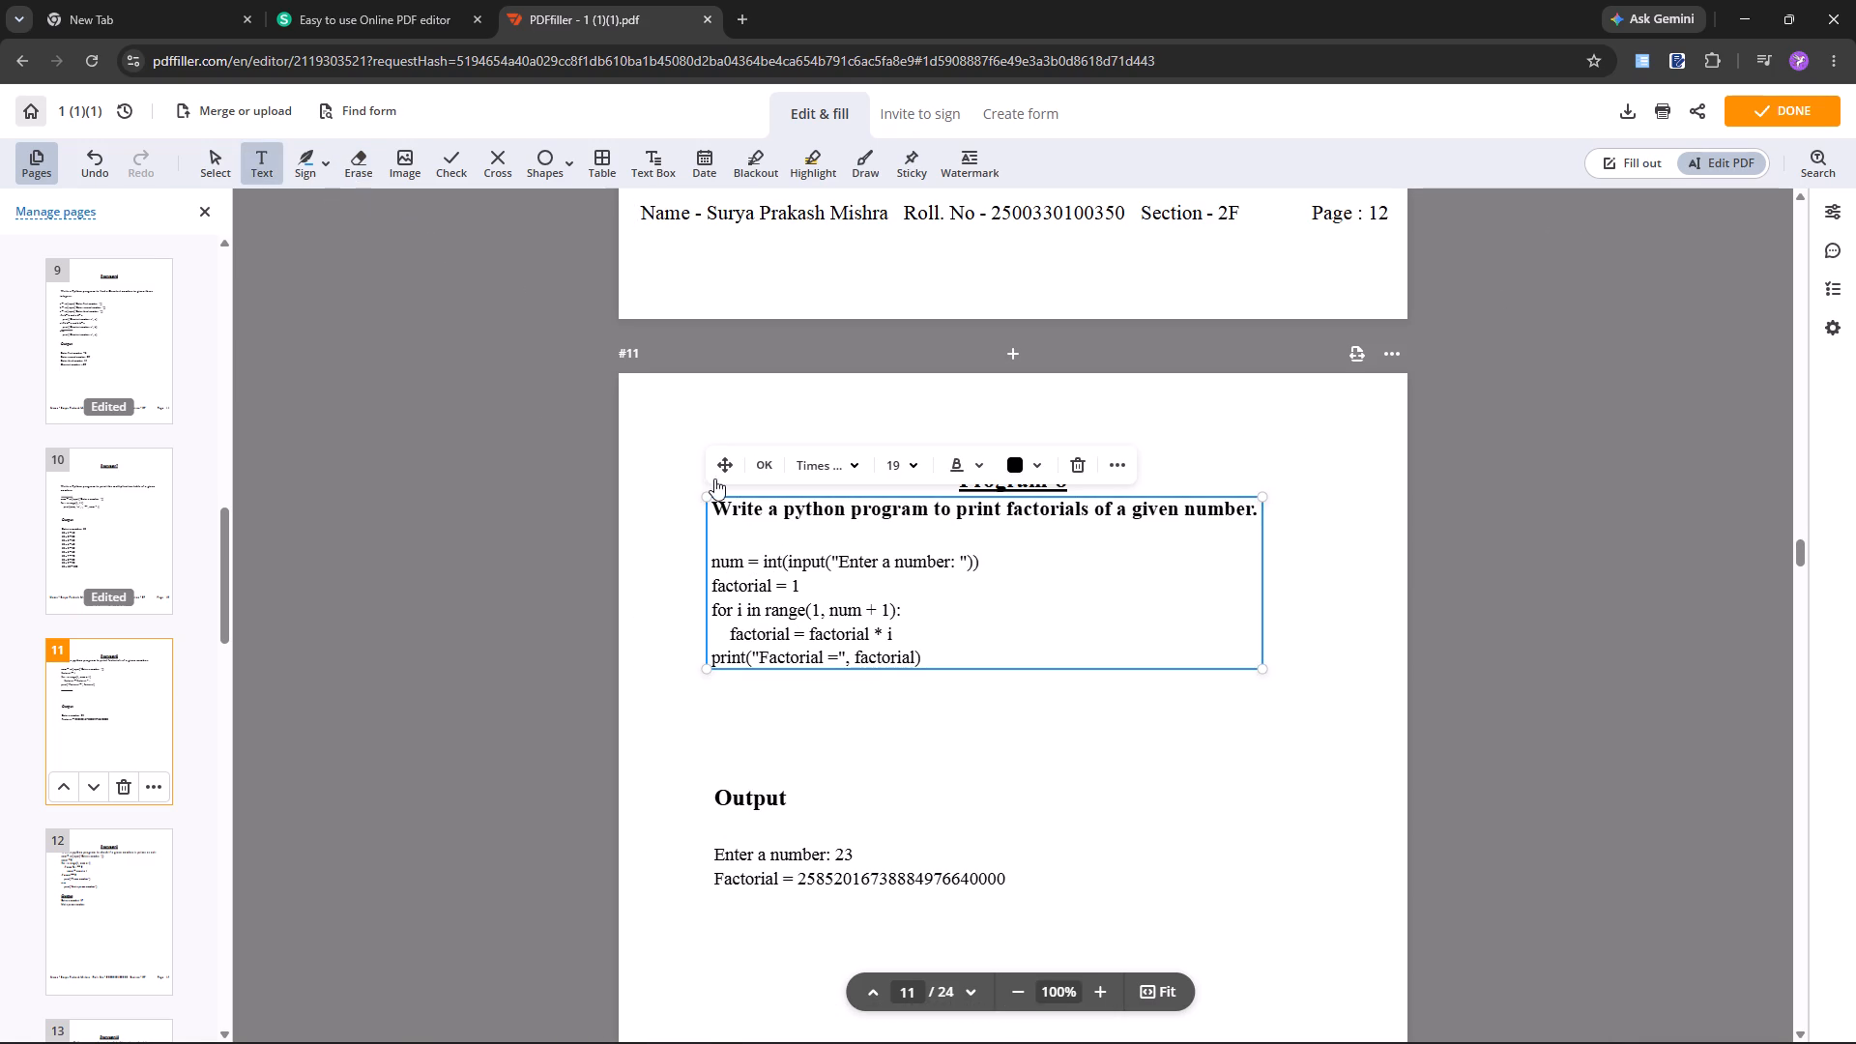
{"action": "left_click_drag", "start_coordinate": [719, 463], "coordinate": [715, 520]}
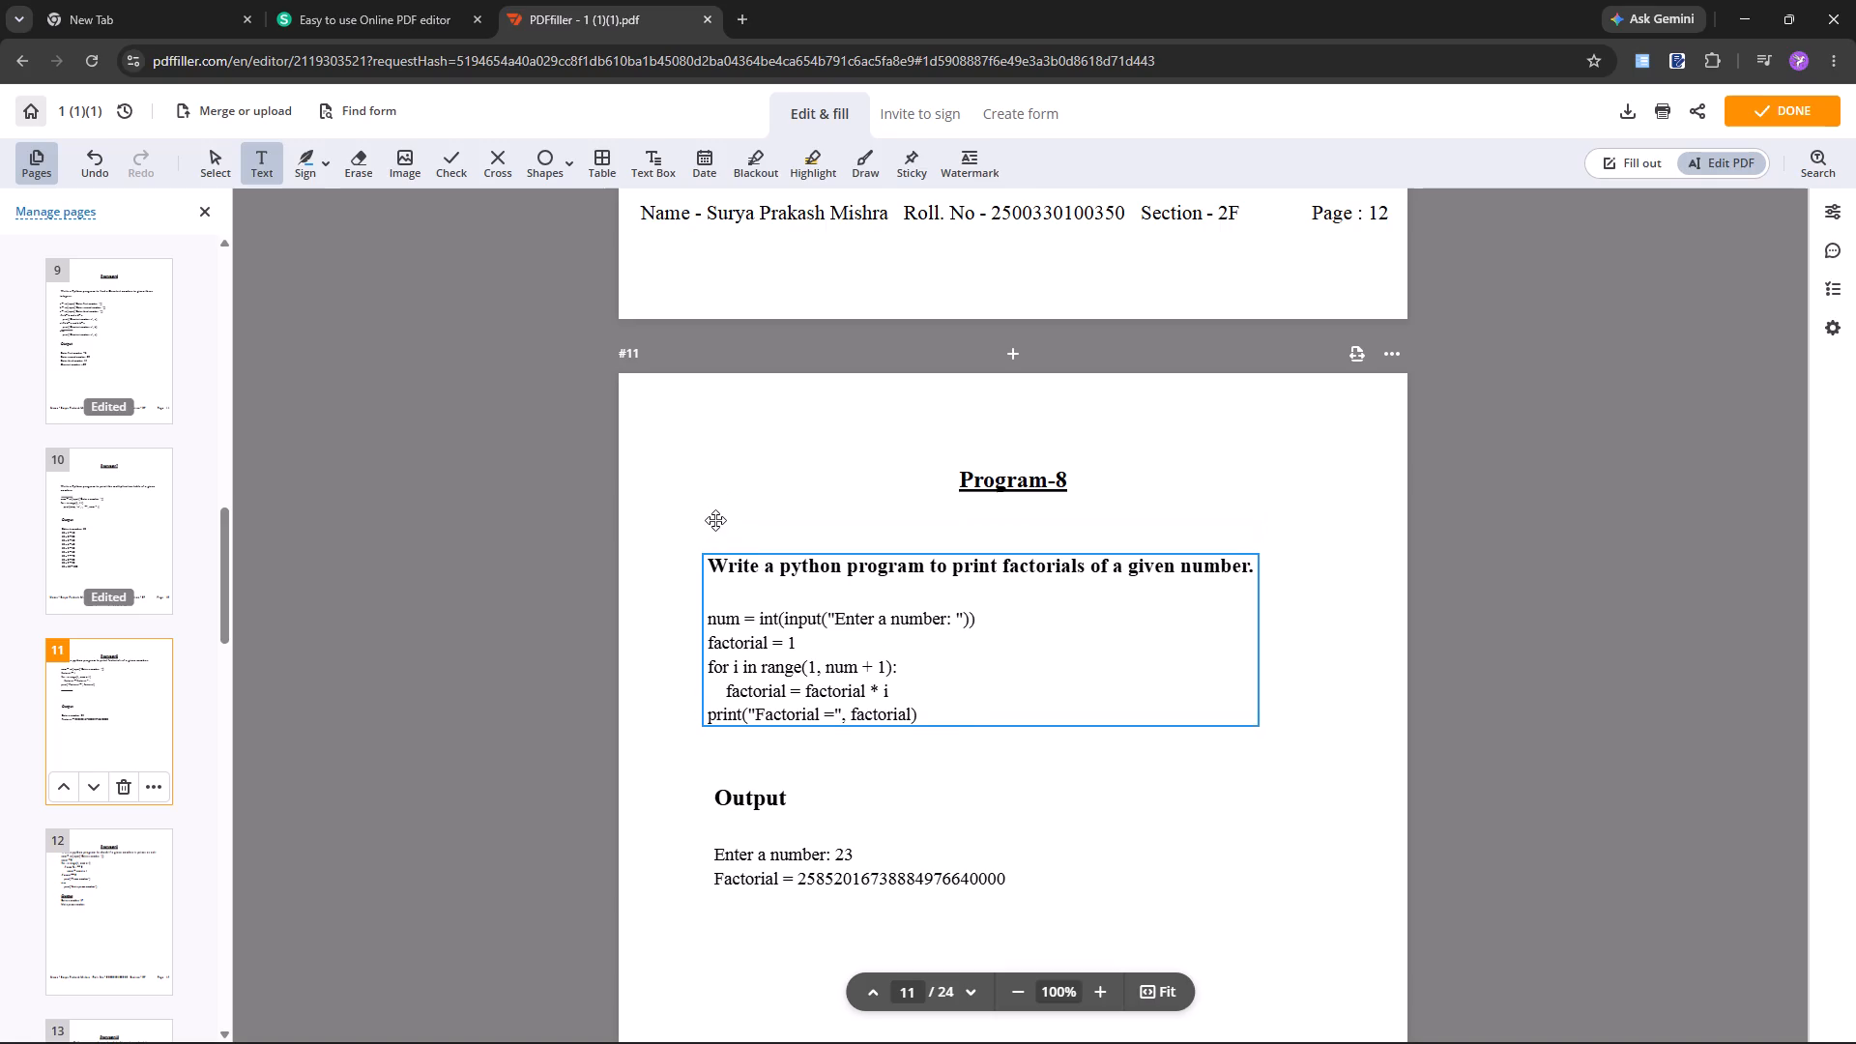
{"action": "left_click_drag", "start_coordinate": [715, 520], "coordinate": [714, 531]}
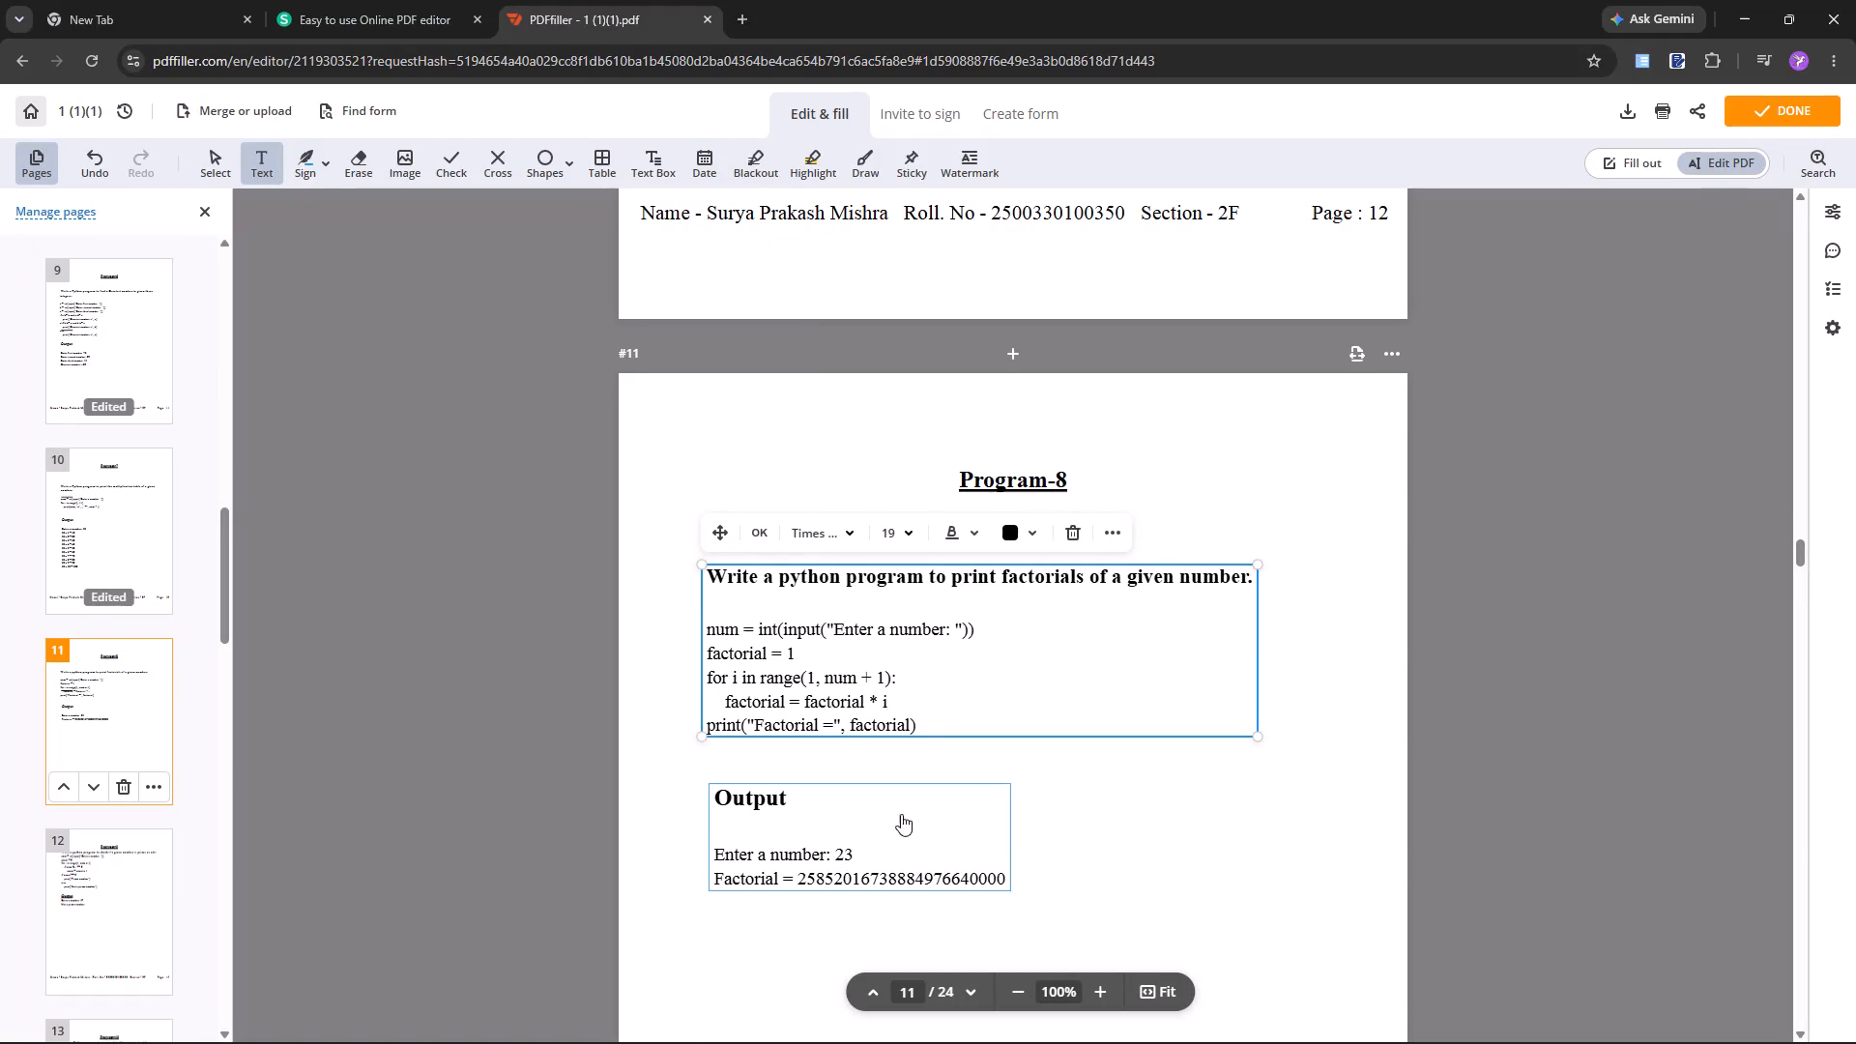
Add a blank line under the Output heading of Program-9 on page 12.
{"action": "left_click", "coordinate": [1014, 990]}
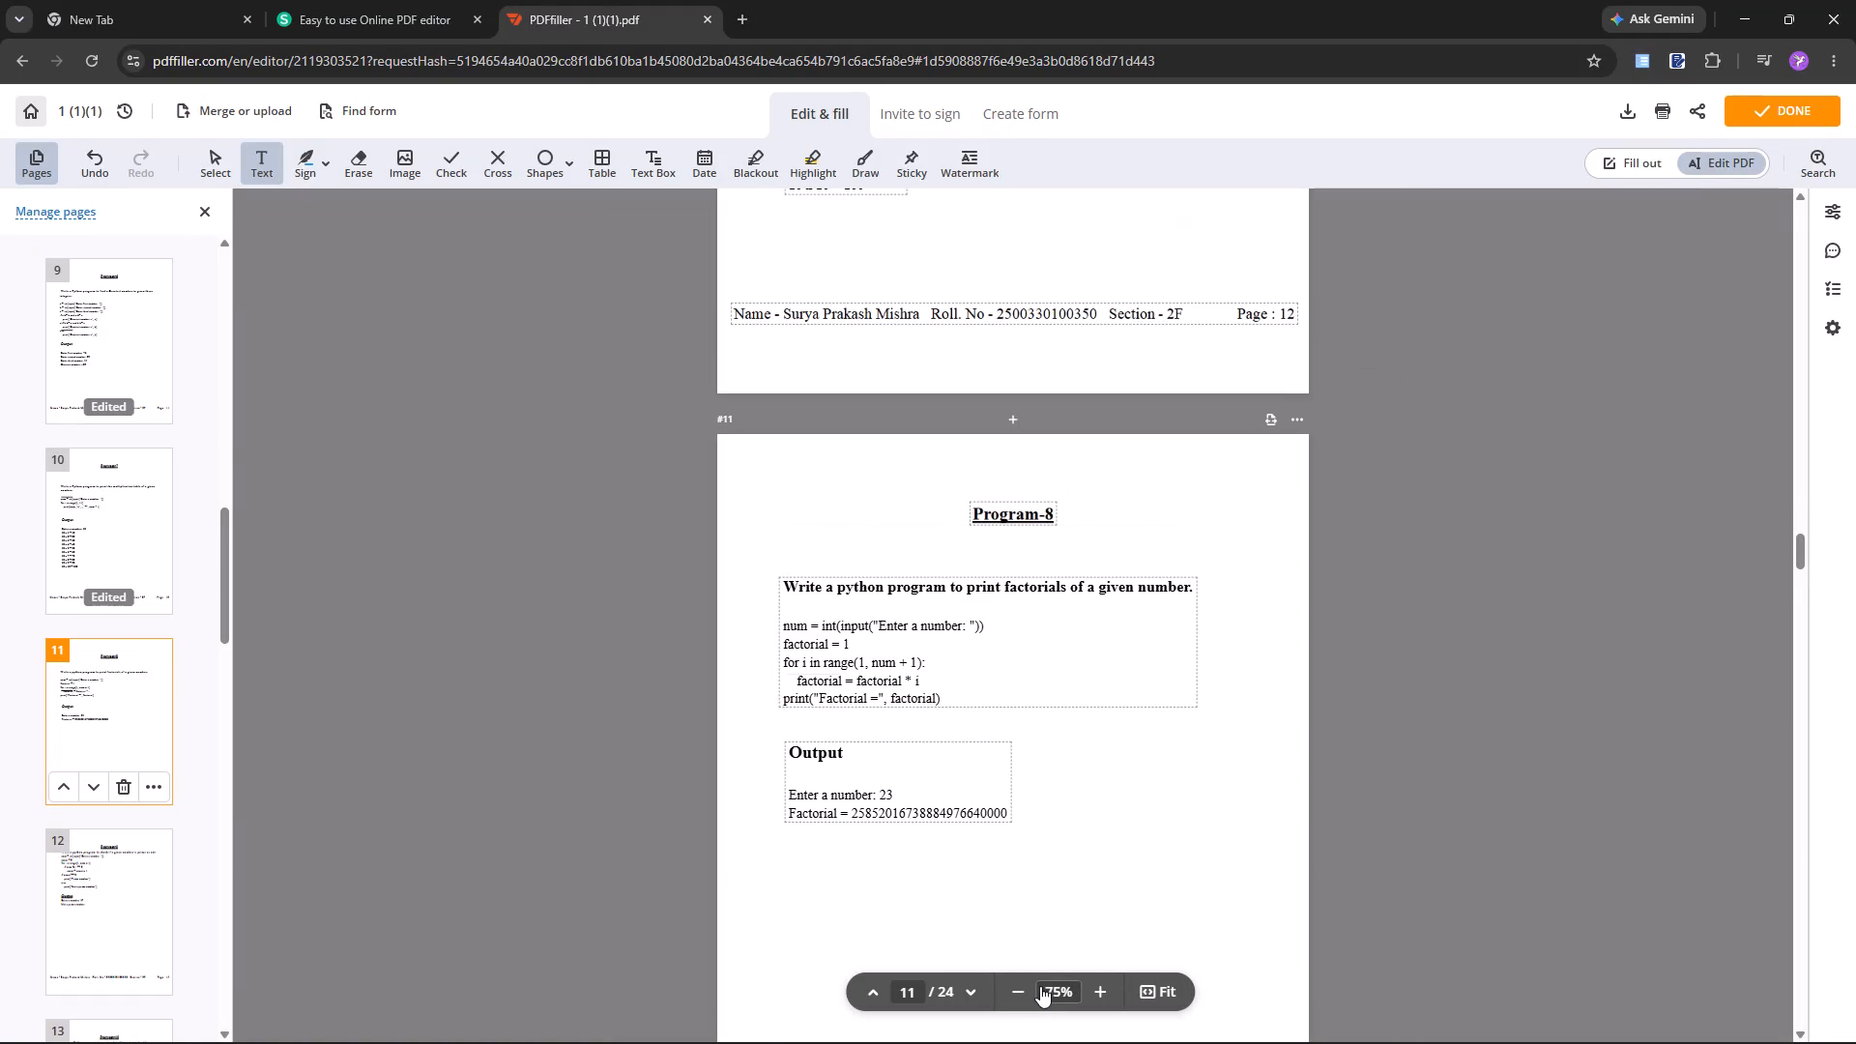
{"action": "scroll", "coordinate": [685, 553], "scroll_direction": "down", "scroll_amount": 2}
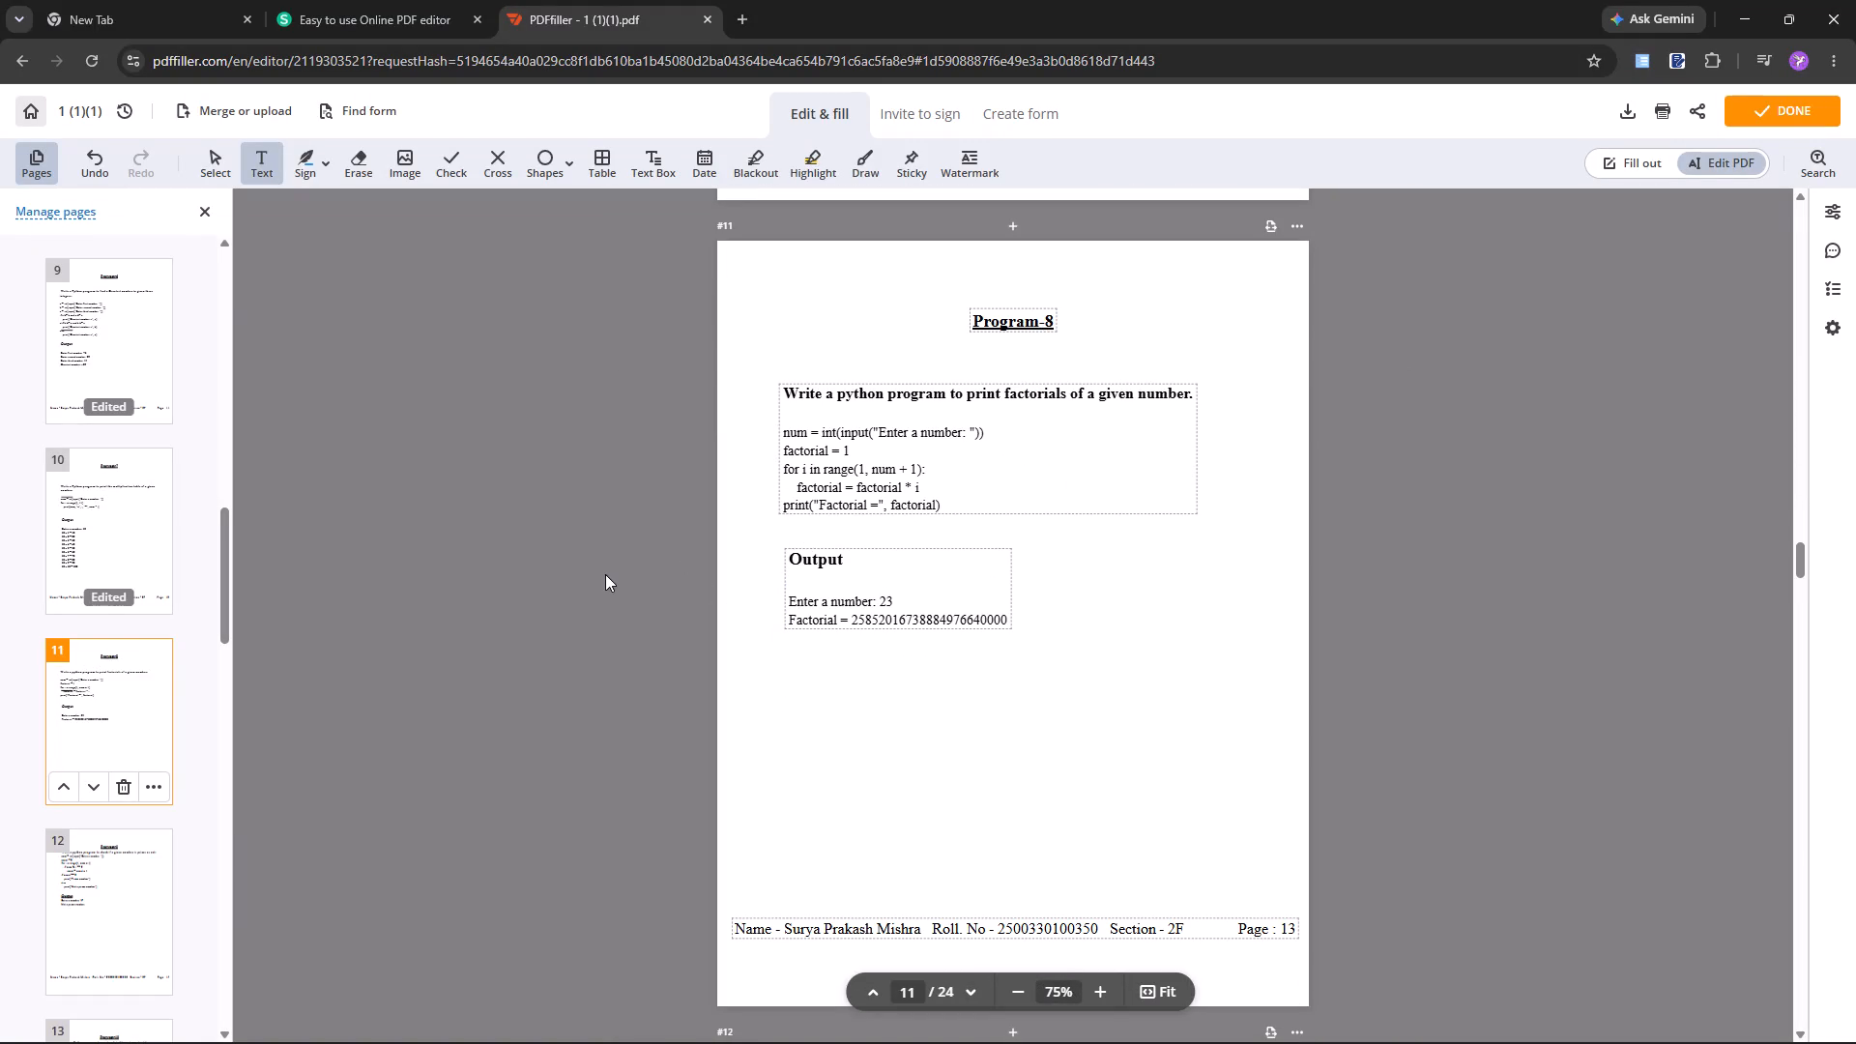
{"action": "scroll", "coordinate": [619, 589], "scroll_direction": "down", "scroll_amount": 4}
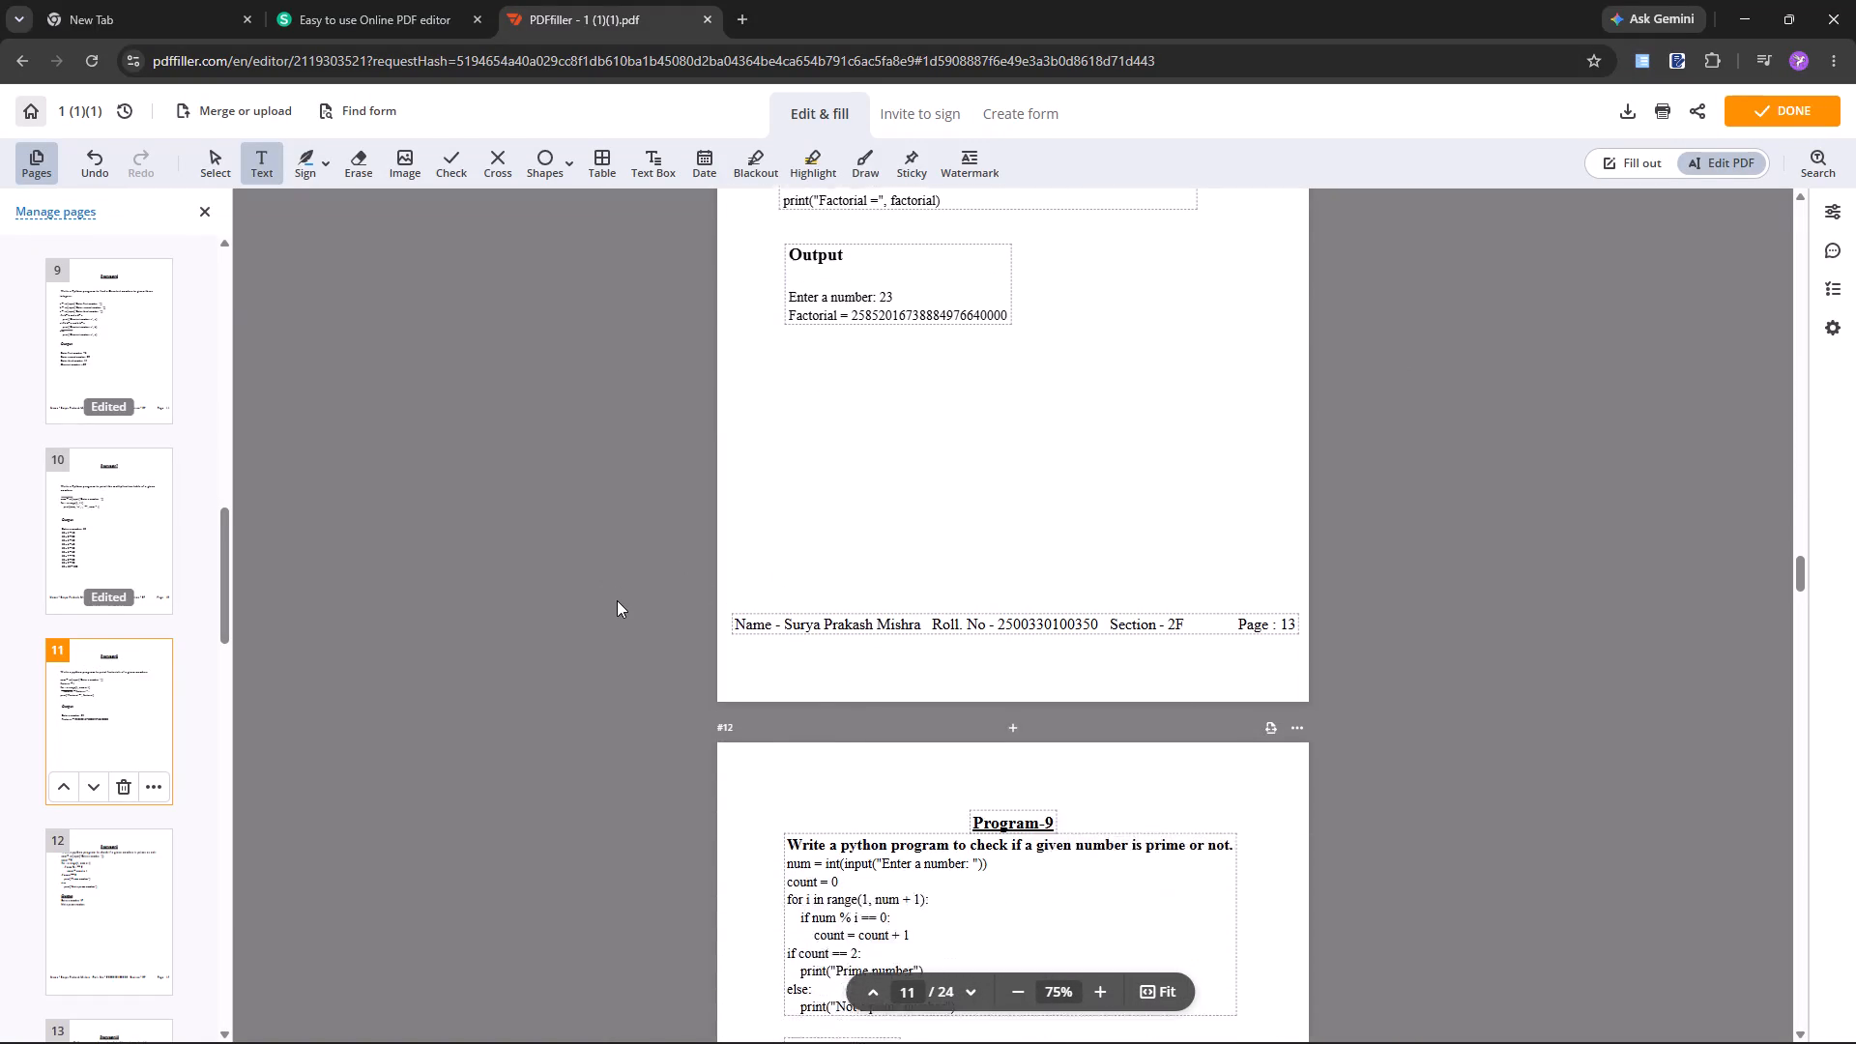
{"action": "scroll", "coordinate": [616, 609], "scroll_direction": "down", "scroll_amount": 2}
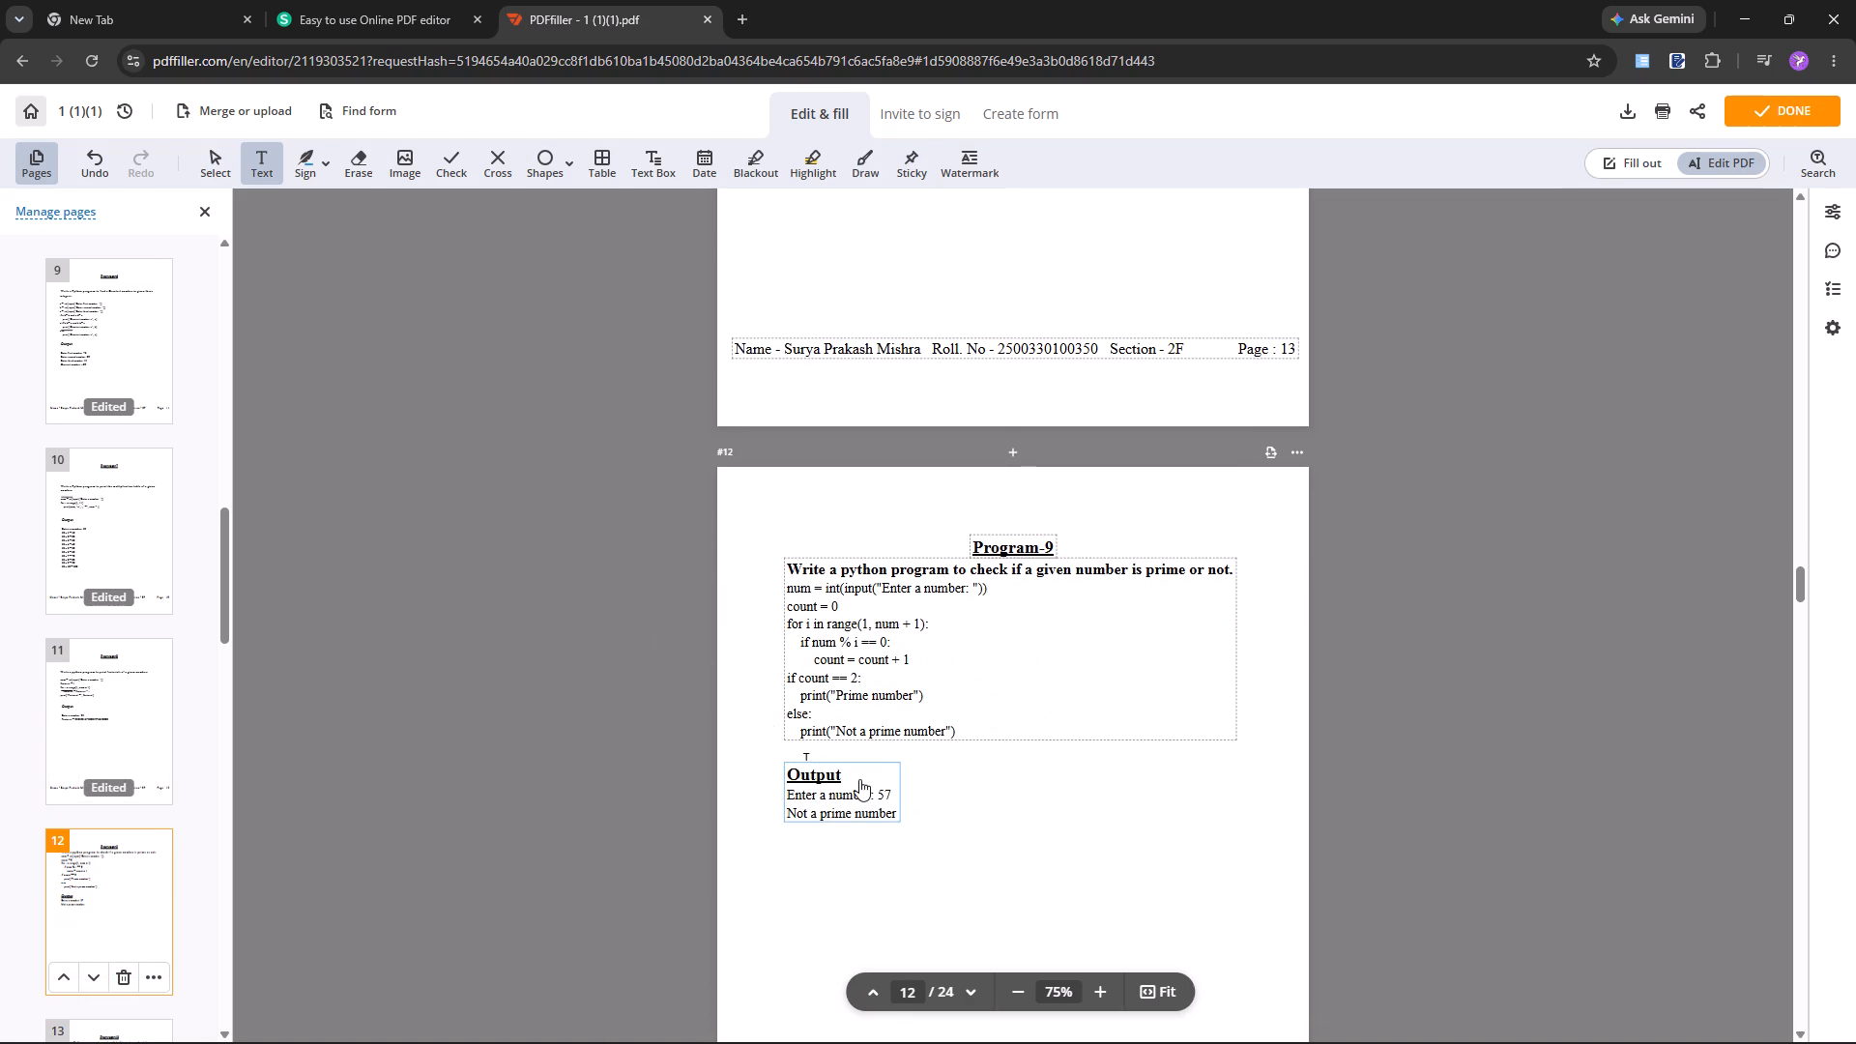
{"action": "left_click", "coordinate": [857, 779]}
{"action": "left_click", "coordinate": [848, 777]}
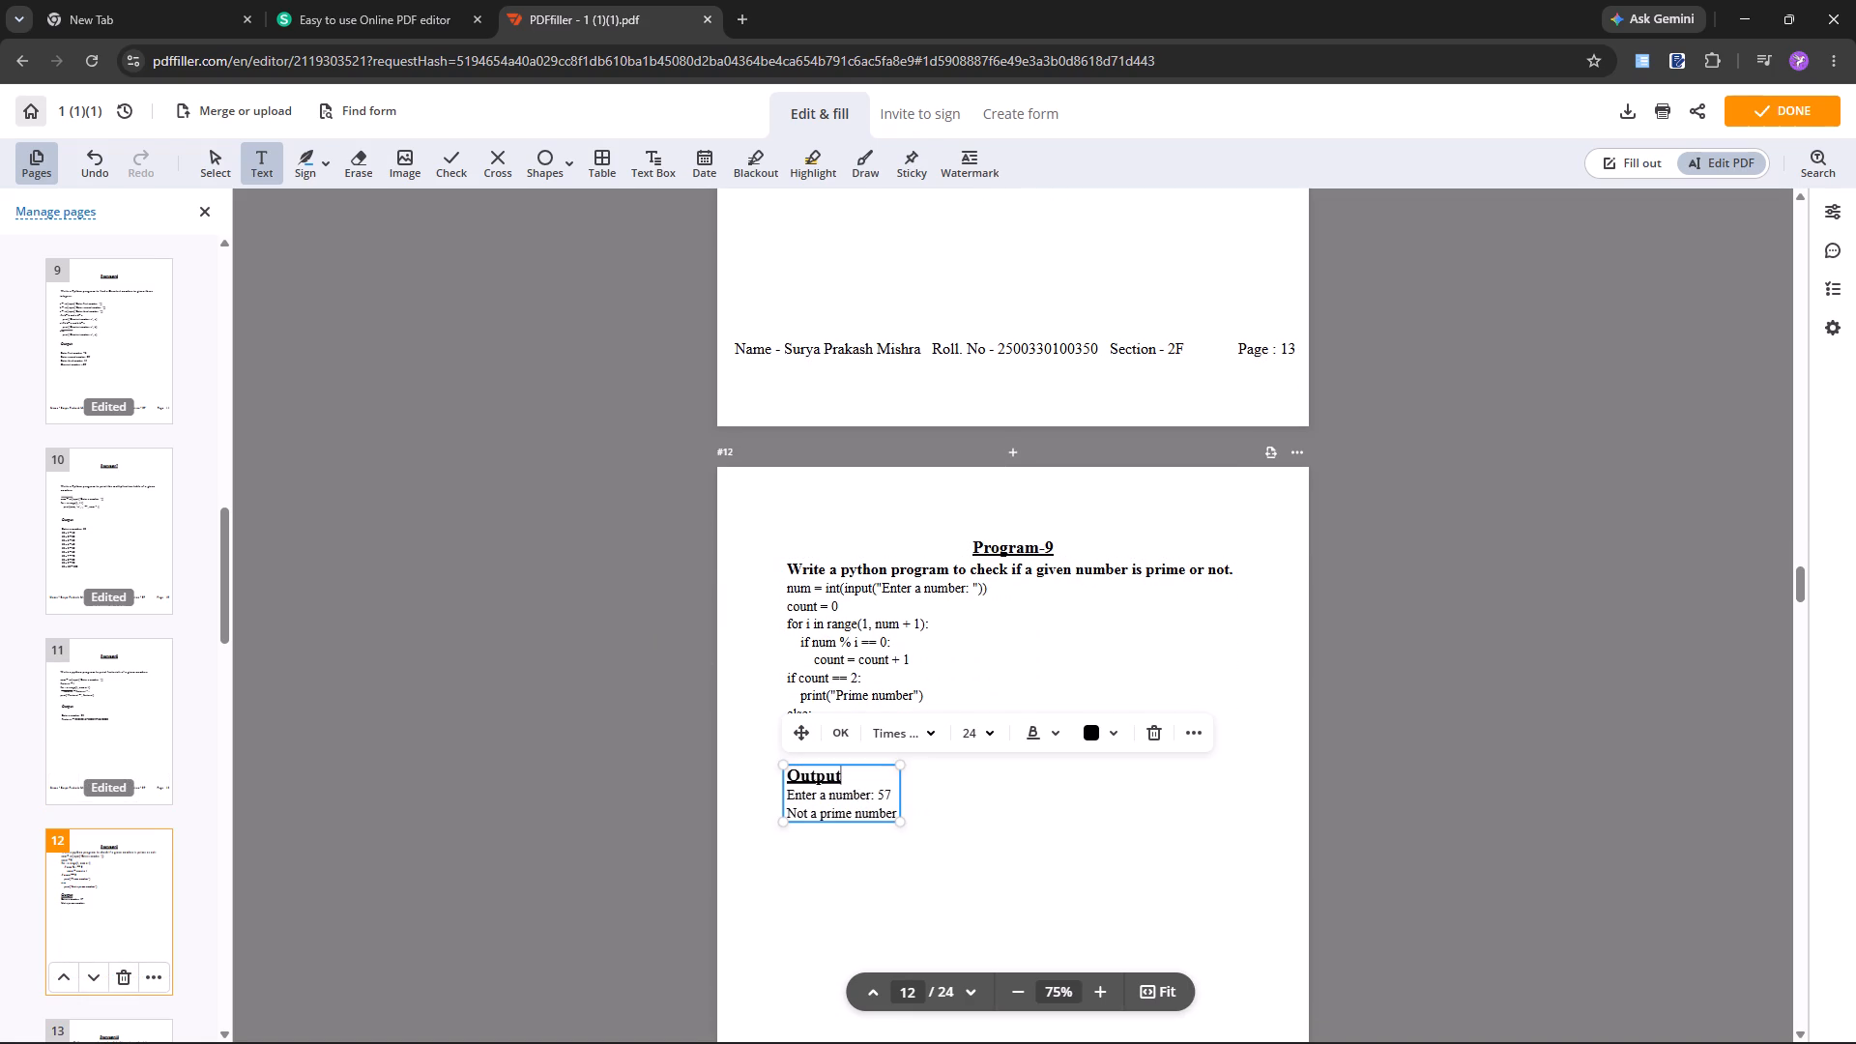
{"action": "key", "text": "Return"}
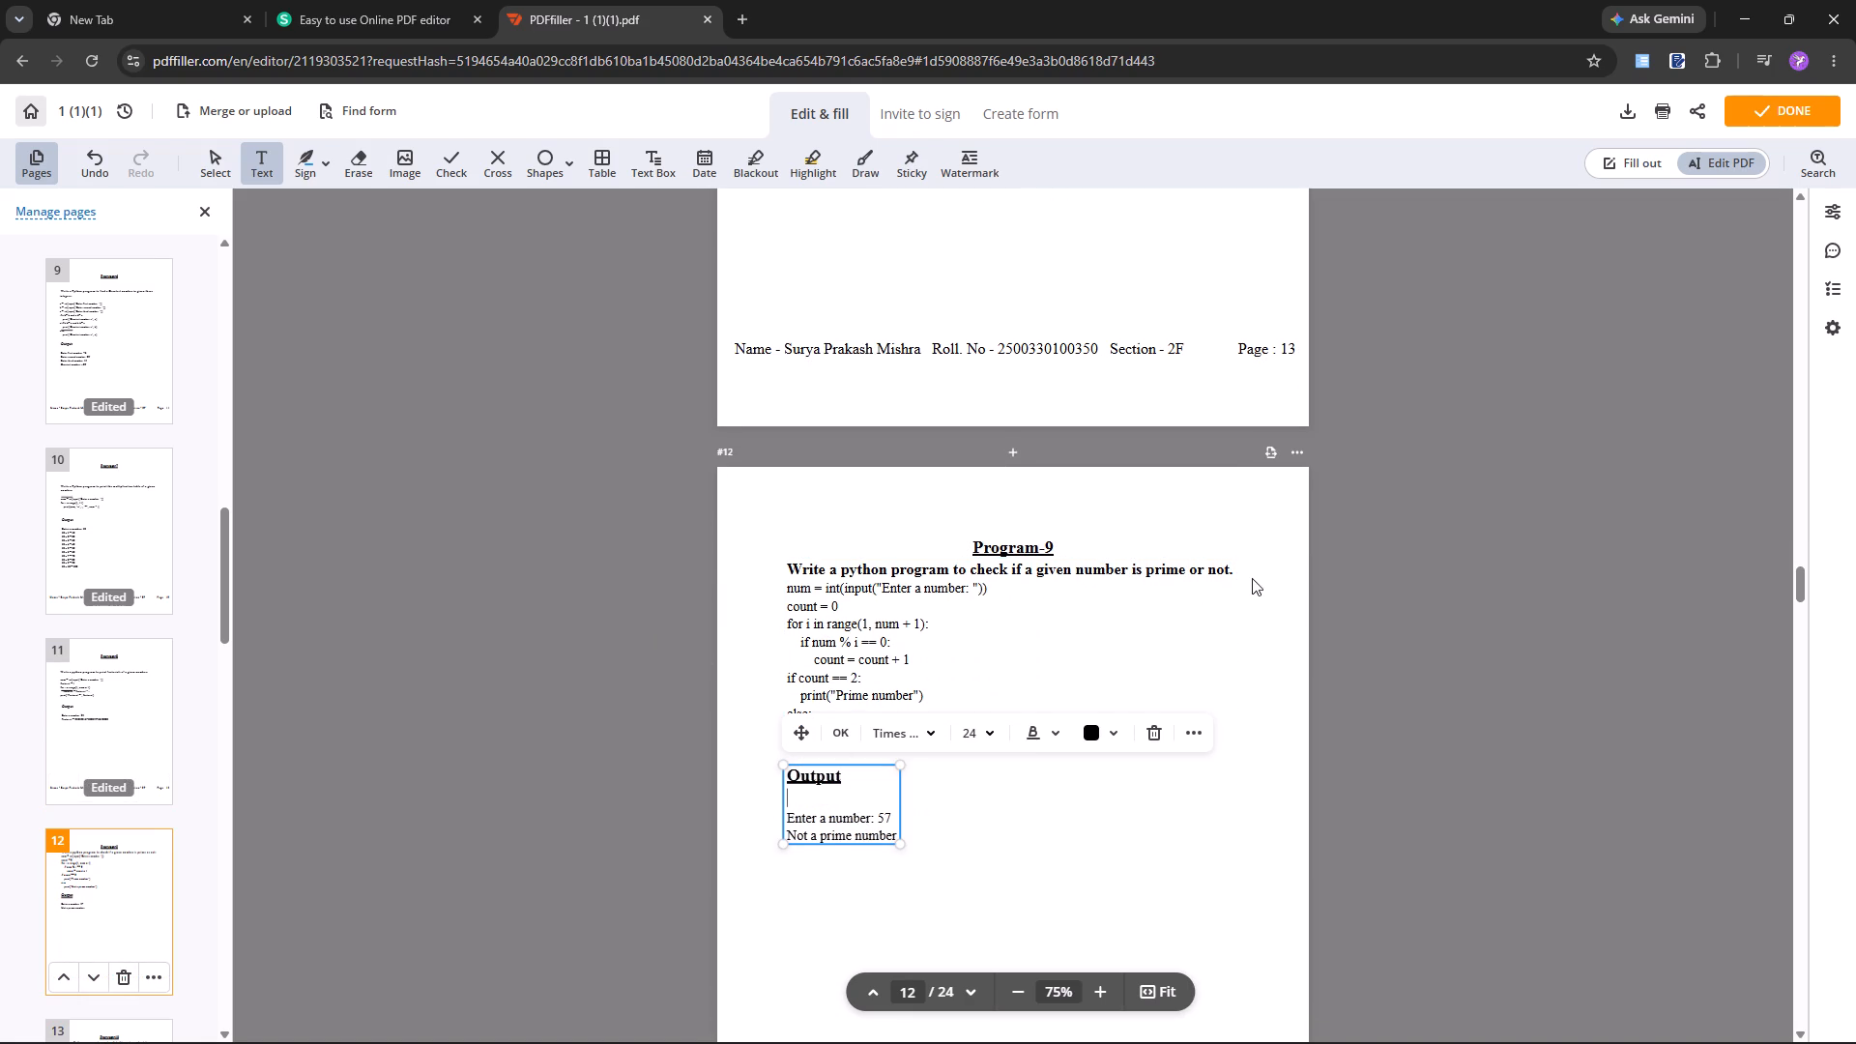
Add a blank line between the Program-9 question and its first code line.
{"action": "left_click", "coordinate": [1233, 564]}
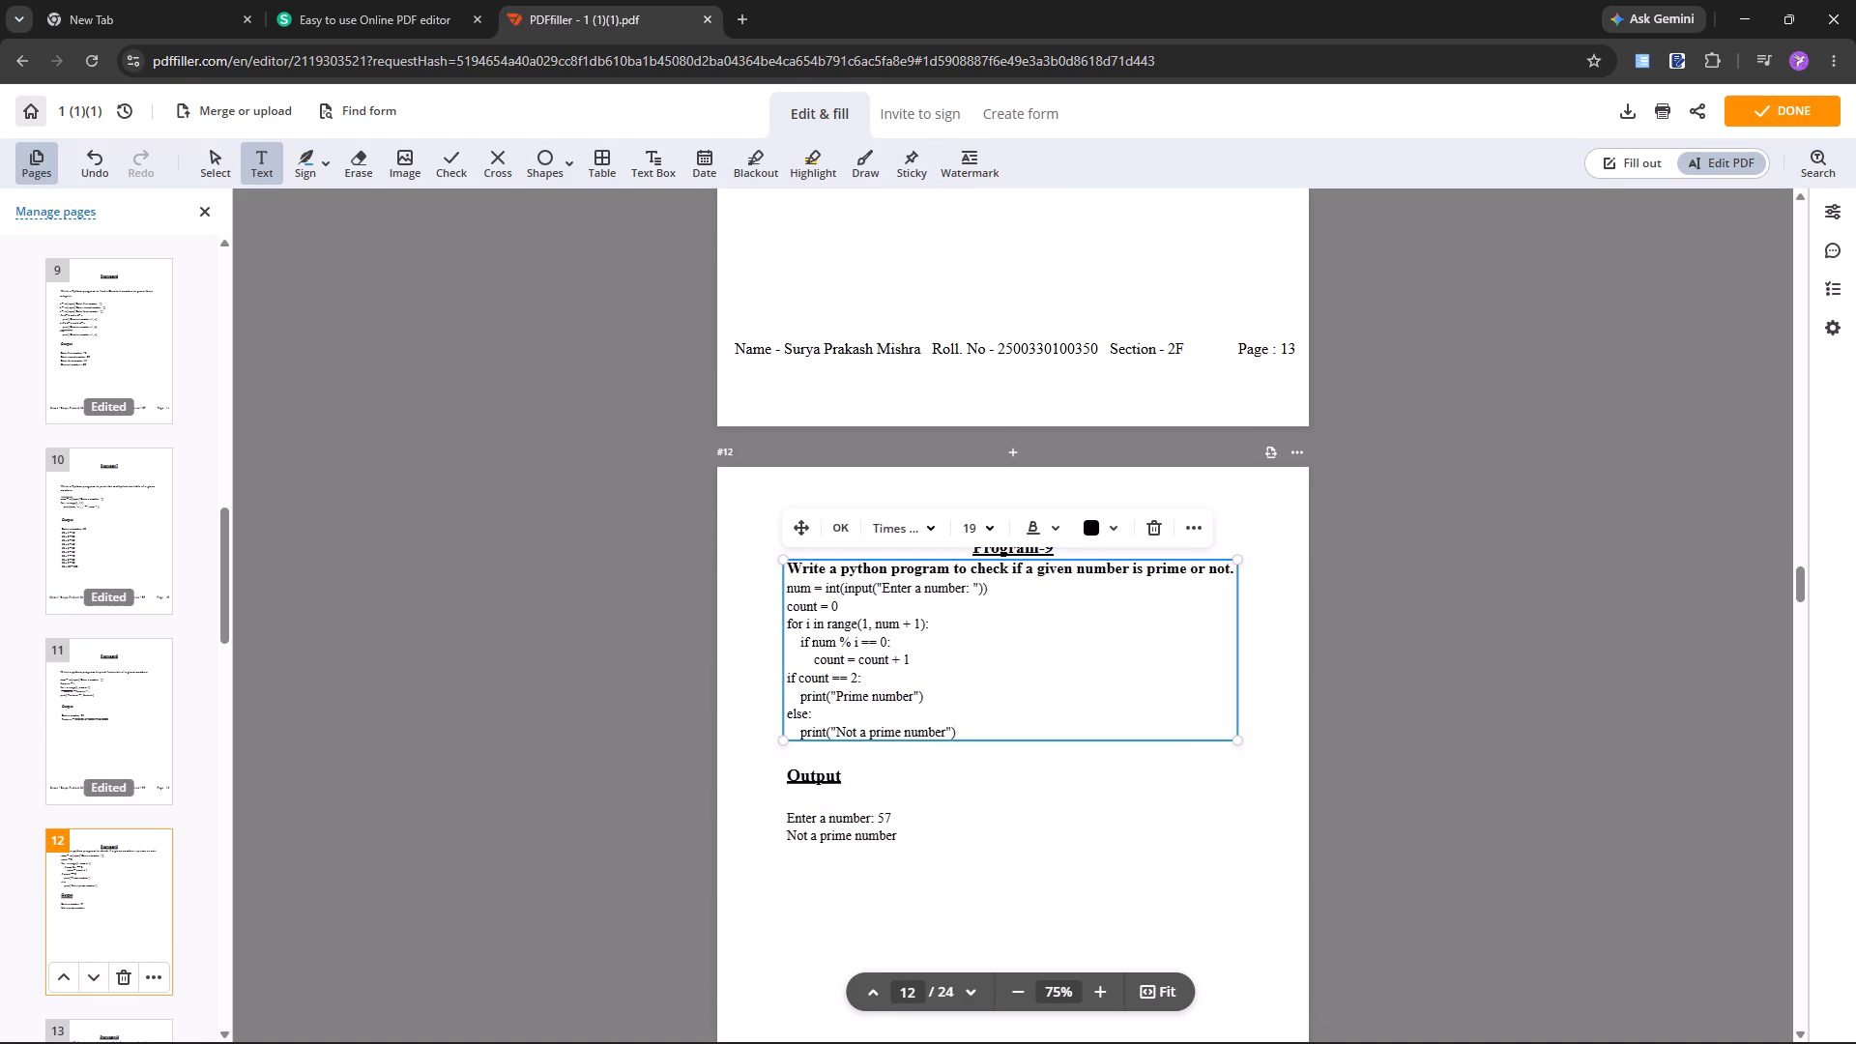
{"action": "left_click", "coordinate": [1229, 574]}
{"action": "key", "text": "Right"}
{"action": "key", "text": "Return"}
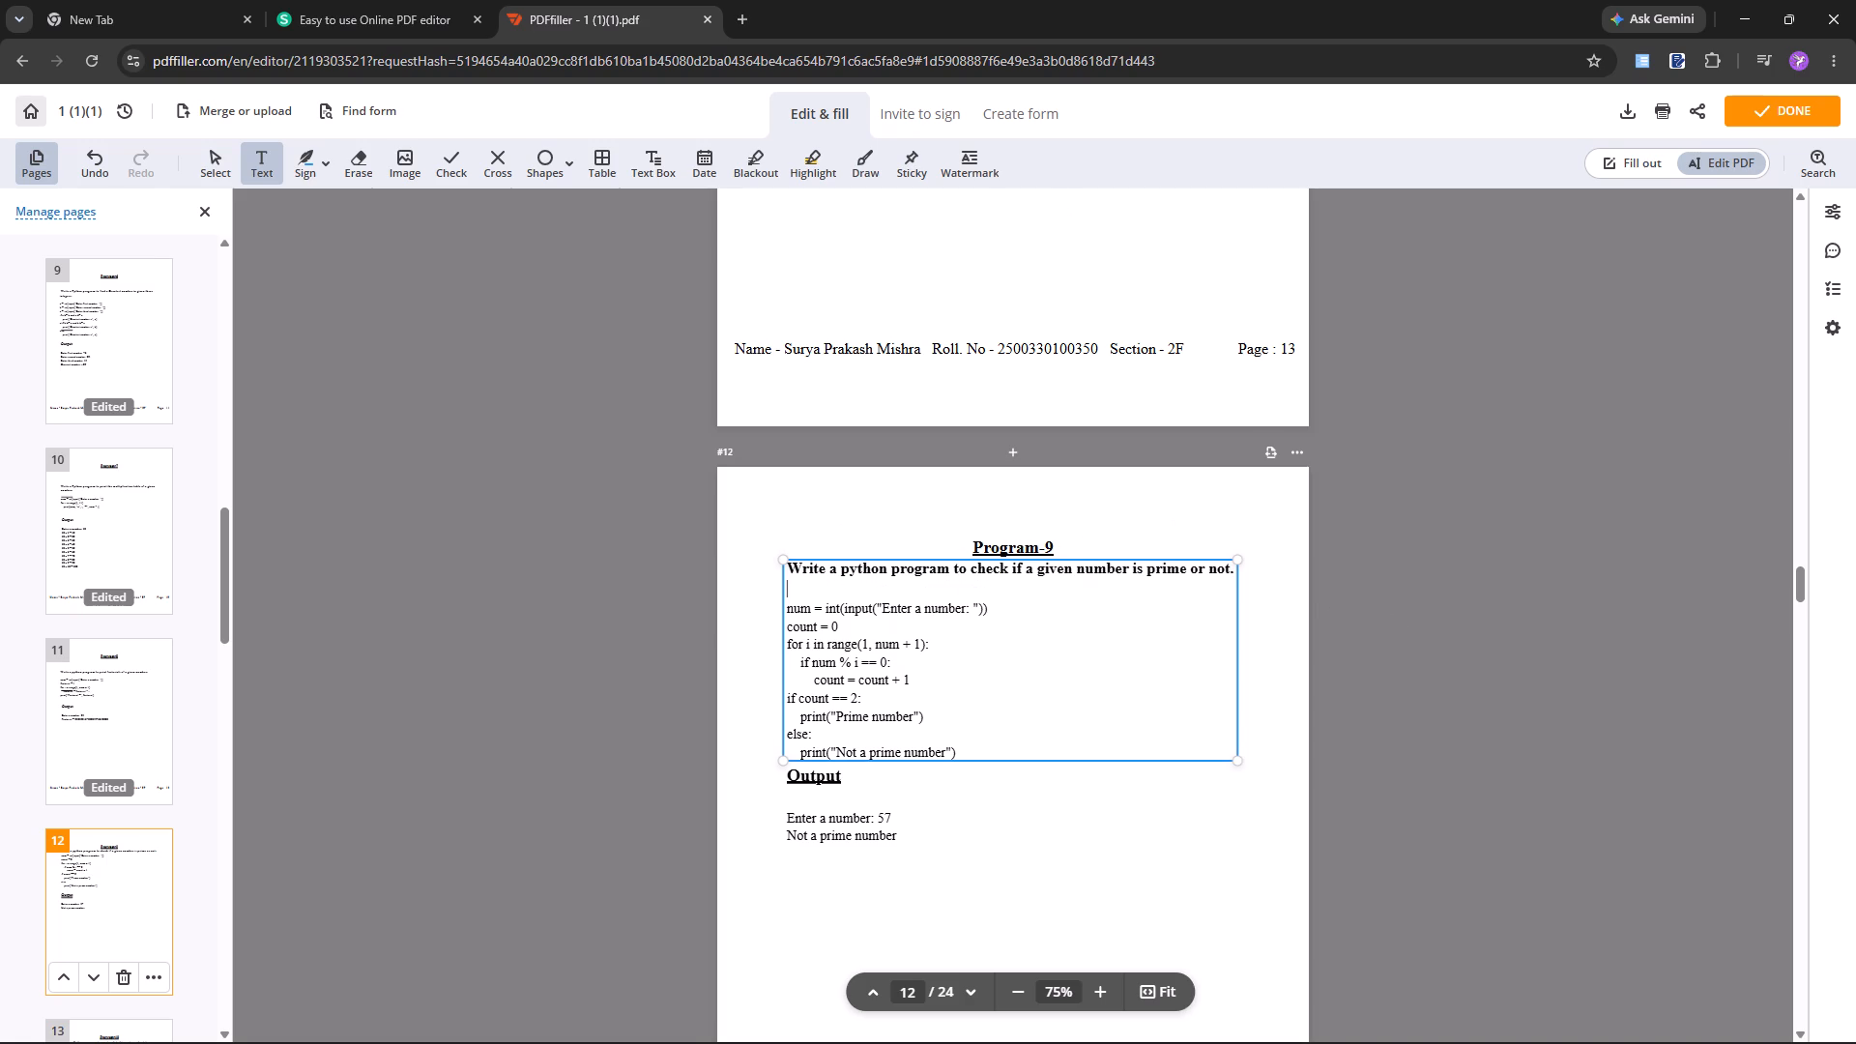
Move the Program-9 Output block down, leaving a wide gap below the last code line.
{"action": "left_click", "coordinate": [830, 820]}
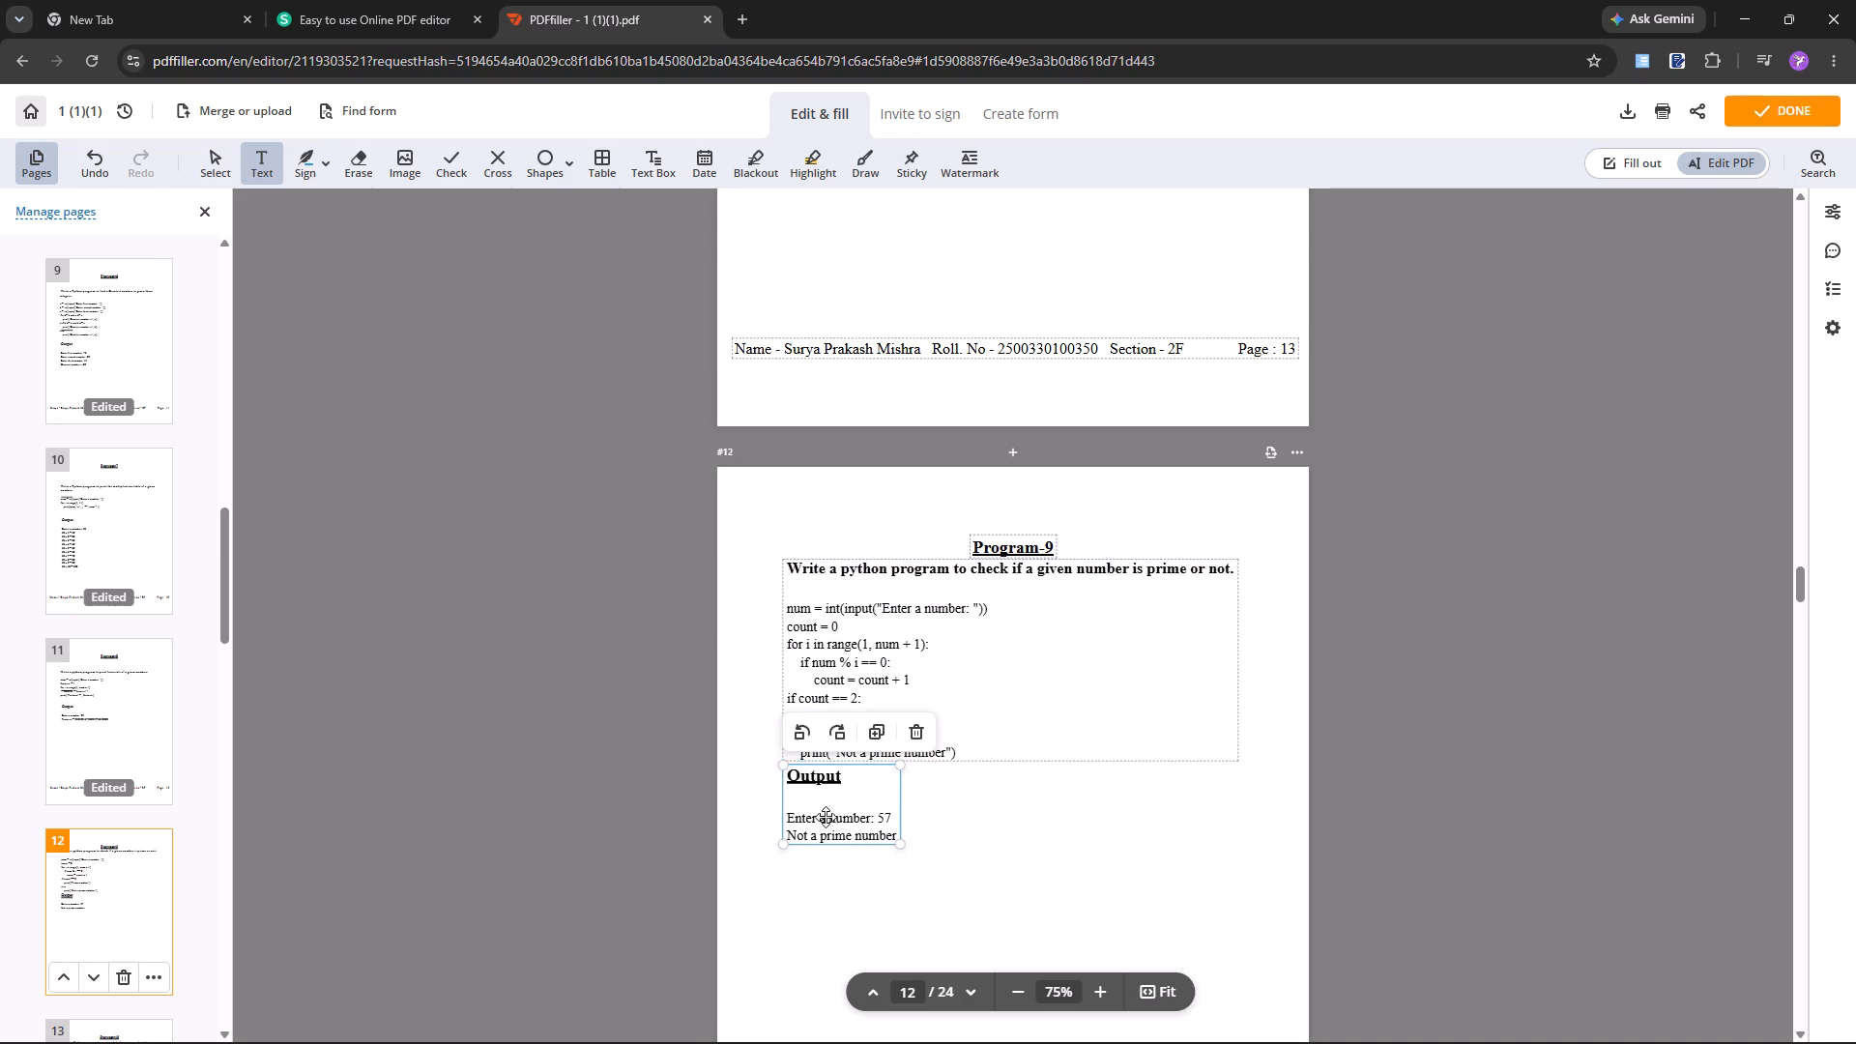
{"action": "left_click", "coordinate": [822, 843]}
{"action": "left_click", "coordinate": [815, 804]}
{"action": "left_click_drag", "start_coordinate": [807, 726], "coordinate": [802, 770]}
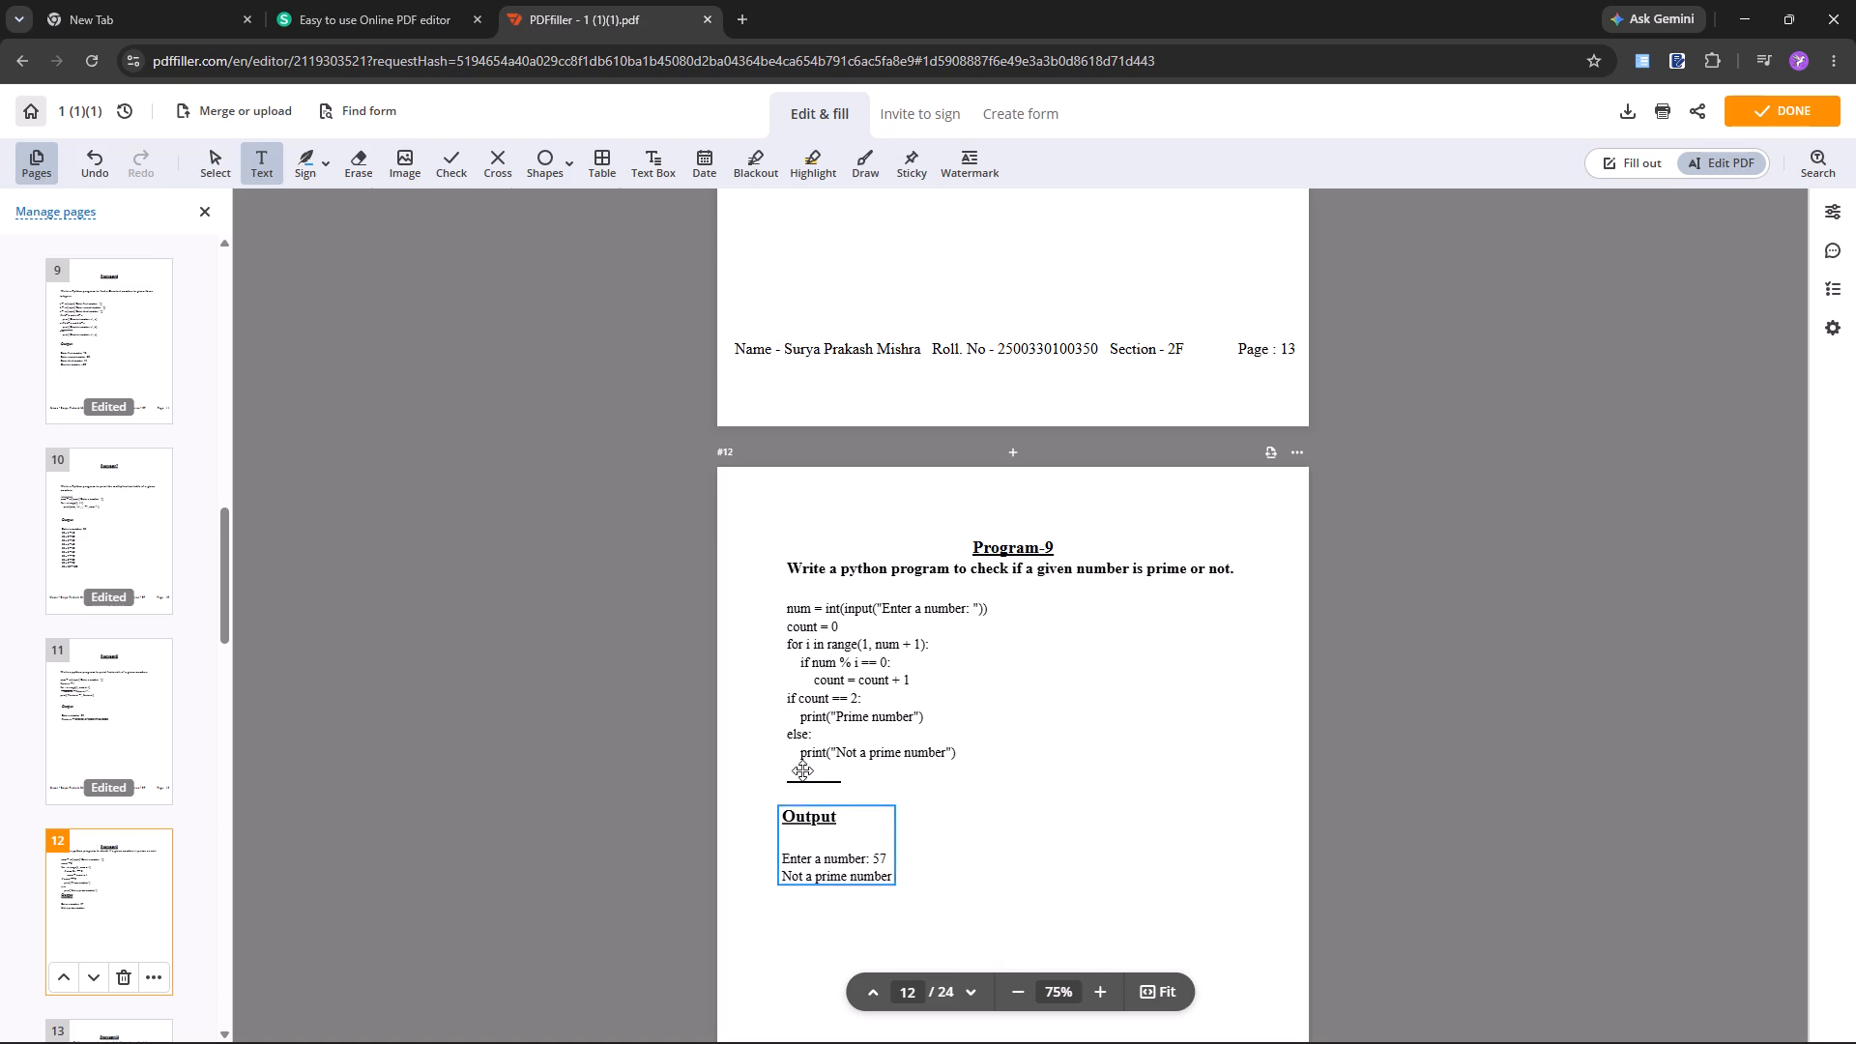
{"action": "left_click_drag", "start_coordinate": [802, 770], "coordinate": [813, 801]}
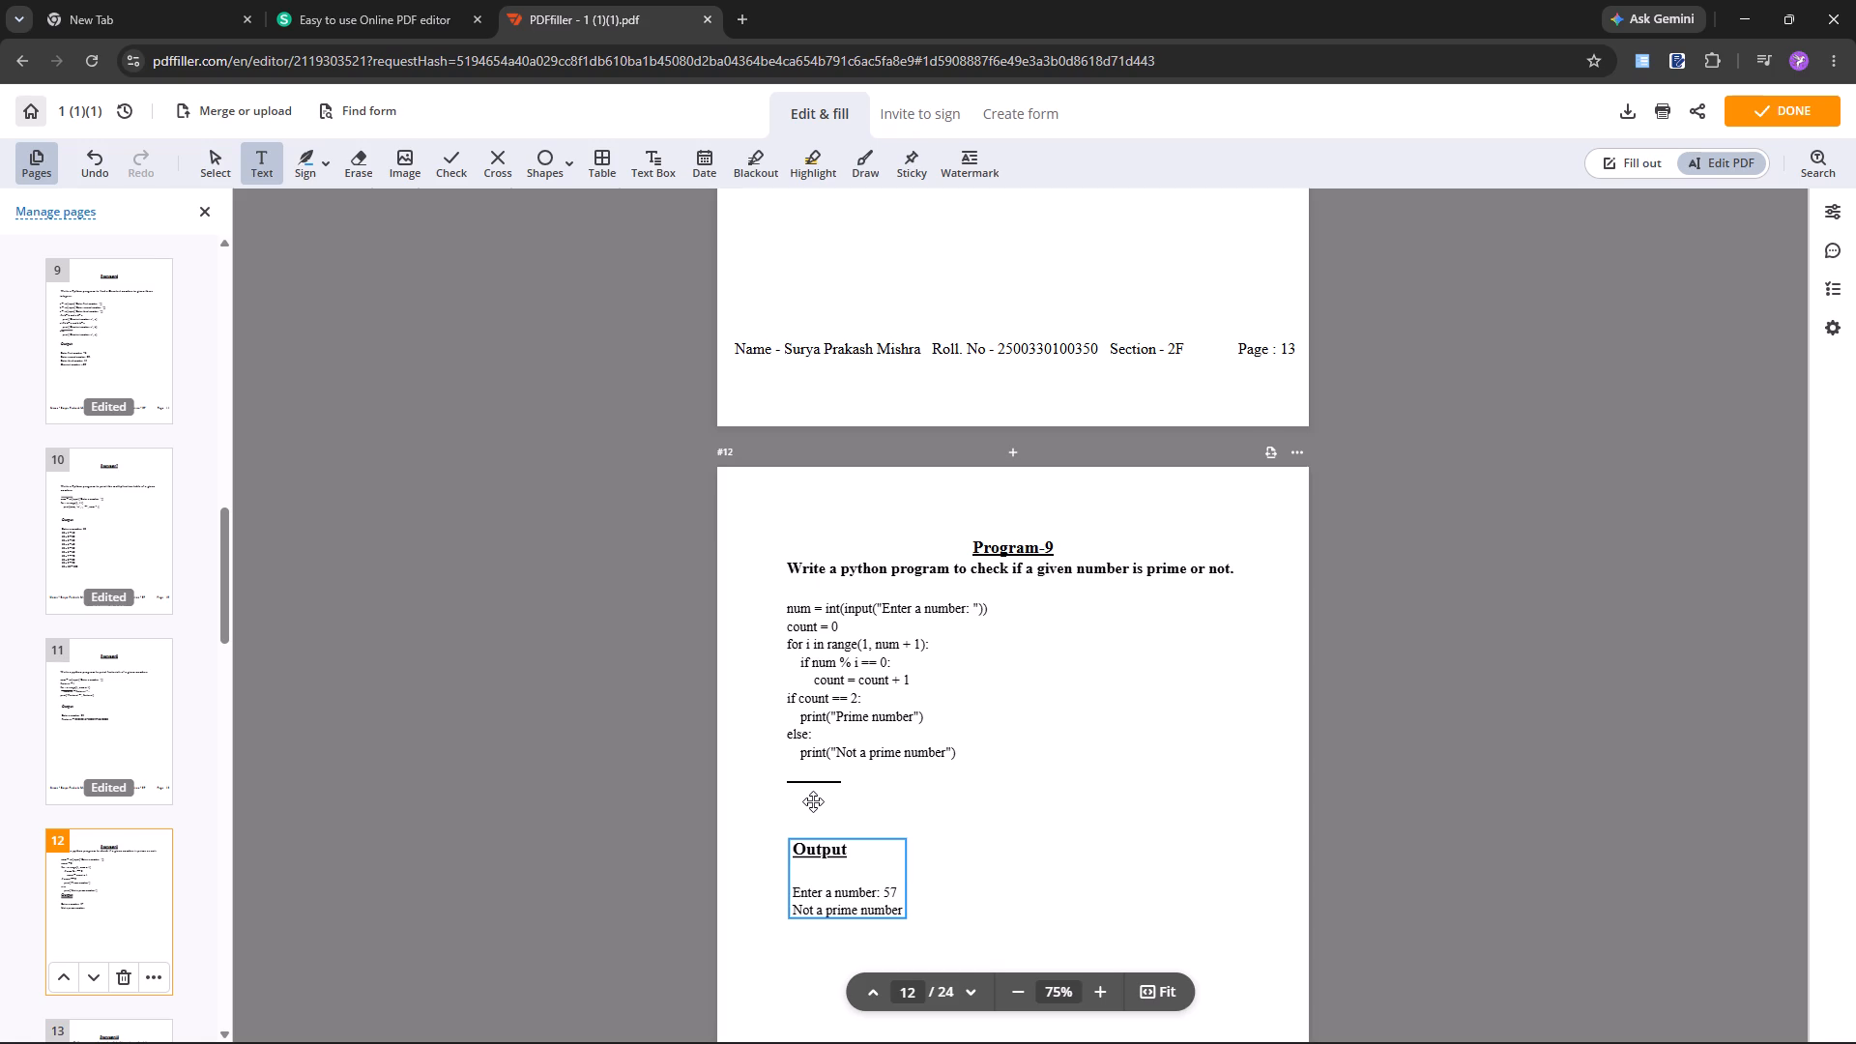
{"action": "left_click_drag", "start_coordinate": [813, 801], "coordinate": [812, 801]}
Move the Program-9 question-and-code block down to leave a gap below the title, keeping the leftover underline clear of the code letters.
{"action": "left_click", "coordinate": [870, 638]}
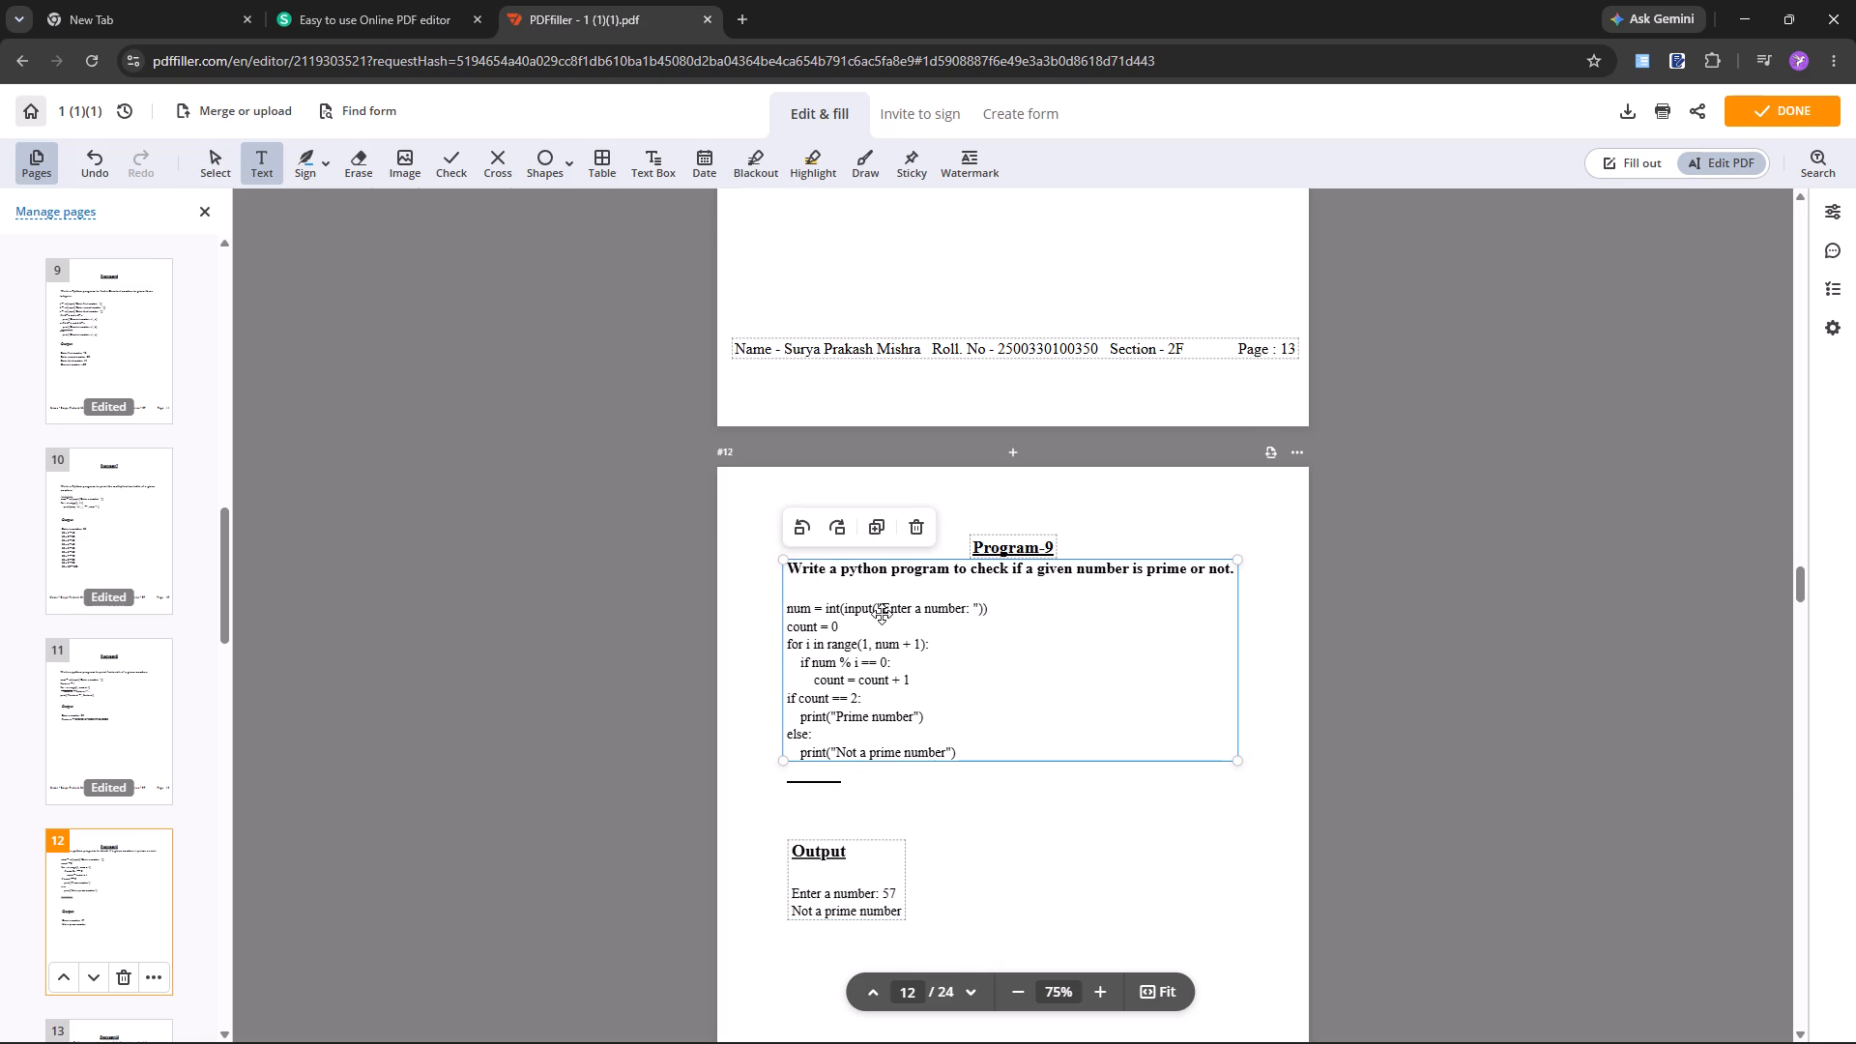
{"action": "left_click", "coordinate": [841, 623]}
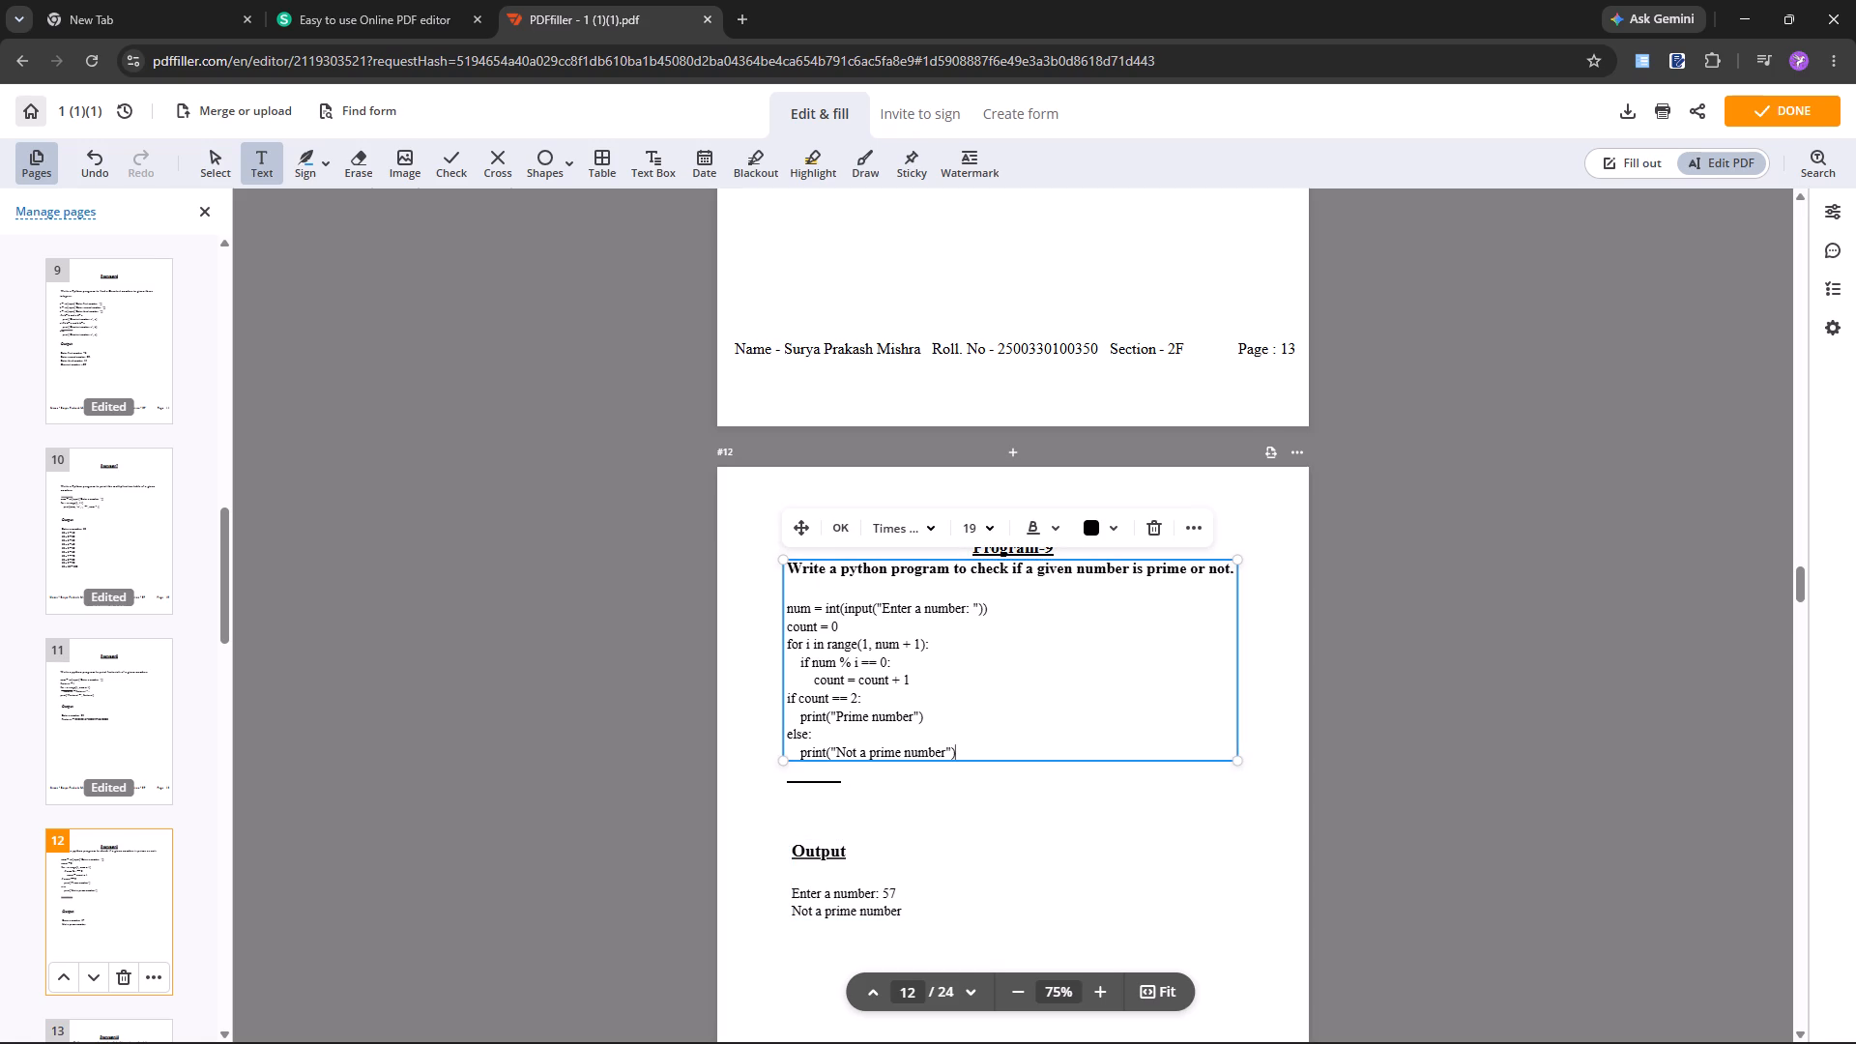
{"action": "left_click_drag", "start_coordinate": [800, 535], "coordinate": [800, 584]}
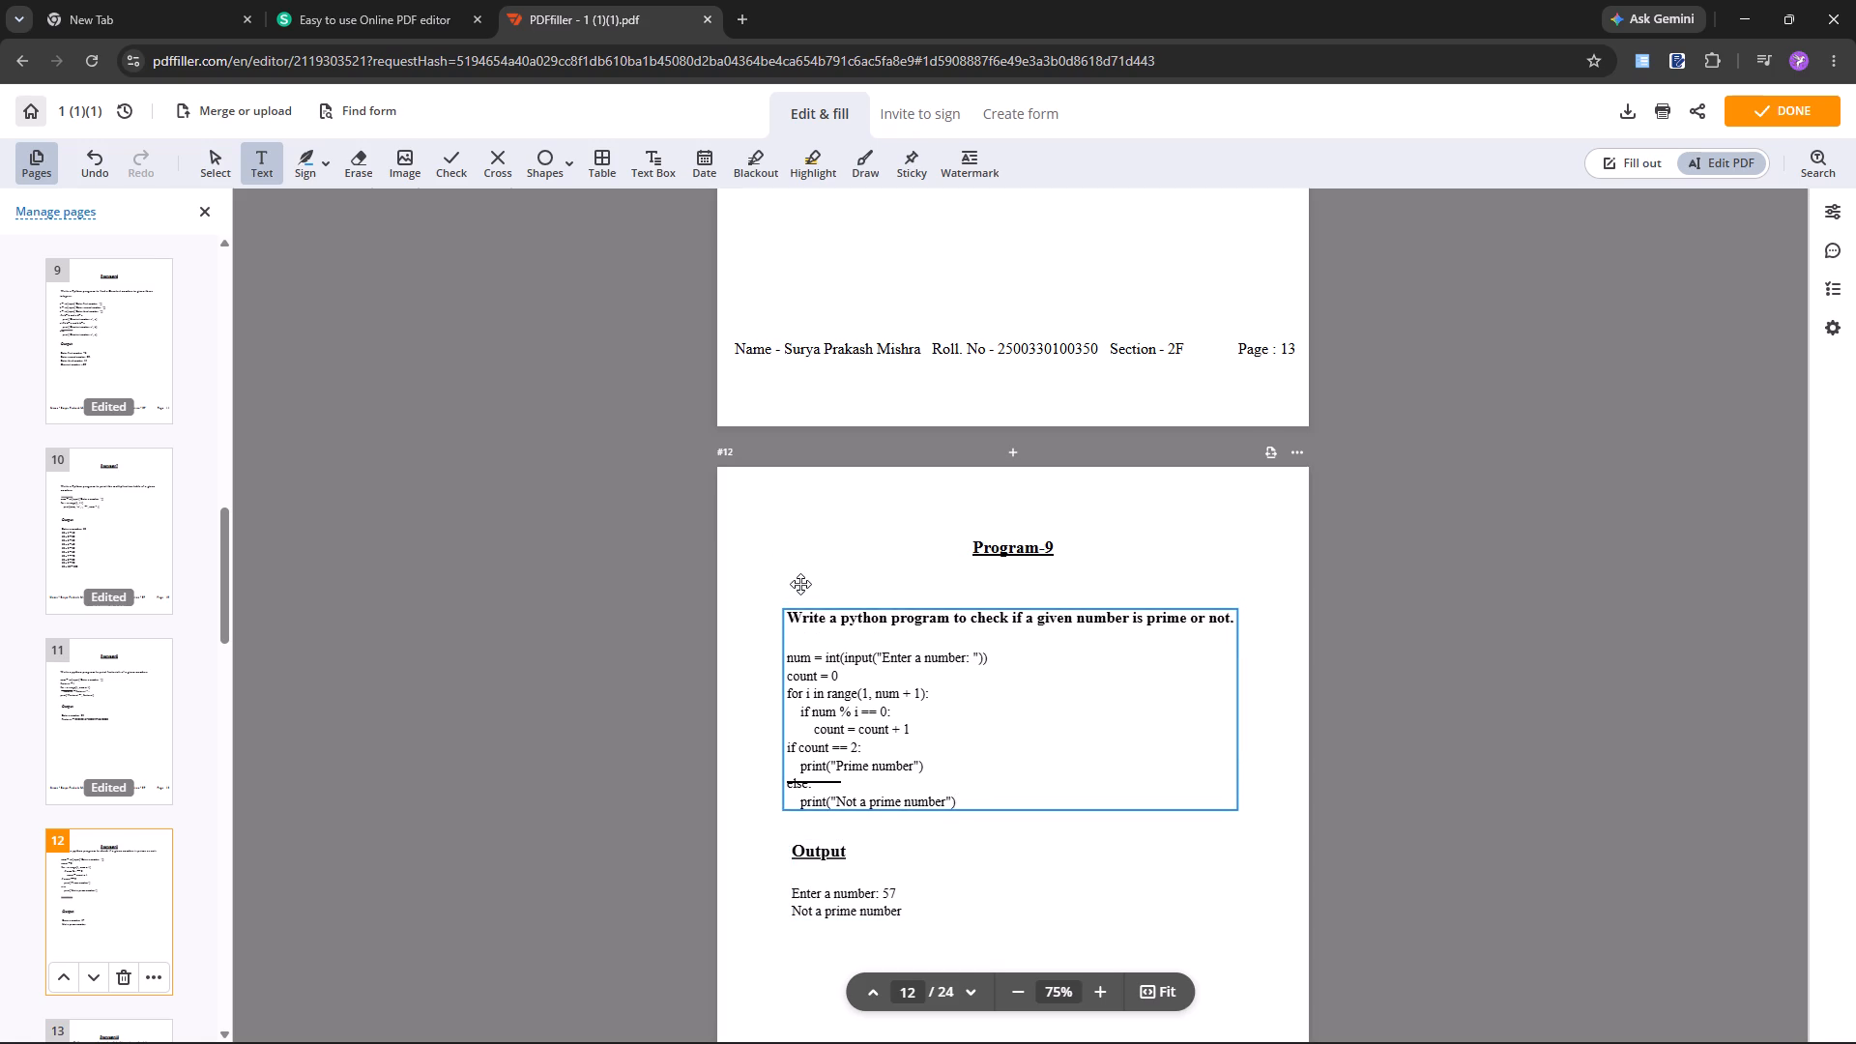
{"action": "left_click_drag", "start_coordinate": [800, 584], "coordinate": [800, 590]}
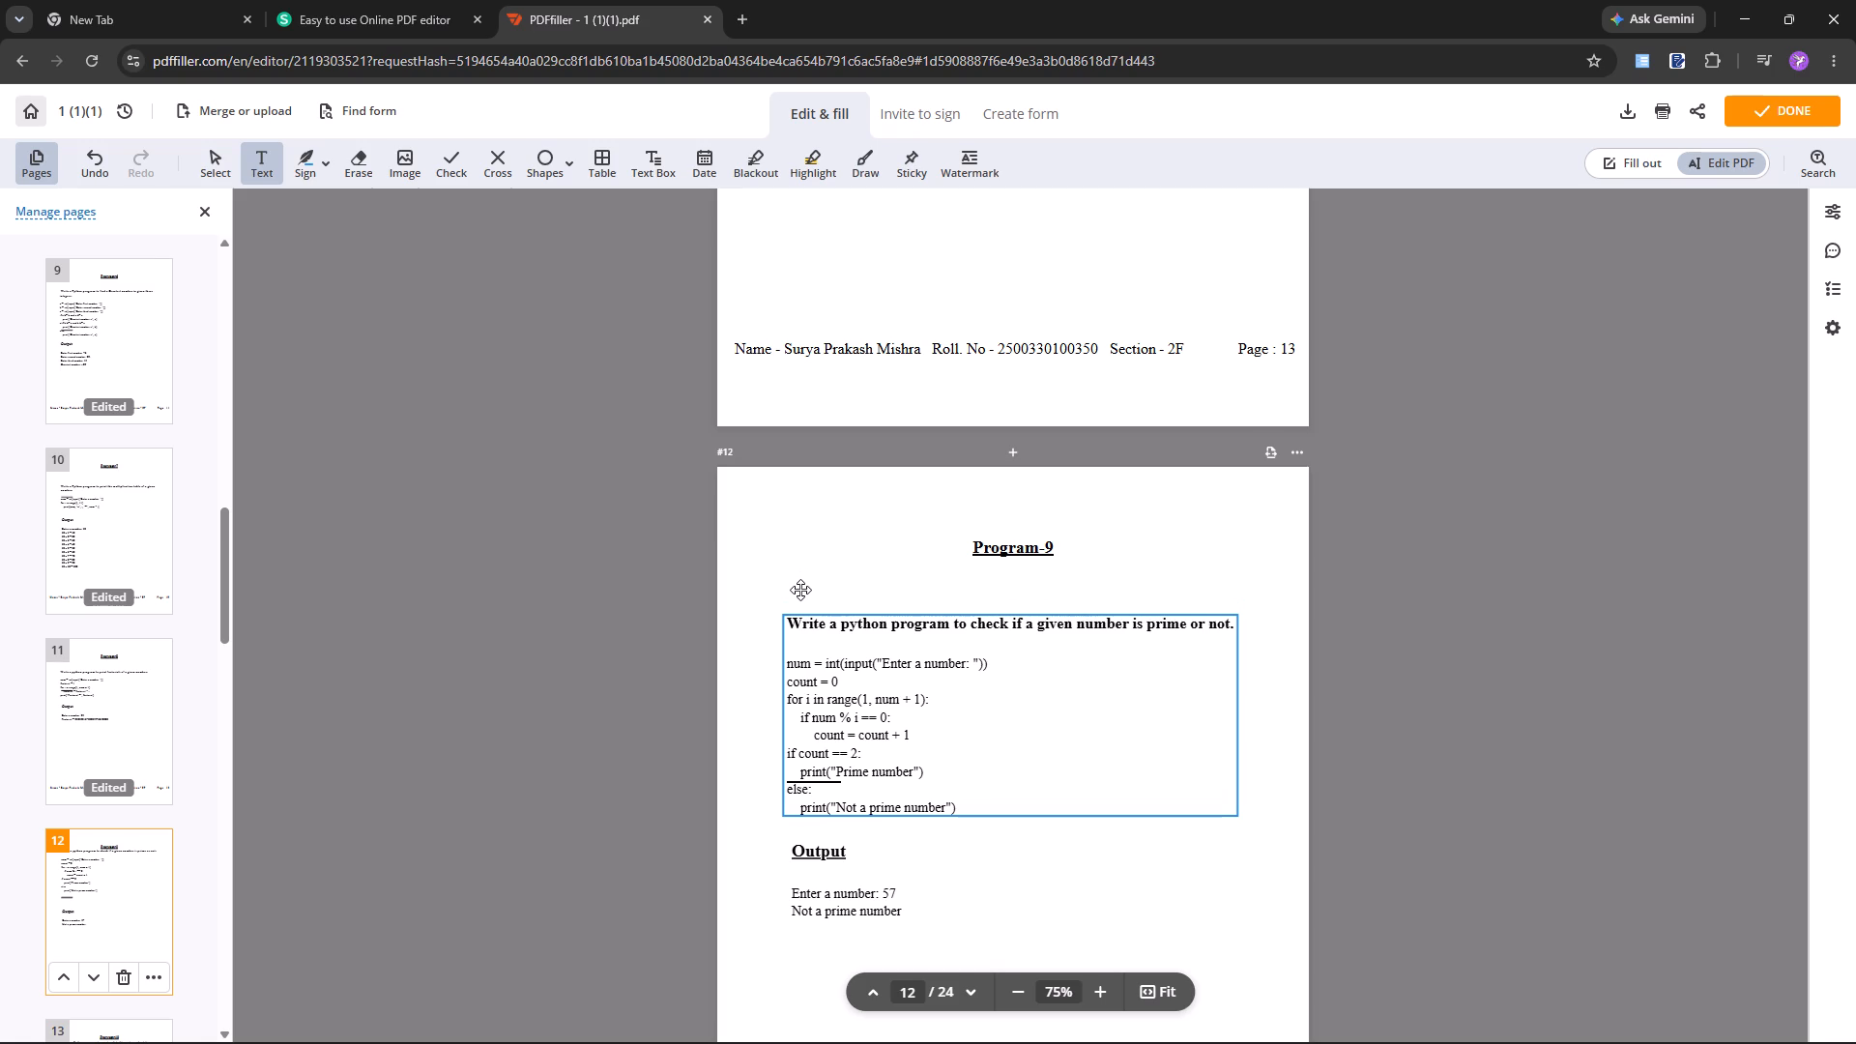
{"action": "left_click_drag", "start_coordinate": [800, 590], "coordinate": [800, 592]}
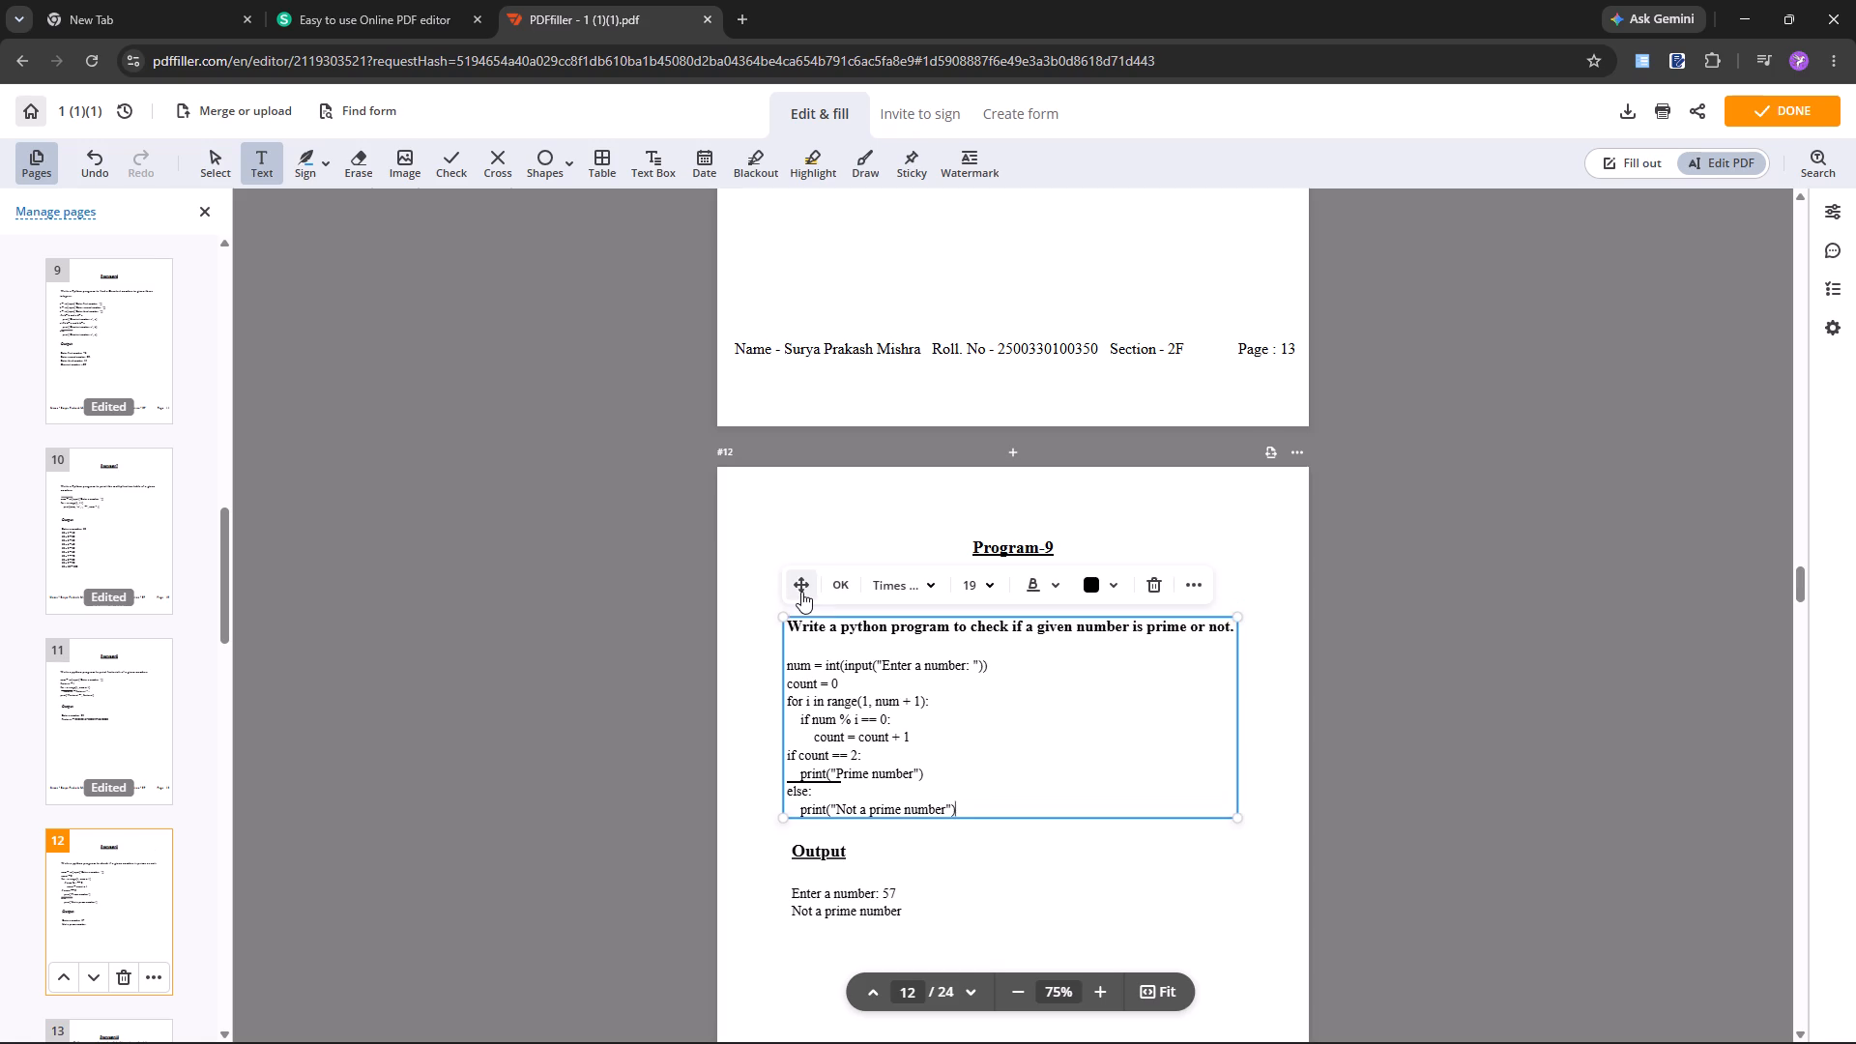
{"action": "double_click", "coordinate": [1099, 985]}
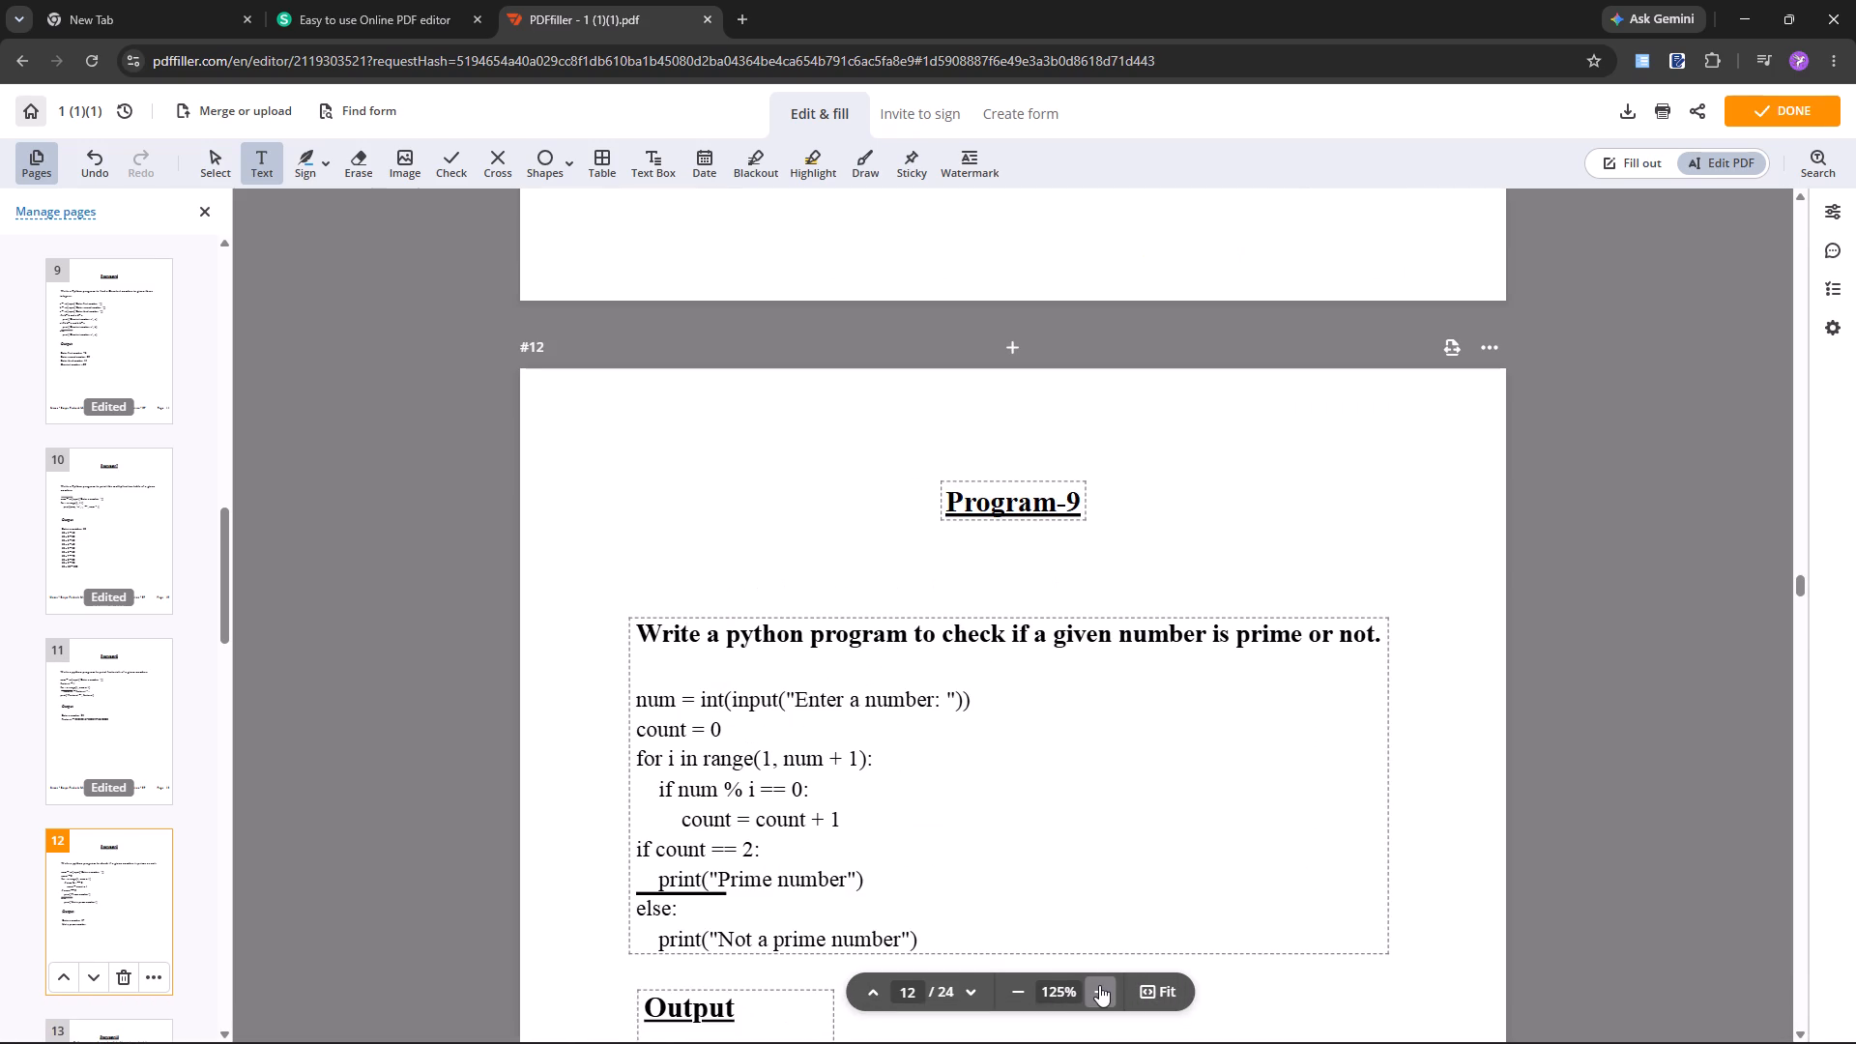
{"action": "left_click", "coordinate": [345, 165]}
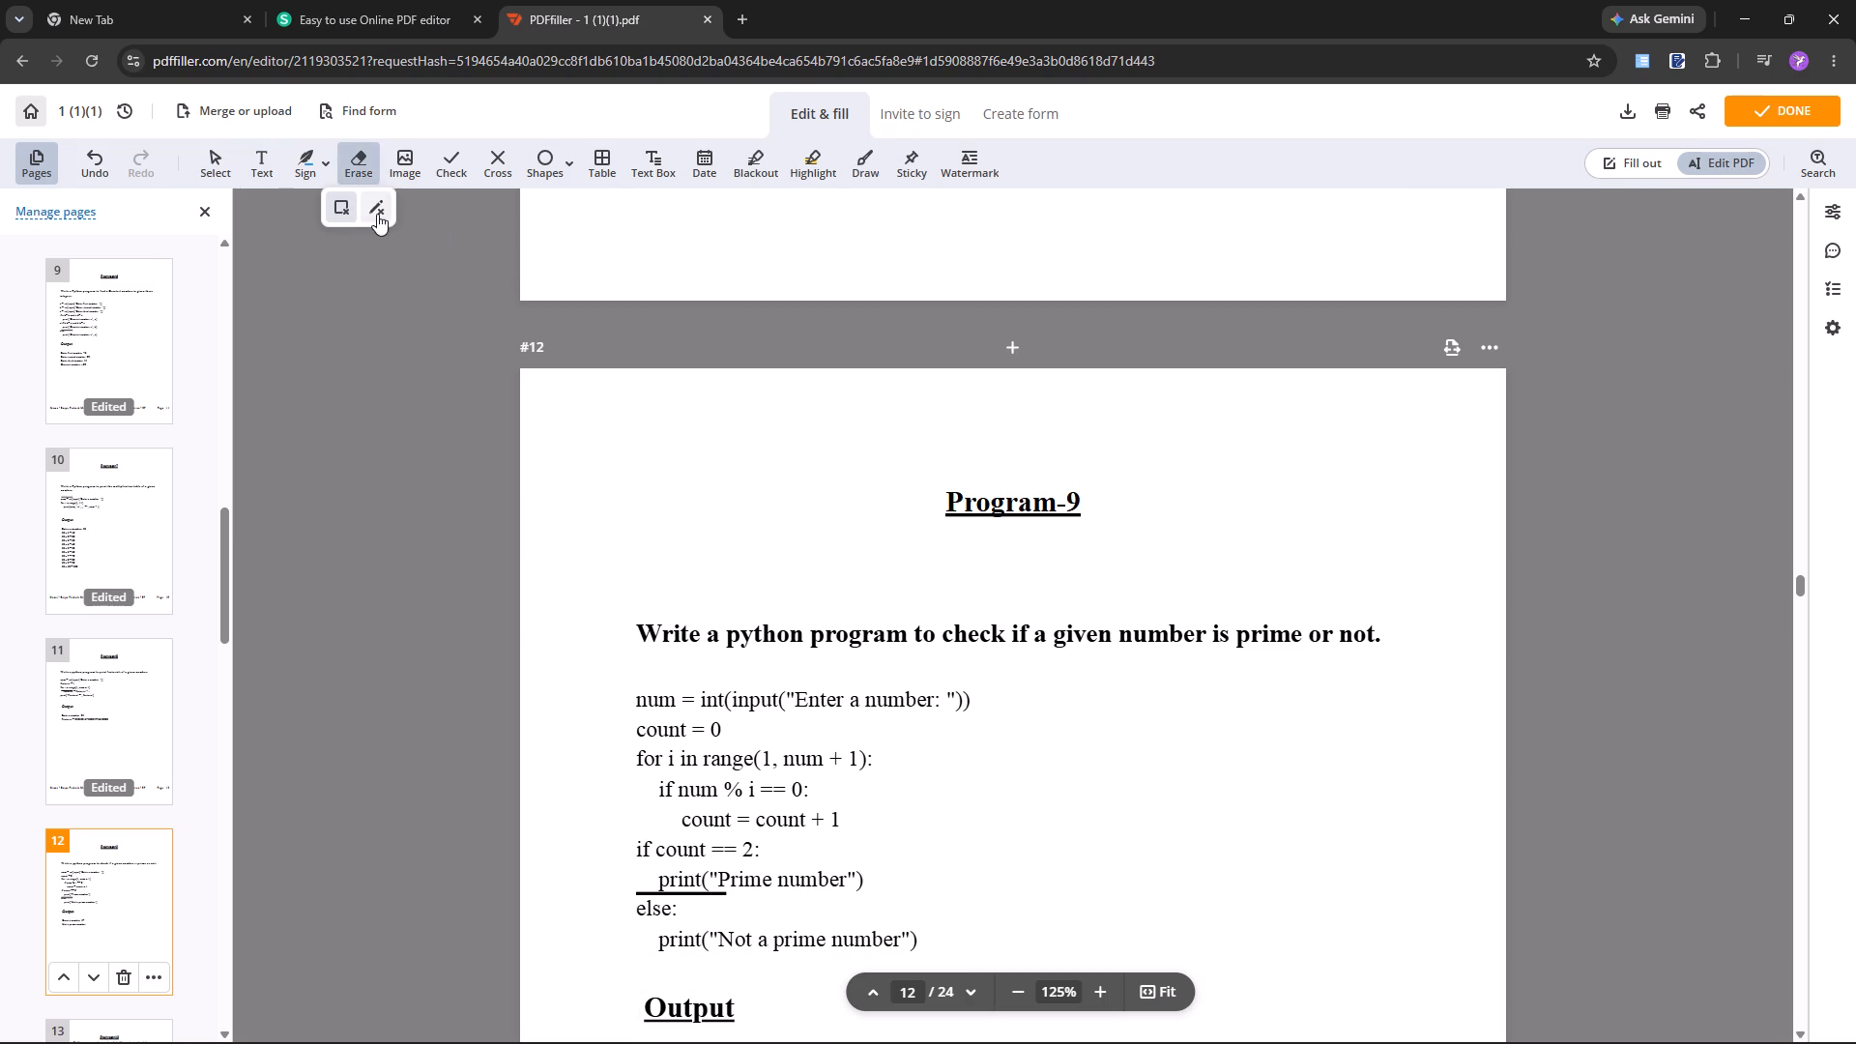
{"action": "left_click", "coordinate": [377, 214]}
{"action": "left_click", "coordinate": [1089, 1004]}
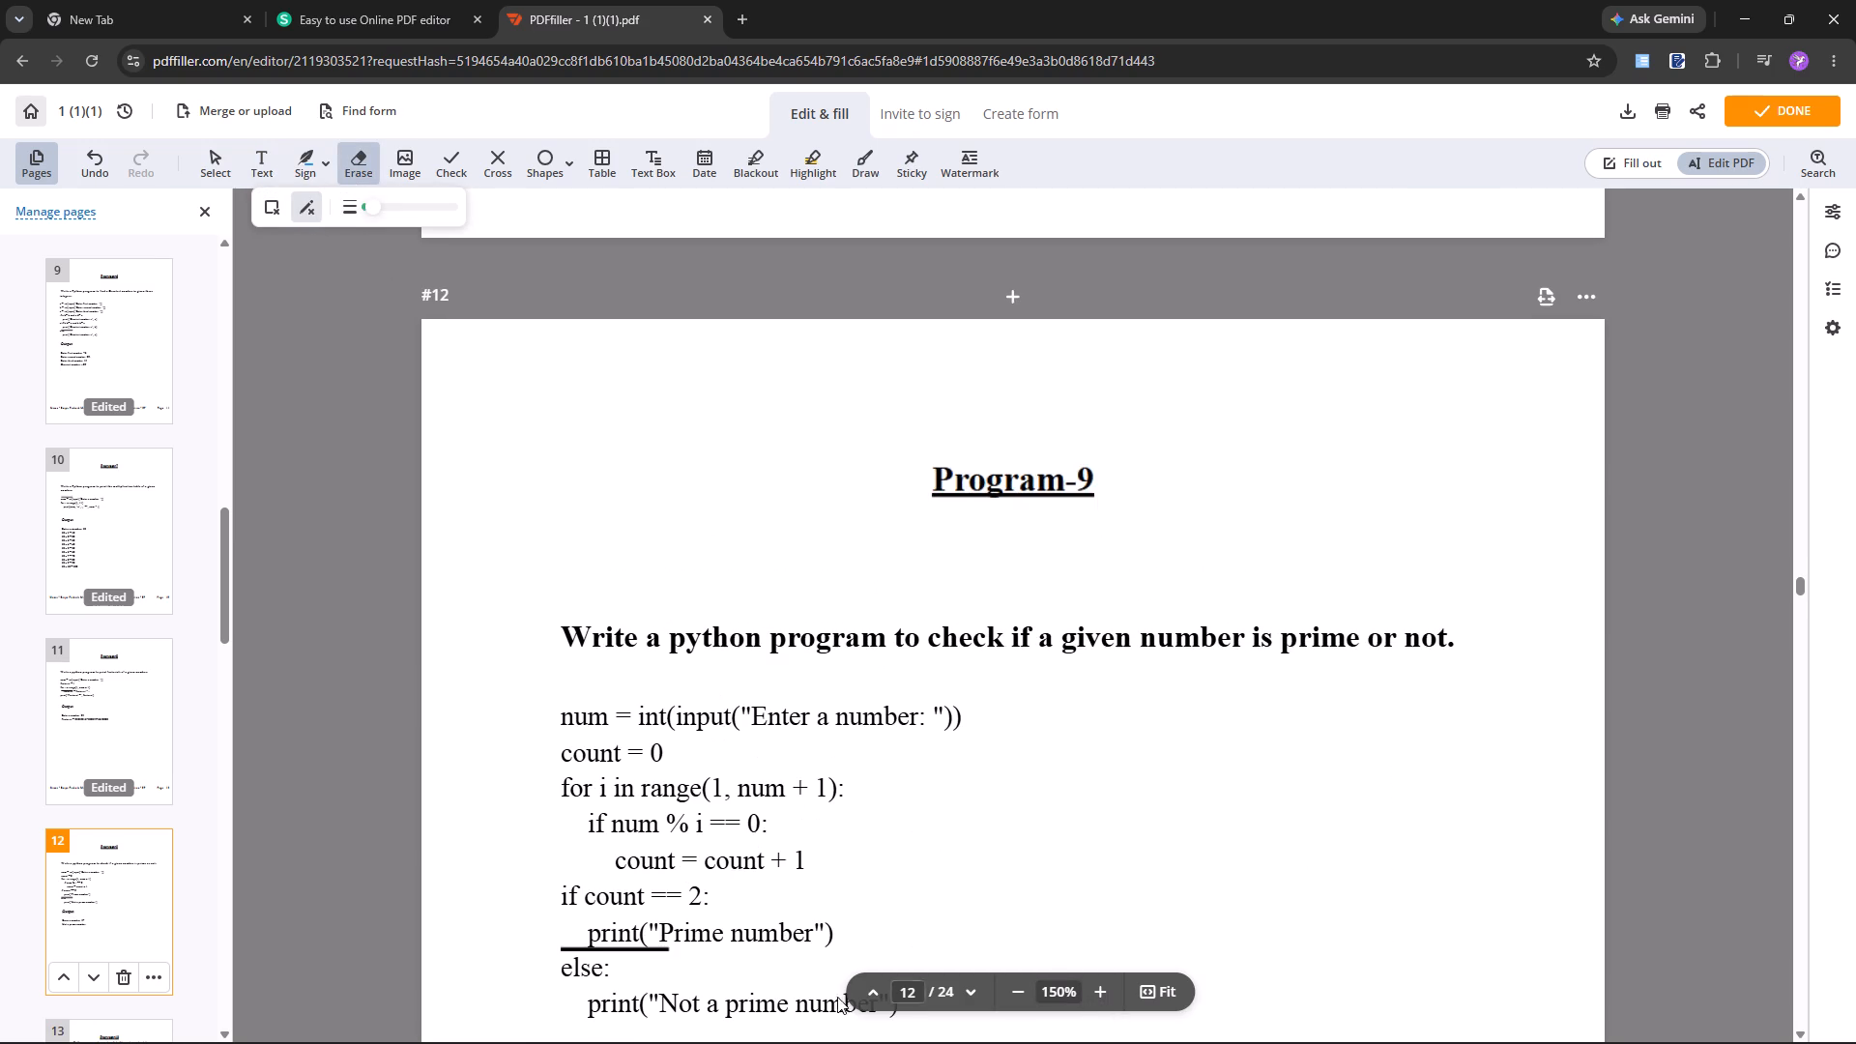
{"action": "left_click_drag", "start_coordinate": [560, 950], "coordinate": [586, 949]}
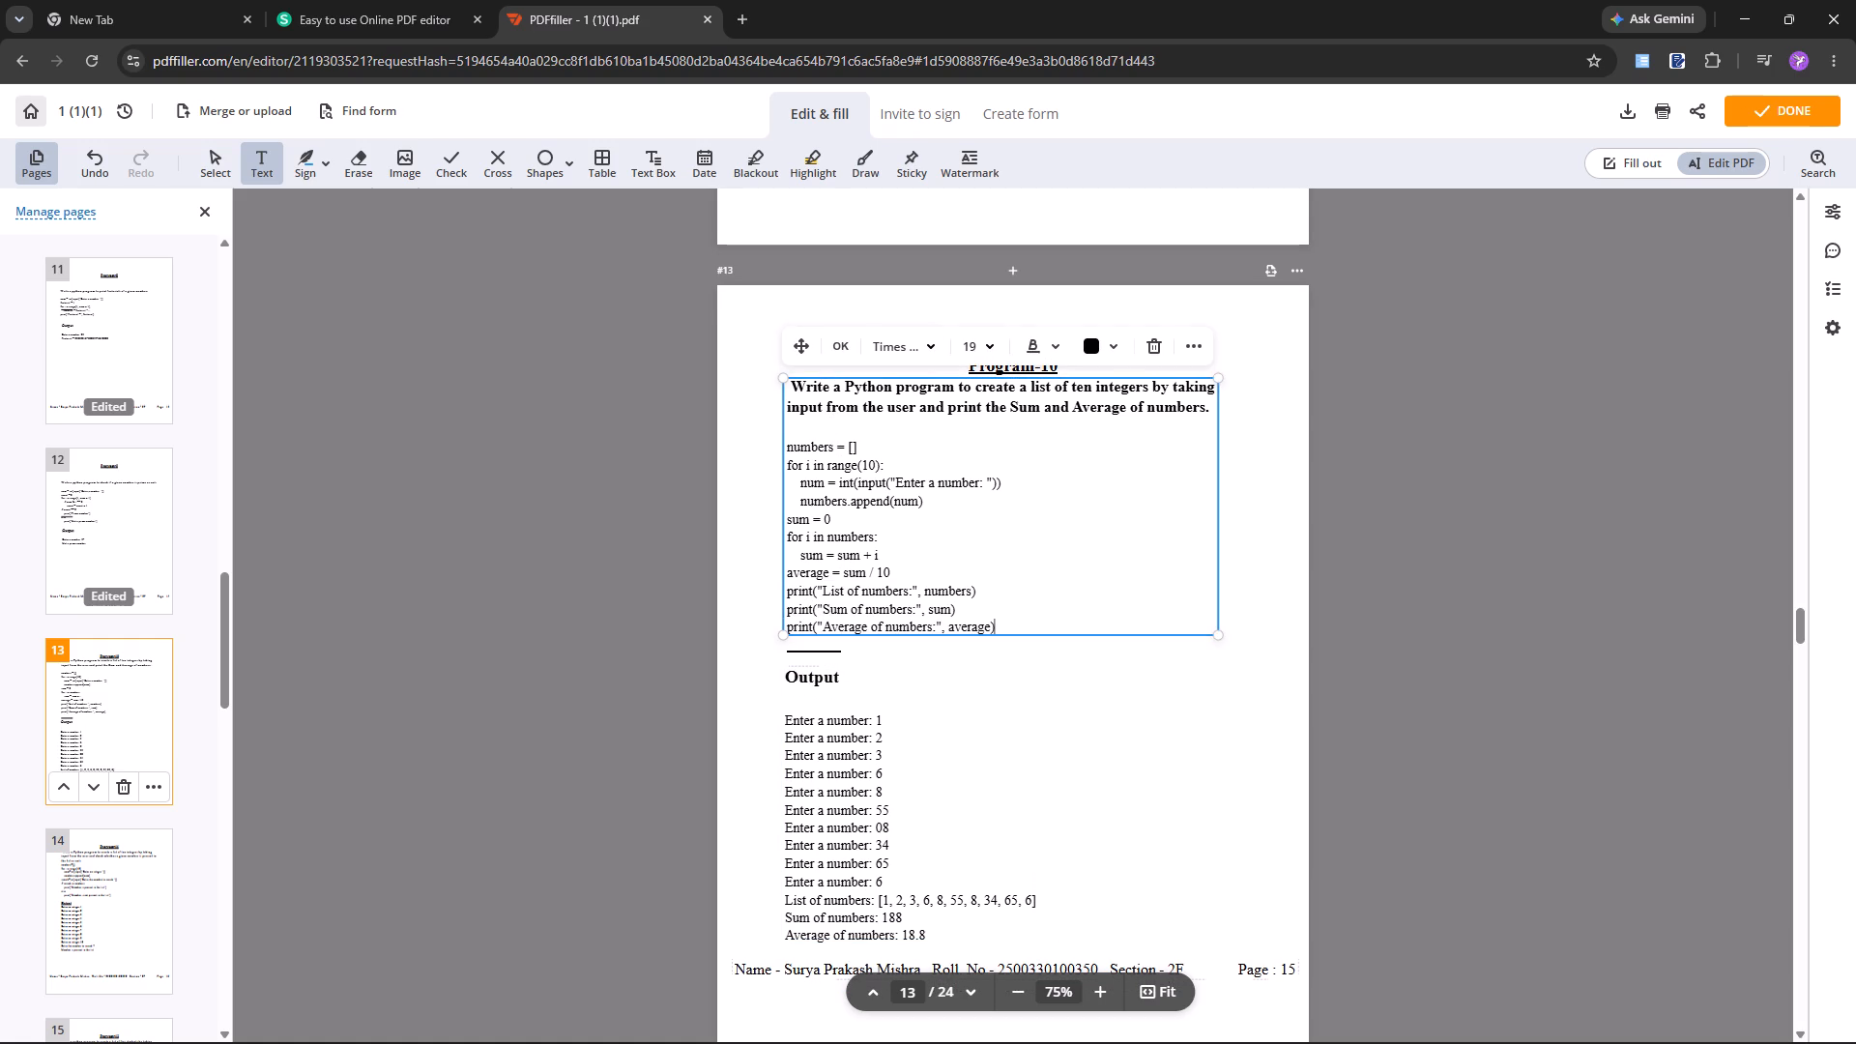
{"action": "left_click_drag", "start_coordinate": [806, 351], "coordinate": [804, 359]}
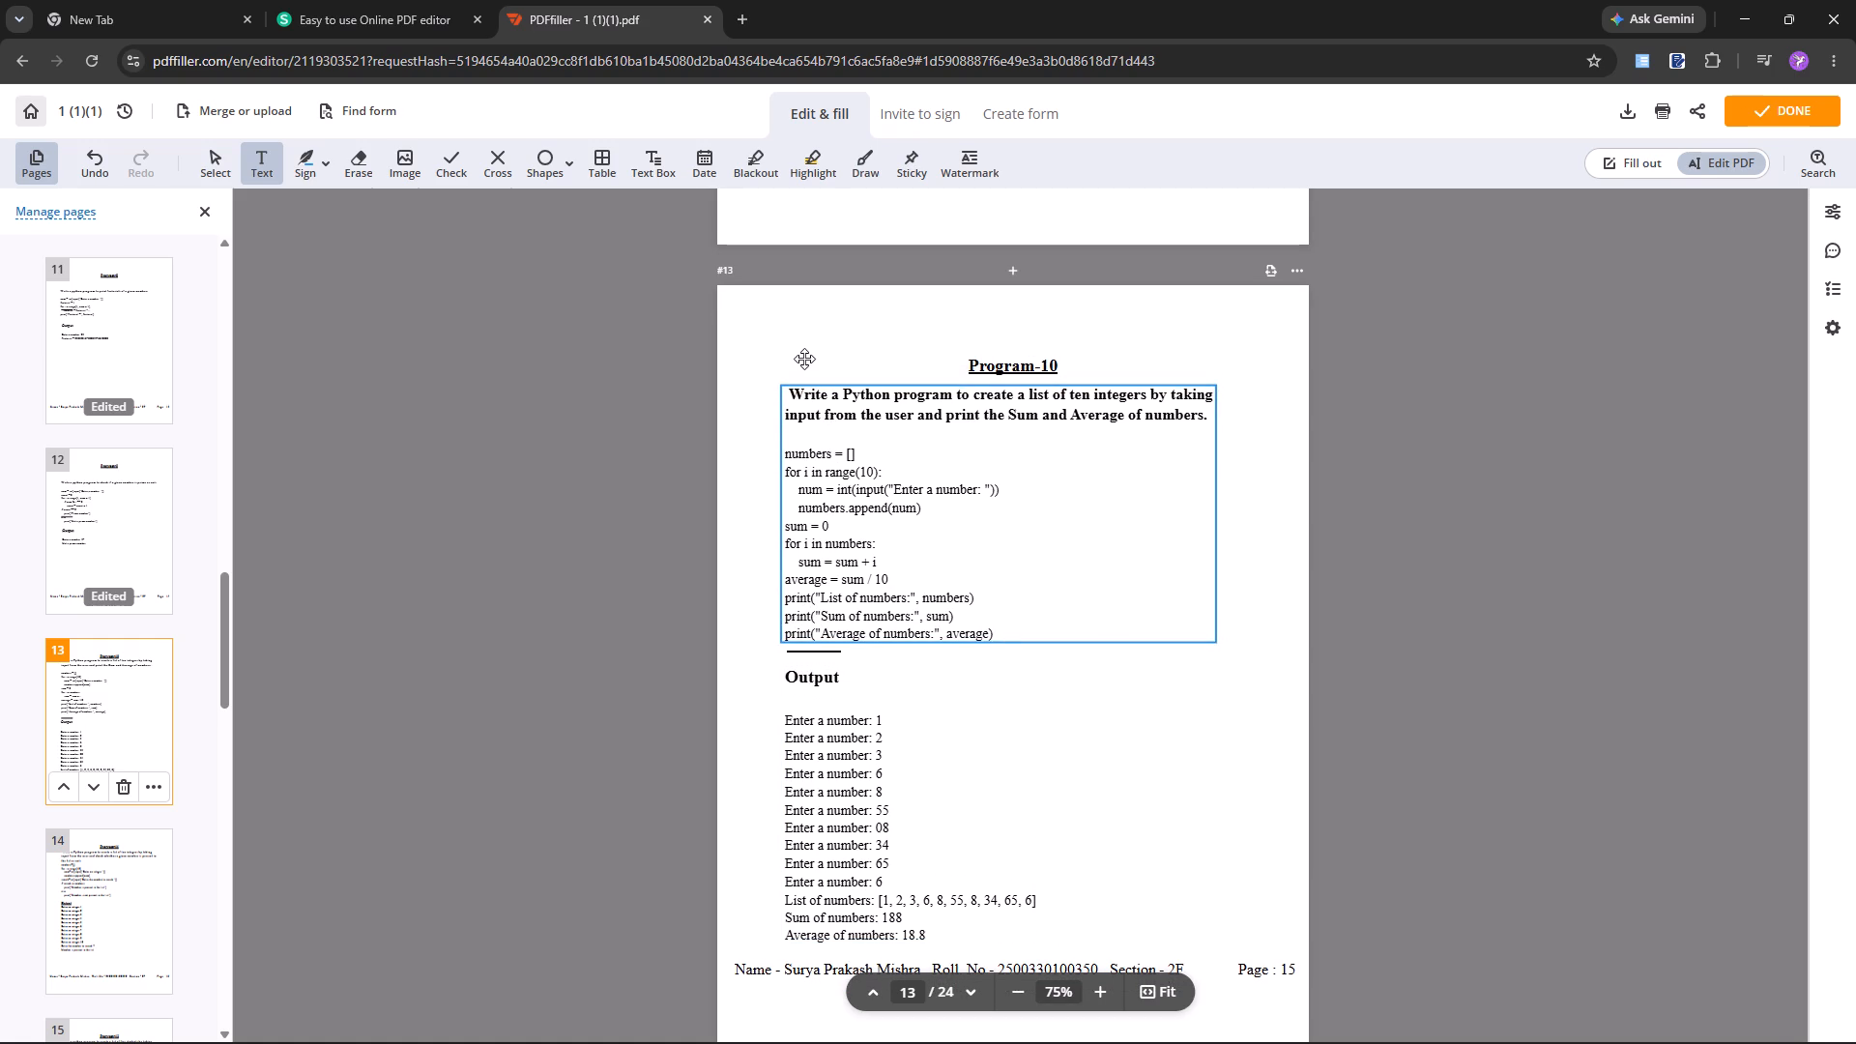
{"action": "left_click_drag", "start_coordinate": [804, 359], "coordinate": [802, 360]}
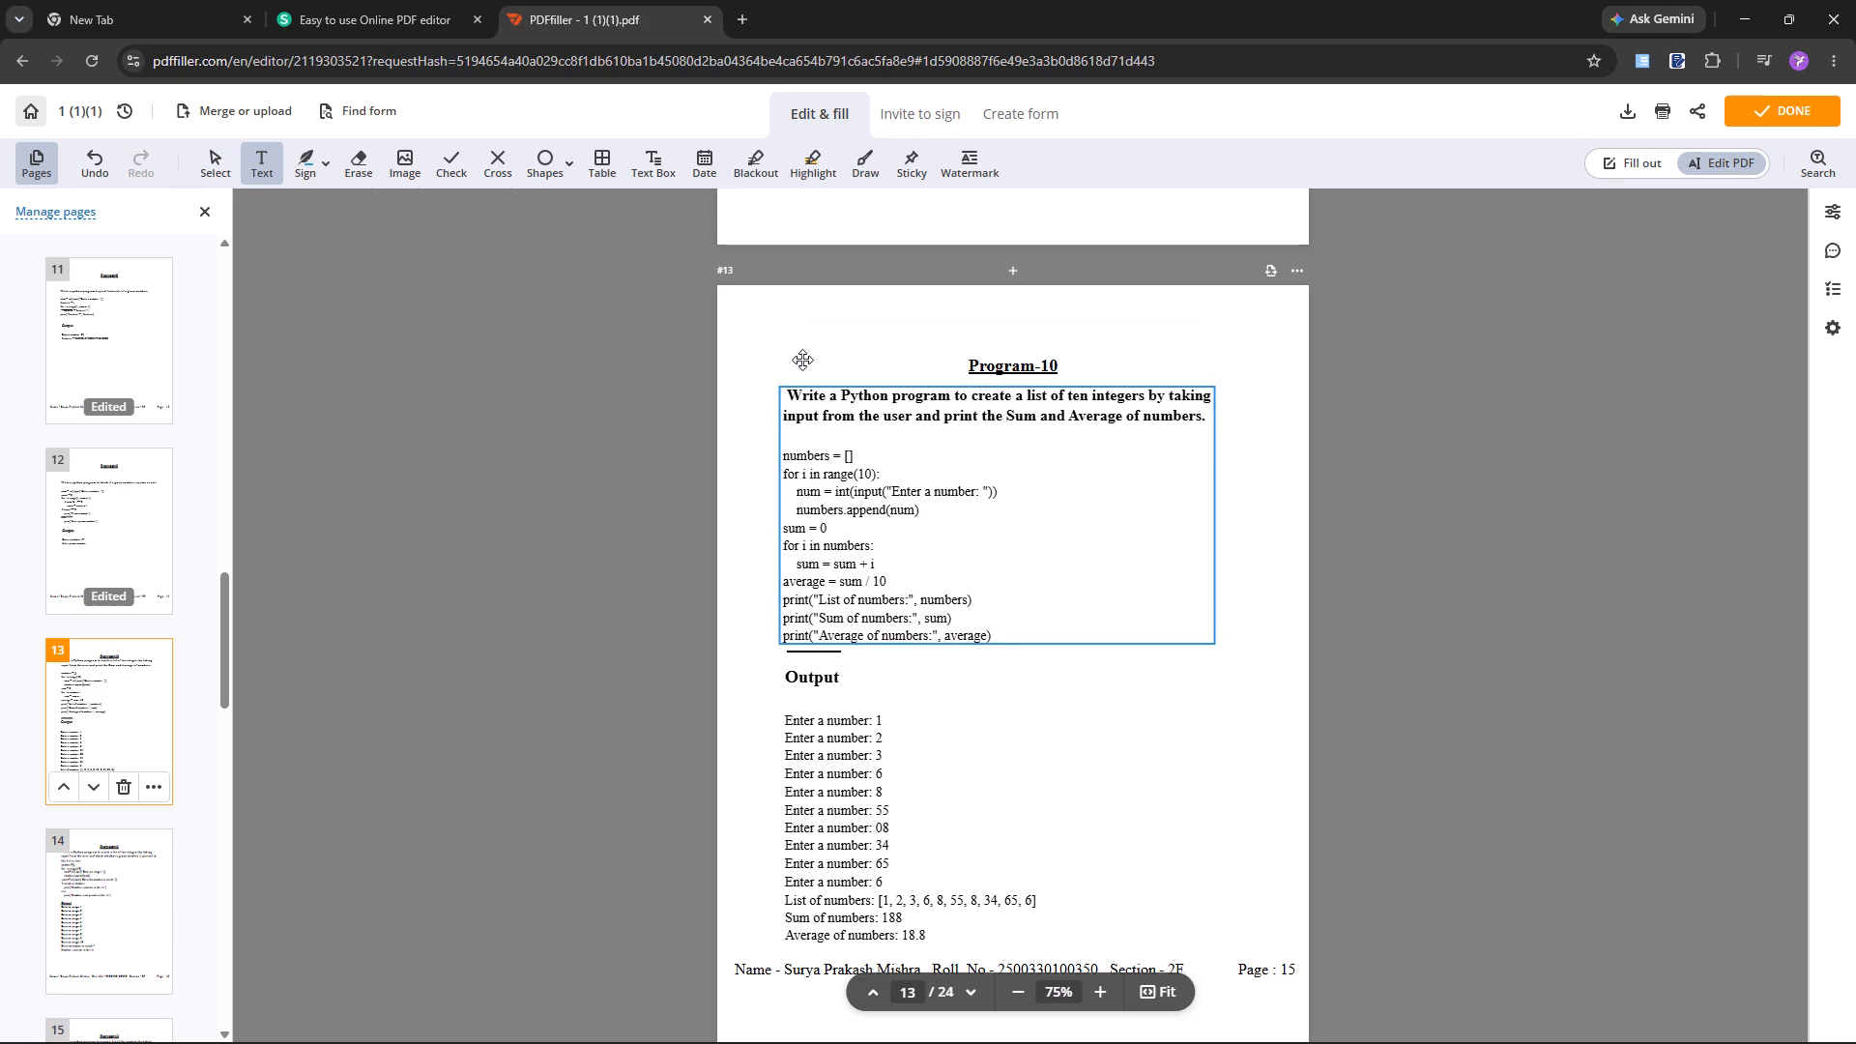
{"action": "left_click_drag", "start_coordinate": [802, 360], "coordinate": [797, 361]}
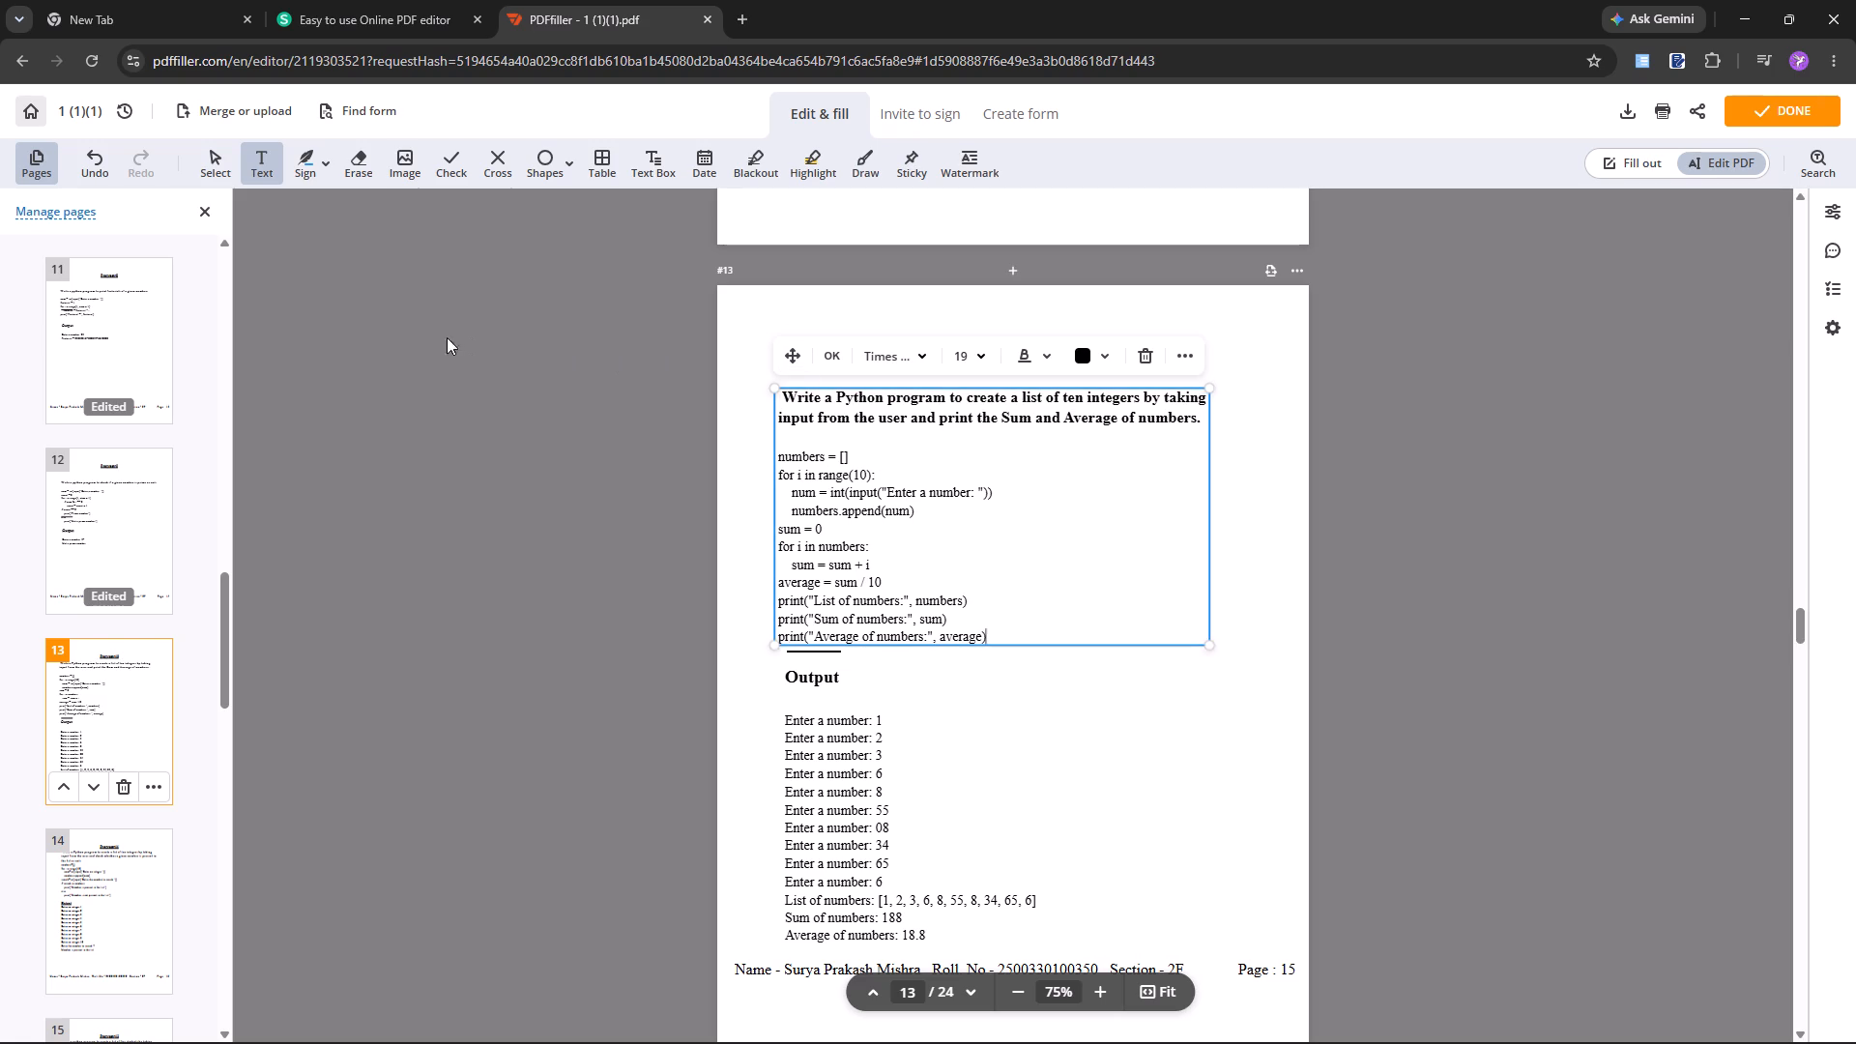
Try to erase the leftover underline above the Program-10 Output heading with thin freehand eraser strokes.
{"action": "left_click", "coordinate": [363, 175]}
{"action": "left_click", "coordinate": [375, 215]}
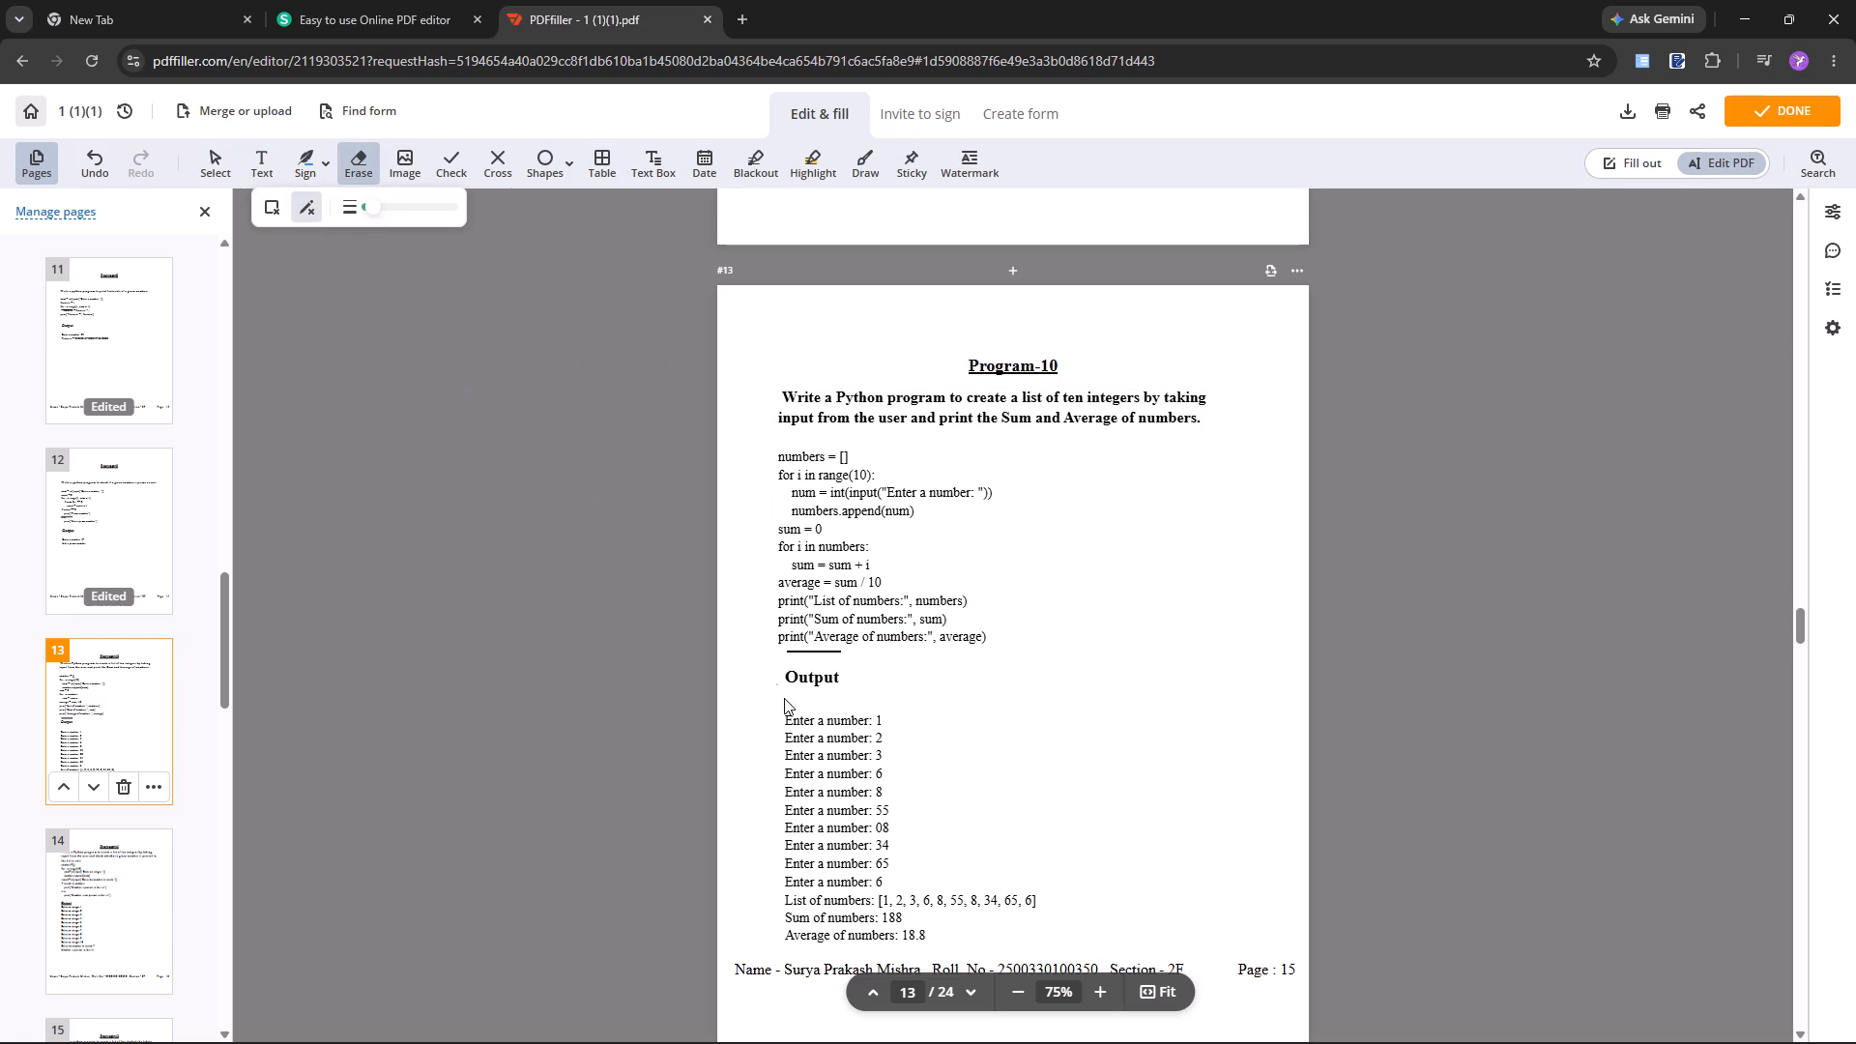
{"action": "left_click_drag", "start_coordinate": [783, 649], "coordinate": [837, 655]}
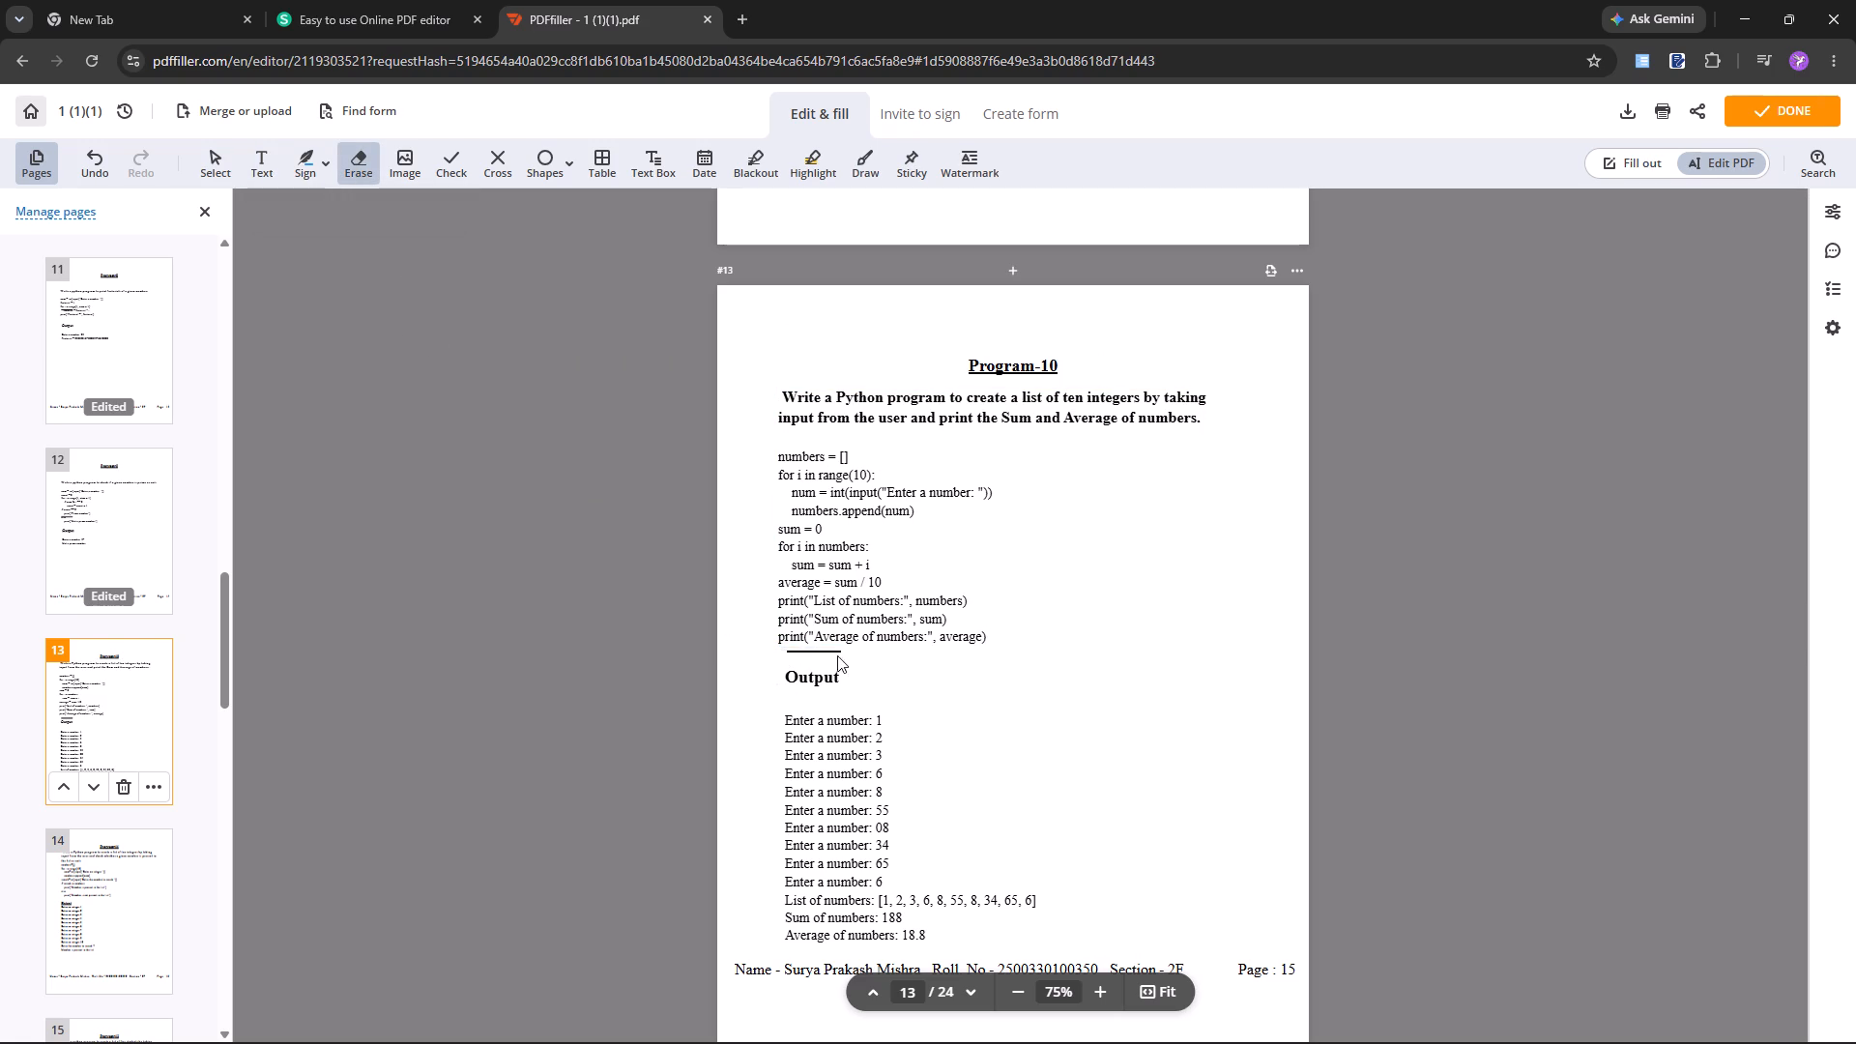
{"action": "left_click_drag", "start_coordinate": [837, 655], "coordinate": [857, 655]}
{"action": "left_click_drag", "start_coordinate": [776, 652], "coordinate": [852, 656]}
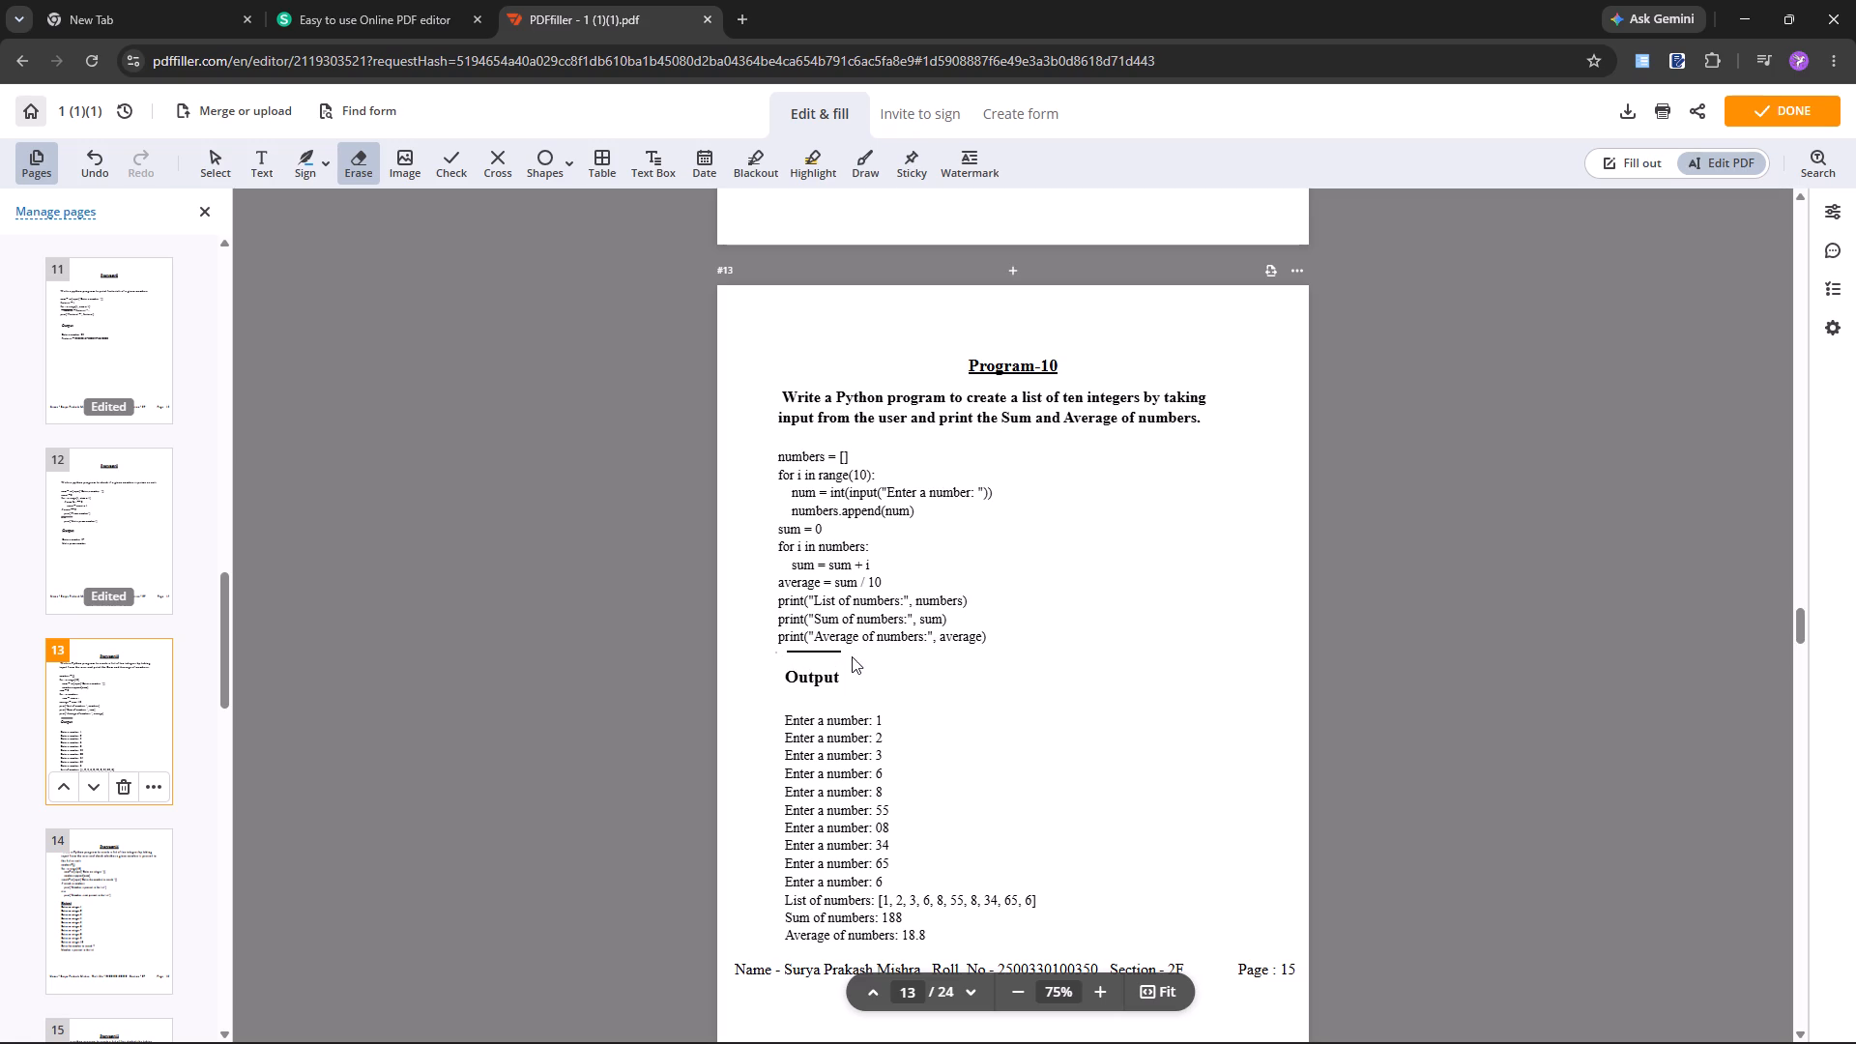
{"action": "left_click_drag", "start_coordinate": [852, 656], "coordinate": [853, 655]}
Erase the leftover underline between the Program-10 code and Output heading with a rectangular eraser area, without covering the code text.
{"action": "left_click", "coordinate": [350, 158]}
{"action": "left_click", "coordinate": [279, 215]}
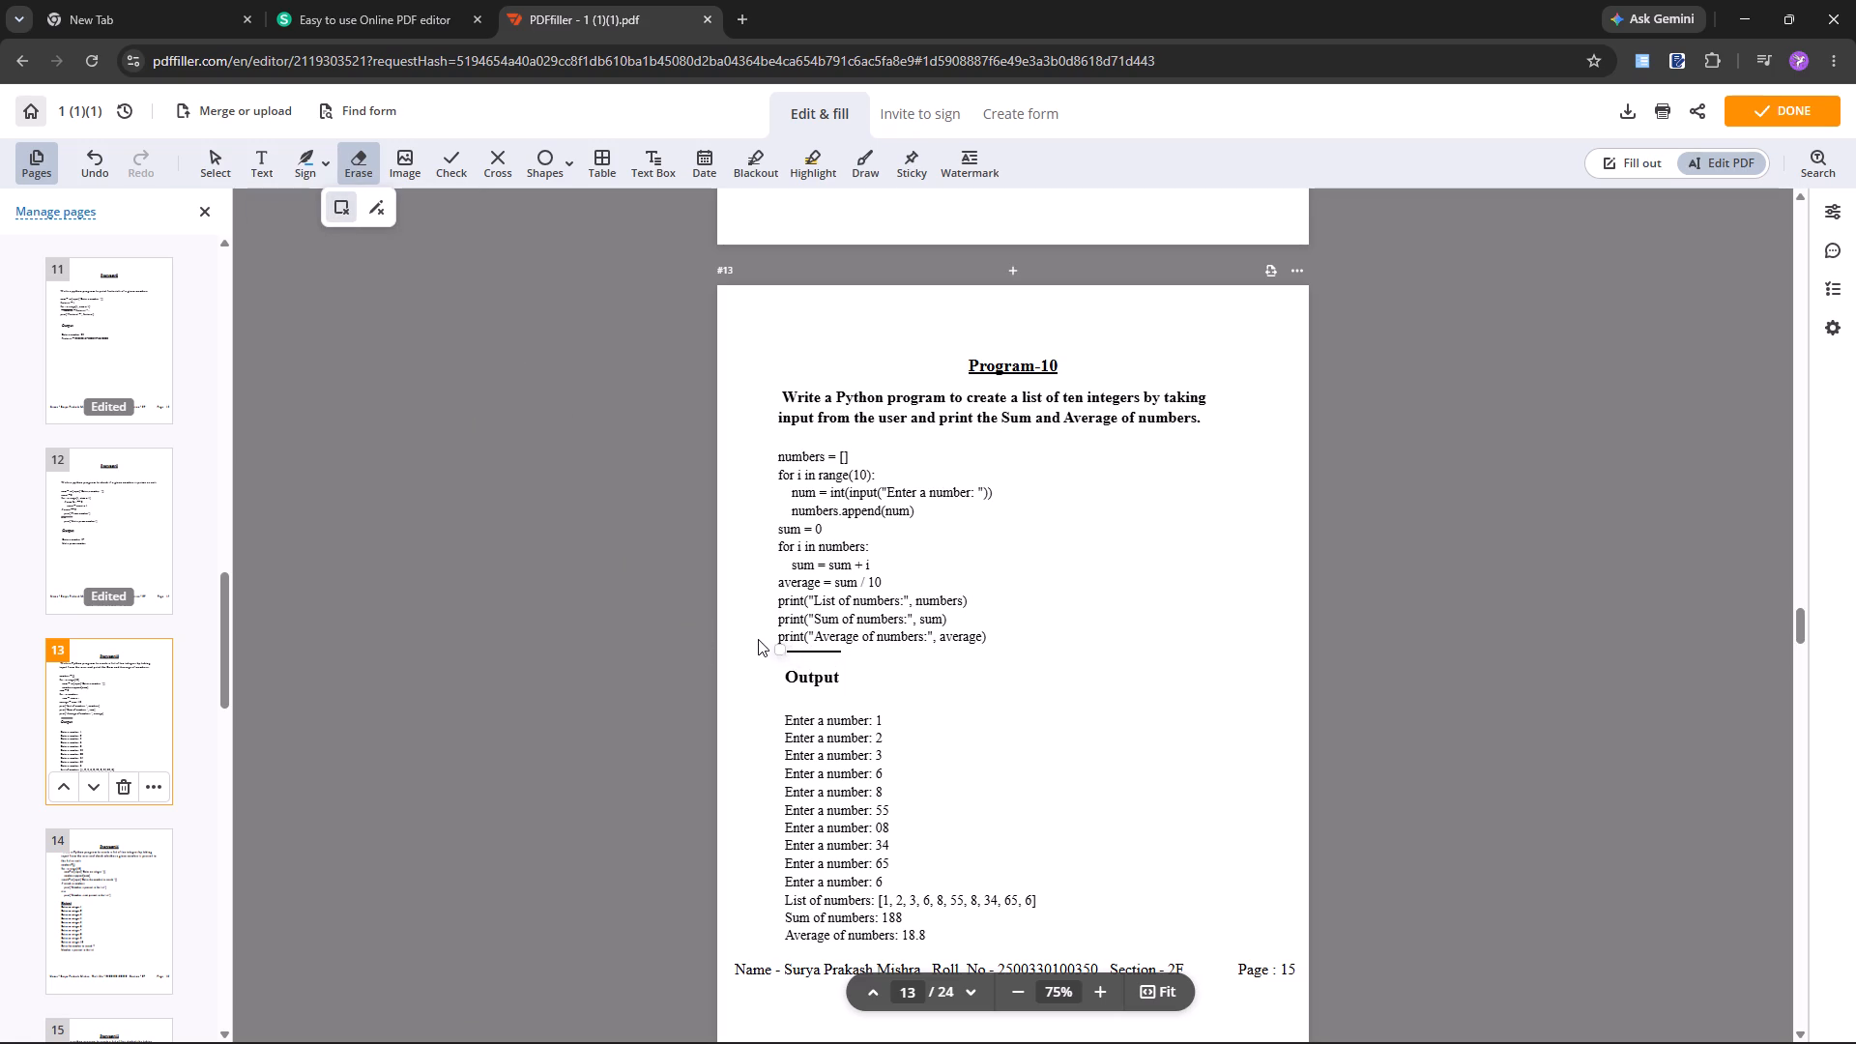
{"action": "left_click_drag", "start_coordinate": [758, 639], "coordinate": [783, 654]}
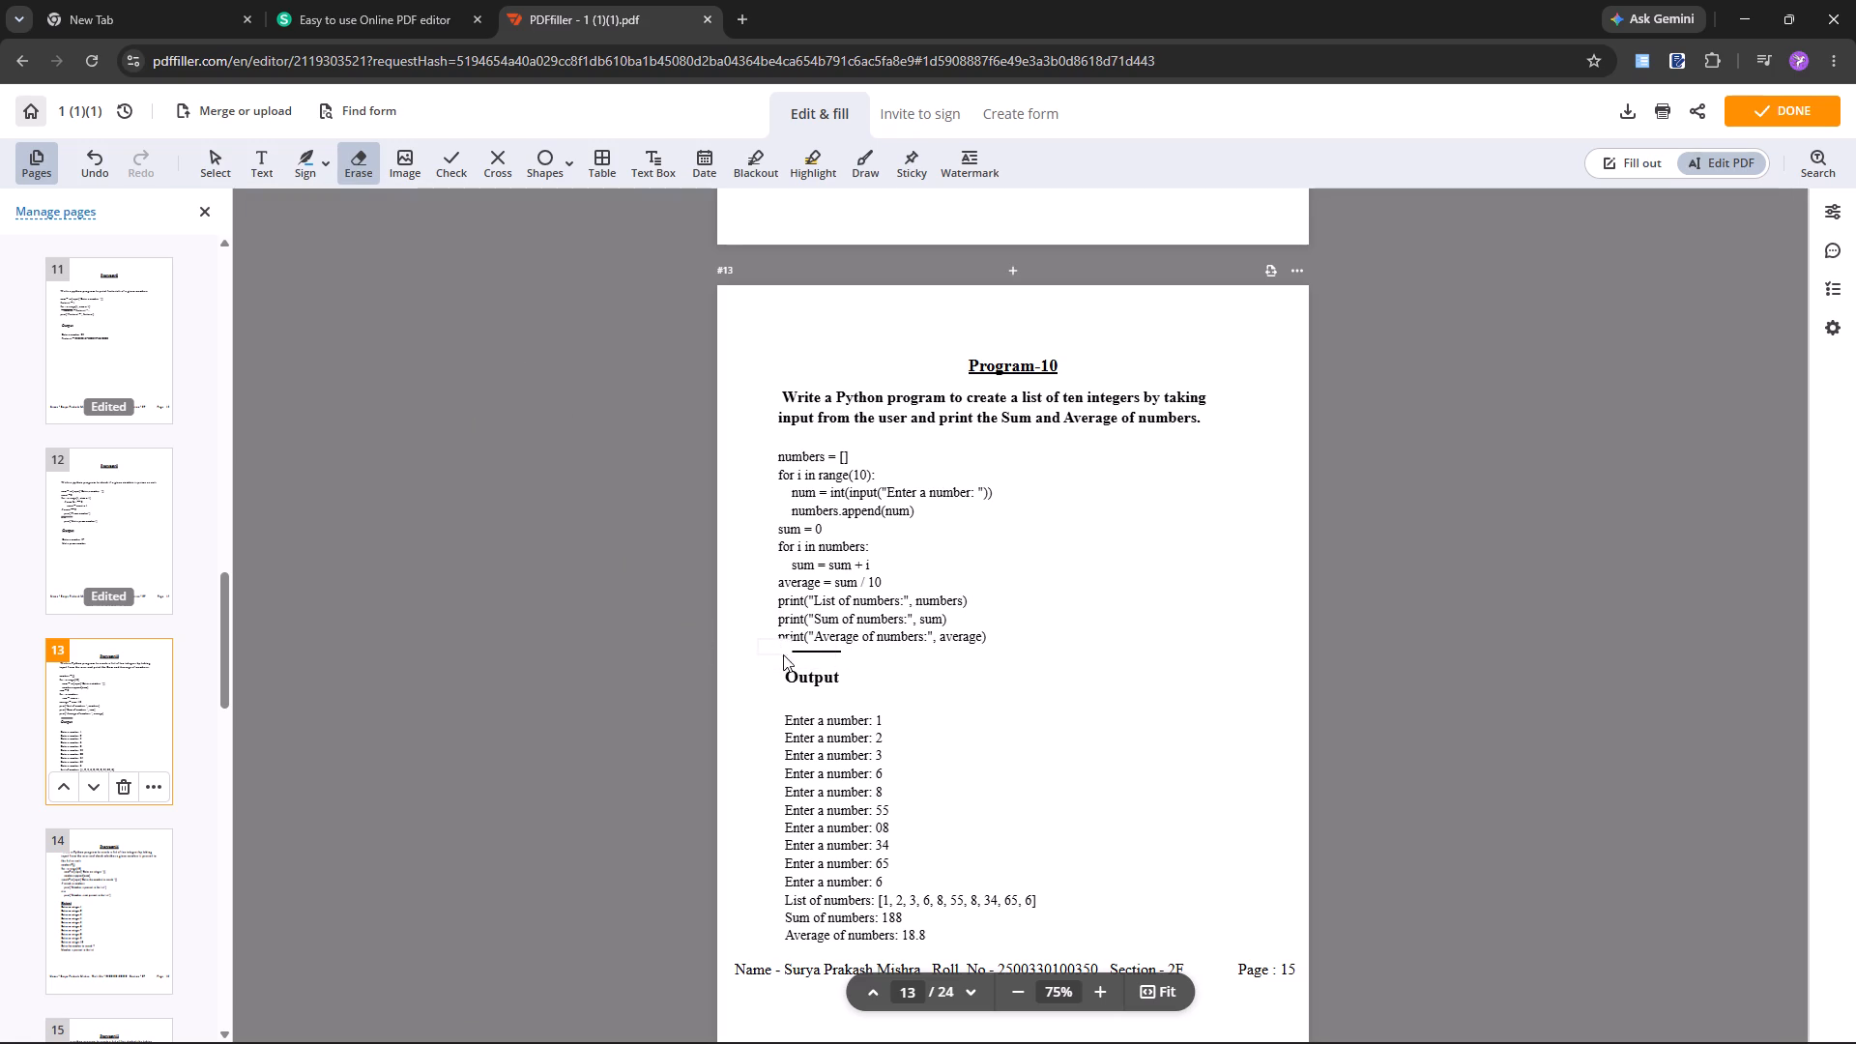
{"action": "left_click_drag", "start_coordinate": [783, 654], "coordinate": [741, 647]}
{"action": "left_click_drag", "start_coordinate": [782, 646], "coordinate": [789, 653]}
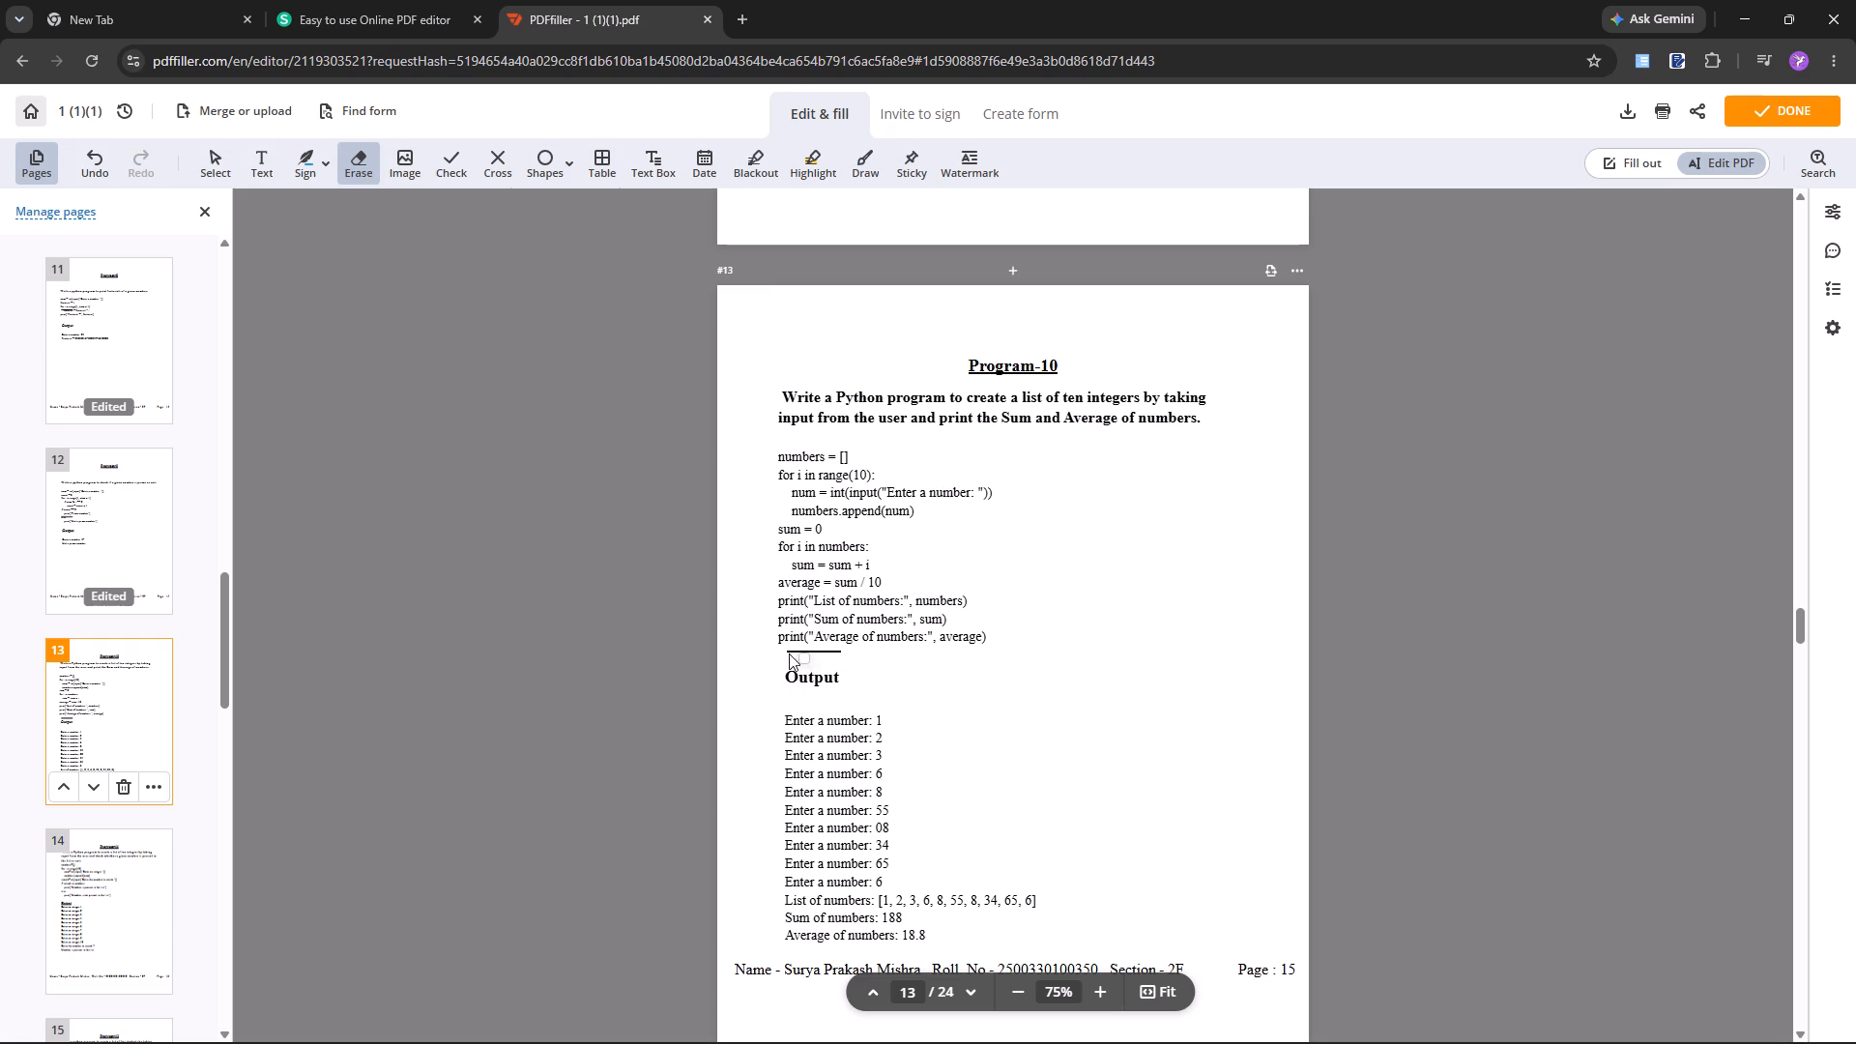
{"action": "left_click_drag", "start_coordinate": [789, 653], "coordinate": [821, 656]}
{"action": "left_click_drag", "start_coordinate": [776, 651], "coordinate": [855, 657]}
{"action": "left_click", "coordinate": [629, 670]}
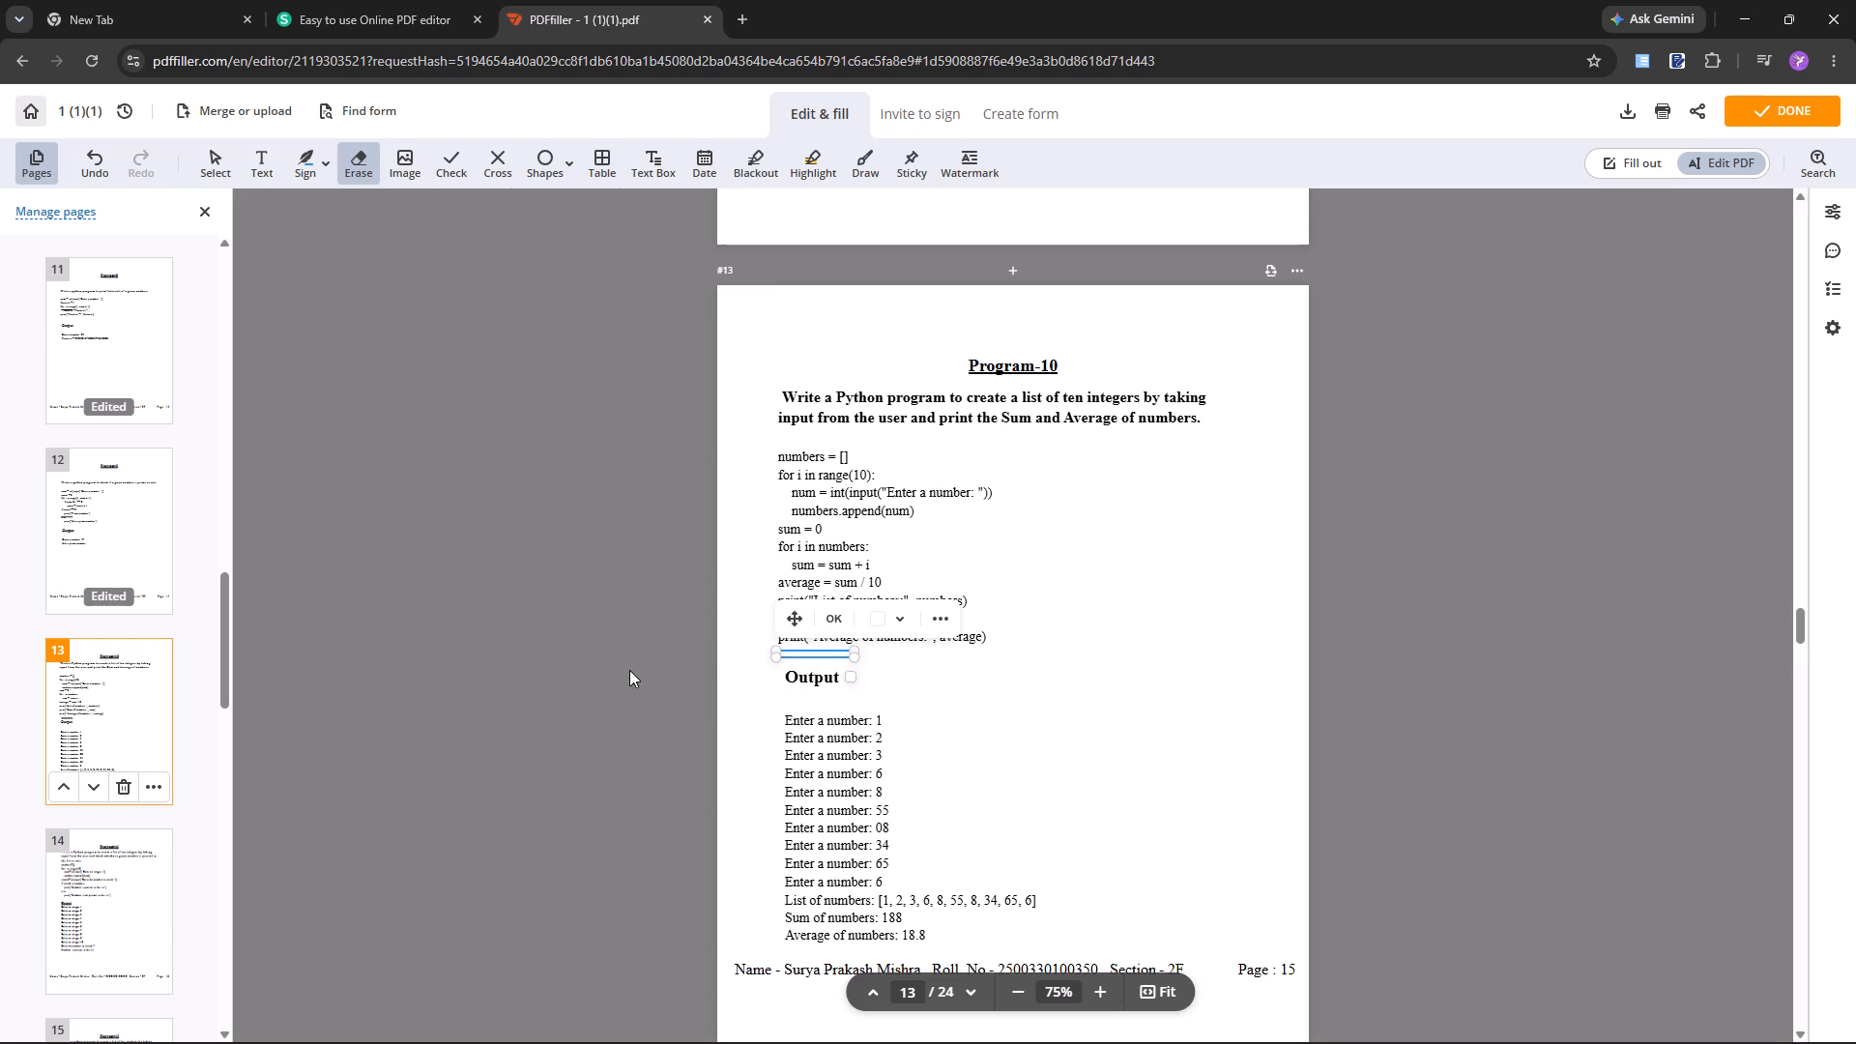
Add a blank line between the Program-11 question and its first code line, numbers=[], on page 14.
{"action": "scroll", "coordinate": [852, 594], "scroll_direction": "down", "scroll_amount": 3}
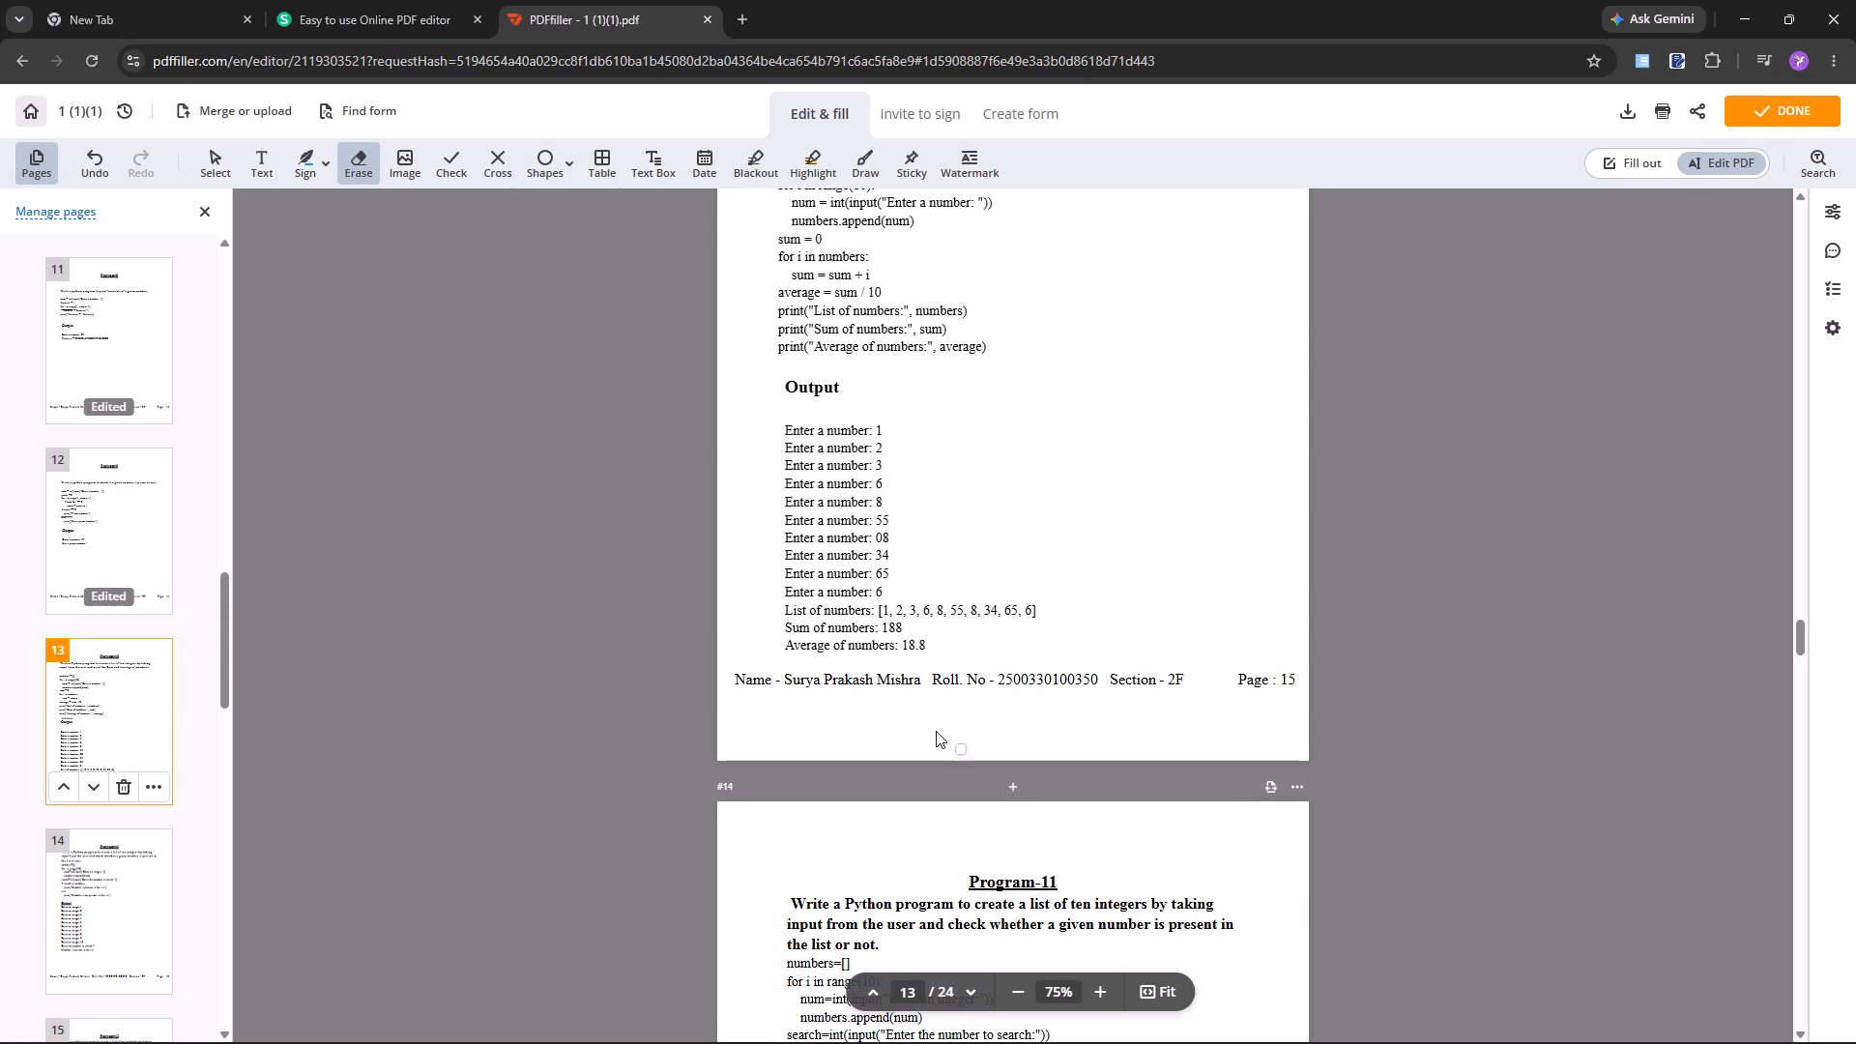
{"action": "scroll", "coordinate": [935, 729], "scroll_direction": "down", "scroll_amount": 5}
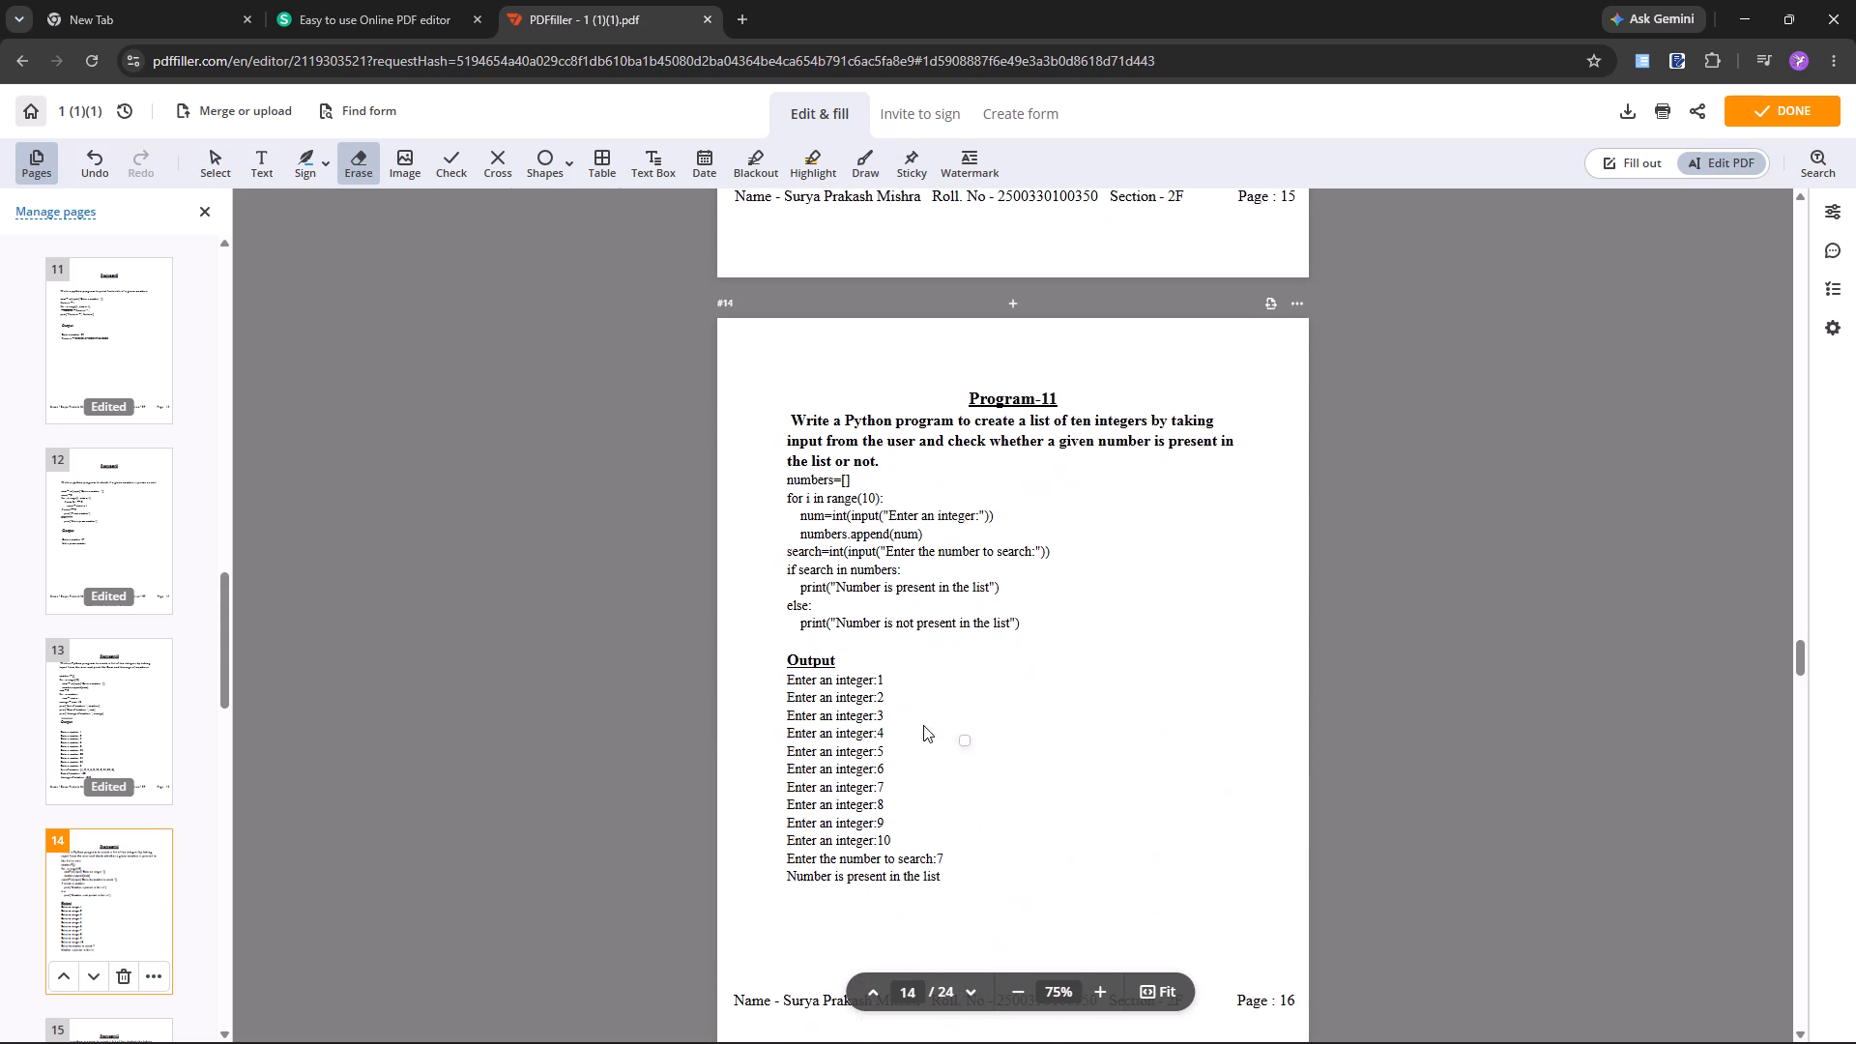
{"action": "scroll", "coordinate": [842, 637], "scroll_direction": "down", "scroll_amount": 6}
{"action": "scroll", "coordinate": [842, 625], "scroll_direction": "up", "scroll_amount": 5}
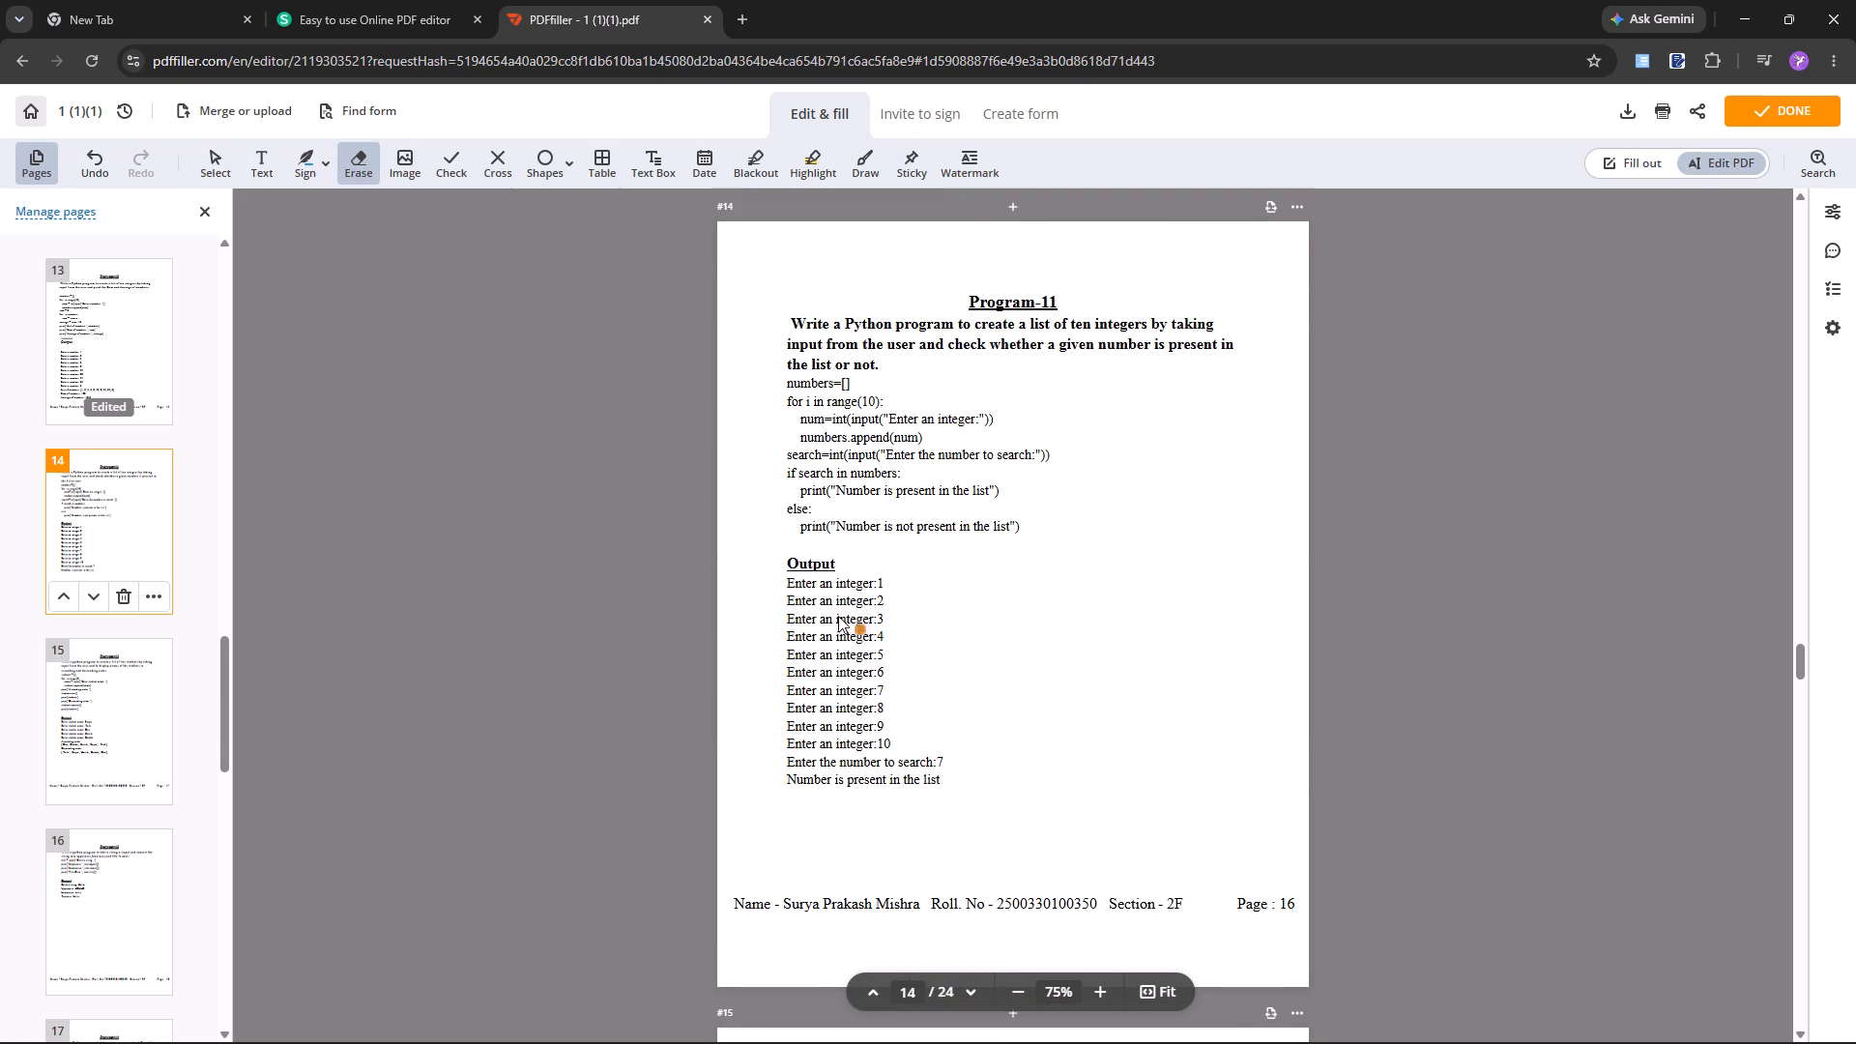
{"action": "scroll", "coordinate": [833, 568], "scroll_direction": "up", "scroll_amount": 7}
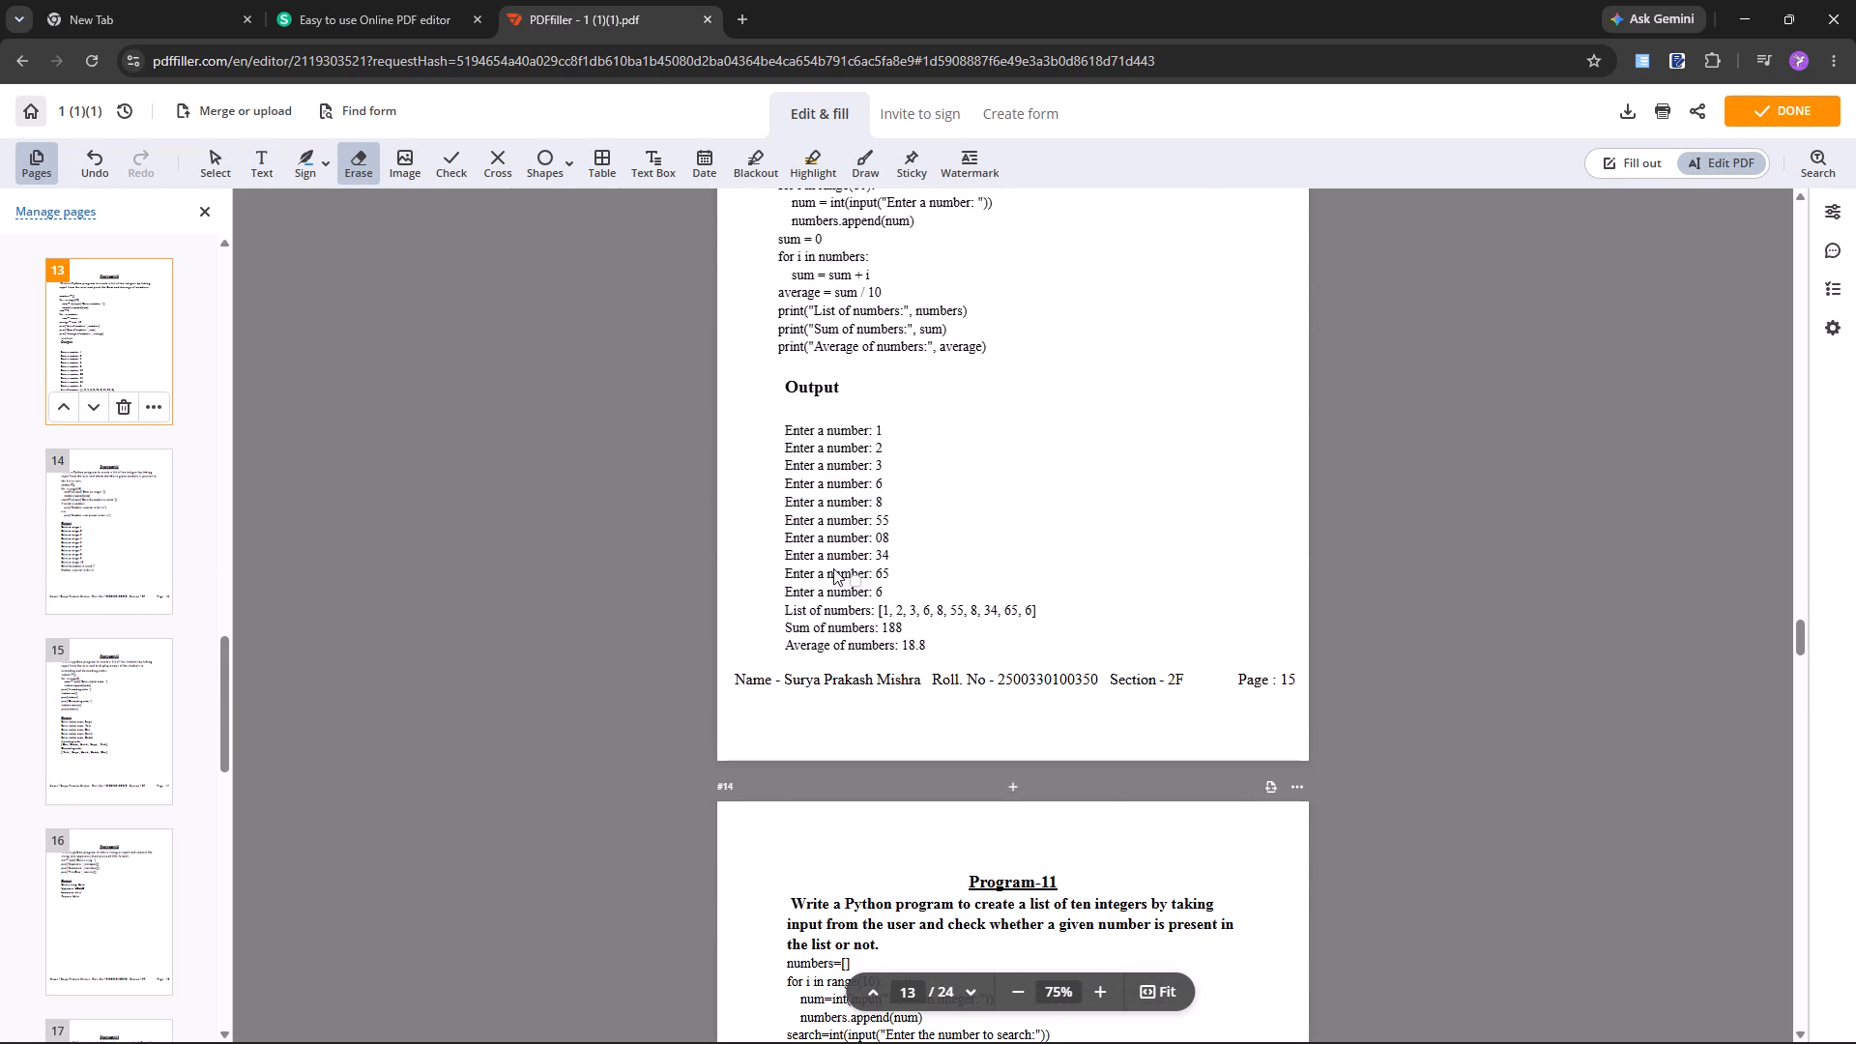
{"action": "left_click", "coordinate": [248, 147]}
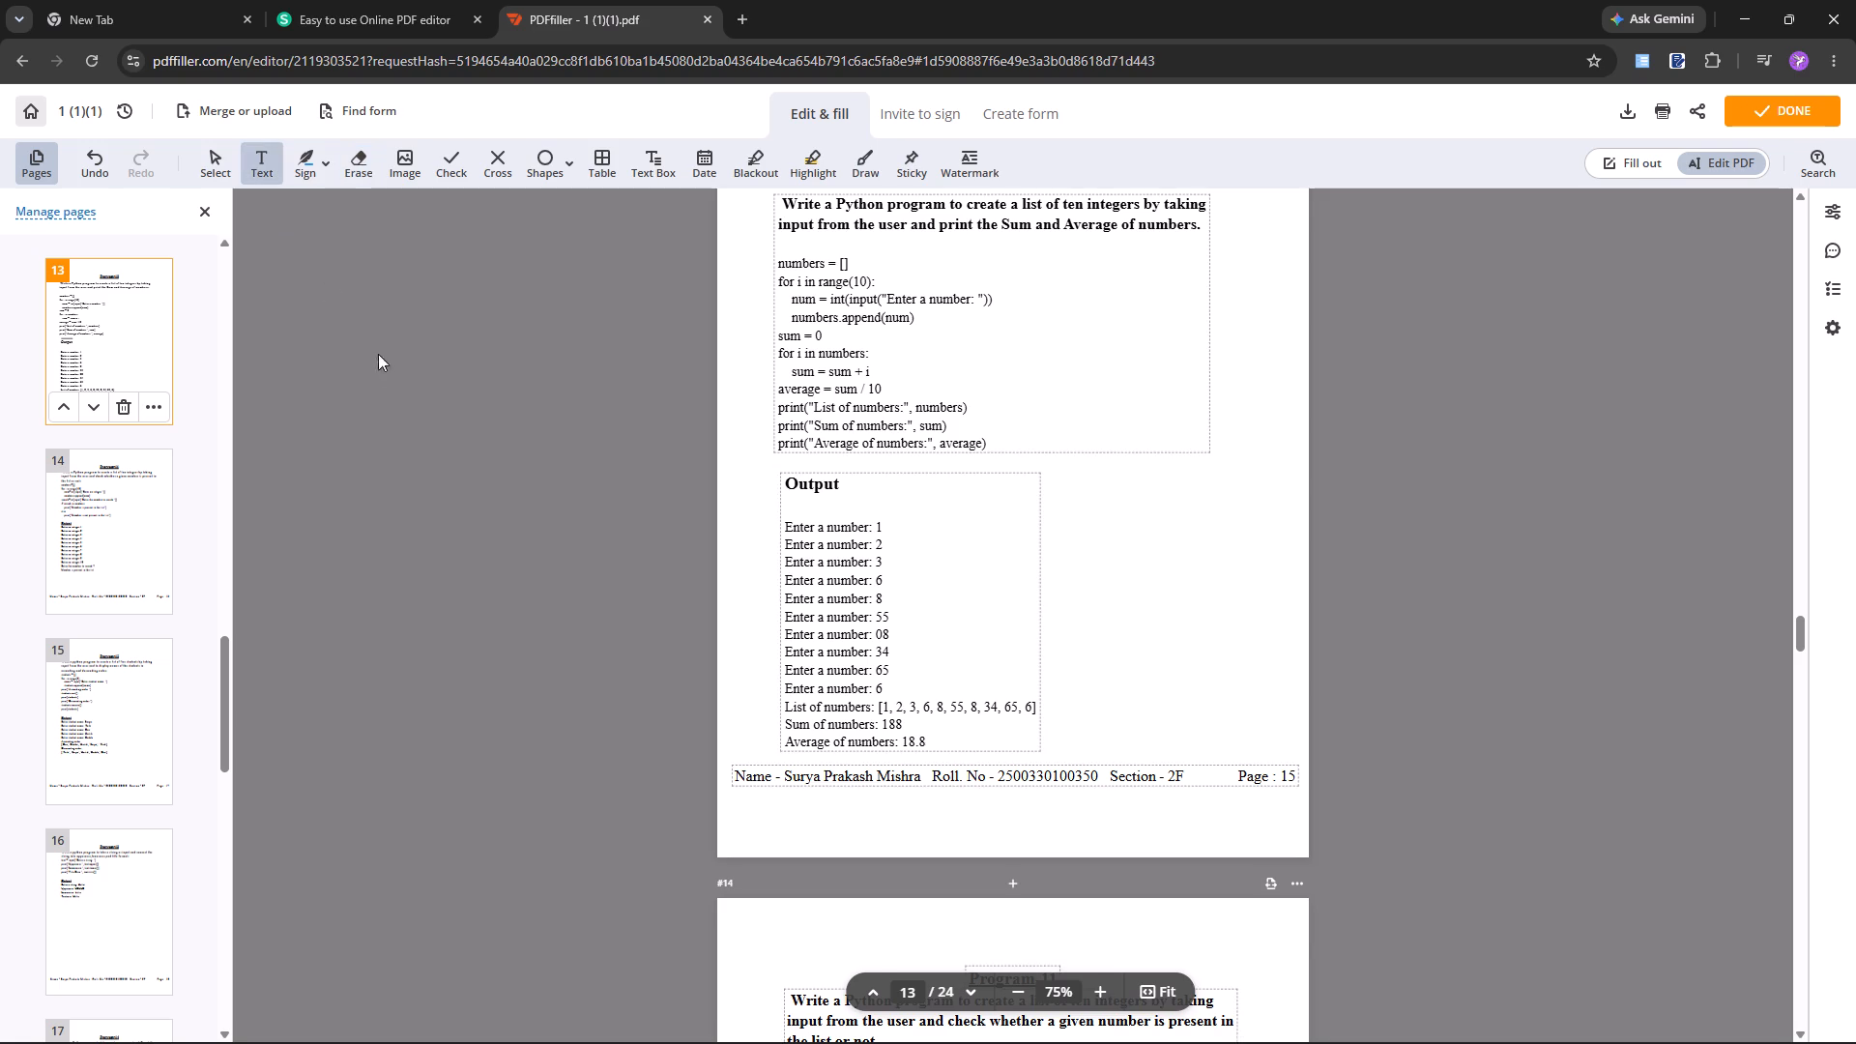
{"action": "scroll", "coordinate": [392, 381], "scroll_direction": "up", "scroll_amount": 4}
{"action": "scroll", "coordinate": [392, 381], "scroll_direction": "down", "scroll_amount": 10}
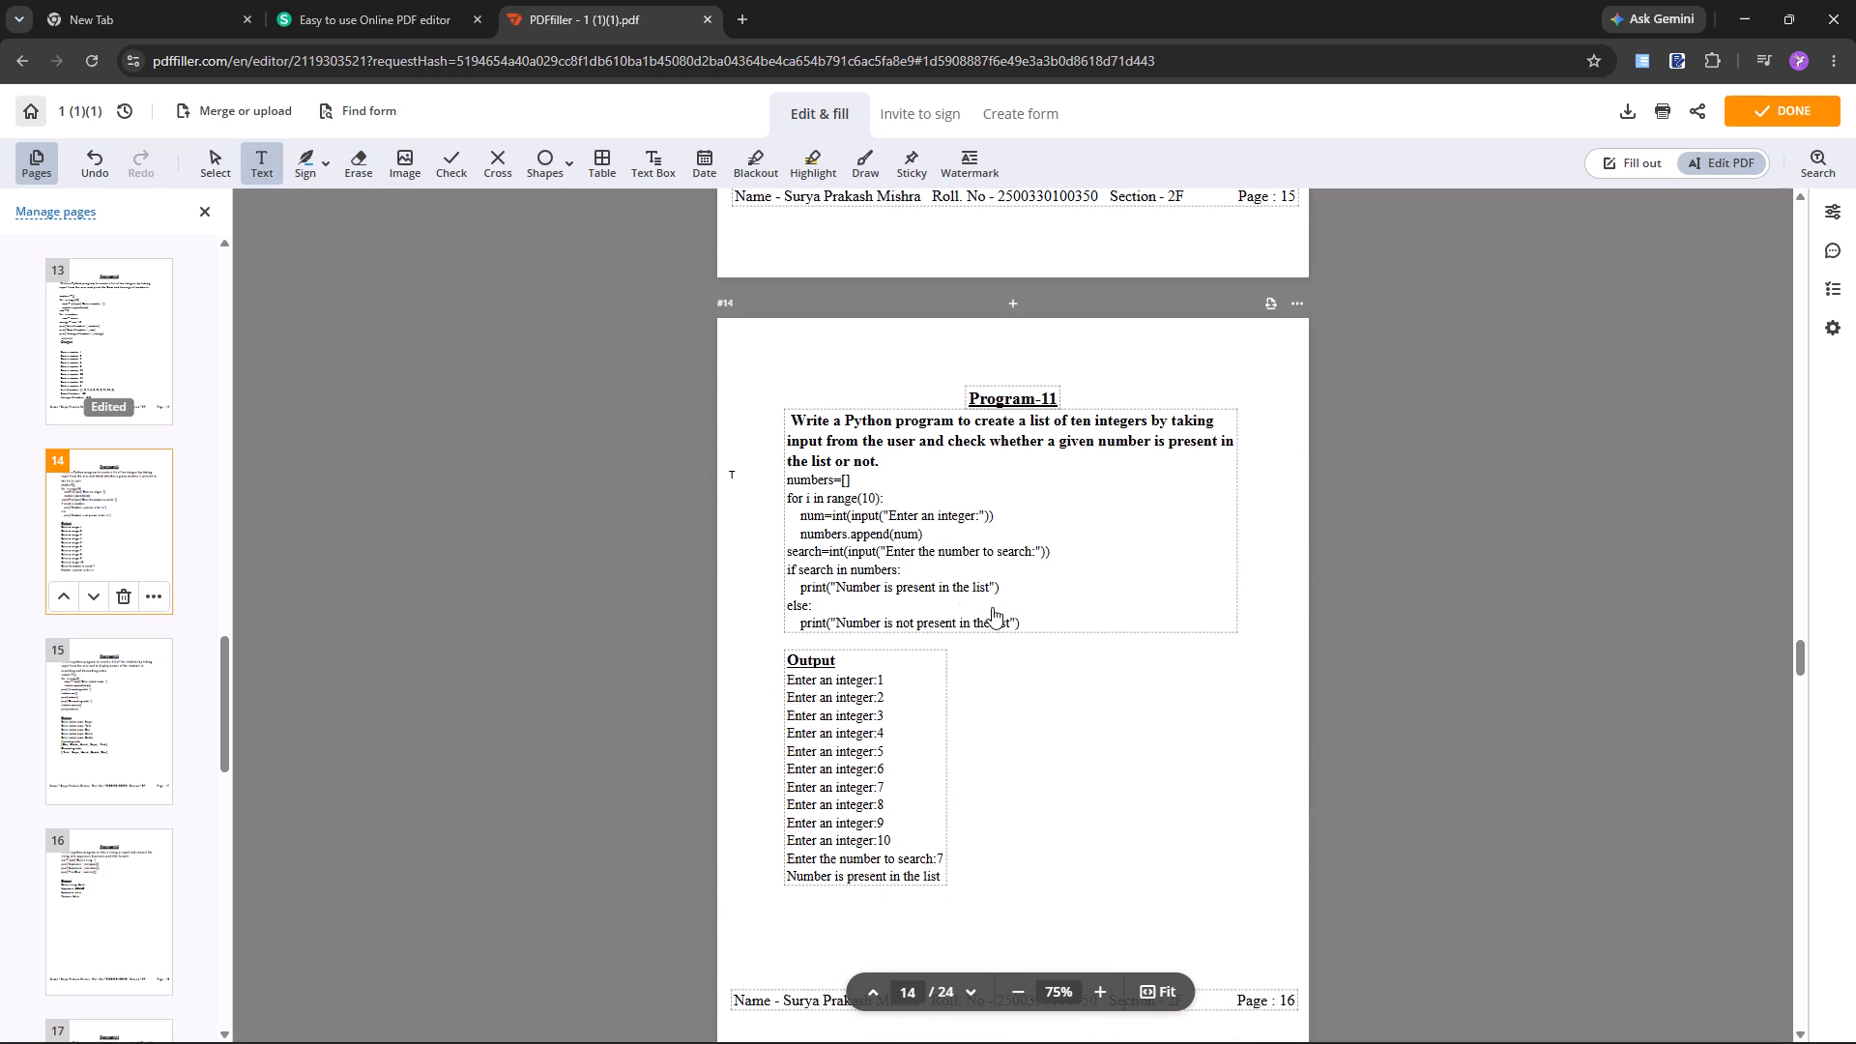
{"action": "left_click", "coordinate": [897, 458]}
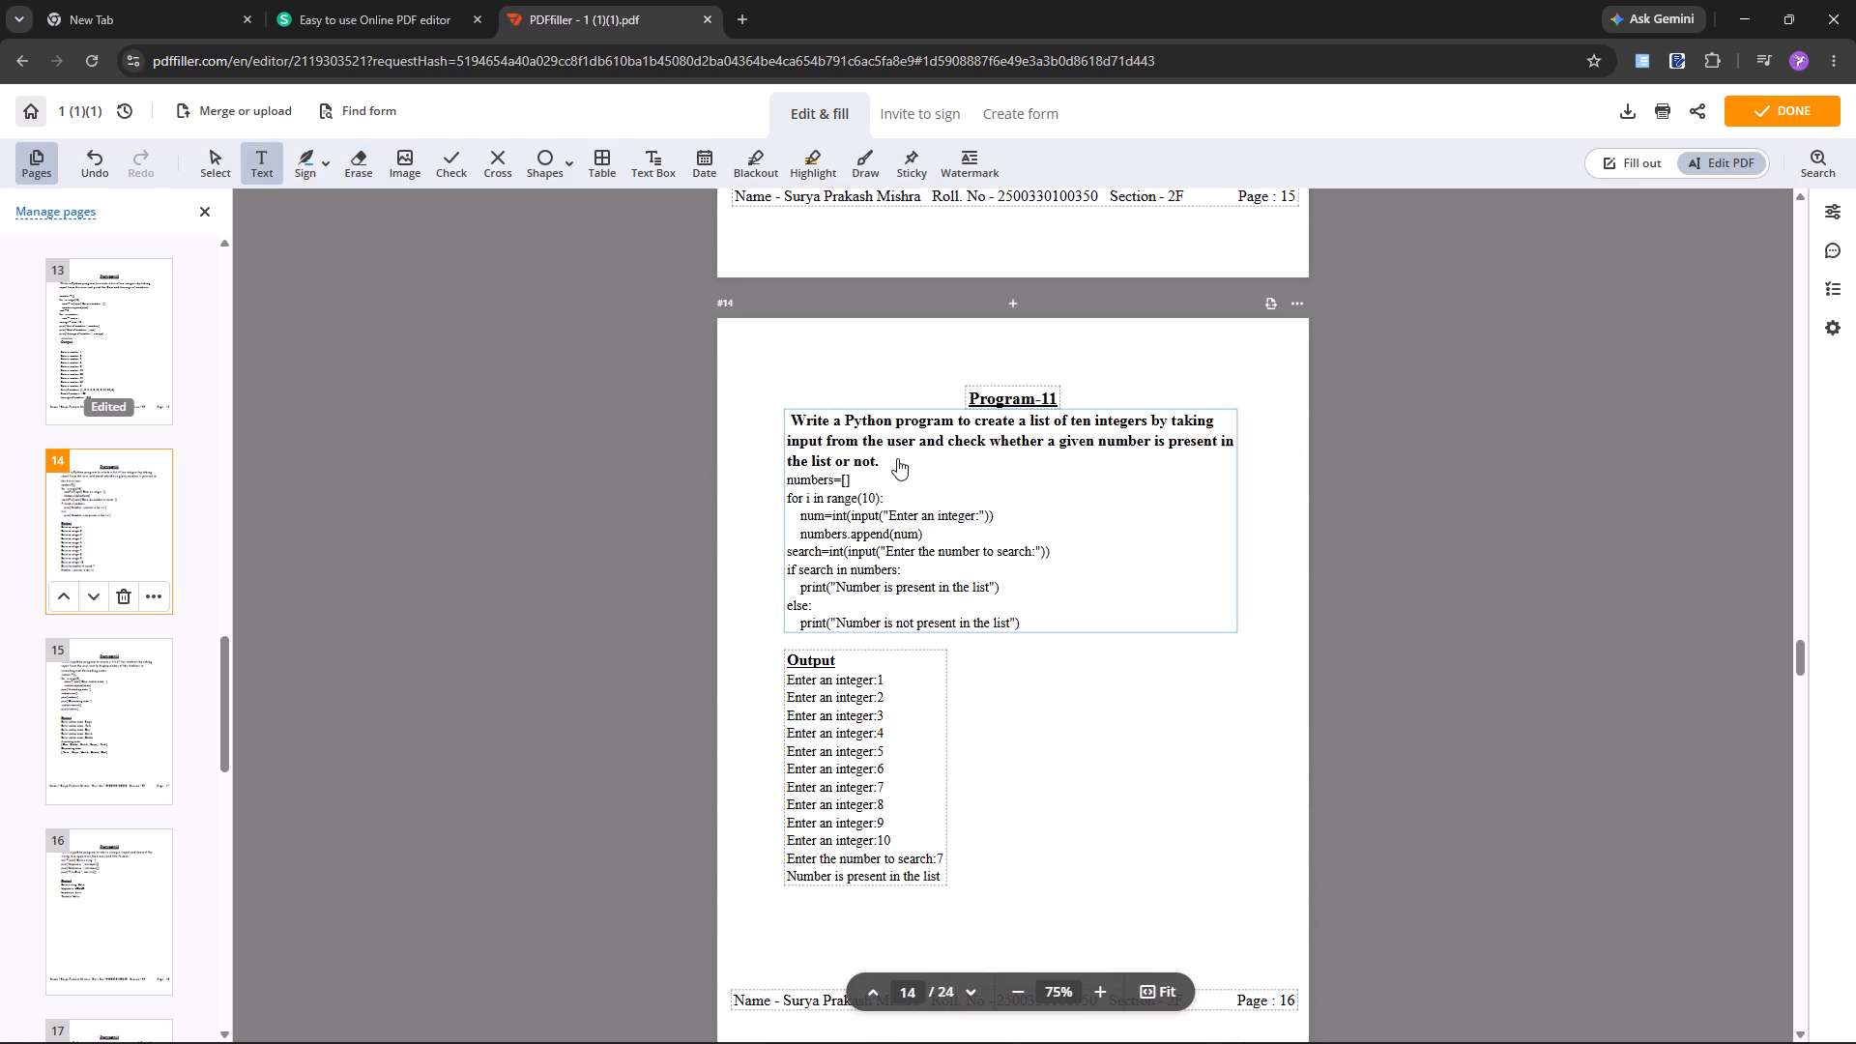
{"action": "left_click", "coordinate": [888, 463]}
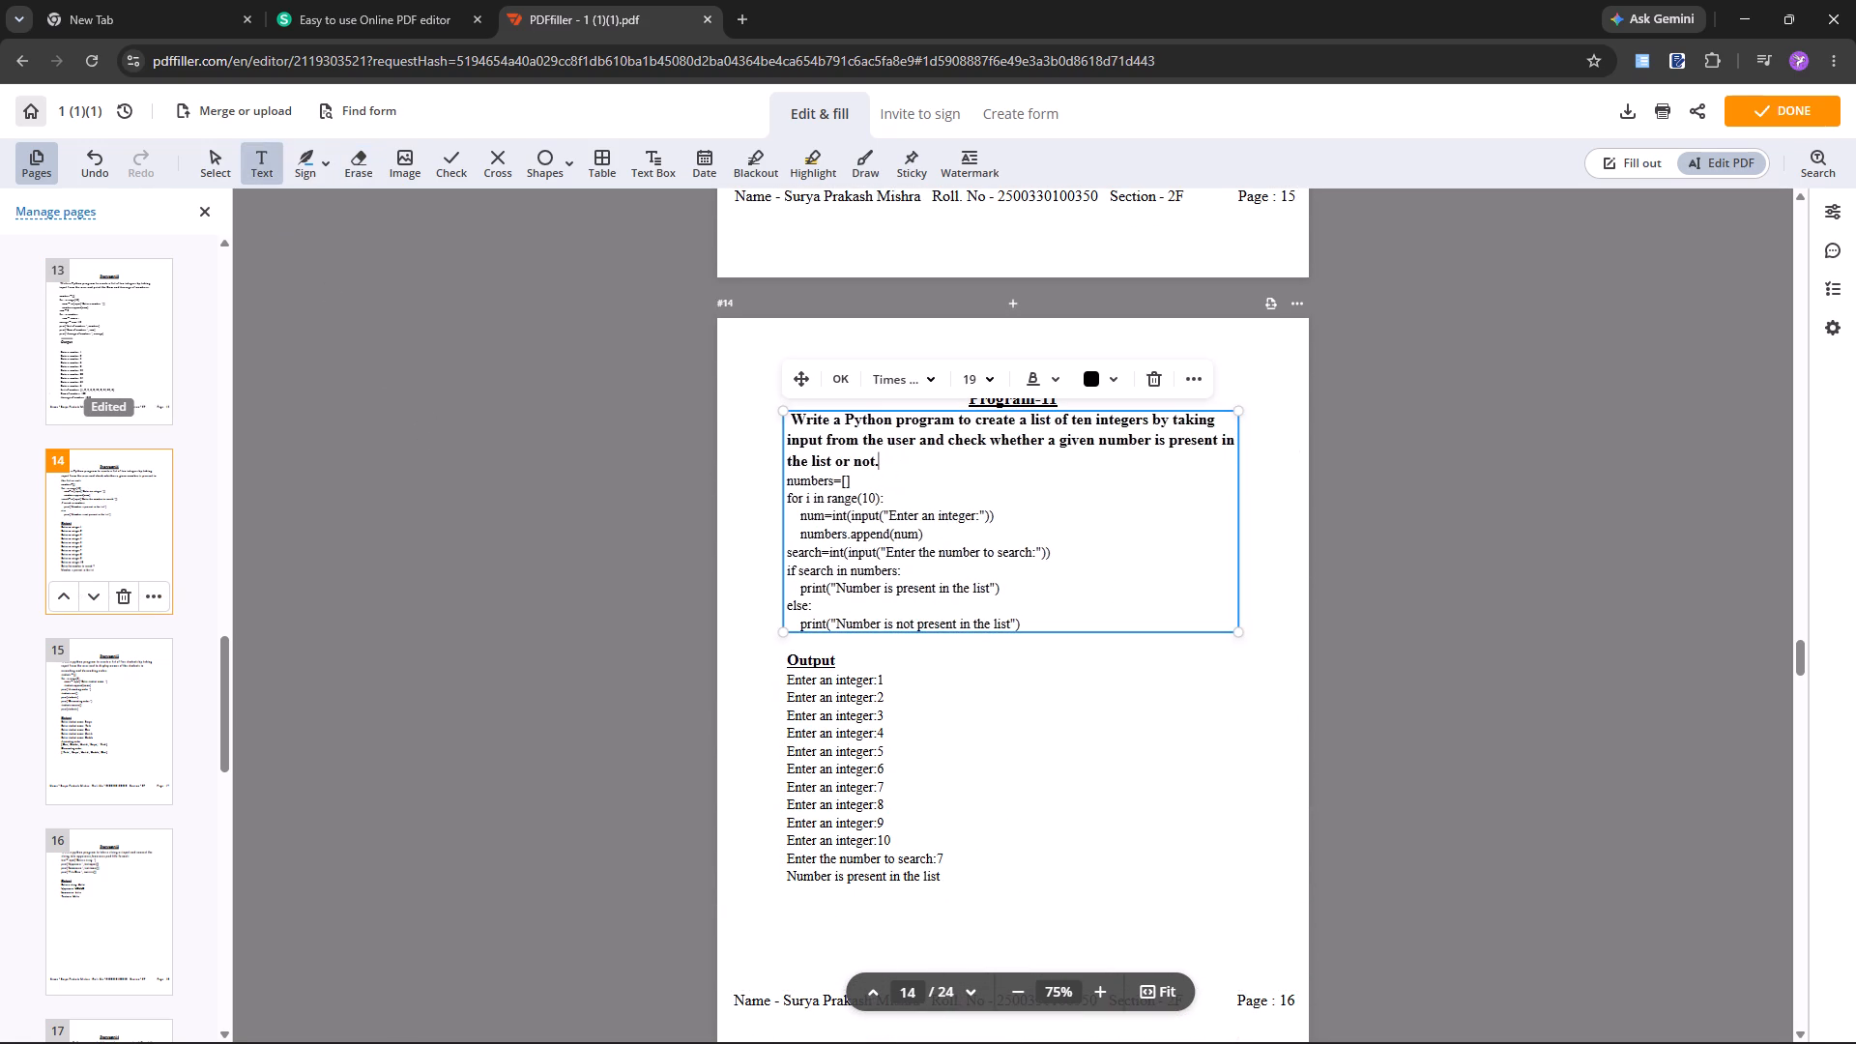
{"action": "key", "text": "Return"}
Add a blank line below the Program-11 Output heading and move the Output block down, leaving a wide gap below the code.
{"action": "scroll", "coordinate": [888, 463], "scroll_direction": "down", "scroll_amount": 2}
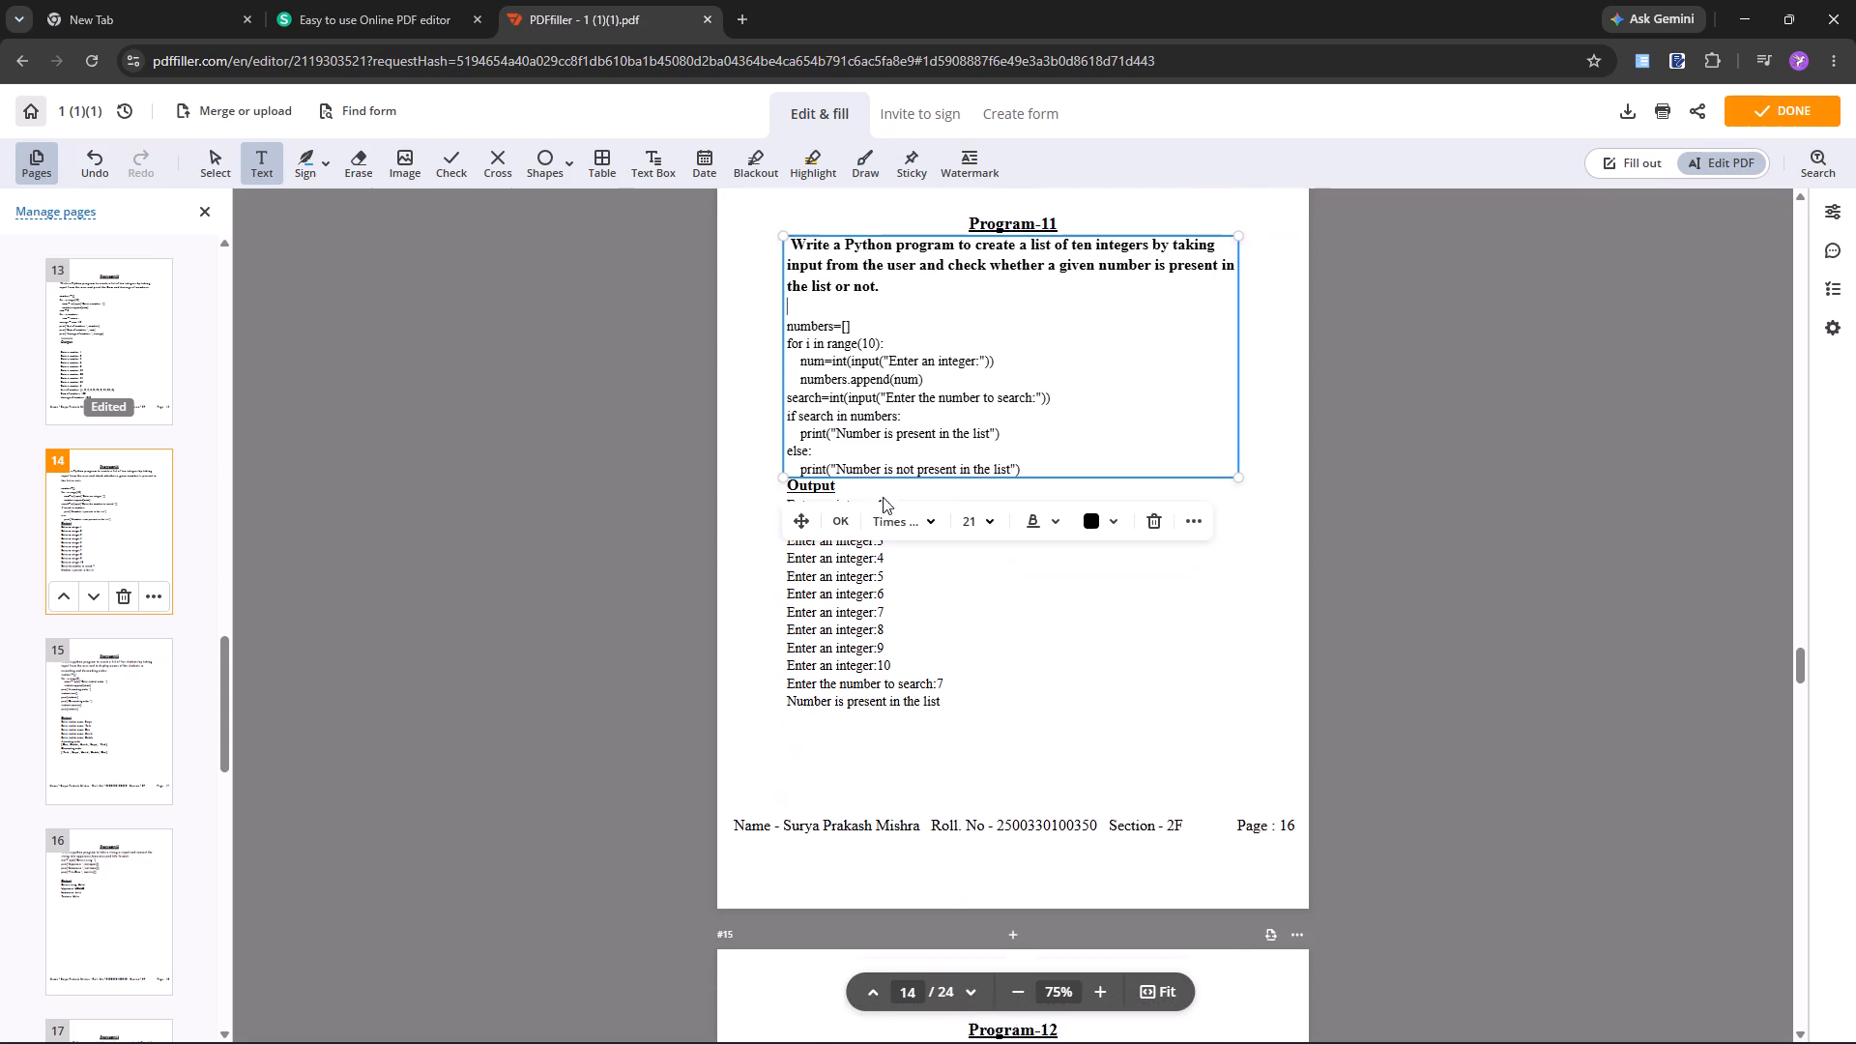
{"action": "left_click", "coordinate": [830, 565]}
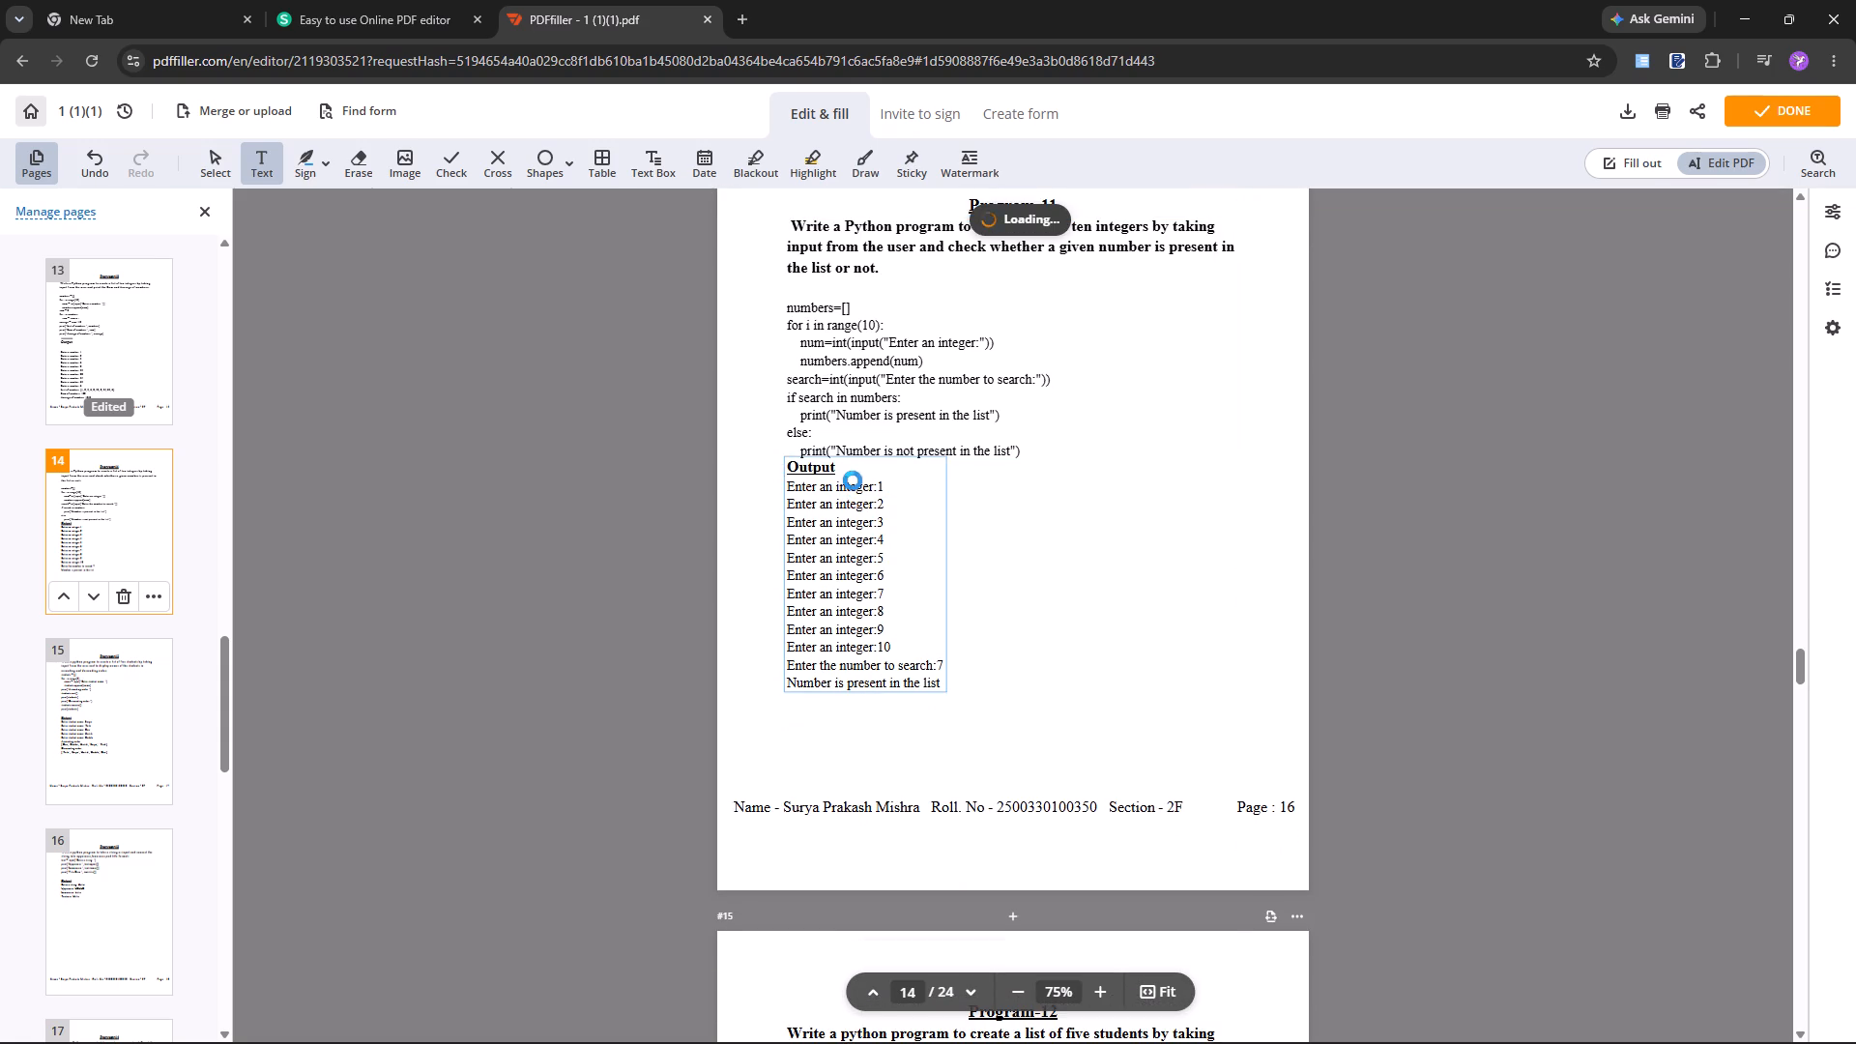
{"action": "left_click", "coordinate": [847, 473]}
{"action": "key", "text": "Return"}
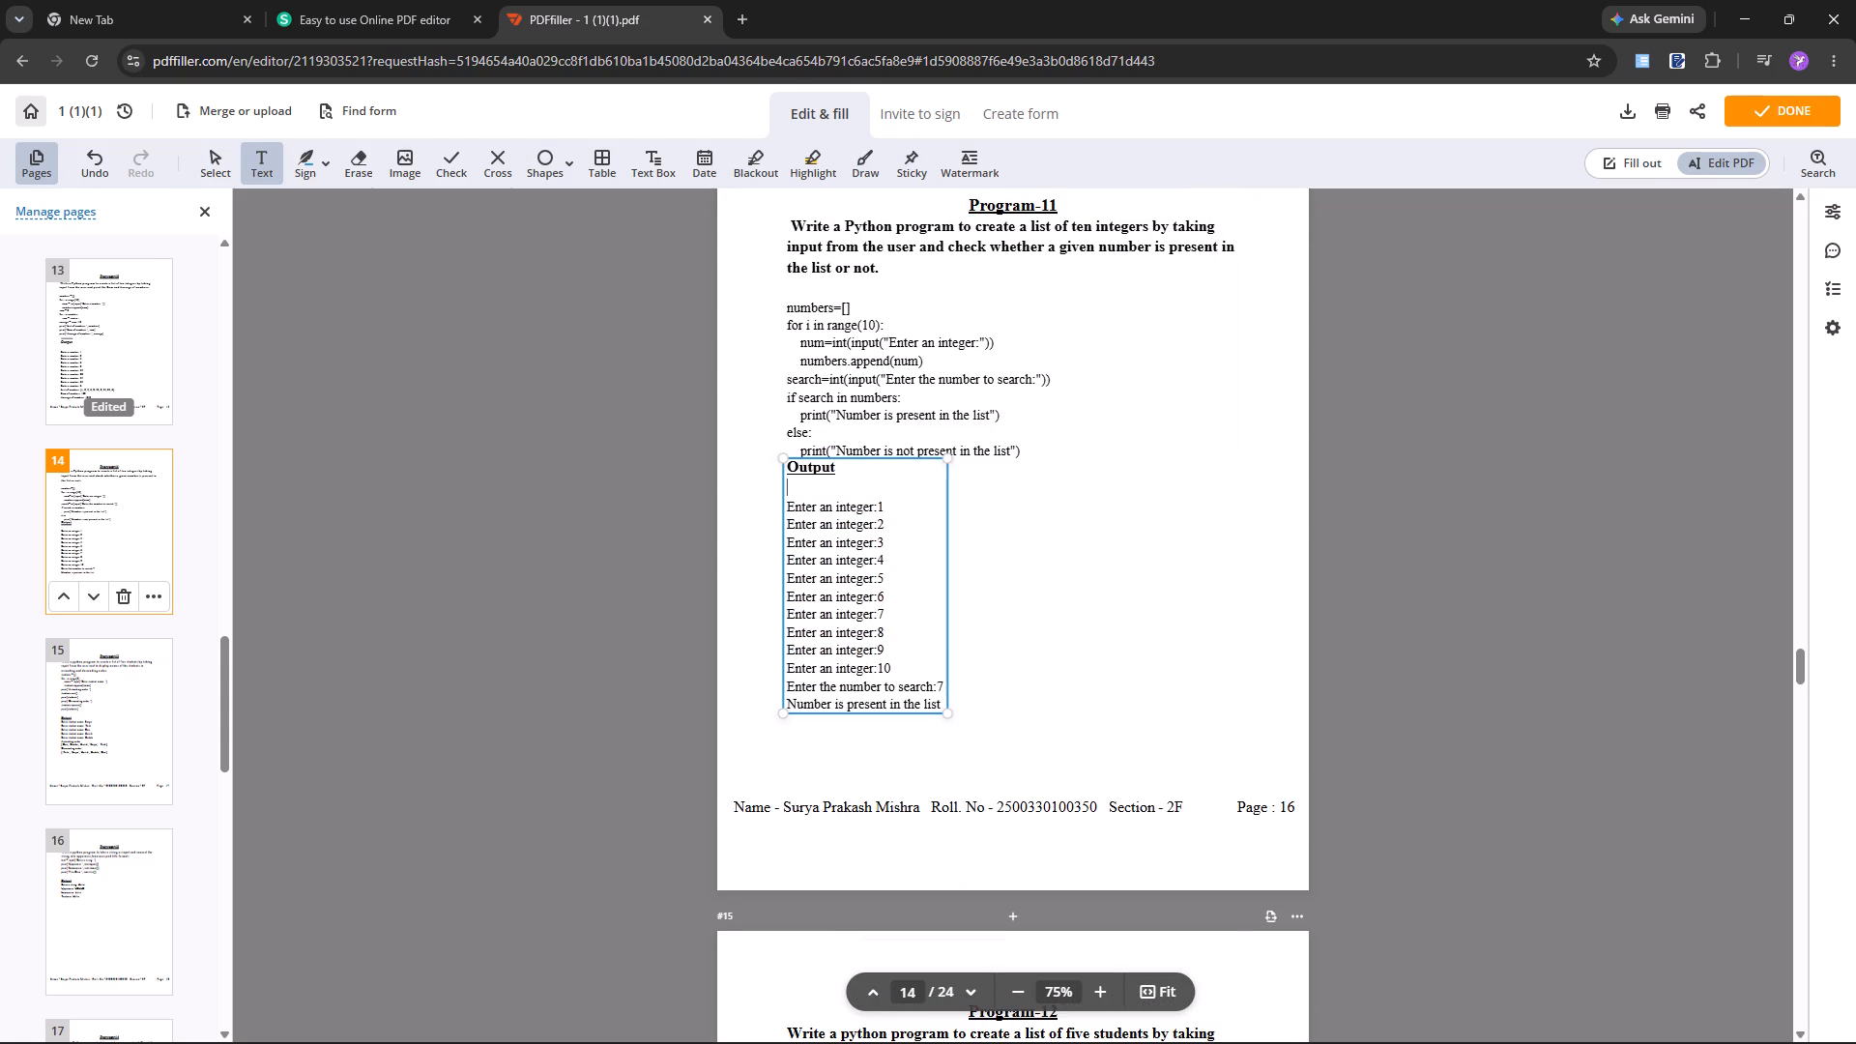
{"action": "left_click_drag", "start_coordinate": [801, 429], "coordinate": [801, 456]}
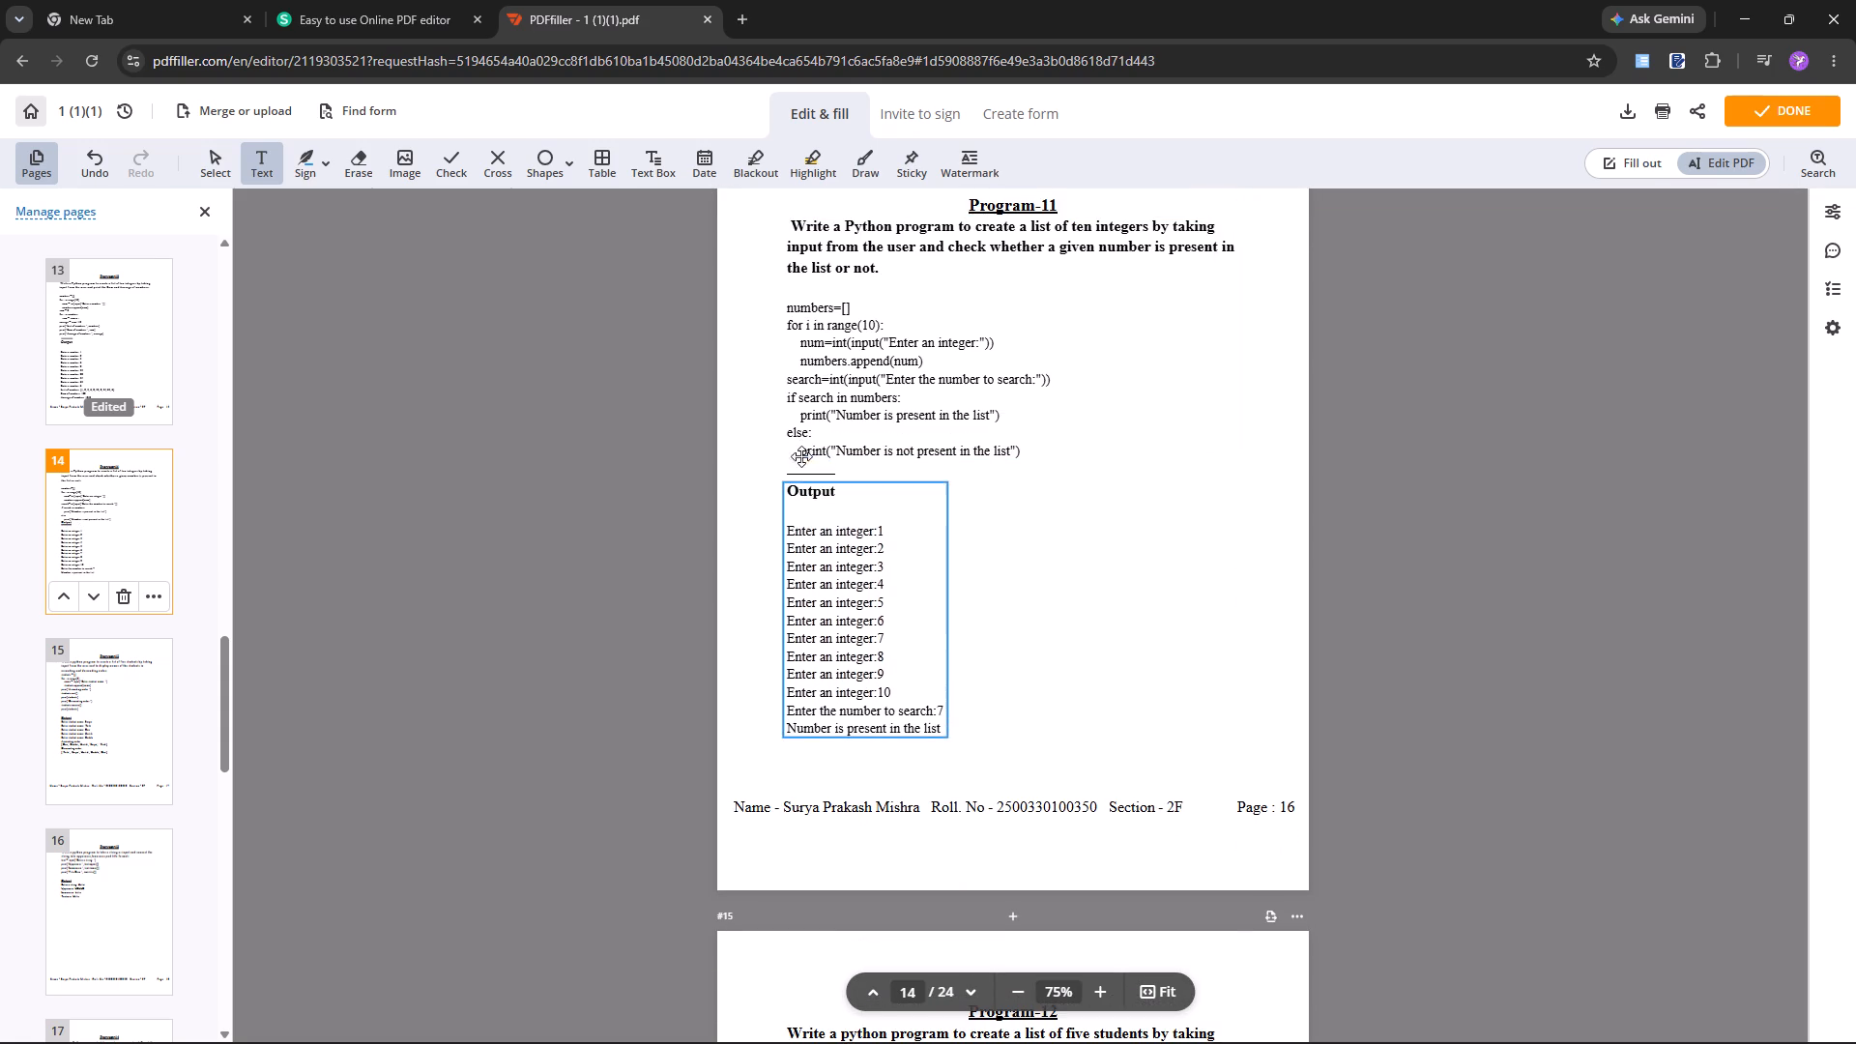
{"action": "left_click_drag", "start_coordinate": [801, 456], "coordinate": [800, 485]}
Move the Program-11 question-and-code block down to leave a gap below the title, with the leftover underline falling just beneath the else: line.
{"action": "scroll", "coordinate": [828, 482], "scroll_direction": "up", "scroll_amount": 5}
{"action": "left_click", "coordinate": [855, 615]}
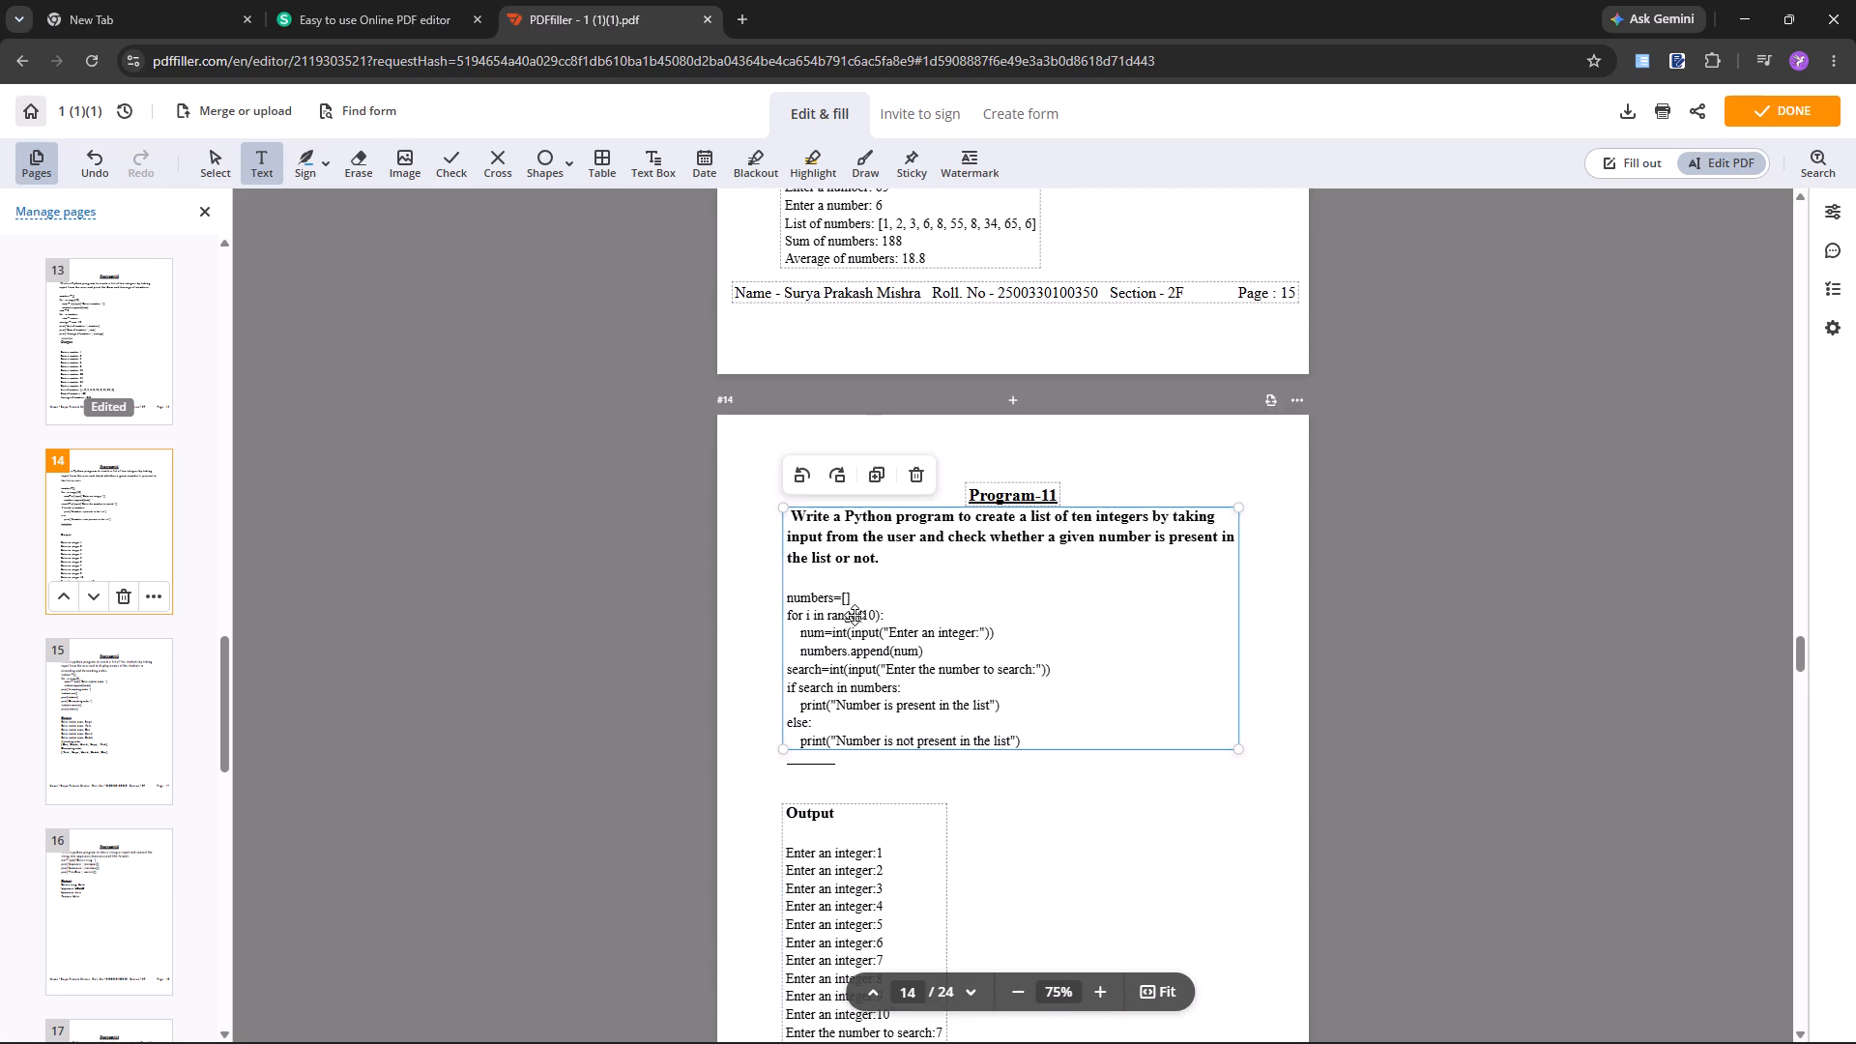
{"action": "left_click", "coordinate": [823, 539]}
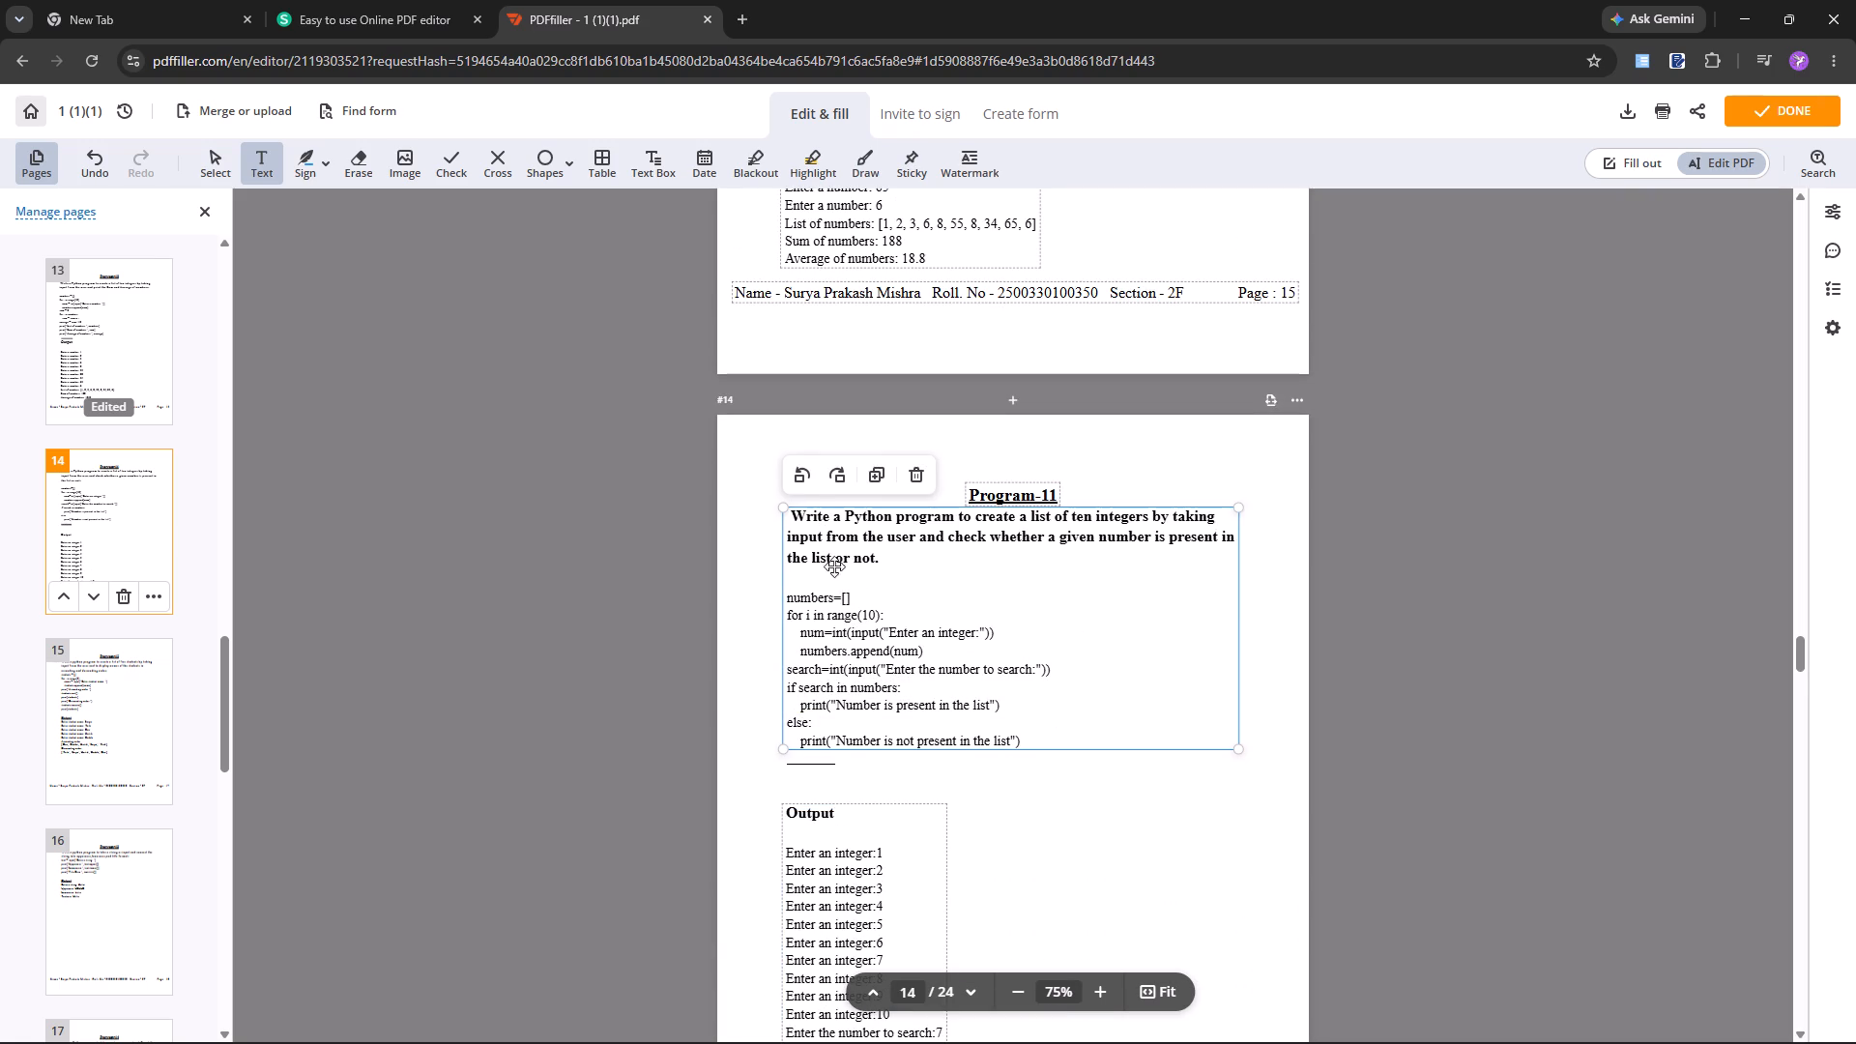
{"action": "left_click", "coordinate": [836, 566]}
{"action": "left_click", "coordinate": [975, 593]}
{"action": "left_click_drag", "start_coordinate": [836, 571], "coordinate": [846, 569]}
{"action": "double_click", "coordinate": [891, 551]}
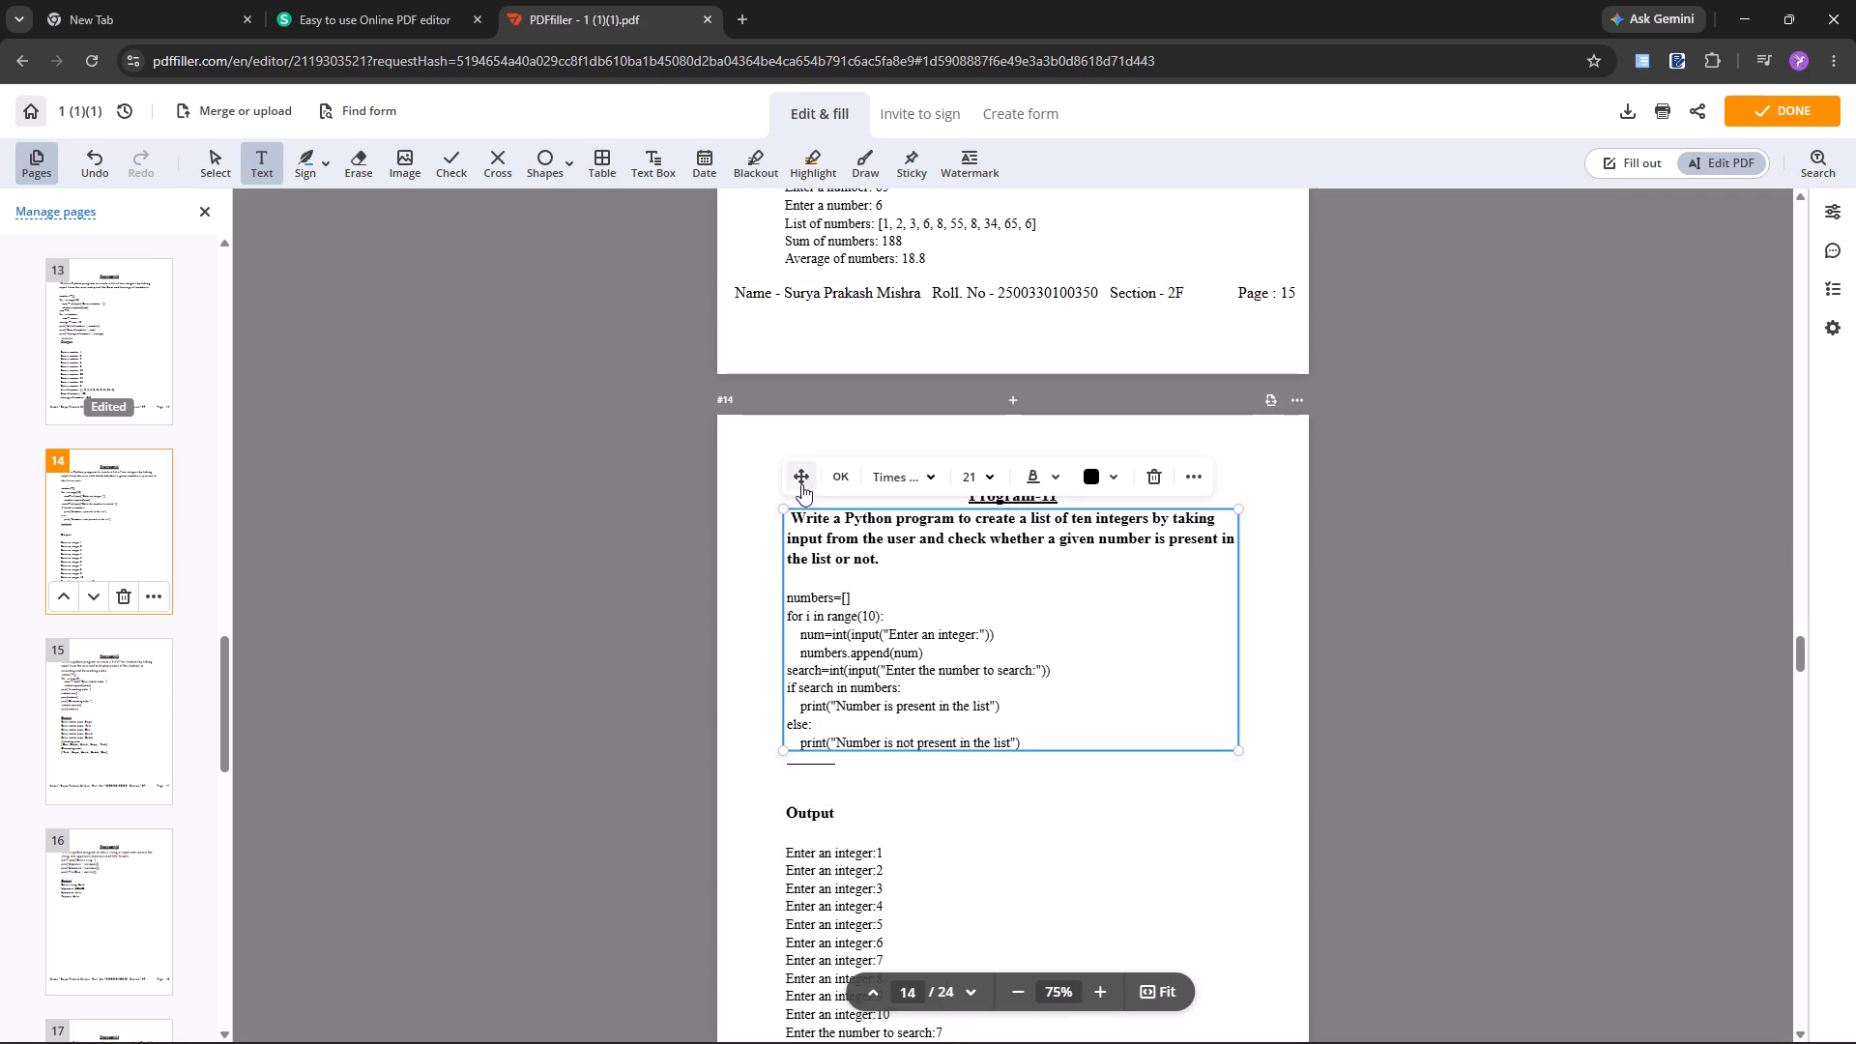
{"action": "left_click_drag", "start_coordinate": [794, 478], "coordinate": [790, 503]}
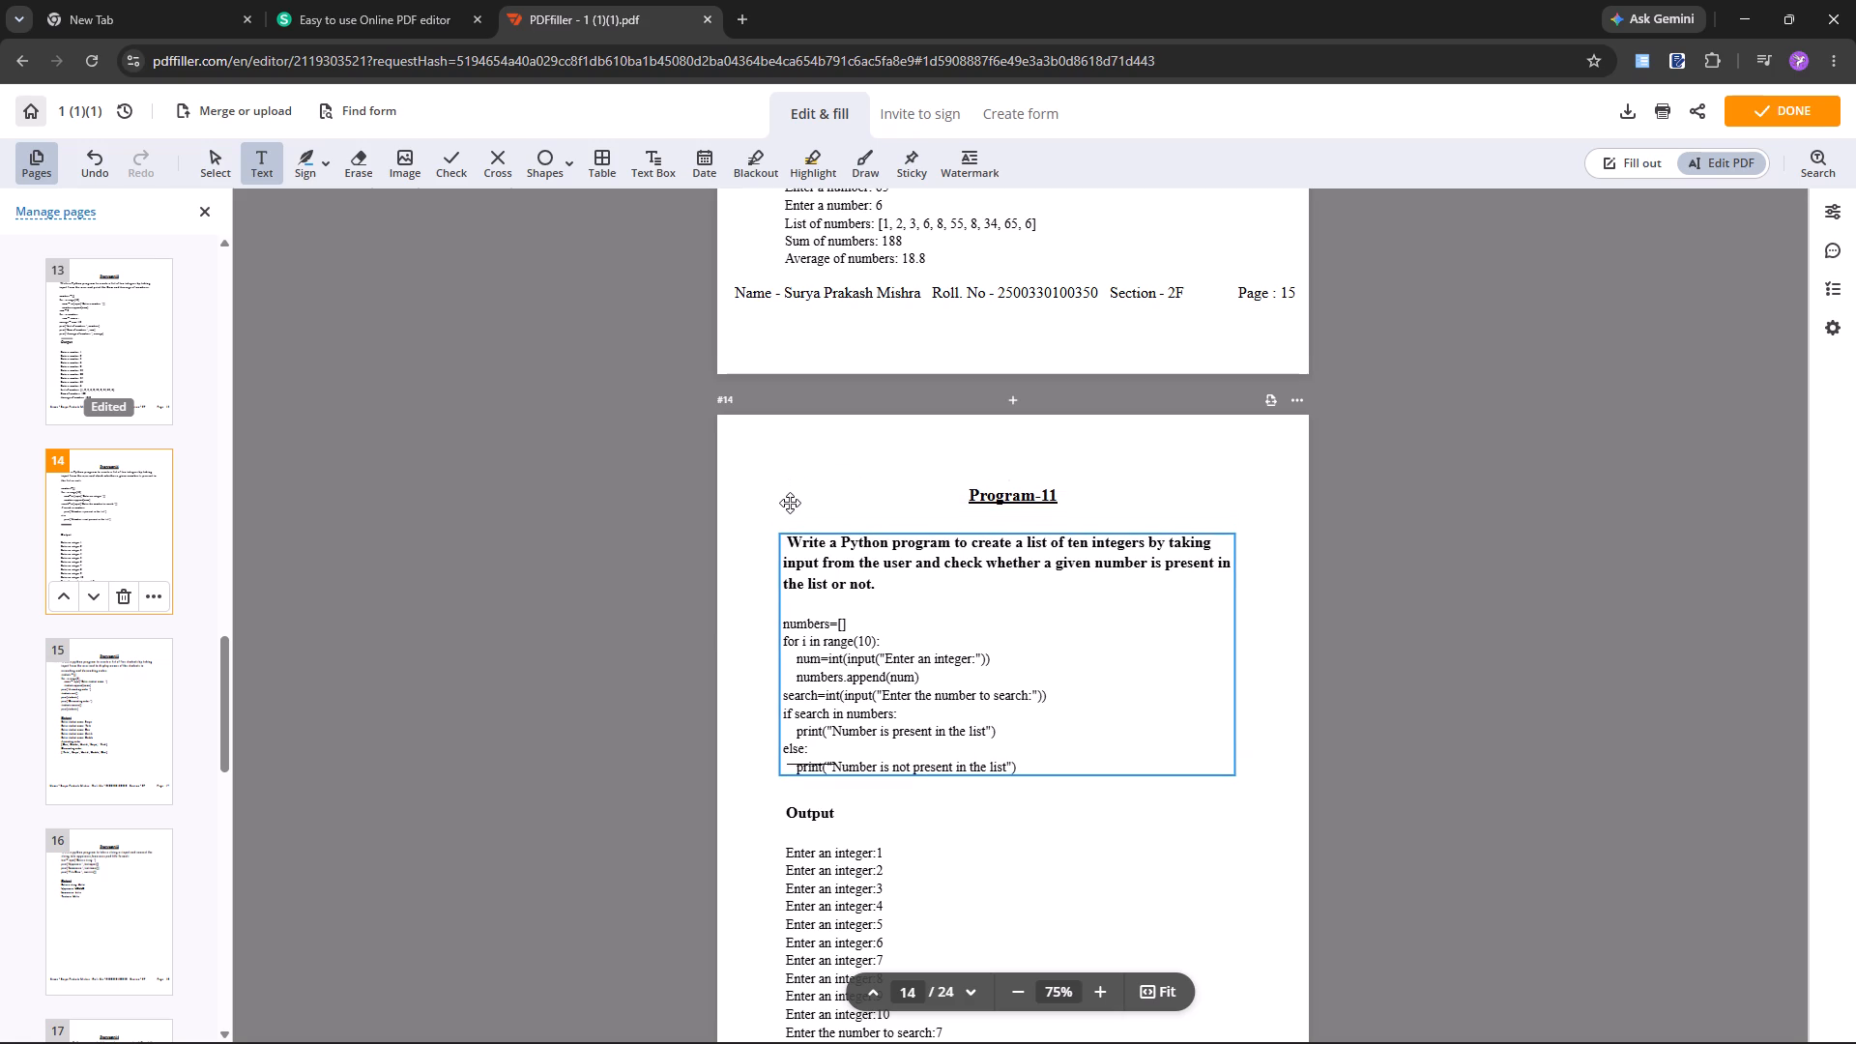
{"action": "left_click_drag", "start_coordinate": [790, 503], "coordinate": [790, 511]}
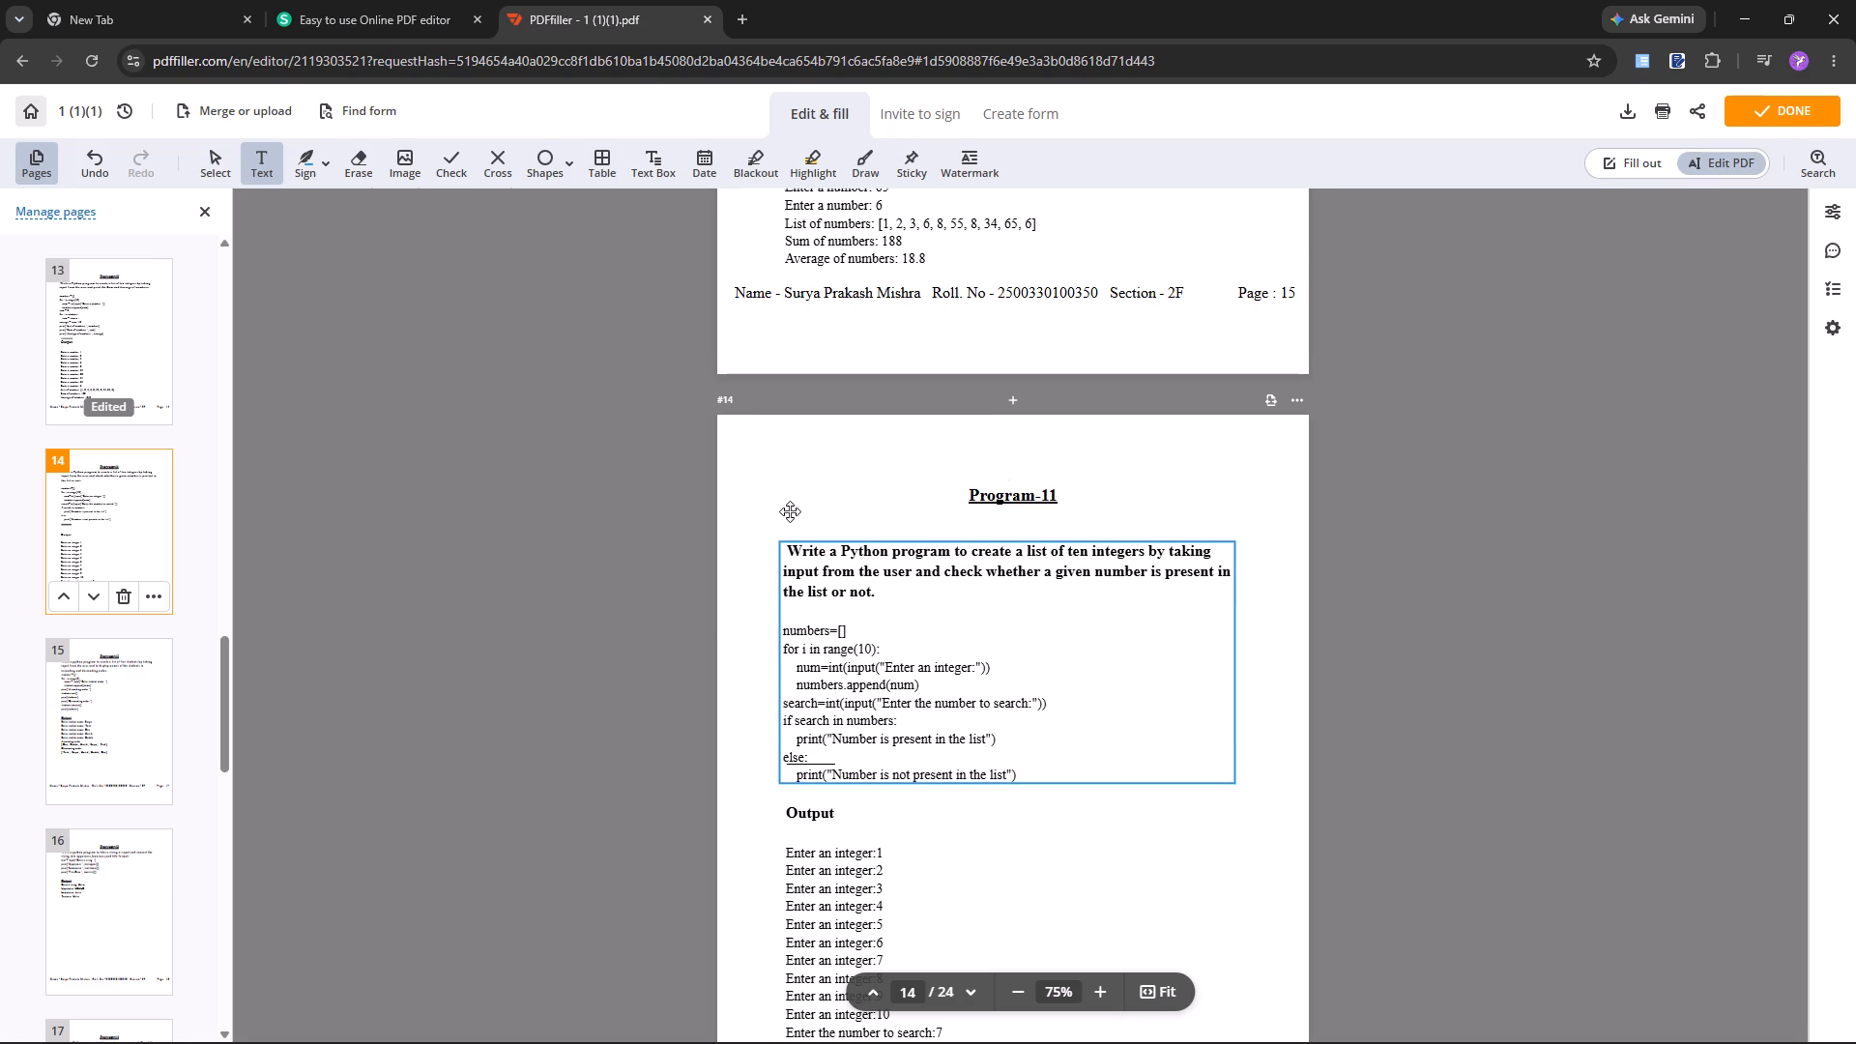
{"action": "left_click_drag", "start_coordinate": [790, 511], "coordinate": [791, 515]}
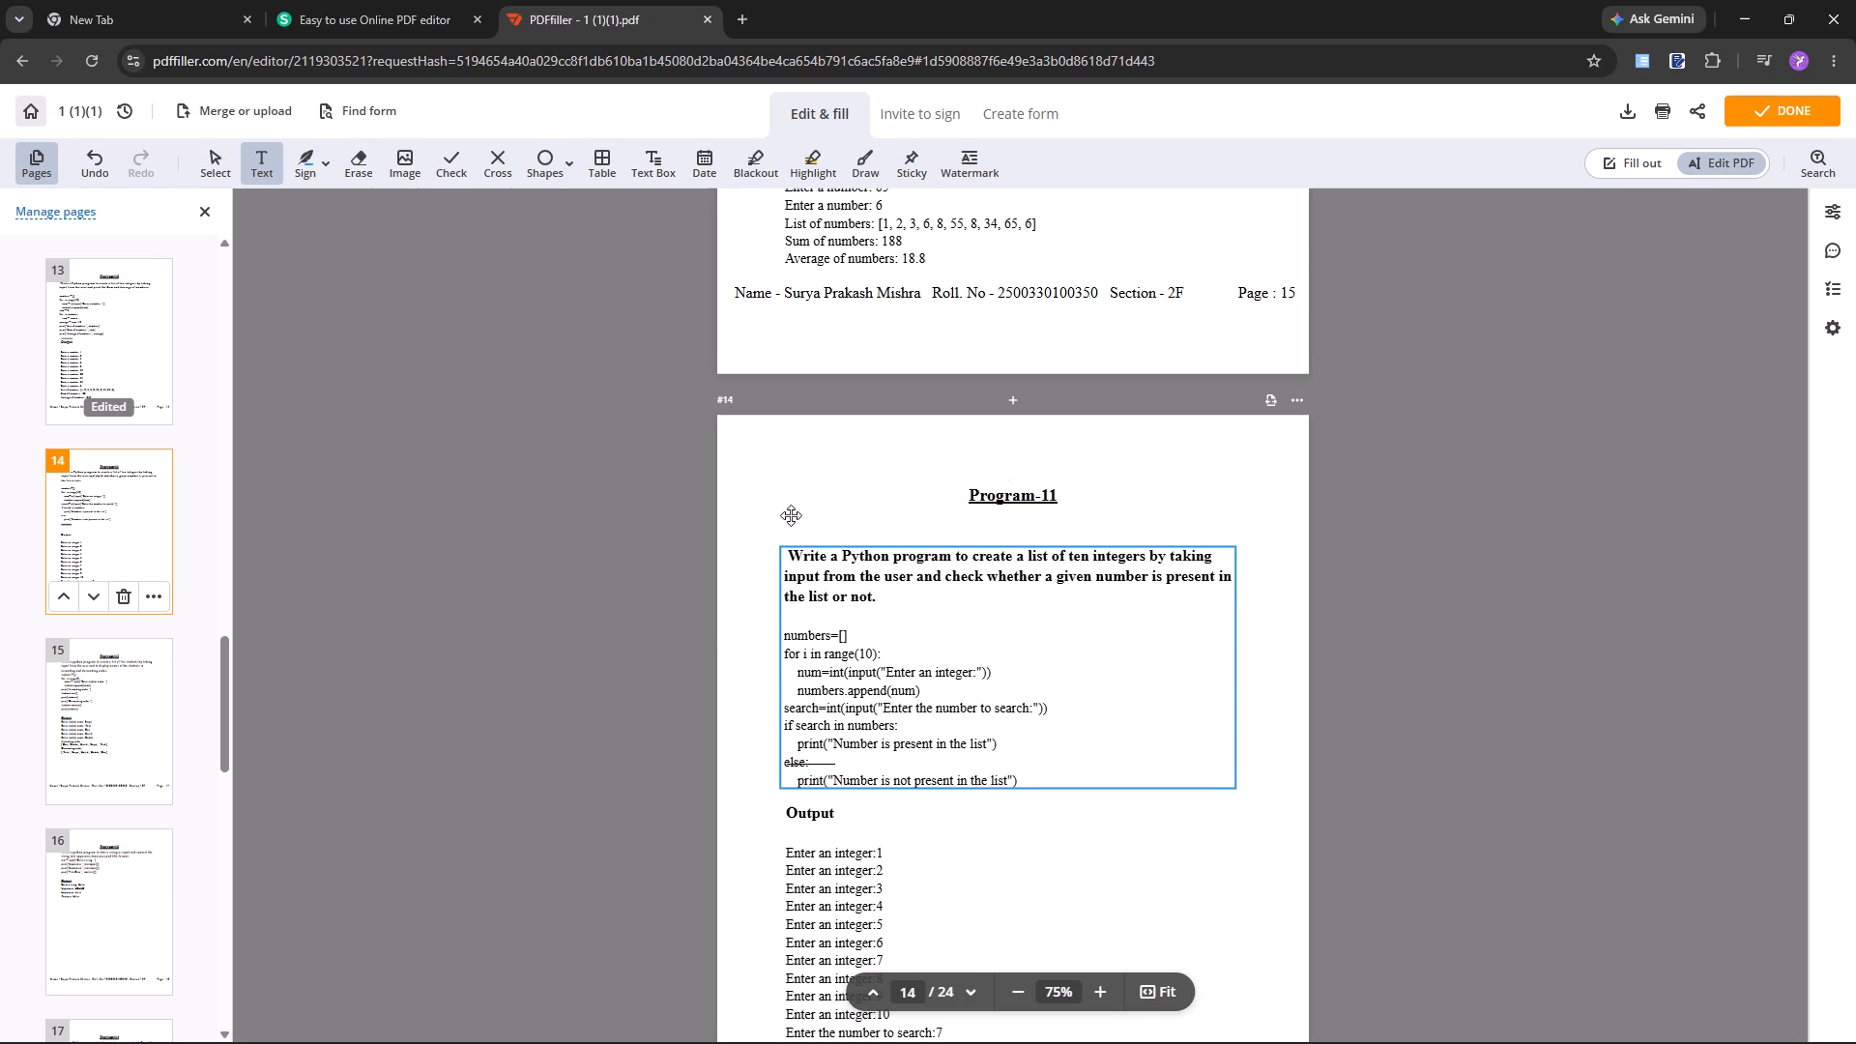
{"action": "left_click_drag", "start_coordinate": [791, 515], "coordinate": [789, 507]}
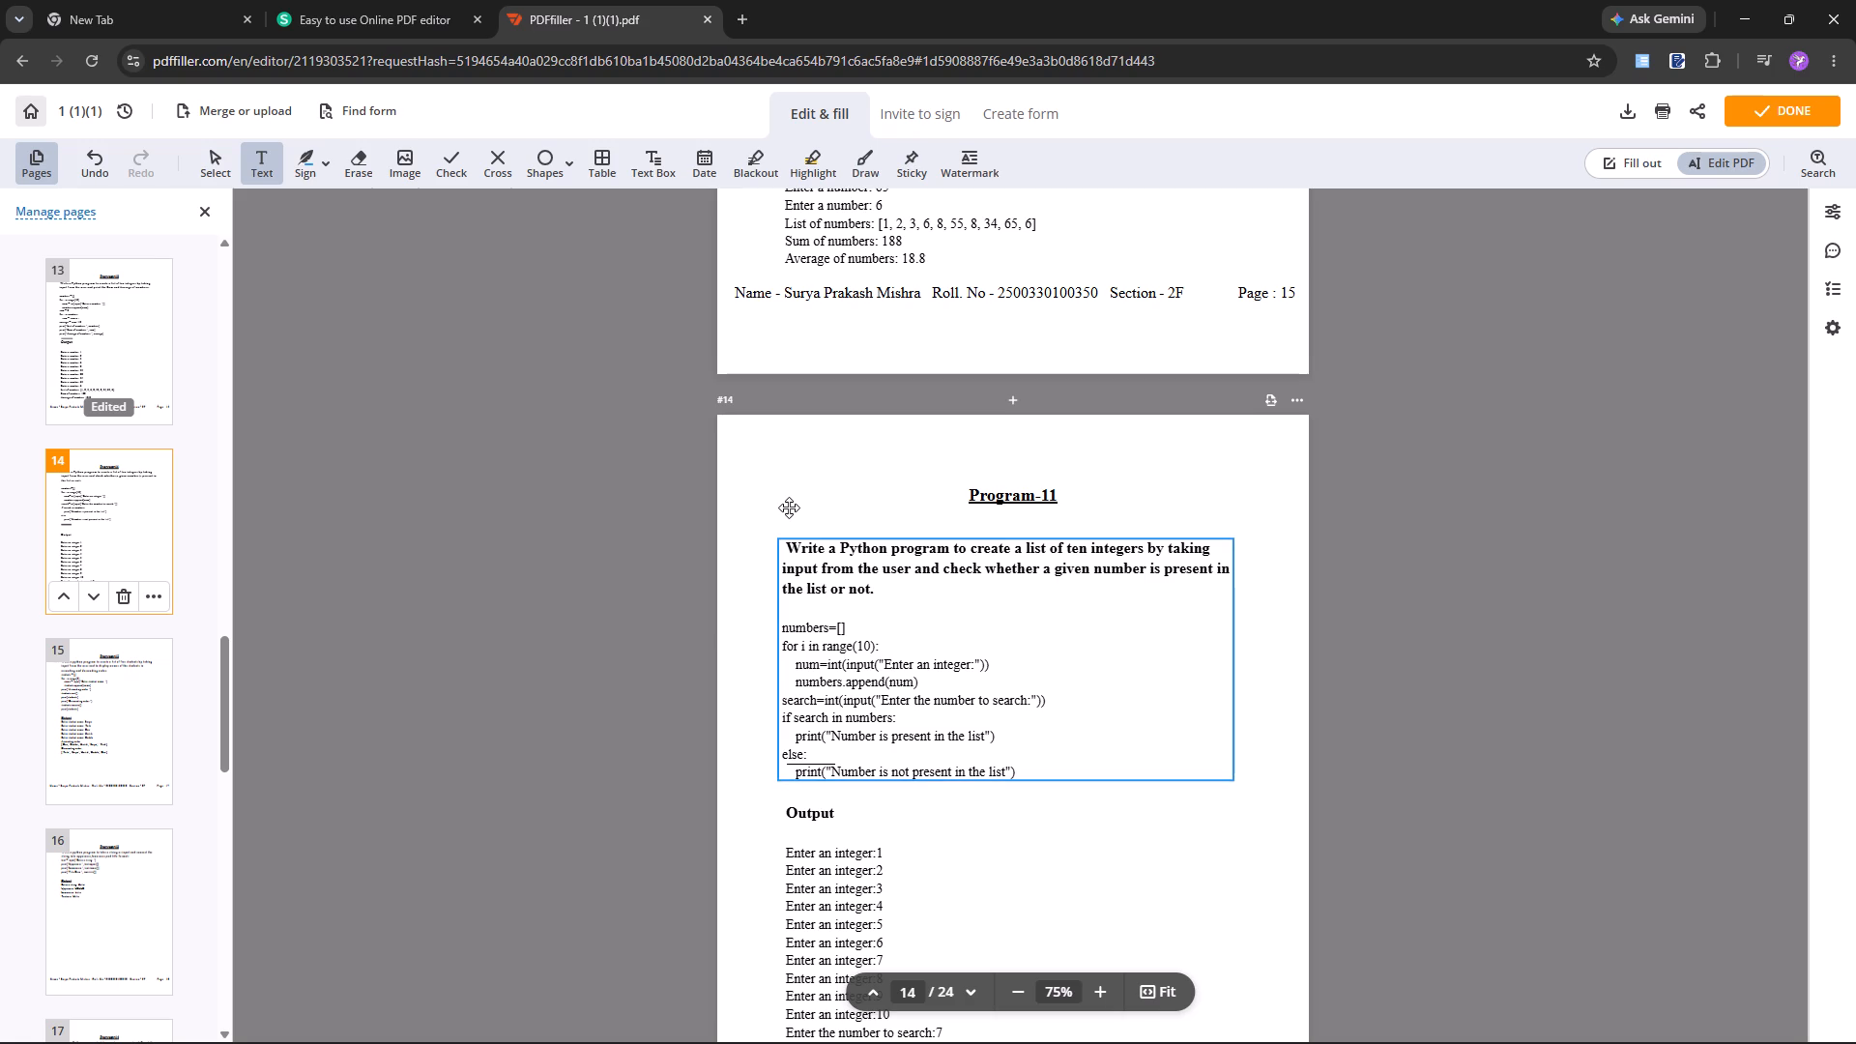
{"action": "left_click_drag", "start_coordinate": [789, 507], "coordinate": [789, 509]}
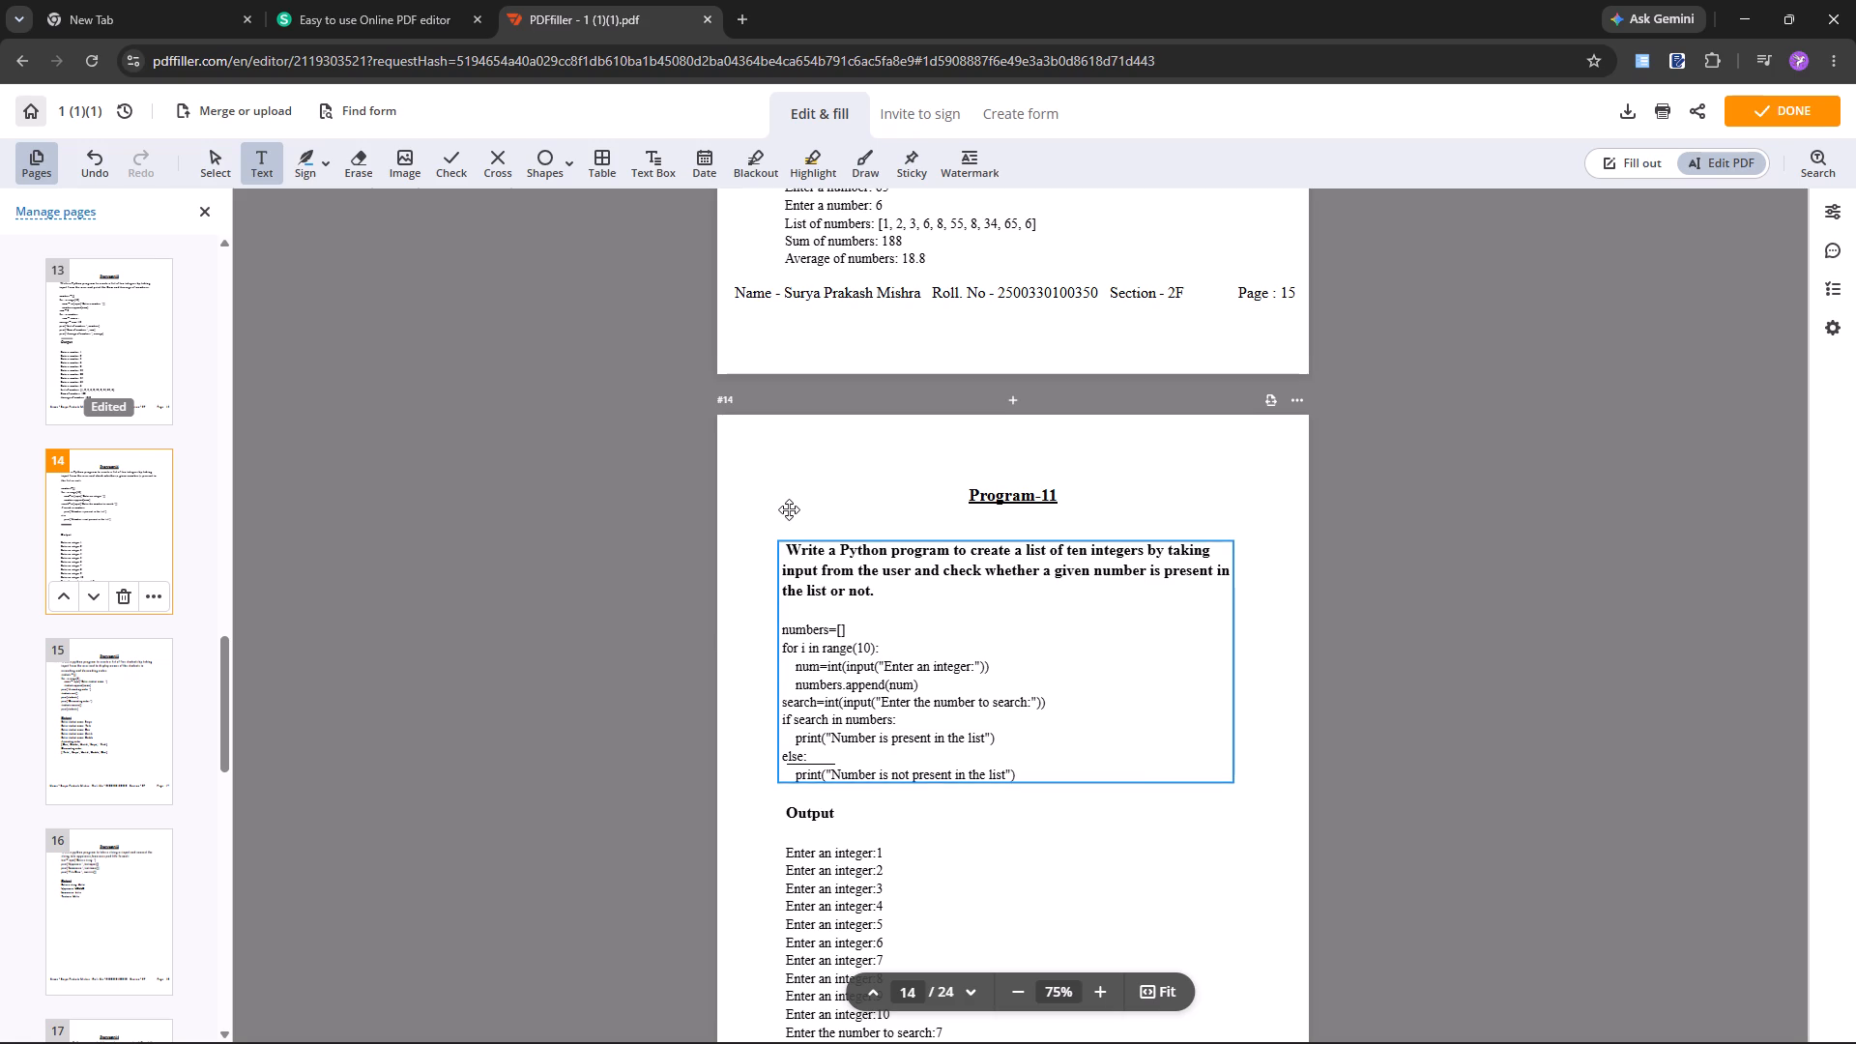
Erase the leftover underline beneath the Program-11 else: line with a thin rectangular eraser area, without covering the code text.
{"action": "double_click", "coordinate": [1109, 987]}
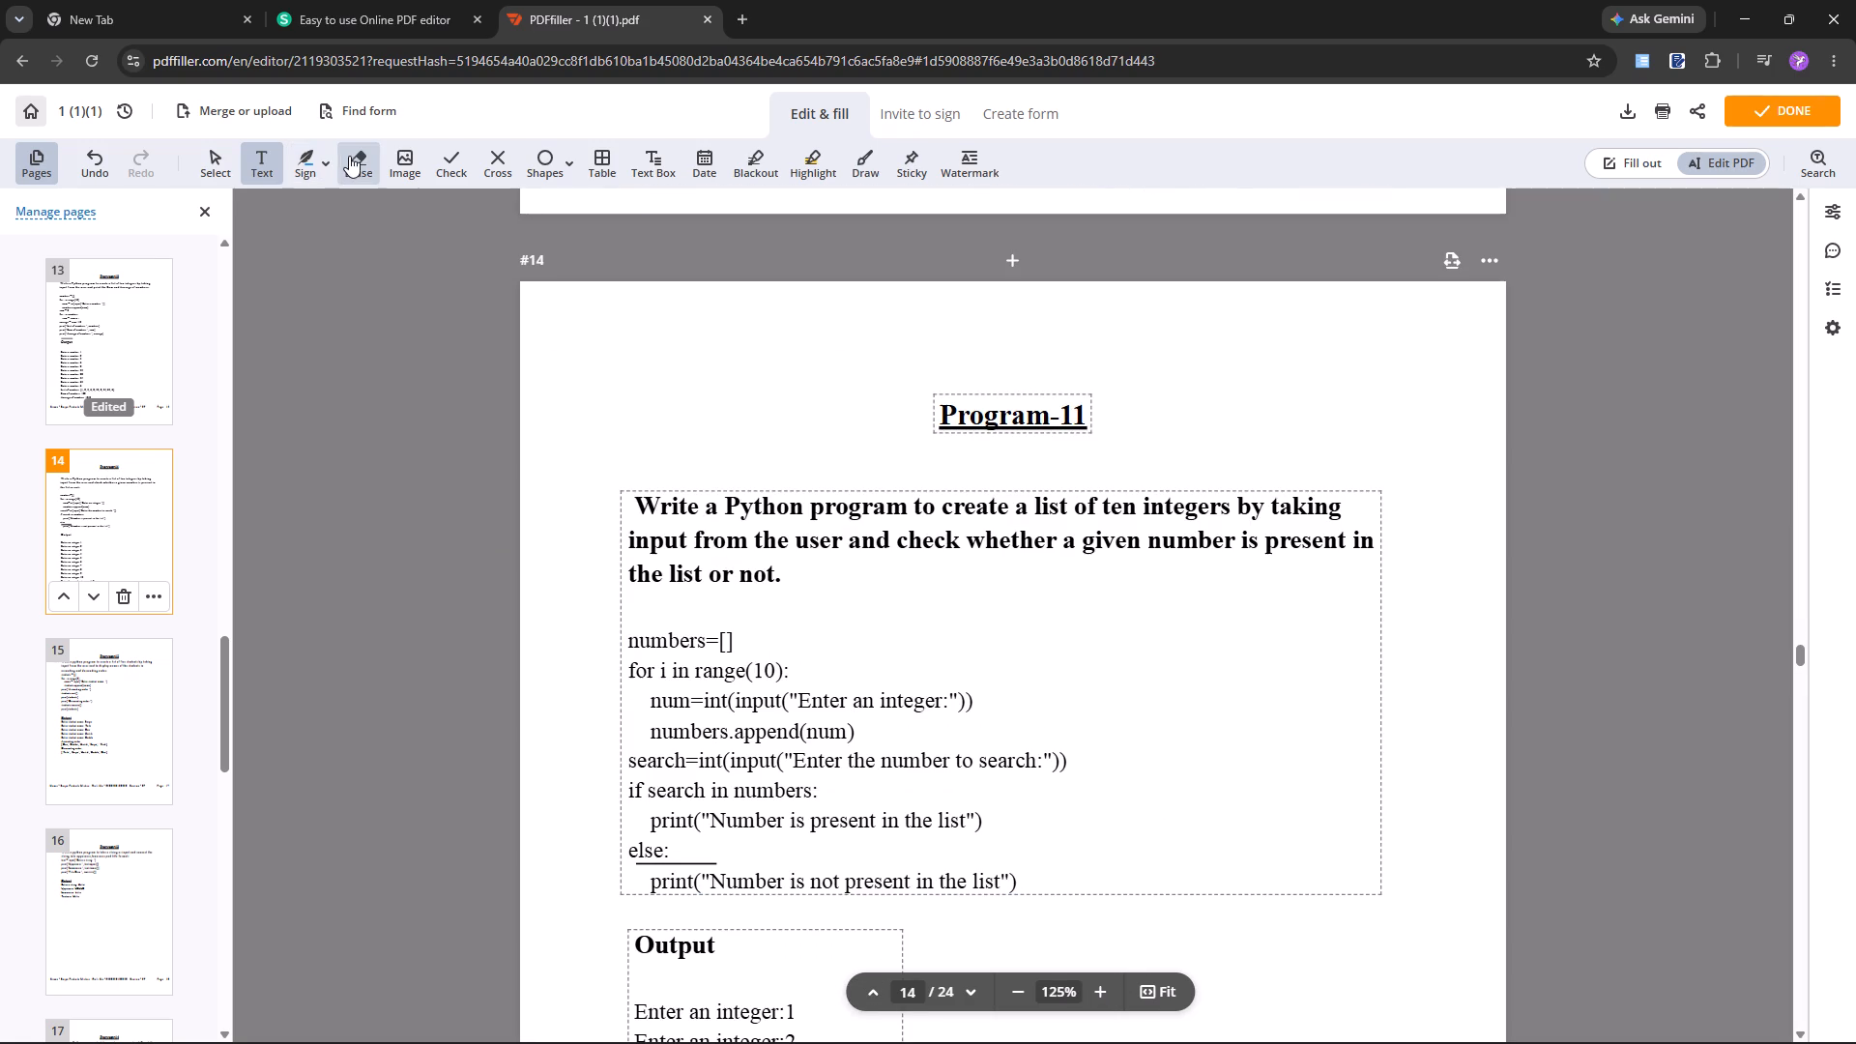
{"action": "left_click", "coordinate": [349, 156]}
{"action": "left_click", "coordinate": [342, 209]}
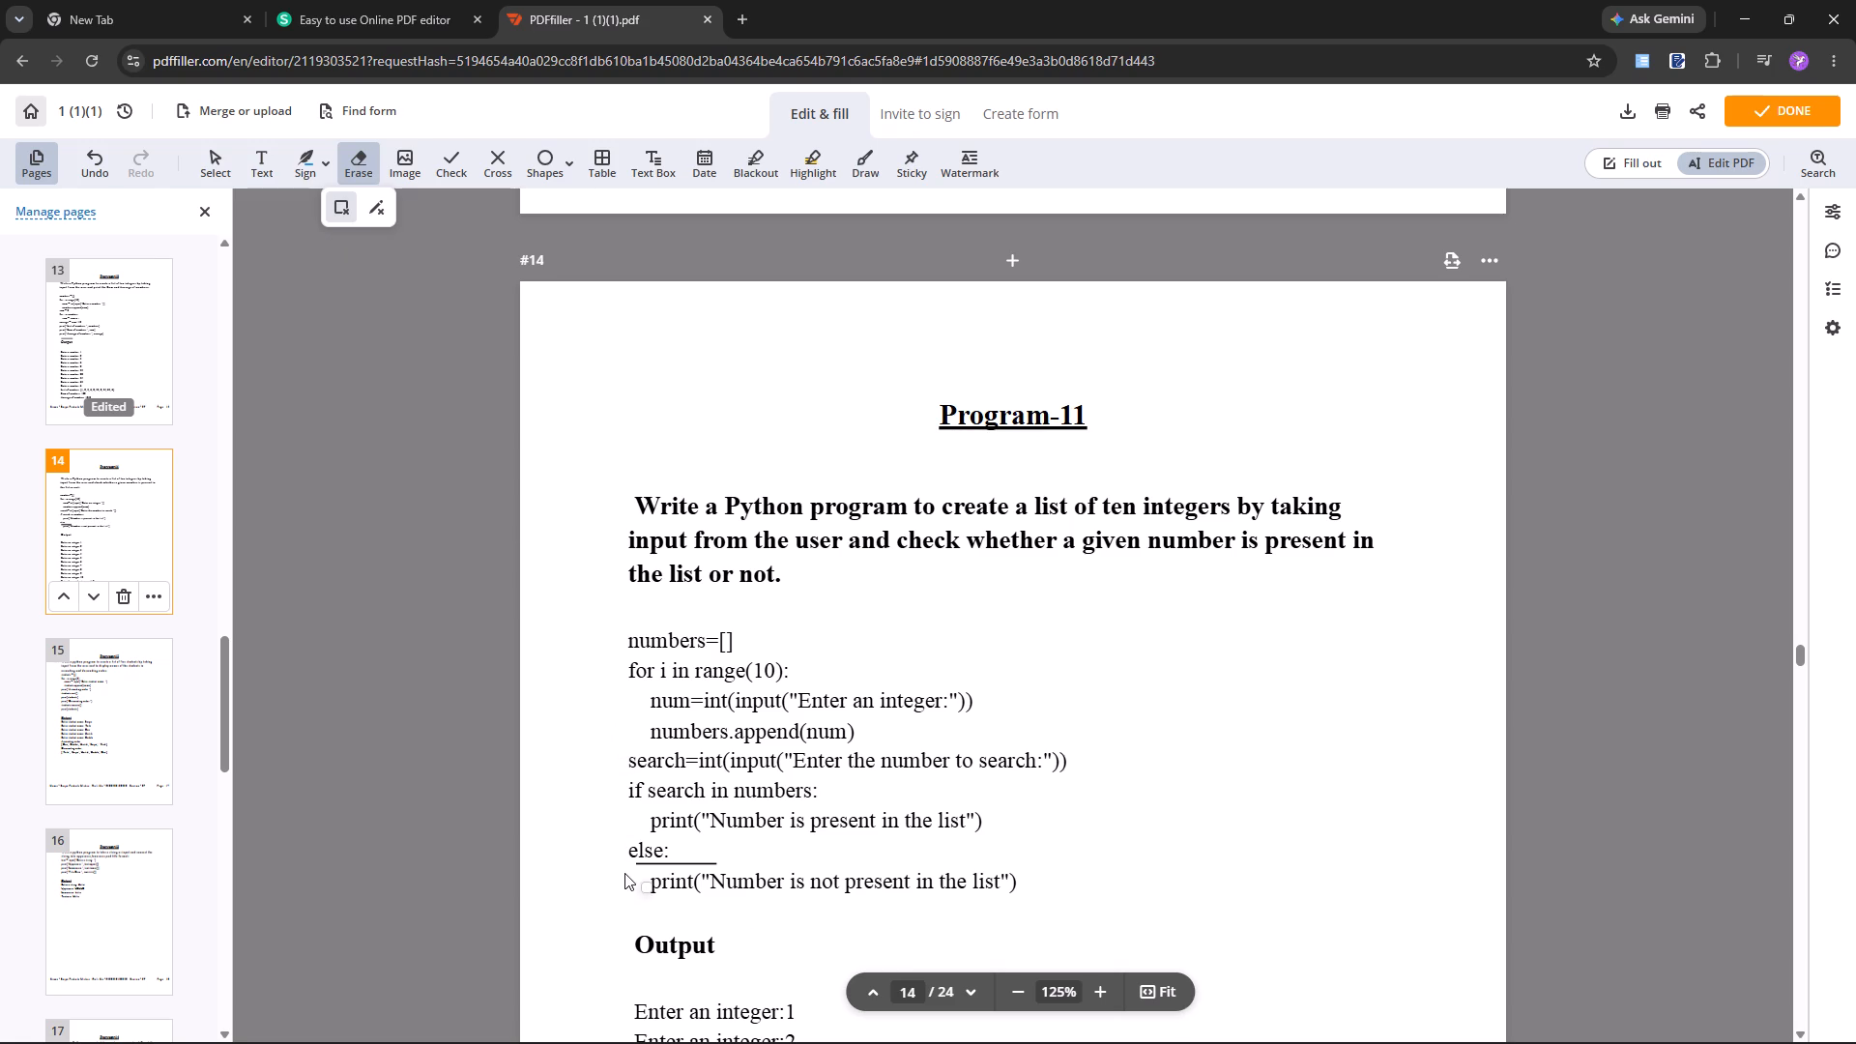
{"action": "left_click_drag", "start_coordinate": [630, 856], "coordinate": [635, 858]}
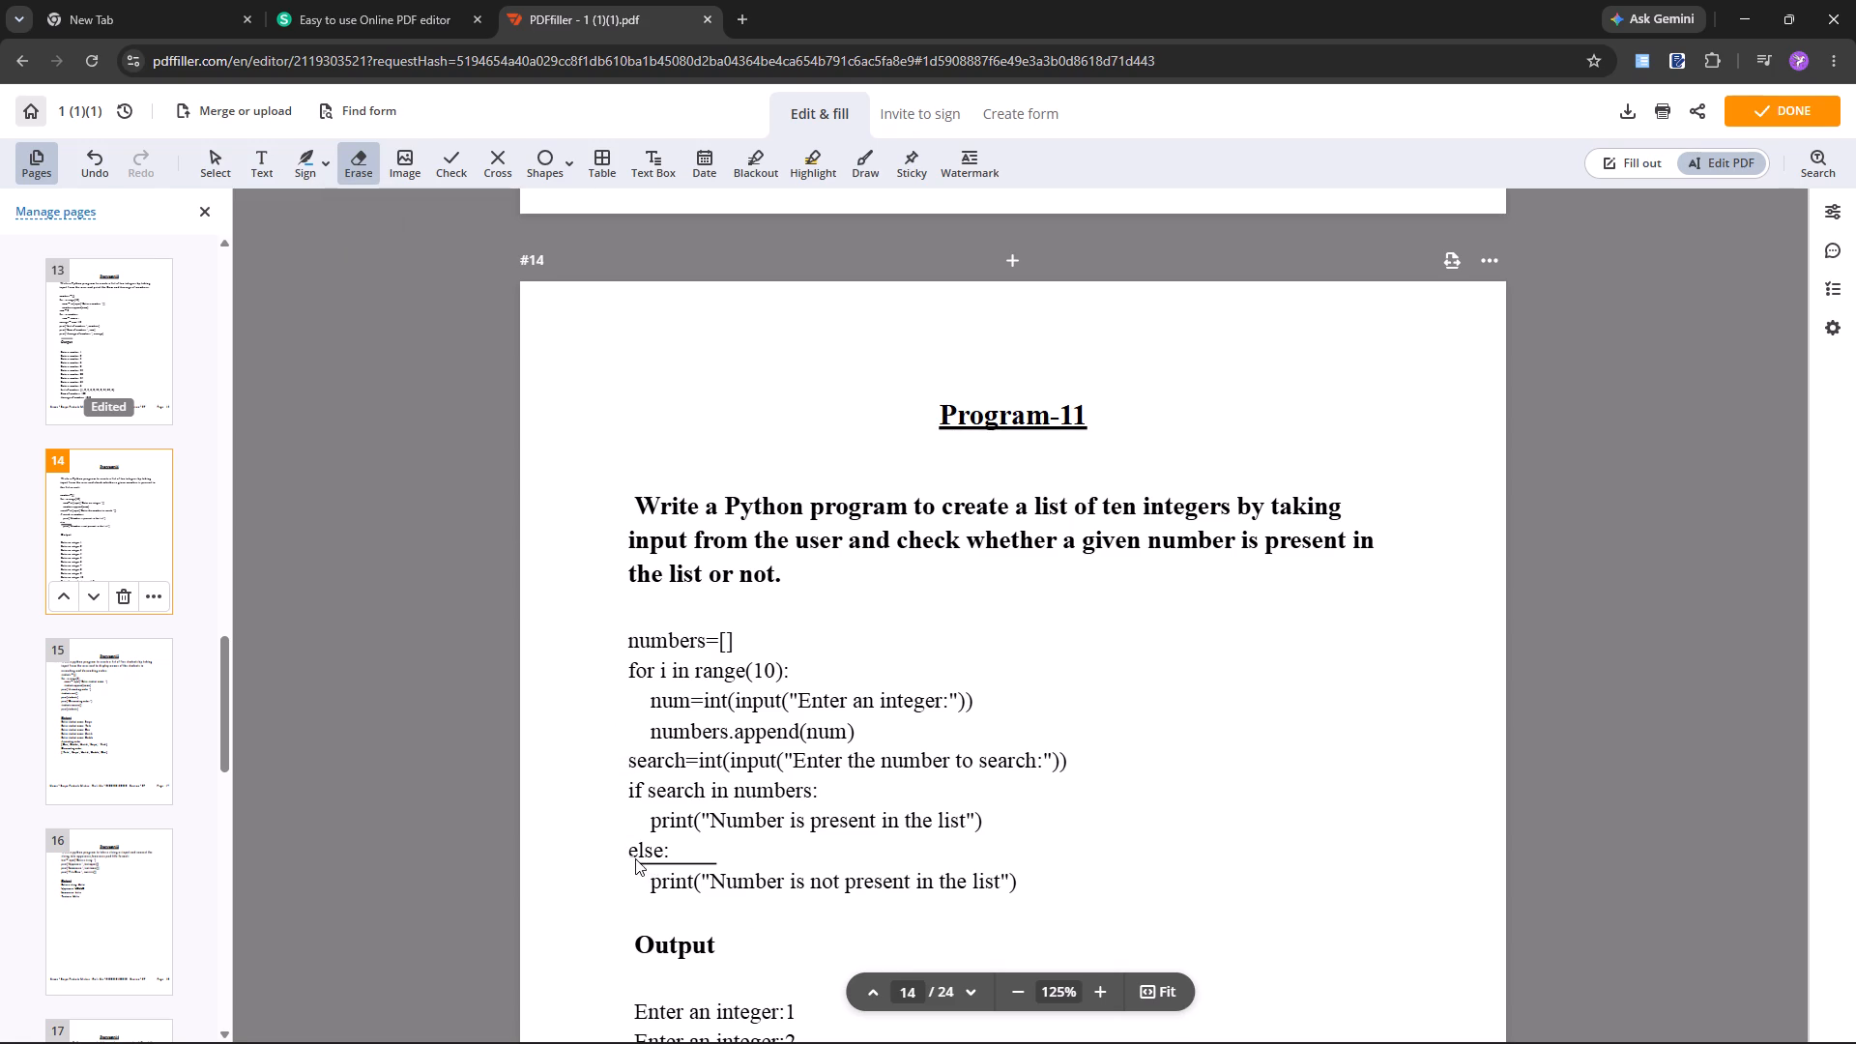
{"action": "left_click_drag", "start_coordinate": [635, 858], "coordinate": [723, 871]}
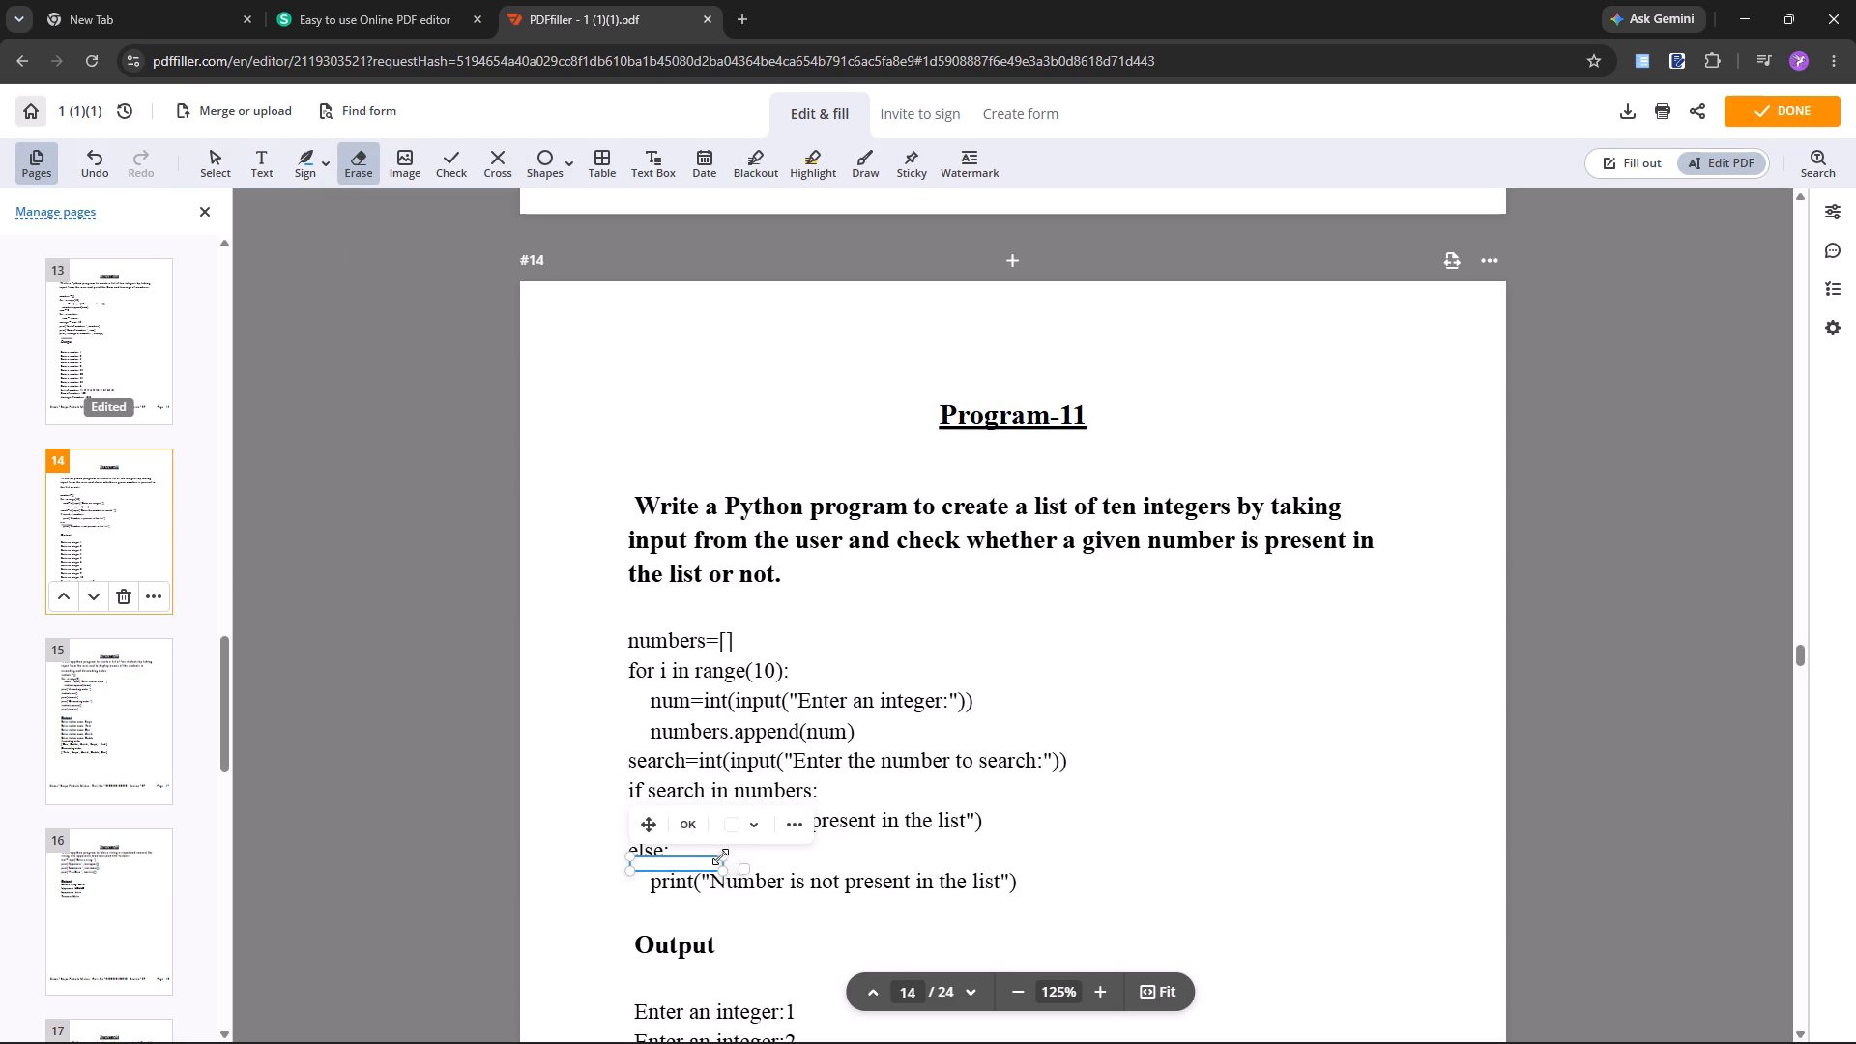
{"action": "left_click", "coordinate": [711, 854]}
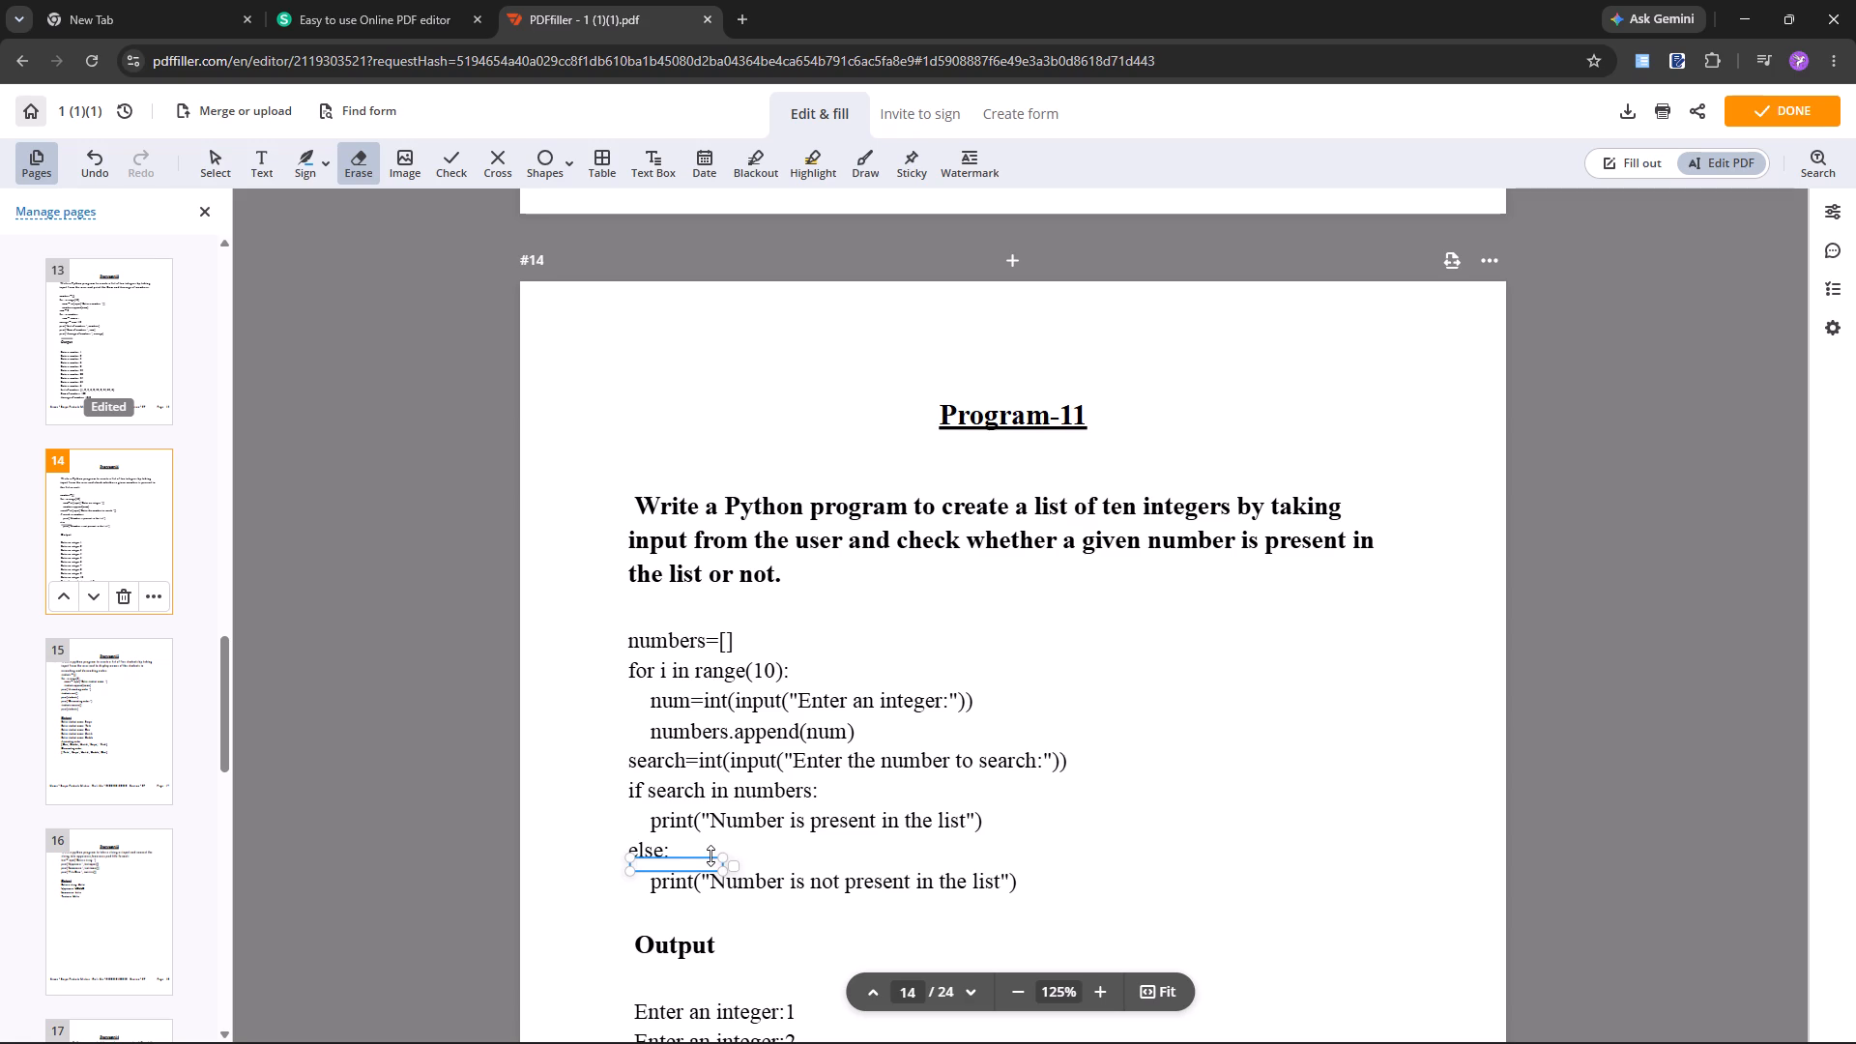
{"action": "left_click", "coordinate": [520, 807]}
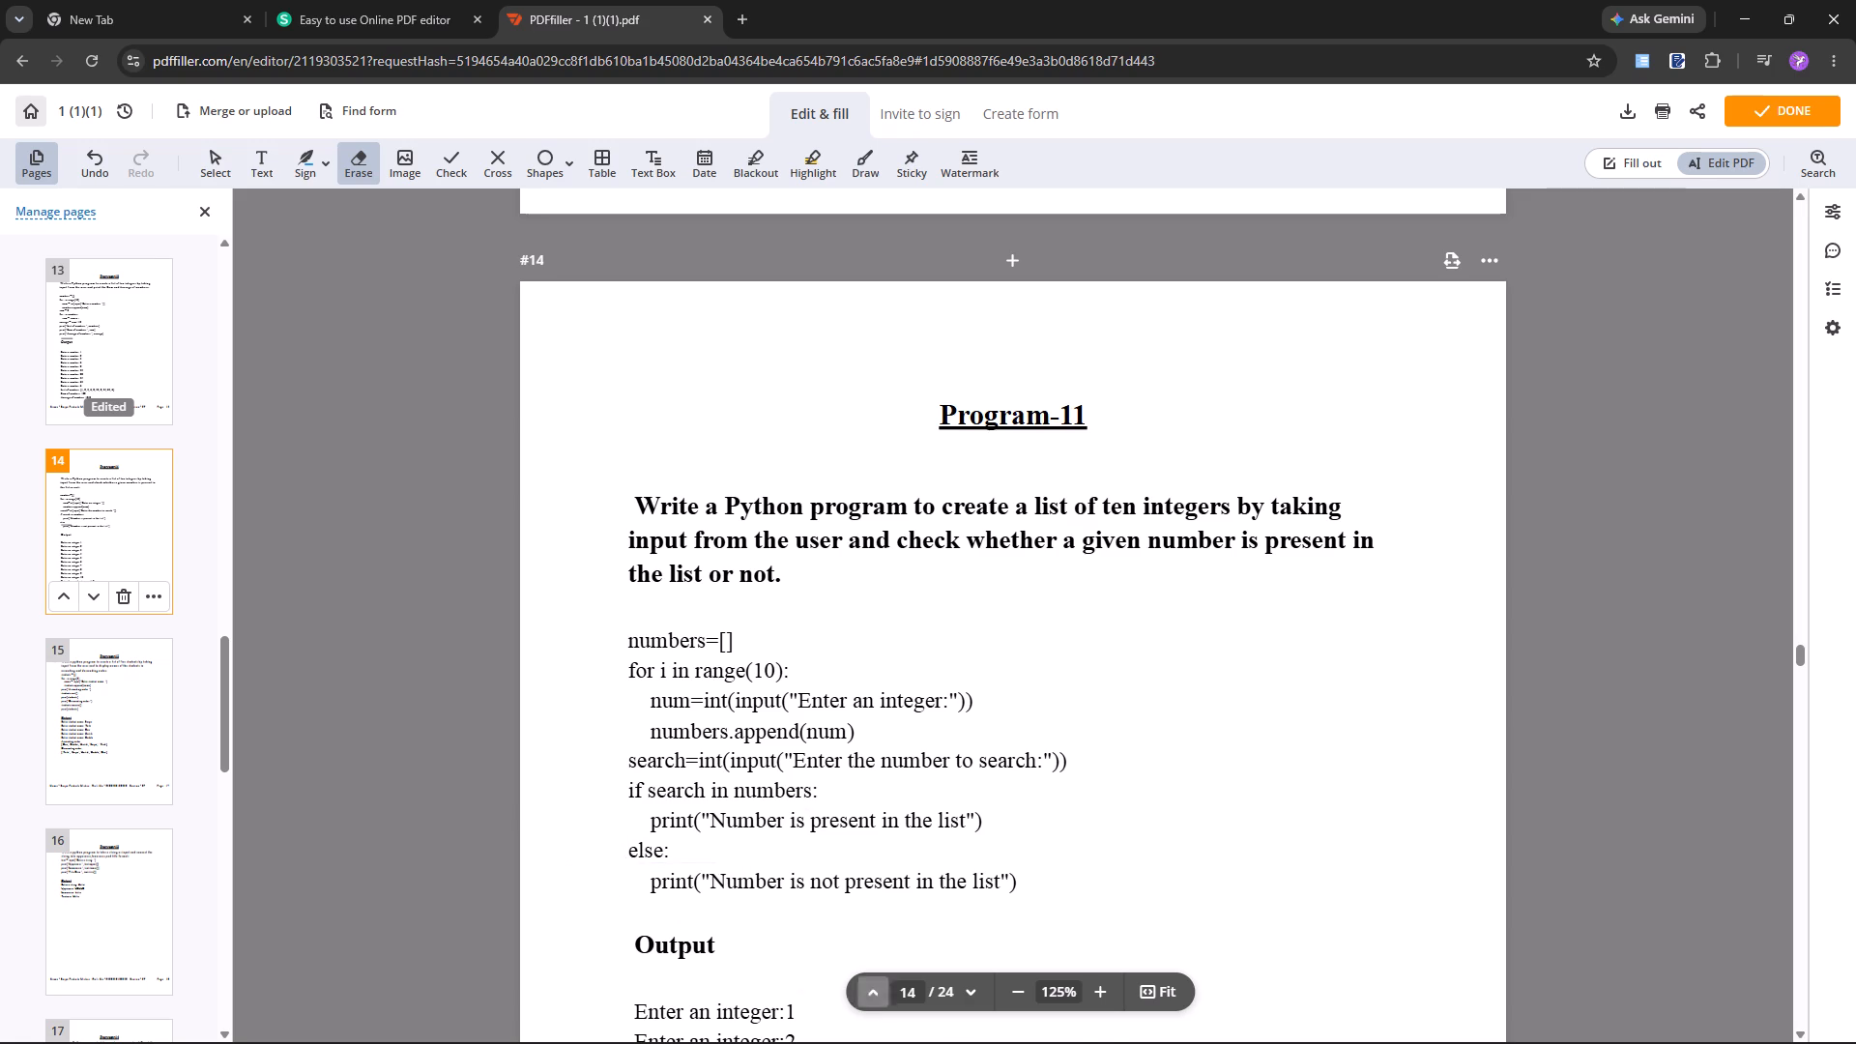
Add a blank line below the Program-12 Output heading on page 15.
{"action": "triple_click", "coordinate": [1024, 997]}
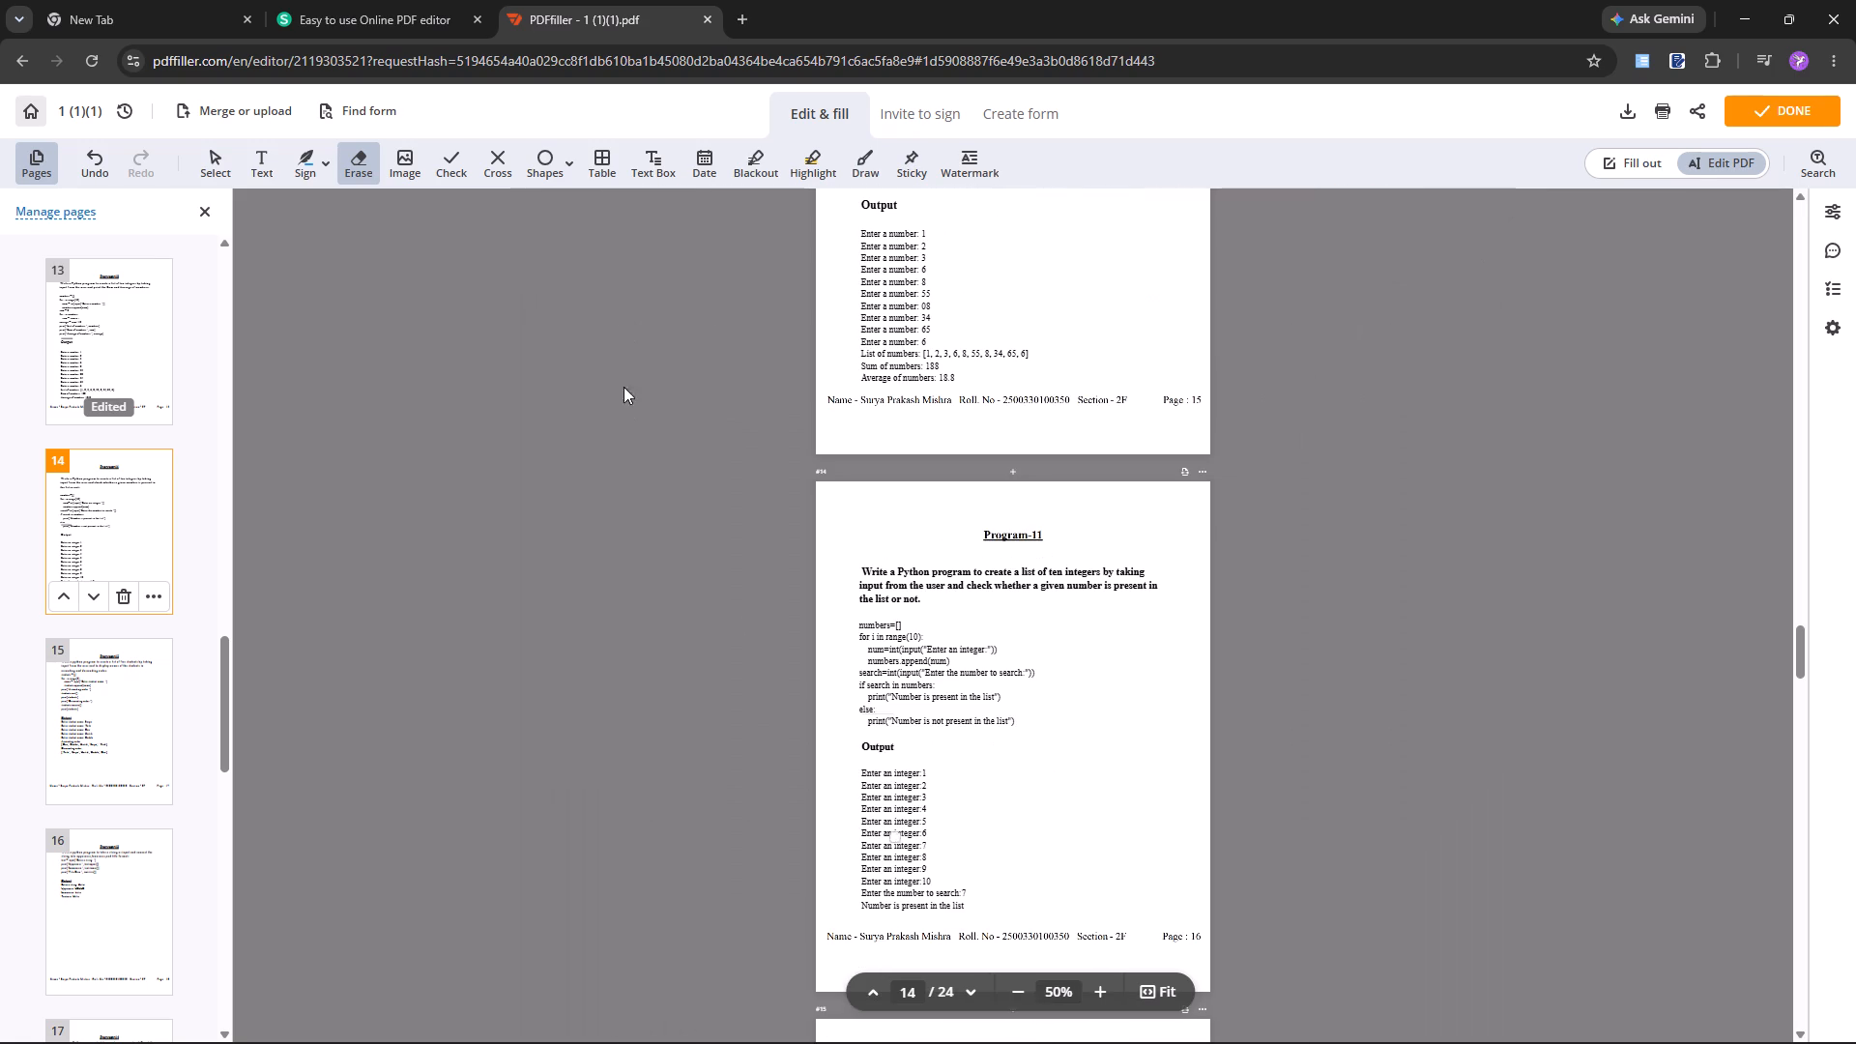
{"action": "left_click", "coordinate": [277, 160]}
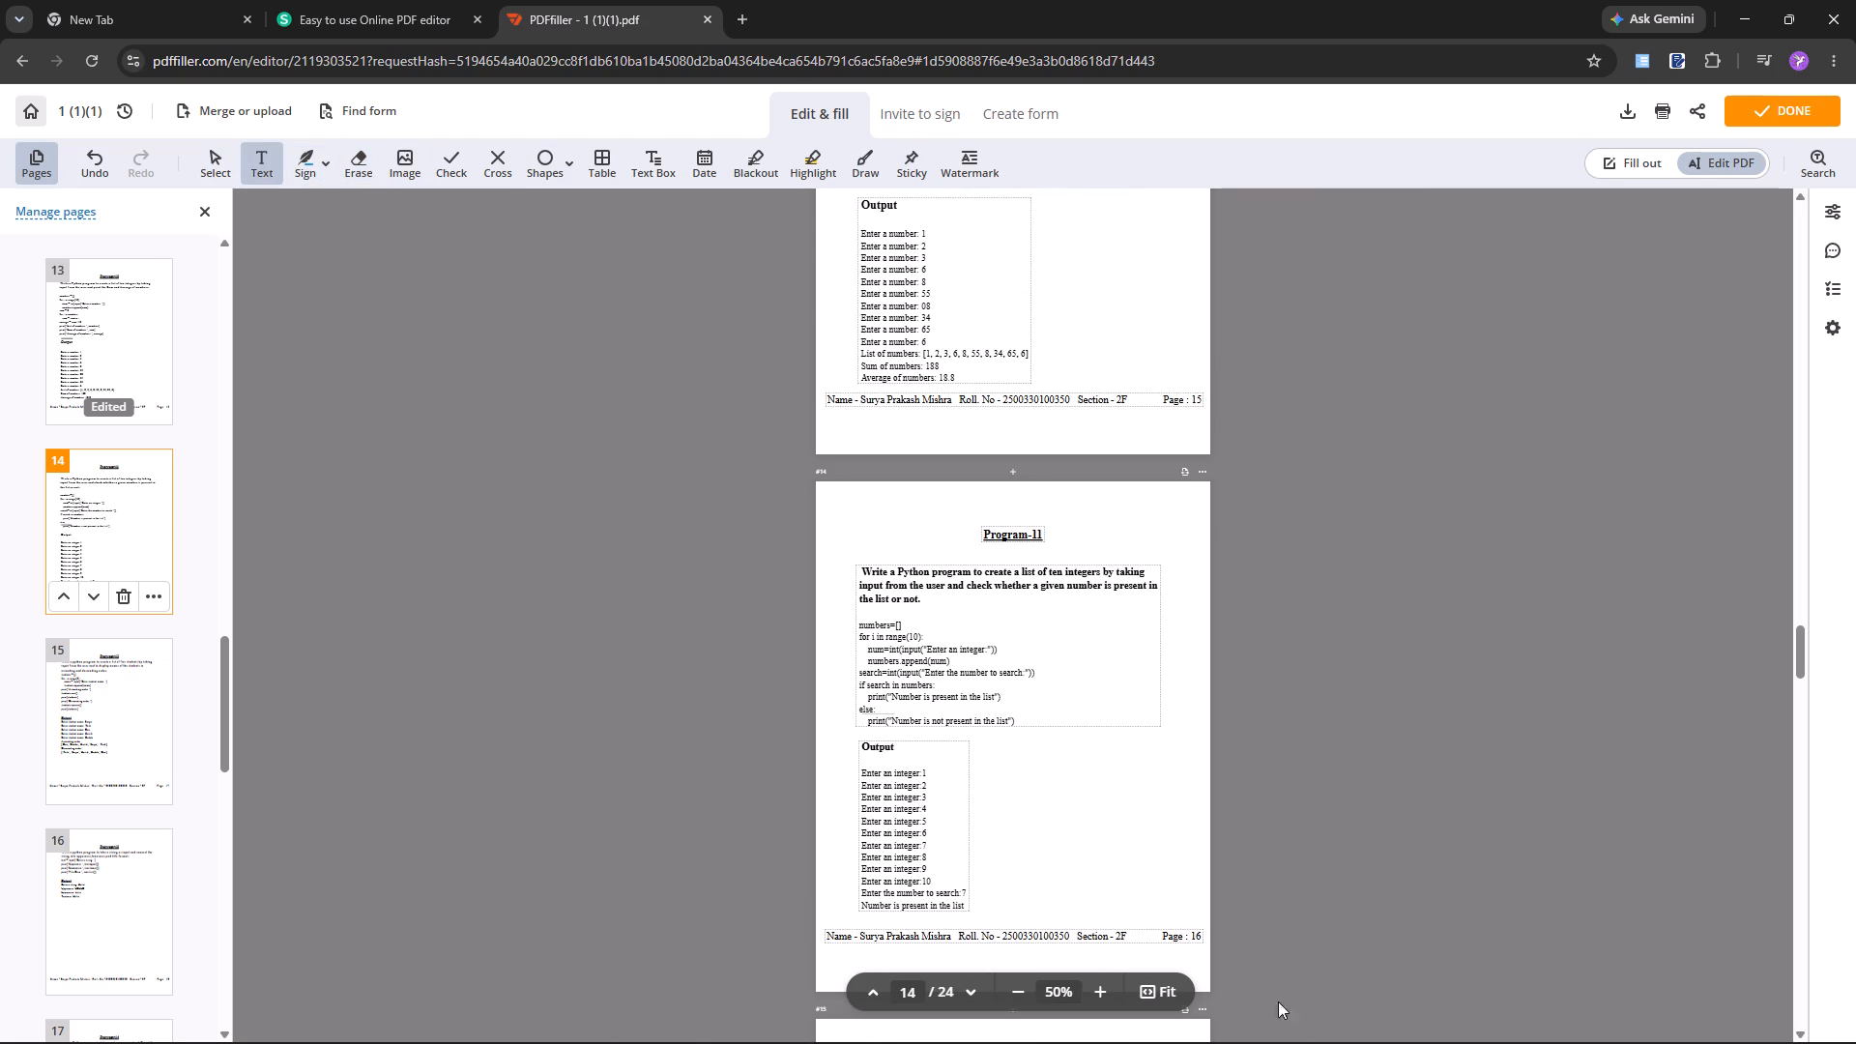
{"action": "left_click", "coordinate": [1105, 981]}
{"action": "scroll", "coordinate": [1065, 896], "scroll_direction": "down", "scroll_amount": 2}
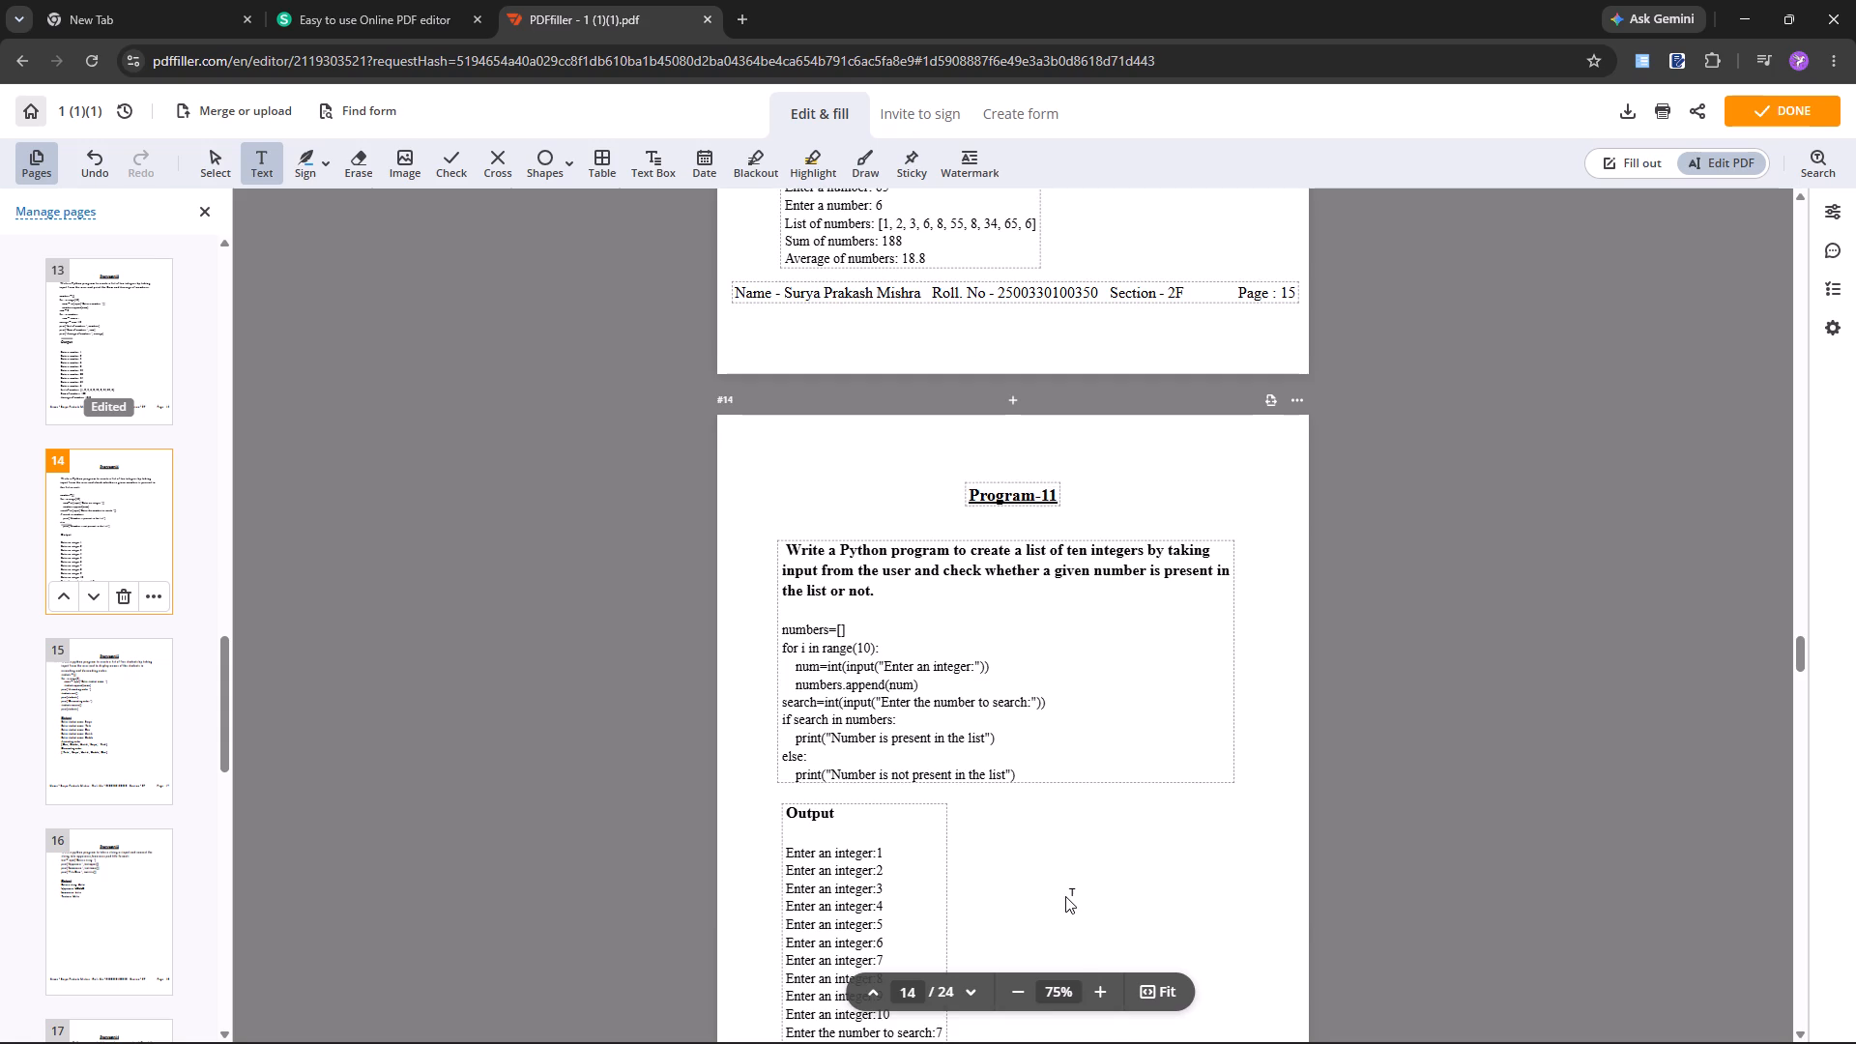
{"action": "scroll", "coordinate": [1065, 896], "scroll_direction": "down", "scroll_amount": 1}
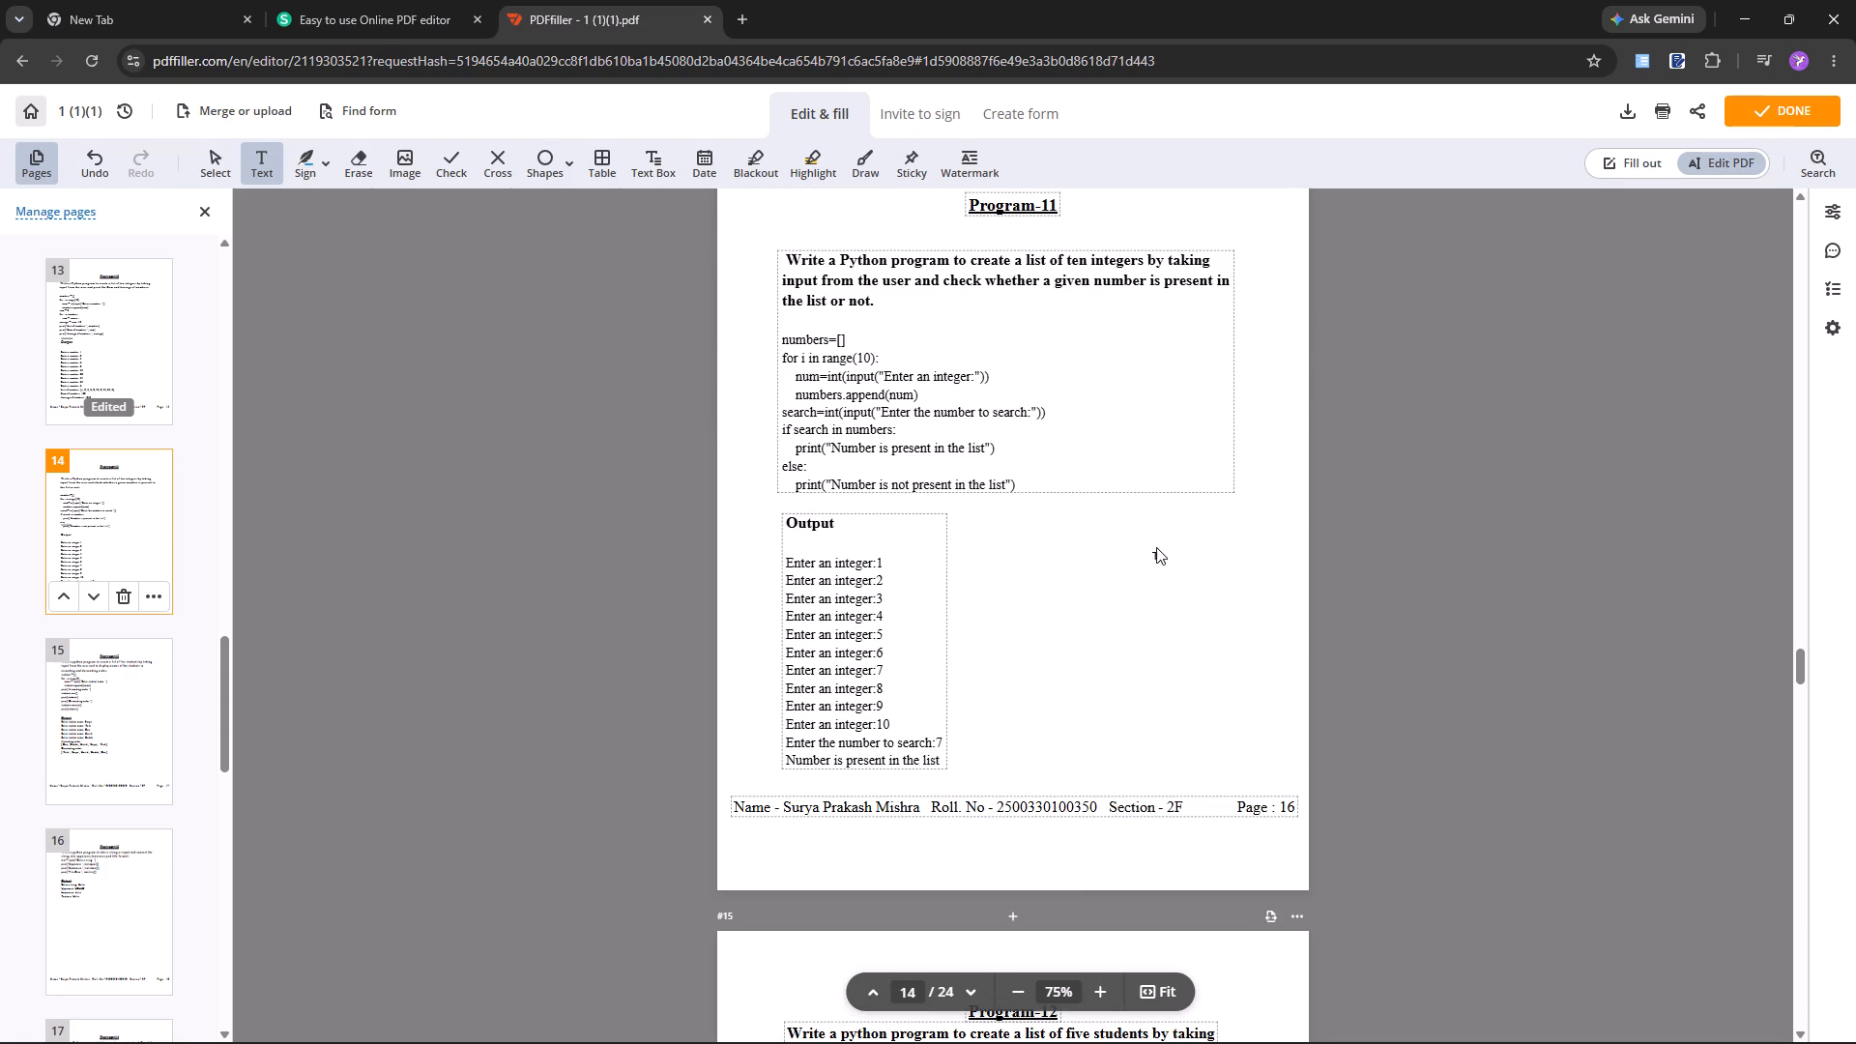
{"action": "scroll", "coordinate": [1208, 547], "scroll_direction": "up", "scroll_amount": 9}
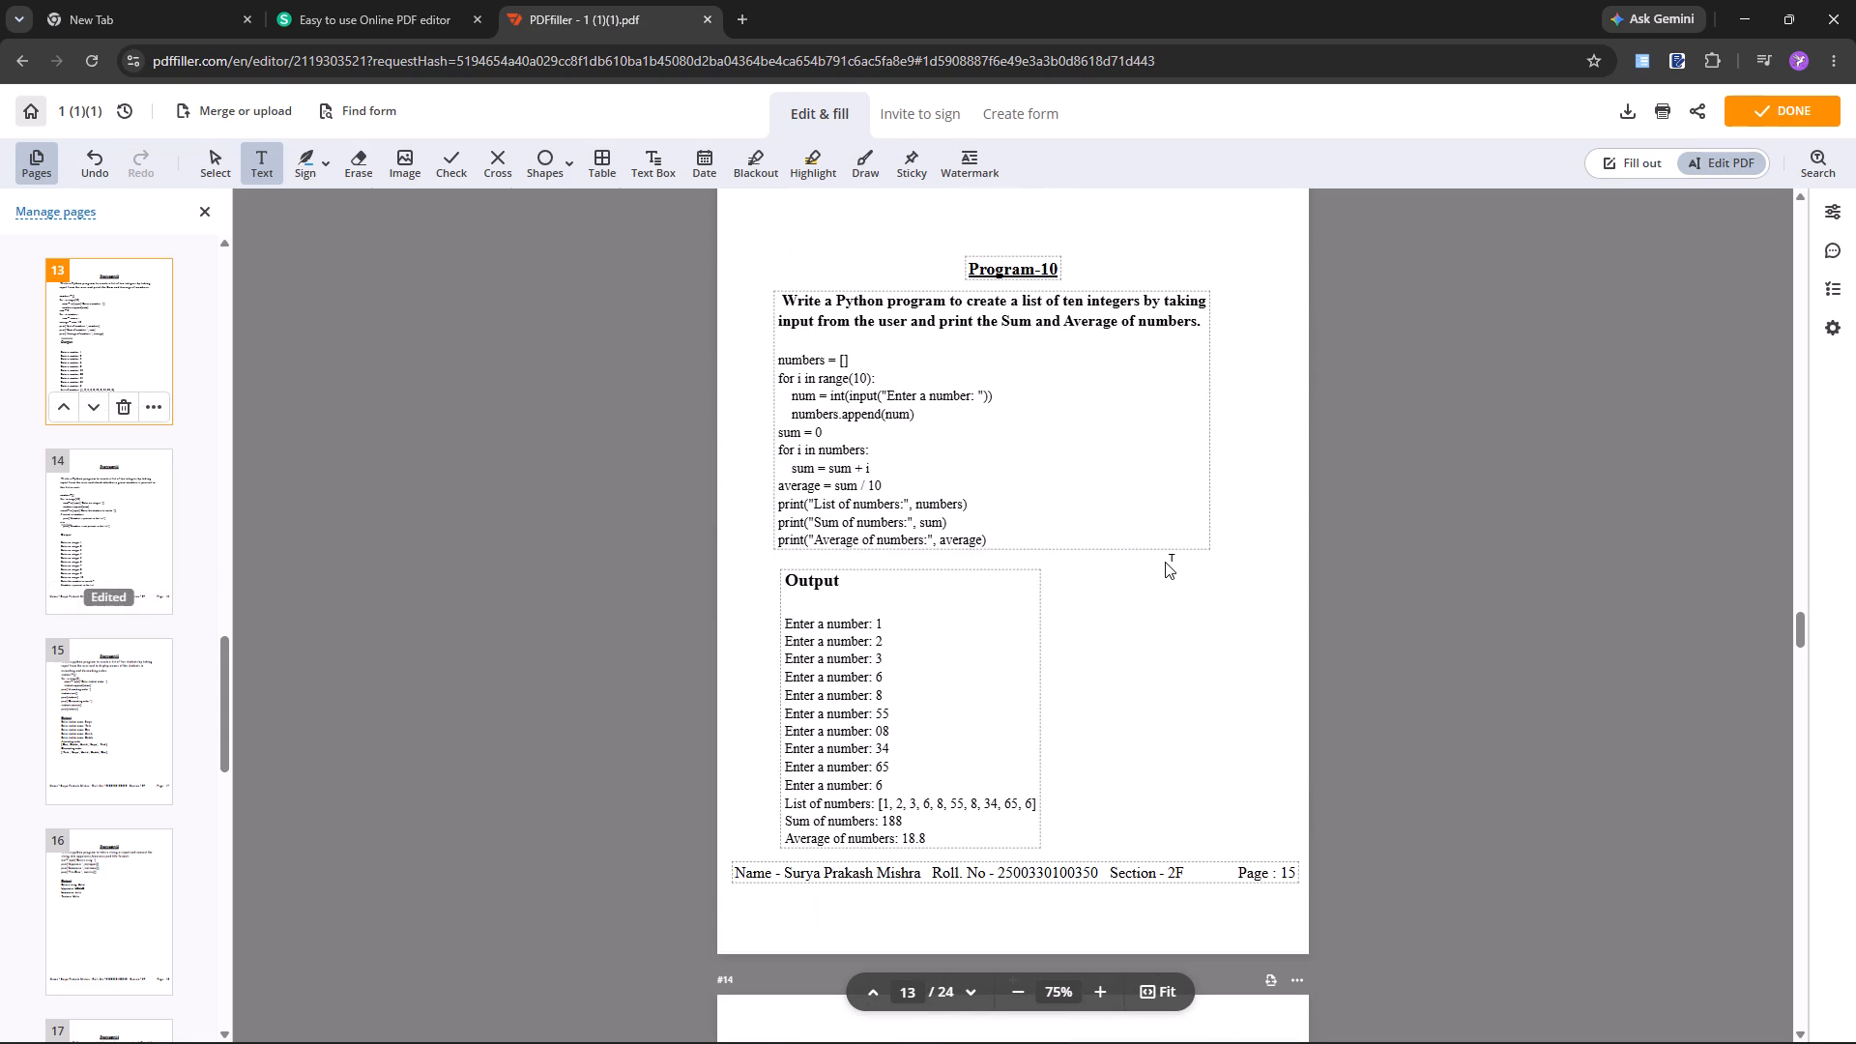
{"action": "scroll", "coordinate": [1161, 563], "scroll_direction": "down", "scroll_amount": 5}
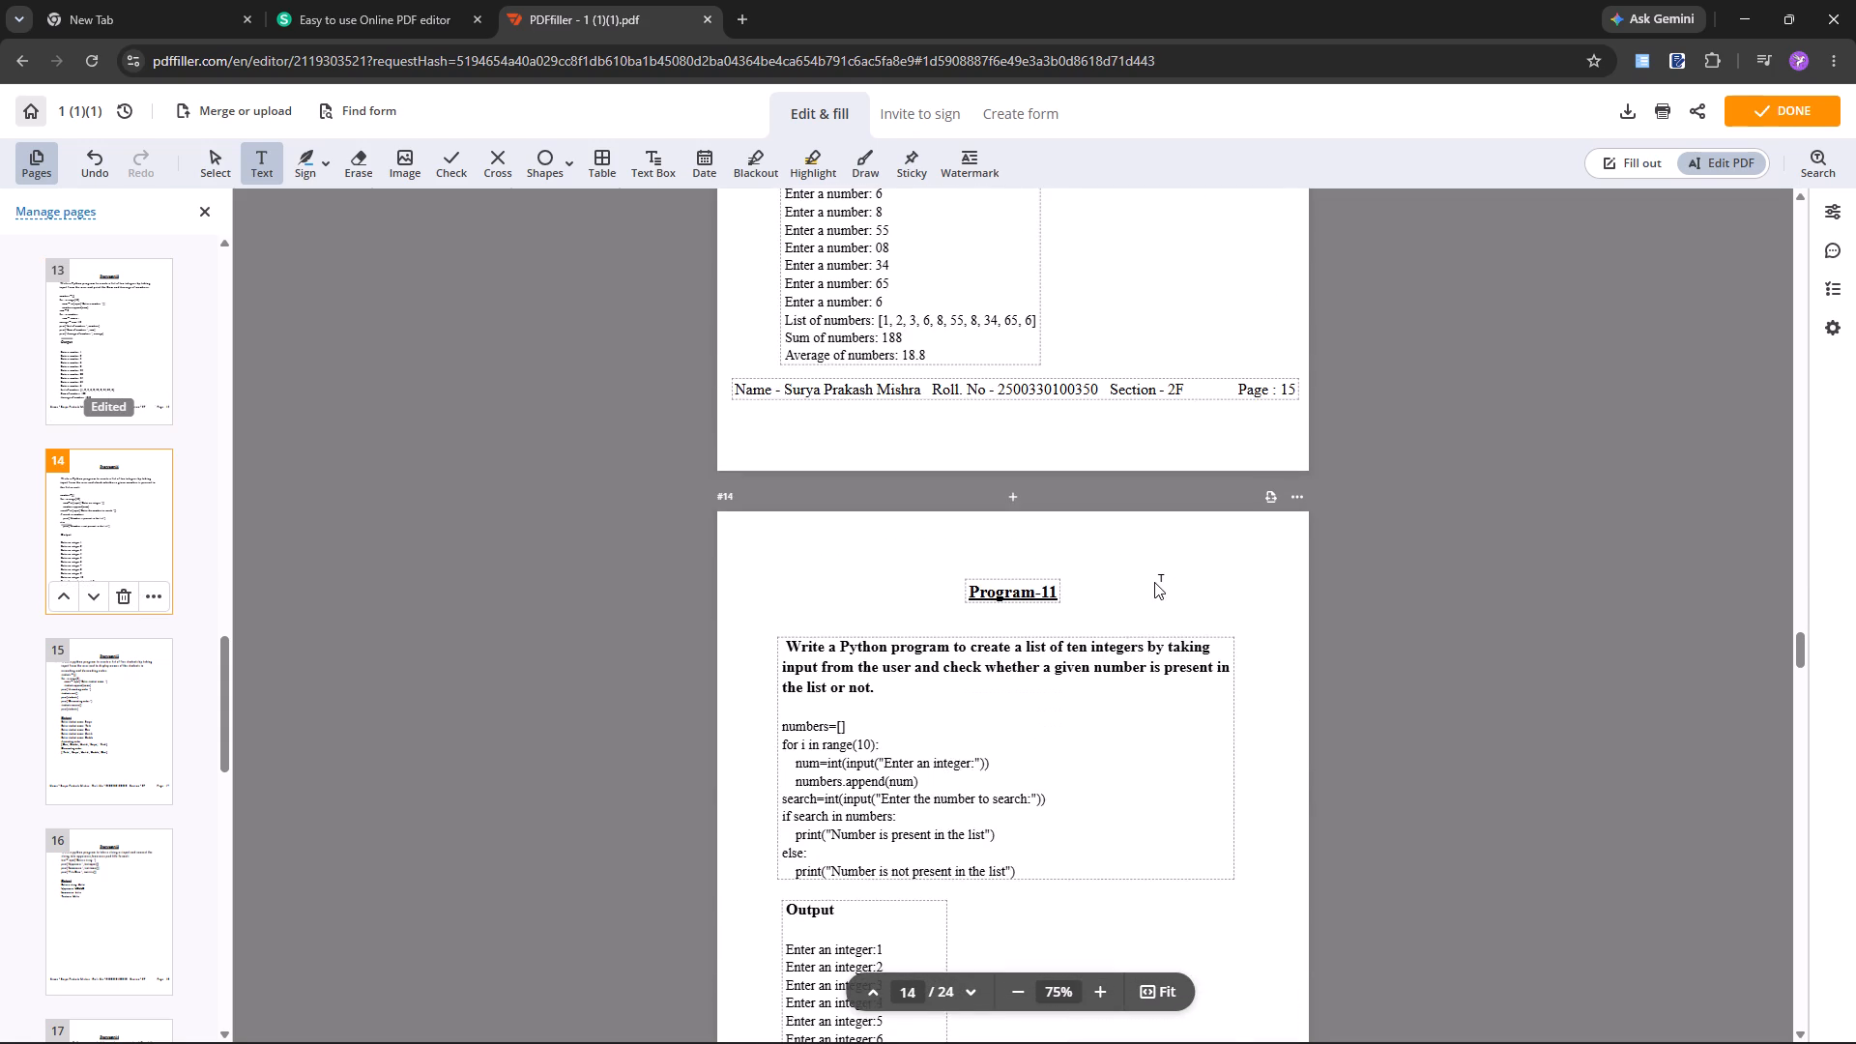
{"action": "scroll", "coordinate": [1154, 582], "scroll_direction": "down", "scroll_amount": 11}
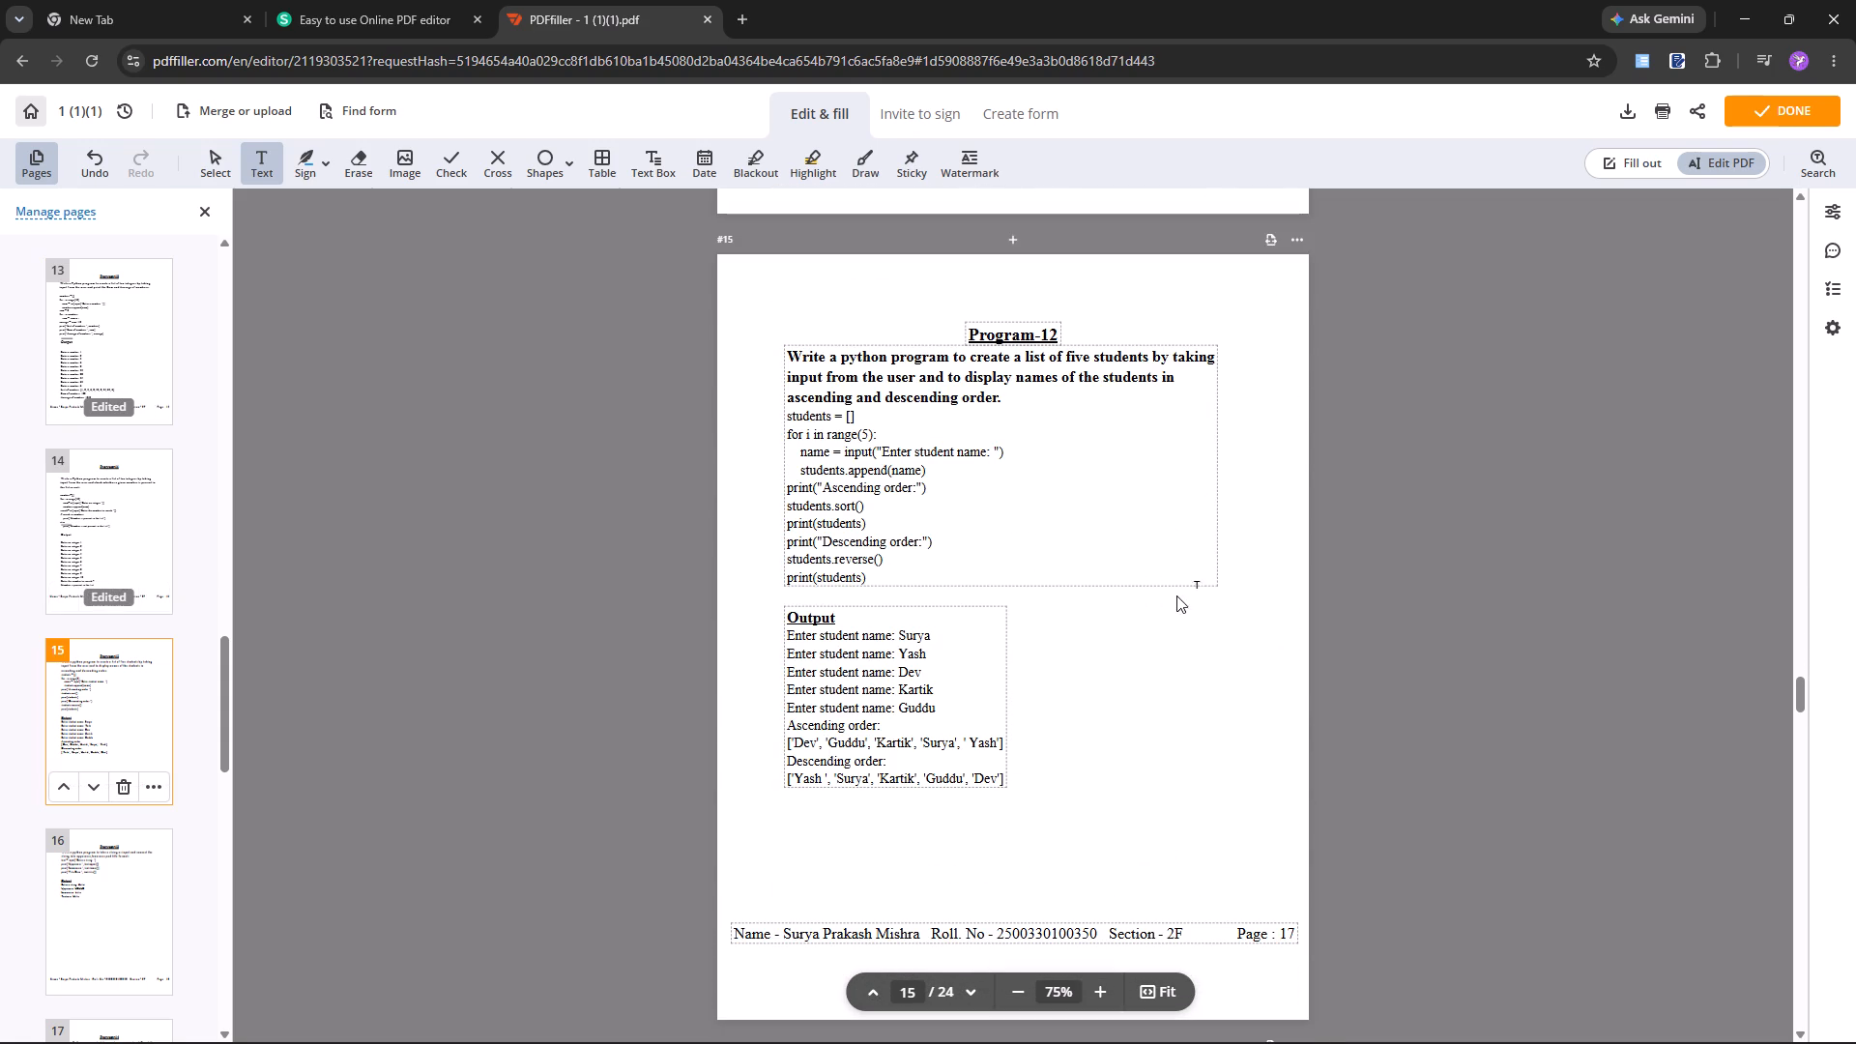
{"action": "left_click", "coordinate": [962, 693]}
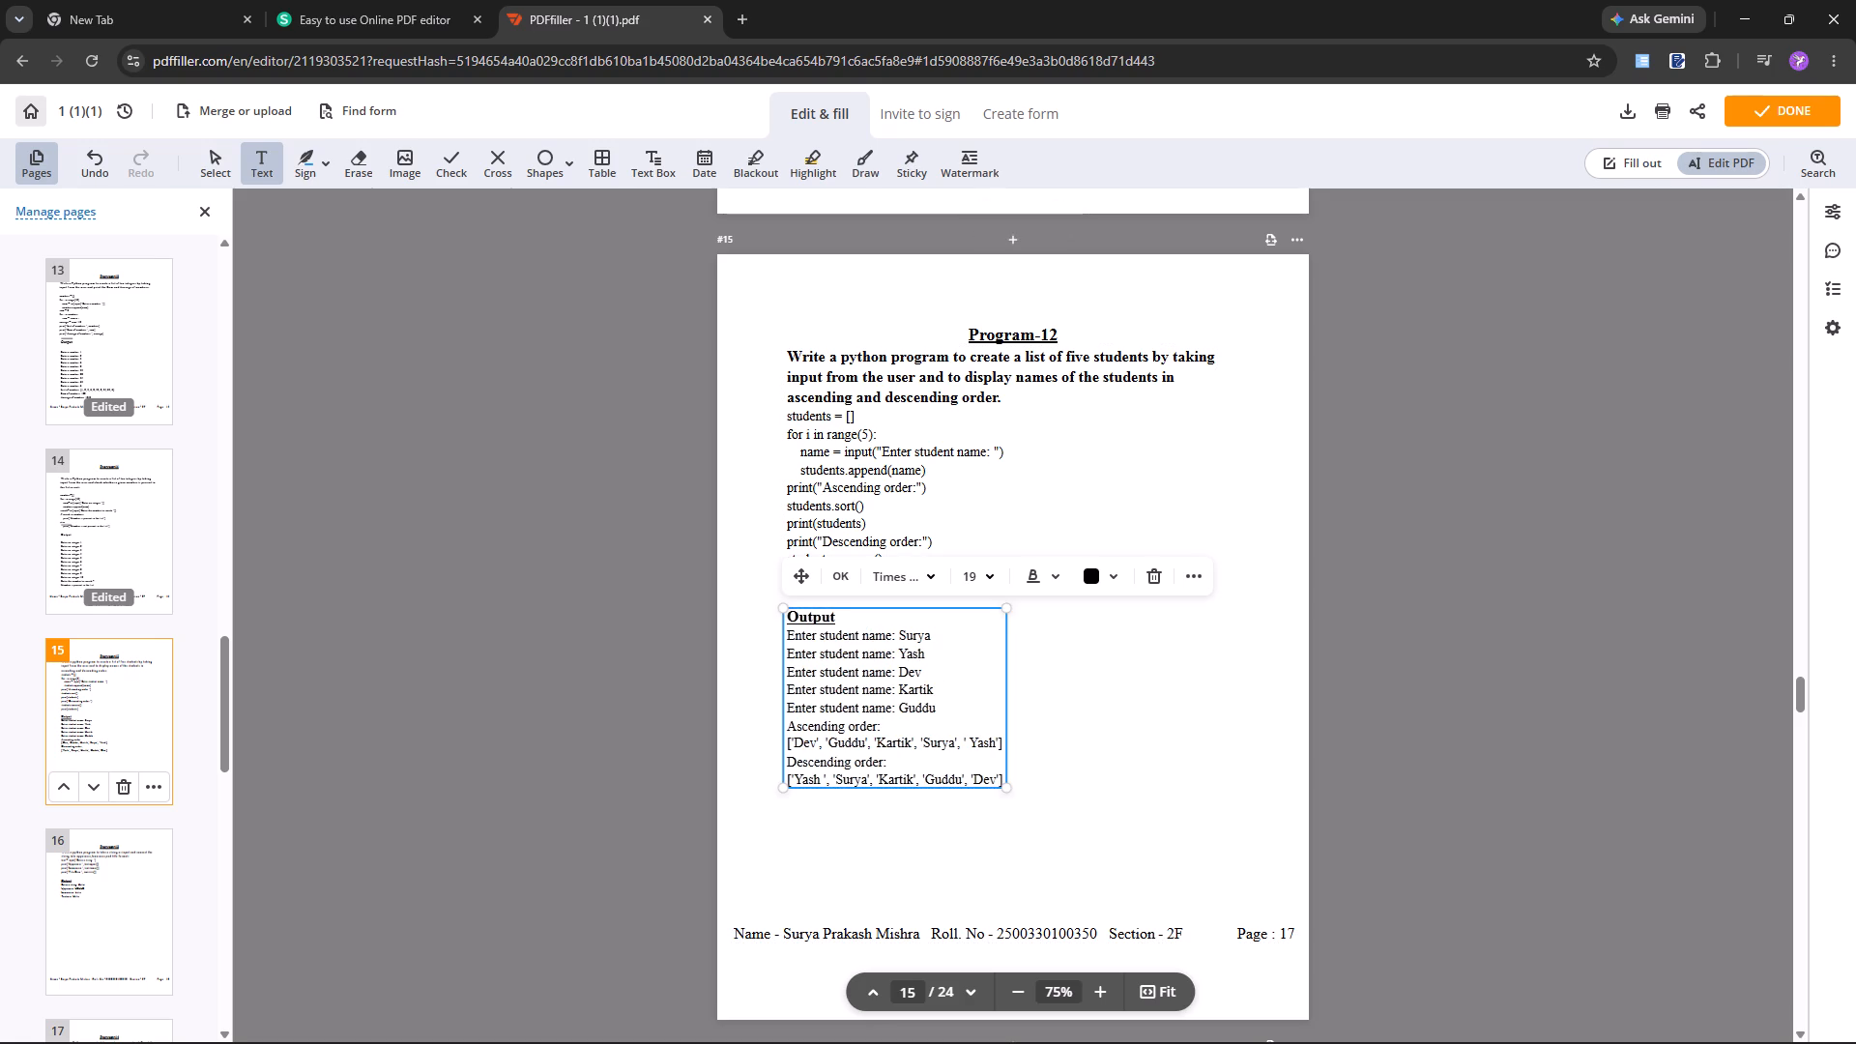
{"action": "left_click", "coordinate": [850, 625]}
{"action": "left_click", "coordinate": [848, 616]}
{"action": "key", "text": "Return"}
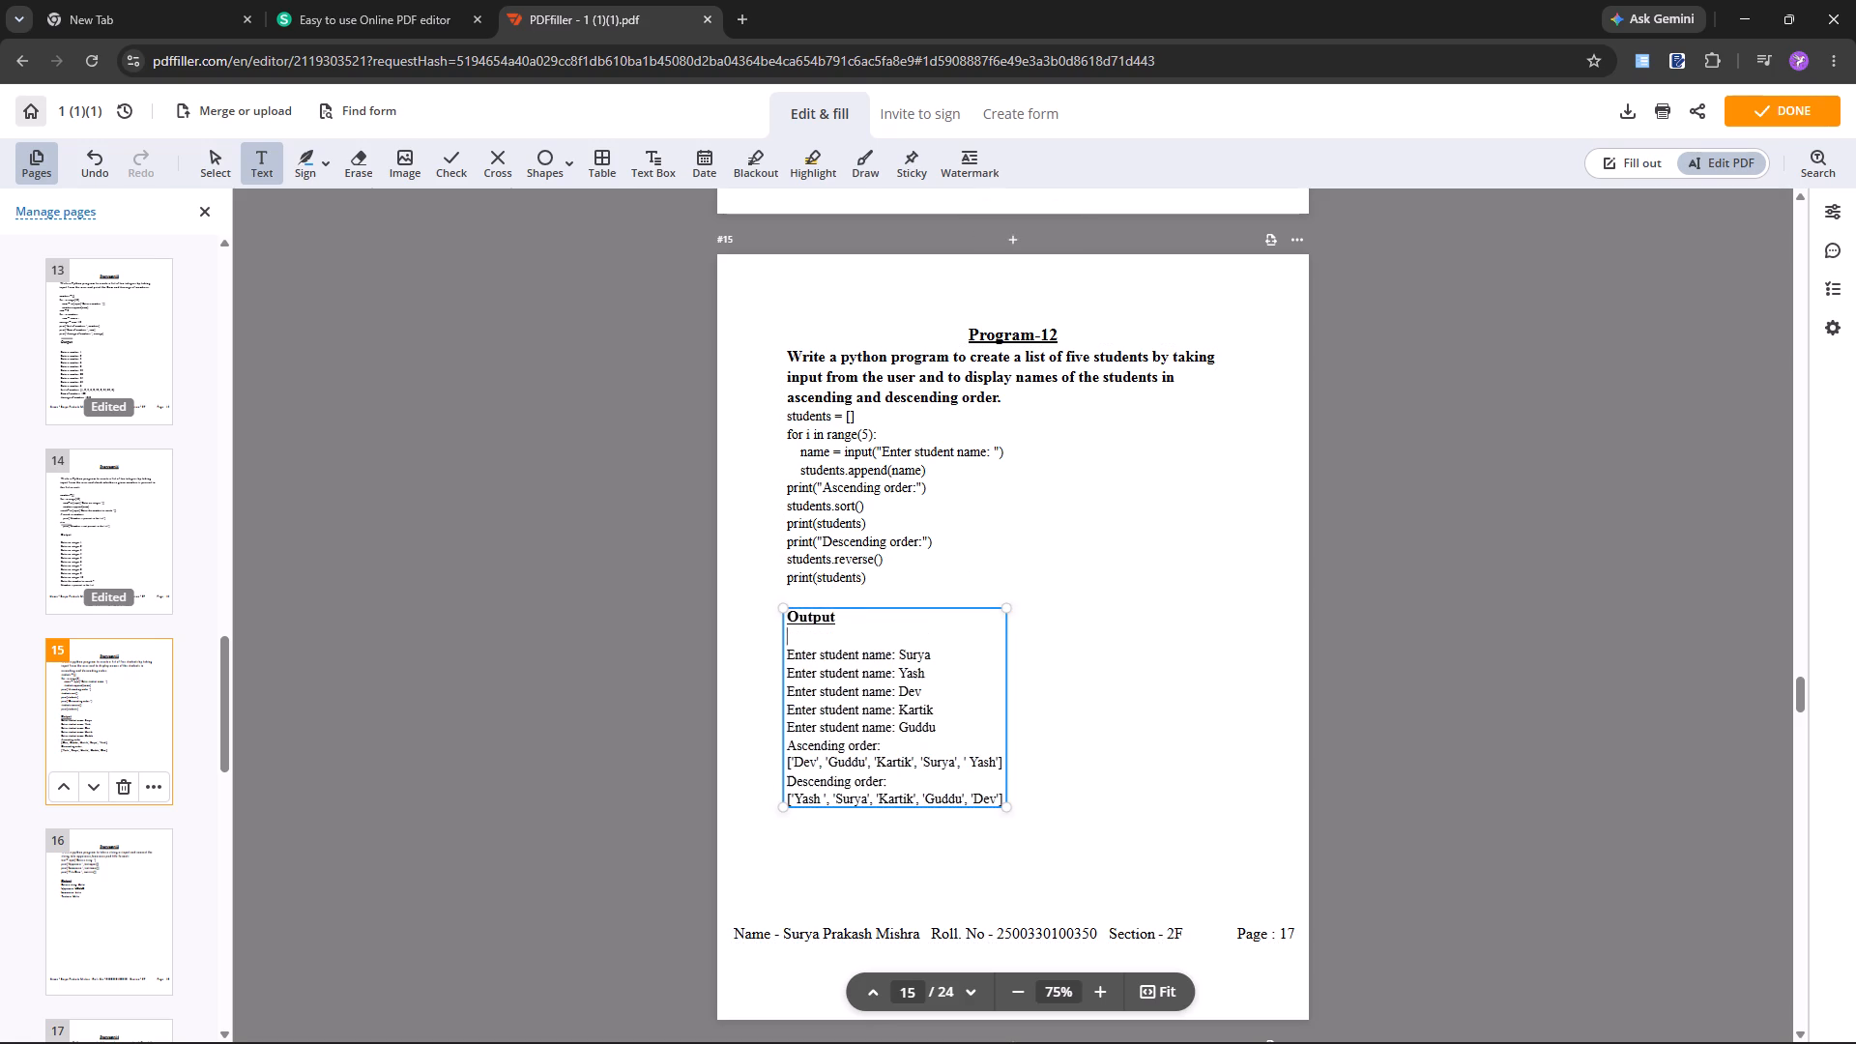
Add a blank line between the Program-12 question and its first code line, students = [].
{"action": "double_click", "coordinate": [854, 405]}
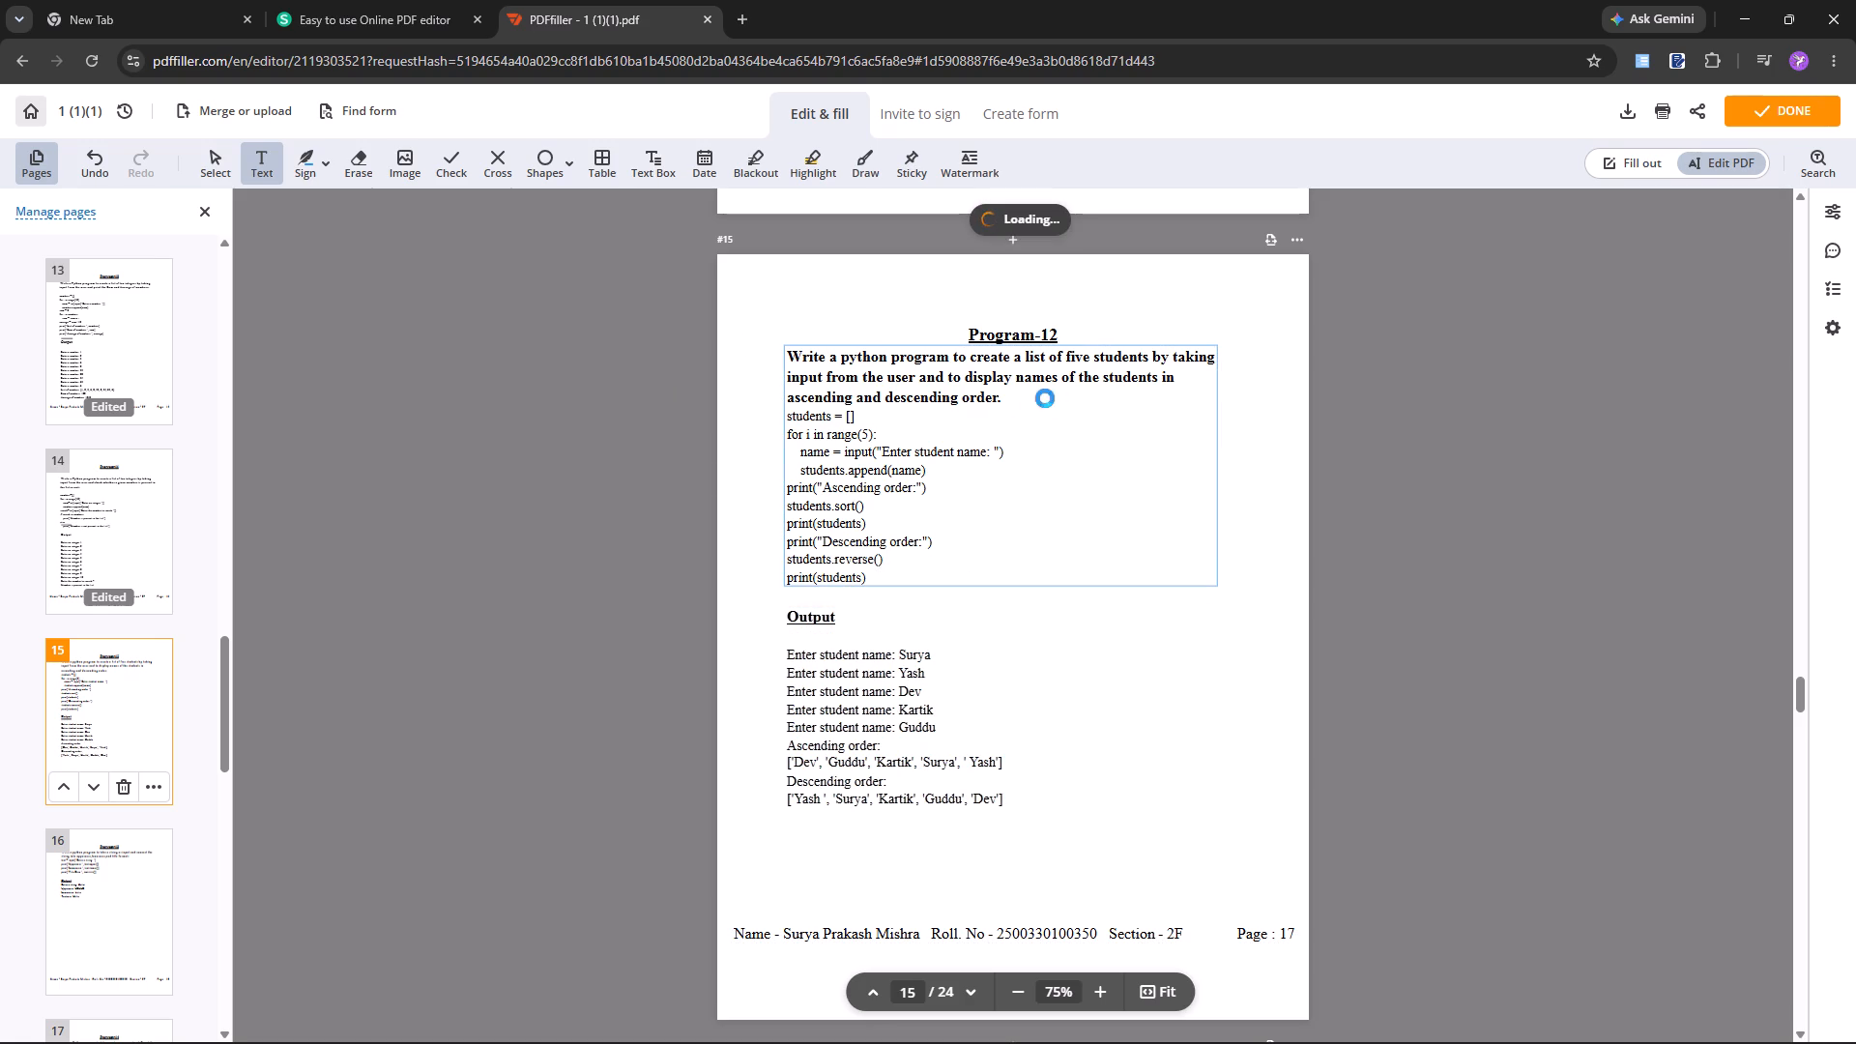
{"action": "left_click", "coordinate": [1007, 401]}
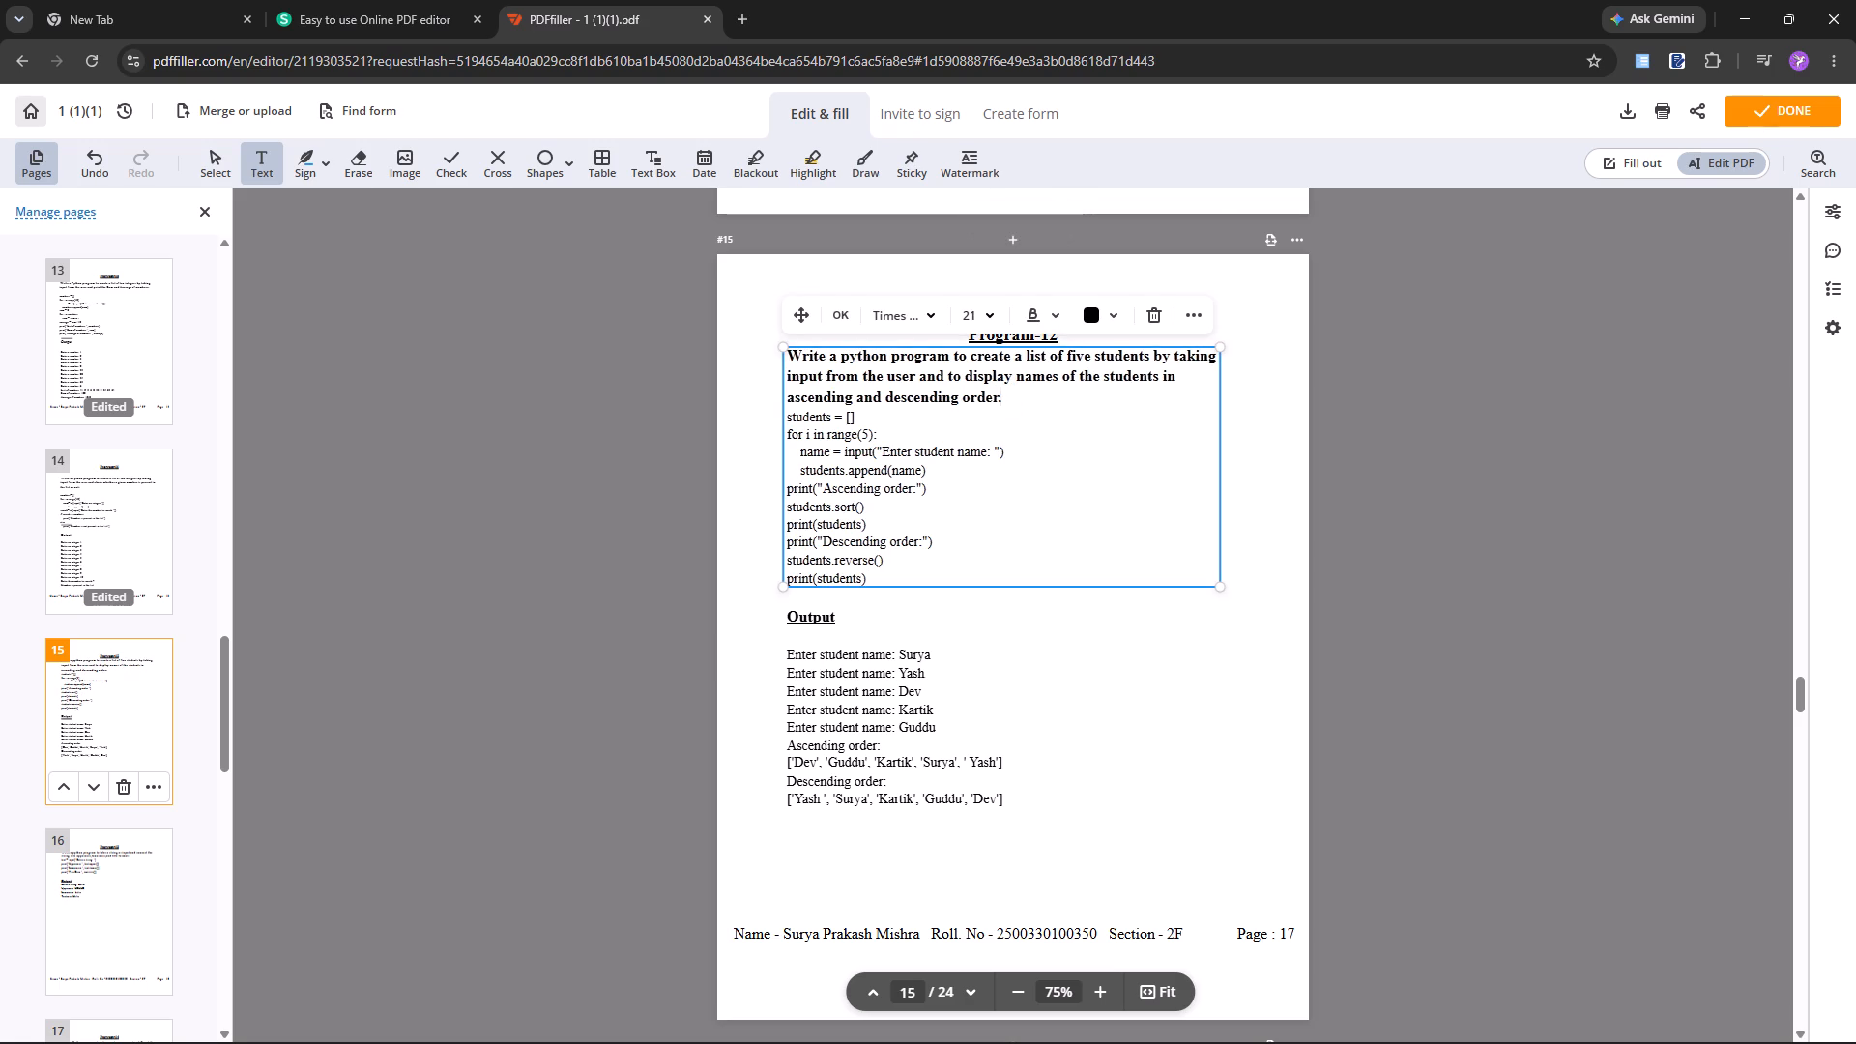
{"action": "key", "text": "Return"}
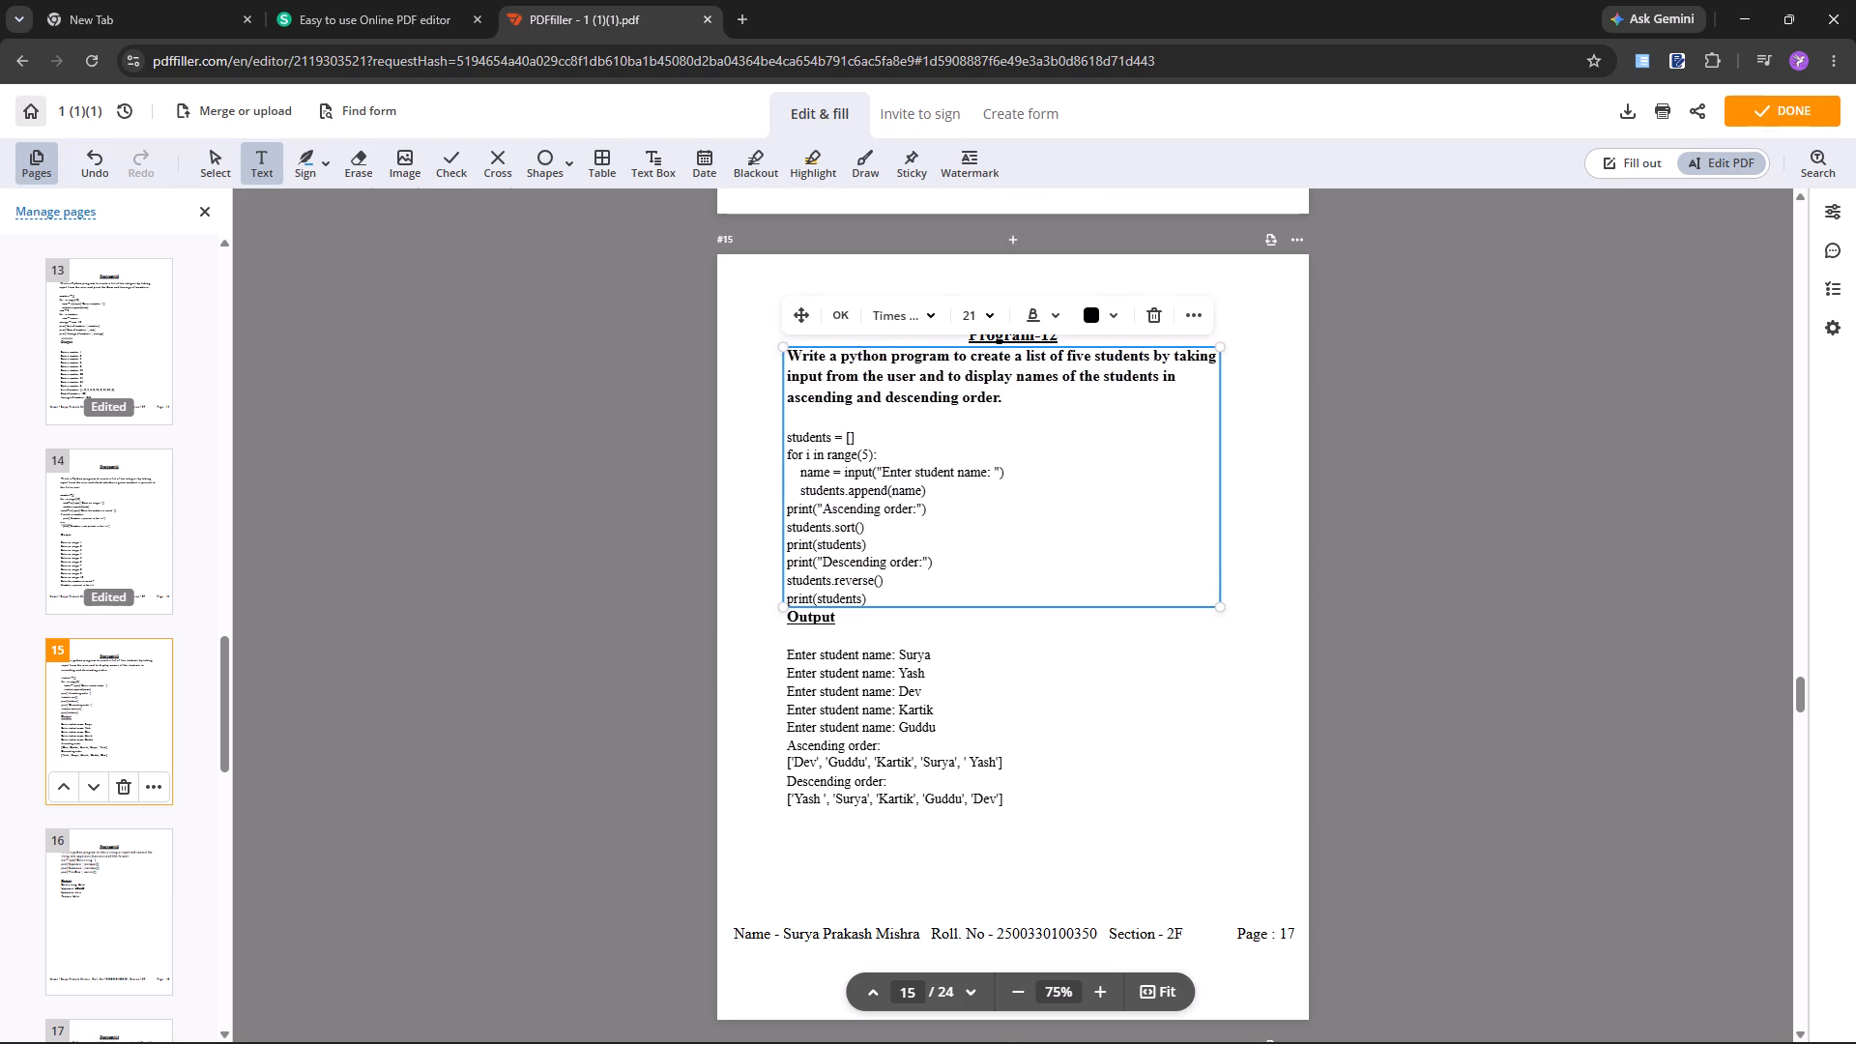
Move the Program-12 Output block straight down, leaving a wide gap below the last print(students) line.
{"action": "left_click", "coordinate": [825, 679]}
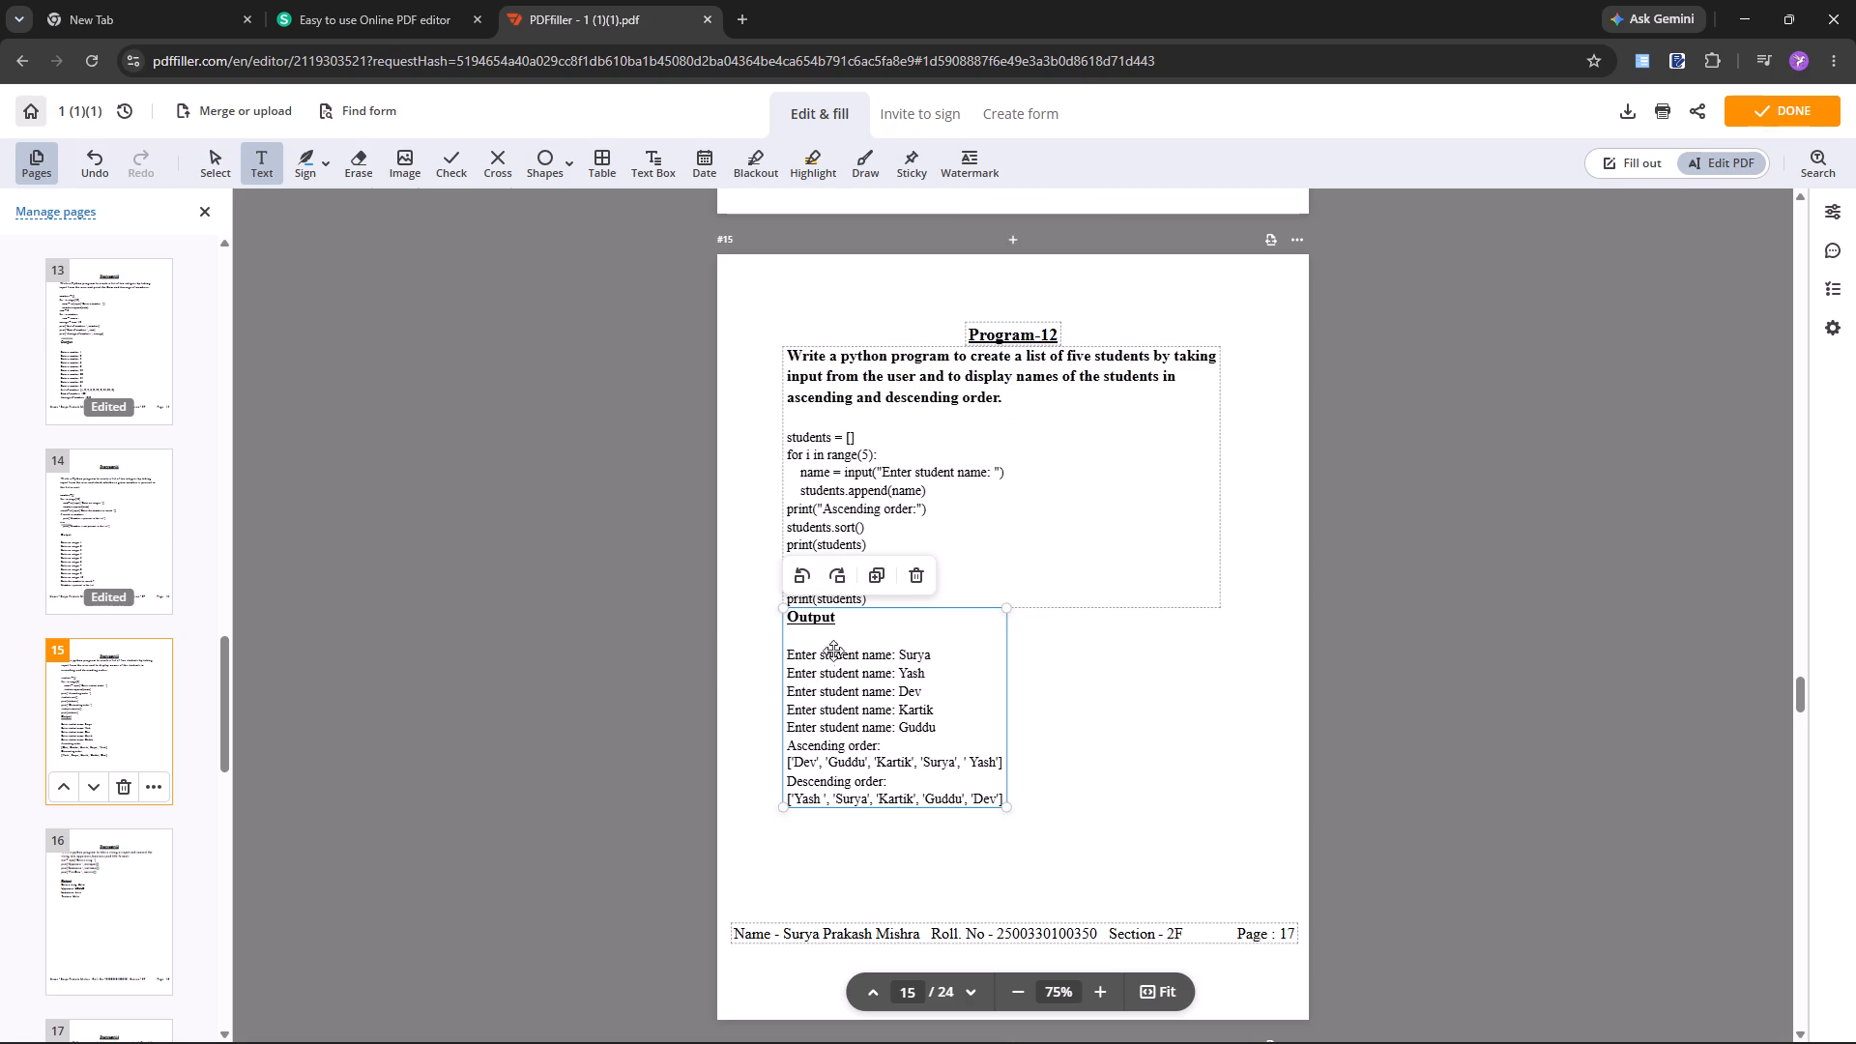
{"action": "left_click", "coordinate": [852, 670]}
{"action": "left_click_drag", "start_coordinate": [797, 581], "coordinate": [799, 595]}
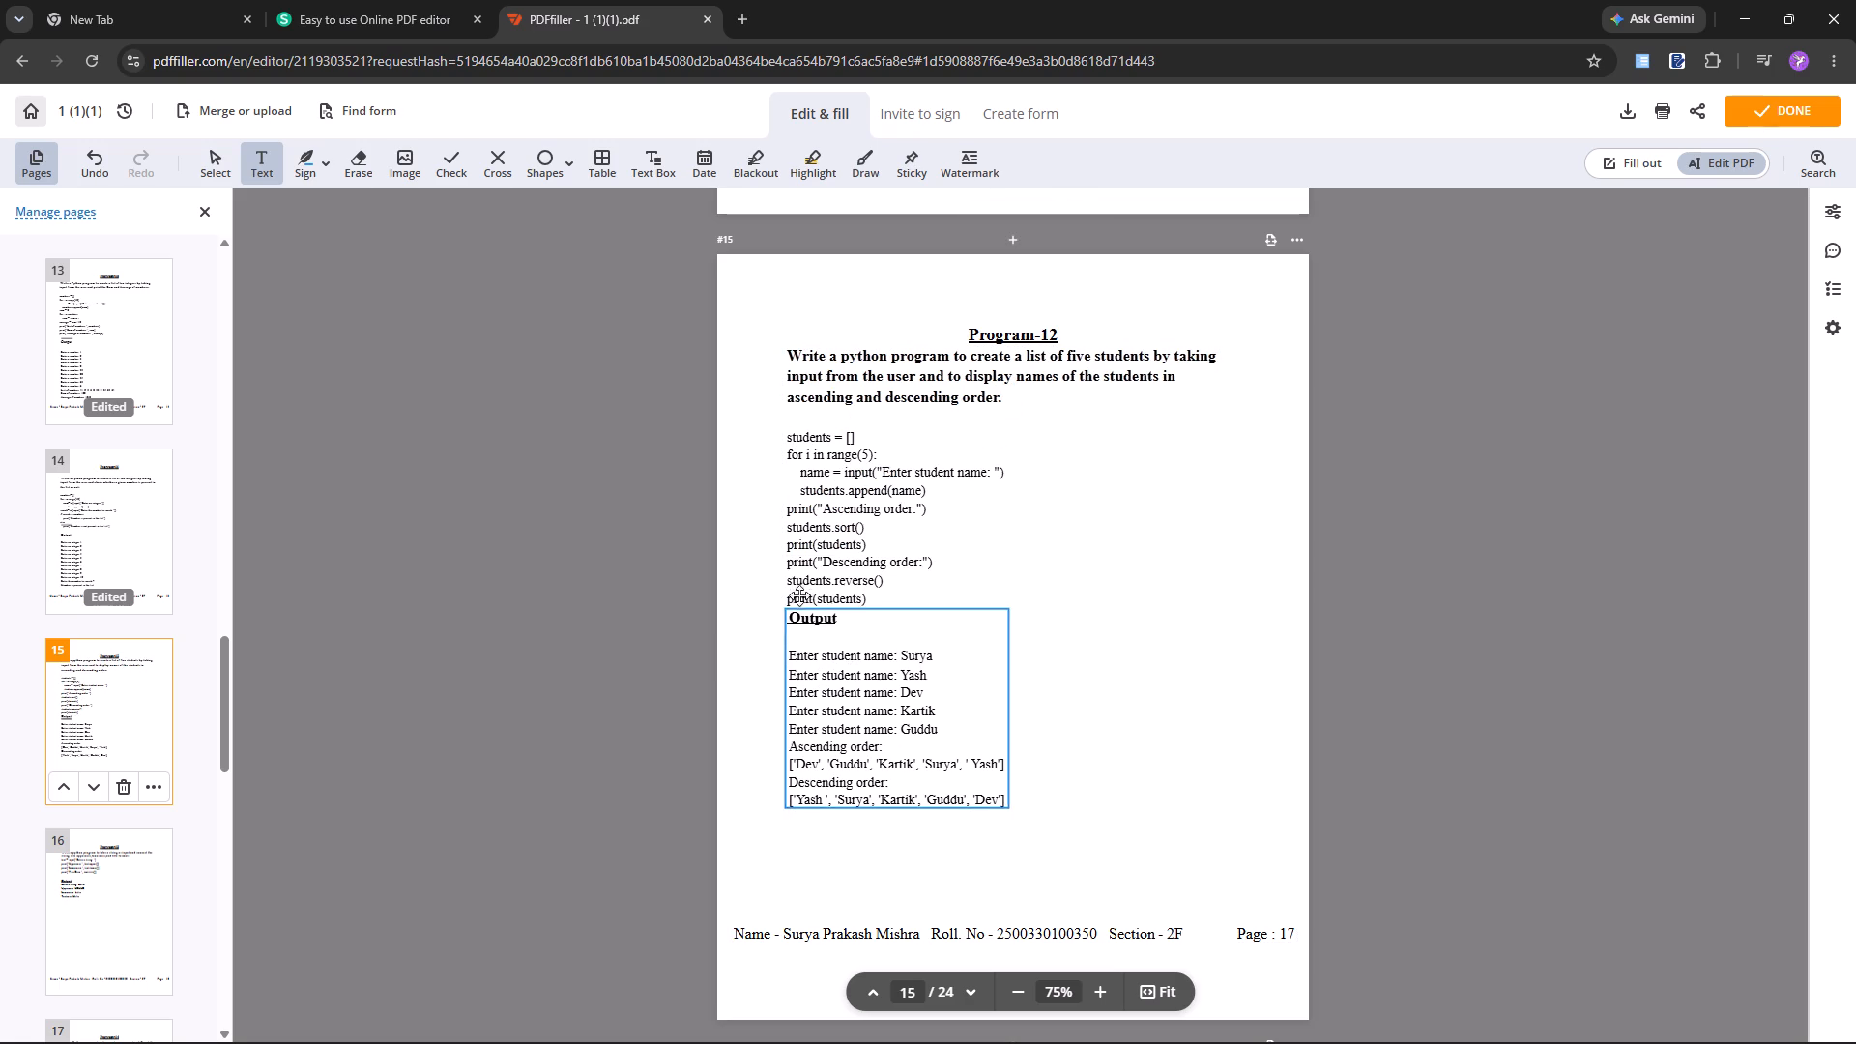
{"action": "left_click_drag", "start_coordinate": [799, 595], "coordinate": [811, 654]}
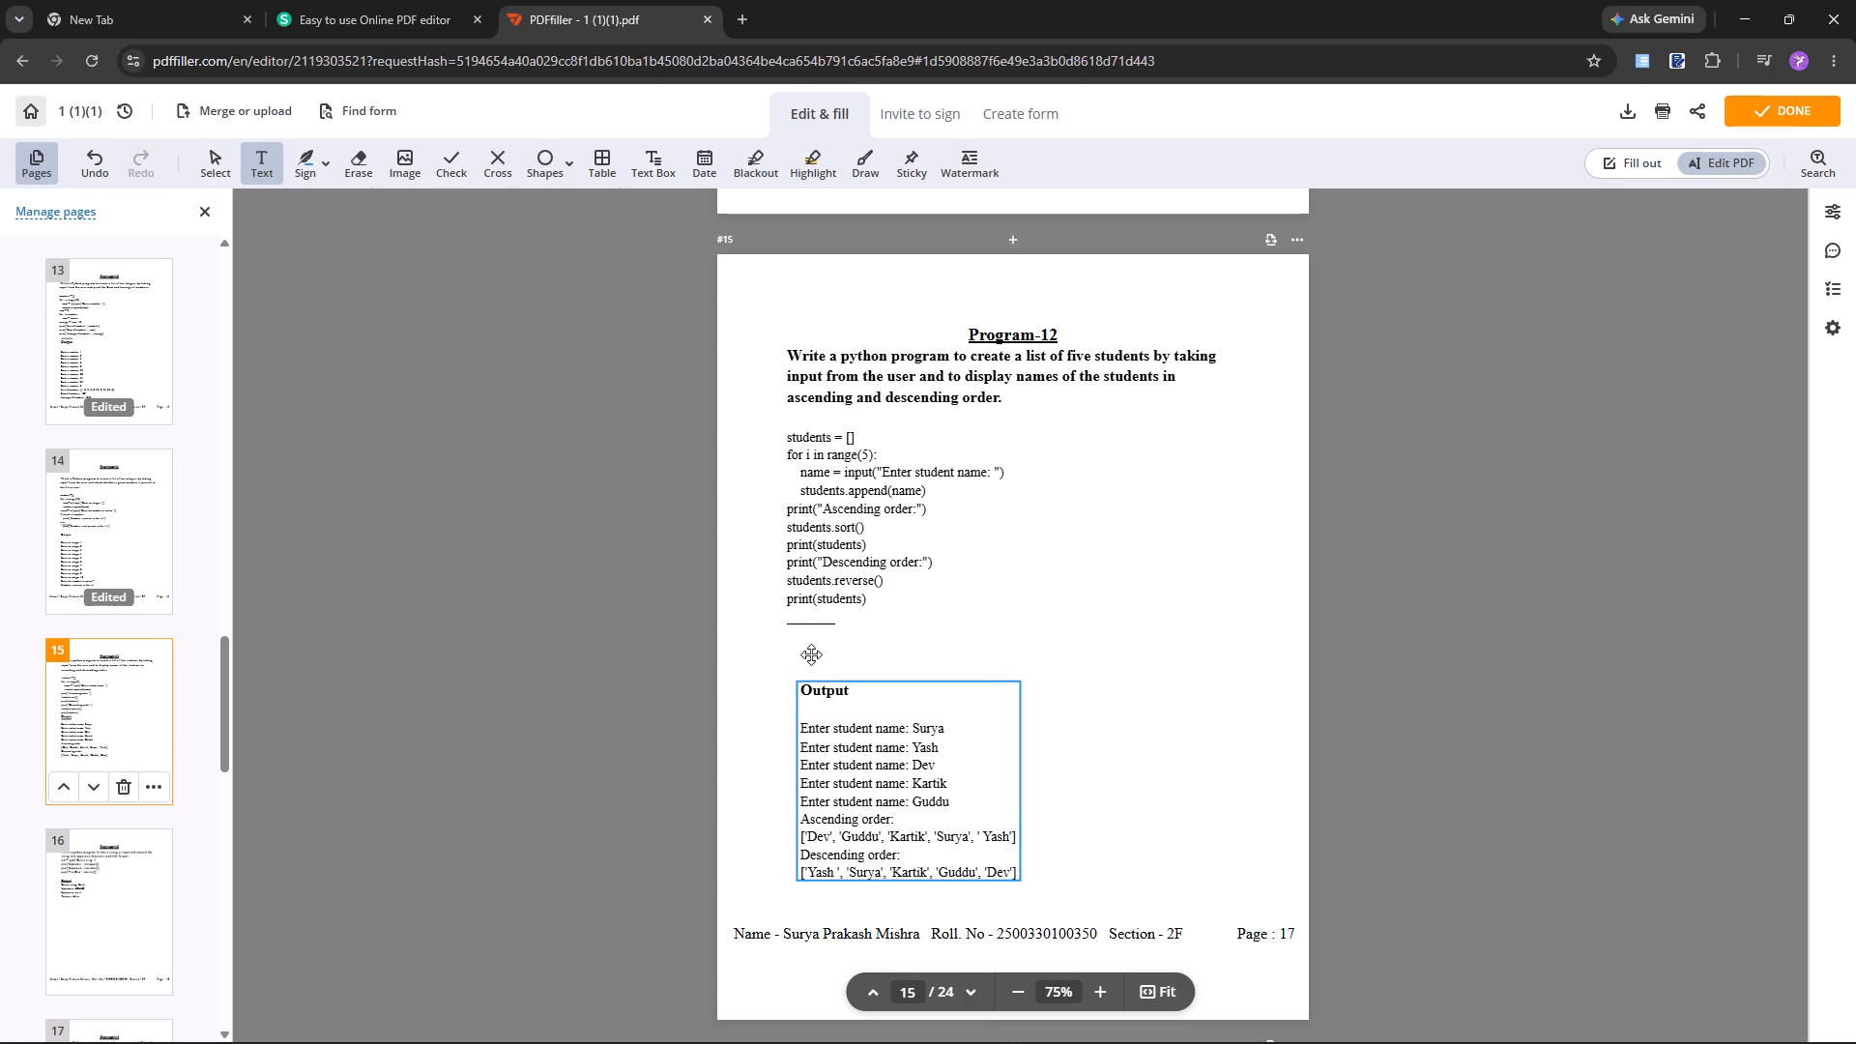
{"action": "left_click_drag", "start_coordinate": [811, 654], "coordinate": [798, 646]}
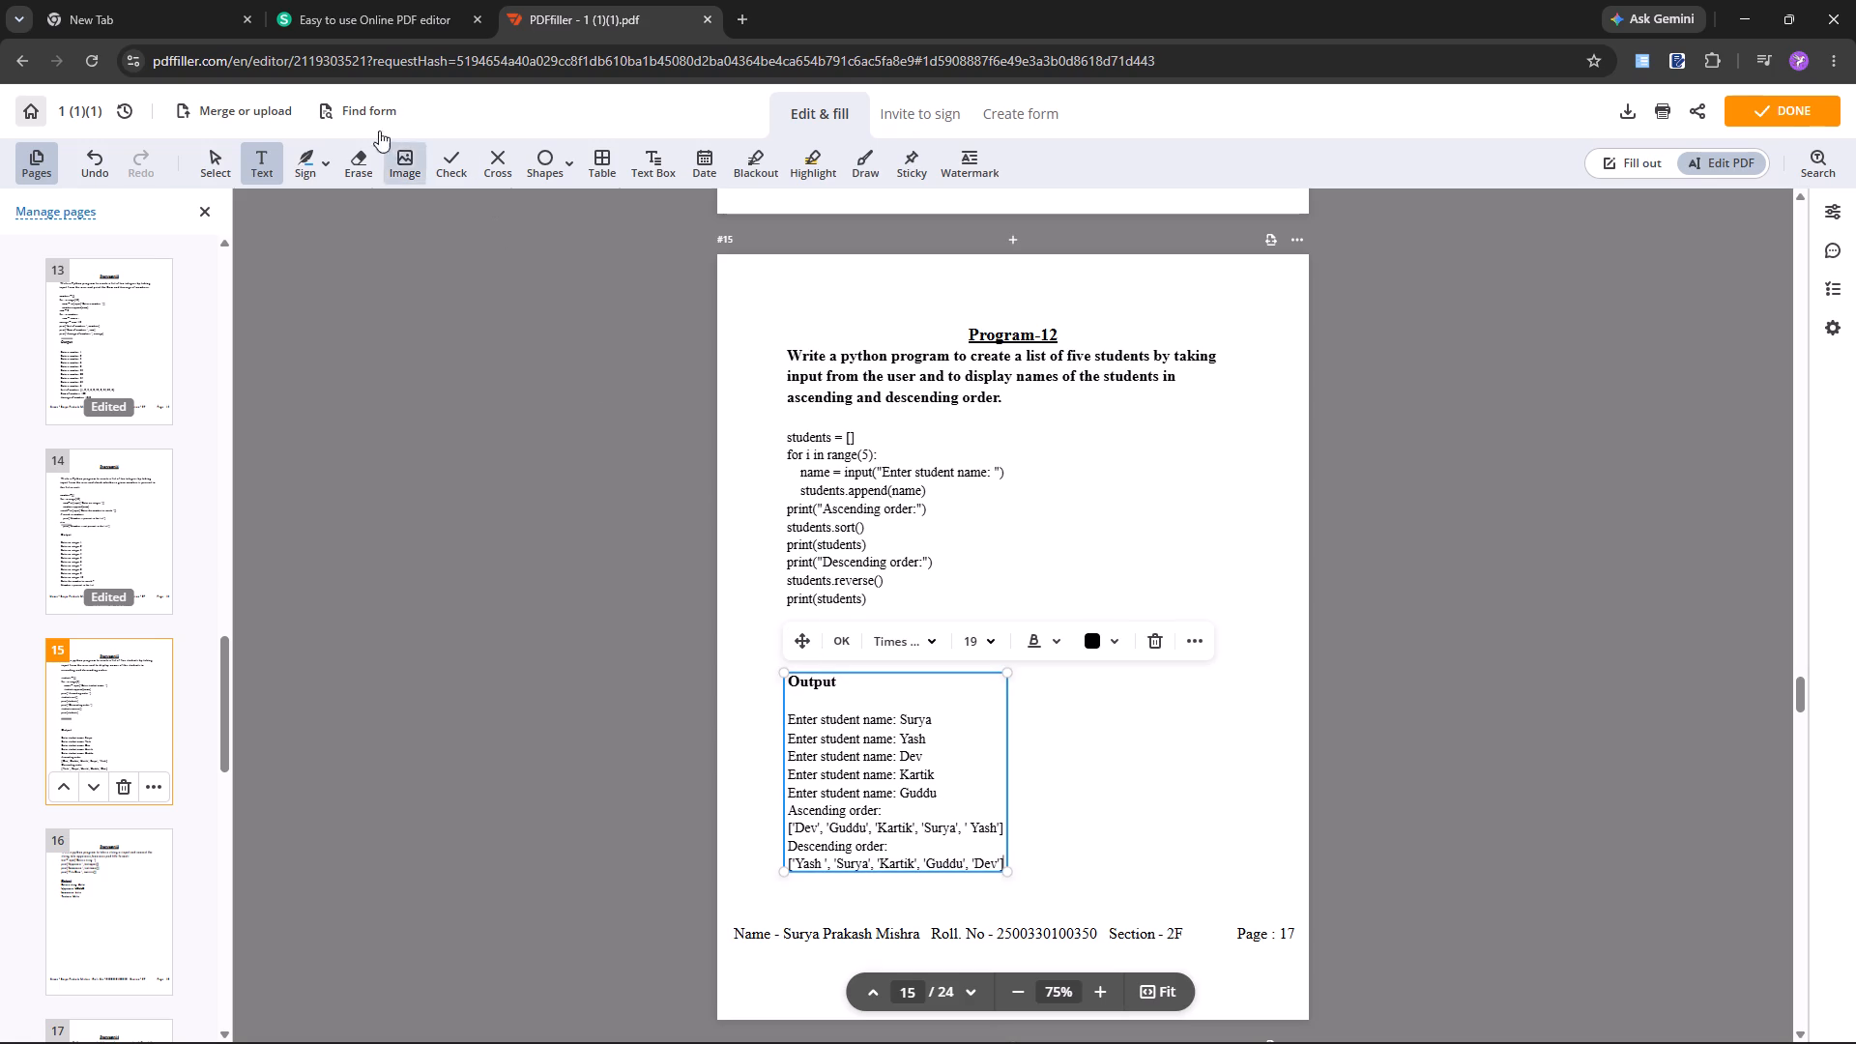
Erase the leftover underline between the Program-12 code and Output heading with a freehand eraser stroke.
{"action": "left_click", "coordinate": [350, 160]}
{"action": "left_click", "coordinate": [370, 204]}
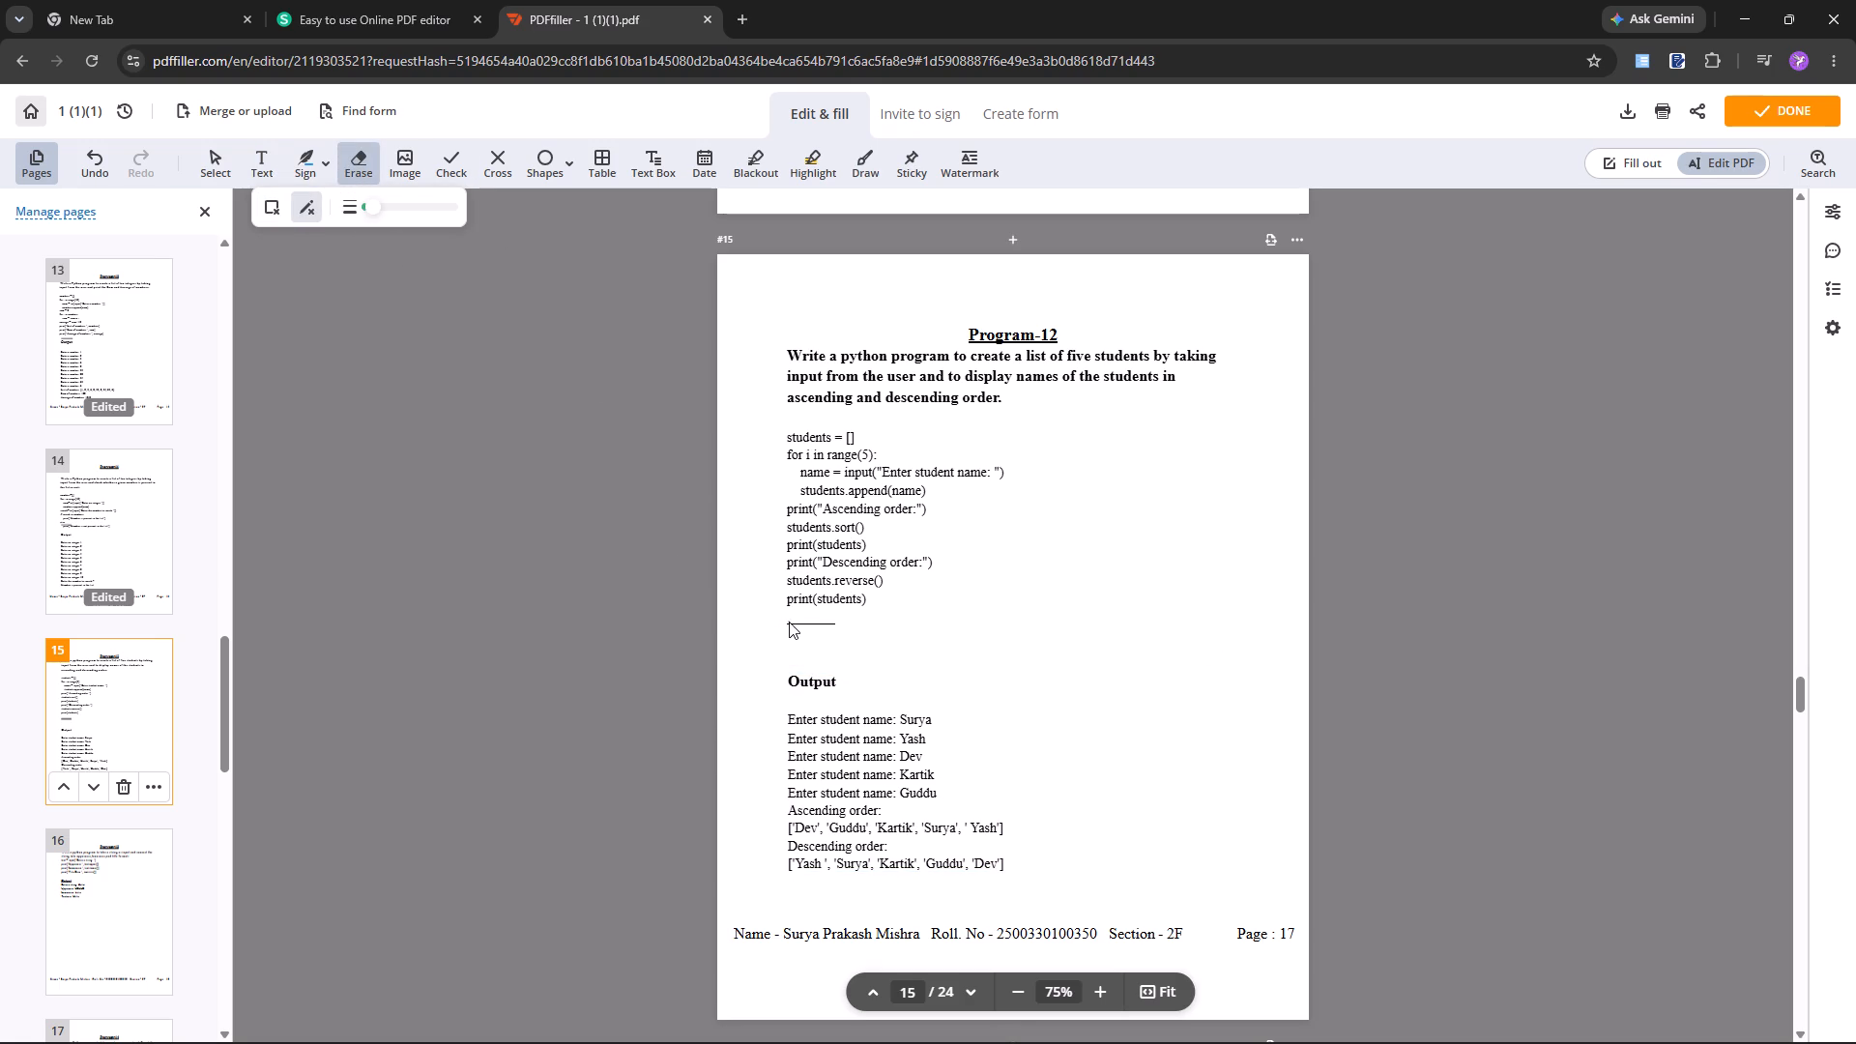
{"action": "left_click_drag", "start_coordinate": [780, 623], "coordinate": [840, 625]}
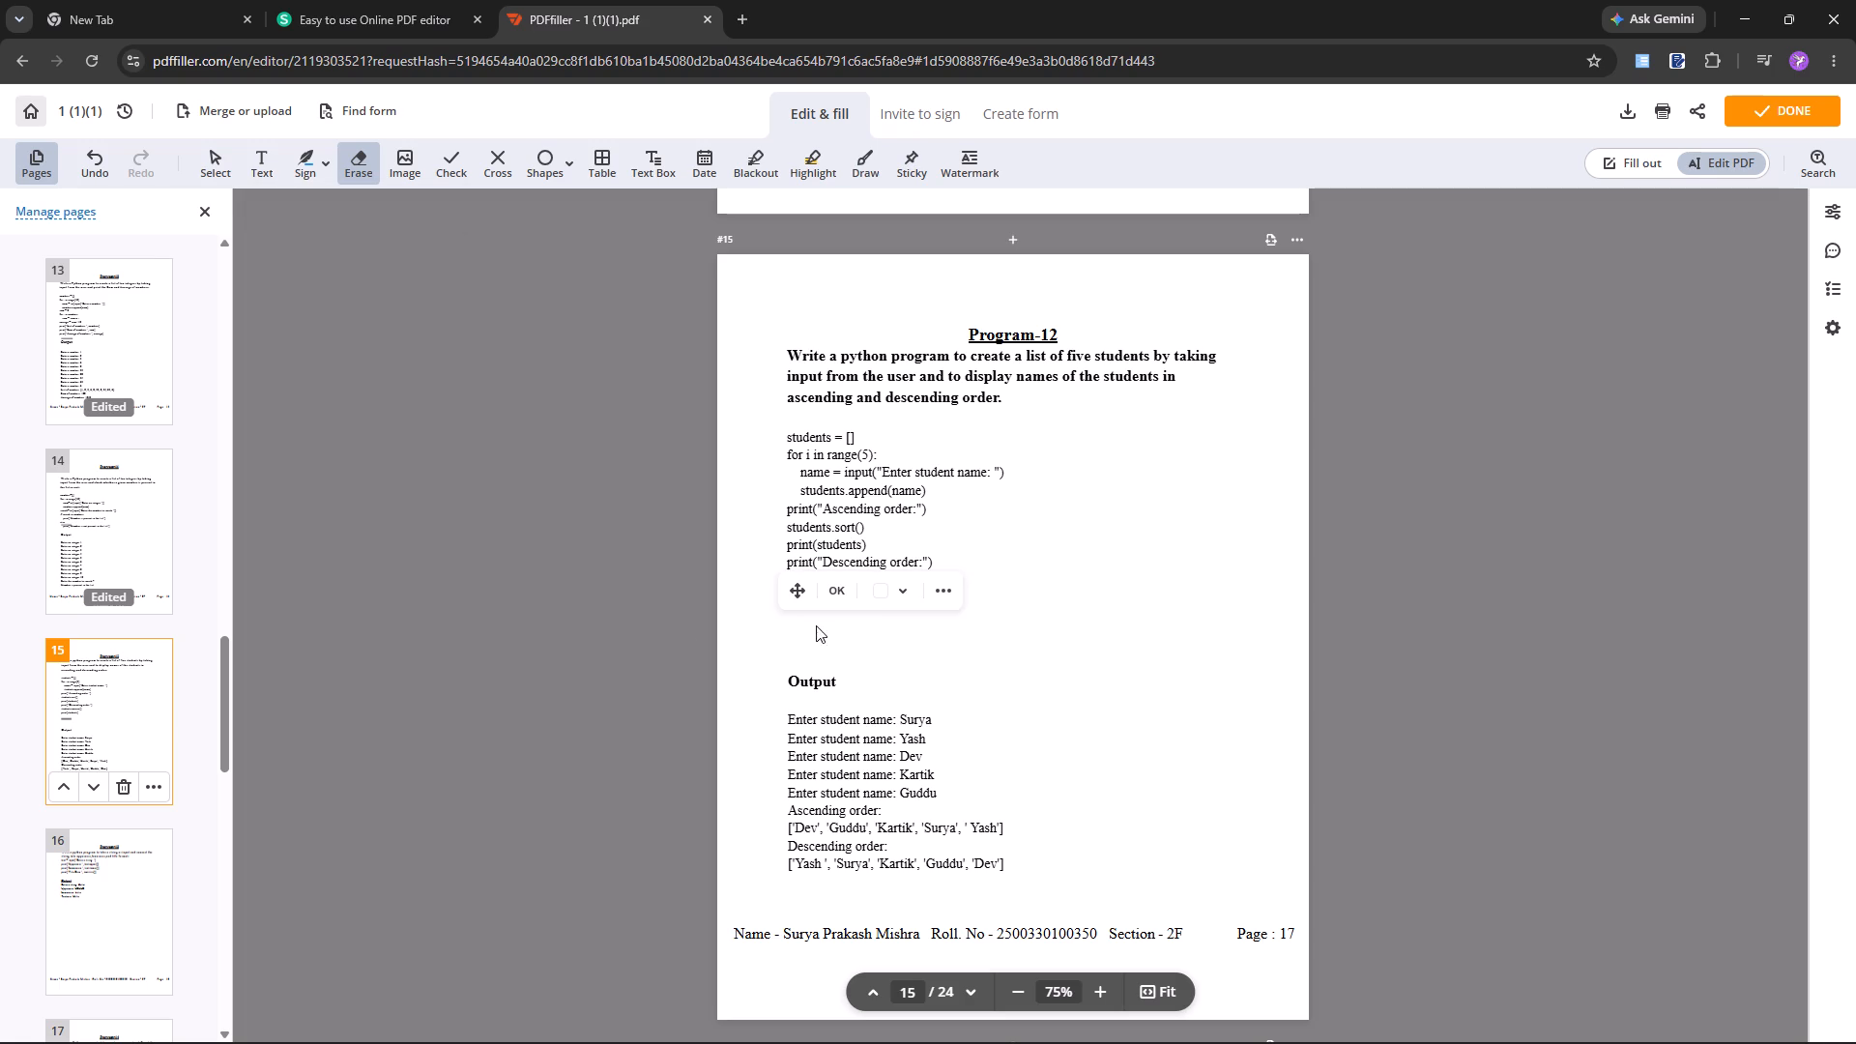
{"action": "left_click", "coordinate": [616, 605]}
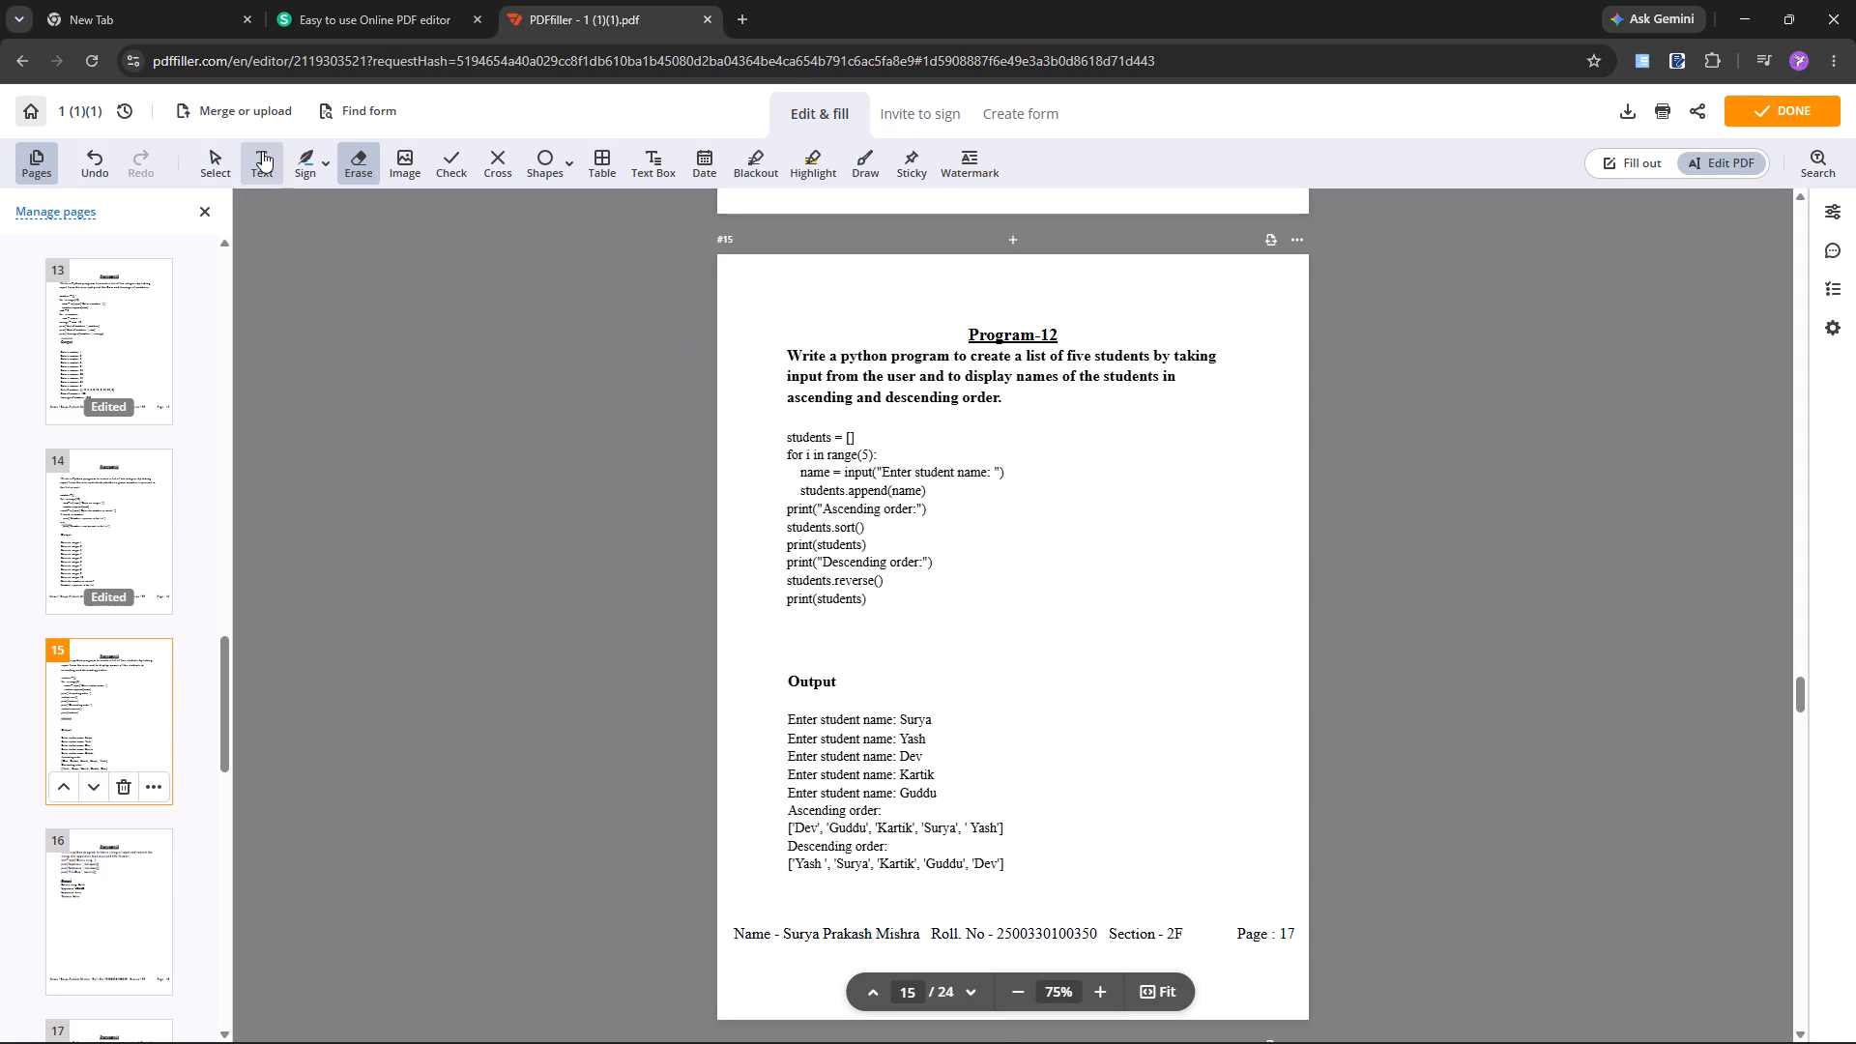
Move the Program-12 question-and-code block down to leave a gap below the title, keeping it above the Output block.
{"action": "left_click", "coordinate": [262, 151]}
{"action": "left_click", "coordinate": [781, 434]}
{"action": "left_click", "coordinate": [832, 449]}
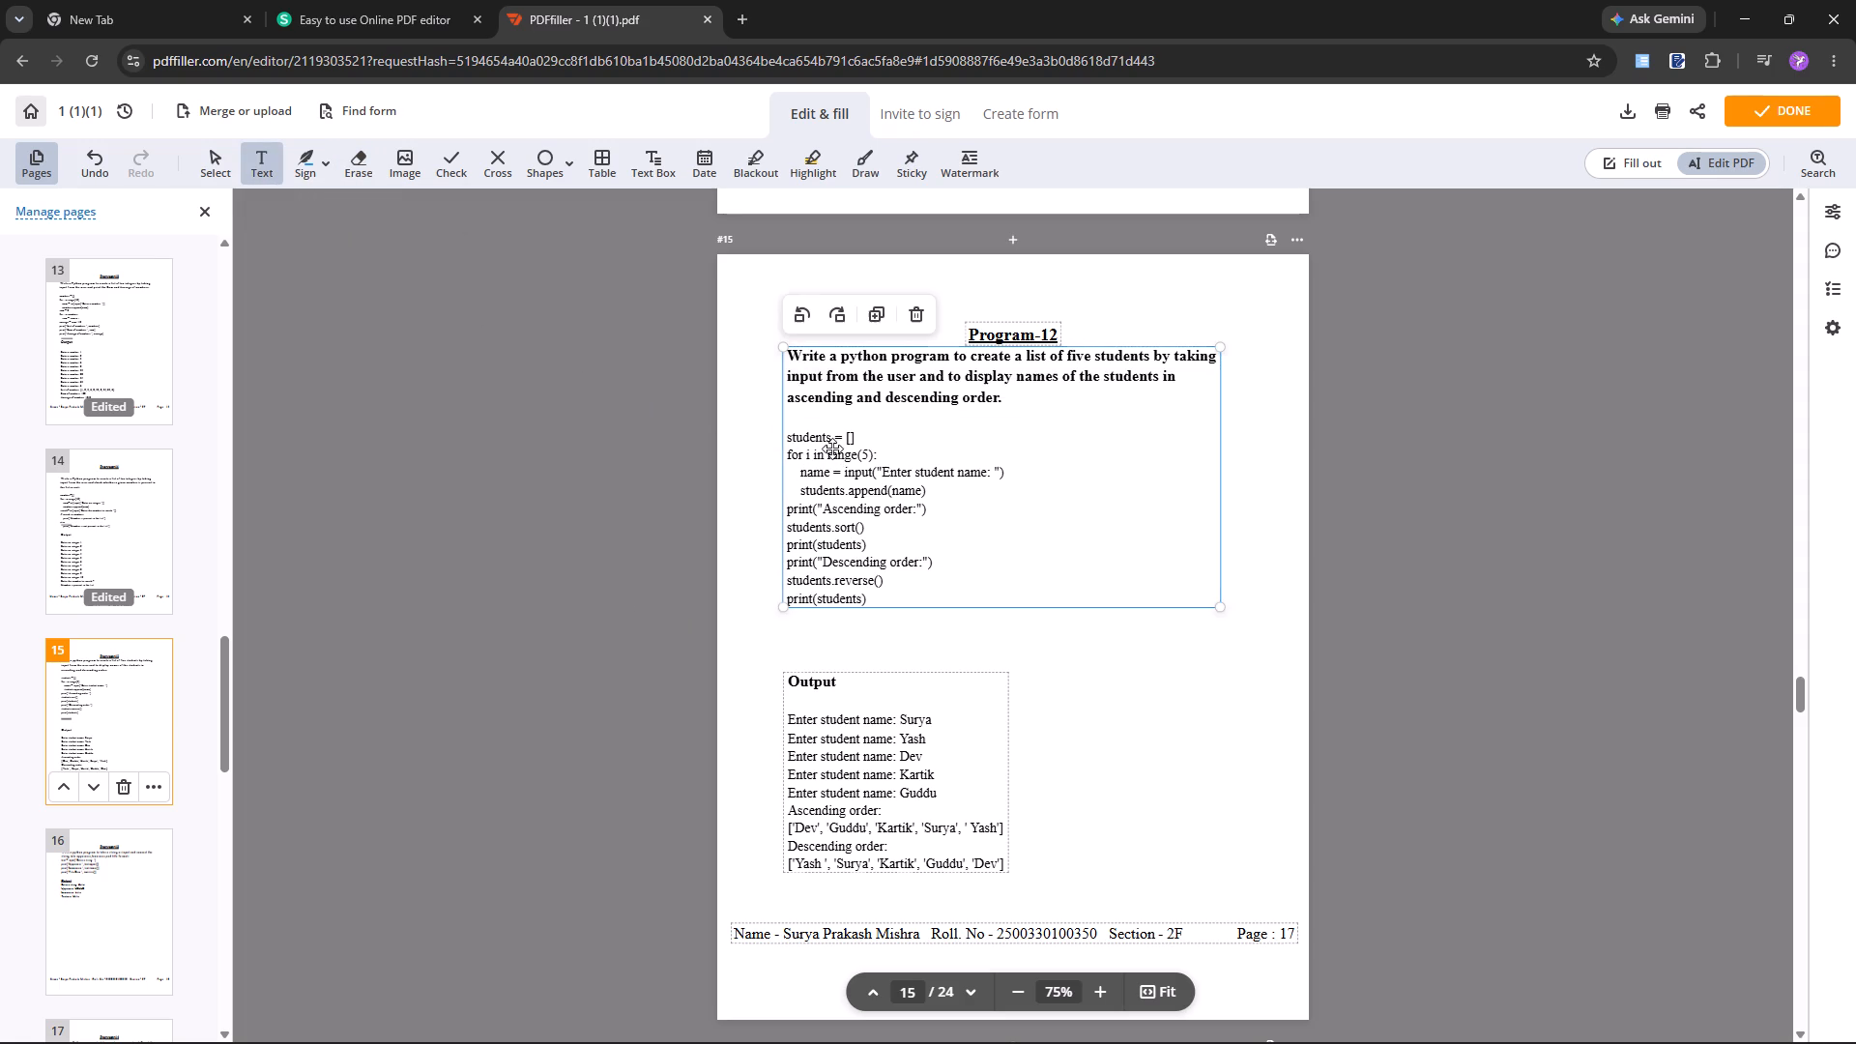
{"action": "left_click", "coordinate": [826, 406]}
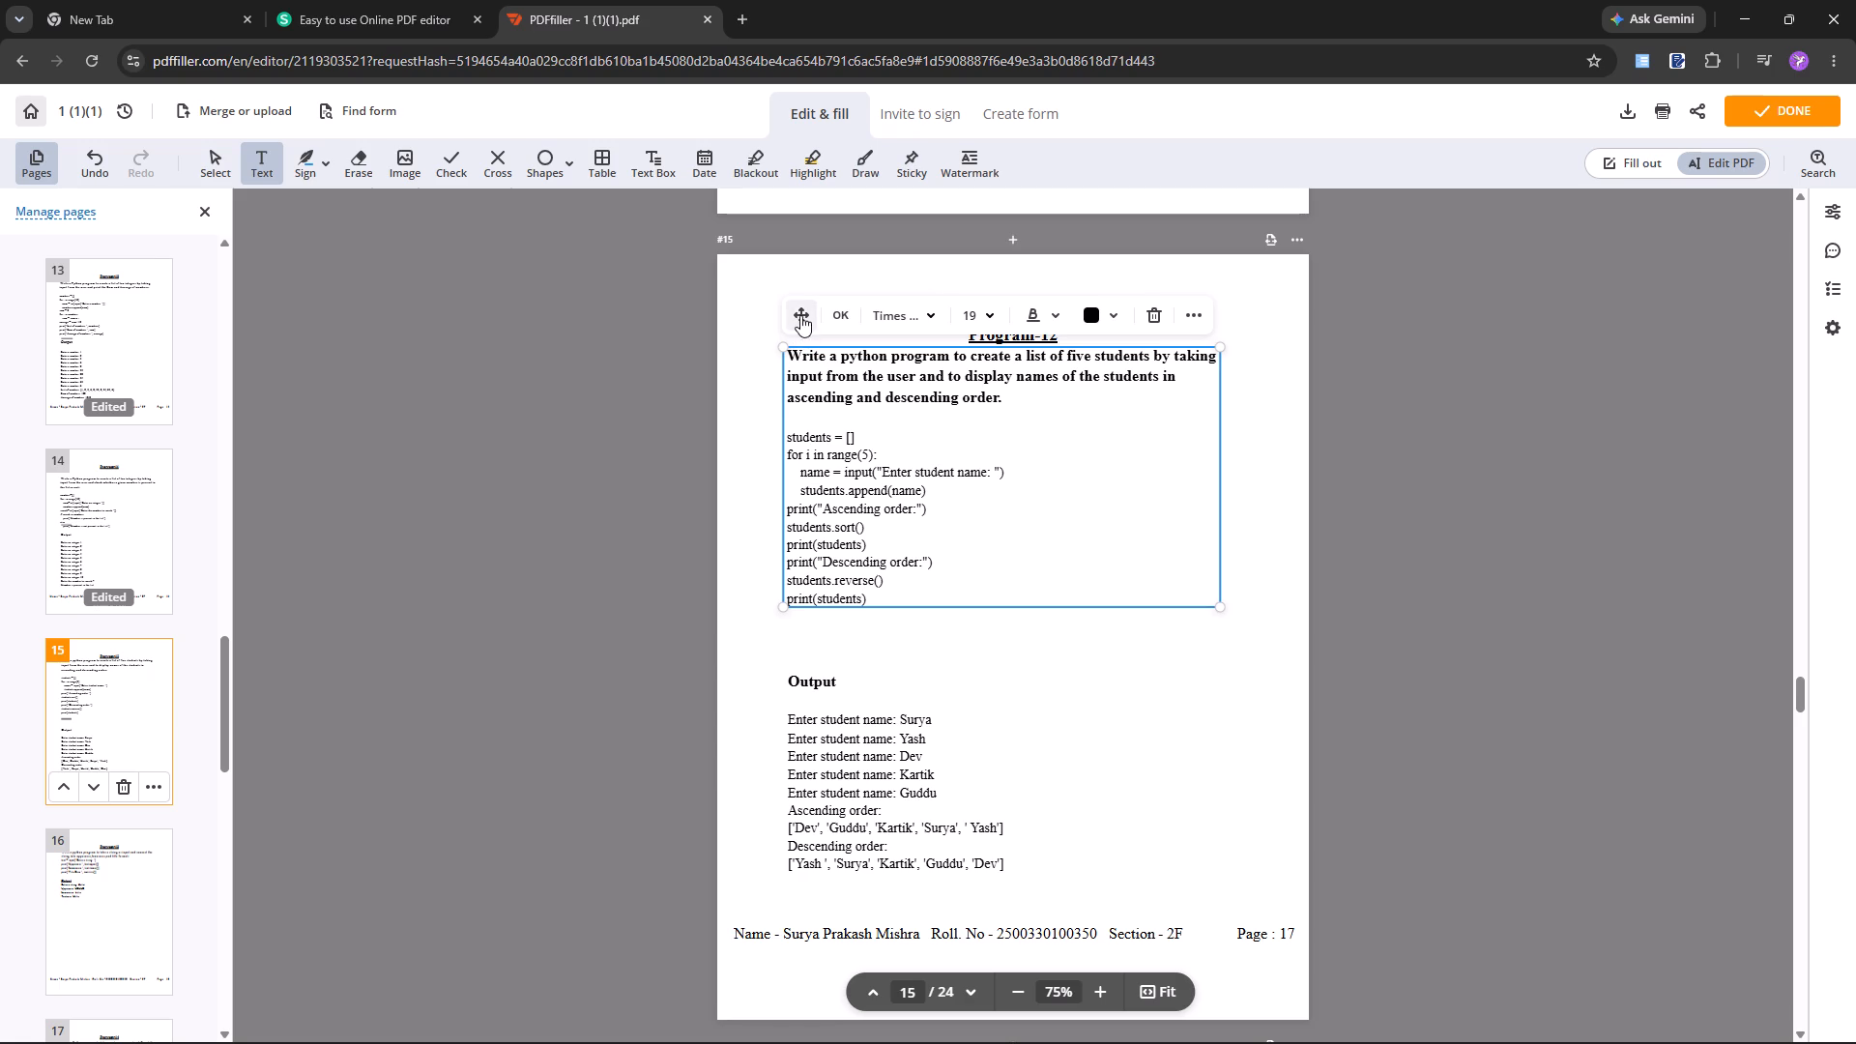
{"action": "left_click_drag", "start_coordinate": [800, 315], "coordinate": [797, 353]}
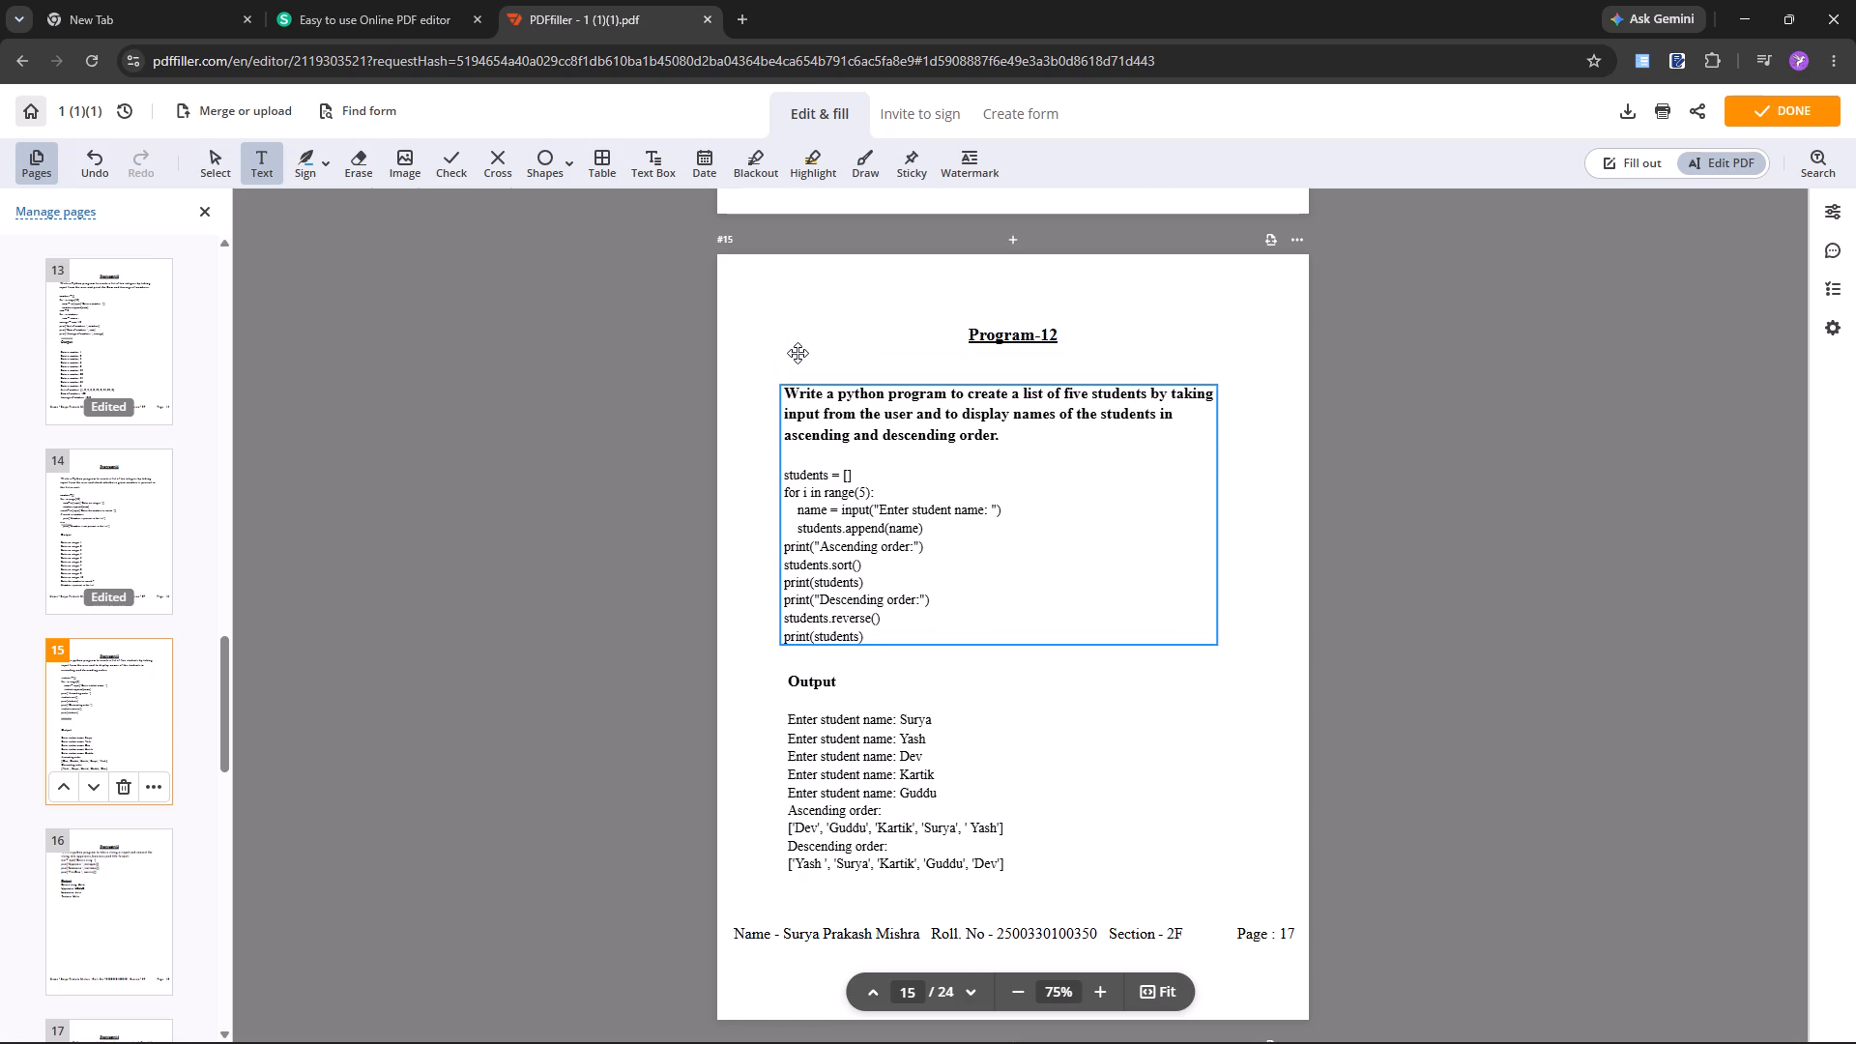
{"action": "left_click_drag", "start_coordinate": [797, 353], "coordinate": [797, 357]}
{"action": "left_click", "coordinate": [609, 507]}
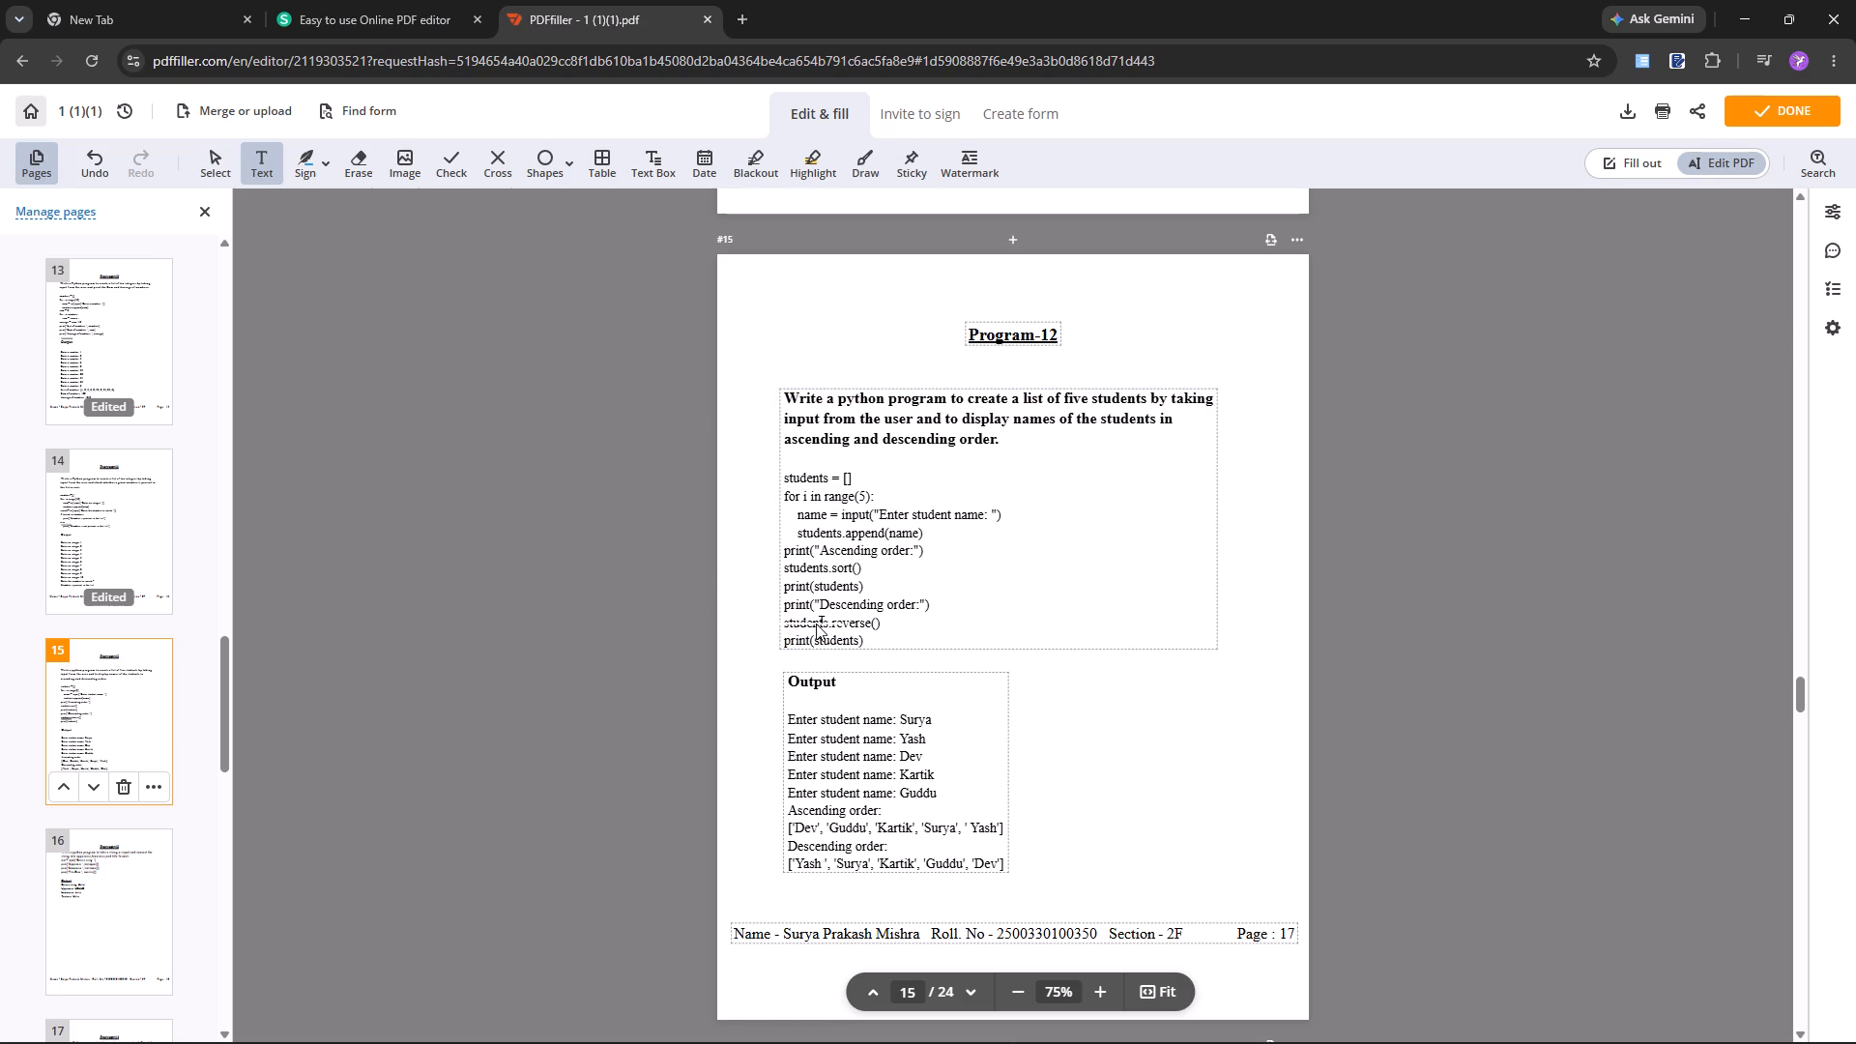
Nudge the Program-12 question-and-code block slightly further down and line up its left edge with the Output block.
{"action": "left_click", "coordinate": [820, 426]}
{"action": "left_click", "coordinate": [800, 430]}
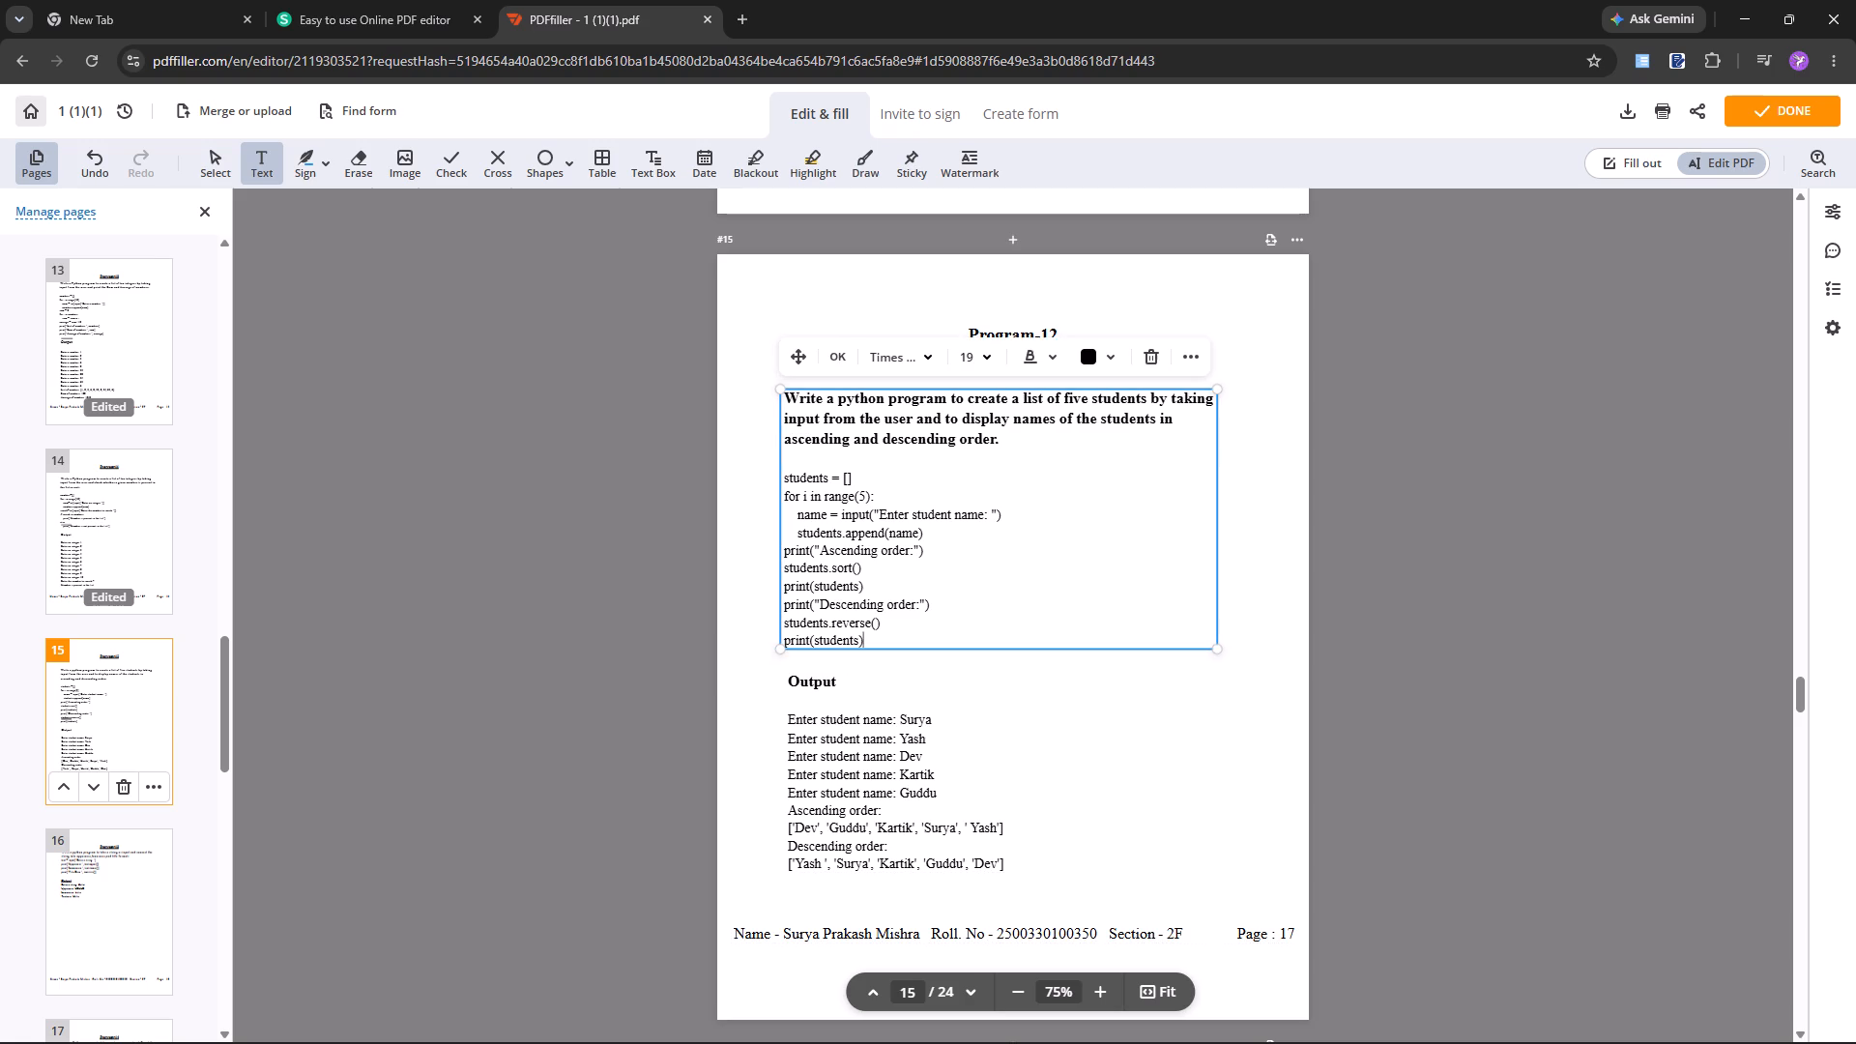
{"action": "left_click", "coordinate": [797, 357]}
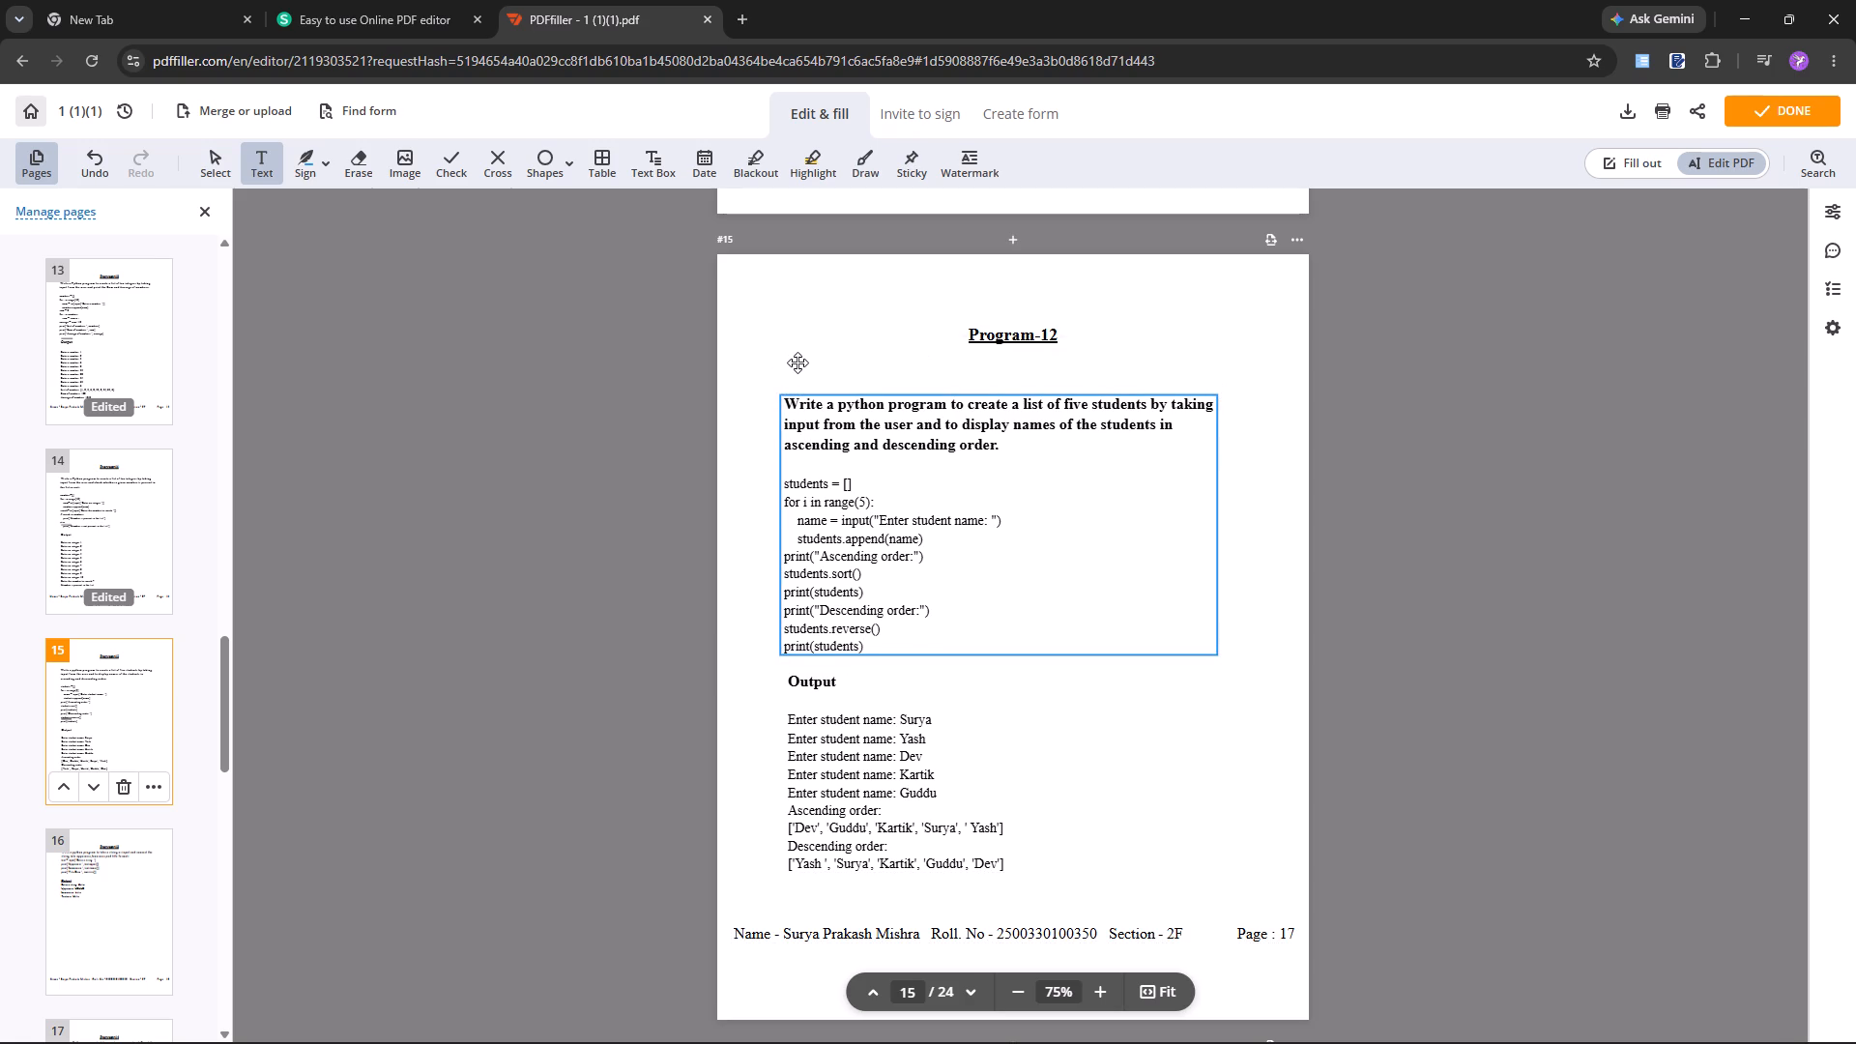
{"action": "left_click", "coordinate": [566, 434]}
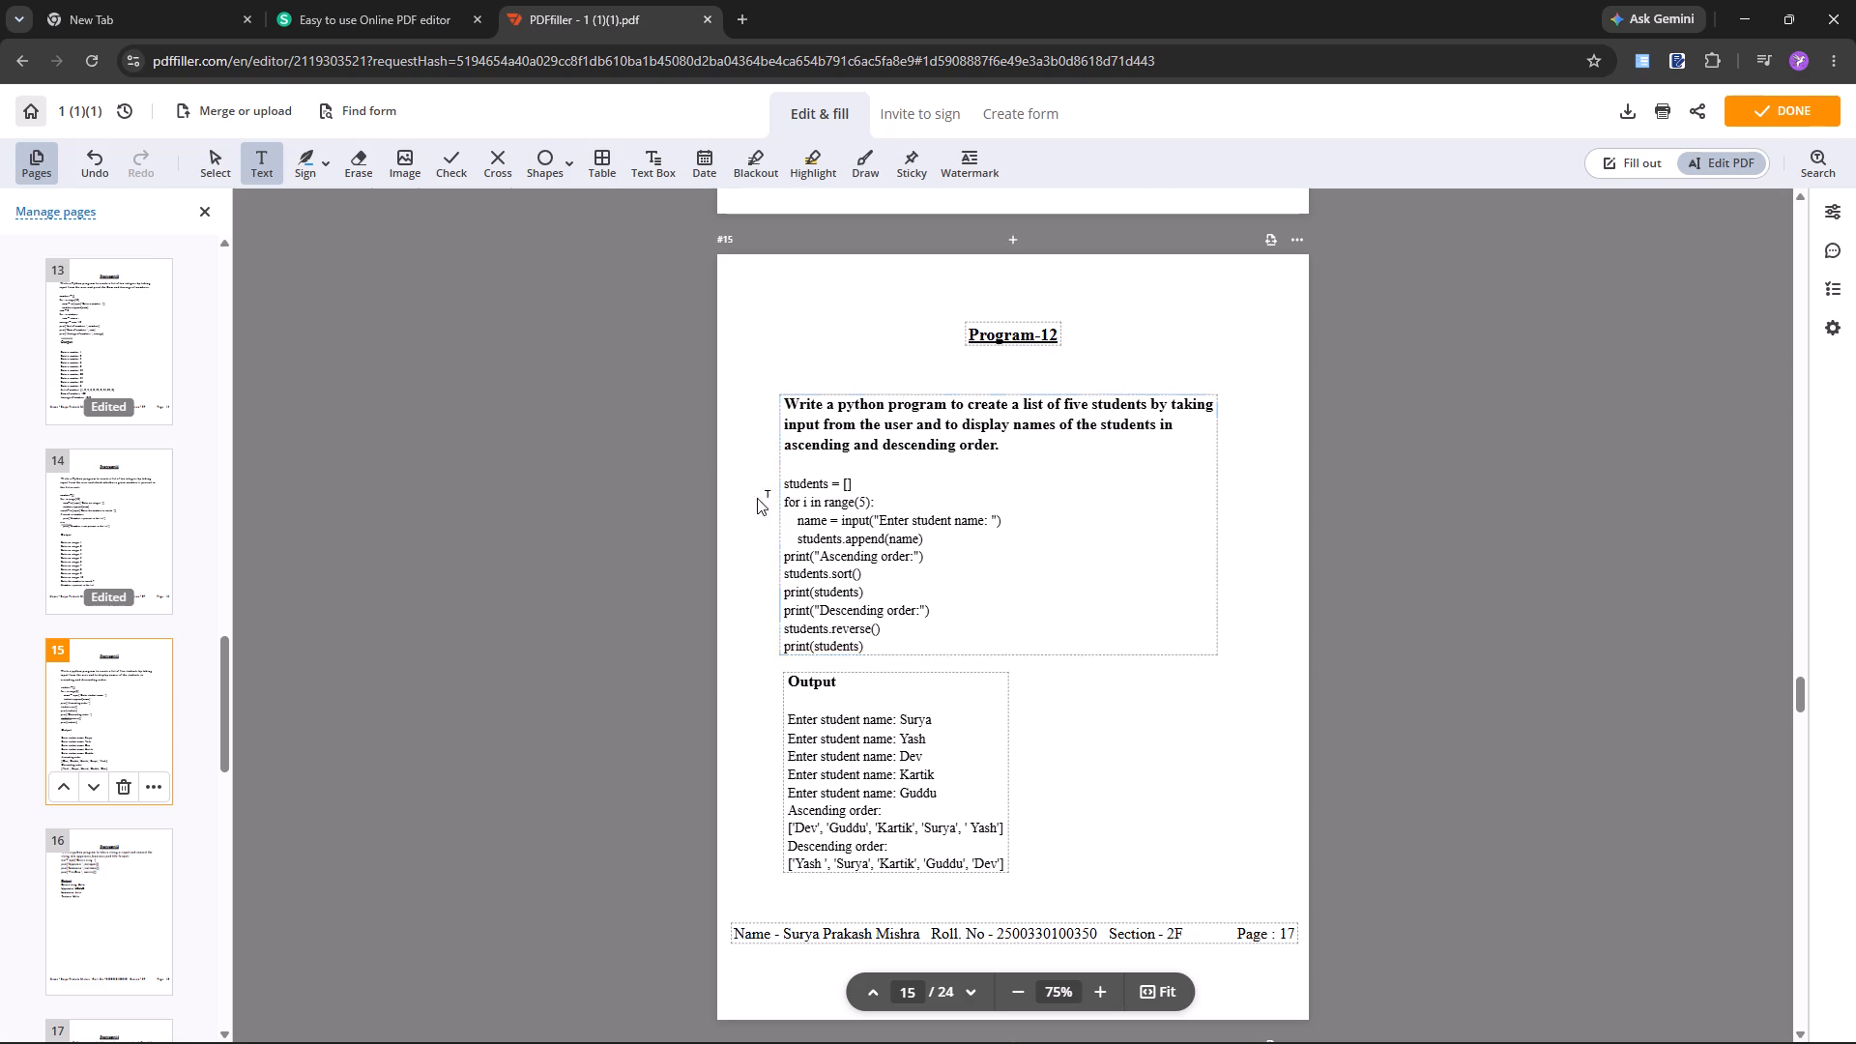
{"action": "left_click", "coordinate": [806, 517]}
{"action": "left_click", "coordinate": [806, 517]}
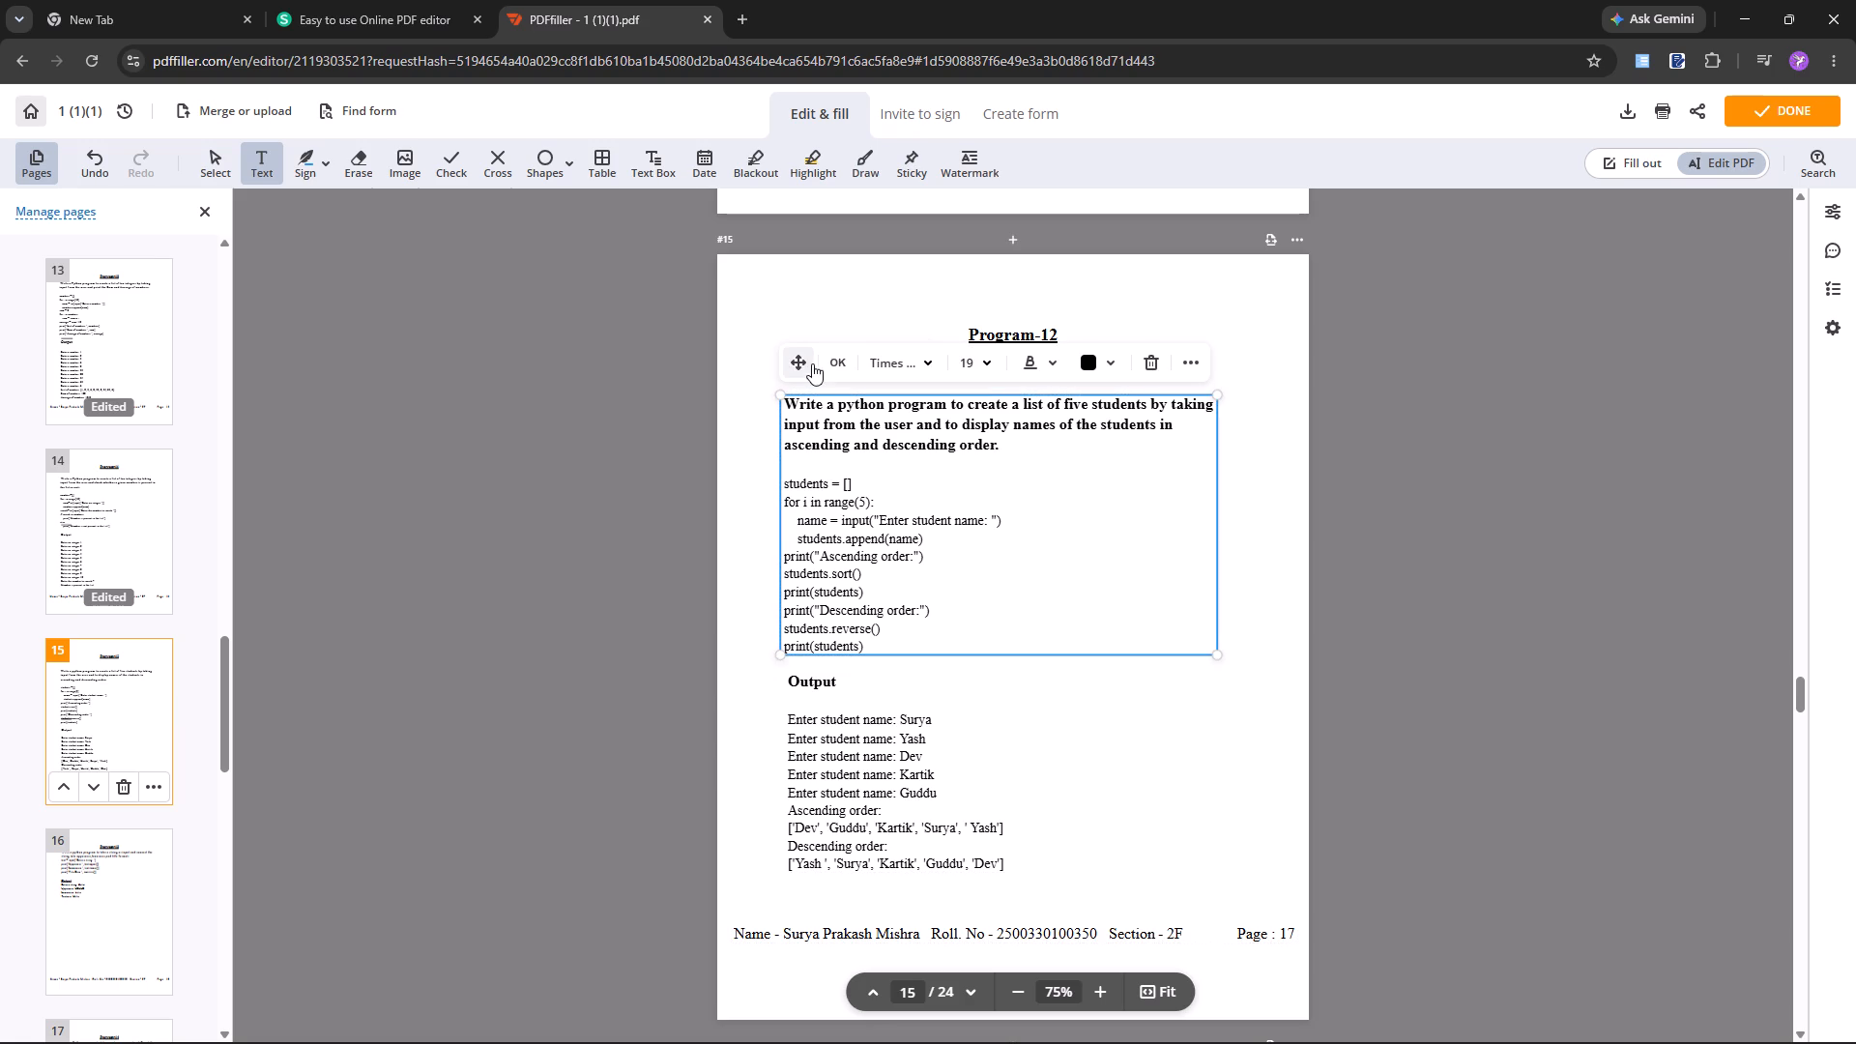
{"action": "left_click", "coordinate": [801, 359]}
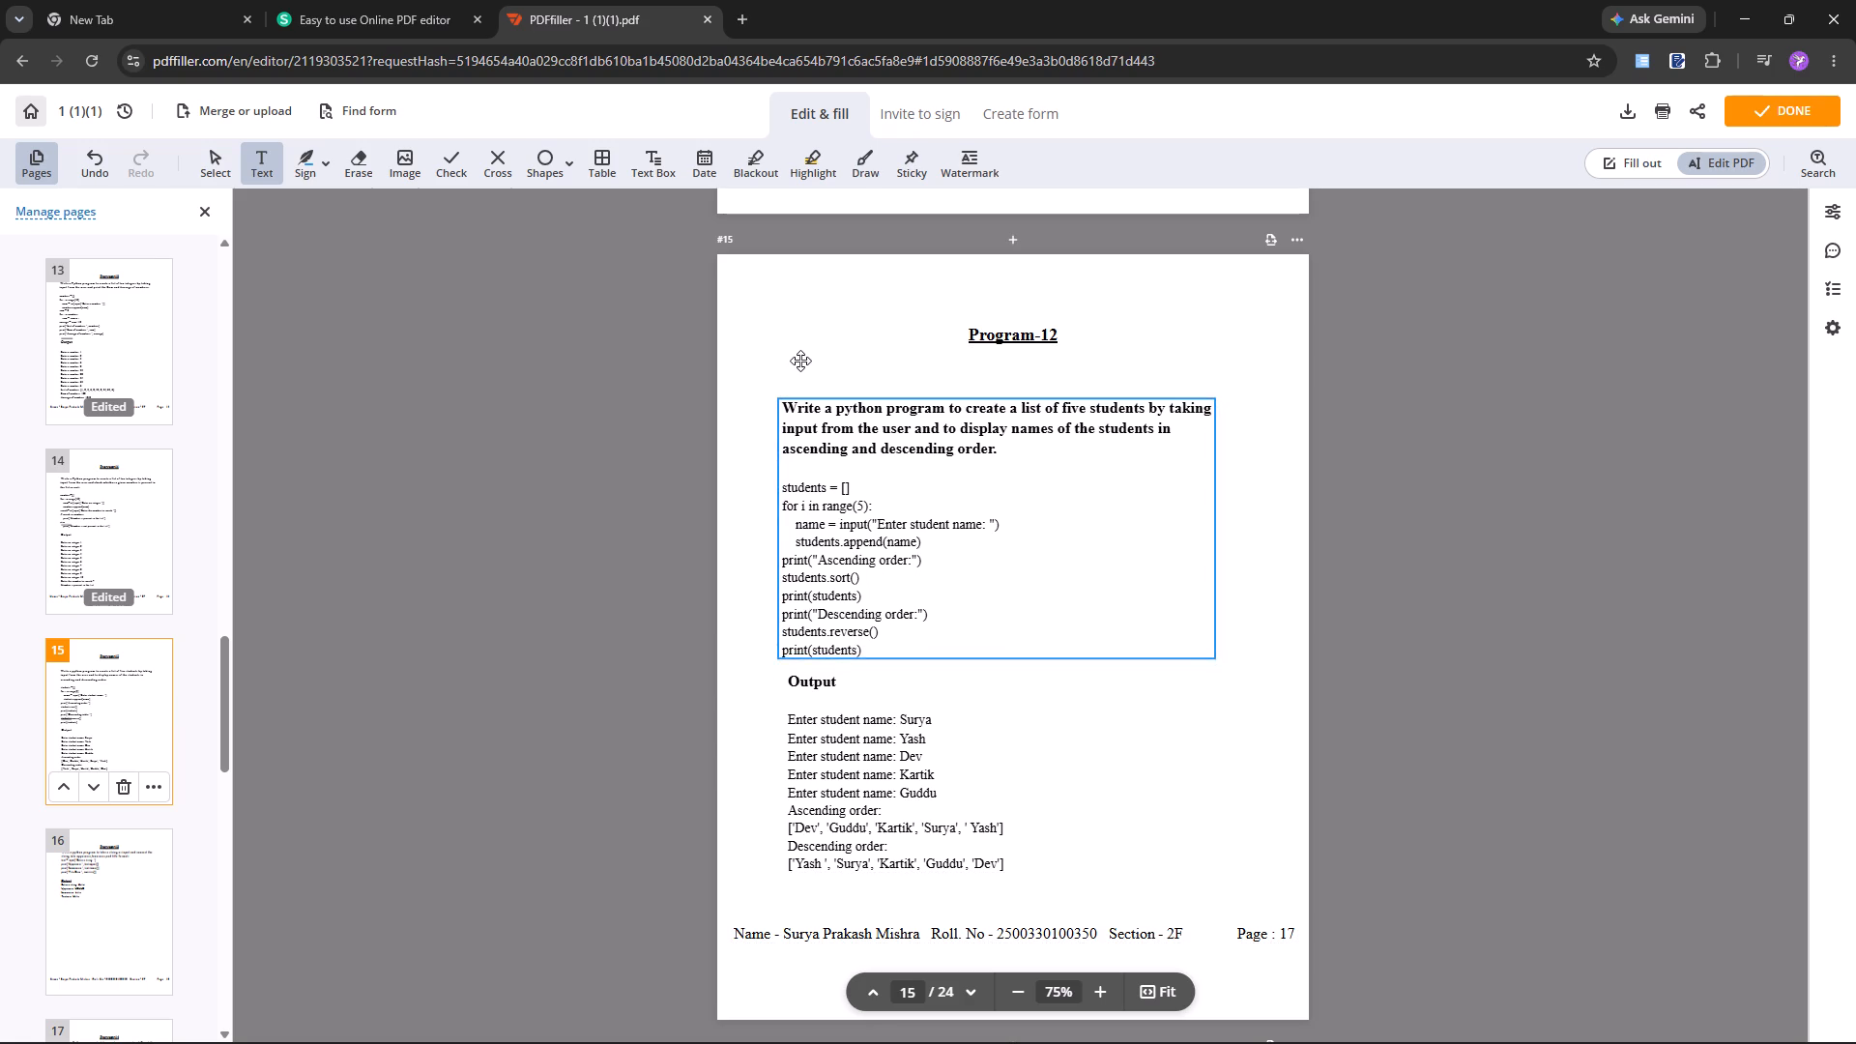
{"action": "left_click", "coordinate": [461, 387]}
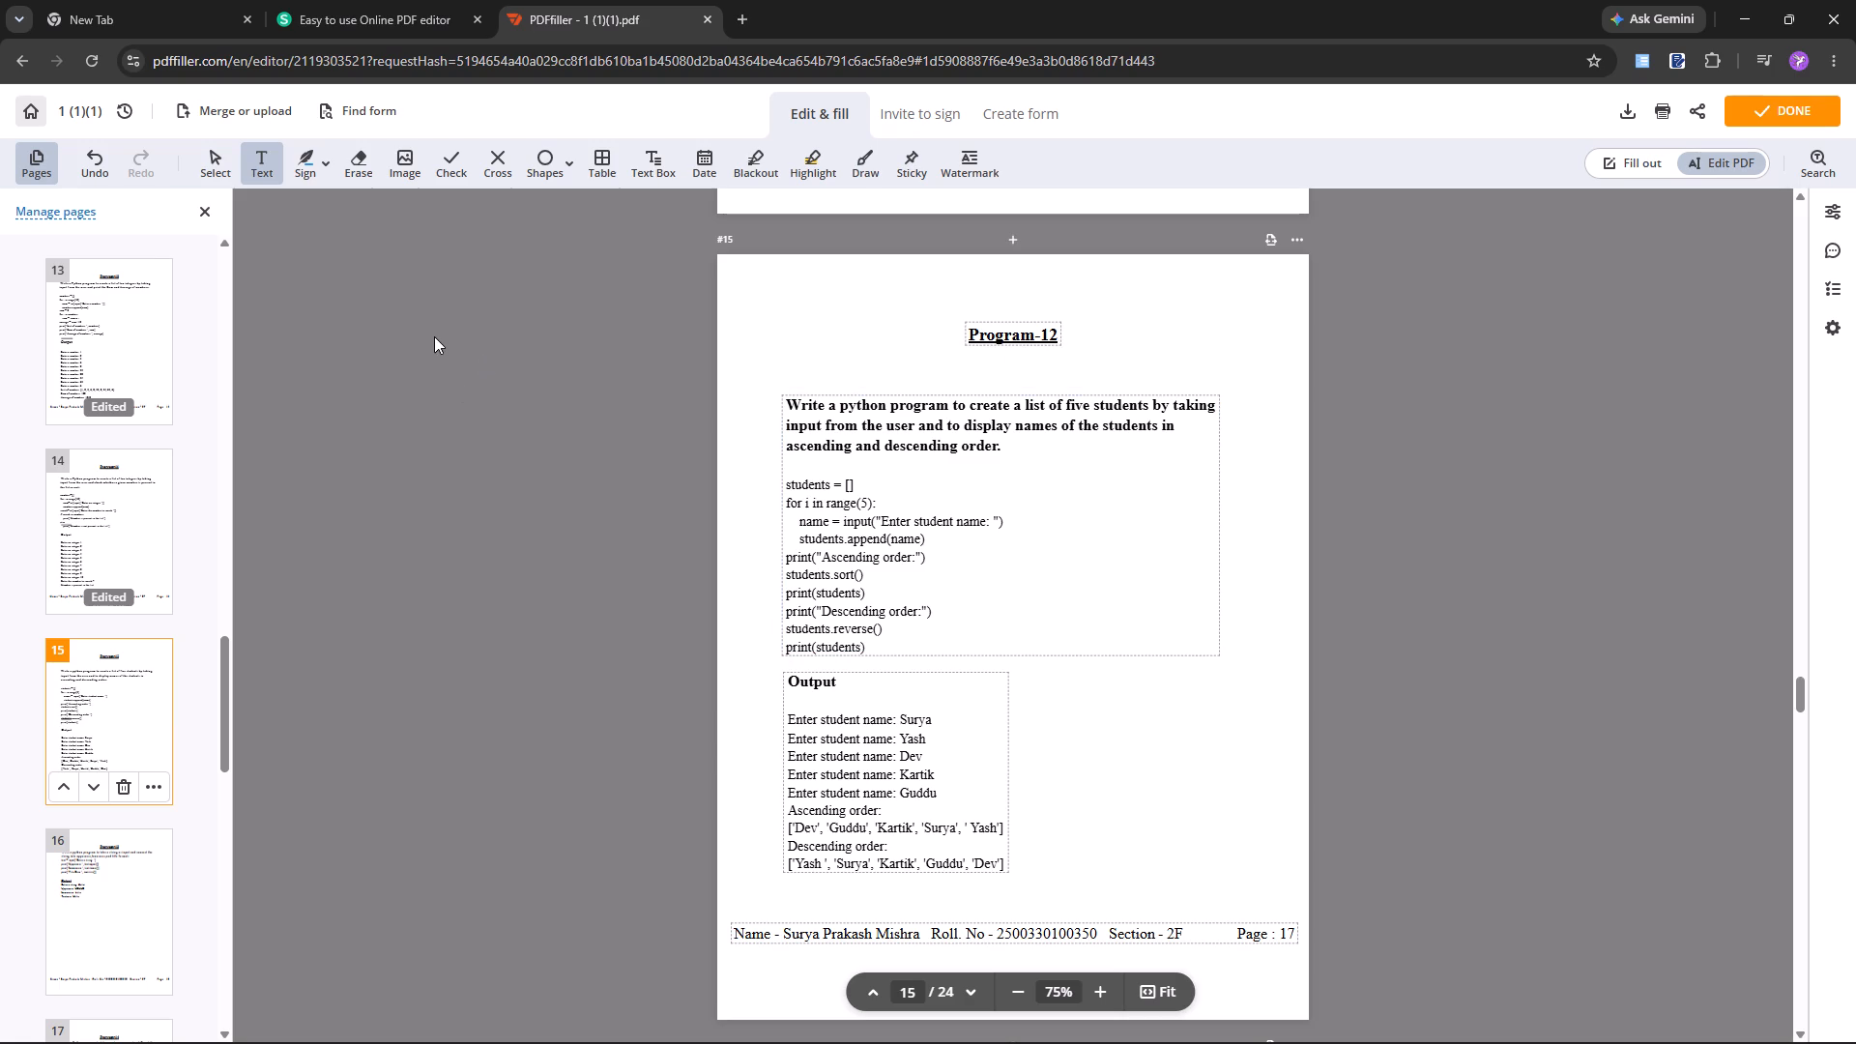
Insert a blank line between the Program-13 question and its code, and another below that page's Output heading.
{"action": "scroll", "coordinate": [478, 380], "scroll_direction": "down", "scroll_amount": 8}
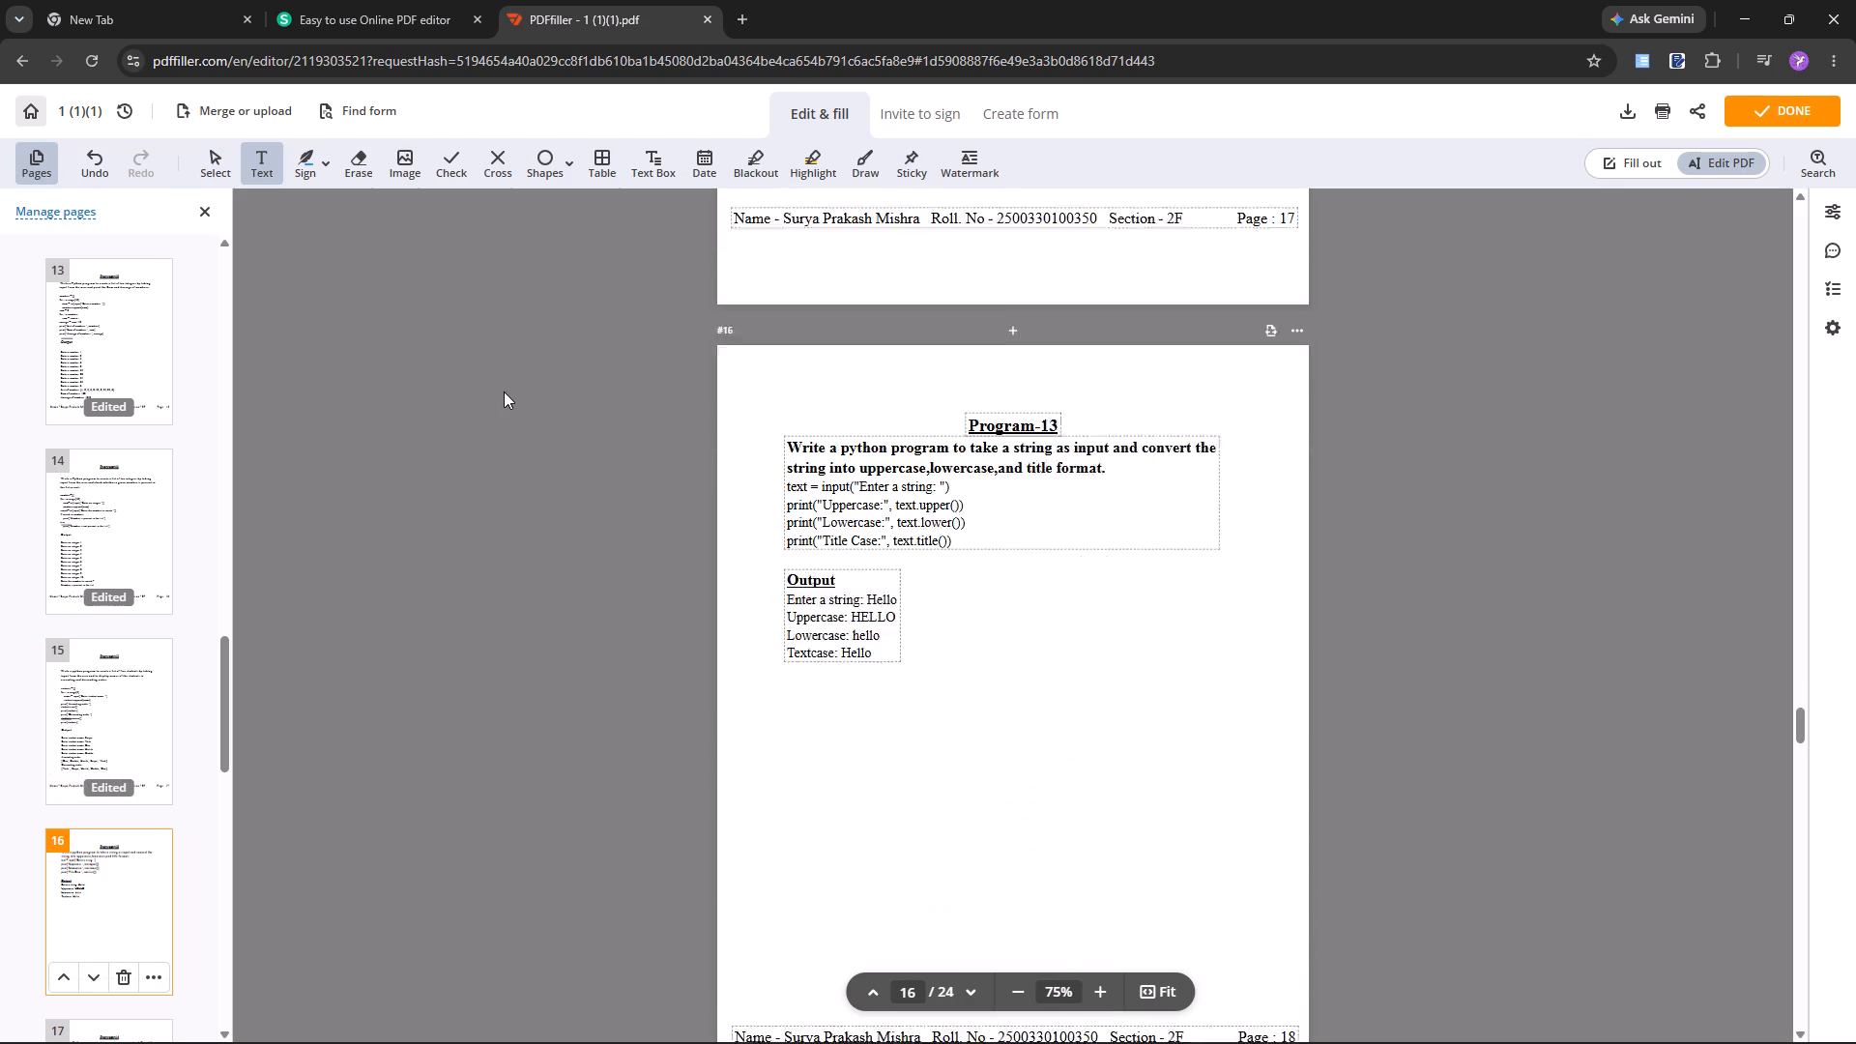
{"action": "left_click", "coordinate": [1116, 400]}
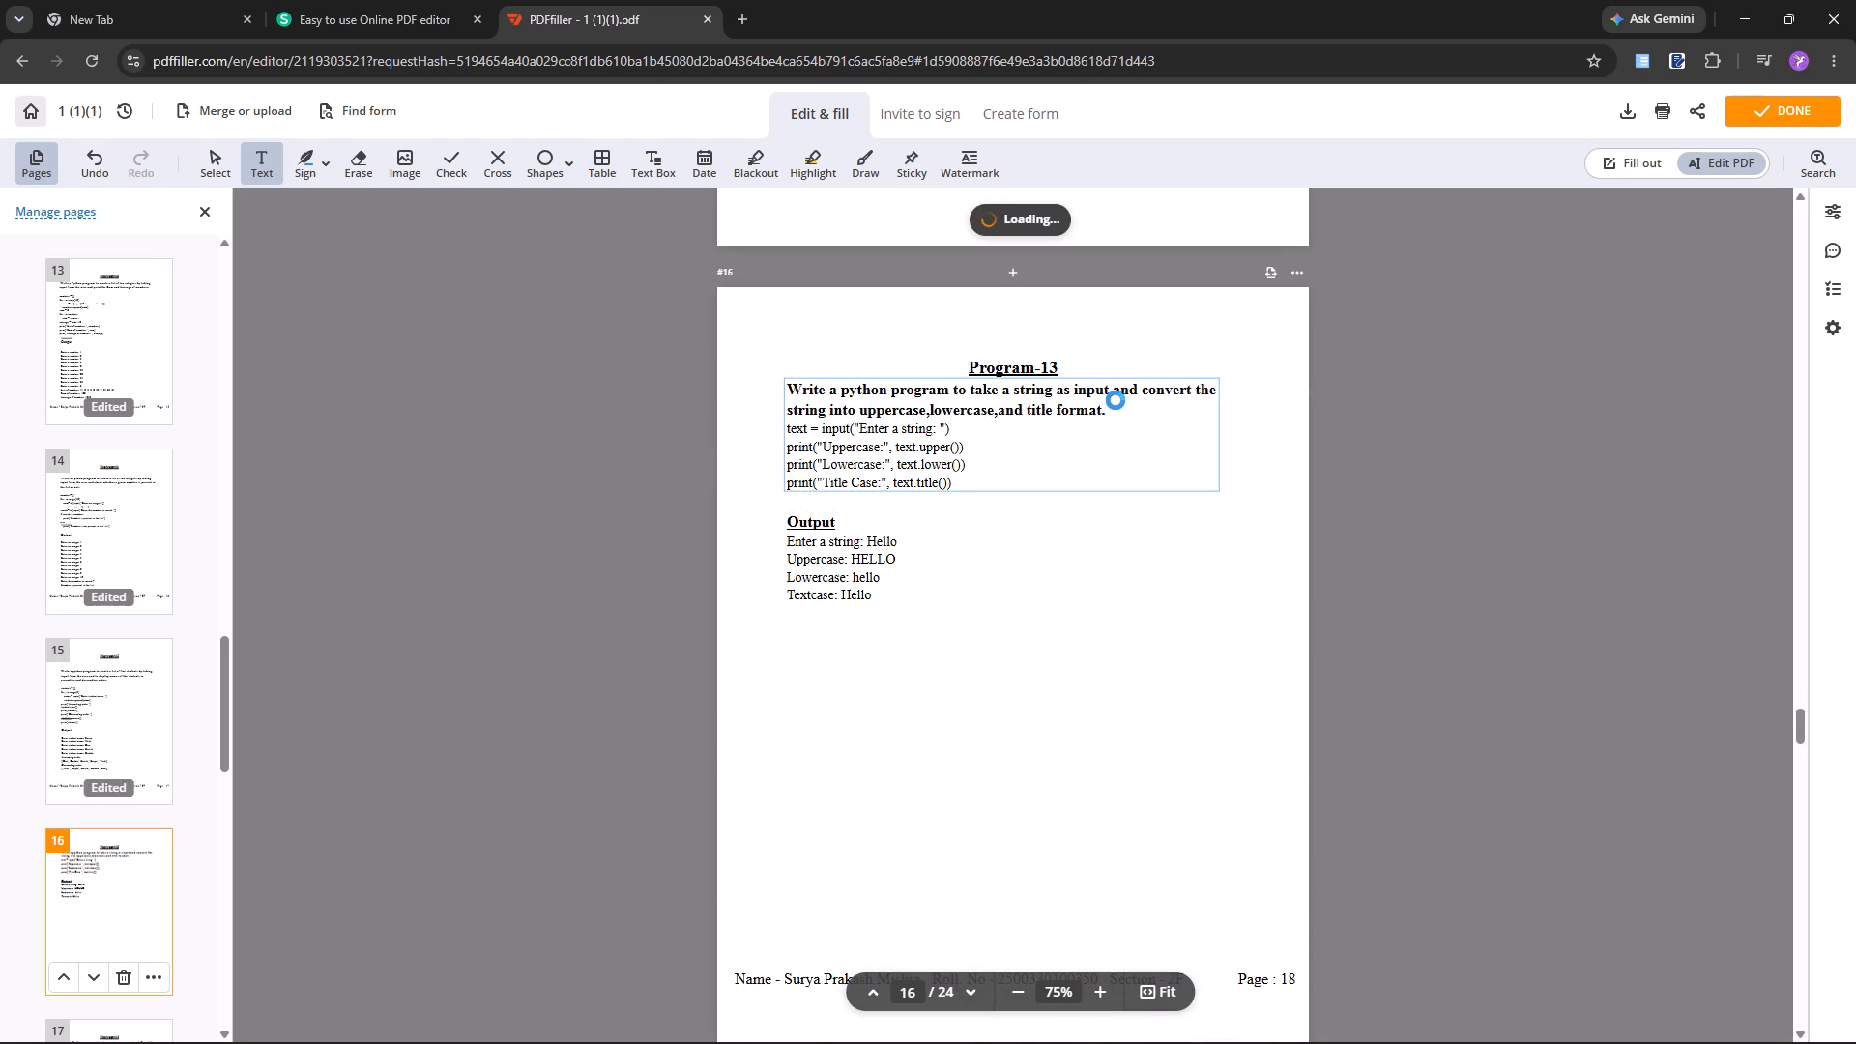
{"action": "left_click", "coordinate": [1111, 411]}
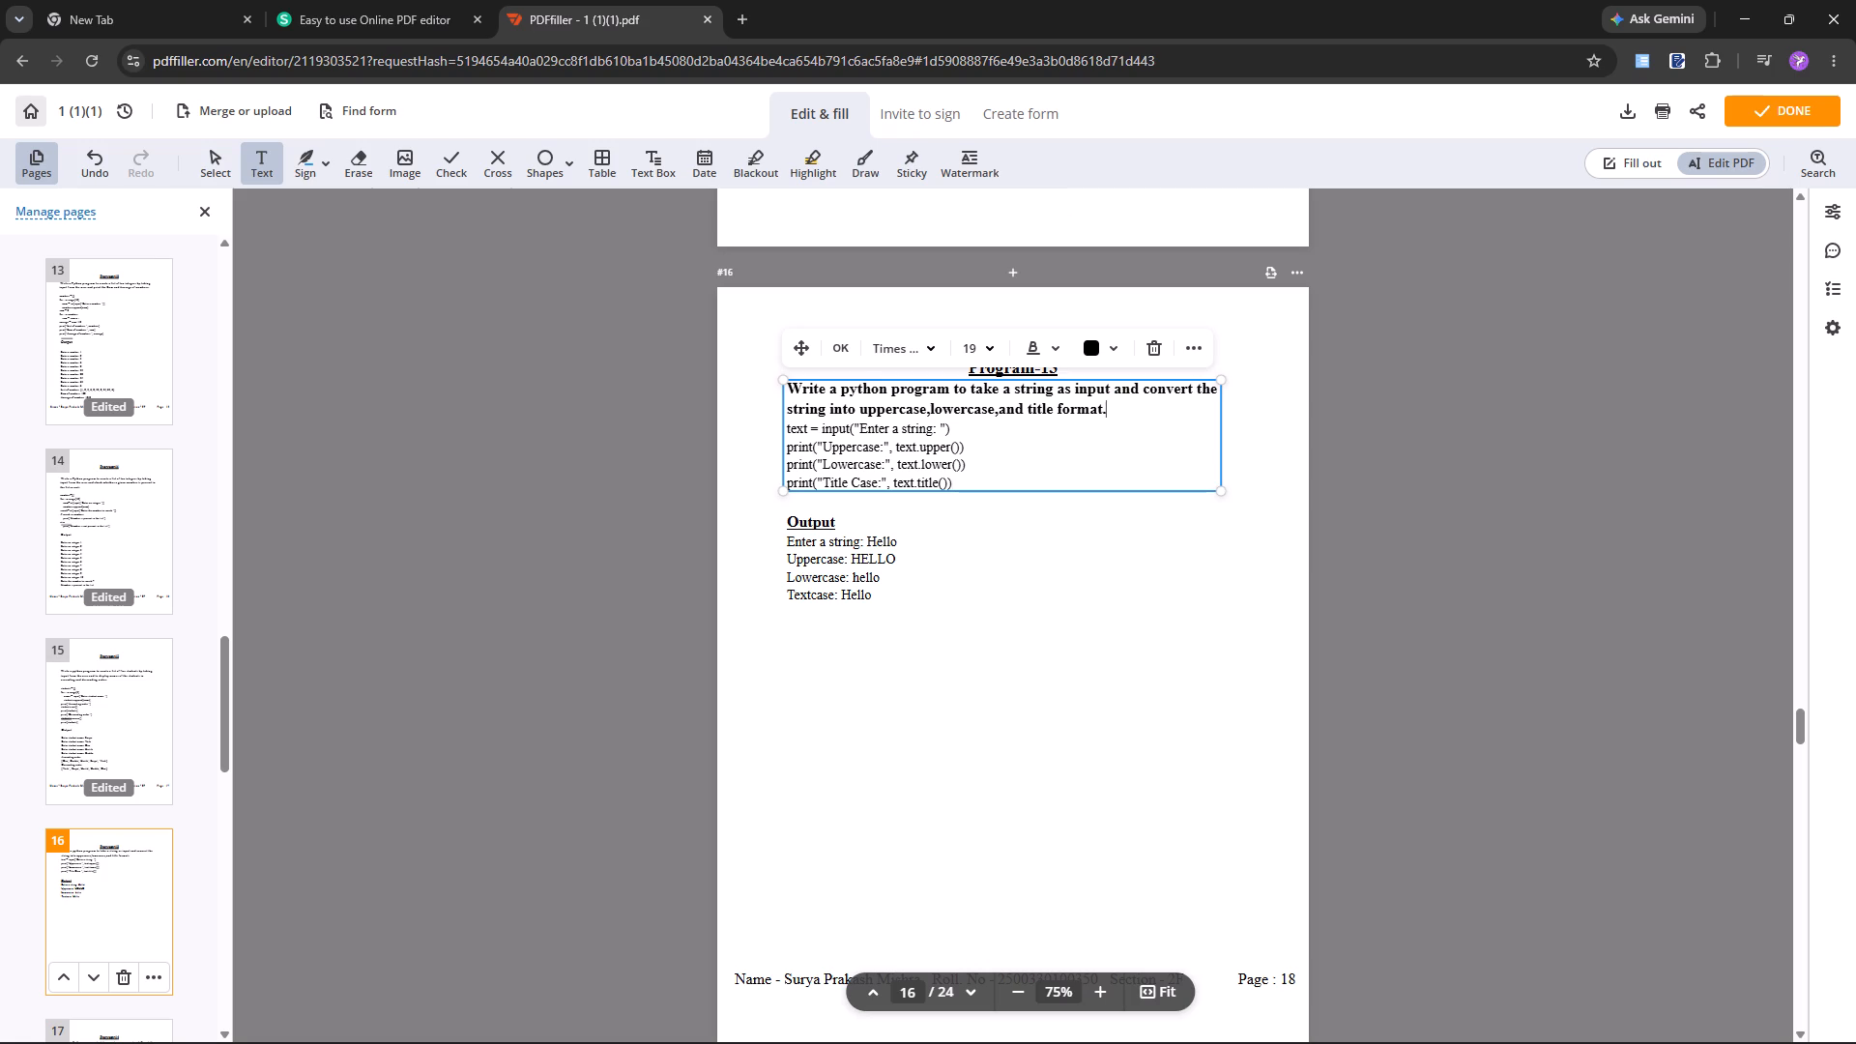
{"action": "key", "text": "Return"}
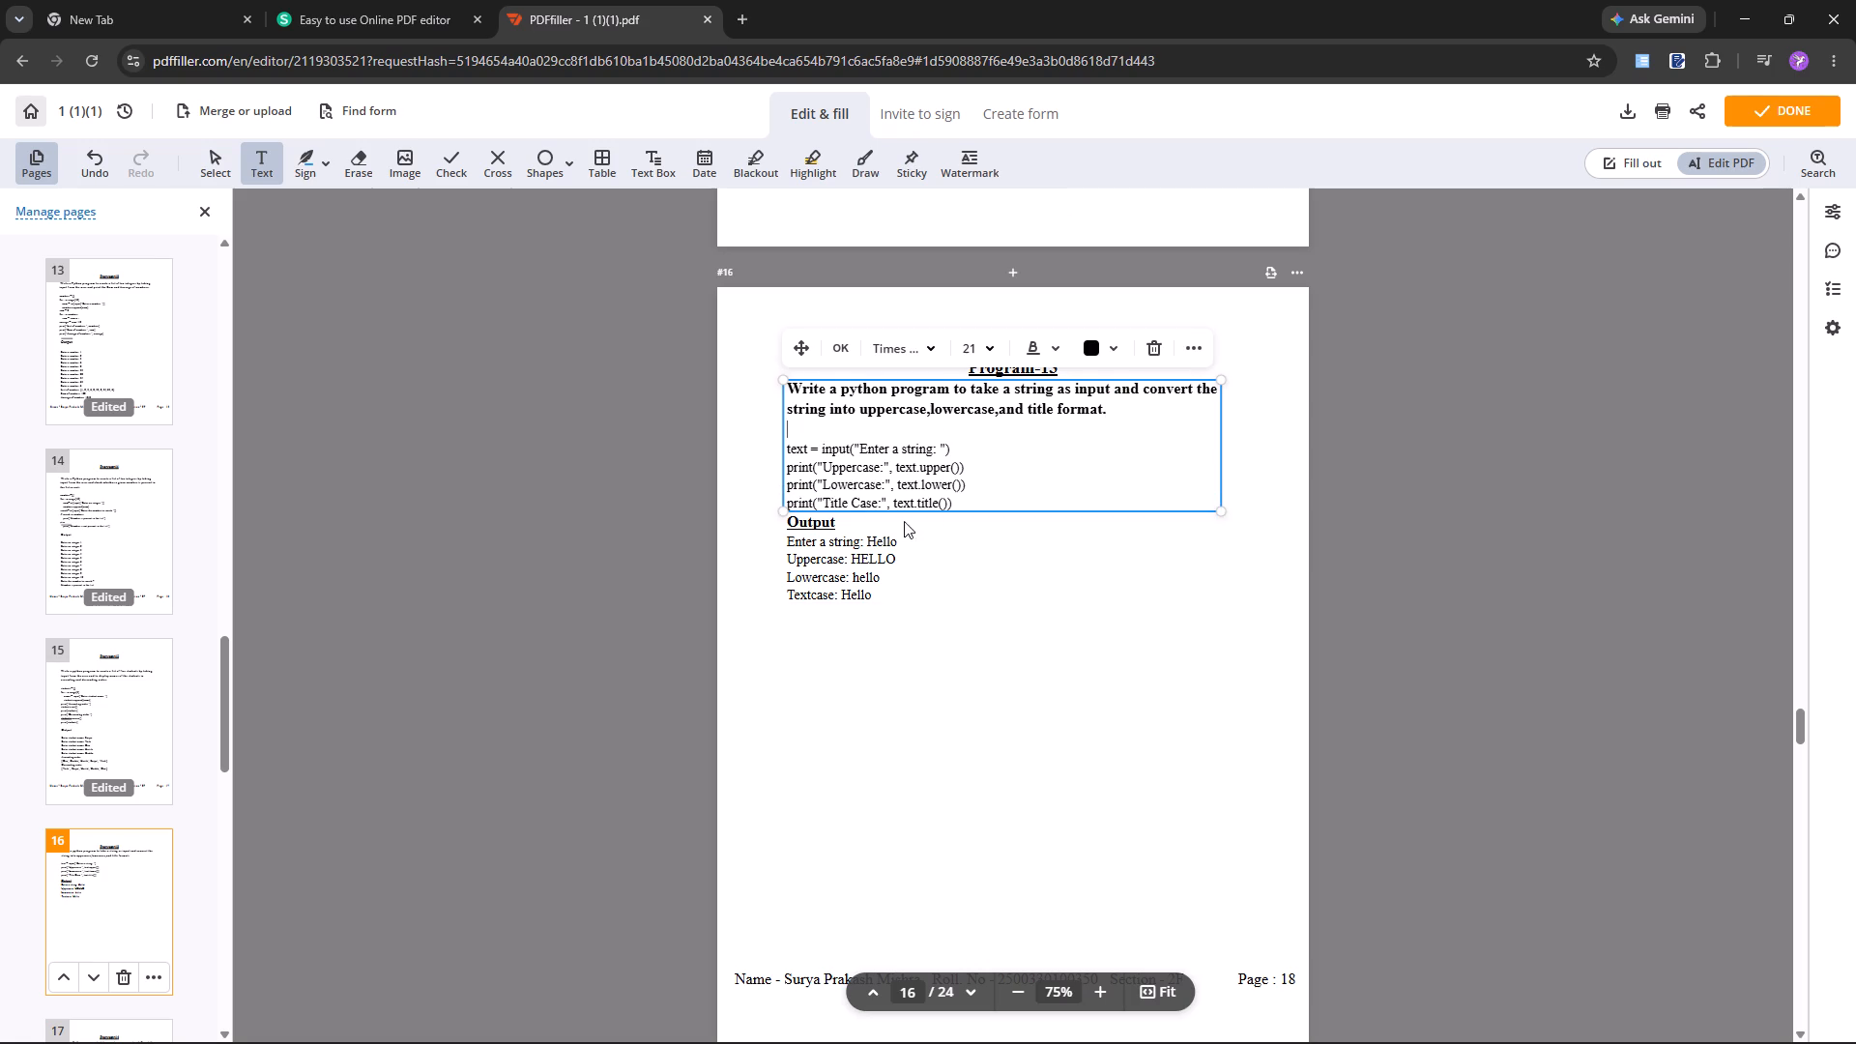
{"action": "left_click", "coordinate": [841, 518]}
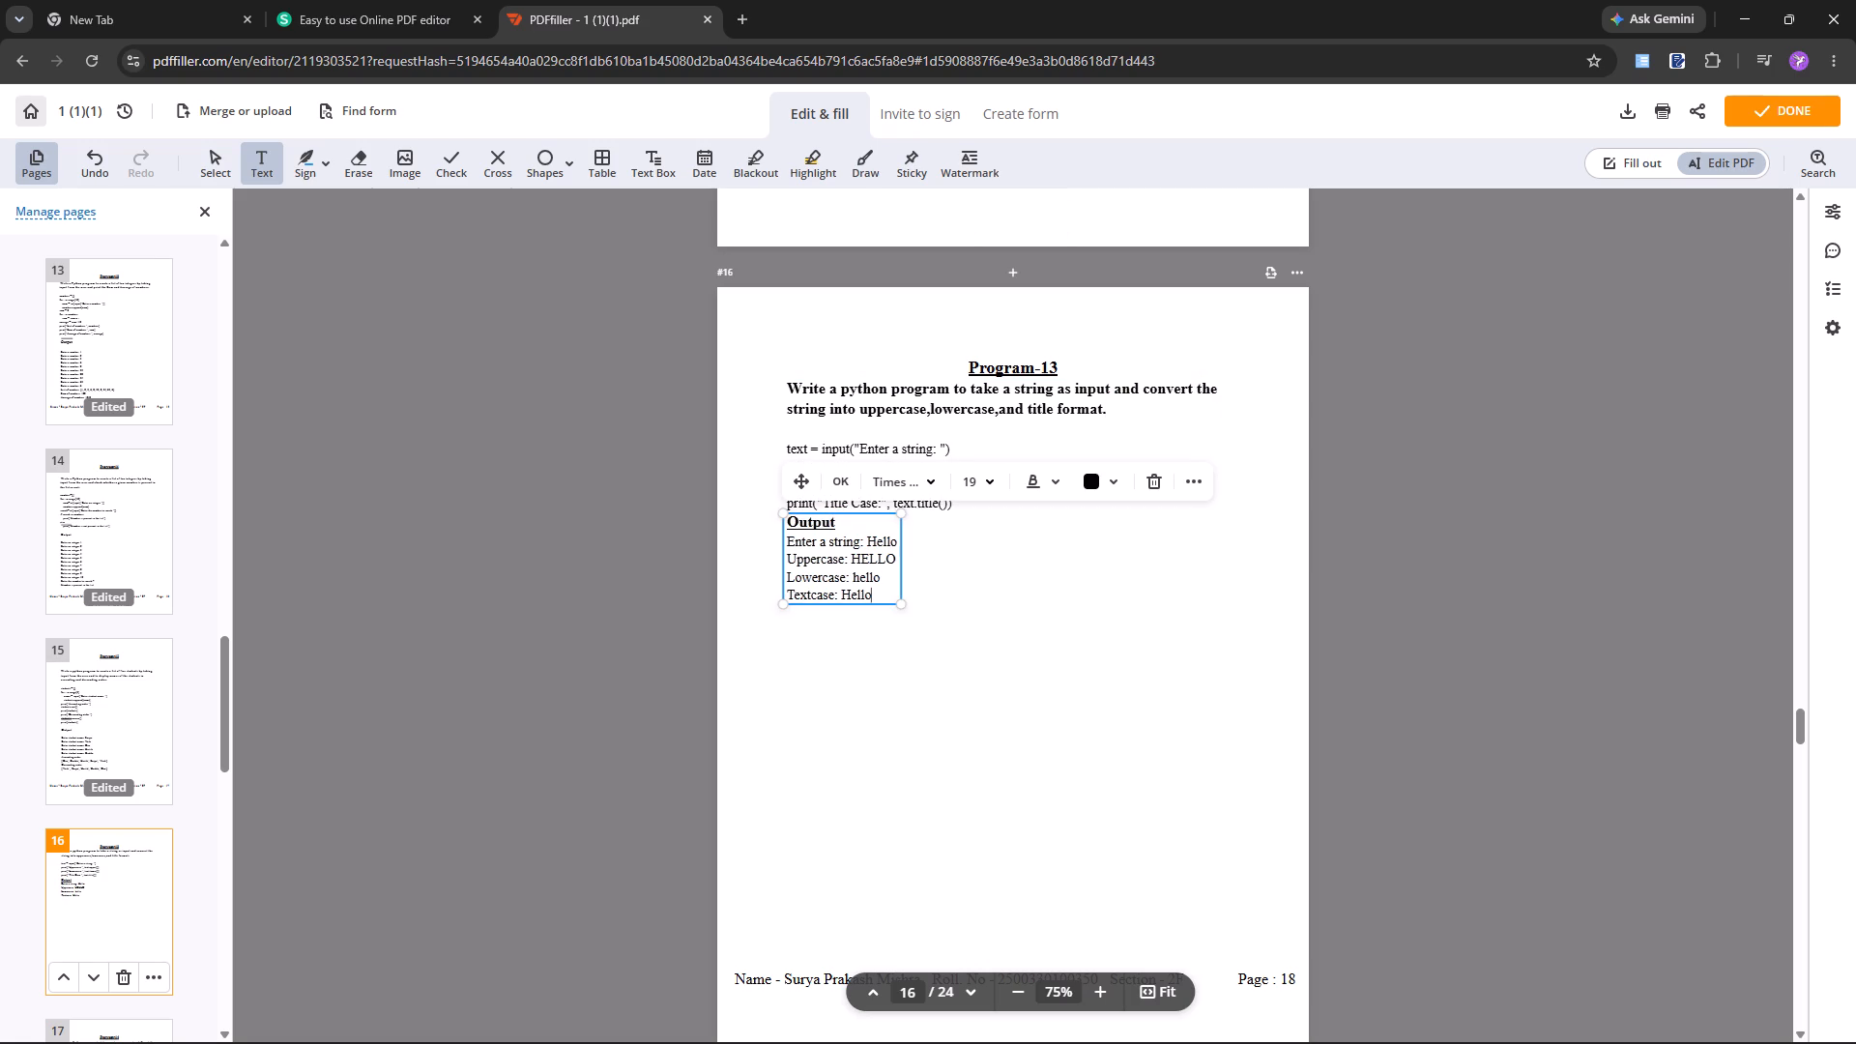
{"action": "left_click", "coordinate": [844, 518]}
{"action": "key", "text": "Return"}
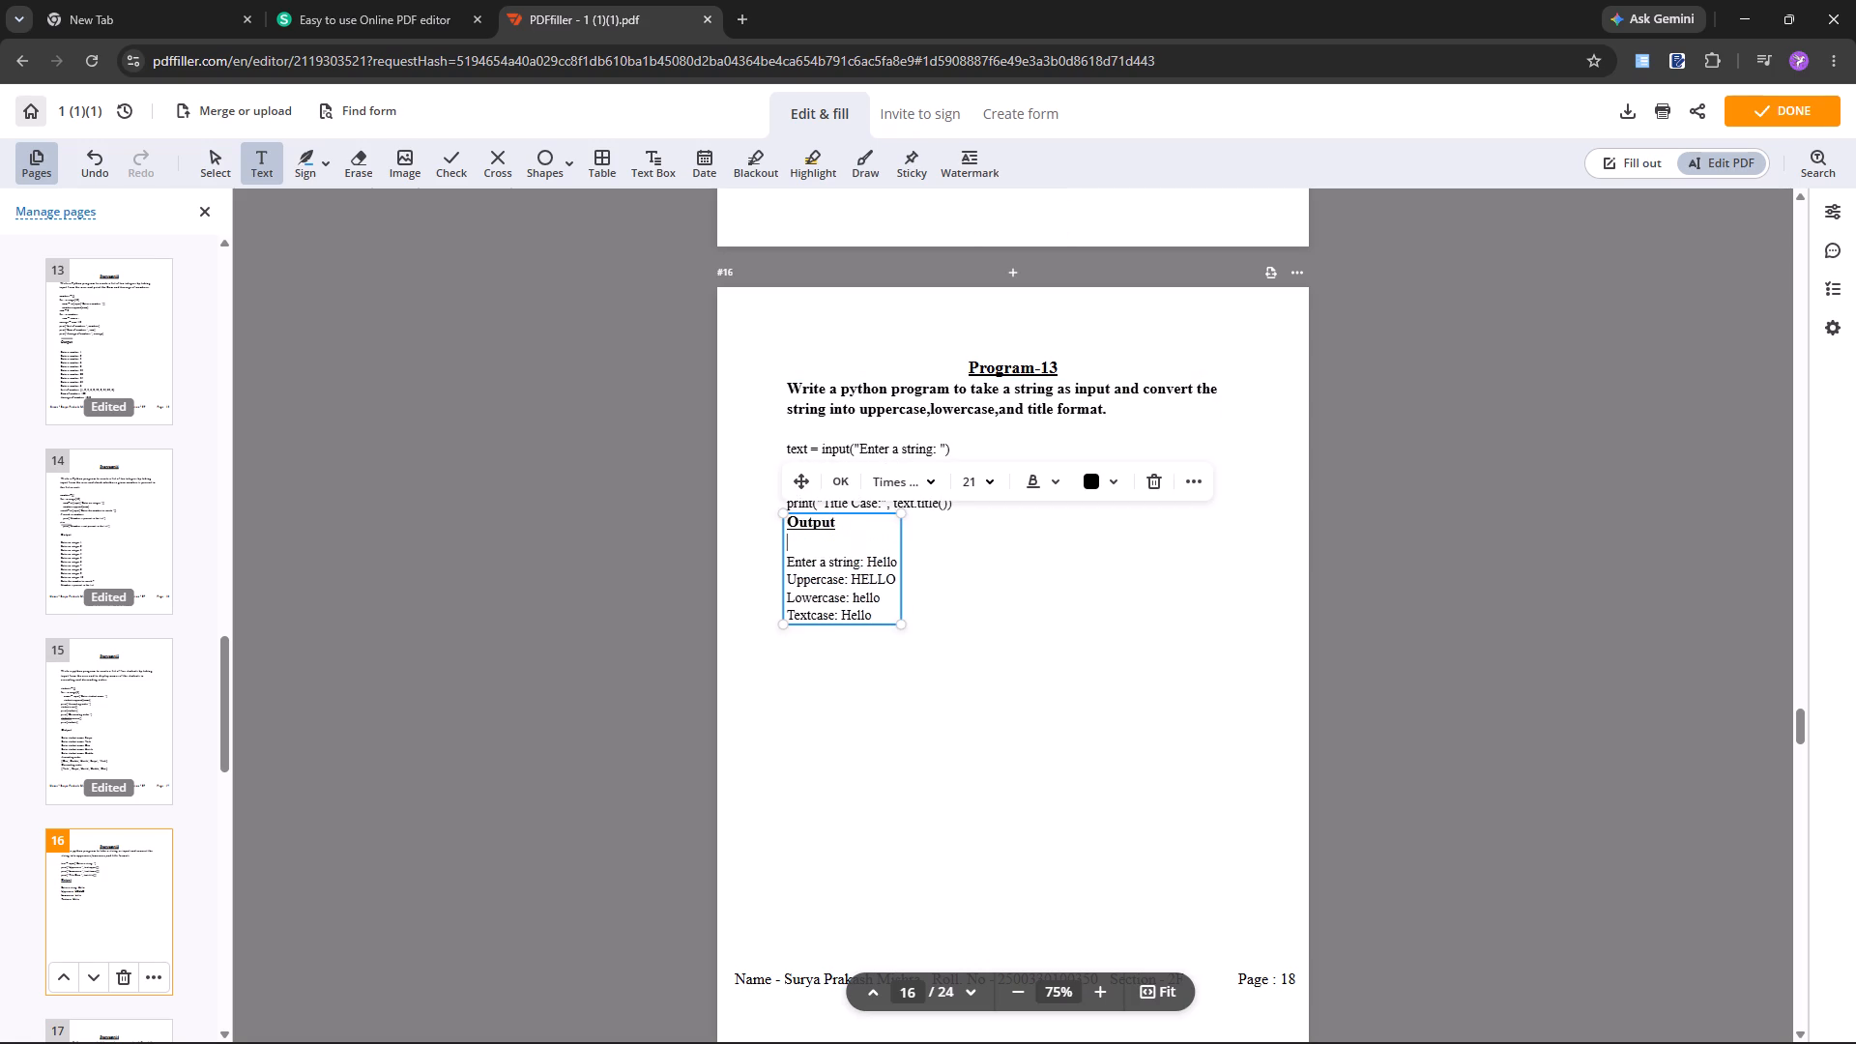
Move the Program-13 Output block straight down, leaving a wide gap below the last print line and keeping its left alignment.
{"action": "left_click_drag", "start_coordinate": [797, 478], "coordinate": [804, 600]}
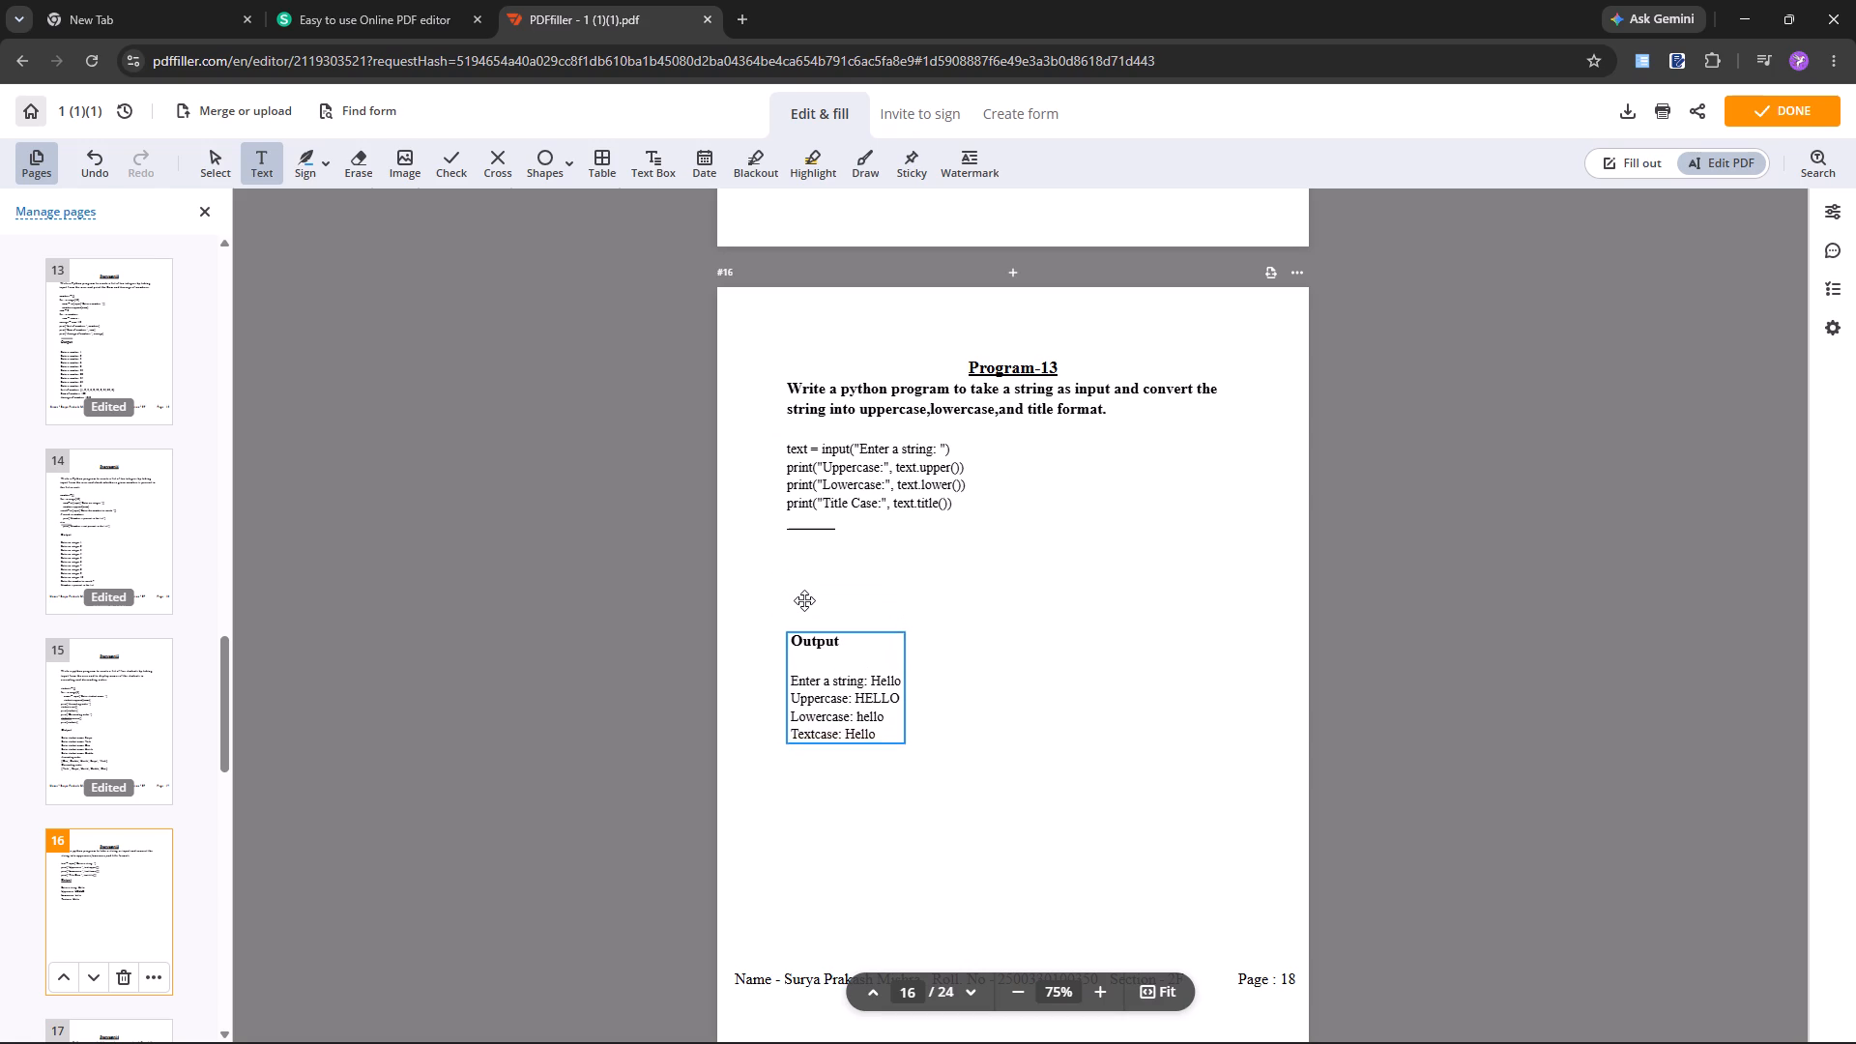
{"action": "left_click_drag", "start_coordinate": [804, 600], "coordinate": [798, 598]}
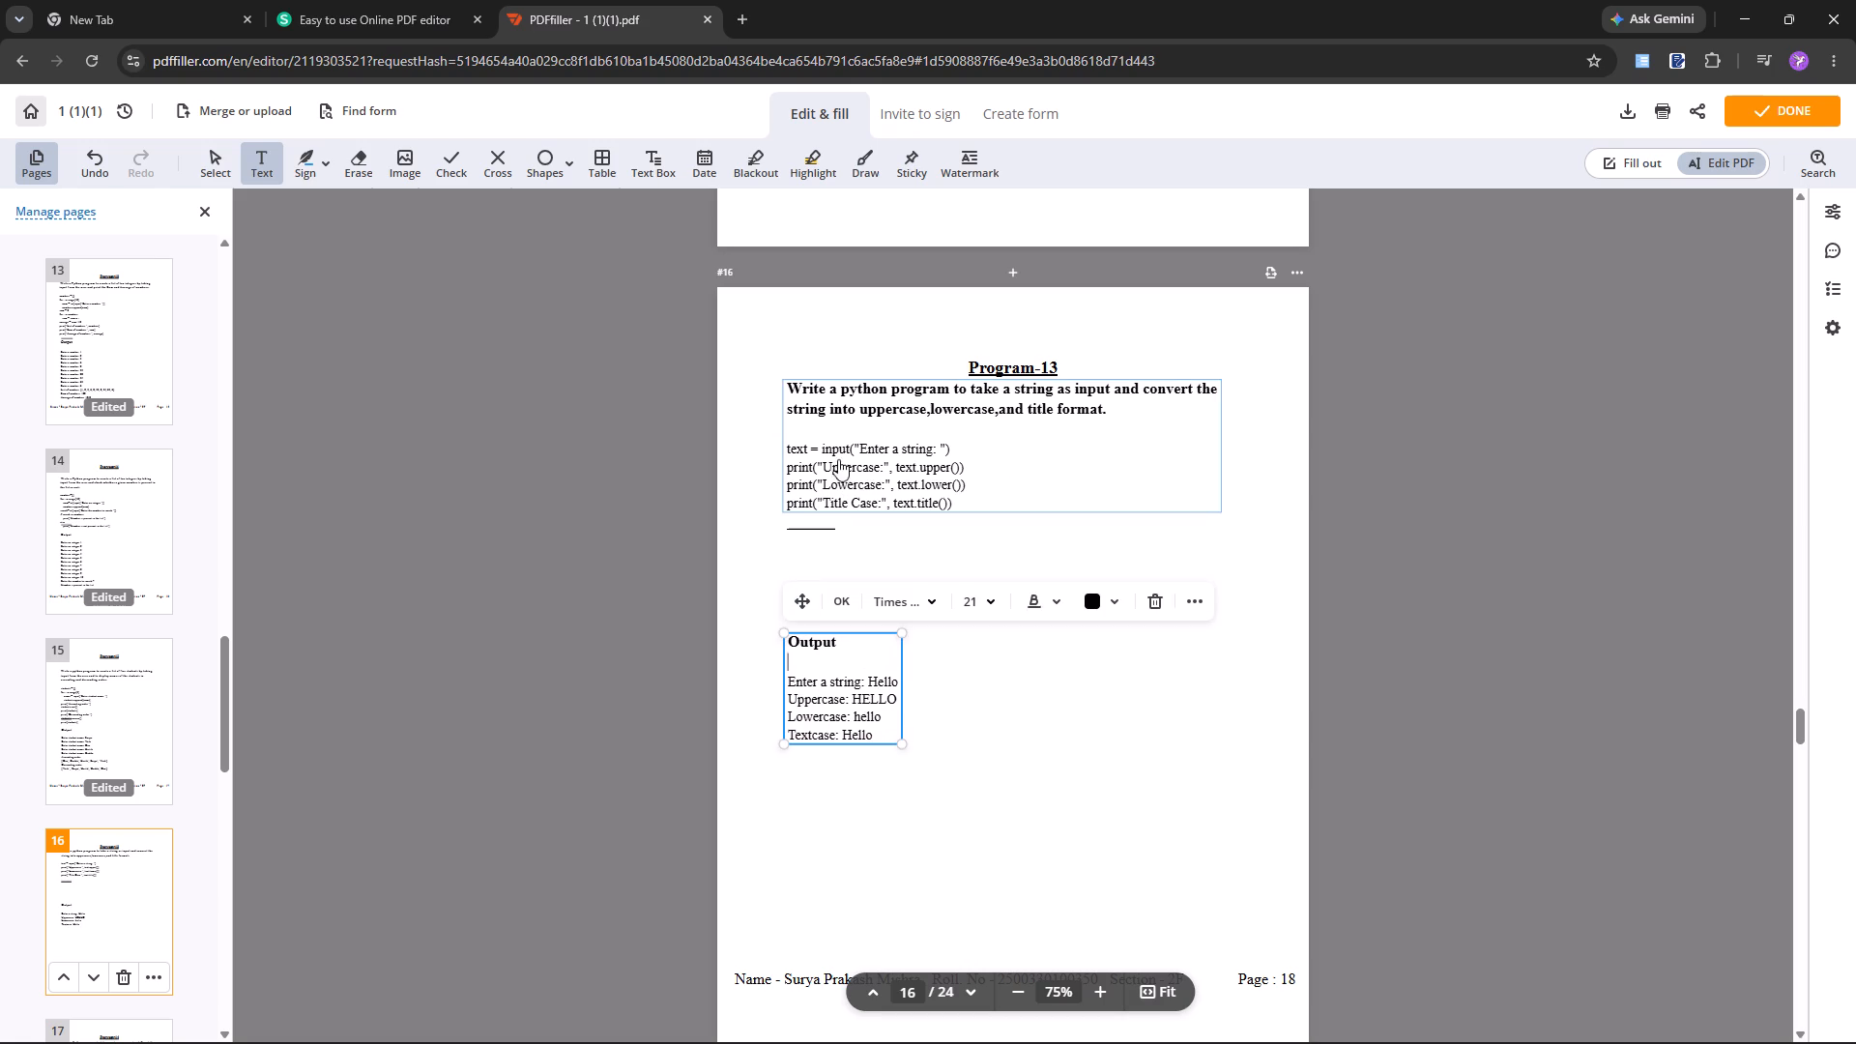
Move the Program-13 question-and-code block down to leave a gap below the title, aligned with the left edge of the Output block.
{"action": "left_click", "coordinate": [838, 448]}
{"action": "left_click", "coordinate": [840, 447]}
{"action": "left_click_drag", "start_coordinate": [797, 352], "coordinate": [791, 433]}
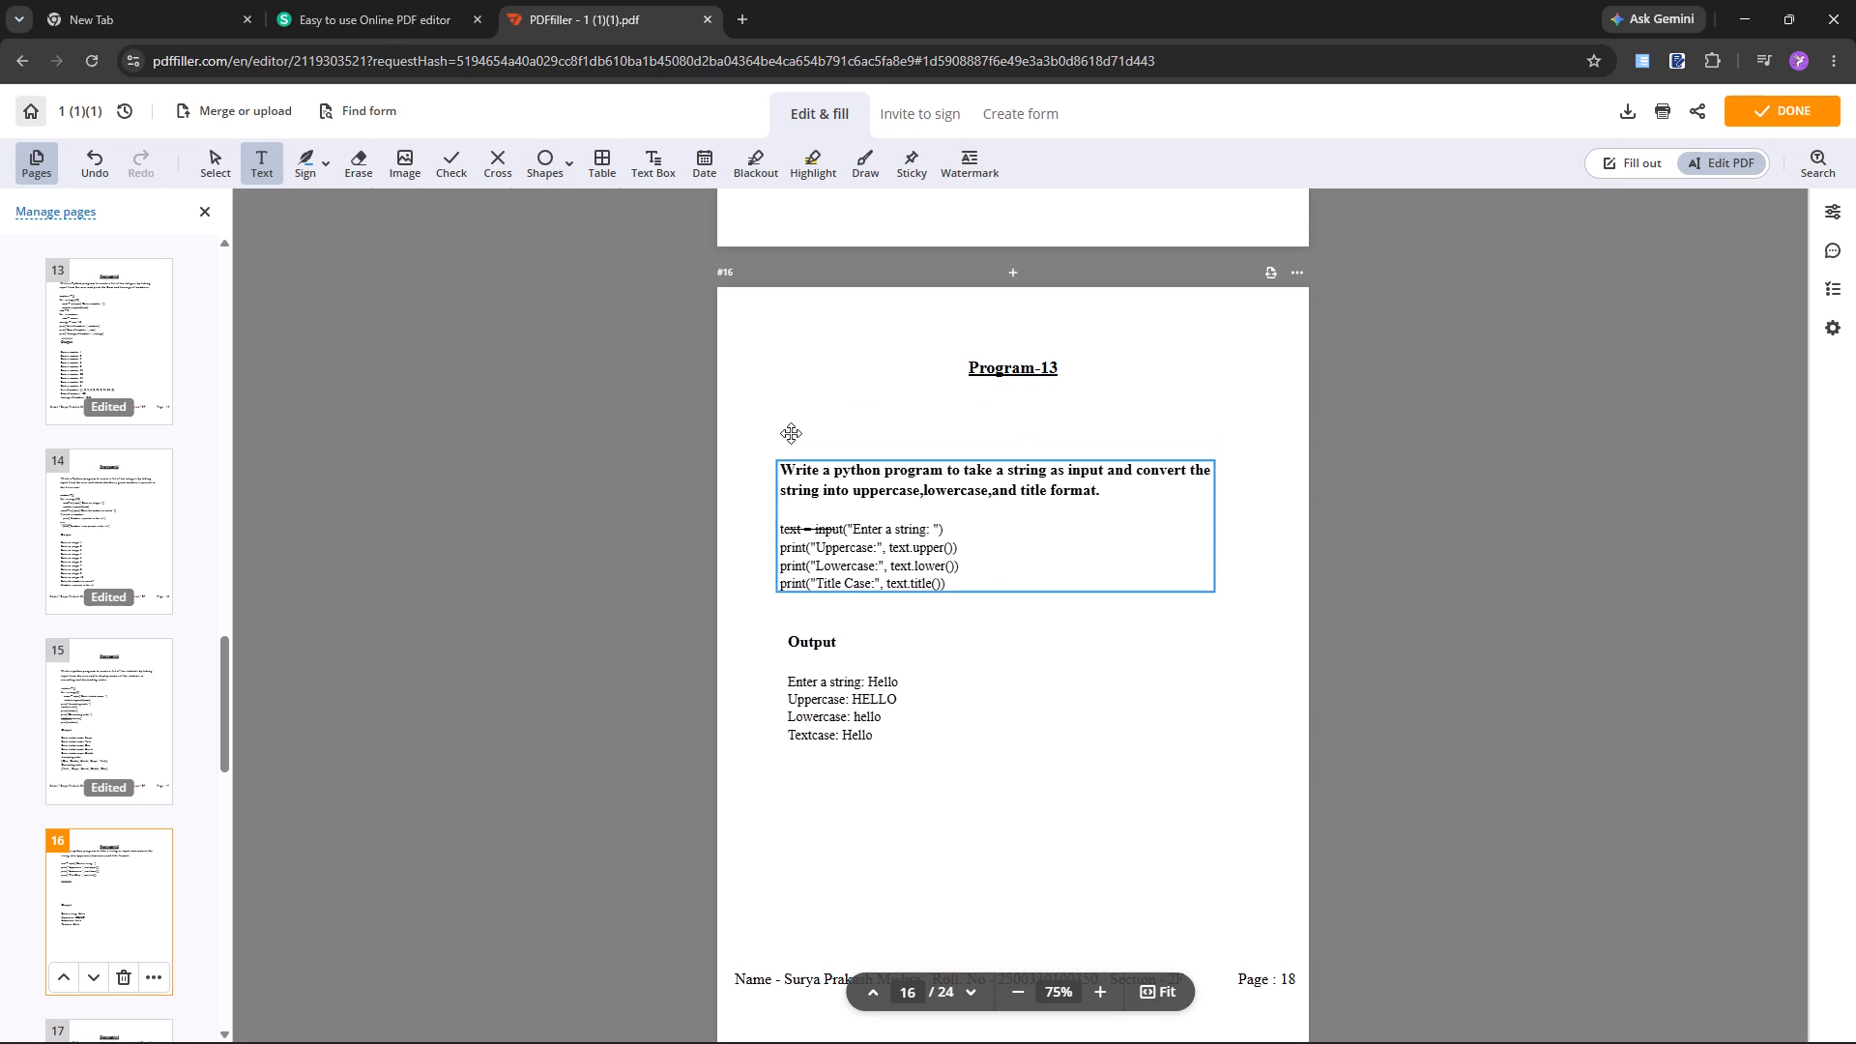
{"action": "left_click_drag", "start_coordinate": [791, 433], "coordinate": [793, 441]}
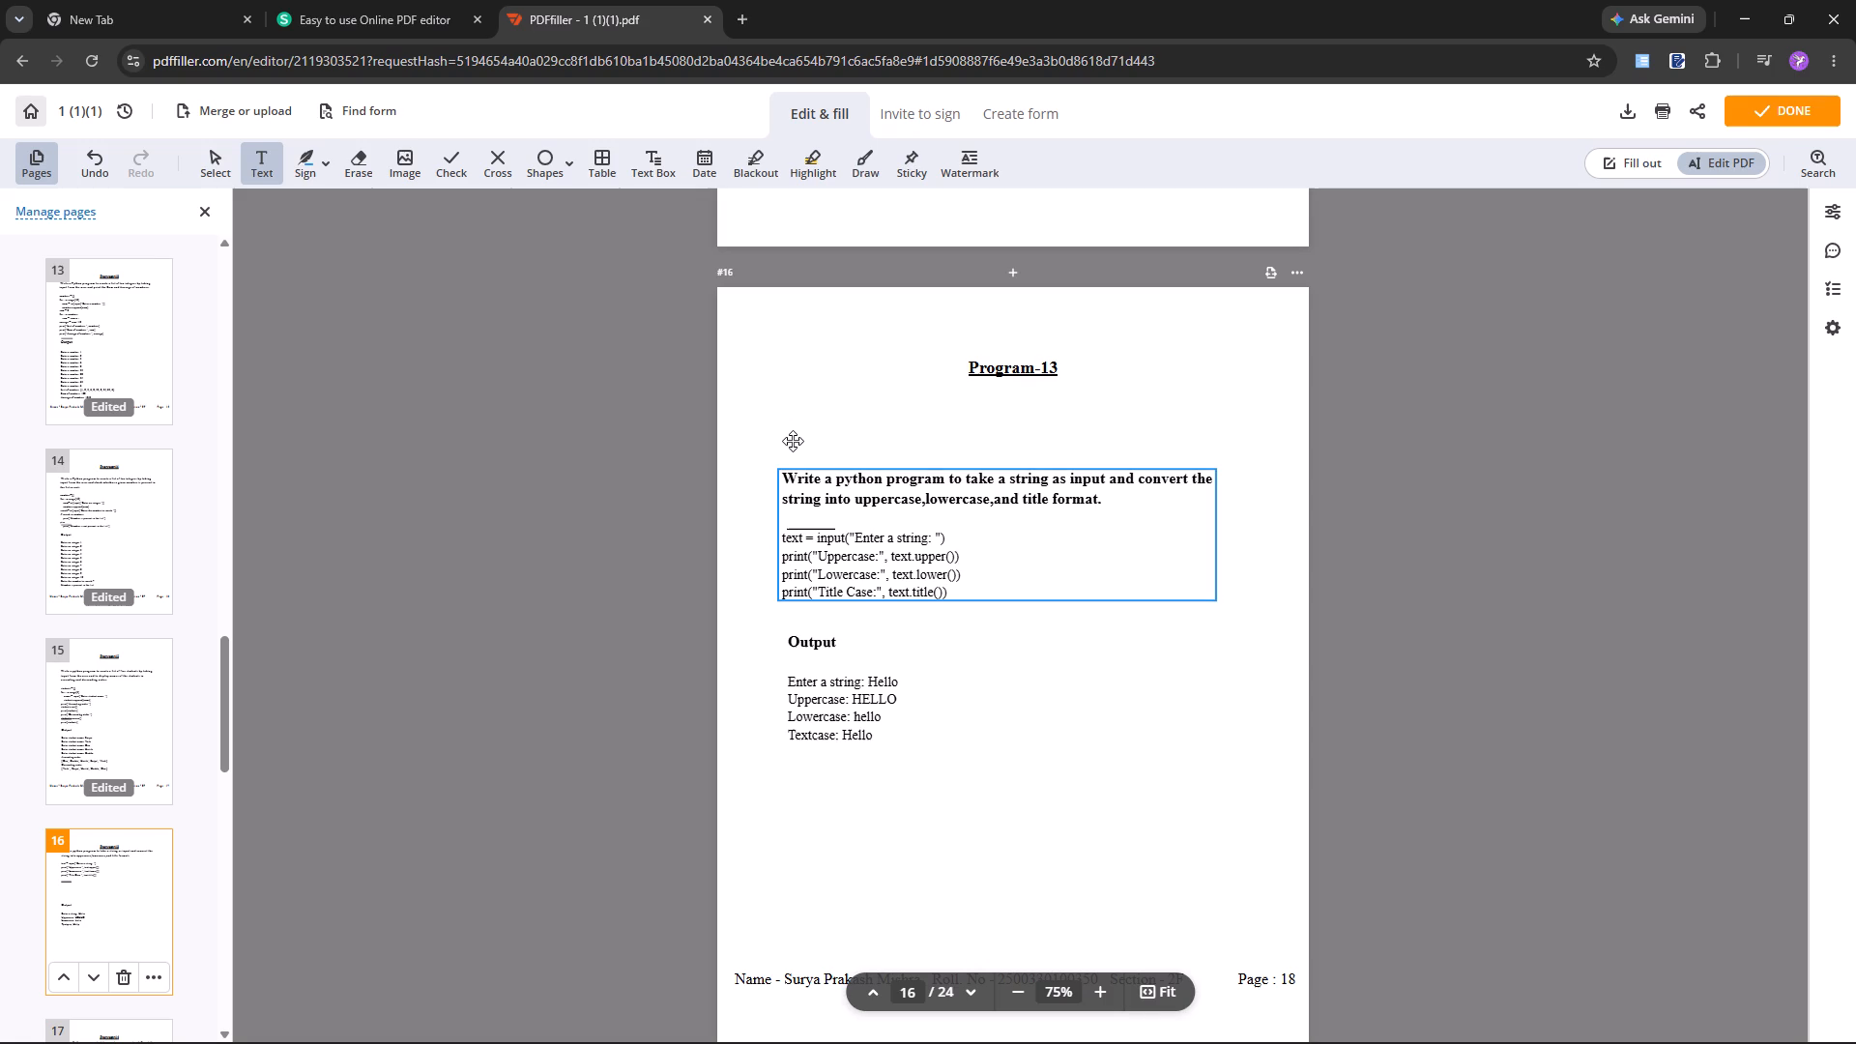
{"action": "left_click_drag", "start_coordinate": [793, 441], "coordinate": [793, 444]}
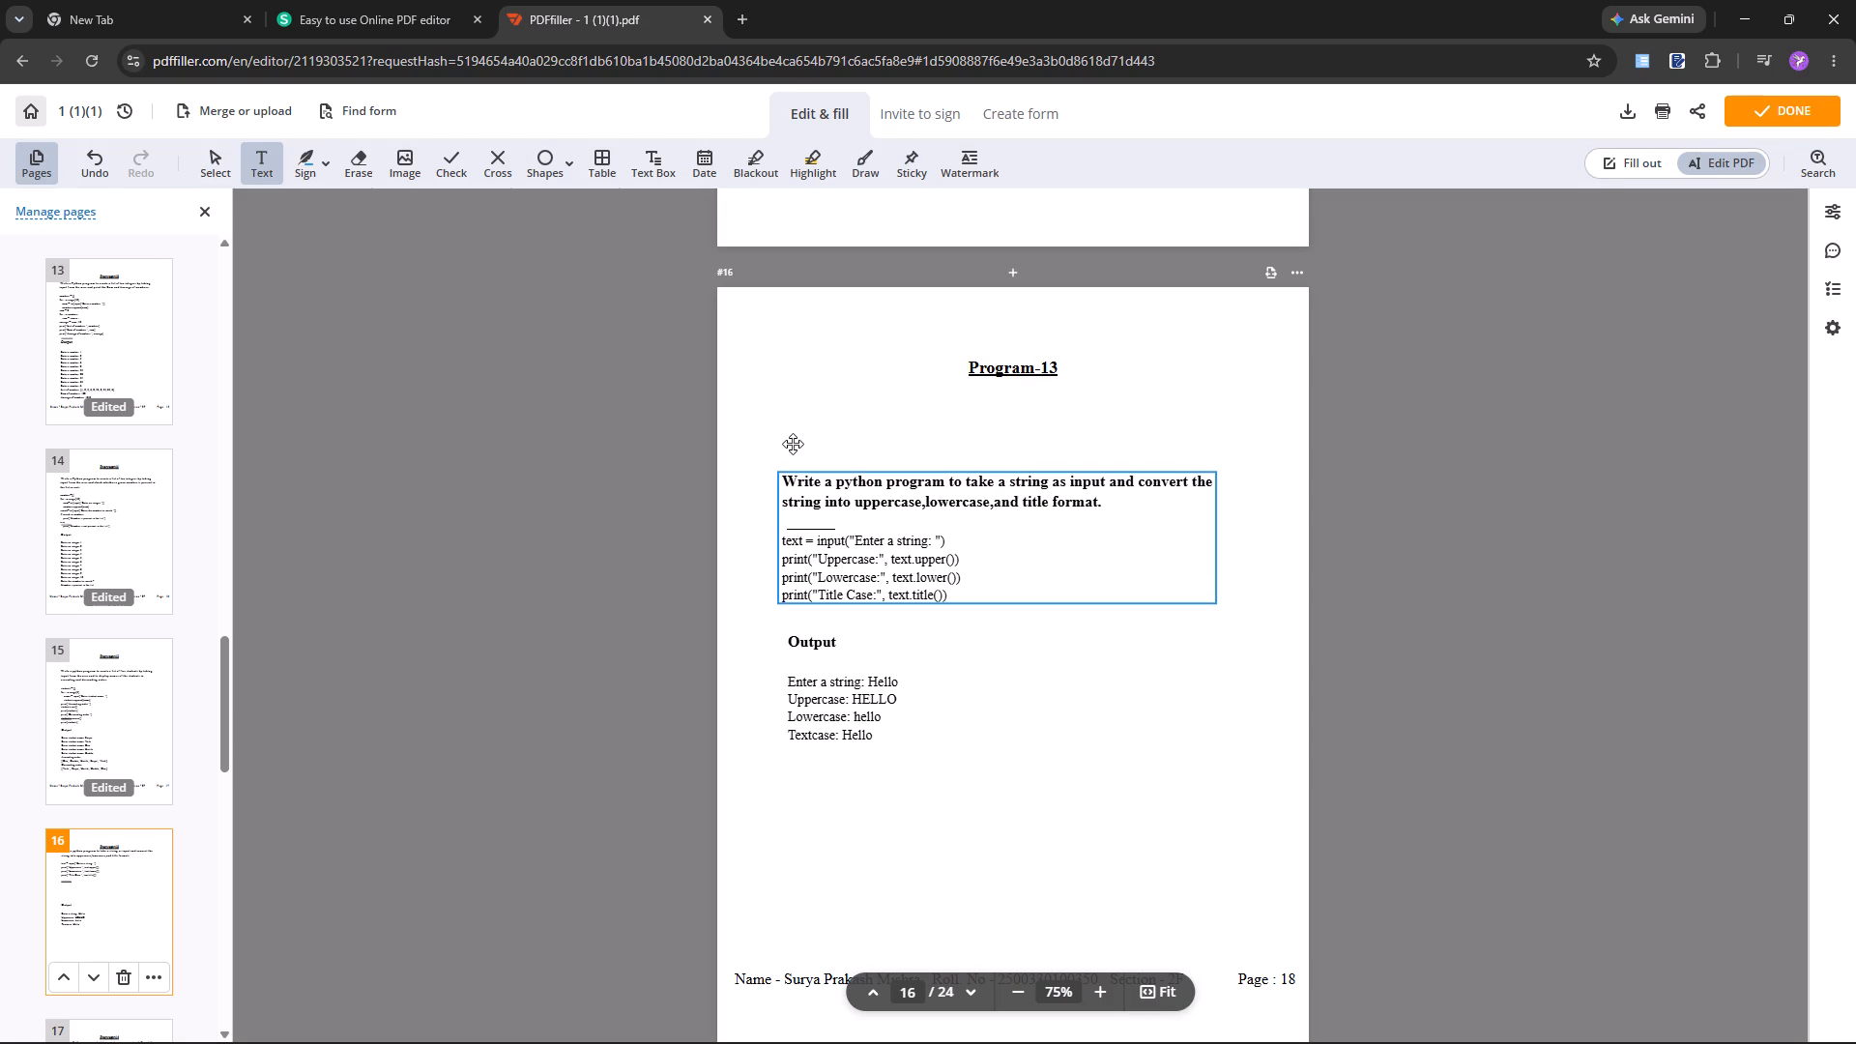
{"action": "left_click_drag", "start_coordinate": [793, 444], "coordinate": [797, 446]}
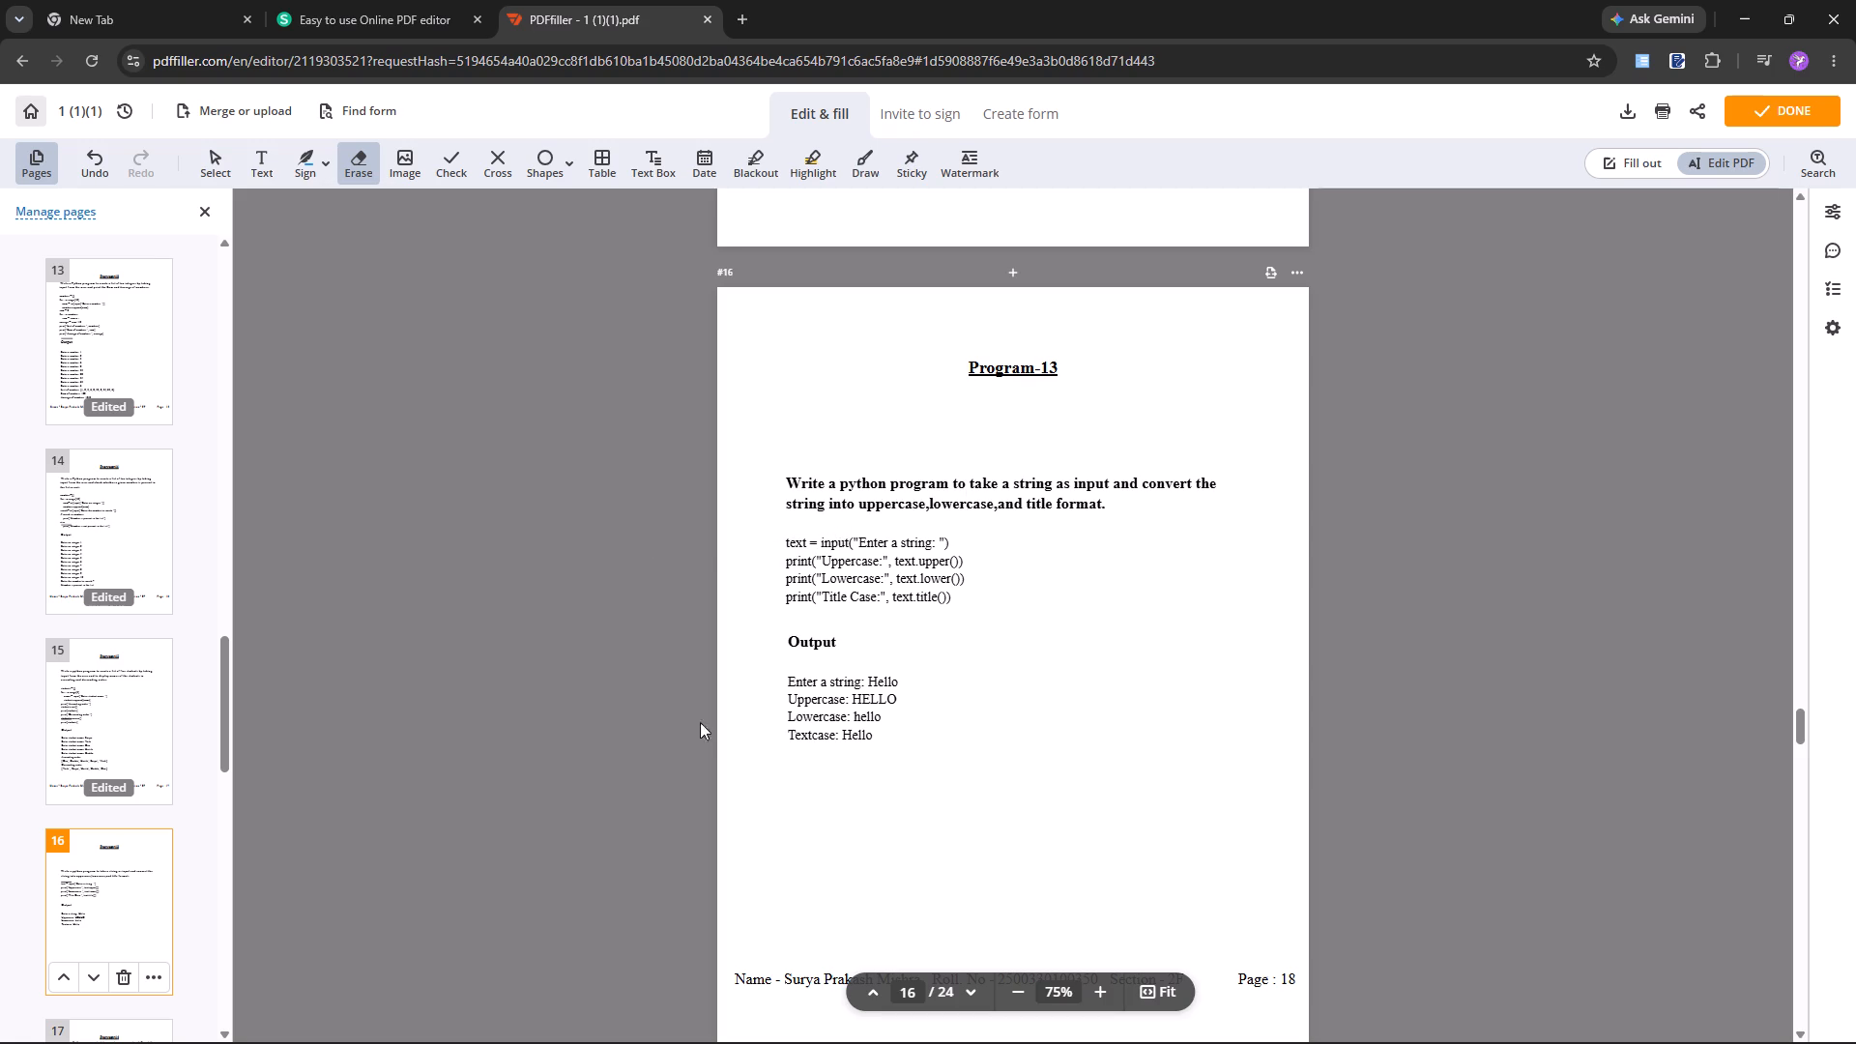
Insert a blank line between the Program-14 question and its first code line.
{"action": "scroll", "coordinate": [1181, 514], "scroll_direction": "down", "scroll_amount": 6}
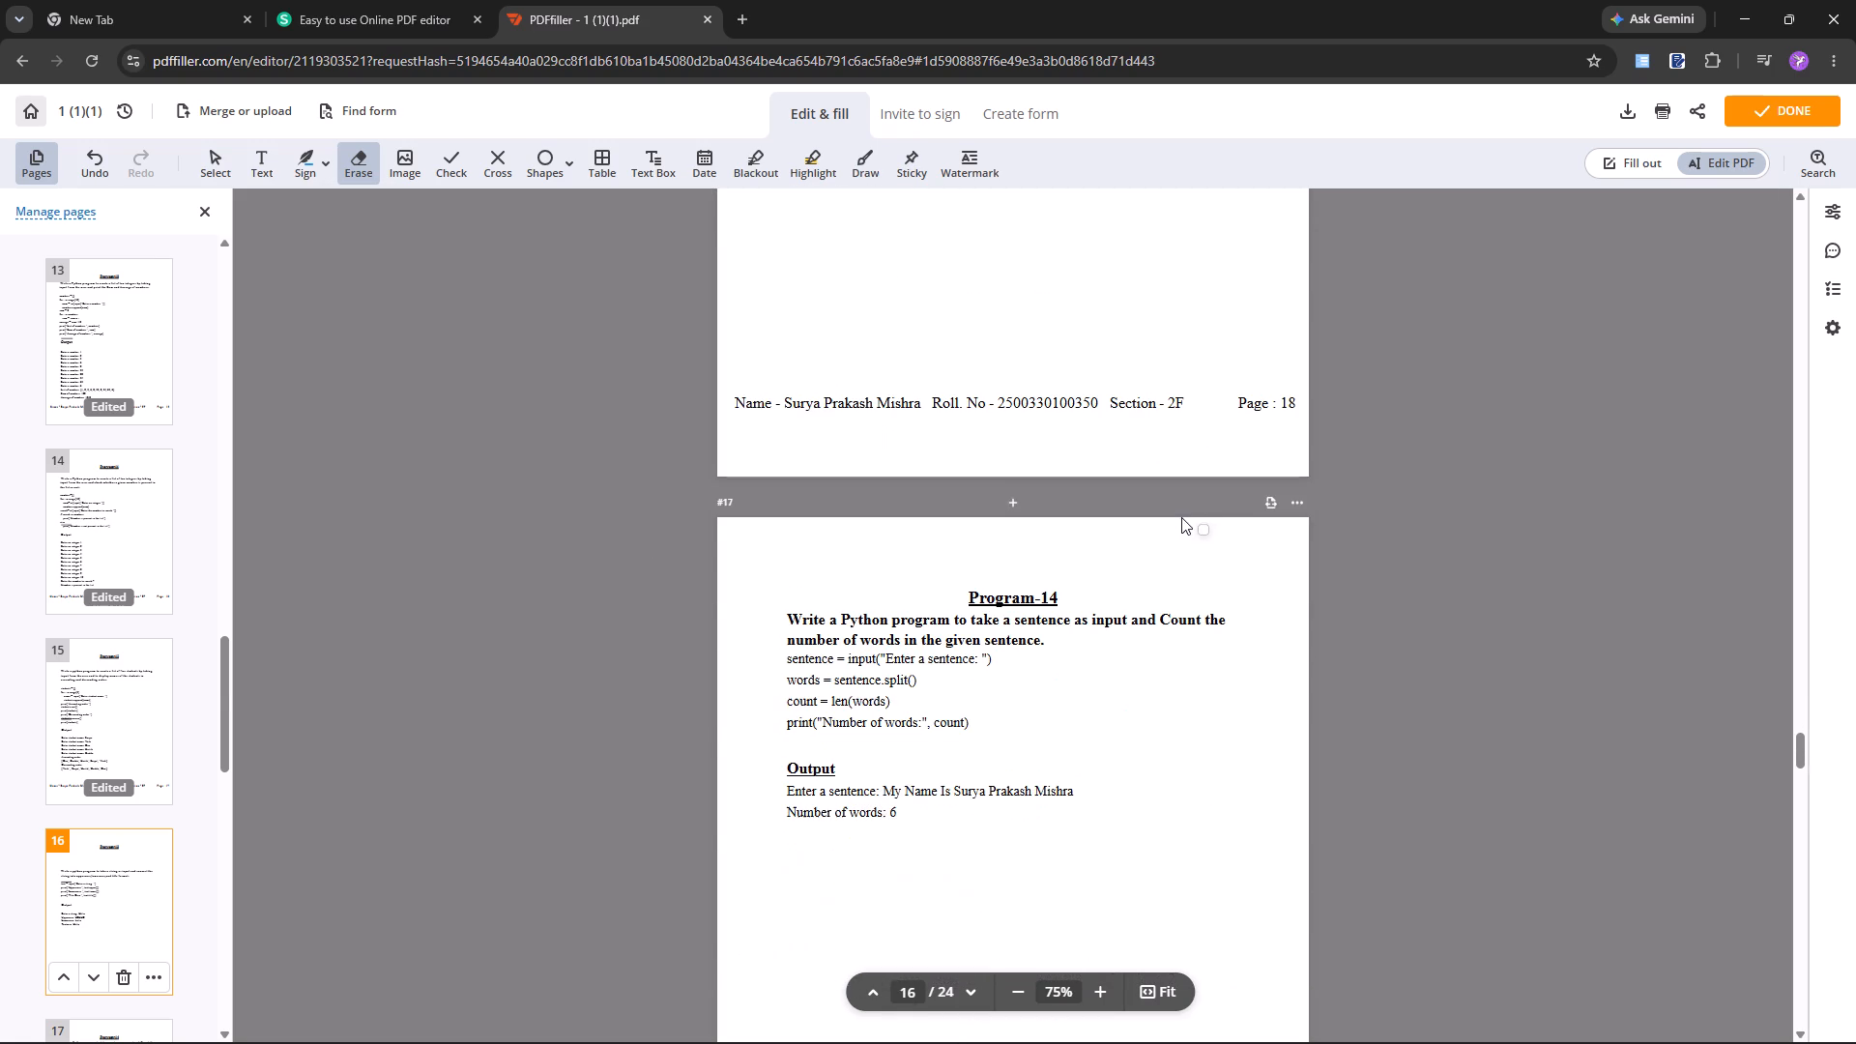
{"action": "left_click", "coordinate": [1058, 636]}
{"action": "left_click", "coordinate": [273, 152]}
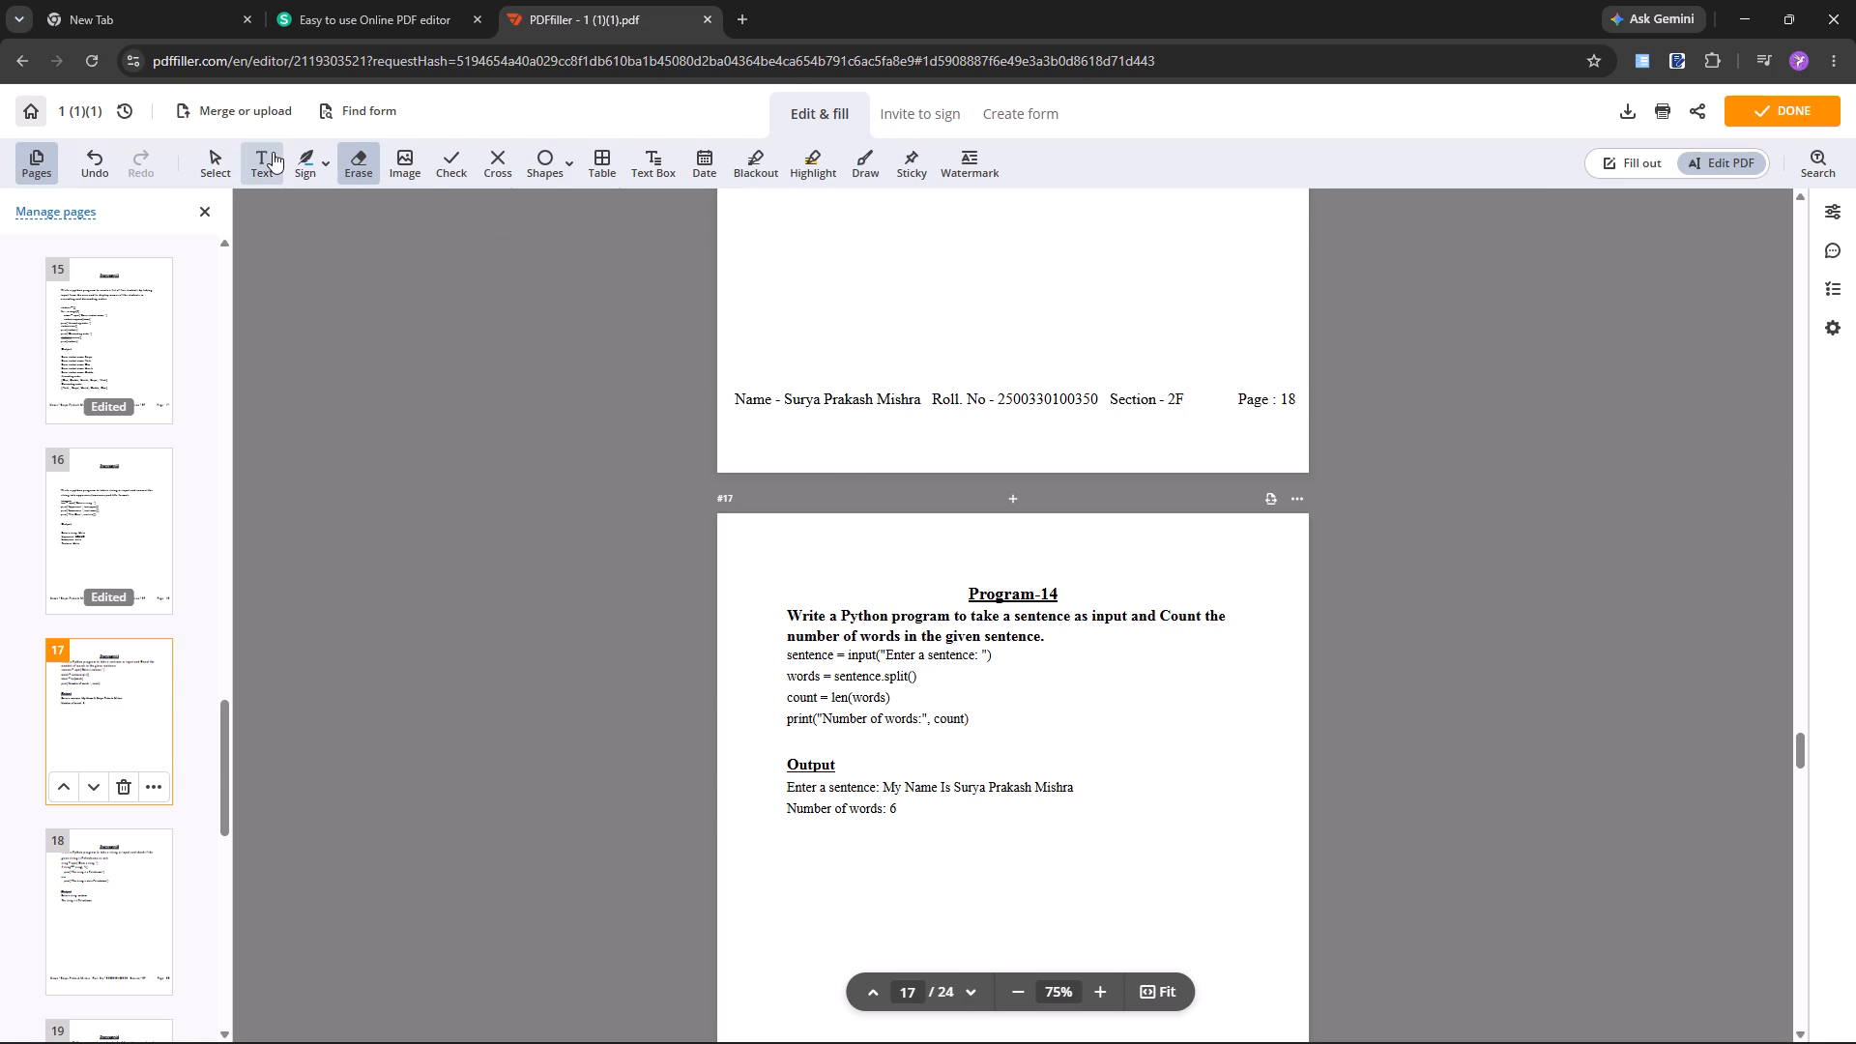
{"action": "left_click", "coordinate": [1059, 629]}
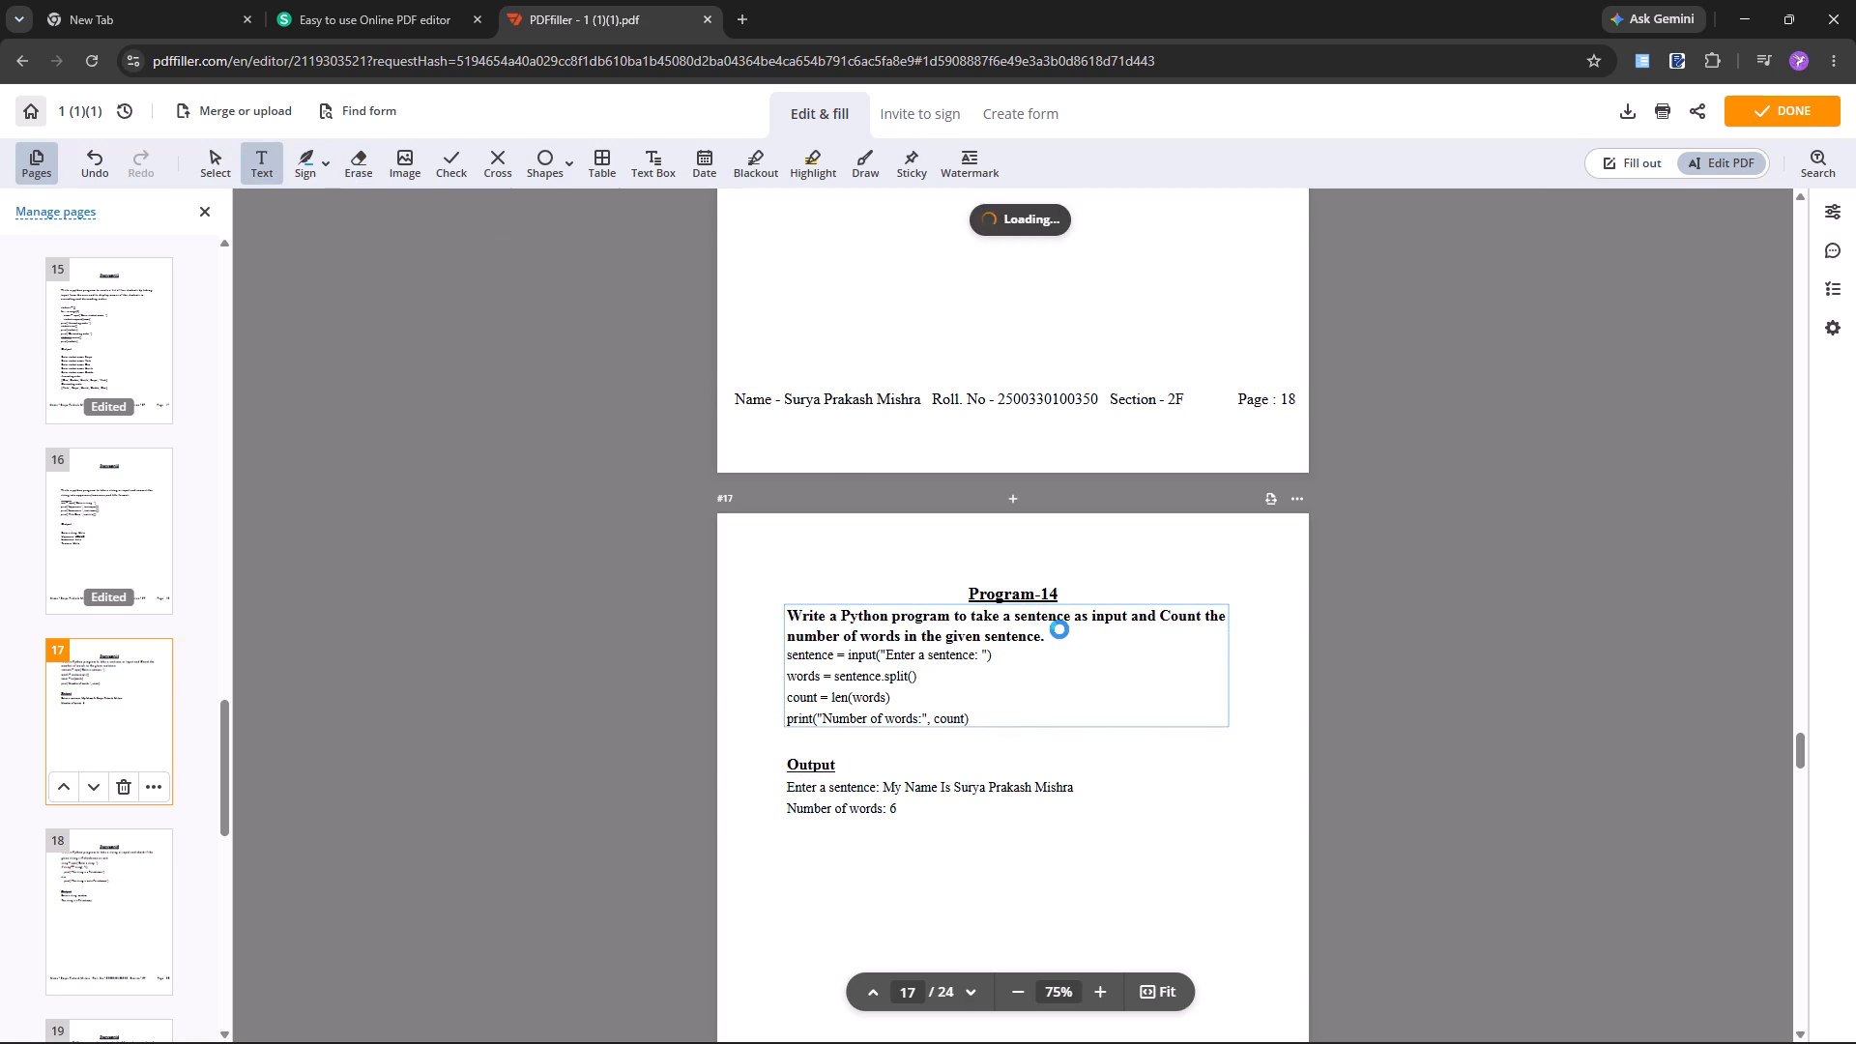
{"action": "left_click", "coordinate": [1045, 637]}
{"action": "key", "text": "Return"}
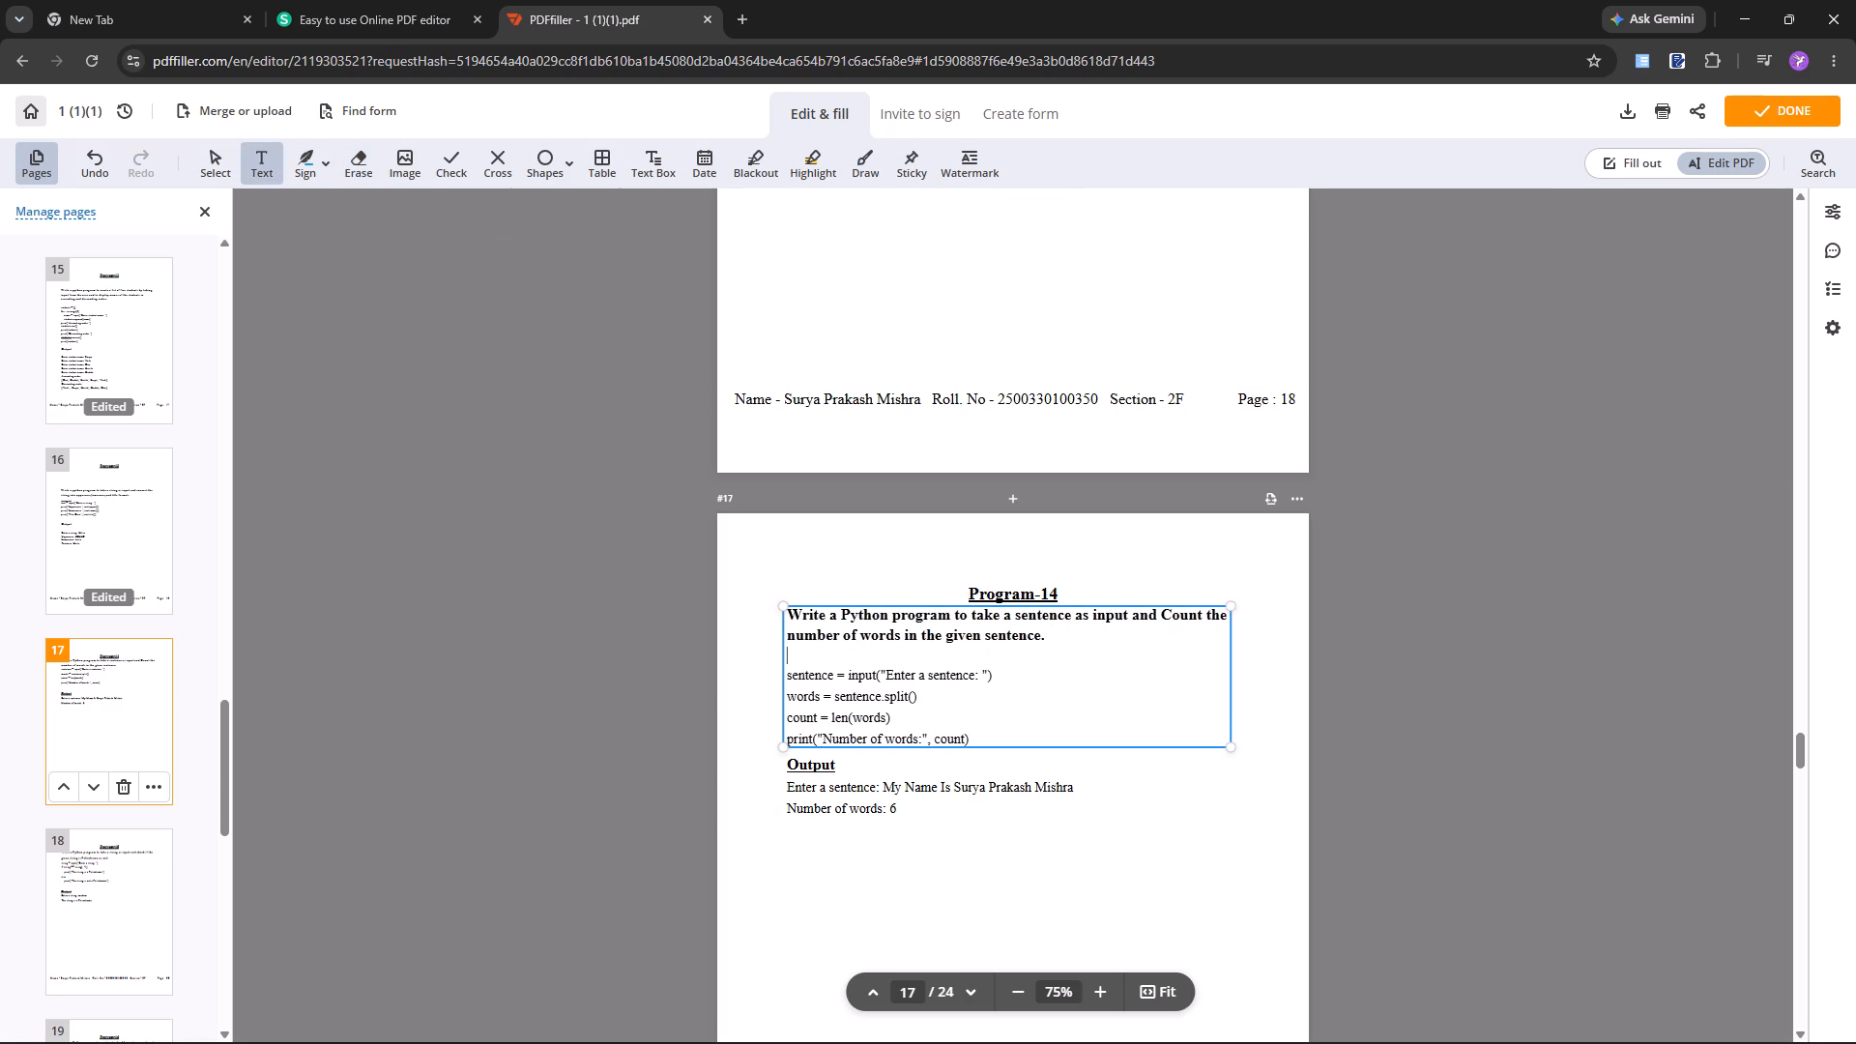
{"action": "left_click", "coordinate": [420, 583]}
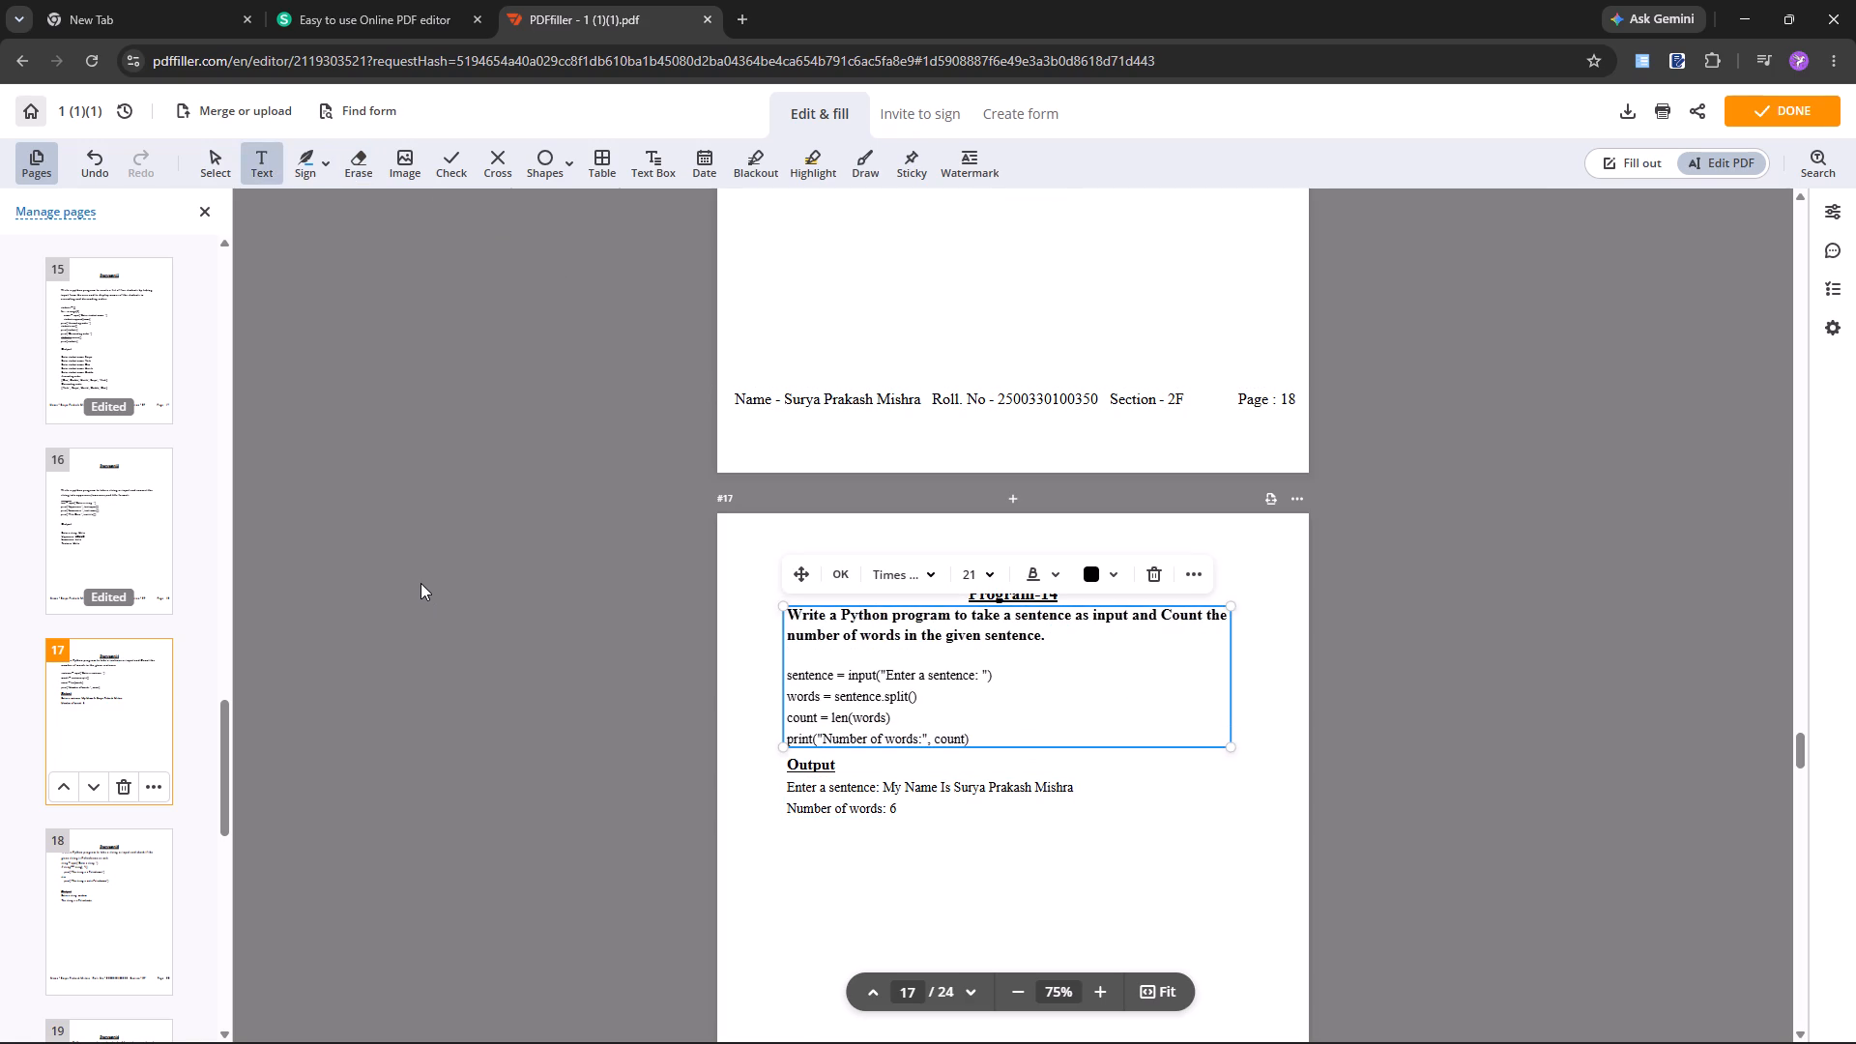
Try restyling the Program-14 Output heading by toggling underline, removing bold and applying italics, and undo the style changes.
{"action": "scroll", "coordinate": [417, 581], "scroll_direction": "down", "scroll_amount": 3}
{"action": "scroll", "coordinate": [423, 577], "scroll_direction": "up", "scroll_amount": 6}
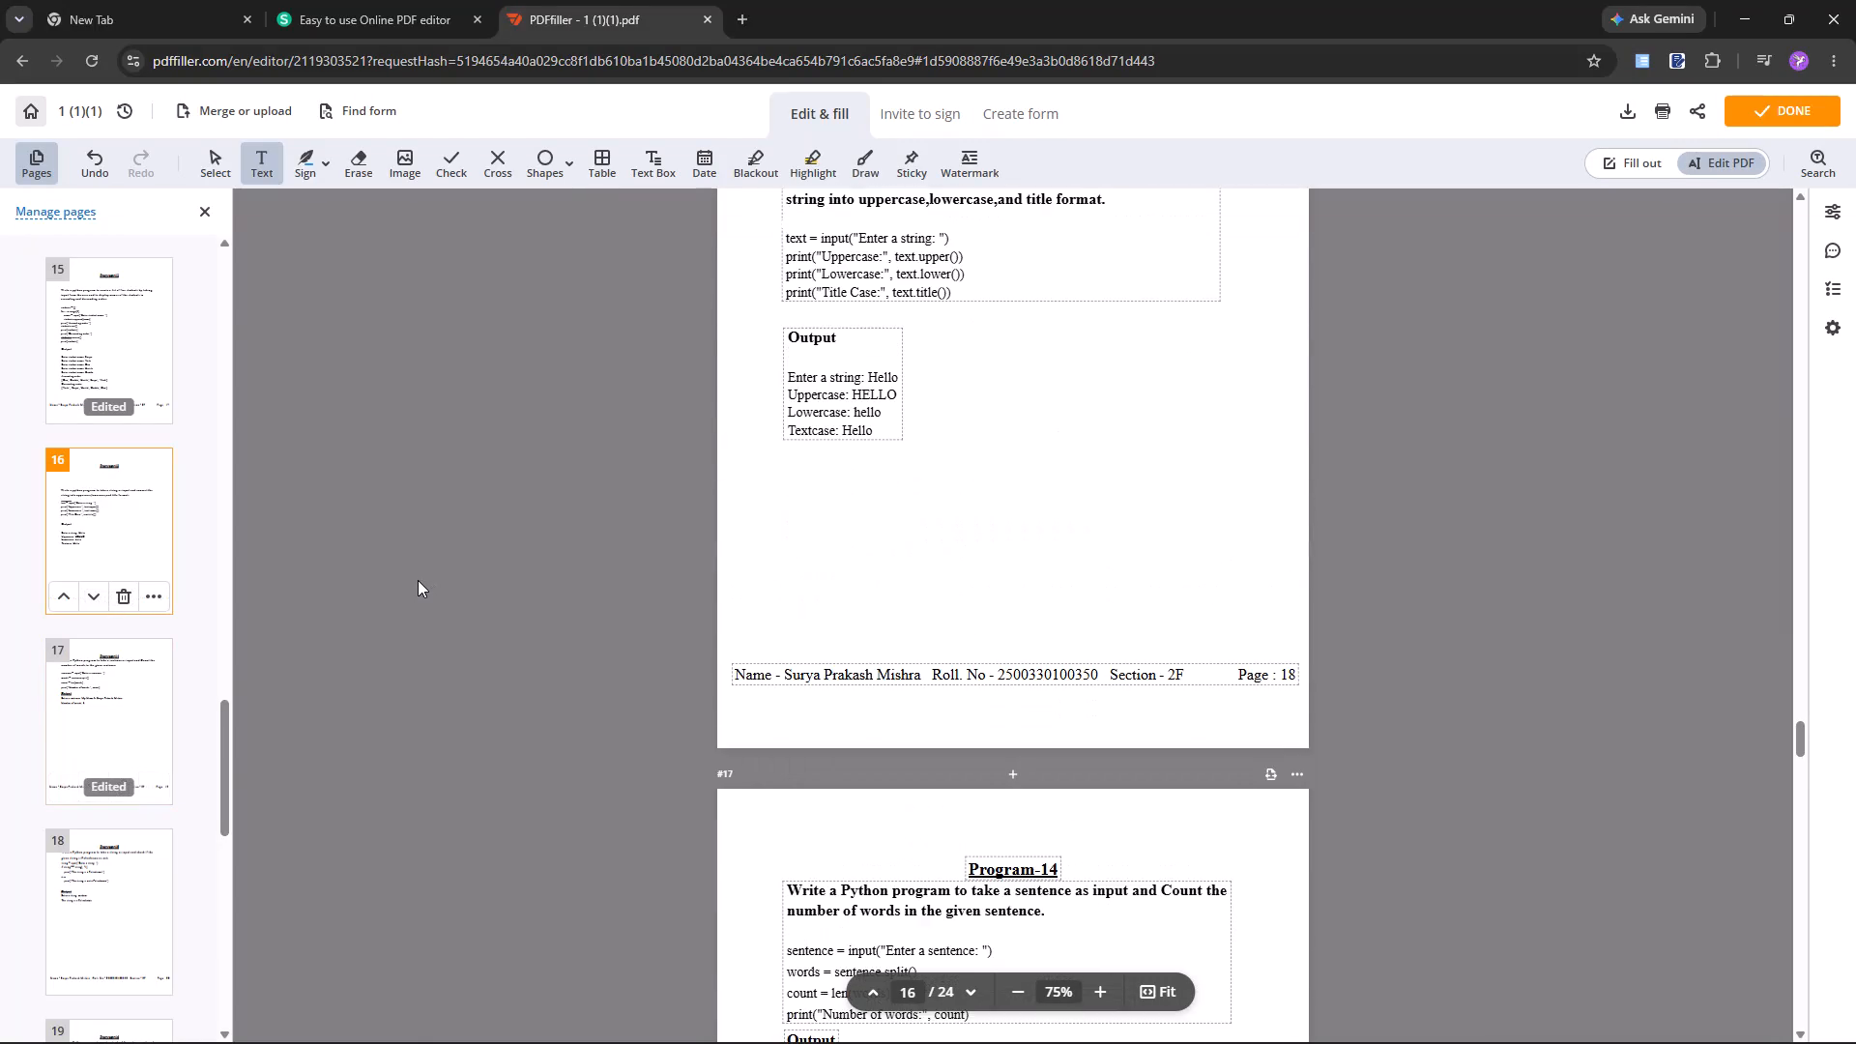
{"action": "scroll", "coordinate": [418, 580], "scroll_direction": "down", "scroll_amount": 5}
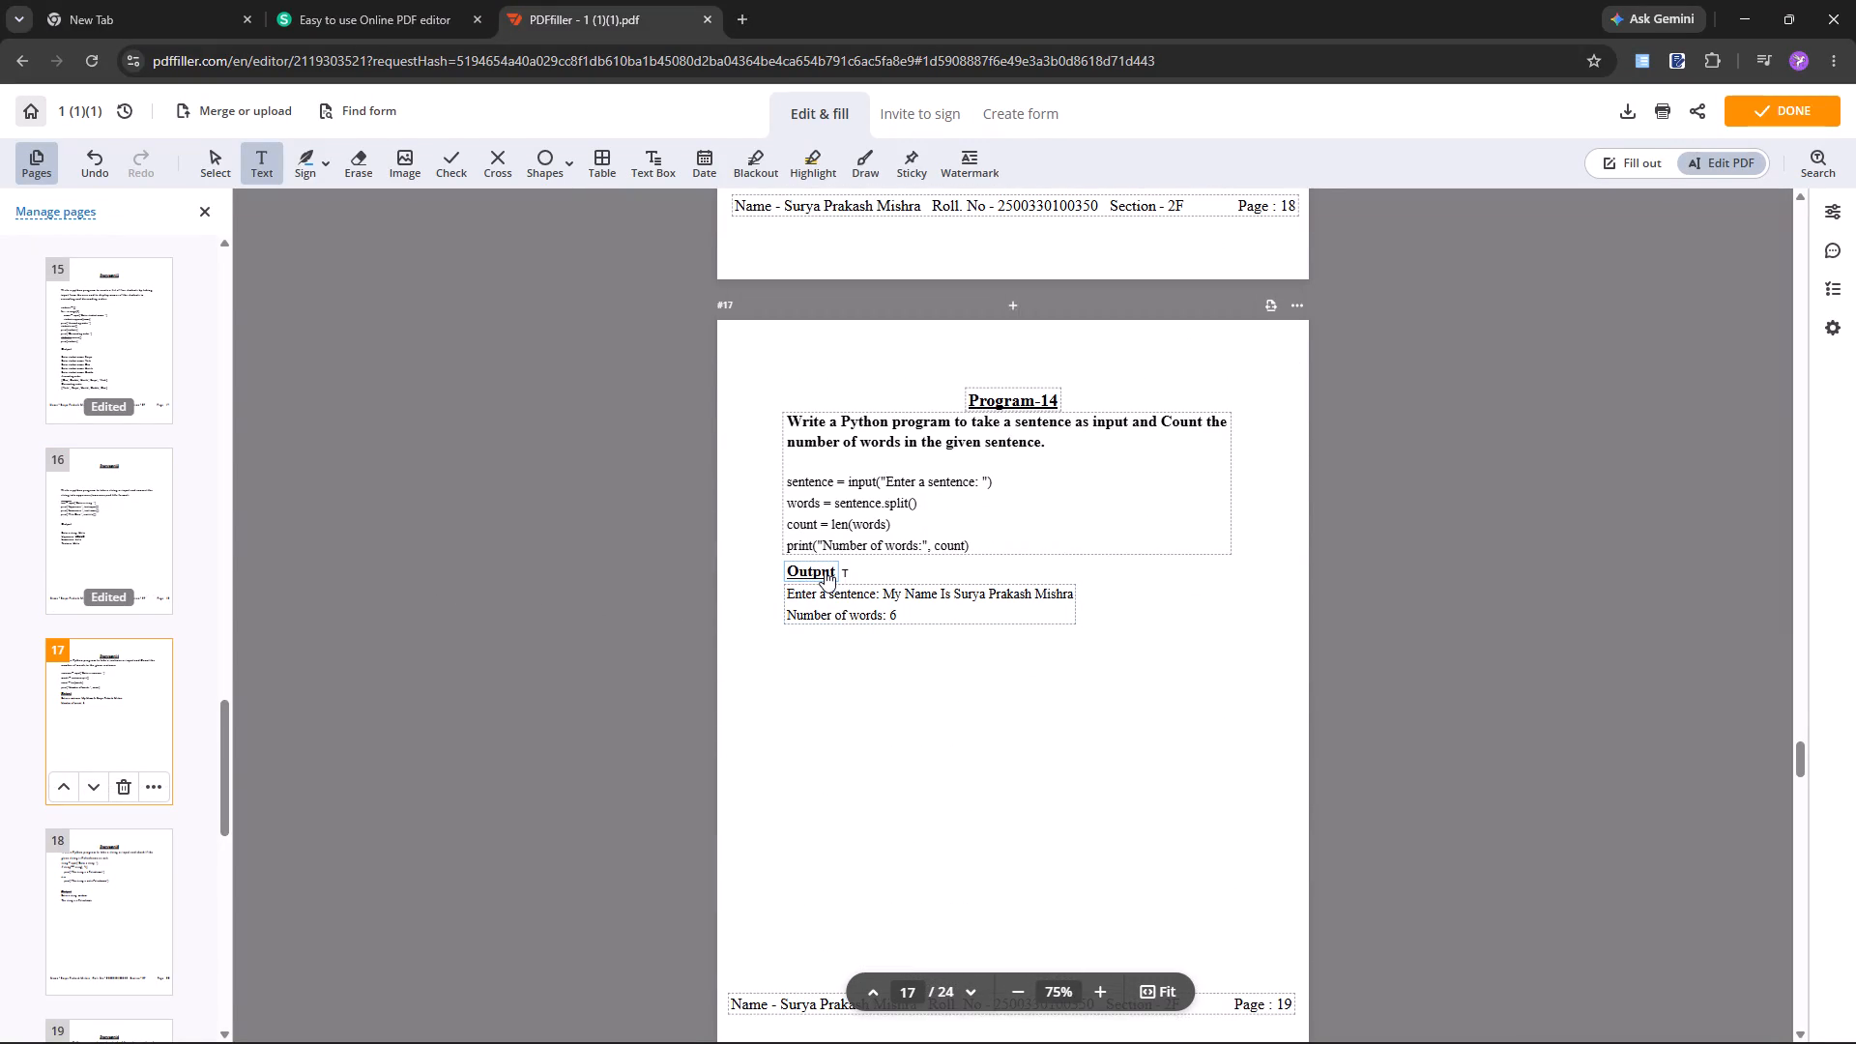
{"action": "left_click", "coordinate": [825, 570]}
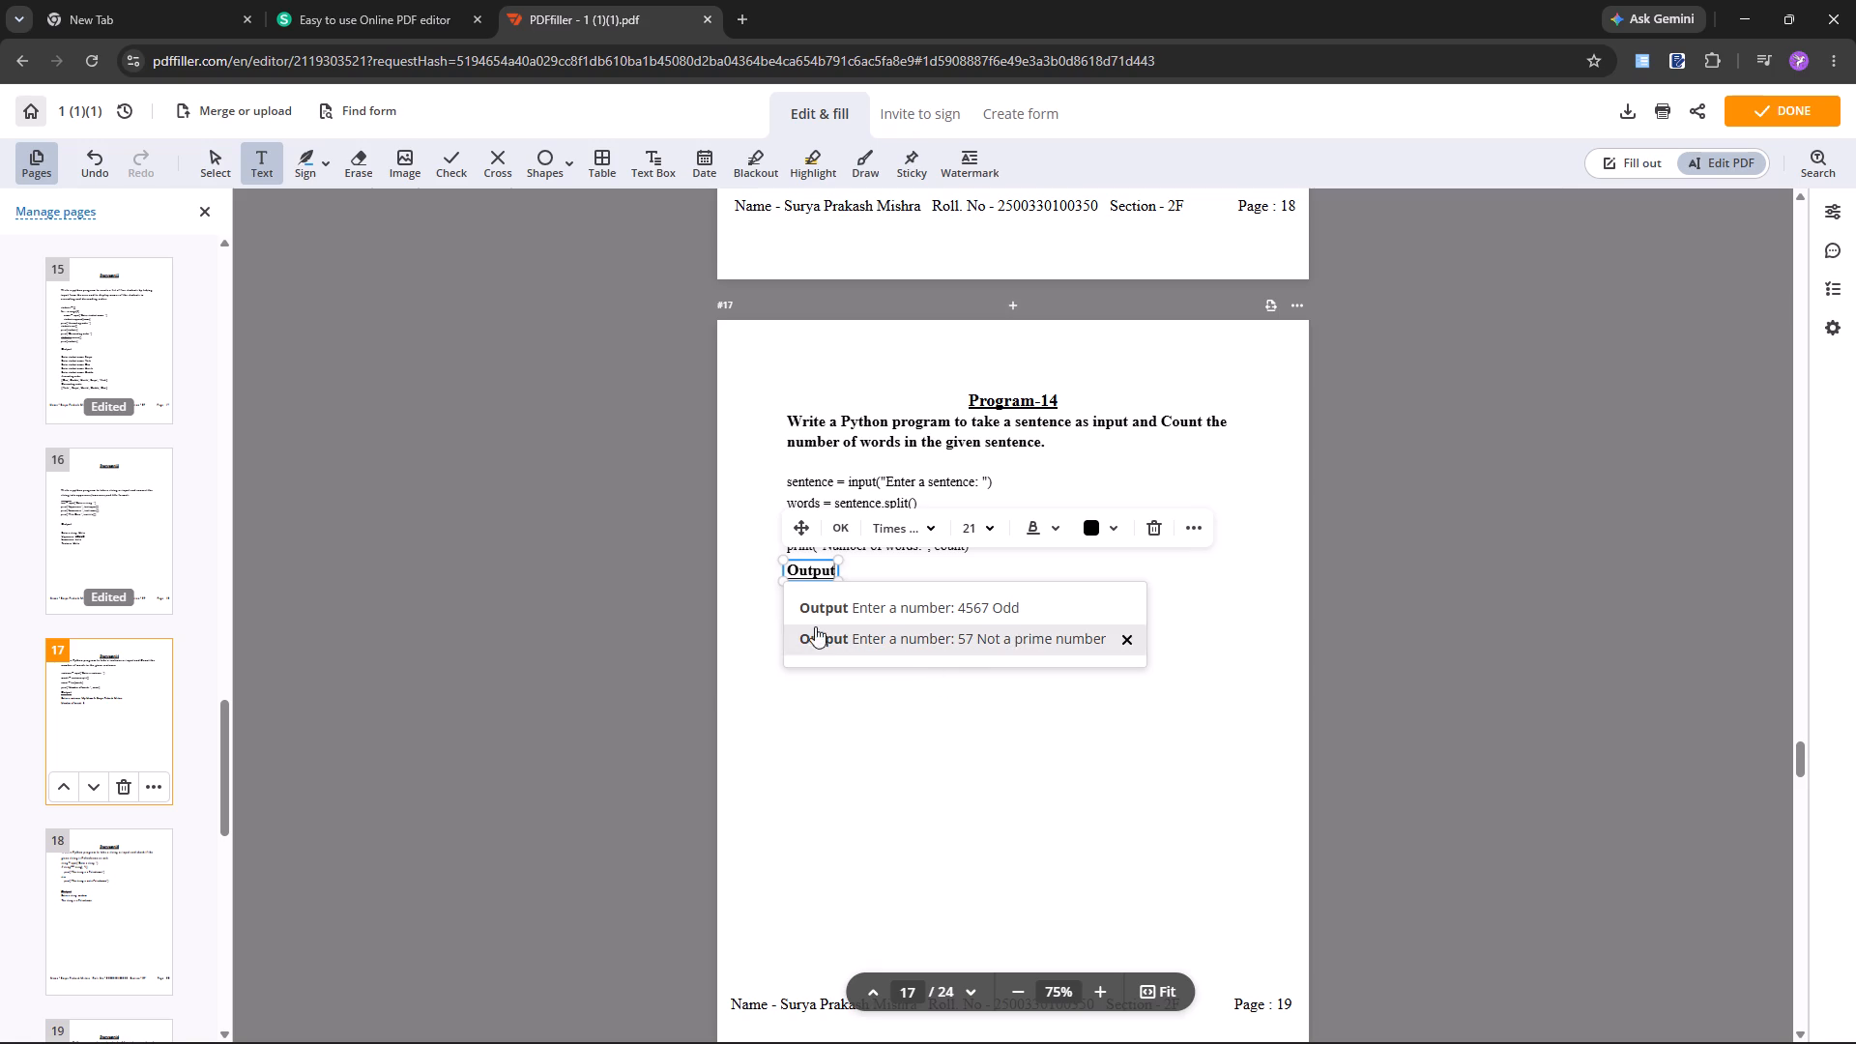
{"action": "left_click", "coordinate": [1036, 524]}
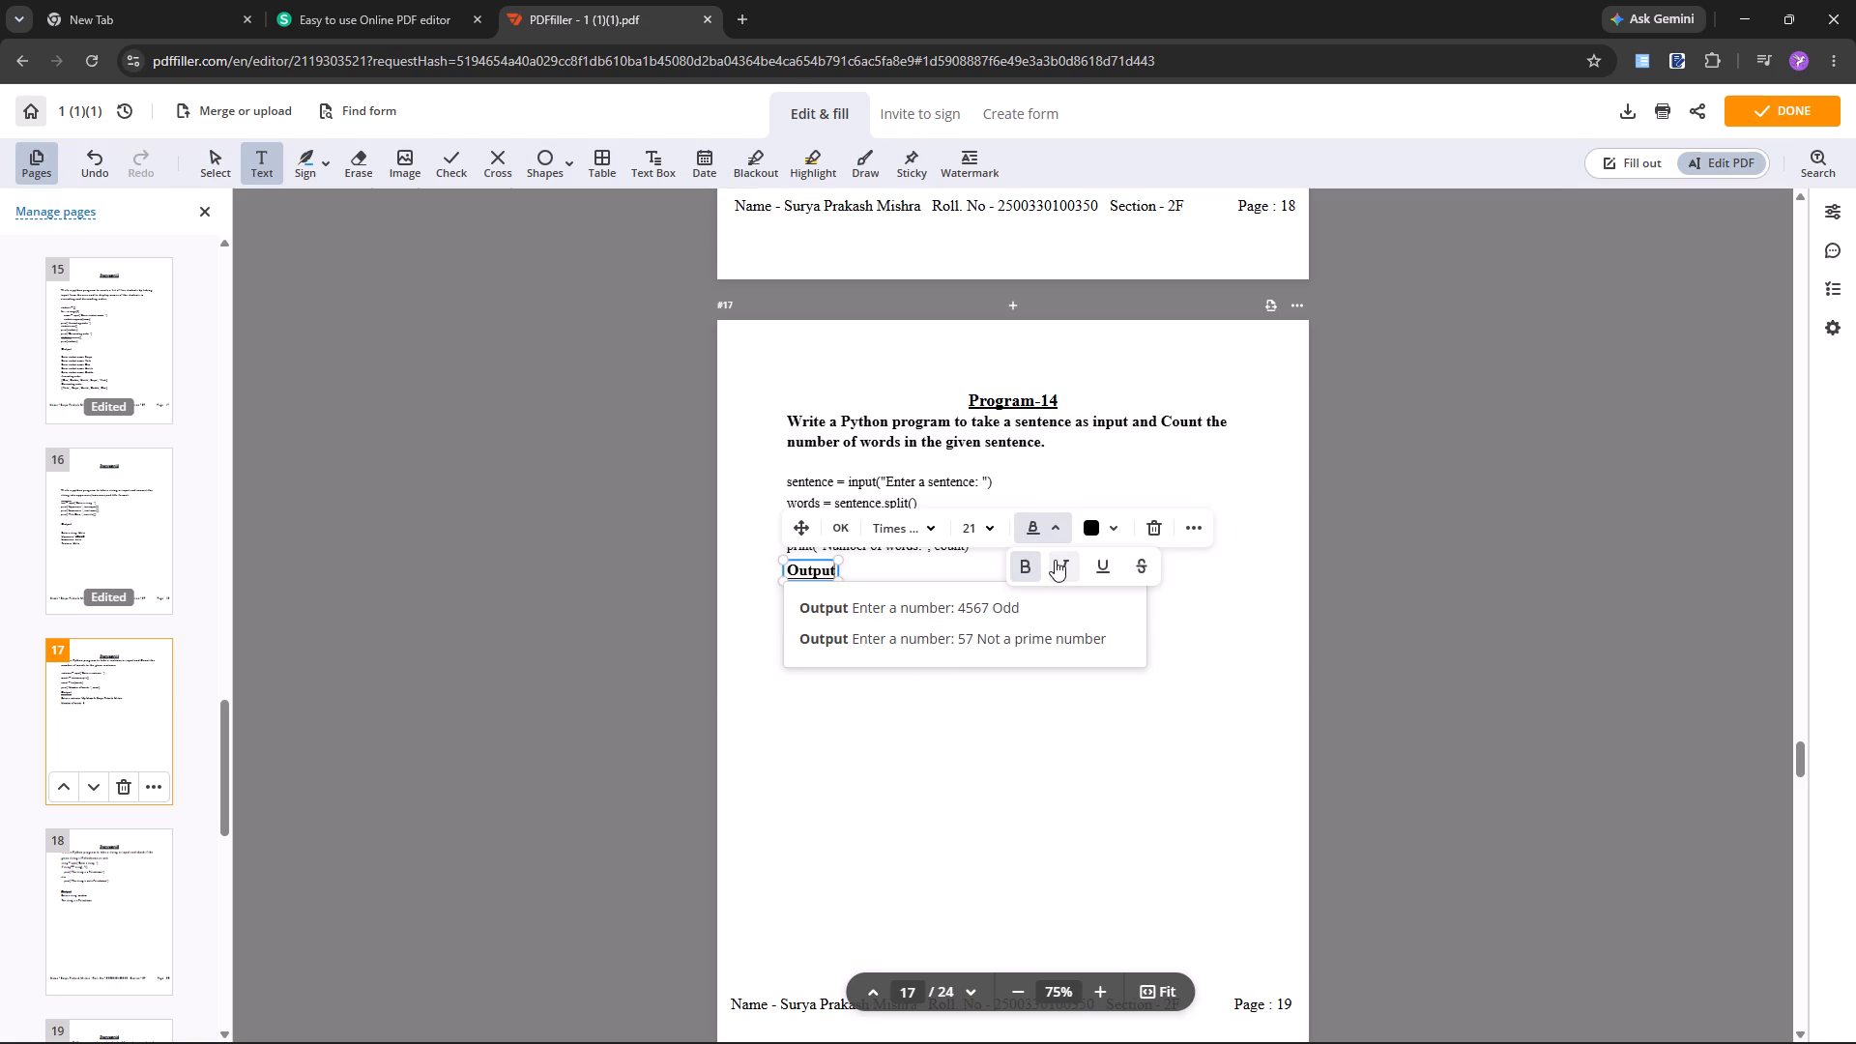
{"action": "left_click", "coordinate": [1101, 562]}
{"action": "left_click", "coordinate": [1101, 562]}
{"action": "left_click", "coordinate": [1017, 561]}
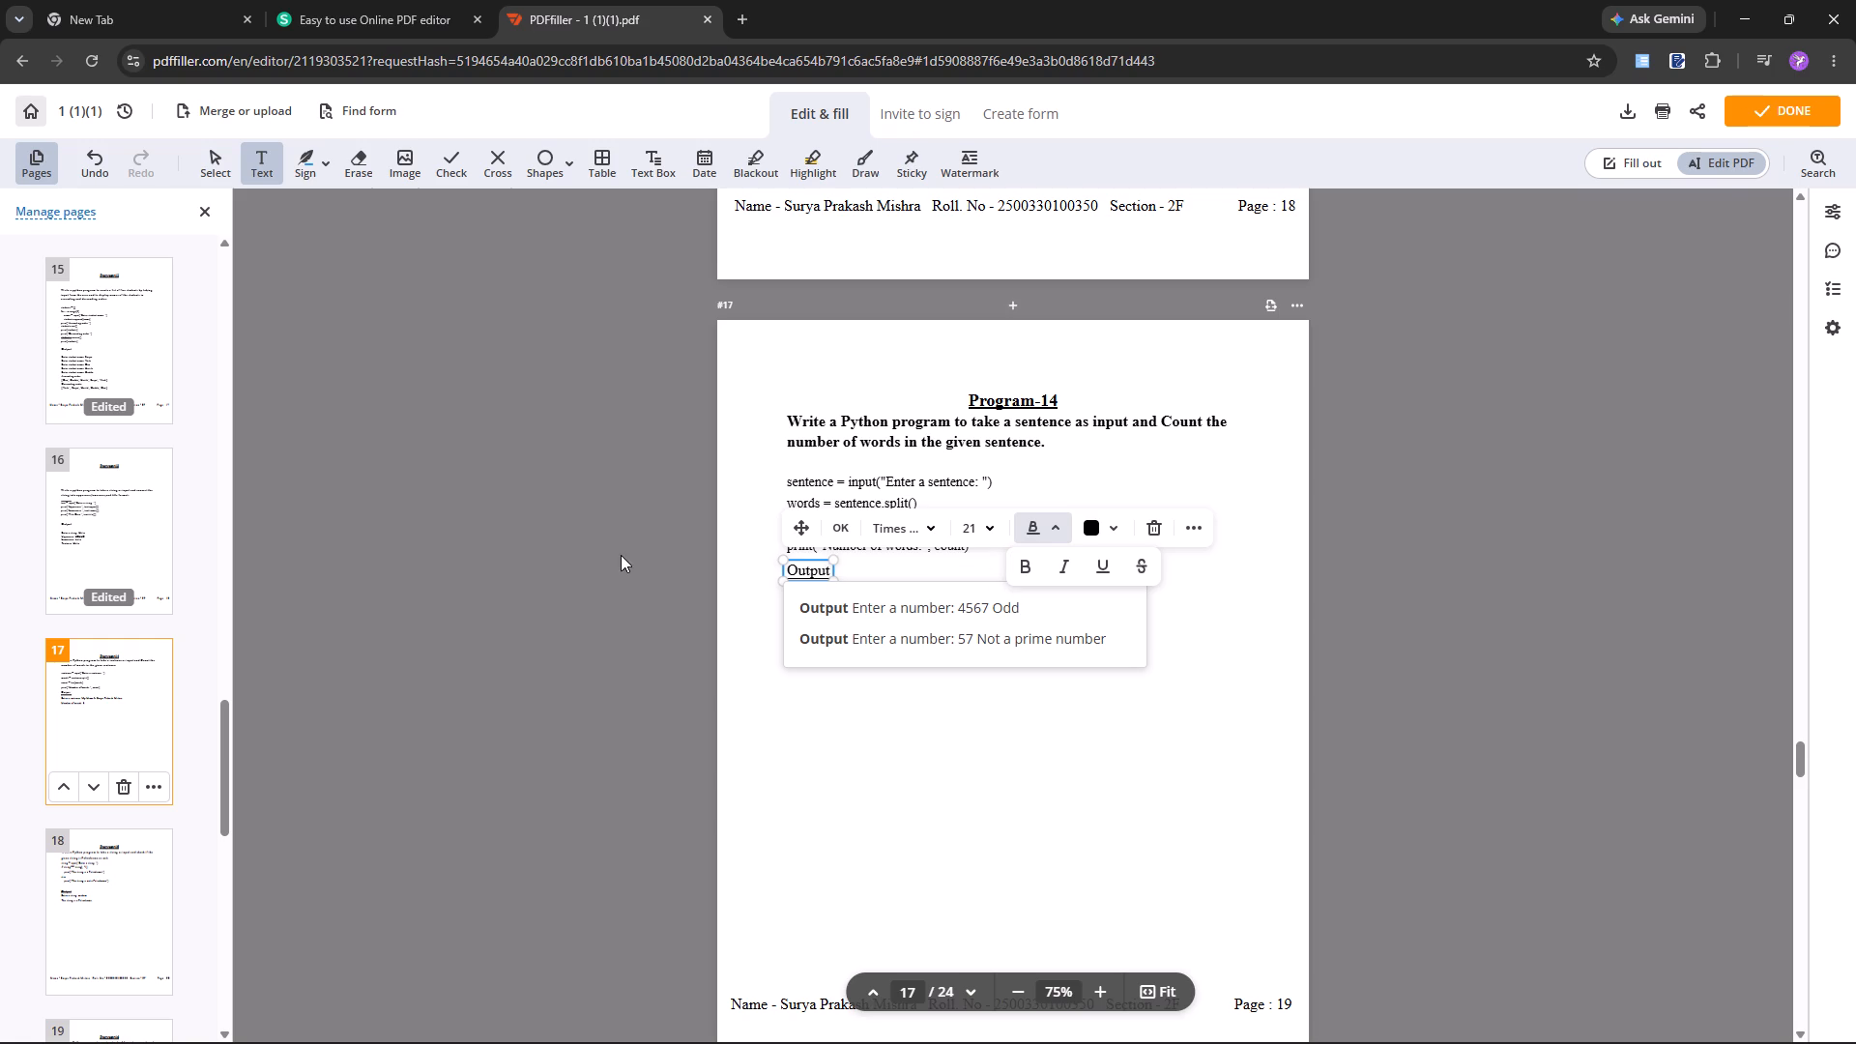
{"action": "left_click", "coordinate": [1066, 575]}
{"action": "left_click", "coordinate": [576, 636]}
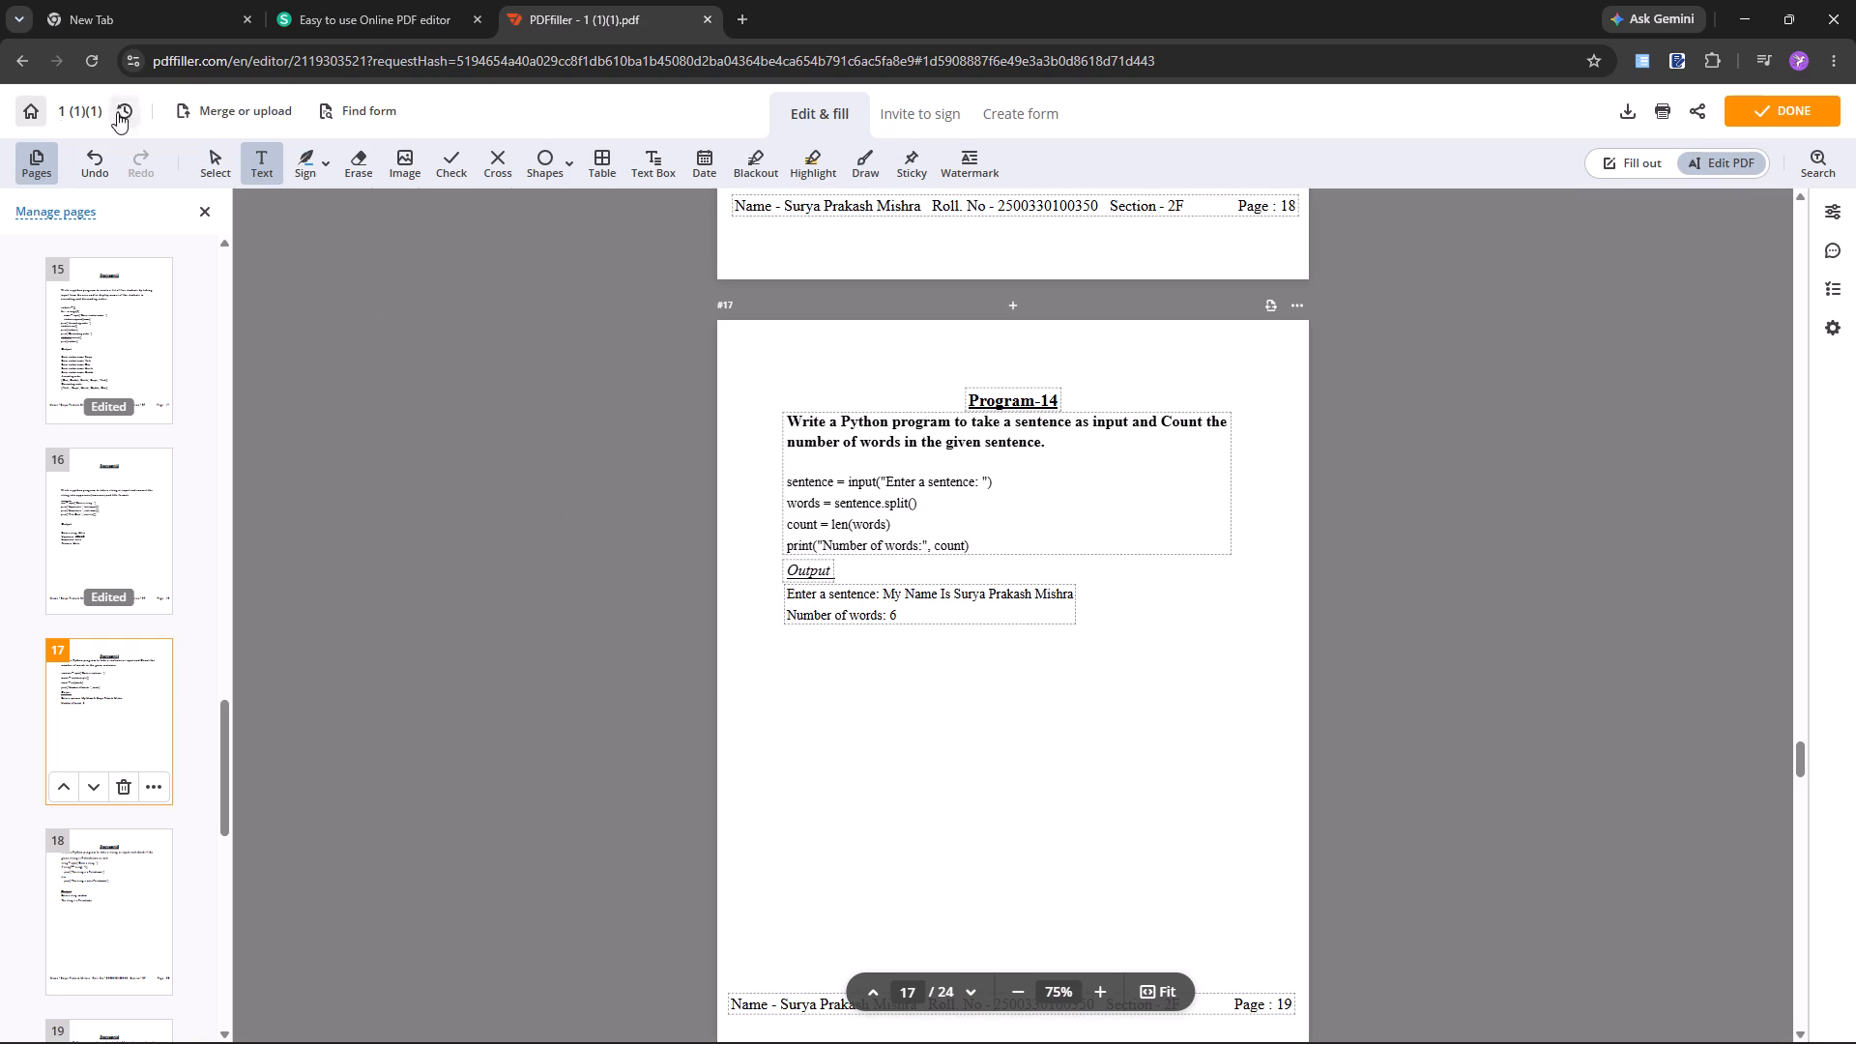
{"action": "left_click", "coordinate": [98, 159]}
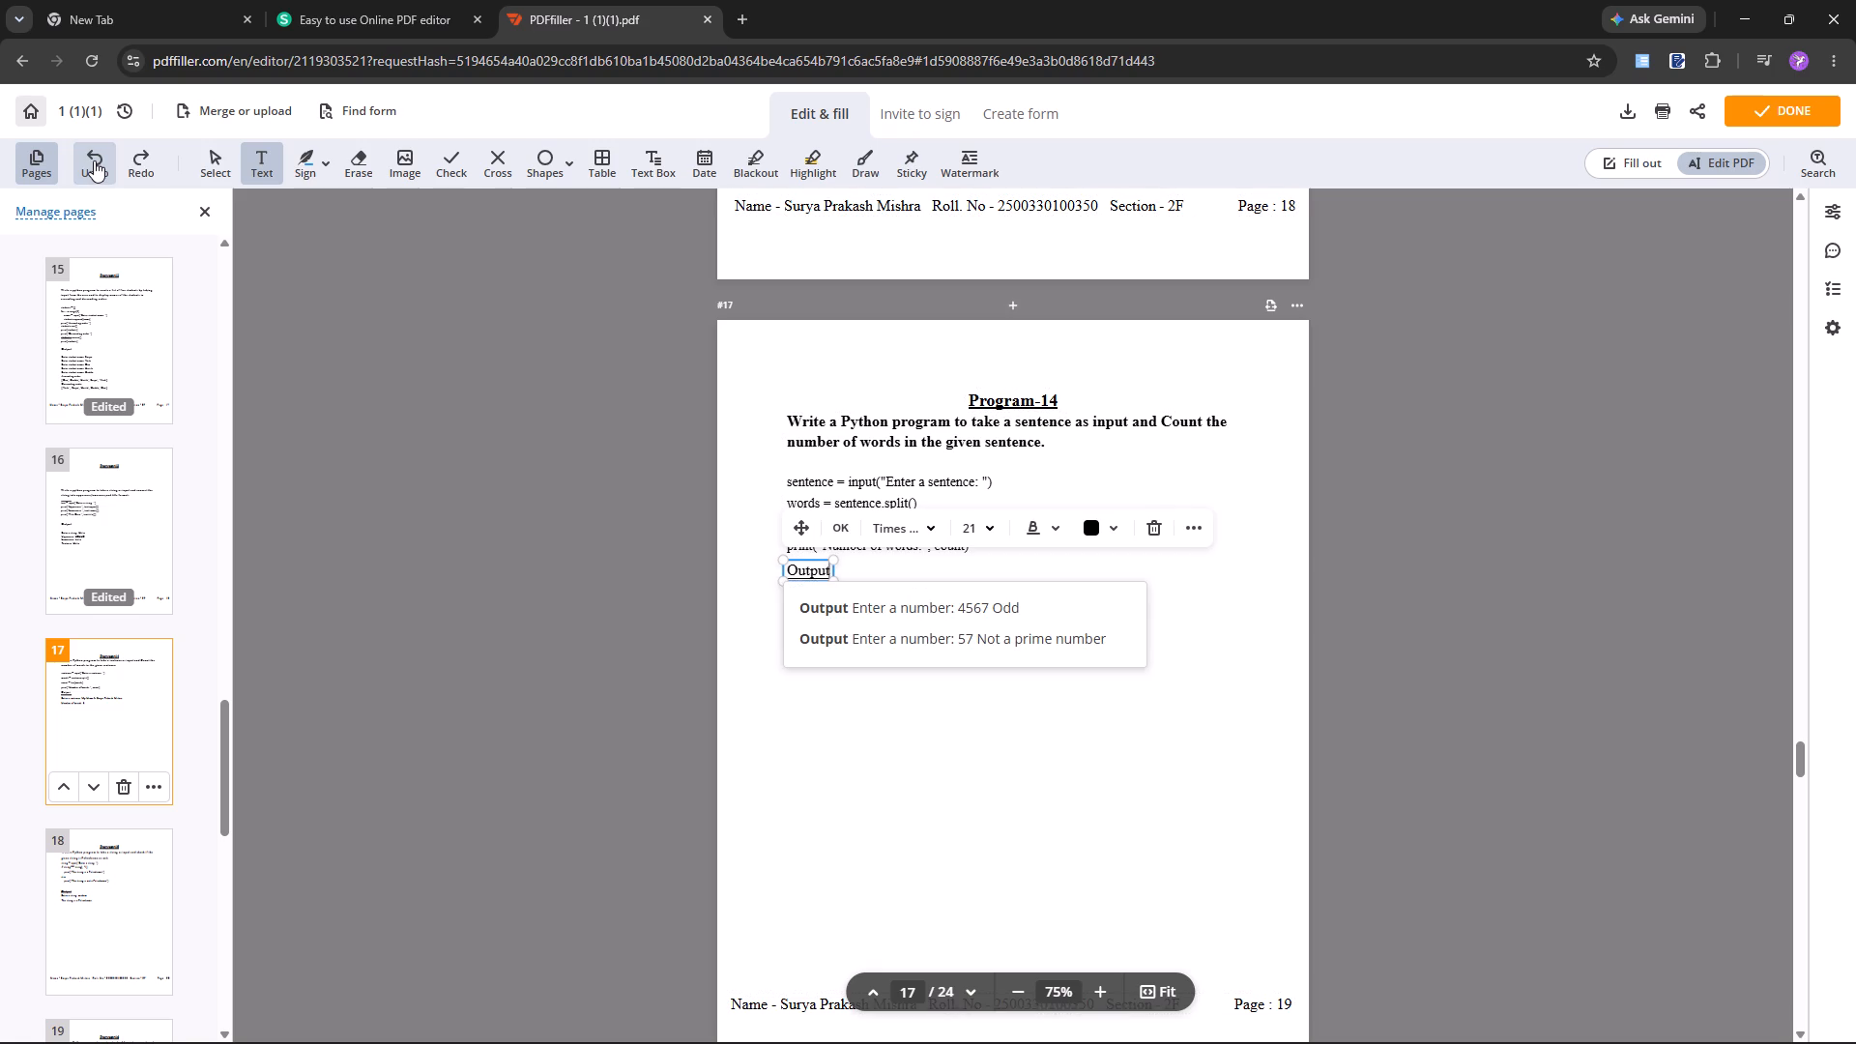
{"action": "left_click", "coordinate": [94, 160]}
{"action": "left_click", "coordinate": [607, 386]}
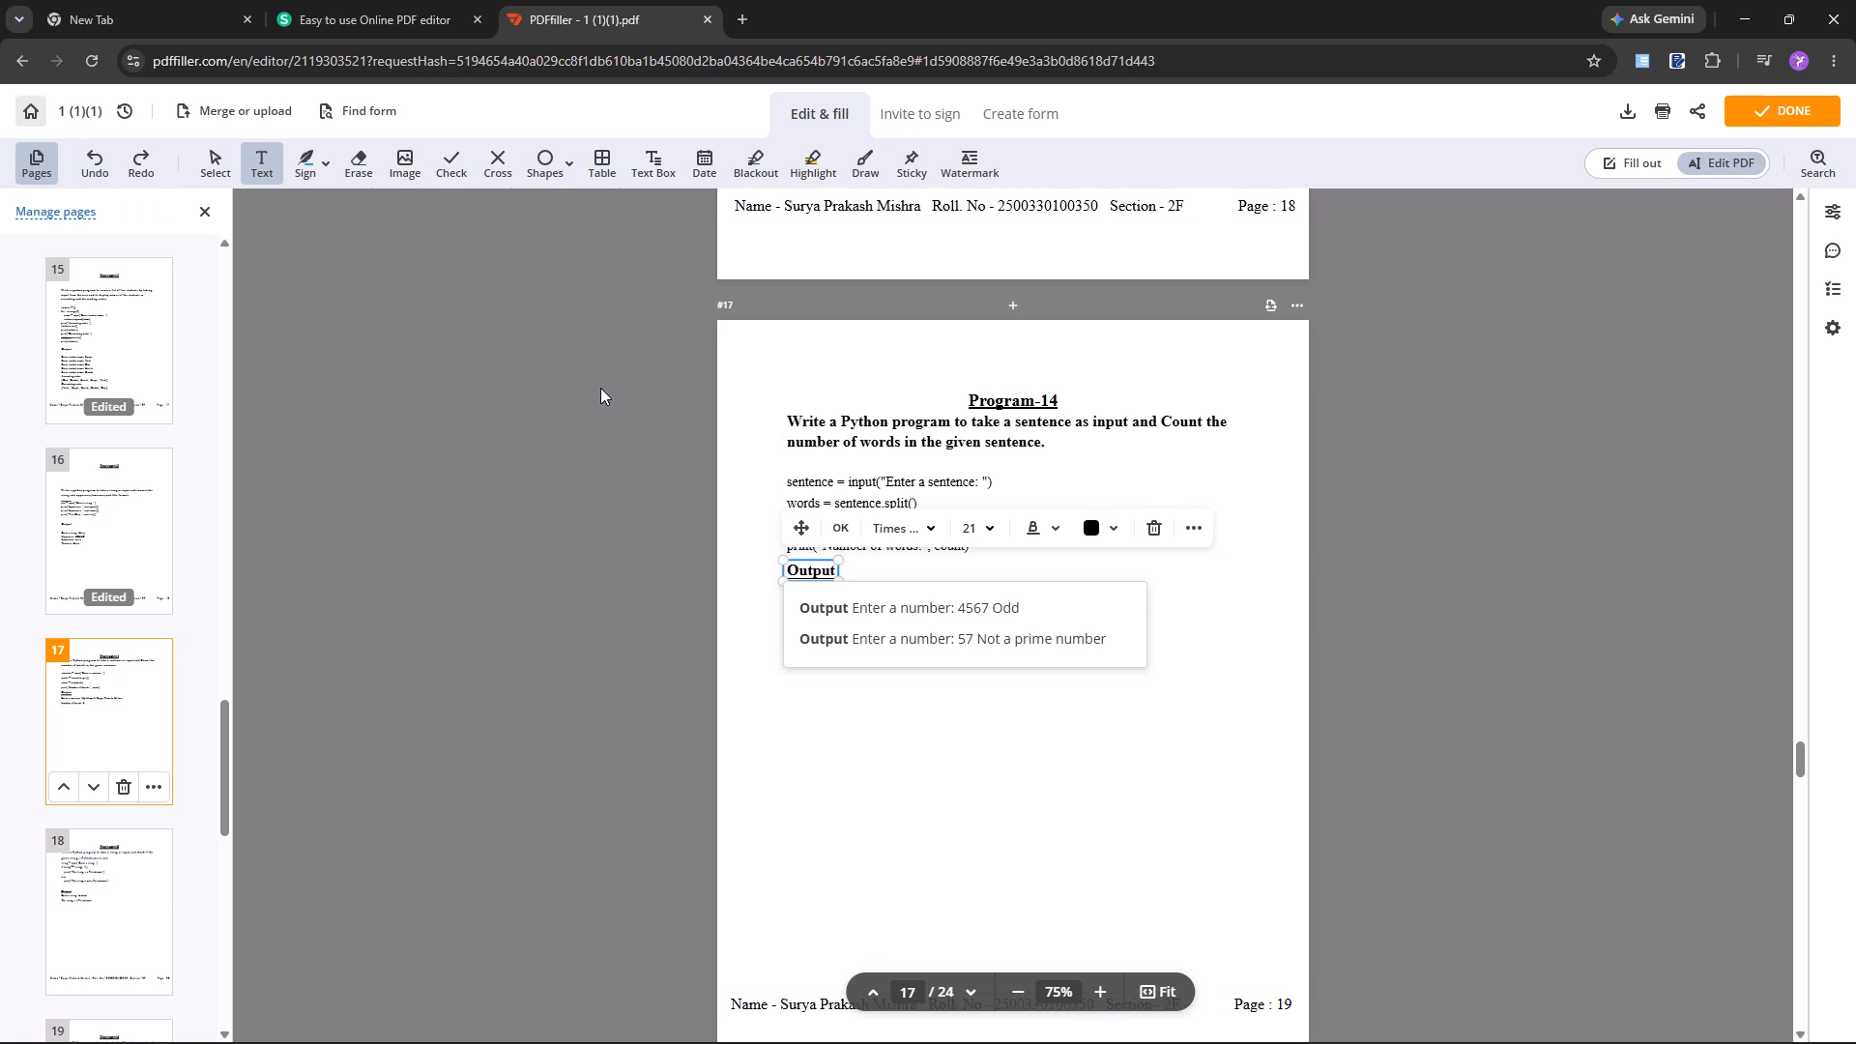
Move the two Program-14 output lines, starting with Enter a sentence, well down below the Output heading.
{"action": "left_click", "coordinate": [811, 598]}
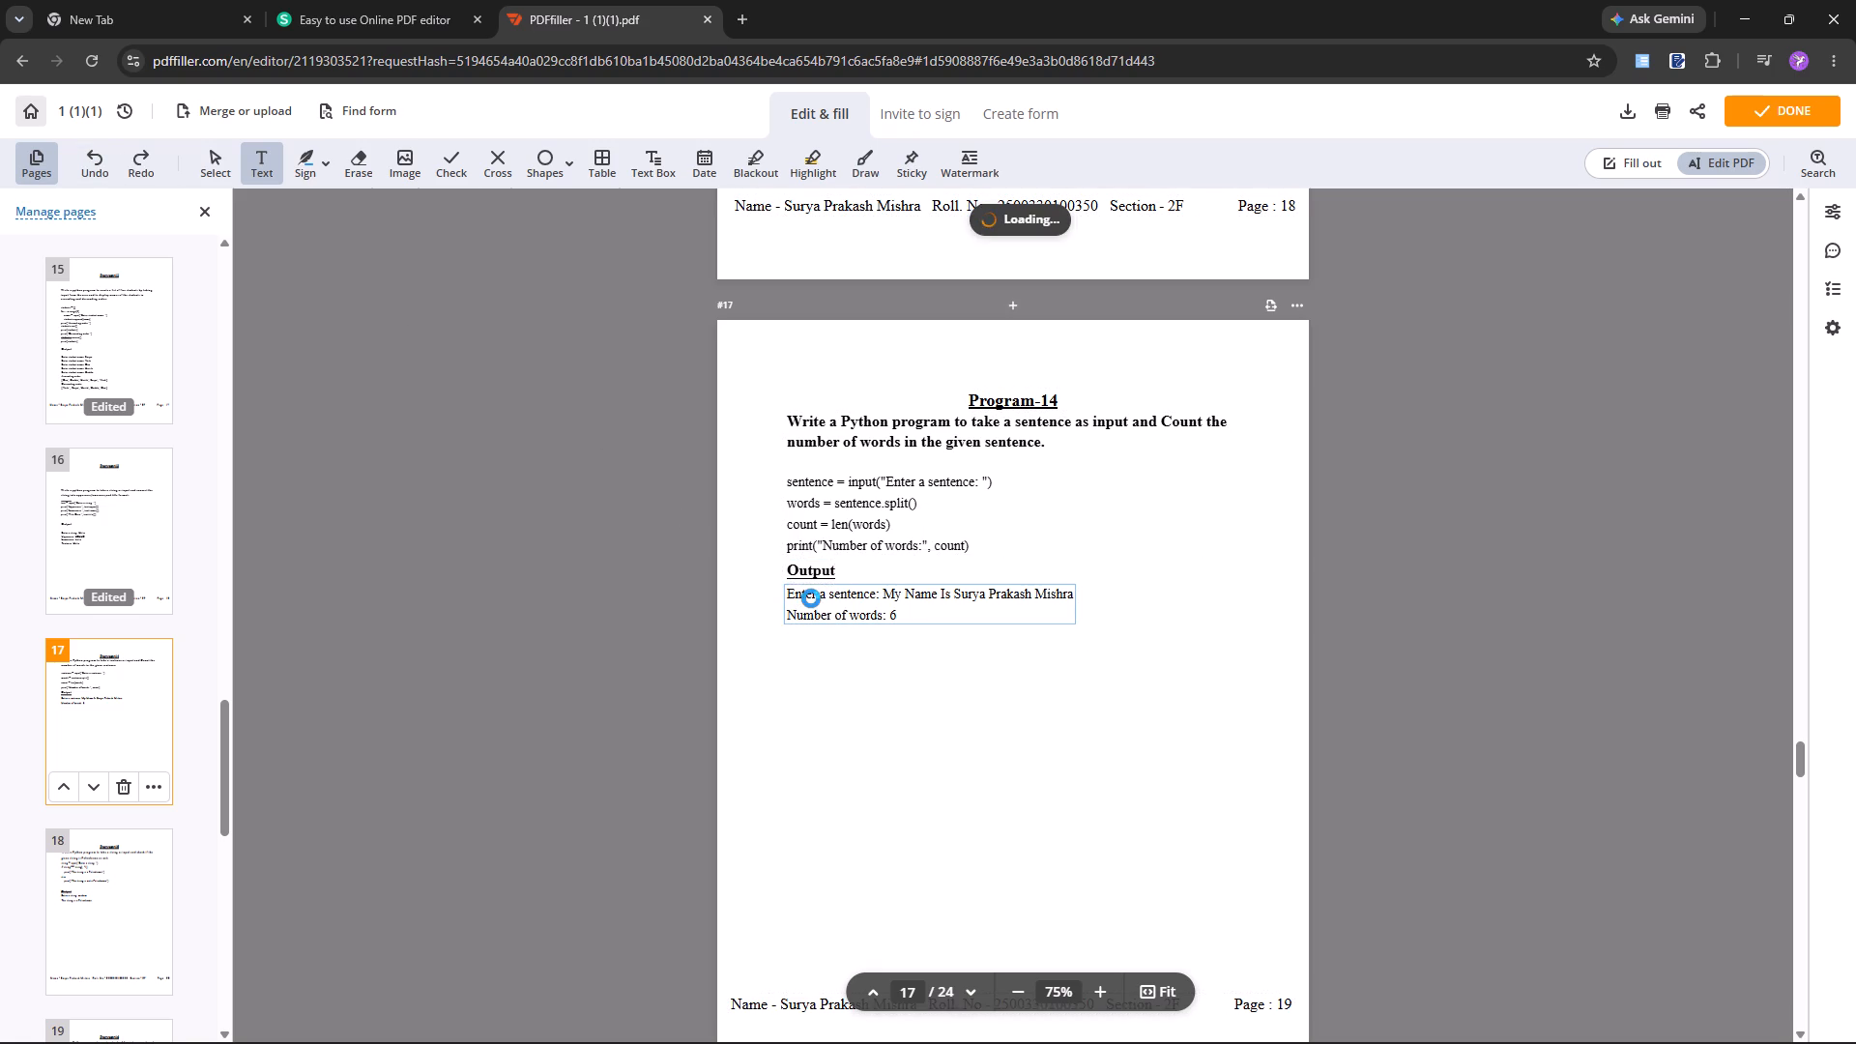
{"action": "left_click_drag", "start_coordinate": [802, 560], "coordinate": [810, 609]}
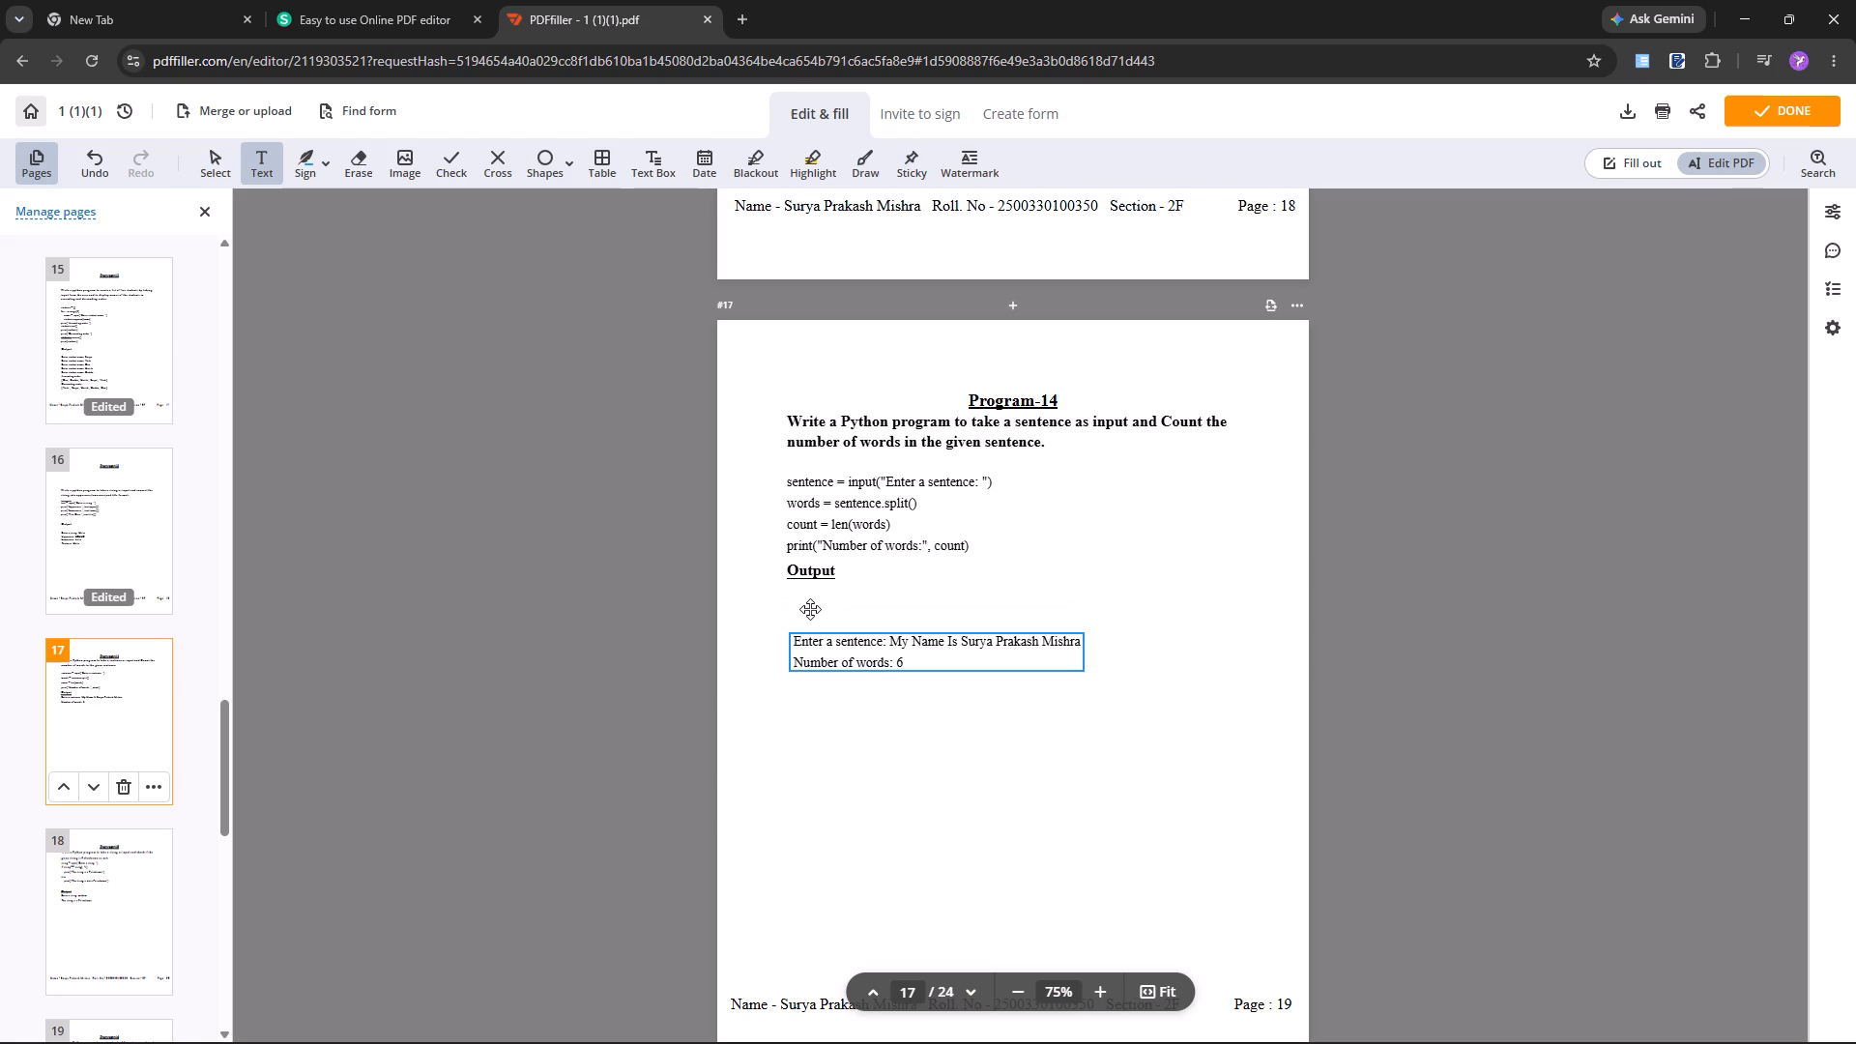
{"action": "left_click_drag", "start_coordinate": [810, 609], "coordinate": [804, 660]}
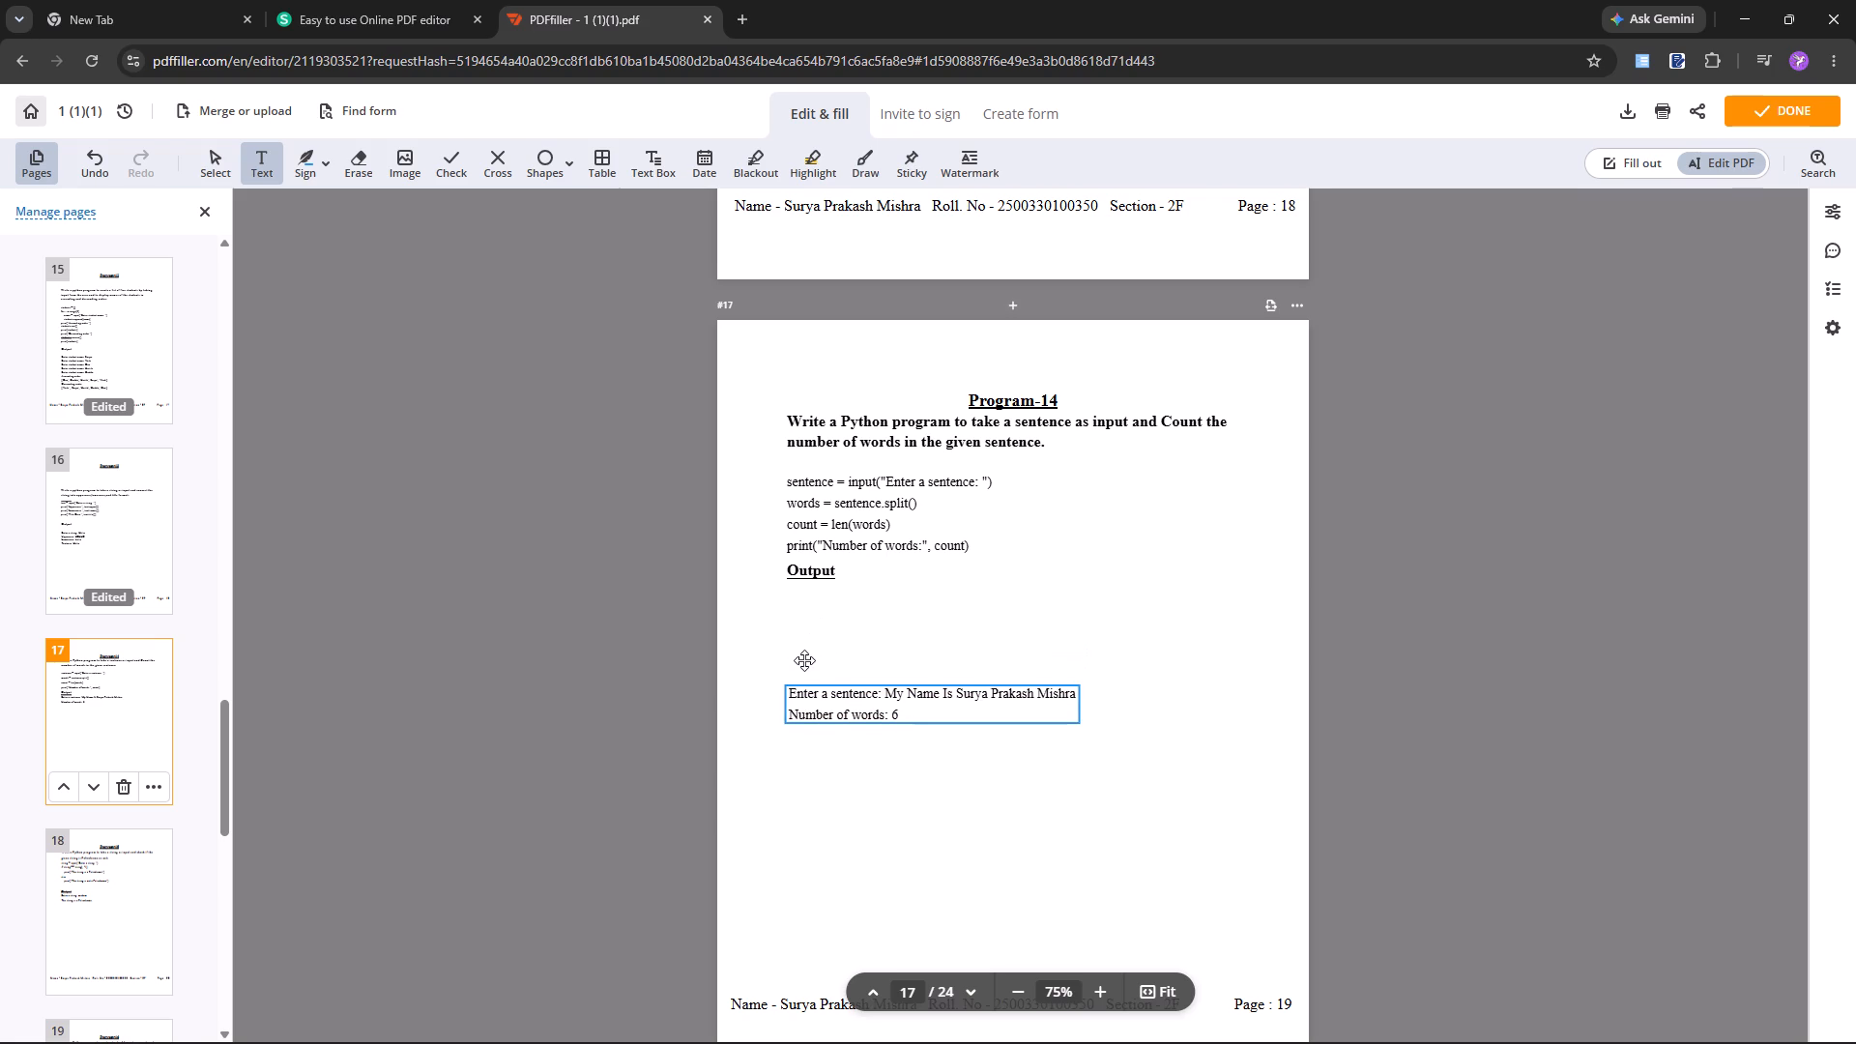
{"action": "left_click_drag", "start_coordinate": [804, 660], "coordinate": [804, 688]}
Move the Program-14 Output heading down to just above the Enter a sentence output line, aligned with its start.
{"action": "left_click", "coordinate": [806, 574]}
{"action": "left_click", "coordinate": [806, 565]}
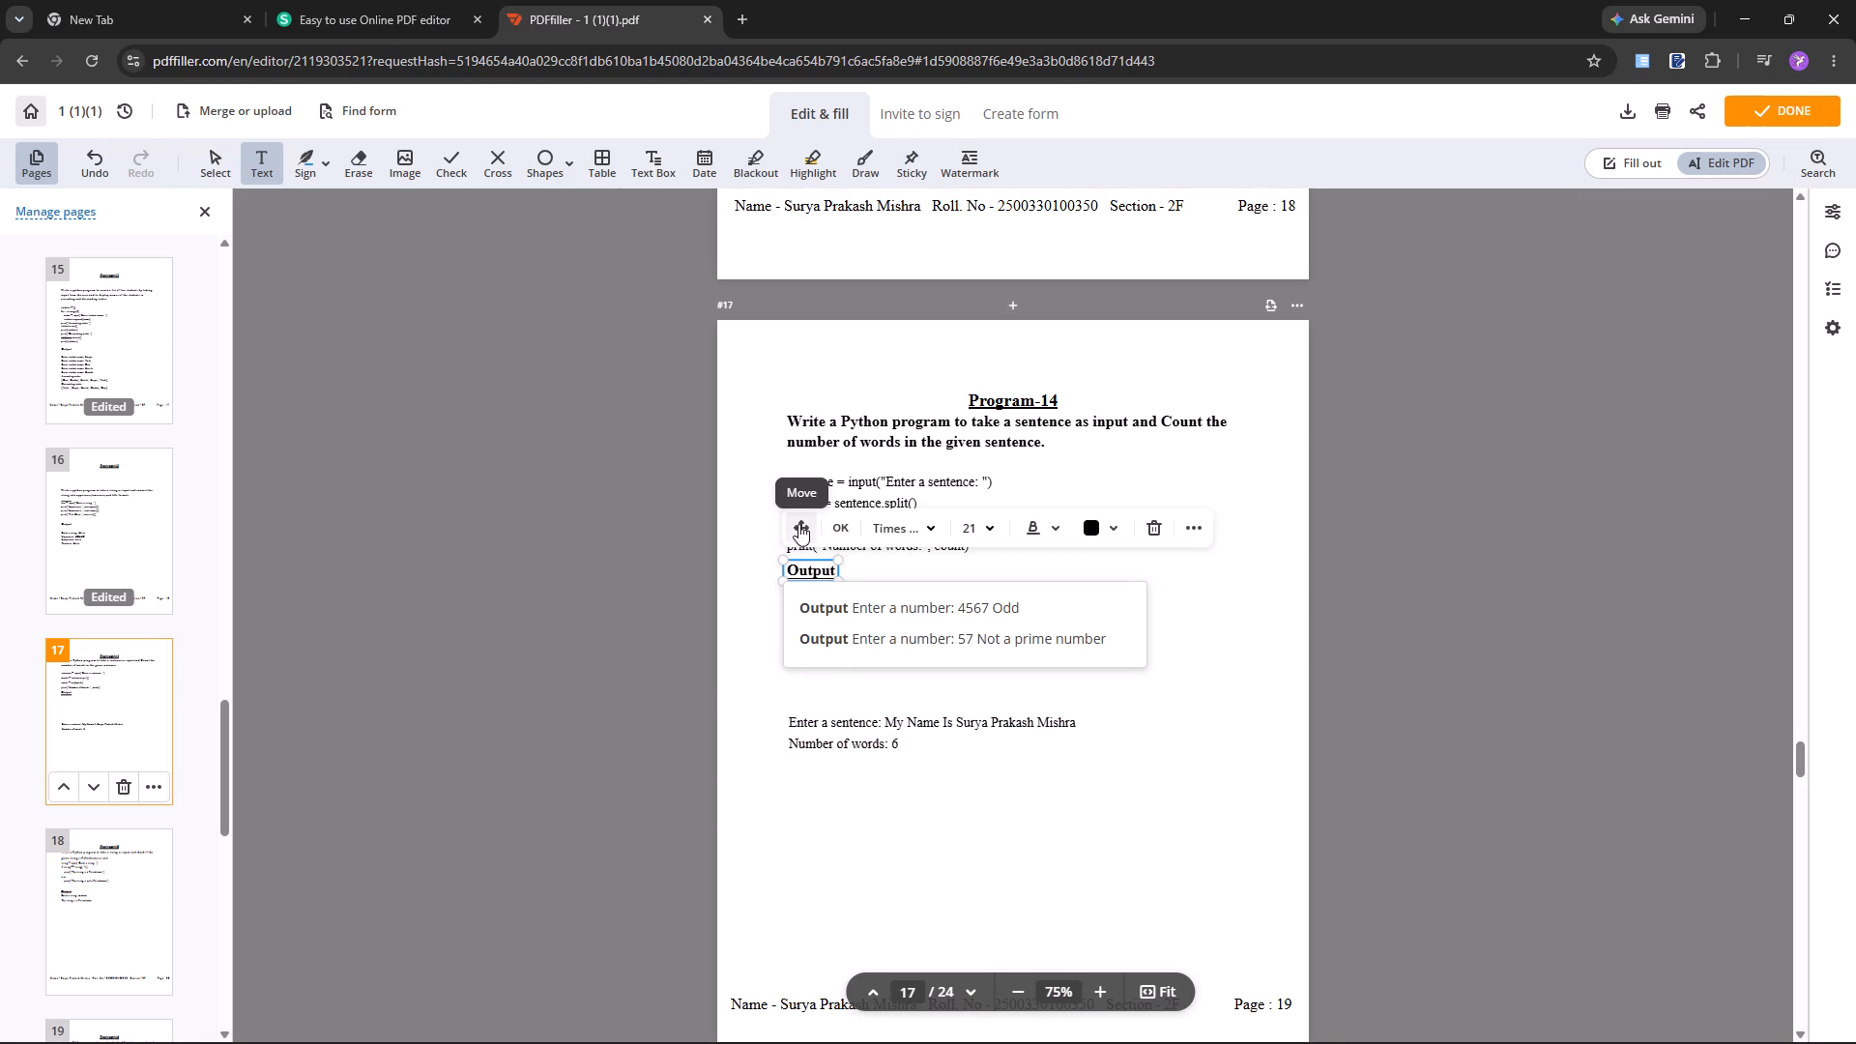
{"action": "left_click_drag", "start_coordinate": [798, 524], "coordinate": [795, 627]}
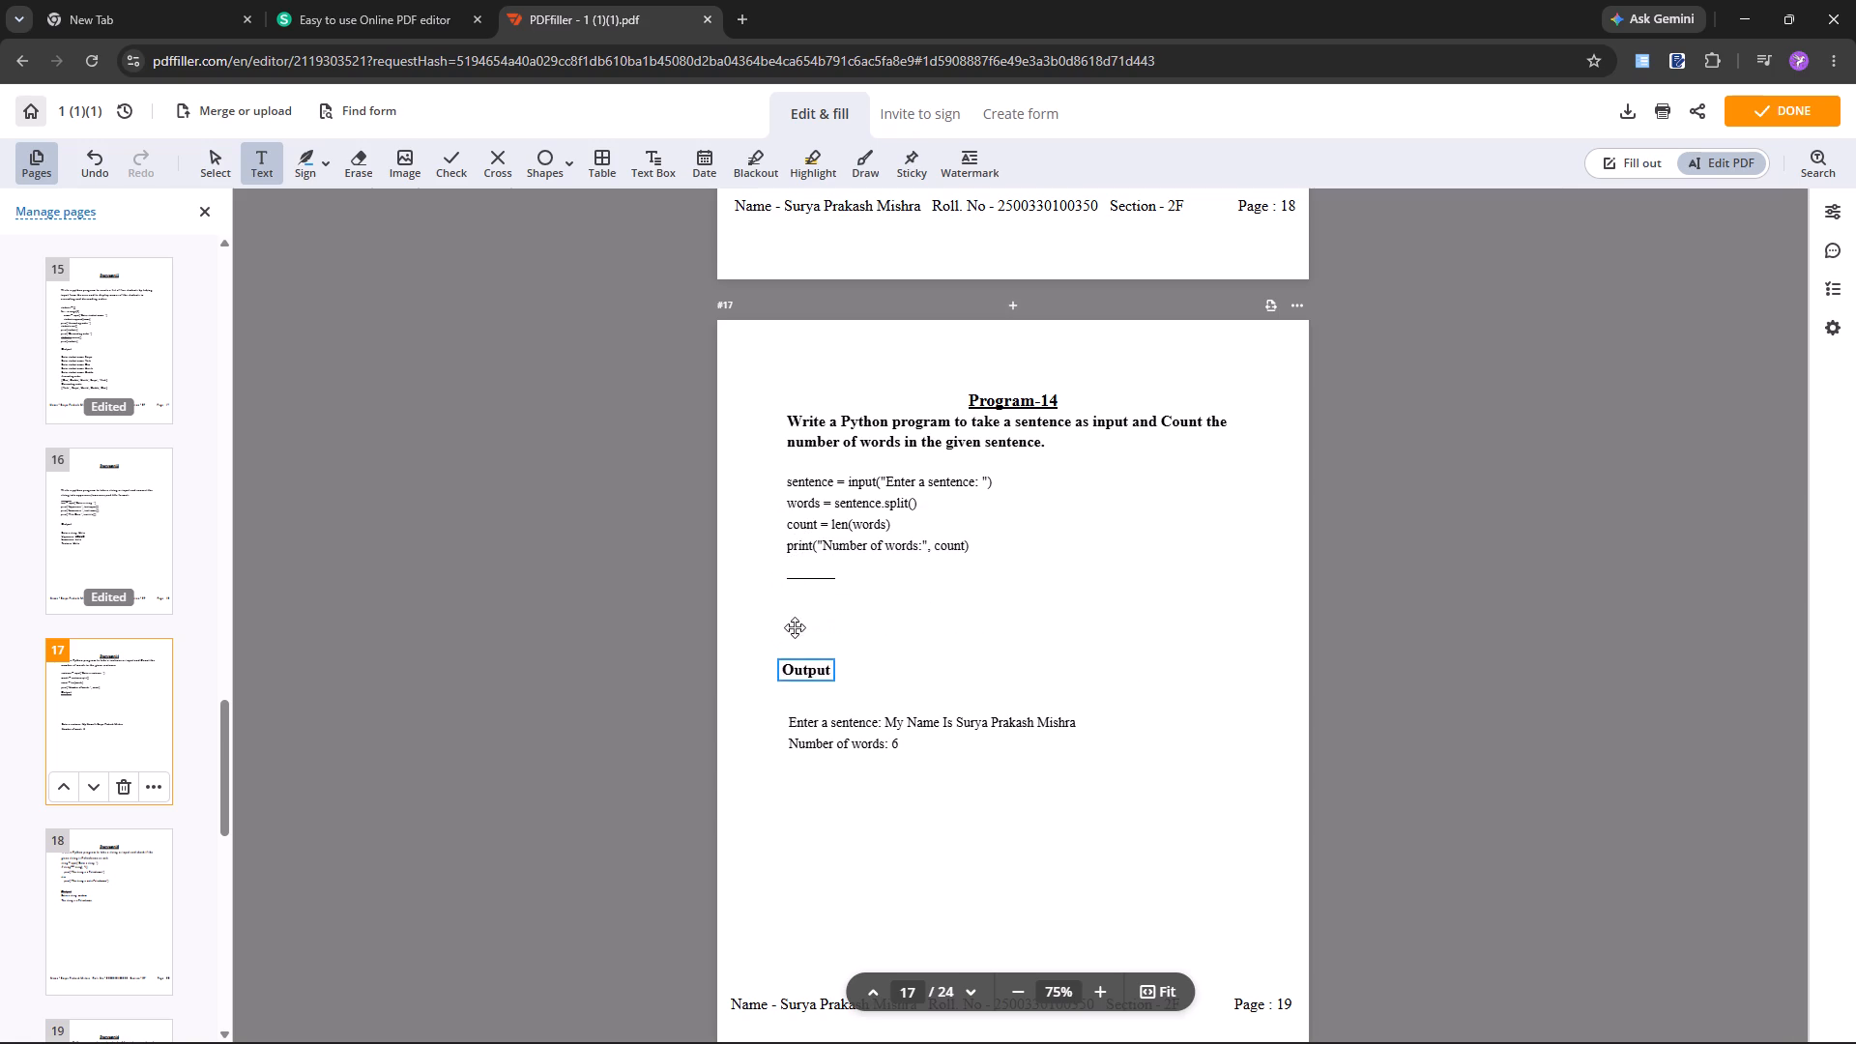
{"action": "left_click_drag", "start_coordinate": [795, 627], "coordinate": [804, 645]}
{"action": "left_click_drag", "start_coordinate": [804, 645], "coordinate": [799, 647]}
{"action": "left_click_drag", "start_coordinate": [799, 647], "coordinate": [802, 650]}
{"action": "left_click", "coordinate": [639, 545]}
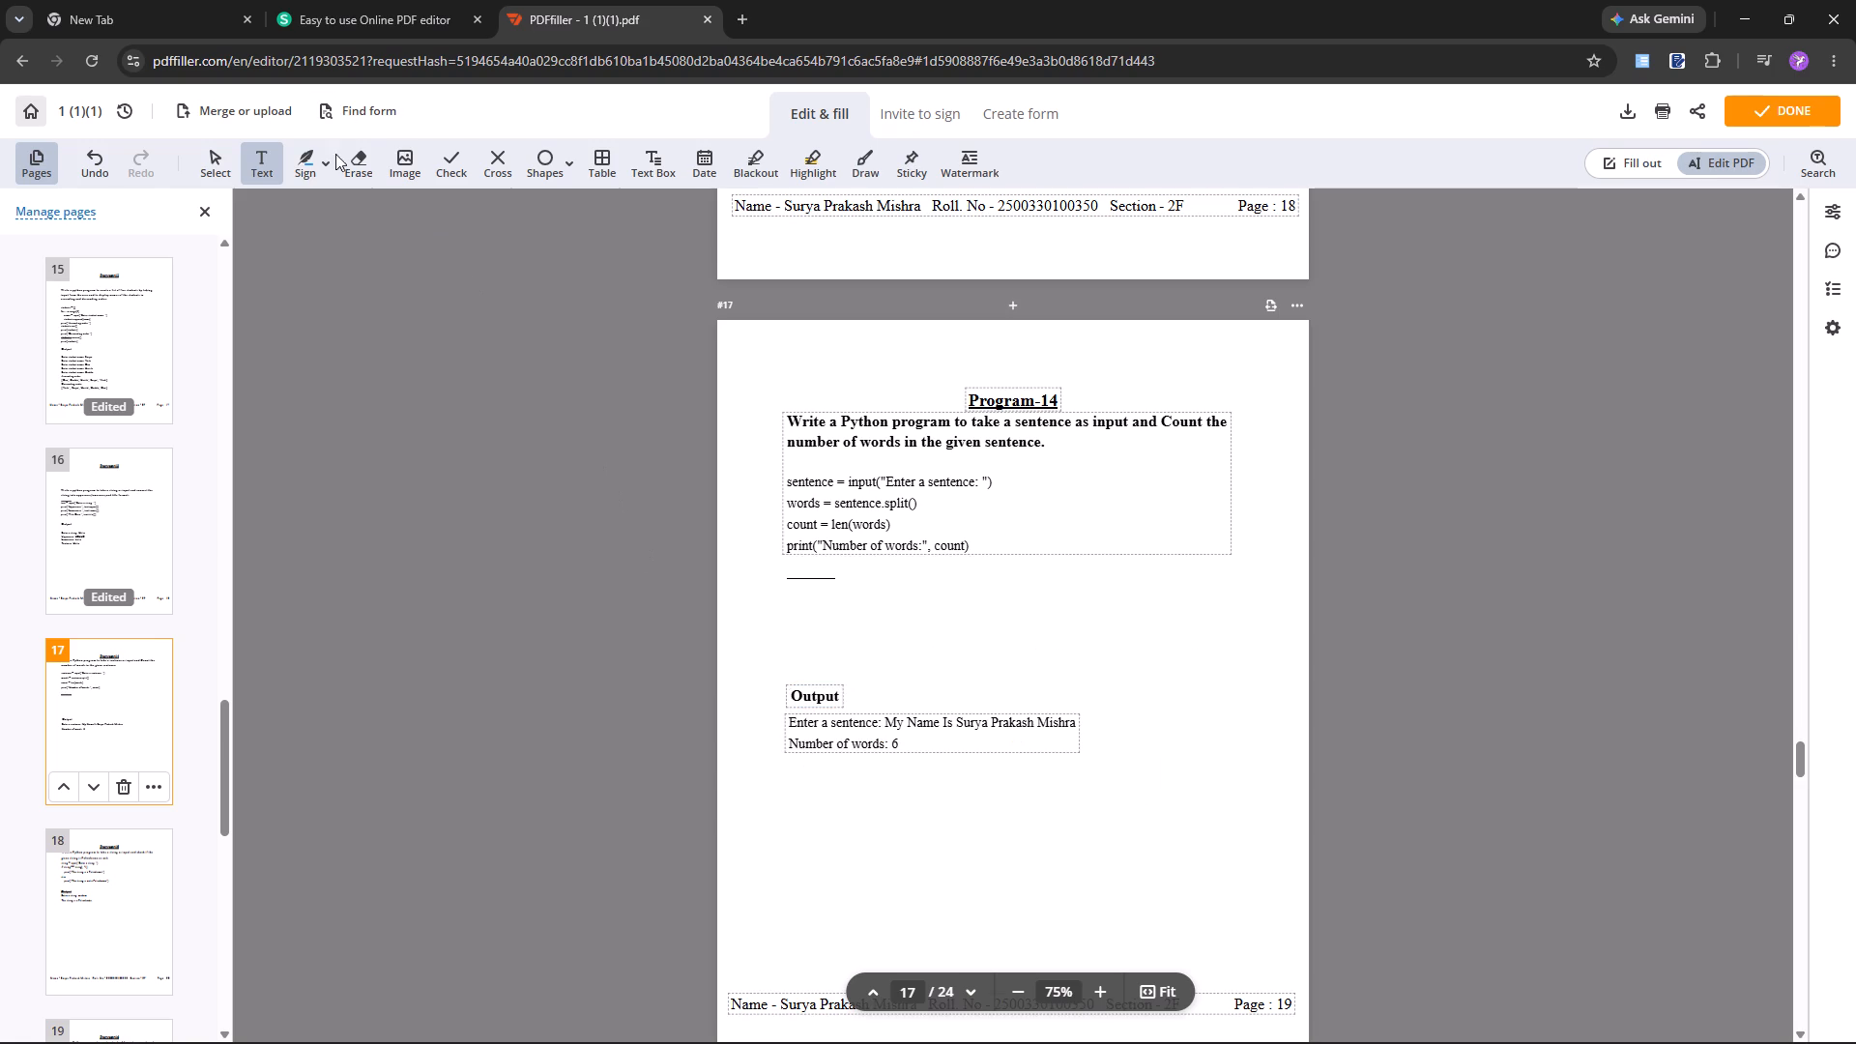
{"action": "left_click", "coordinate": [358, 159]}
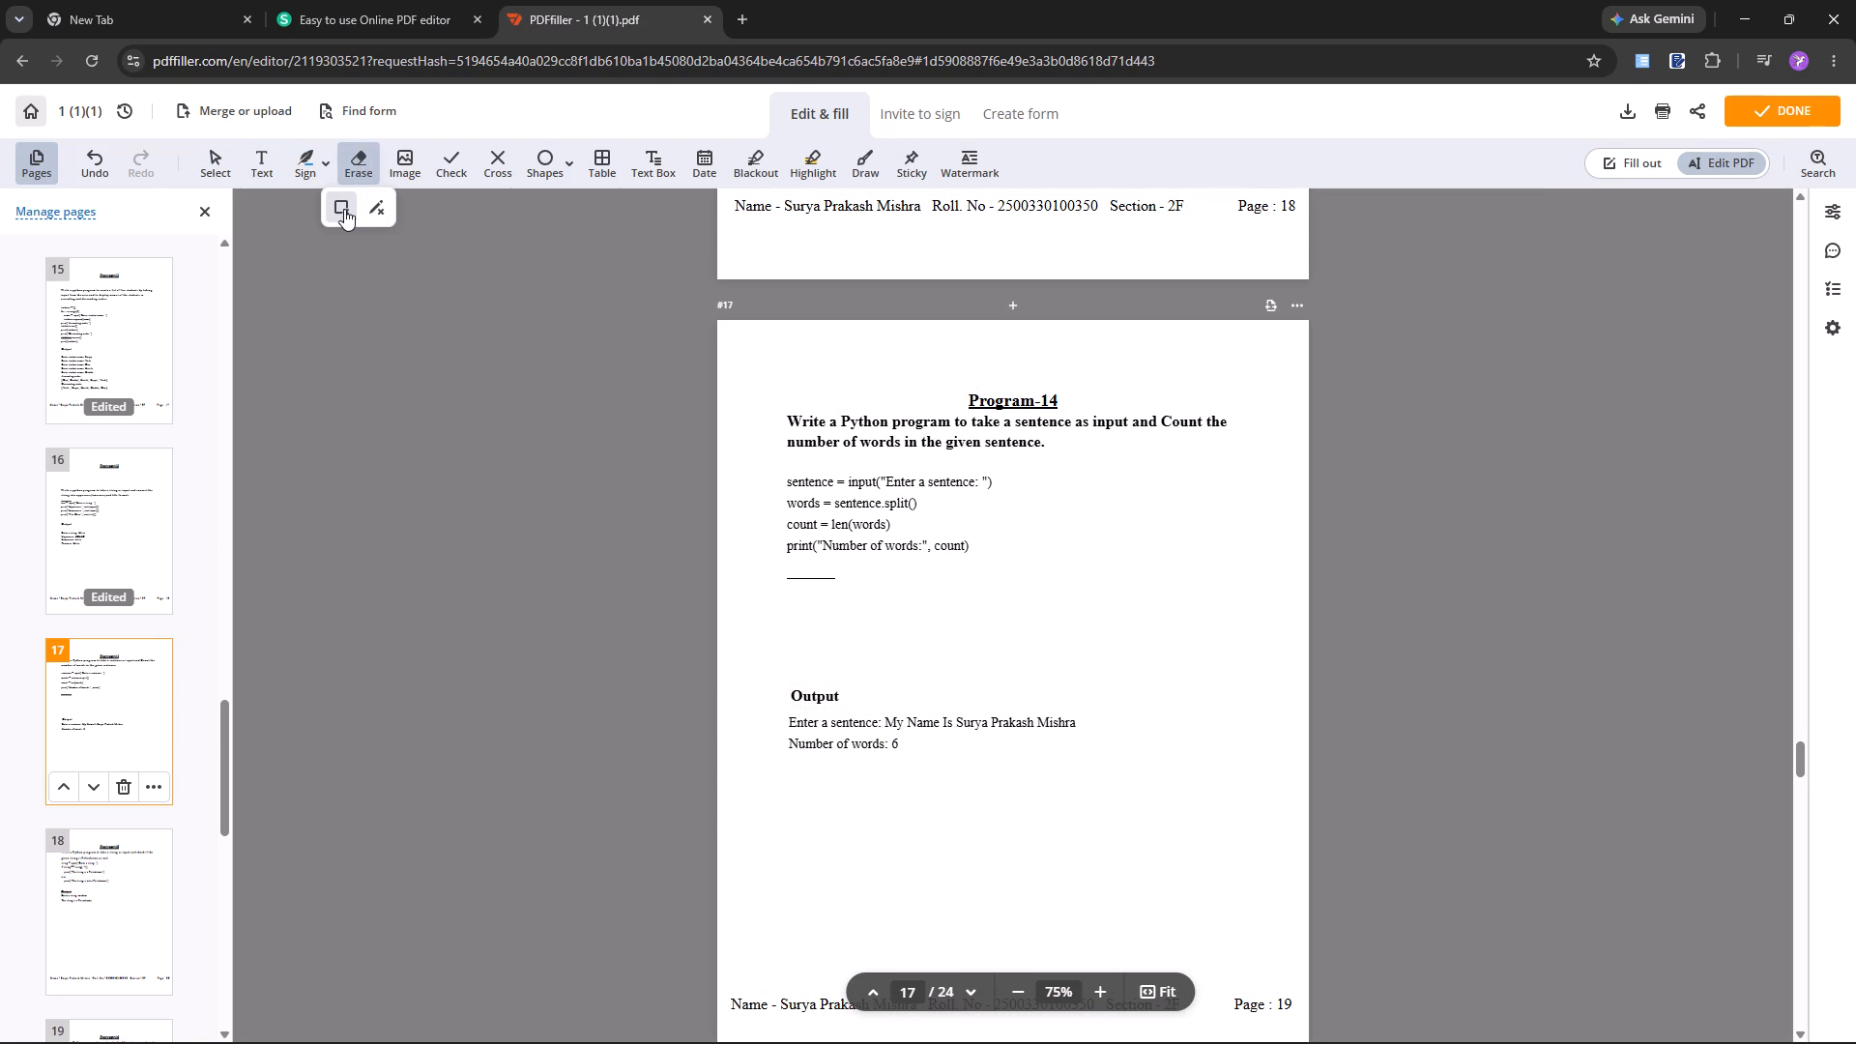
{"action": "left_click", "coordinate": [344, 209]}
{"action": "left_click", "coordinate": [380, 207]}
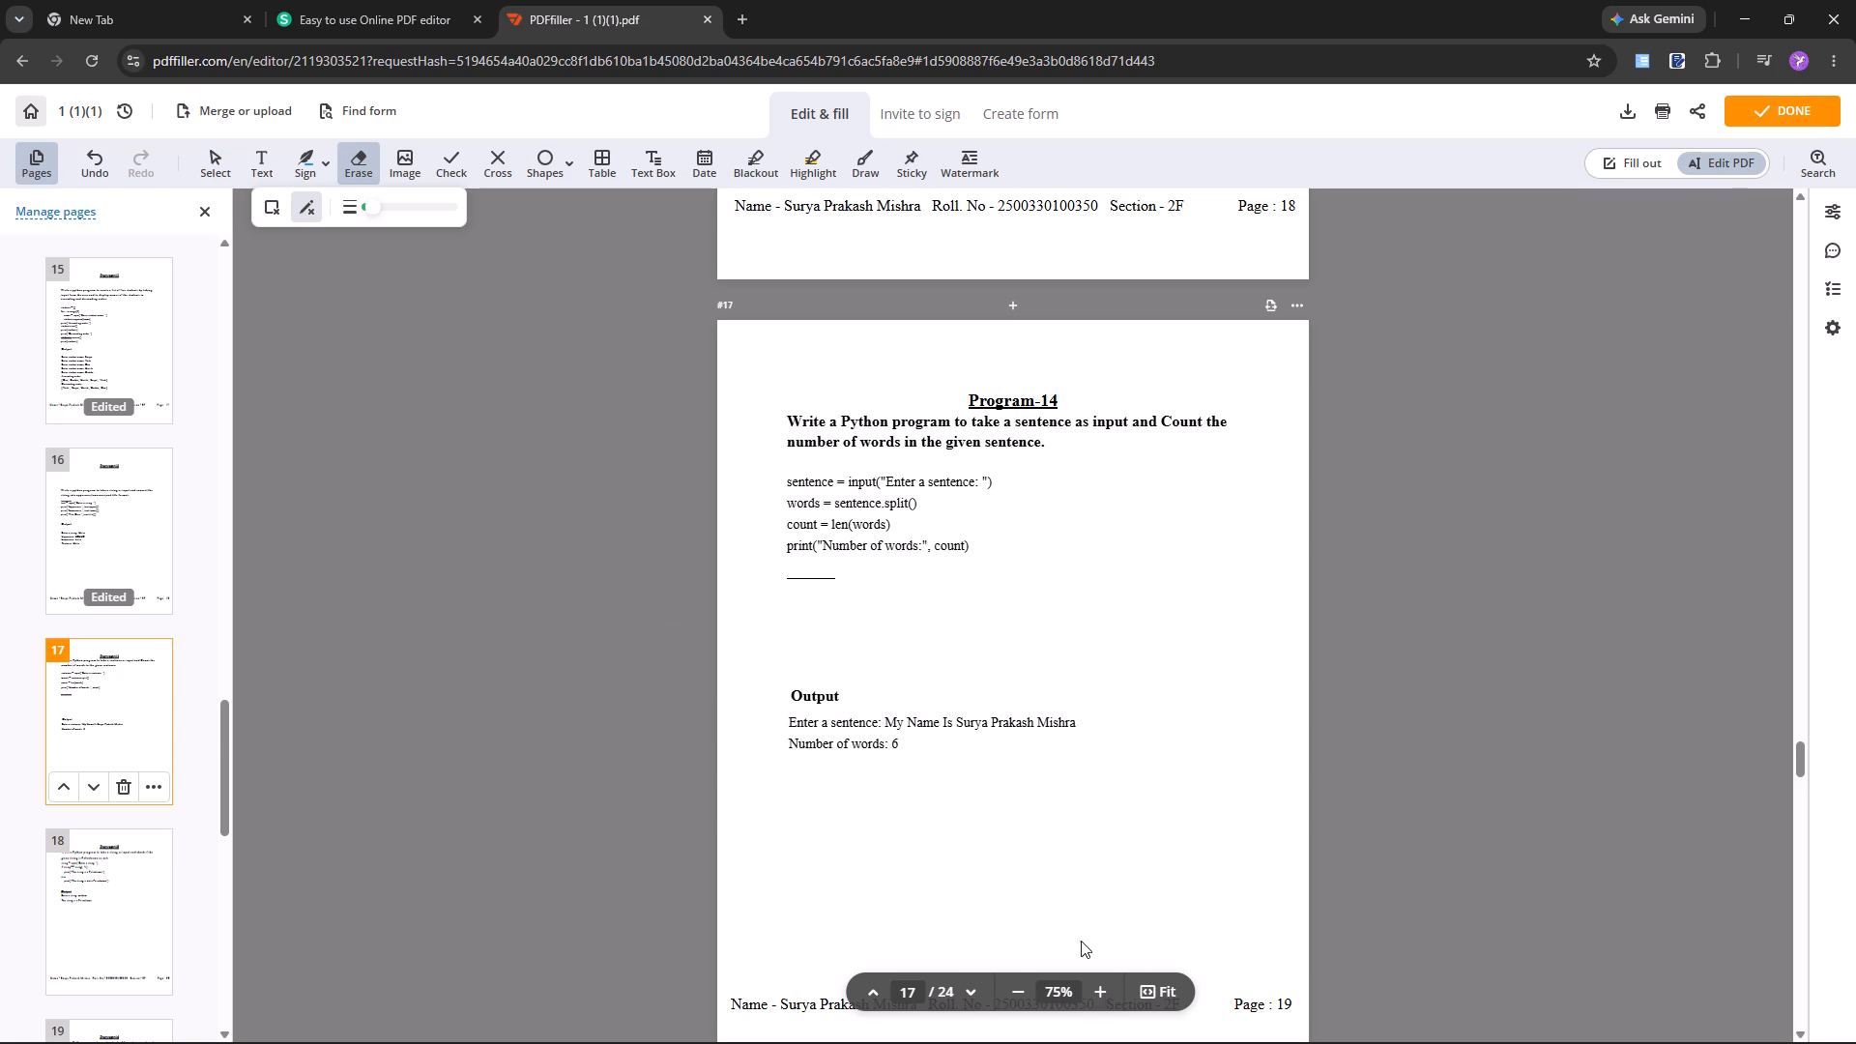
Move the Program-14 question and code block down to just above the Output heading, leaving a gap below the title.
{"action": "left_click", "coordinate": [253, 153]}
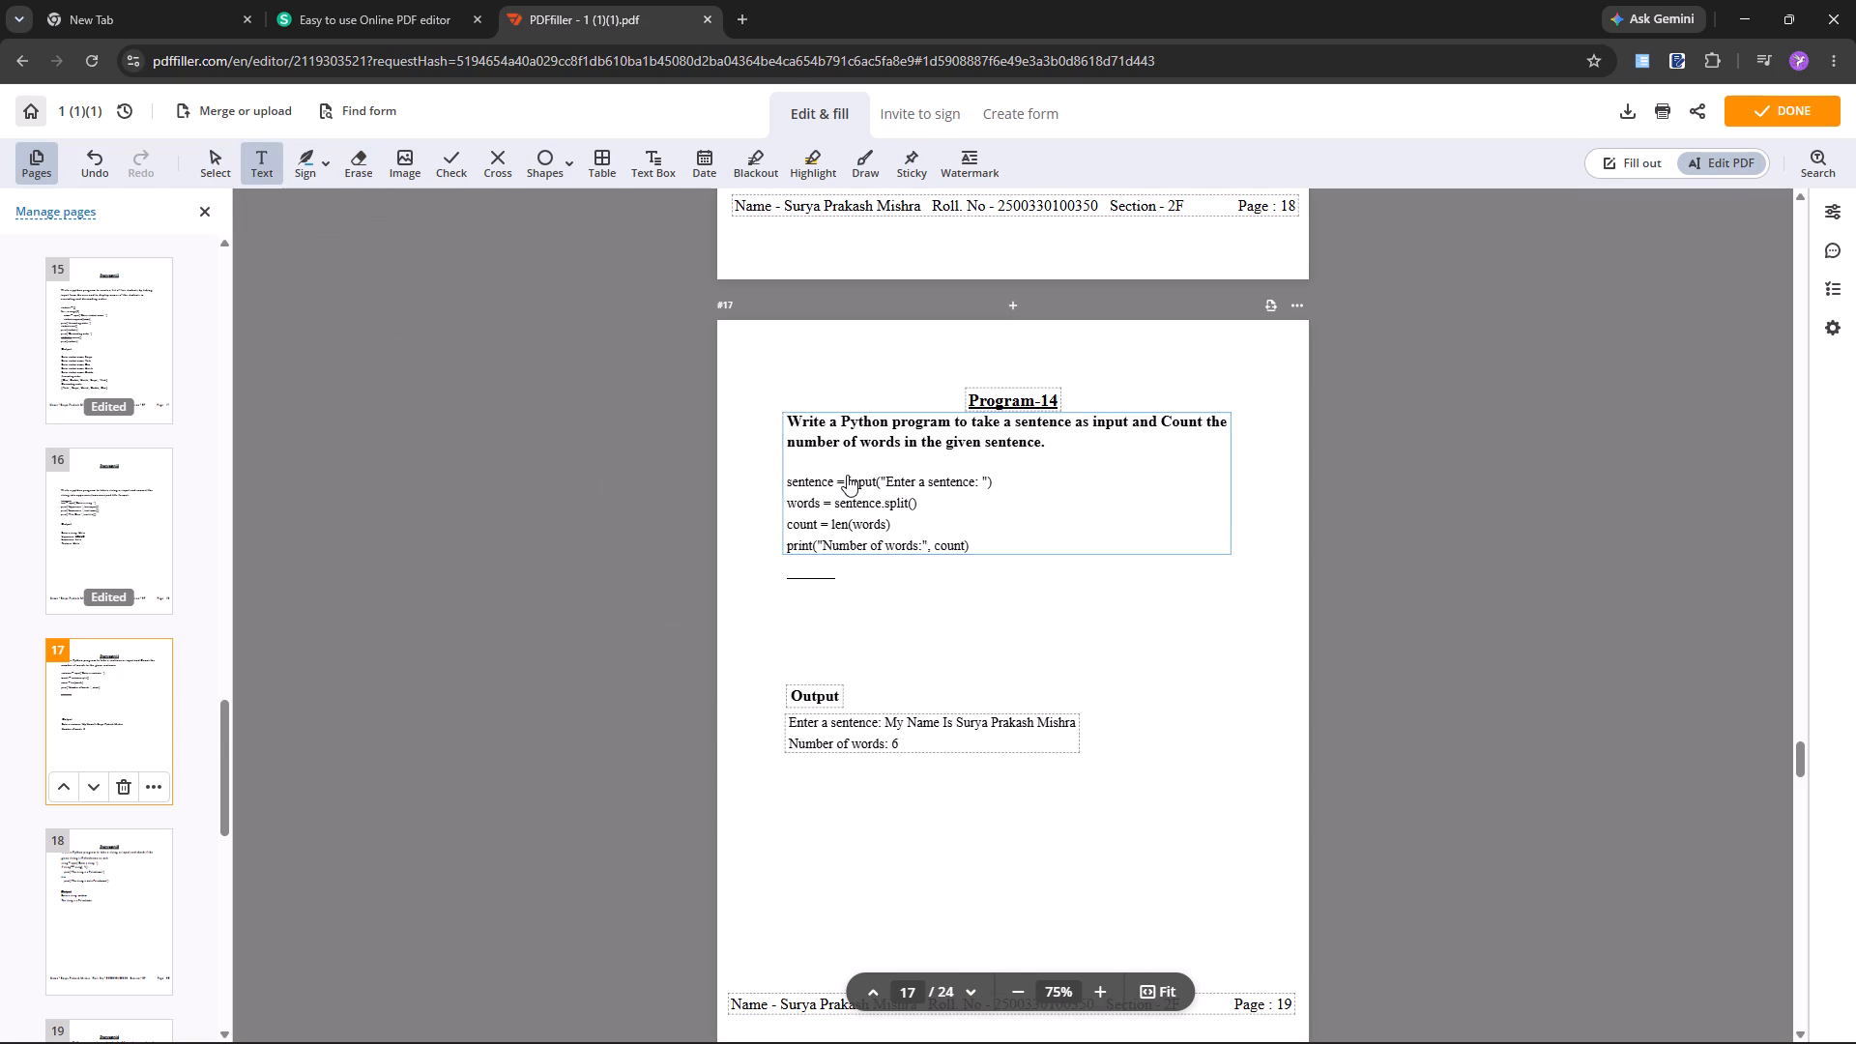
{"action": "left_click", "coordinate": [847, 475]}
{"action": "left_click", "coordinate": [821, 437]}
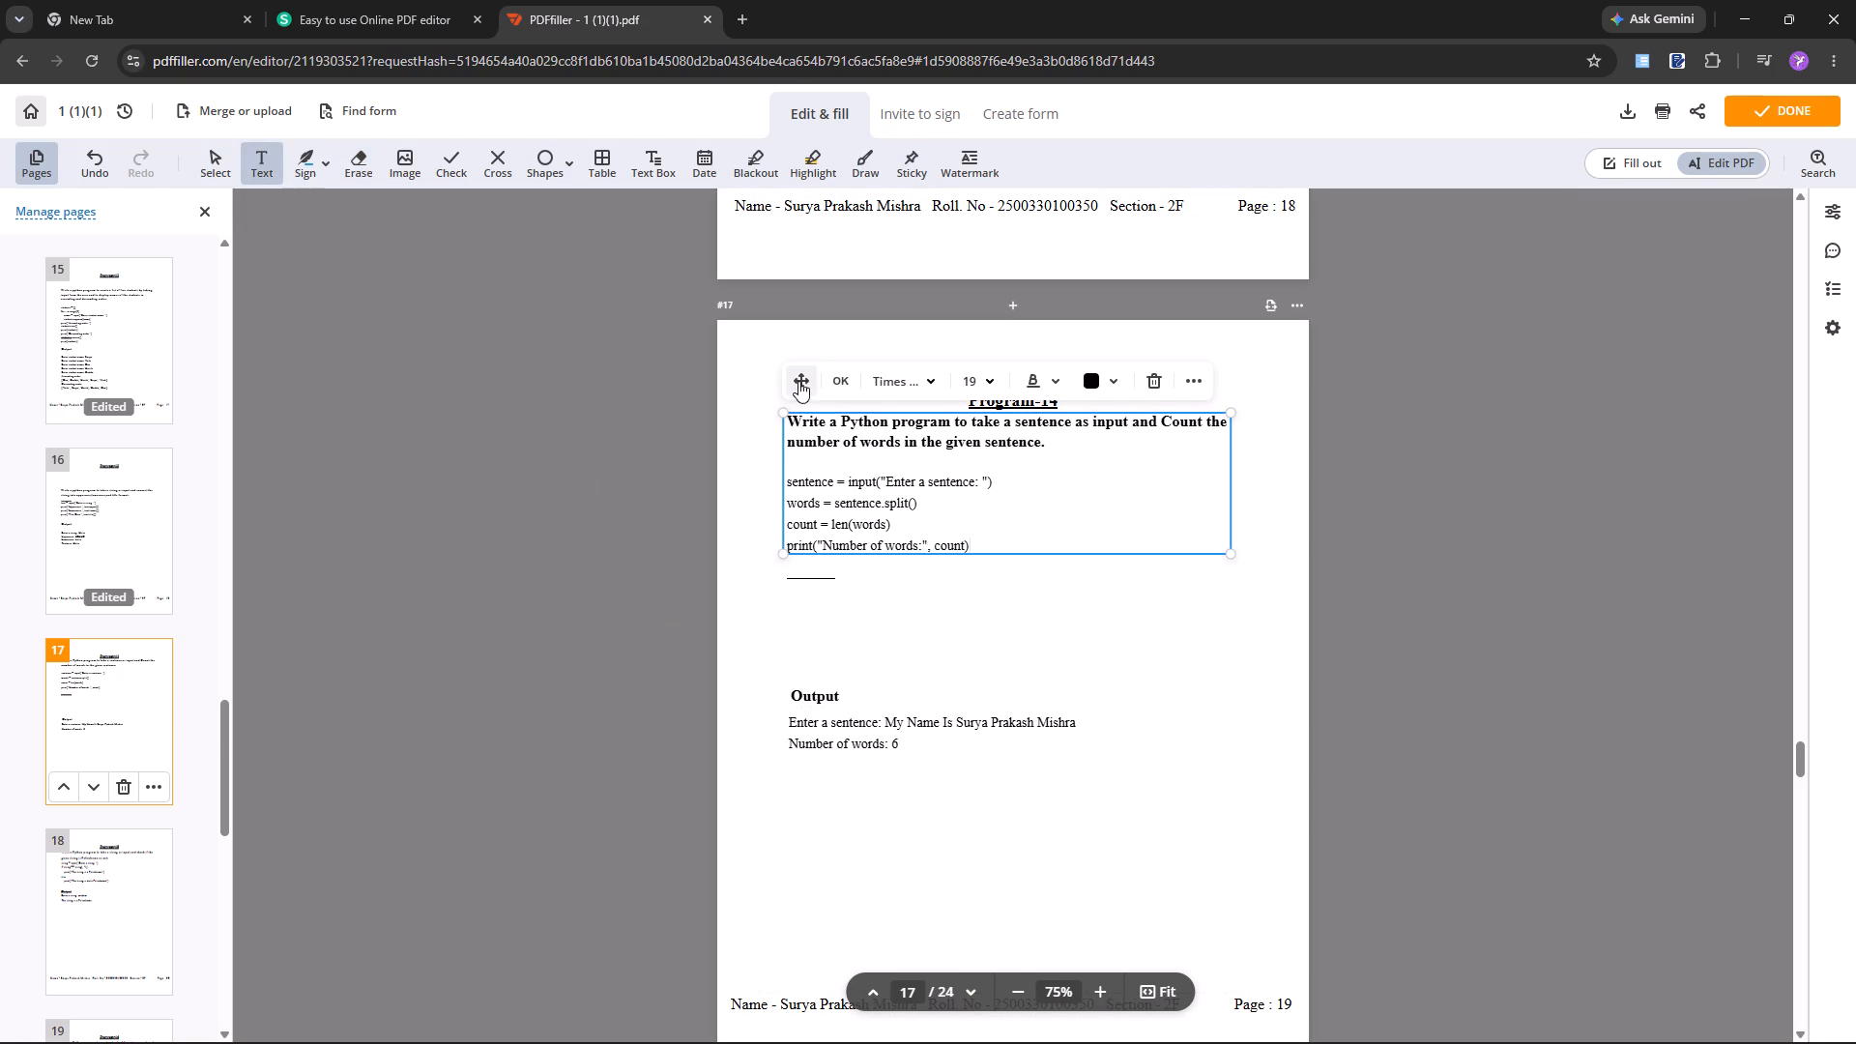
{"action": "left_click", "coordinate": [799, 380]}
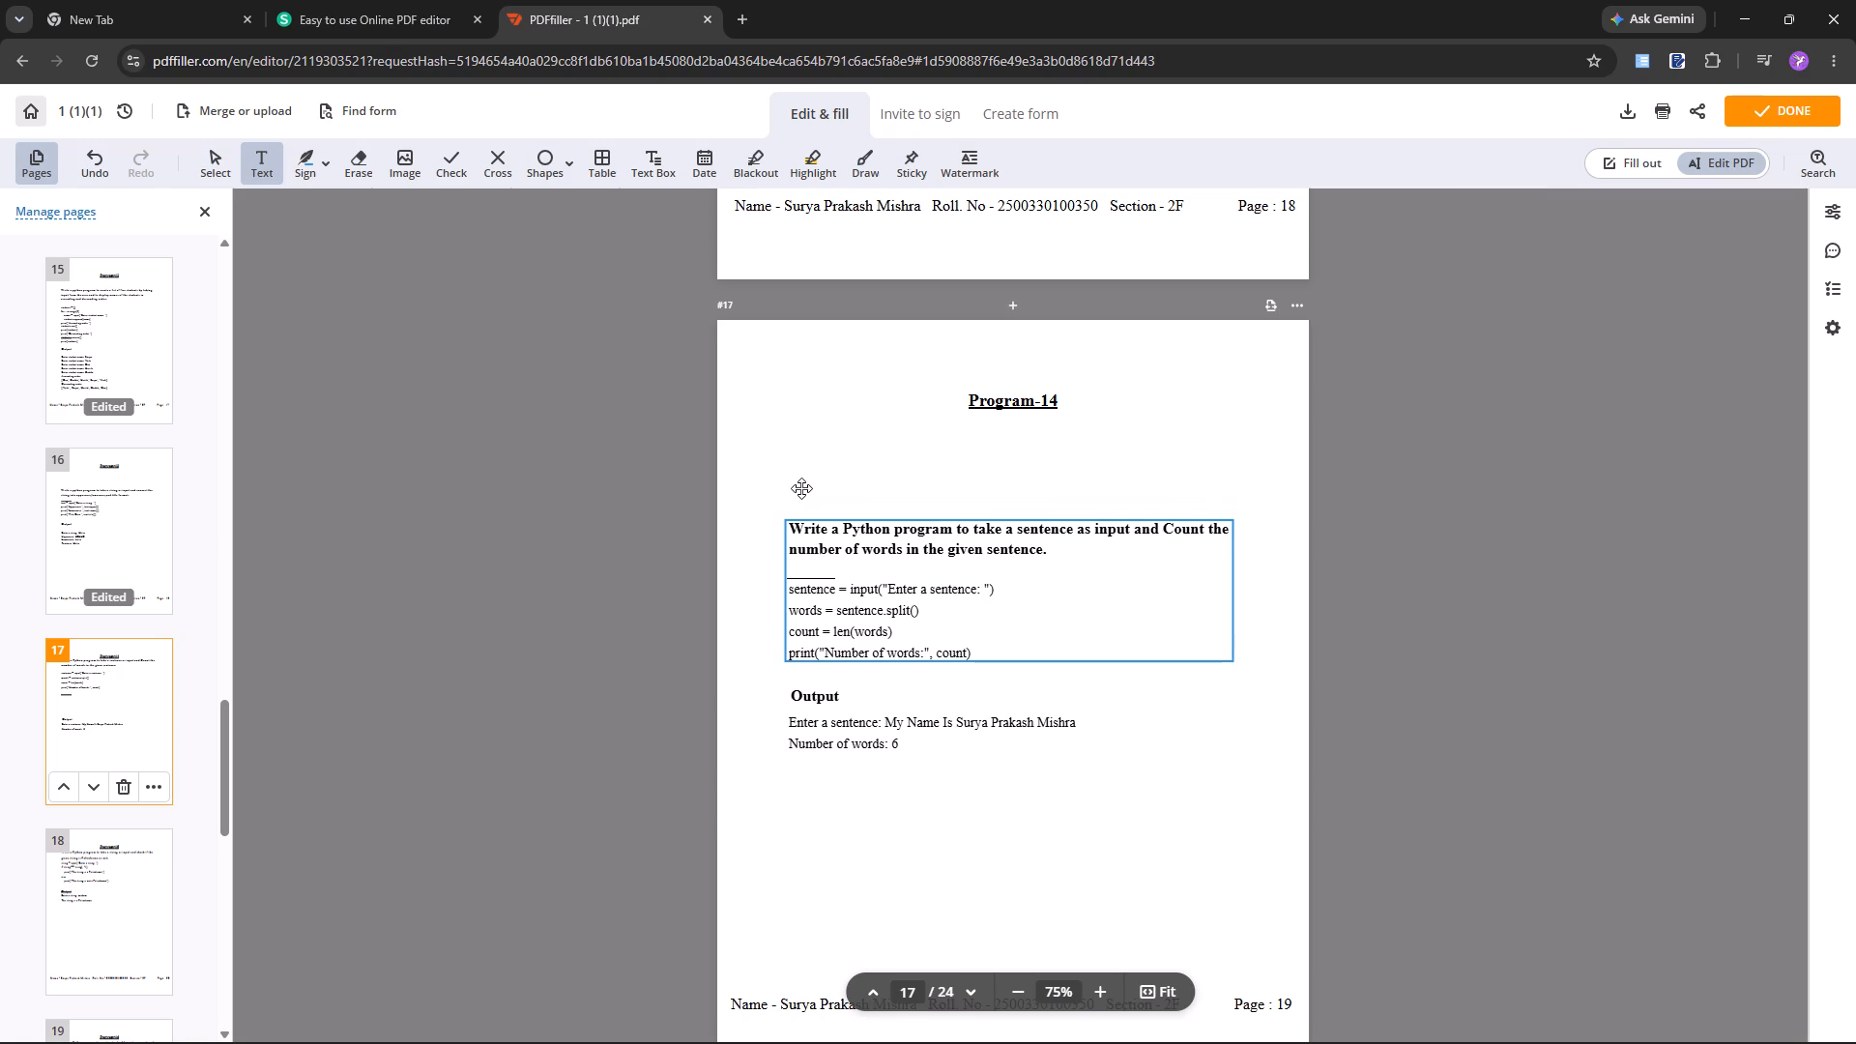
{"action": "left_click", "coordinate": [649, 631]}
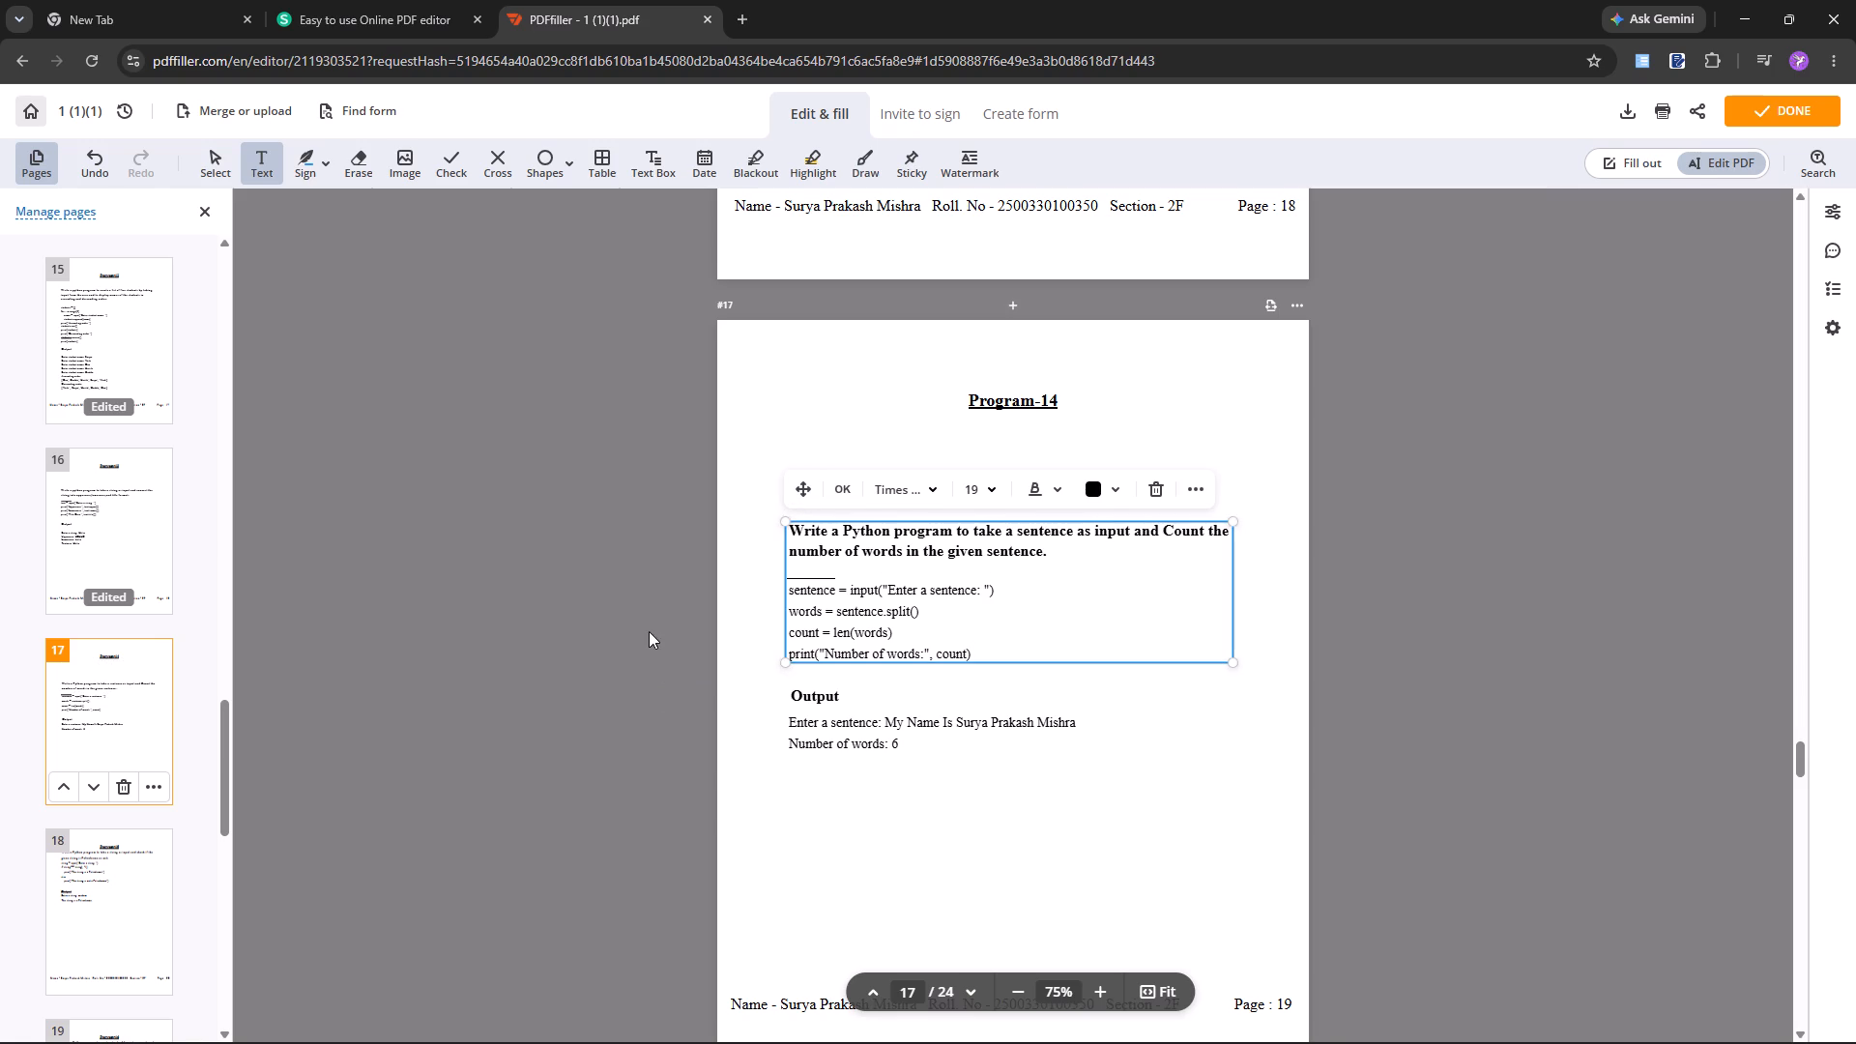
{"action": "left_click", "coordinate": [364, 180]}
{"action": "left_click", "coordinate": [373, 202]}
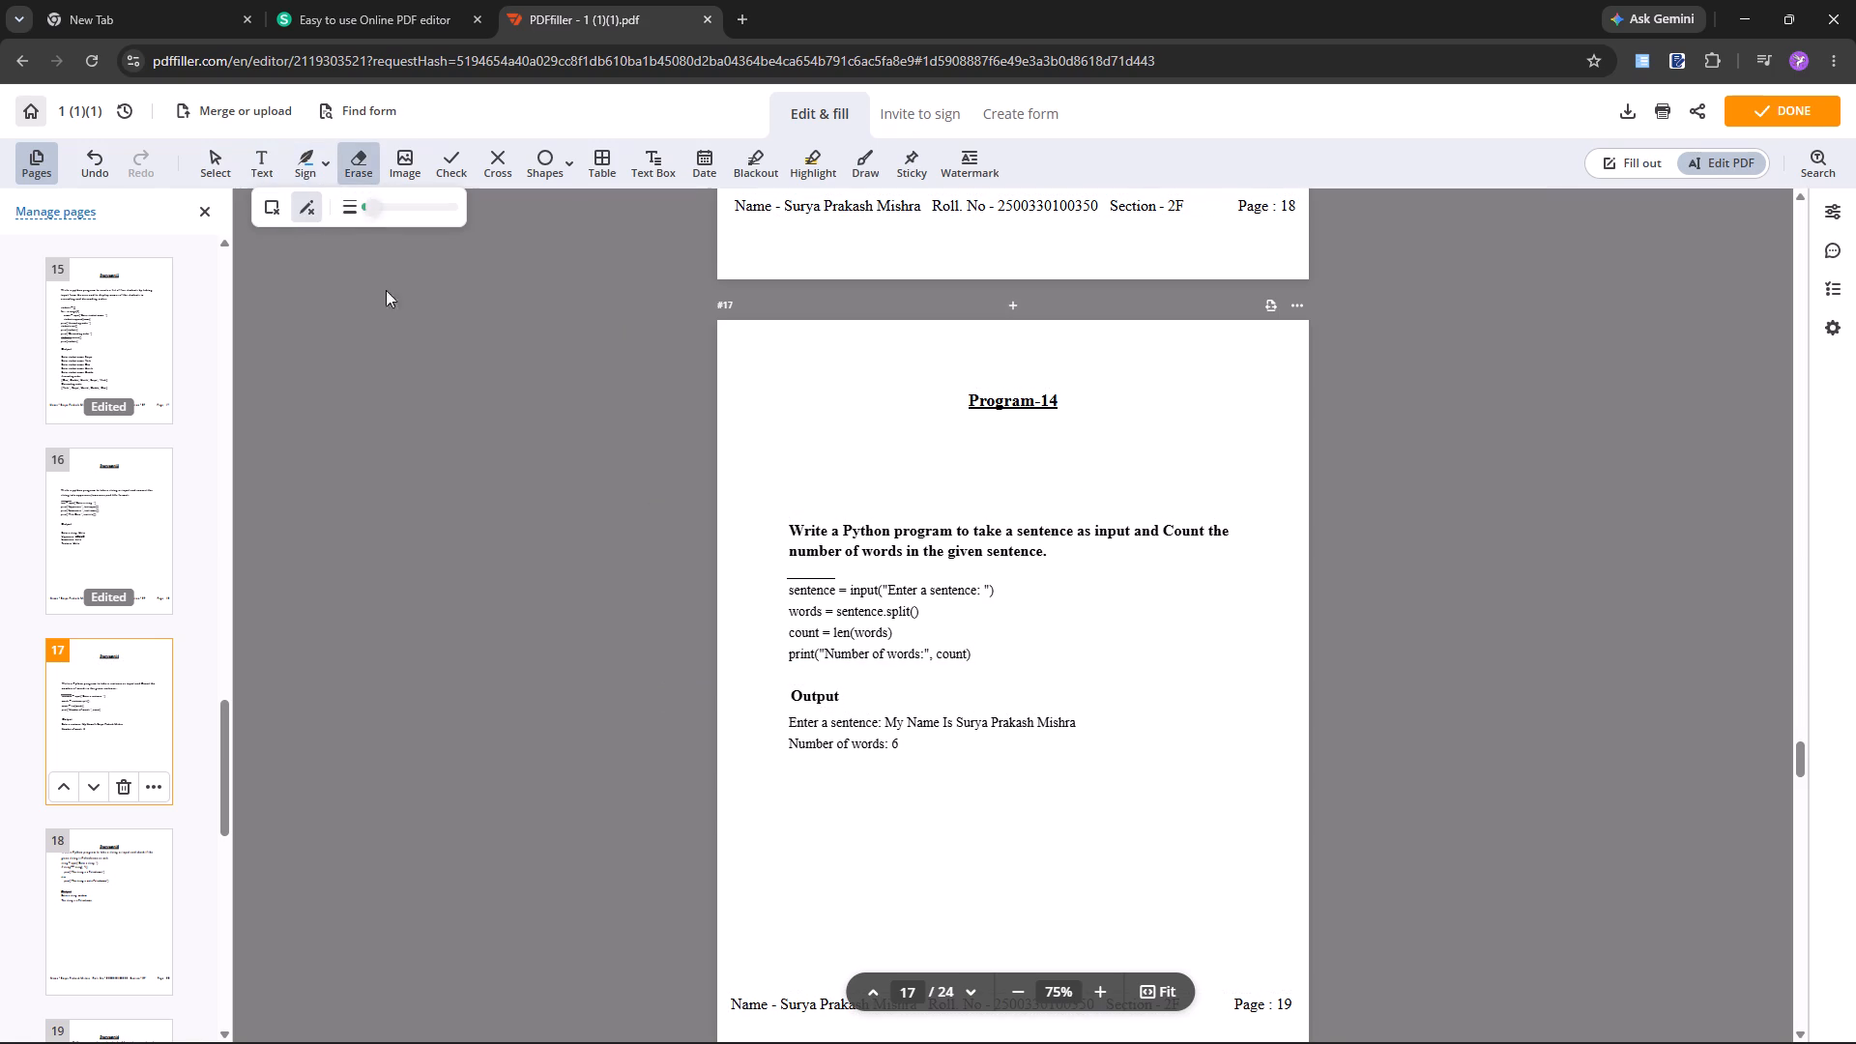
{"action": "left_click", "coordinate": [1108, 994]}
{"action": "left_click", "coordinate": [1108, 994]}
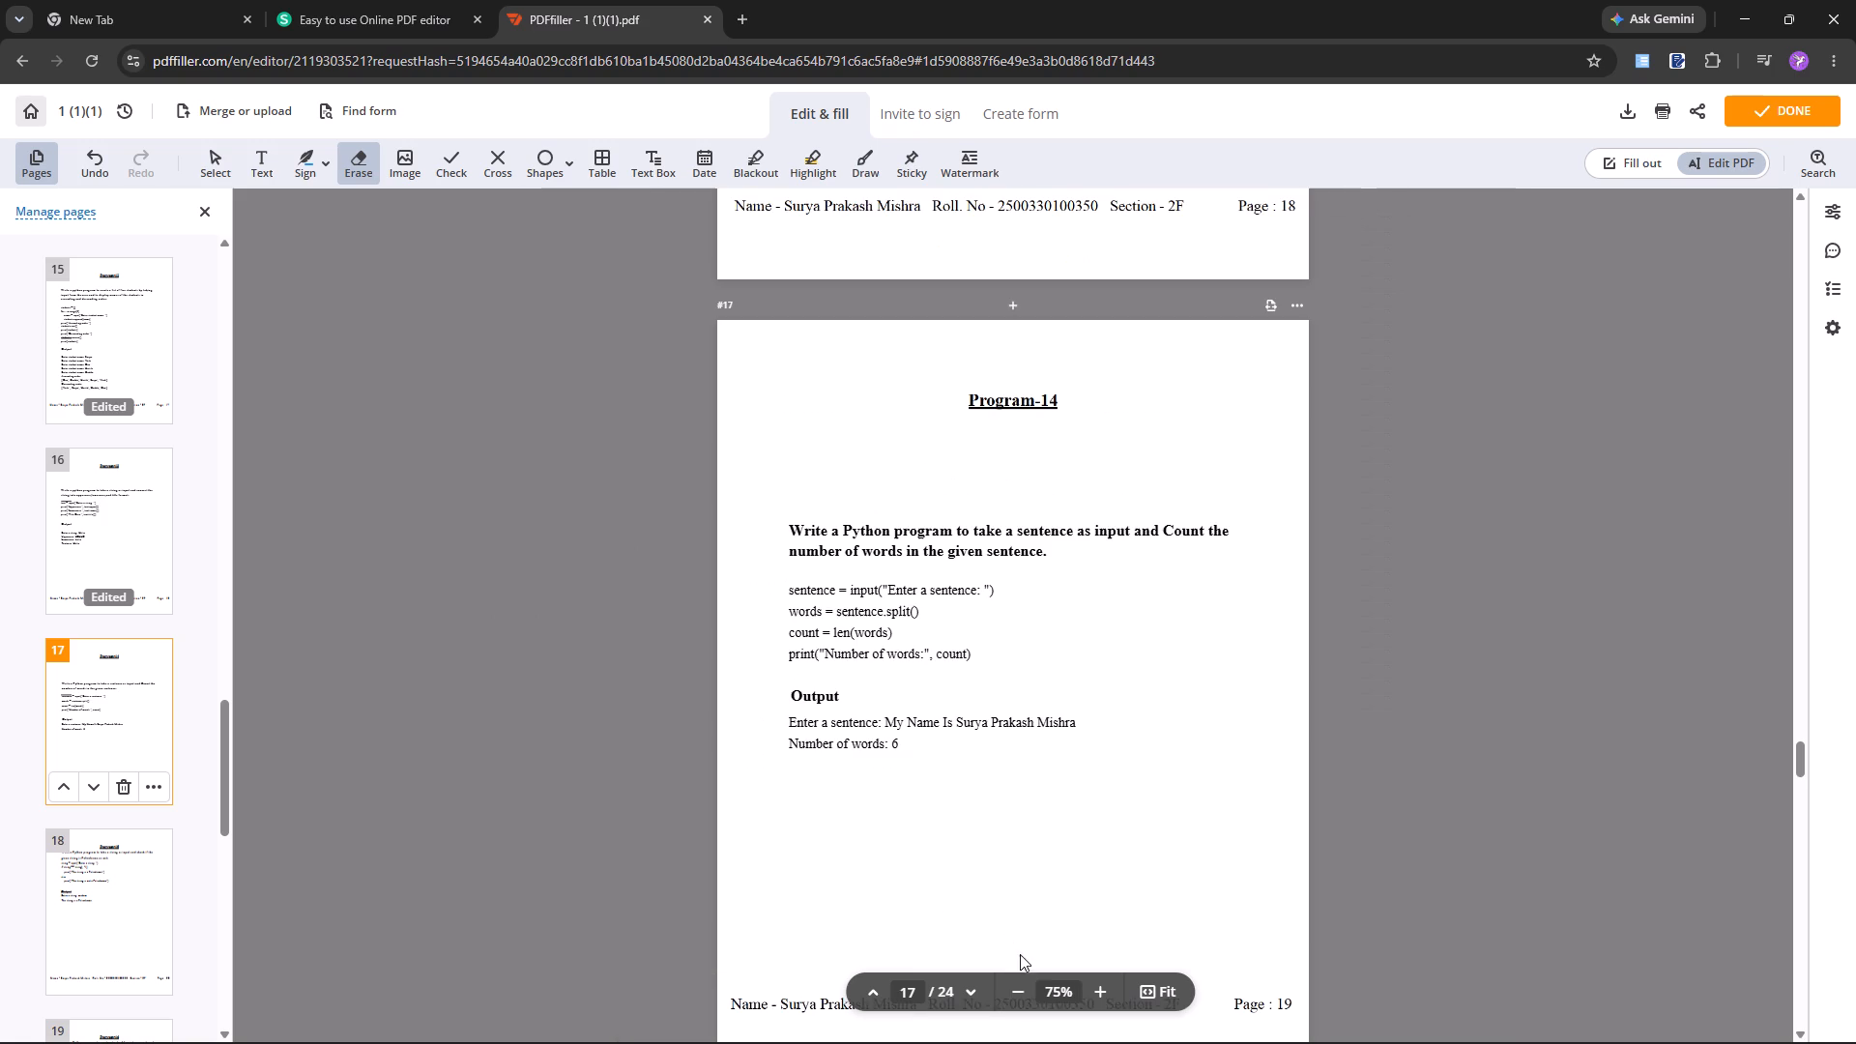
Compare the spacing of the title, question, code and Output on the Program-14 page with the preceding program pages.
{"action": "scroll", "coordinate": [980, 652], "scroll_direction": "up", "scroll_amount": 4}
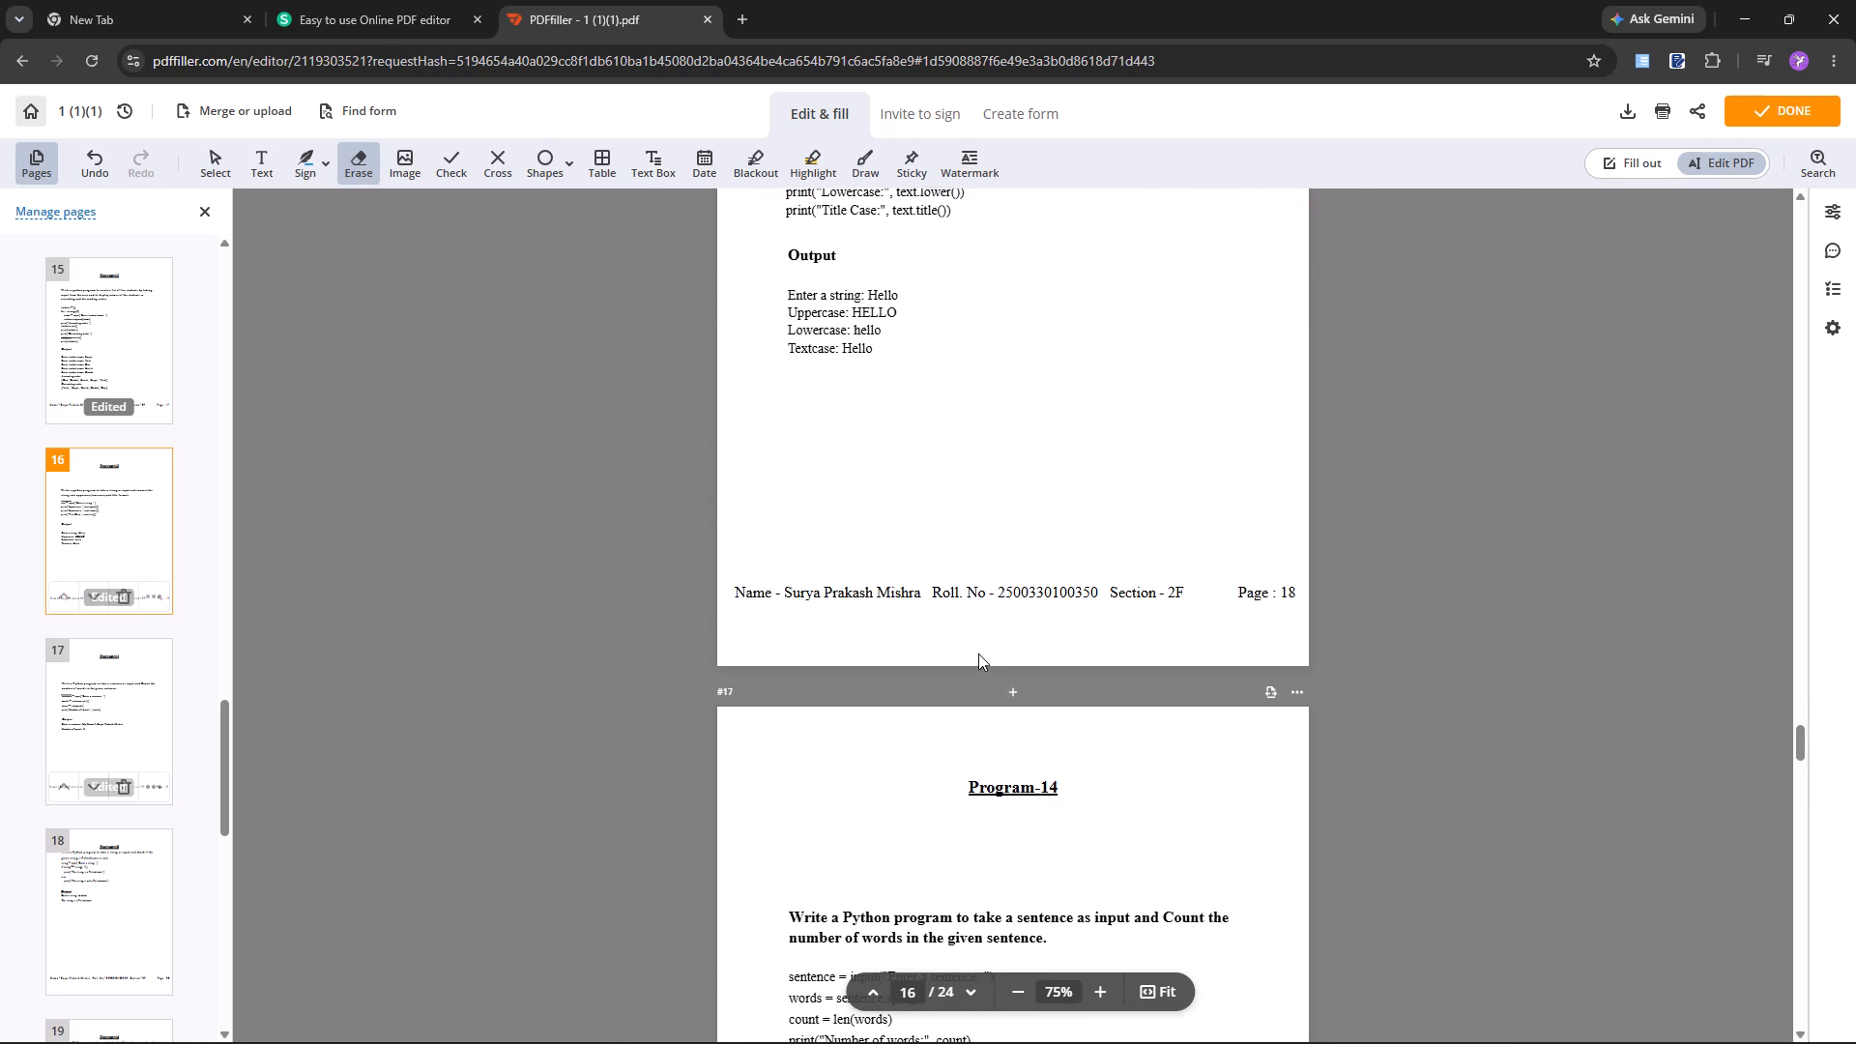
{"action": "scroll", "coordinate": [978, 653], "scroll_direction": "up", "scroll_amount": 4}
{"action": "scroll", "coordinate": [978, 653], "scroll_direction": "down", "scroll_amount": 7}
{"action": "scroll", "coordinate": [978, 653], "scroll_direction": "up", "scroll_amount": 11}
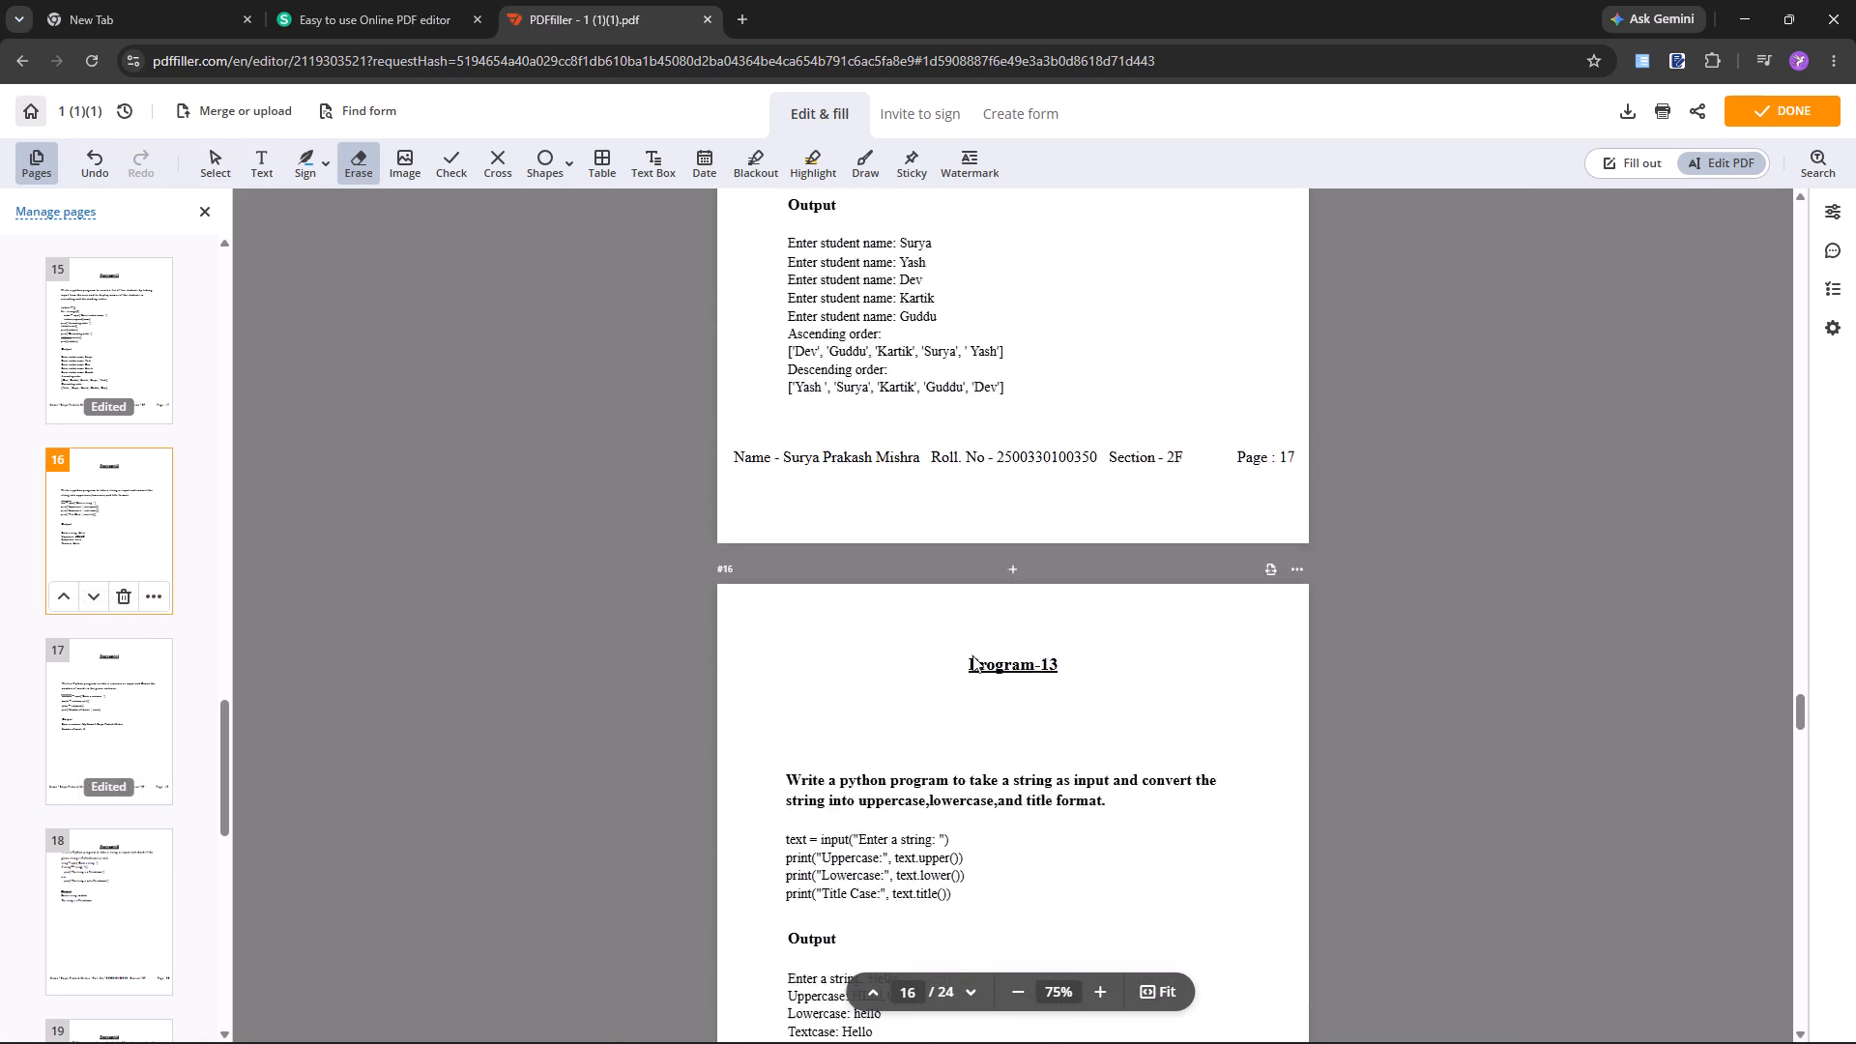
{"action": "scroll", "coordinate": [972, 655], "scroll_direction": "up", "scroll_amount": 4}
{"action": "scroll", "coordinate": [972, 655], "scroll_direction": "down", "scroll_amount": 15}
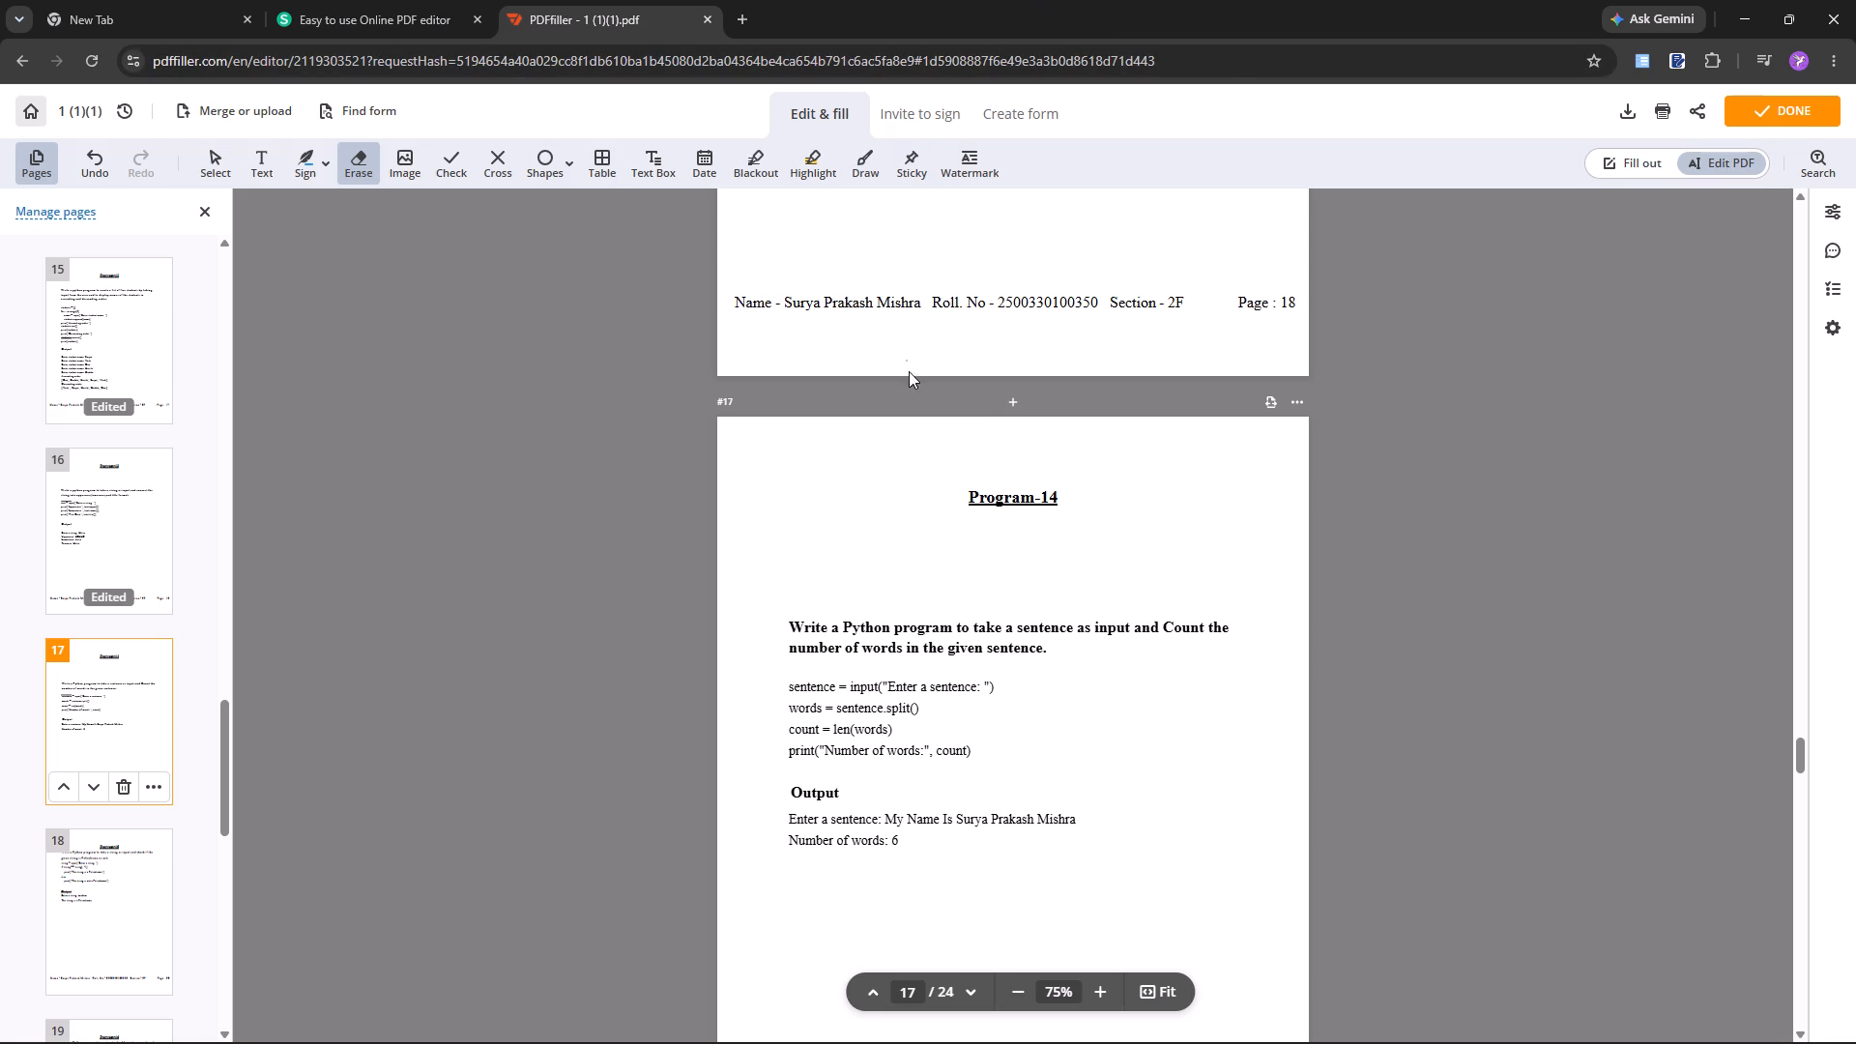
{"action": "scroll", "coordinate": [897, 355], "scroll_direction": "up", "scroll_amount": 2}
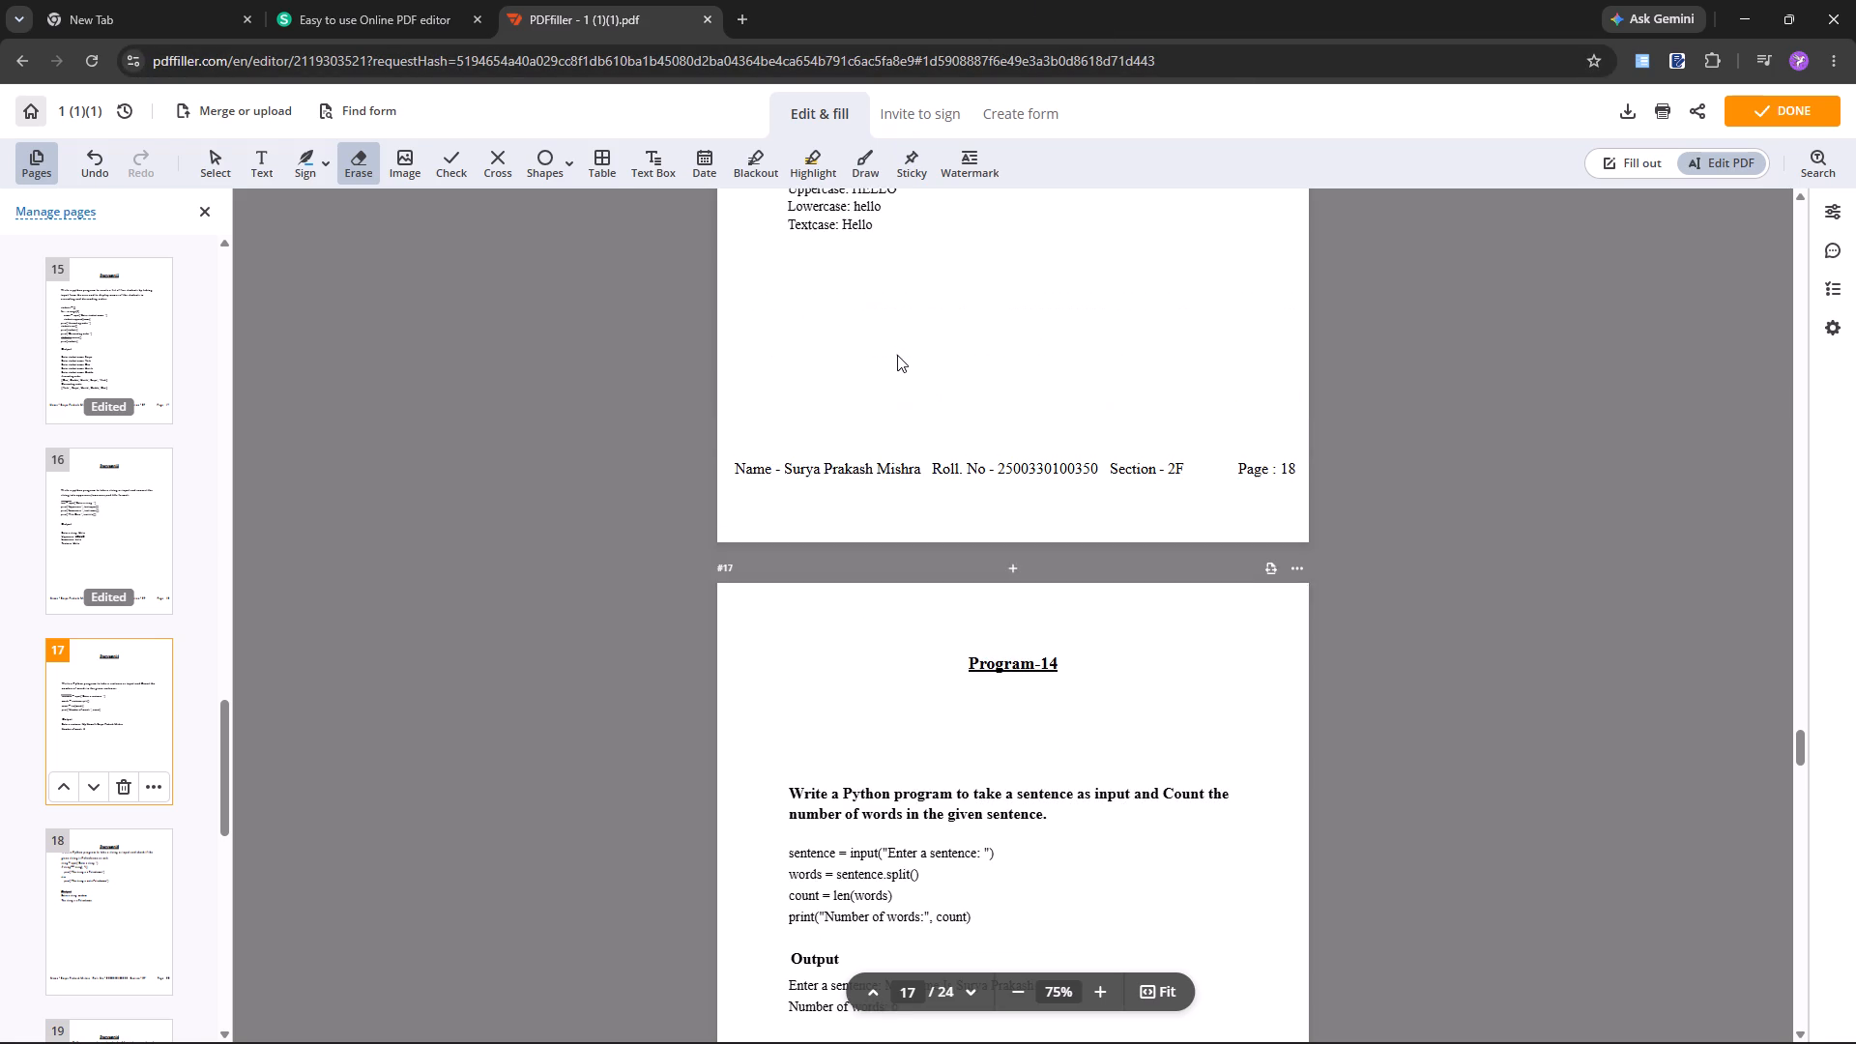
{"action": "scroll", "coordinate": [897, 354], "scroll_direction": "up", "scroll_amount": 4}
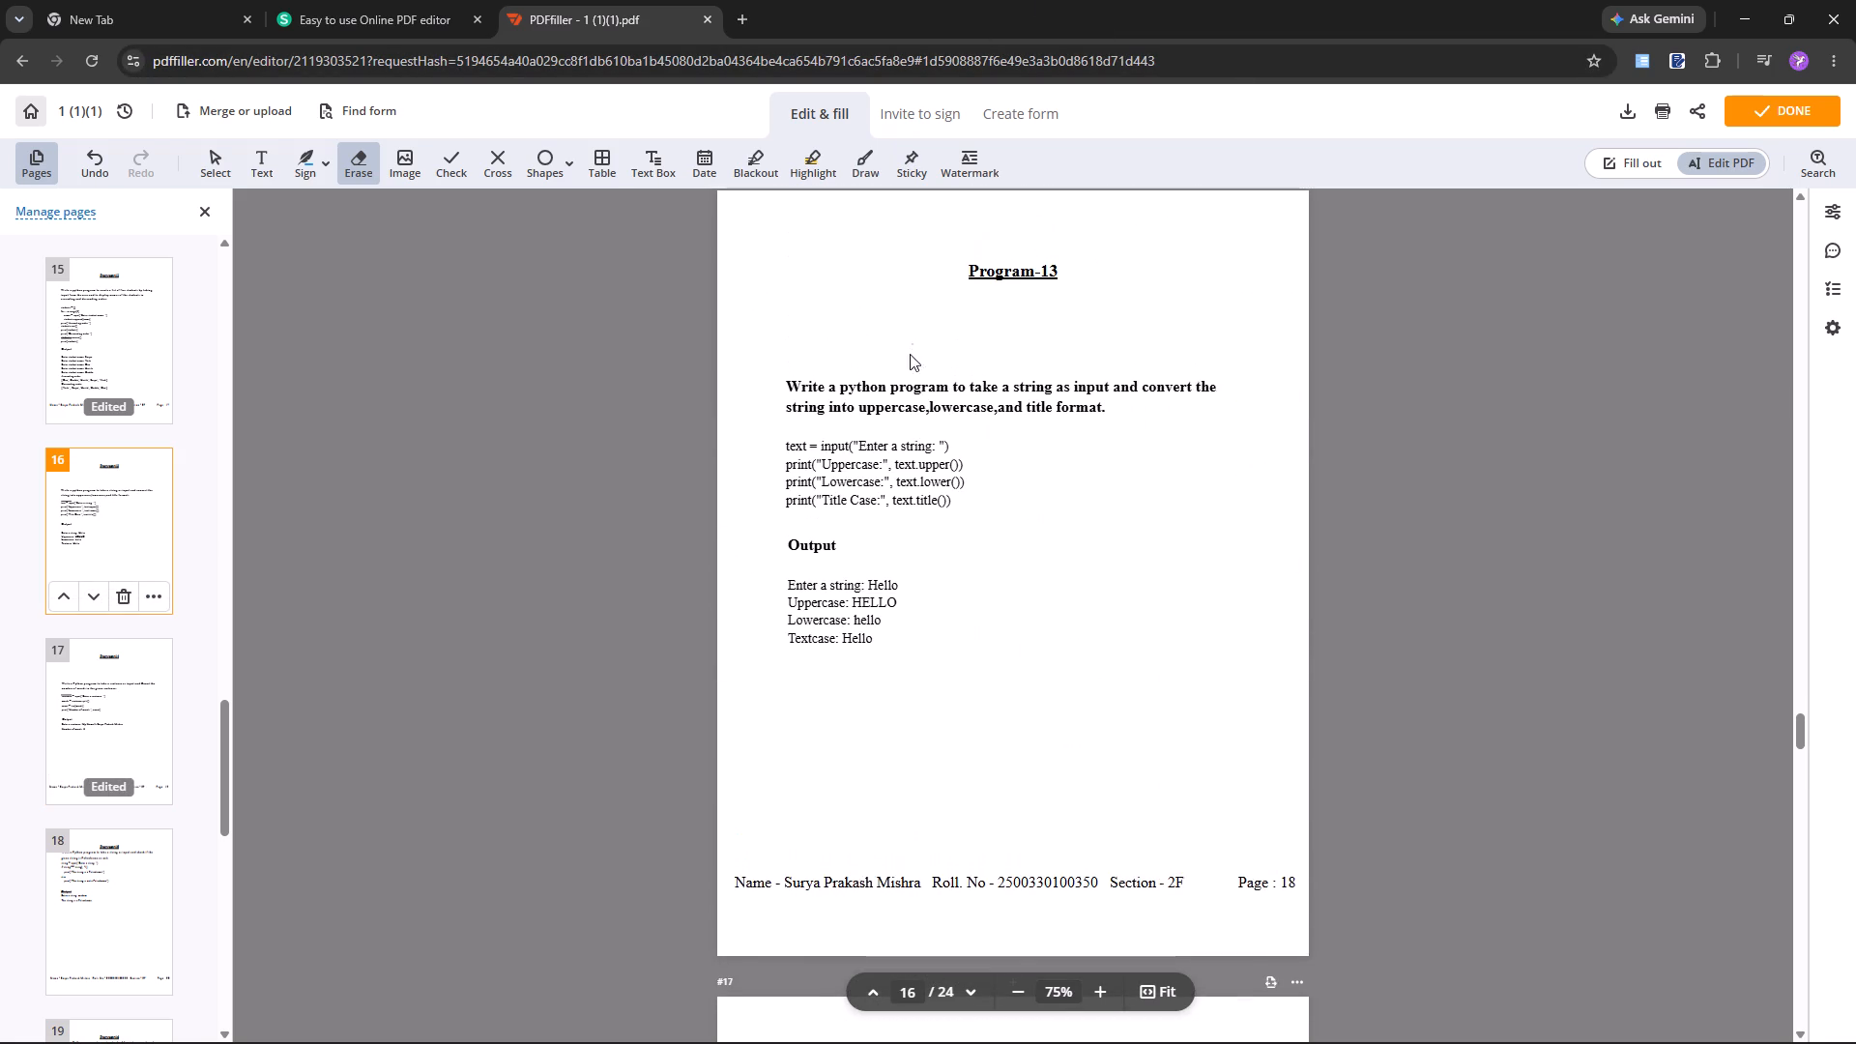
{"action": "scroll", "coordinate": [910, 354], "scroll_direction": "down", "scroll_amount": 7}
{"action": "scroll", "coordinate": [828, 343], "scroll_direction": "down", "scroll_amount": 3}
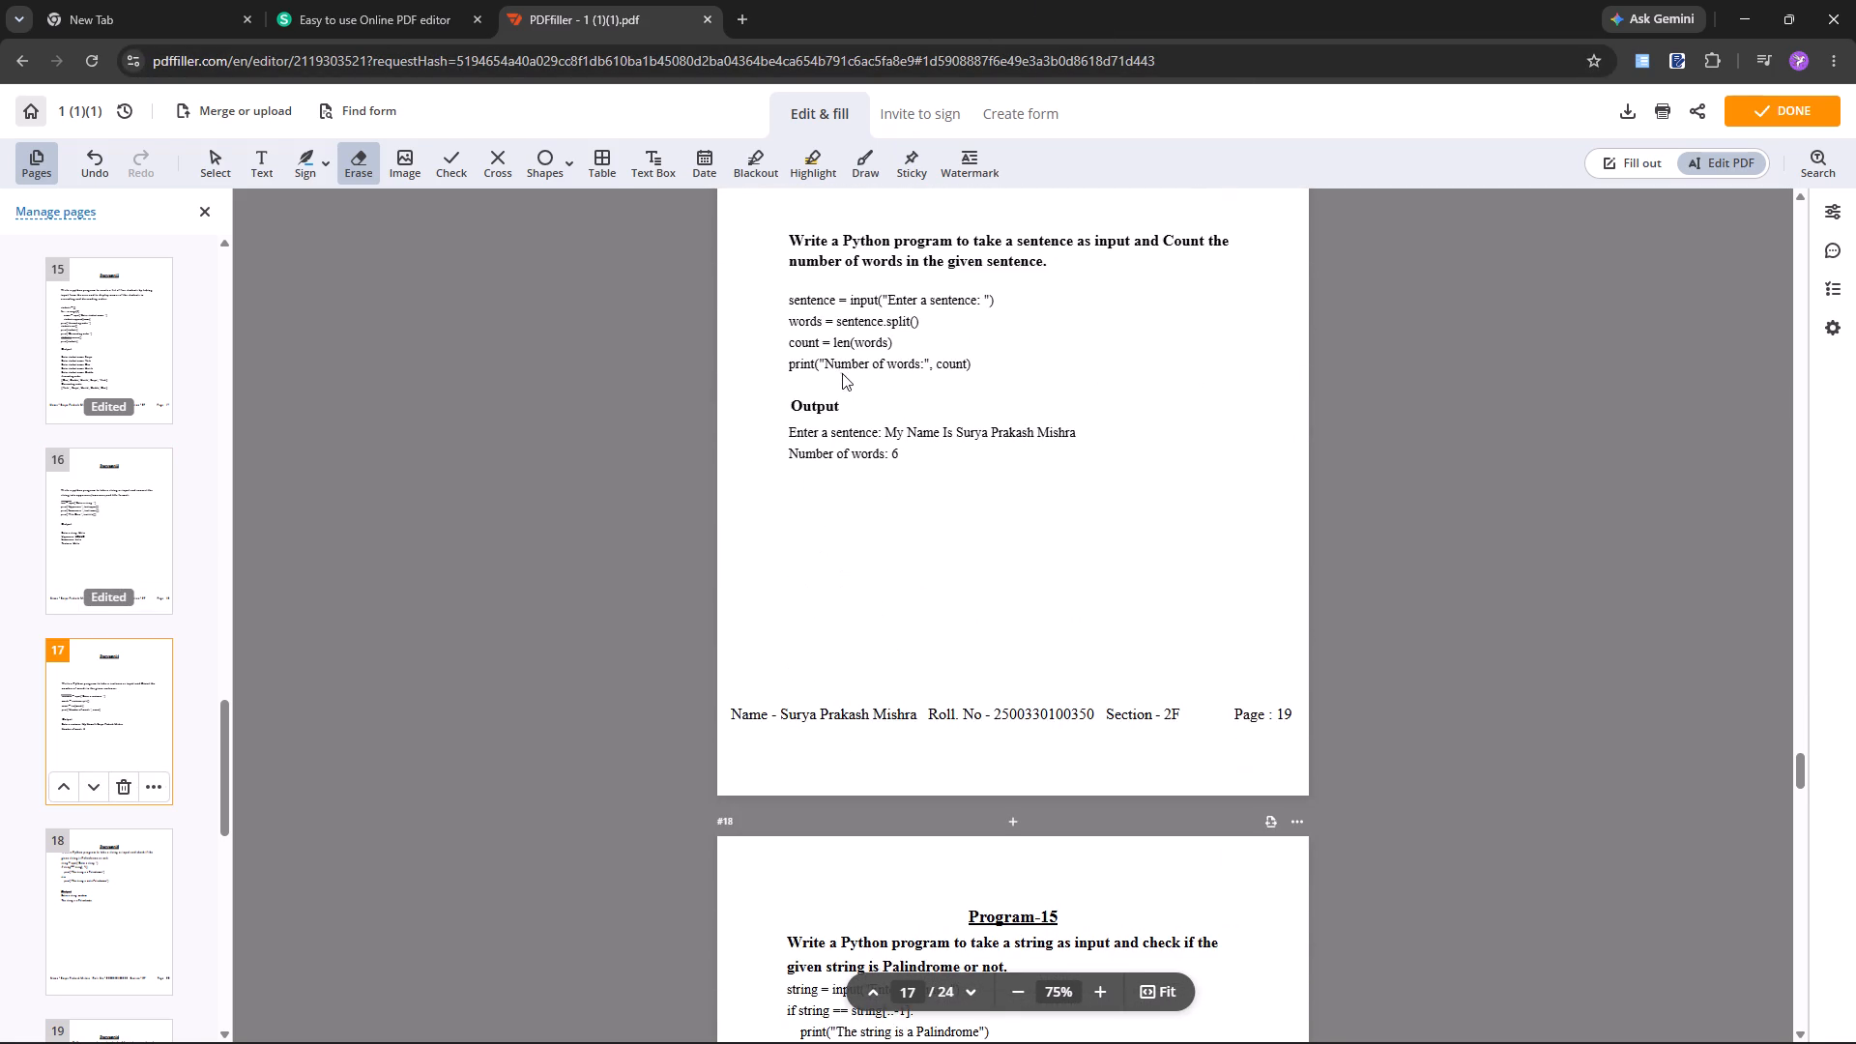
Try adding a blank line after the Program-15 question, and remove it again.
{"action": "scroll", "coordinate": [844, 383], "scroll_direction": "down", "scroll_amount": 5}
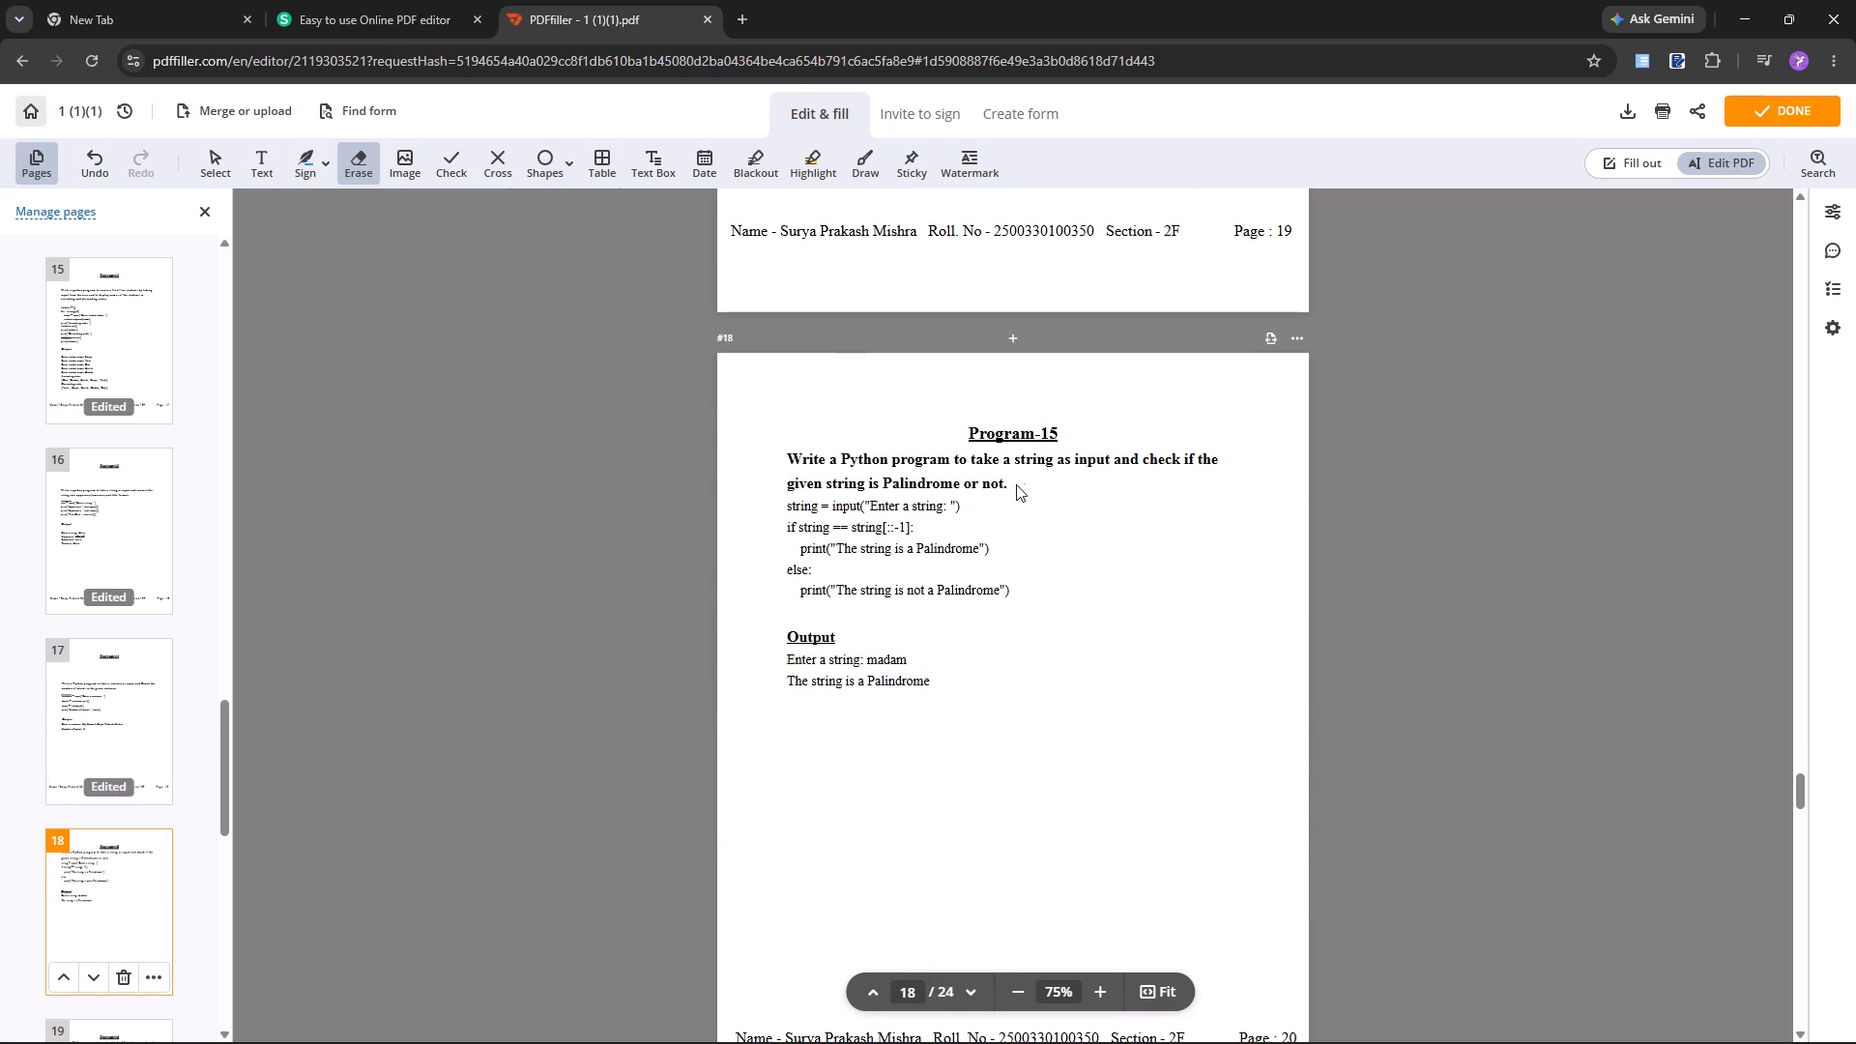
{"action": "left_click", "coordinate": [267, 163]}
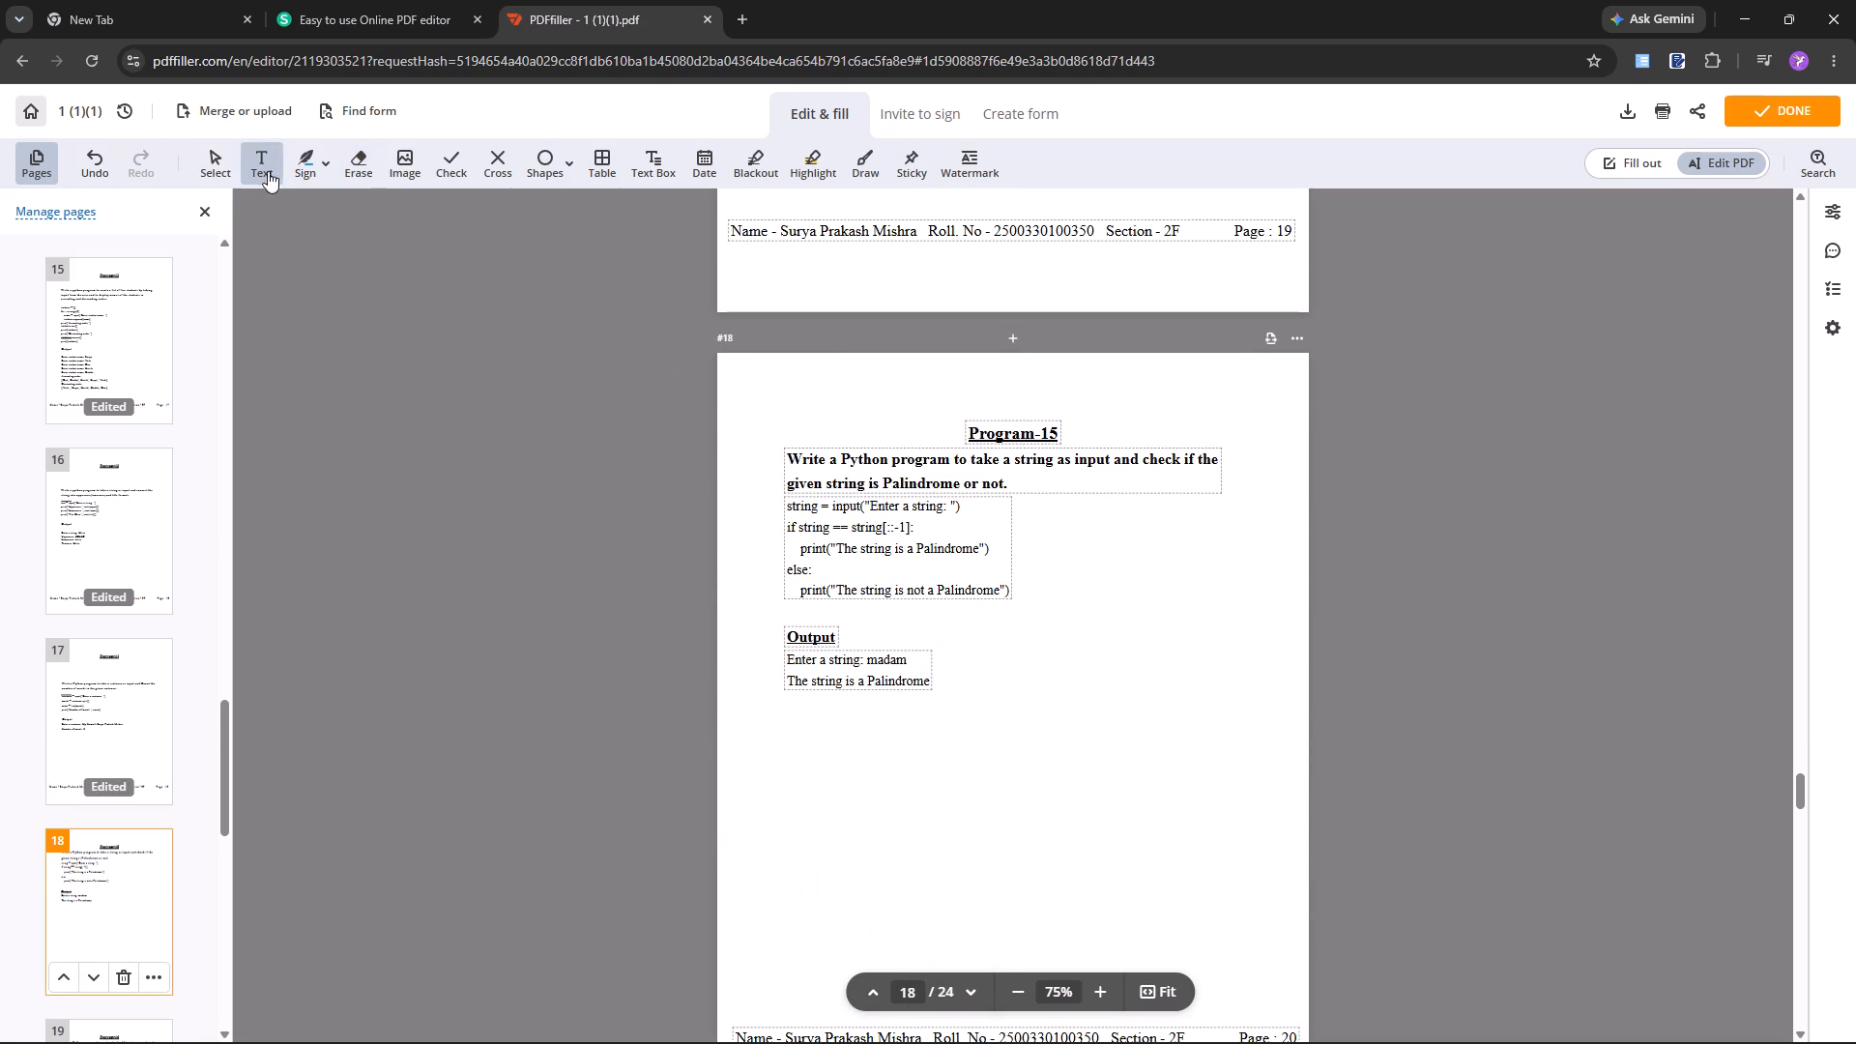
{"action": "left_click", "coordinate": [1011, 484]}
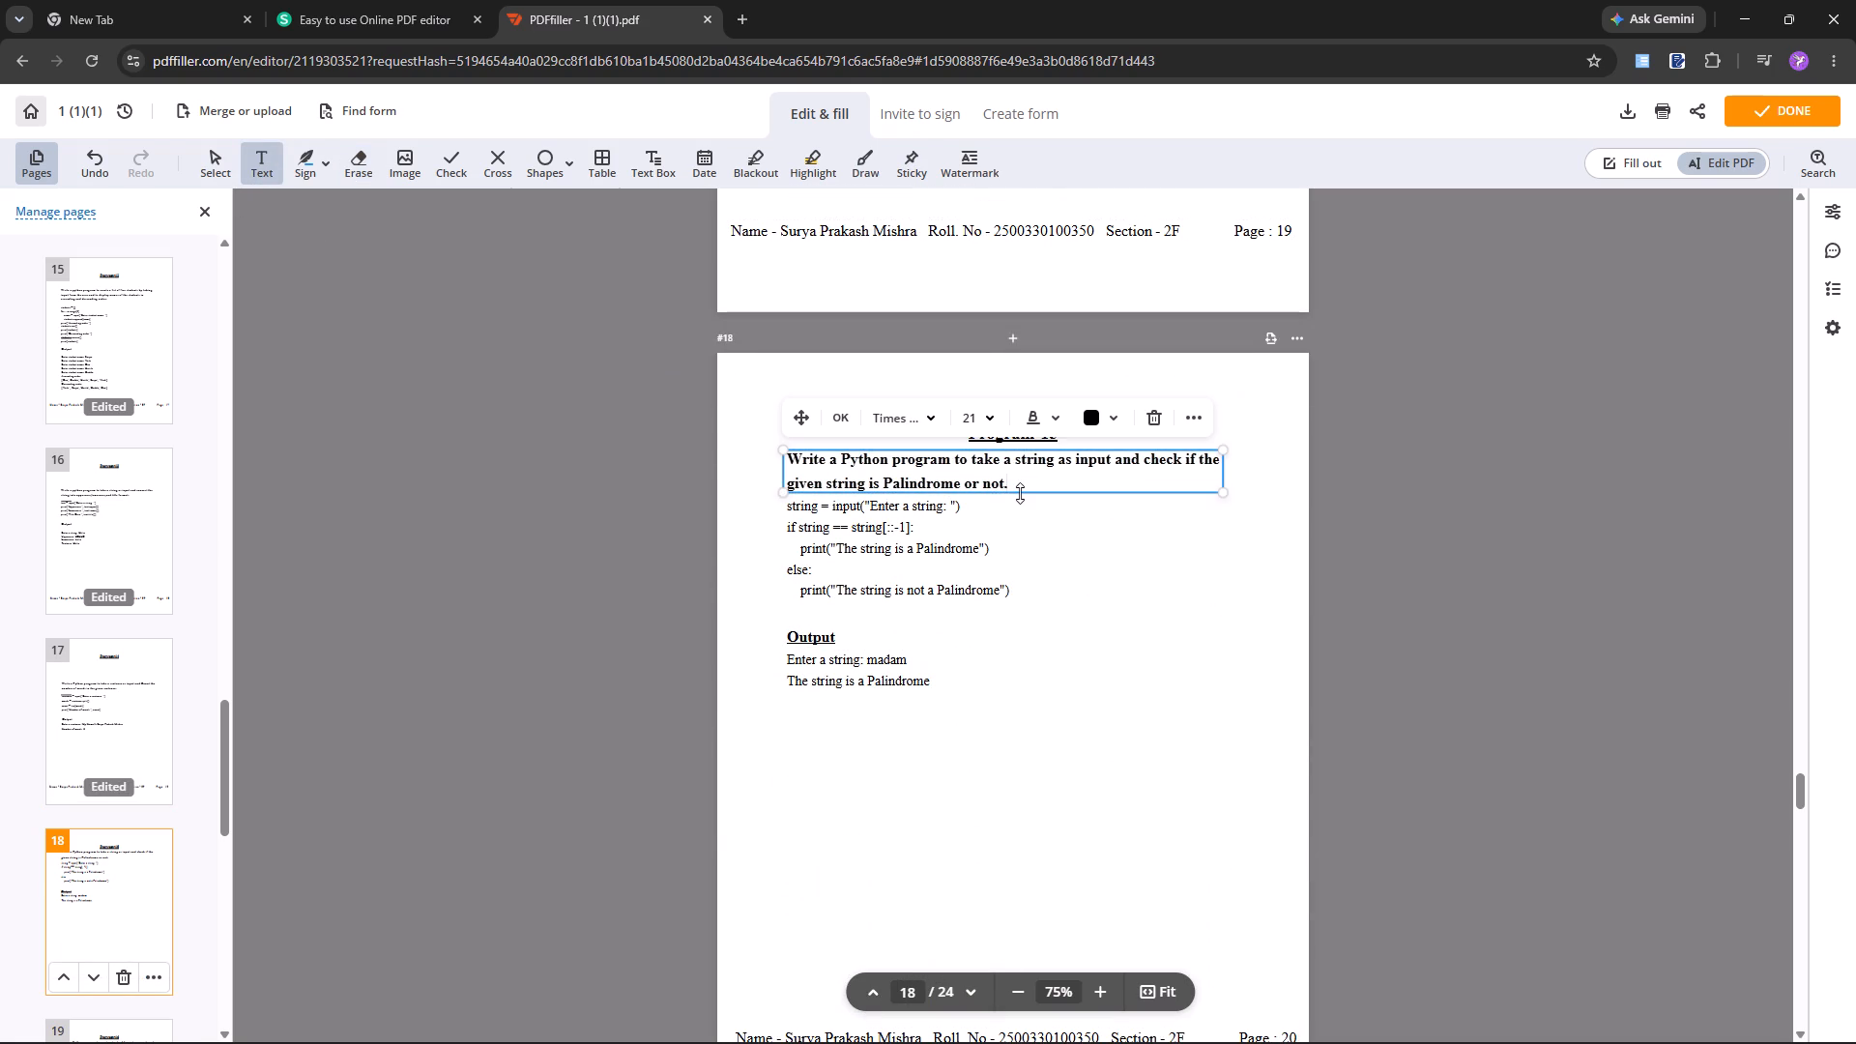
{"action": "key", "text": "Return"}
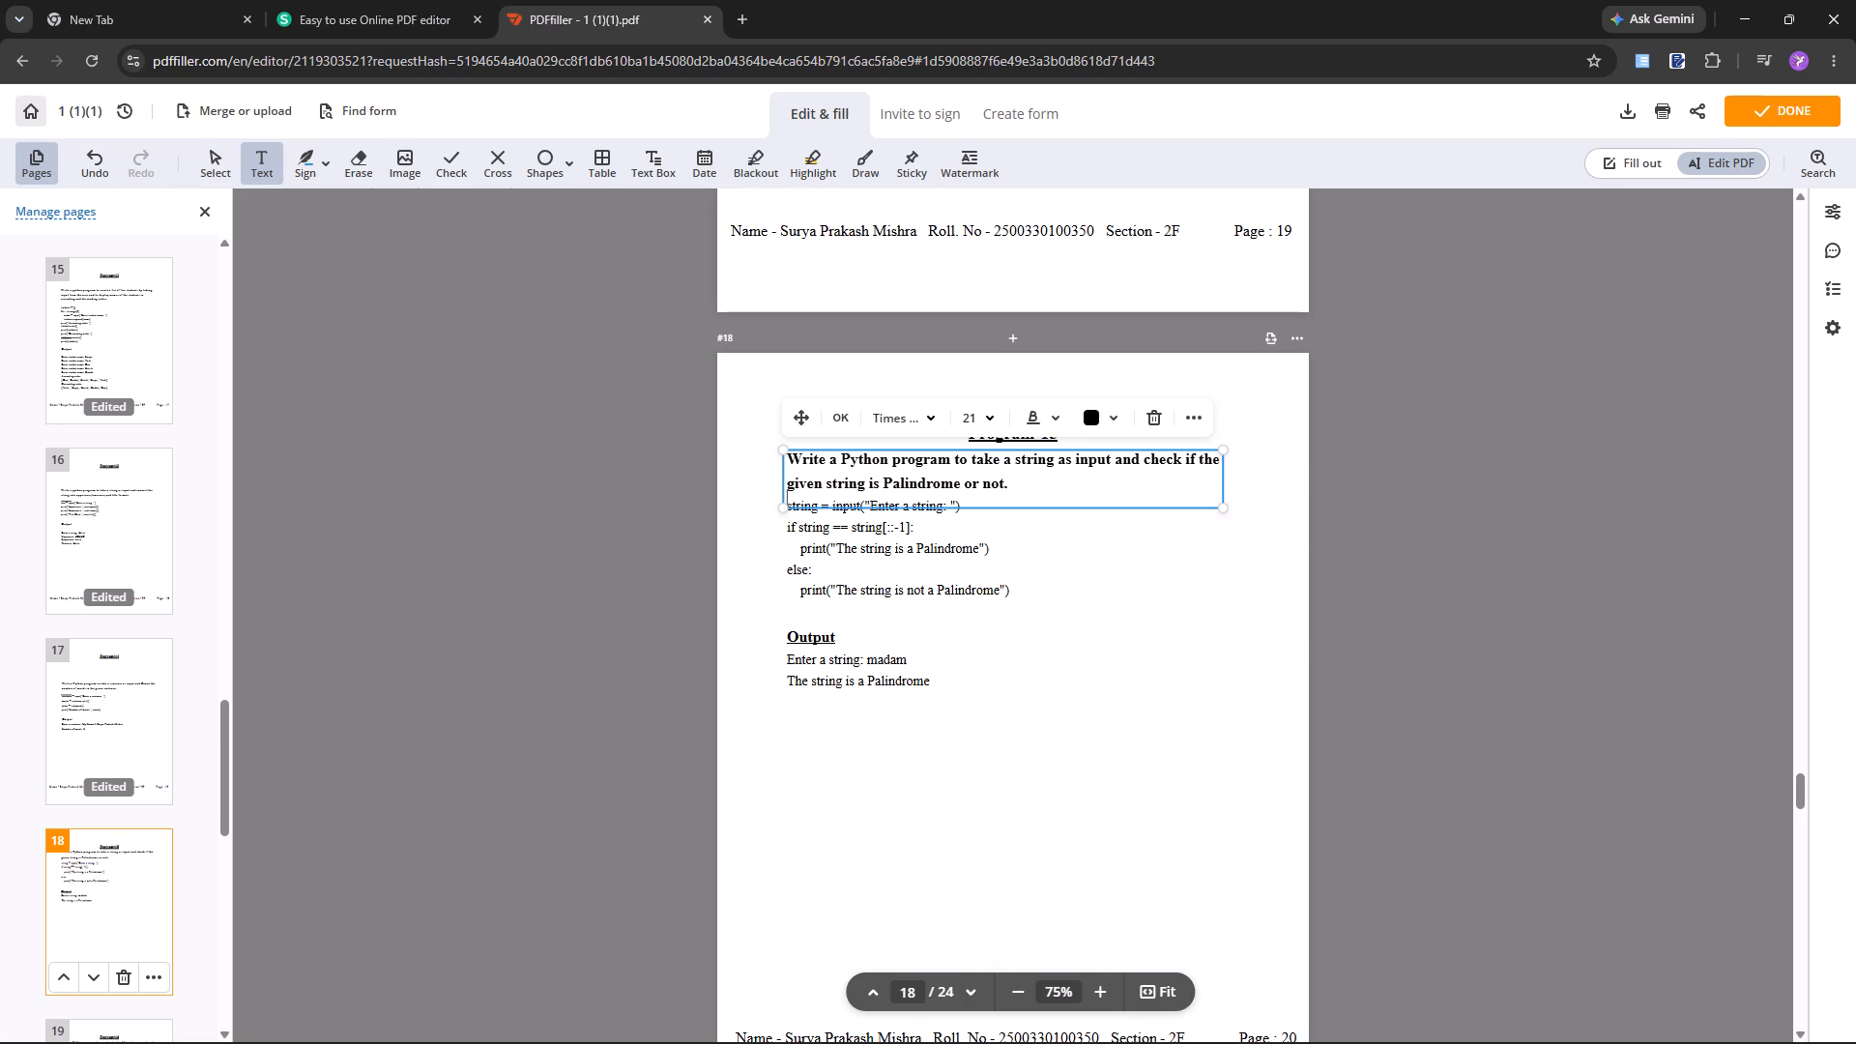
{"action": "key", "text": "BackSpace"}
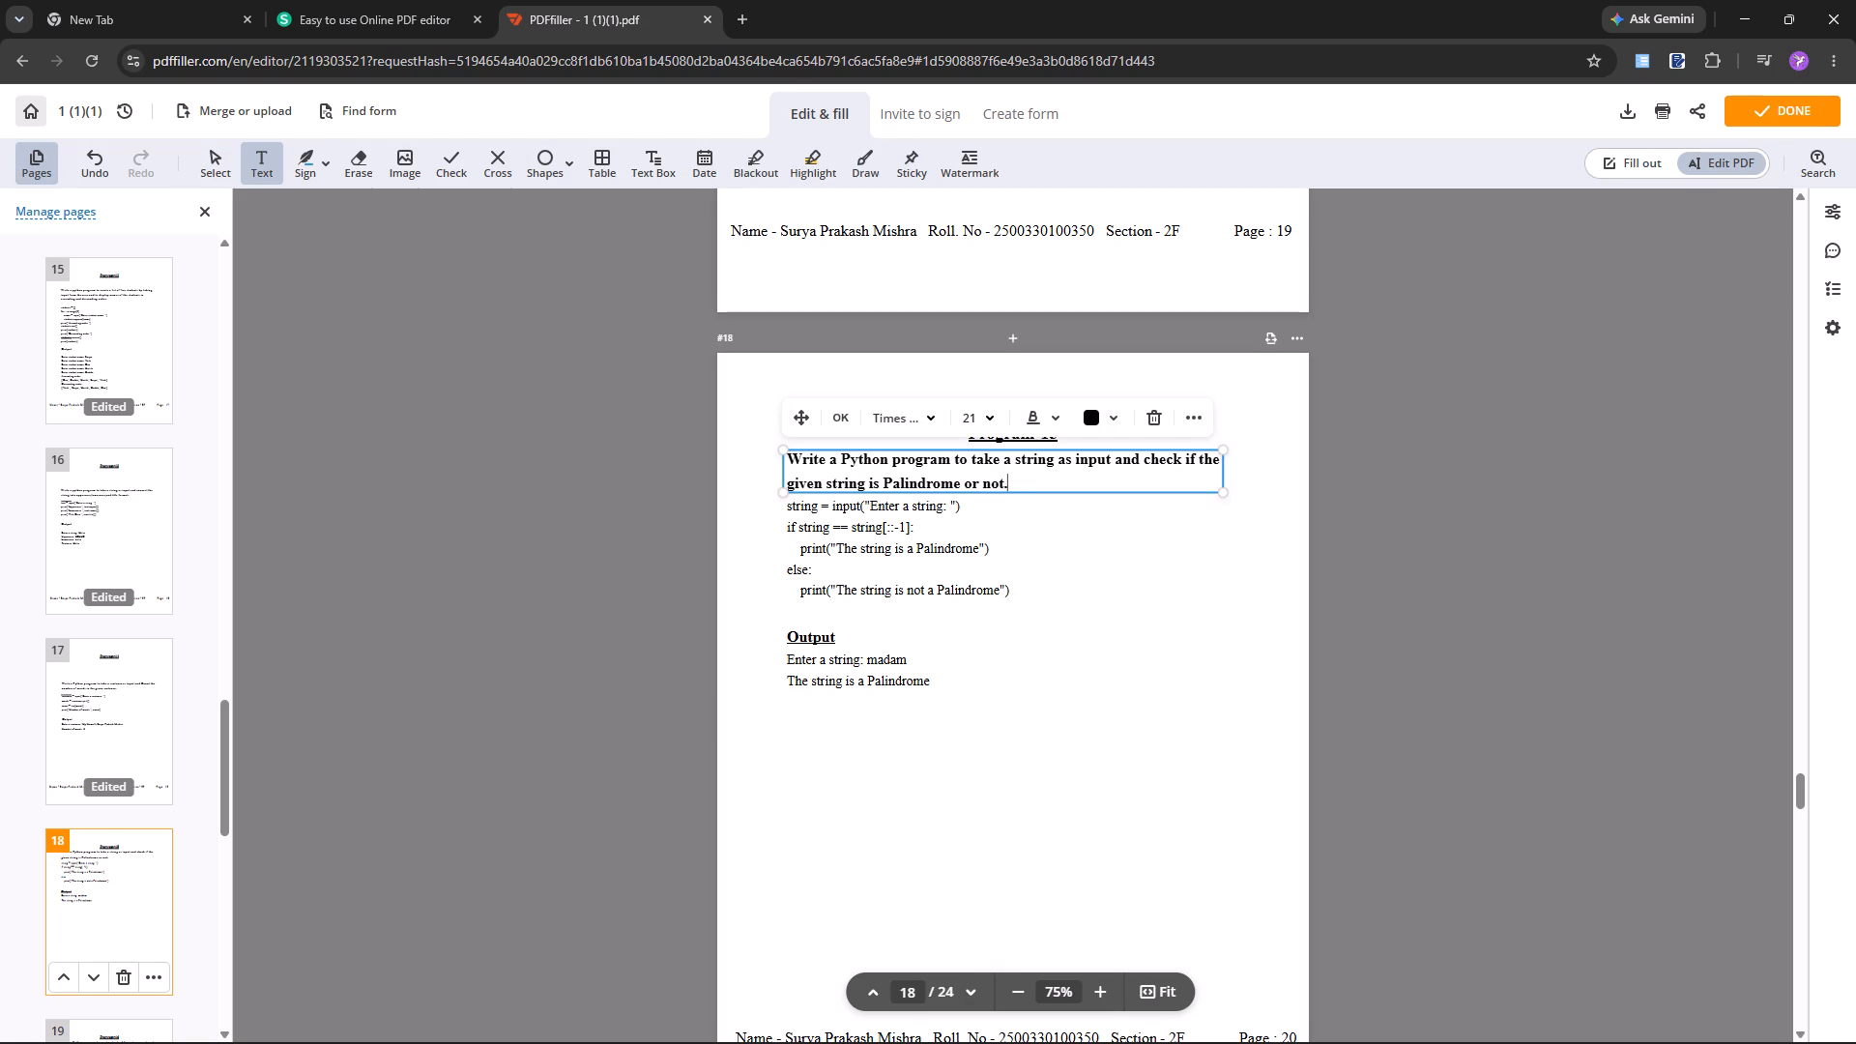
Move the two Program-15 output lines, starting with Enter a string: madam, well down below the Output heading.
{"action": "left_click", "coordinate": [815, 658]}
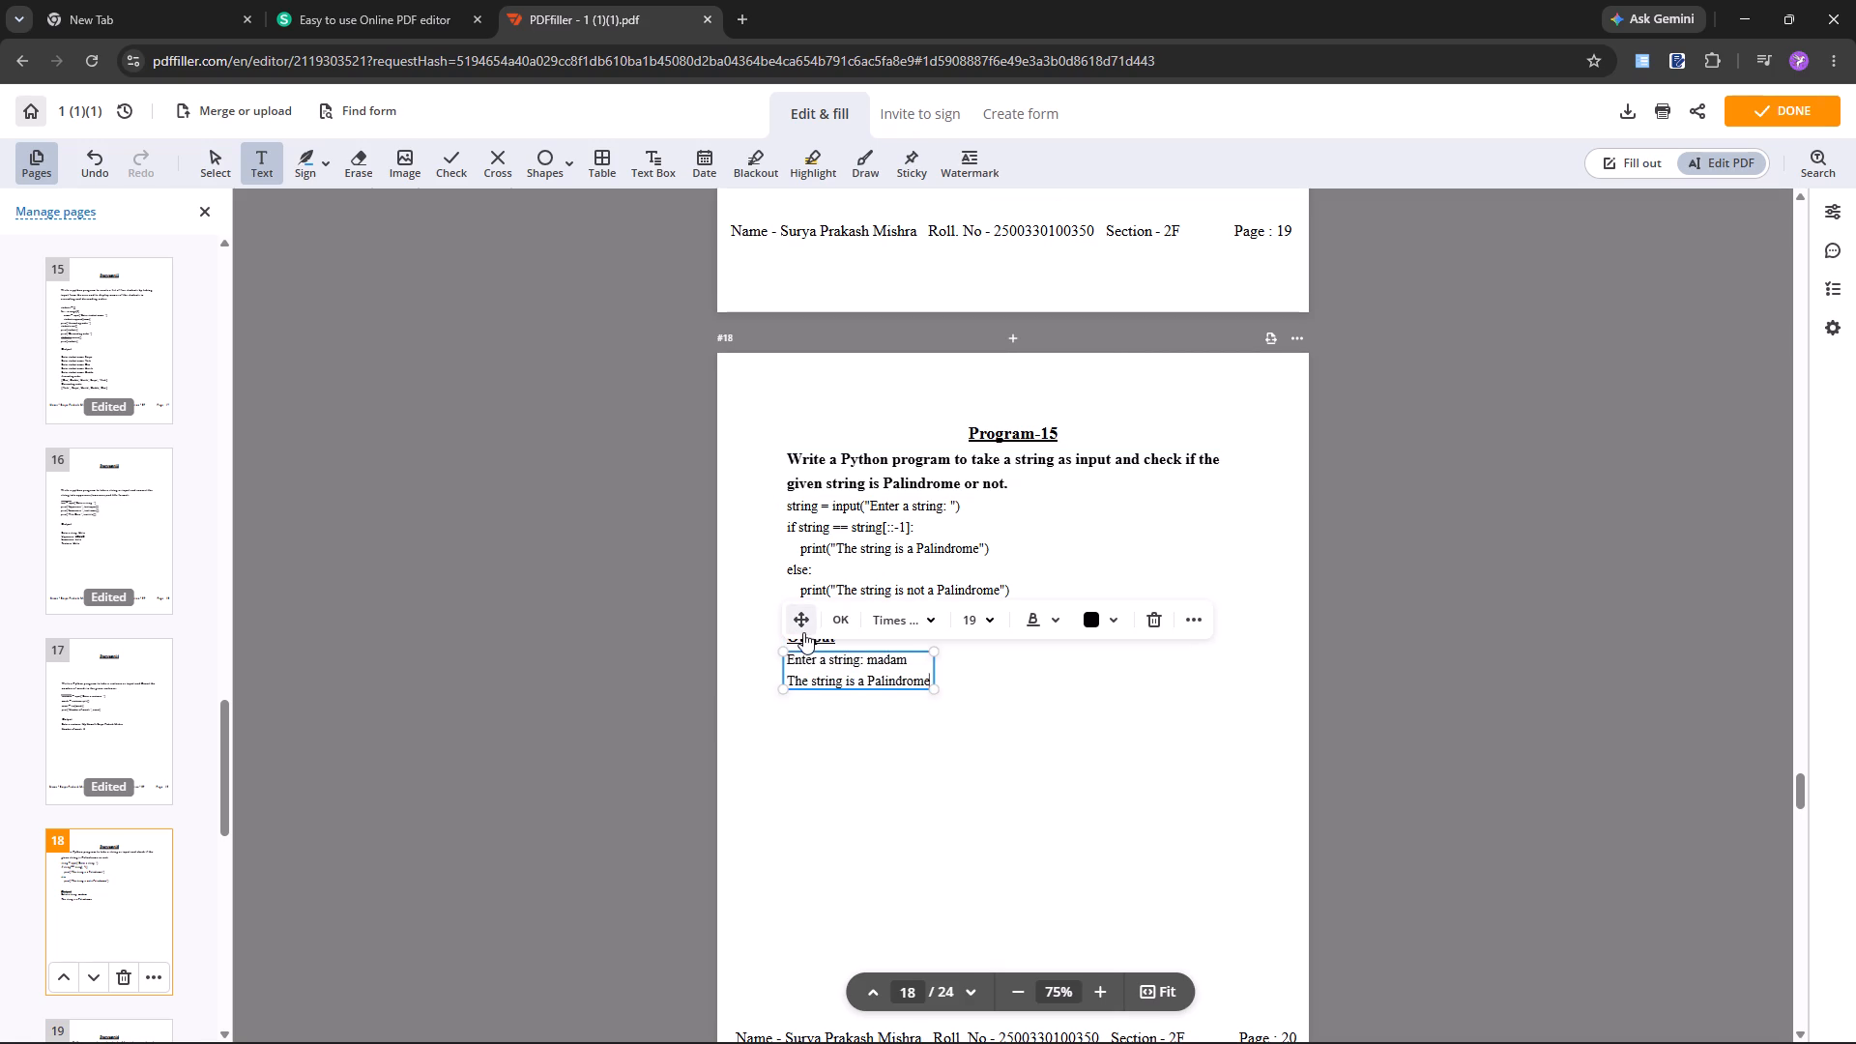
{"action": "left_click_drag", "start_coordinate": [803, 632], "coordinate": [807, 708]}
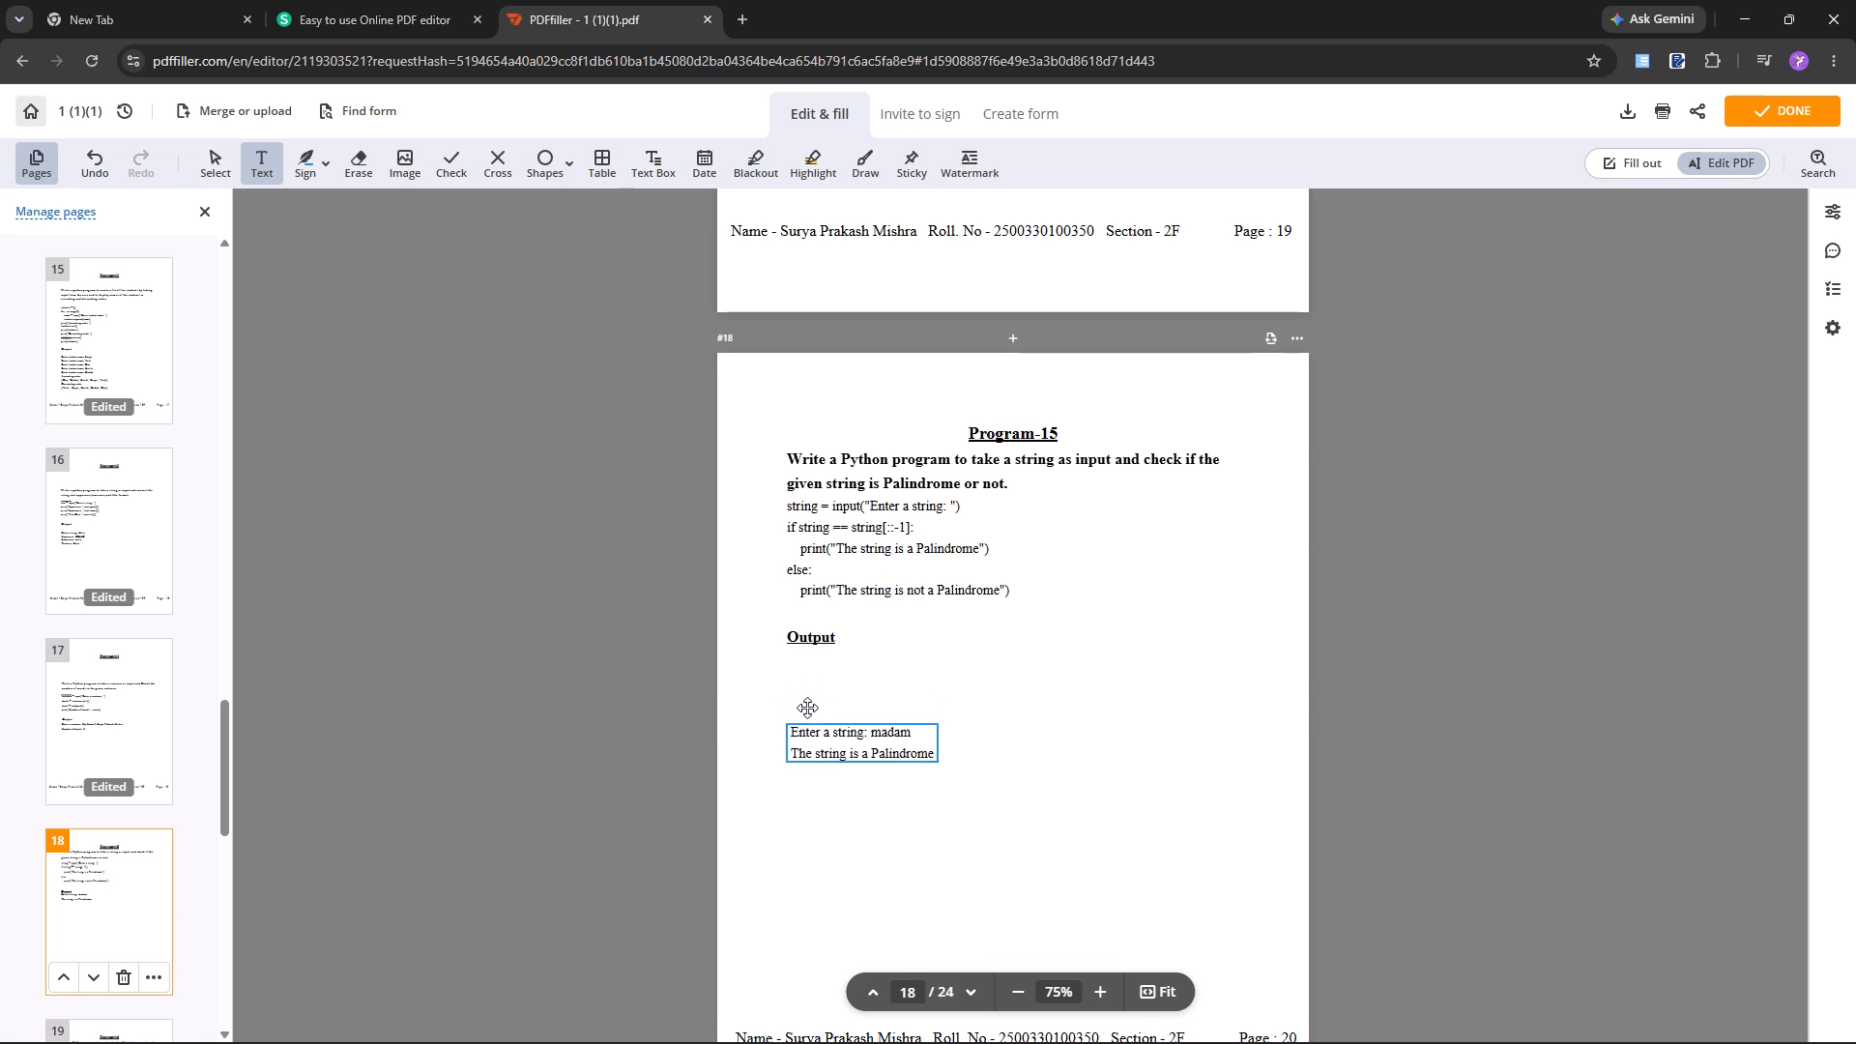
{"action": "left_click_drag", "start_coordinate": [807, 708], "coordinate": [805, 750]}
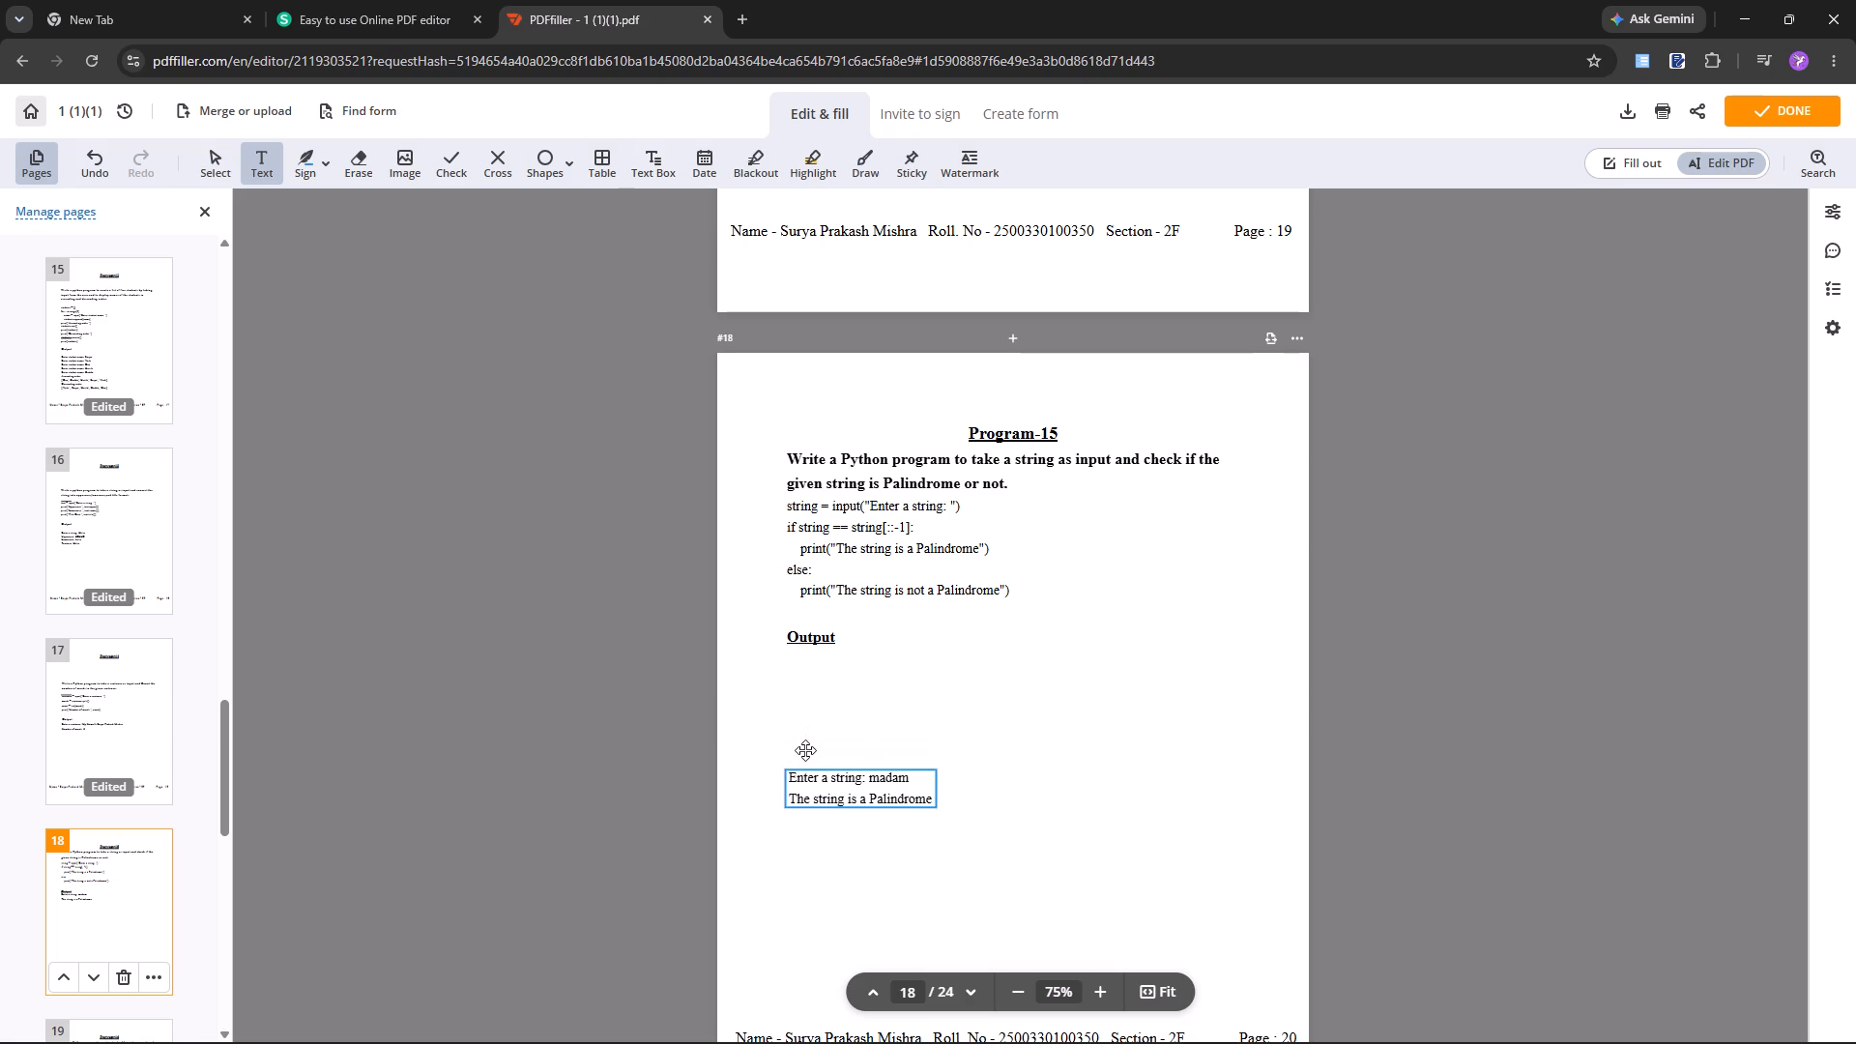
{"action": "left_click_drag", "start_coordinate": [805, 750], "coordinate": [805, 759]}
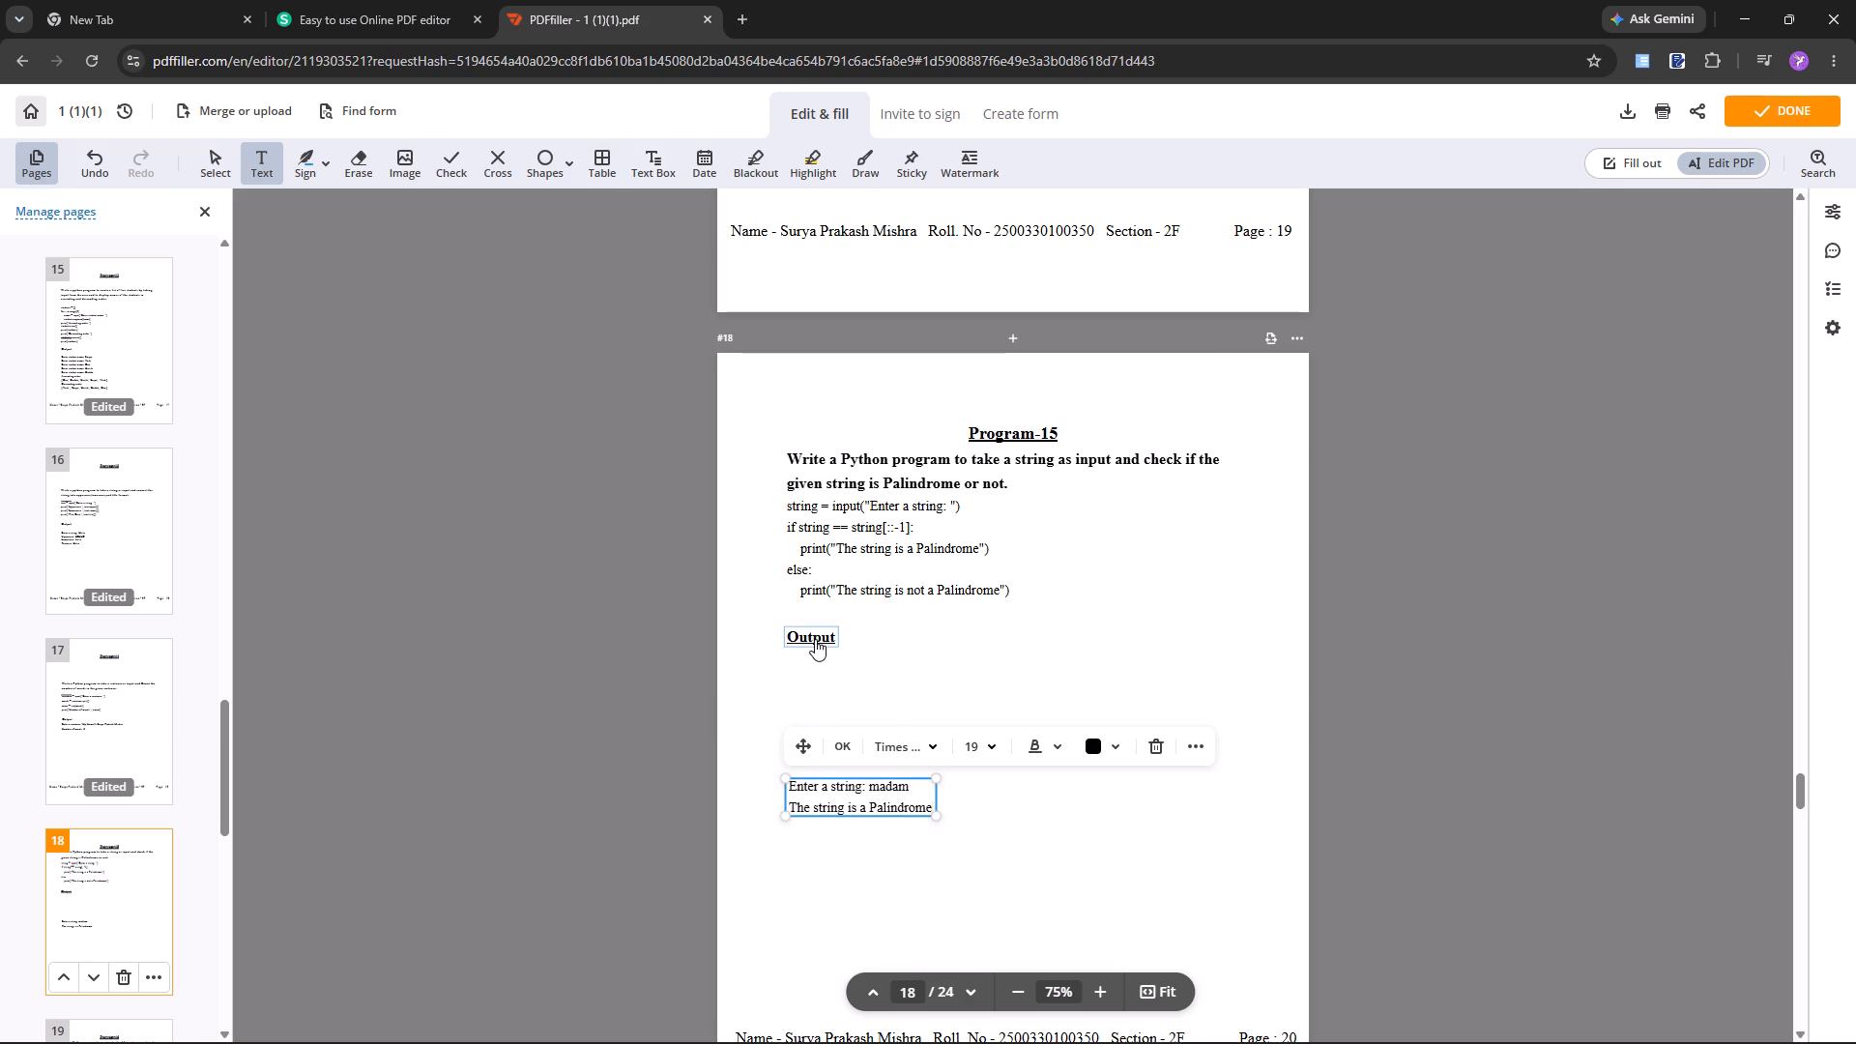
Move the Program-15 Output heading down to just above the line Enter a string: madam.
{"action": "left_click", "coordinate": [815, 636]}
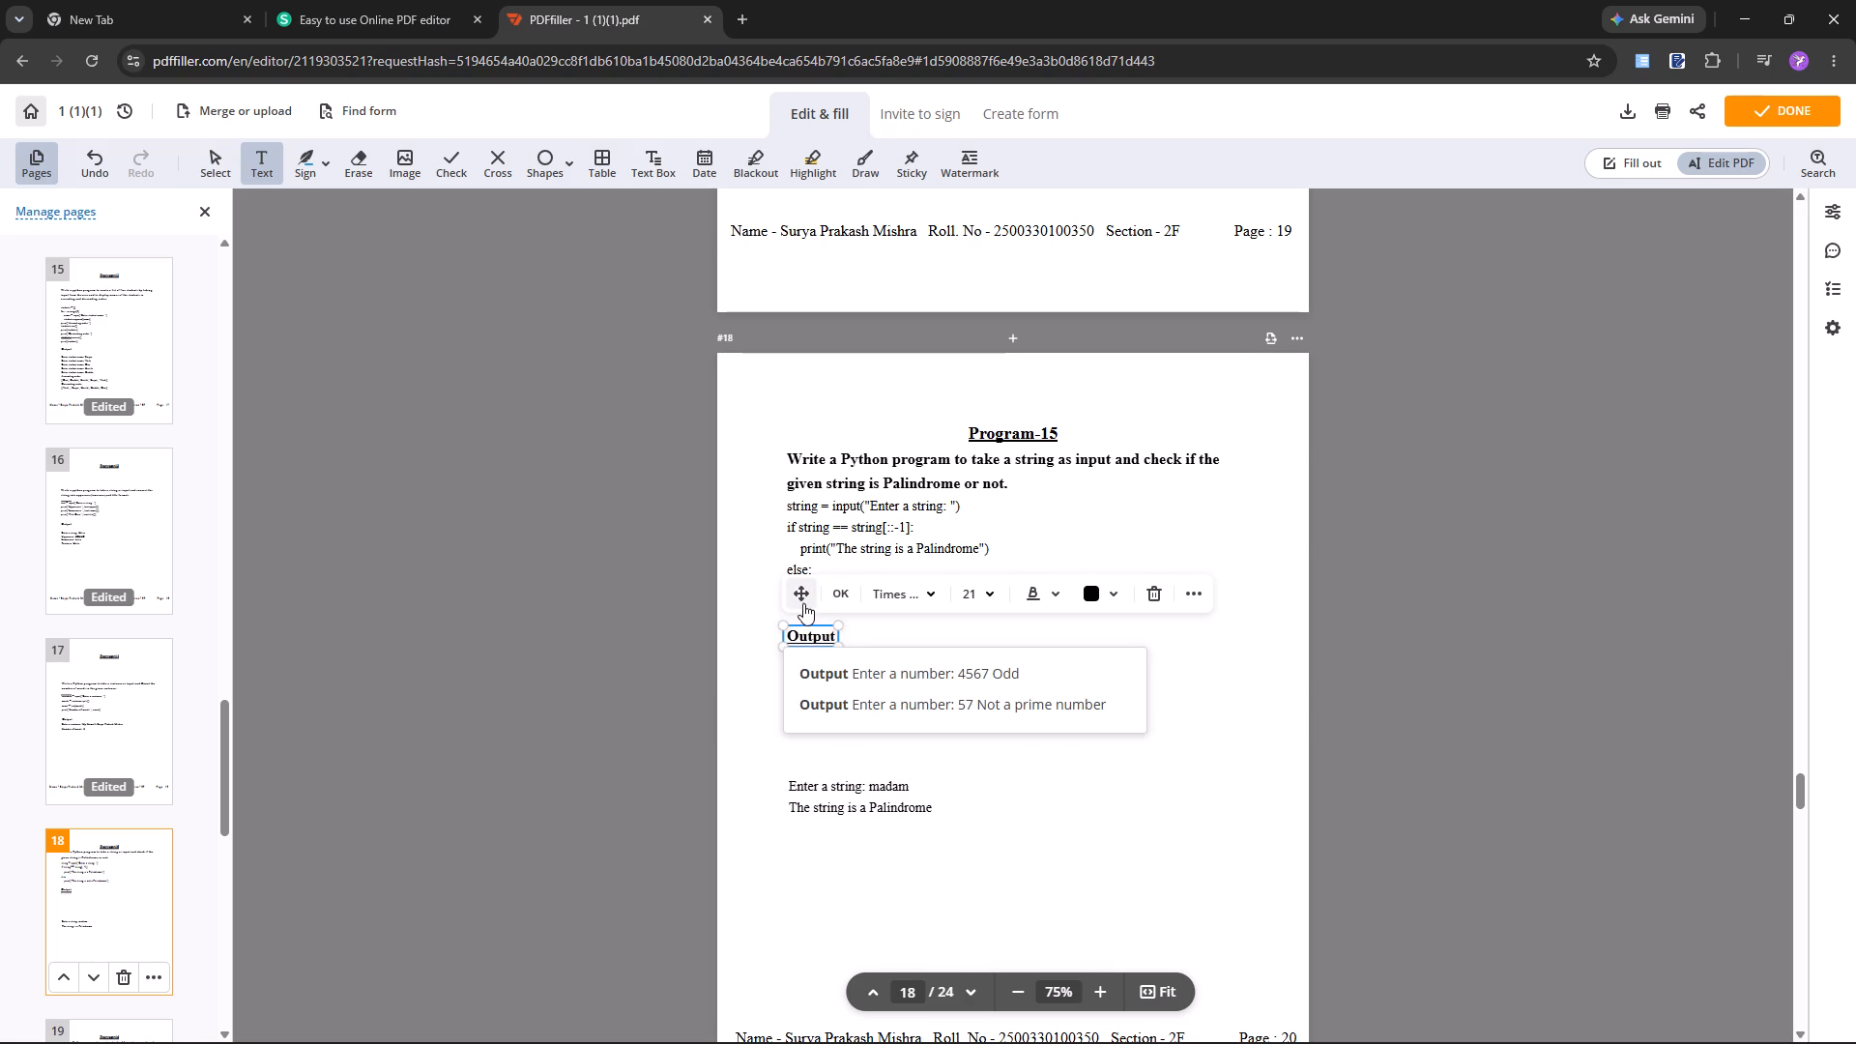
{"action": "left_click_drag", "start_coordinate": [803, 602], "coordinate": [805, 704]}
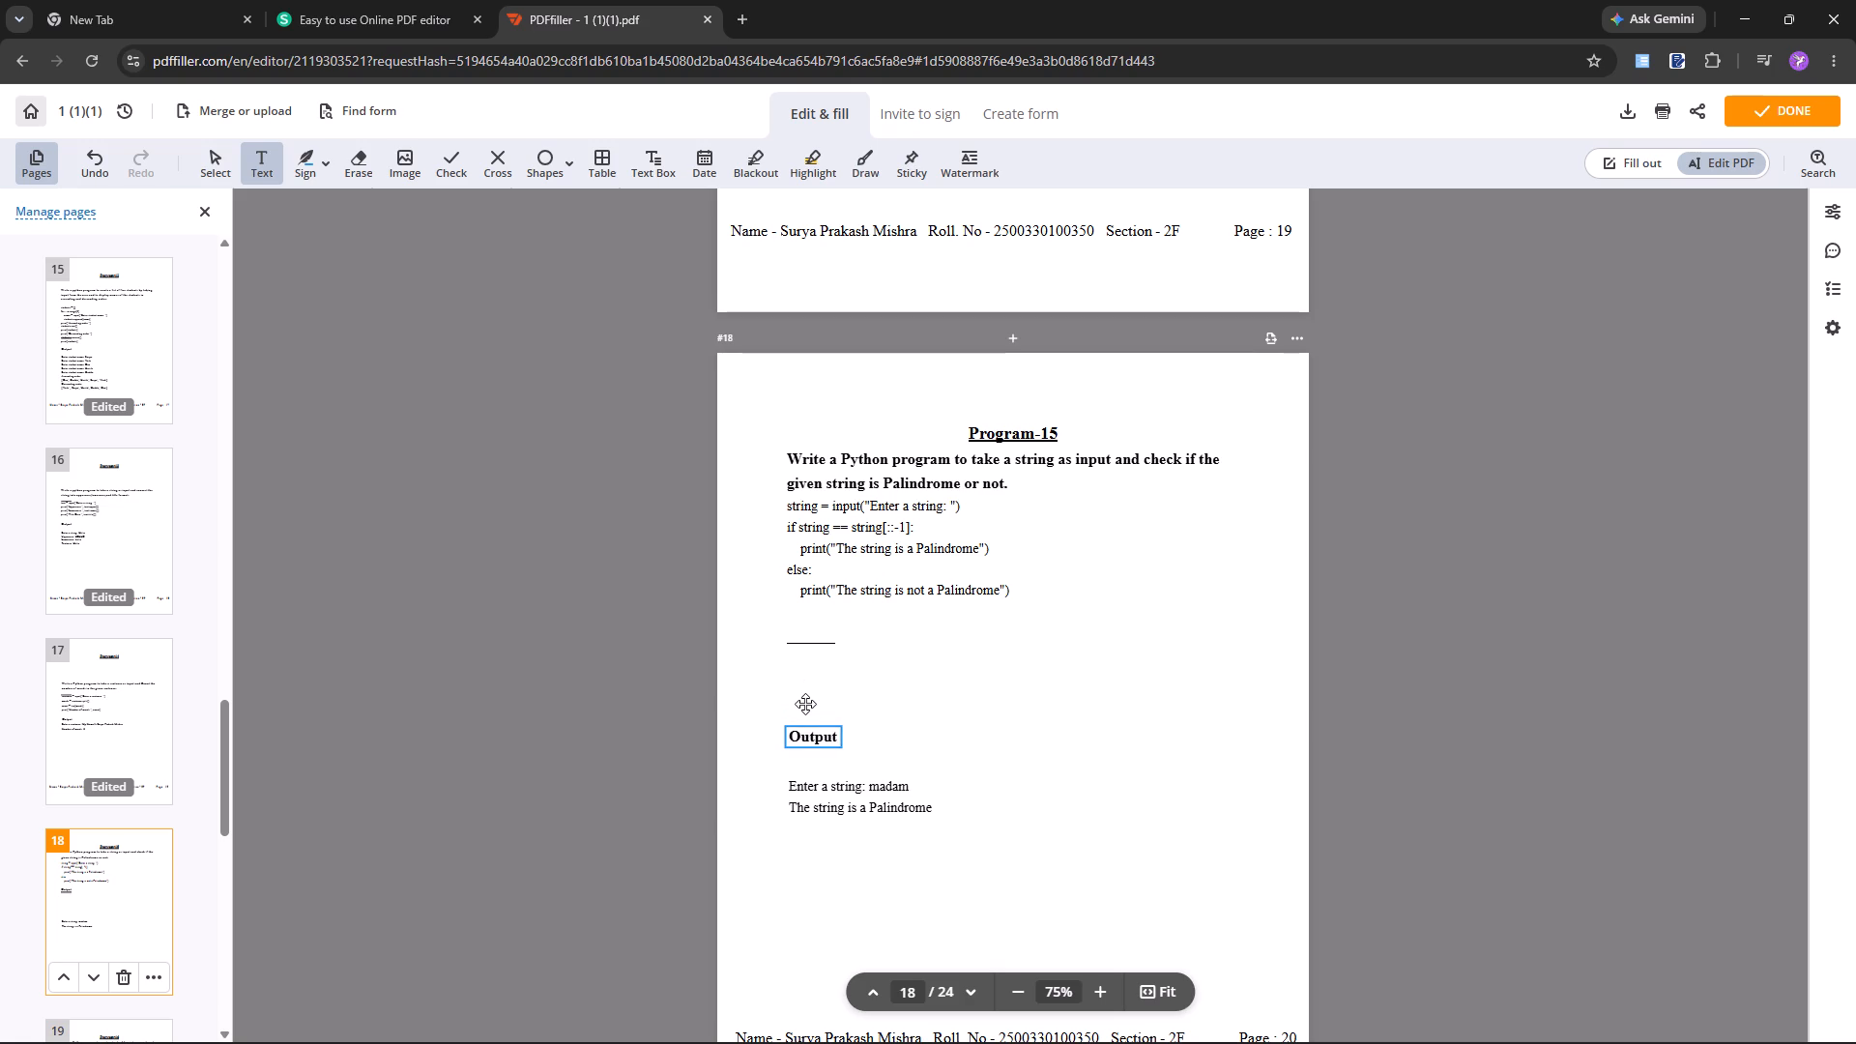
{"action": "left_click_drag", "start_coordinate": [805, 704], "coordinate": [807, 715]}
{"action": "left_click_drag", "start_coordinate": [807, 715], "coordinate": [805, 720]}
{"action": "left_click_drag", "start_coordinate": [805, 720], "coordinate": [805, 723]}
{"action": "left_click", "coordinate": [639, 630]}
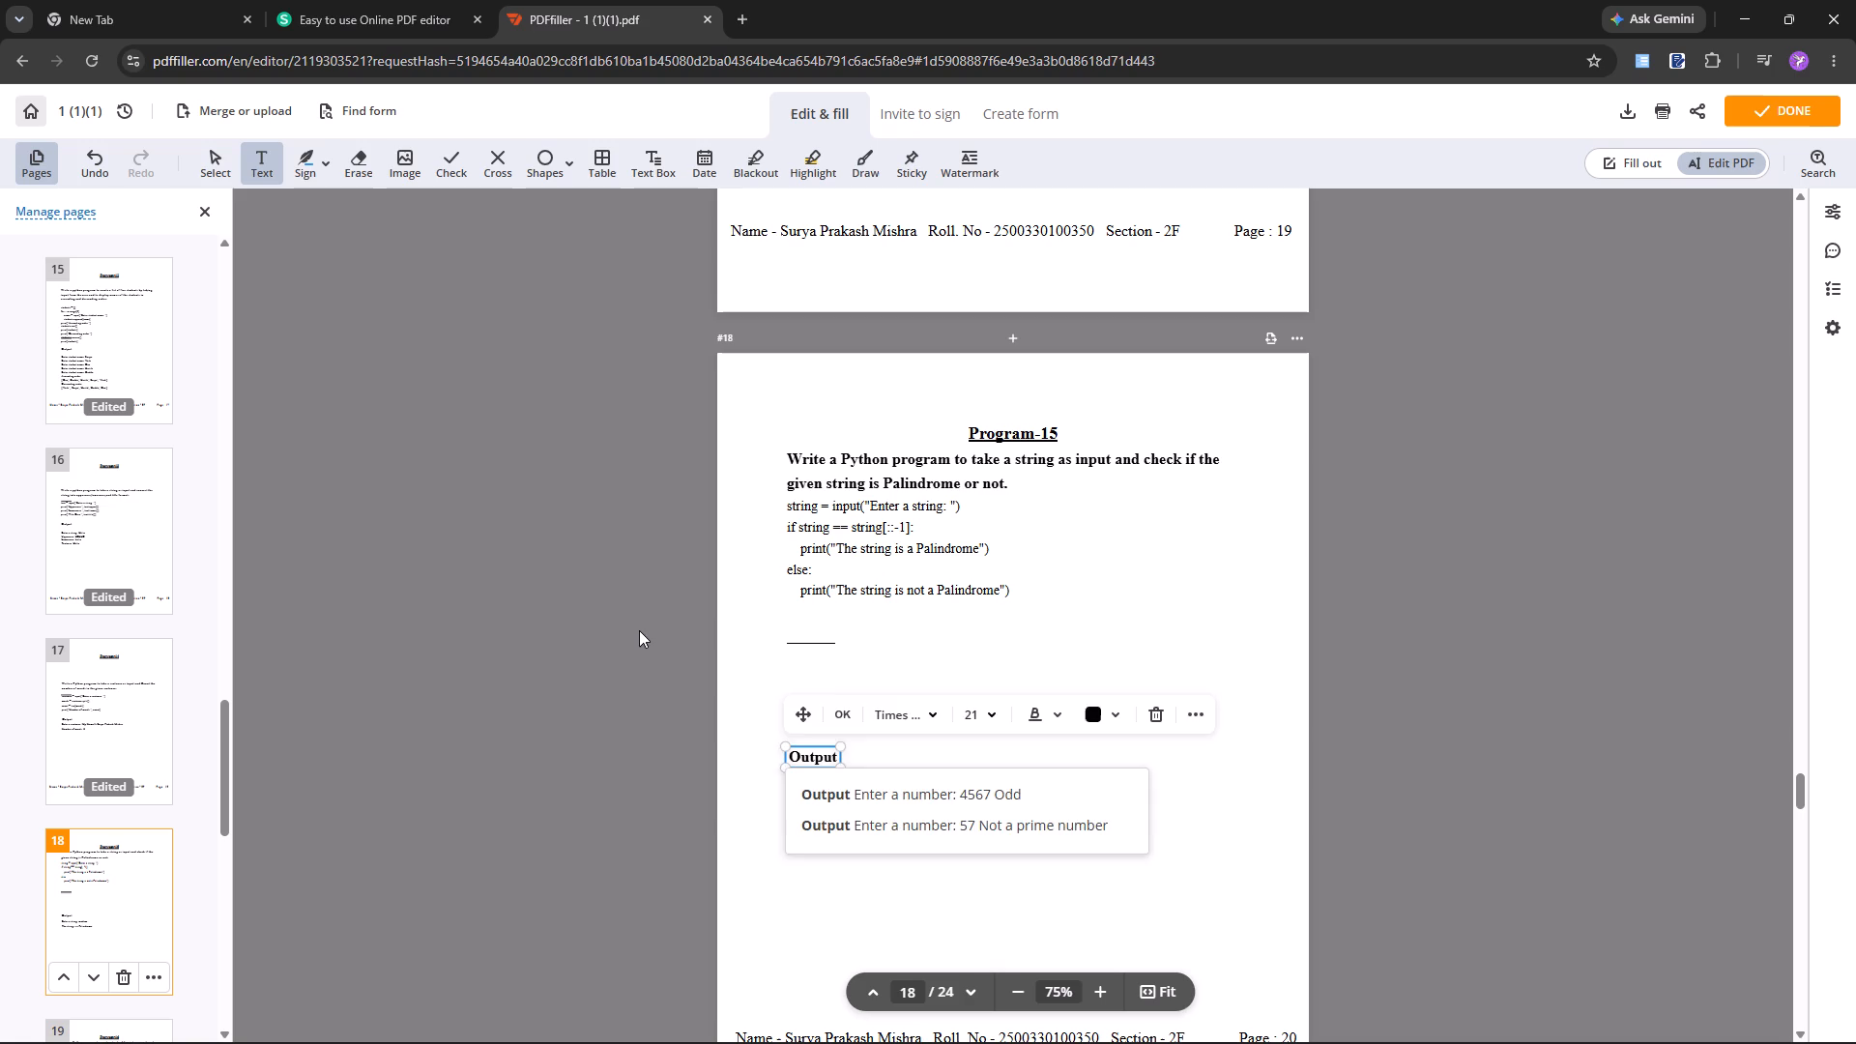
Erase the leftover underline between the Program-15 code and its Output heading with the freehand eraser.
{"action": "left_click", "coordinate": [368, 172]}
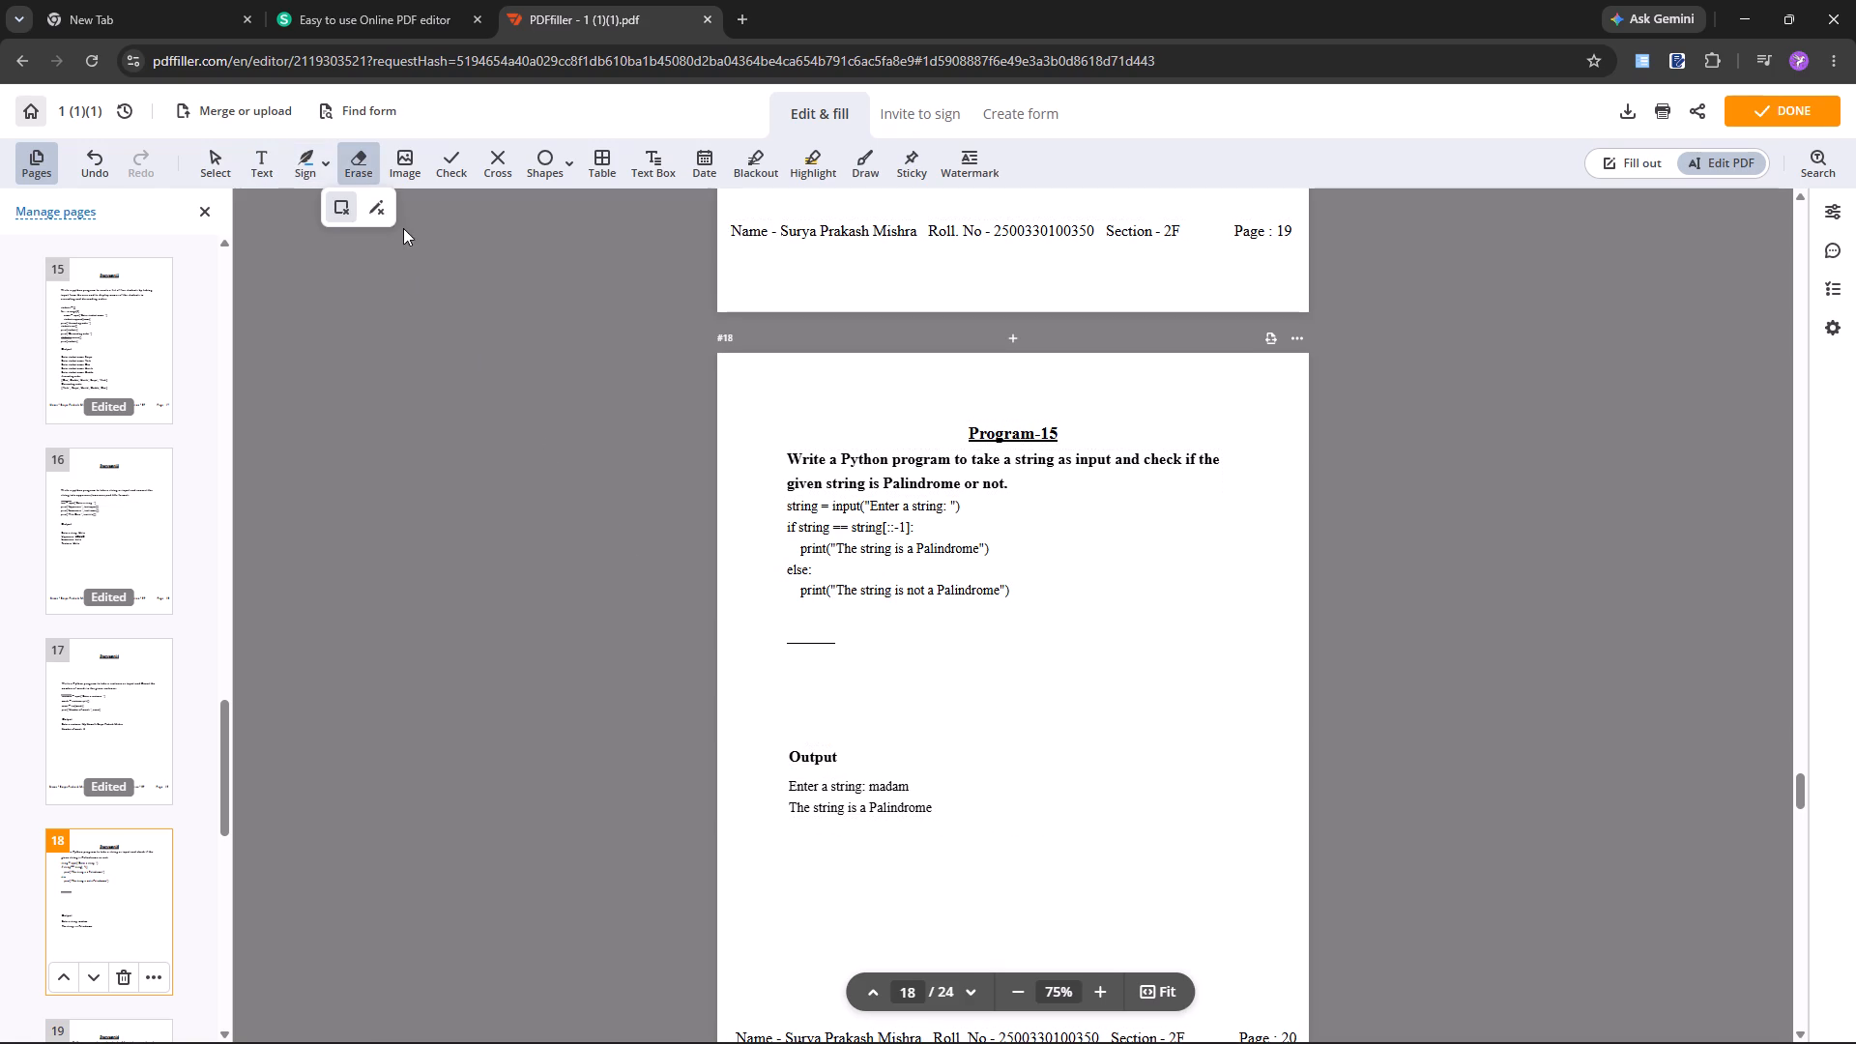
{"action": "left_click", "coordinate": [369, 211]}
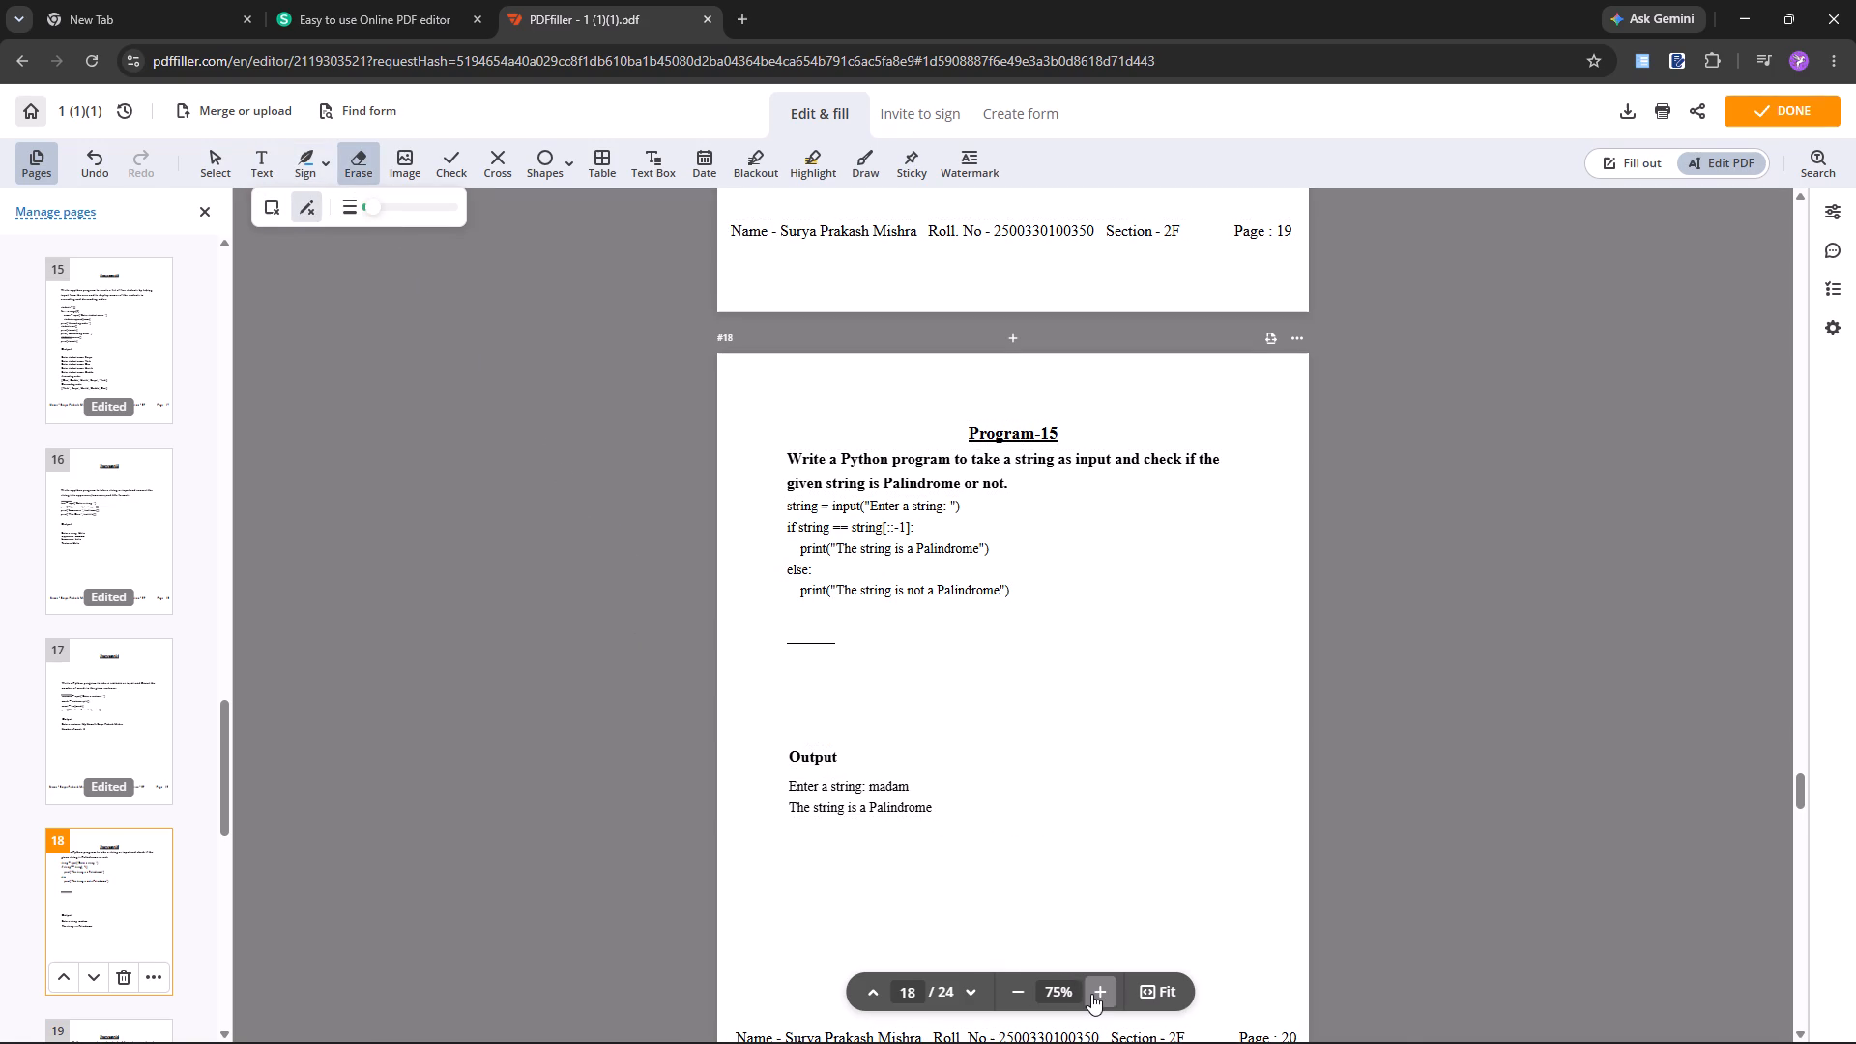
{"action": "triple_click", "coordinate": [1091, 994]}
{"action": "left_click", "coordinate": [1092, 994]}
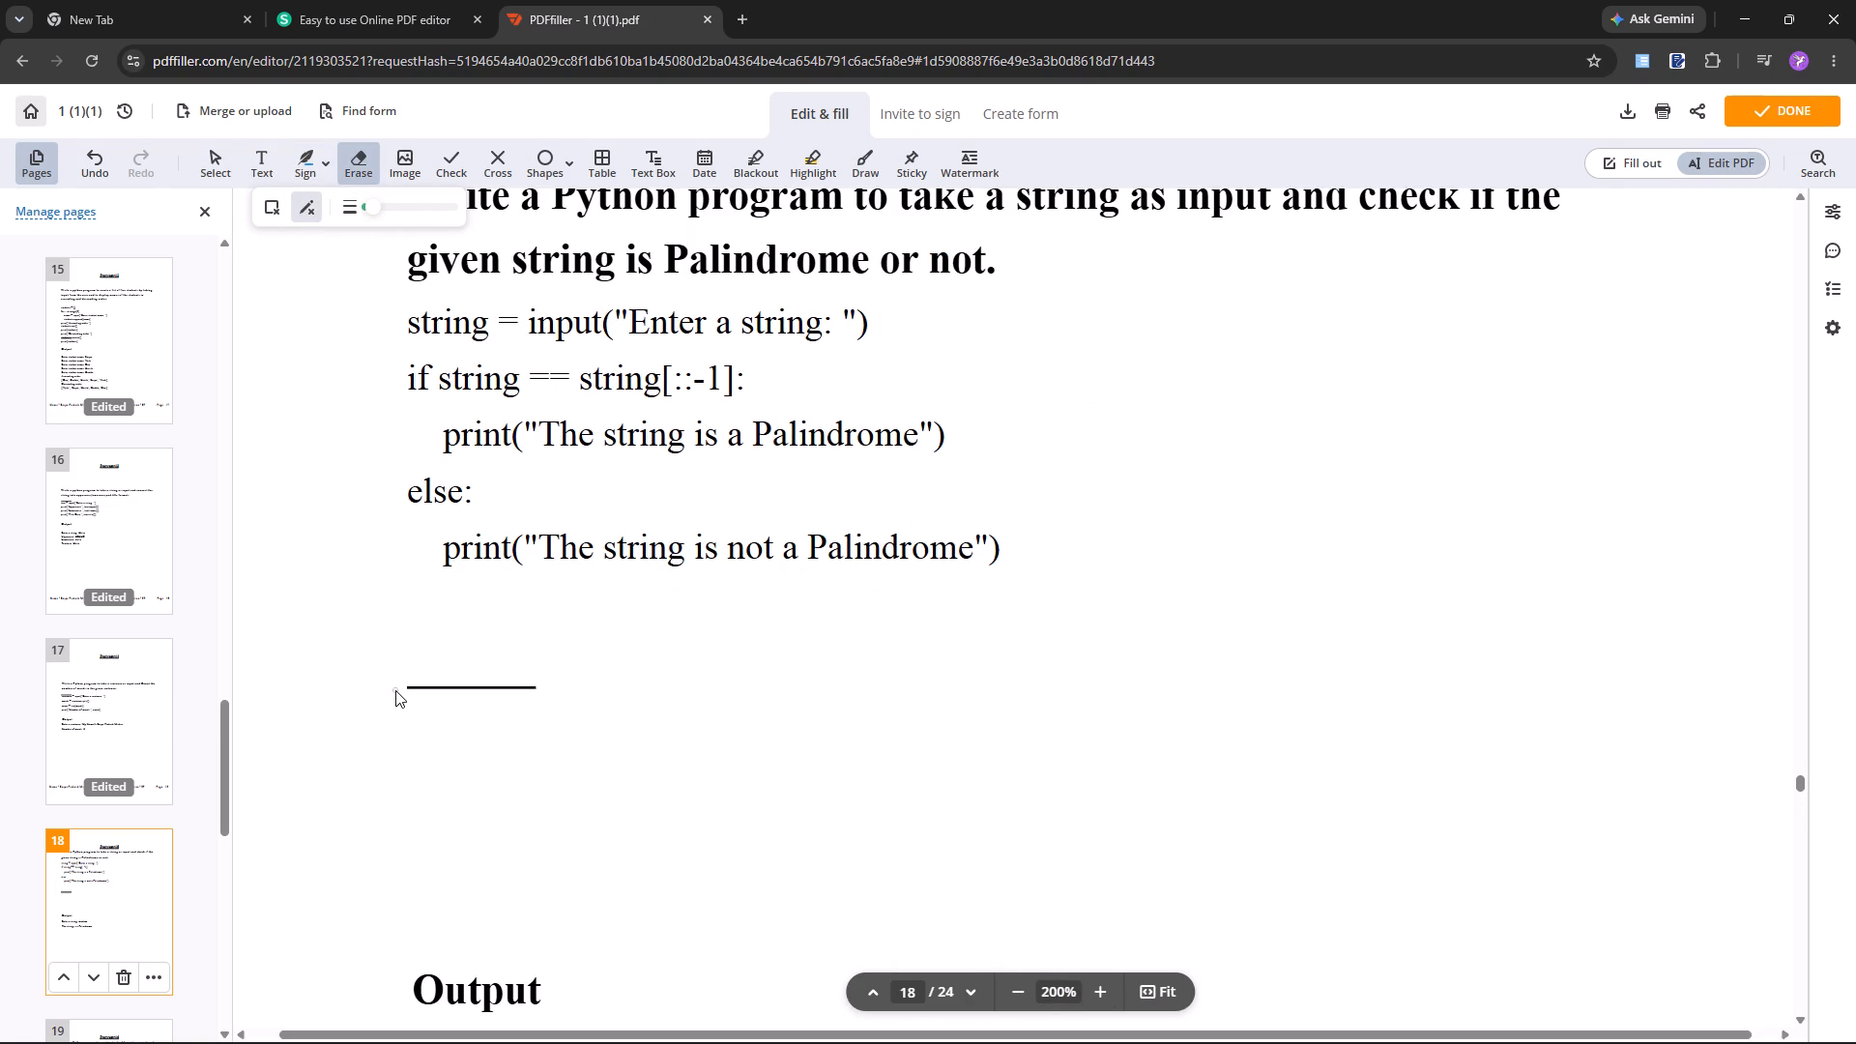
{"action": "left_click_drag", "start_coordinate": [395, 690], "coordinate": [542, 690]}
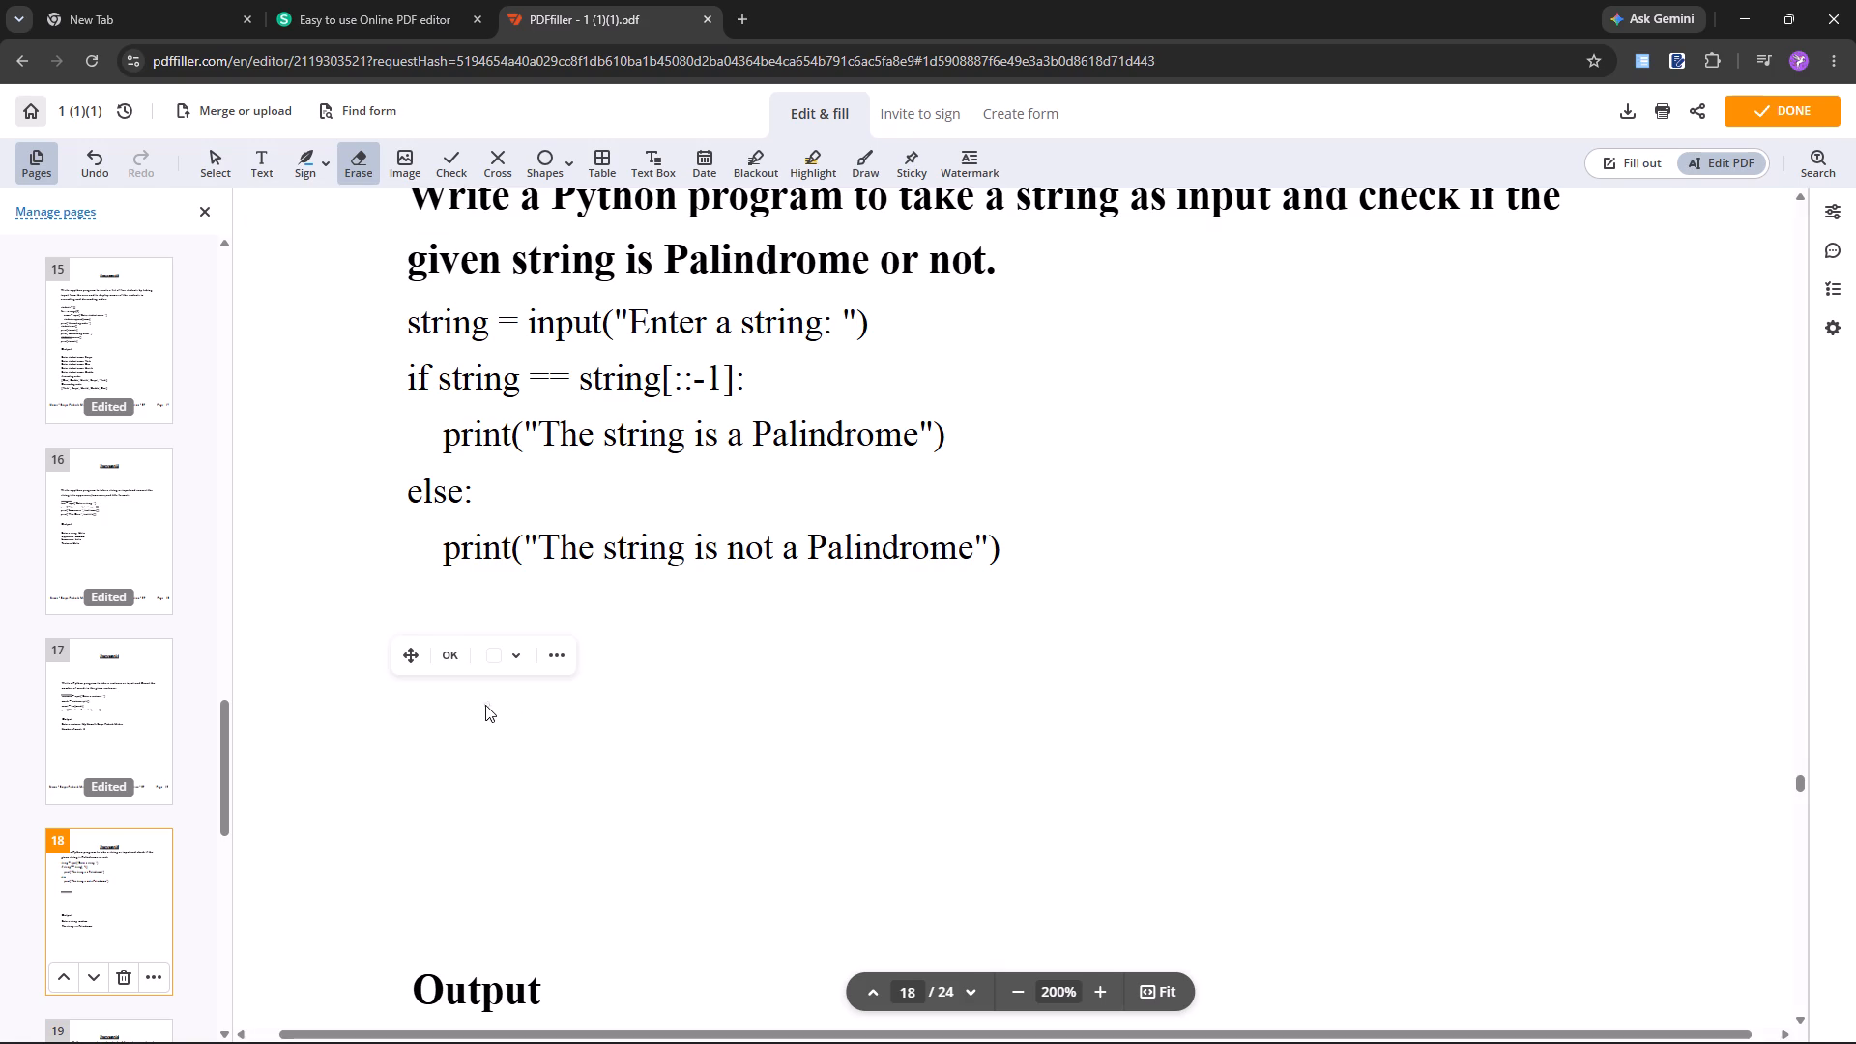
{"action": "triple_click", "coordinate": [1023, 979]}
{"action": "left_click", "coordinate": [471, 586]}
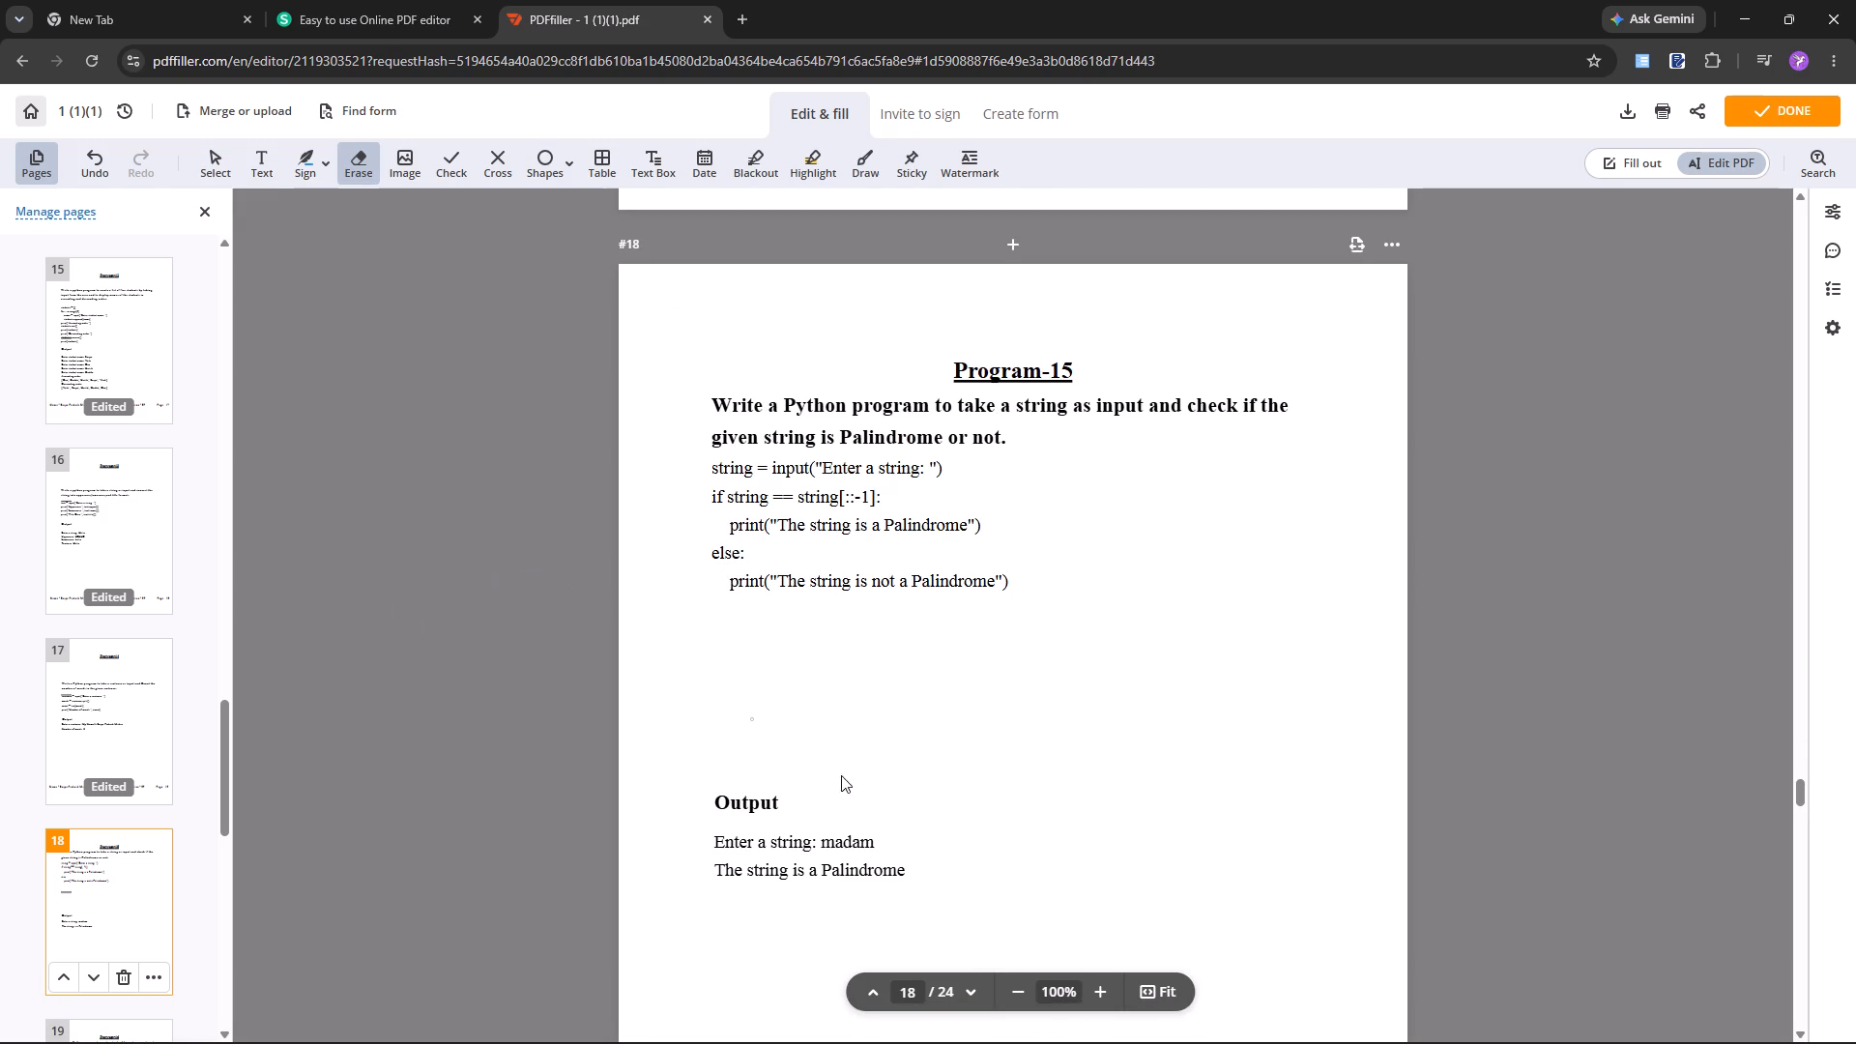
Move the five-line Program-15 code block down to sit just above the Output heading, keeping its left alignment.
{"action": "left_click", "coordinate": [1023, 990]}
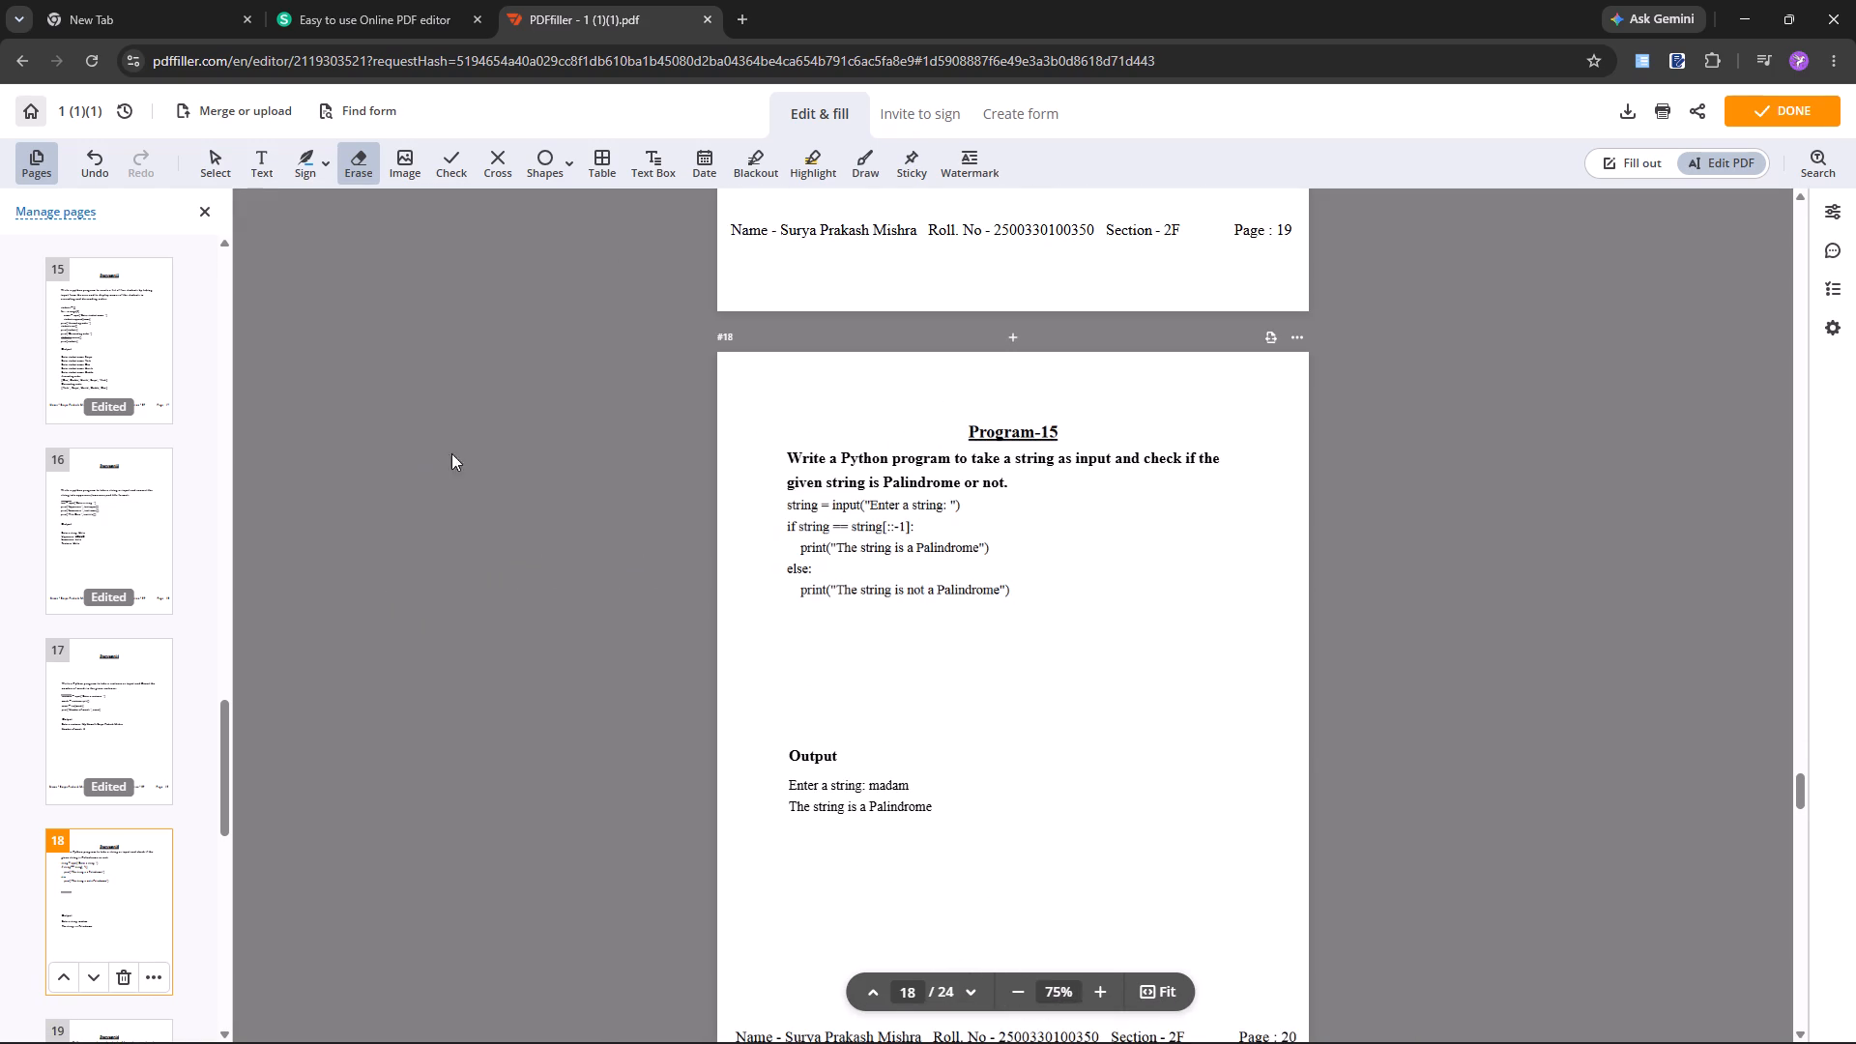
{"action": "left_click", "coordinate": [245, 159]}
{"action": "left_click", "coordinate": [883, 522]}
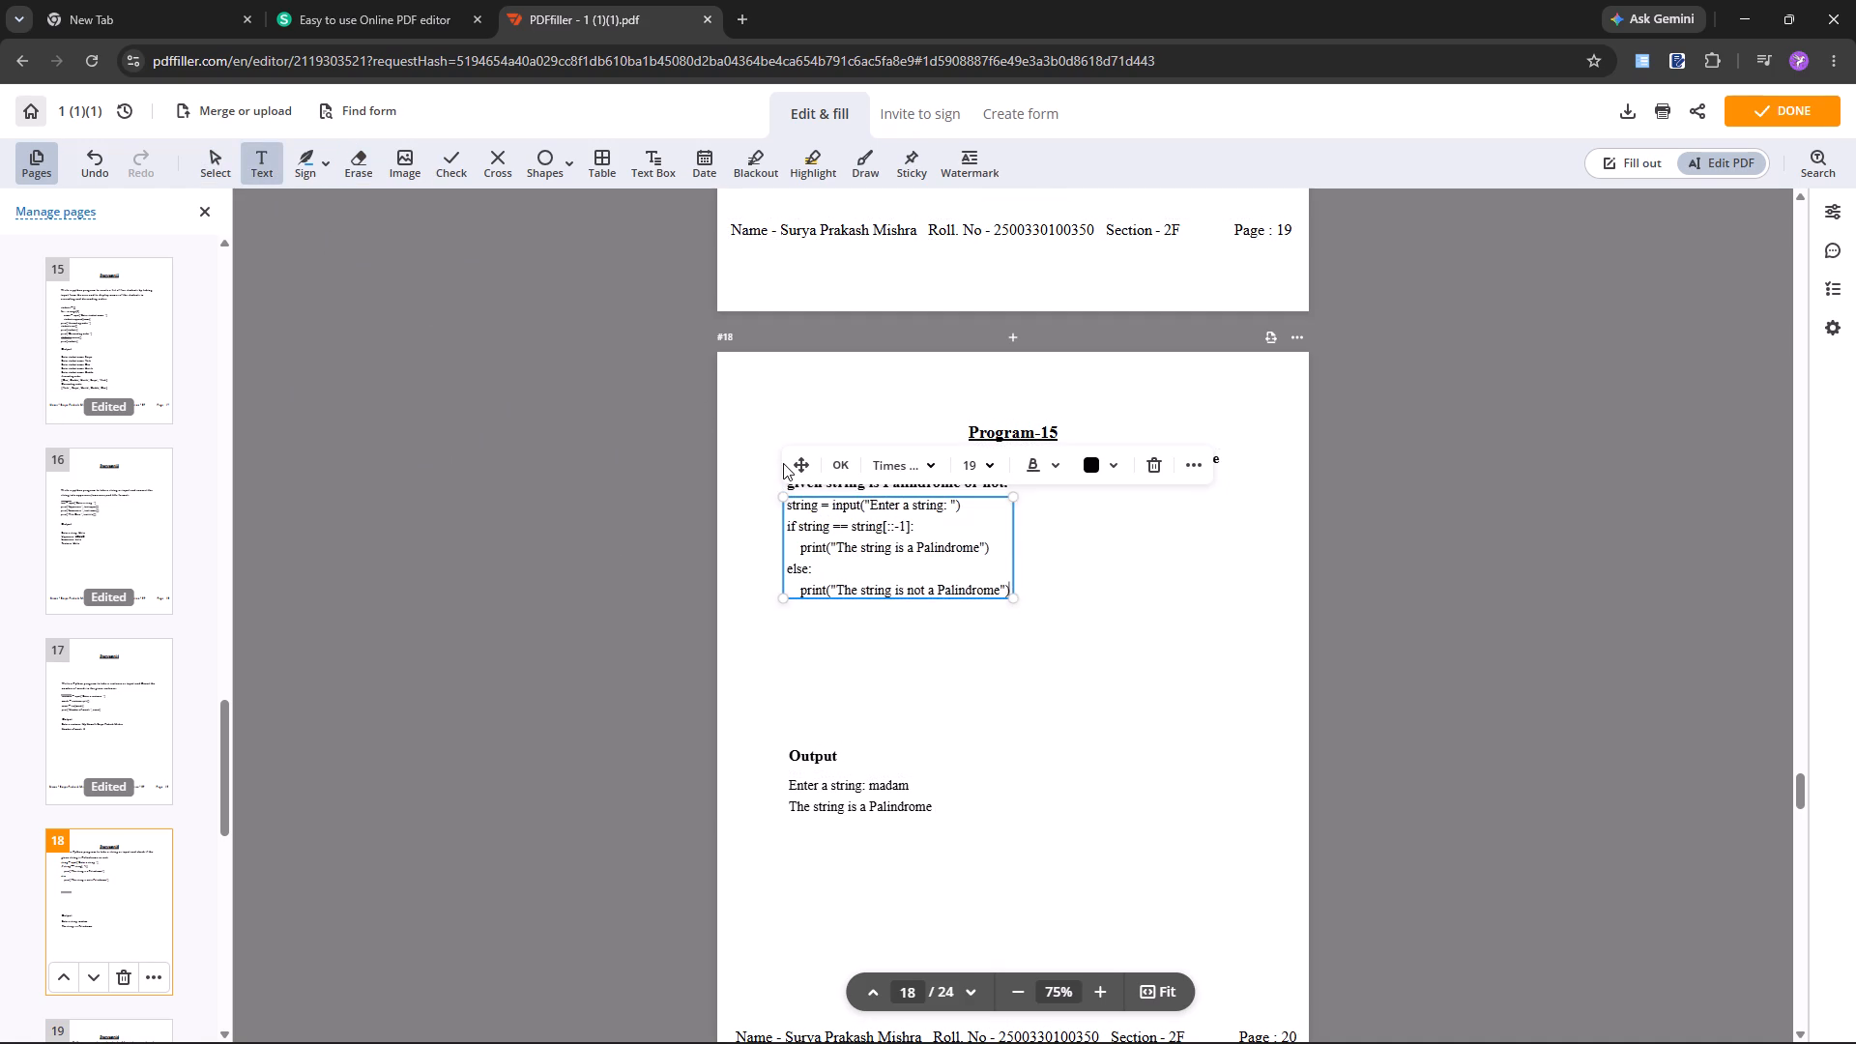
{"action": "left_click_drag", "start_coordinate": [797, 463], "coordinate": [792, 559]}
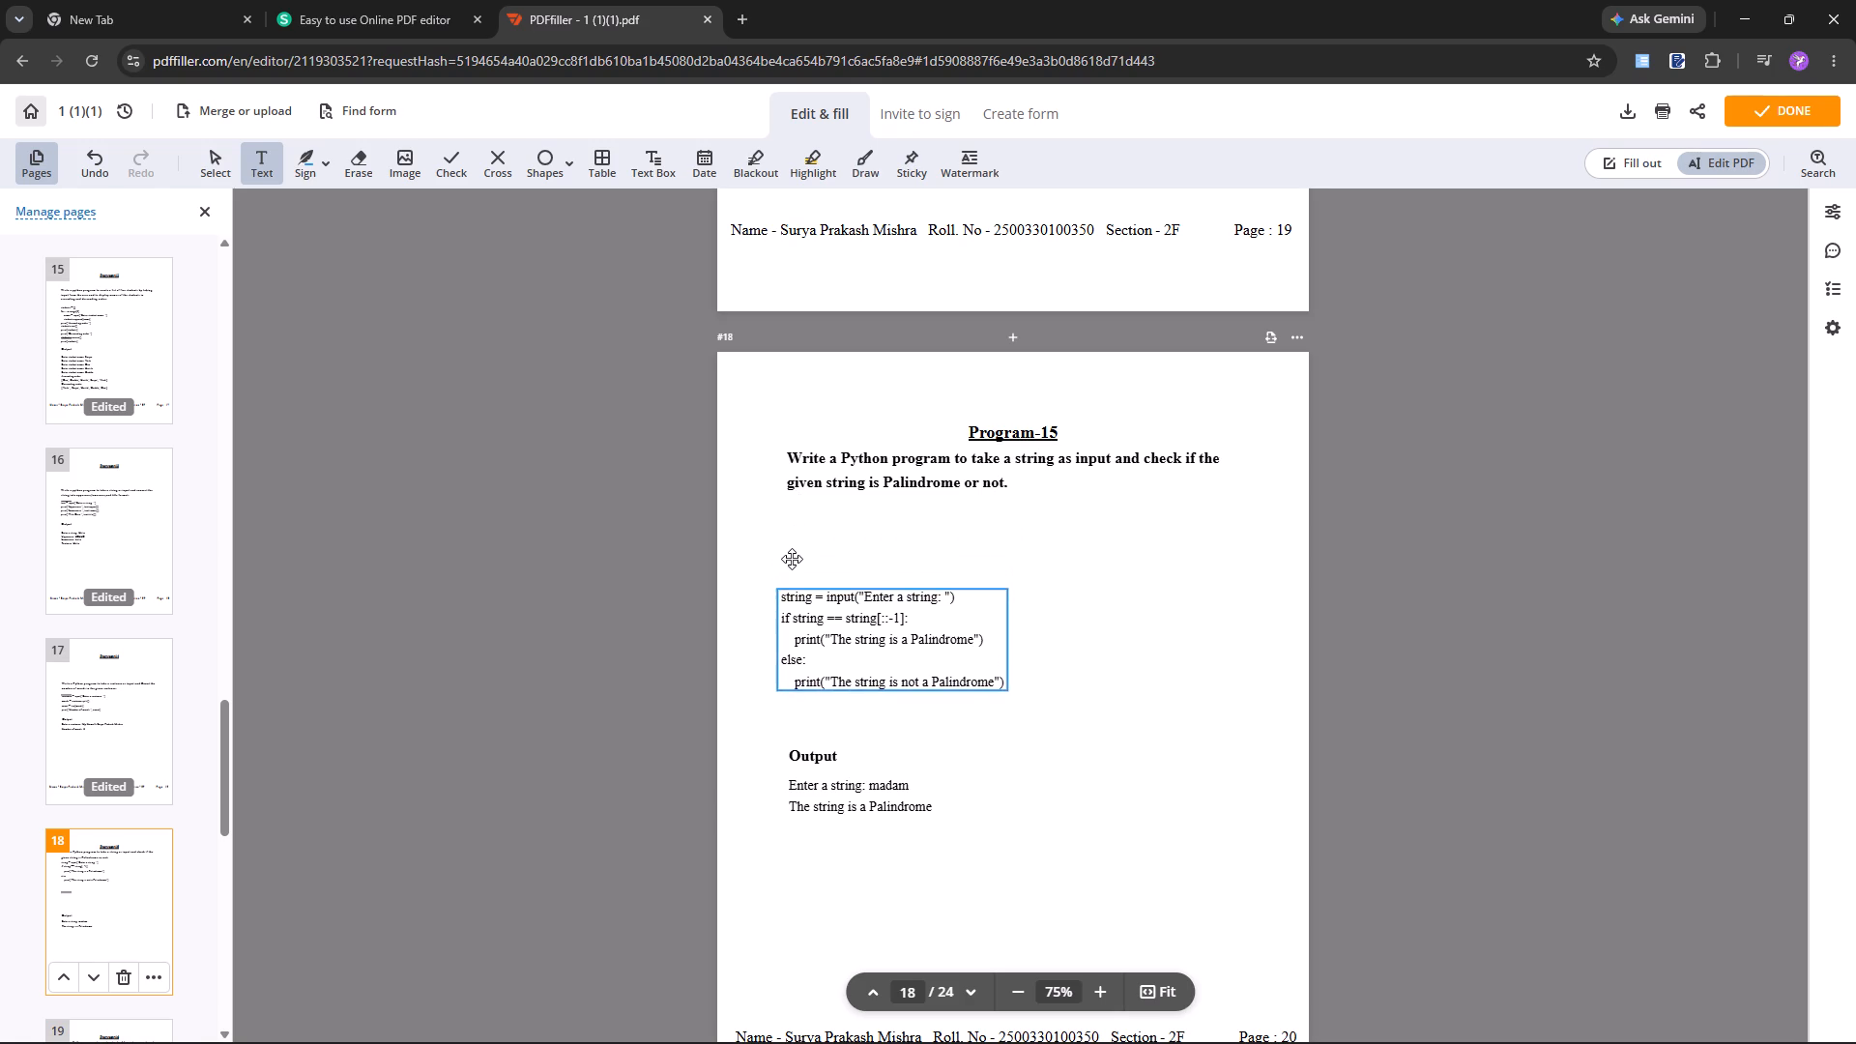
{"action": "left_click_drag", "start_coordinate": [792, 559], "coordinate": [799, 578]}
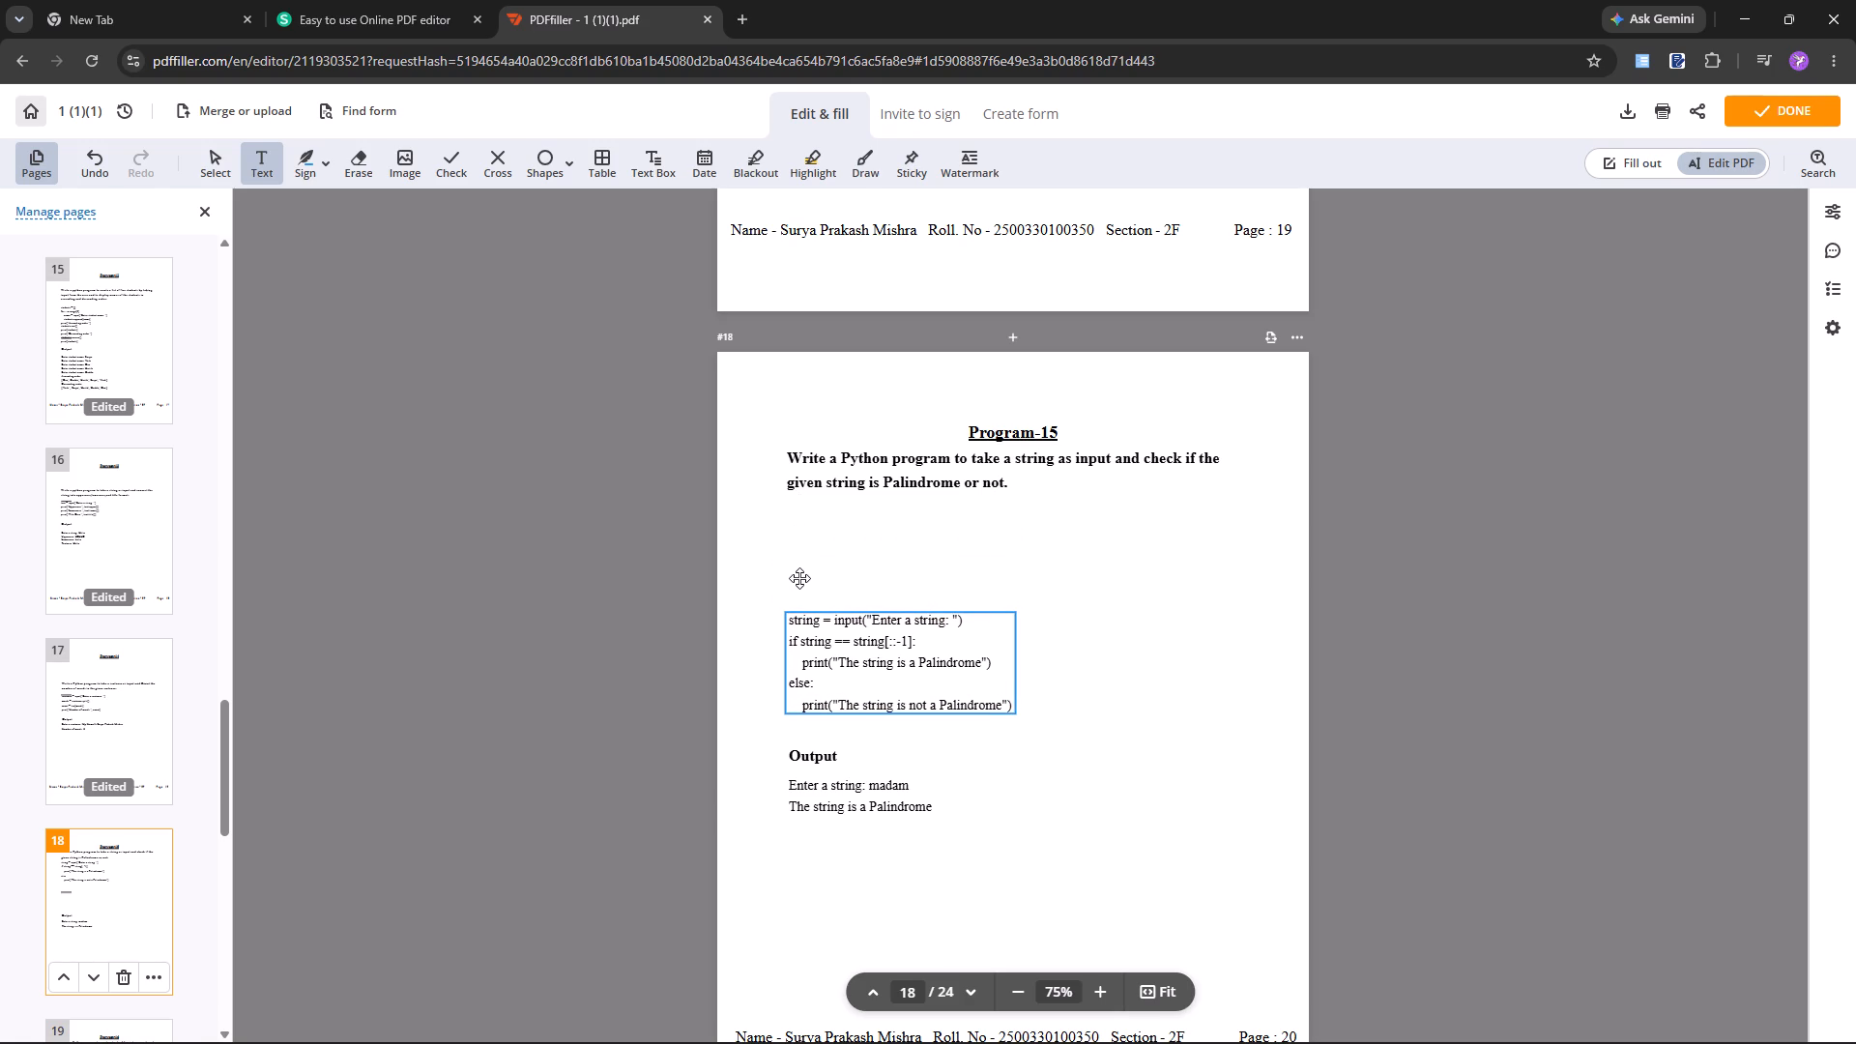
{"action": "left_click_drag", "start_coordinate": [799, 578], "coordinate": [800, 579]}
{"action": "left_click", "coordinate": [657, 573]}
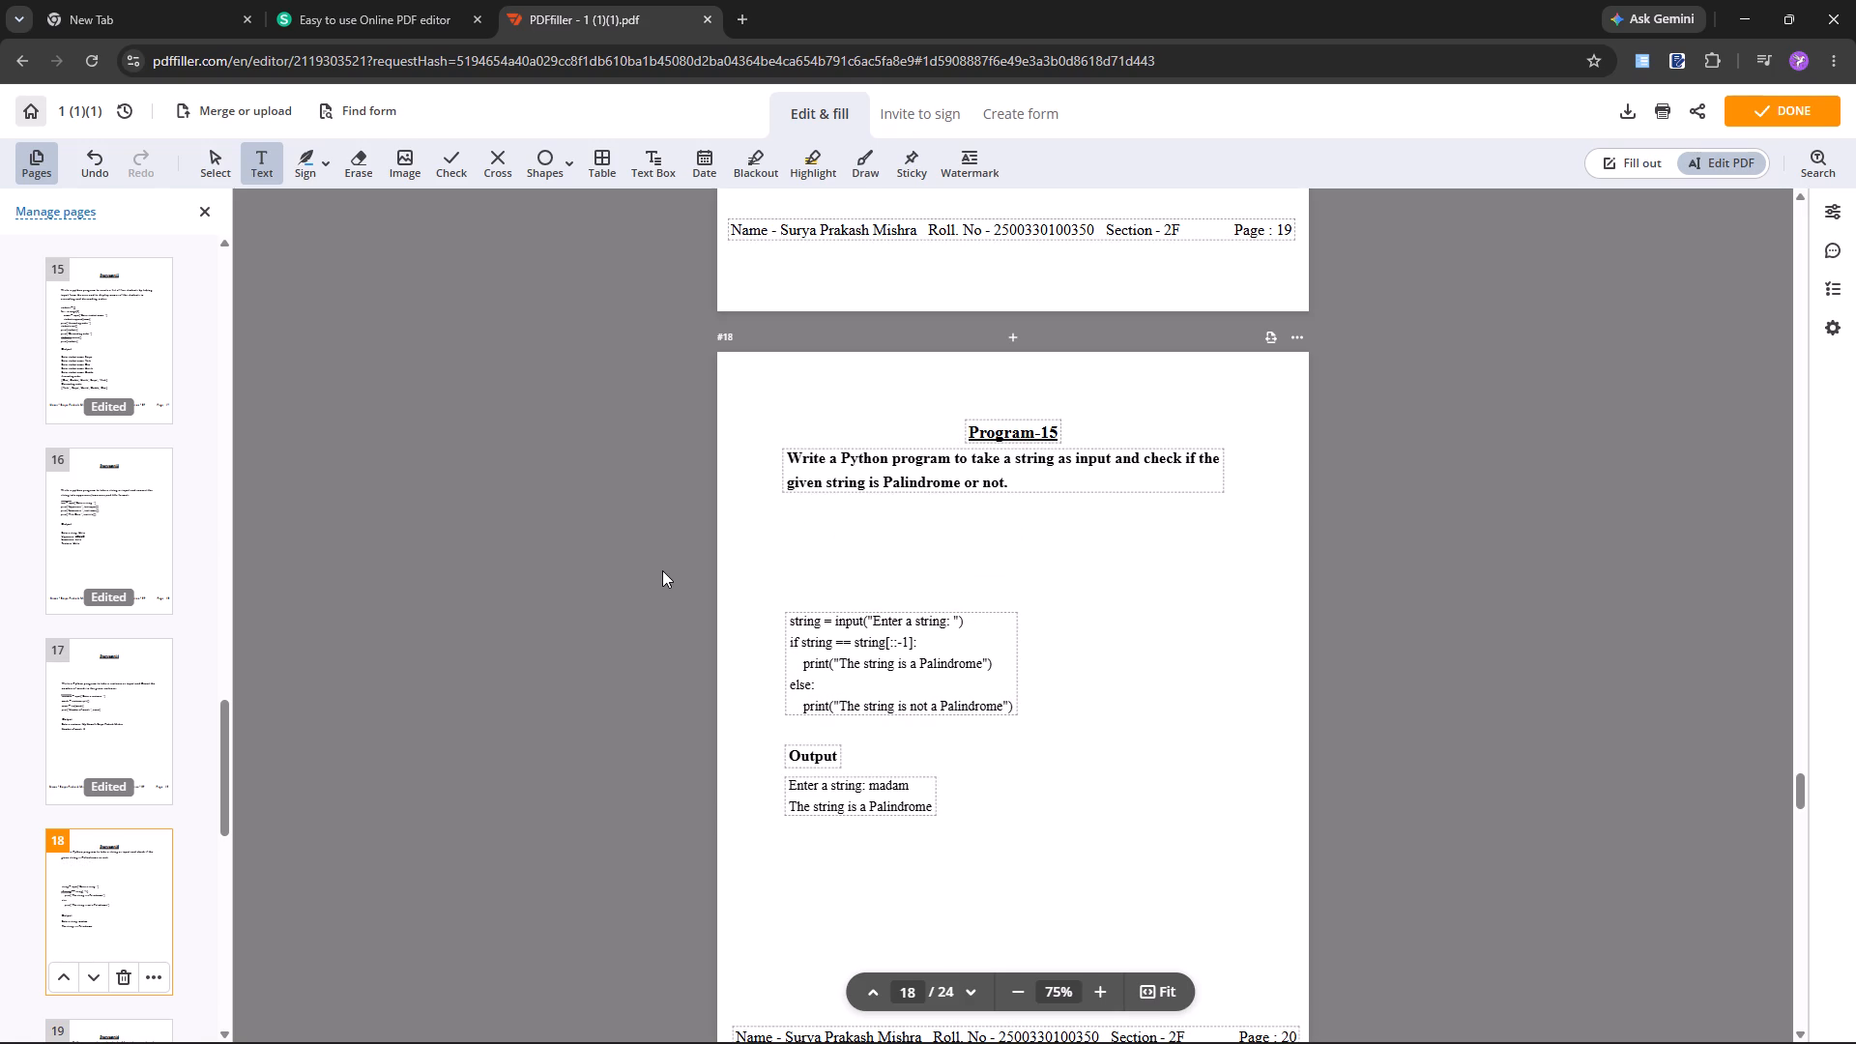
Move the two-line Program-15 question down to just above the string = input line of the code.
{"action": "left_click", "coordinate": [819, 476]}
{"action": "left_click", "coordinate": [817, 486]}
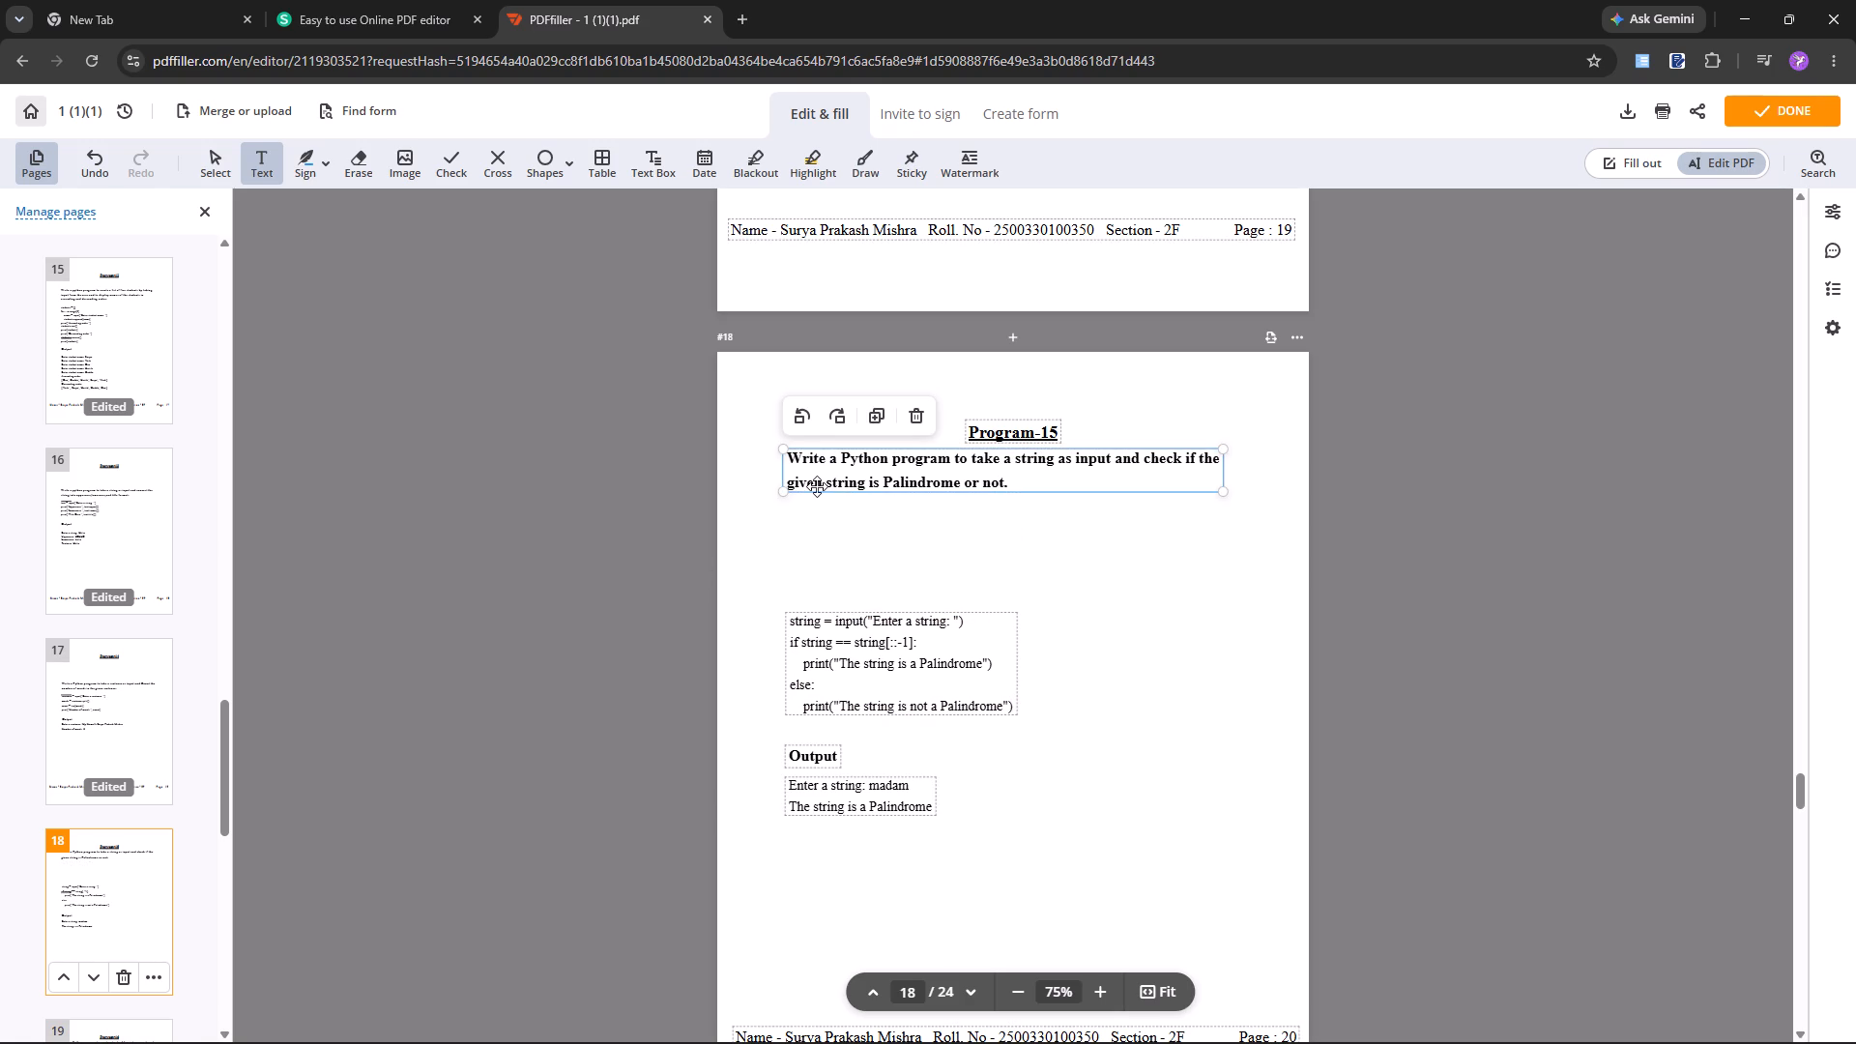
{"action": "left_click_drag", "start_coordinate": [805, 409], "coordinate": [804, 503]}
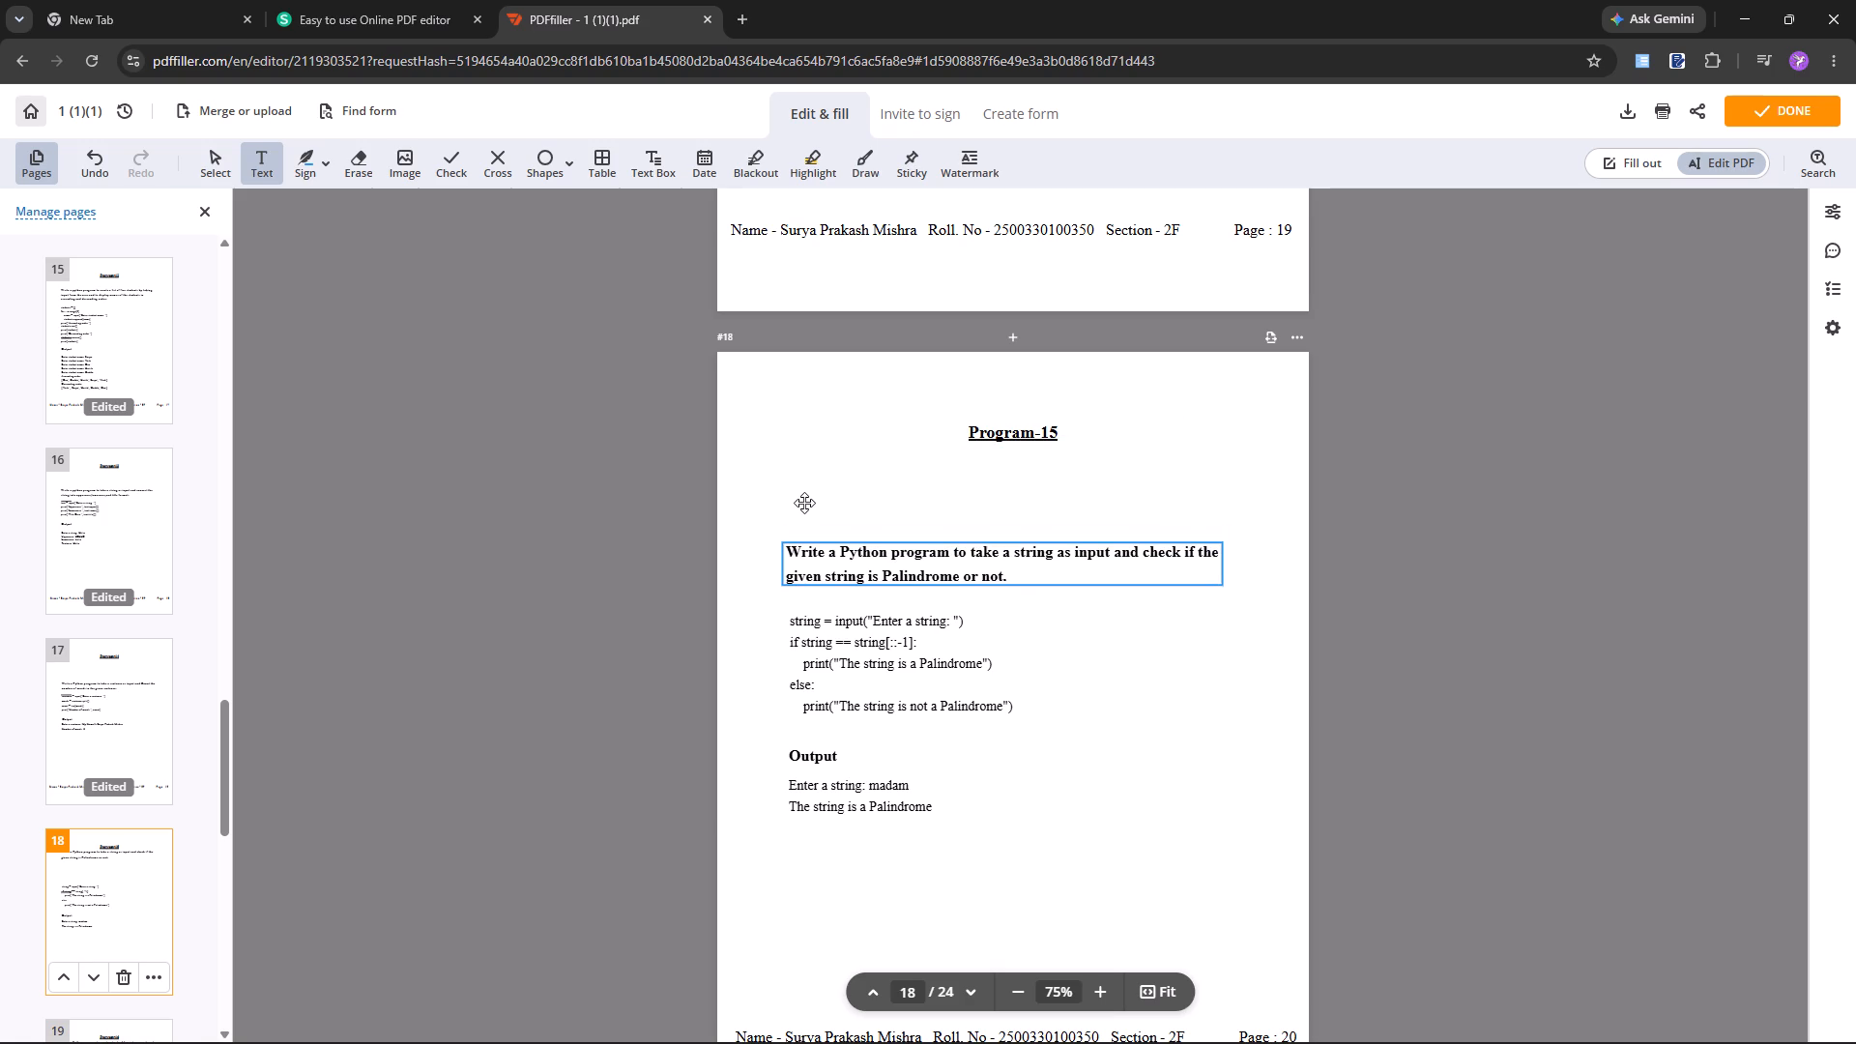
{"action": "left_click_drag", "start_coordinate": [804, 503], "coordinate": [799, 512]}
{"action": "left_click", "coordinate": [703, 544]}
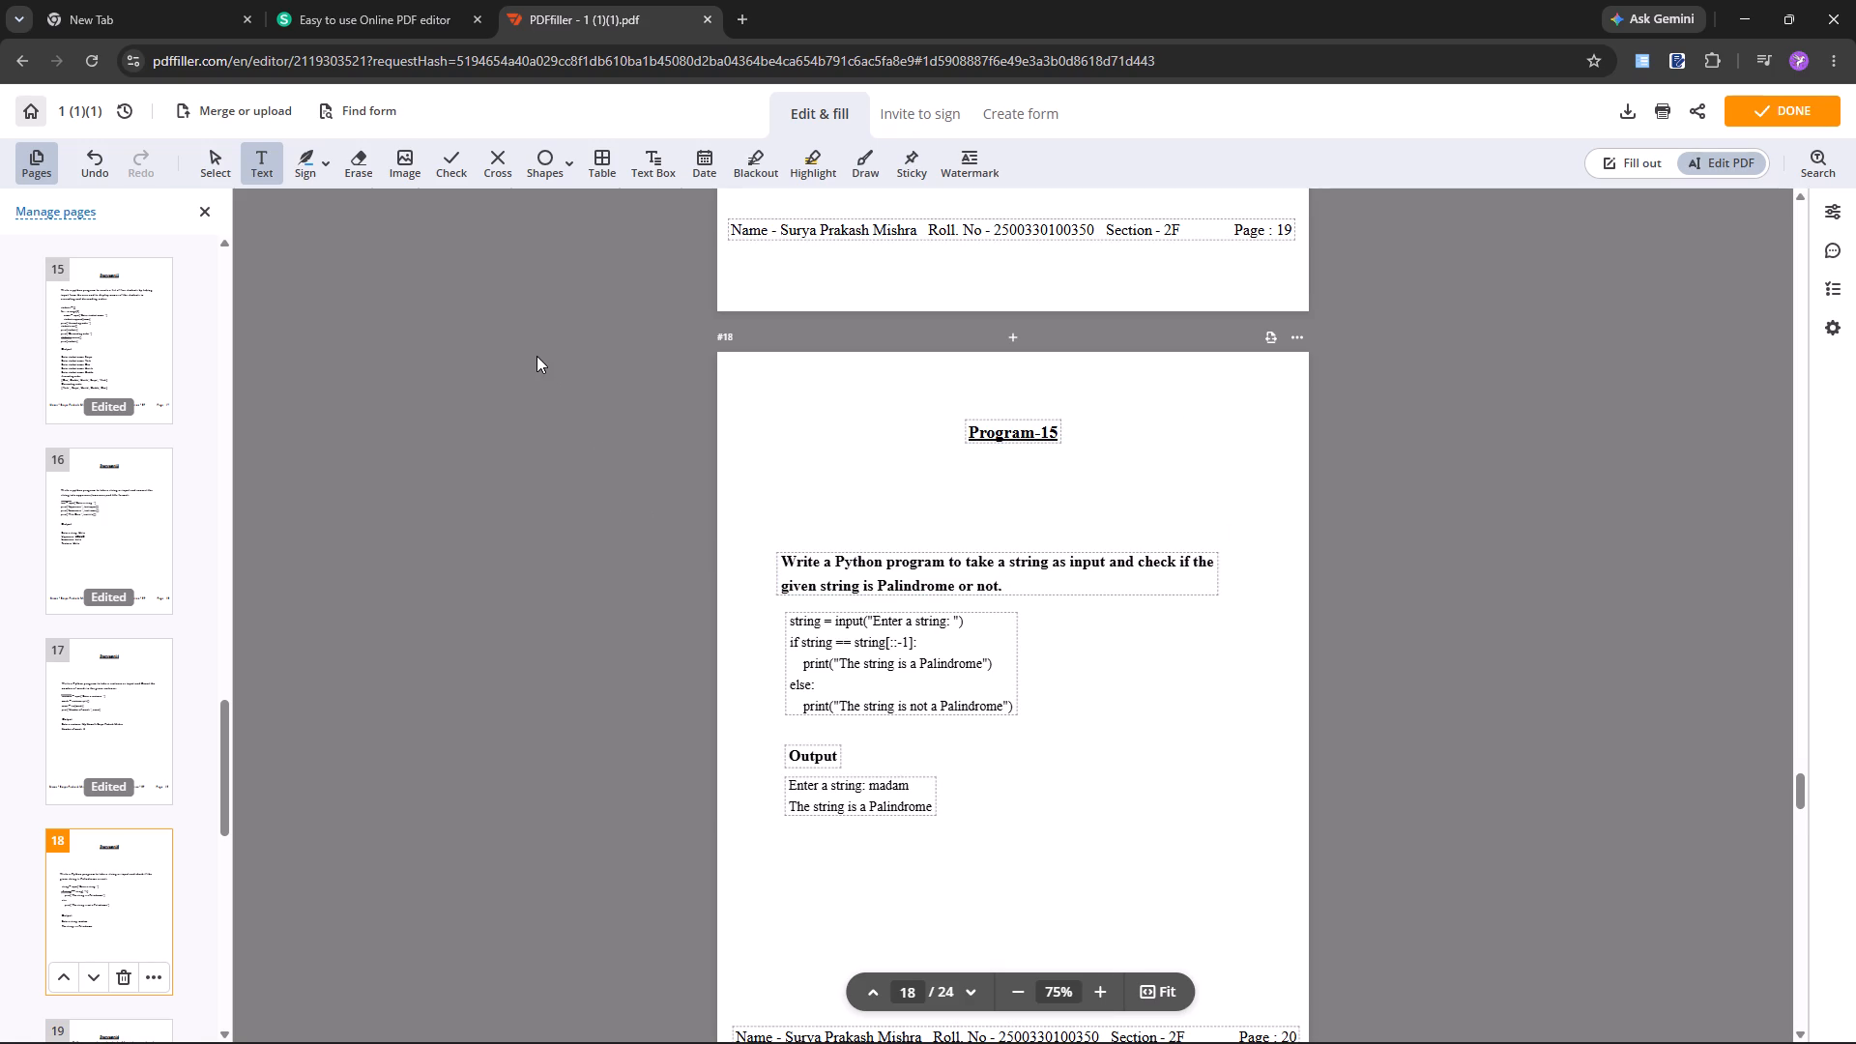
Move the four Program-16 output lines, Length= 5 through Sum= 111, well down below the Output heading.
{"action": "scroll", "coordinate": [536, 356], "scroll_direction": "down", "scroll_amount": 8}
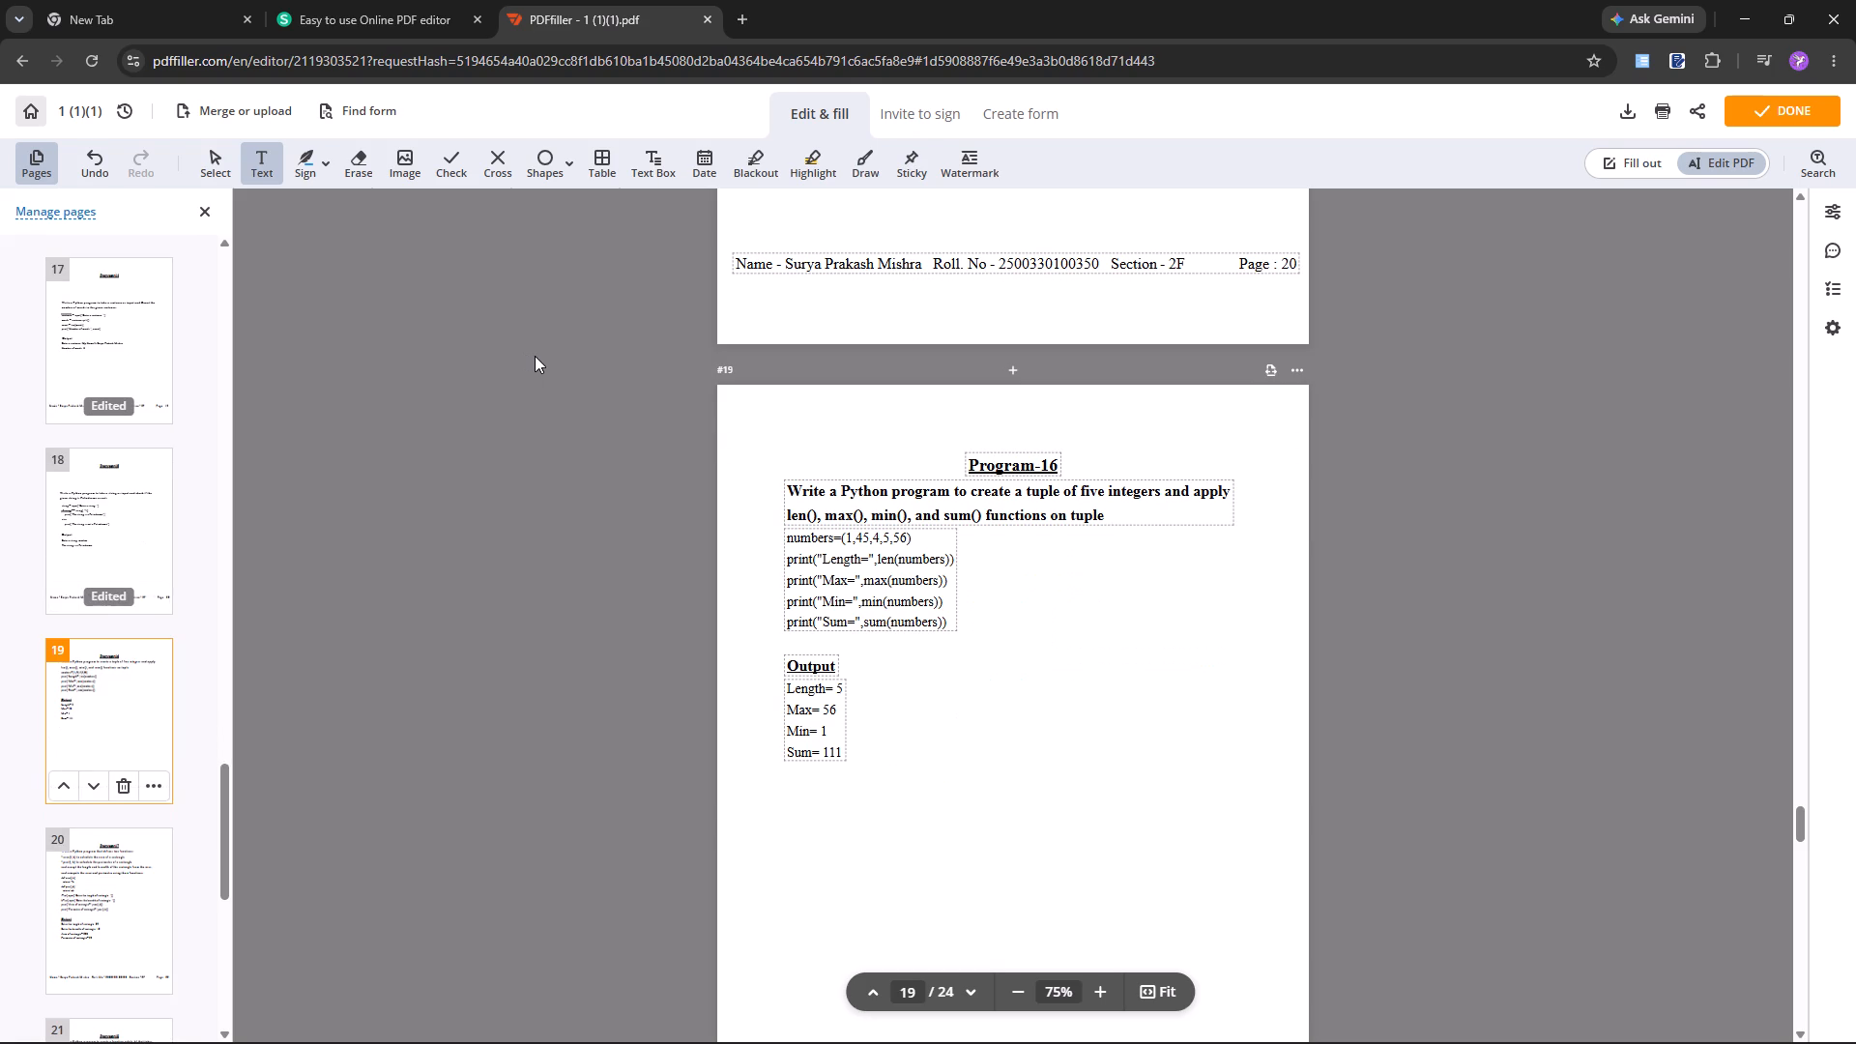
{"action": "scroll", "coordinate": [535, 362], "scroll_direction": "down", "scroll_amount": 2}
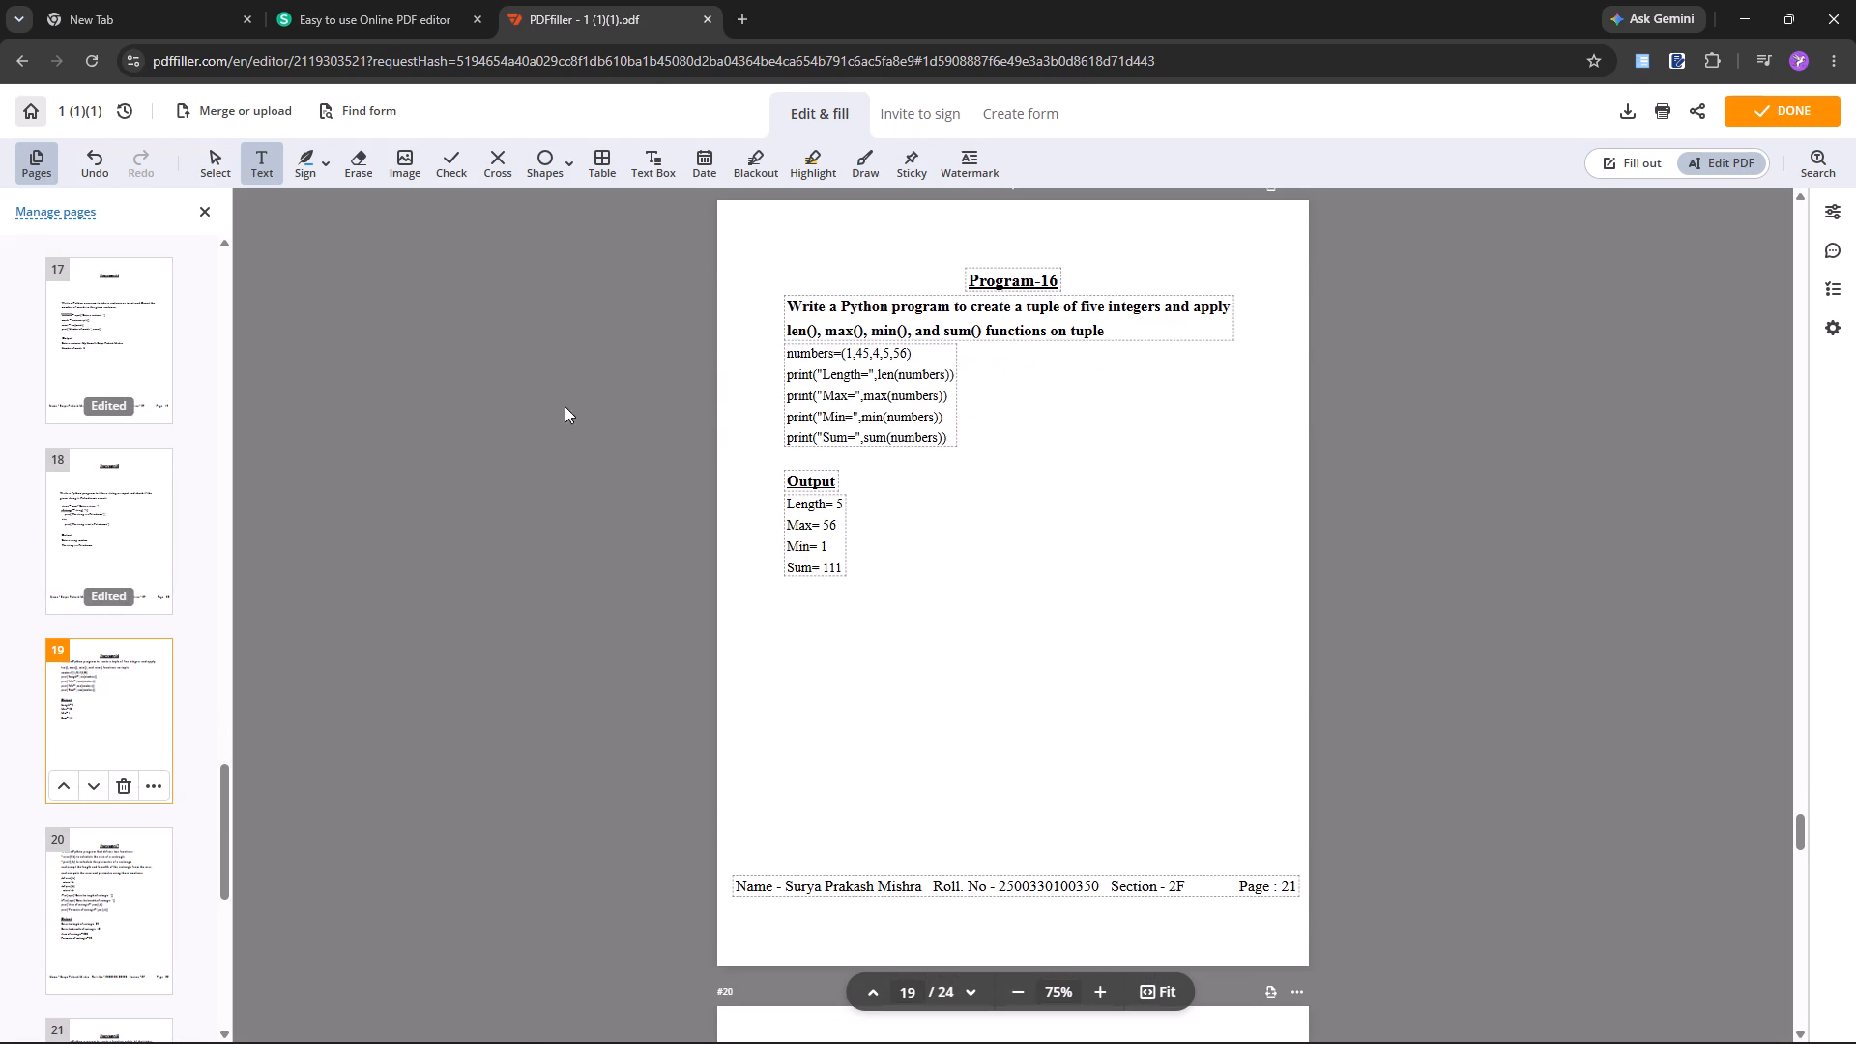
{"action": "left_click", "coordinate": [803, 518]}
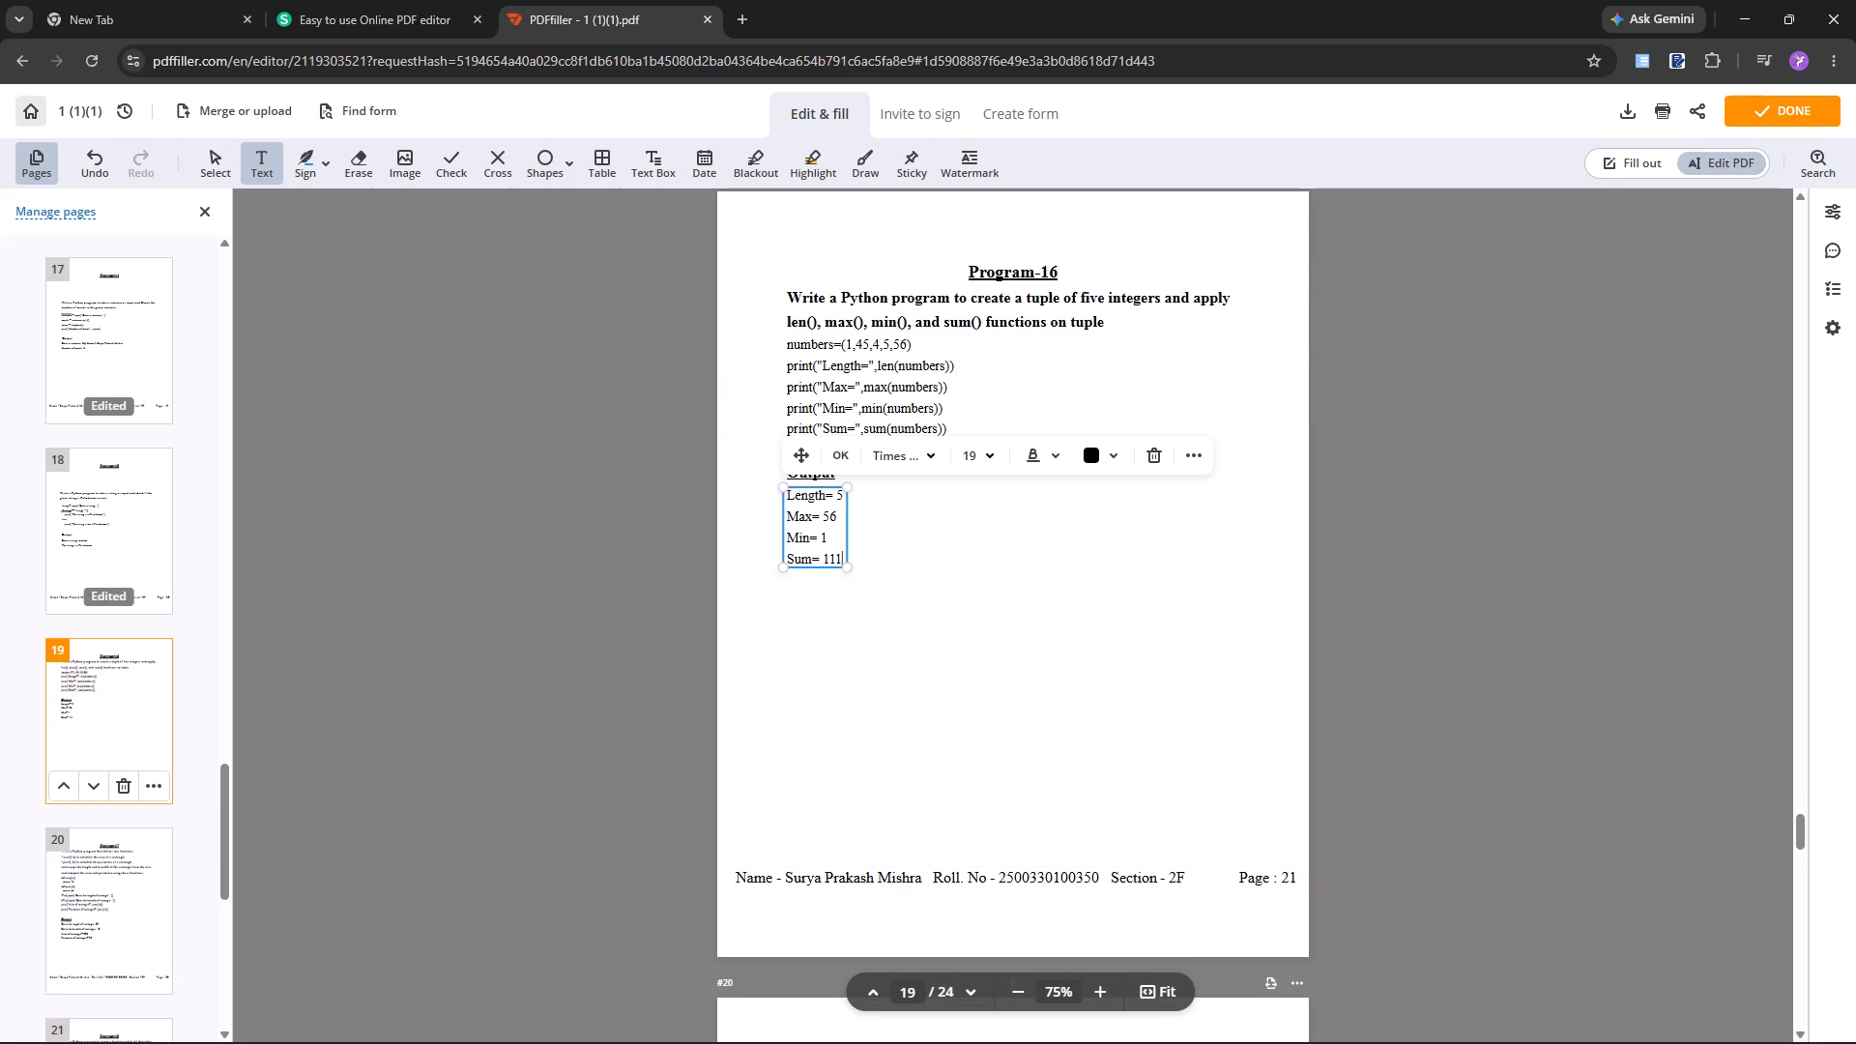
{"action": "left_click_drag", "start_coordinate": [802, 458], "coordinate": [805, 504]}
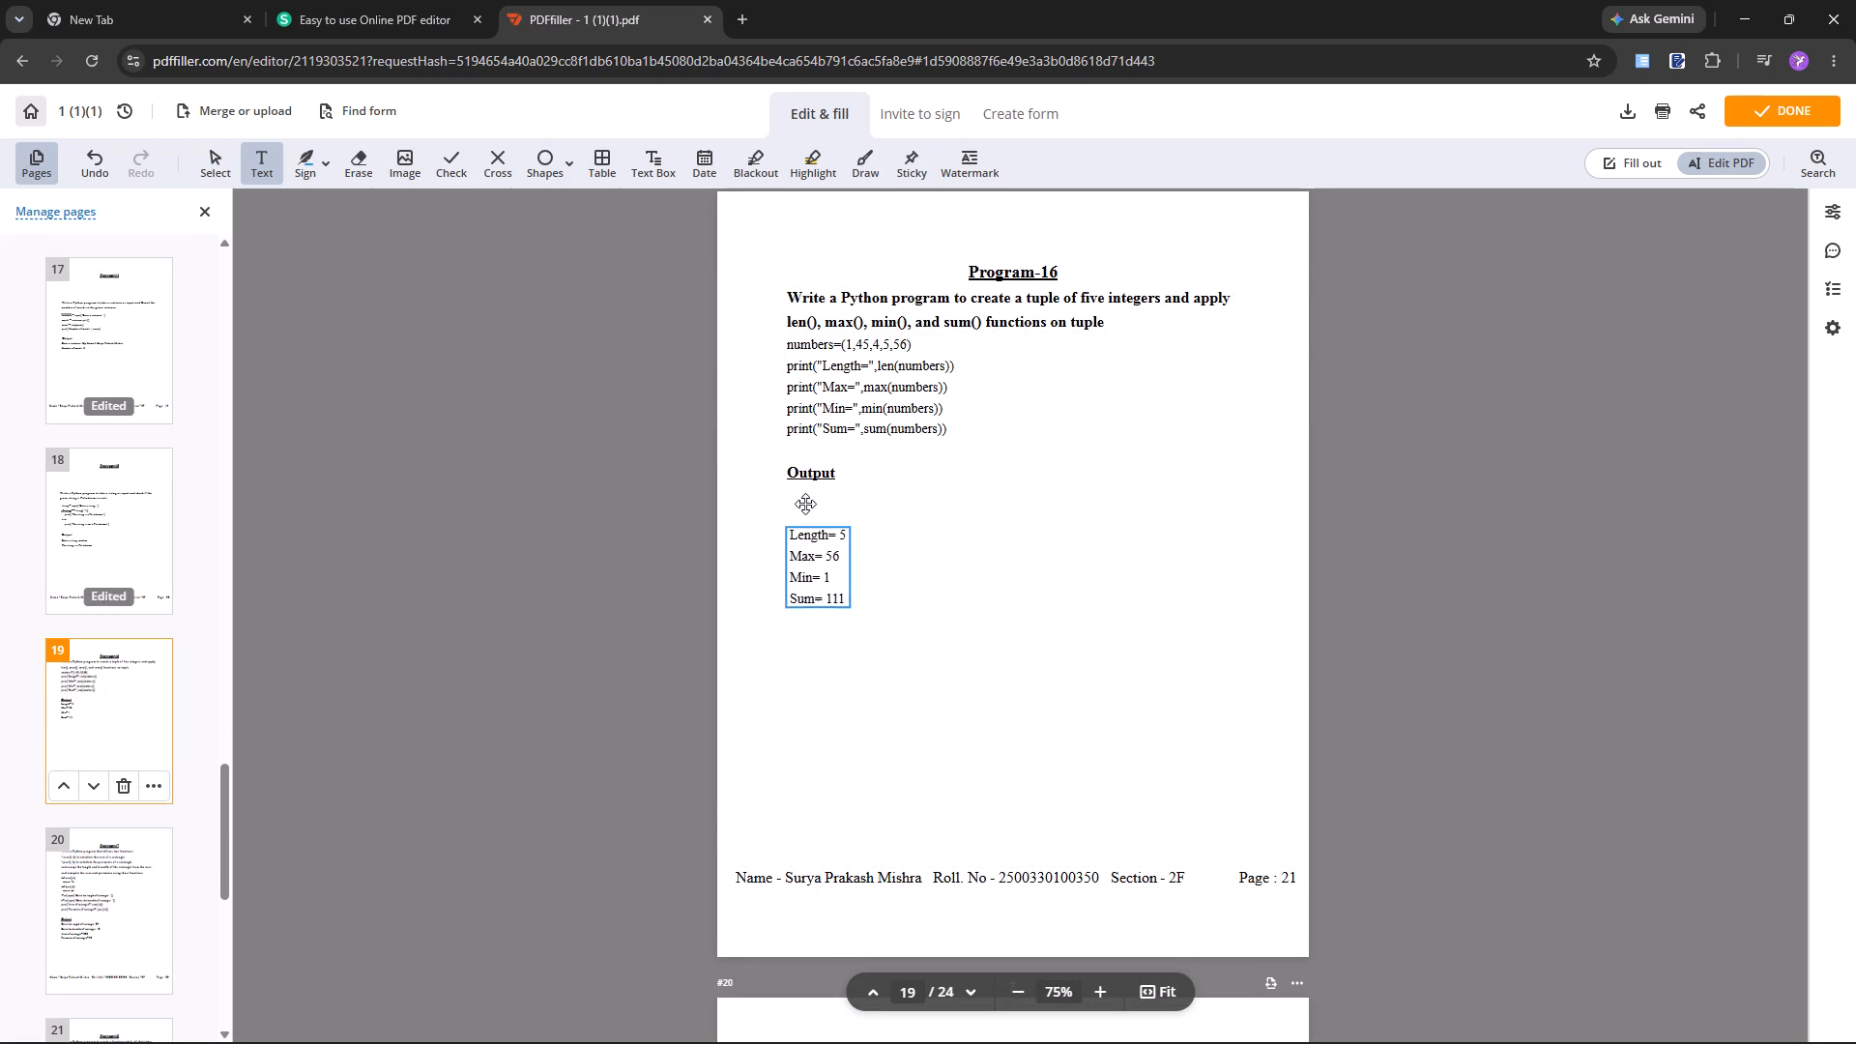
{"action": "left_click_drag", "start_coordinate": [805, 504], "coordinate": [808, 551]}
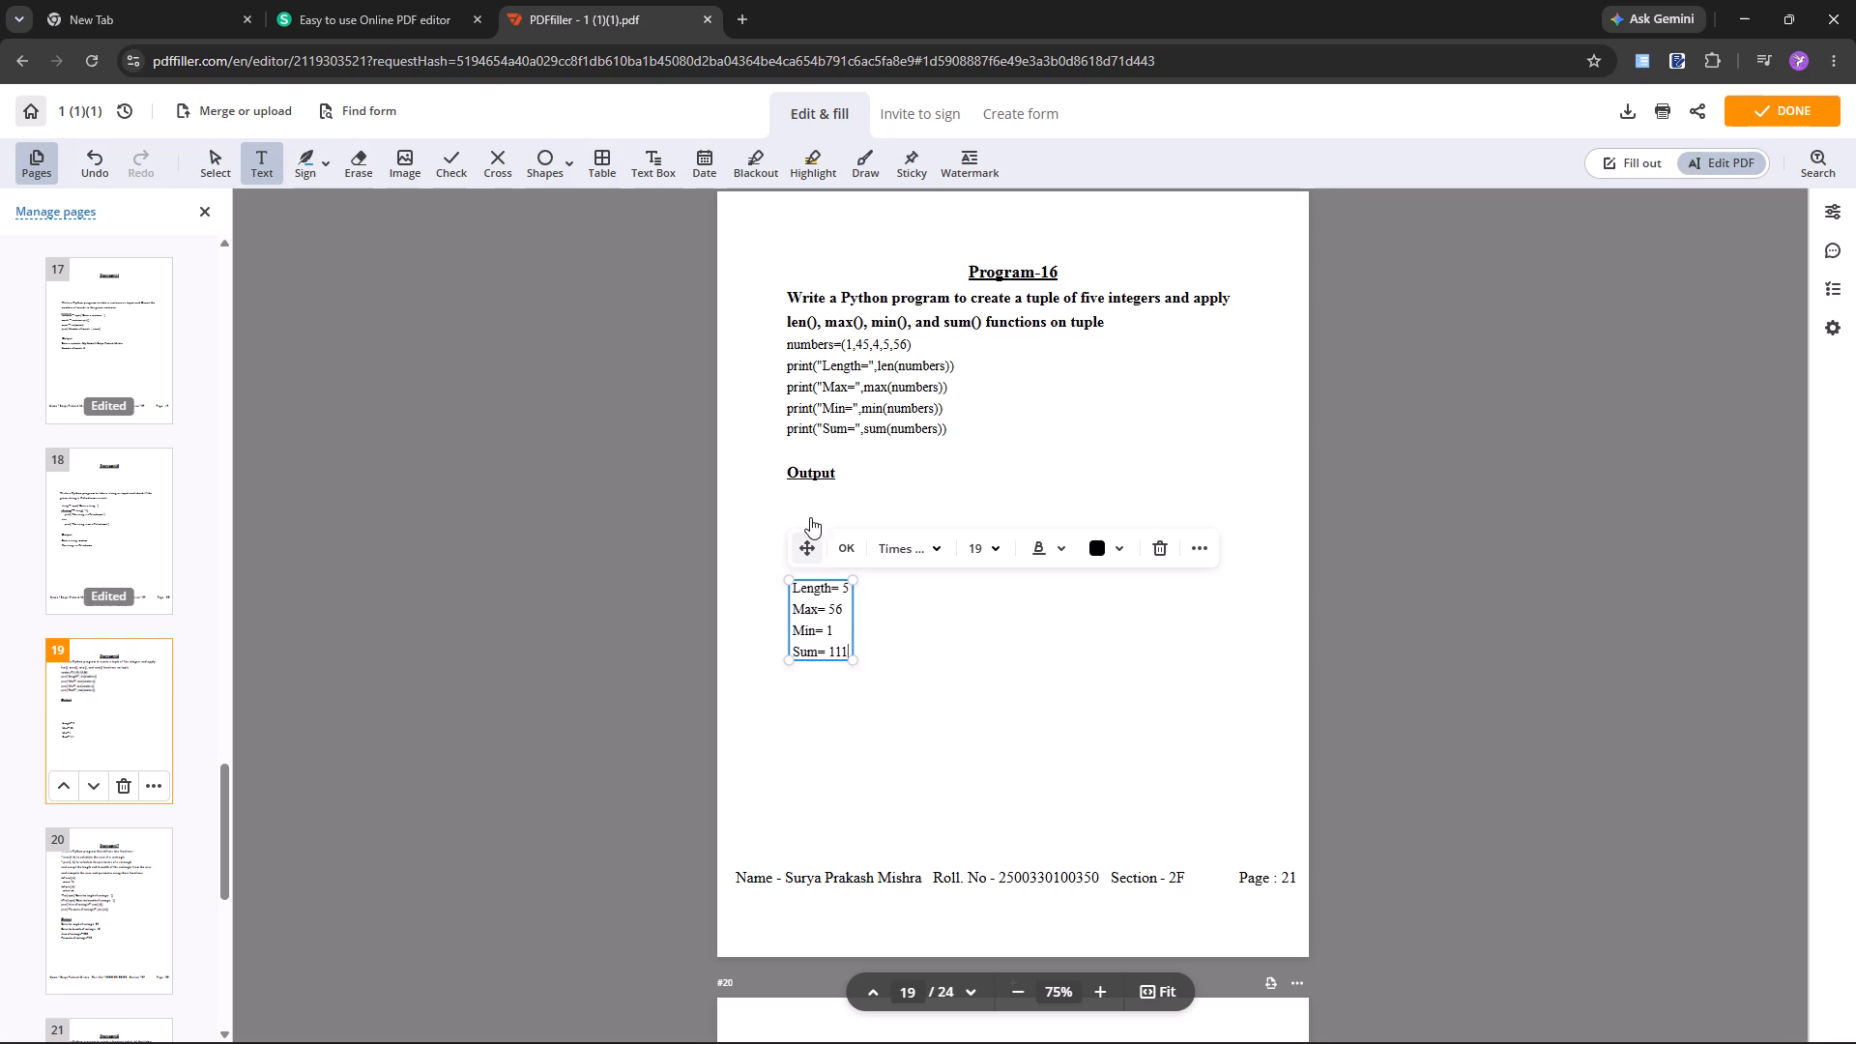
Move the Program-16 Output heading down to just above the Length= 5 line.
{"action": "left_click", "coordinate": [810, 476]}
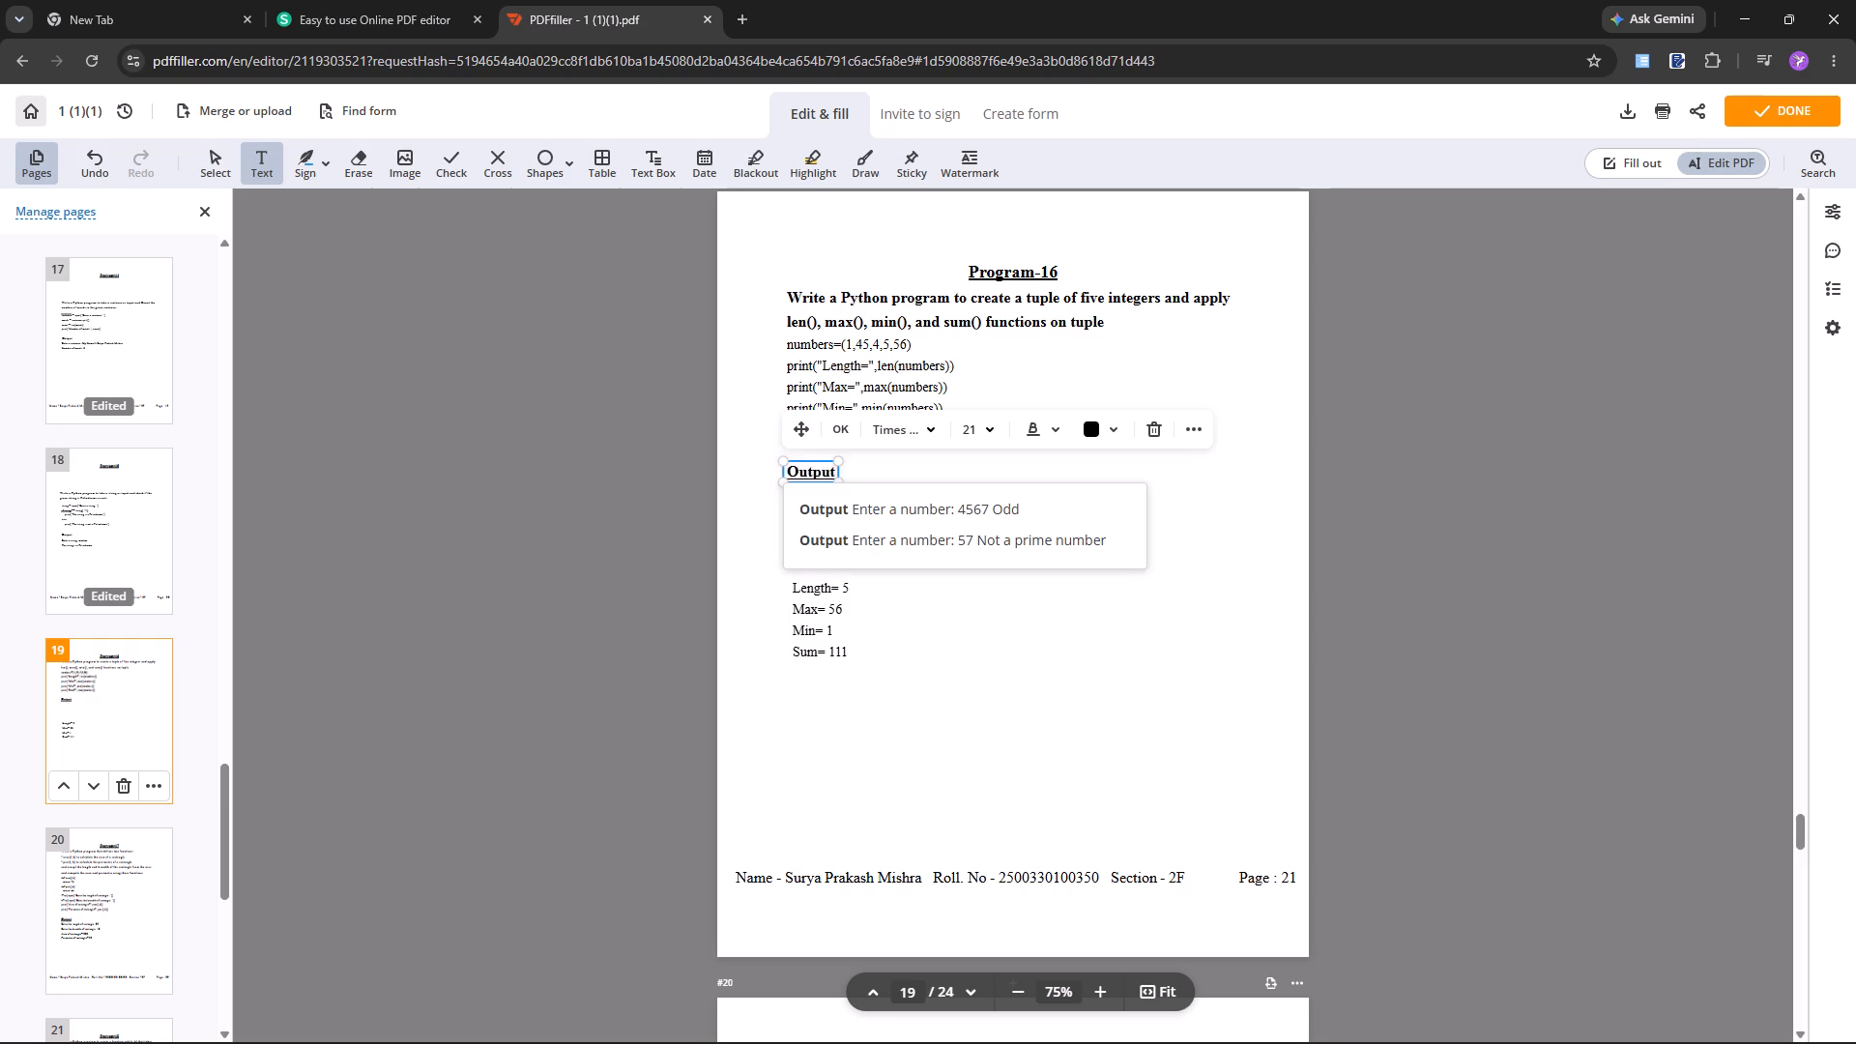
{"action": "left_click_drag", "start_coordinate": [802, 429], "coordinate": [805, 498]}
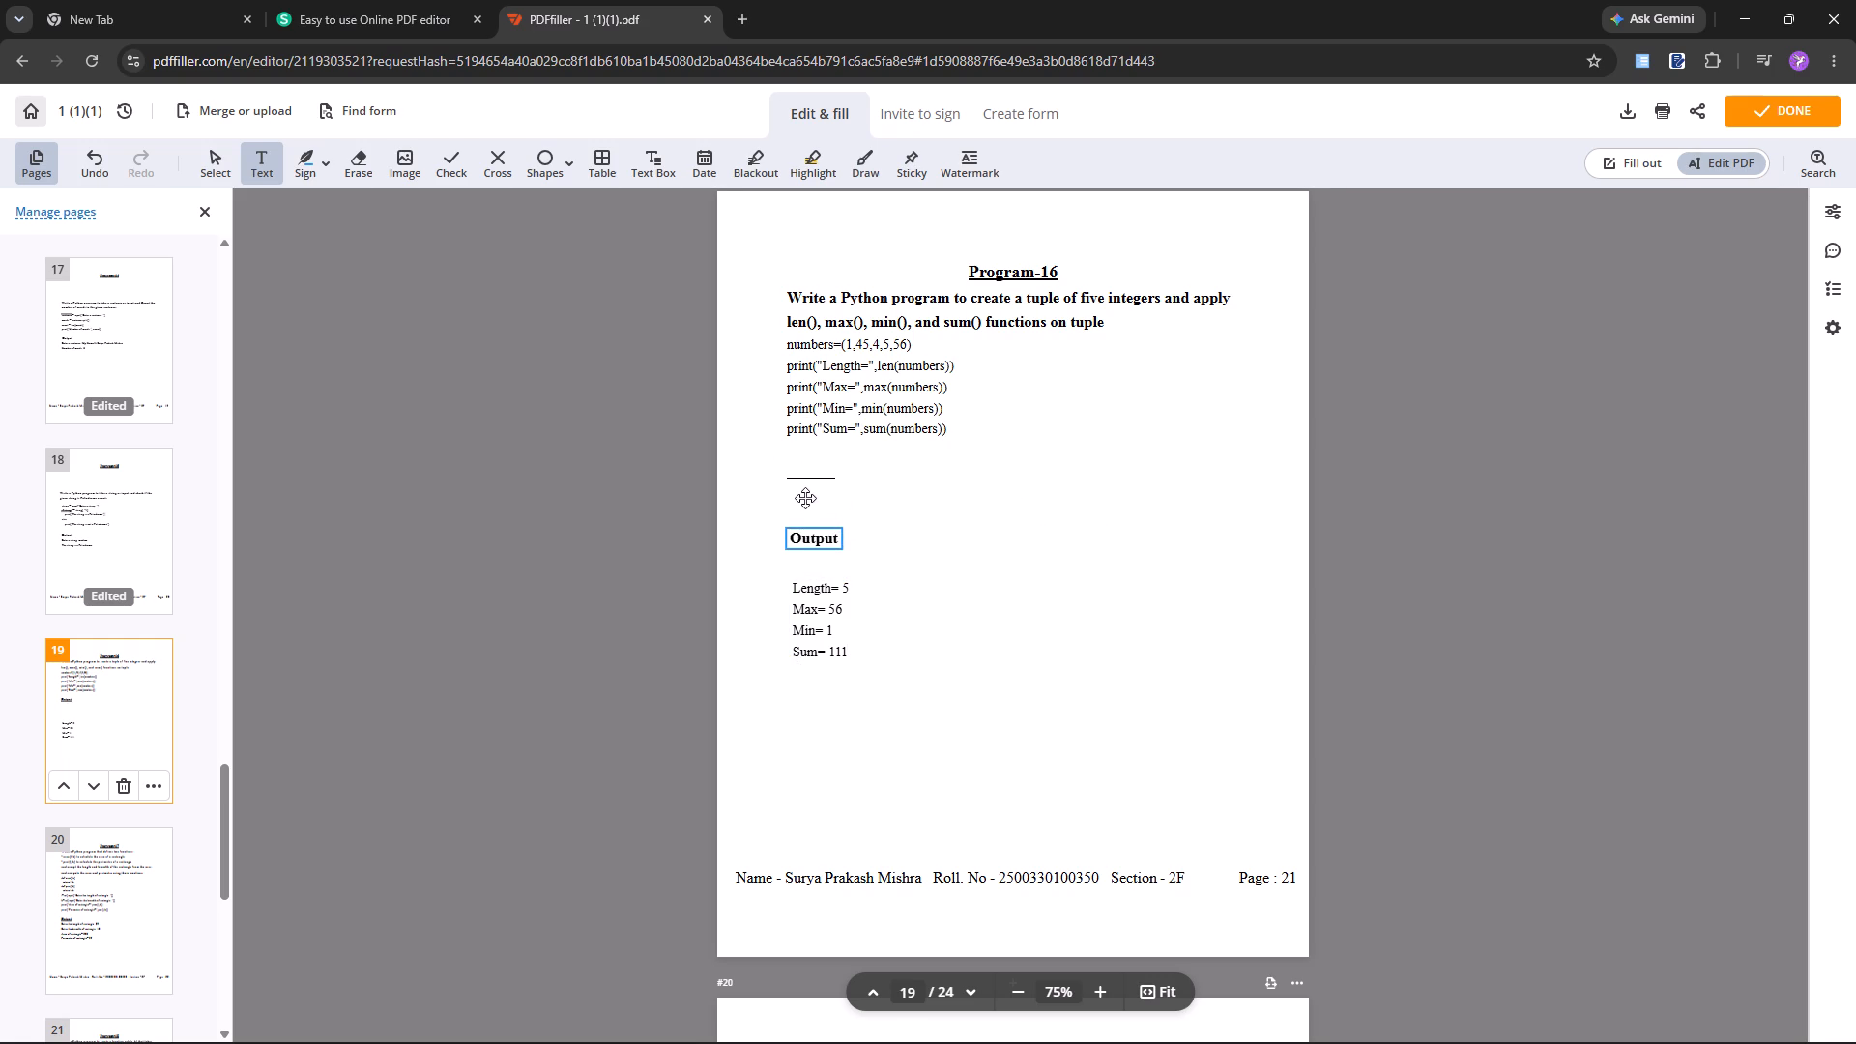
{"action": "left_click_drag", "start_coordinate": [805, 498], "coordinate": [807, 513]}
{"action": "left_click", "coordinate": [731, 521]}
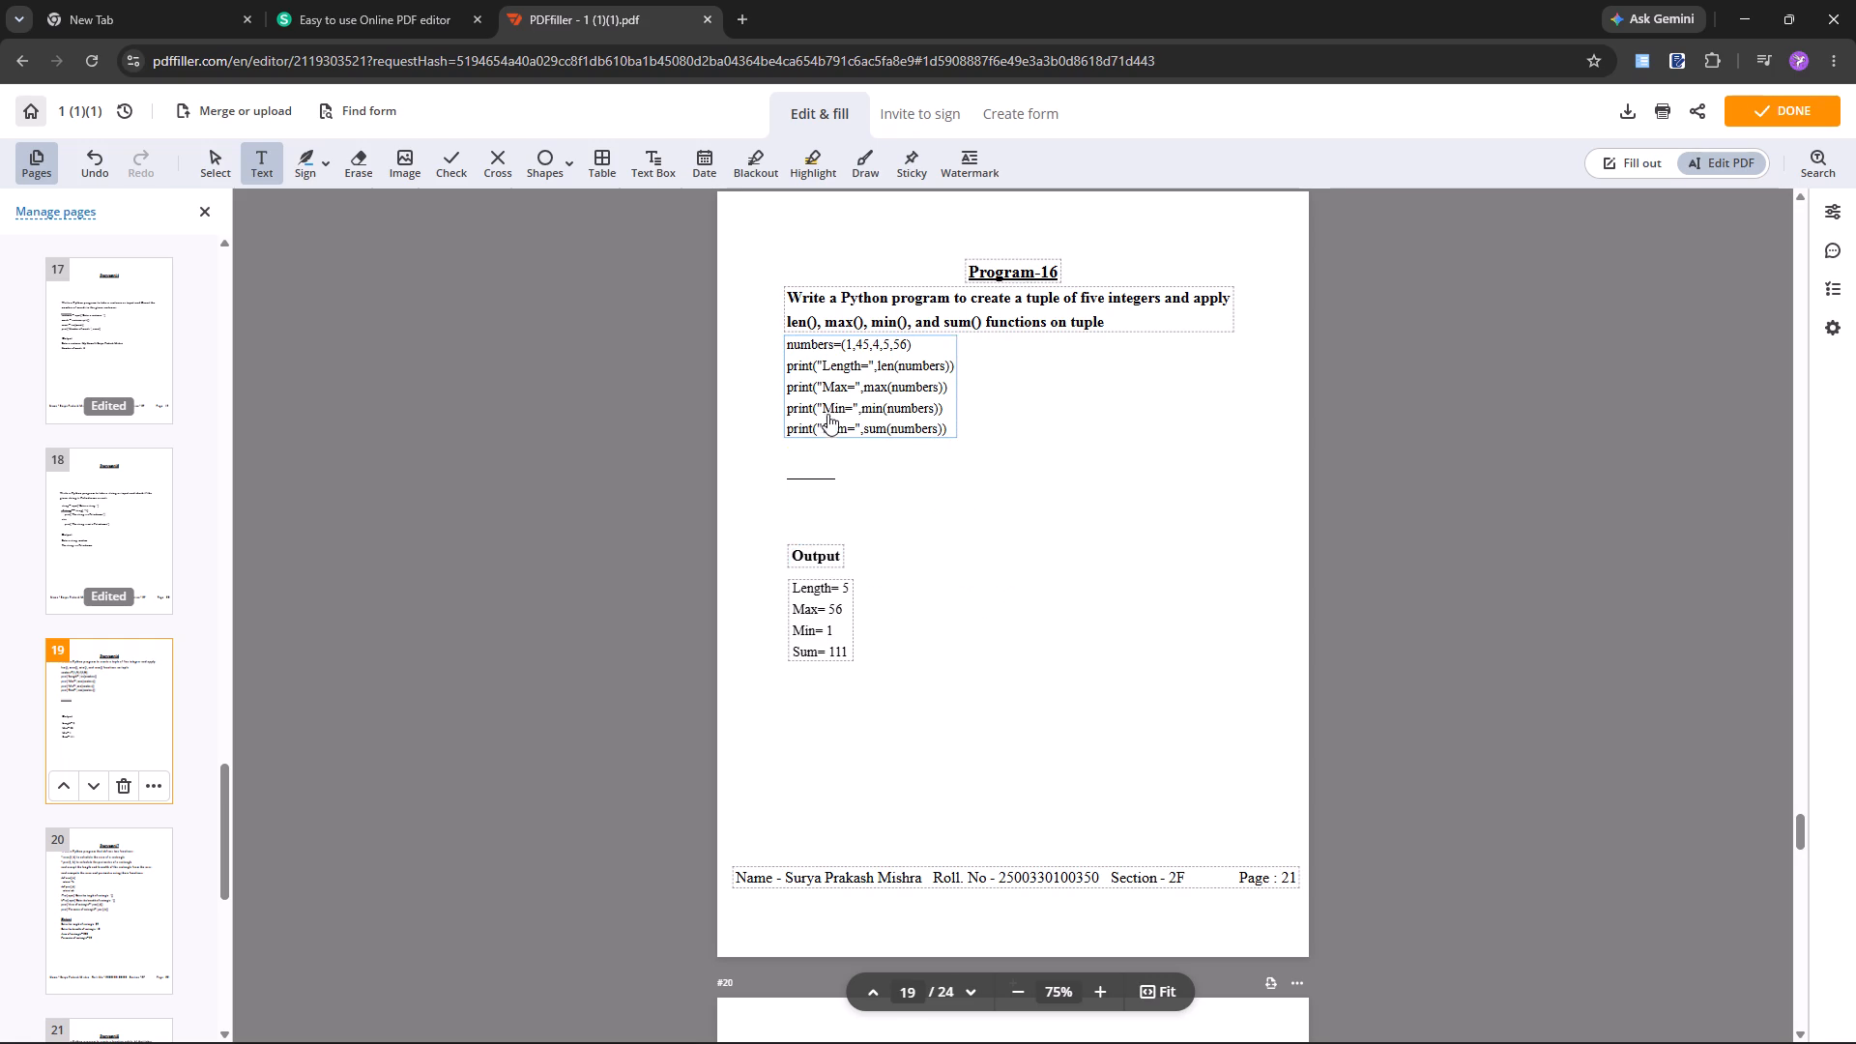
Move the Program-16 code block, starting with numbers=(1,45,4,5,56), down to just above the Output heading.
{"action": "left_click", "coordinate": [815, 407]}
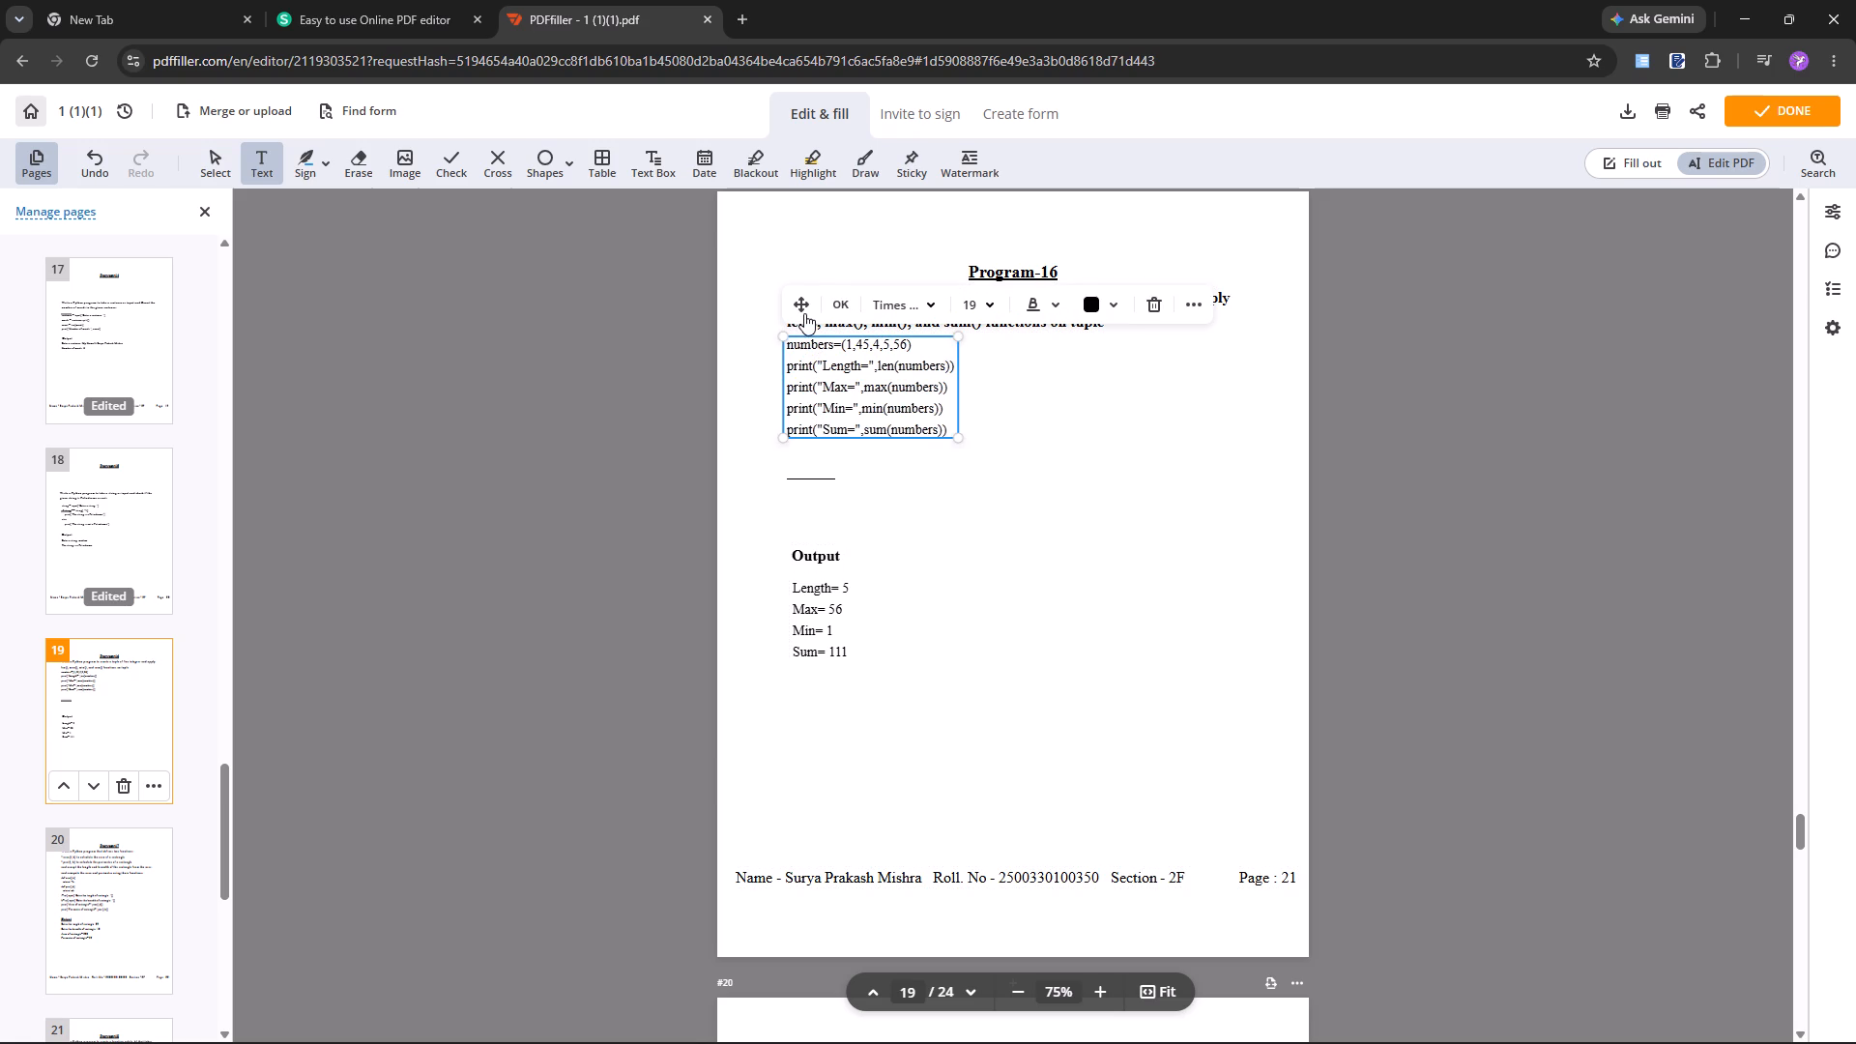
{"action": "left_click_drag", "start_coordinate": [804, 313], "coordinate": [803, 390]}
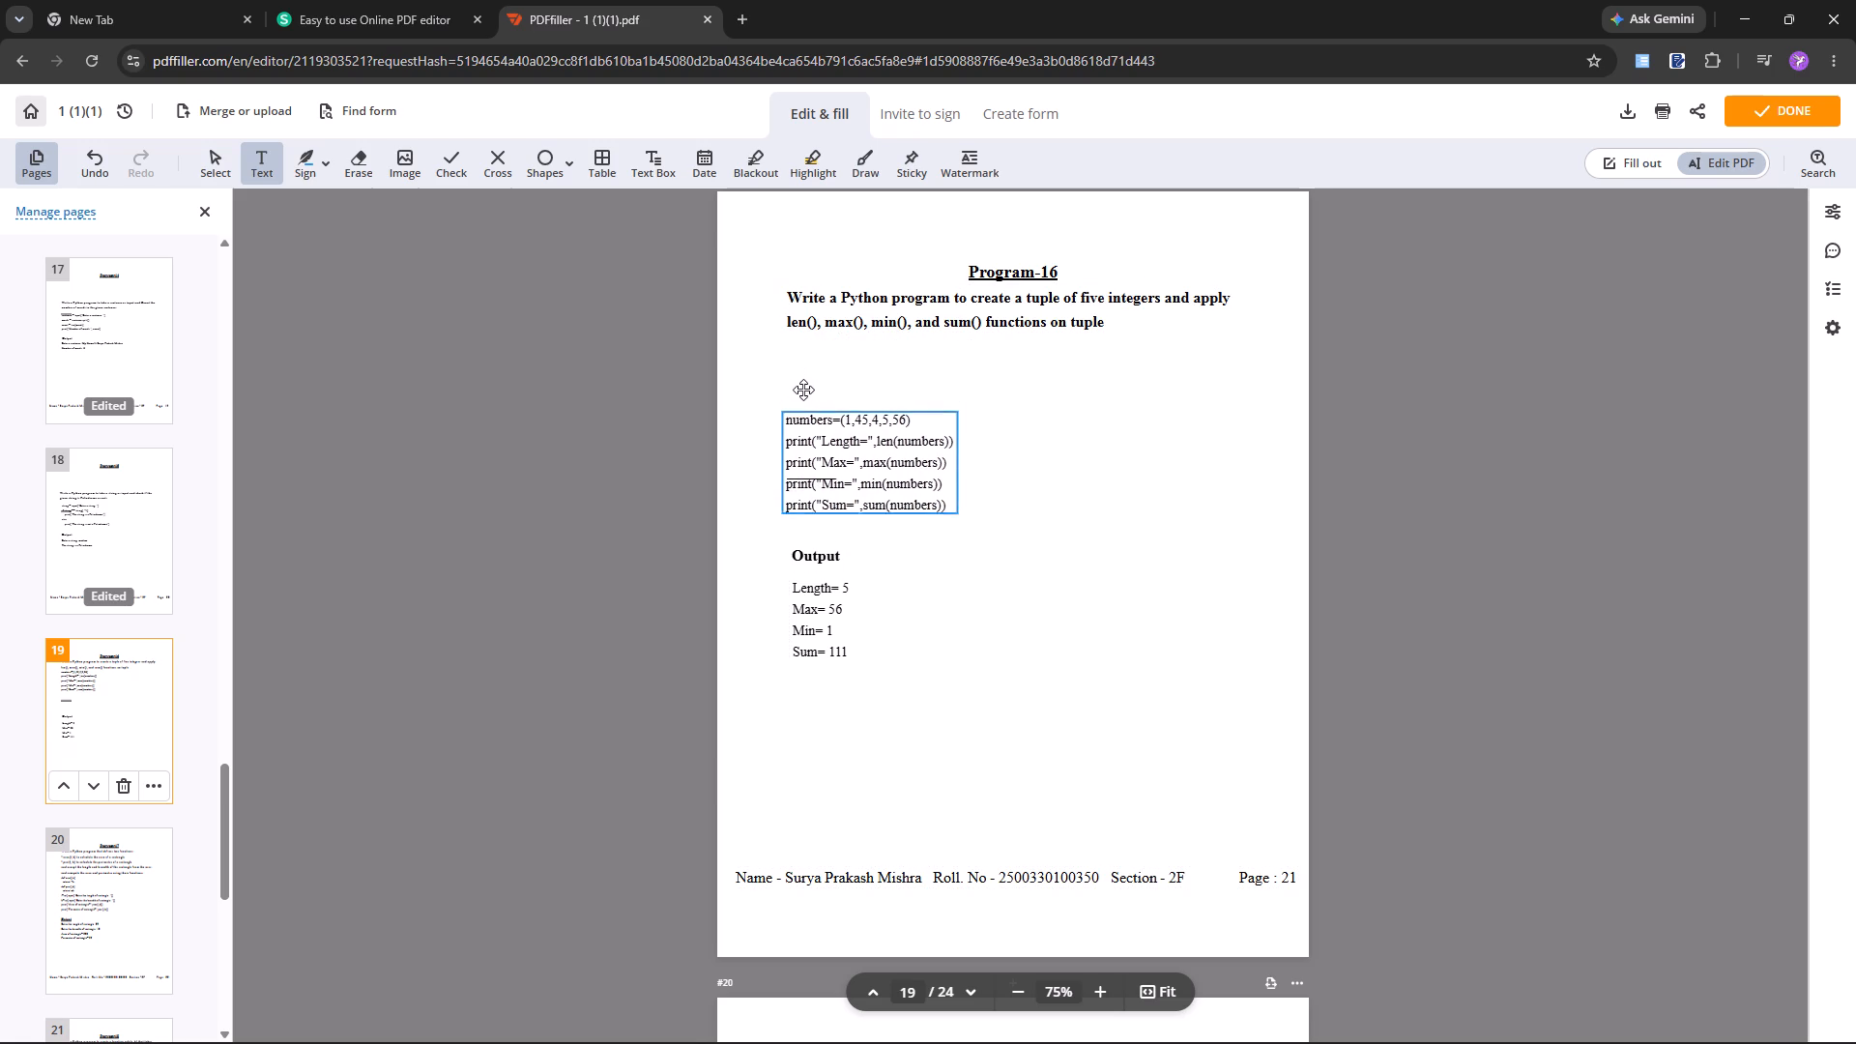
{"action": "left_click_drag", "start_coordinate": [803, 390], "coordinate": [803, 391]}
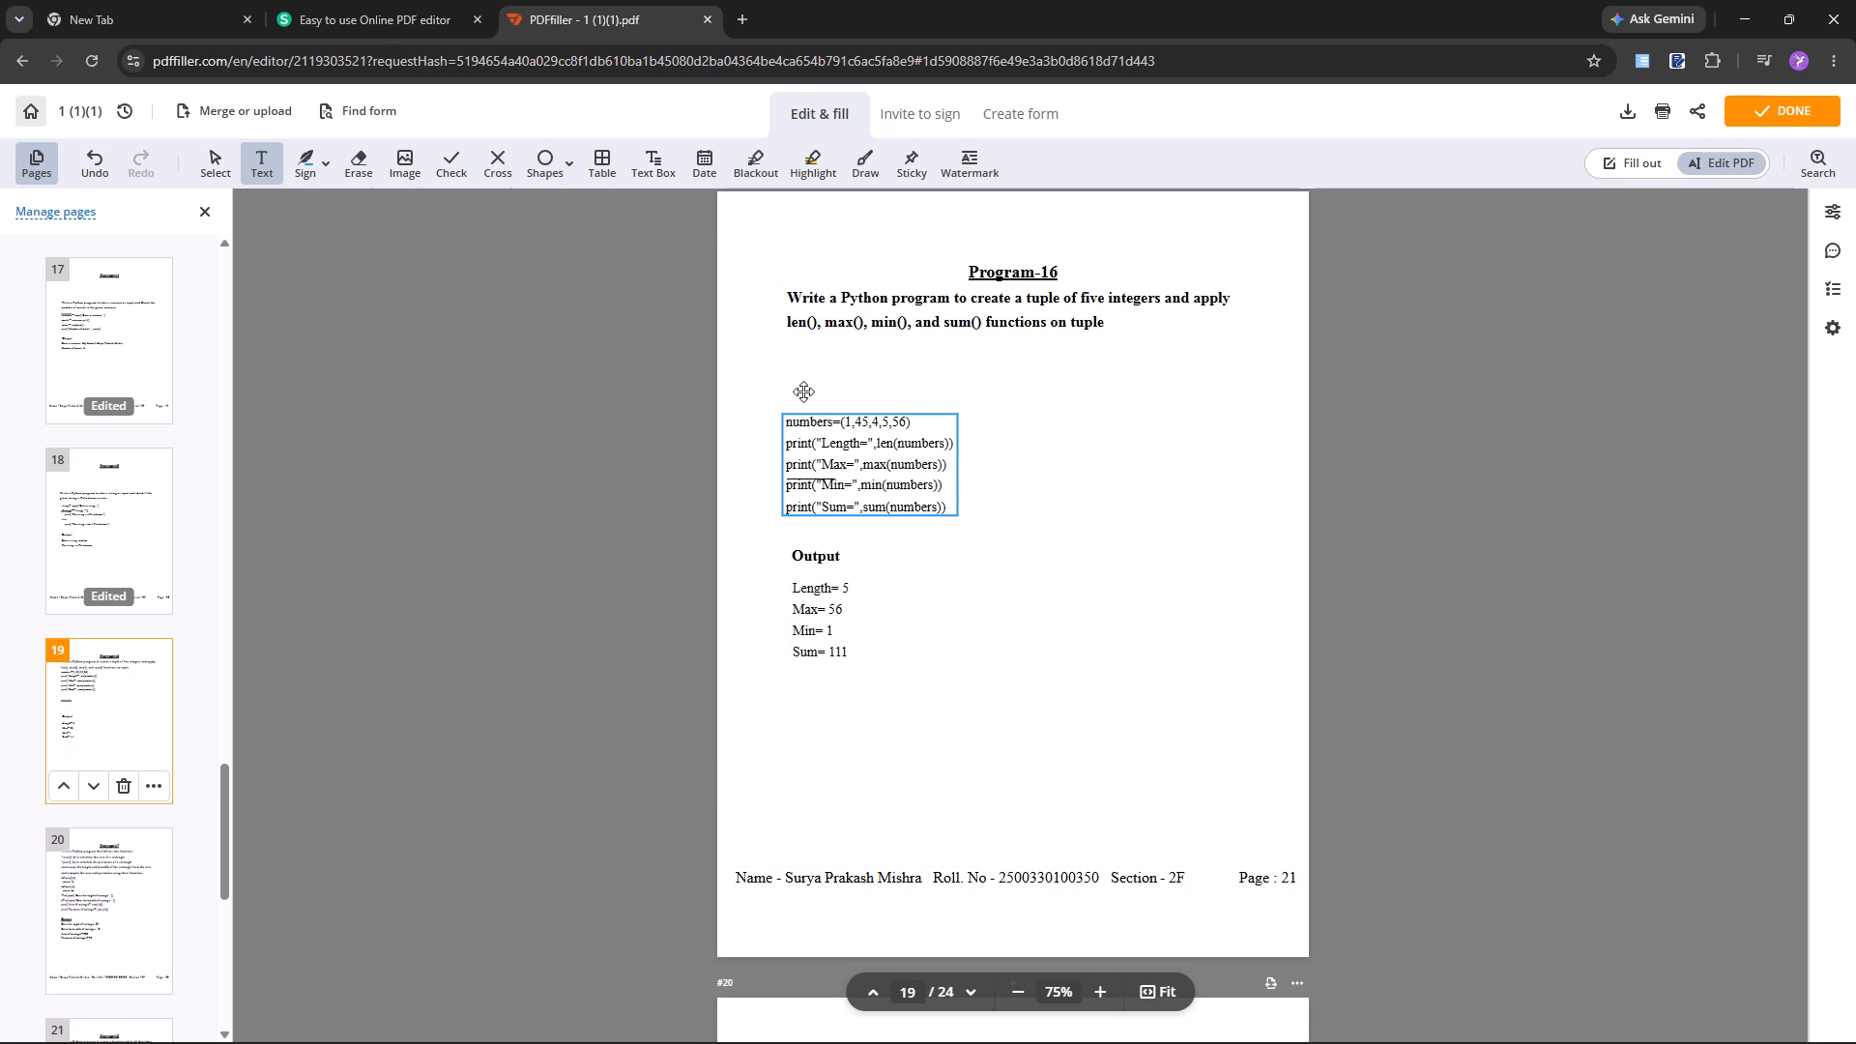
{"action": "left_click_drag", "start_coordinate": [803, 391], "coordinate": [803, 393]}
Move the two-line Program-16 question about the tuple of five integers down to just above its code.
{"action": "left_click", "coordinate": [816, 327]}
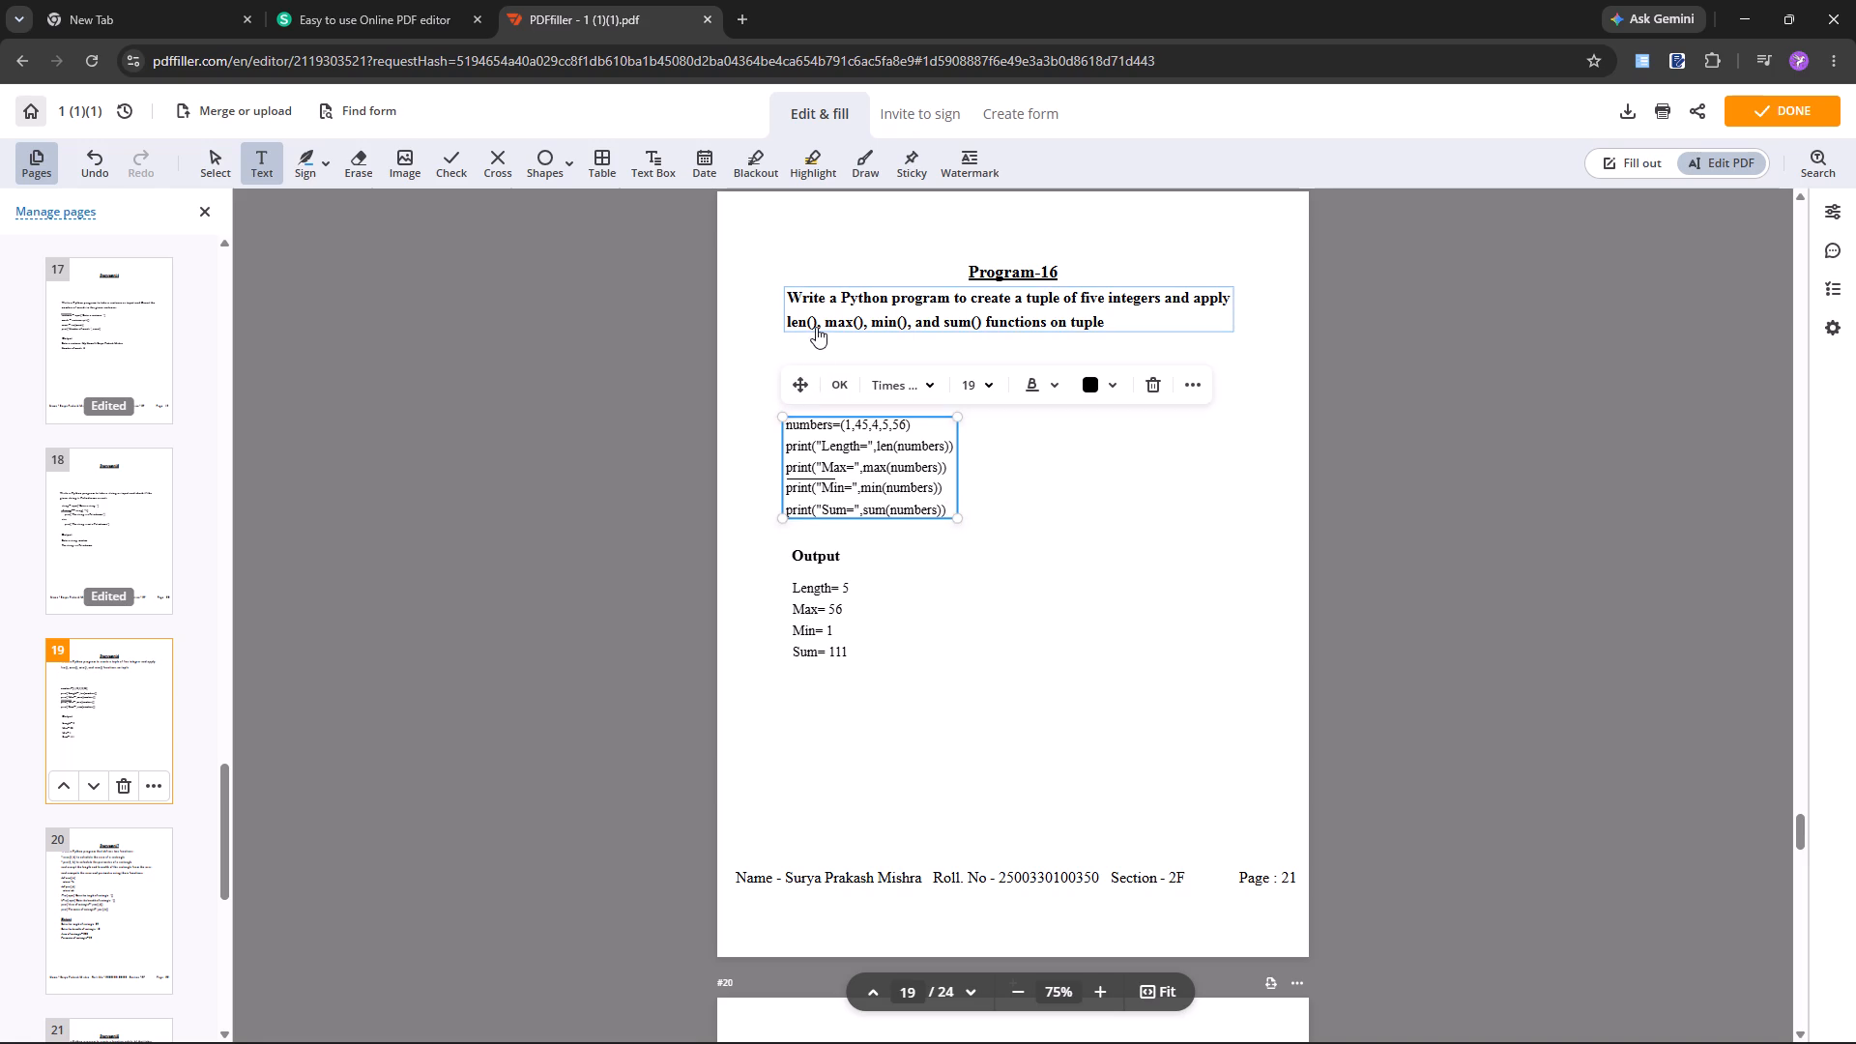
{"action": "left_click", "coordinate": [798, 260]}
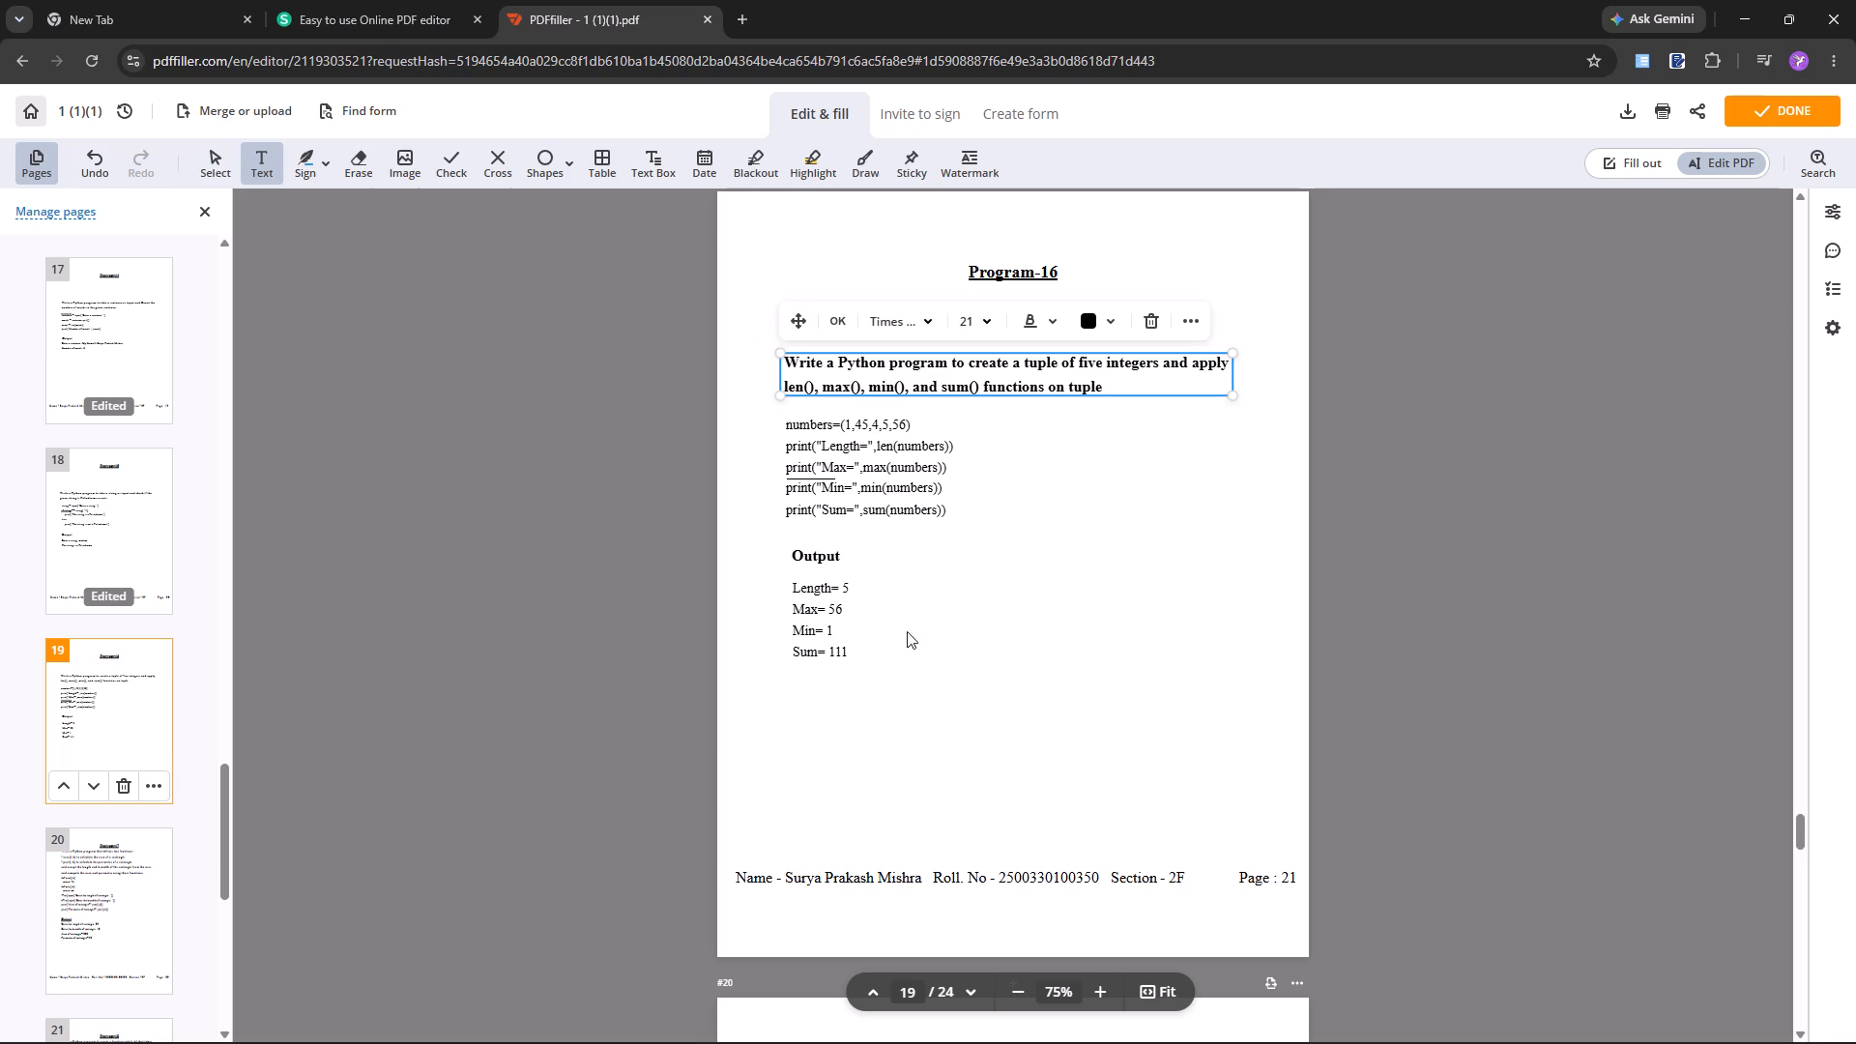
{"action": "triple_click", "coordinate": [1094, 995]}
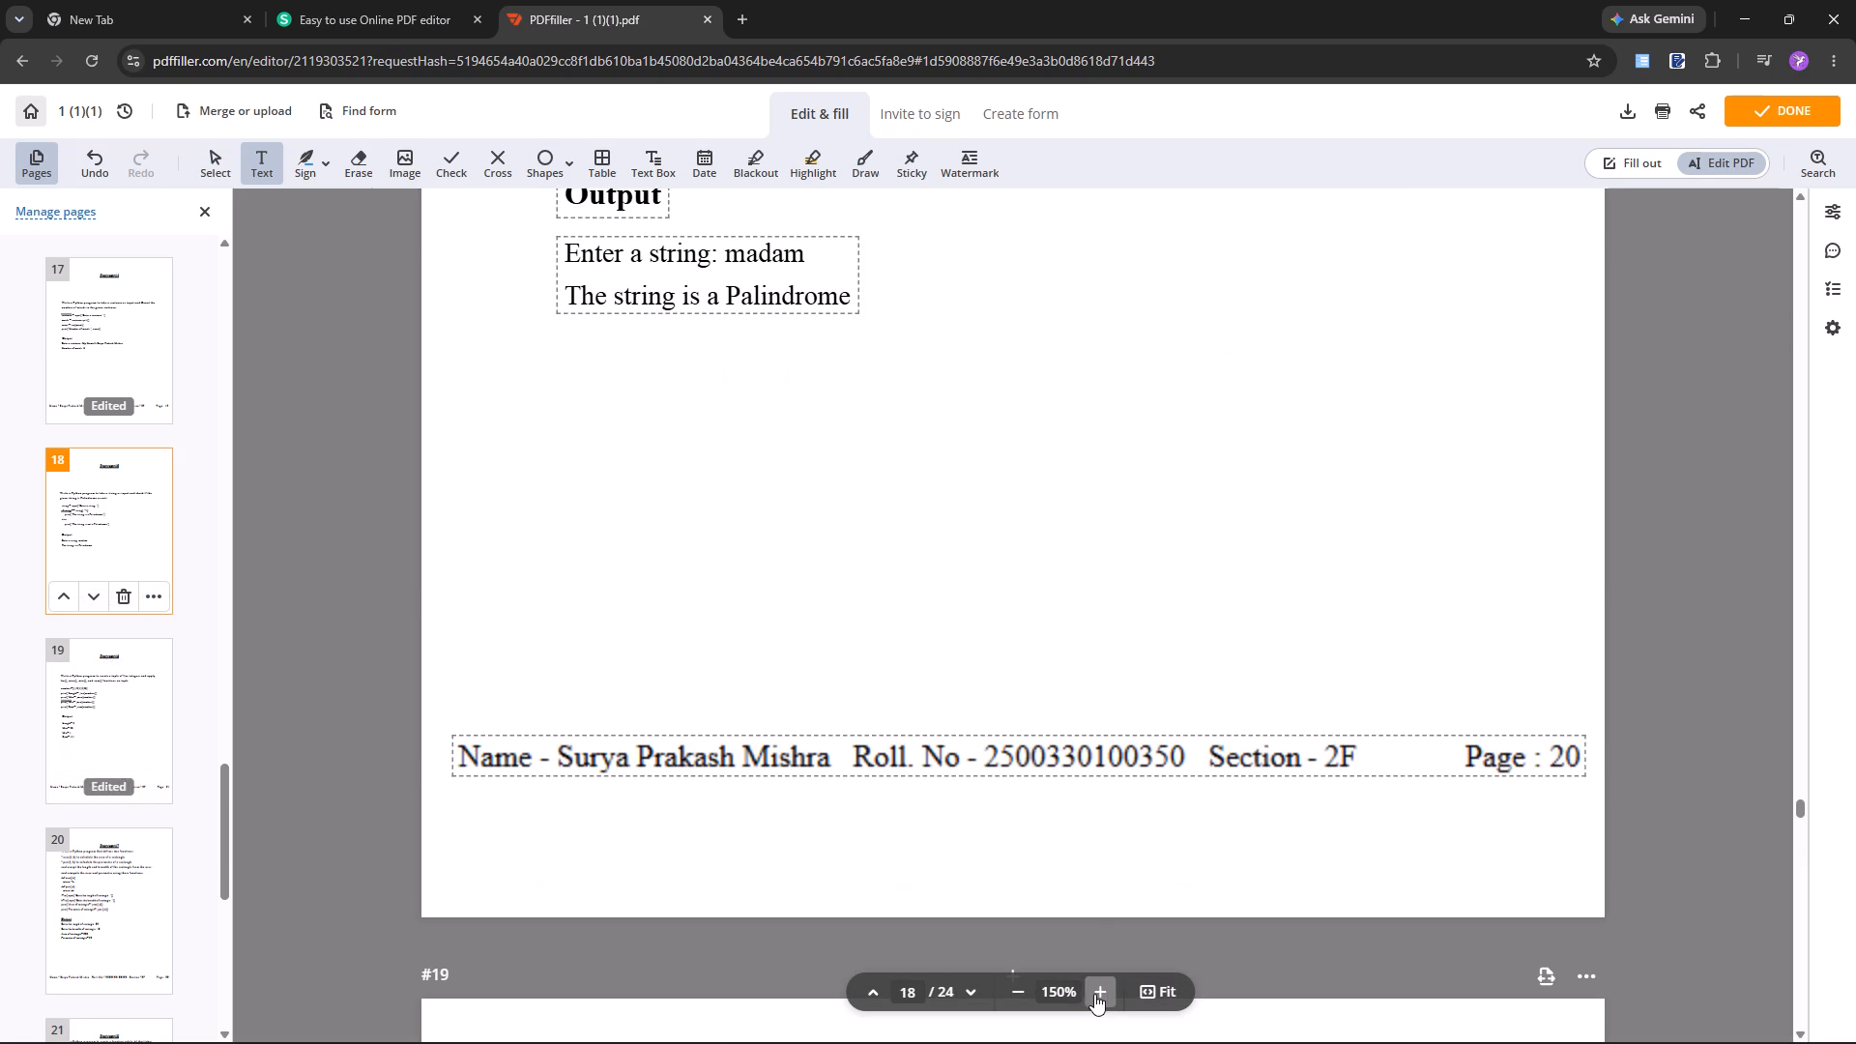
{"action": "scroll", "coordinate": [907, 642], "scroll_direction": "up", "scroll_amount": 5}
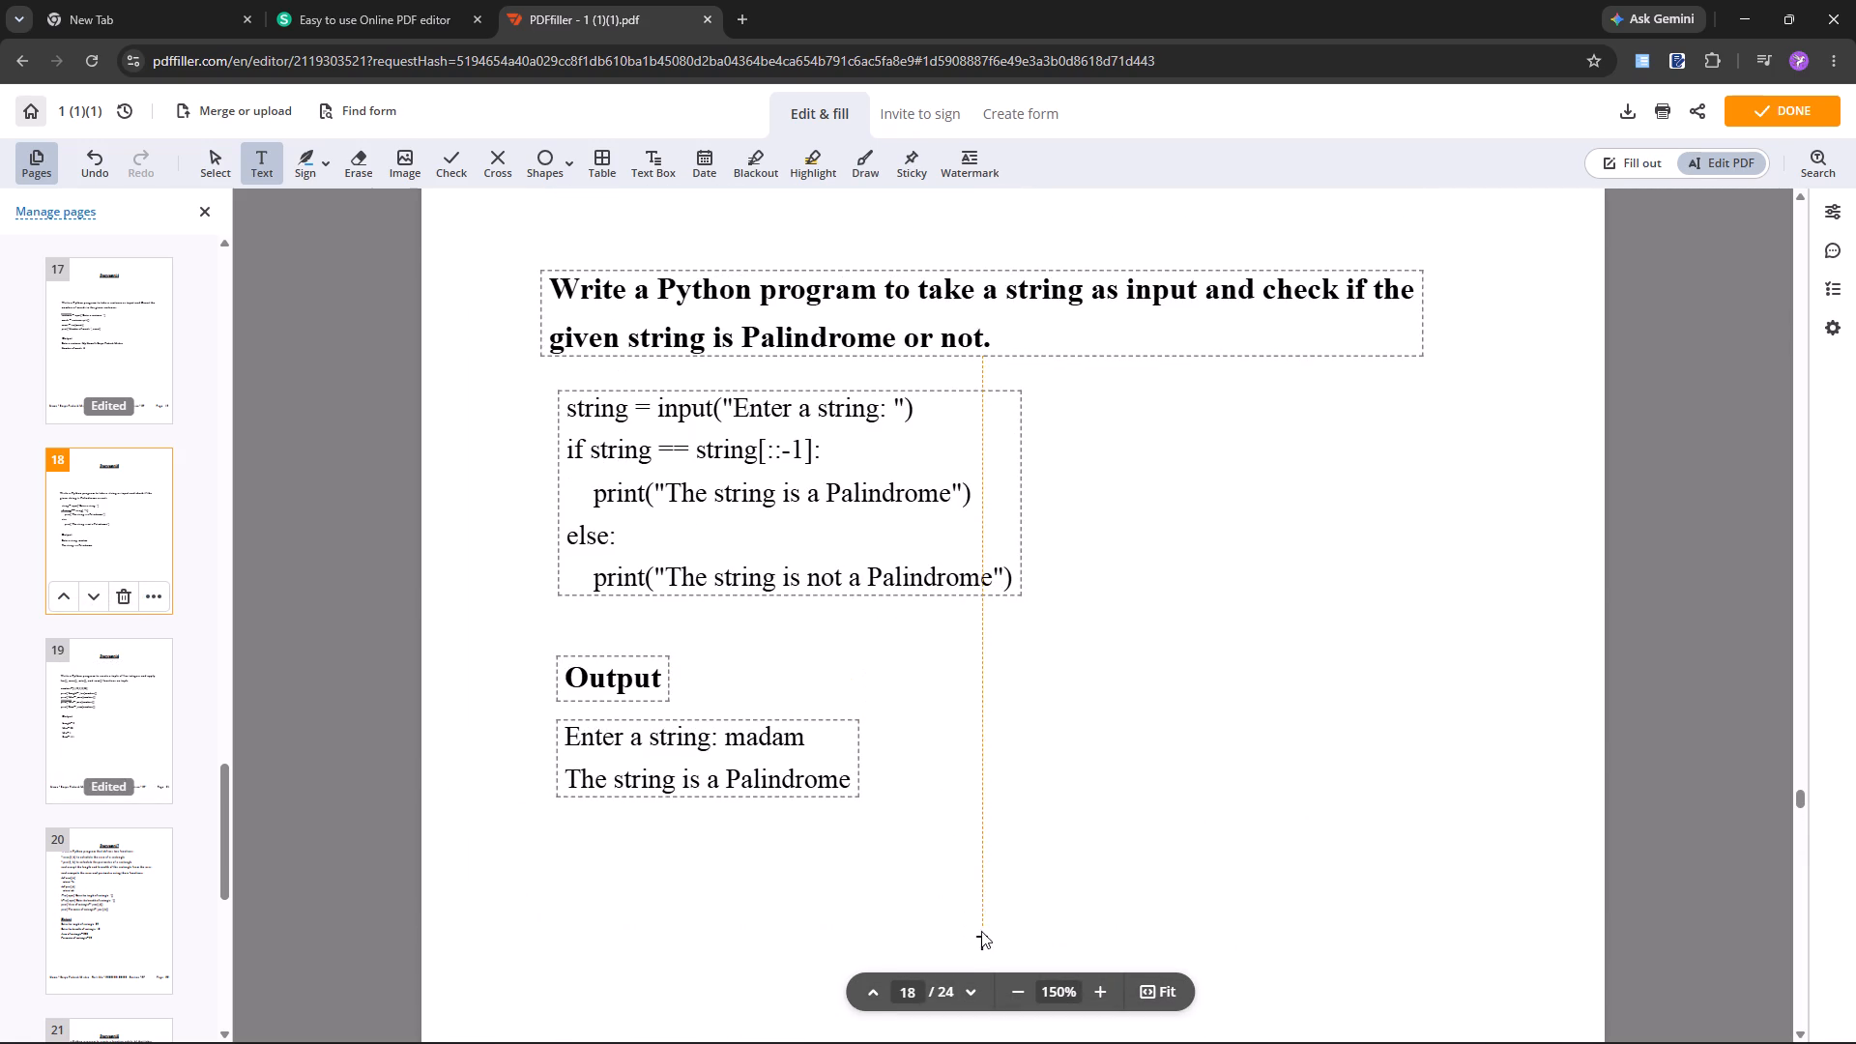
{"action": "double_click", "coordinate": [1015, 997]}
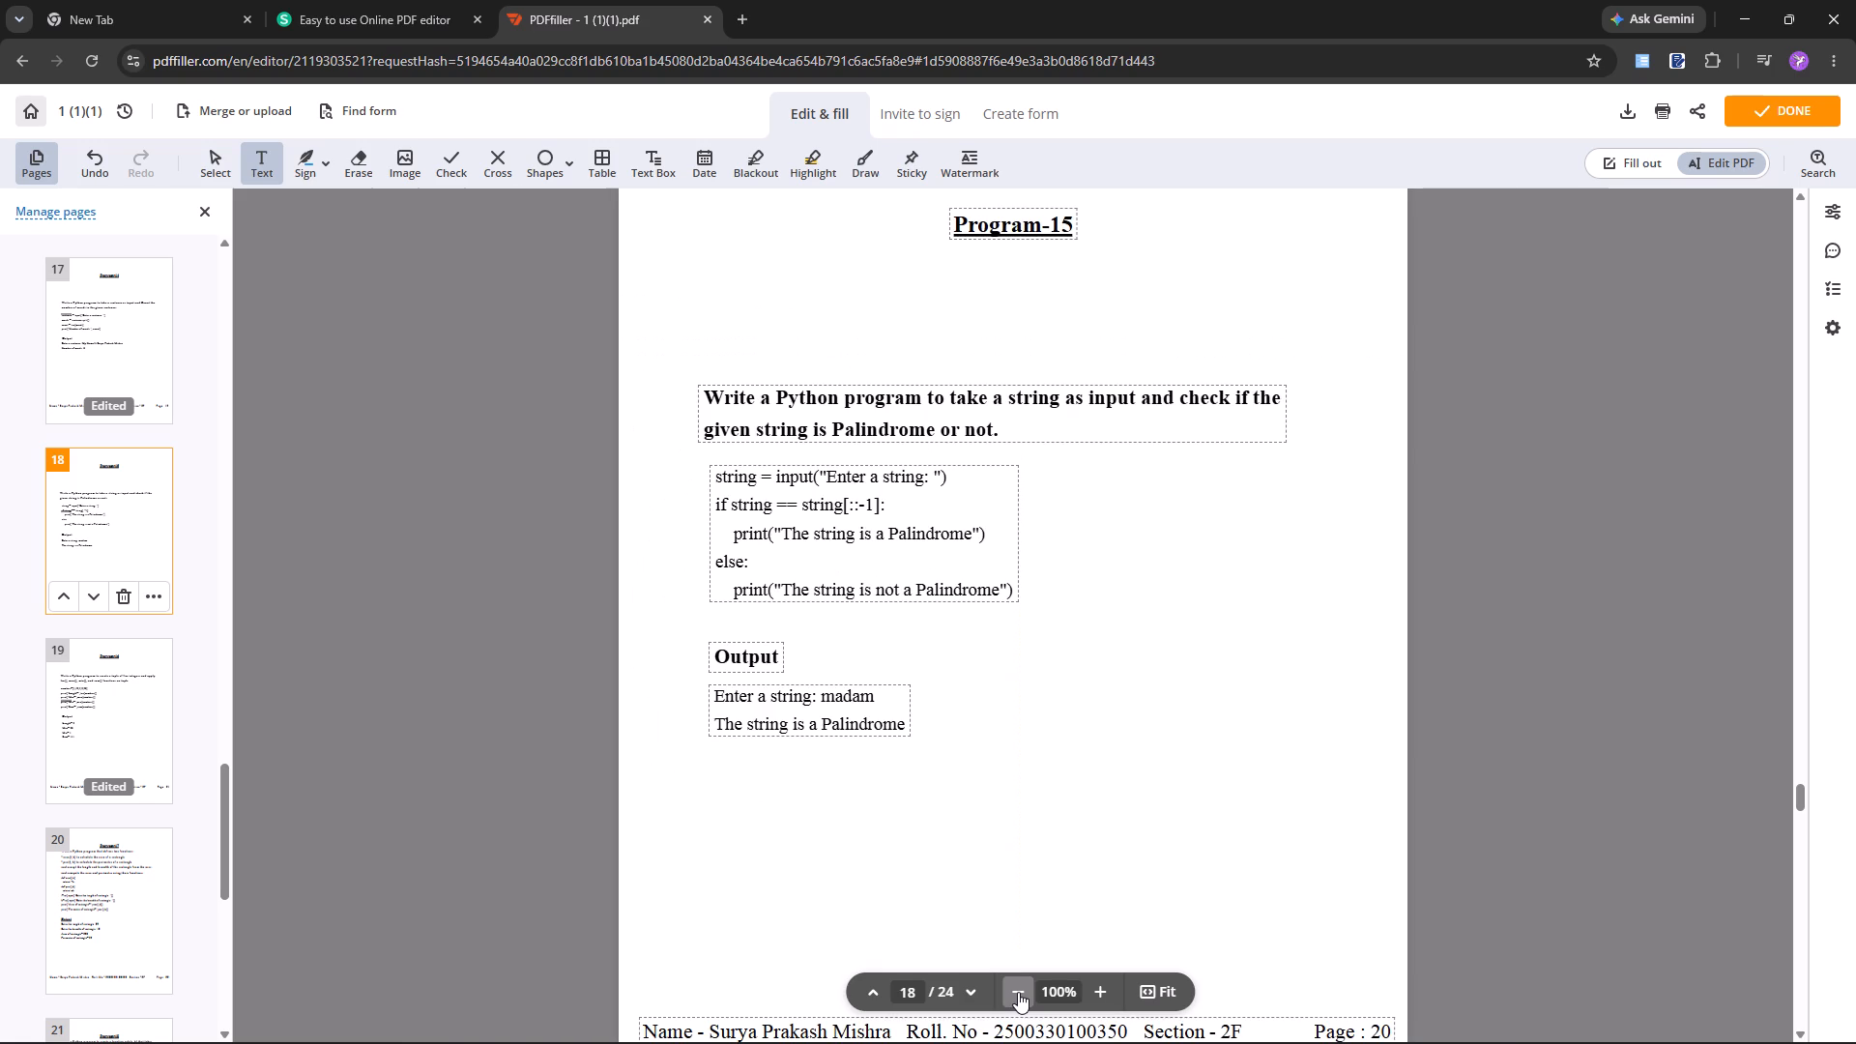
{"action": "left_click", "coordinate": [1018, 992]}
{"action": "scroll", "coordinate": [969, 782], "scroll_direction": "down", "scroll_amount": 4}
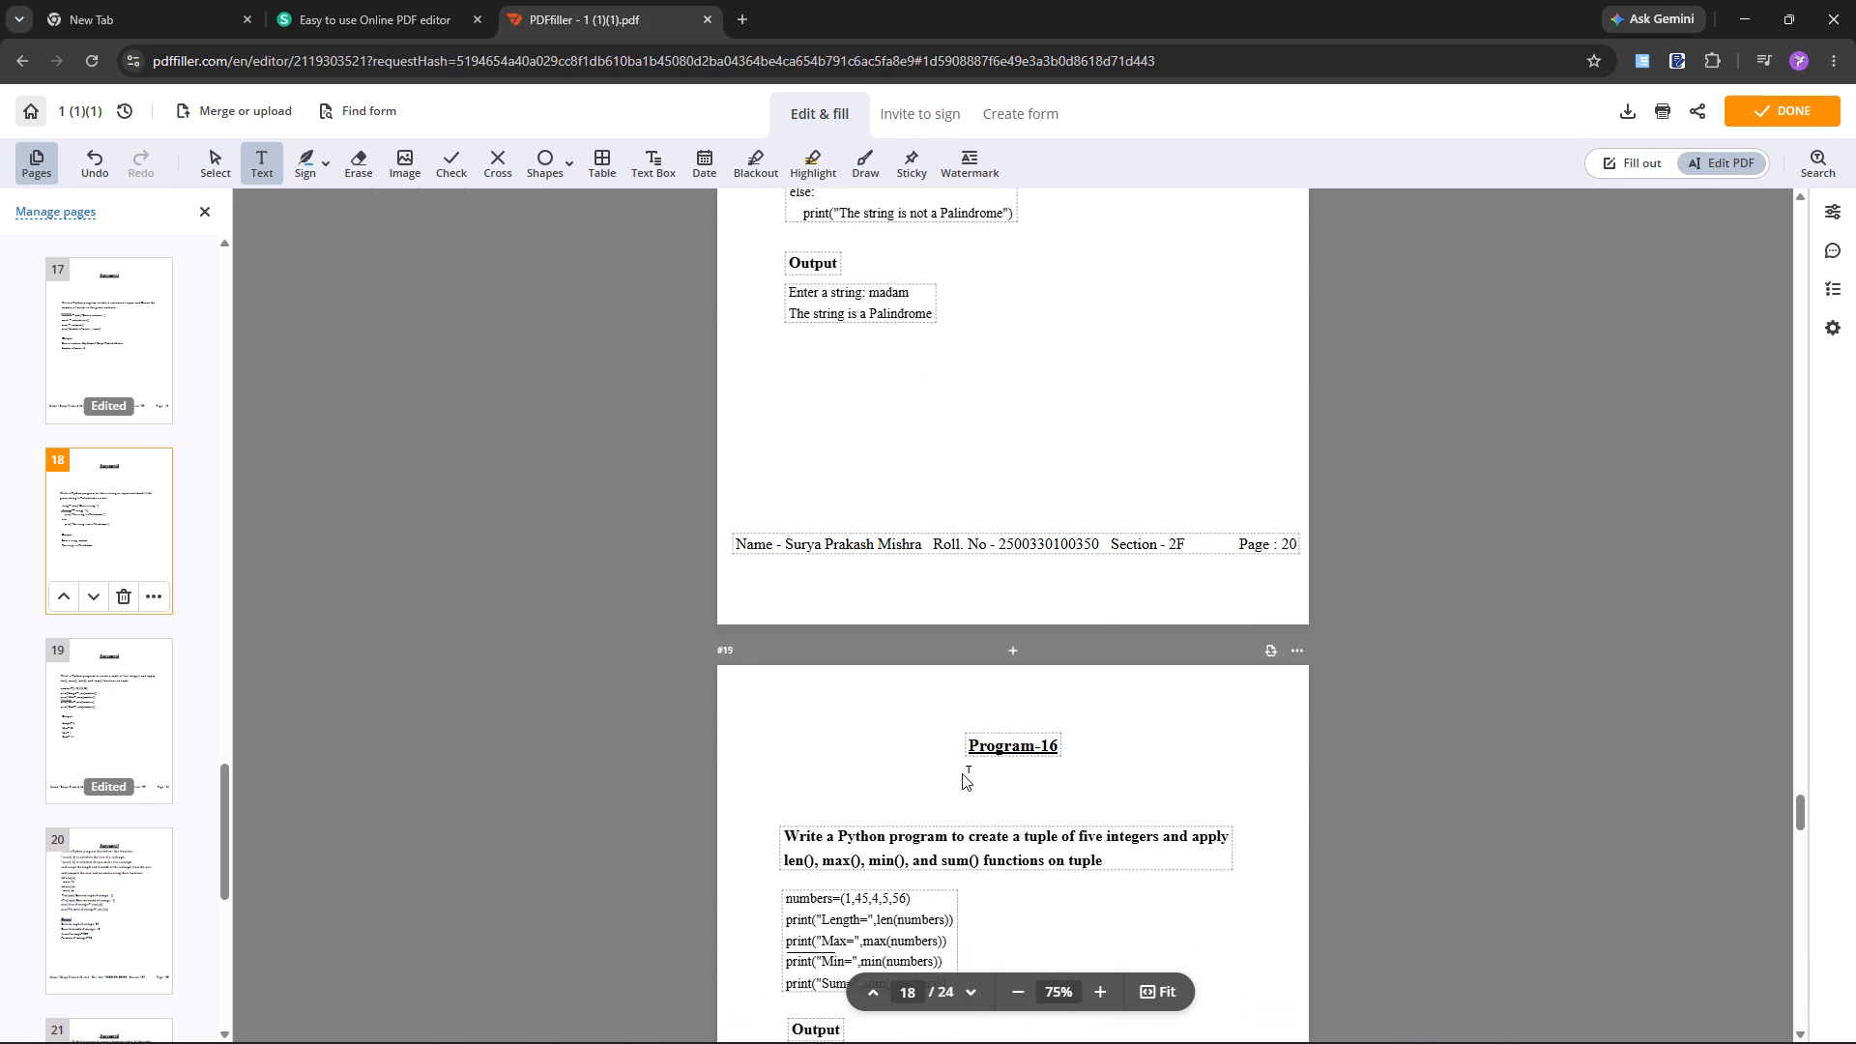
{"action": "scroll", "coordinate": [968, 780], "scroll_direction": "down", "scroll_amount": 1}
{"action": "scroll", "coordinate": [1020, 871], "scroll_direction": "down", "scroll_amount": 4}
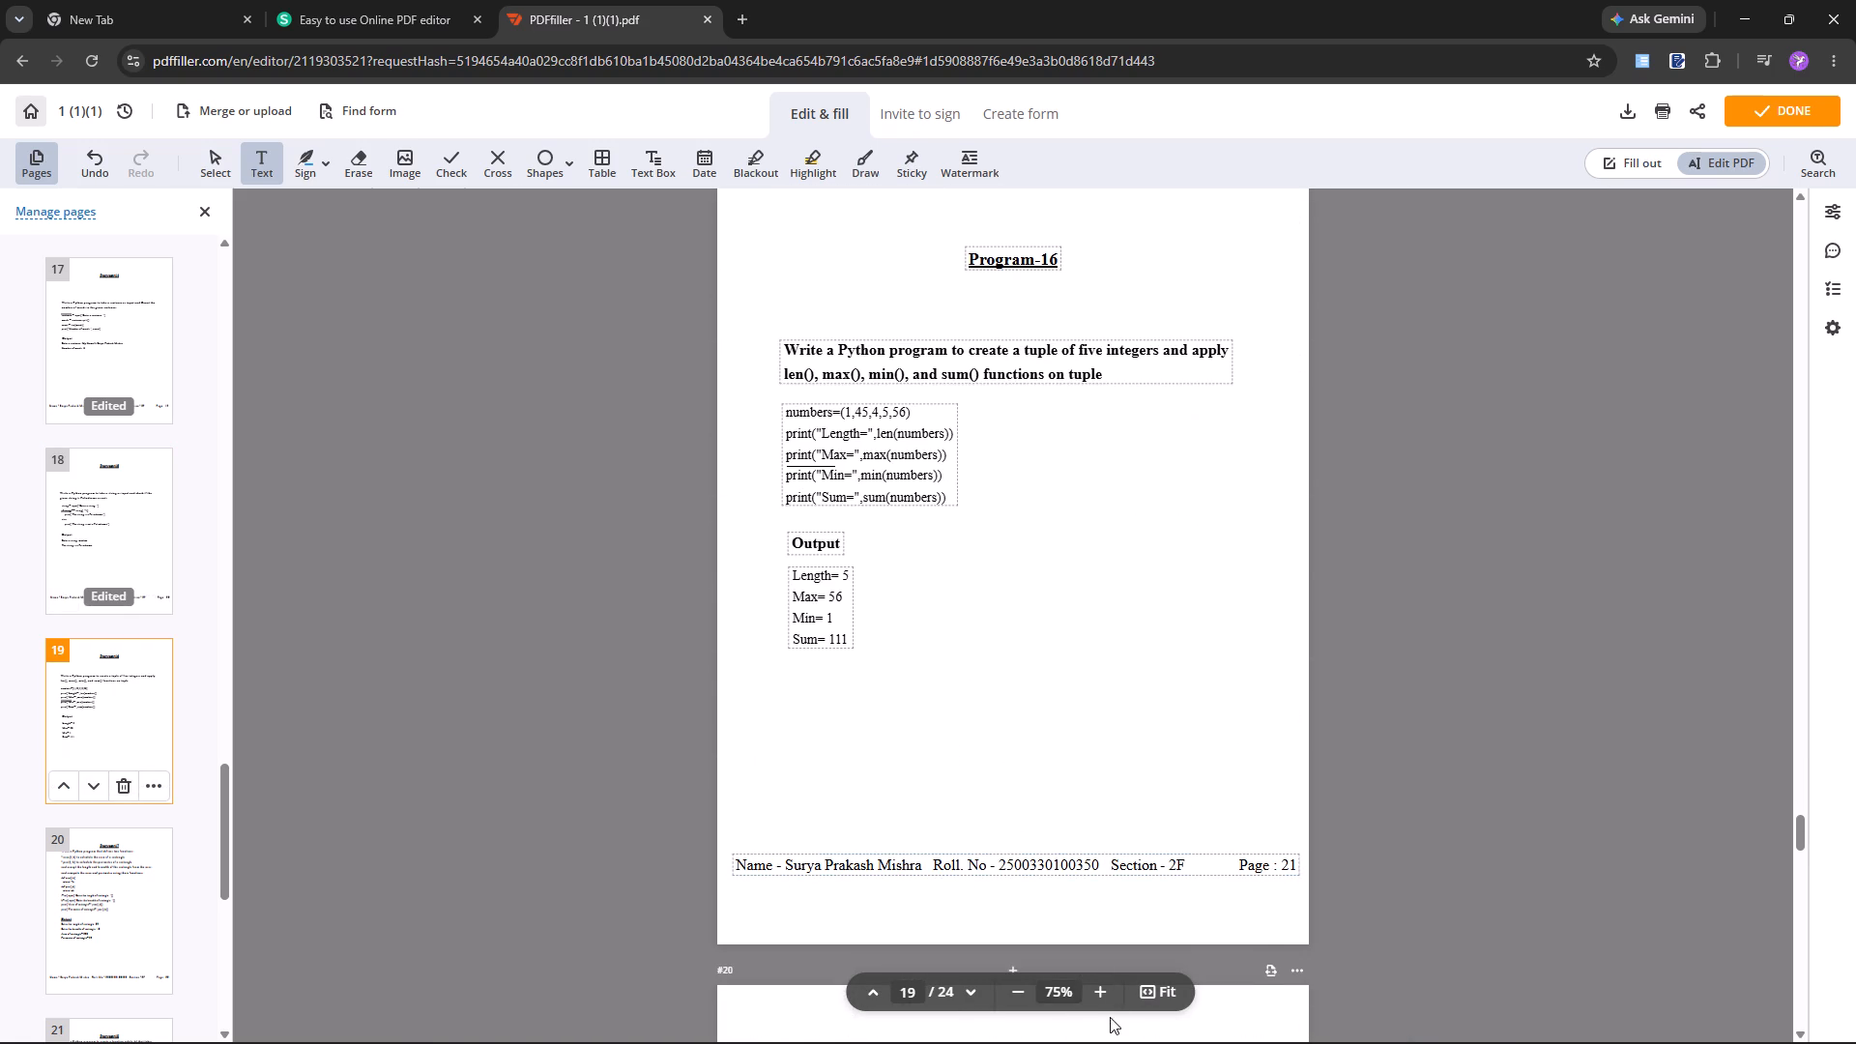
{"action": "left_click", "coordinate": [1102, 971]}
{"action": "left_click", "coordinate": [1102, 995]}
{"action": "left_click", "coordinate": [1102, 995]}
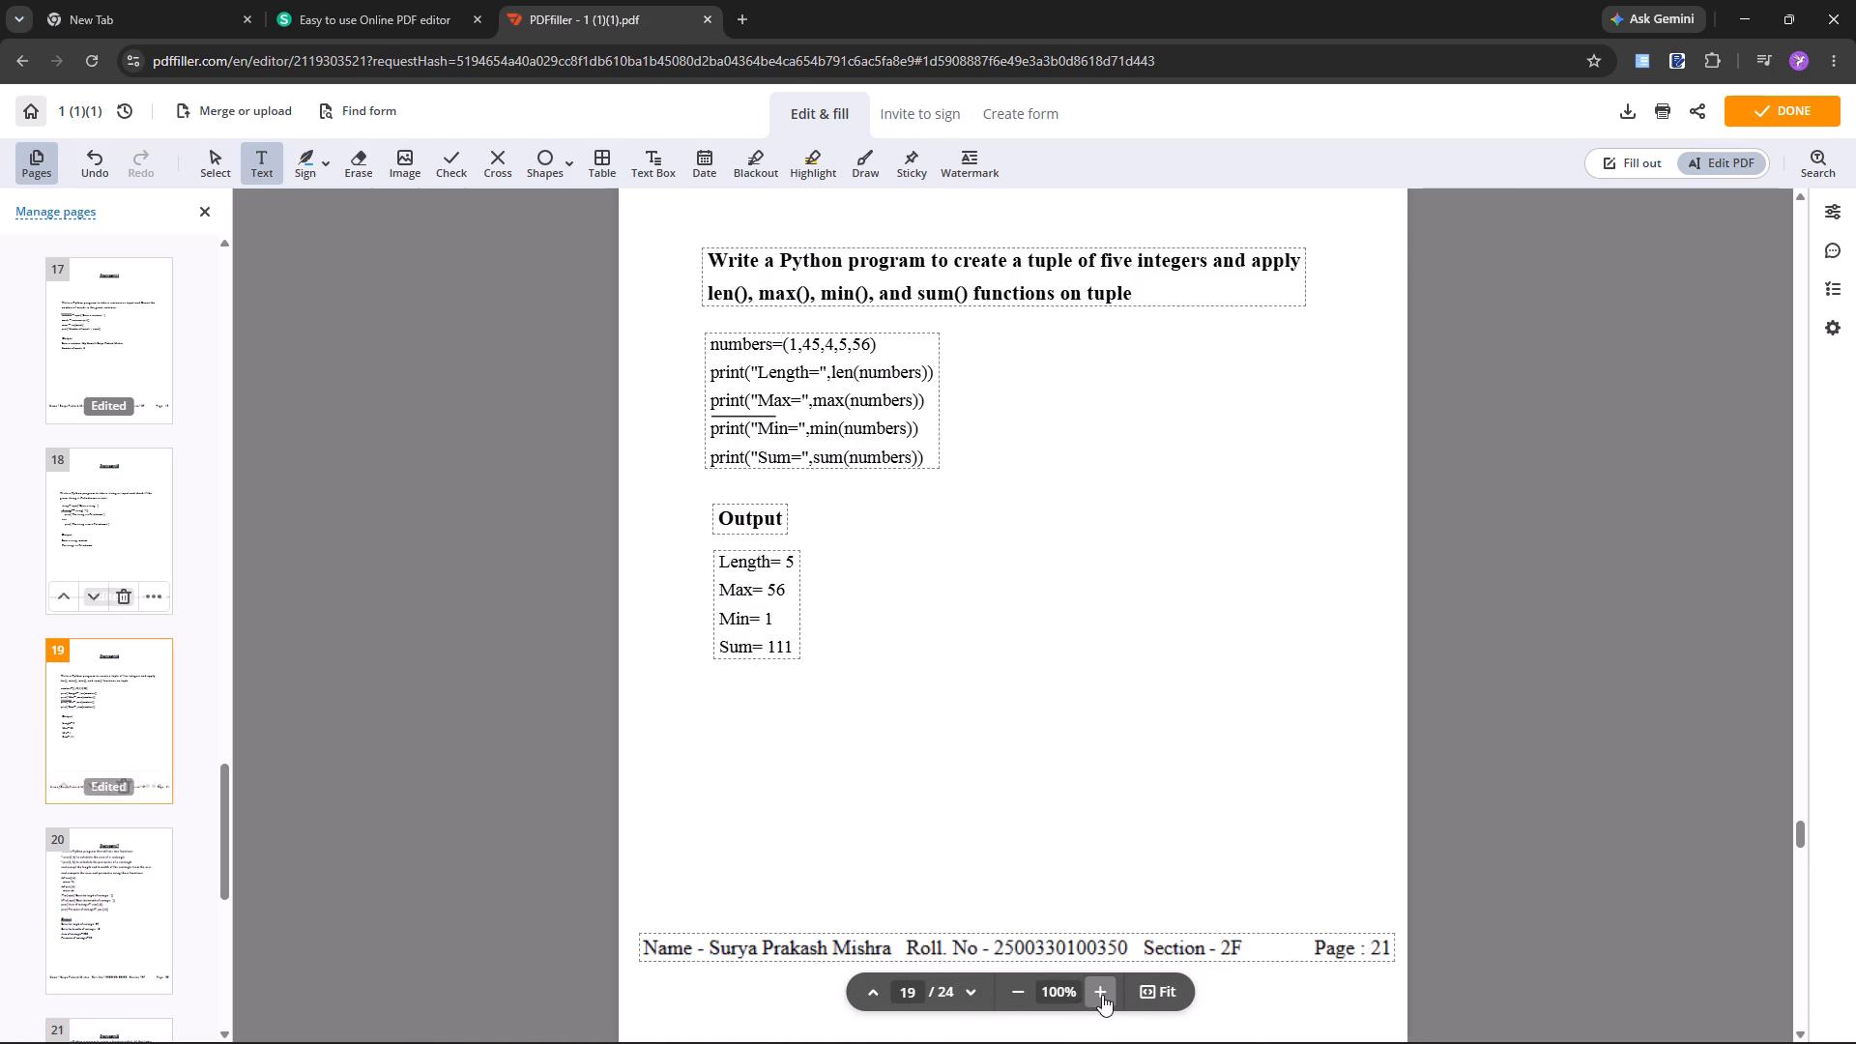
{"action": "left_click", "coordinate": [1102, 995]}
{"action": "scroll", "coordinate": [812, 783], "scroll_direction": "up", "scroll_amount": 2}
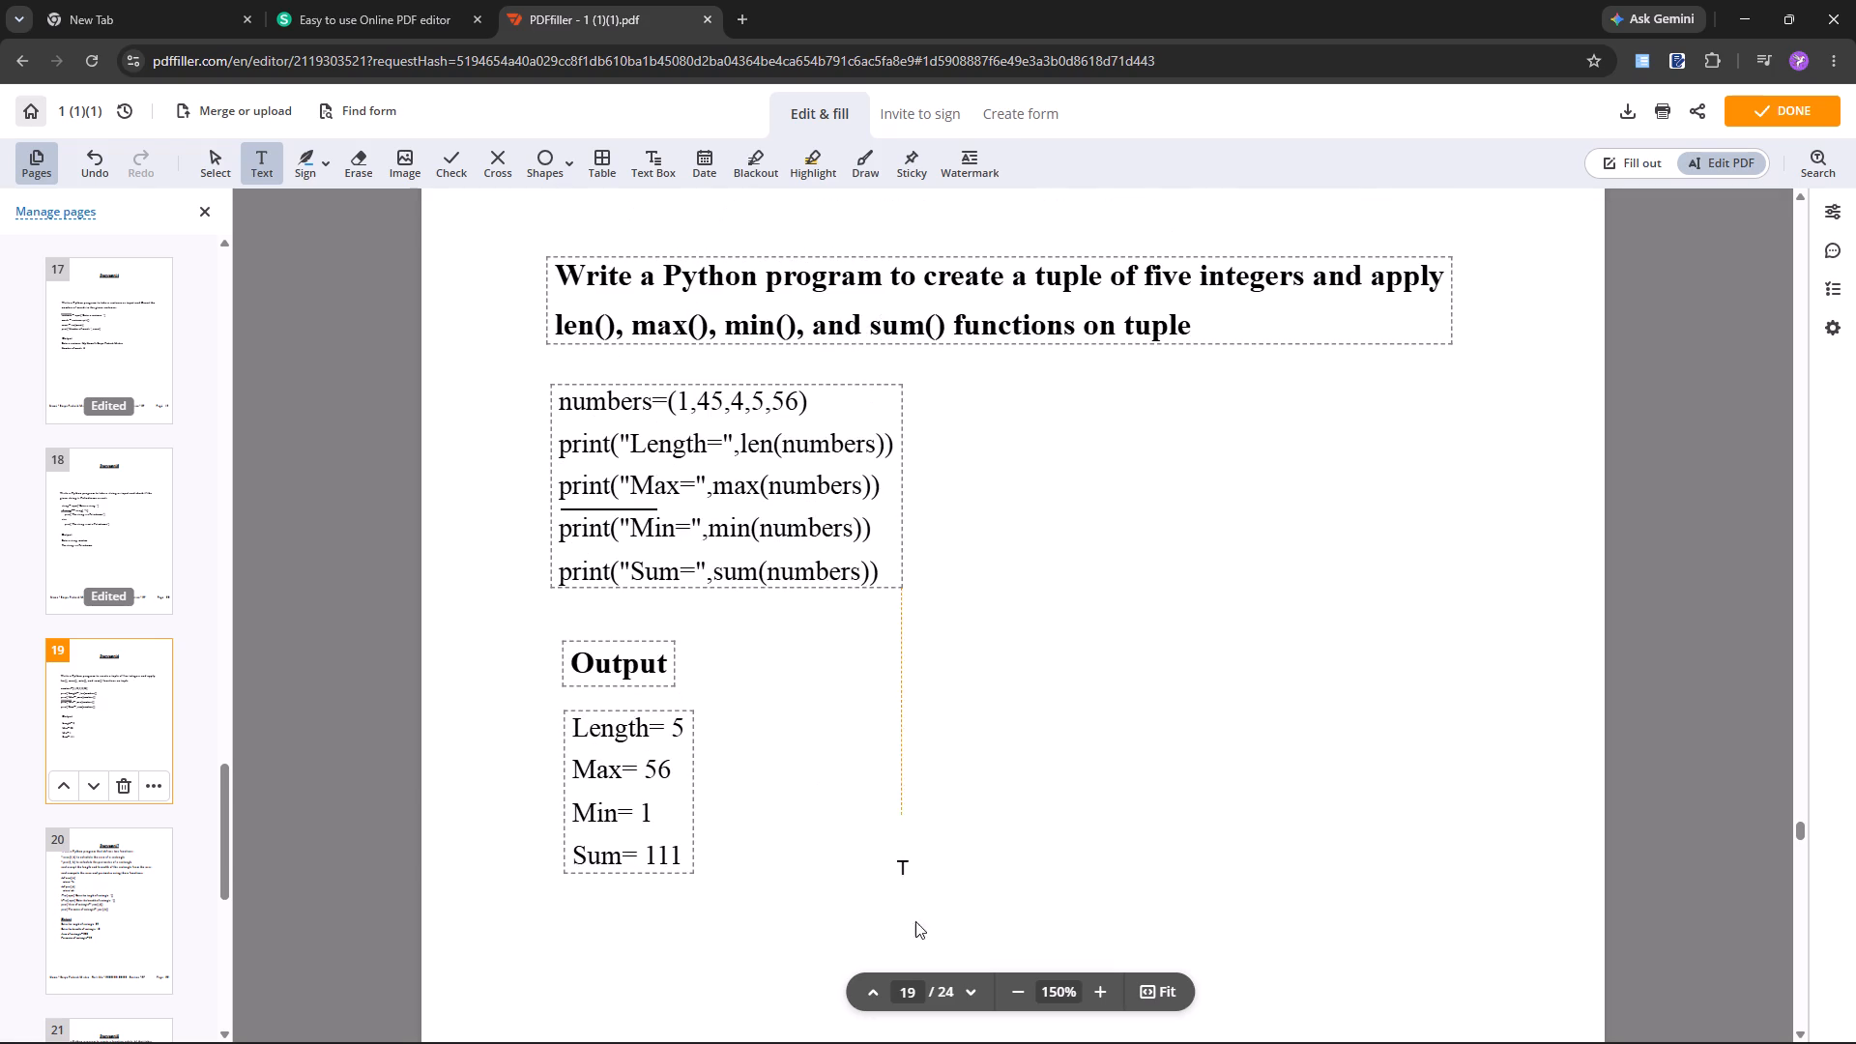
{"action": "left_click", "coordinate": [1099, 1000]}
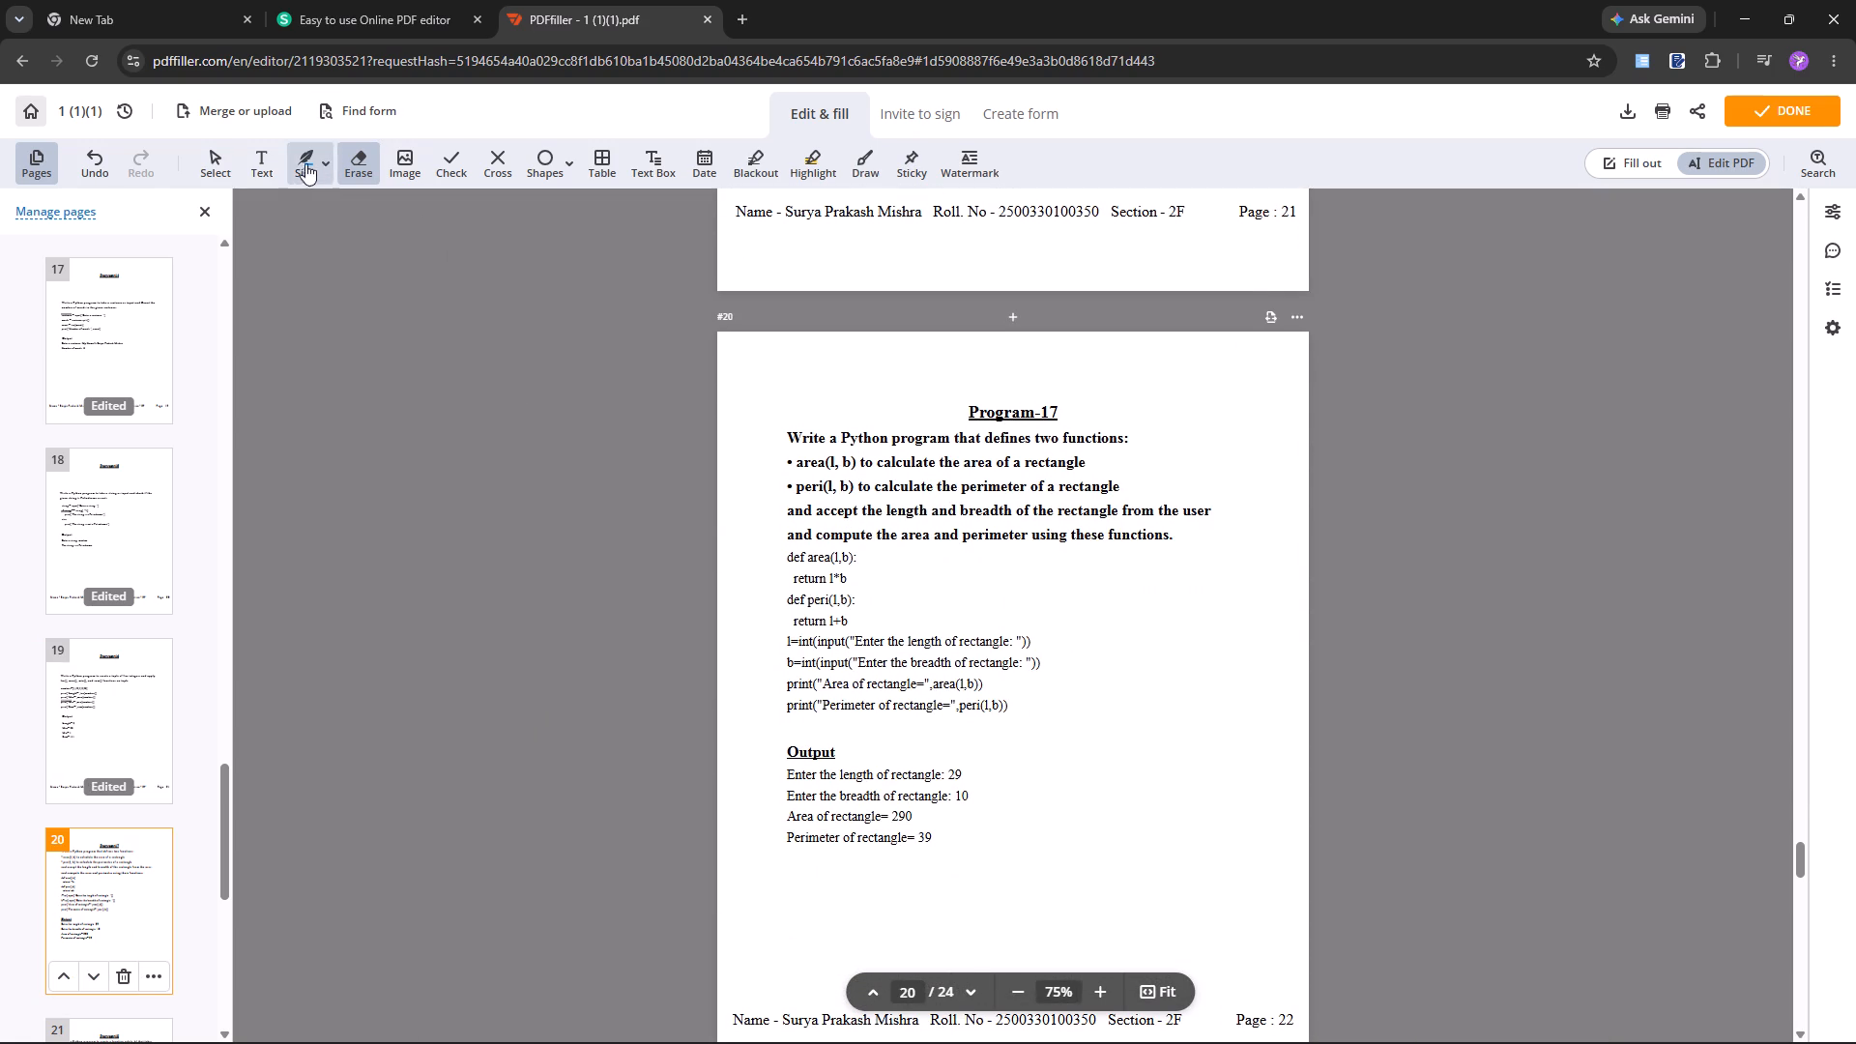
{"action": "left_click", "coordinate": [268, 166]}
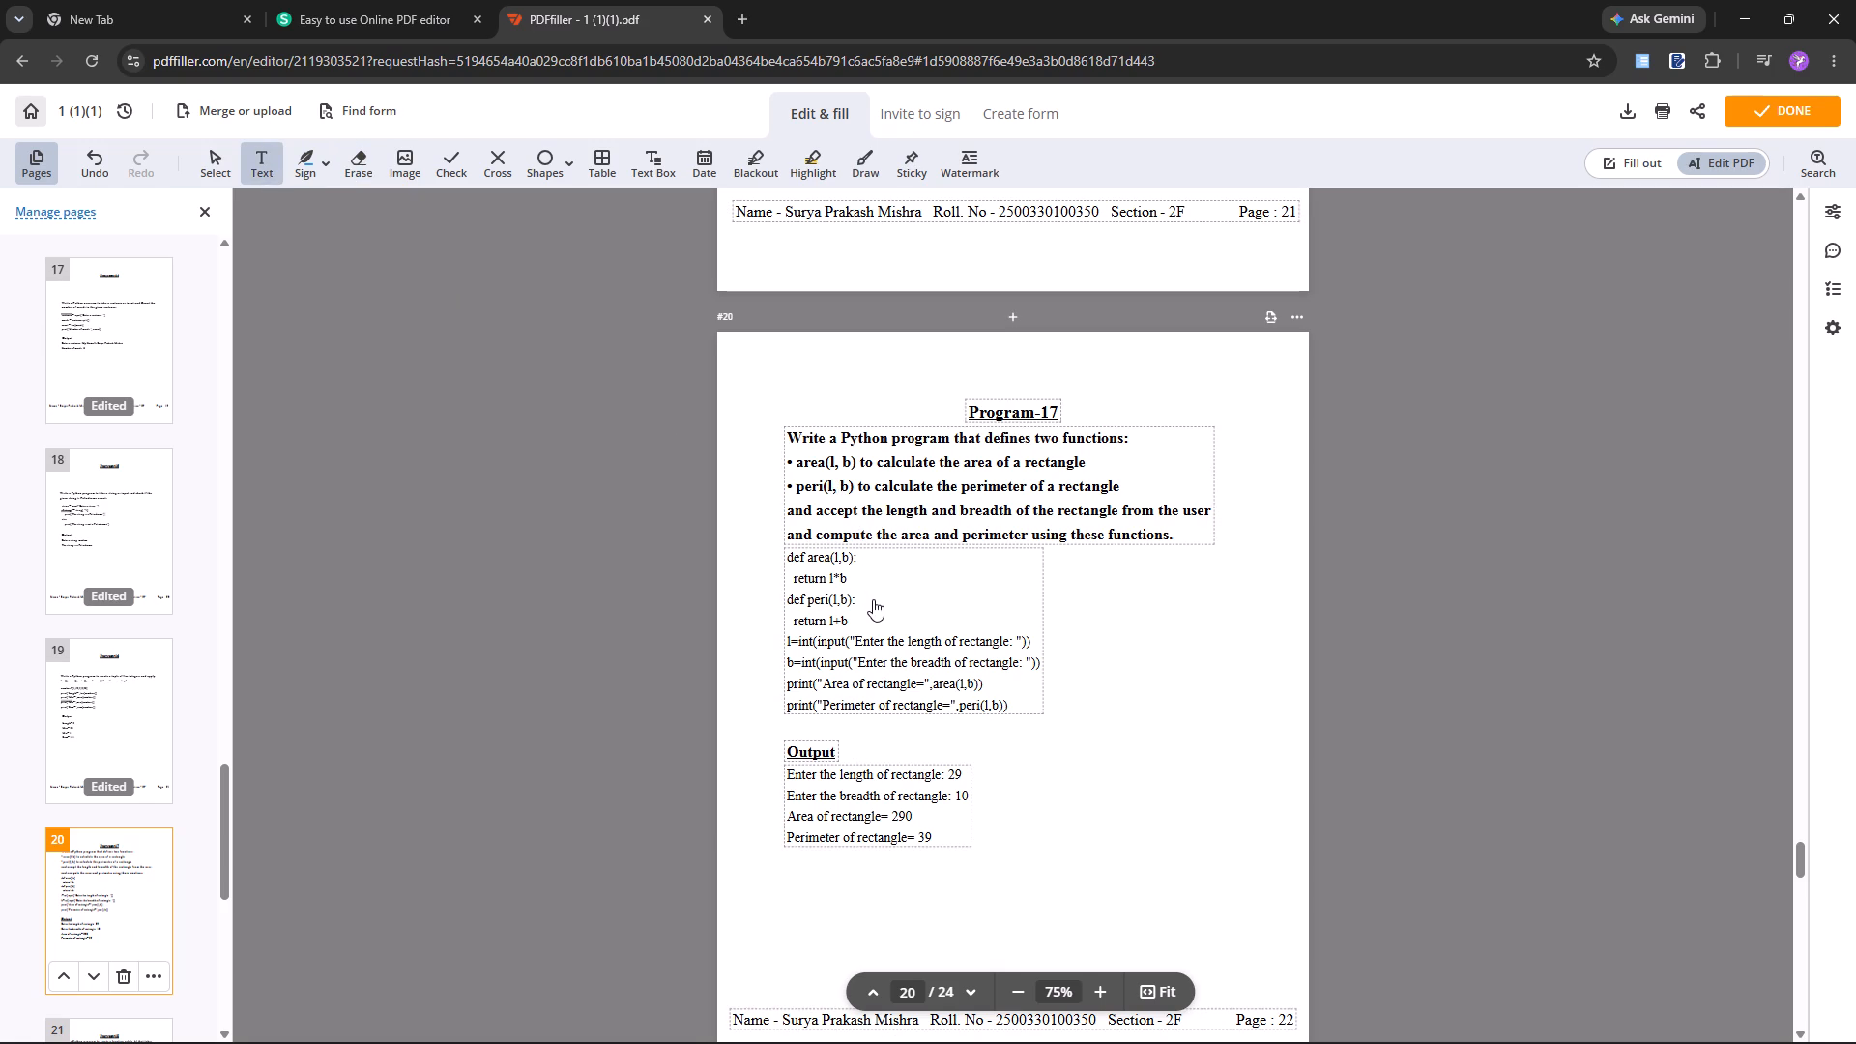
{"action": "scroll", "coordinate": [857, 650], "scroll_direction": "down", "scroll_amount": 1}
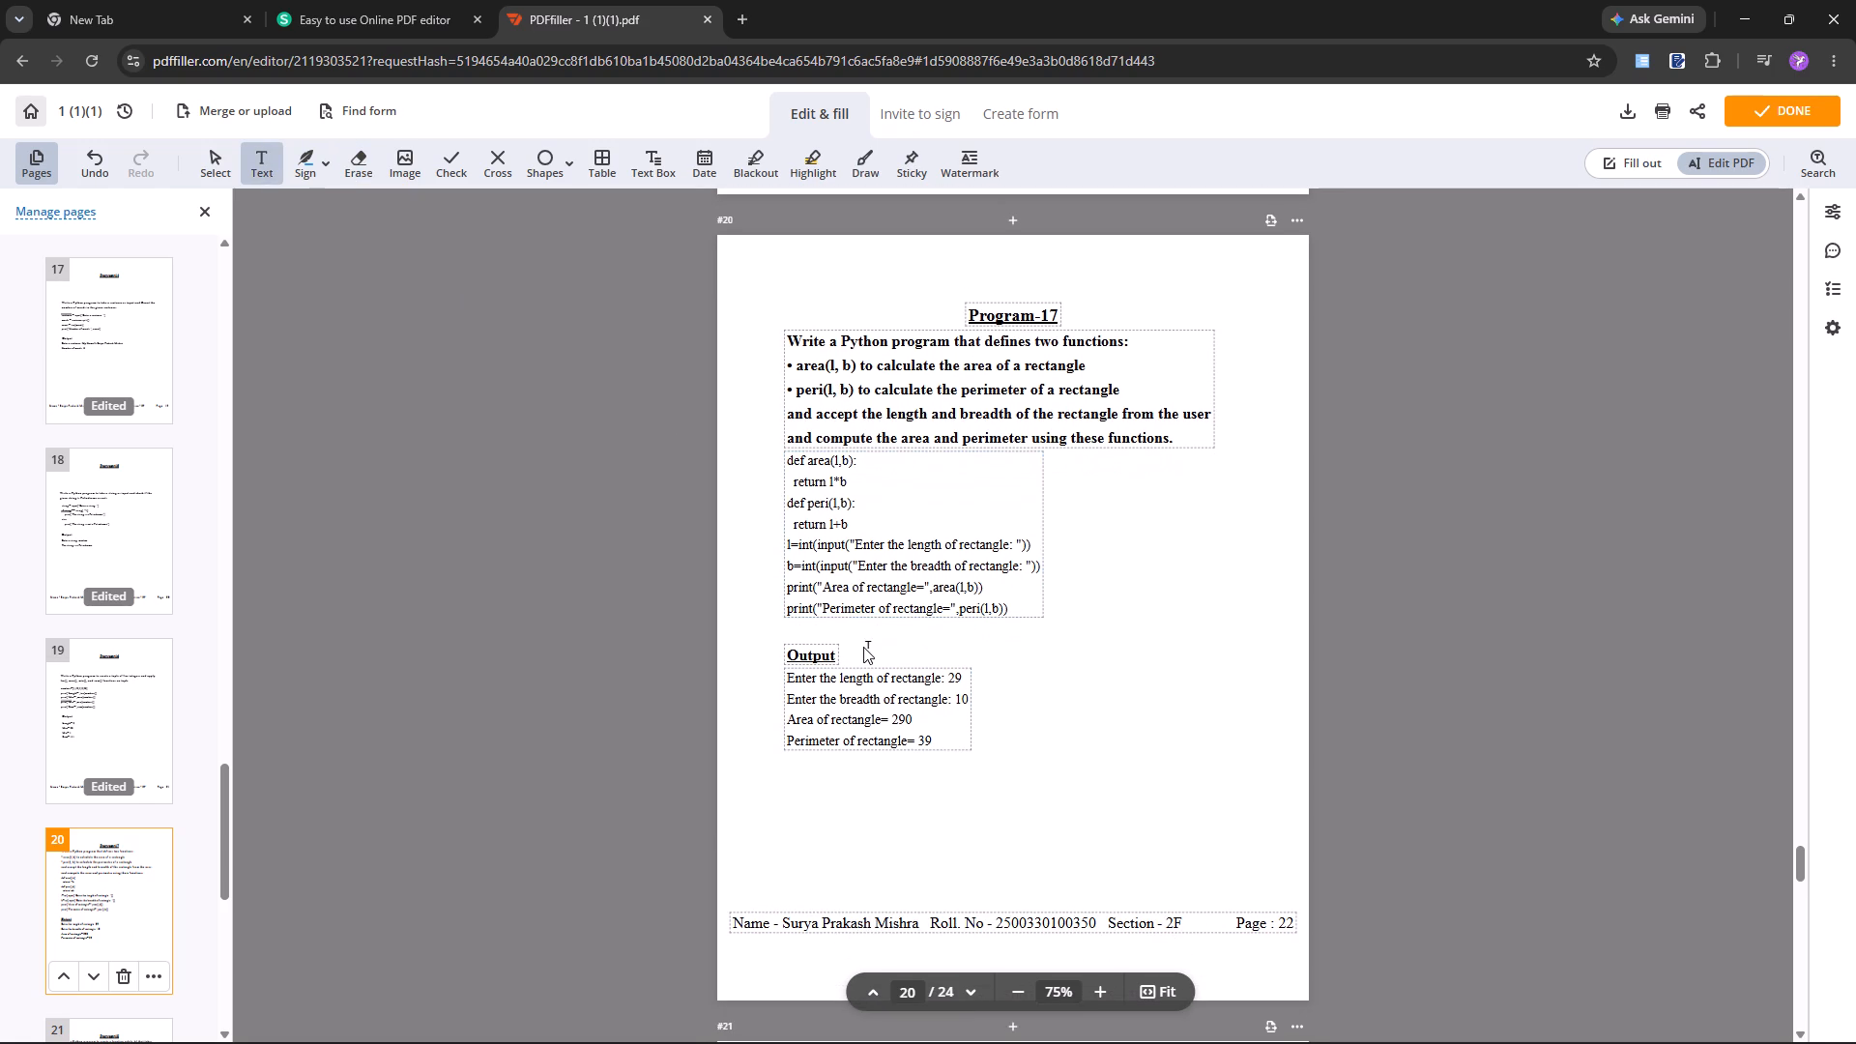
{"action": "scroll", "coordinate": [844, 602], "scroll_direction": "down", "scroll_amount": 1}
{"action": "left_click", "coordinate": [820, 598]}
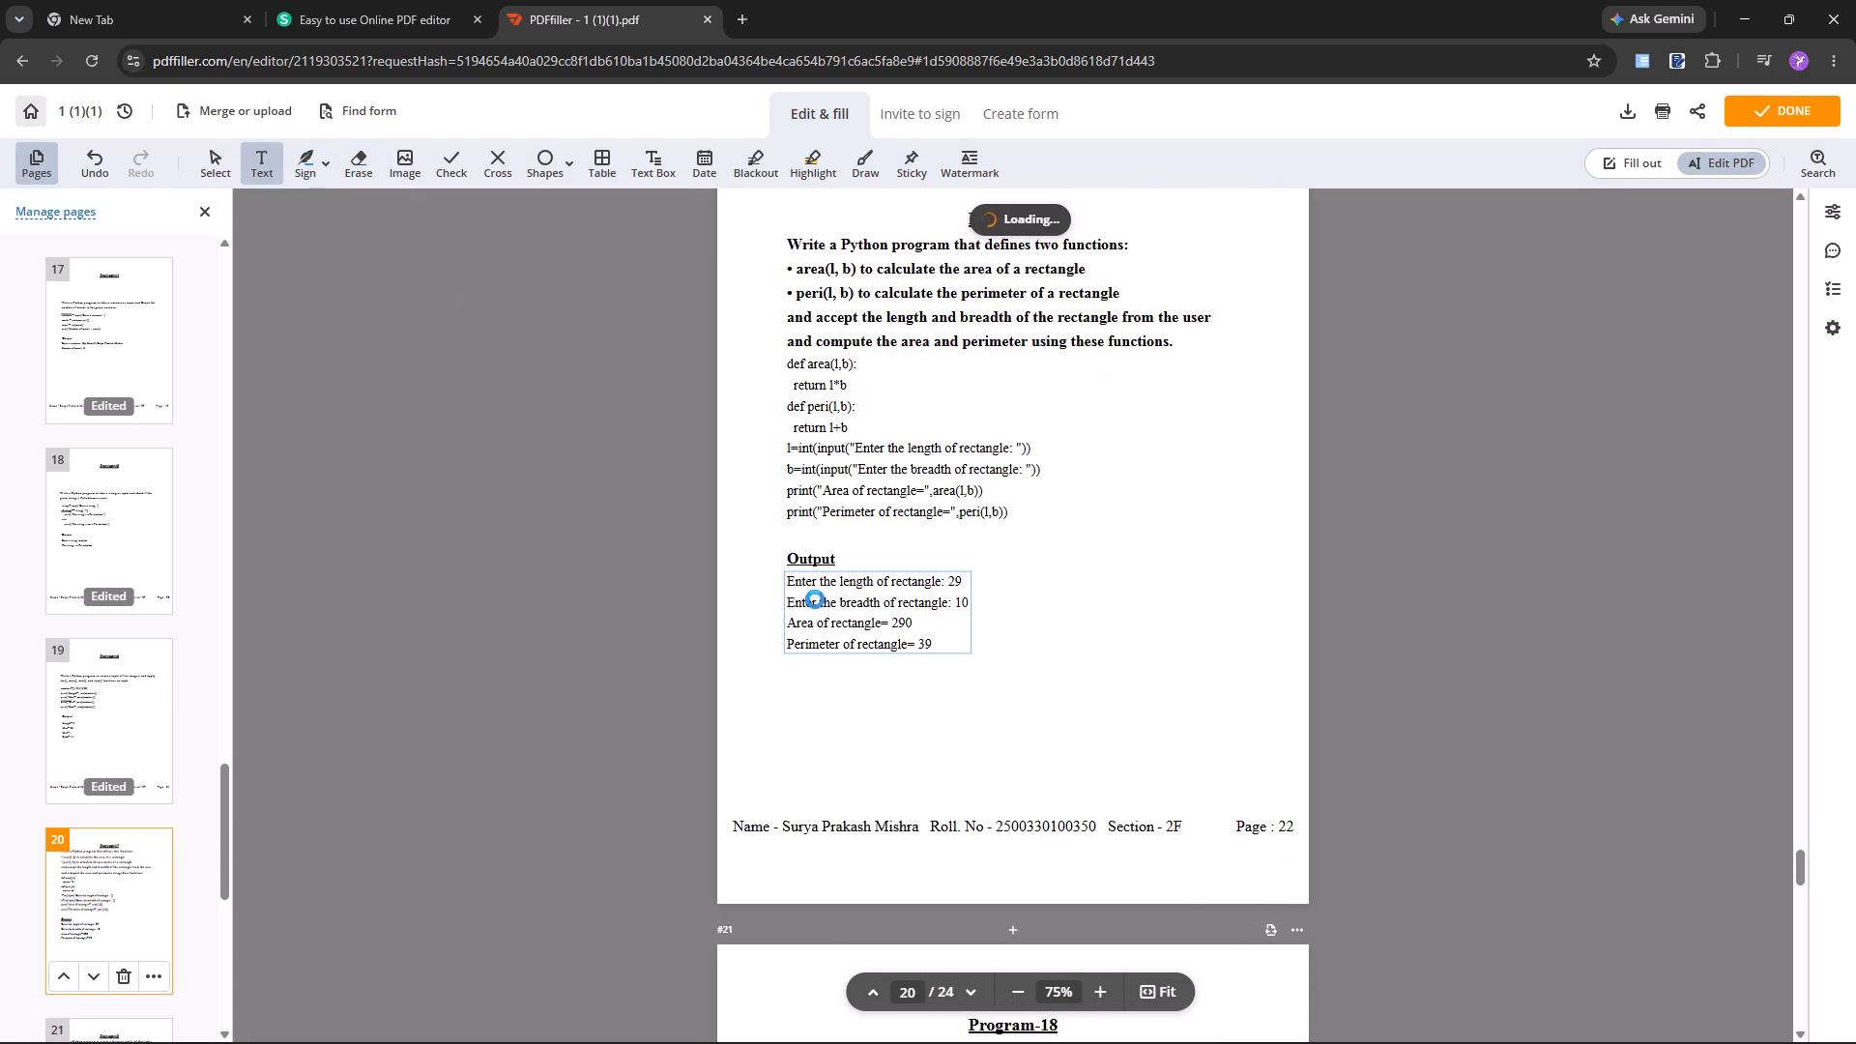
{"action": "left_click_drag", "start_coordinate": [806, 547], "coordinate": [807, 597]}
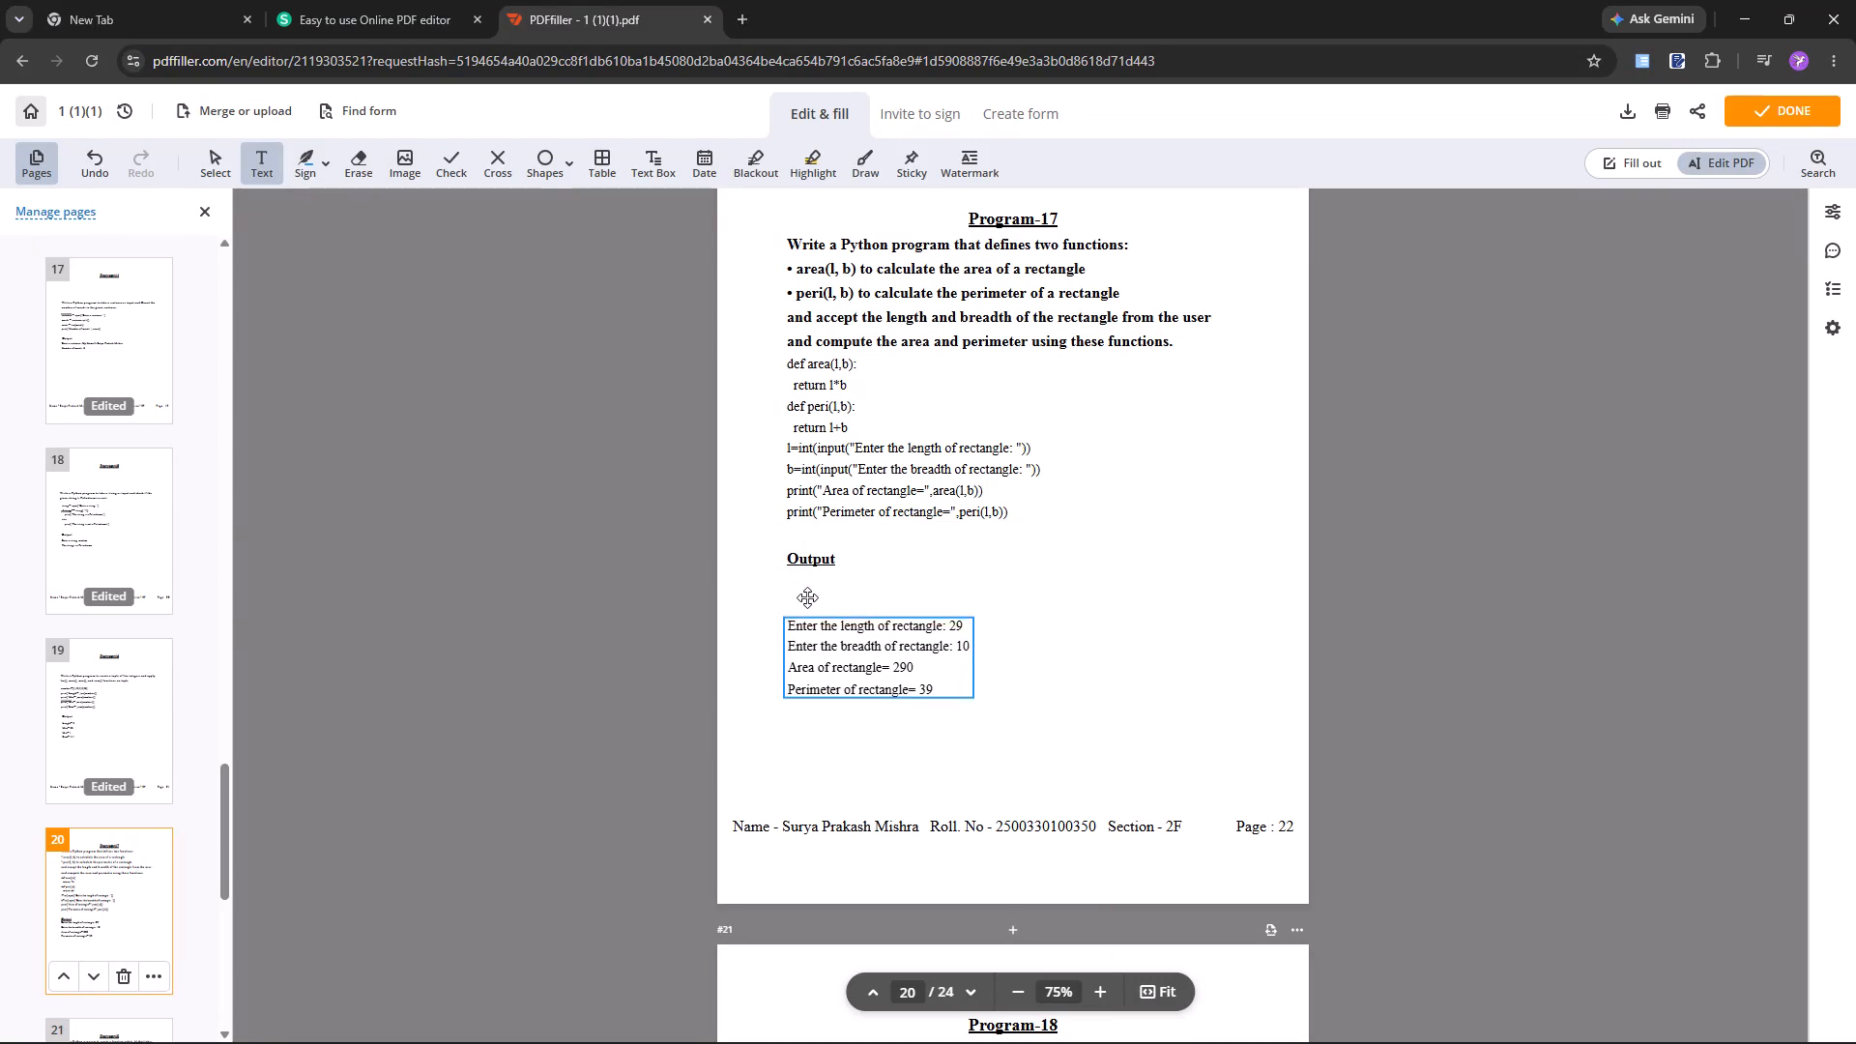
{"action": "left_click_drag", "start_coordinate": [807, 597], "coordinate": [807, 621]}
Move the Program-17 Output heading down to just above the Enter the length of rectangle: 29 line.
{"action": "left_click", "coordinate": [809, 554]}
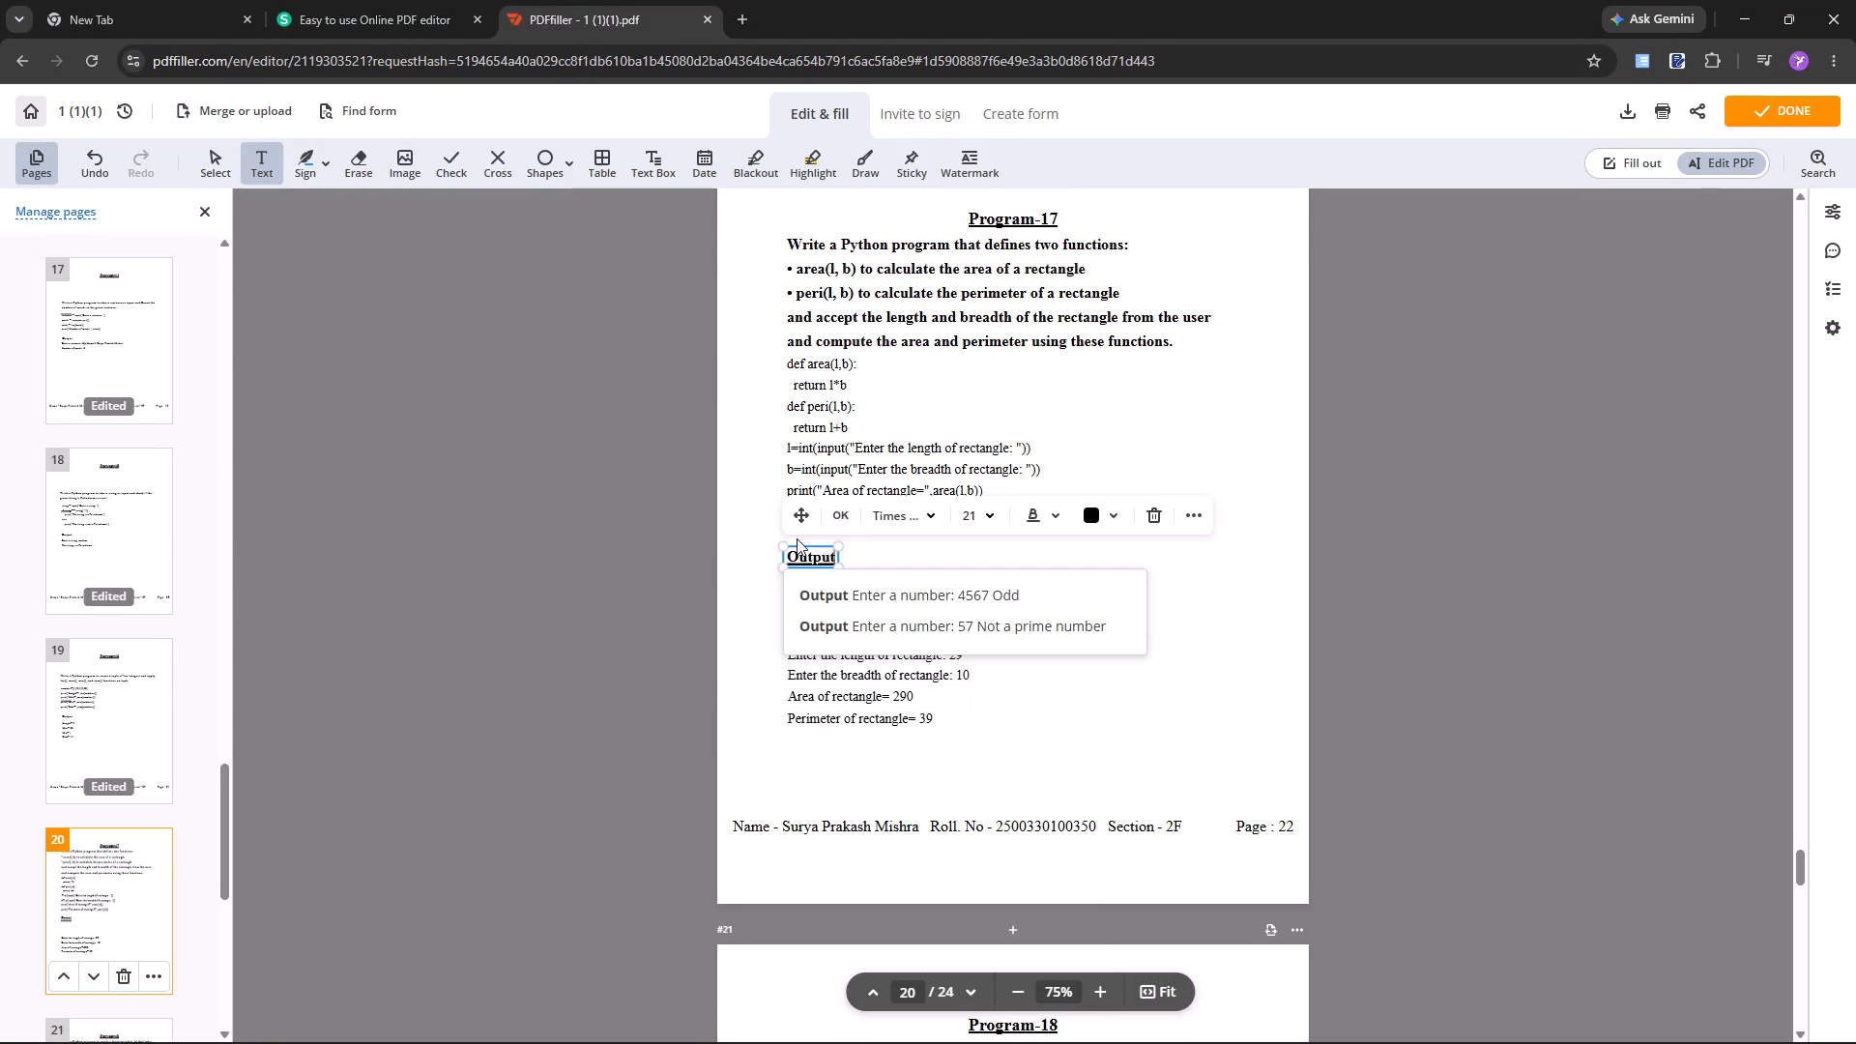
{"action": "left_click_drag", "start_coordinate": [797, 526], "coordinate": [796, 586]}
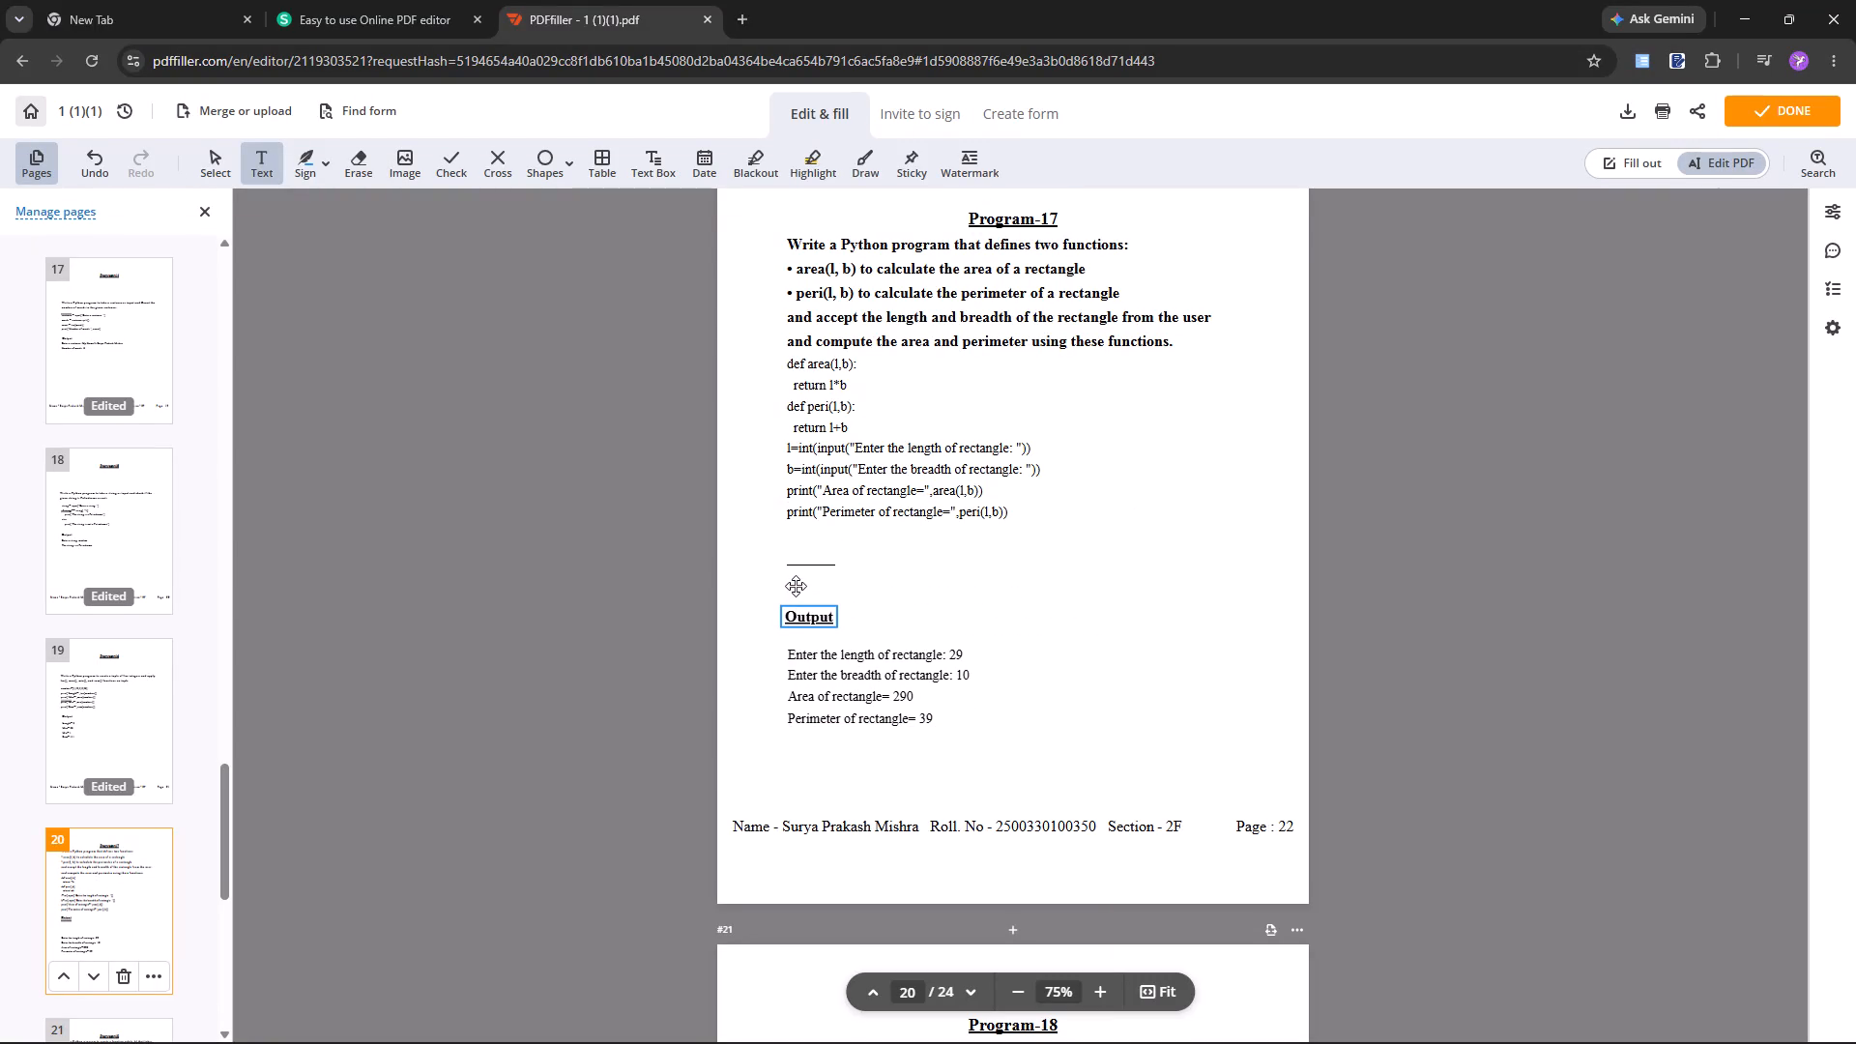
{"action": "left_click_drag", "start_coordinate": [796, 586], "coordinate": [797, 586]}
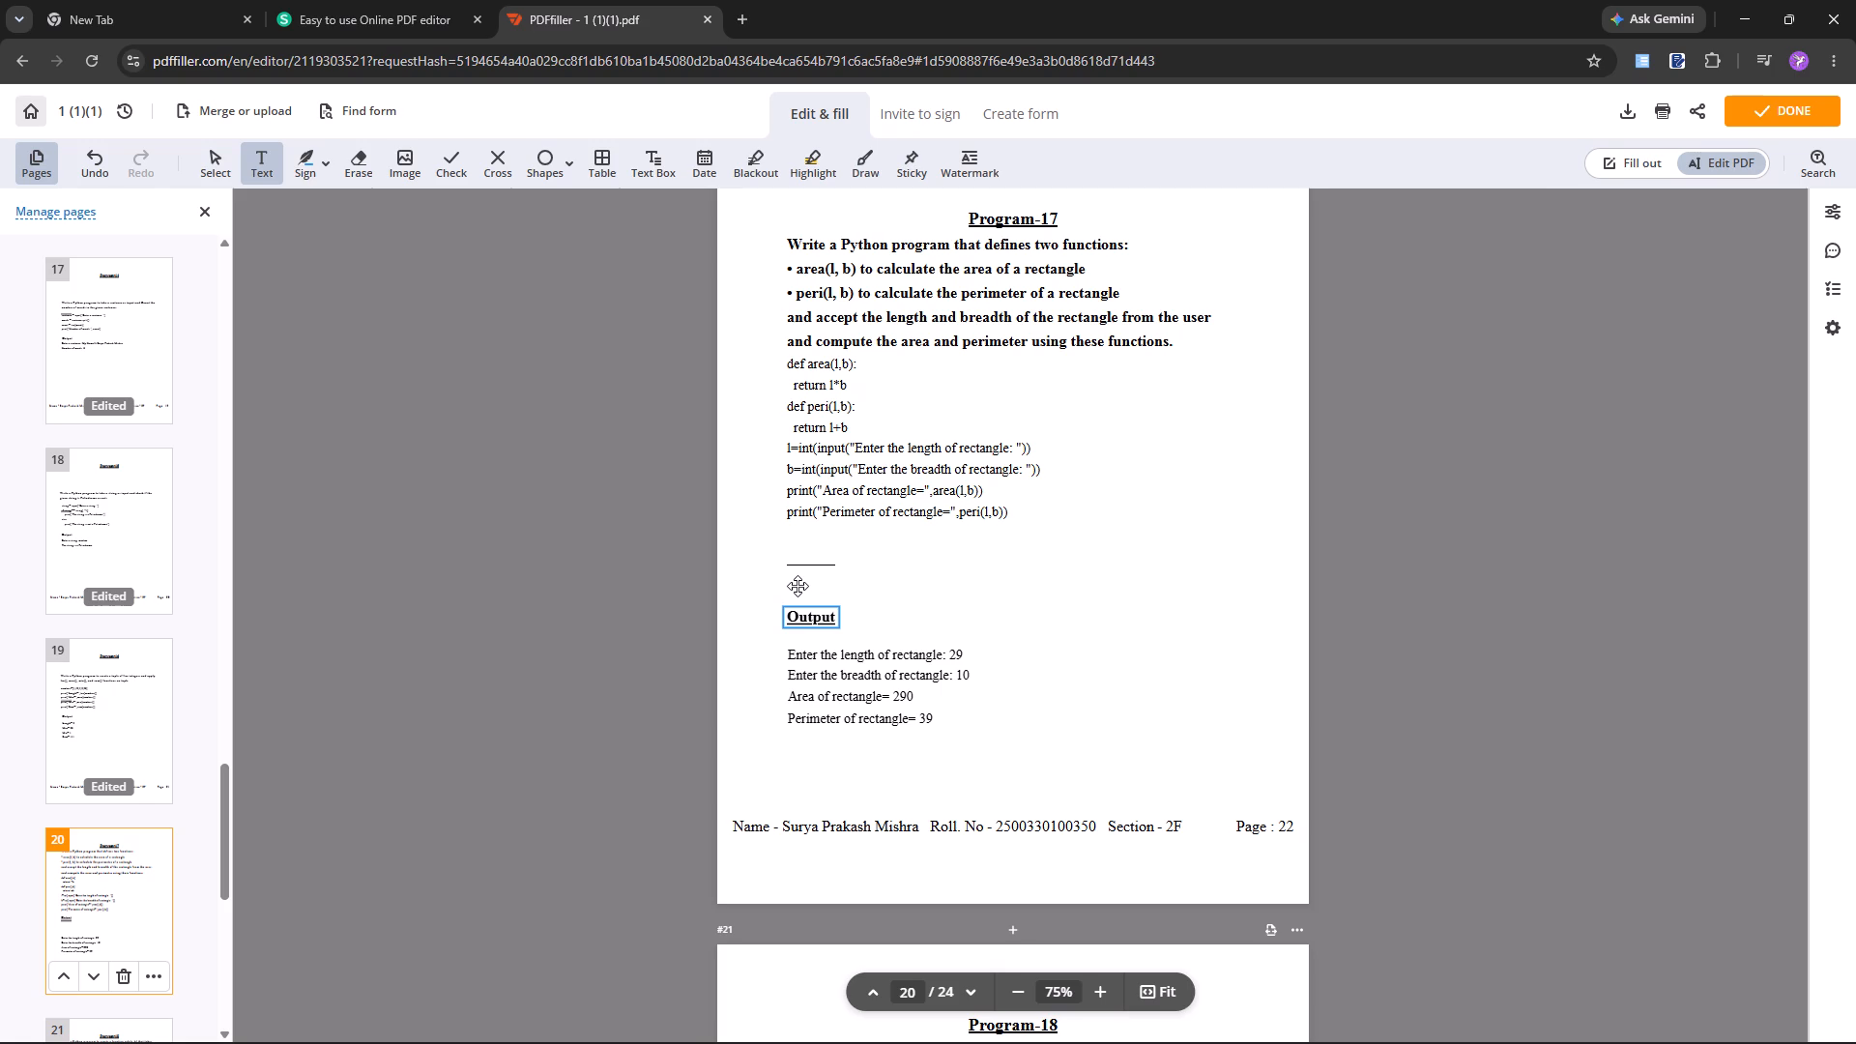
{"action": "left_click_drag", "start_coordinate": [797, 586], "coordinate": [797, 588]}
{"action": "left_click", "coordinate": [695, 544]}
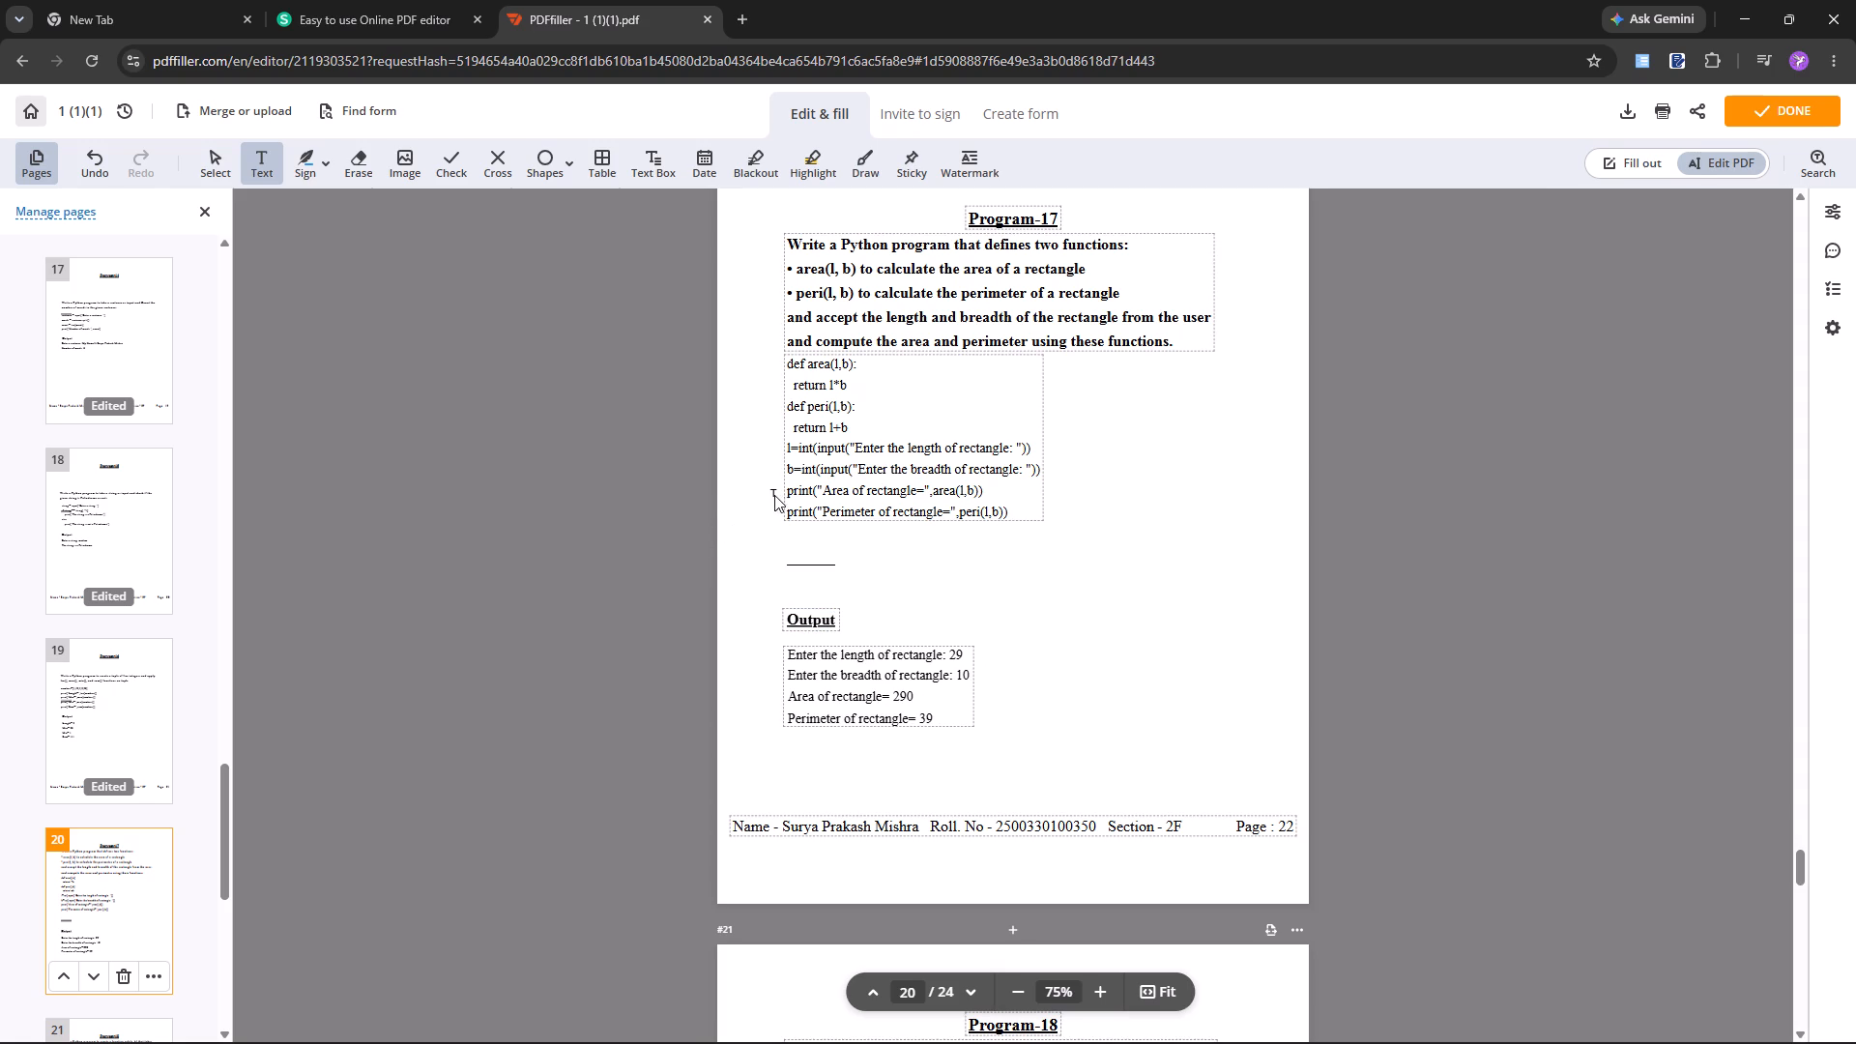
Move the Program-17 code block, starting with def area(l,b):, down to just above the Output heading, keeping the leftover underline between code lines.
{"action": "left_click", "coordinate": [833, 461]}
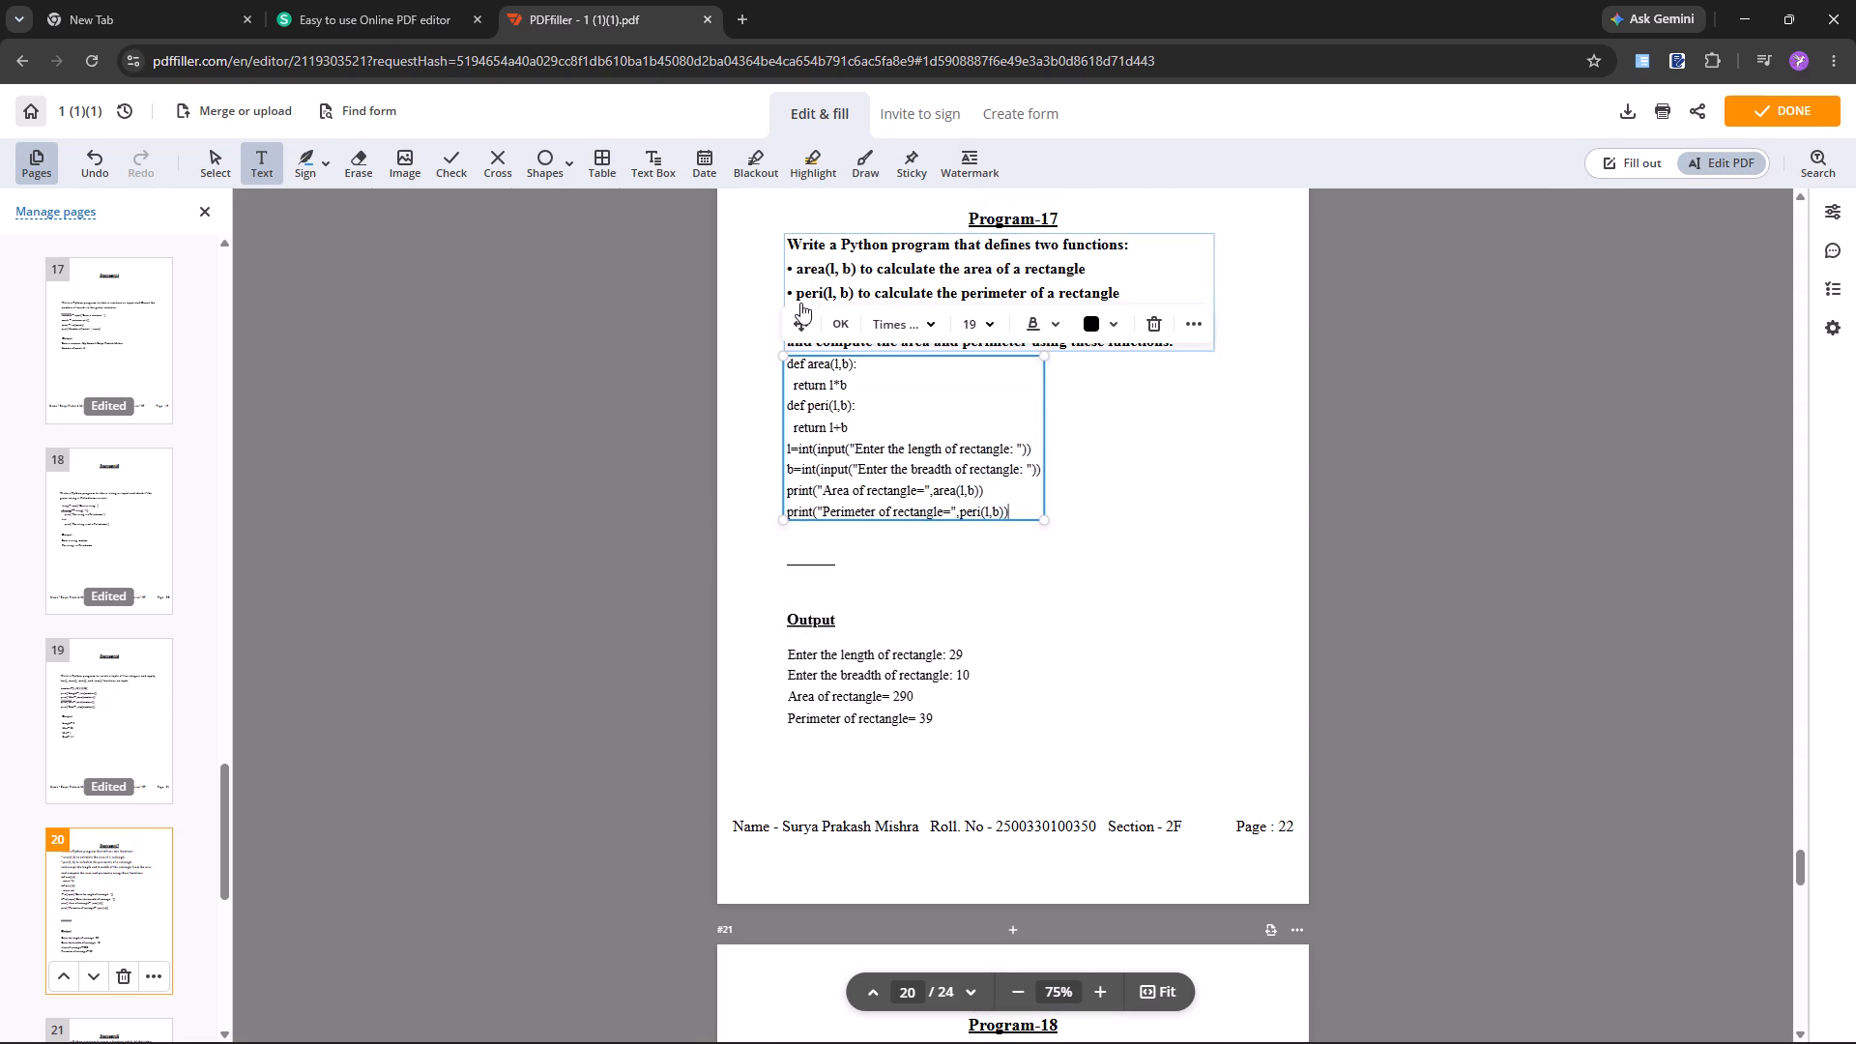
{"action": "left_click_drag", "start_coordinate": [799, 318], "coordinate": [797, 391]}
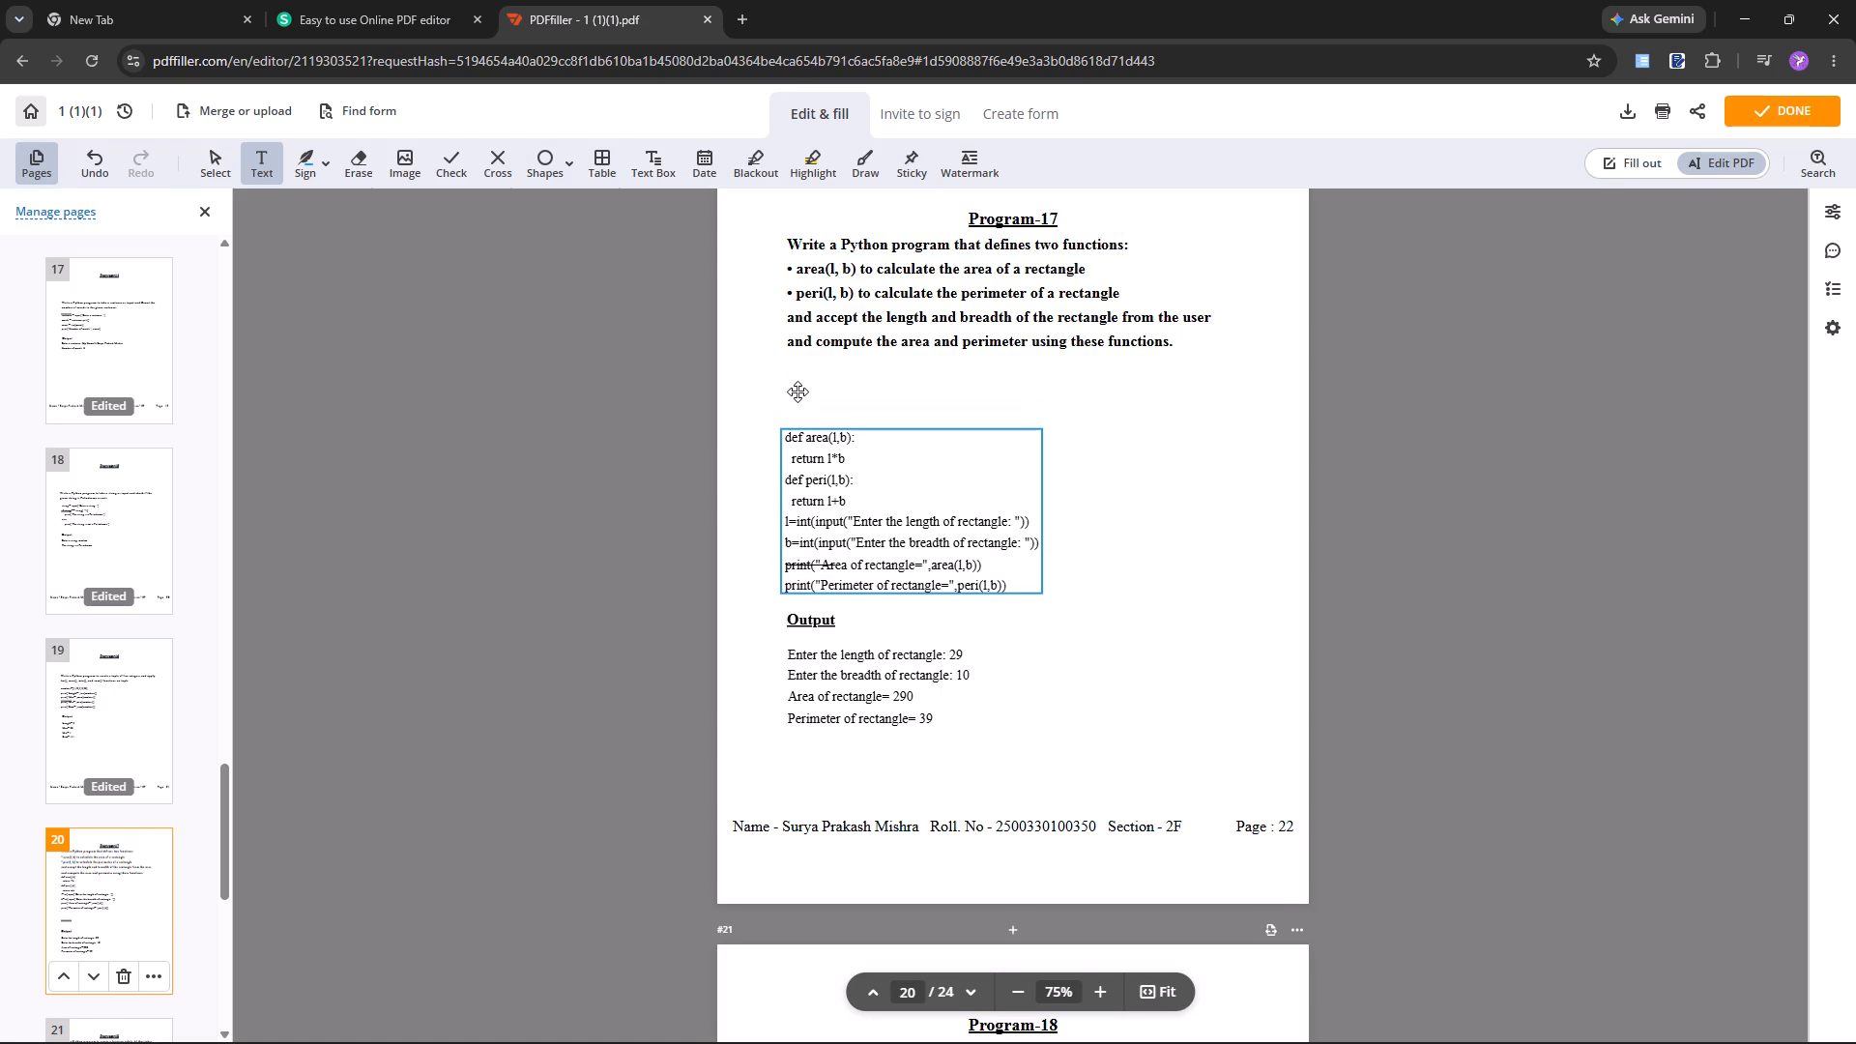
{"action": "left_click_drag", "start_coordinate": [797, 391], "coordinate": [797, 396]}
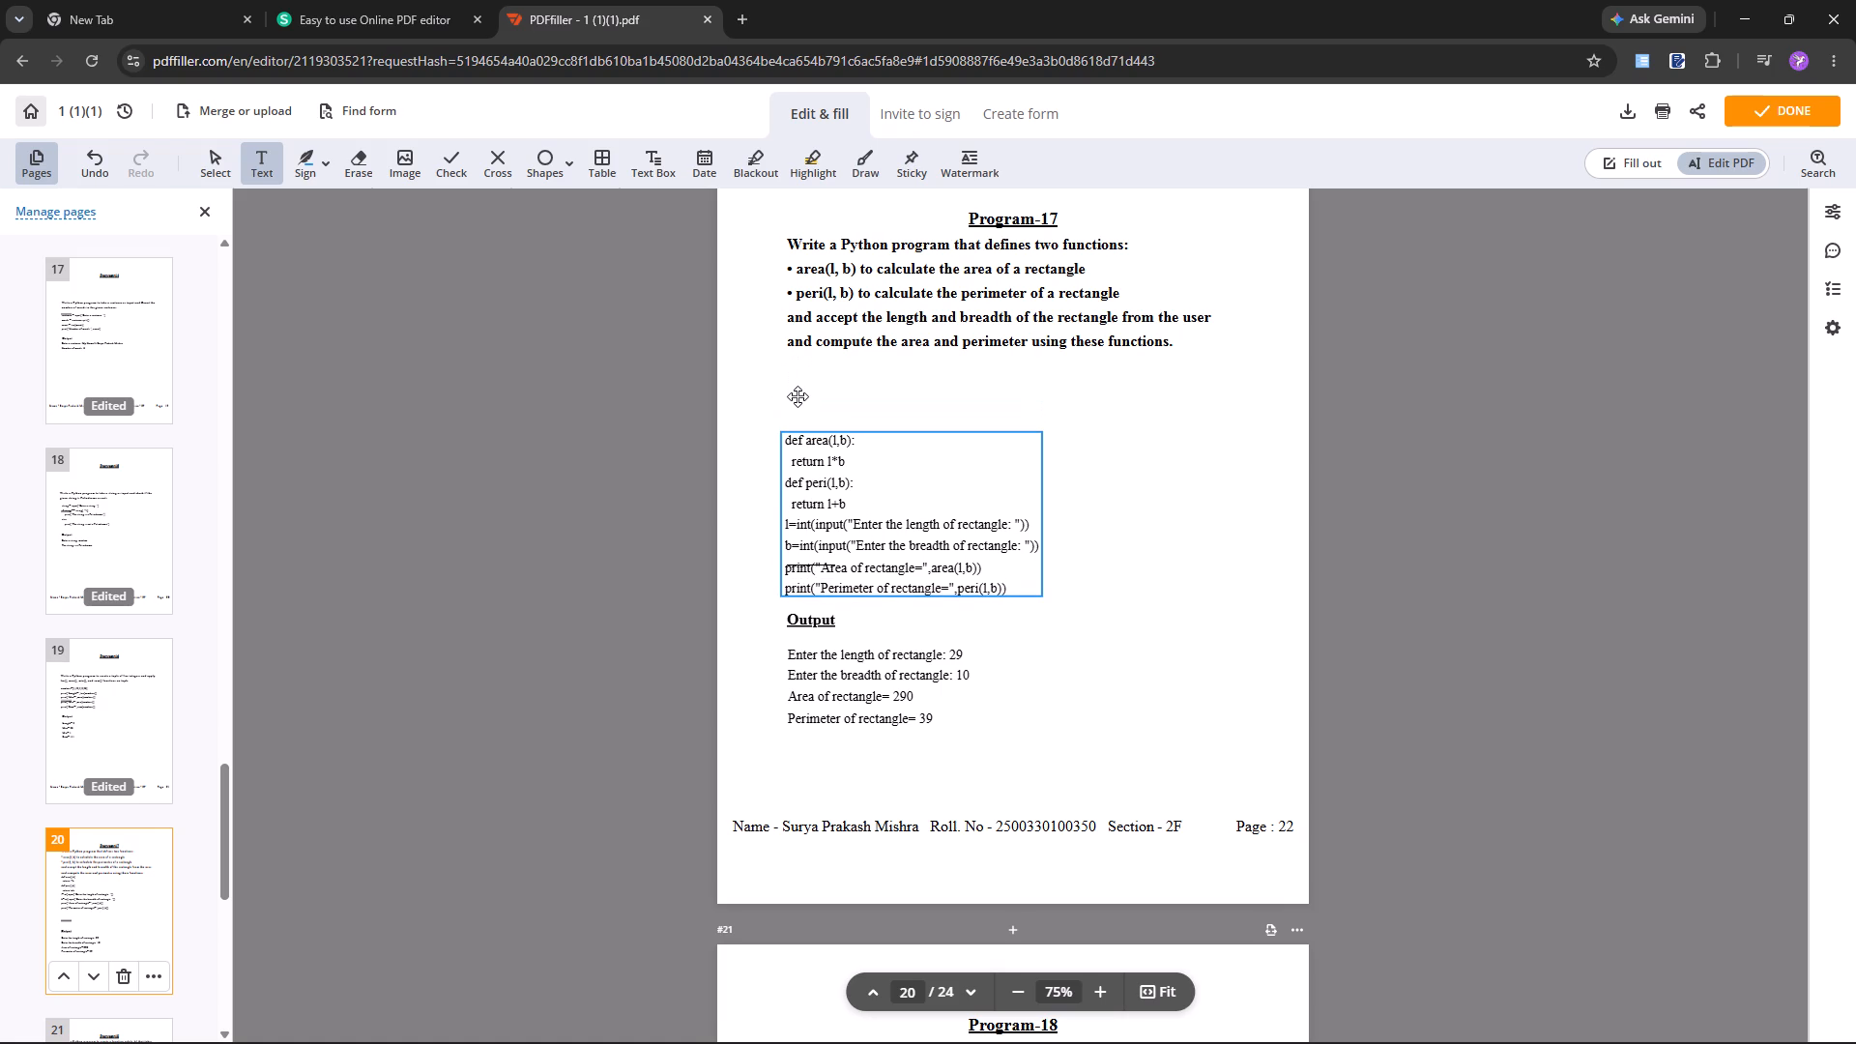
{"action": "left_click_drag", "start_coordinate": [797, 396], "coordinate": [797, 398]}
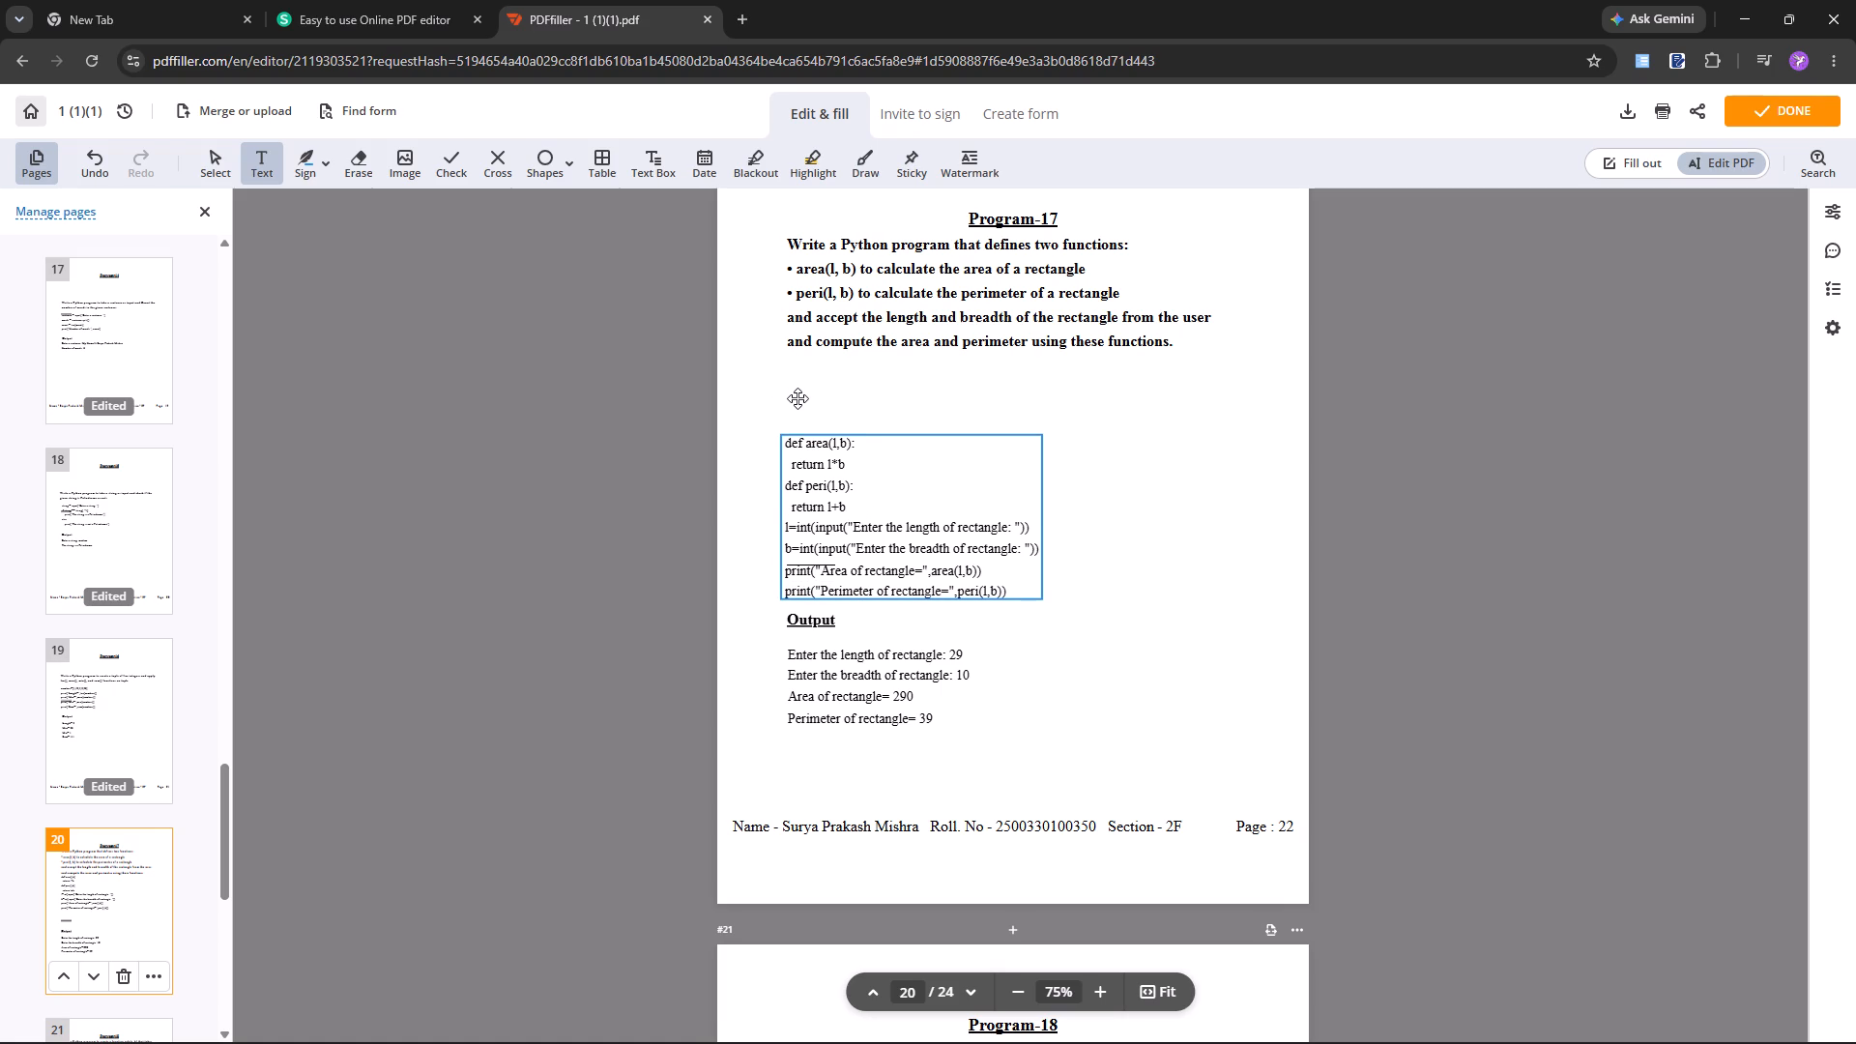
{"action": "left_click_drag", "start_coordinate": [797, 398], "coordinate": [797, 400]}
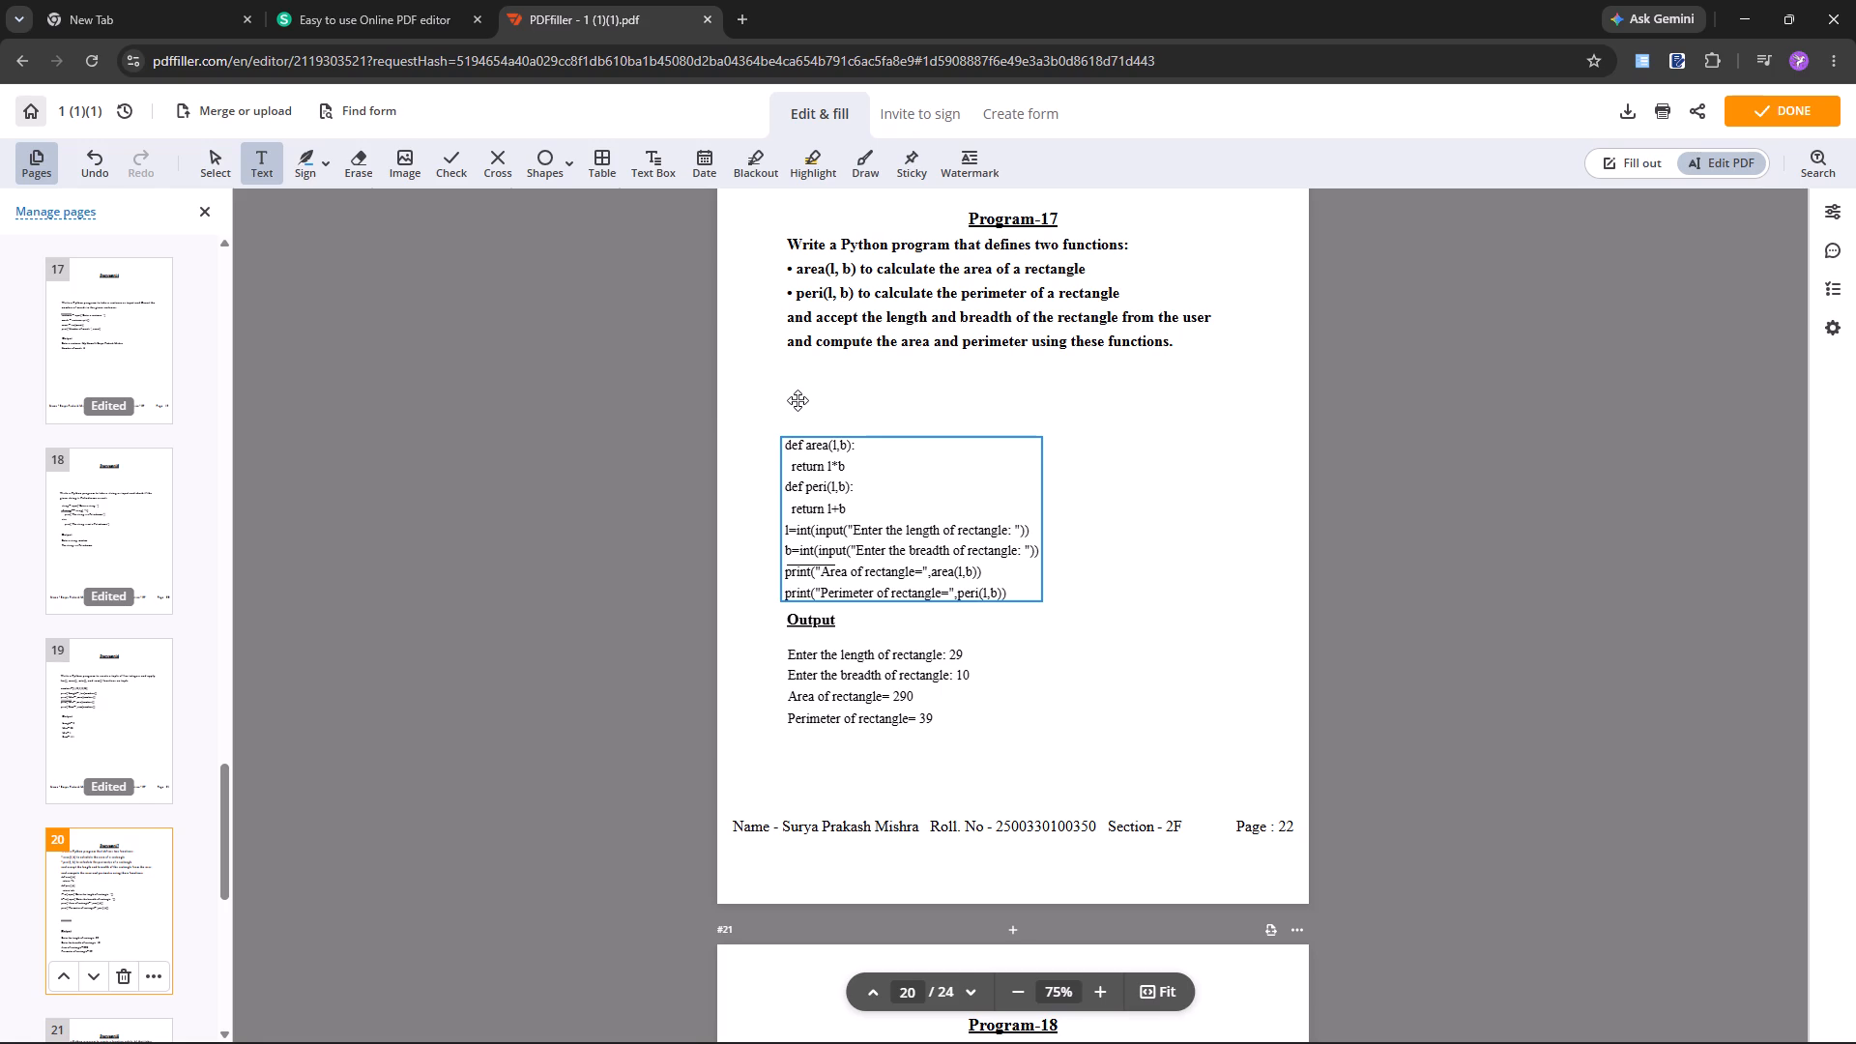
{"action": "left_click", "coordinate": [607, 420]}
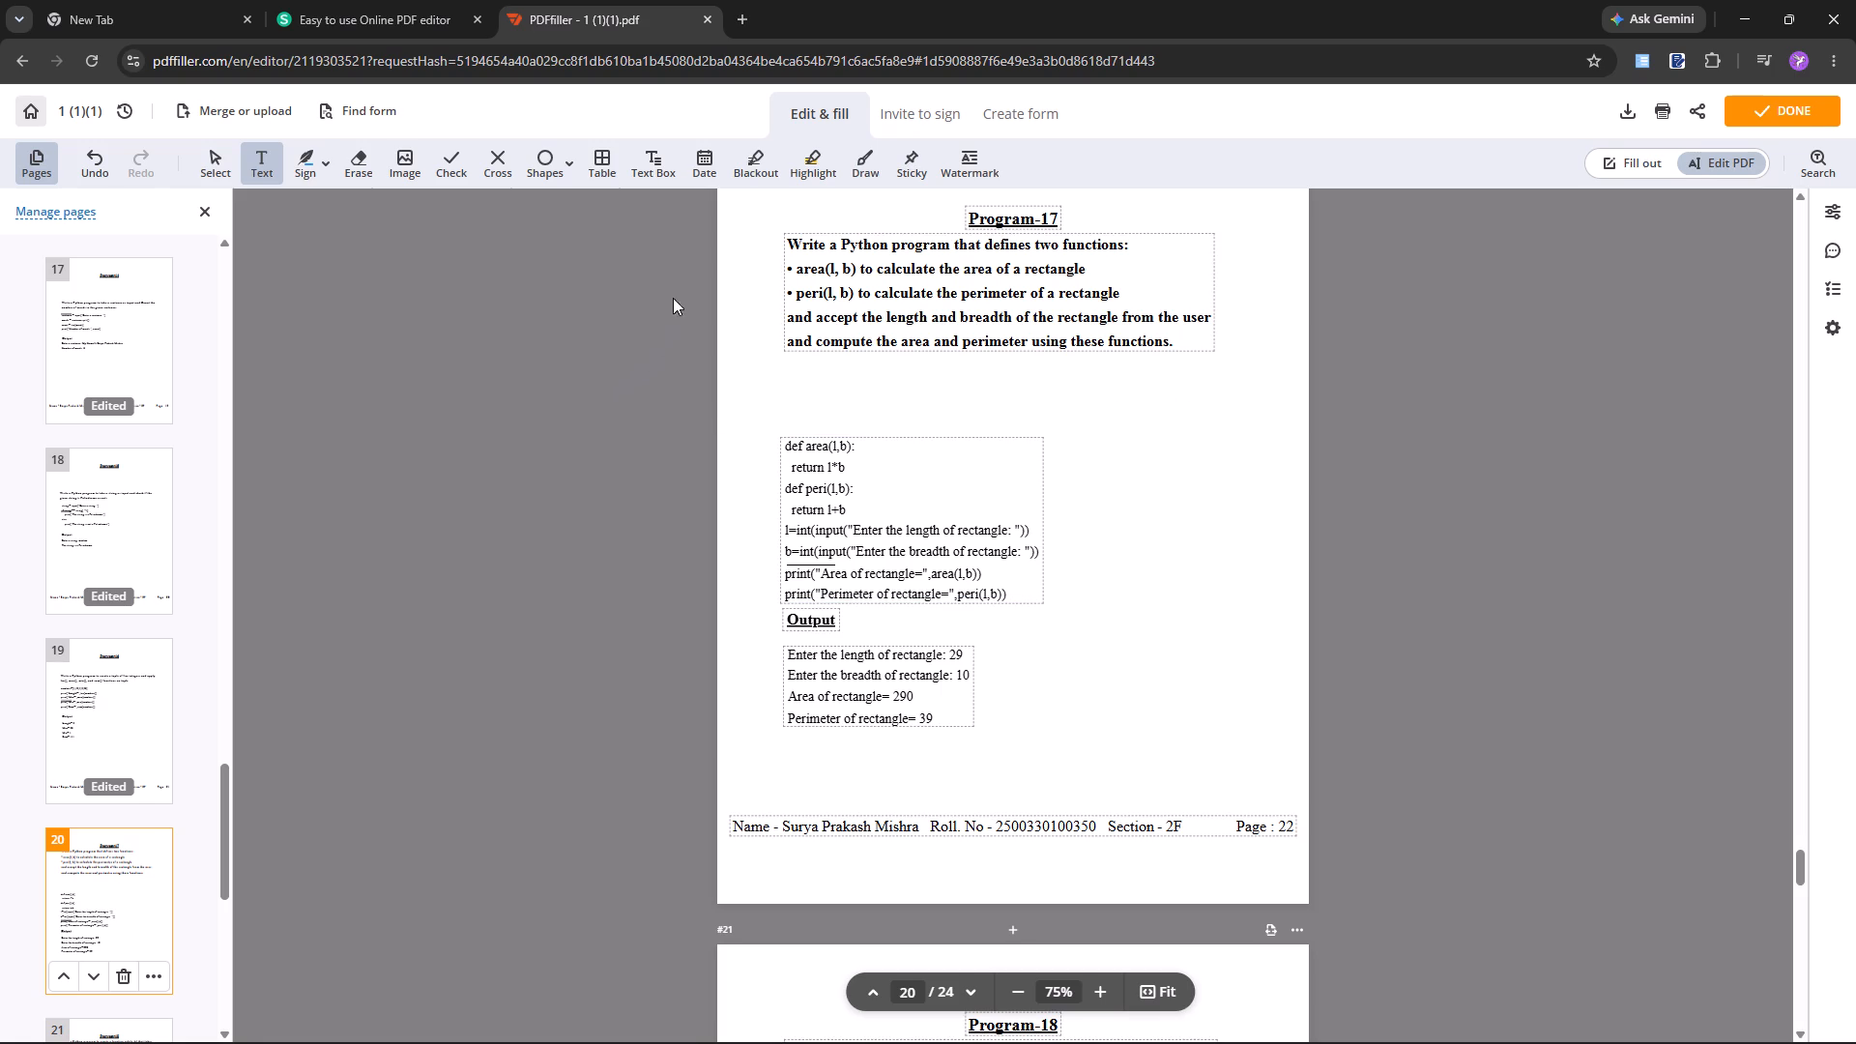
Move the five-line Program-17 question about the area and peri functions down to just above its code.
{"action": "left_click", "coordinate": [821, 270]}
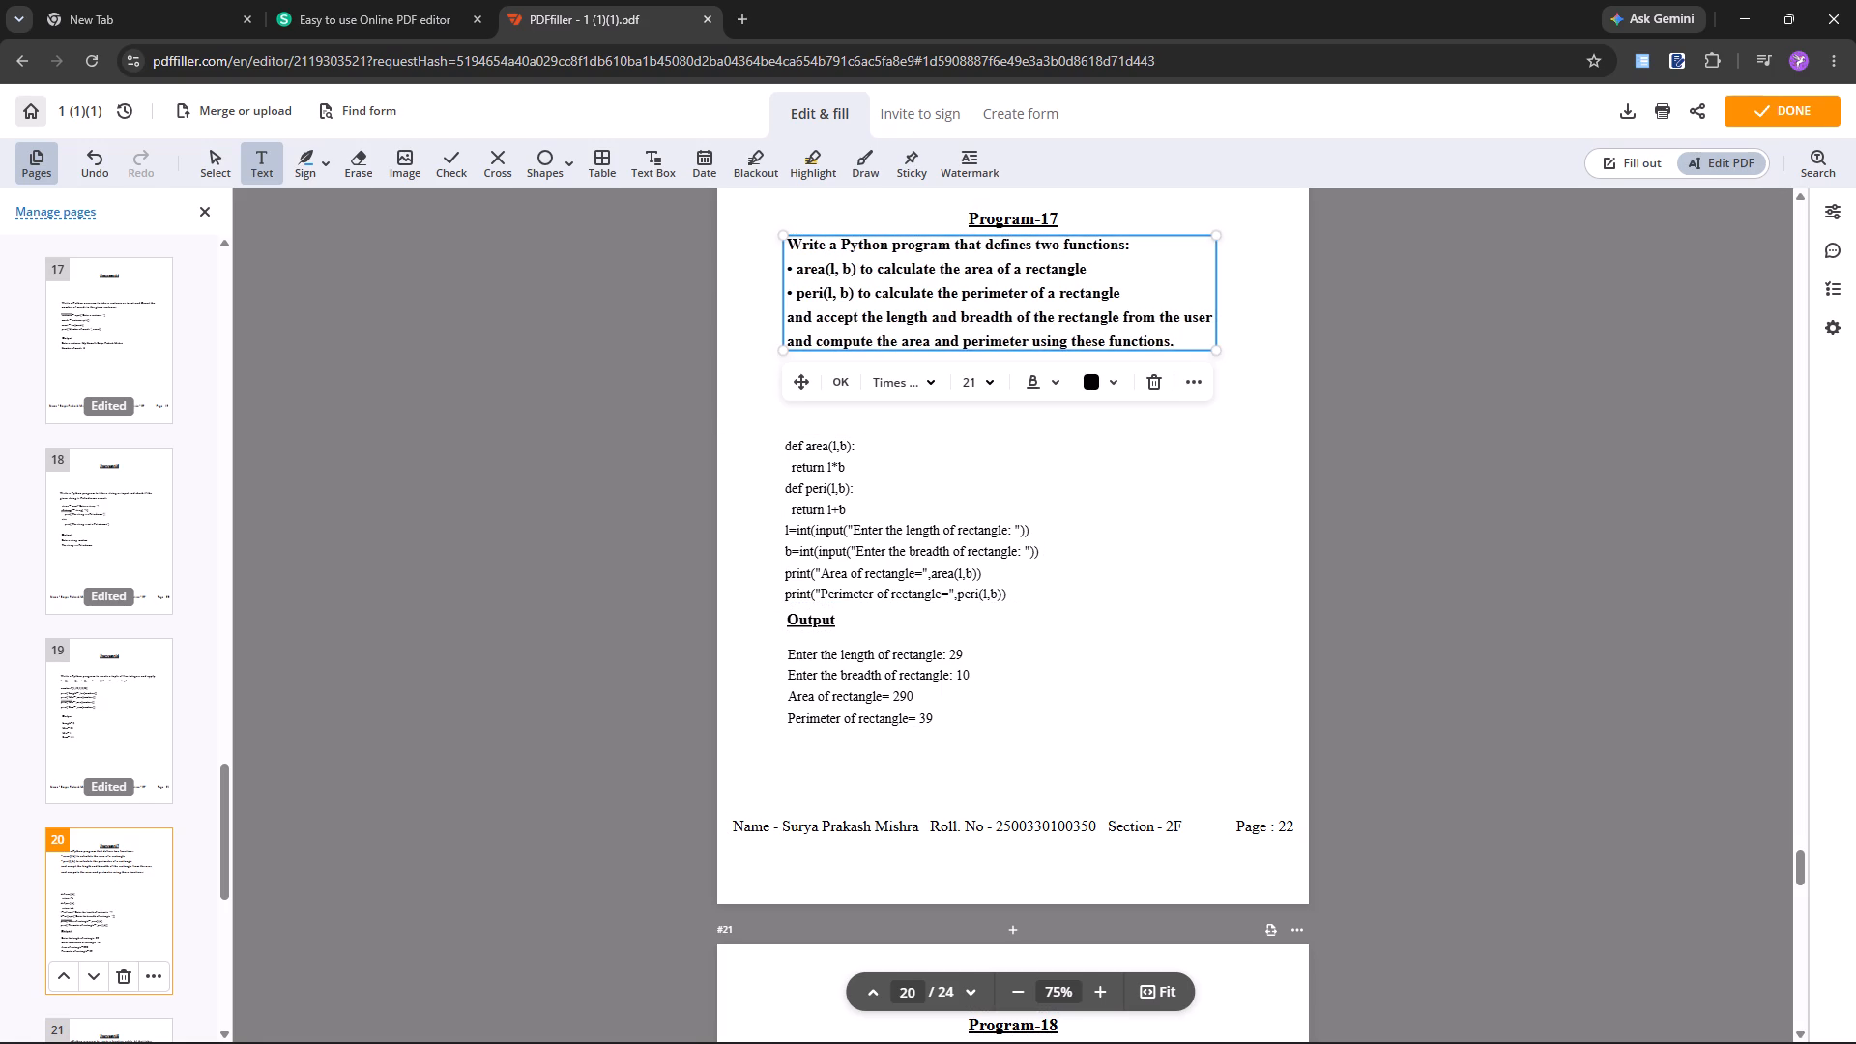
{"action": "left_click_drag", "start_coordinate": [811, 379], "coordinate": [806, 424]}
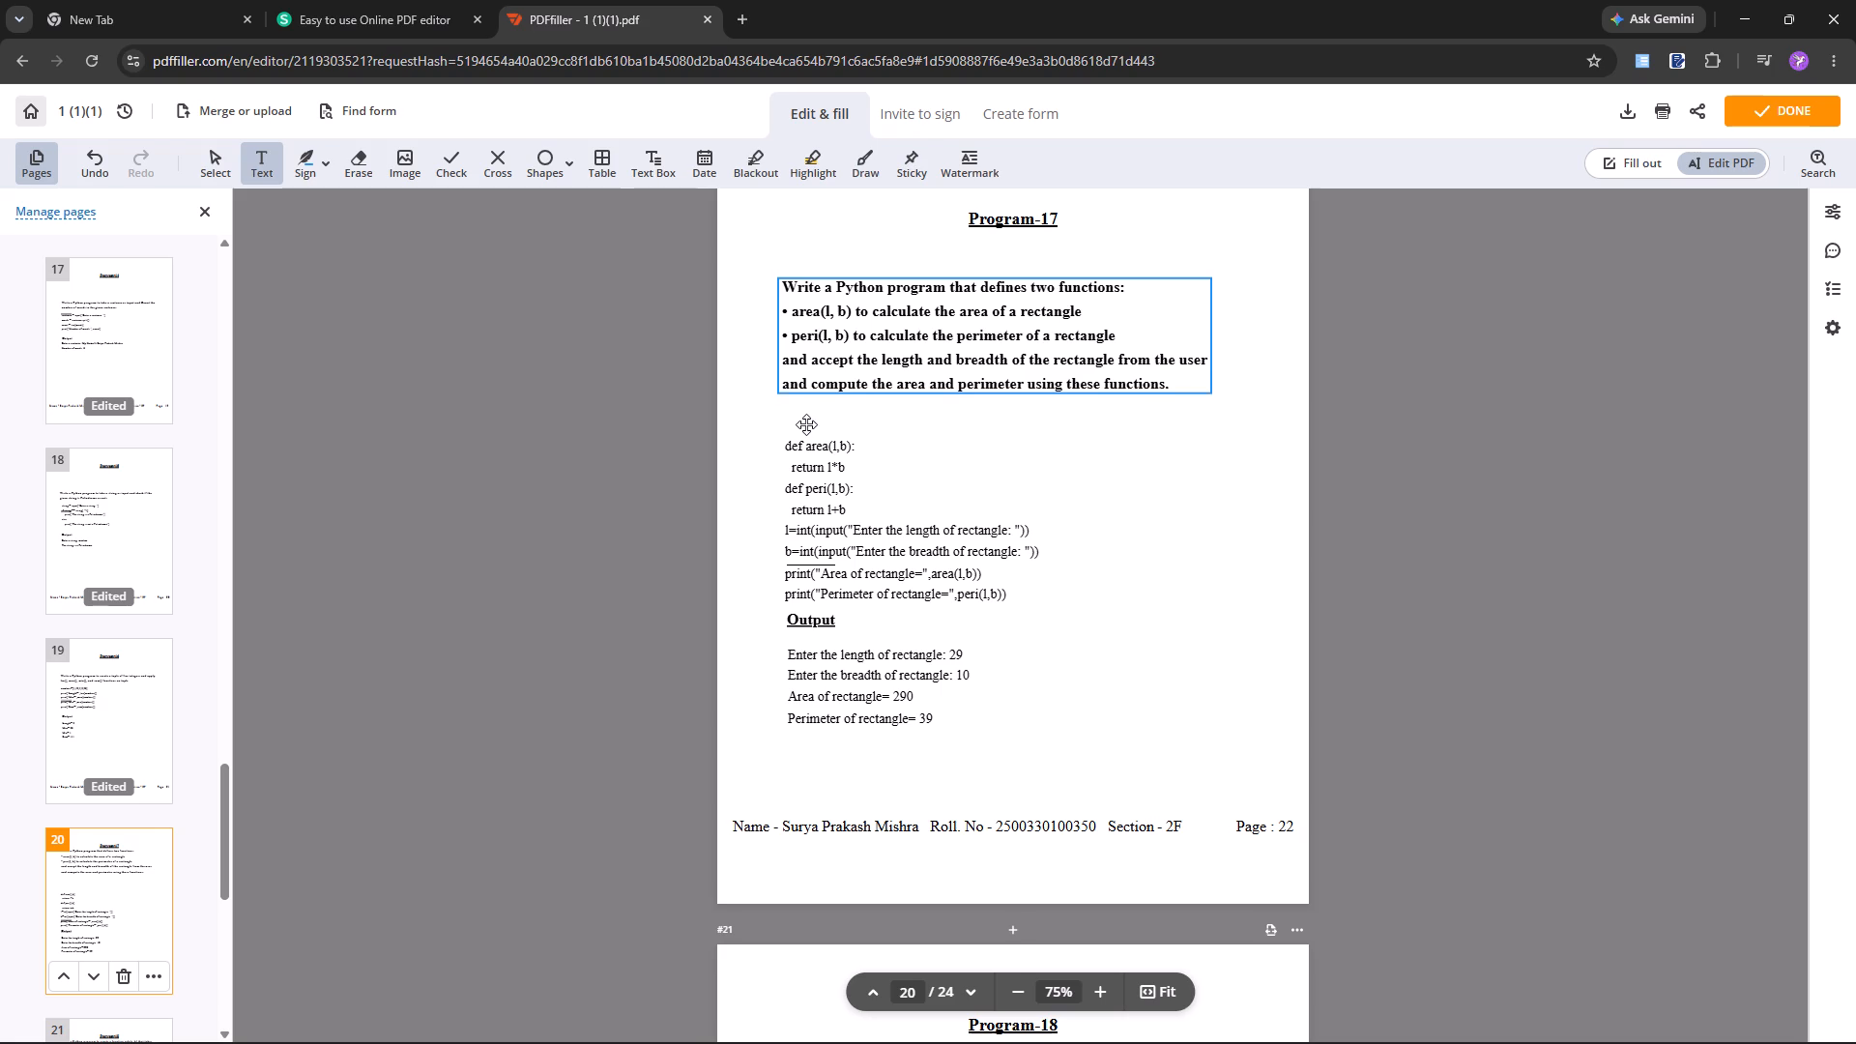
{"action": "left_click_drag", "start_coordinate": [806, 424], "coordinate": [803, 448]}
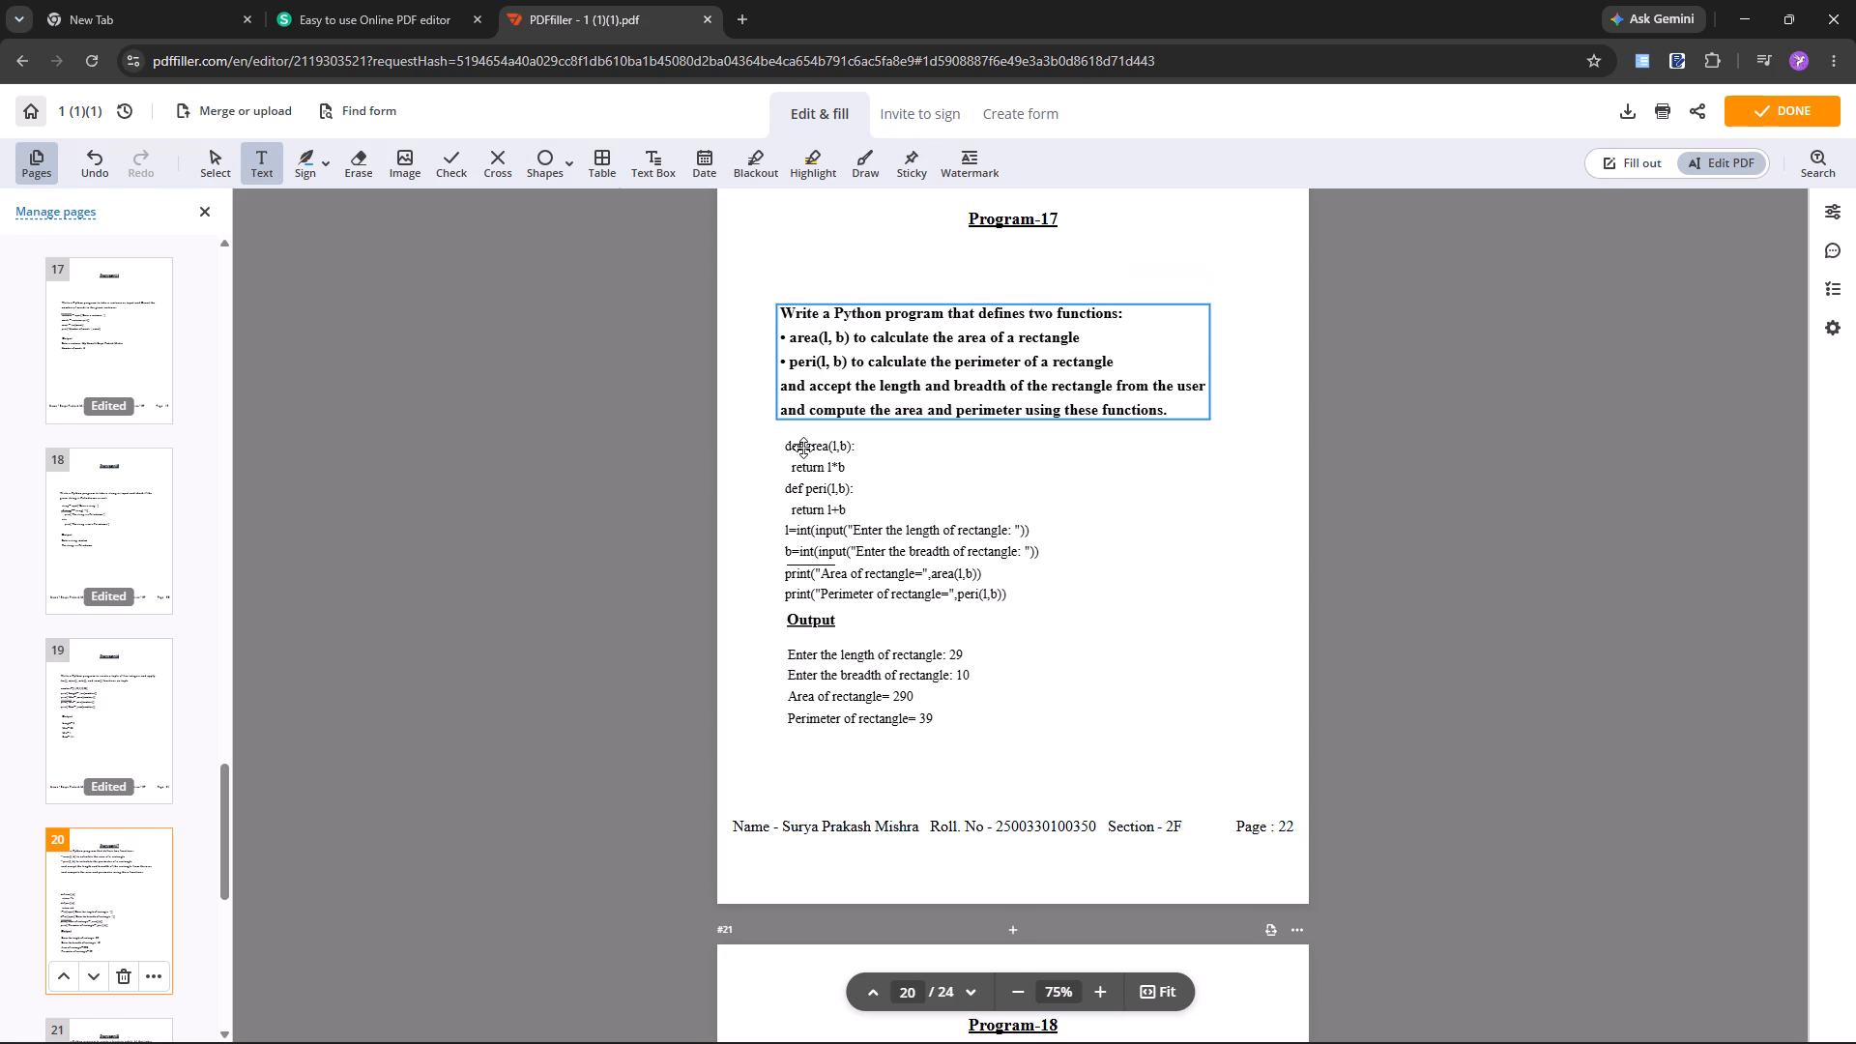
{"action": "left_click_drag", "start_coordinate": [803, 448], "coordinate": [806, 448]}
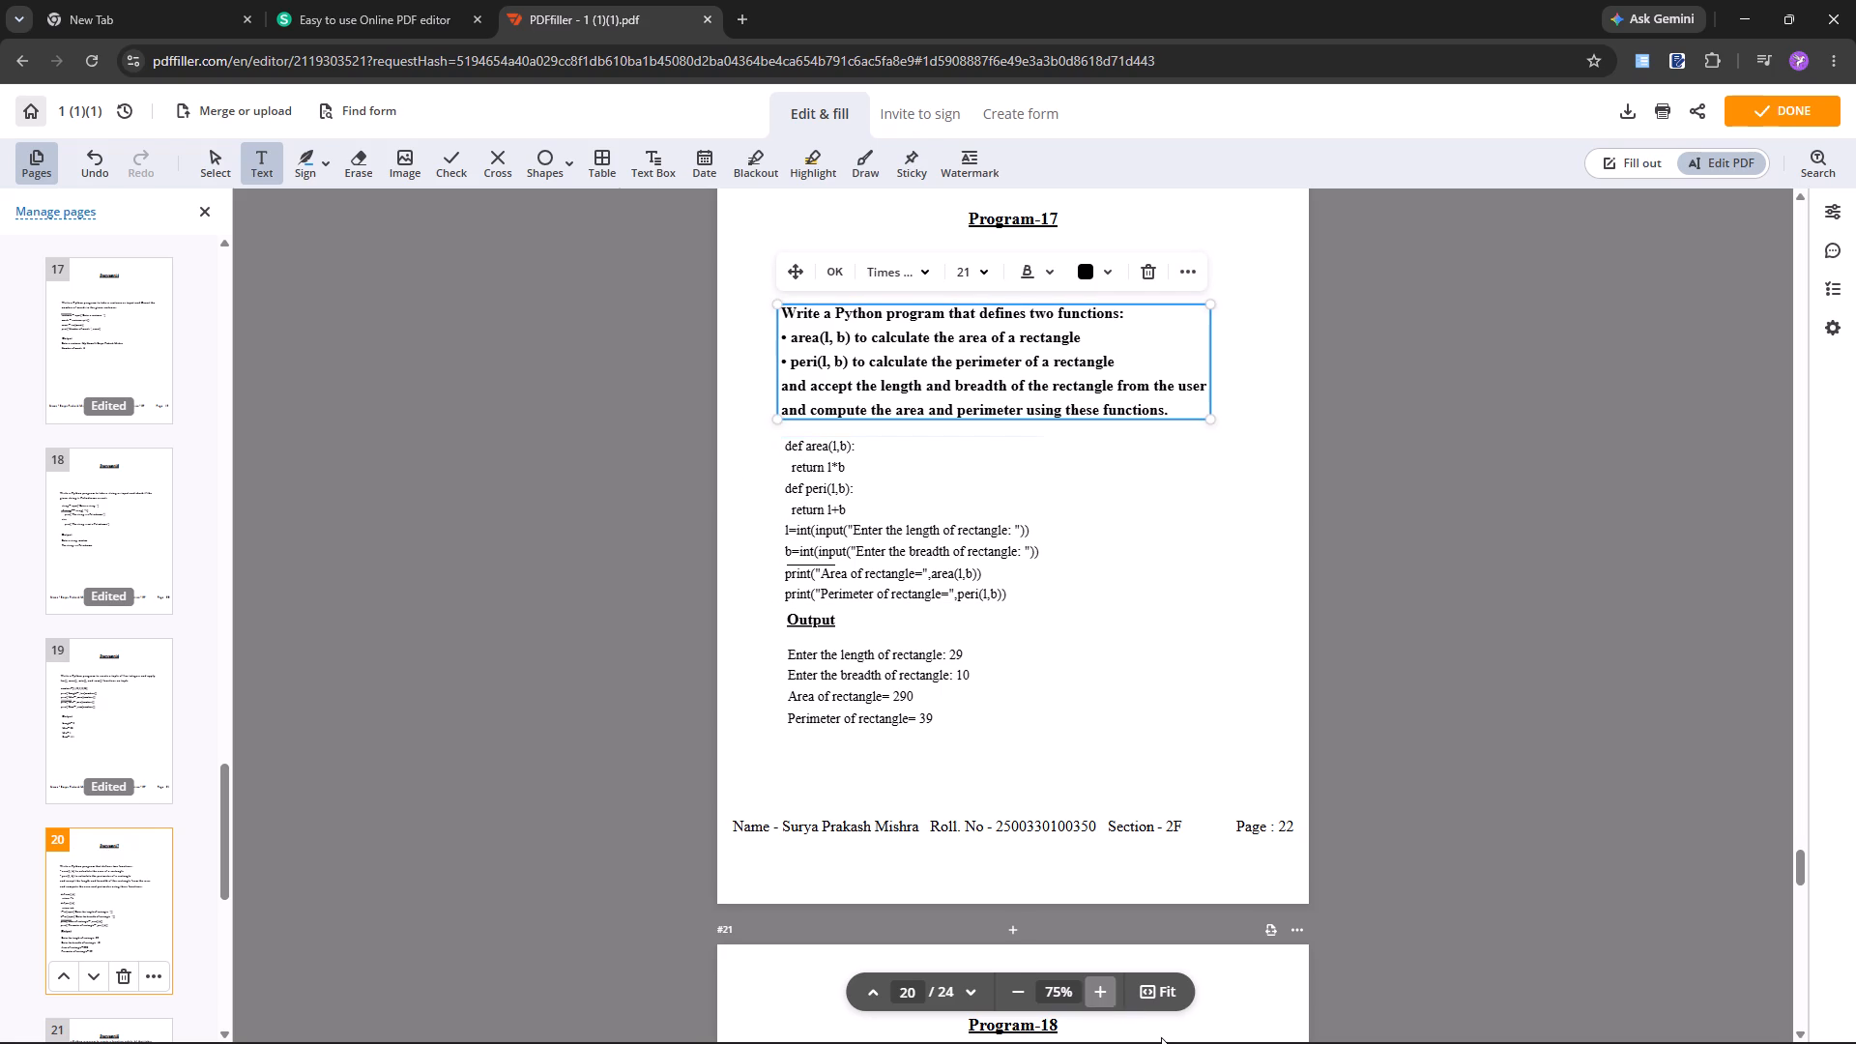
Erase the leftover underline between the b=int(input( and print("Area of rectangle=" lines in the Program-17 code, without covering the code.
{"action": "triple_click", "coordinate": [1098, 1004]}
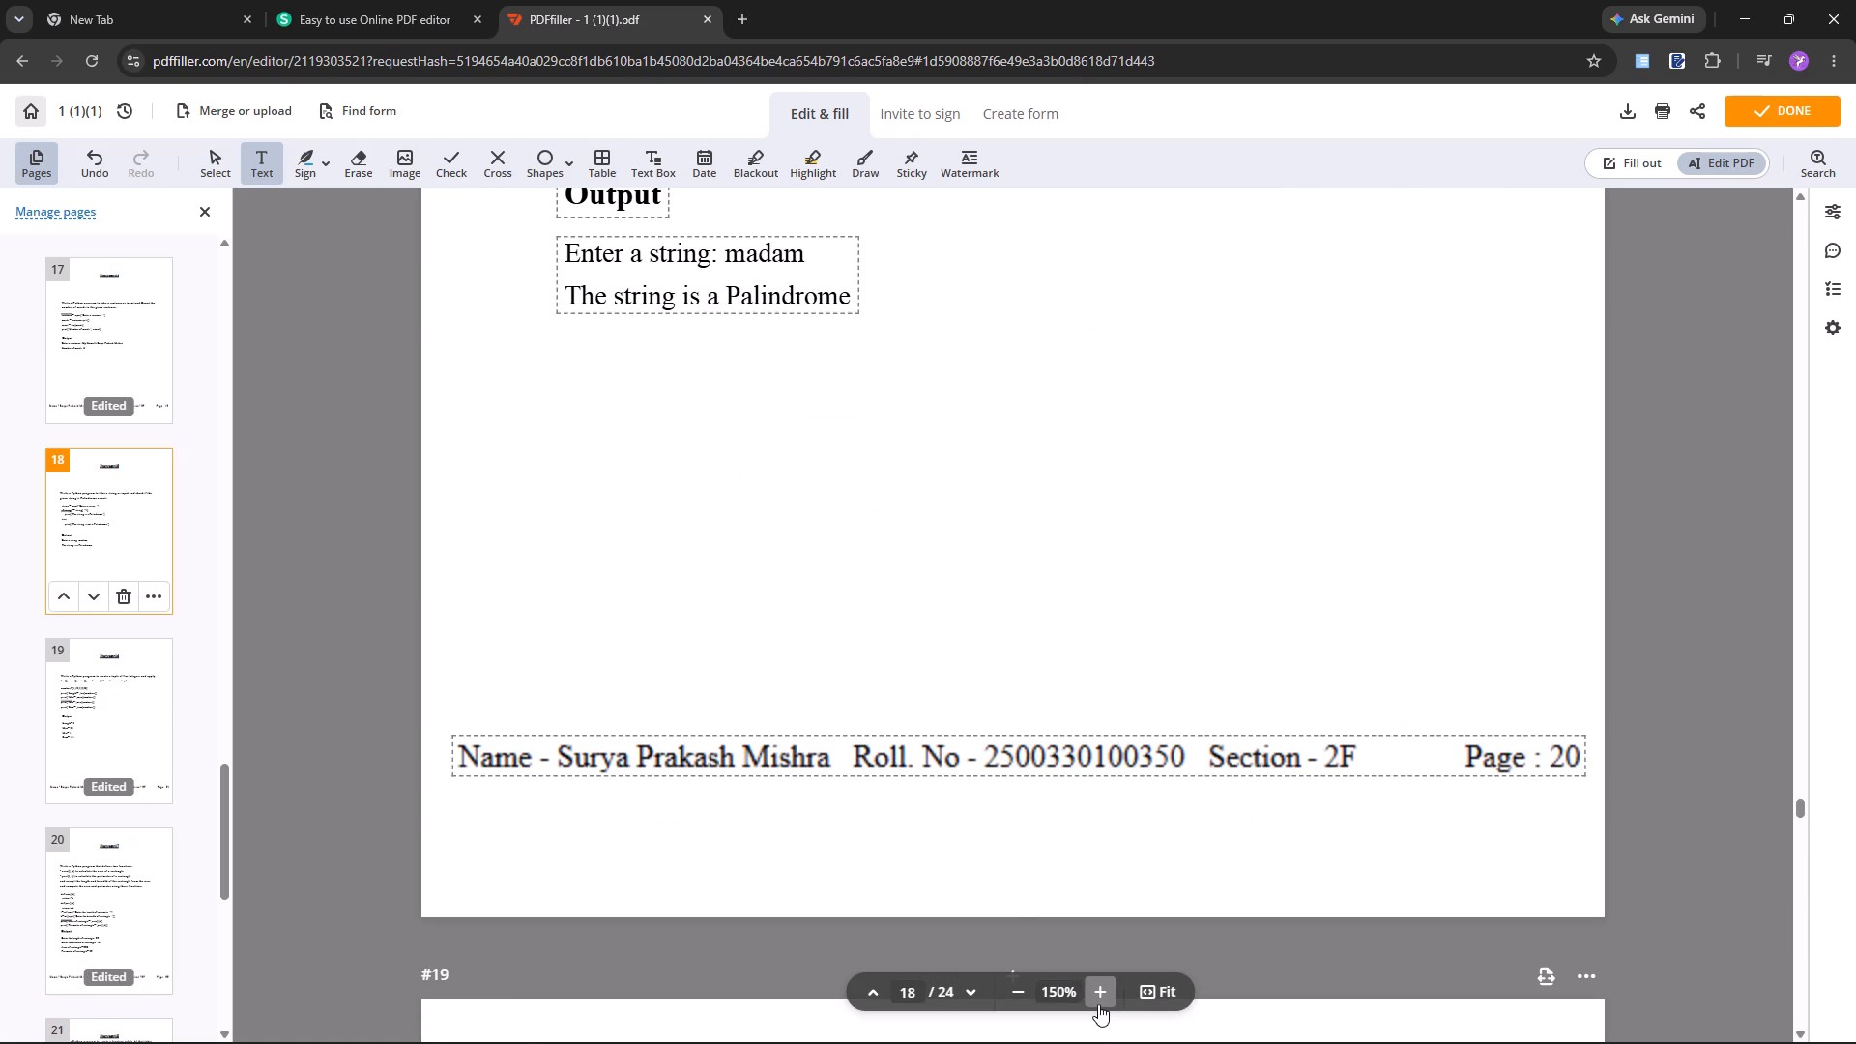
{"action": "scroll", "coordinate": [709, 630], "scroll_direction": "up", "scroll_amount": 5}
{"action": "scroll", "coordinate": [709, 626], "scroll_direction": "down", "scroll_amount": 9}
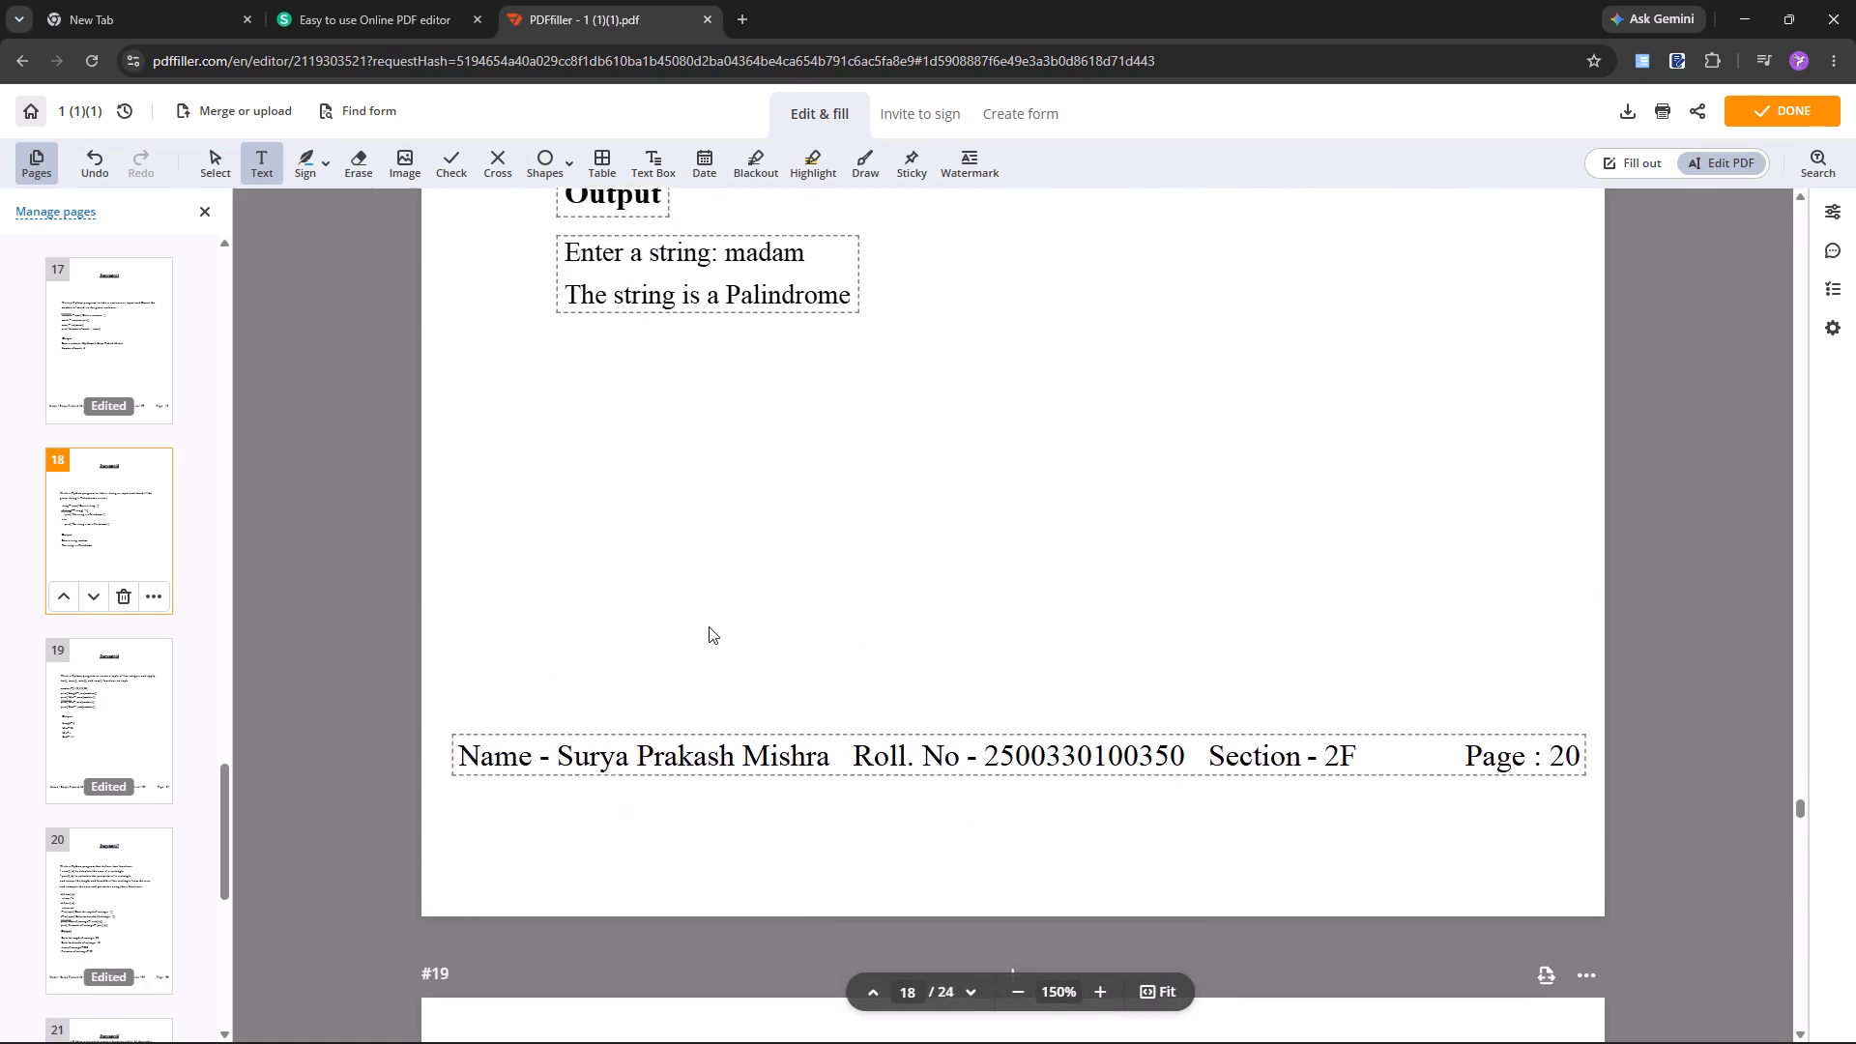
{"action": "scroll", "coordinate": [709, 626], "scroll_direction": "down", "scroll_amount": 13}
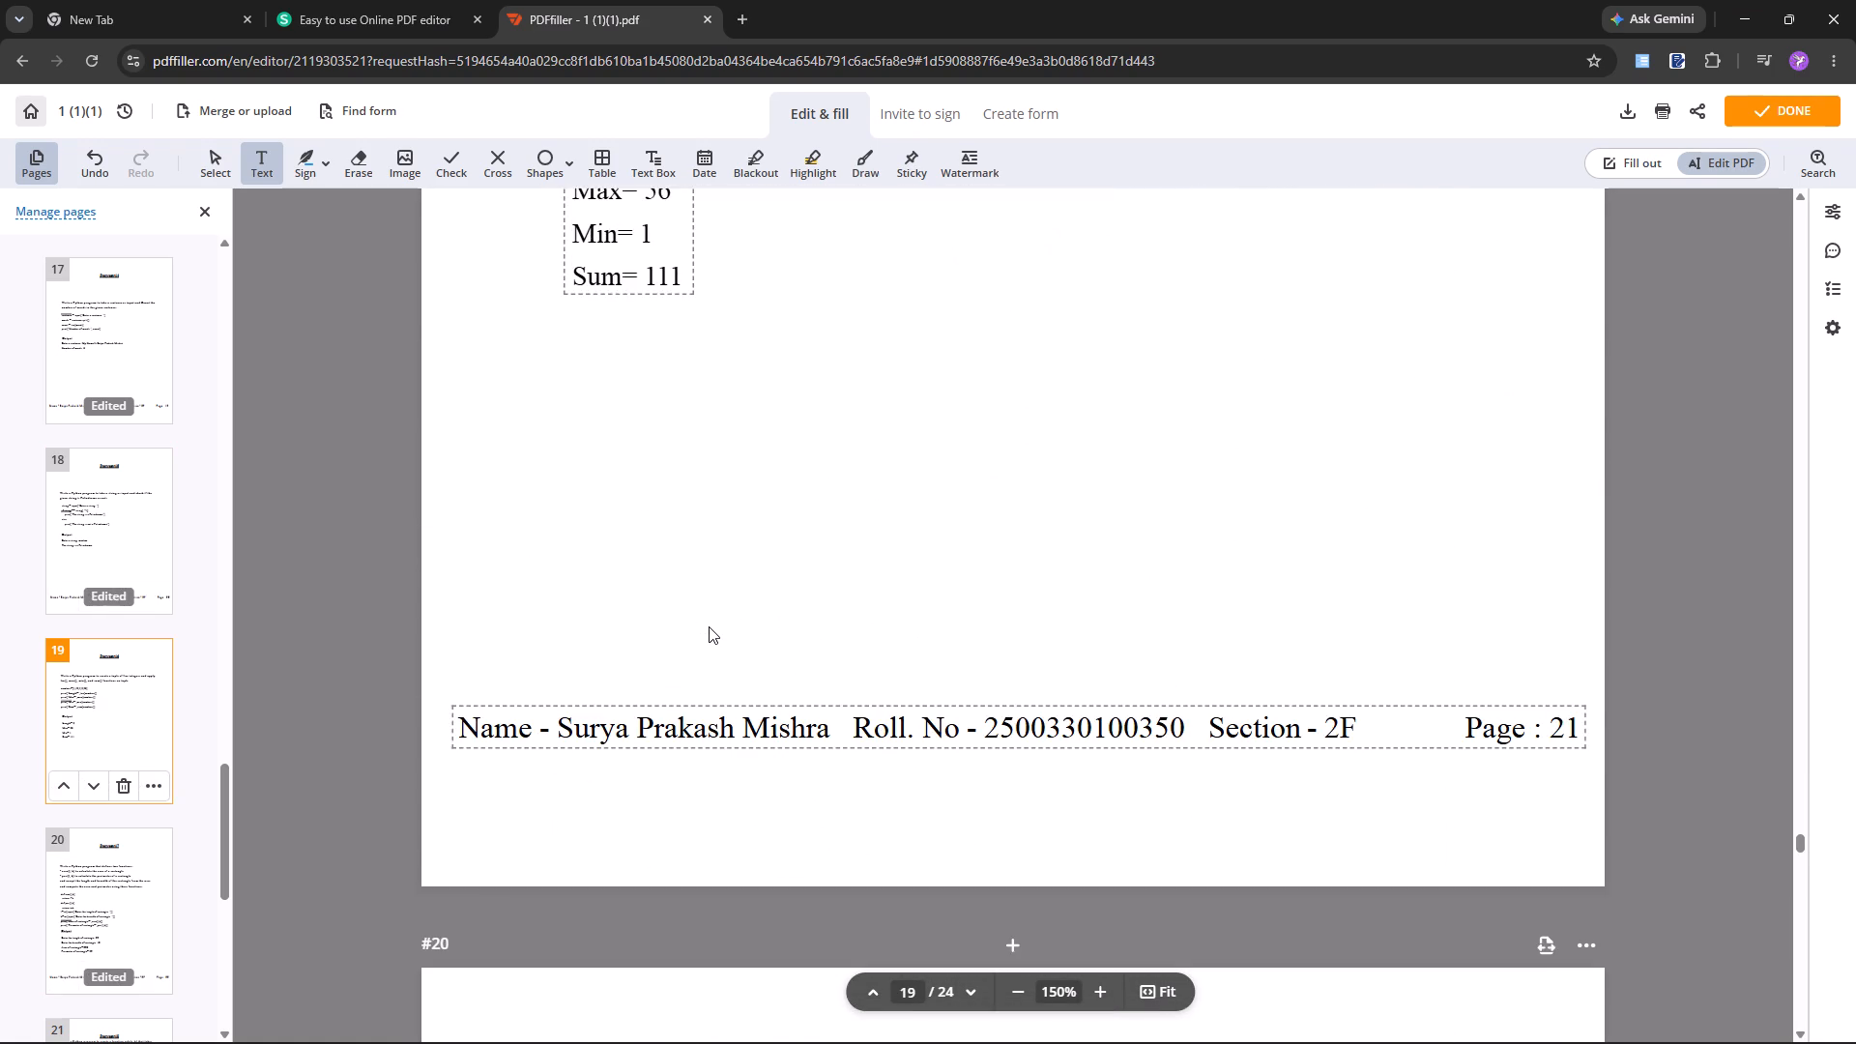
{"action": "scroll", "coordinate": [709, 626], "scroll_direction": "down", "scroll_amount": 12}
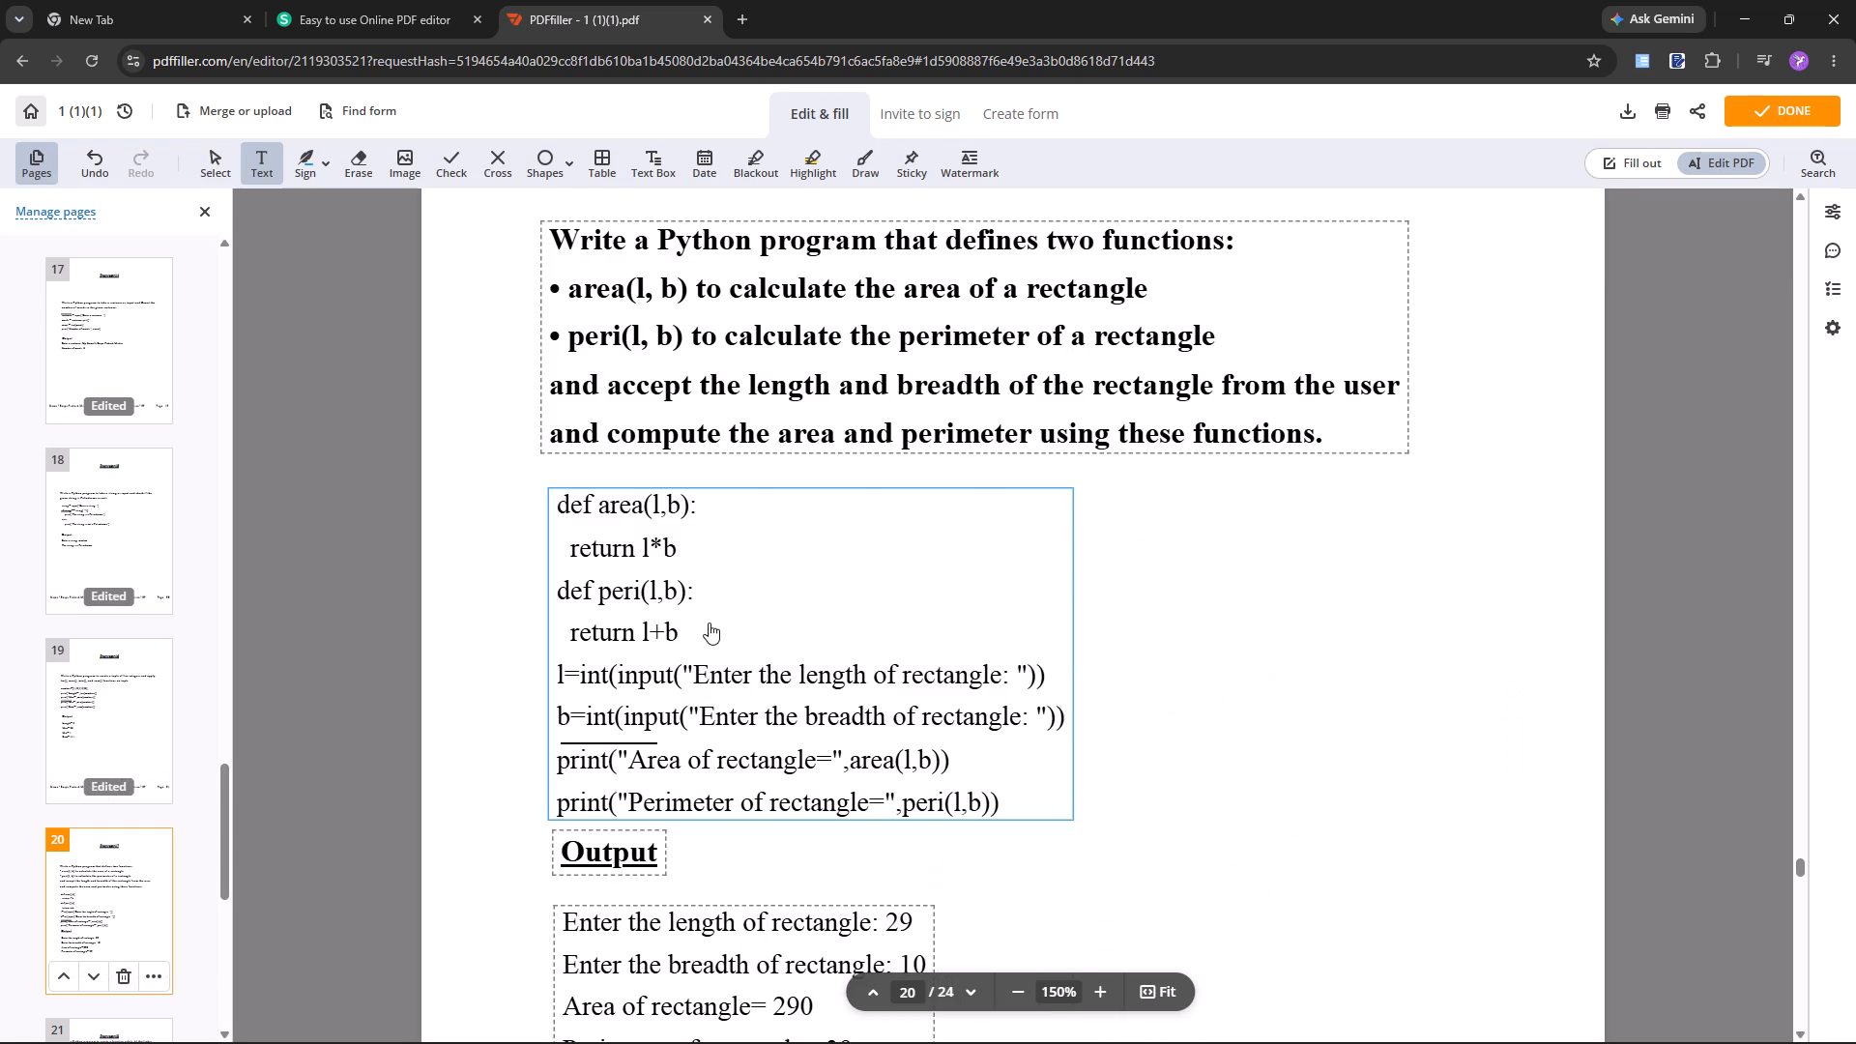
{"action": "left_click", "coordinate": [362, 153]}
{"action": "left_click", "coordinate": [391, 200]}
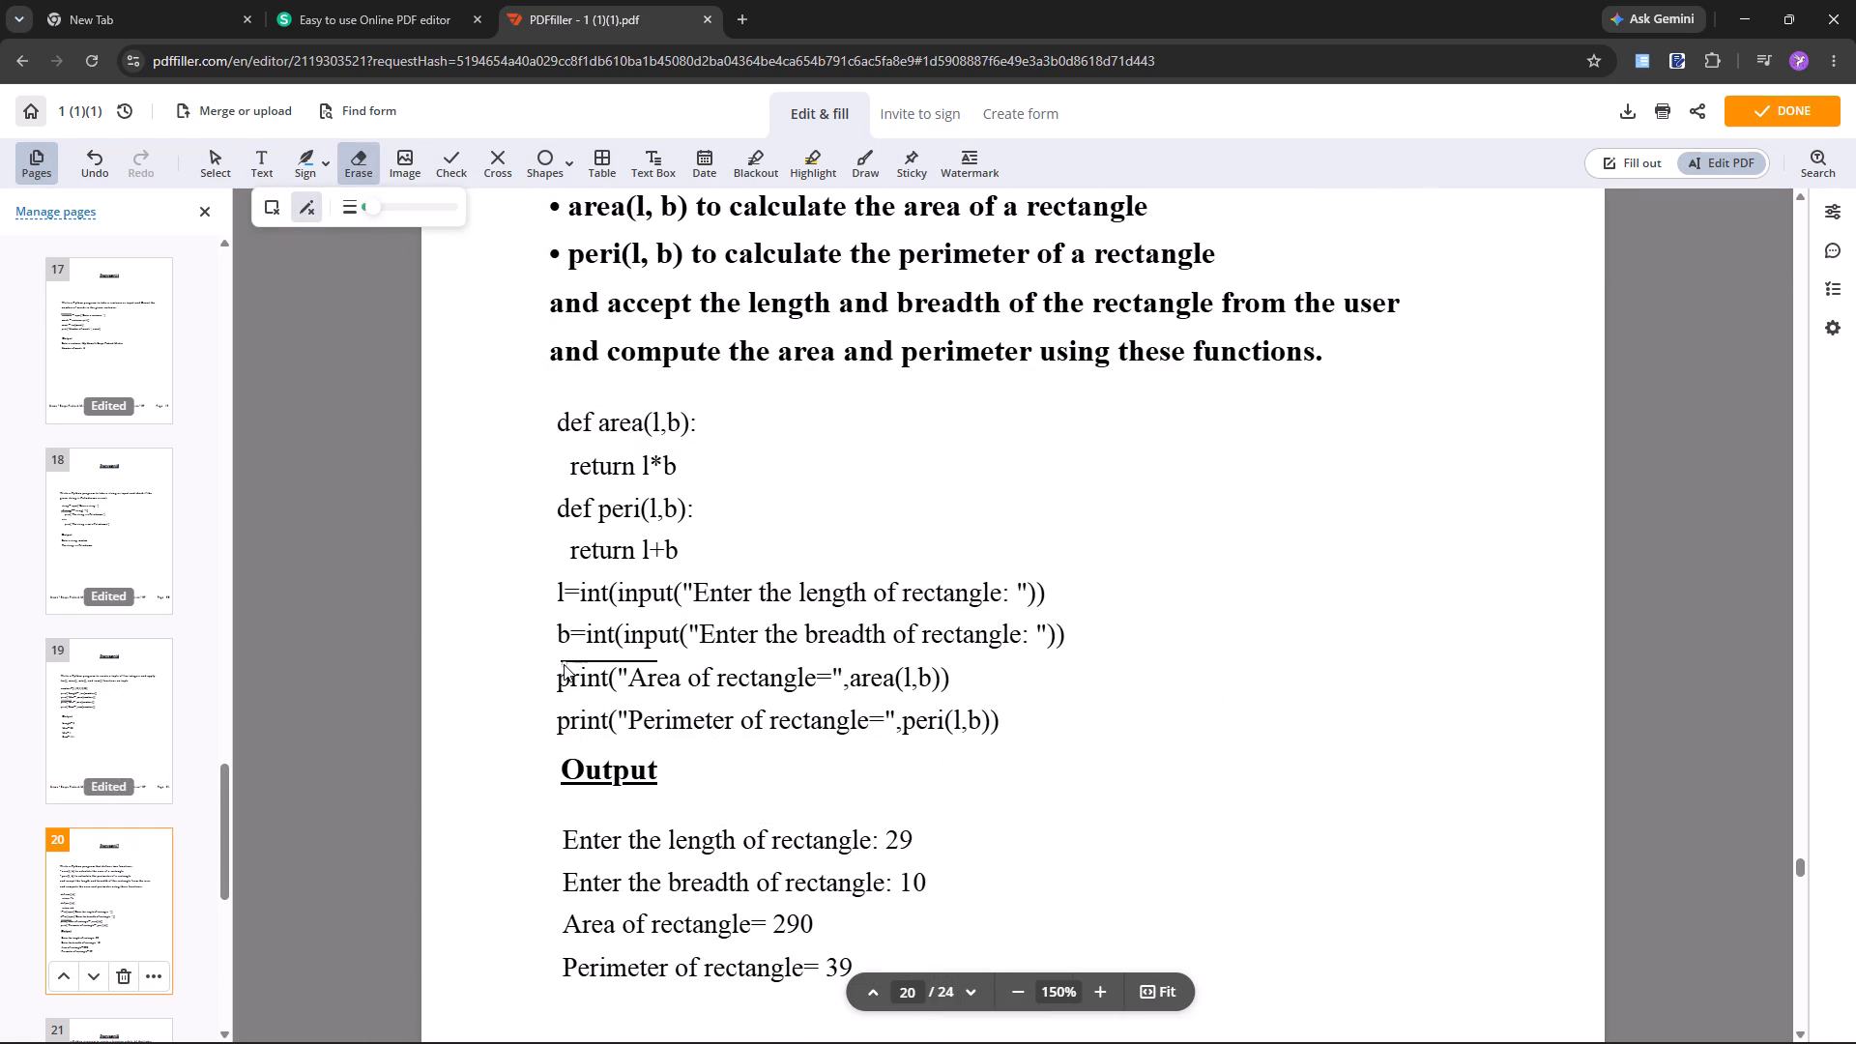
{"action": "left_click_drag", "start_coordinate": [560, 660], "coordinate": [608, 674]}
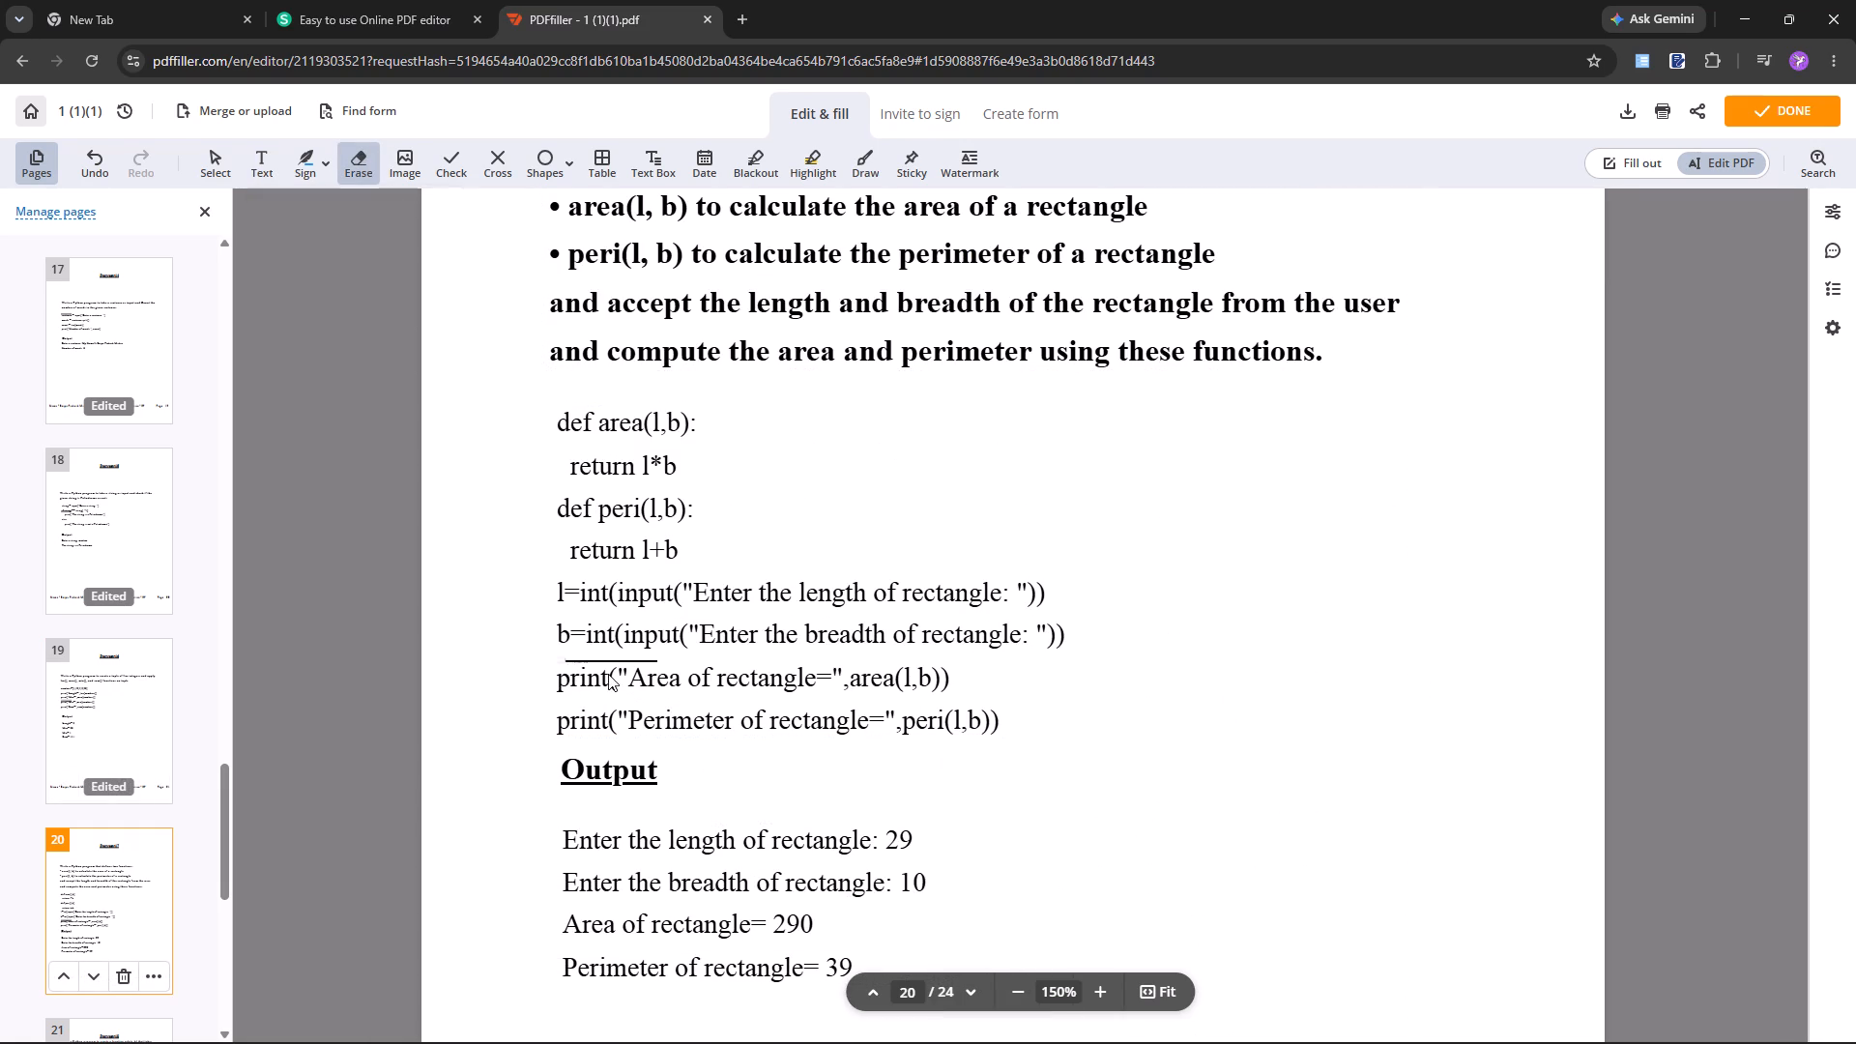
{"action": "left_click_drag", "start_coordinate": [608, 674], "coordinate": [665, 660]}
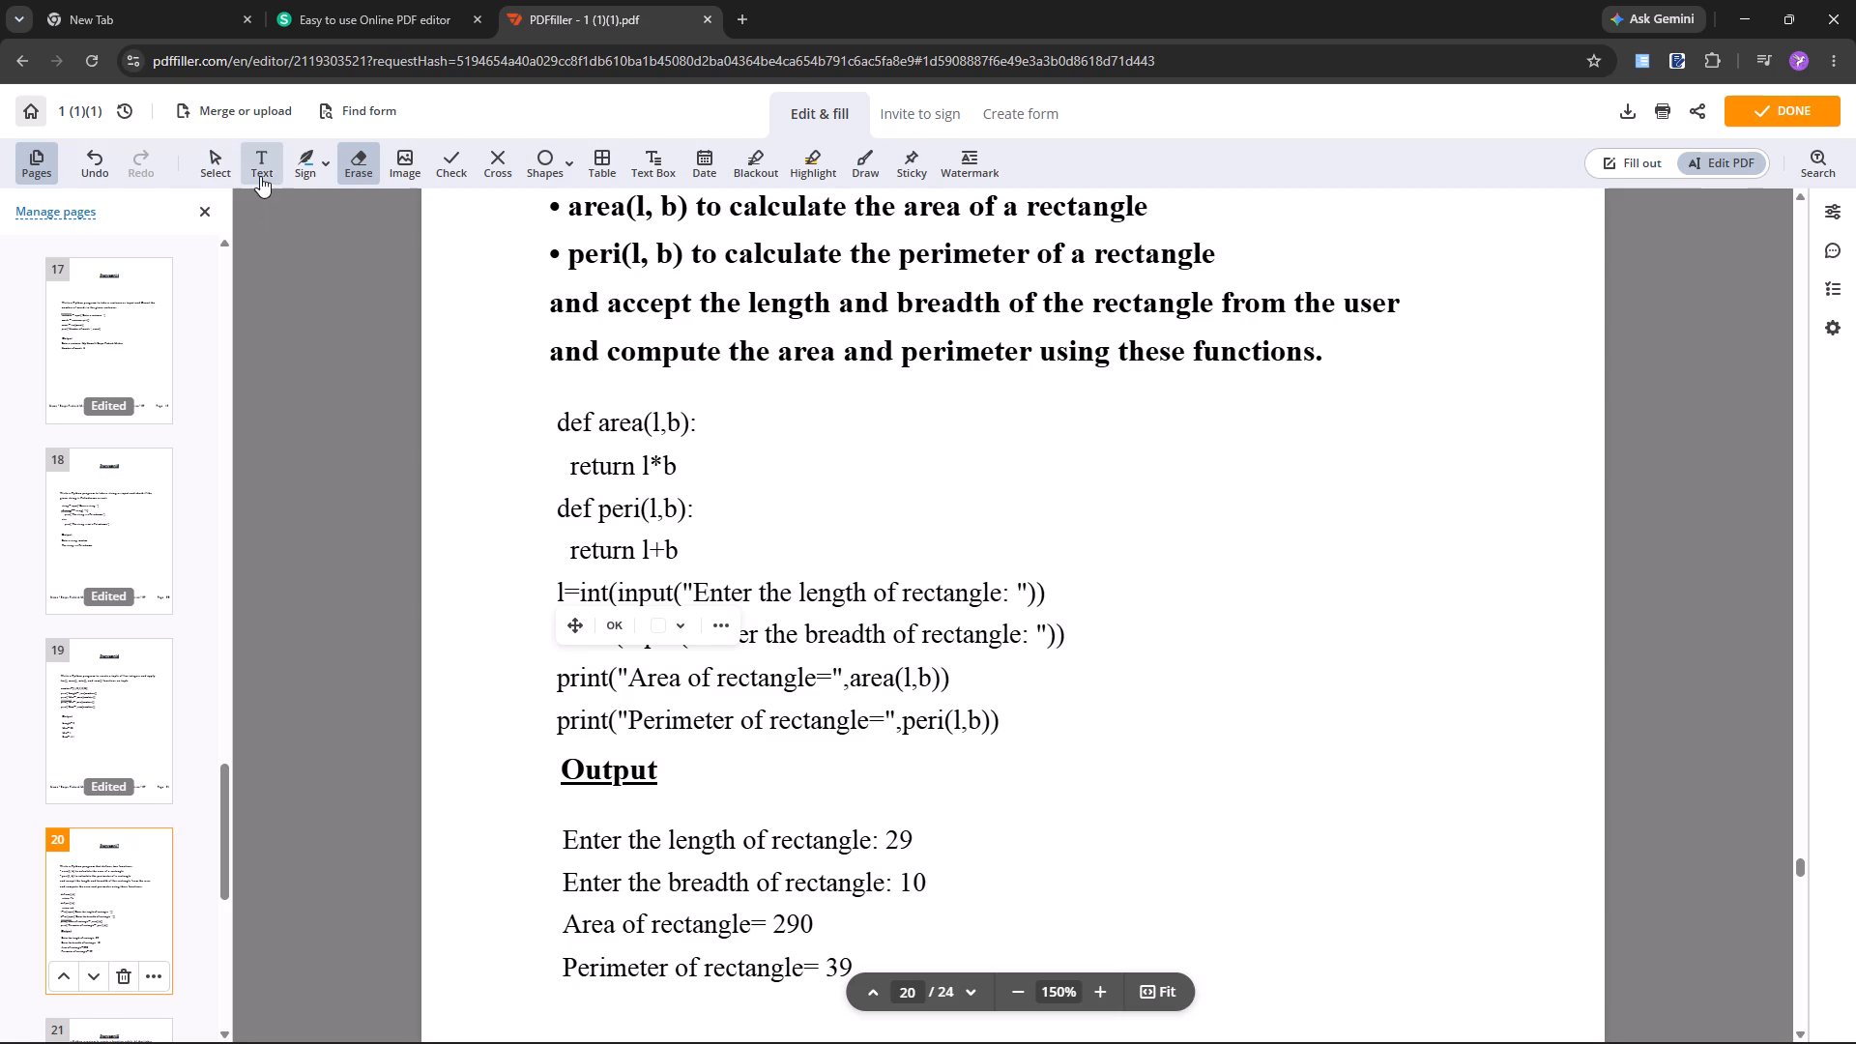
{"action": "left_click", "coordinate": [260, 173]}
{"action": "triple_click", "coordinate": [1017, 993]}
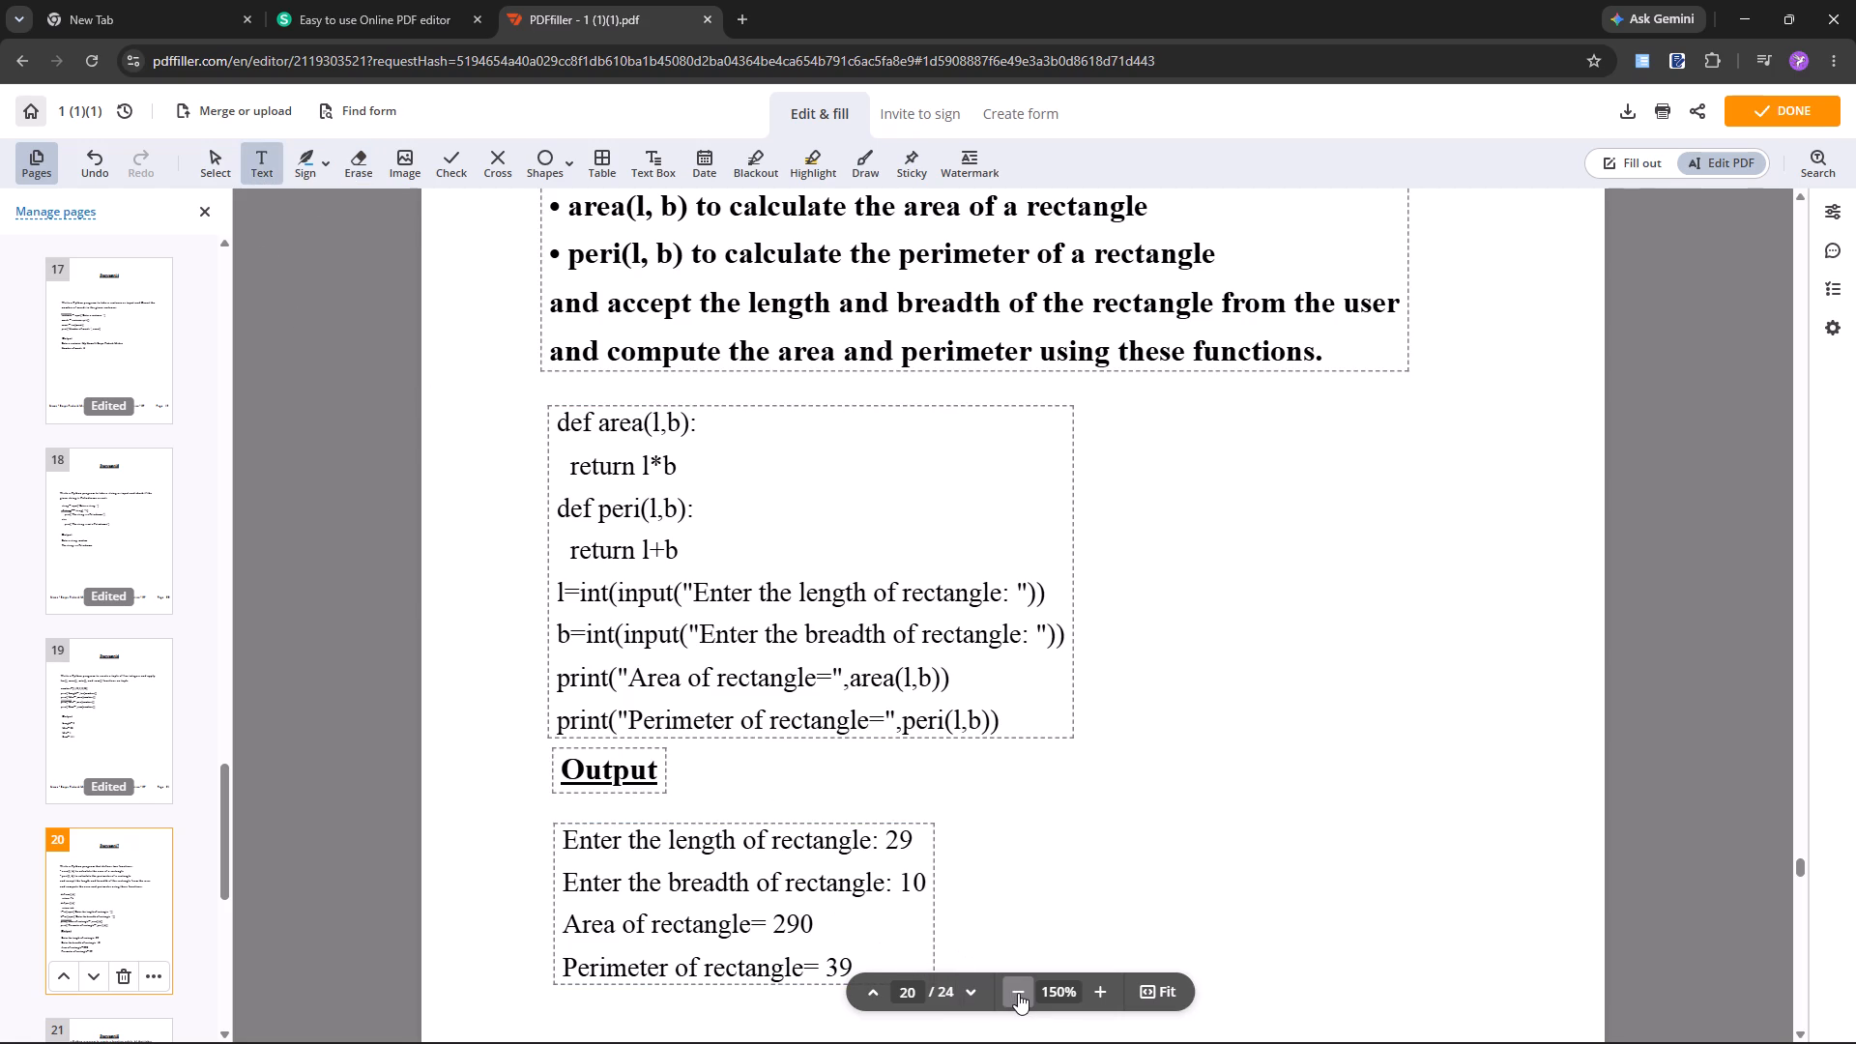
{"action": "left_click", "coordinate": [441, 587]}
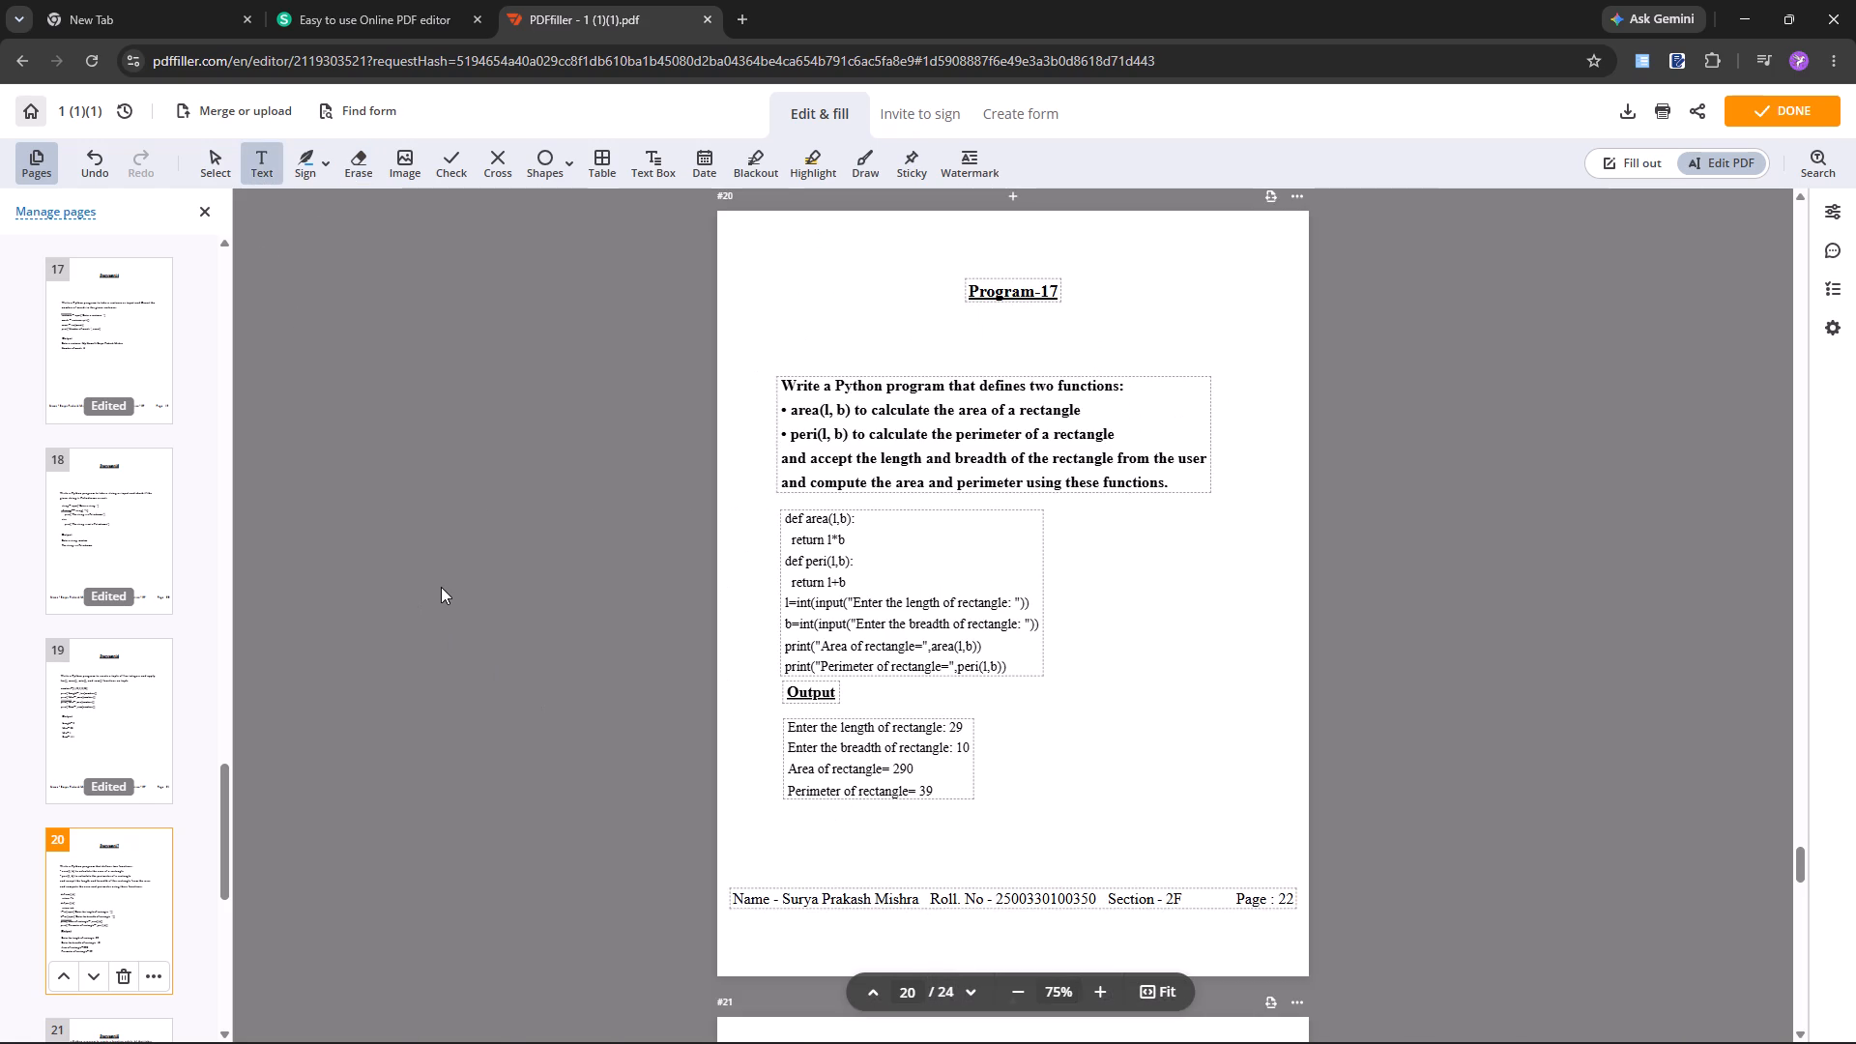
Move the three Program-18 output lines, Enter the Ist number20 through List= [25, 15, 100, 4.0], well down below the Output heading.
{"action": "scroll", "coordinate": [472, 474], "scroll_direction": "up", "scroll_amount": 4}
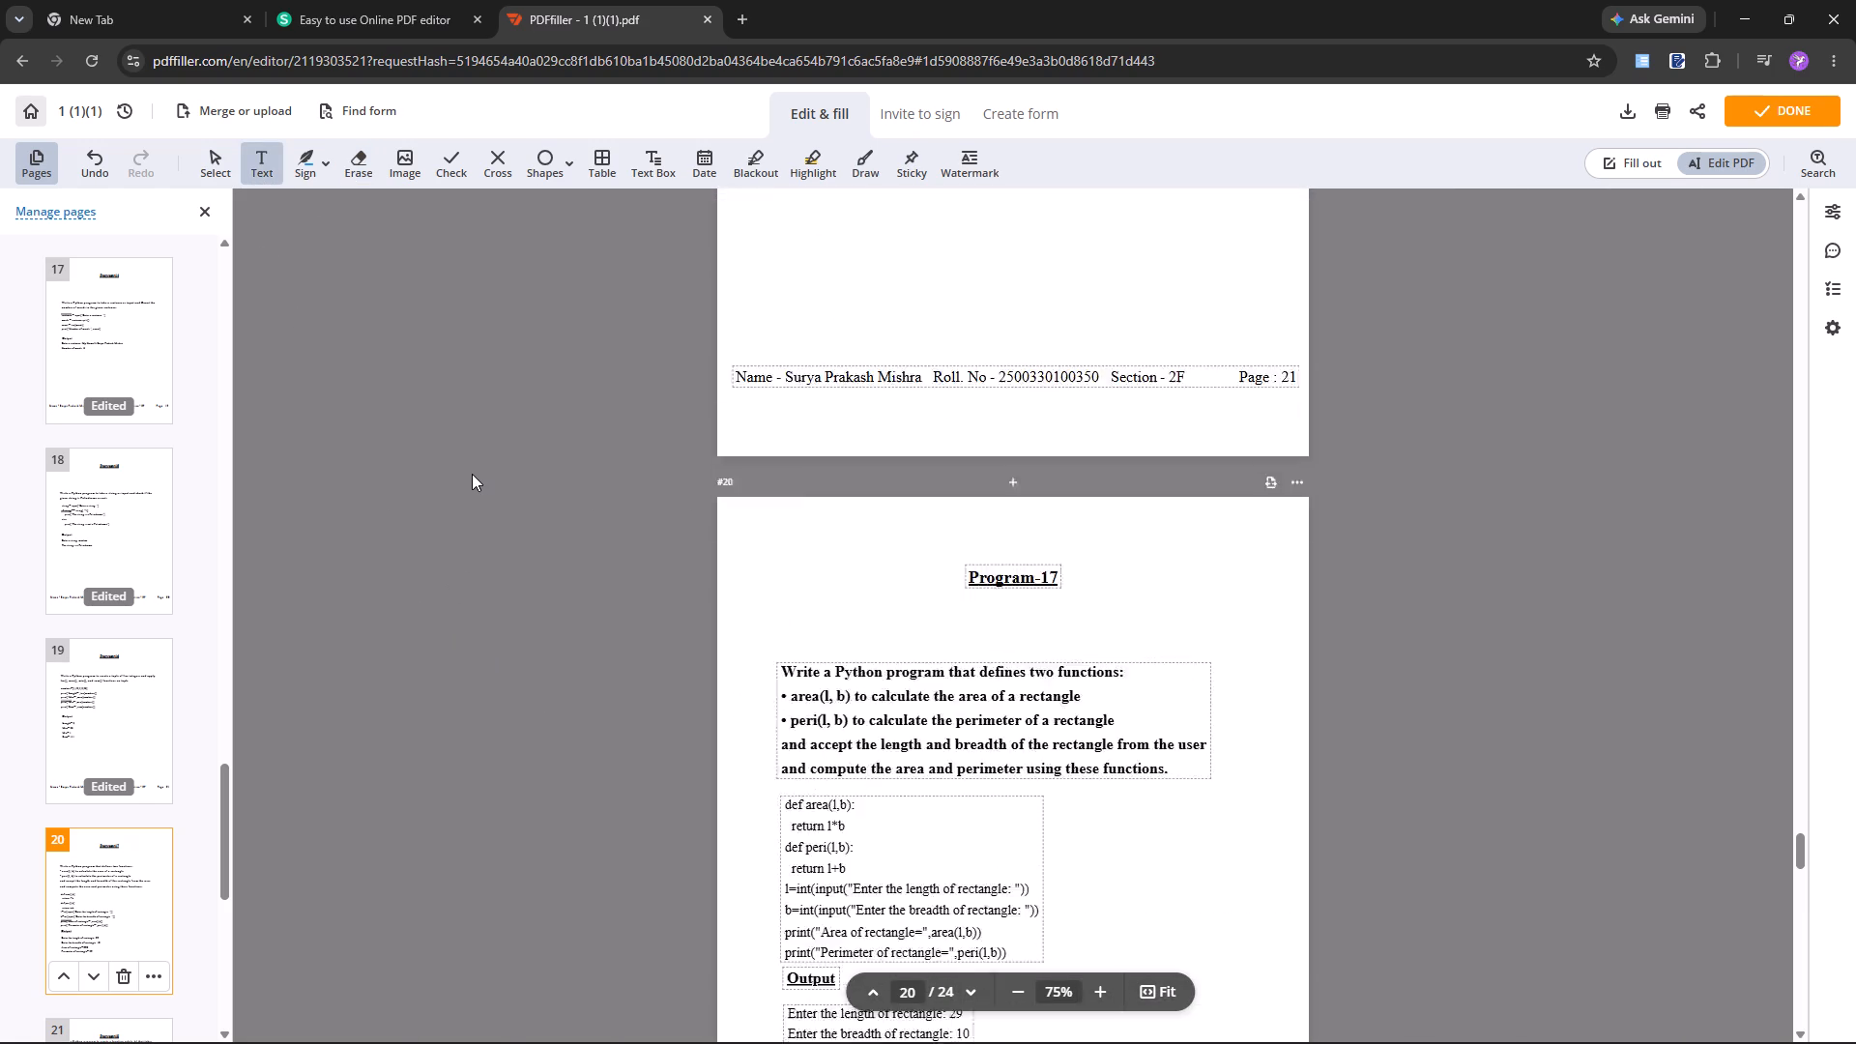
{"action": "scroll", "coordinate": [472, 474], "scroll_direction": "up", "scroll_amount": 4}
{"action": "scroll", "coordinate": [472, 474], "scroll_direction": "down", "scroll_amount": 7}
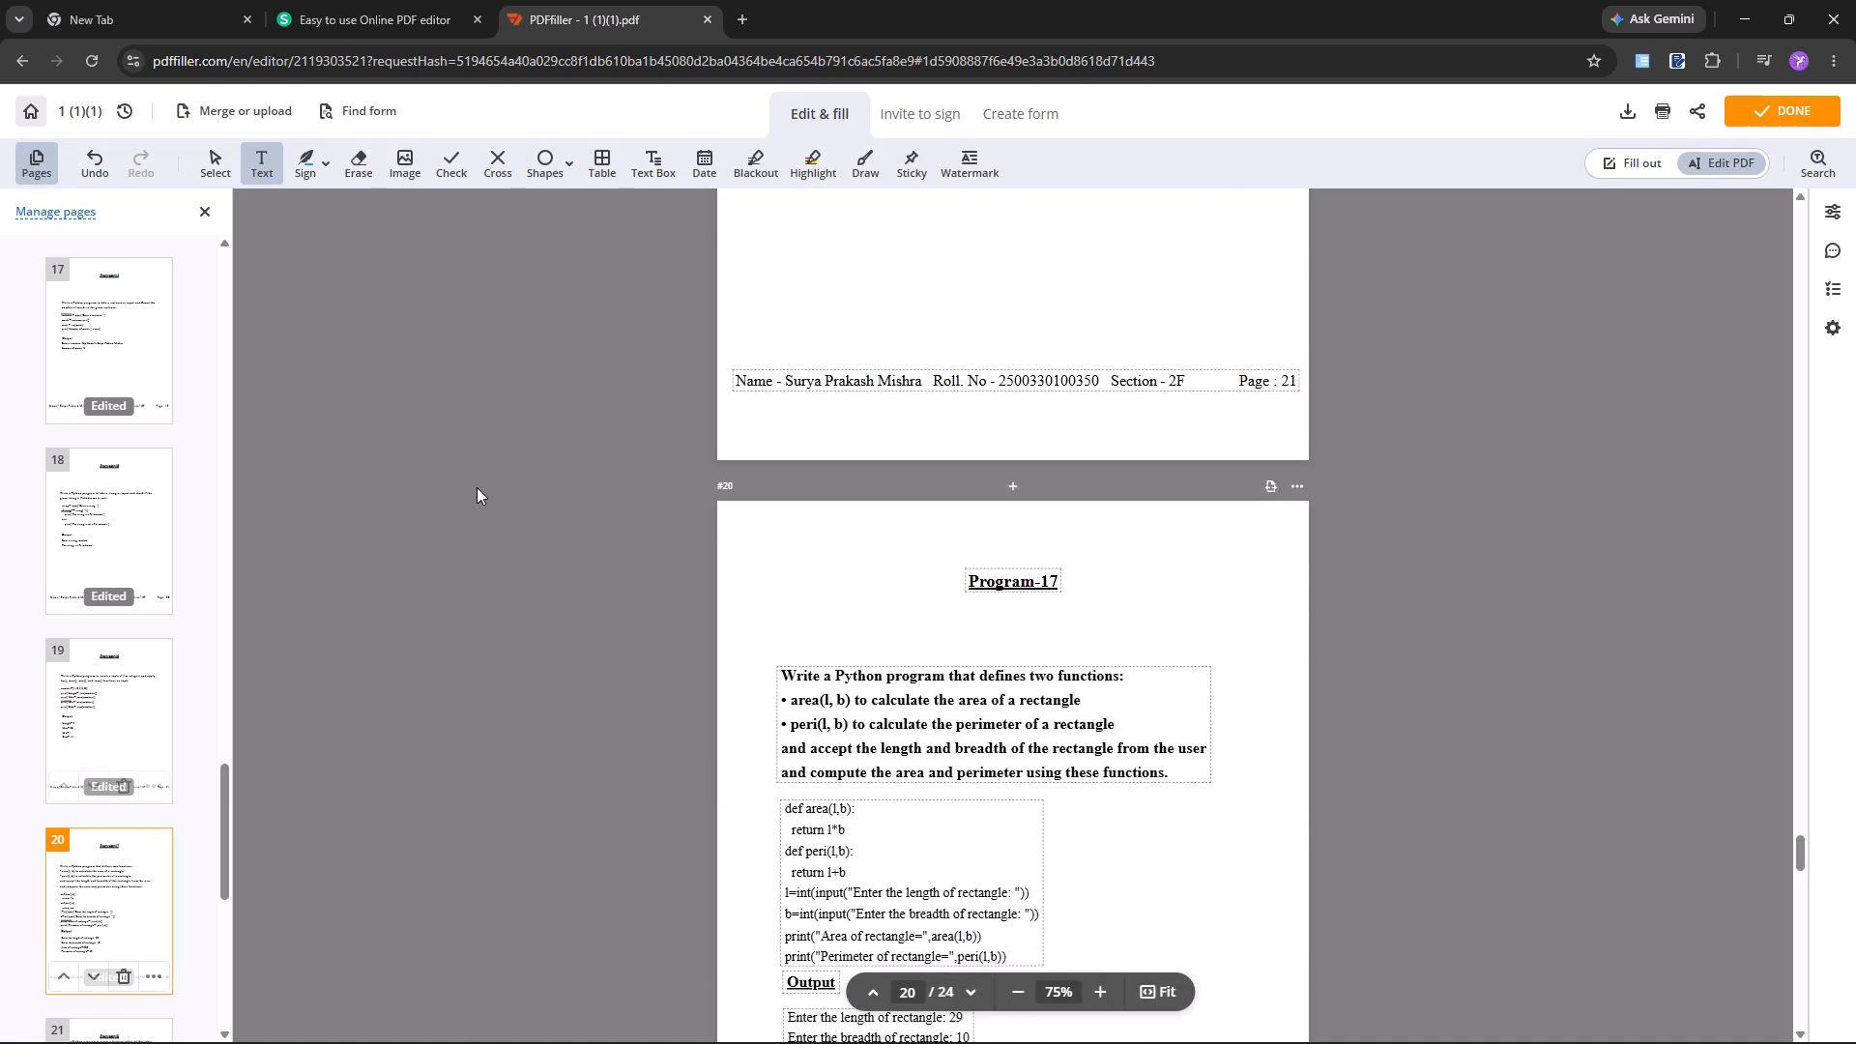
{"action": "scroll", "coordinate": [477, 487], "scroll_direction": "down", "scroll_amount": 9}
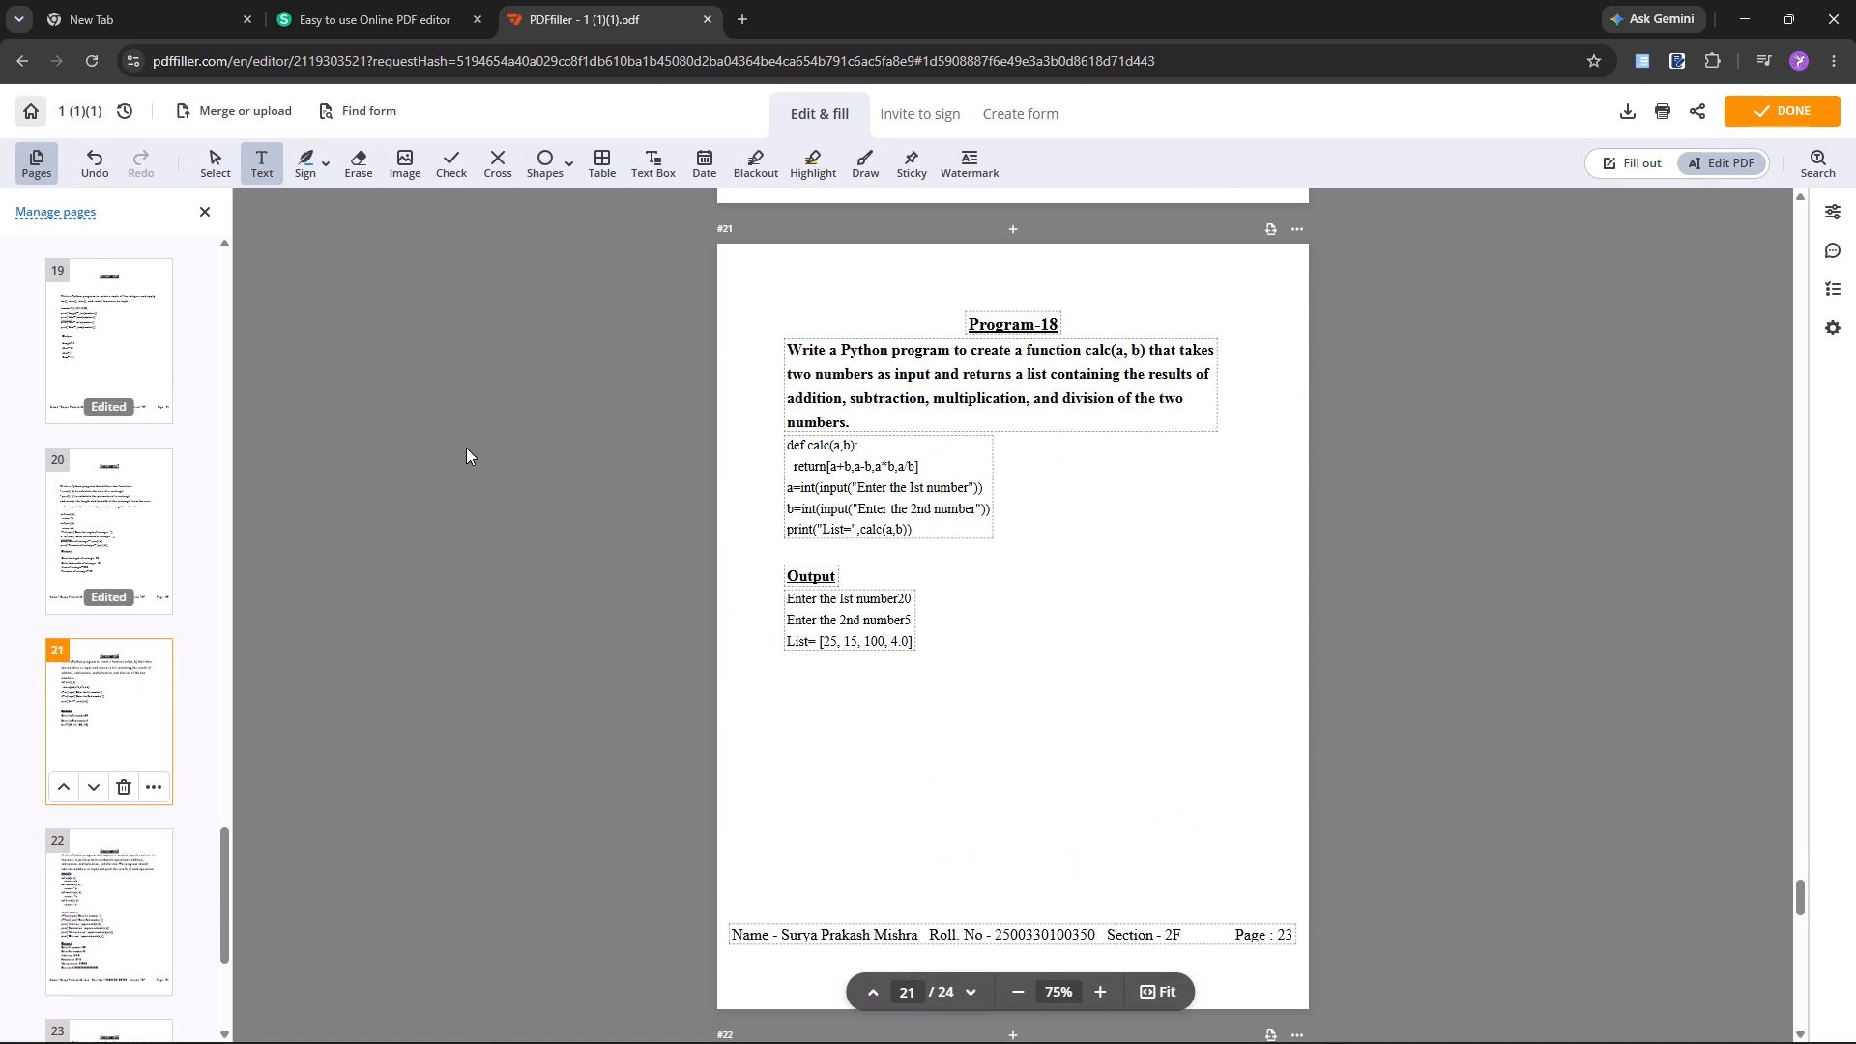
{"action": "left_click", "coordinate": [803, 631]}
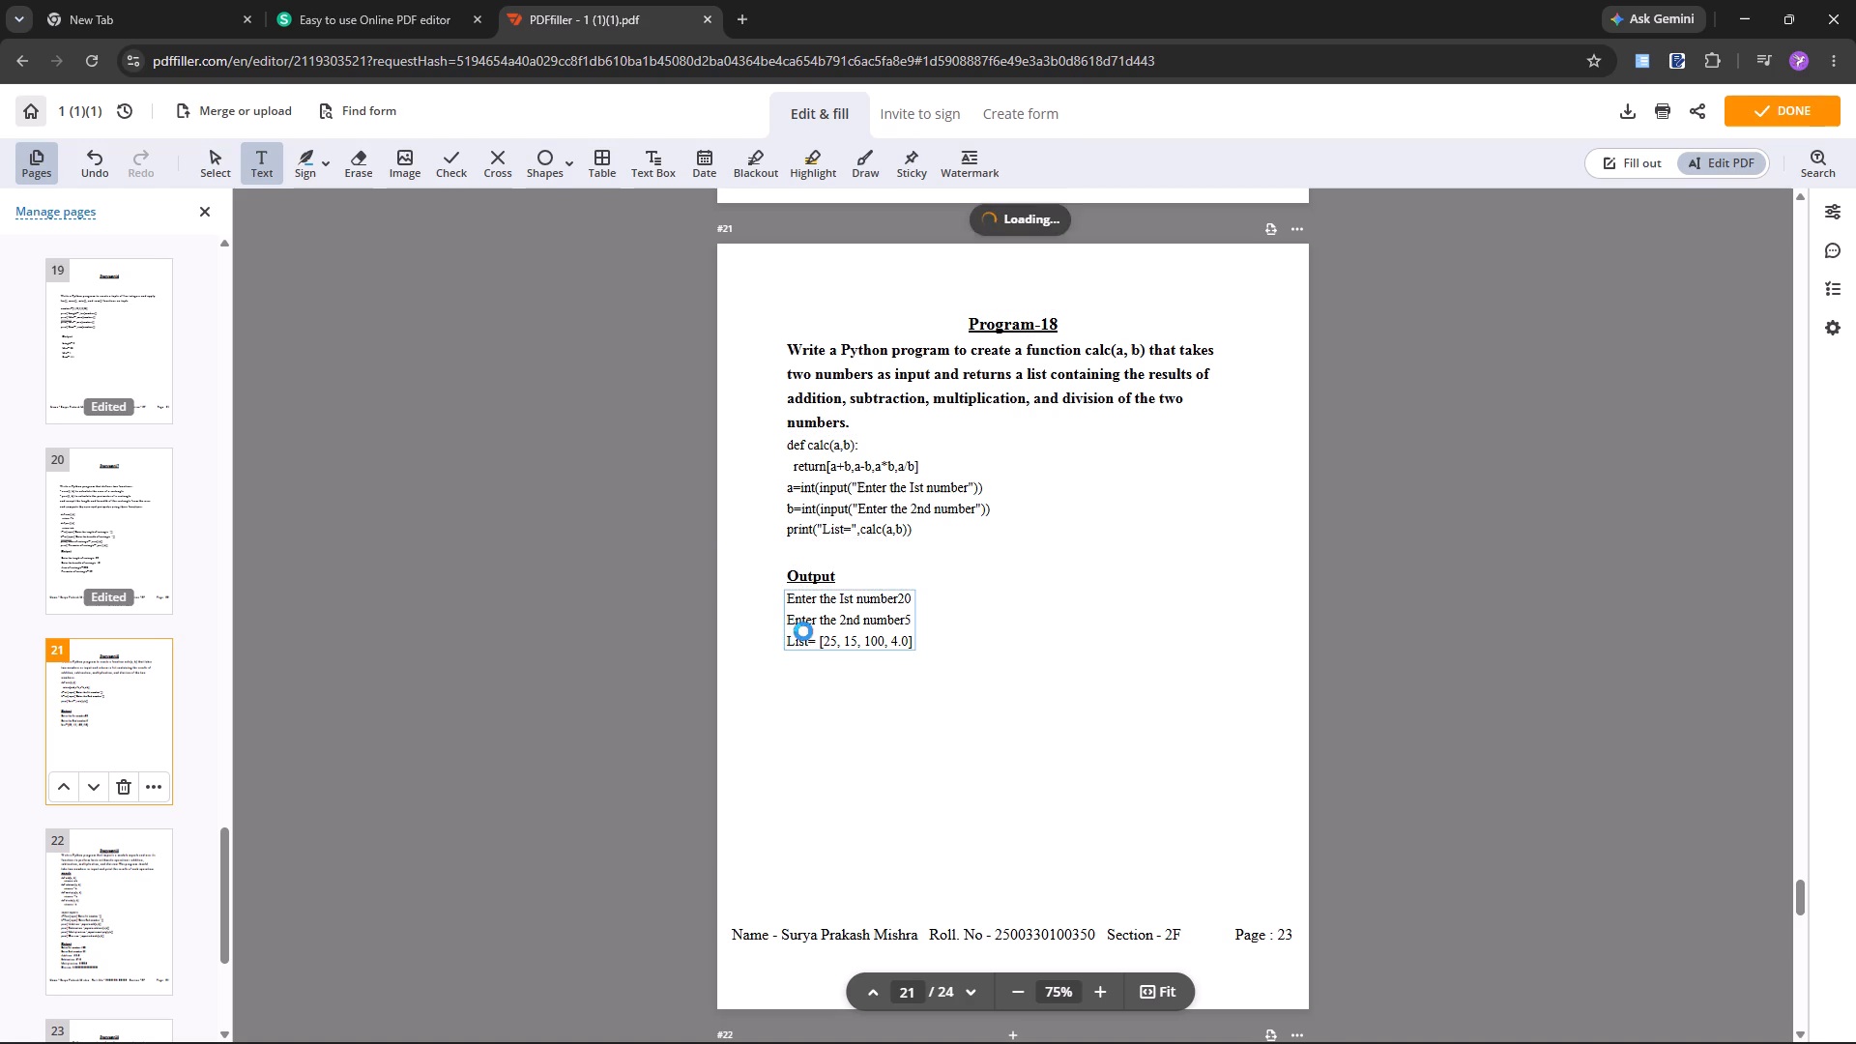
{"action": "left_click_drag", "start_coordinate": [804, 567], "coordinate": [803, 569]}
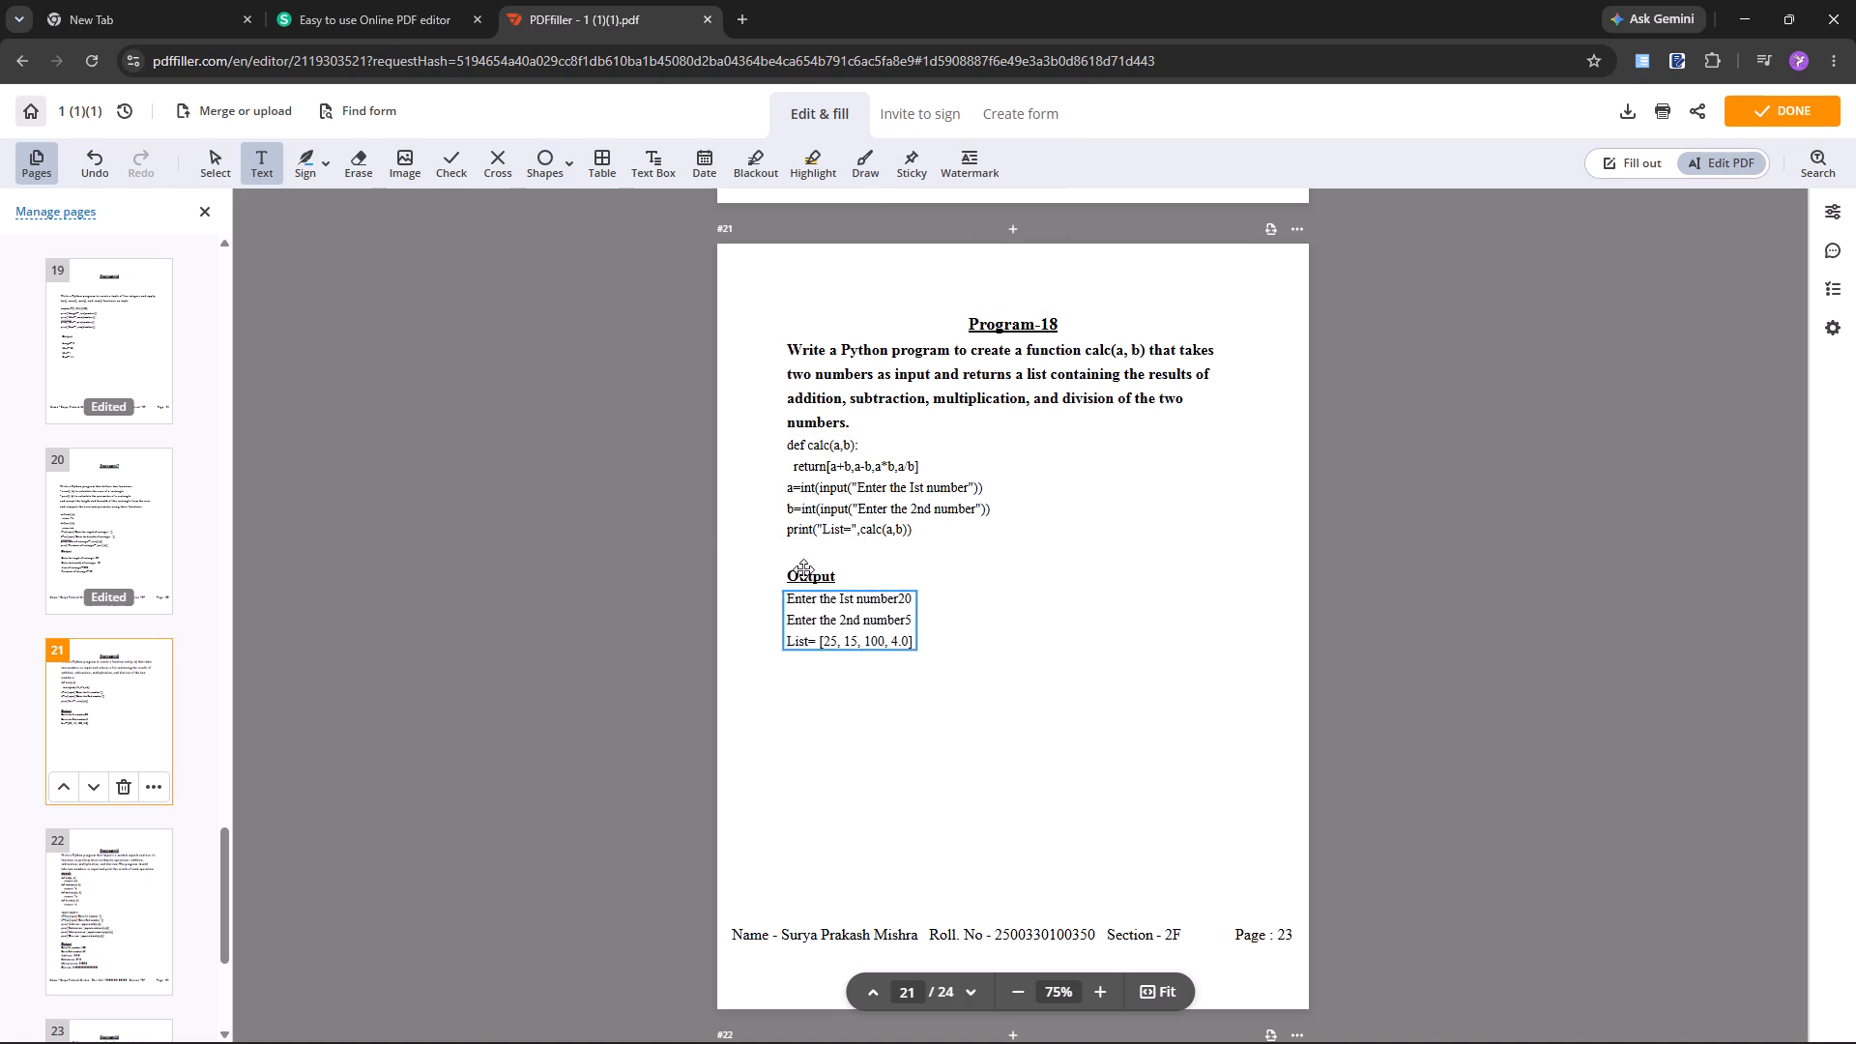
{"action": "left_click_drag", "start_coordinate": [803, 569], "coordinate": [808, 654]}
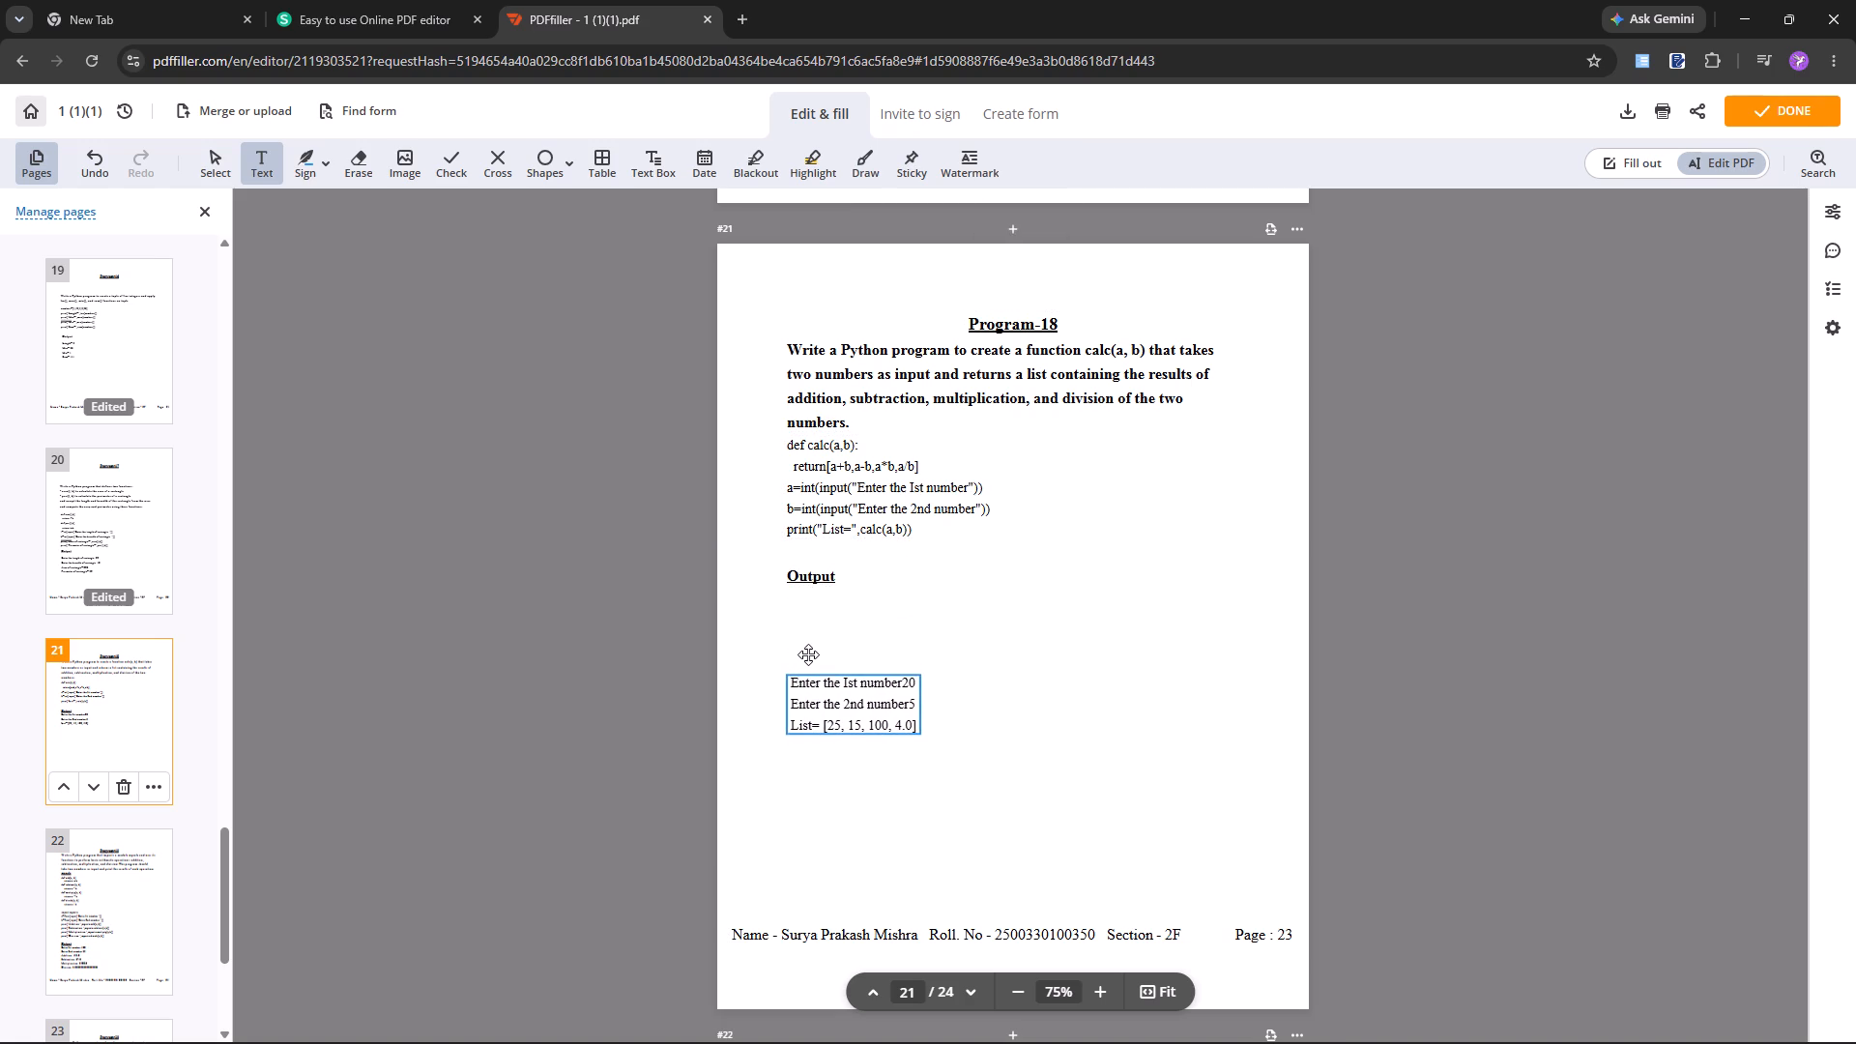
{"action": "left_click_drag", "start_coordinate": [808, 654], "coordinate": [809, 659]}
Move the Program-18 Output heading down to just above the Enter the Ist number20 line.
{"action": "left_click", "coordinate": [806, 581]}
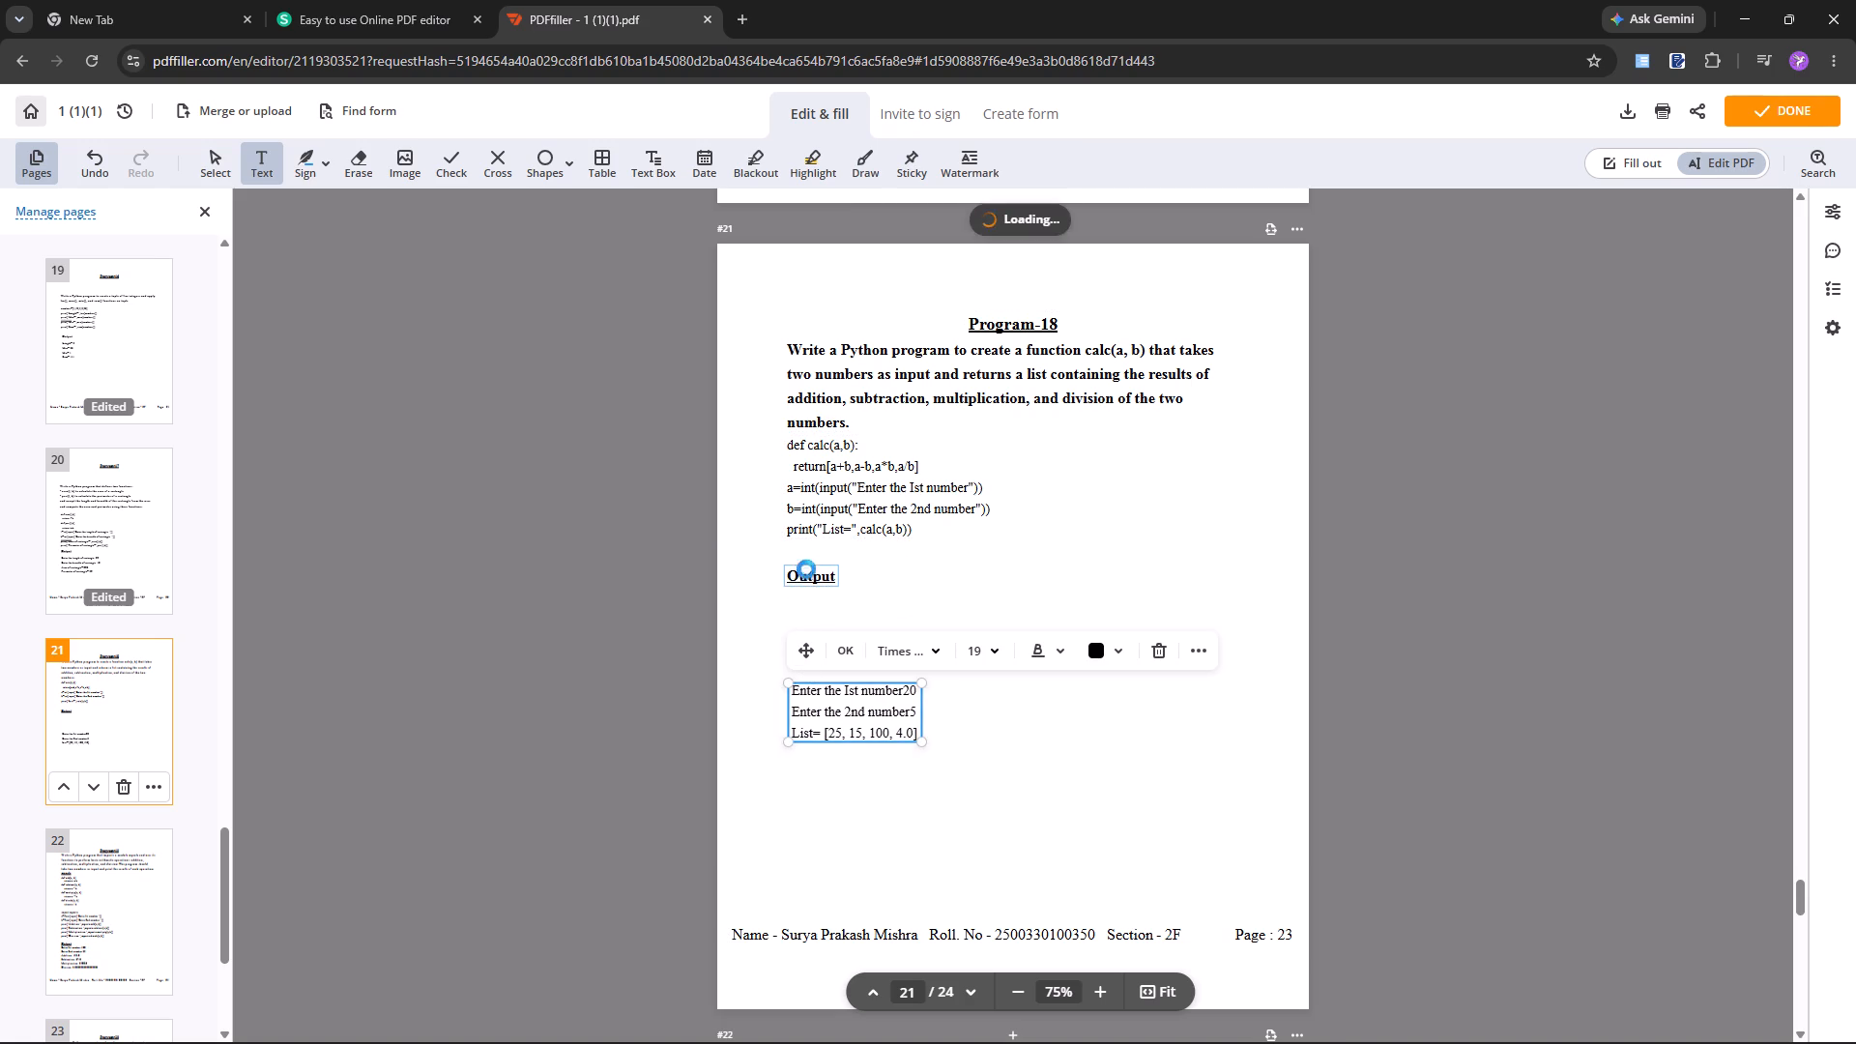
{"action": "left_click_drag", "start_coordinate": [798, 539], "coordinate": [798, 599]}
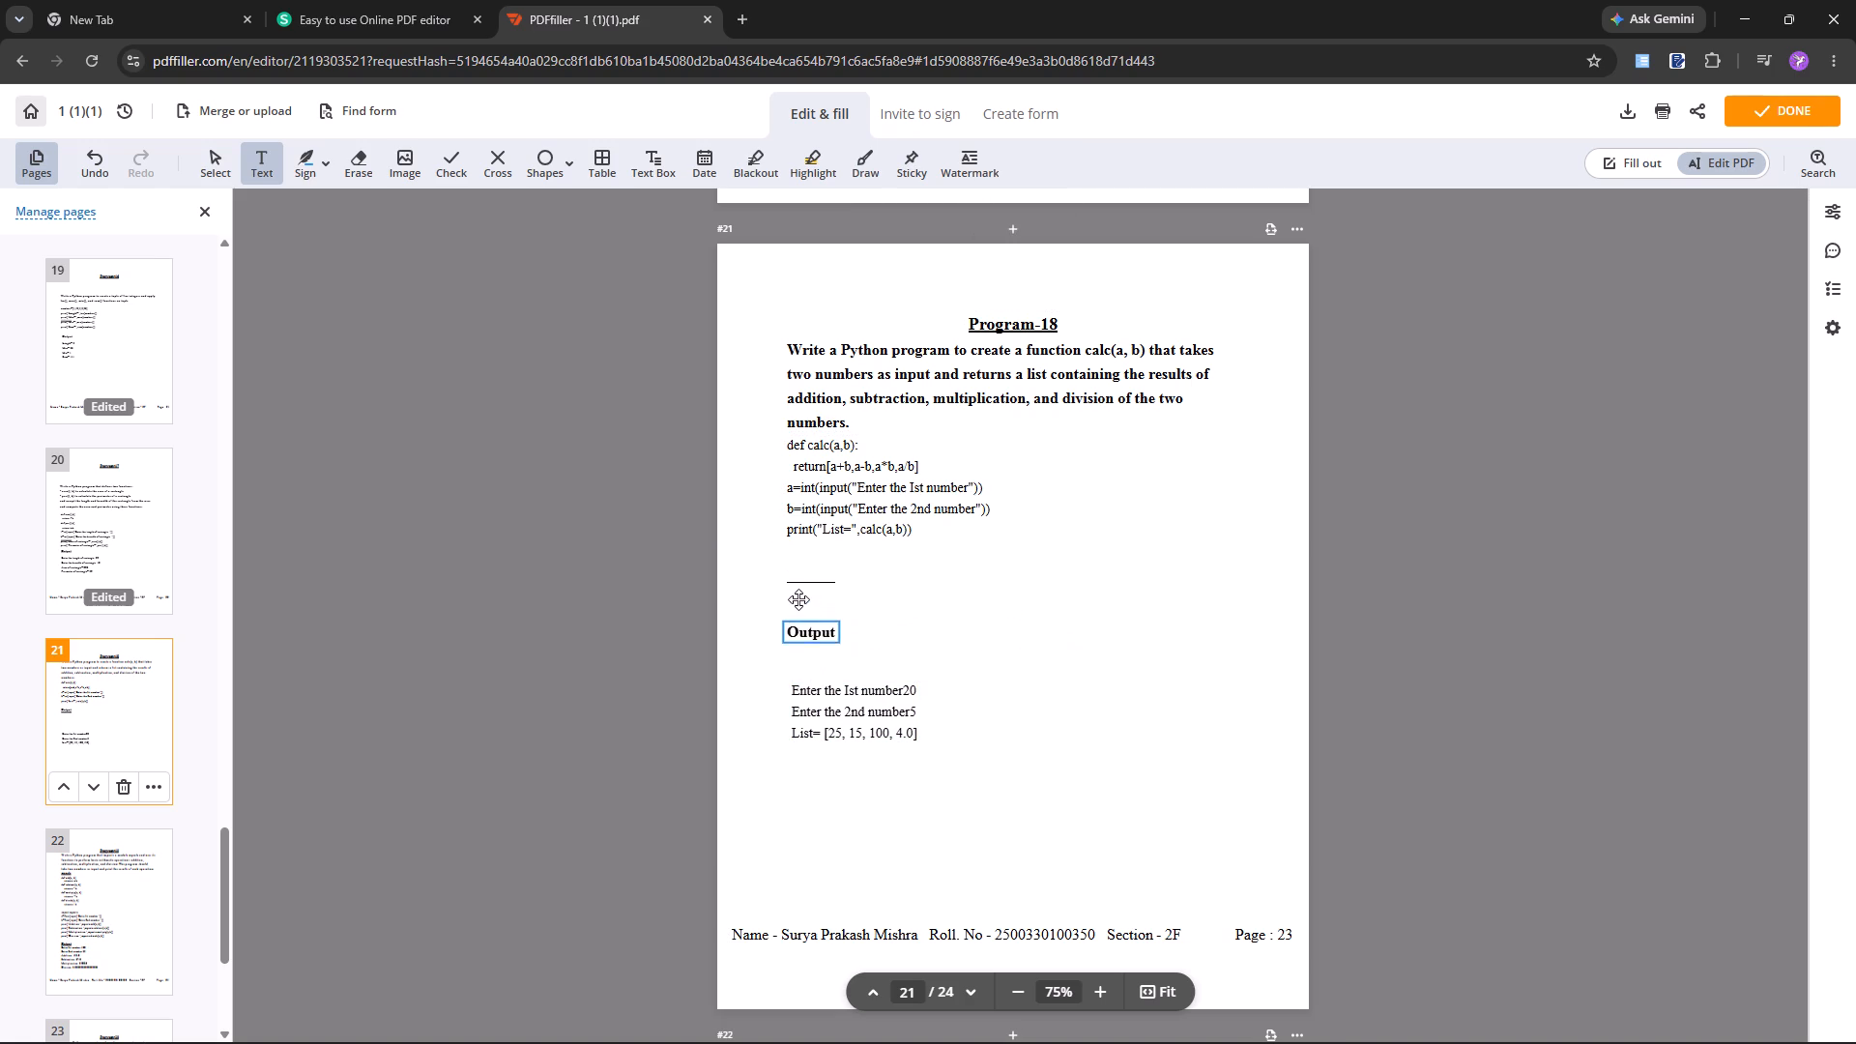
{"action": "left_click_drag", "start_coordinate": [798, 599], "coordinate": [801, 617]}
{"action": "left_click_drag", "start_coordinate": [801, 617], "coordinate": [799, 624]}
Move the Program-18 code block, starting with def calc(a,b):, down to just above the Output heading.
{"action": "left_click", "coordinate": [816, 483]}
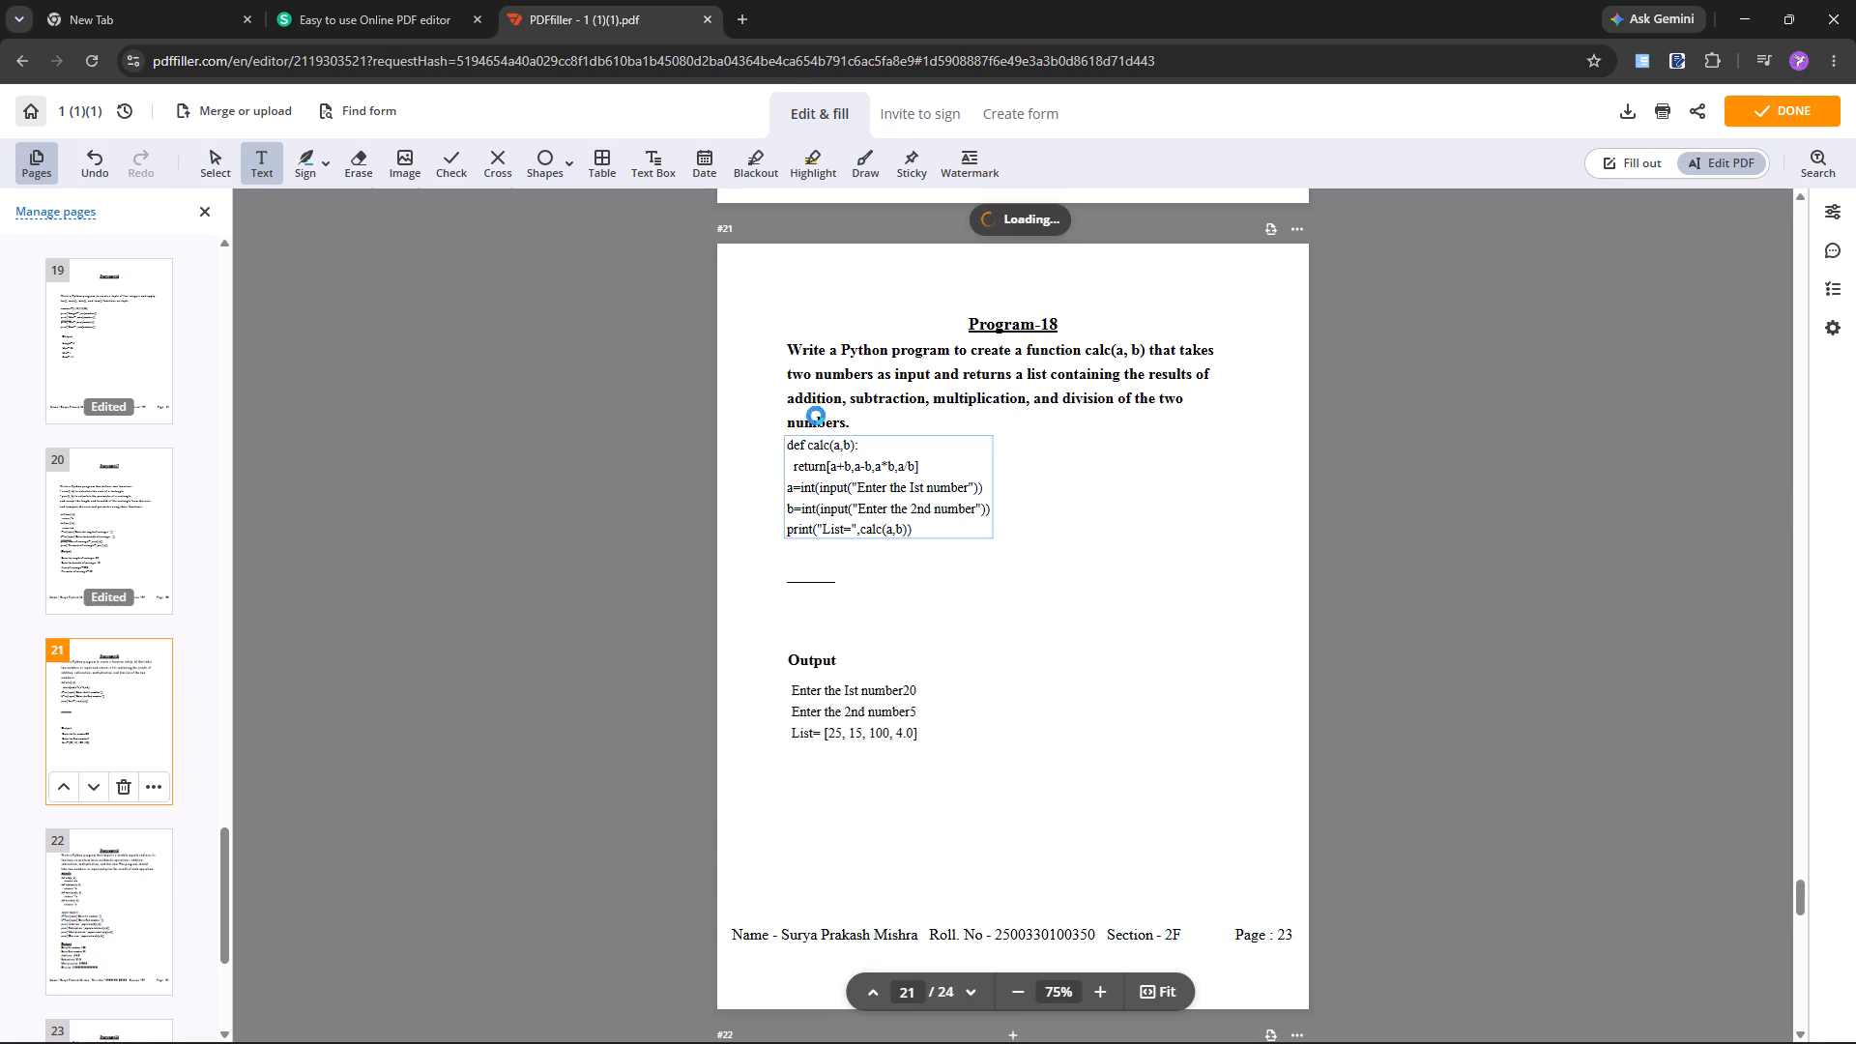
{"action": "left_click_drag", "start_coordinate": [803, 391], "coordinate": [797, 478]}
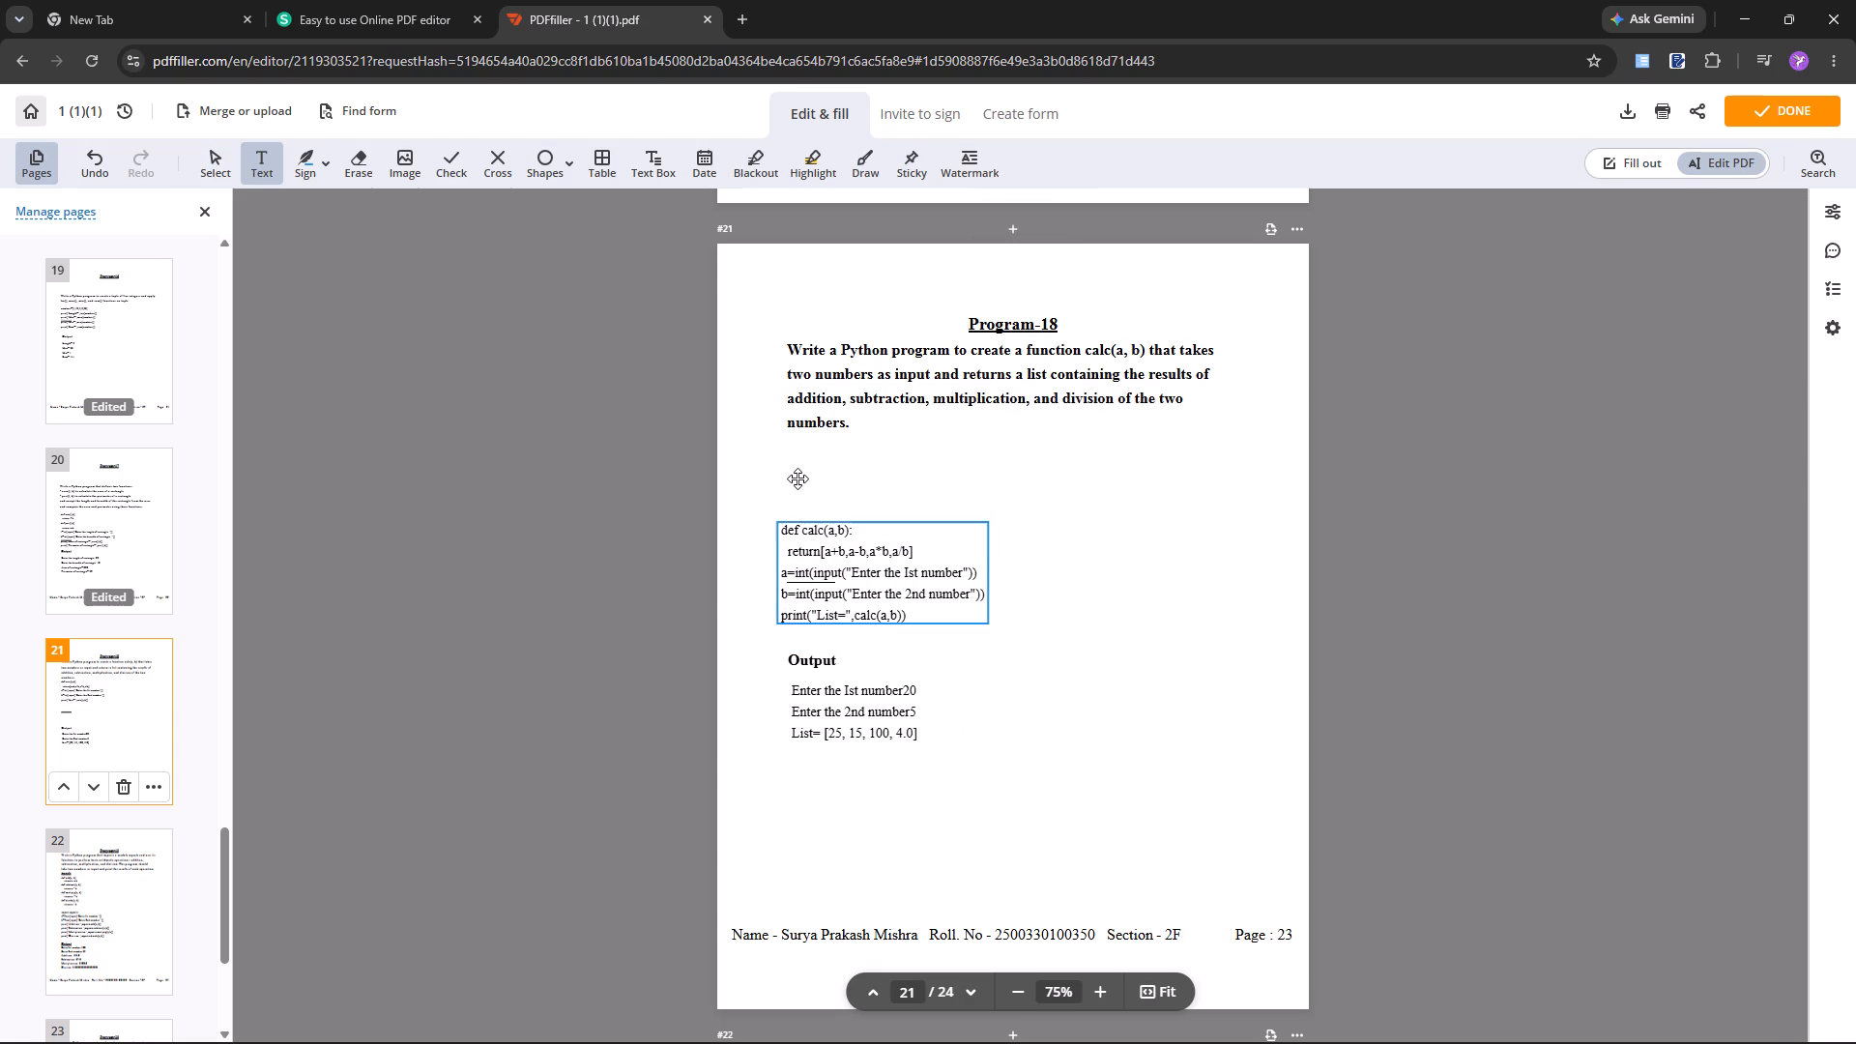
{"action": "left_click_drag", "start_coordinate": [797, 478], "coordinate": [800, 475]}
Move the four-line Program-18 question about the calc(a, b) function down to just above its code.
{"action": "left_click", "coordinate": [821, 391]}
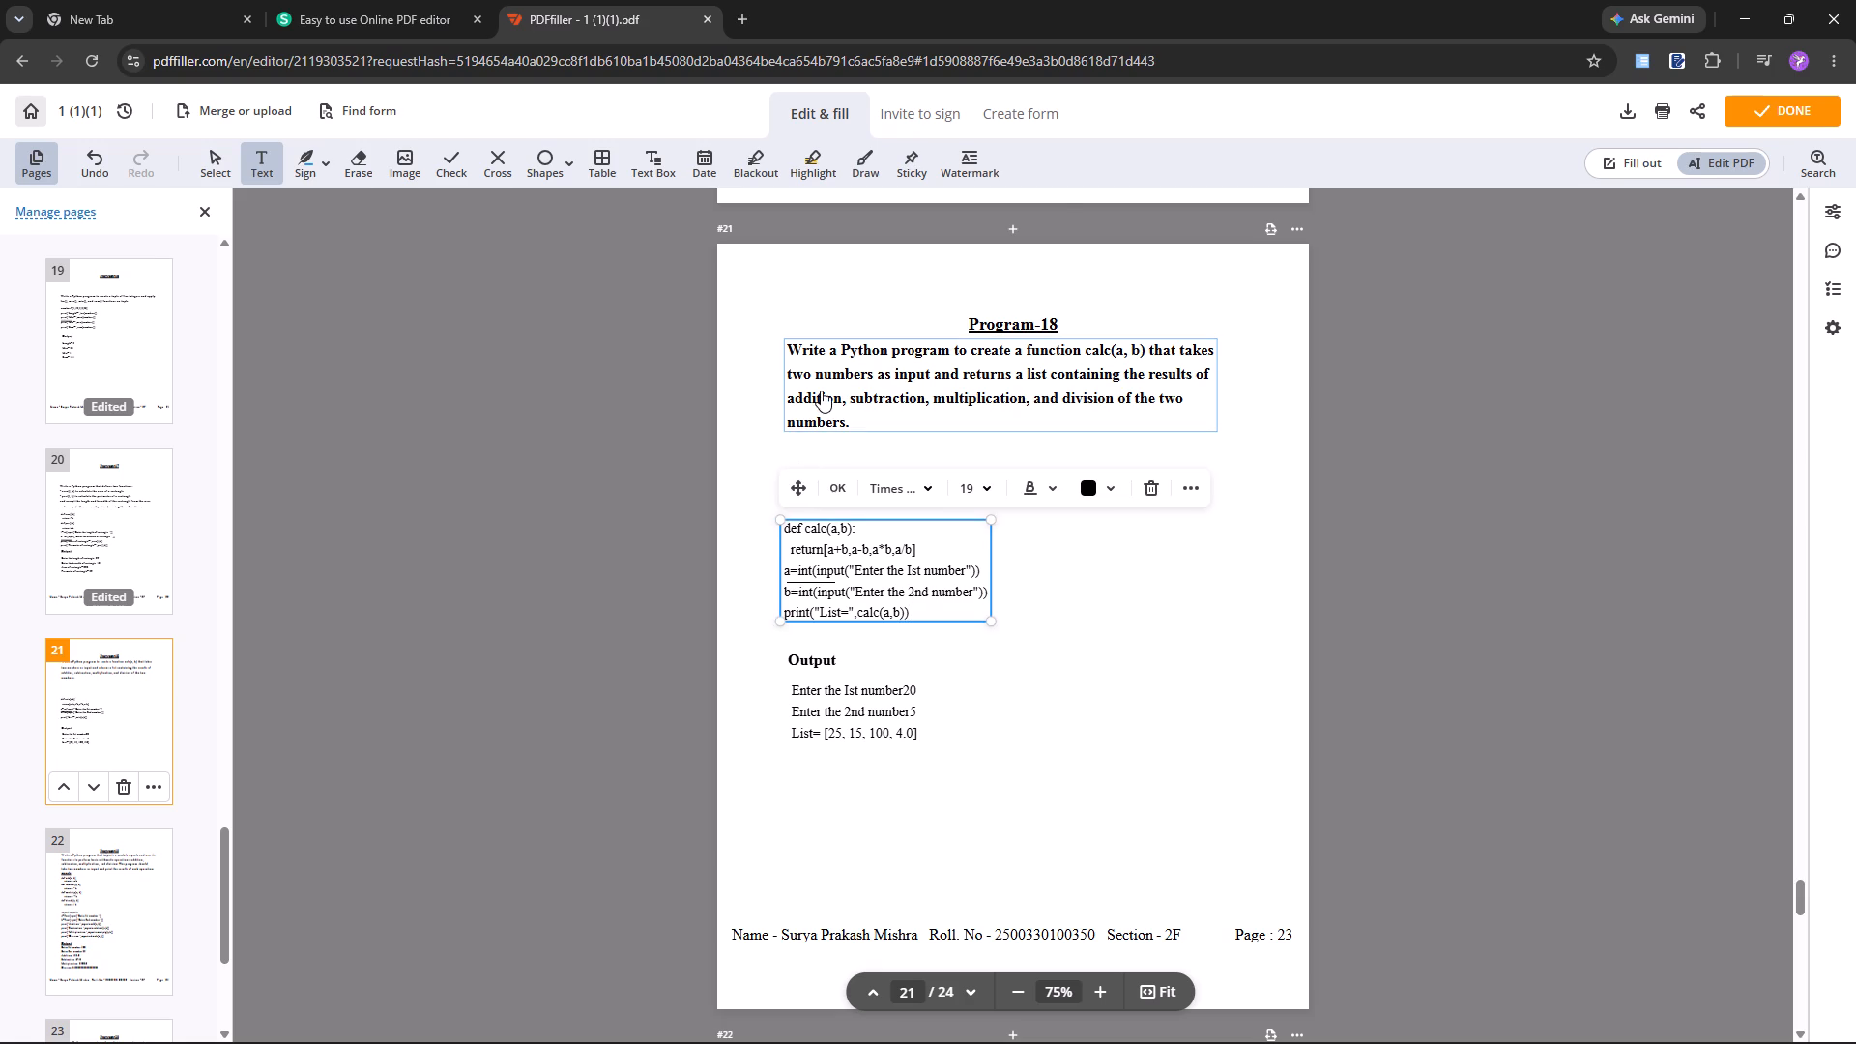
{"action": "left_click", "coordinate": [797, 311]}
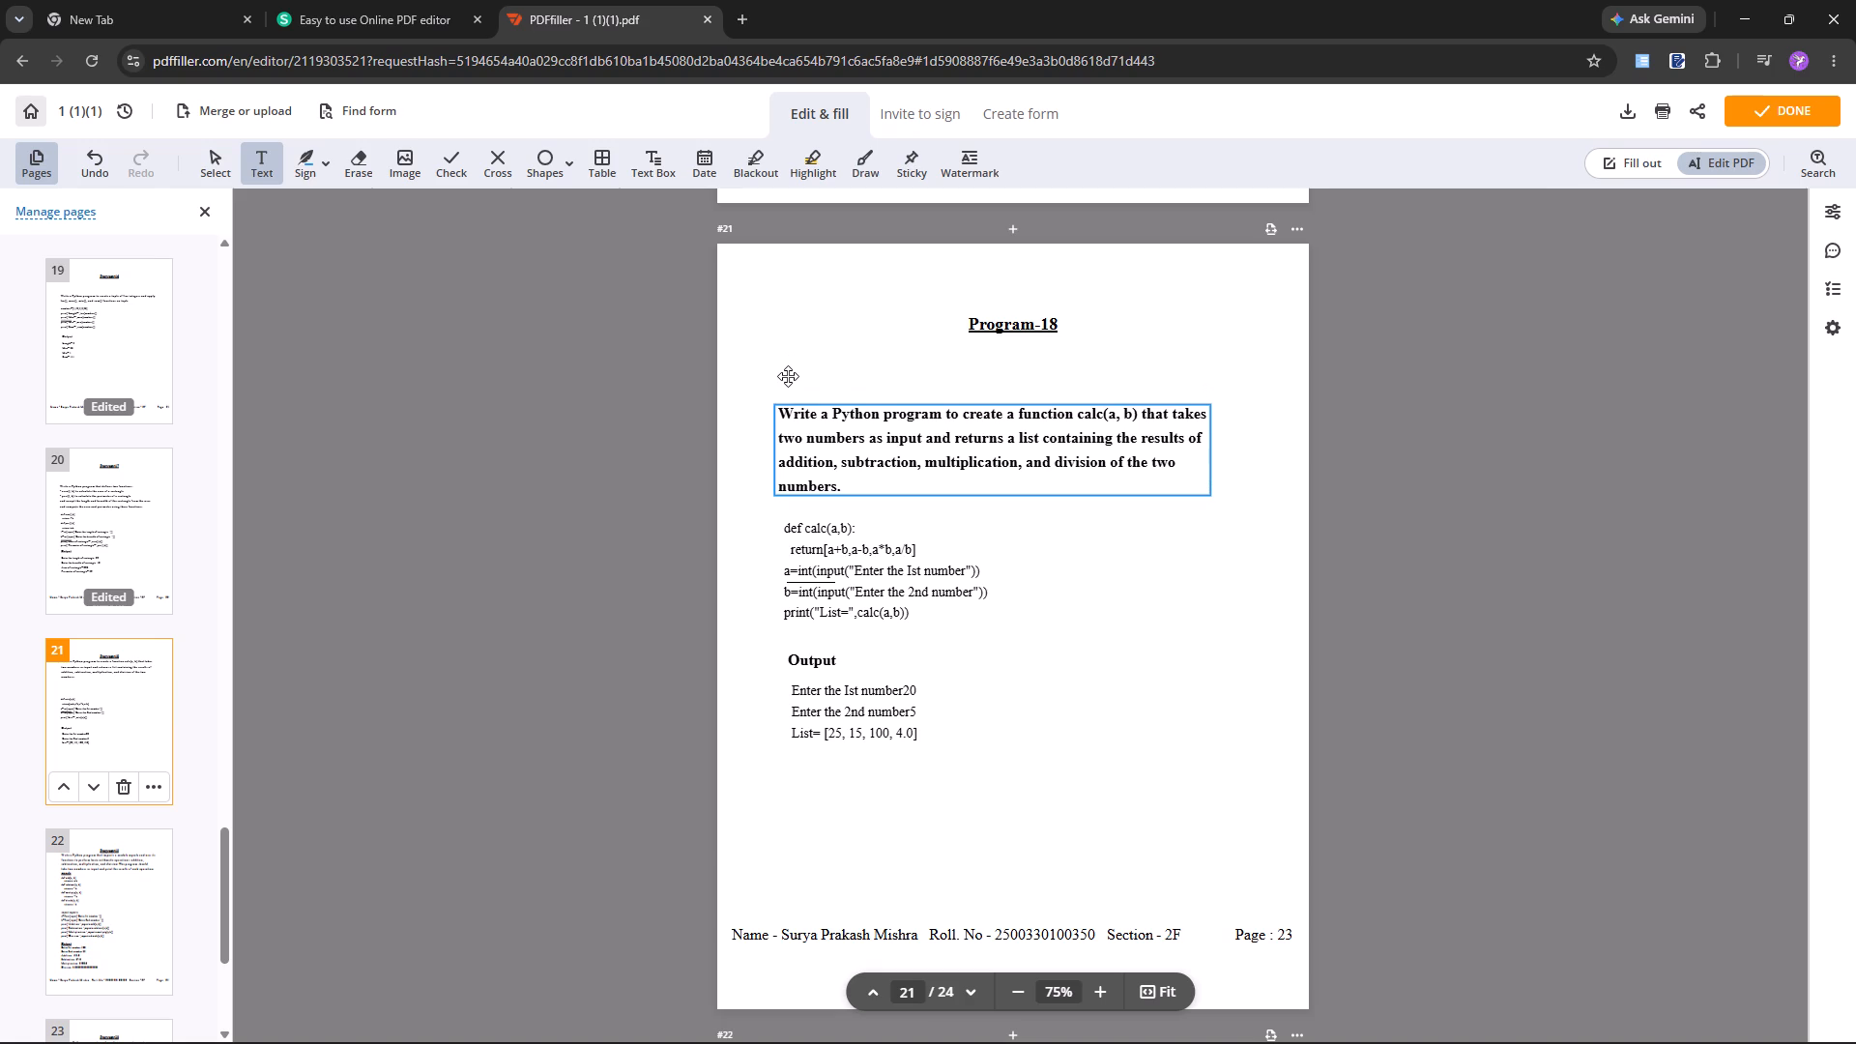
Review the Program-15, Program-16 and Program-17 pages, comparing their block spacing and Output headings.
{"action": "triple_click", "coordinate": [1091, 995]}
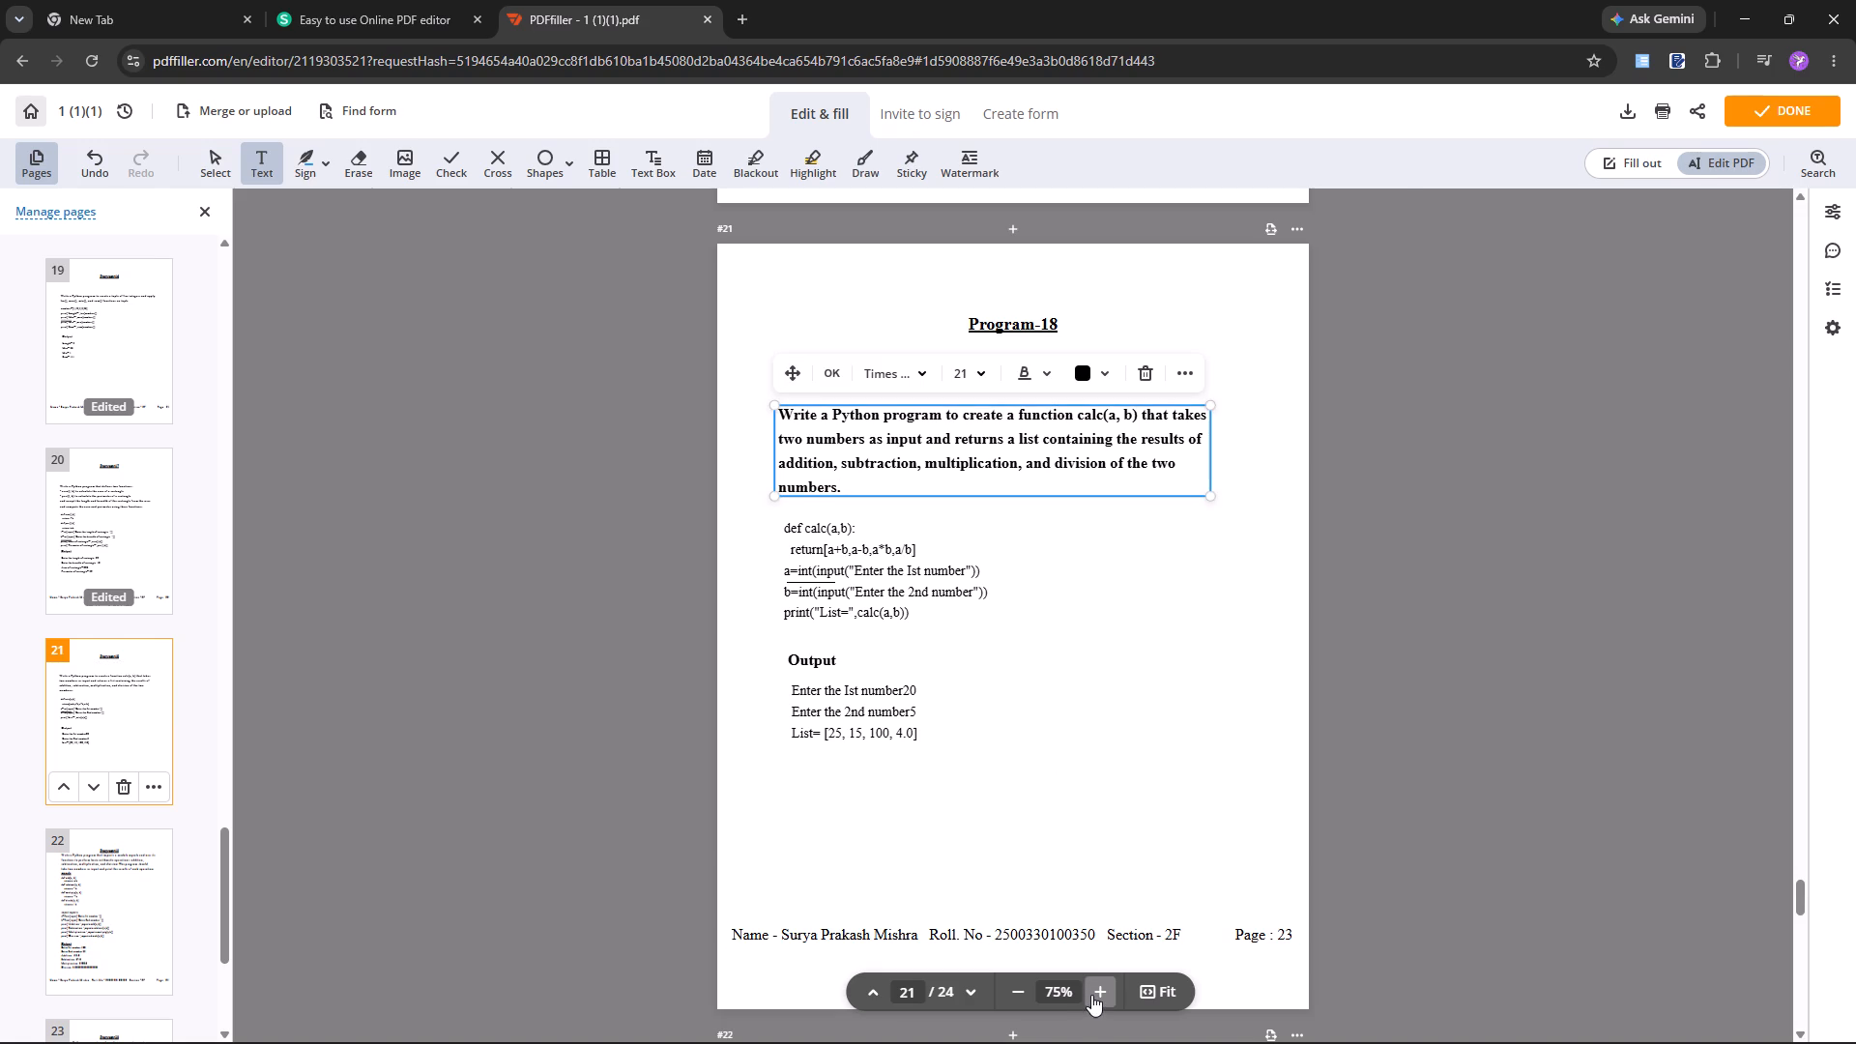
{"action": "scroll", "coordinate": [809, 430], "scroll_direction": "up", "scroll_amount": 4}
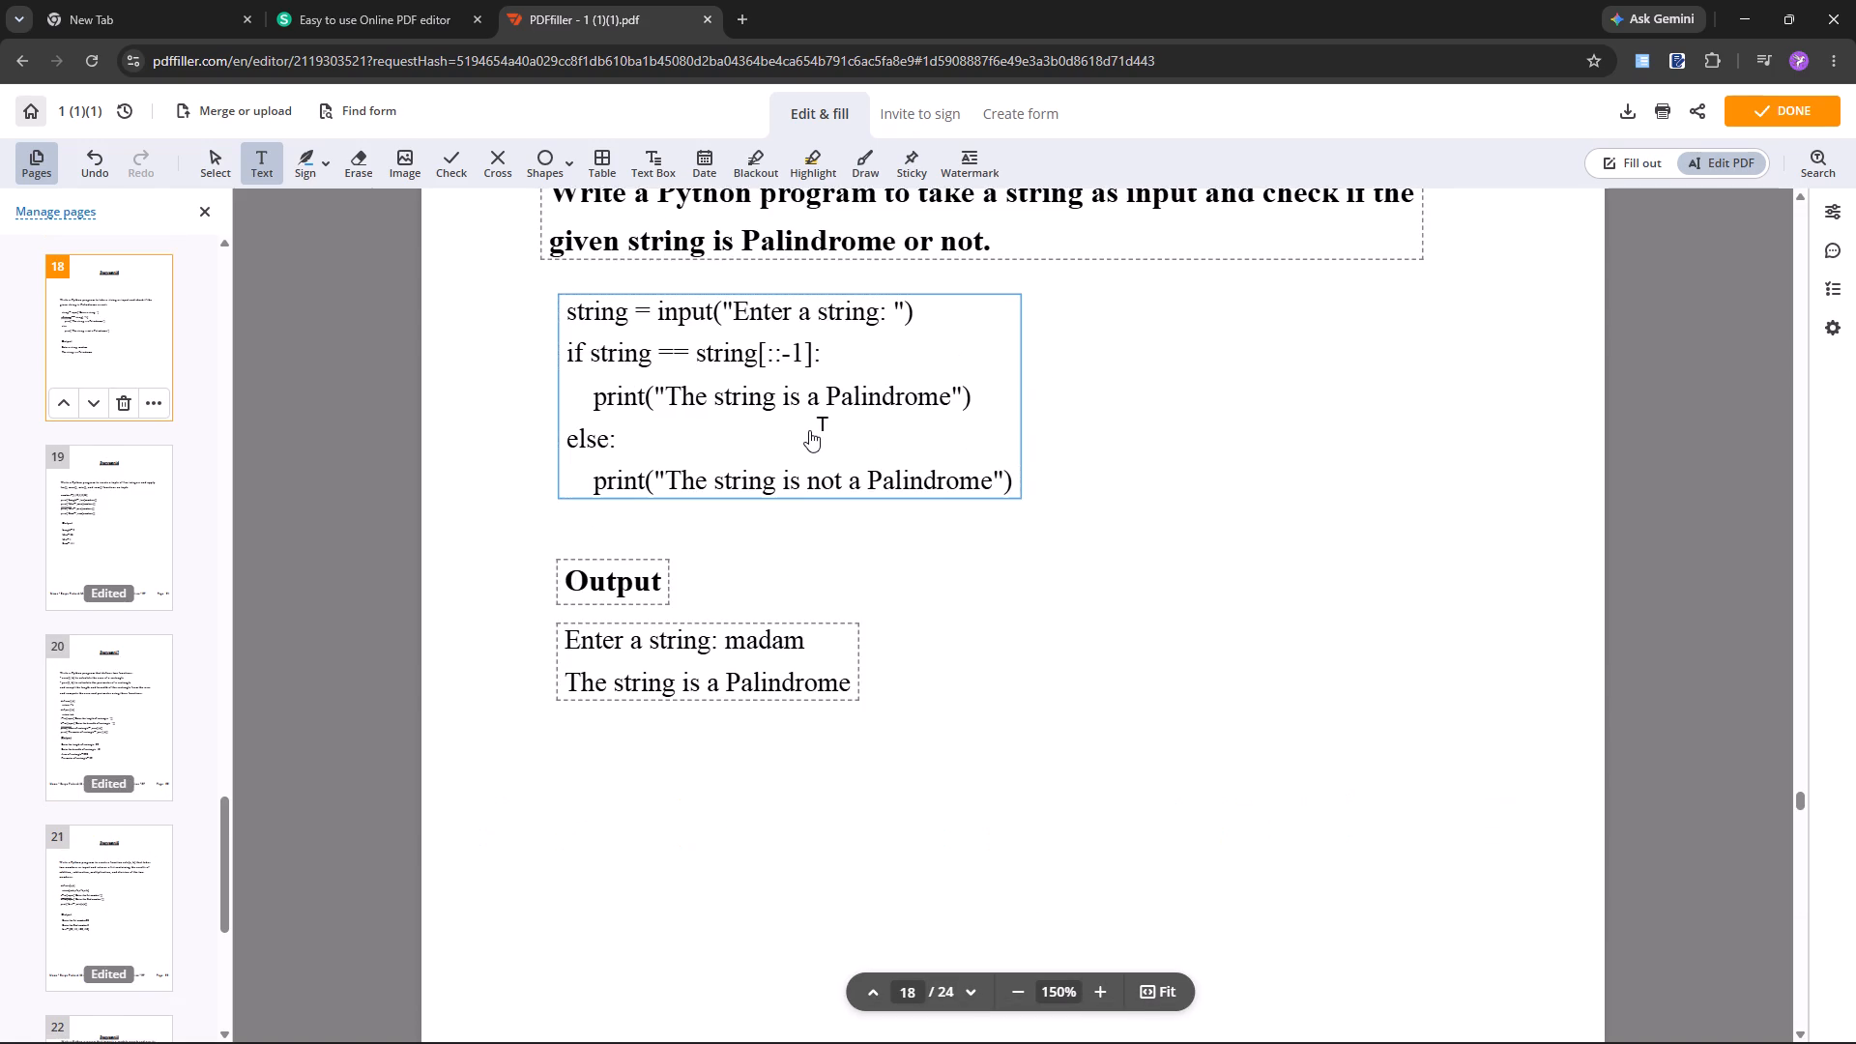
{"action": "scroll", "coordinate": [807, 428], "scroll_direction": "down", "scroll_amount": 16}
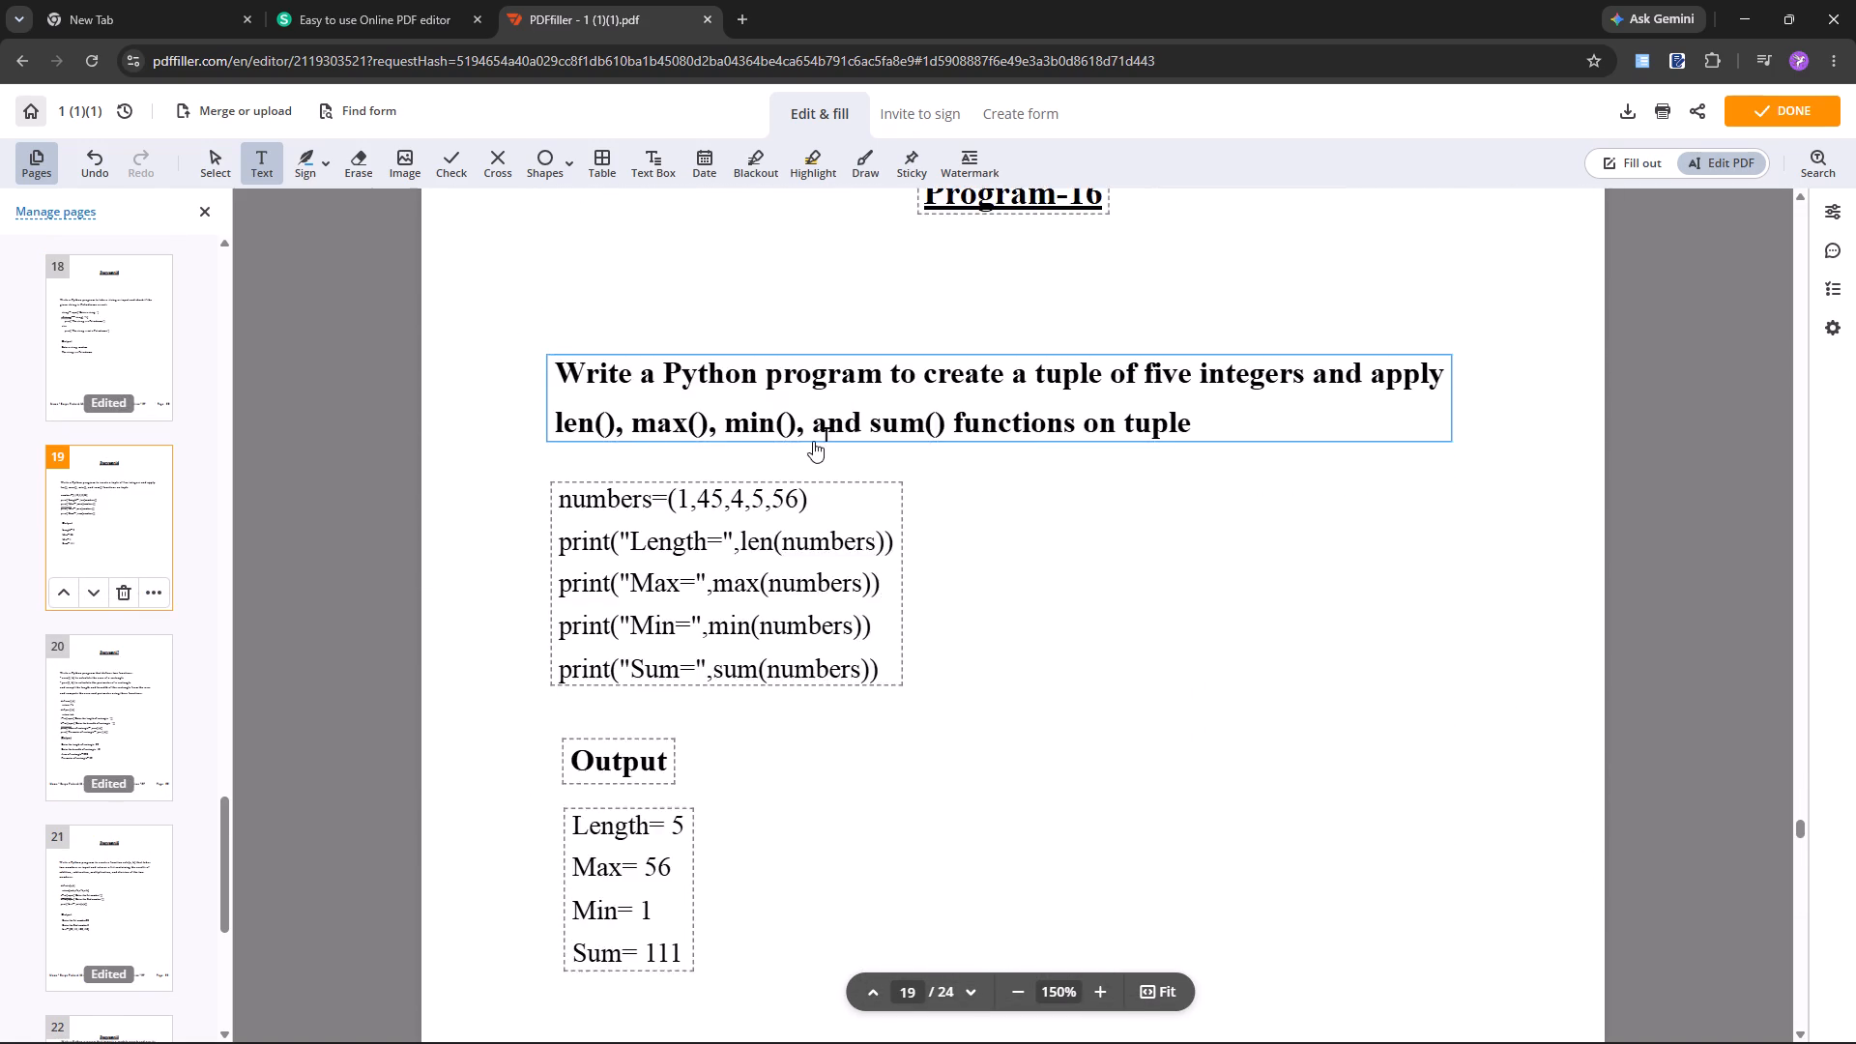
{"action": "scroll", "coordinate": [813, 441], "scroll_direction": "down", "scroll_amount": 16}
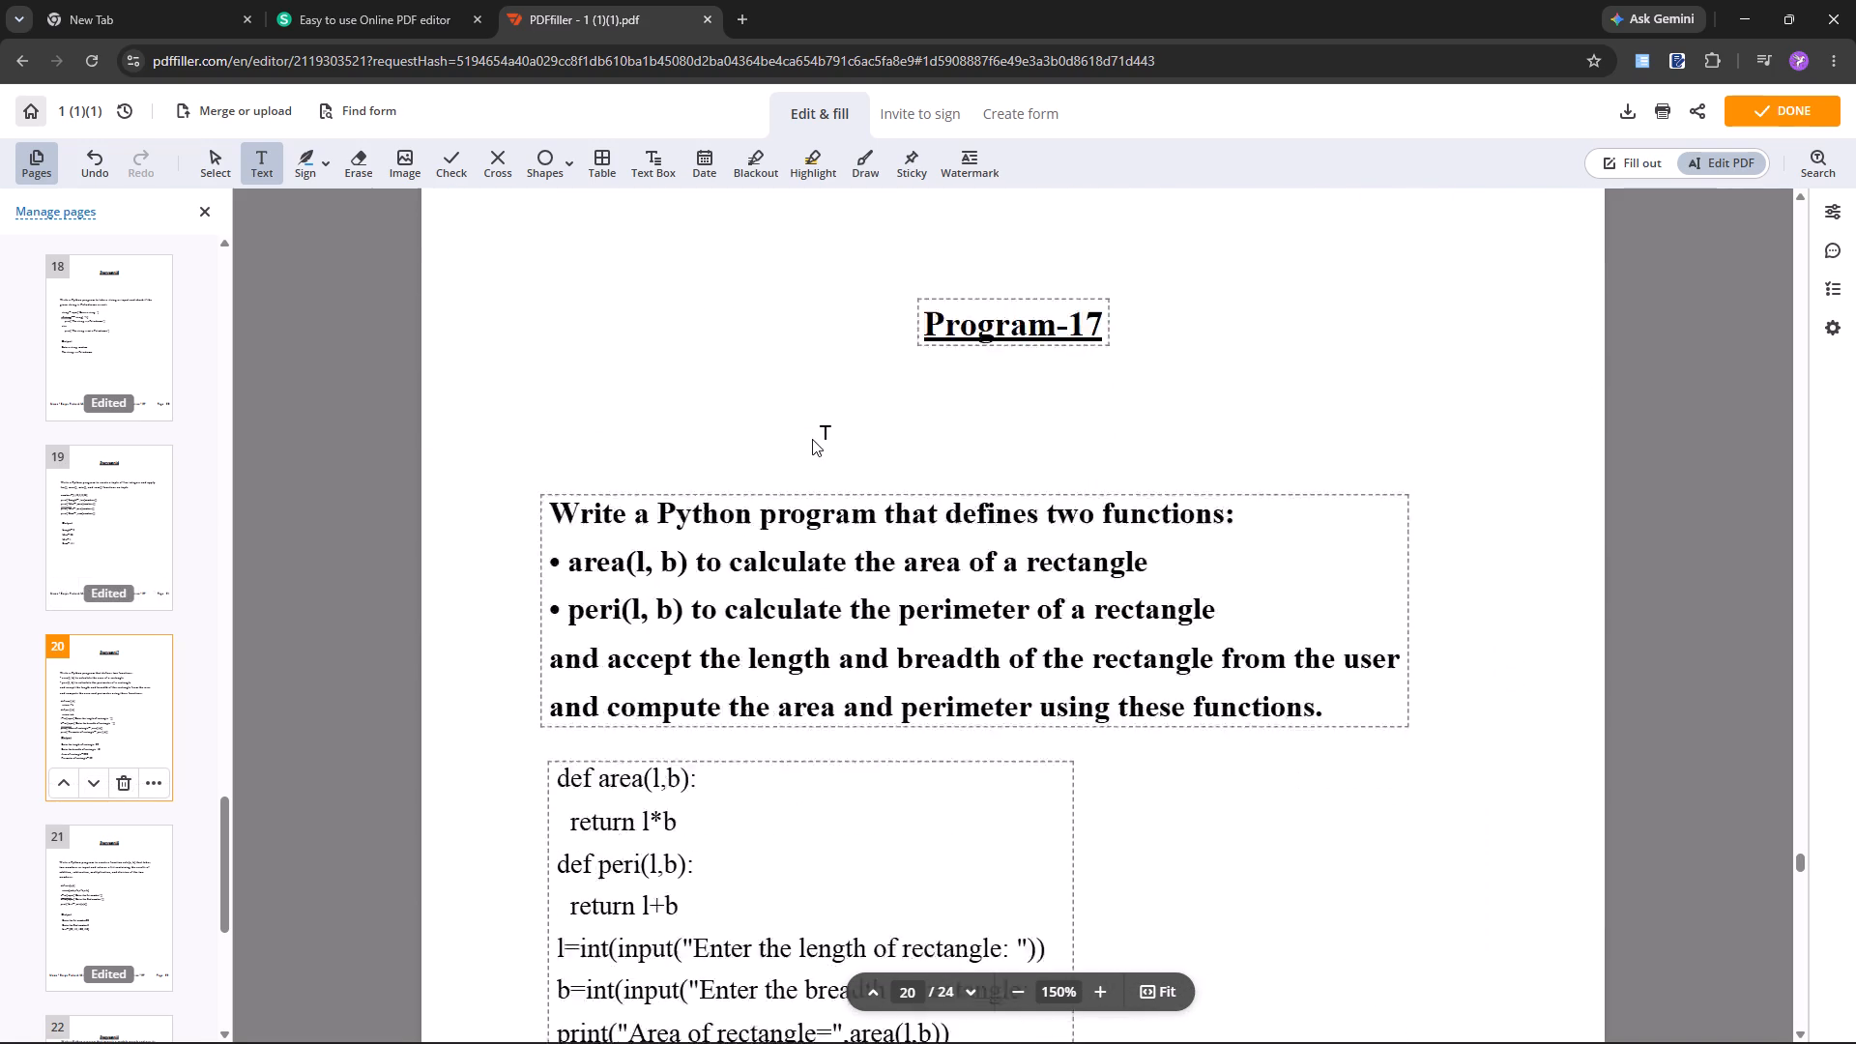
{"action": "scroll", "coordinate": [812, 439], "scroll_direction": "down", "scroll_amount": 5}
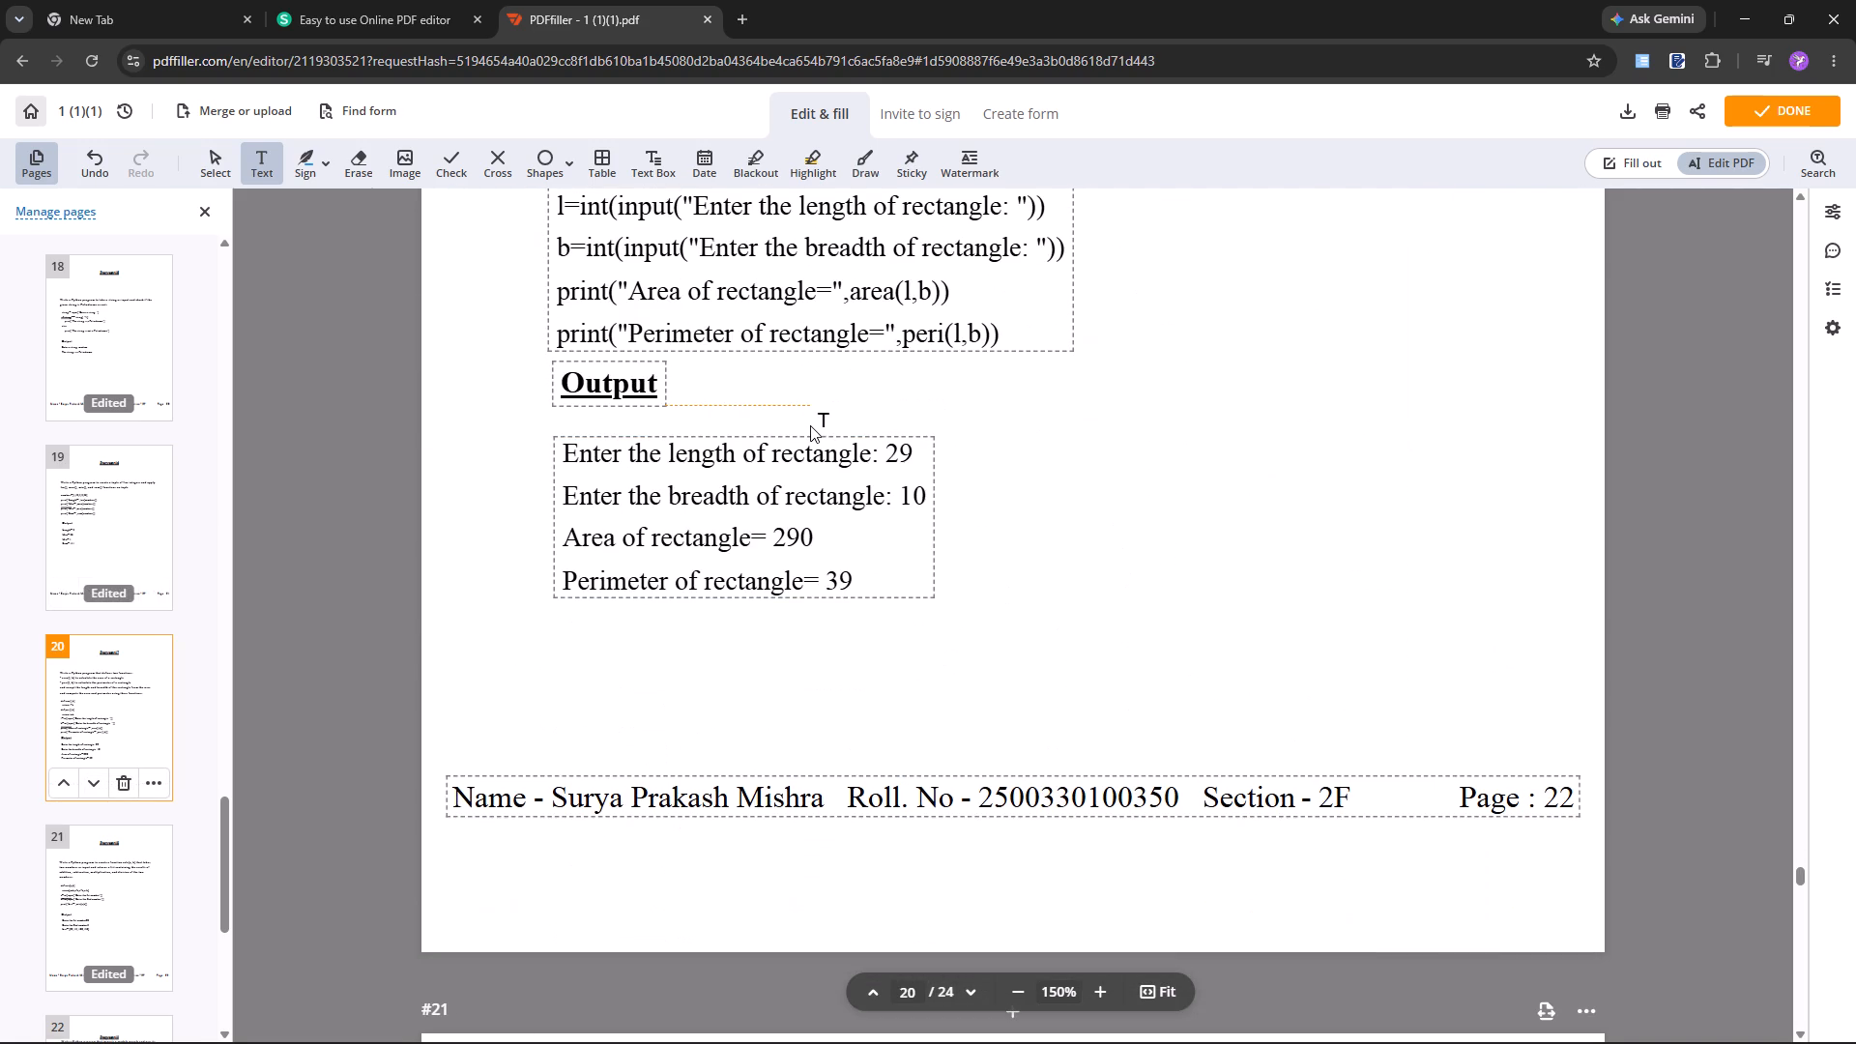
{"action": "scroll", "coordinate": [809, 422], "scroll_direction": "up", "scroll_amount": 13}
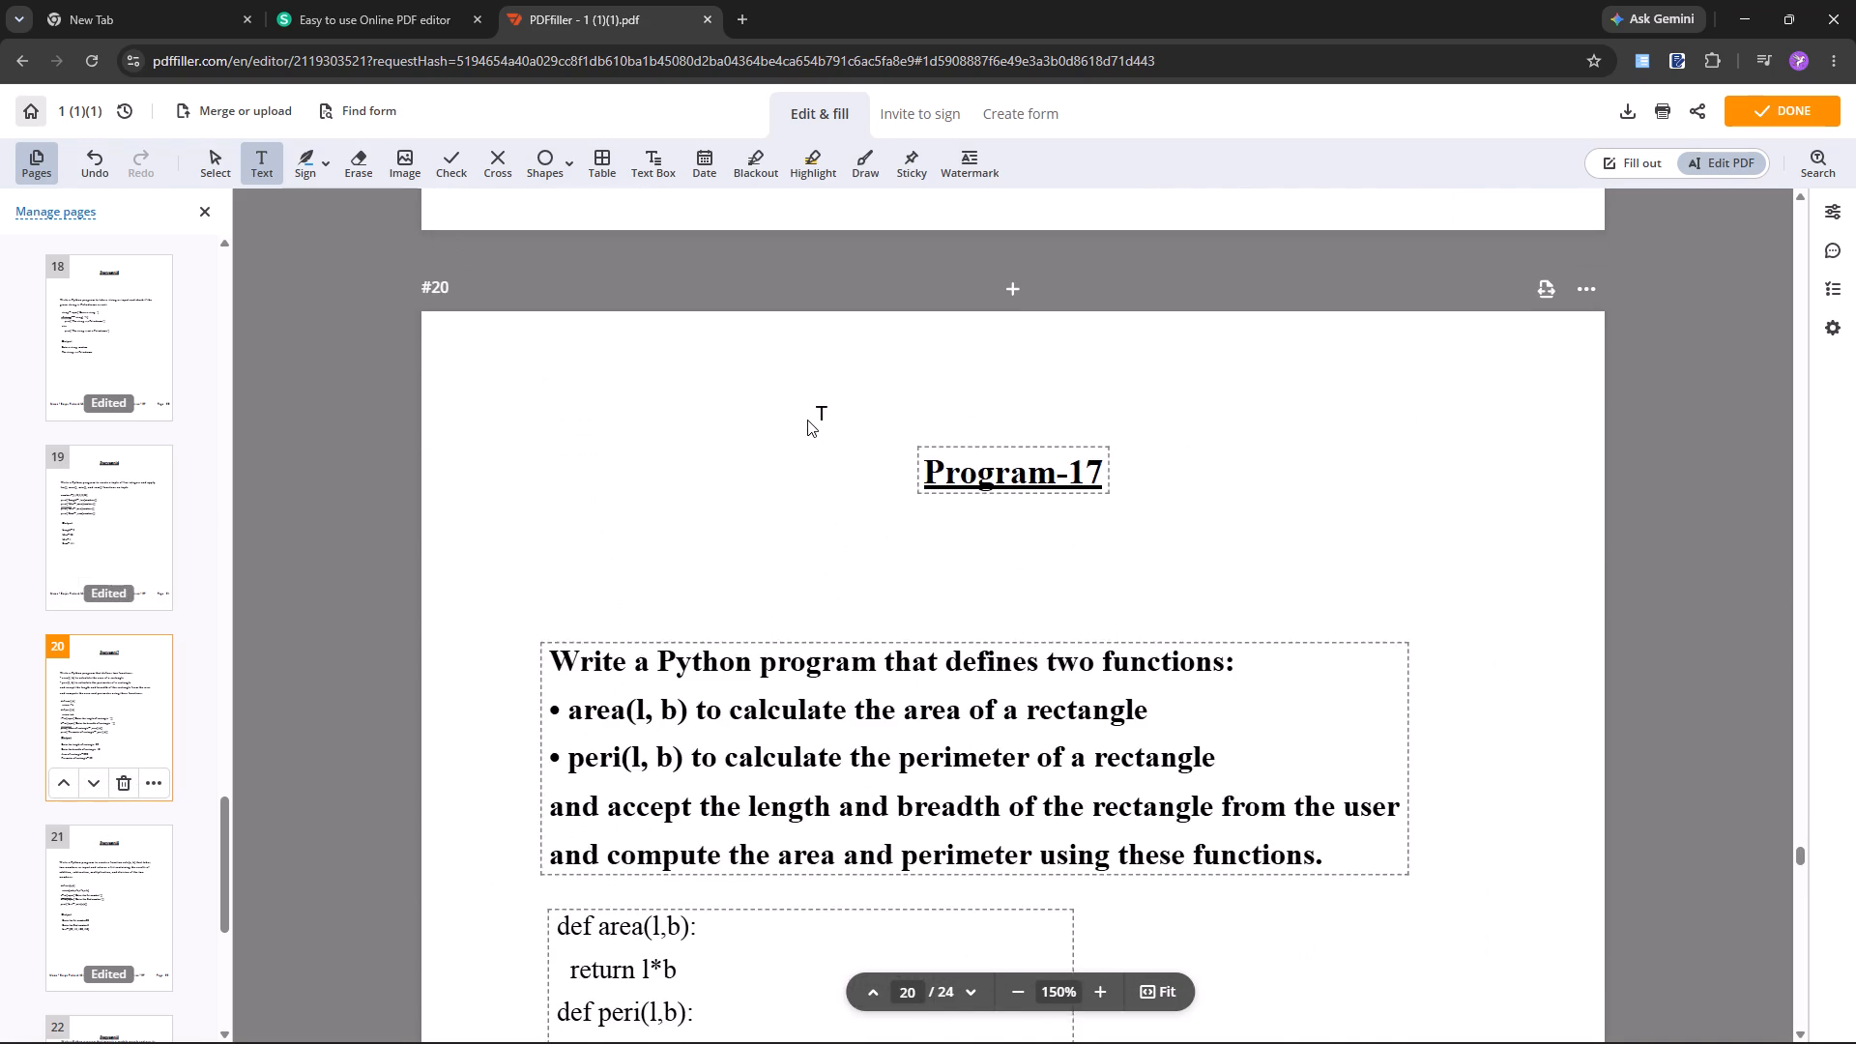
{"action": "scroll", "coordinate": [807, 420], "scroll_direction": "up", "scroll_amount": 8}
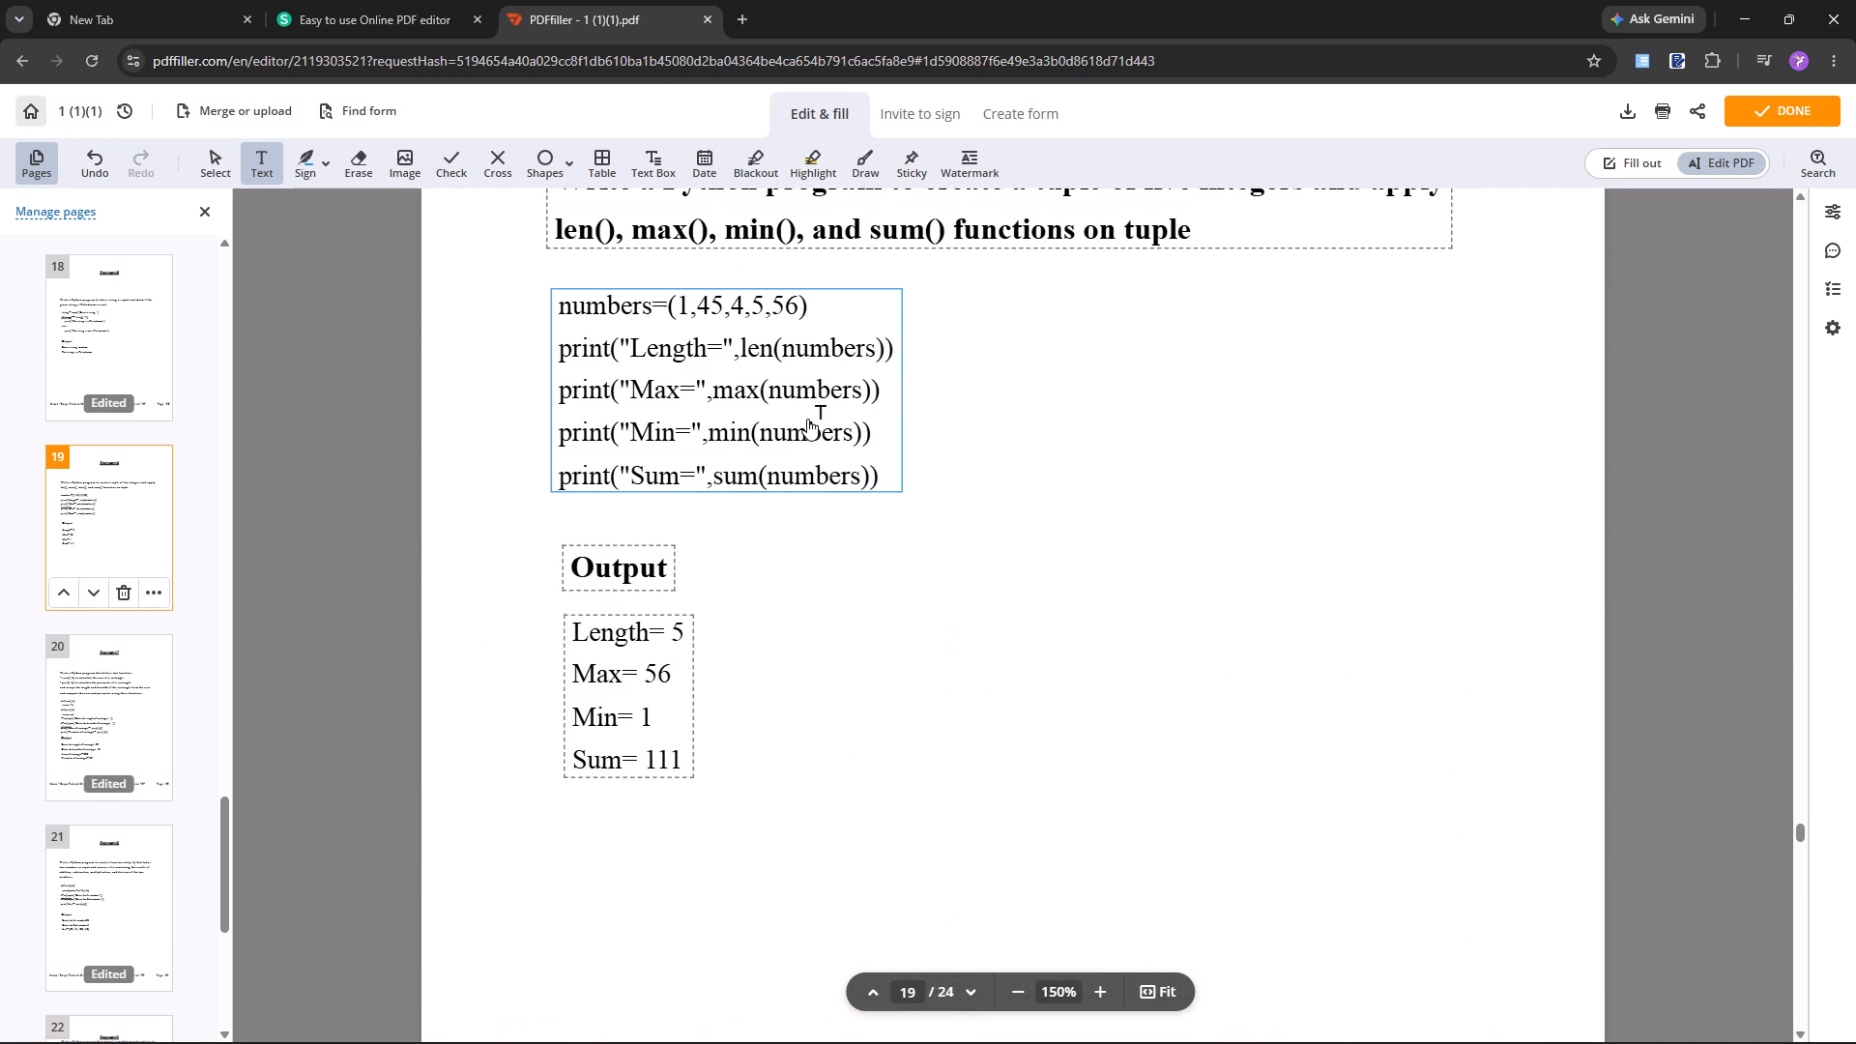
{"action": "scroll", "coordinate": [807, 419], "scroll_direction": "up", "scroll_amount": 5}
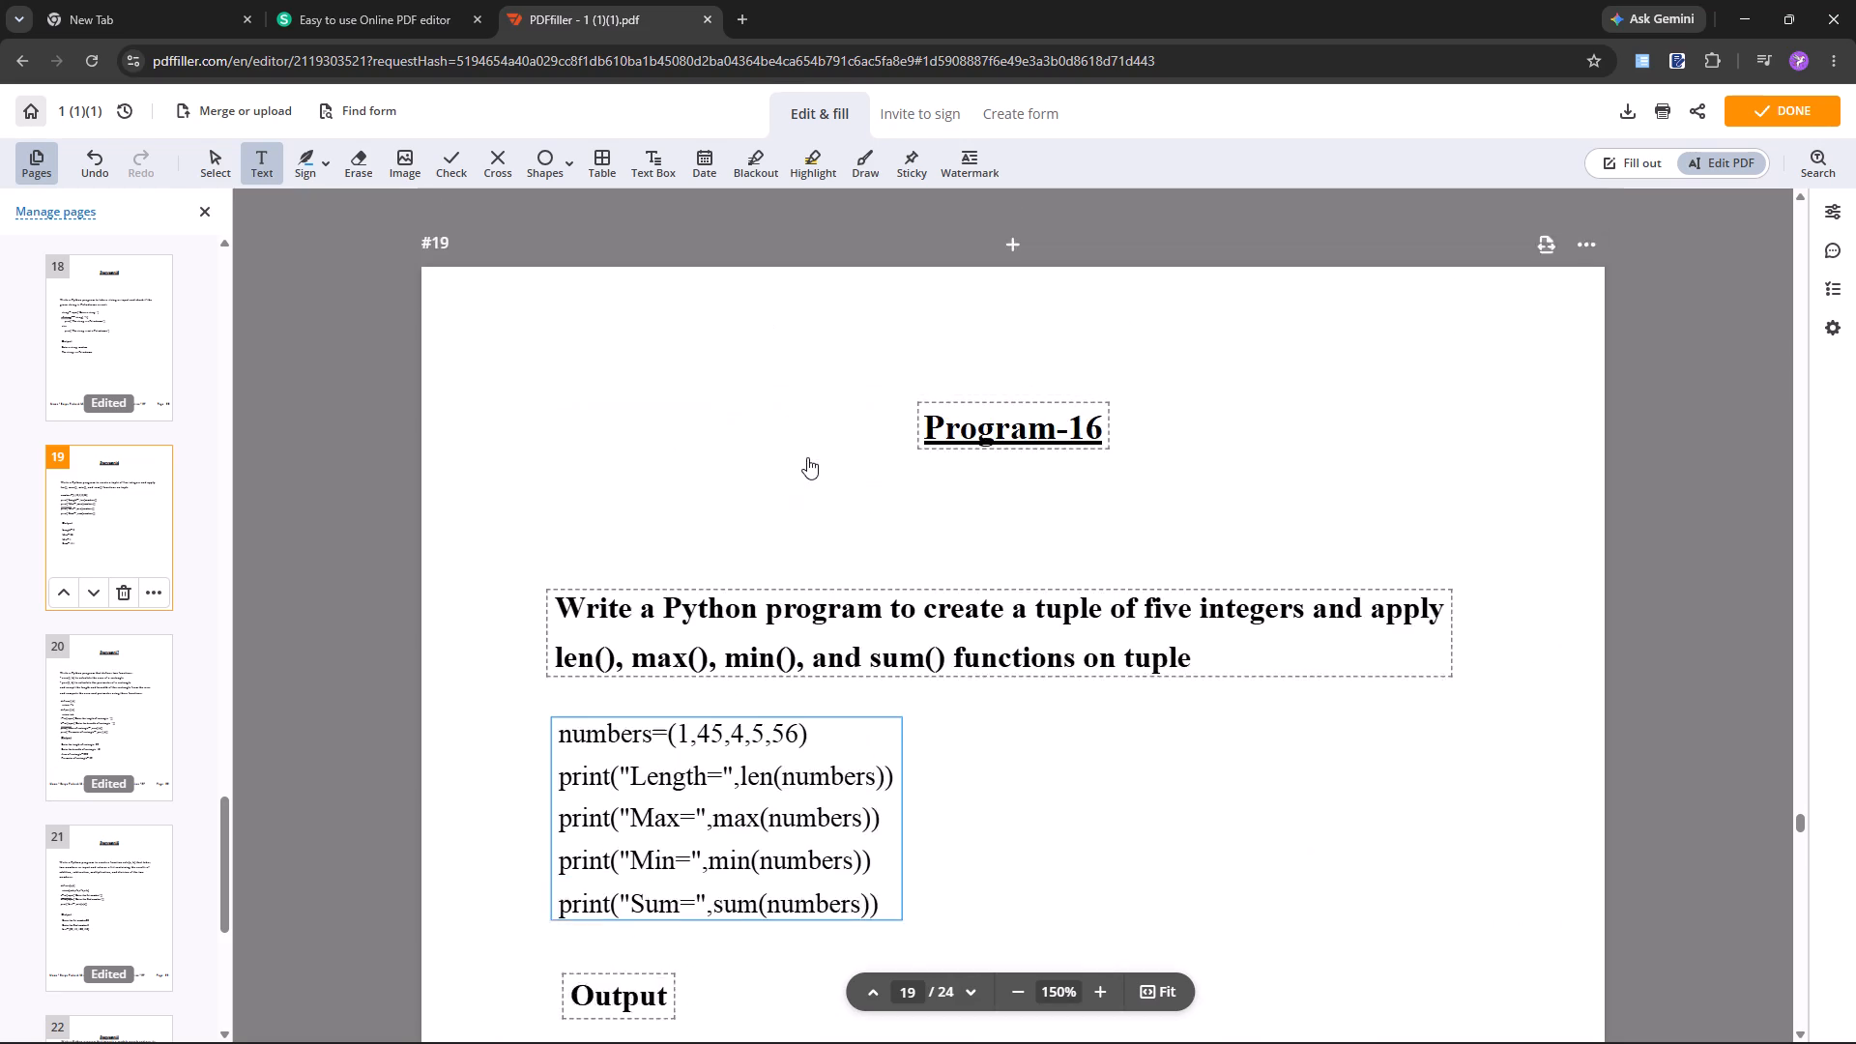
{"action": "scroll", "coordinate": [807, 457], "scroll_direction": "up", "scroll_amount": 11}
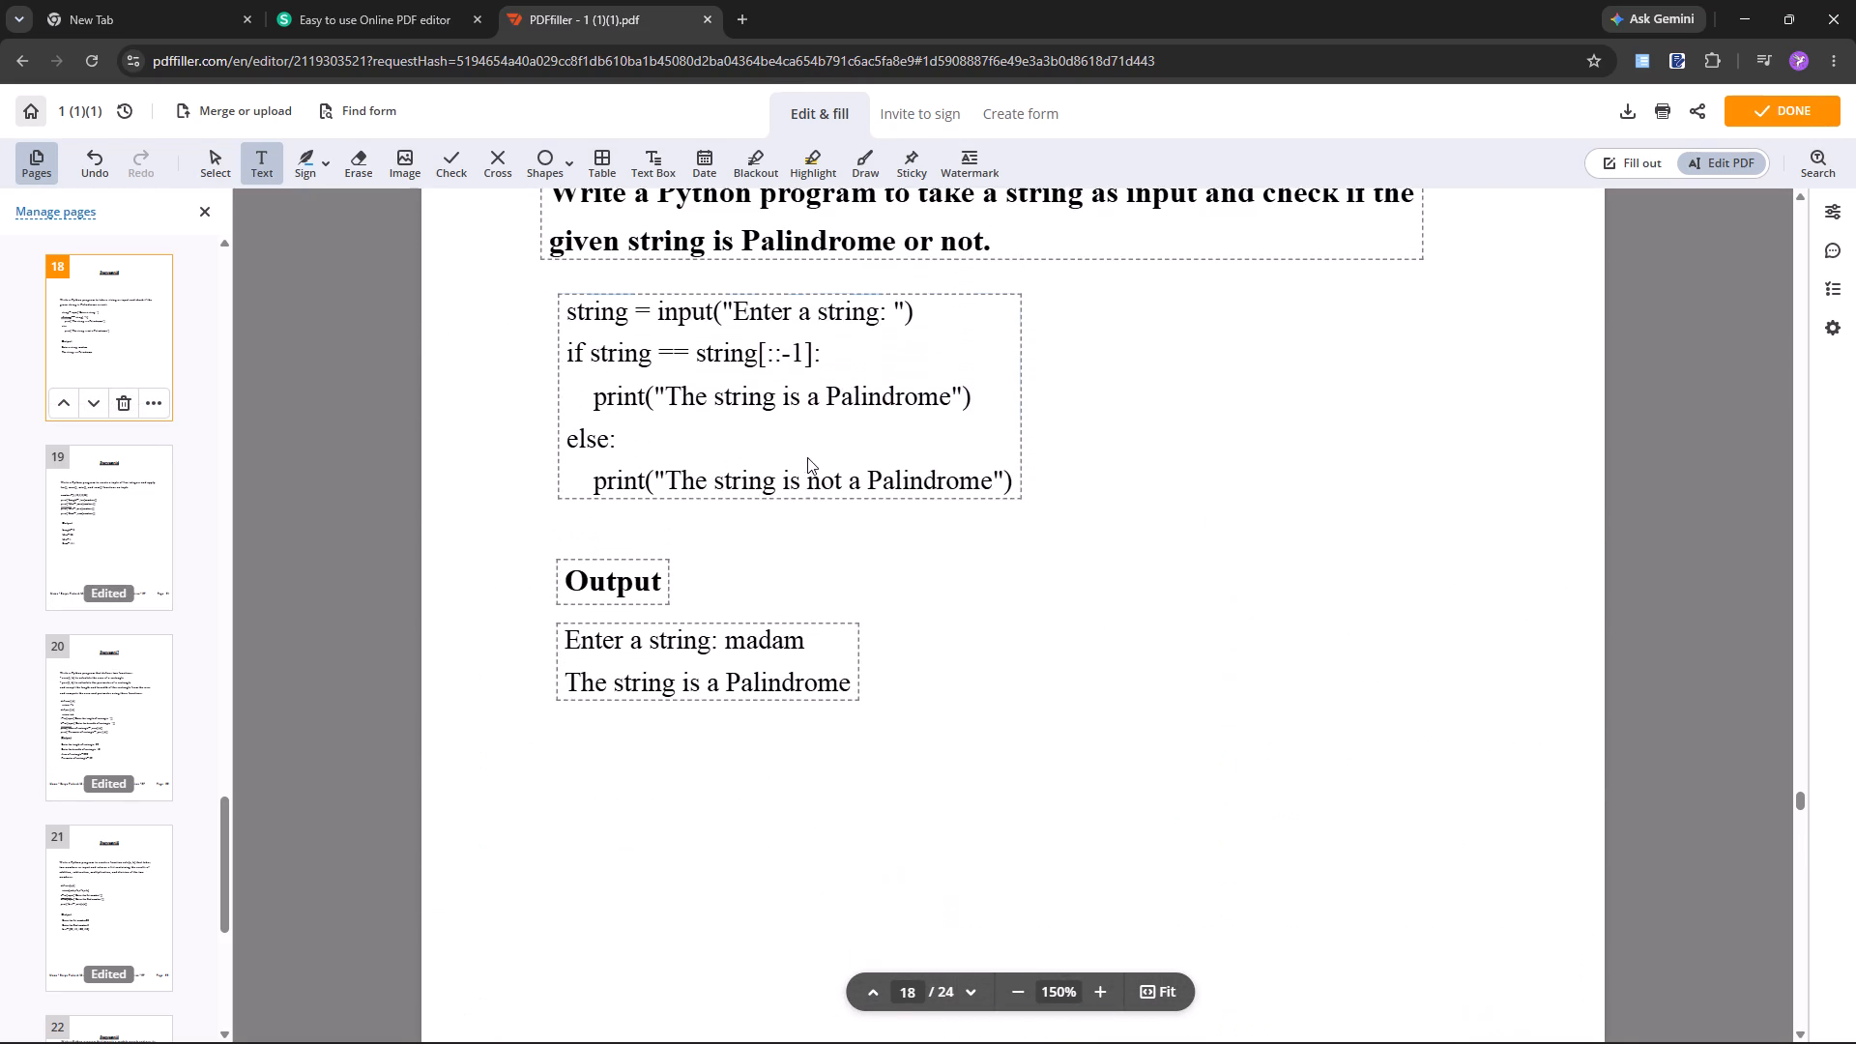
{"action": "scroll", "coordinate": [807, 457], "scroll_direction": "up", "scroll_amount": 2}
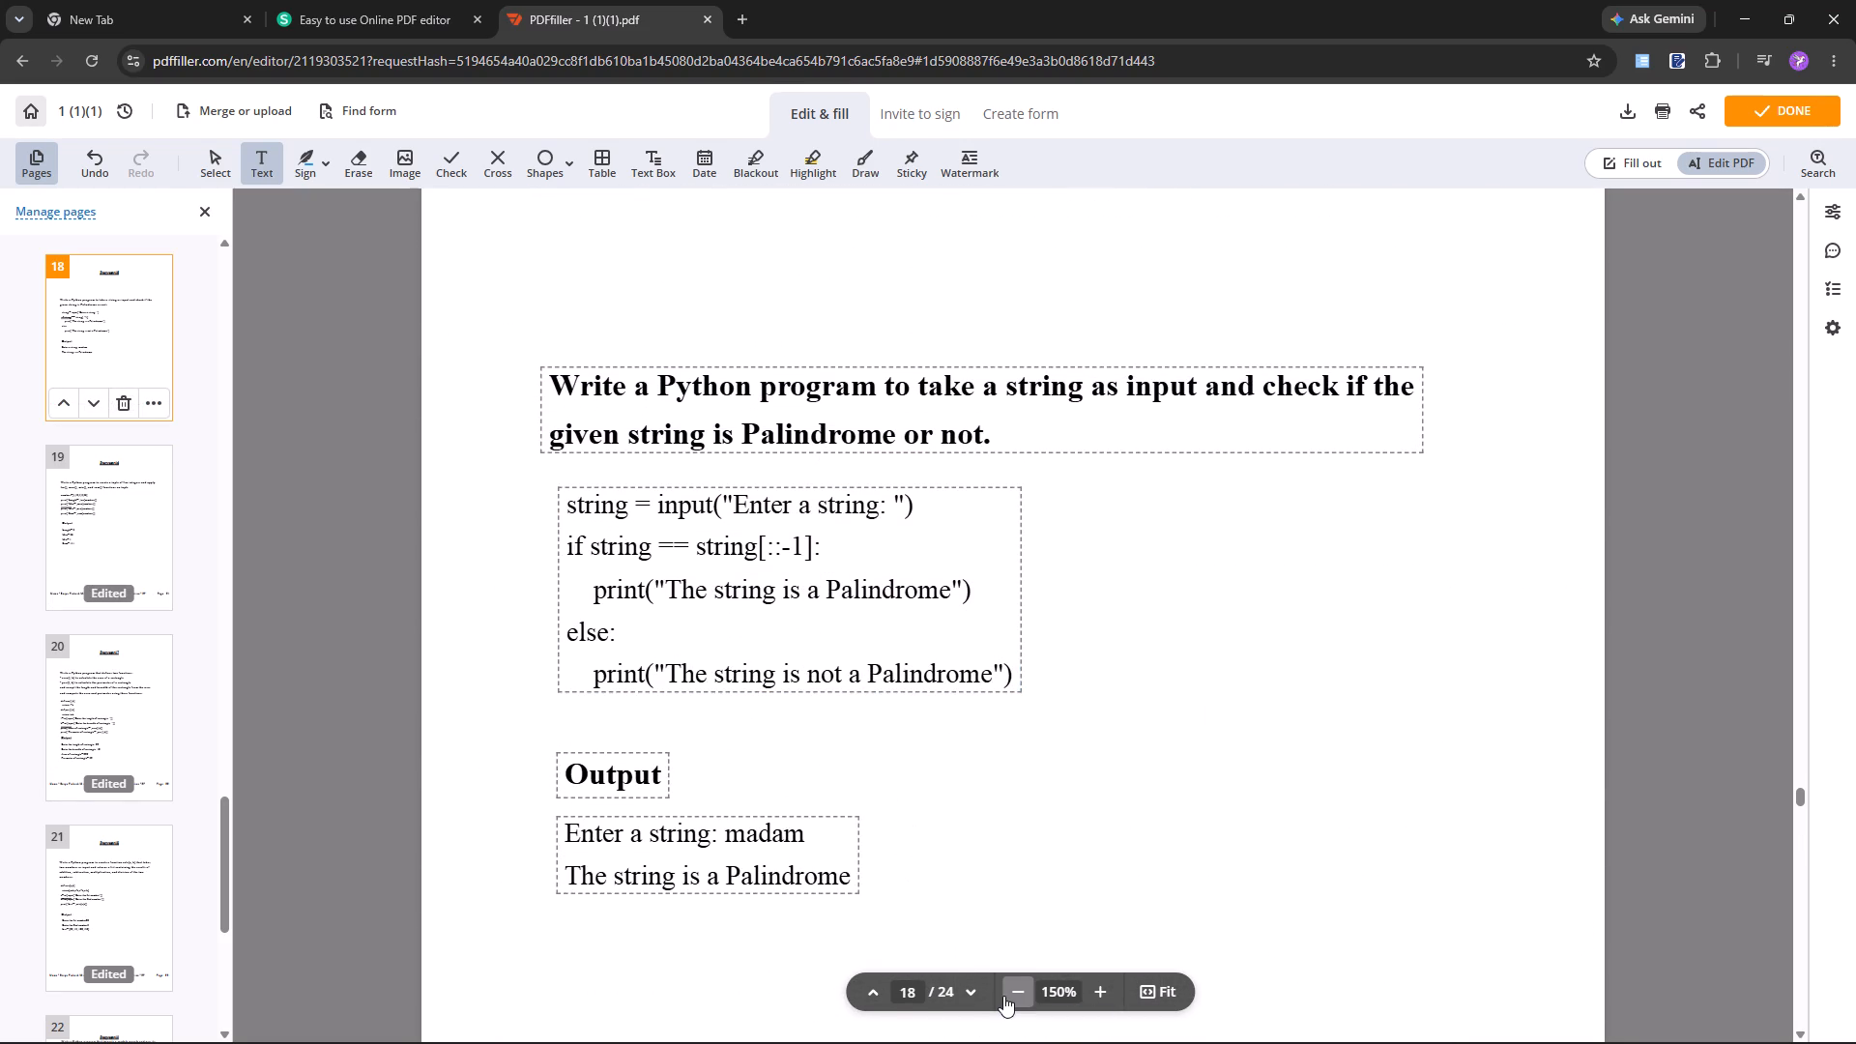
{"action": "left_click", "coordinate": [1005, 996]}
{"action": "left_click", "coordinate": [1006, 996]}
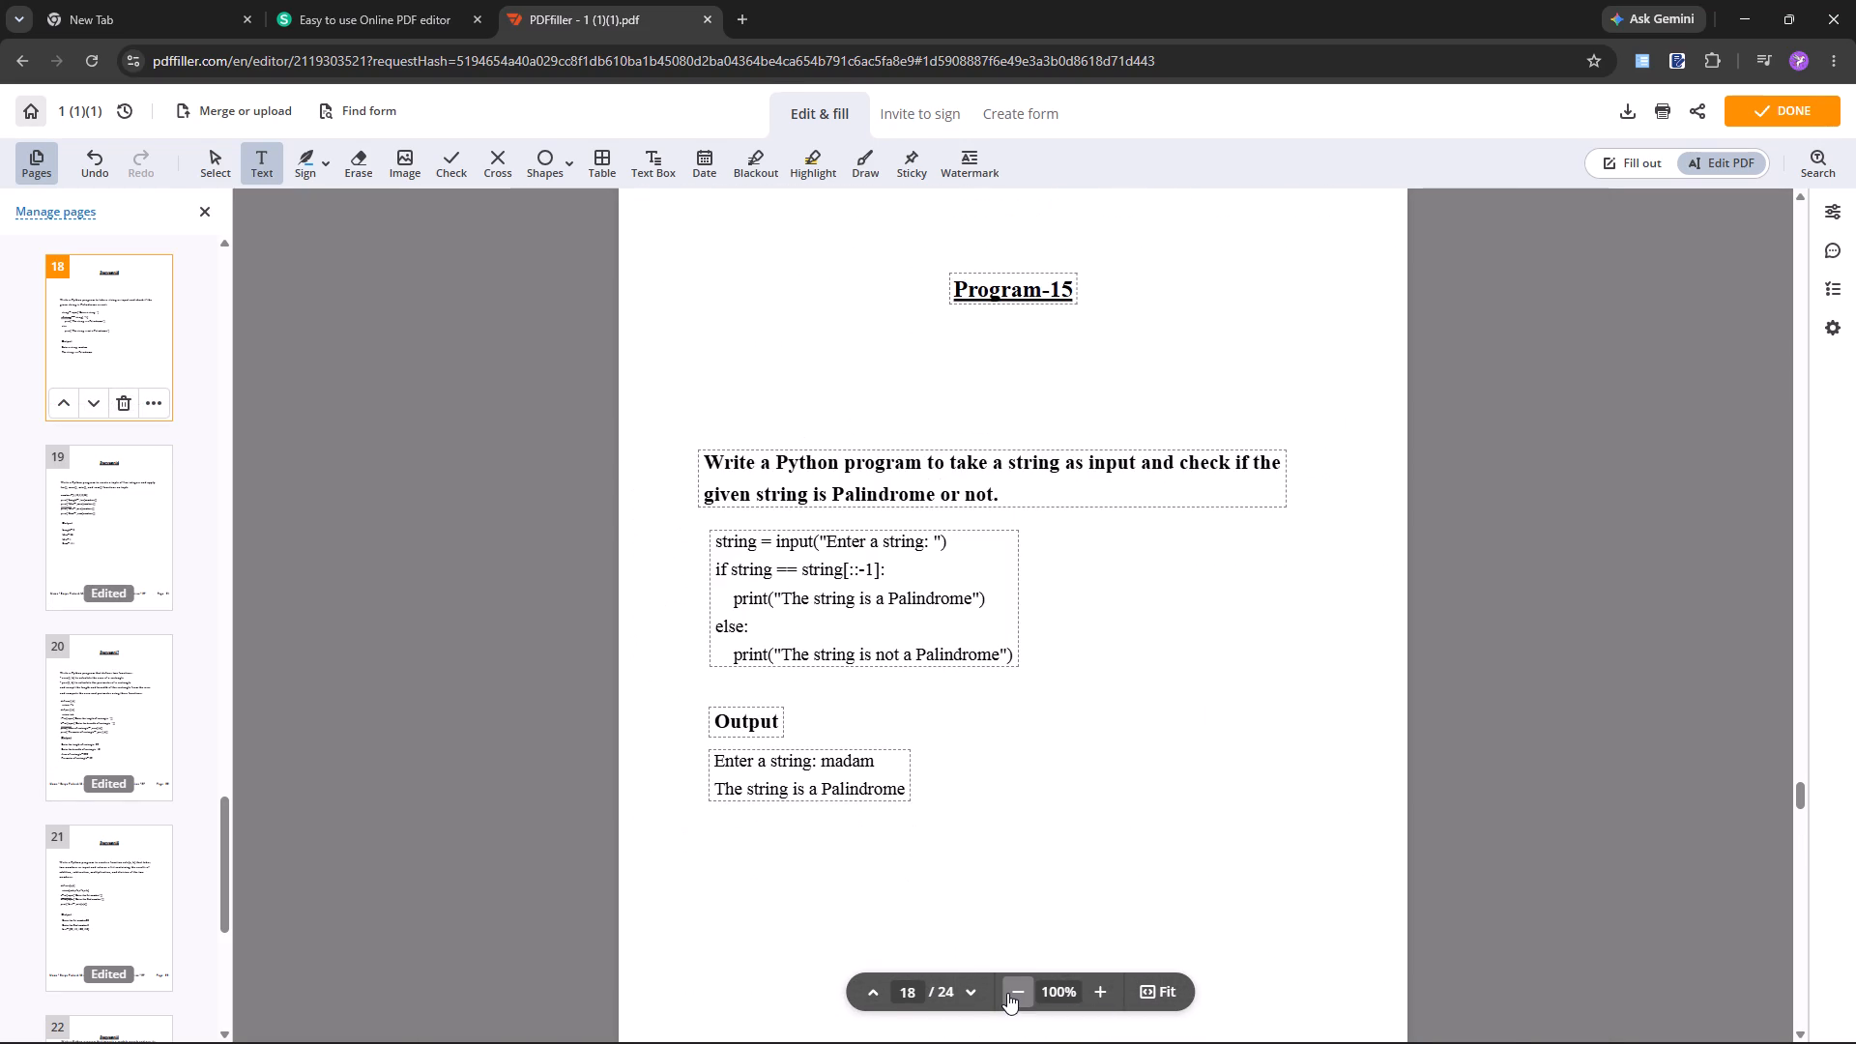
{"action": "left_click", "coordinate": [1007, 993]}
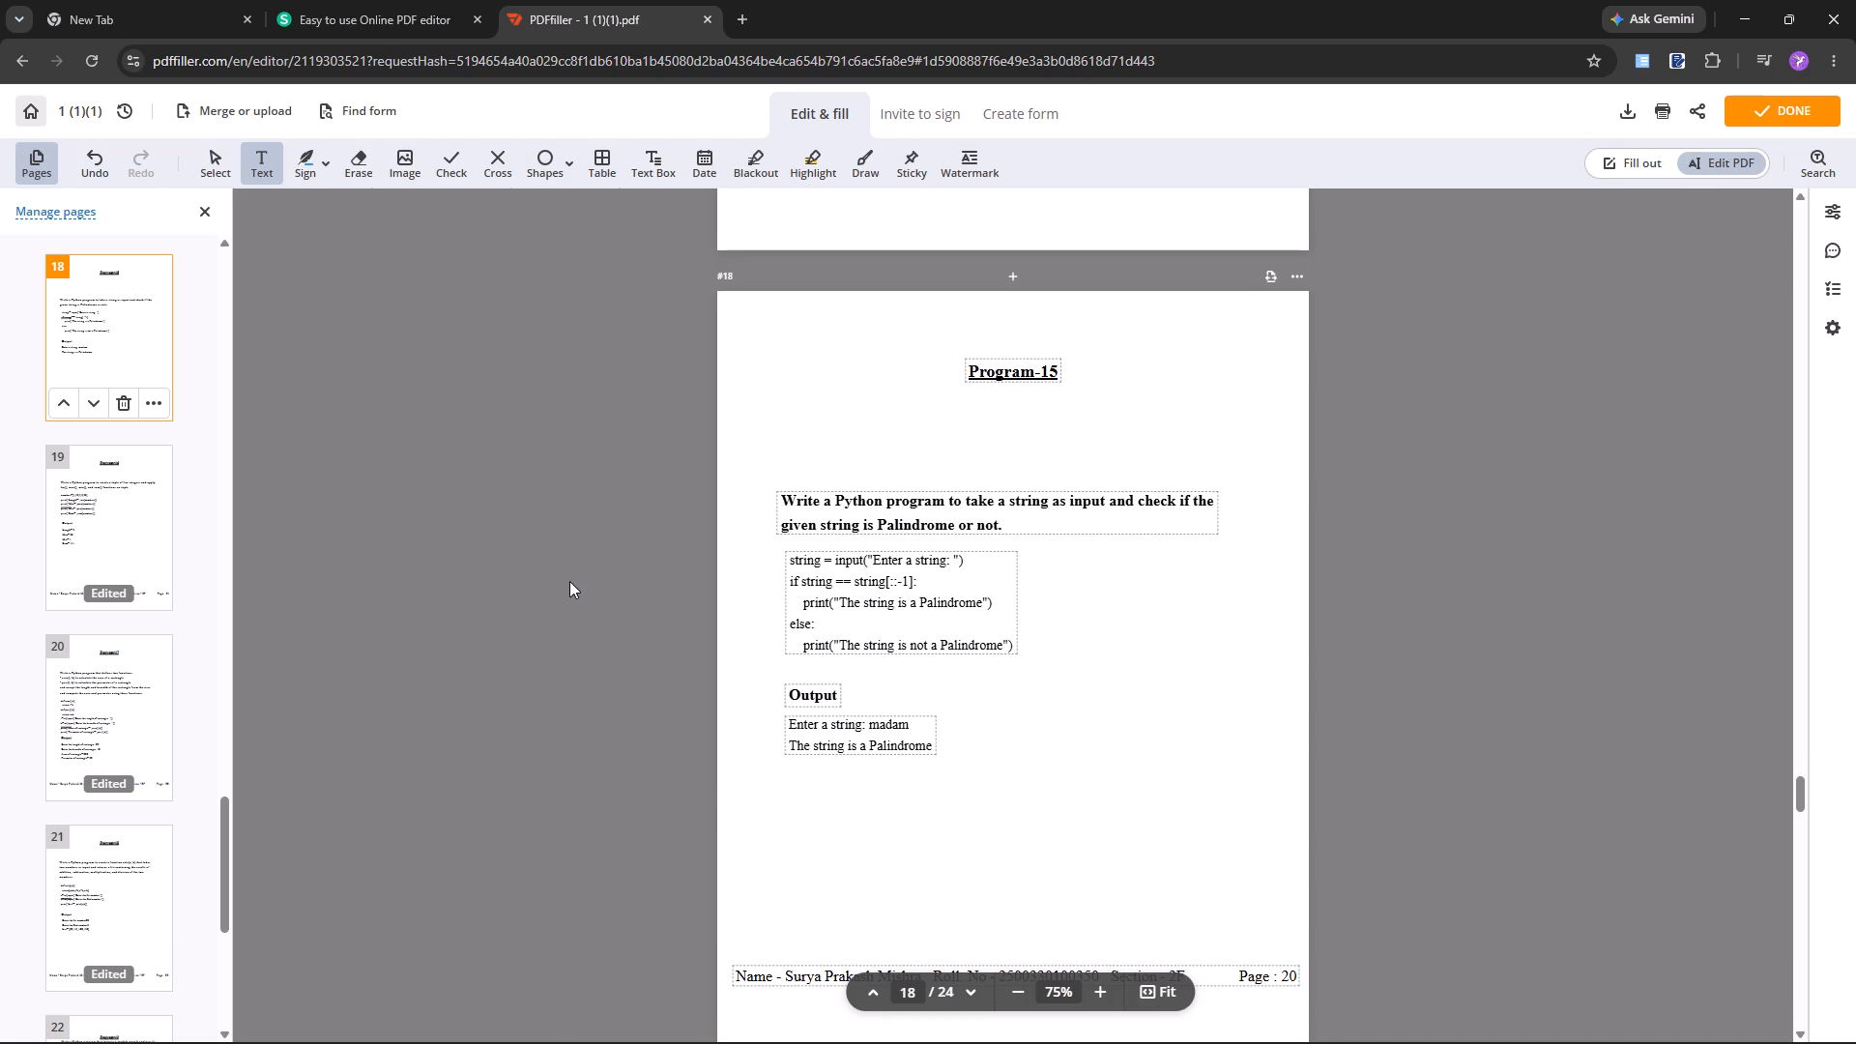
{"action": "scroll", "coordinate": [569, 581], "scroll_direction": "down", "scroll_amount": 7}
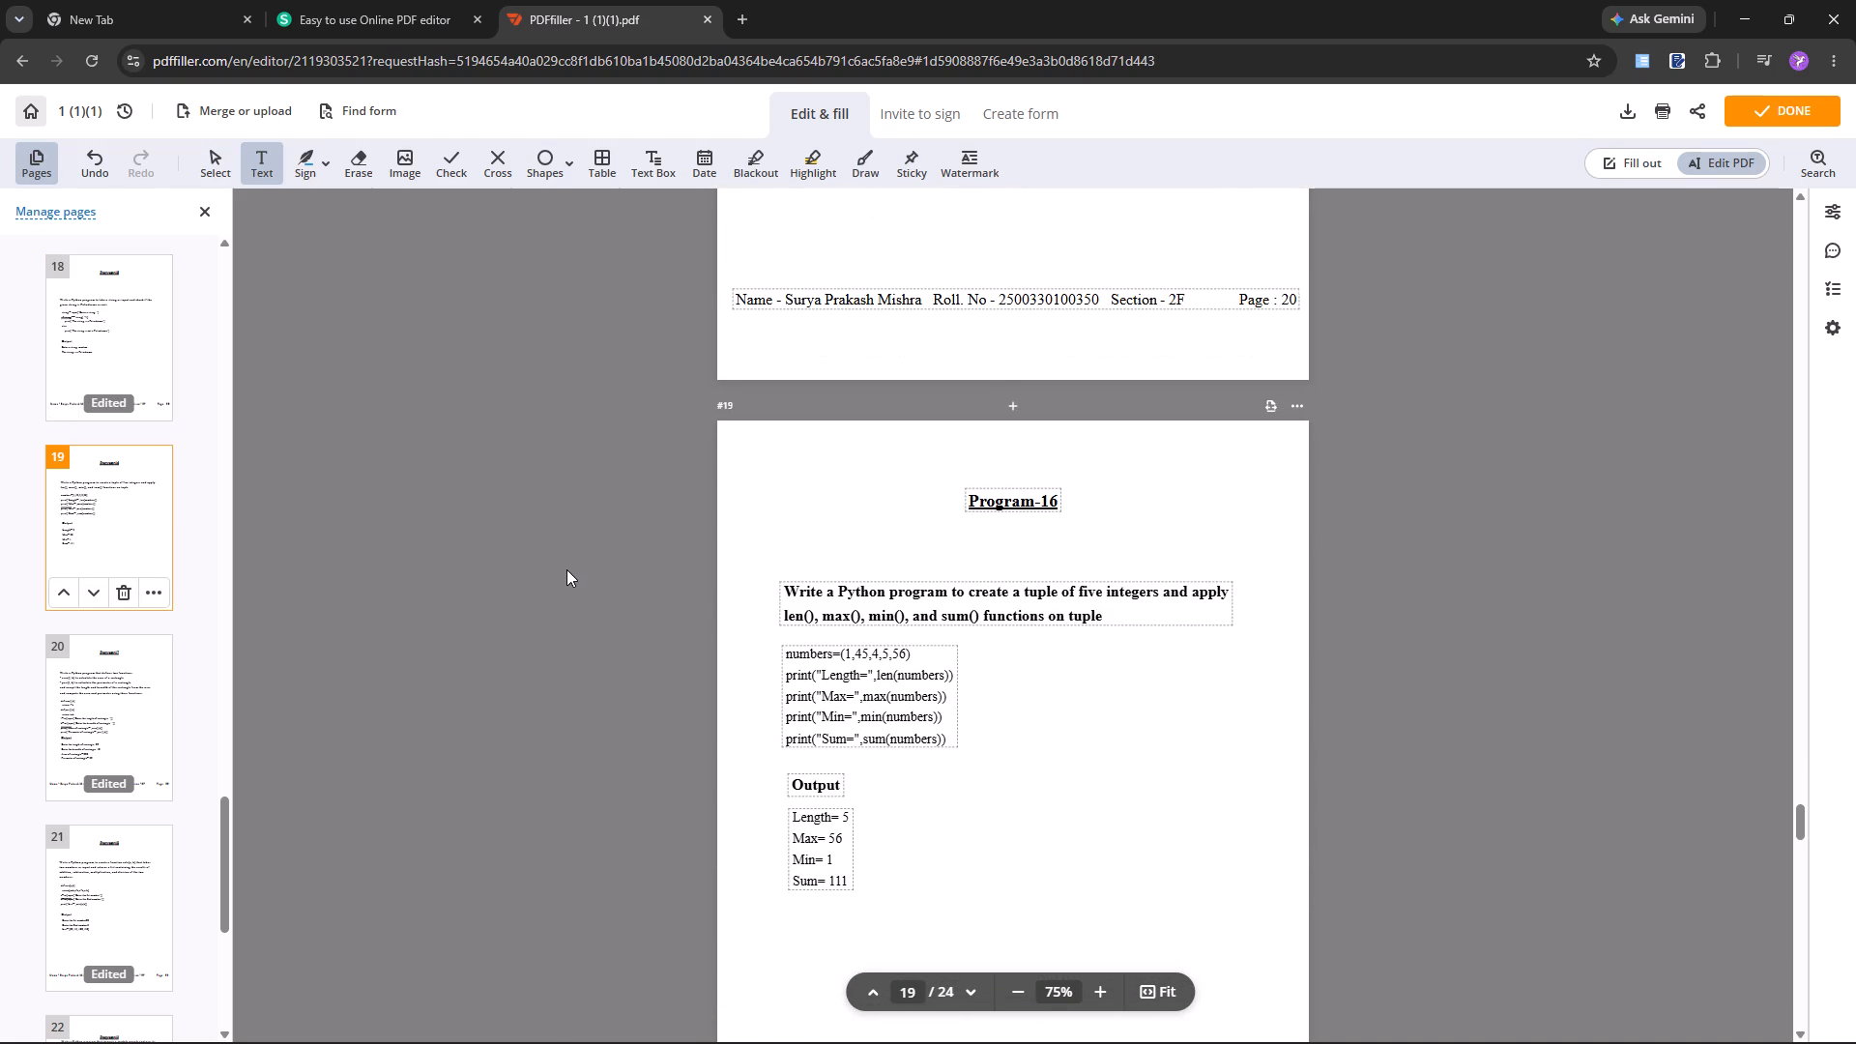
Review the Program-14 through Program-17 pages, comparing the spacing of their question, code and Output blocks and checking for leftover underlines.
{"action": "scroll", "coordinate": [566, 569], "scroll_direction": "down", "scroll_amount": 2}
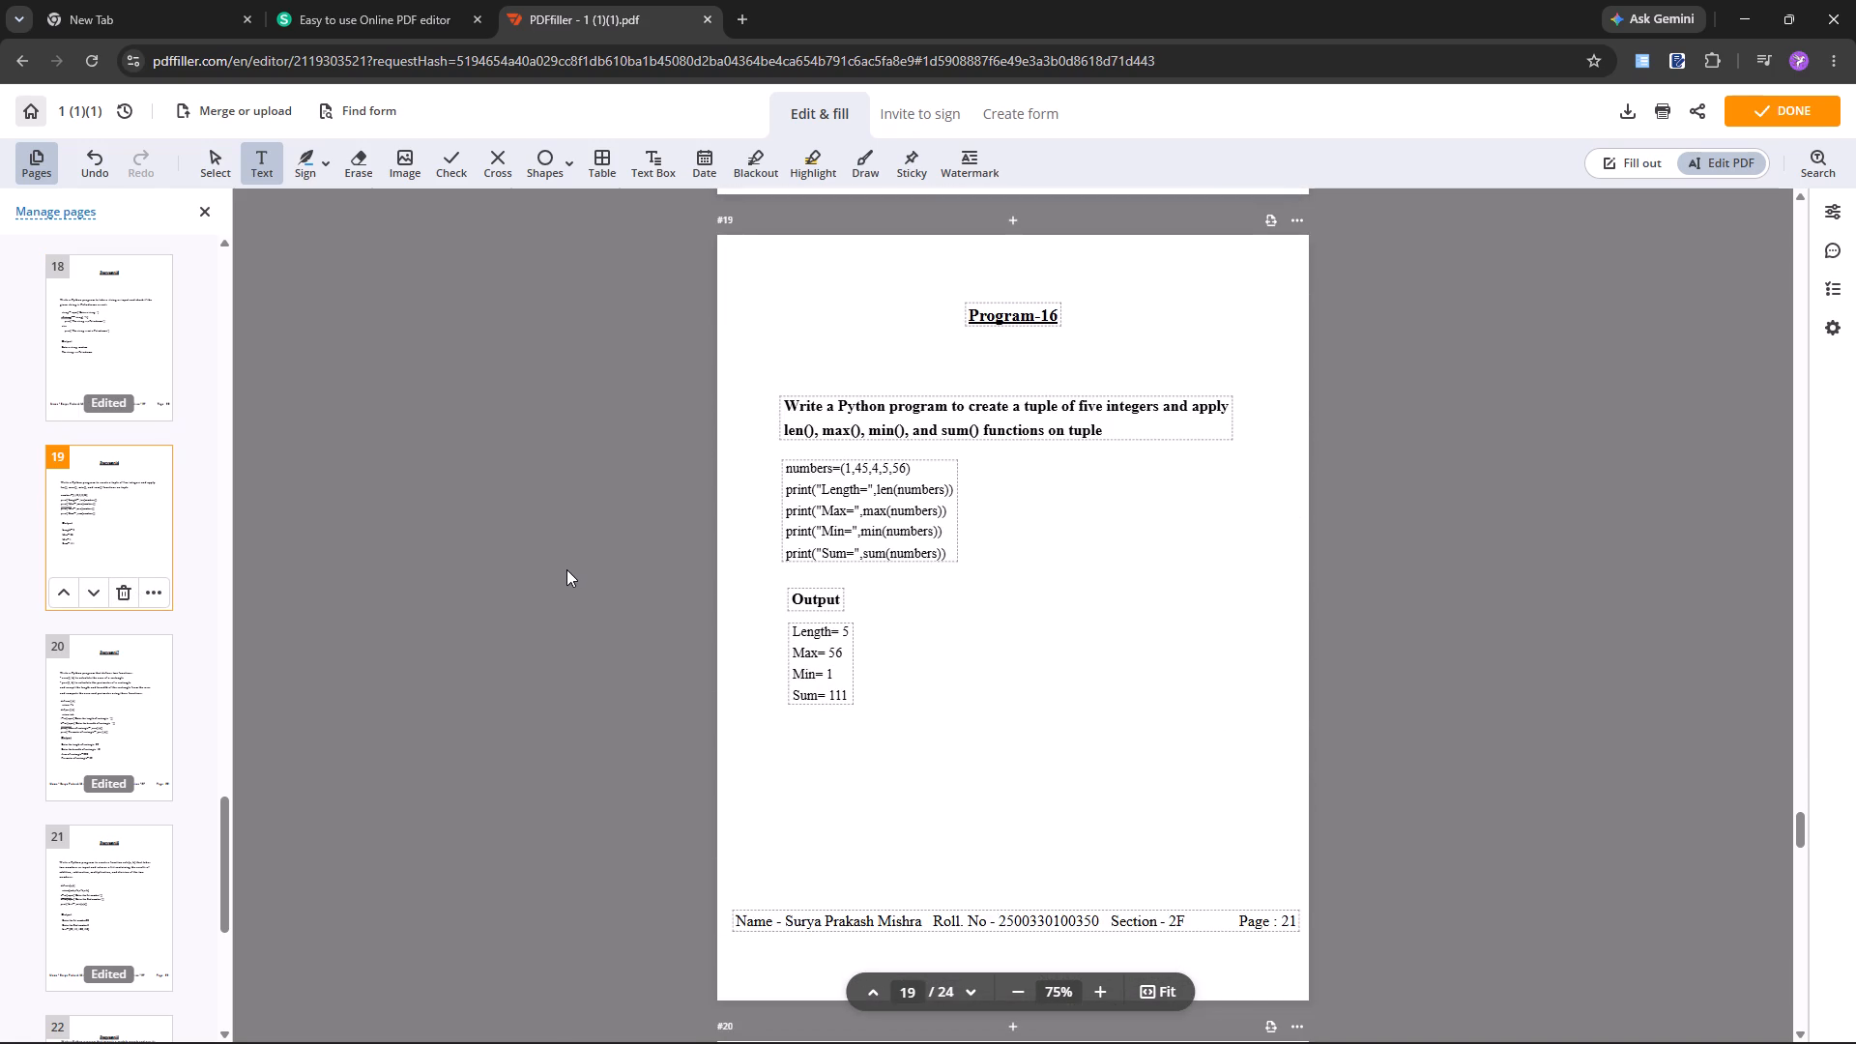
{"action": "scroll", "coordinate": [566, 569], "scroll_direction": "down", "scroll_amount": 7}
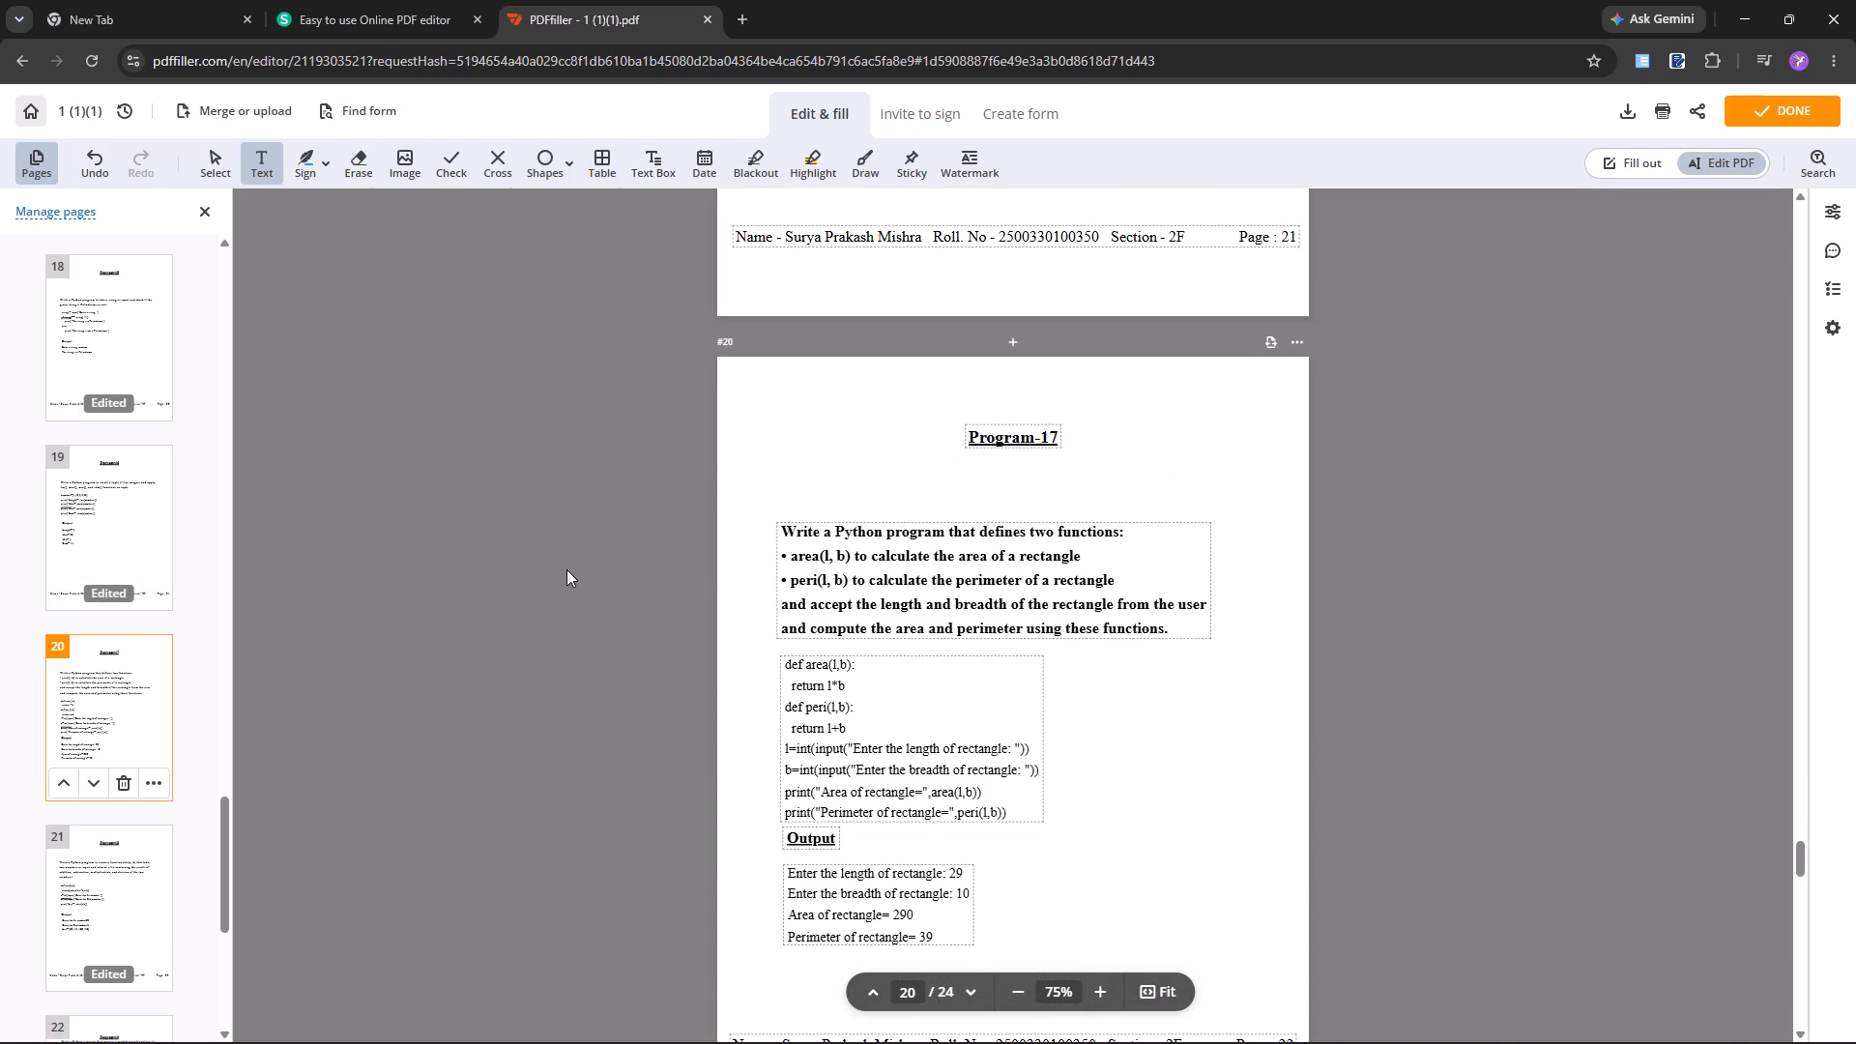
{"action": "scroll", "coordinate": [566, 569], "scroll_direction": "up", "scroll_amount": 6}
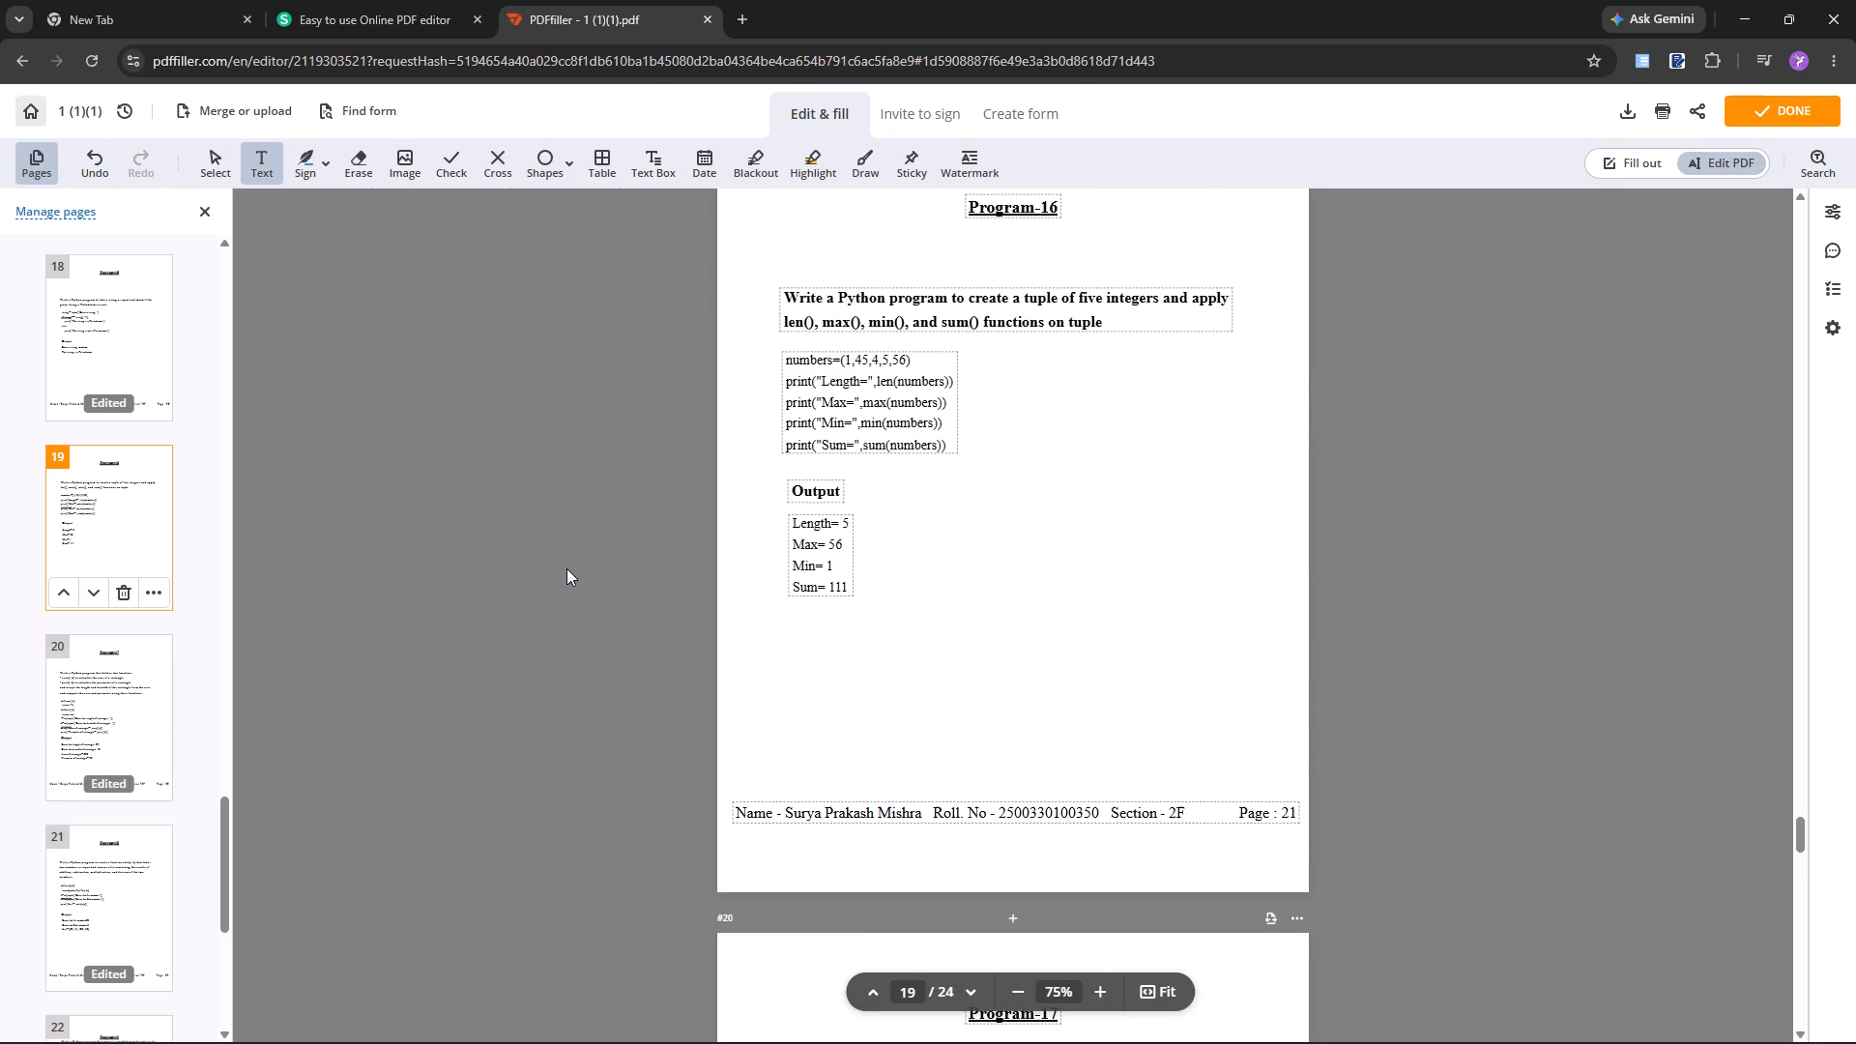
{"action": "left_click", "coordinate": [554, 553]}
{"action": "scroll", "coordinate": [554, 553], "scroll_direction": "up", "scroll_amount": 8}
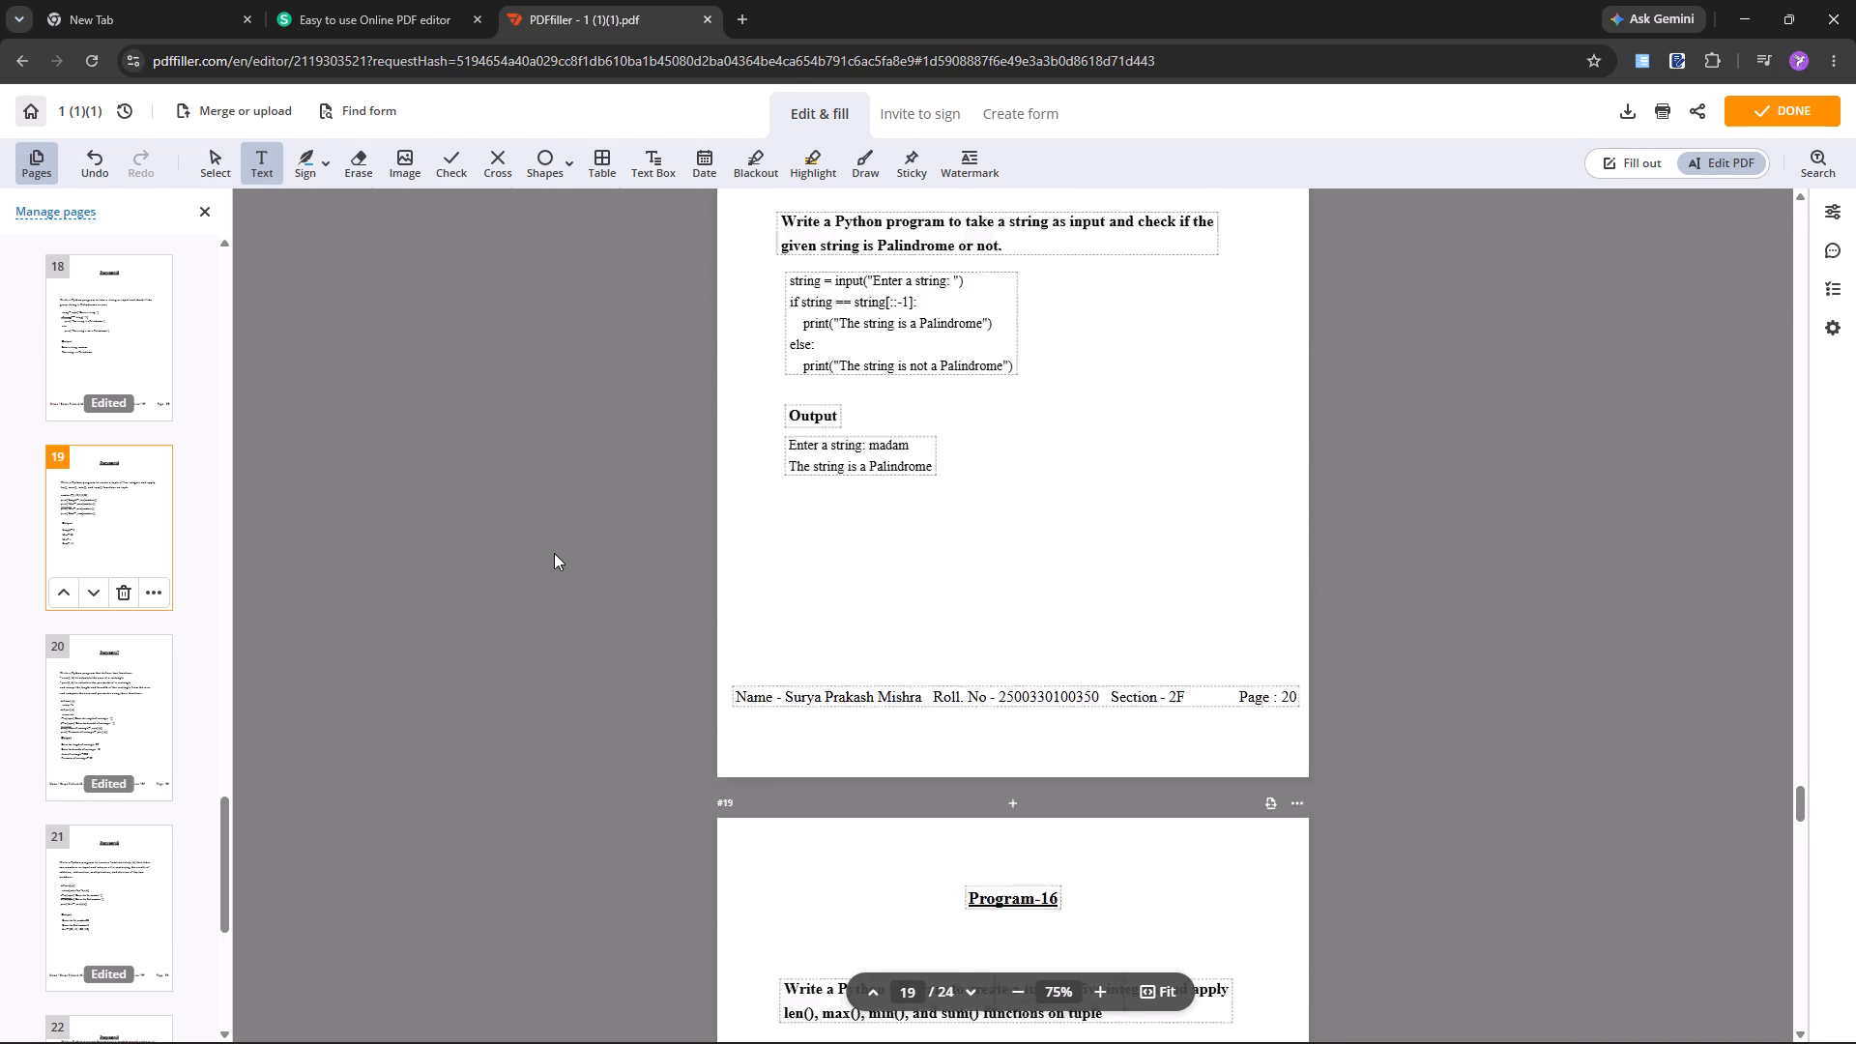
{"action": "scroll", "coordinate": [554, 553], "scroll_direction": "up", "scroll_amount": 4}
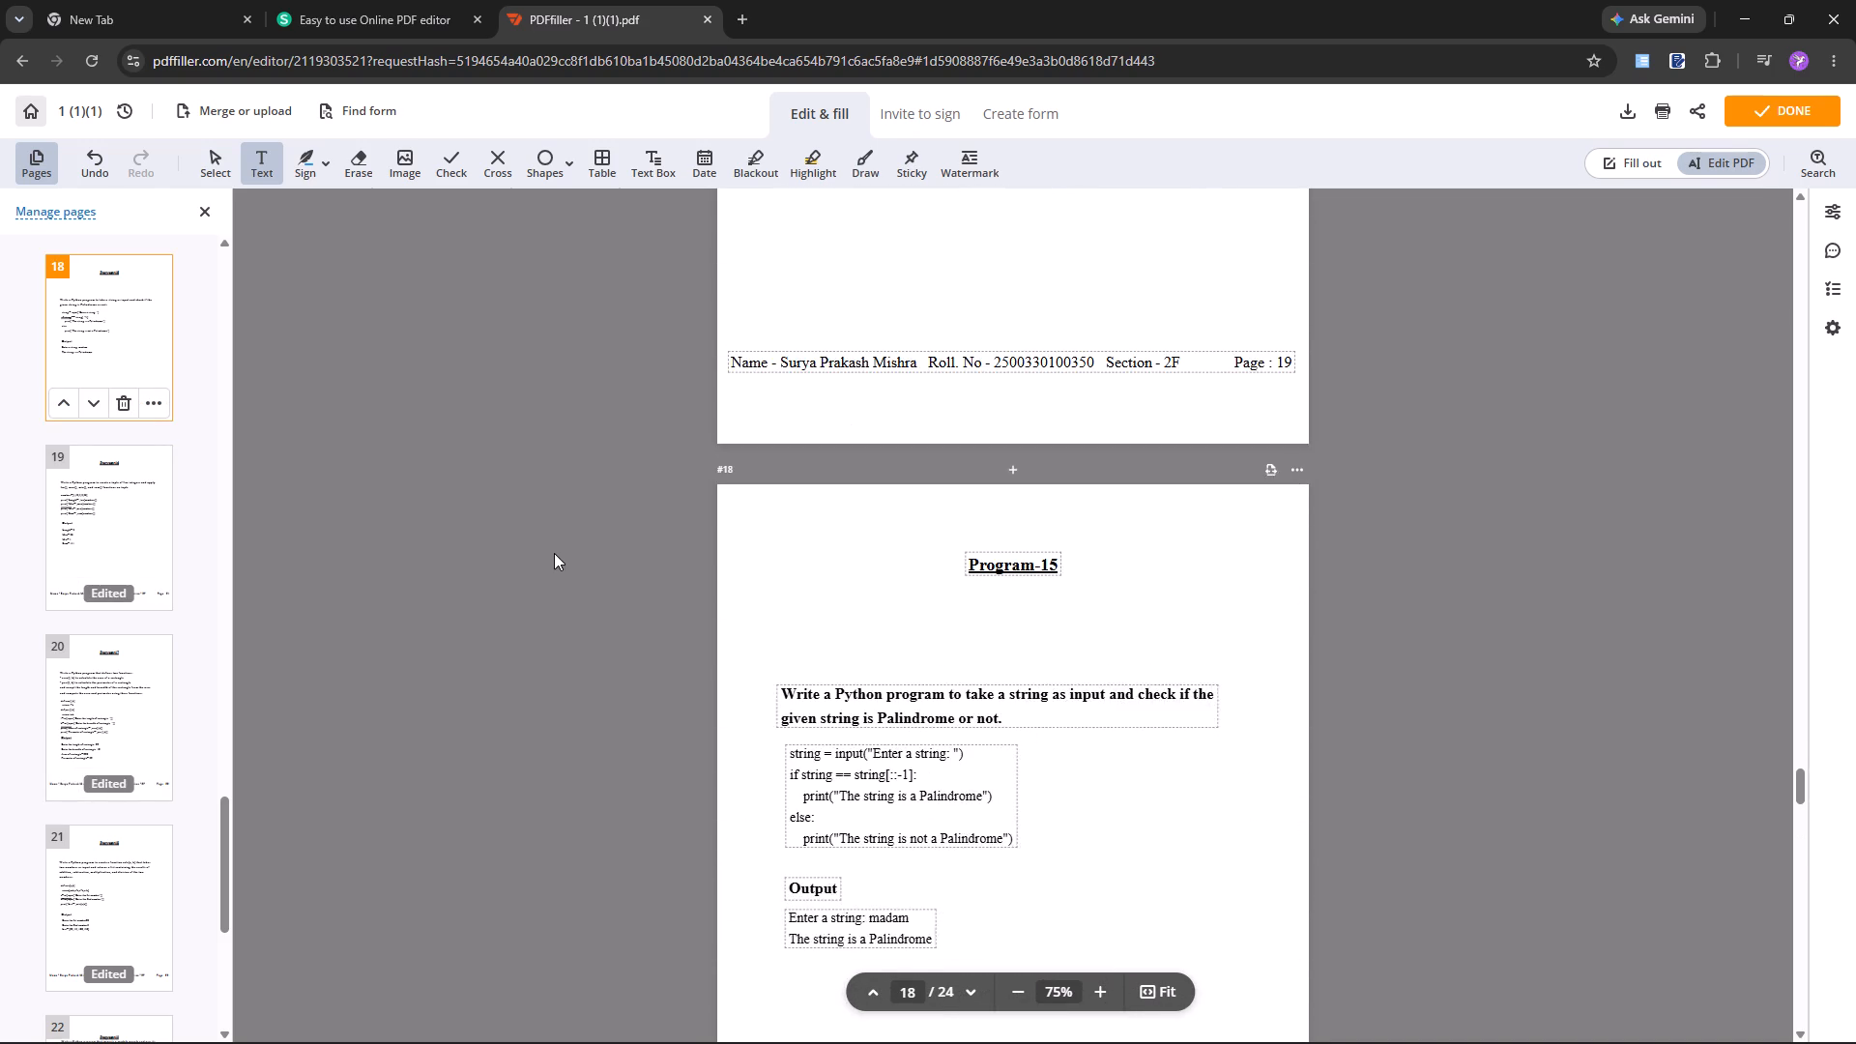
{"action": "scroll", "coordinate": [554, 553], "scroll_direction": "up", "scroll_amount": 9}
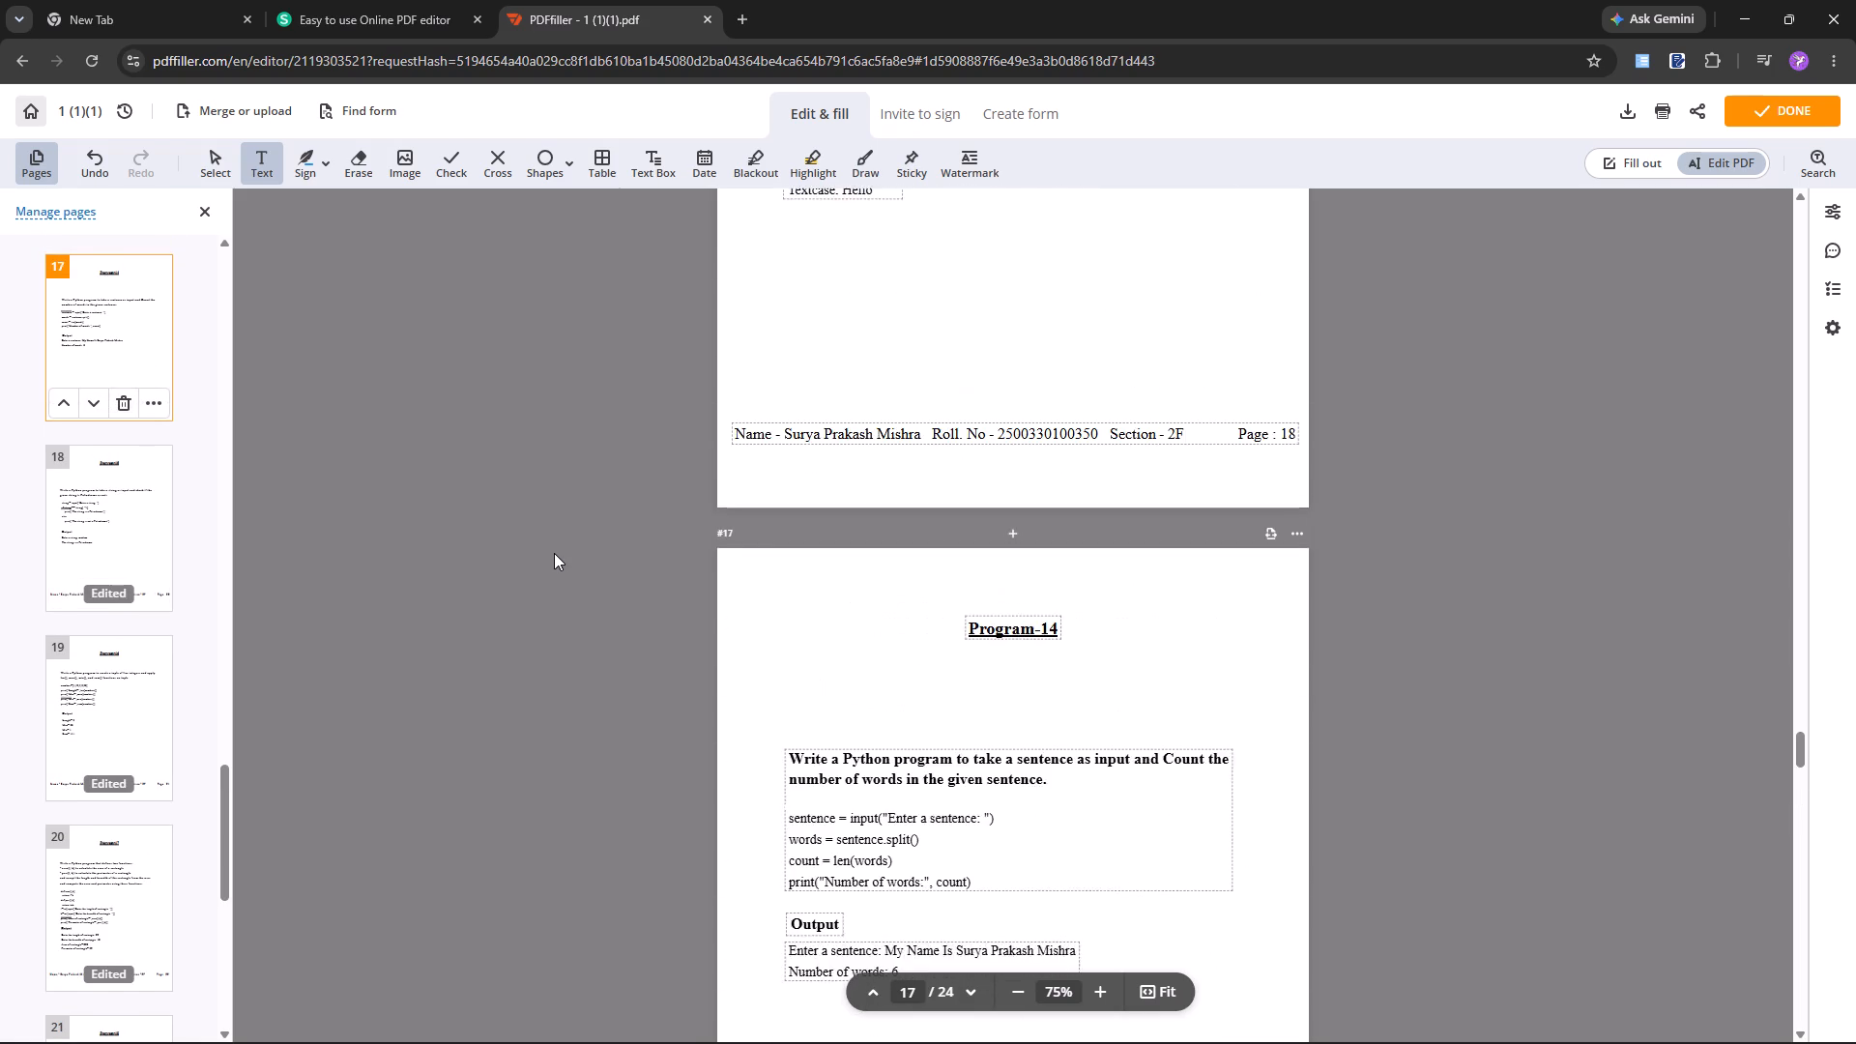
{"action": "scroll", "coordinate": [554, 553], "scroll_direction": "up", "scroll_amount": 5}
{"action": "scroll", "coordinate": [554, 553], "scroll_direction": "down", "scroll_amount": 7}
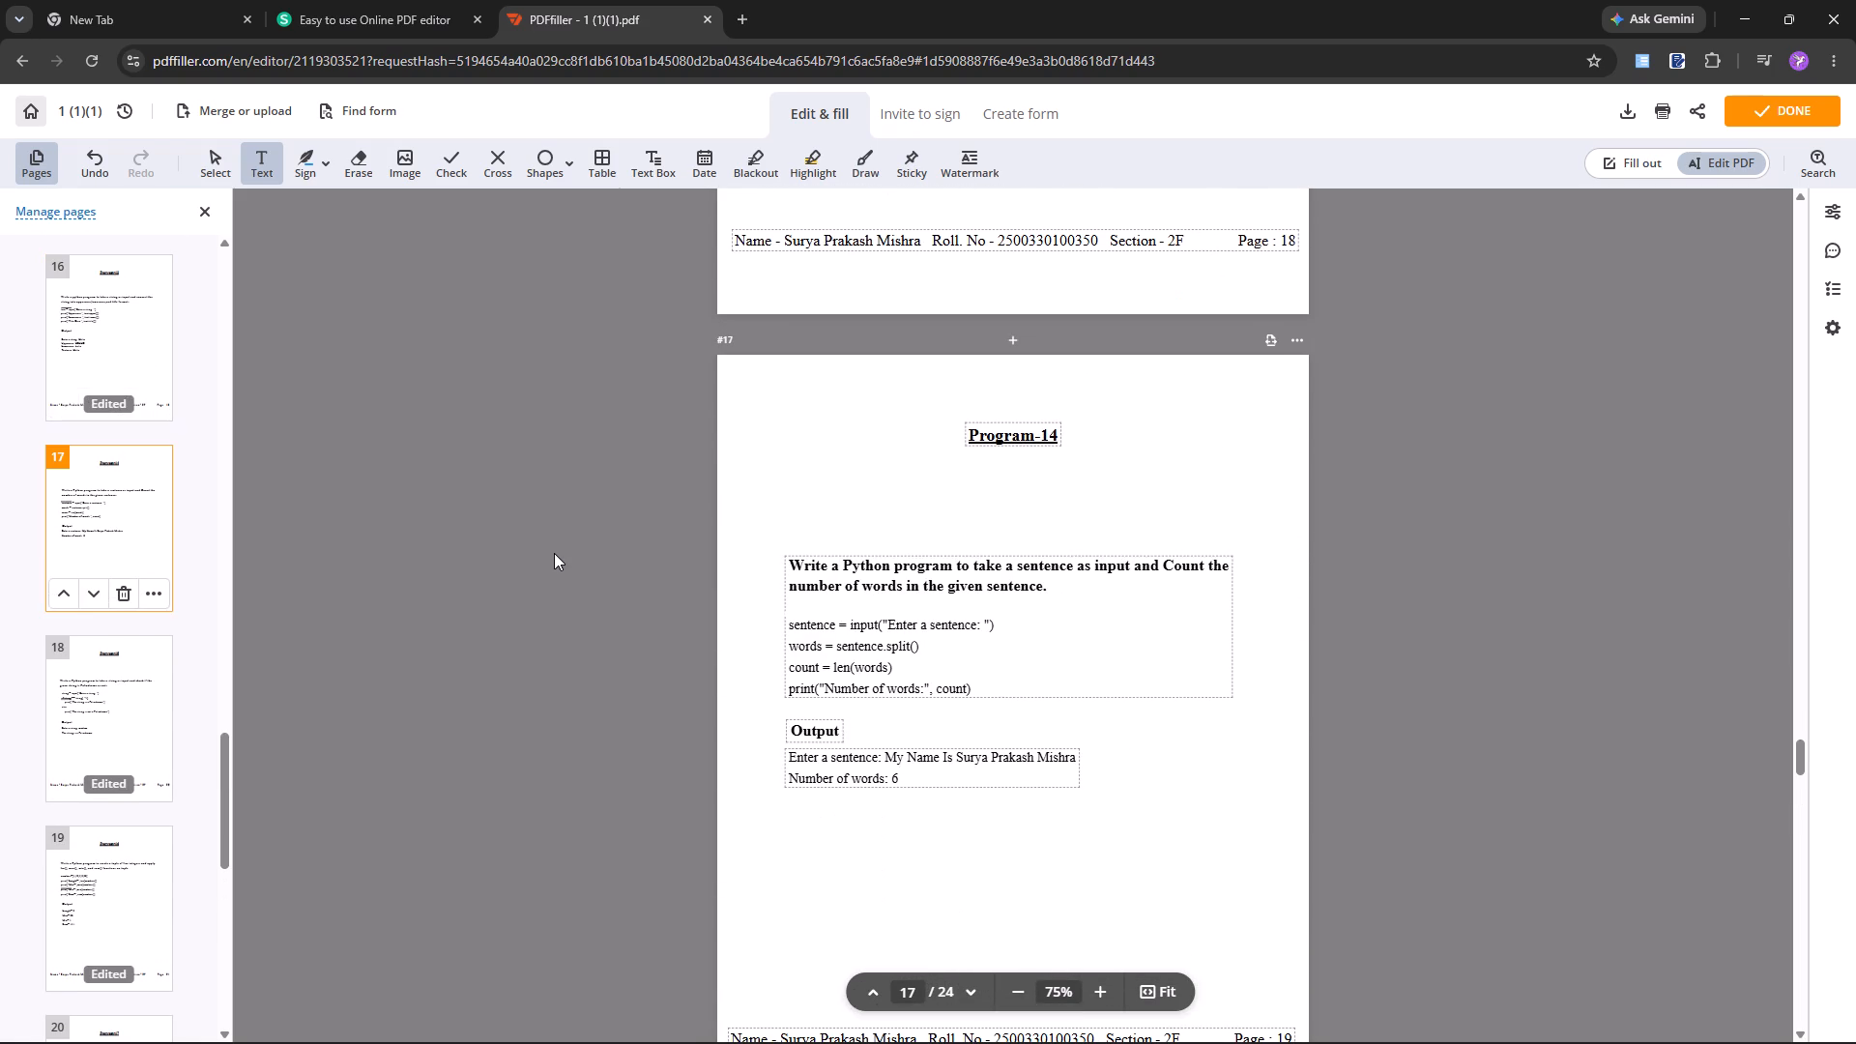
{"action": "scroll", "coordinate": [554, 553], "scroll_direction": "down", "scroll_amount": 6}
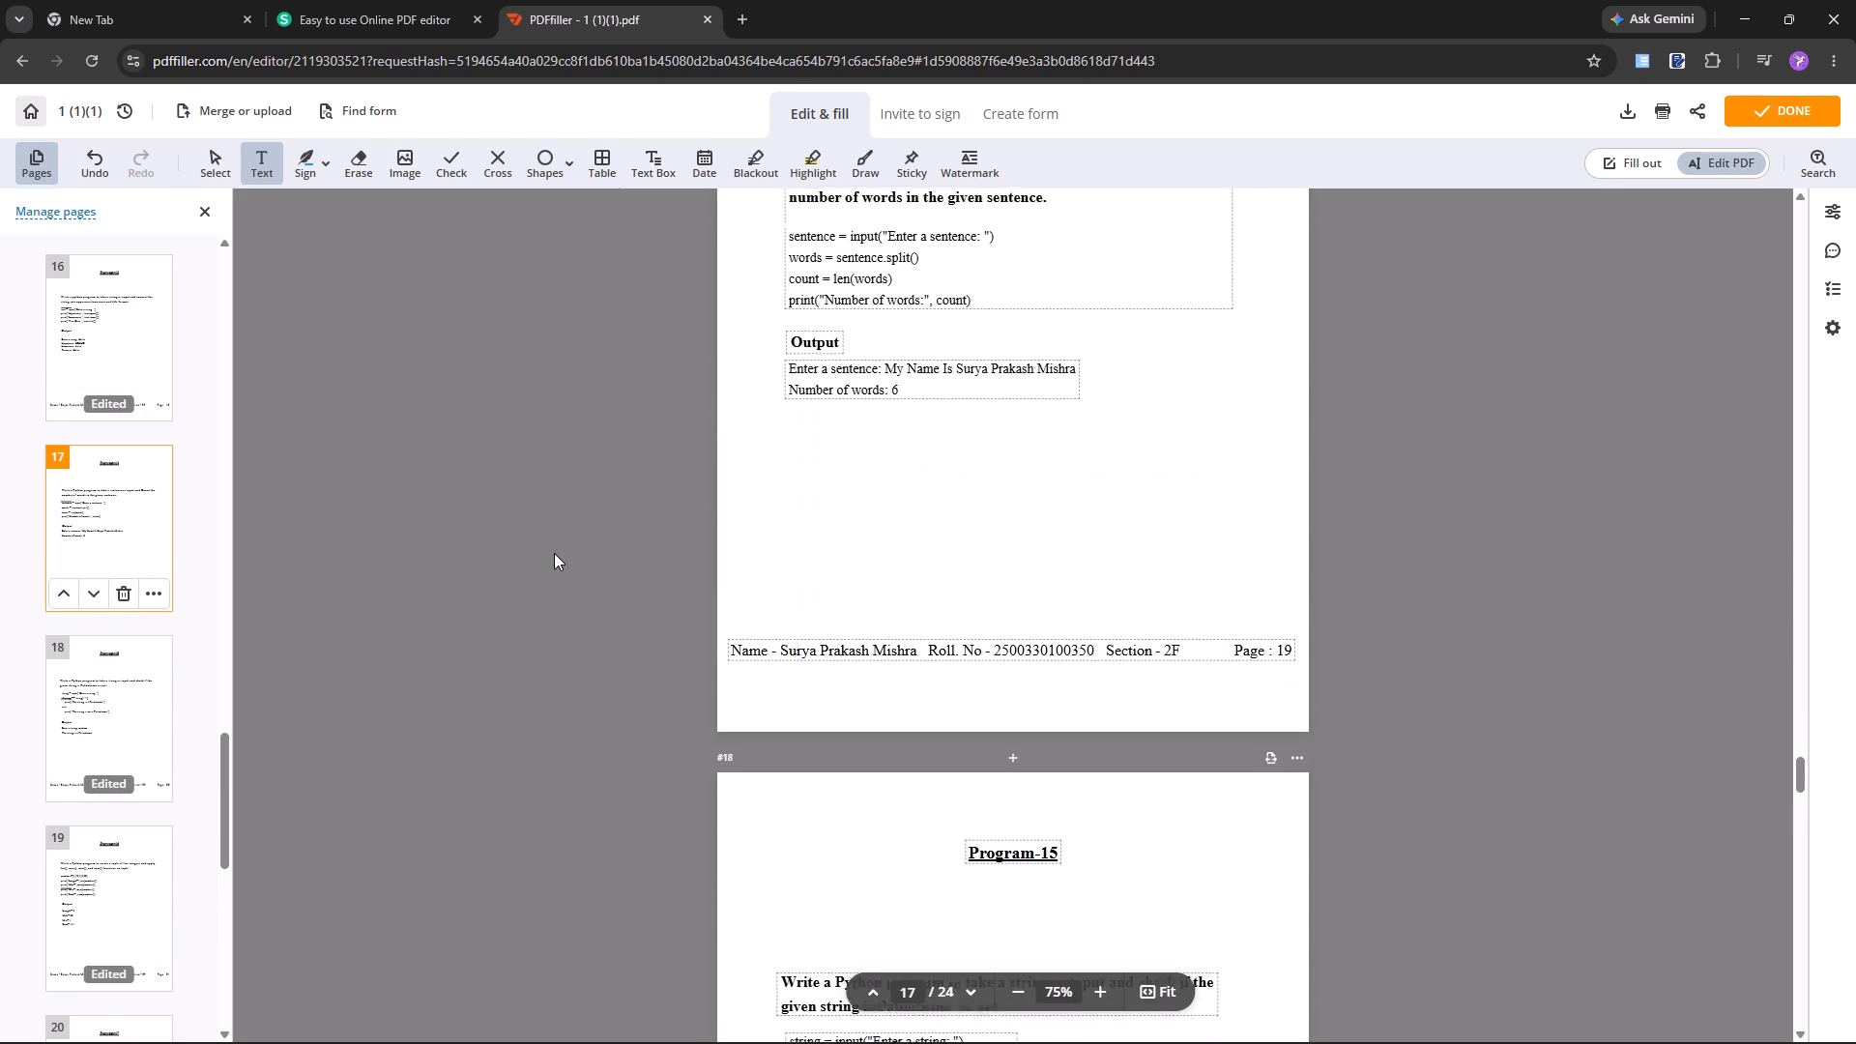
{"action": "scroll", "coordinate": [554, 553], "scroll_direction": "down", "scroll_amount": 2}
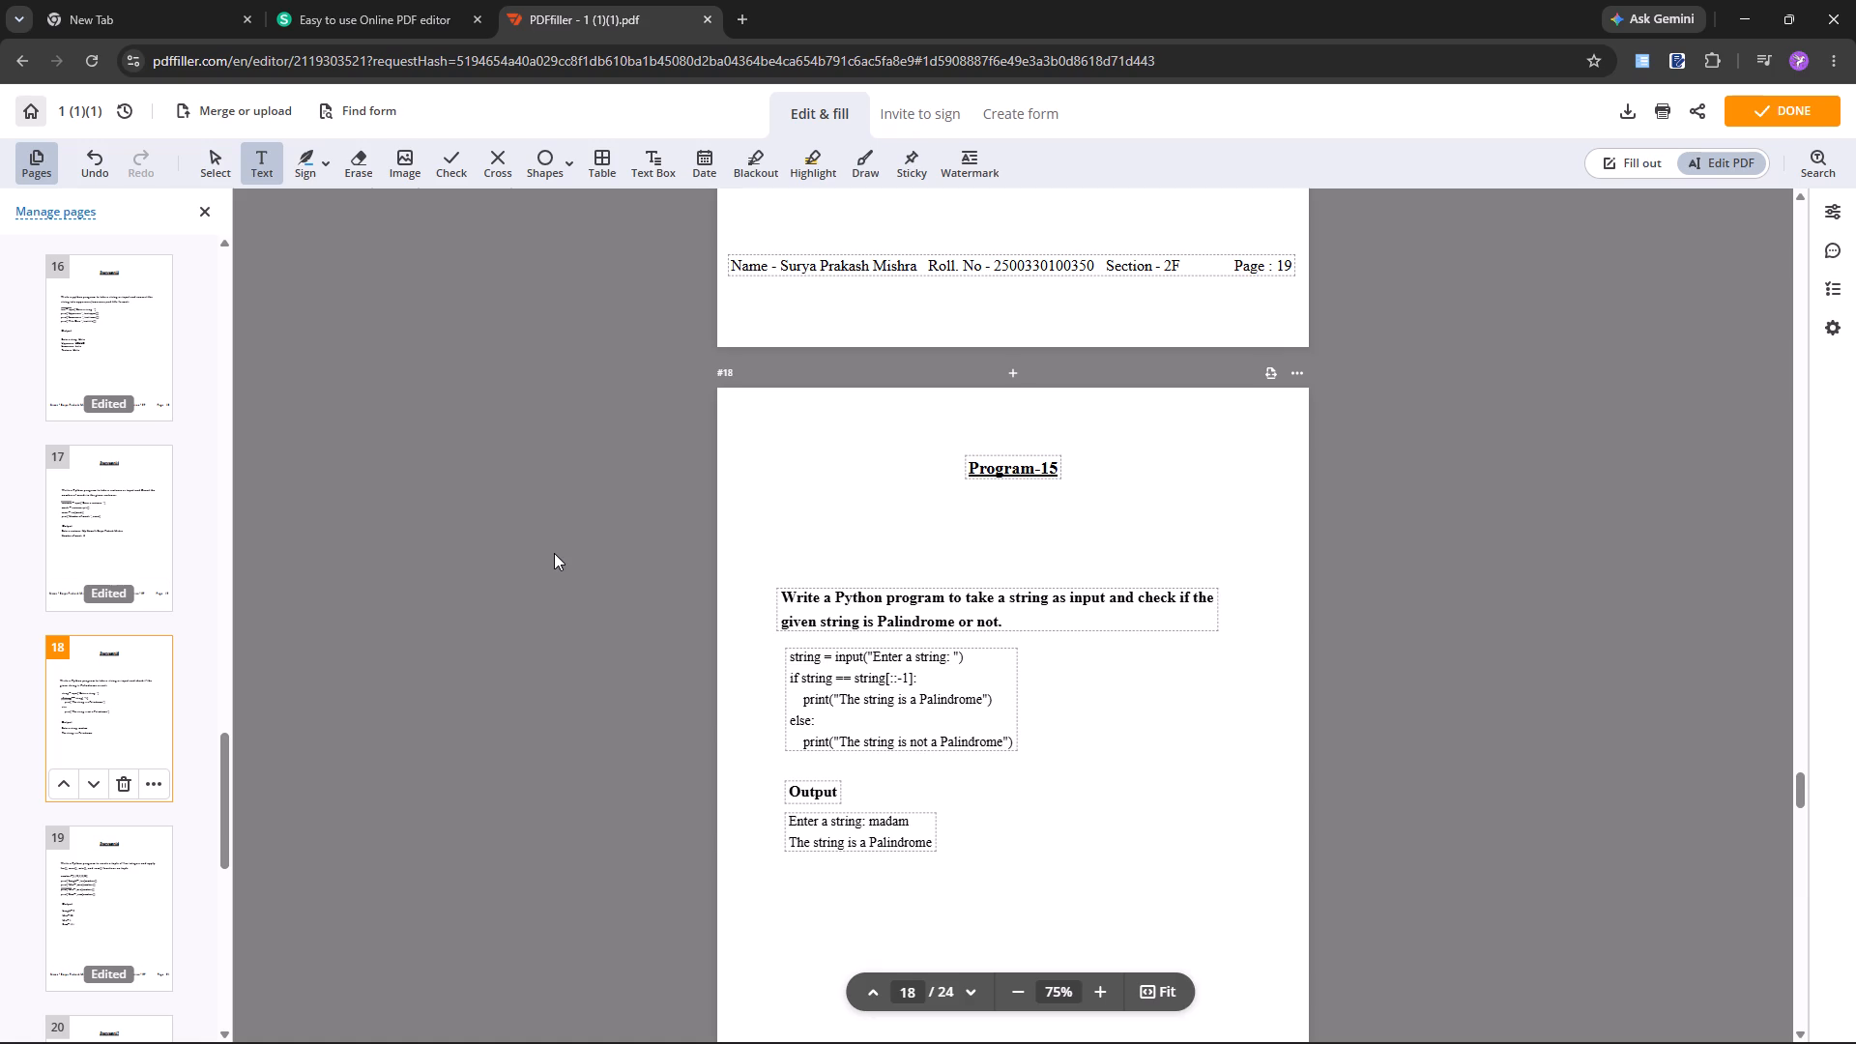
{"action": "scroll", "coordinate": [554, 553], "scroll_direction": "down", "scroll_amount": 6}
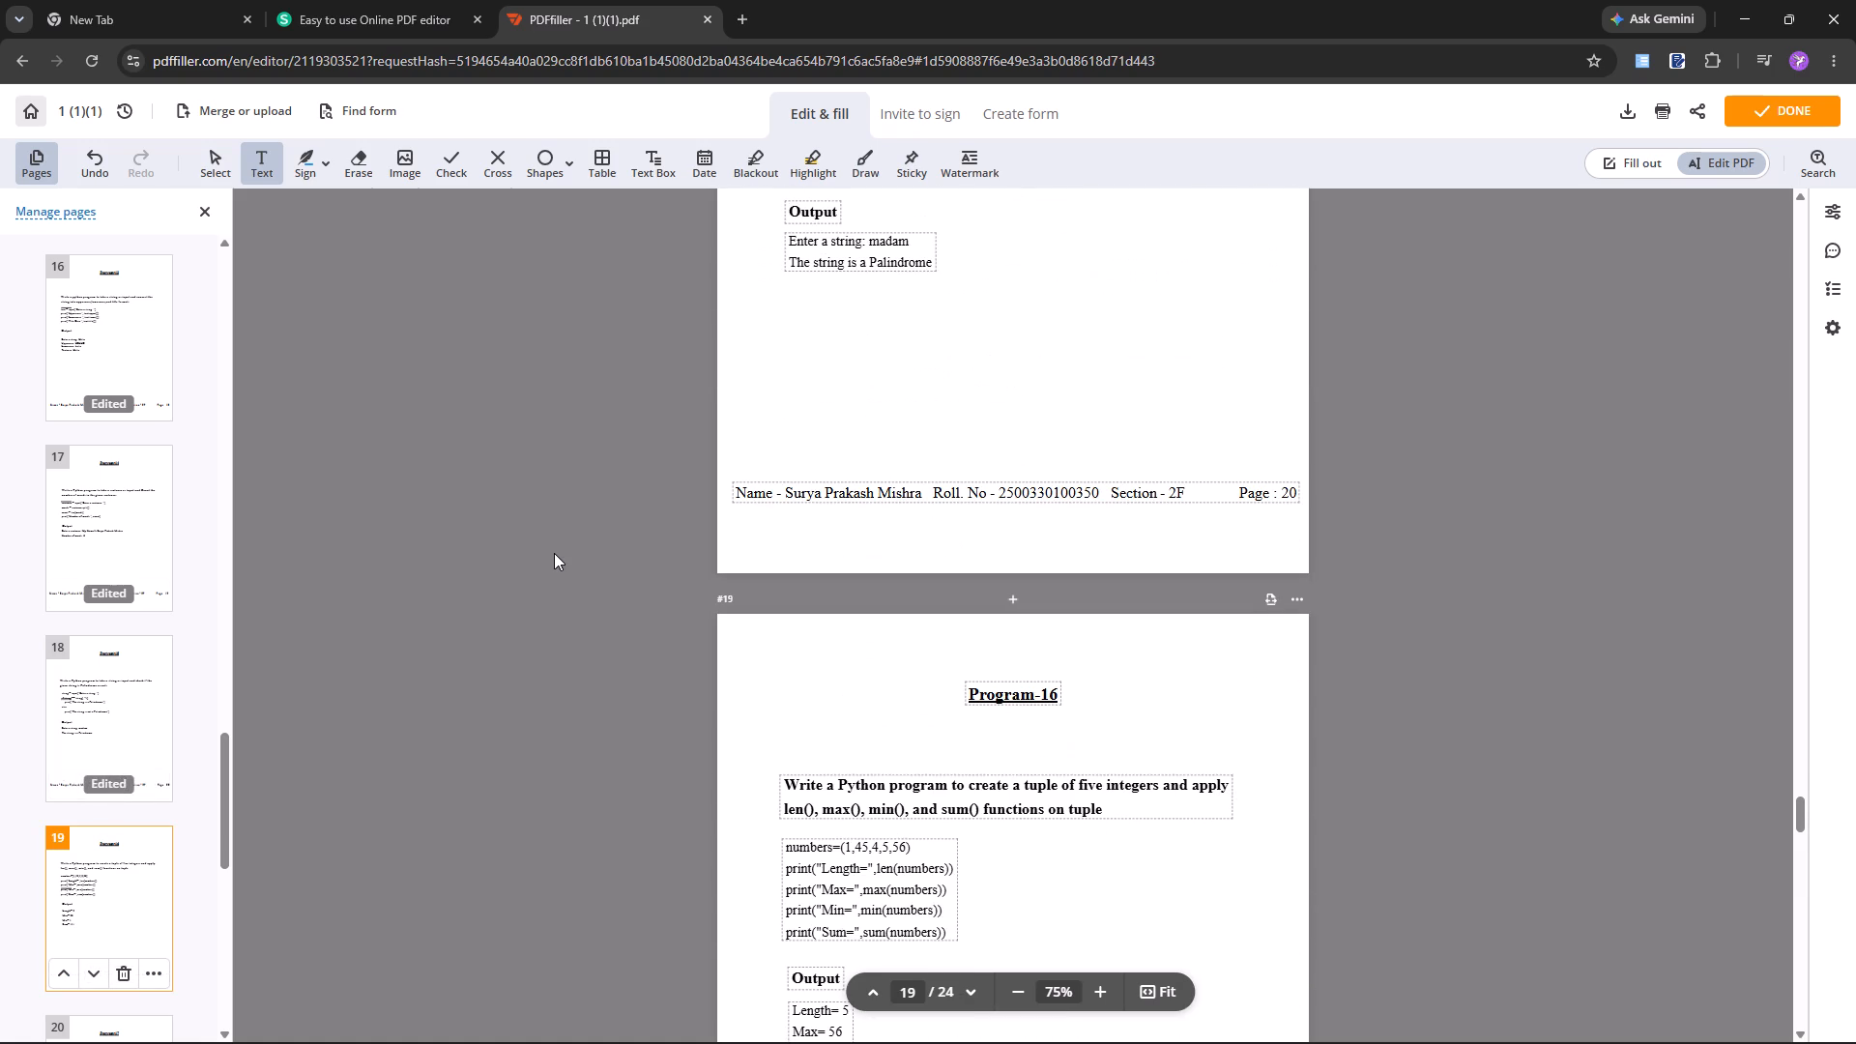
{"action": "scroll", "coordinate": [554, 553], "scroll_direction": "down", "scroll_amount": 2}
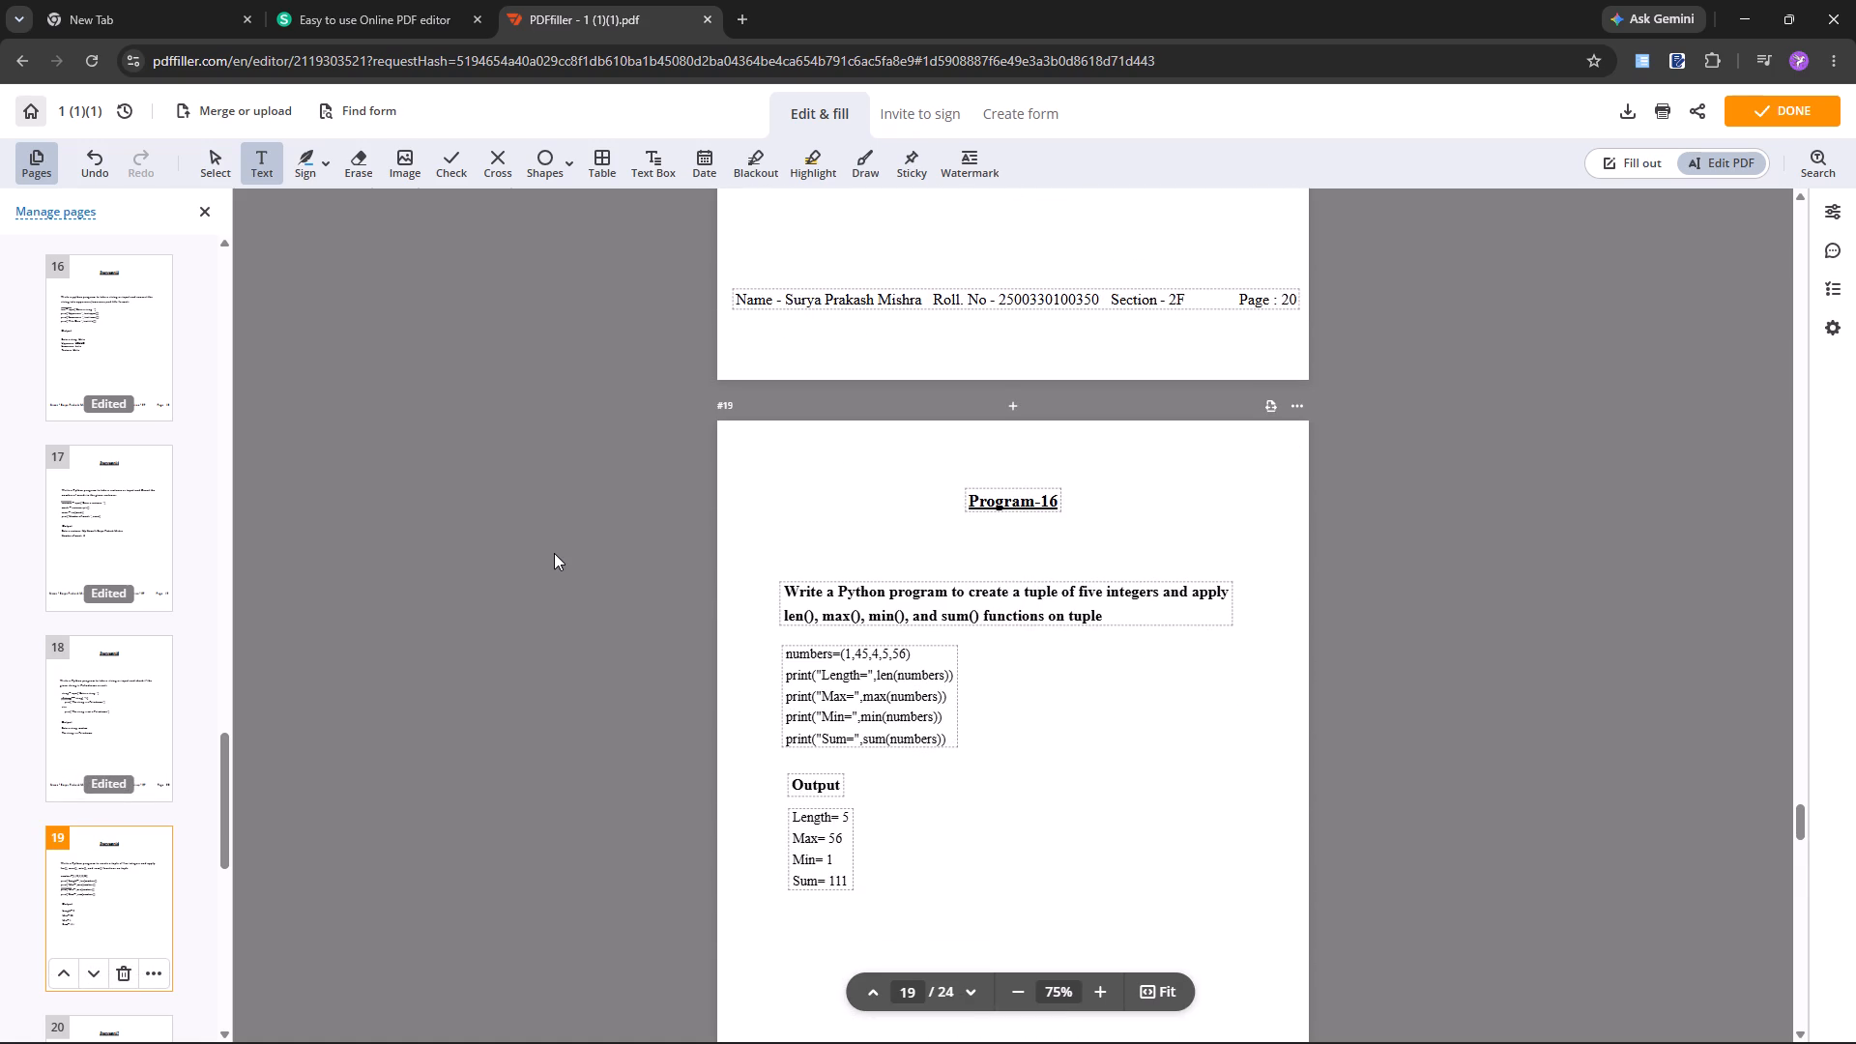
{"action": "left_click", "coordinate": [554, 548]}
{"action": "left_click", "coordinate": [554, 548]}
{"action": "scroll", "coordinate": [516, 533], "scroll_direction": "down", "scroll_amount": 8}
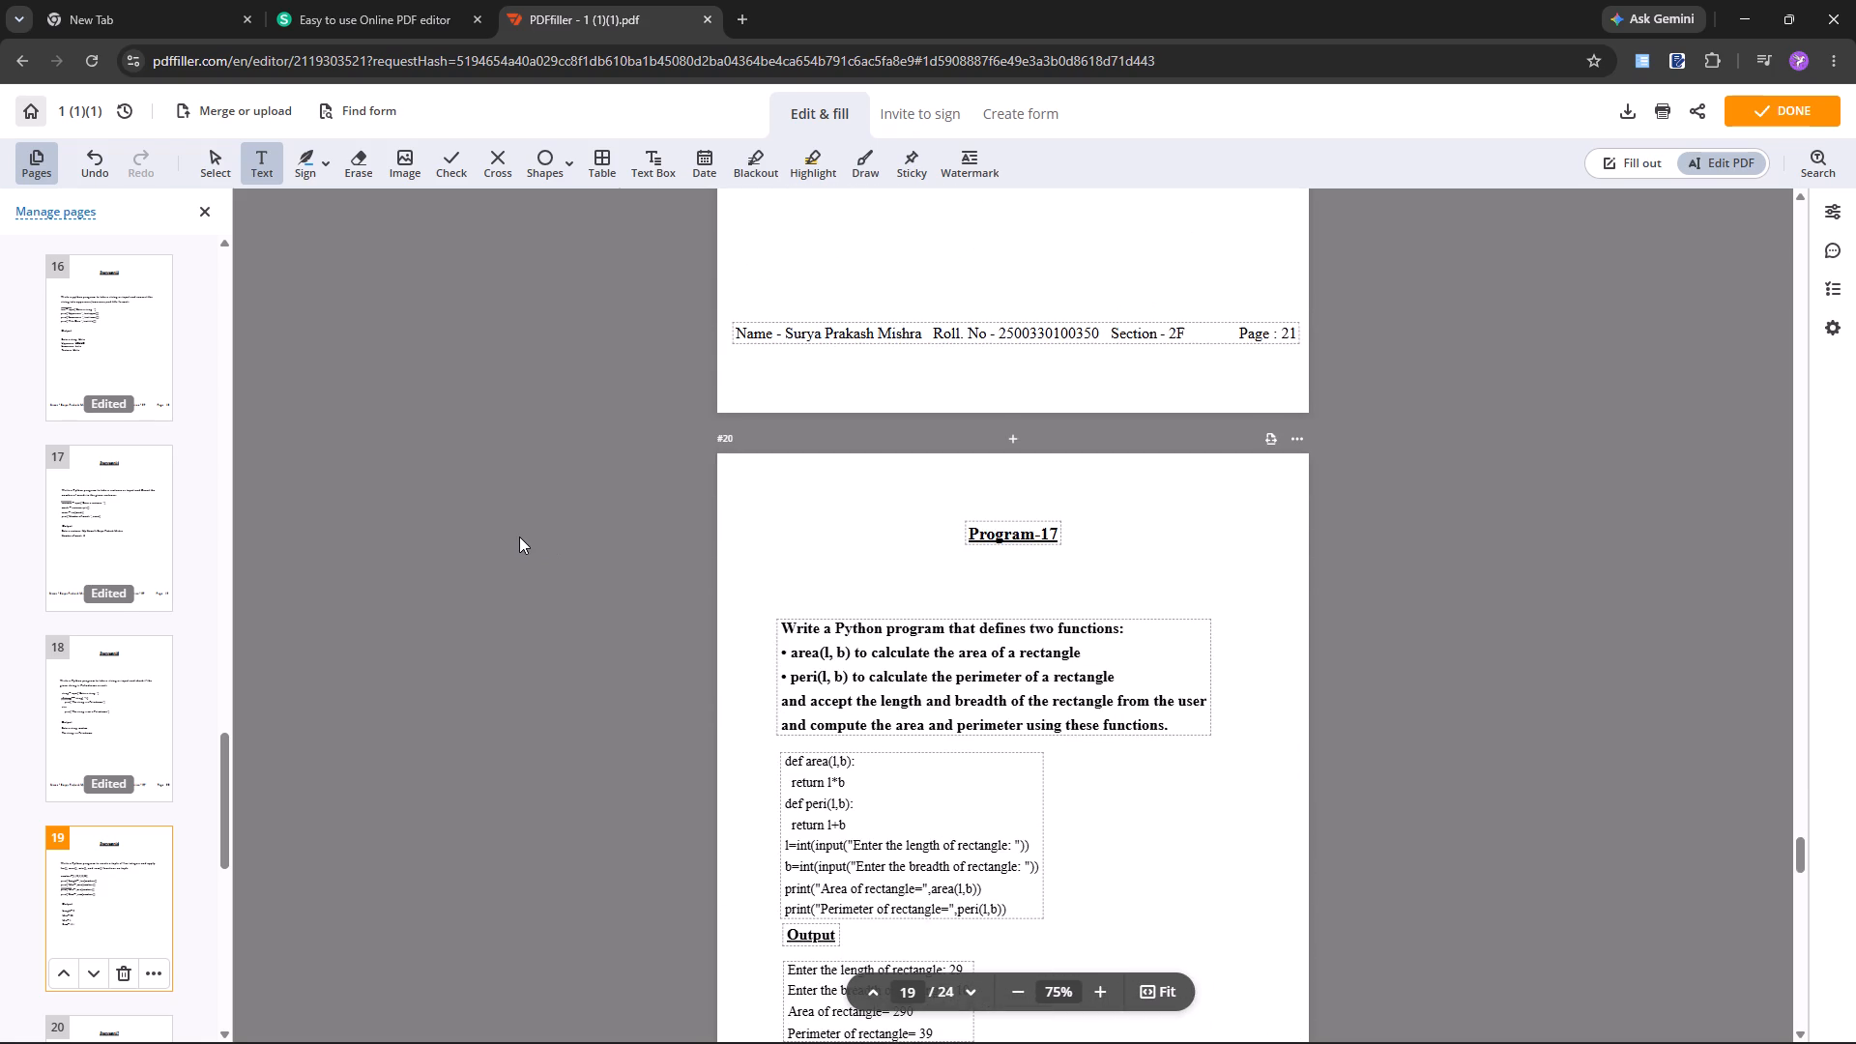
{"action": "scroll", "coordinate": [519, 536], "scroll_direction": "down", "scroll_amount": 1}
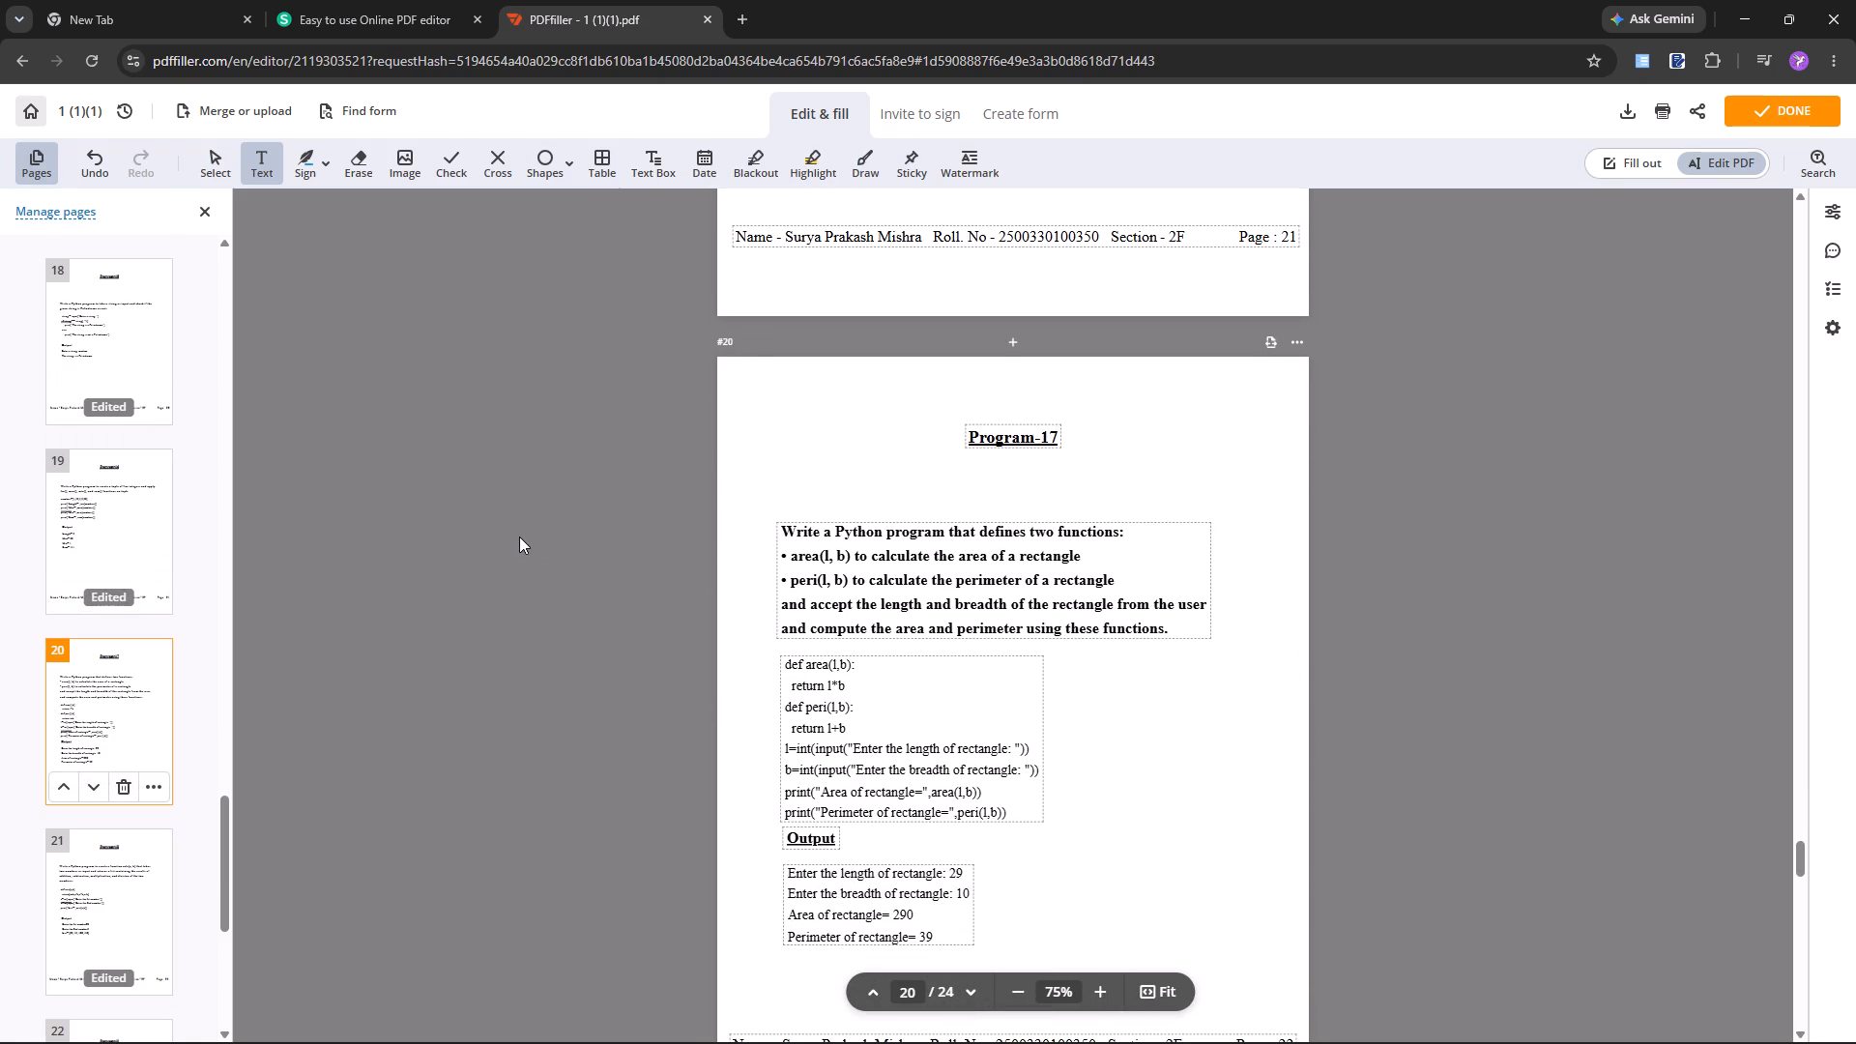
{"action": "scroll", "coordinate": [519, 536], "scroll_direction": "down", "scroll_amount": 3}
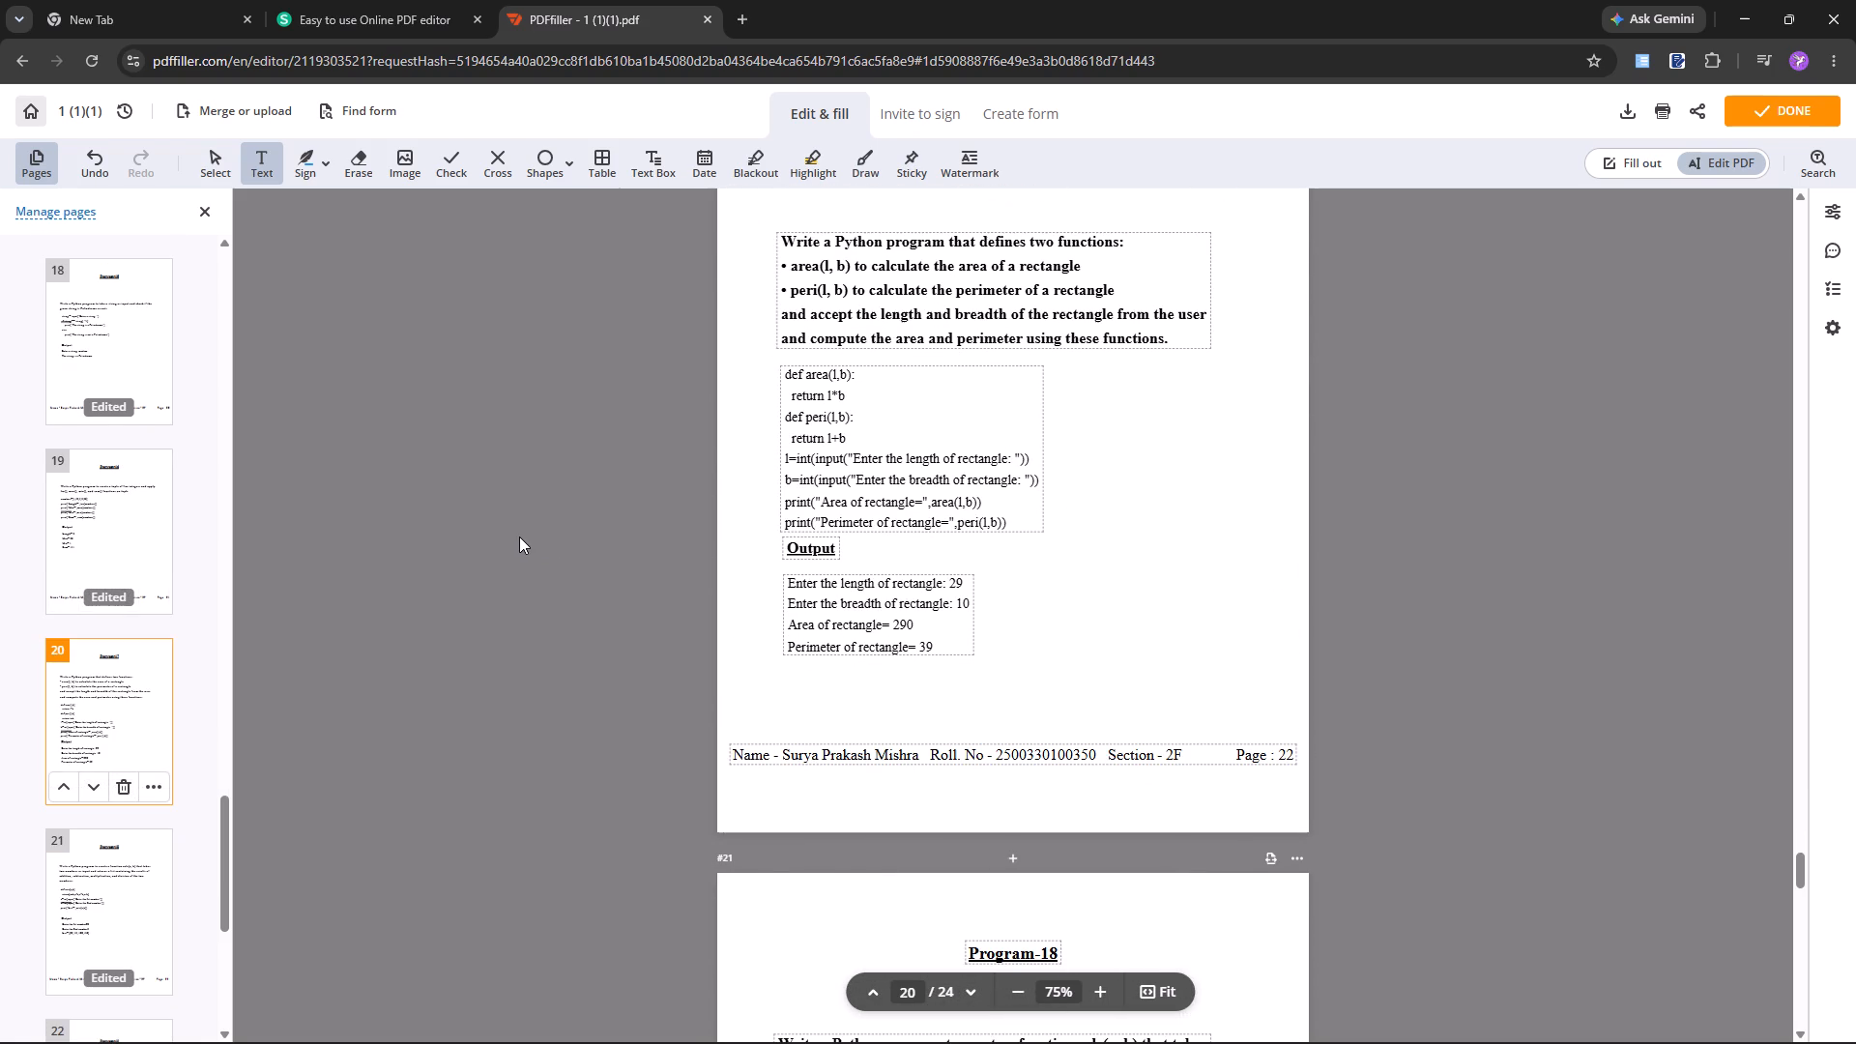
{"action": "scroll", "coordinate": [519, 536], "scroll_direction": "up", "scroll_amount": 2}
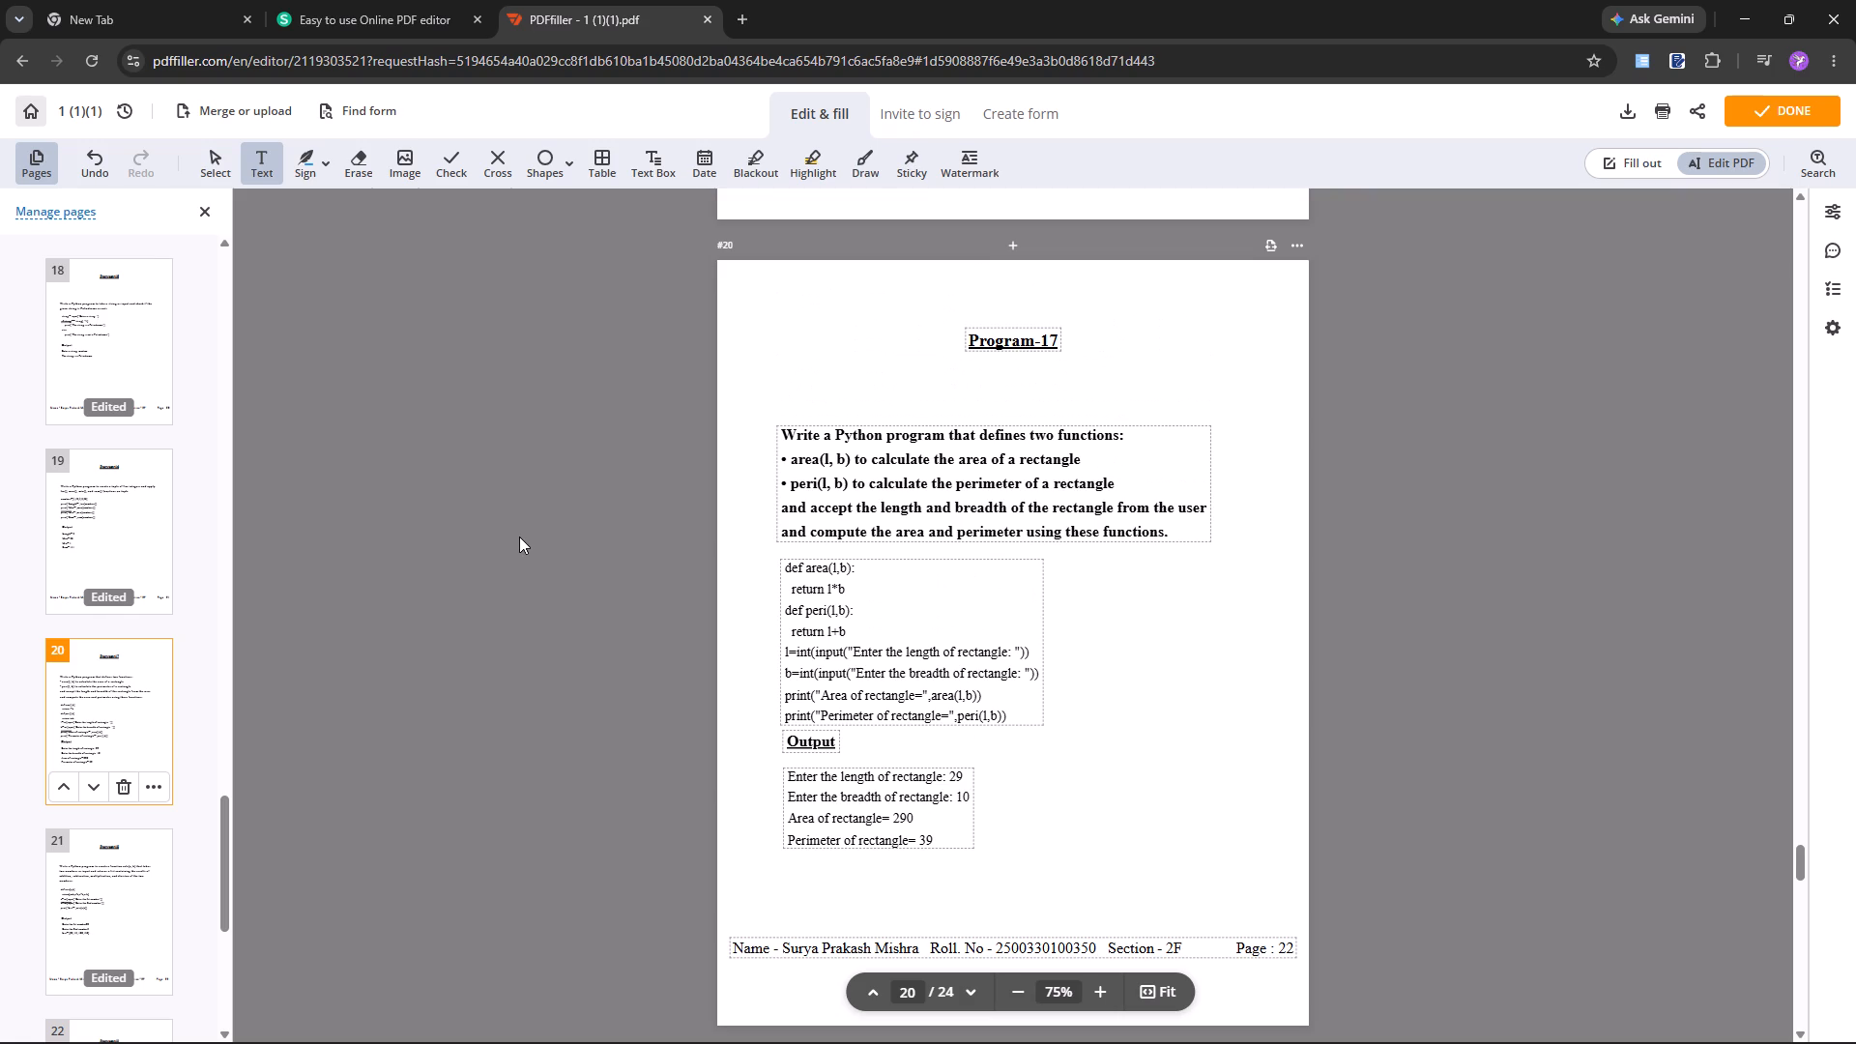
{"action": "scroll", "coordinate": [519, 536], "scroll_direction": "down", "scroll_amount": 5}
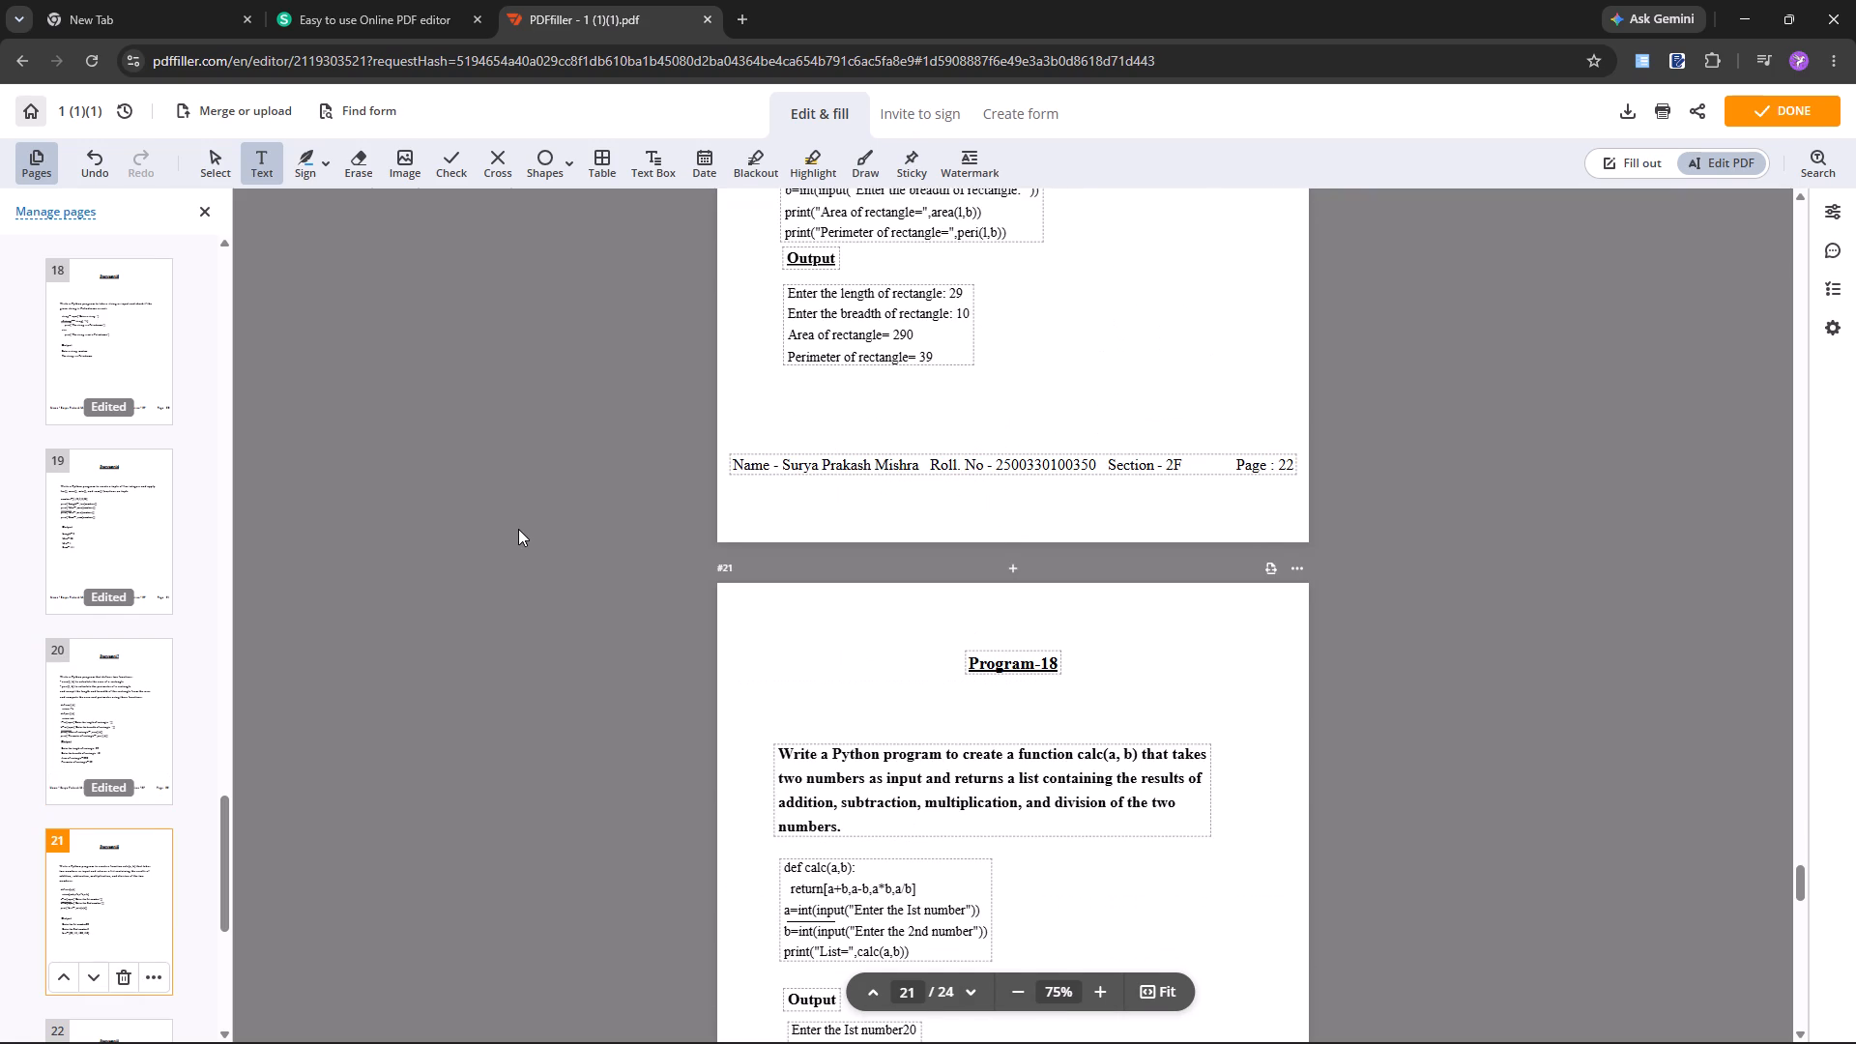
Erase the leftover underline between the a=int(input and b=int(input lines in the Program-18 code without covering the code text.
{"action": "scroll", "coordinate": [518, 529], "scroll_direction": "down", "scroll_amount": 3}
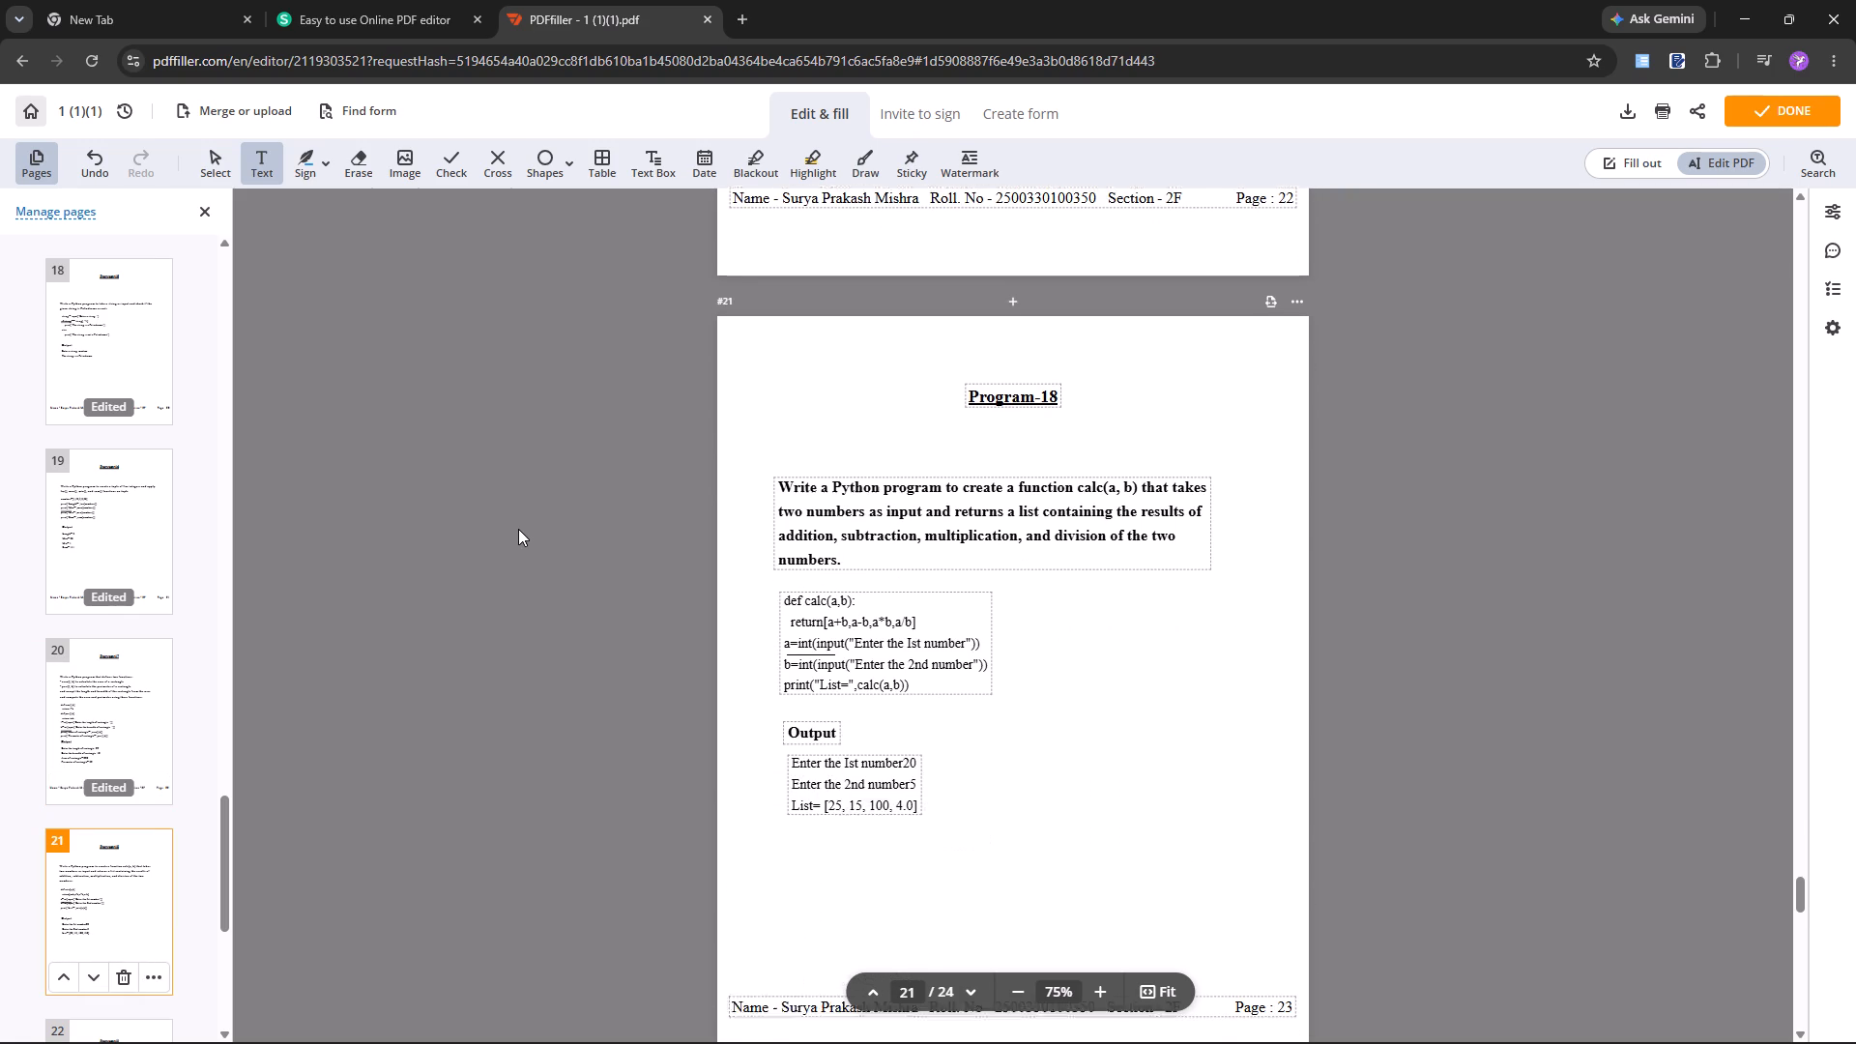
{"action": "scroll", "coordinate": [531, 545], "scroll_direction": "down", "scroll_amount": 2}
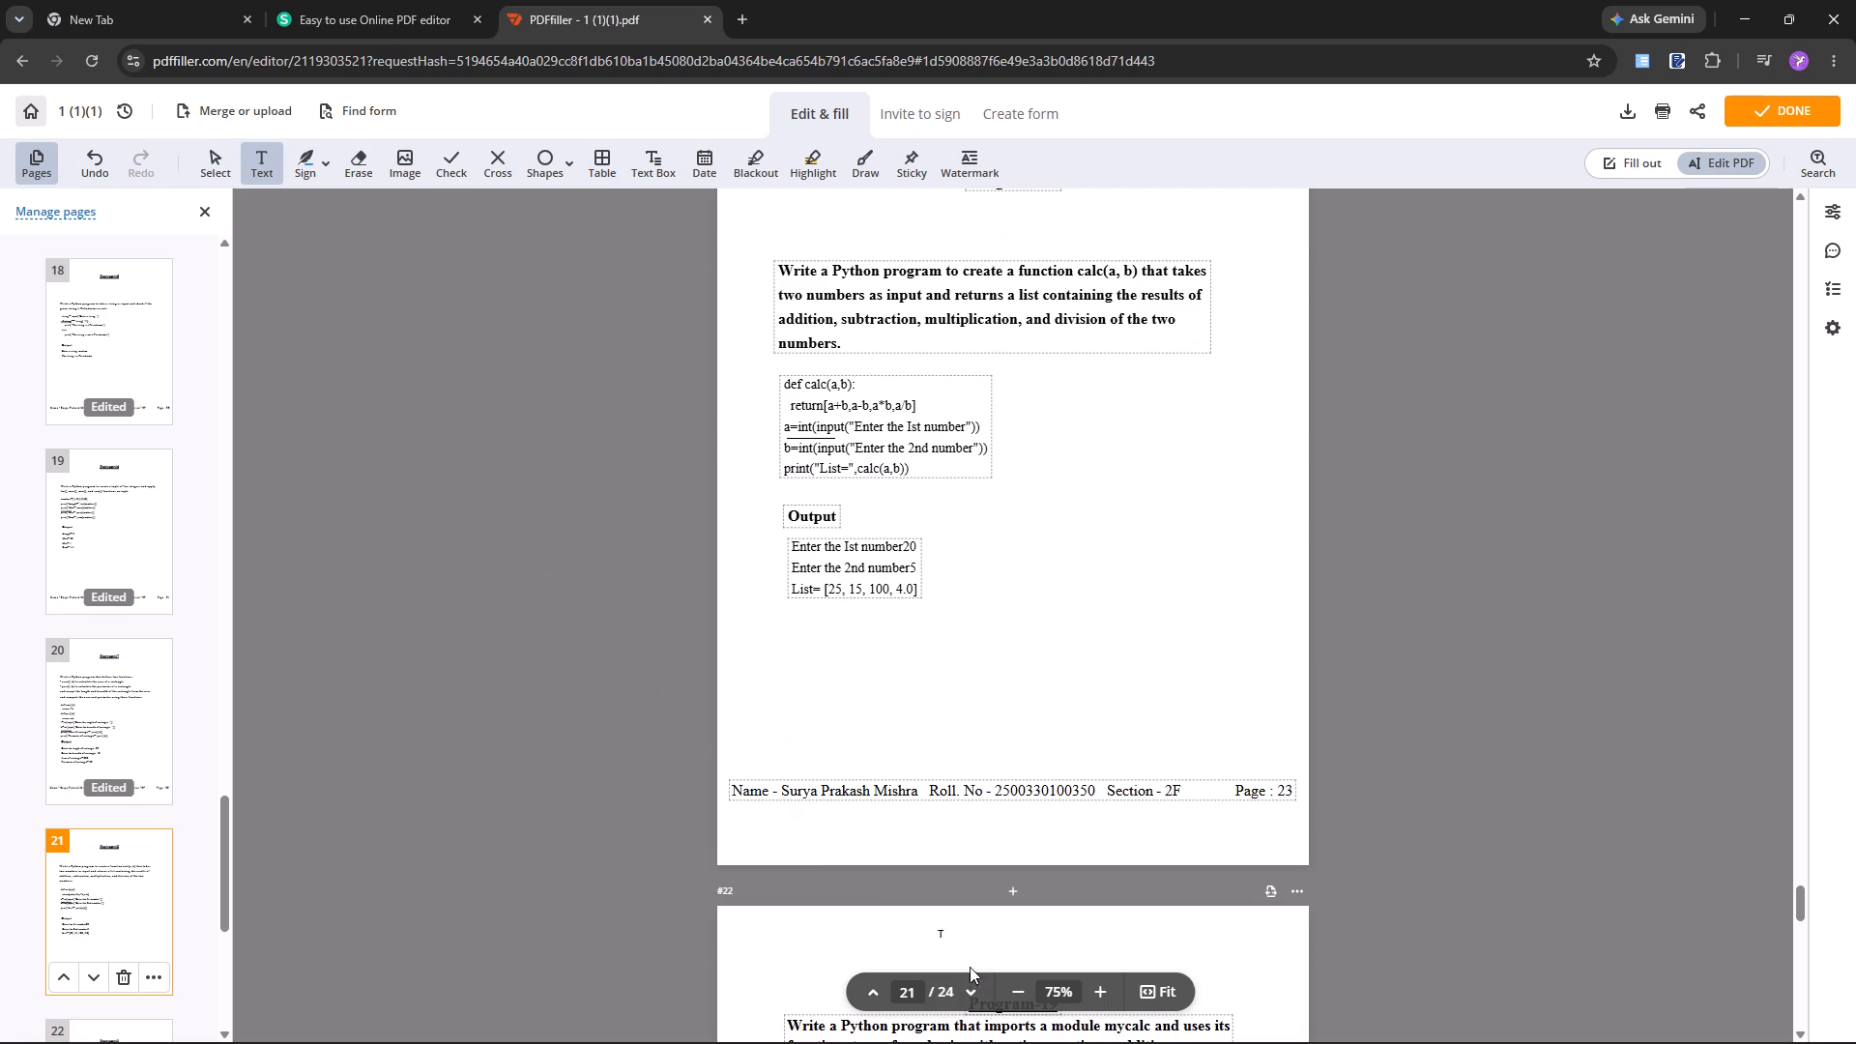
{"action": "left_click", "coordinate": [1098, 995]}
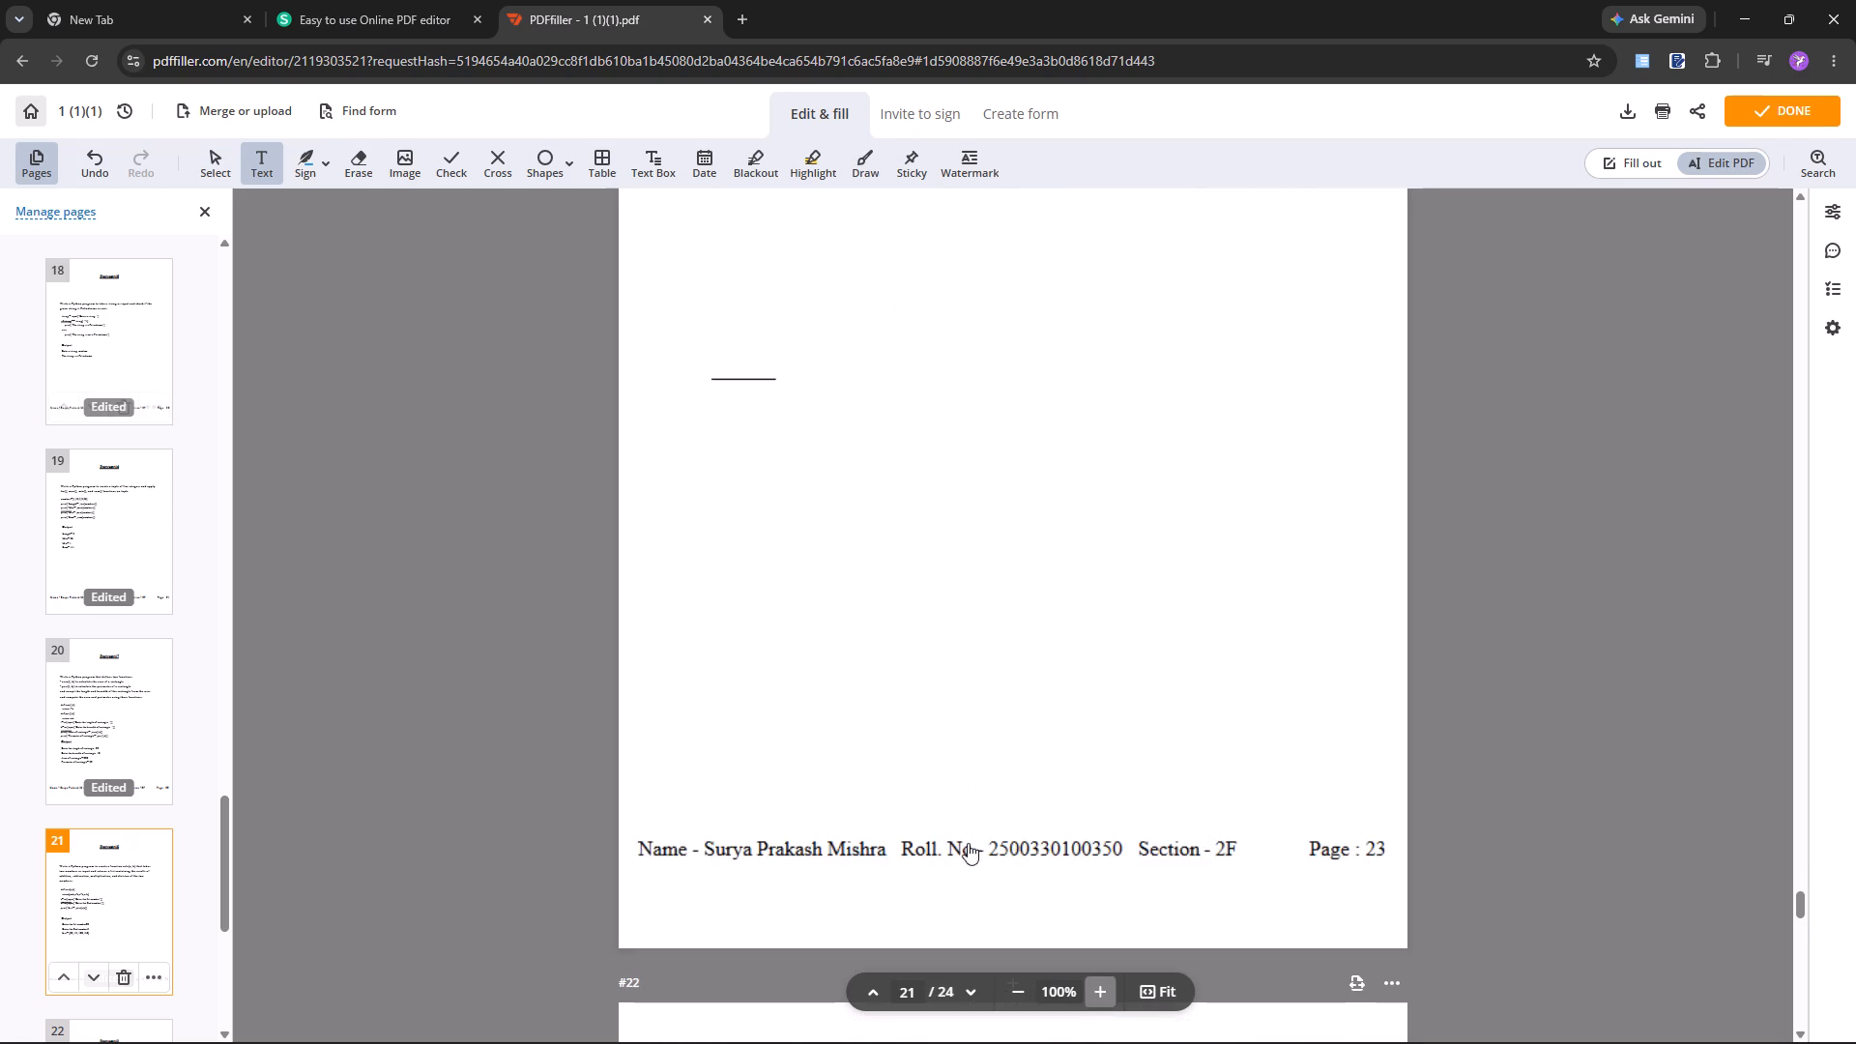
{"action": "scroll", "coordinate": [620, 391], "scroll_direction": "up", "scroll_amount": 2}
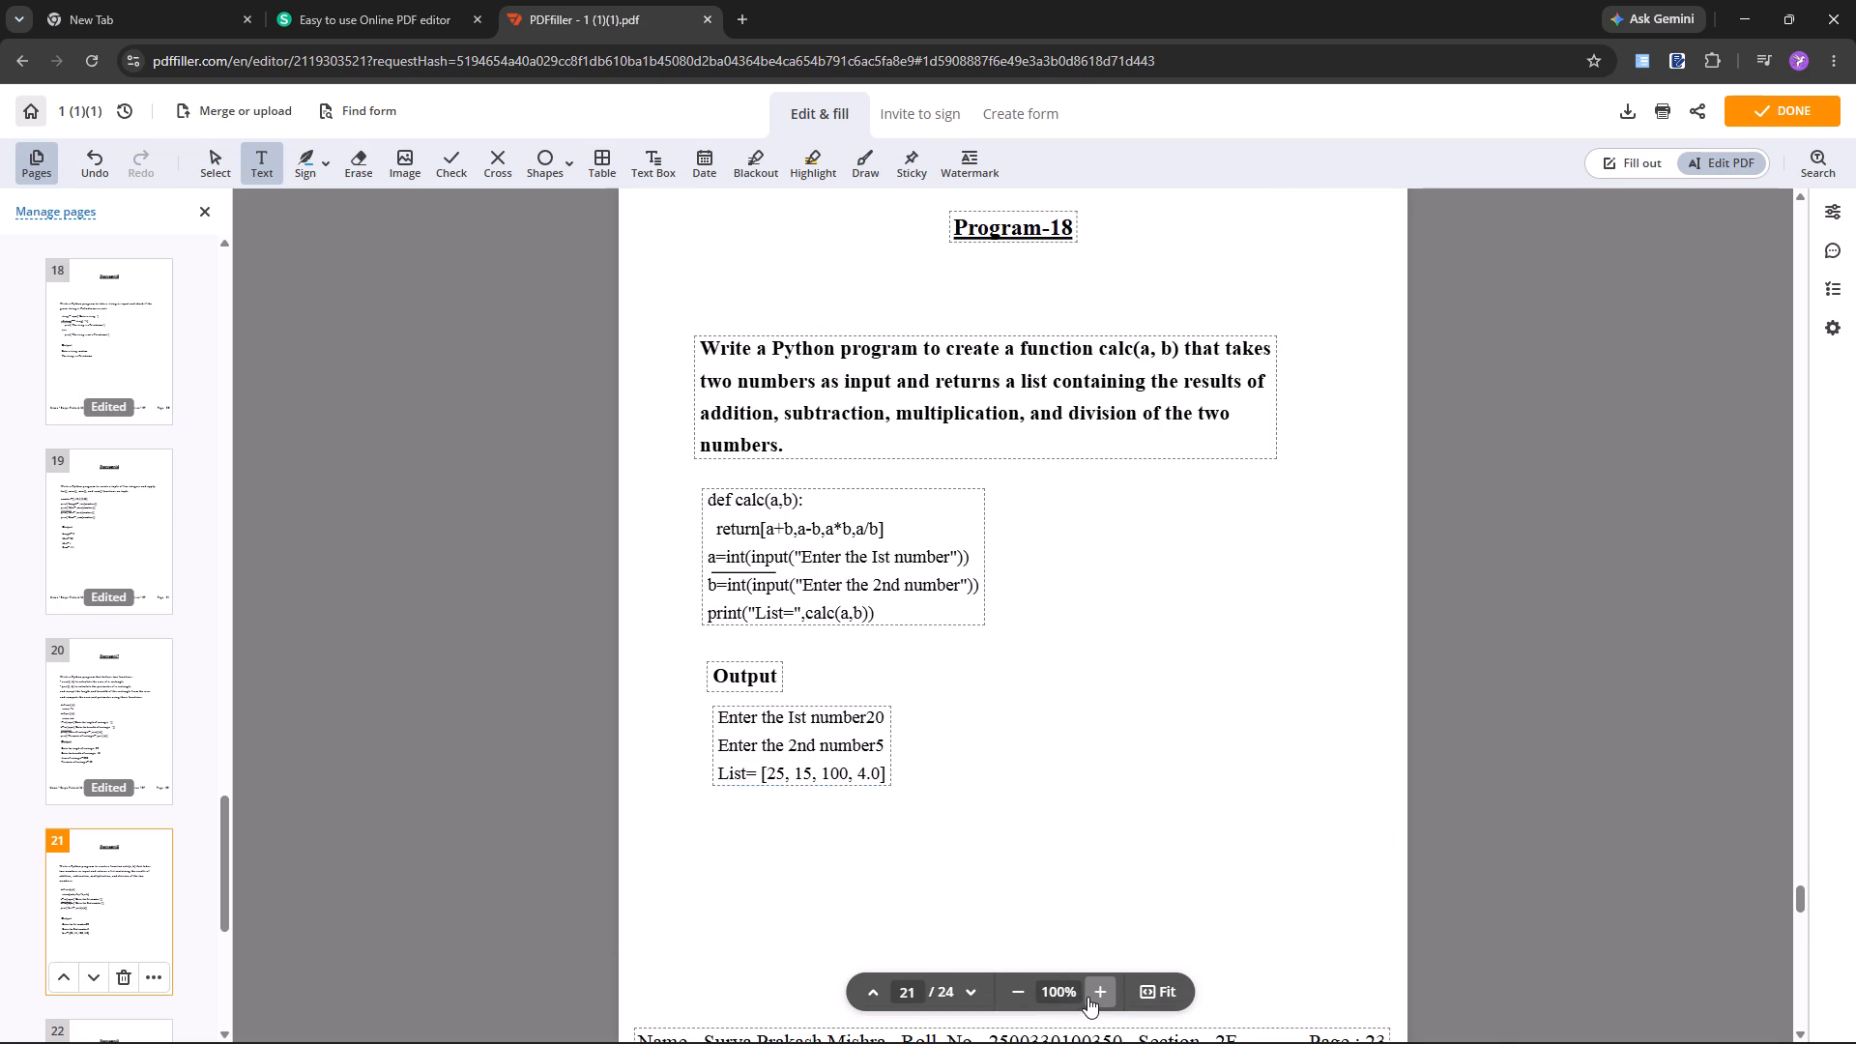
{"action": "left_click", "coordinate": [1087, 997]}
{"action": "left_click", "coordinate": [1087, 997]}
{"action": "left_click", "coordinate": [1087, 997]}
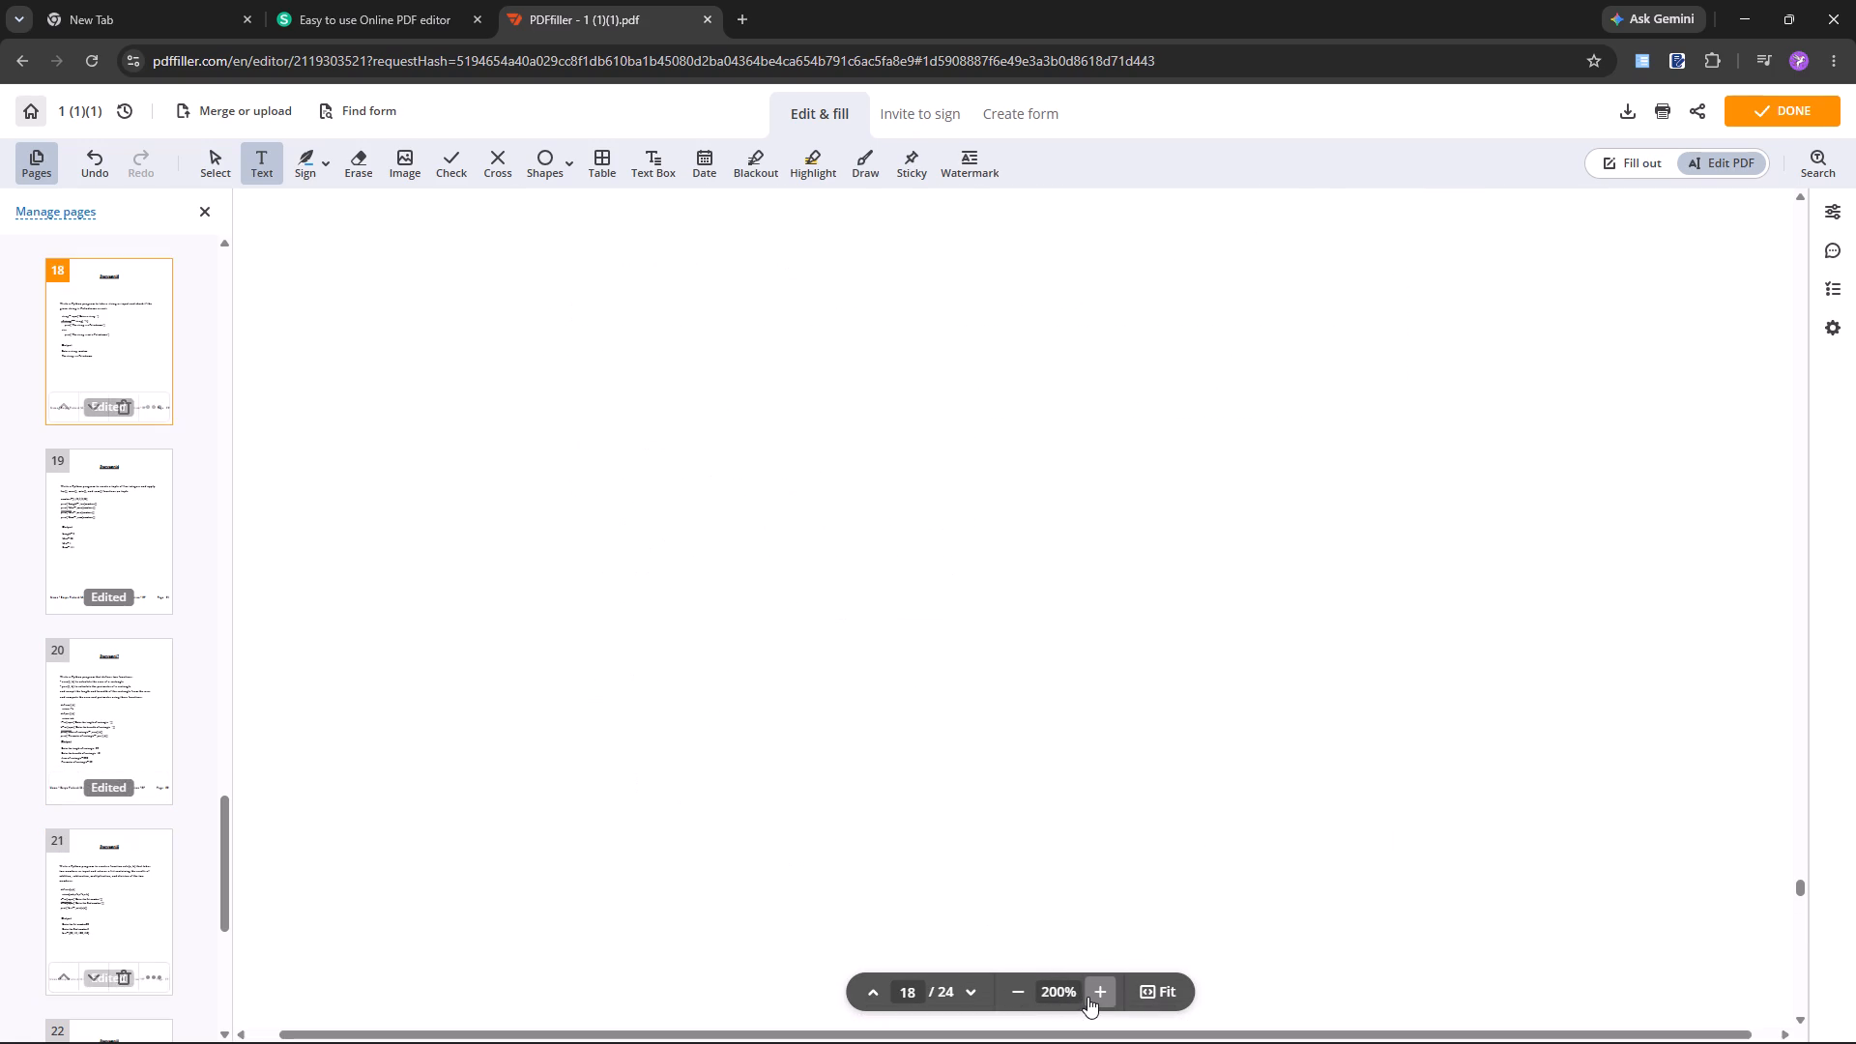
{"action": "left_click", "coordinate": [355, 156]}
{"action": "left_click", "coordinate": [363, 205]}
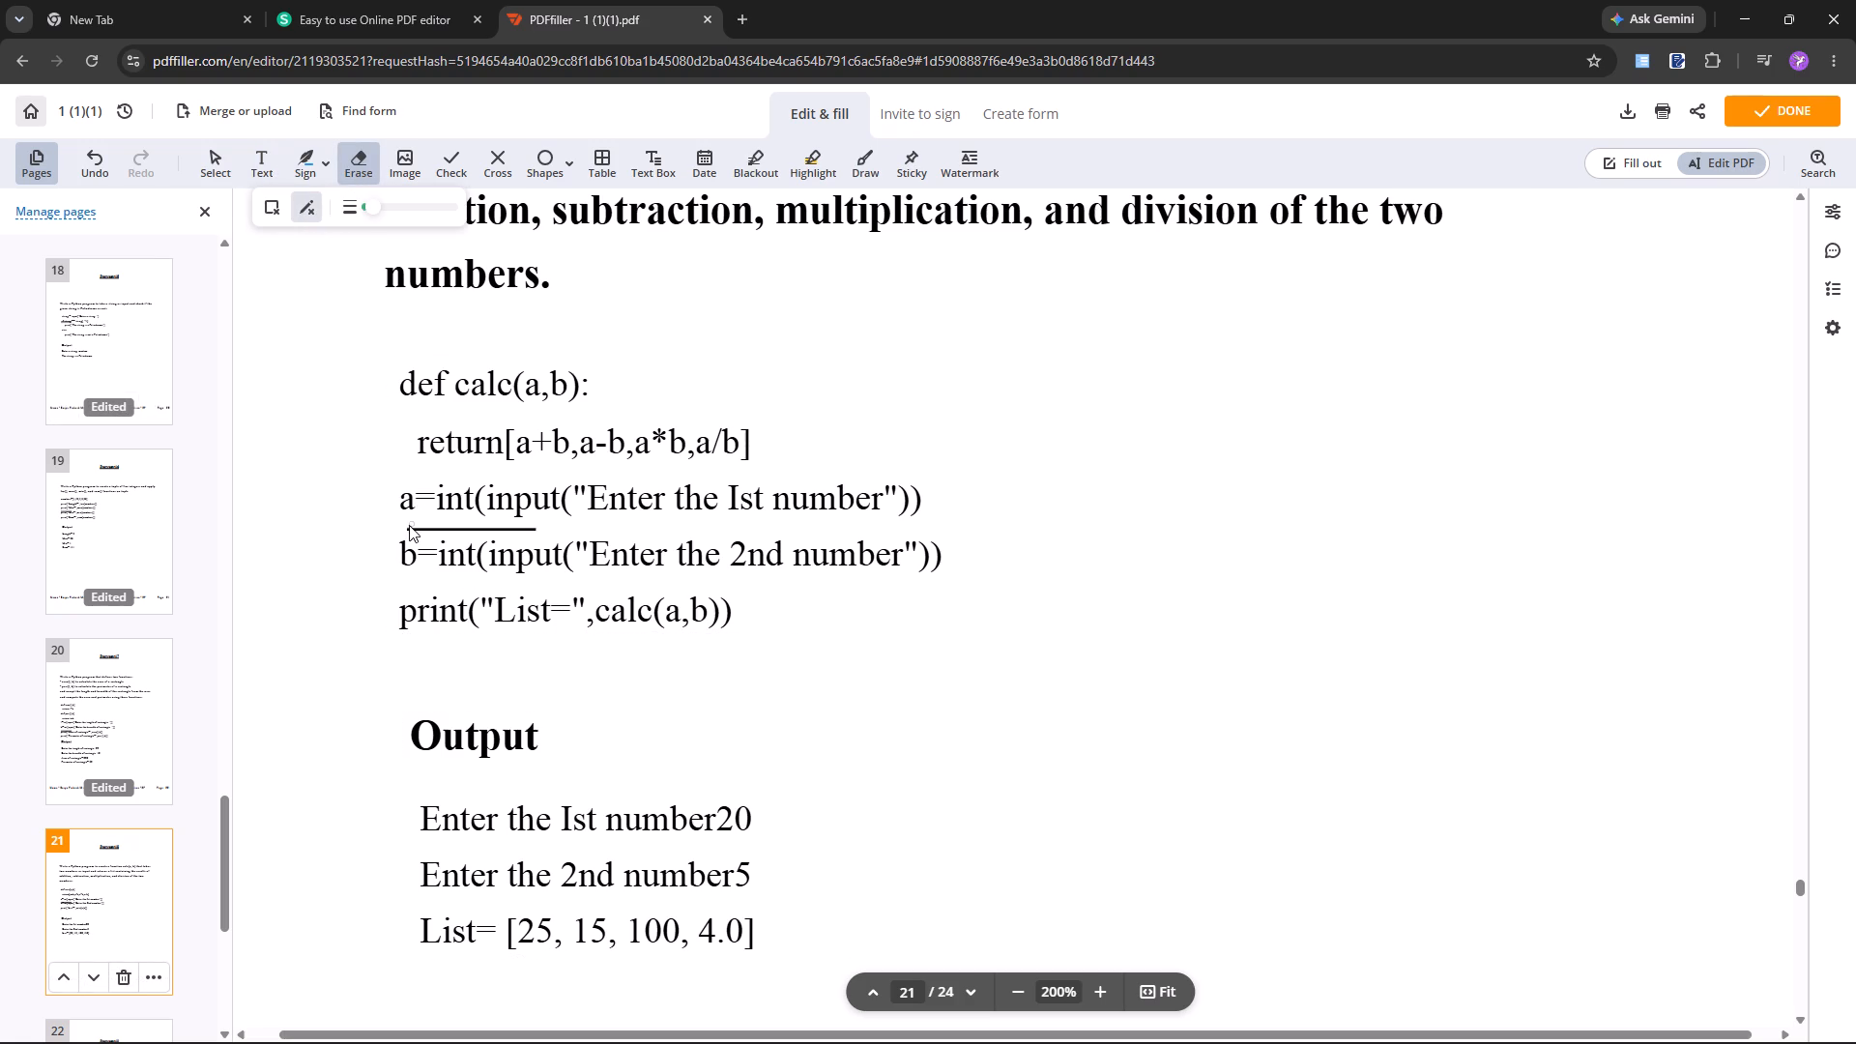
{"action": "left_click_drag", "start_coordinate": [407, 530], "coordinate": [462, 527]}
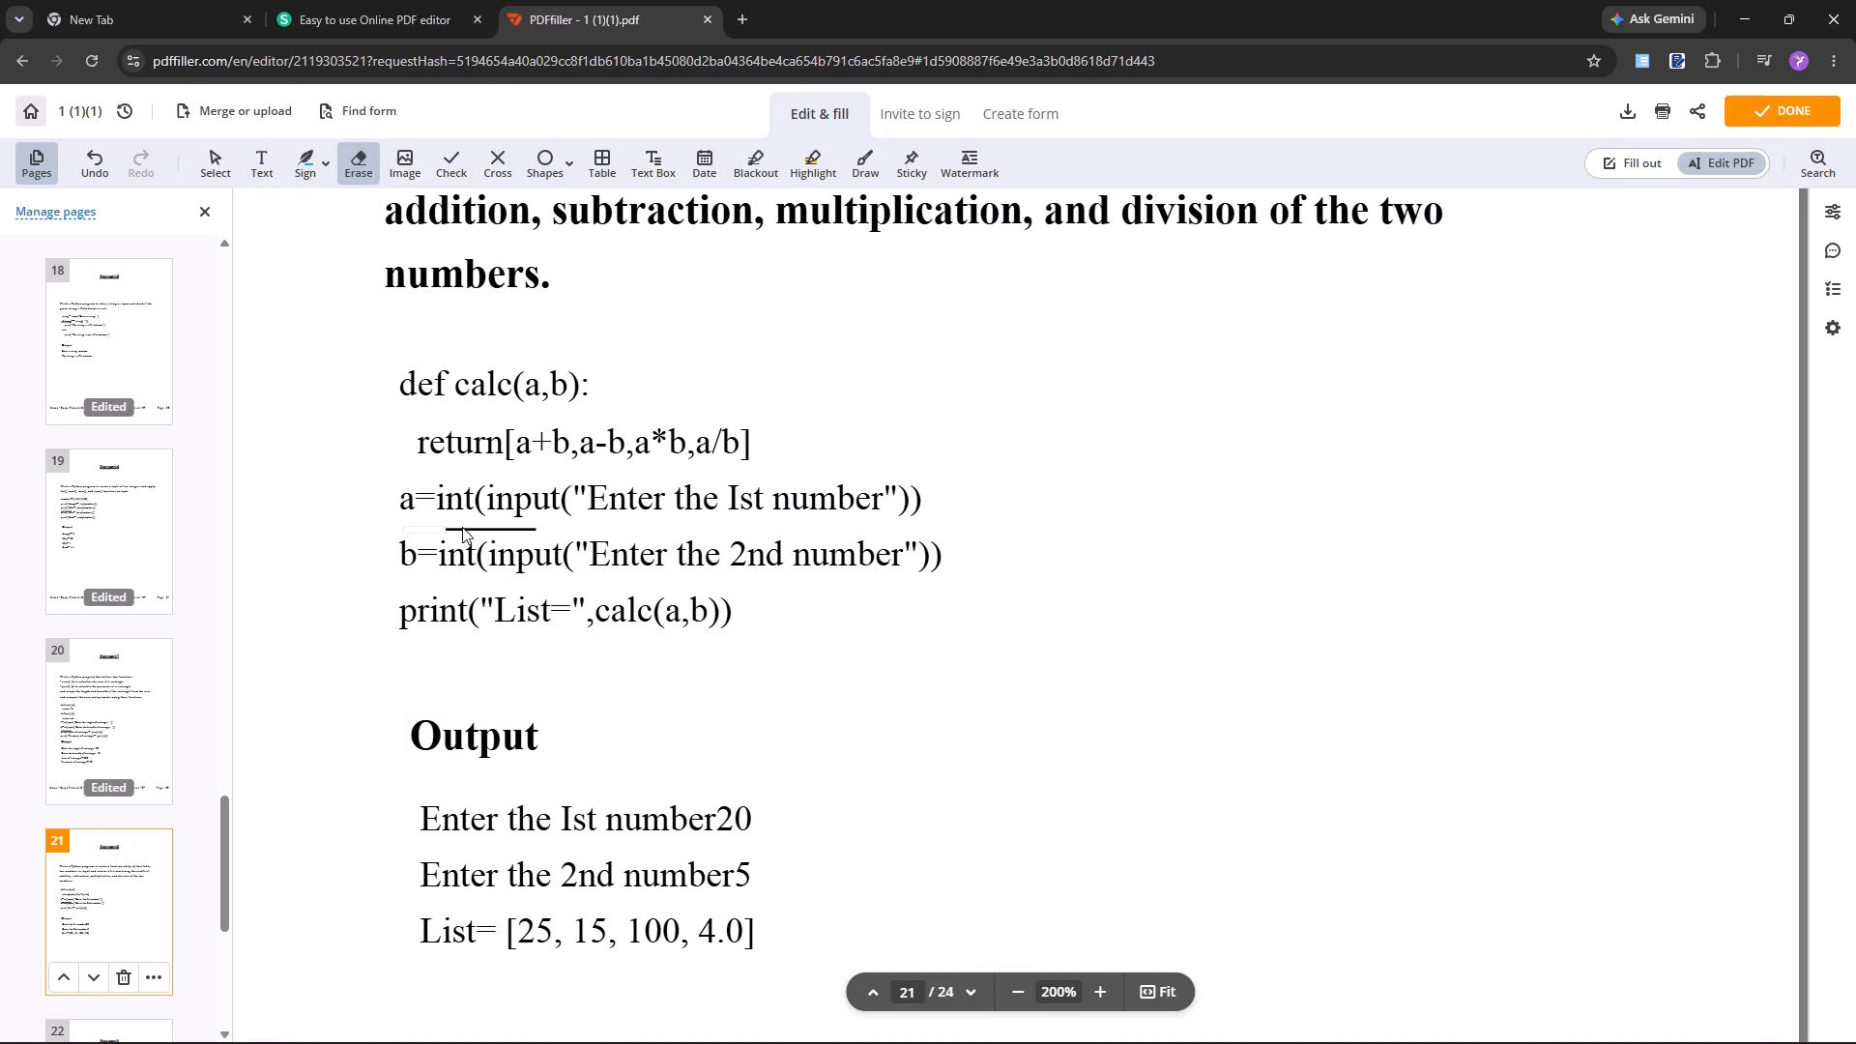
{"action": "left_click_drag", "start_coordinate": [462, 527], "coordinate": [540, 526]}
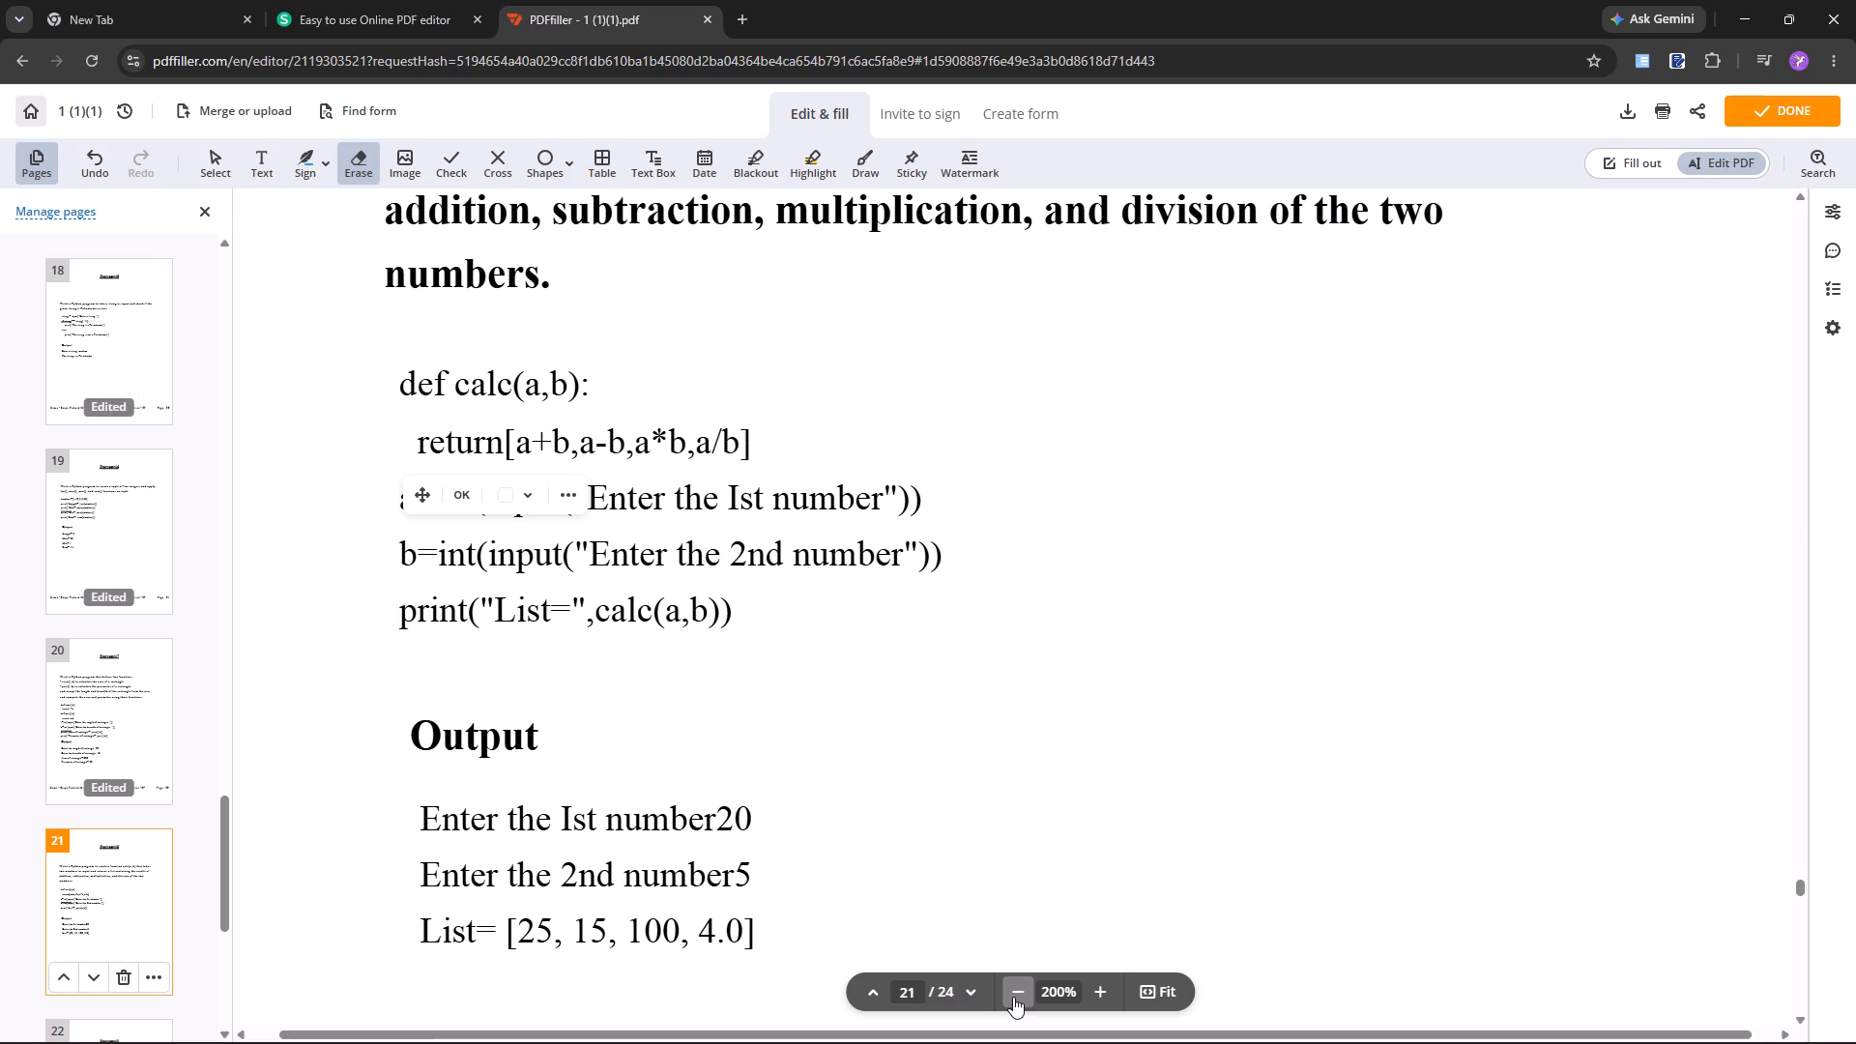
Move the Program-19 block containing the question and the mycalc function definitions slightly down, away from the Program-19 heading.
{"action": "double_click", "coordinate": [1015, 997]}
{"action": "left_click", "coordinate": [1016, 992]}
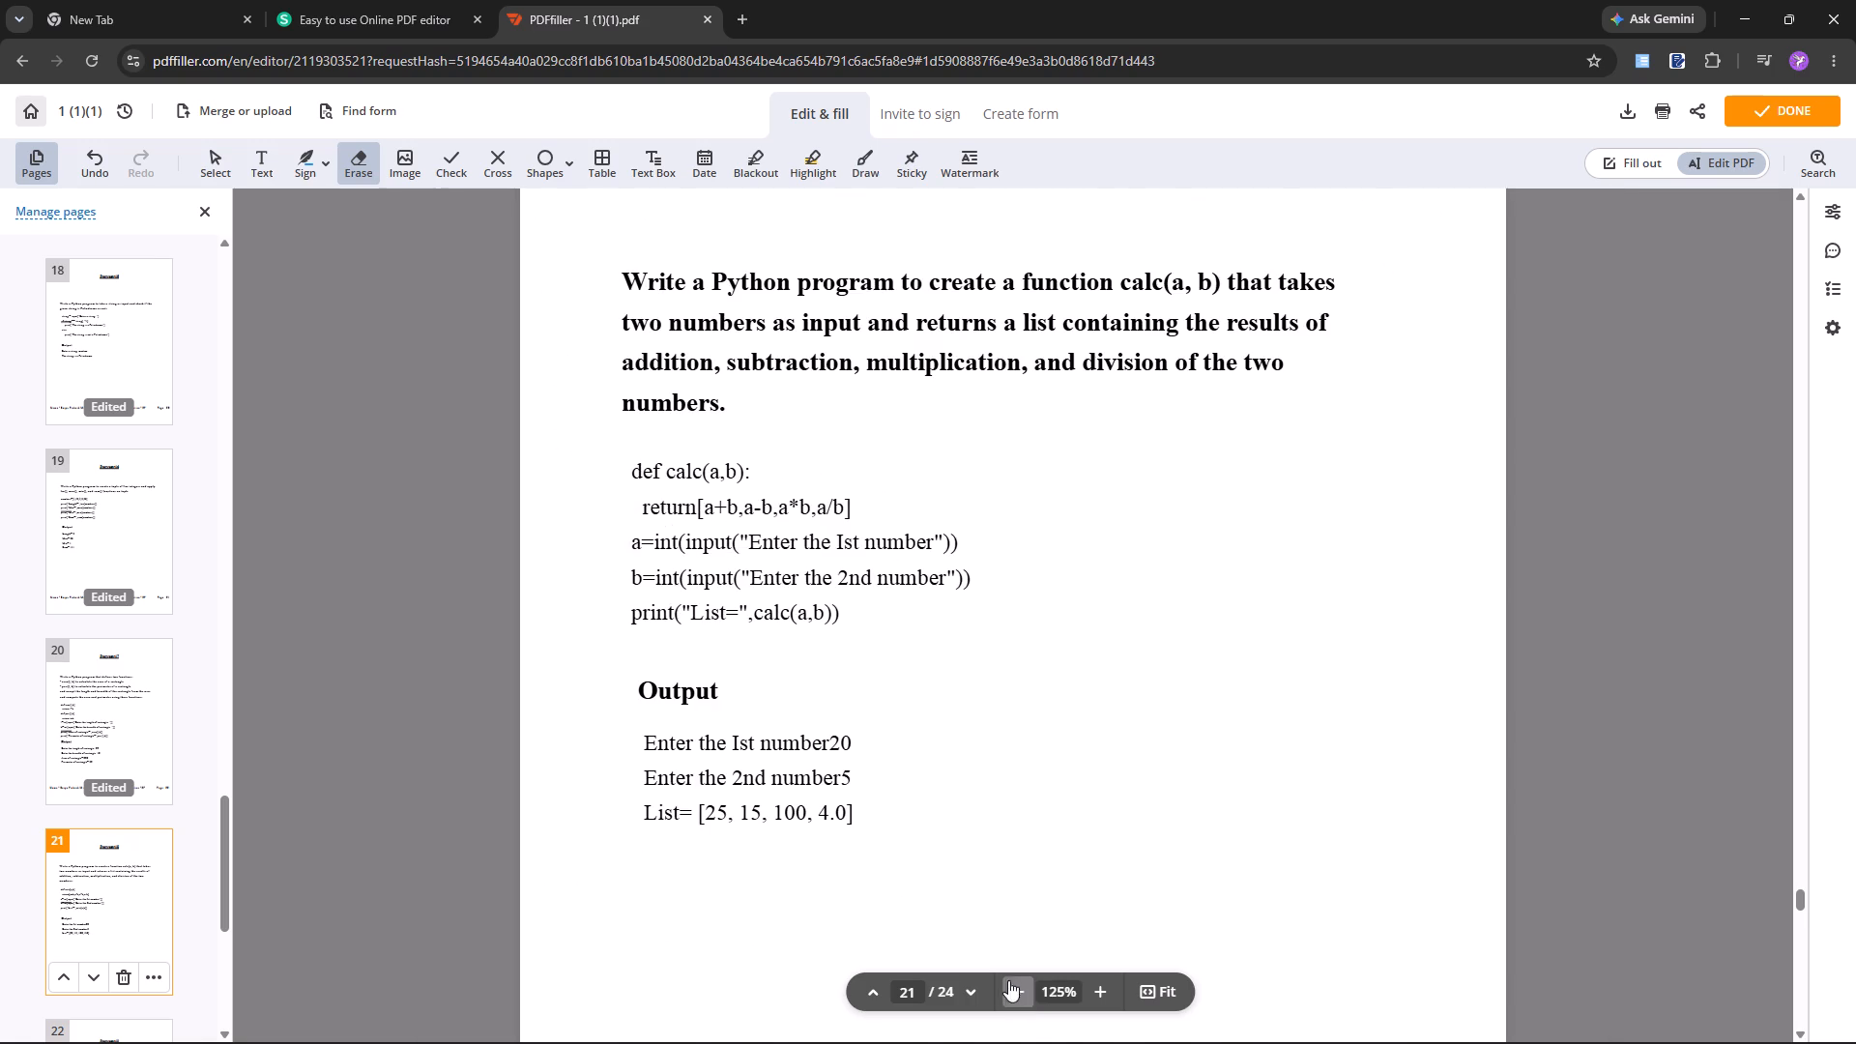
{"action": "scroll", "coordinate": [343, 391], "scroll_direction": "down", "scroll_amount": 3}
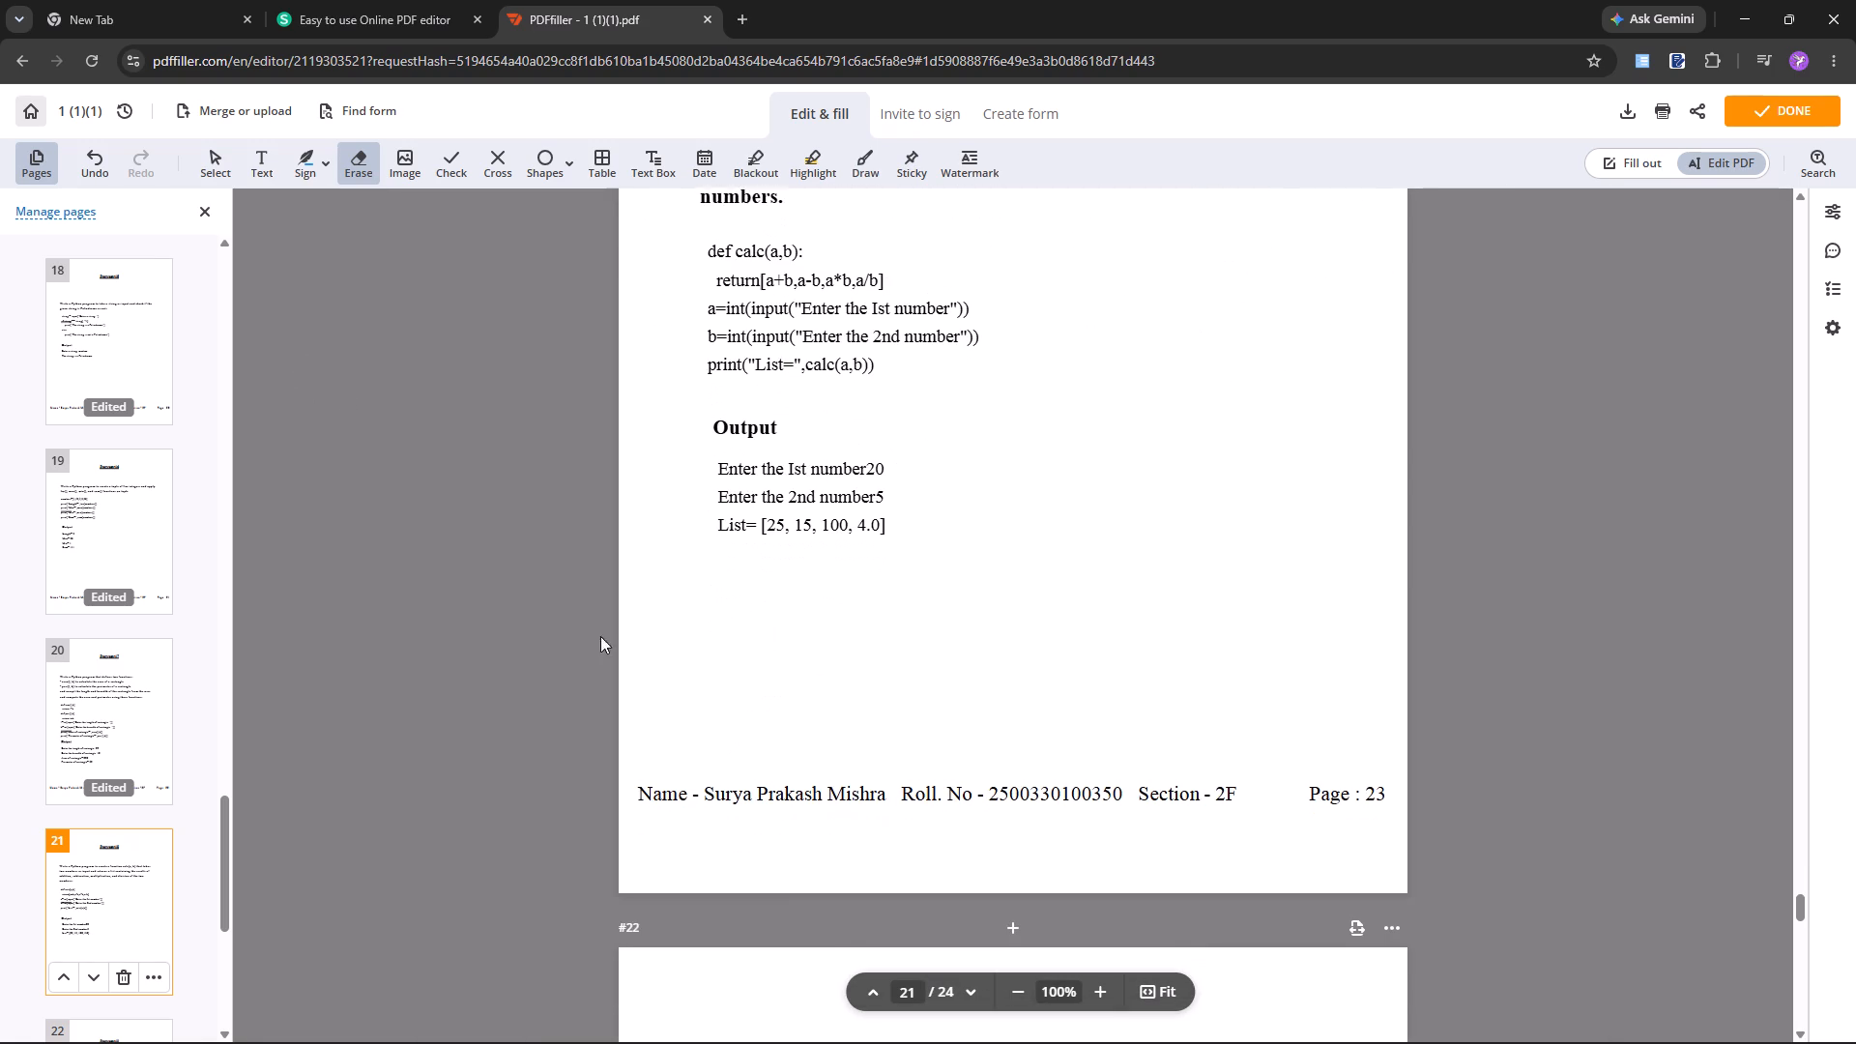
{"action": "left_click", "coordinate": [1016, 986]}
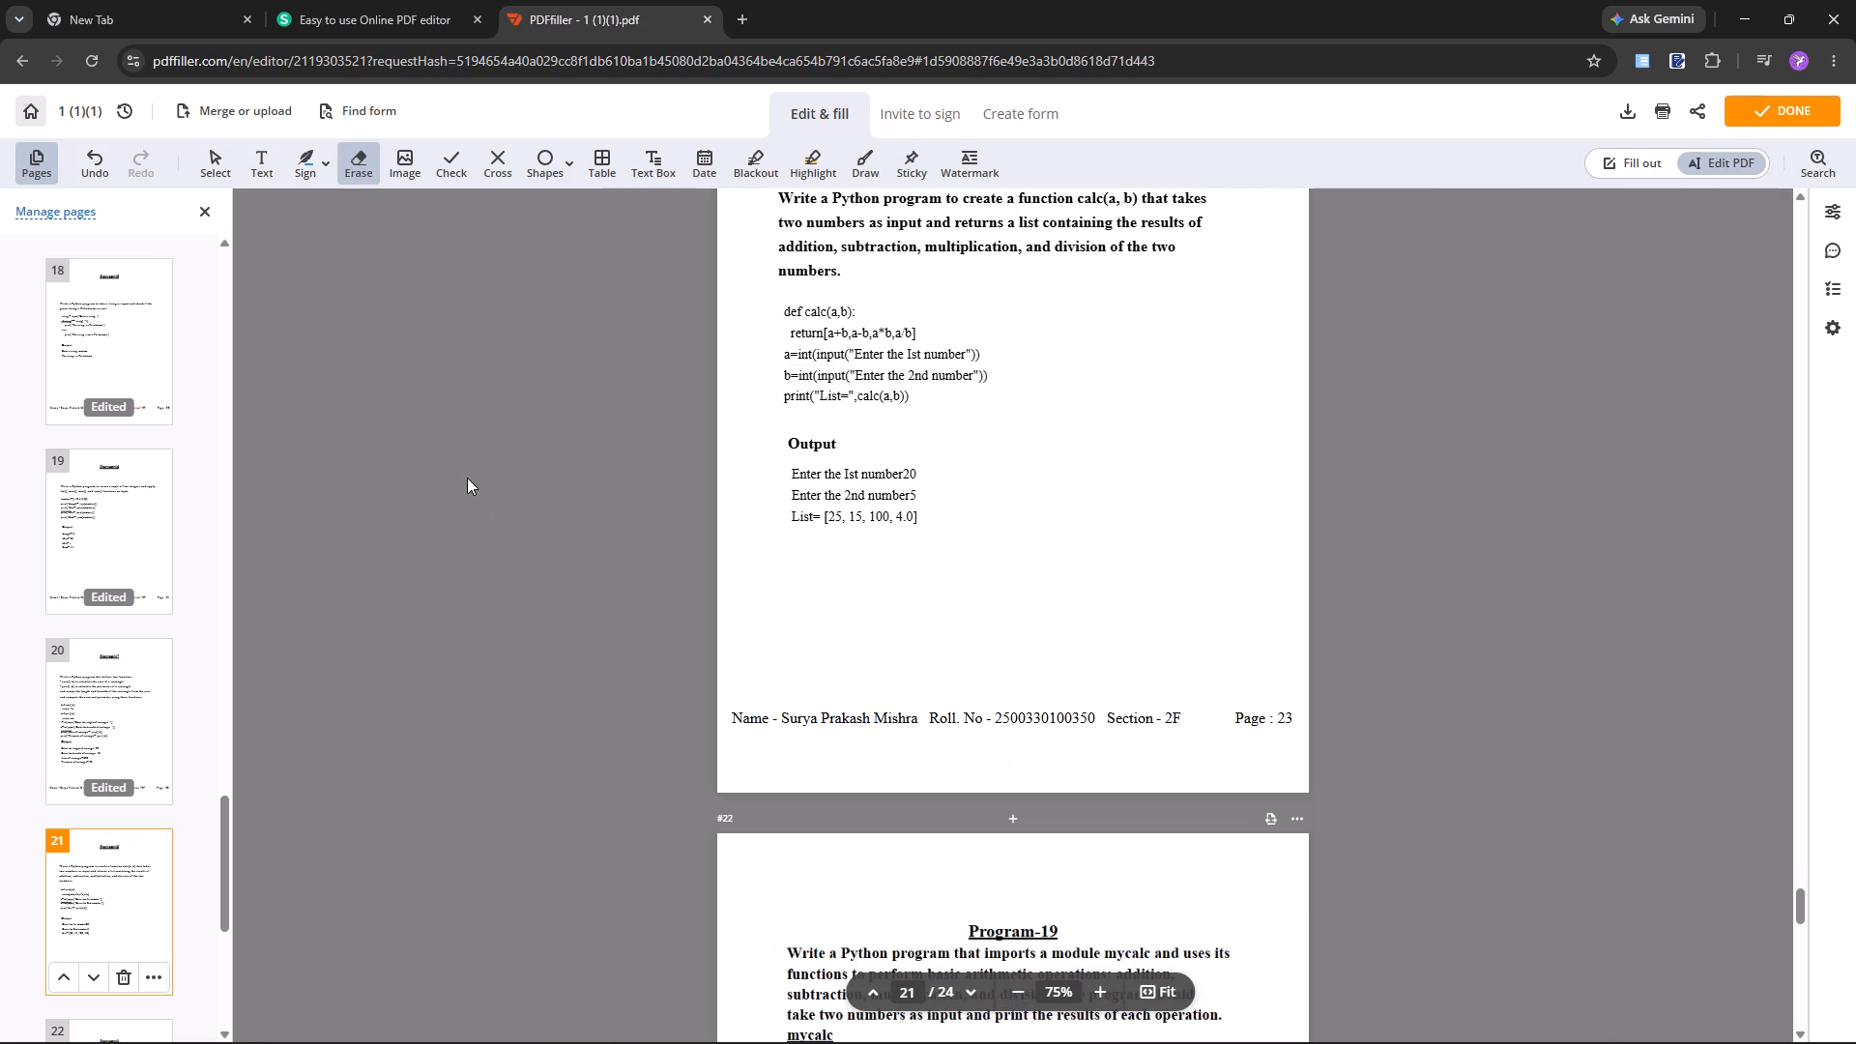
{"action": "scroll", "coordinate": [466, 461], "scroll_direction": "down", "scroll_amount": 6}
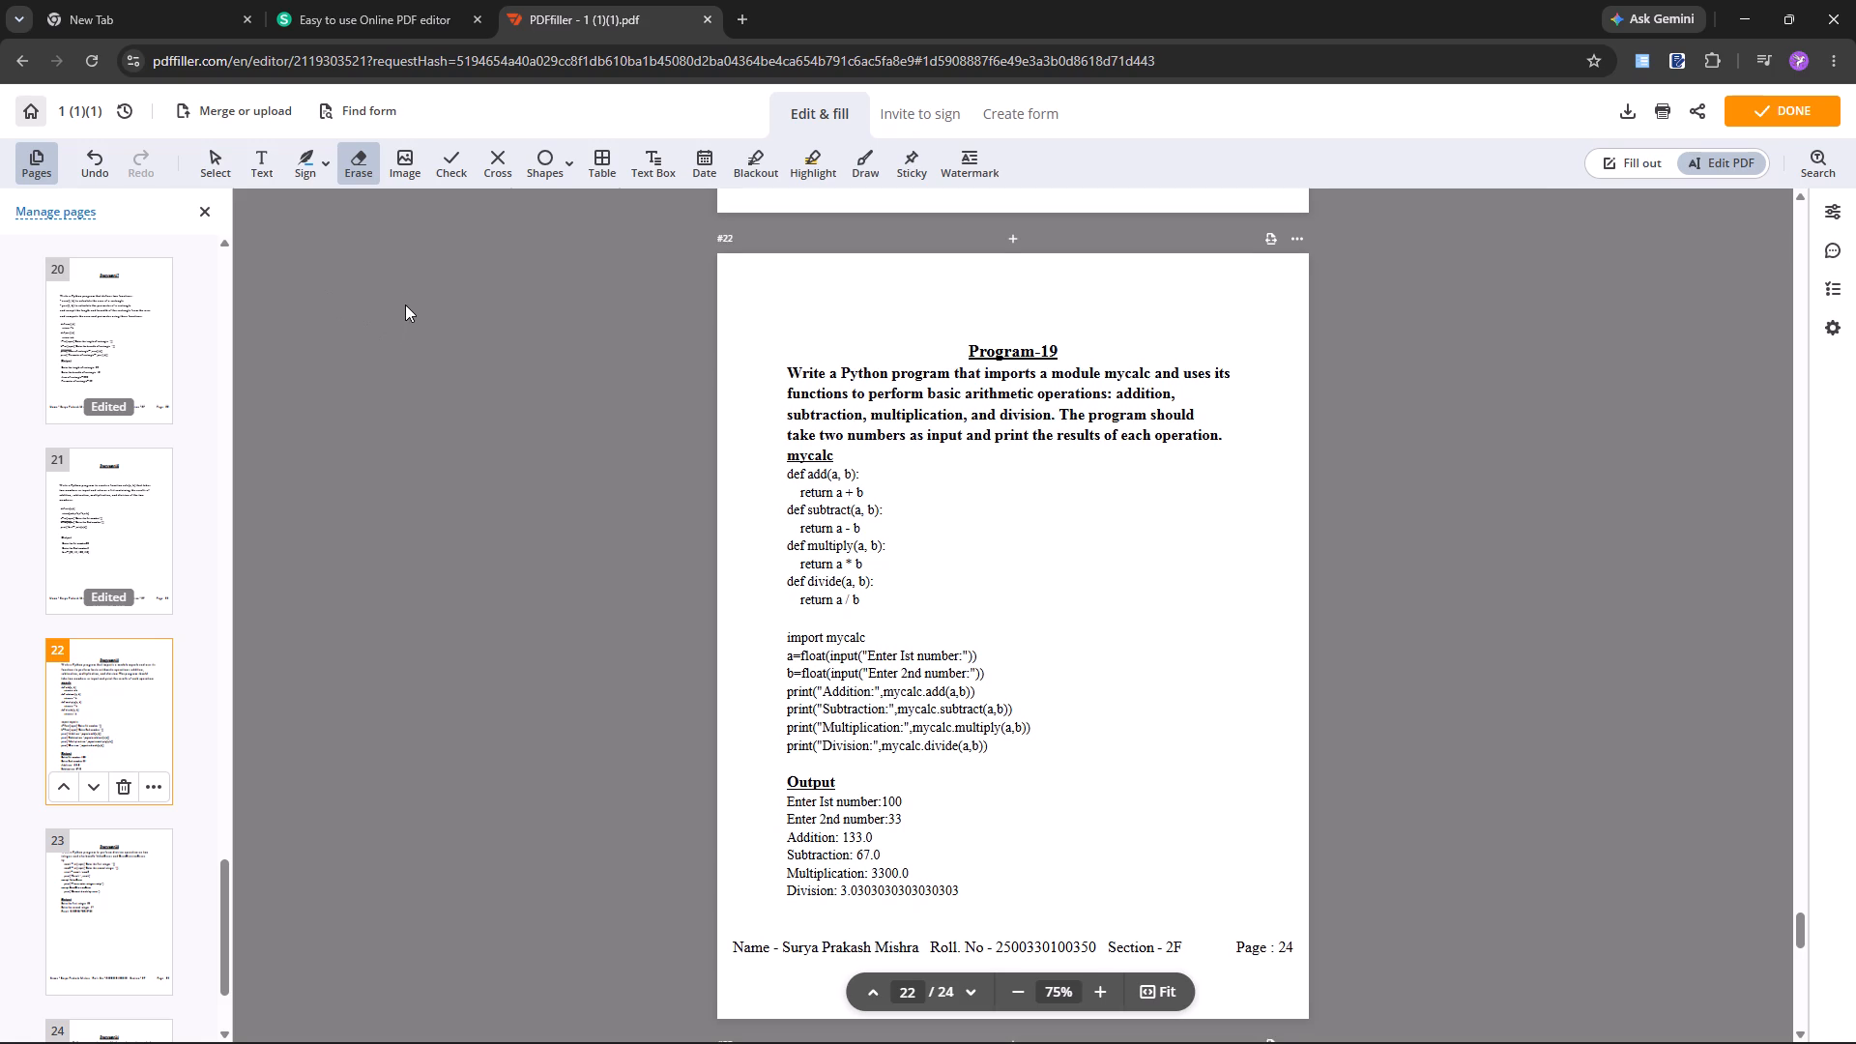
{"action": "left_click", "coordinate": [812, 525]}
{"action": "left_click", "coordinate": [266, 170]}
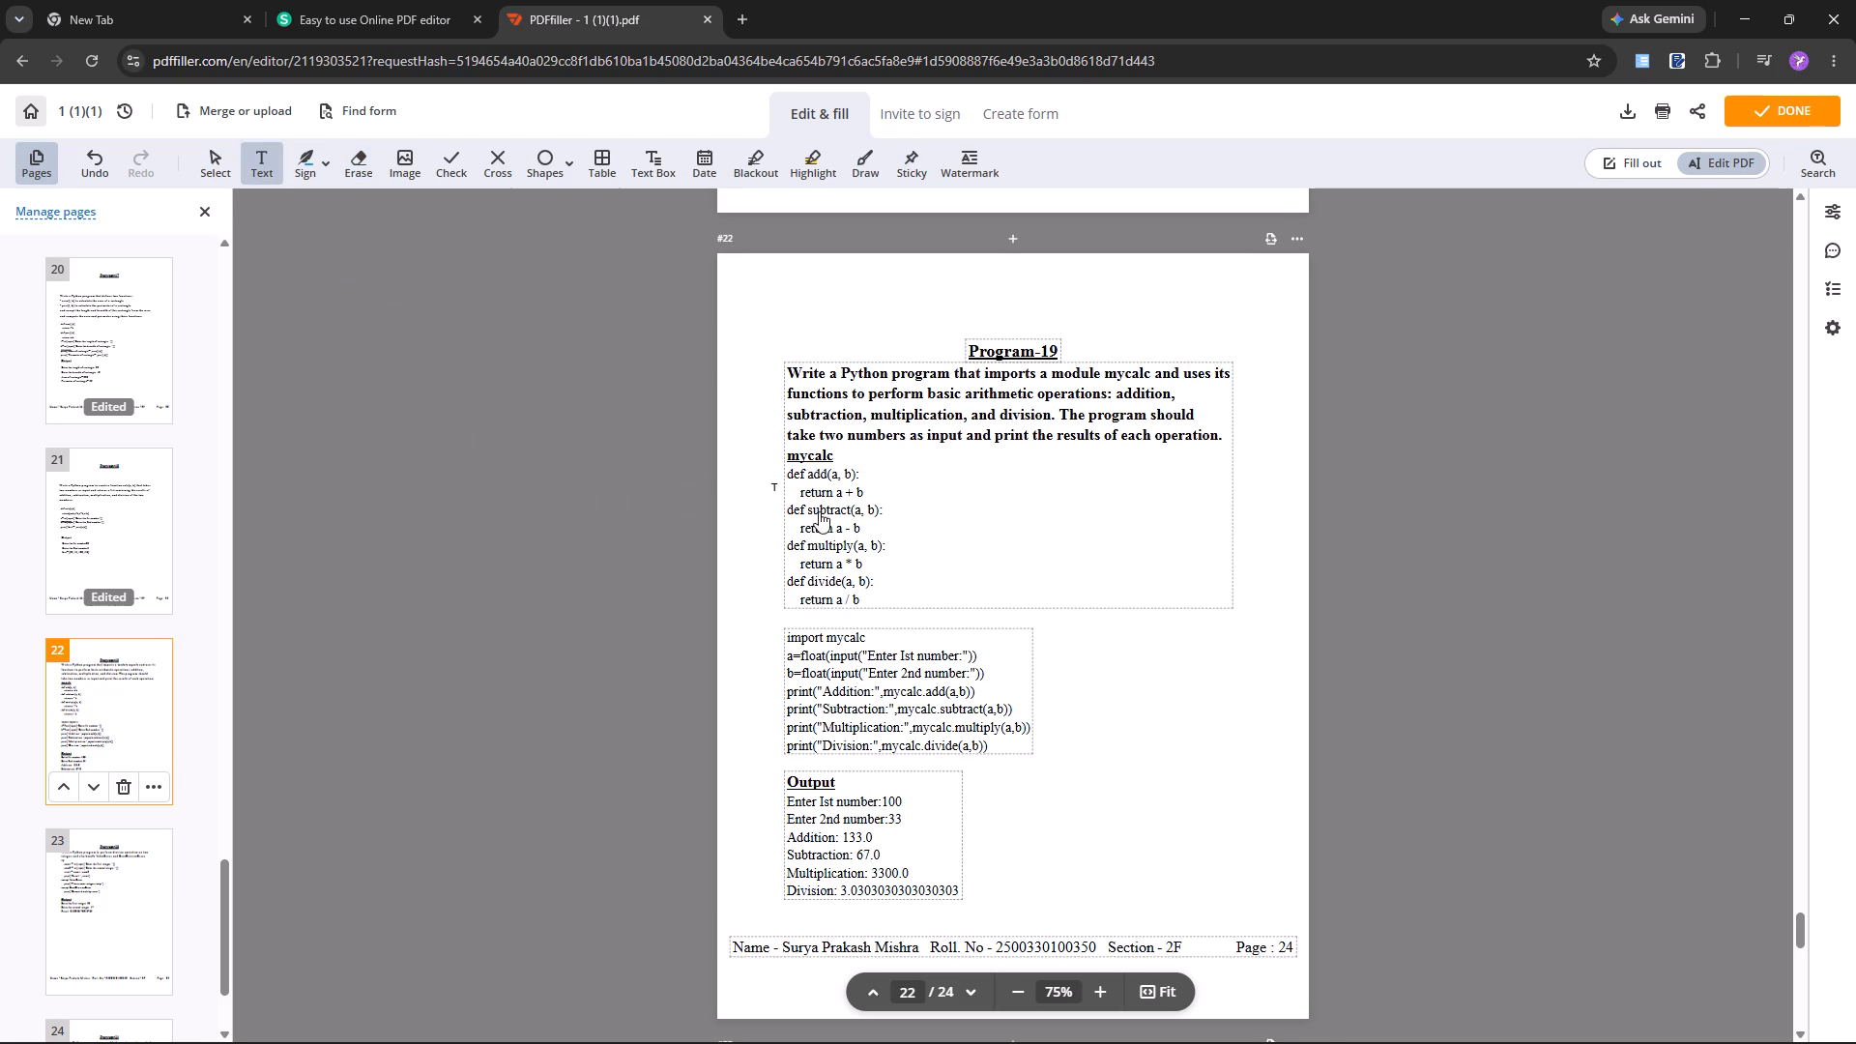
{"action": "left_click", "coordinate": [845, 517]}
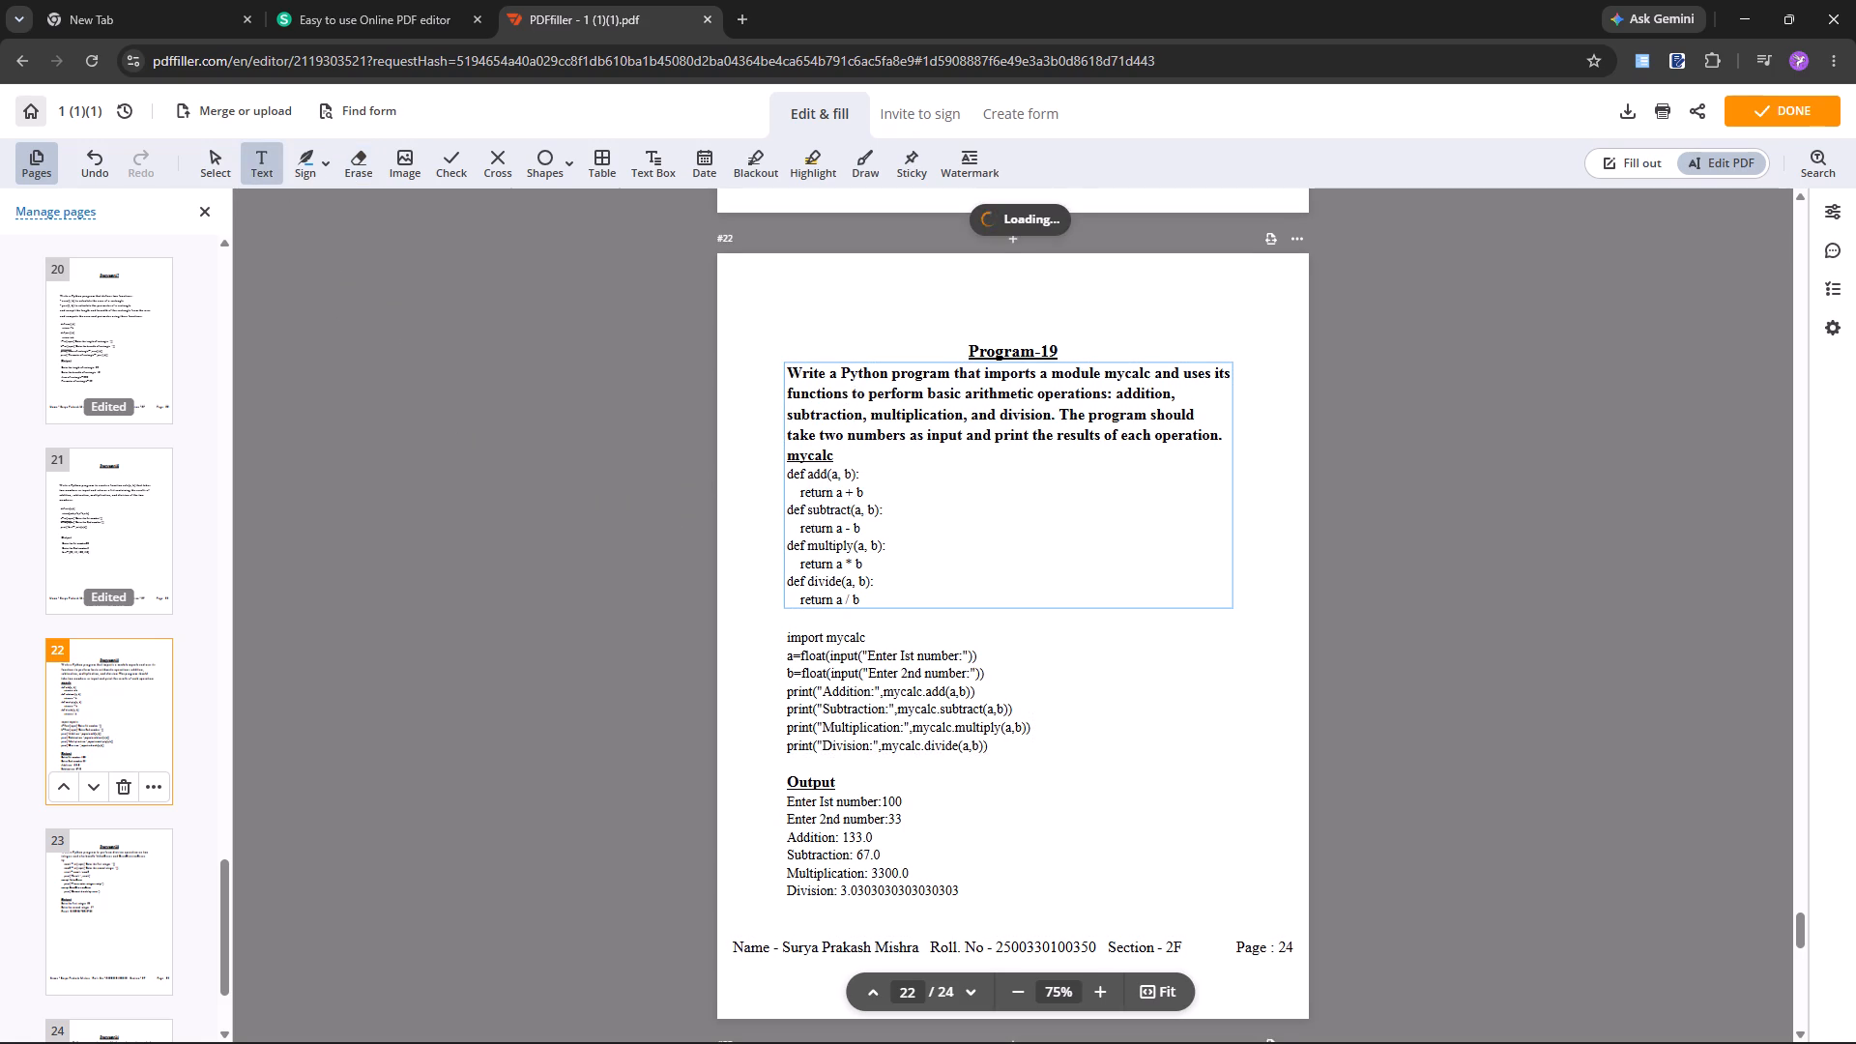
{"action": "left_click_drag", "start_coordinate": [805, 333], "coordinate": [802, 341]}
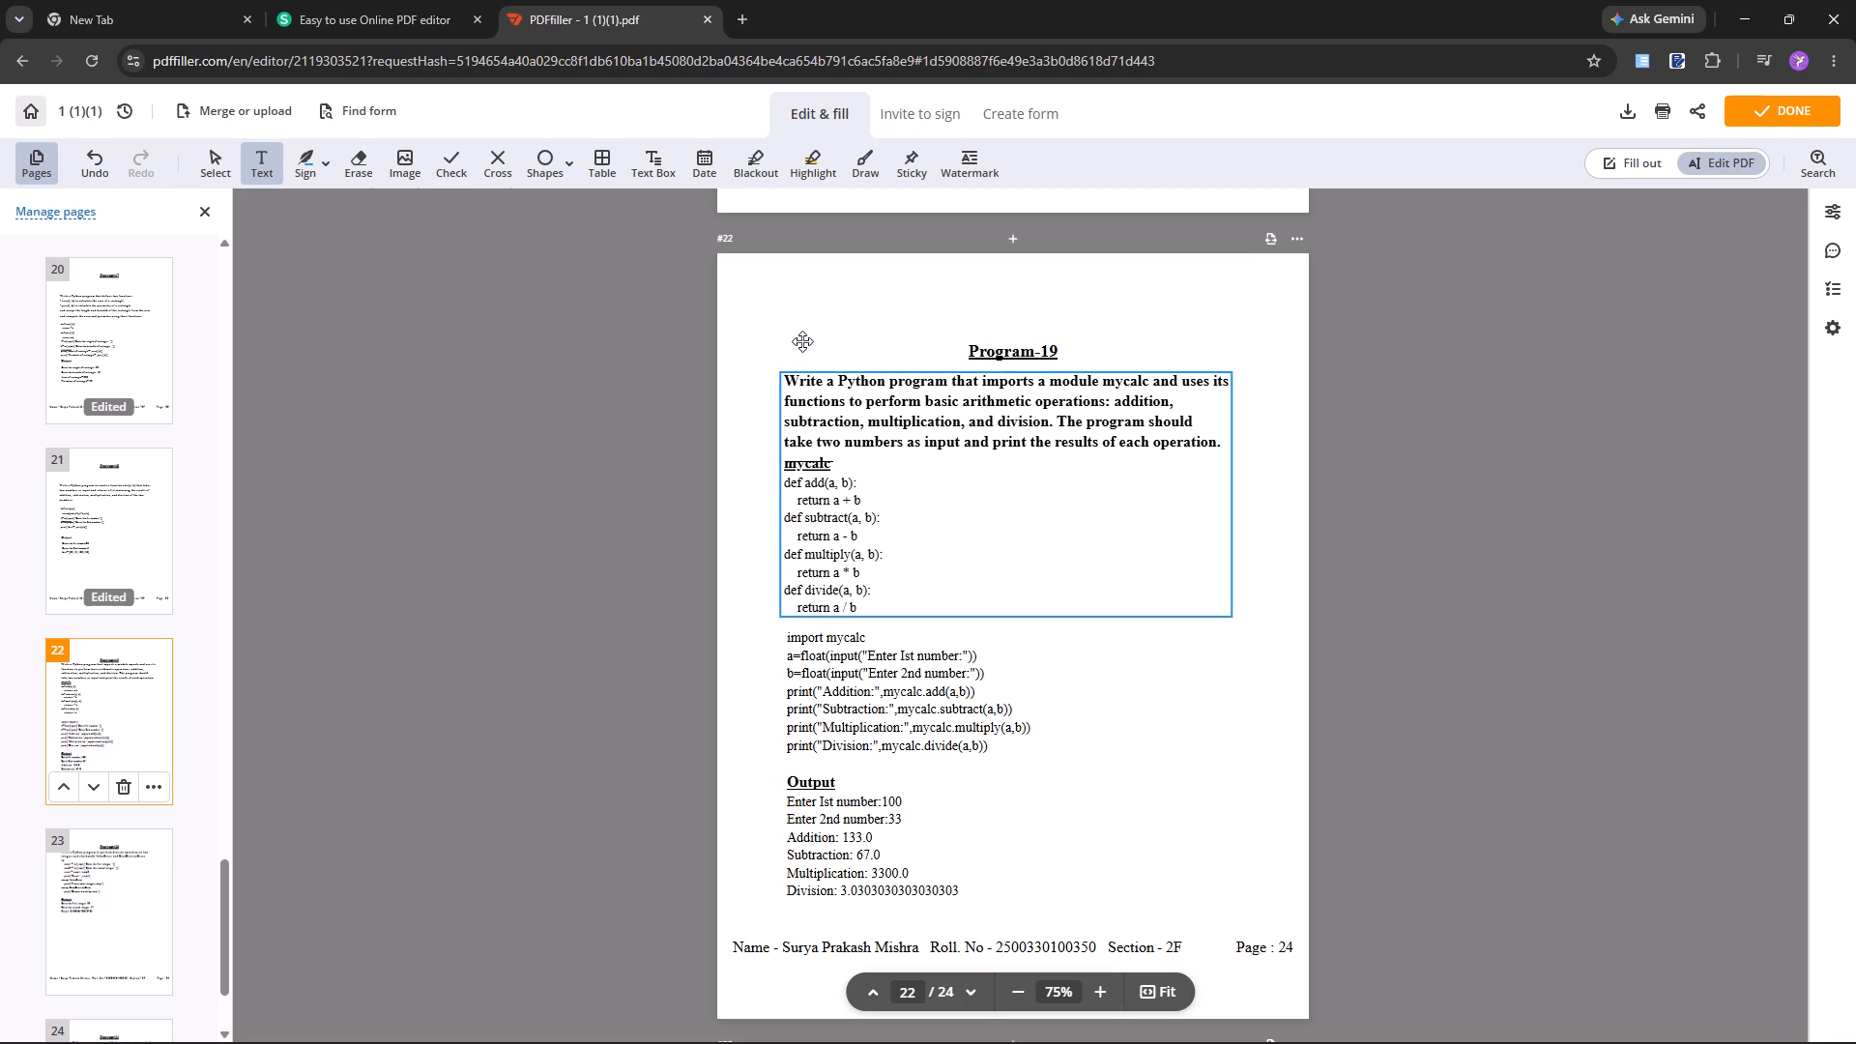
{"action": "left_click_drag", "start_coordinate": [802, 341], "coordinate": [802, 343]}
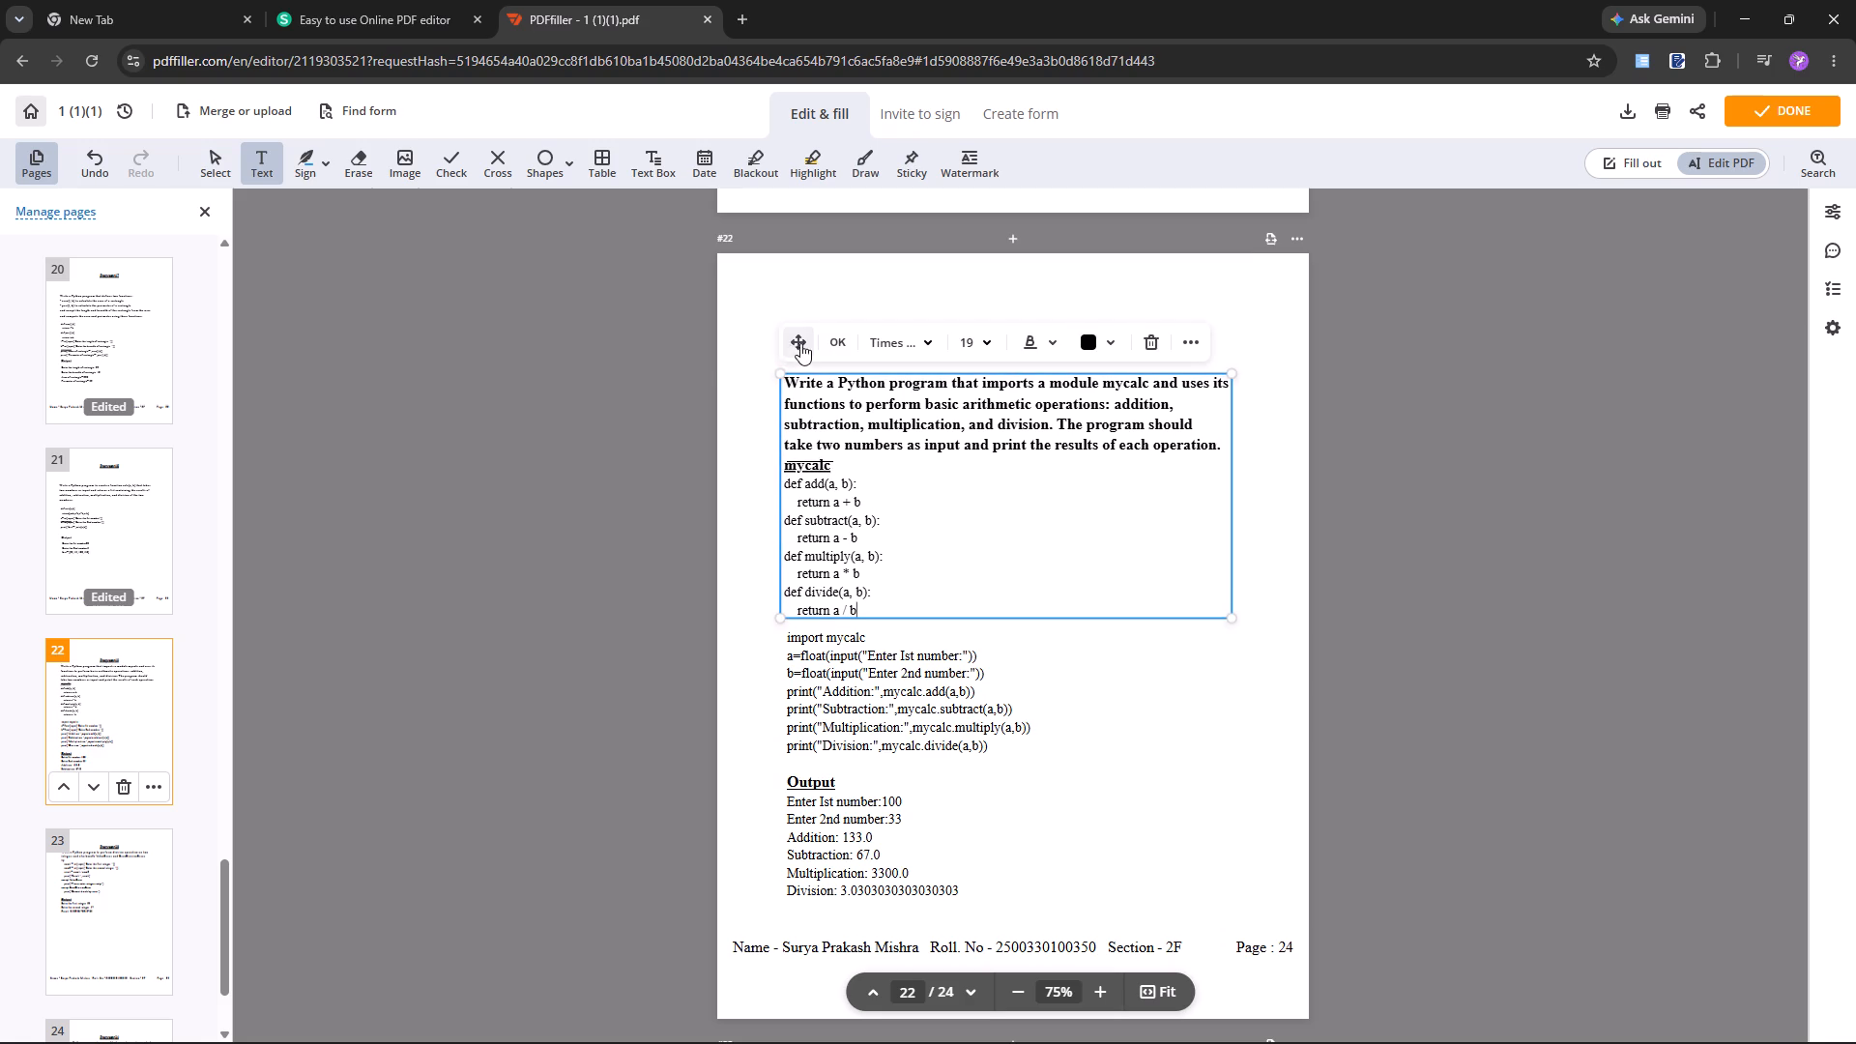
Review the Program-18 and Program-19 pages, comparing the spacing of their question, code and Output blocks.
{"action": "left_click", "coordinate": [560, 362]}
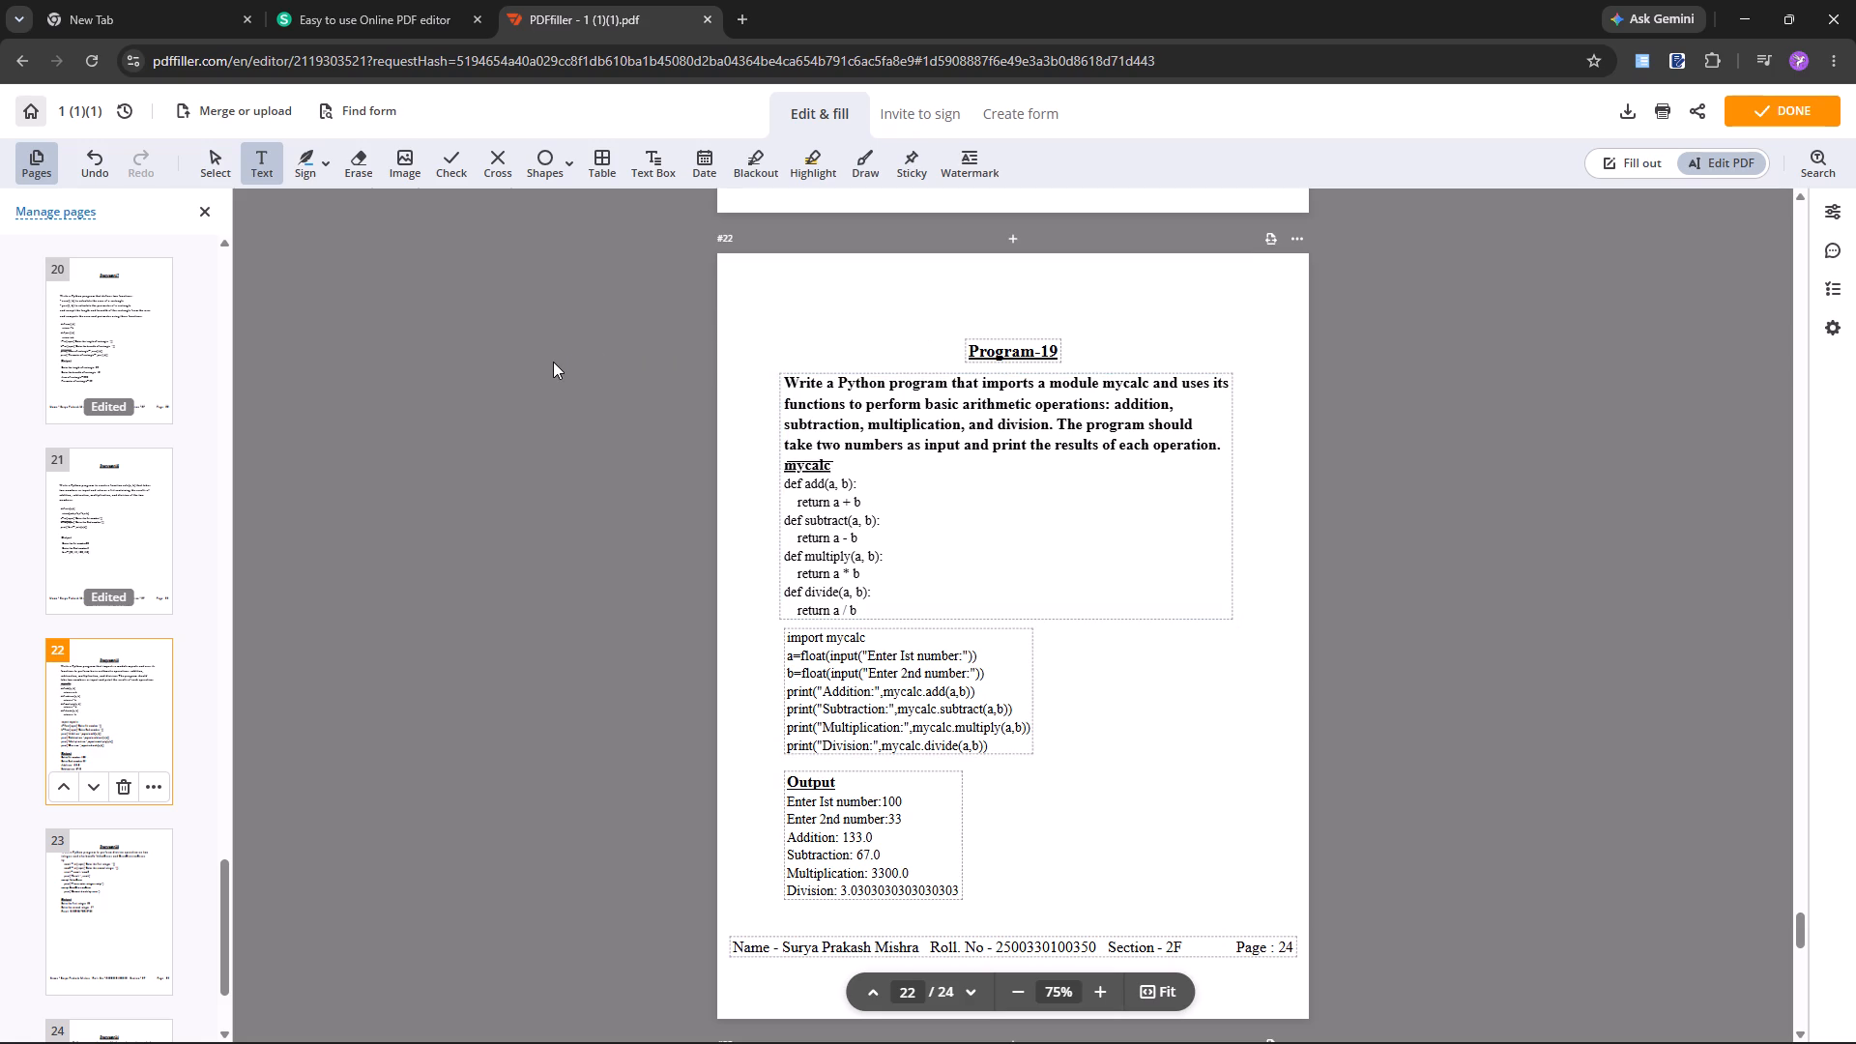
{"action": "scroll", "coordinate": [535, 353], "scroll_direction": "down", "scroll_amount": 2}
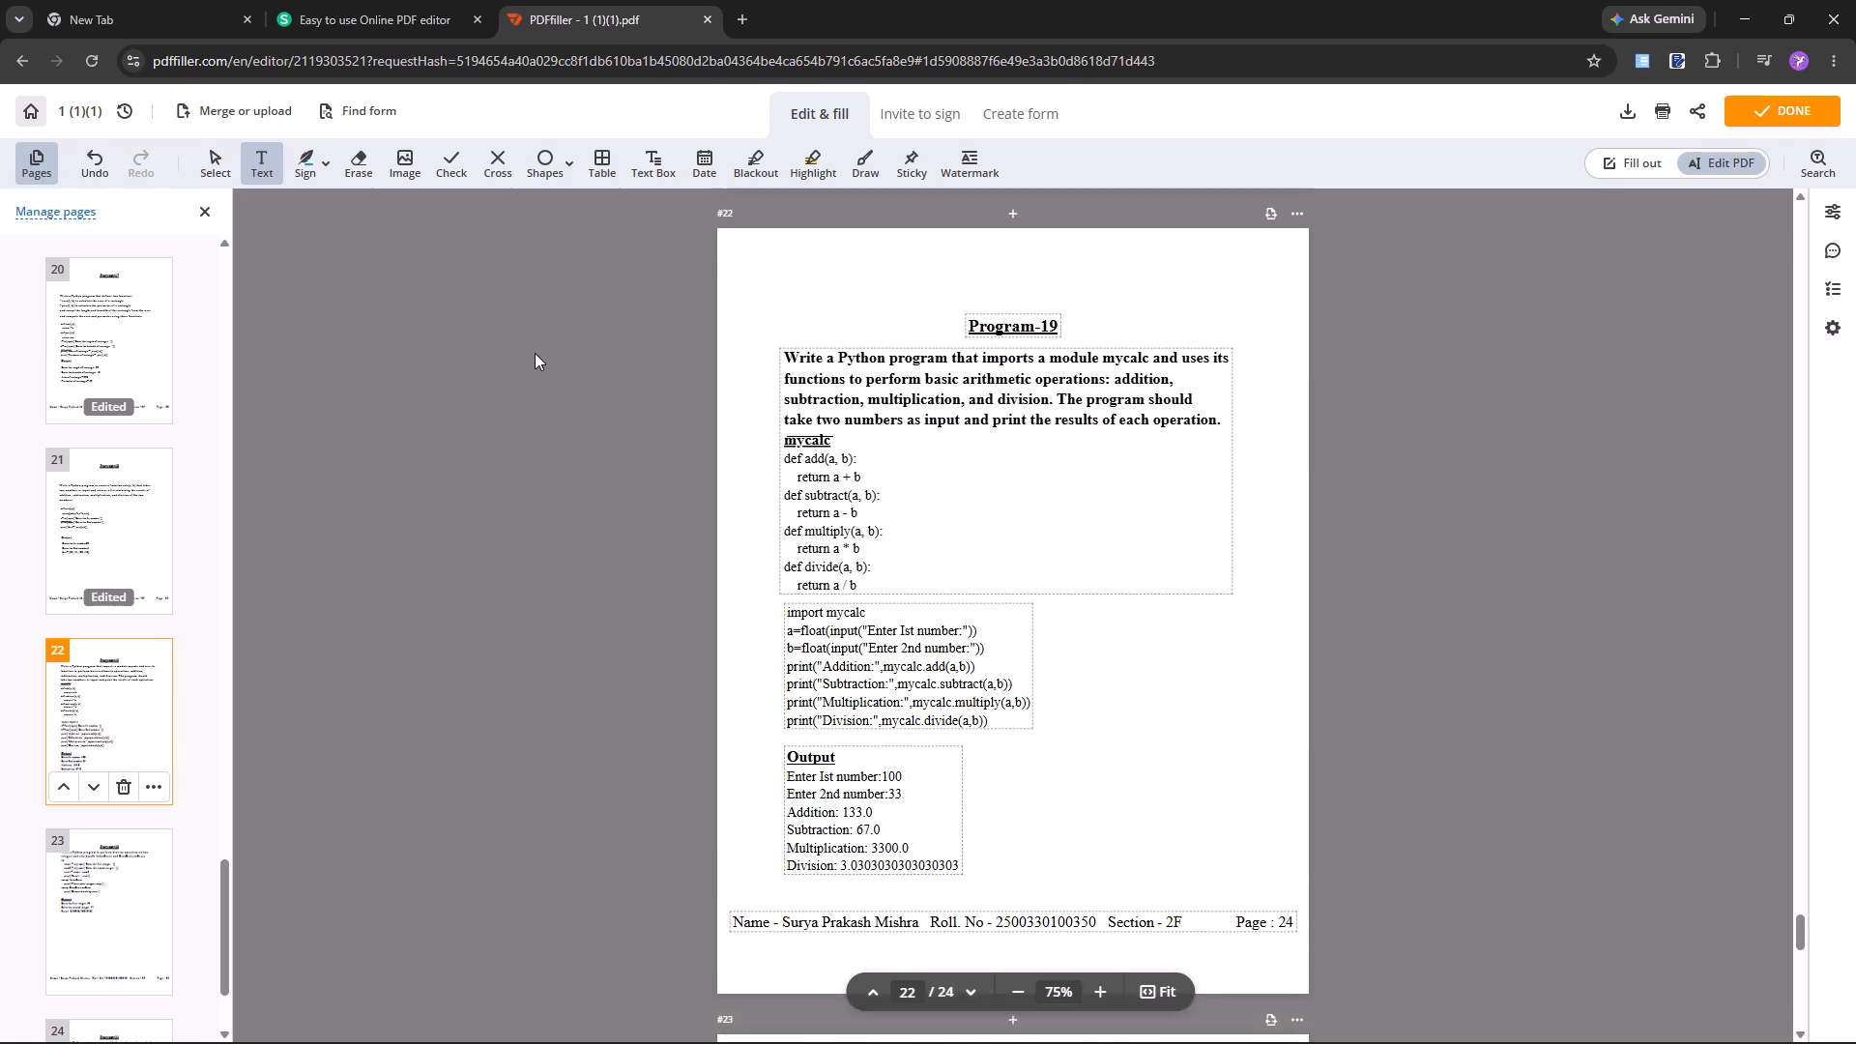
{"action": "scroll", "coordinate": [535, 353], "scroll_direction": "down", "scroll_amount": 1}
{"action": "scroll", "coordinate": [531, 342], "scroll_direction": "up", "scroll_amount": 10}
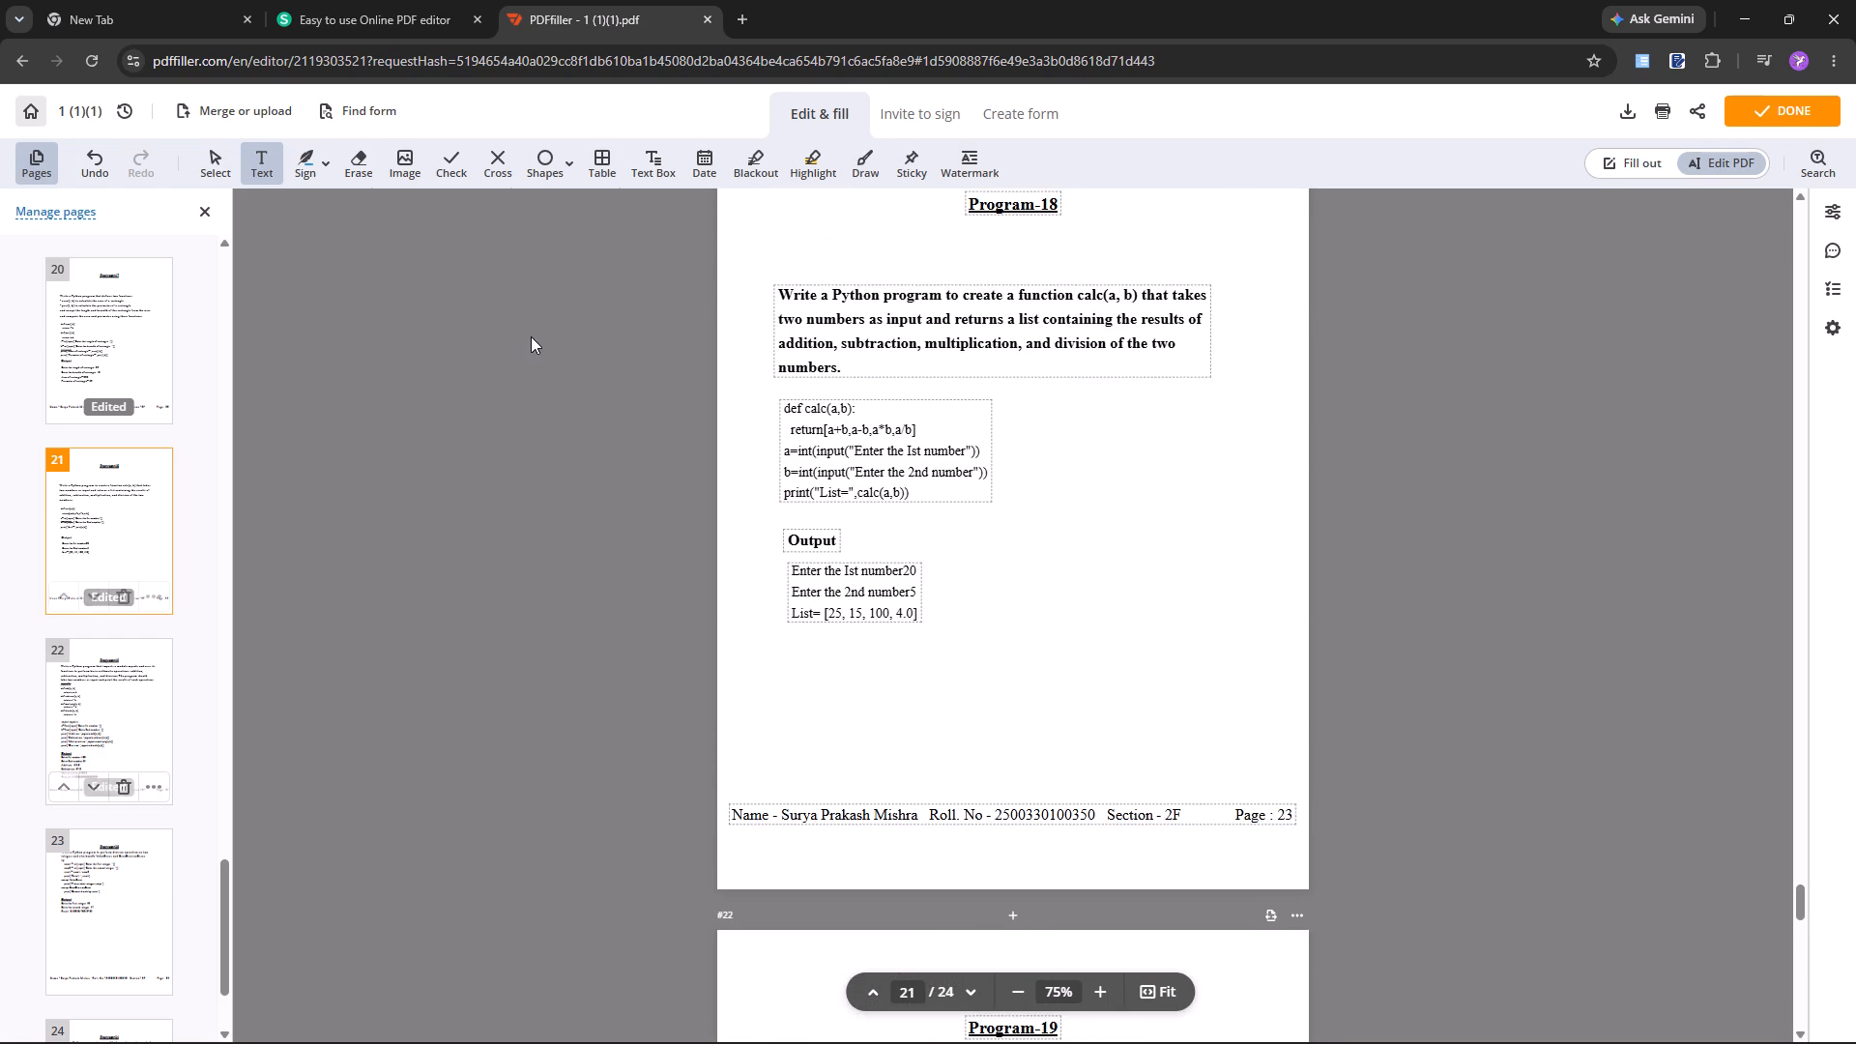
{"action": "scroll", "coordinate": [531, 336], "scroll_direction": "down", "scroll_amount": 6}
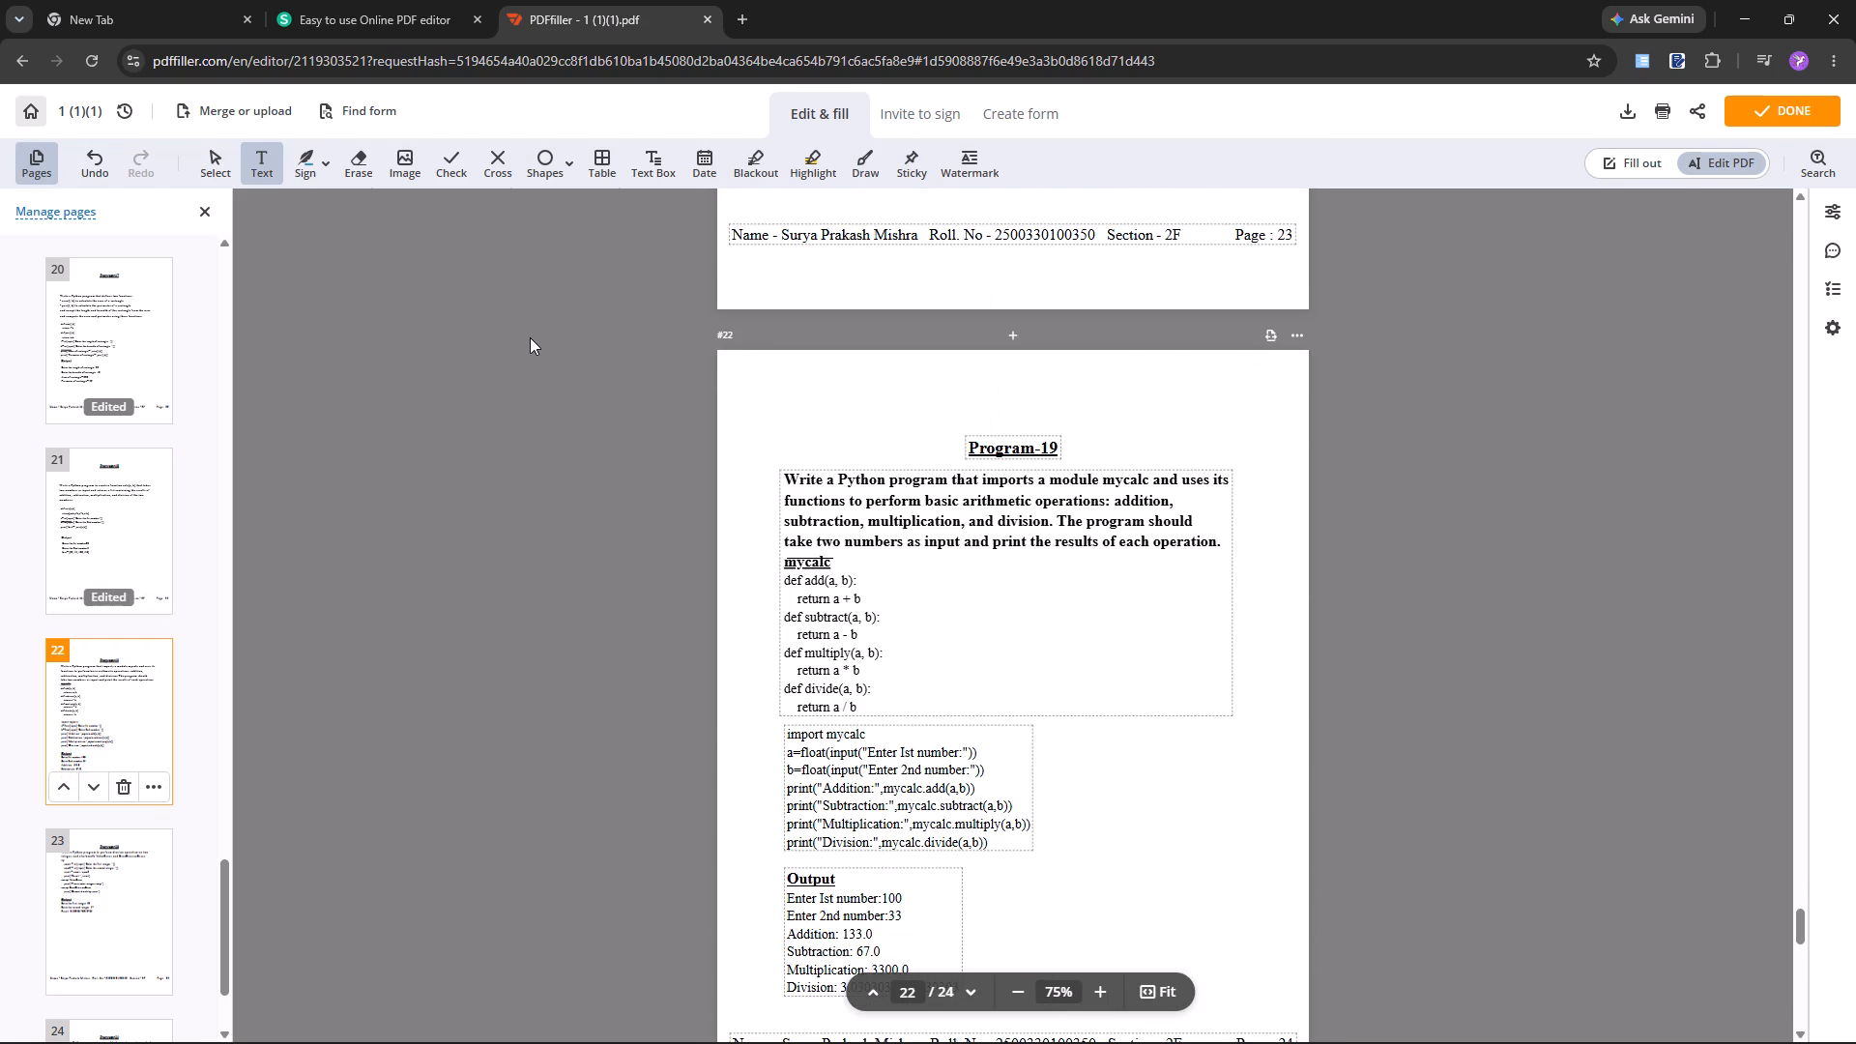
{"action": "scroll", "coordinate": [530, 337], "scroll_direction": "down", "scroll_amount": 3}
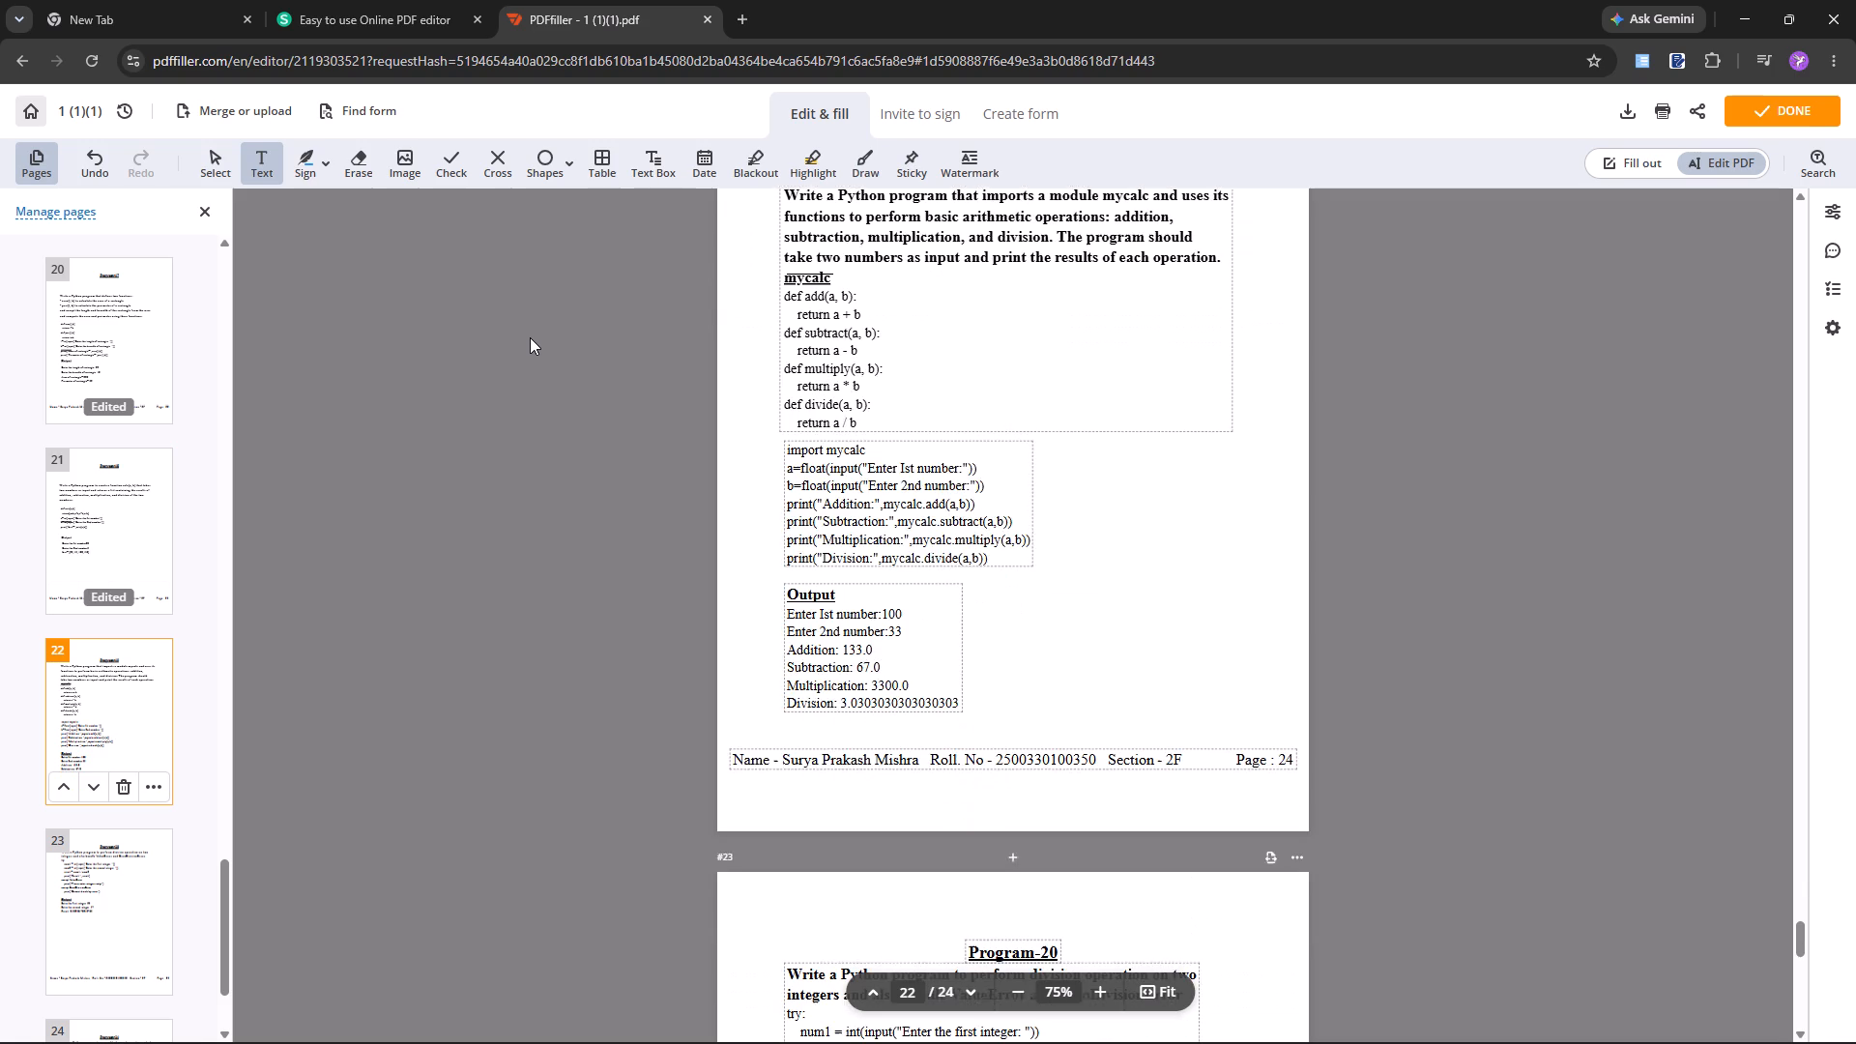
Insert a blank line between the Program-20 question and the try: line of its code.
{"action": "scroll", "coordinate": [530, 337], "scroll_direction": "down", "scroll_amount": 5}
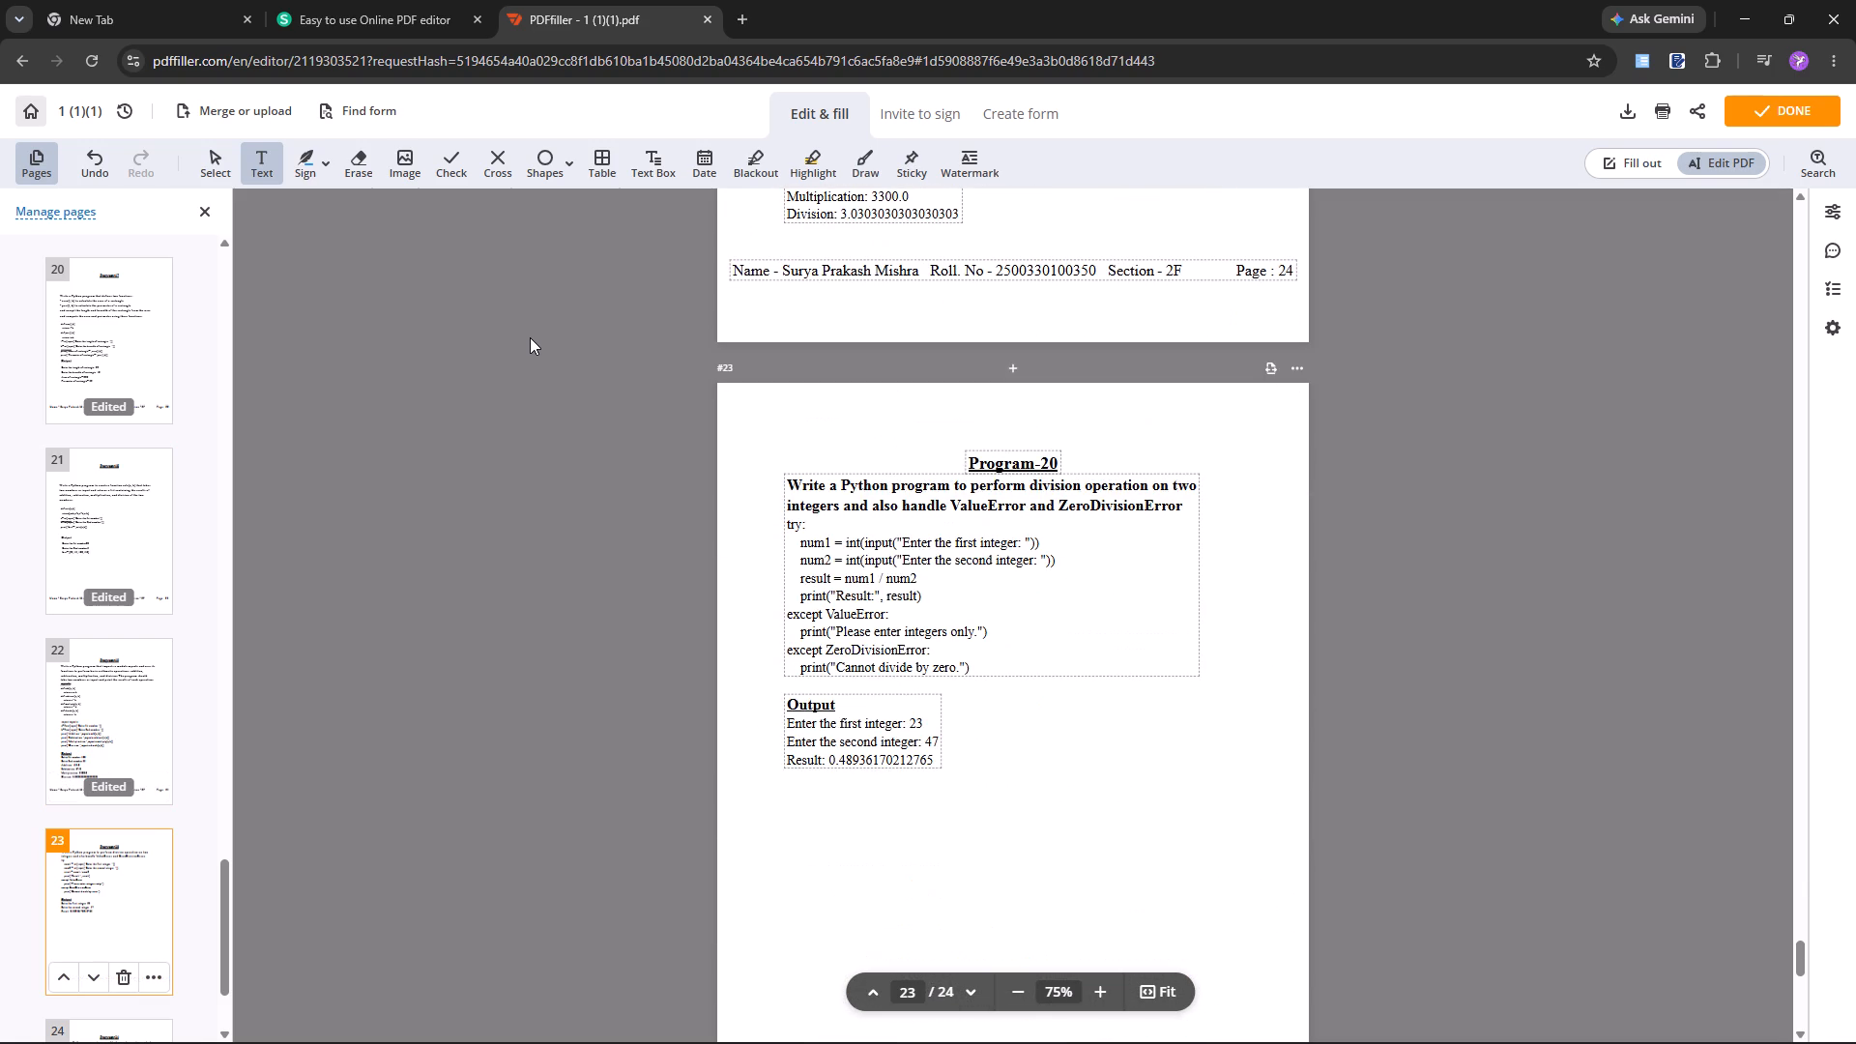
{"action": "scroll", "coordinate": [530, 337], "scroll_direction": "down", "scroll_amount": 1}
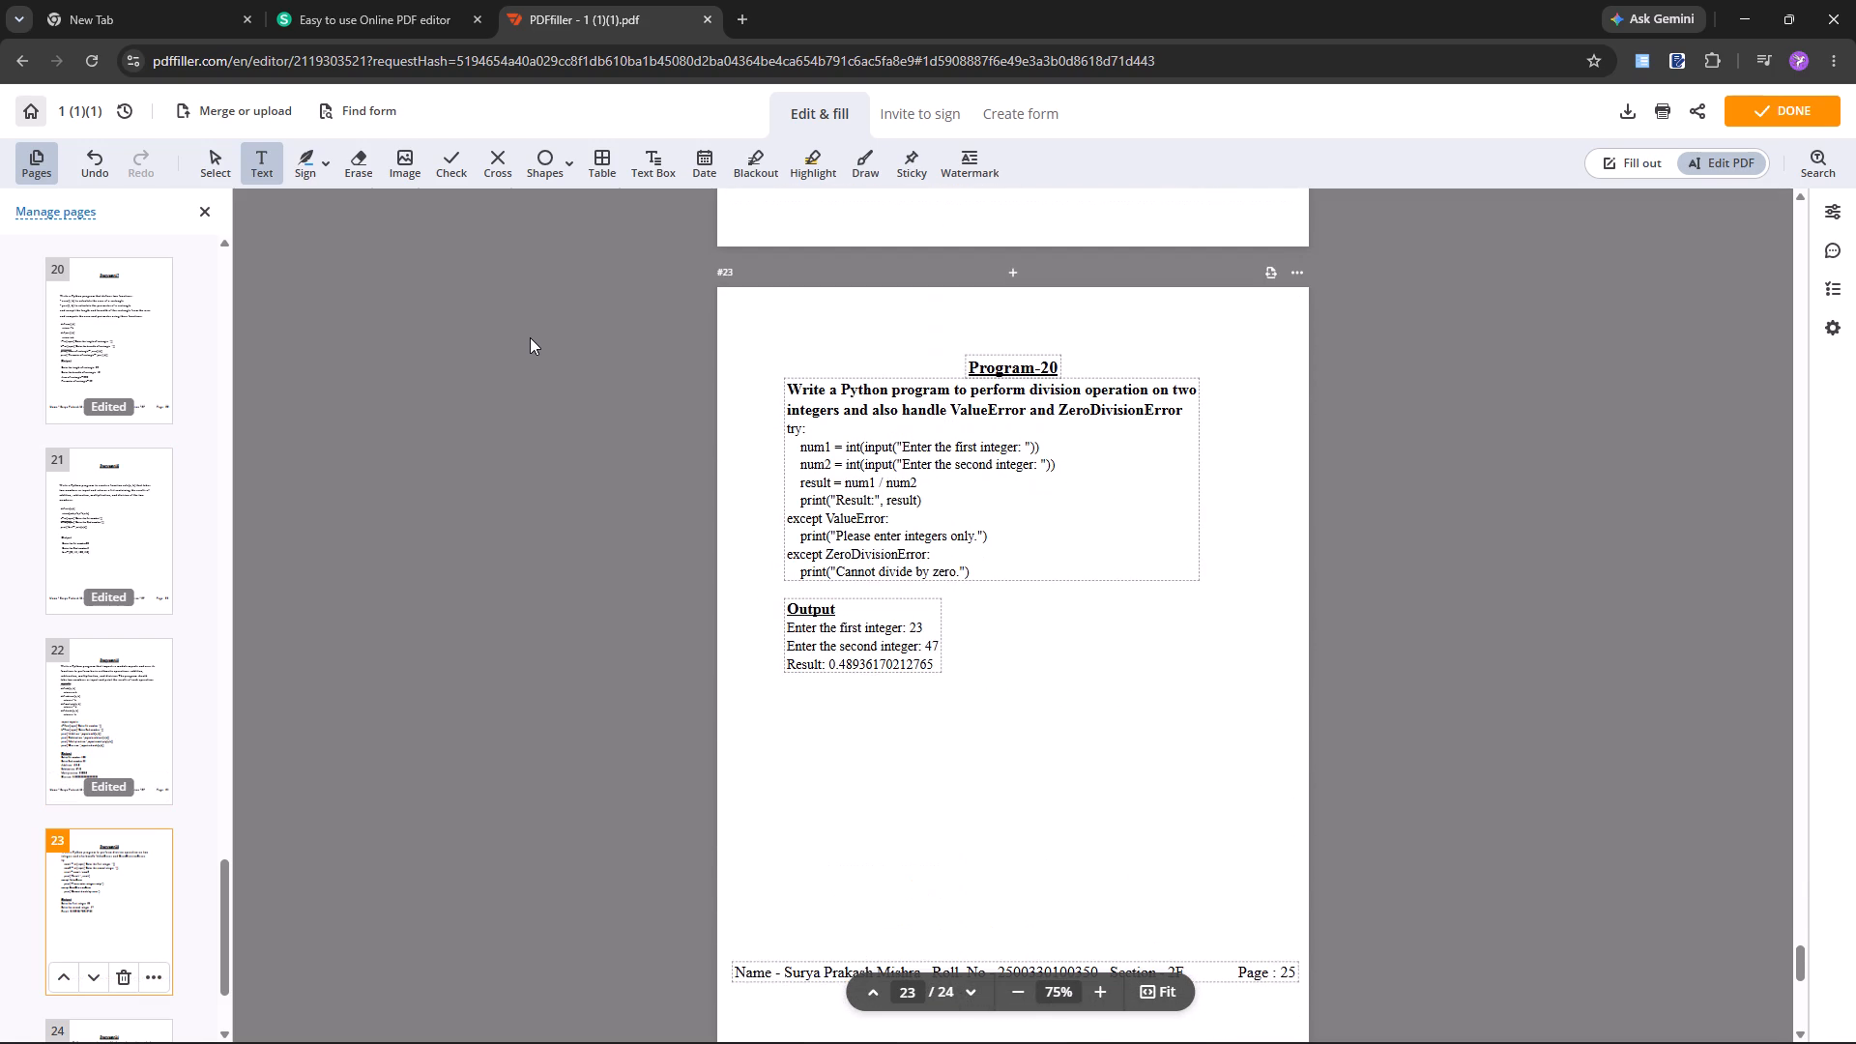
{"action": "left_click", "coordinate": [957, 426]}
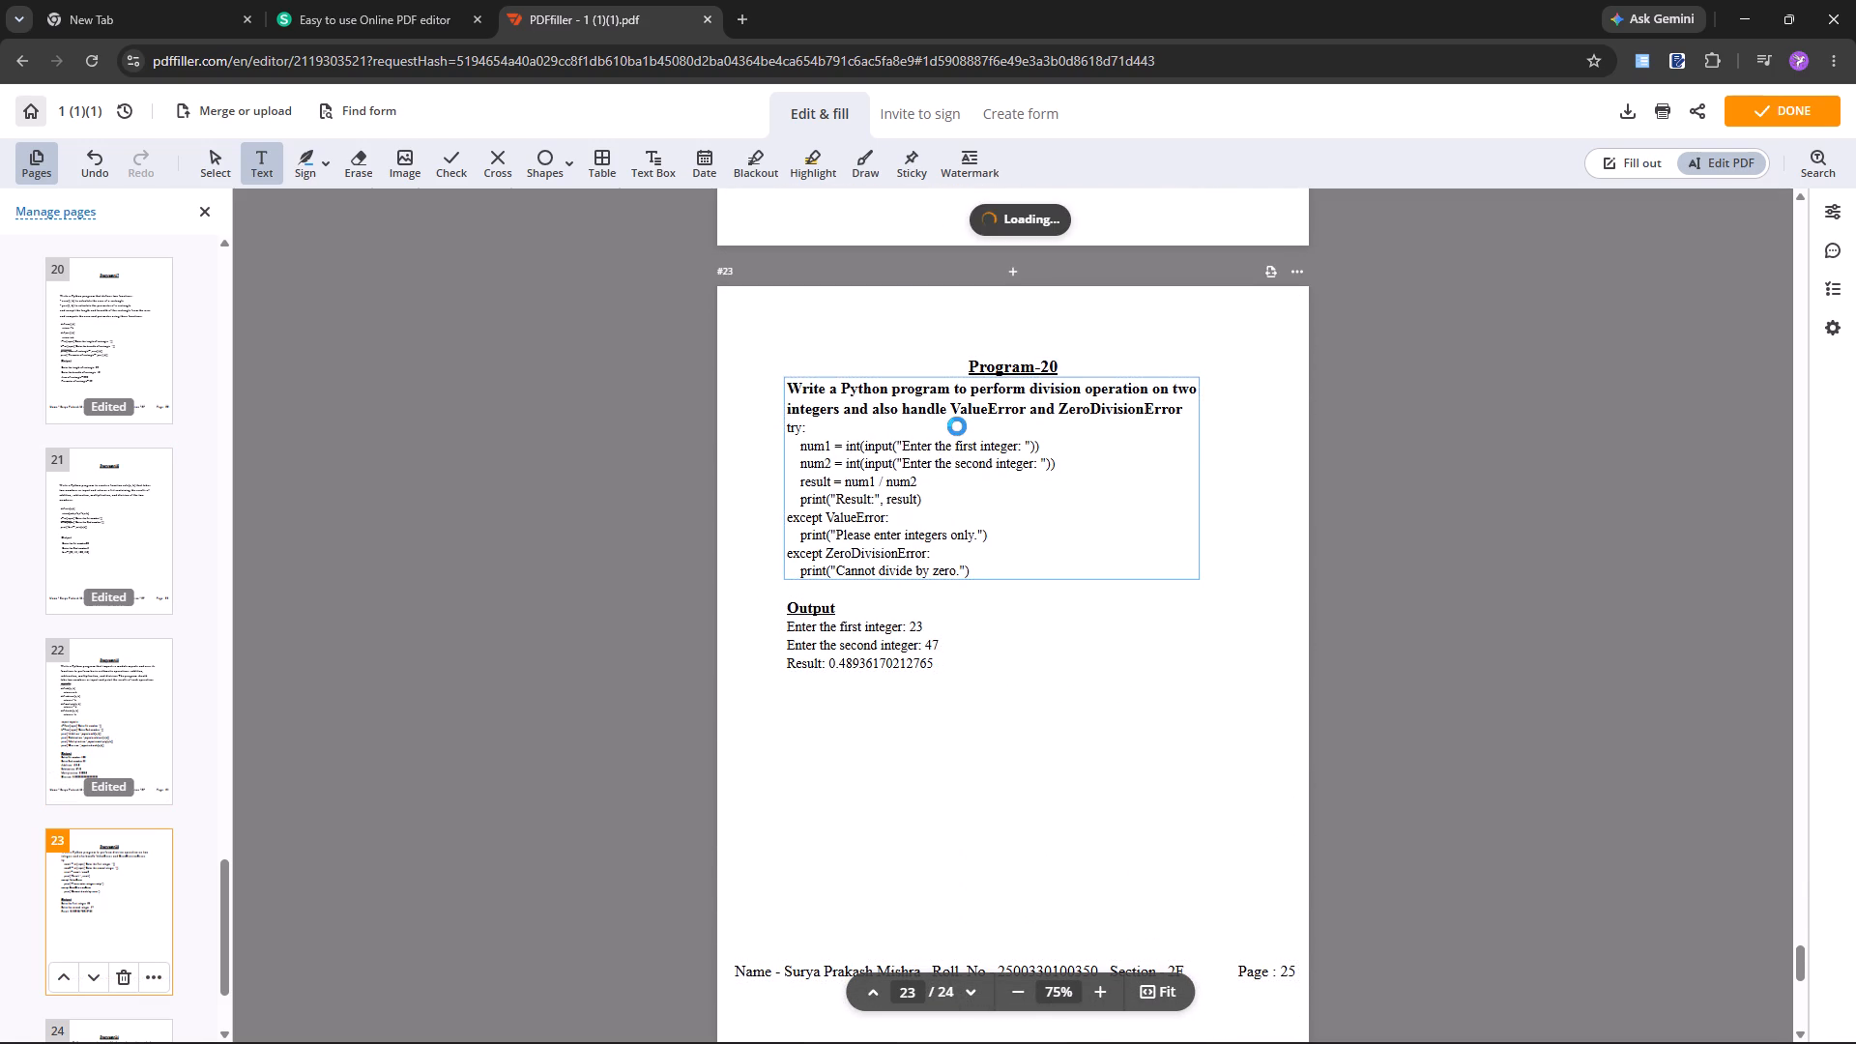
{"action": "left_click", "coordinate": [1184, 413]}
{"action": "key", "text": "Return"}
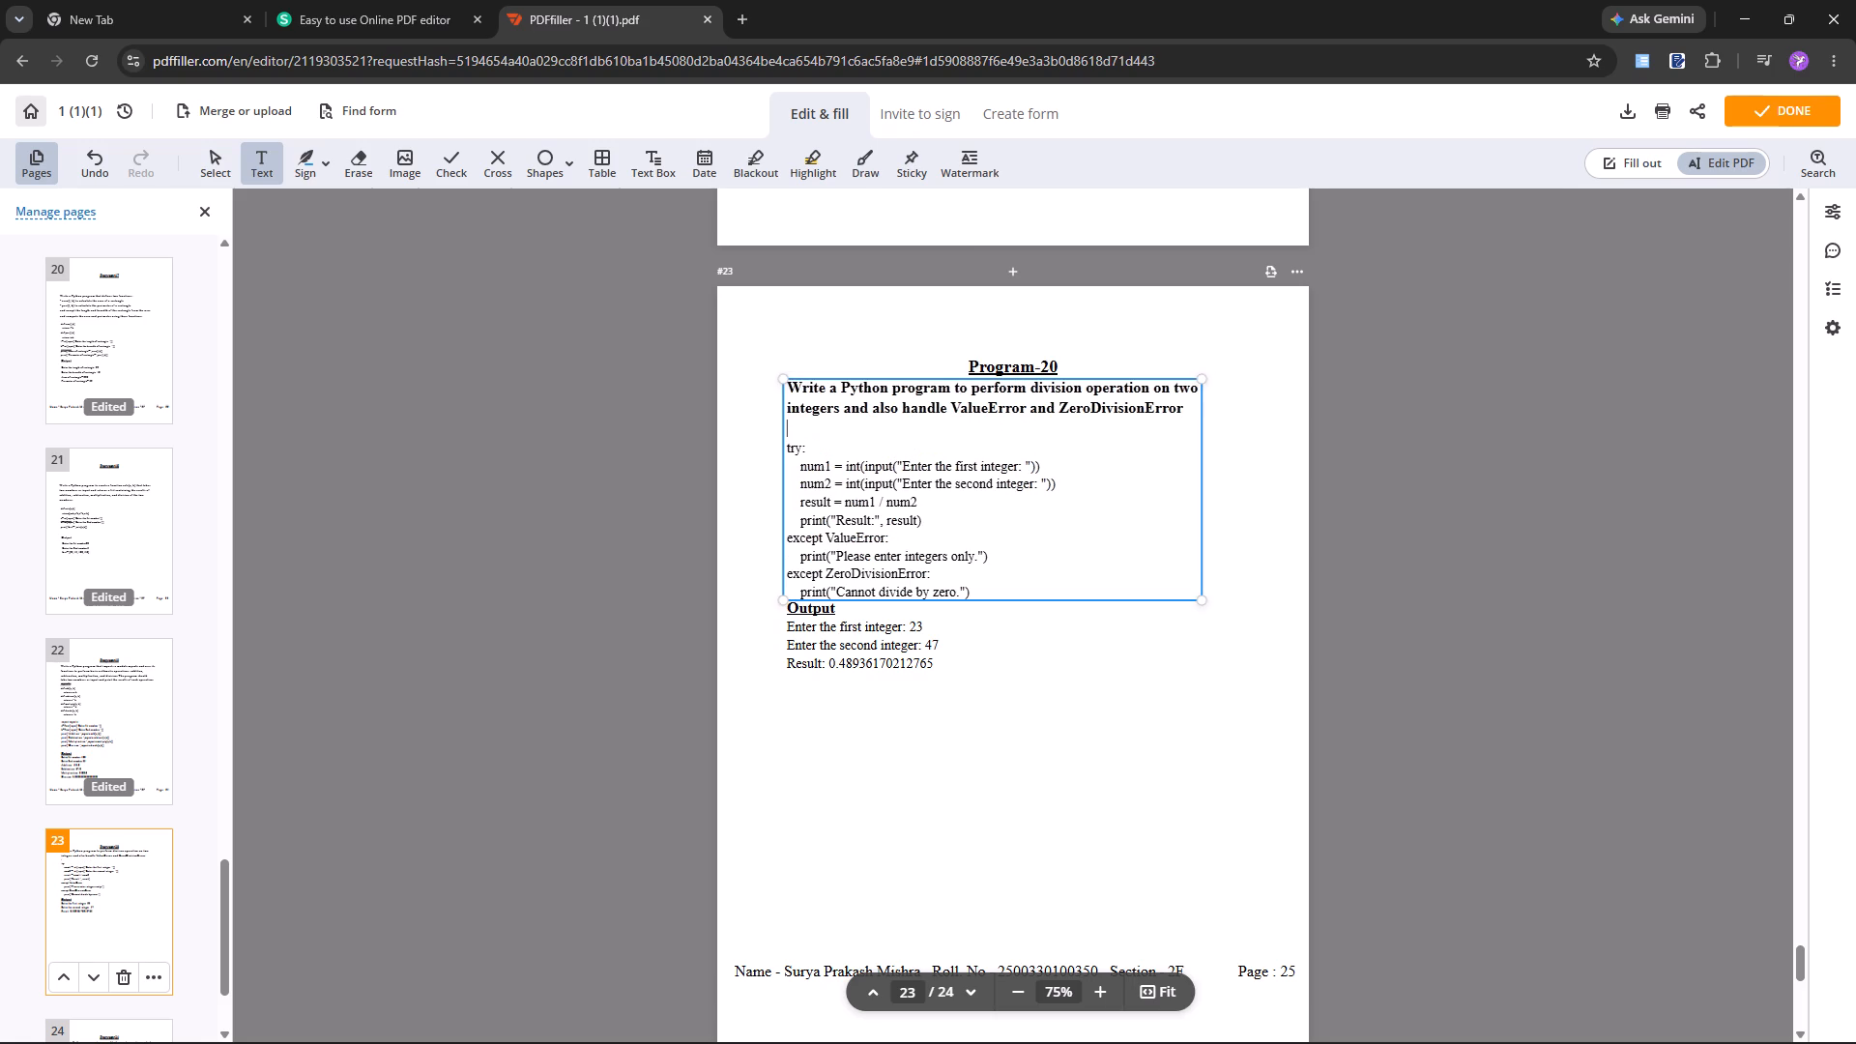
Move the Program-20 Output block down, leaving a clear gap below the print("Cannot divide by zero.") line.
{"action": "left_click", "coordinate": [852, 626]}
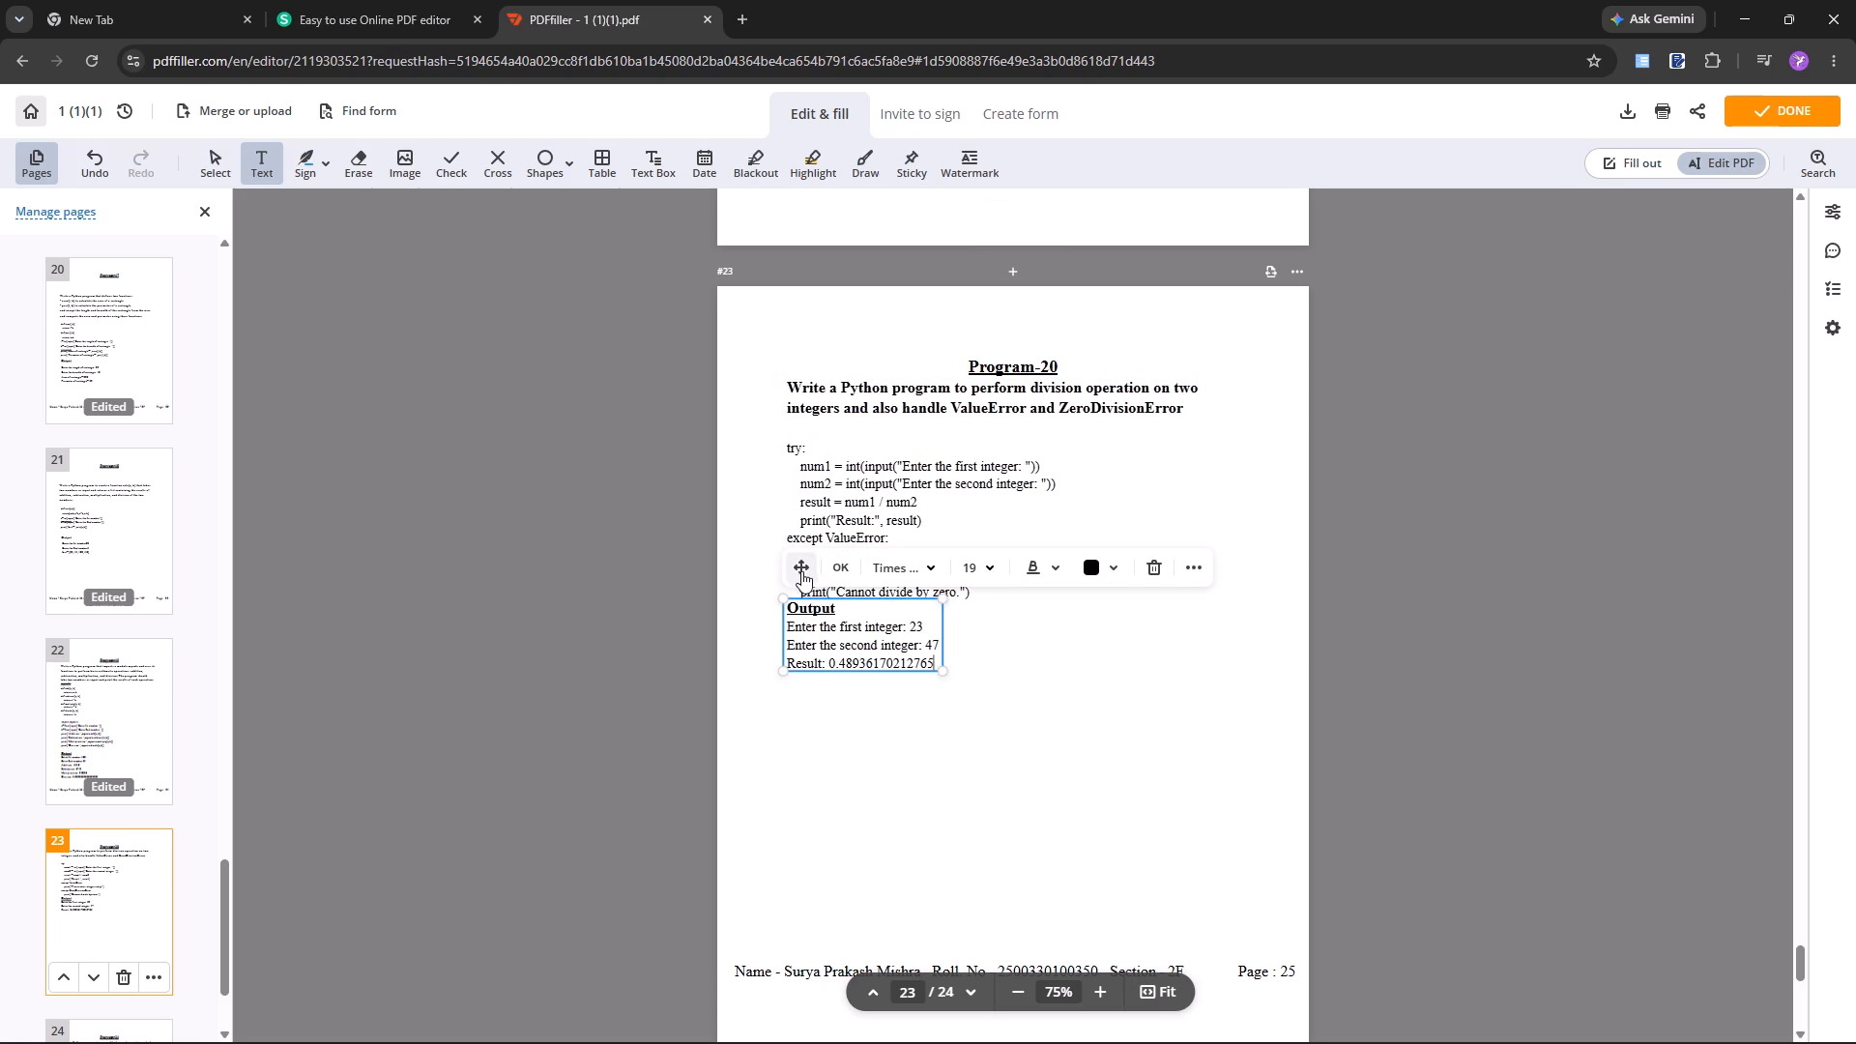
{"action": "left_click_drag", "start_coordinate": [800, 566], "coordinate": [804, 635]}
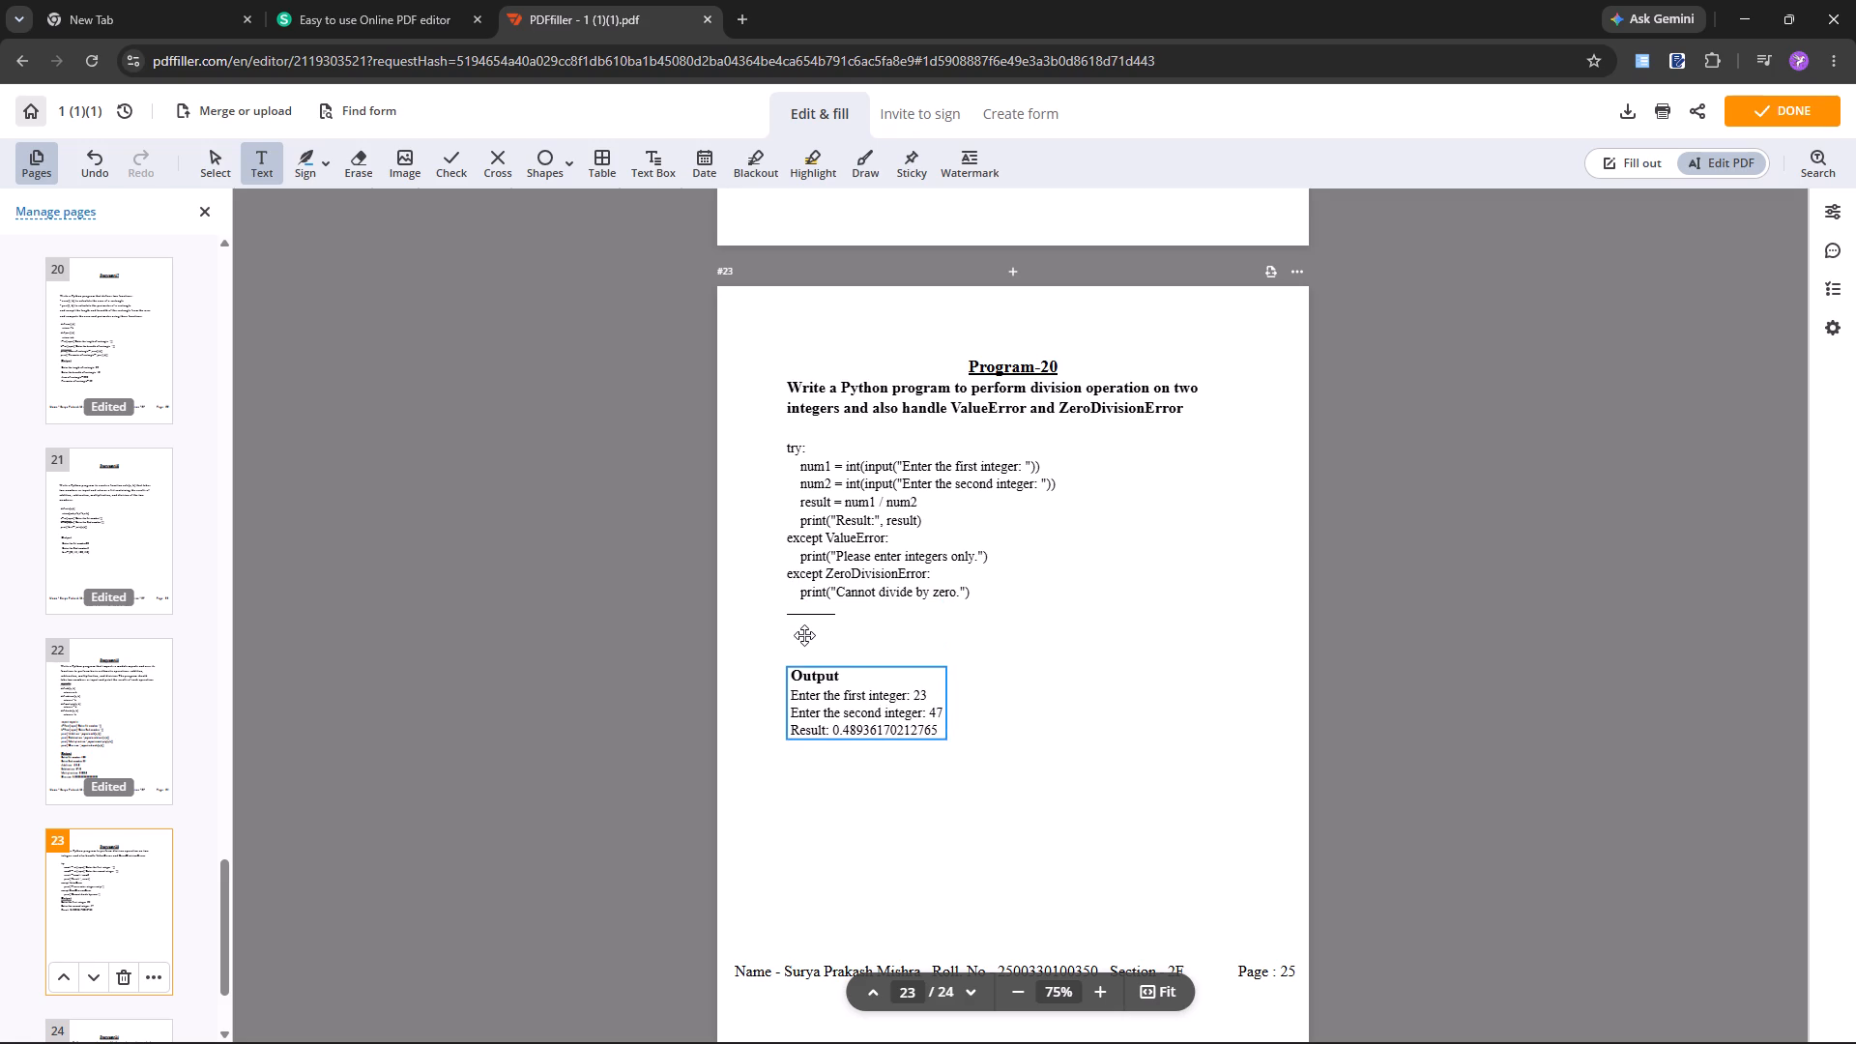
{"action": "left_click_drag", "start_coordinate": [804, 635], "coordinate": [804, 643]}
Insert a blank line between the Output heading and the first result line on the Program-20 page.
{"action": "left_click", "coordinate": [871, 492]}
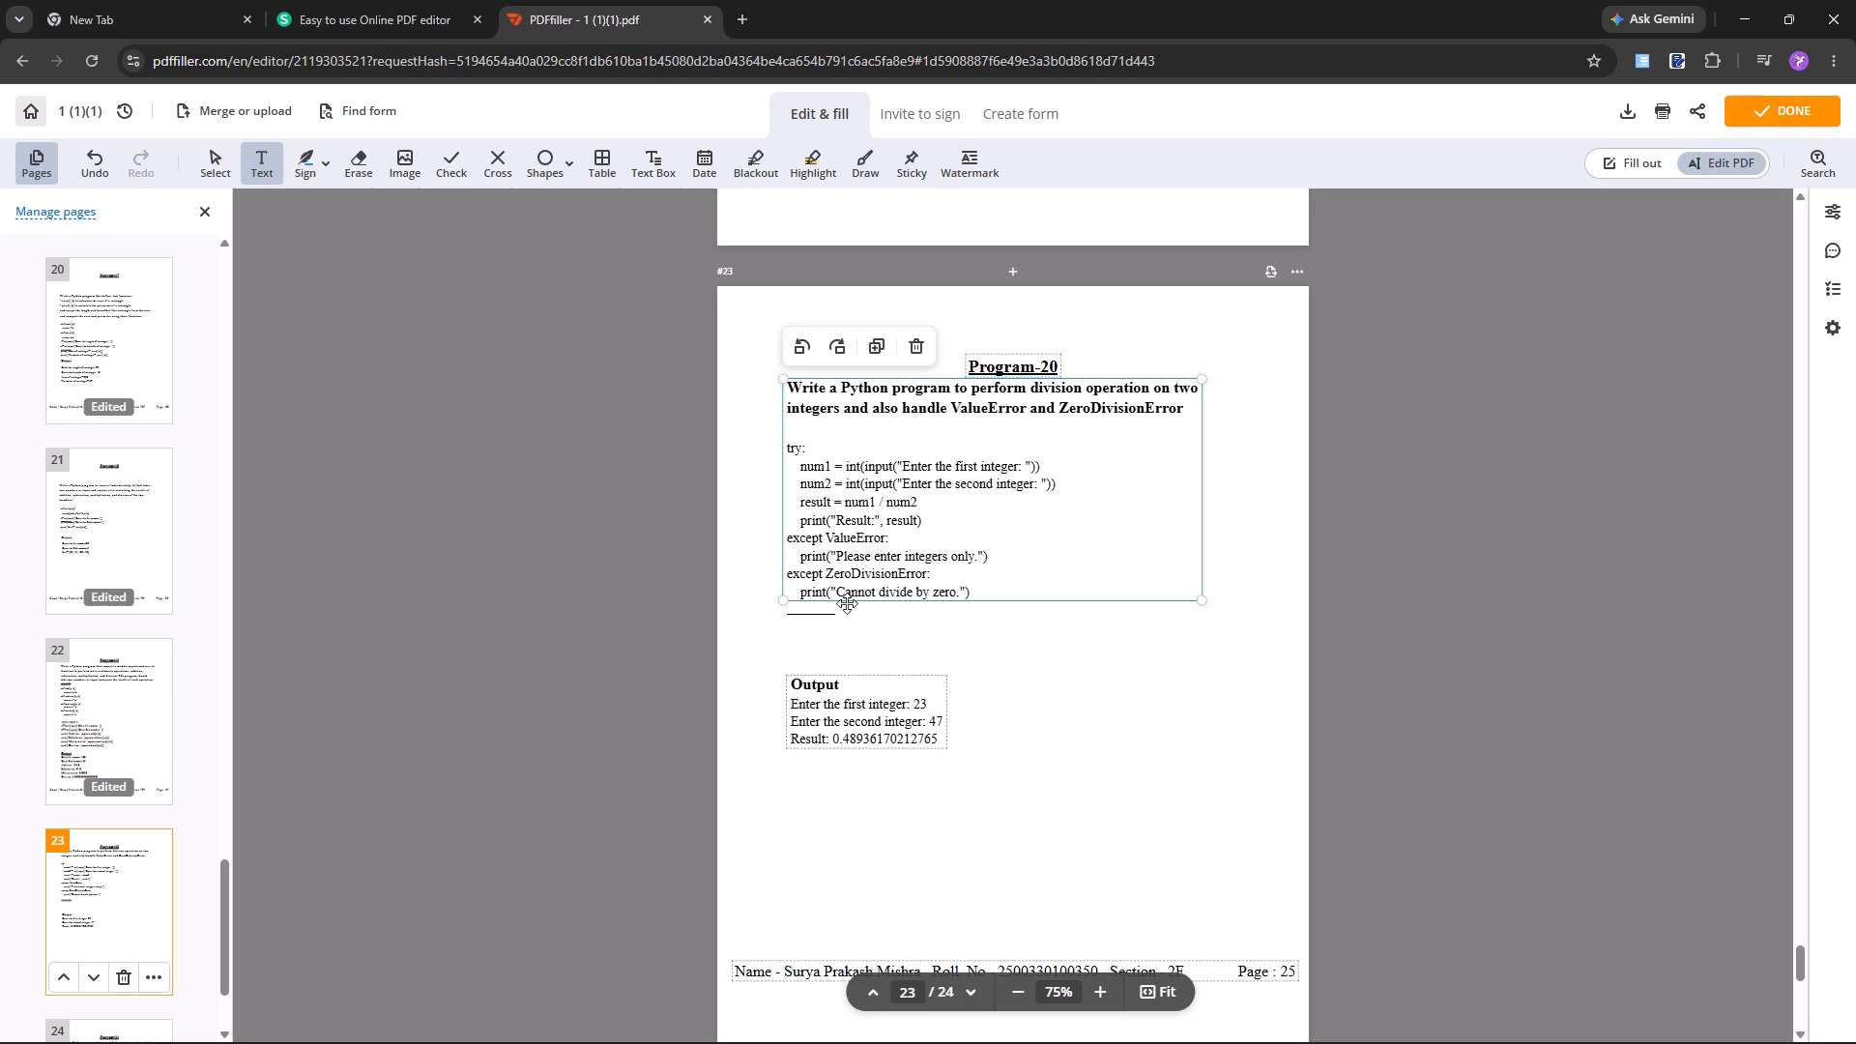
{"action": "left_click", "coordinate": [848, 683]}
{"action": "left_click", "coordinate": [849, 689]}
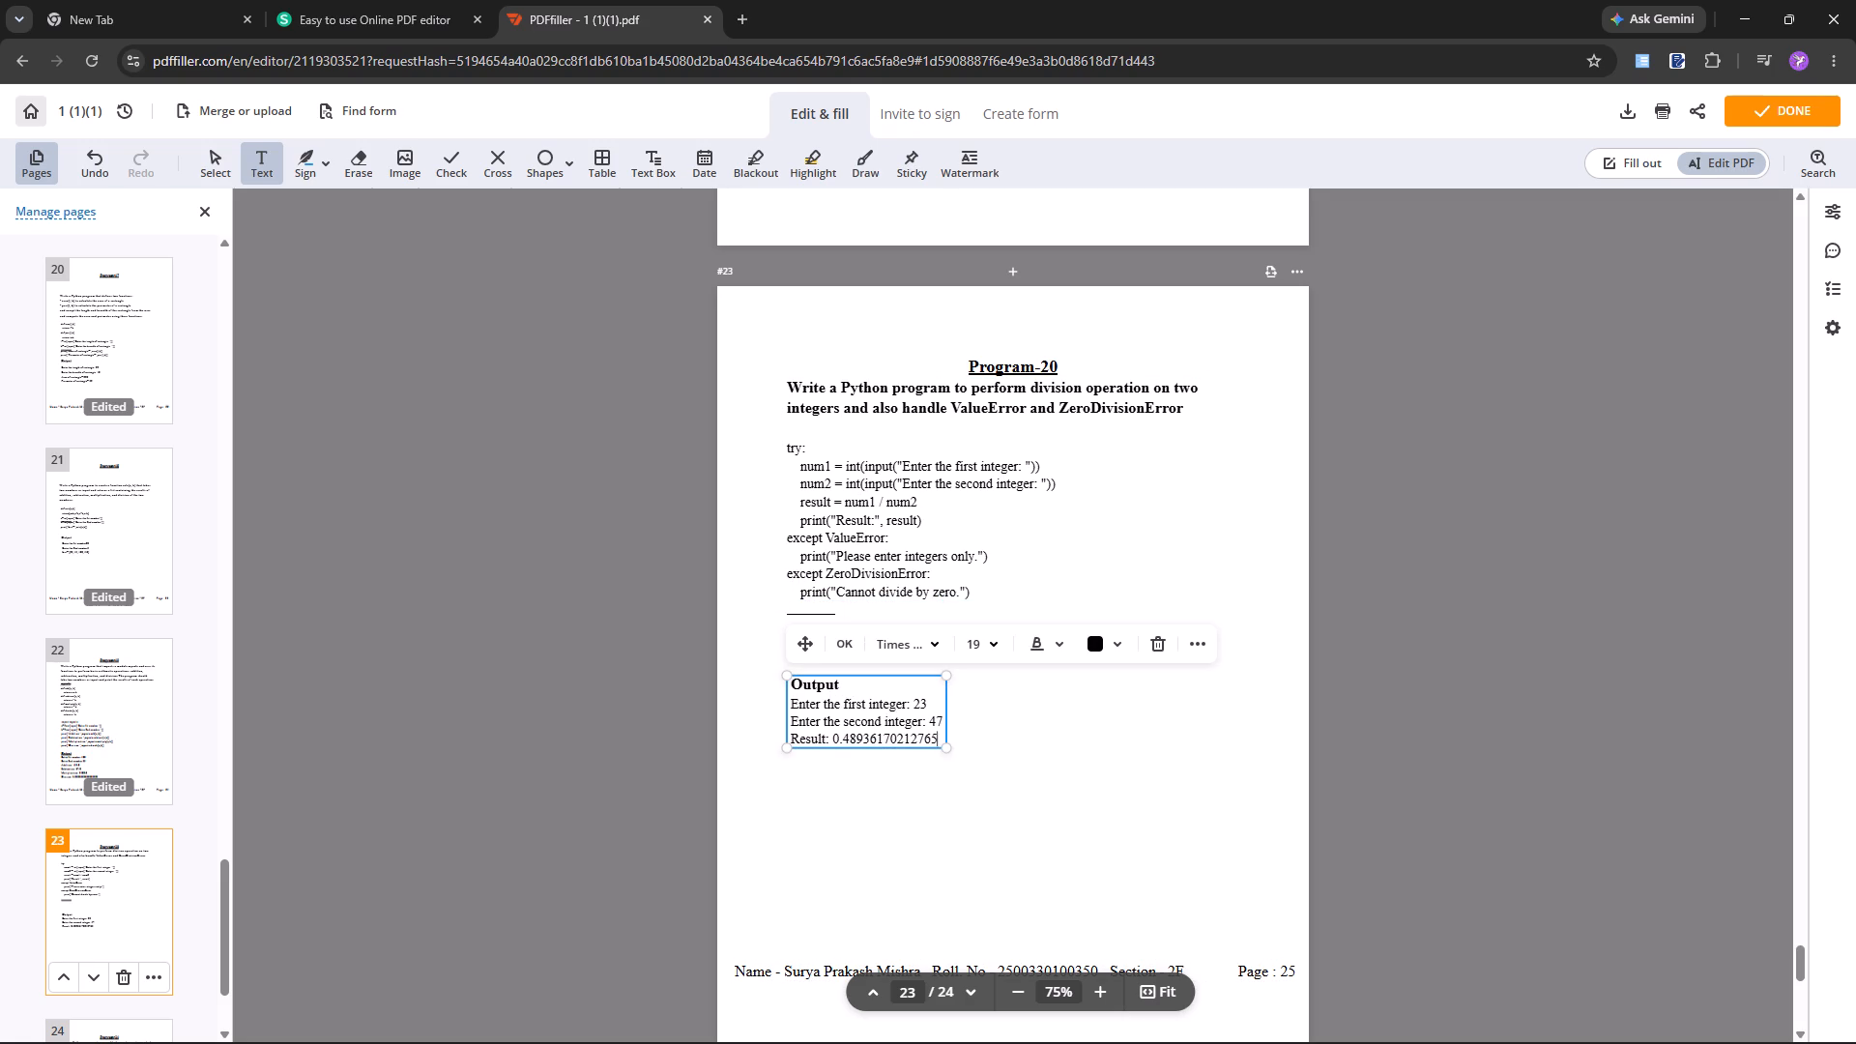
{"action": "left_click", "coordinate": [844, 692]}
{"action": "key", "text": "Return"}
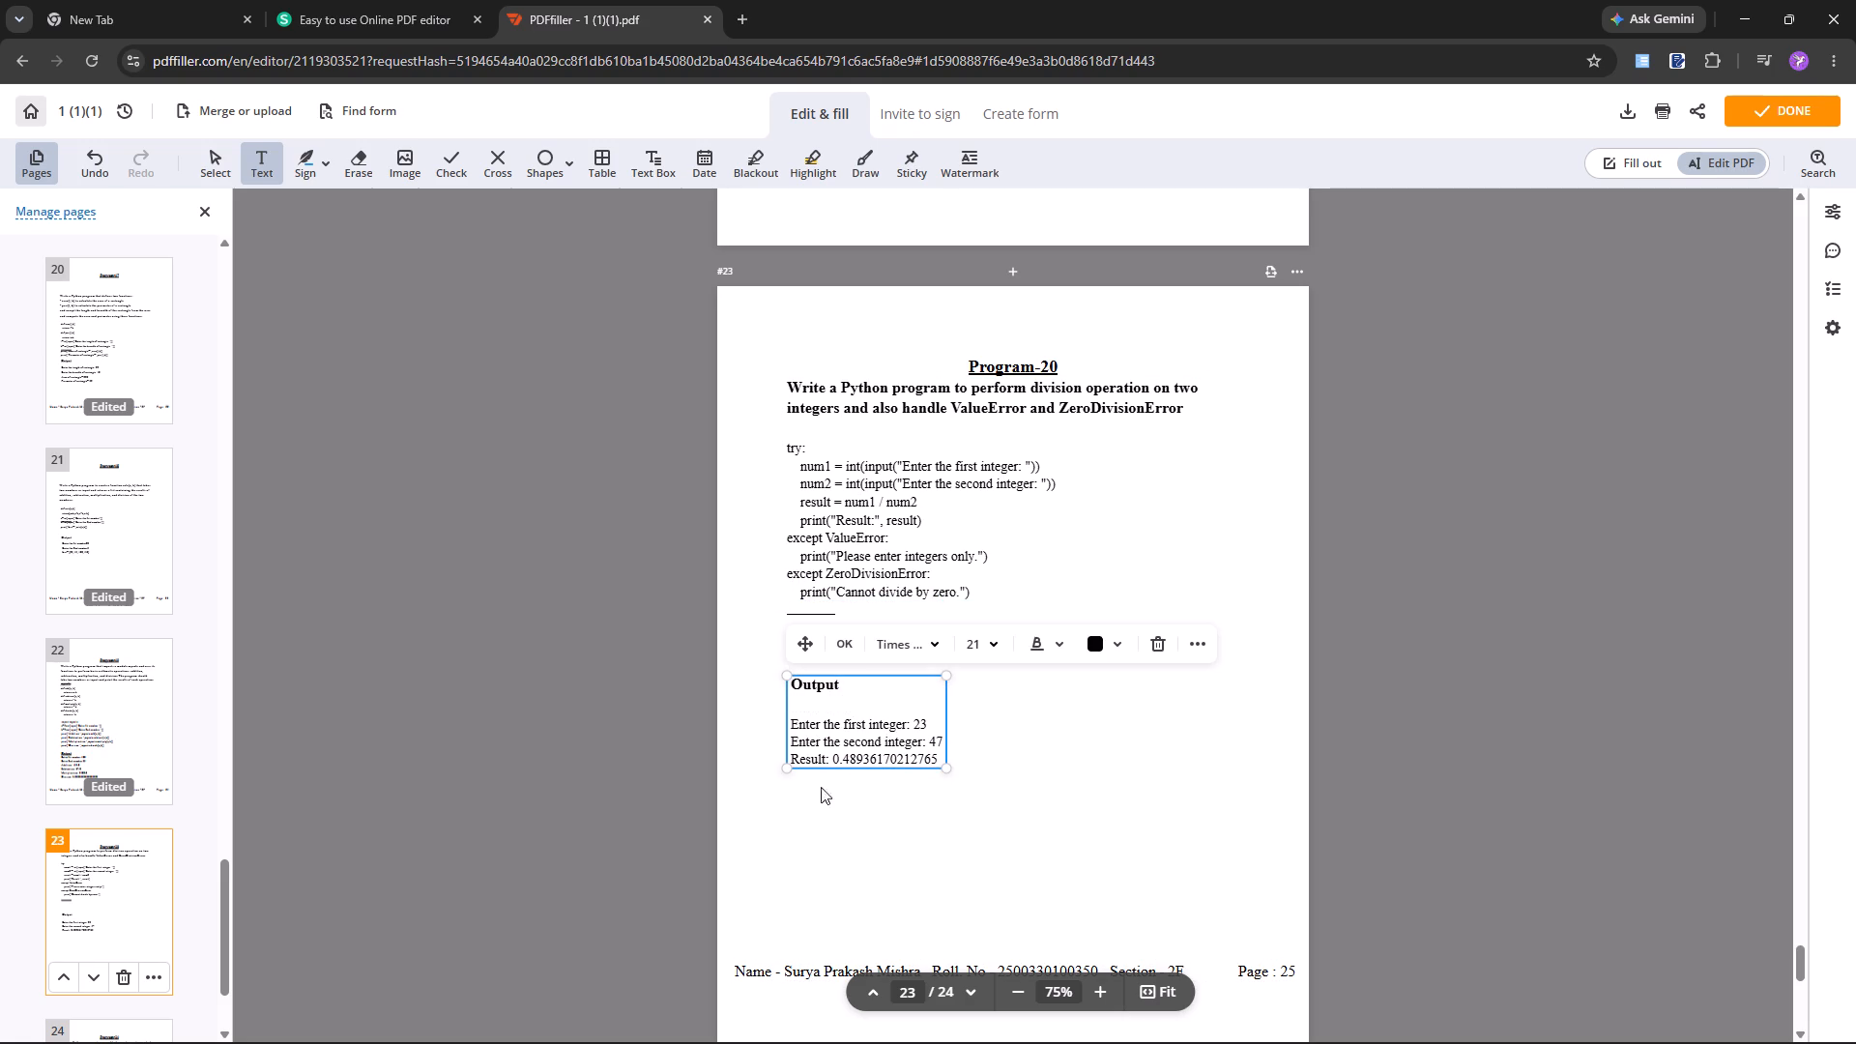
Move the Program-20 question and code block down, away from the Program-20 heading and still above the Output block.
{"action": "left_click", "coordinate": [794, 502]}
{"action": "left_click", "coordinate": [835, 457]}
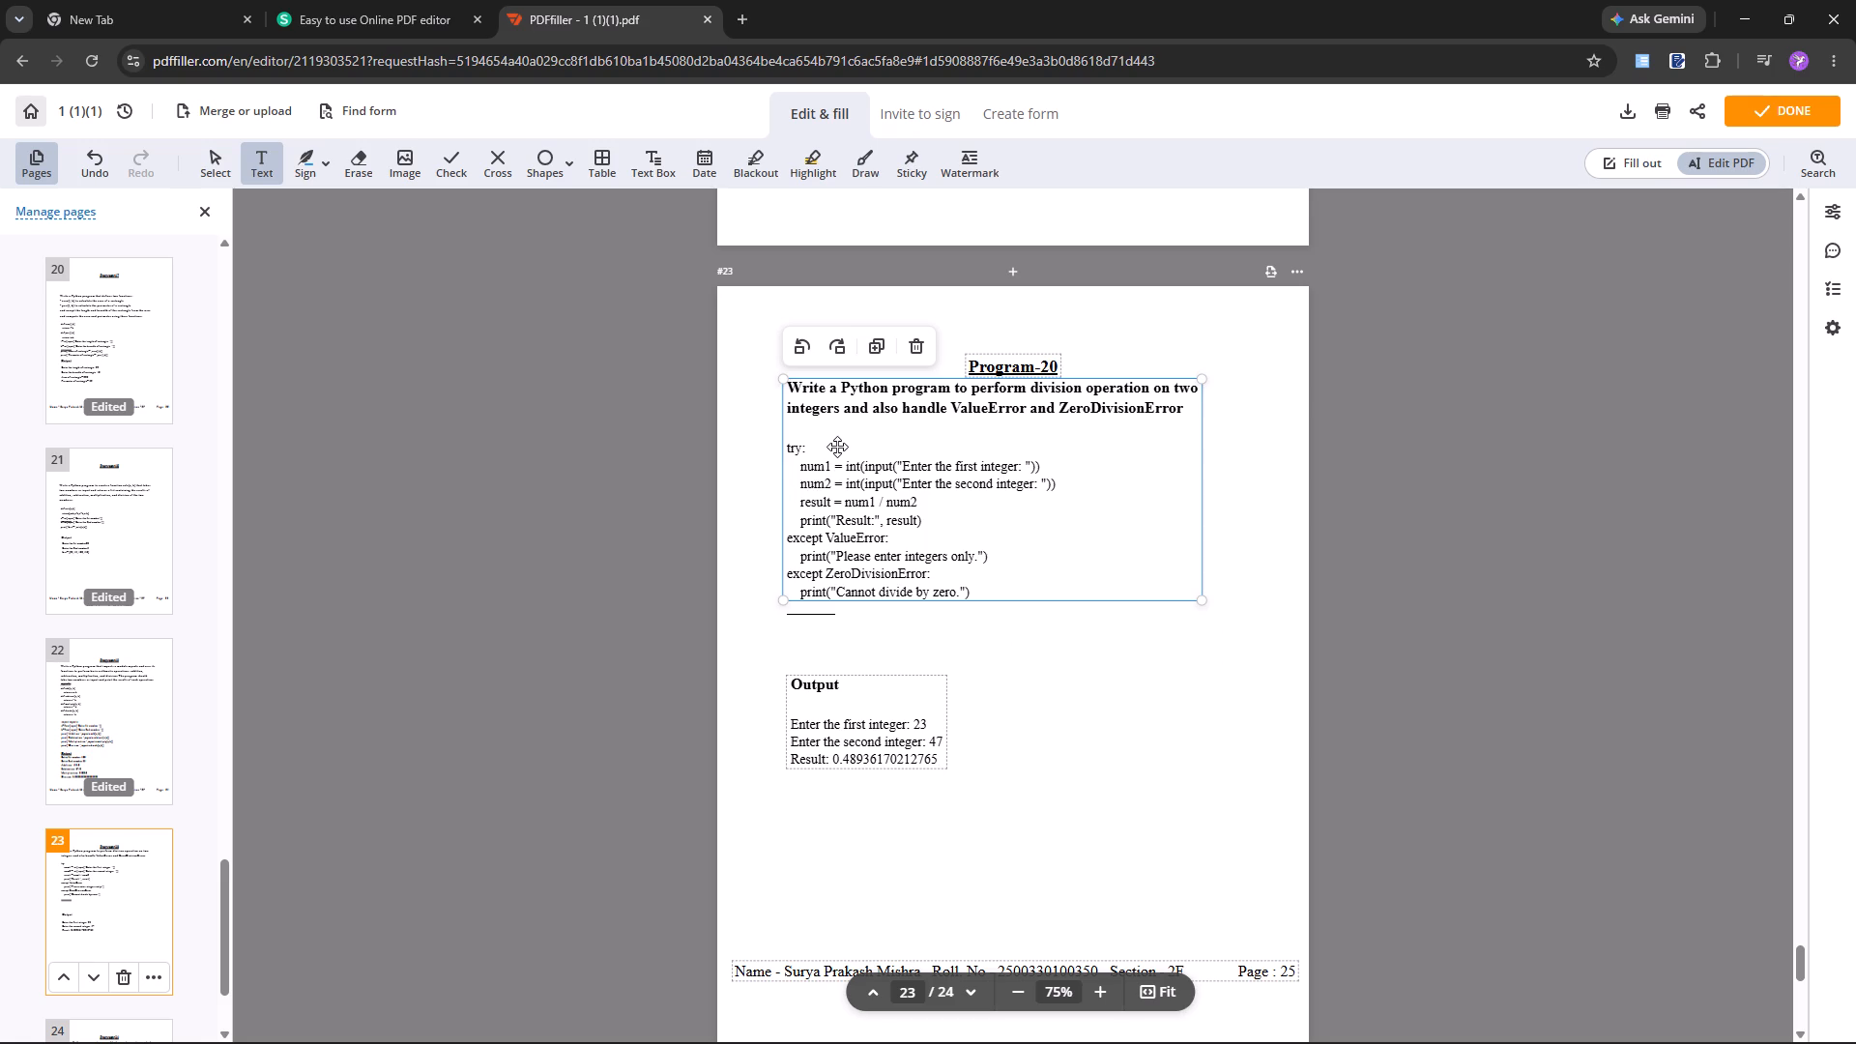
{"action": "left_click", "coordinate": [837, 447]}
{"action": "left_click", "coordinate": [851, 449]}
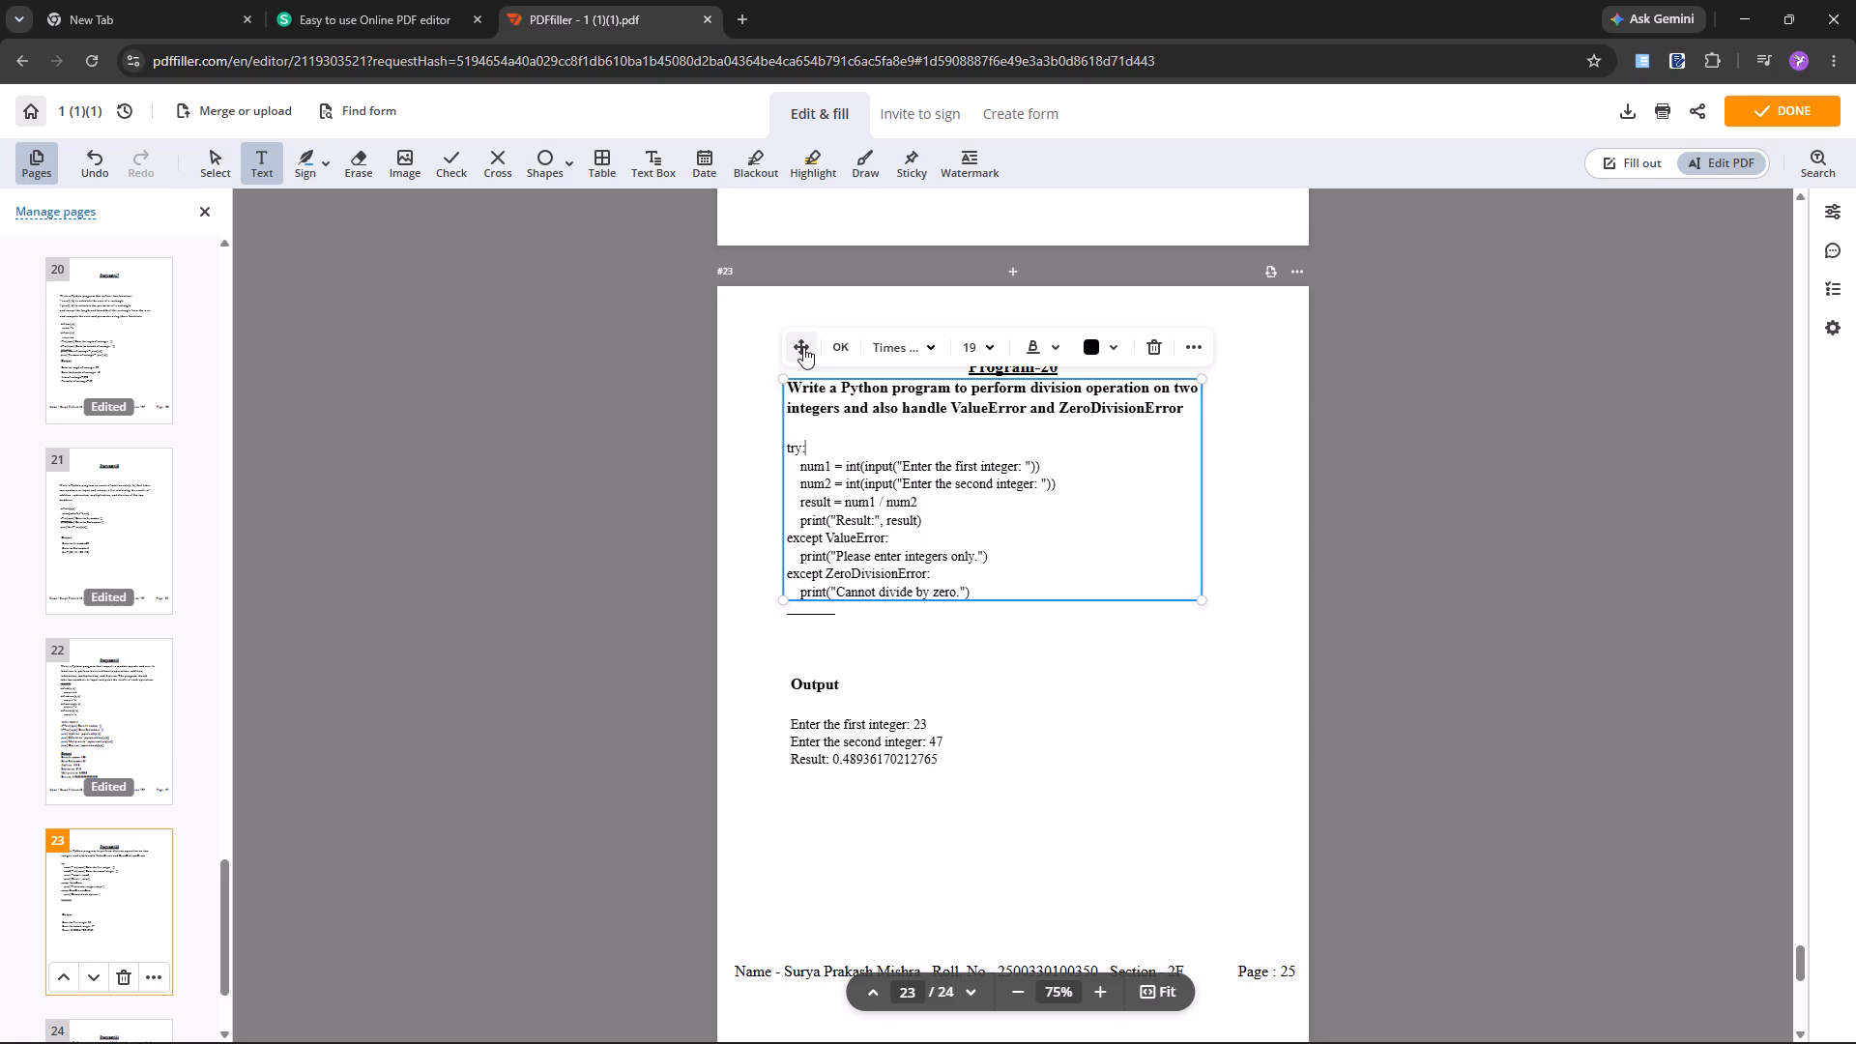
{"action": "left_click_drag", "start_coordinate": [803, 347], "coordinate": [797, 393]}
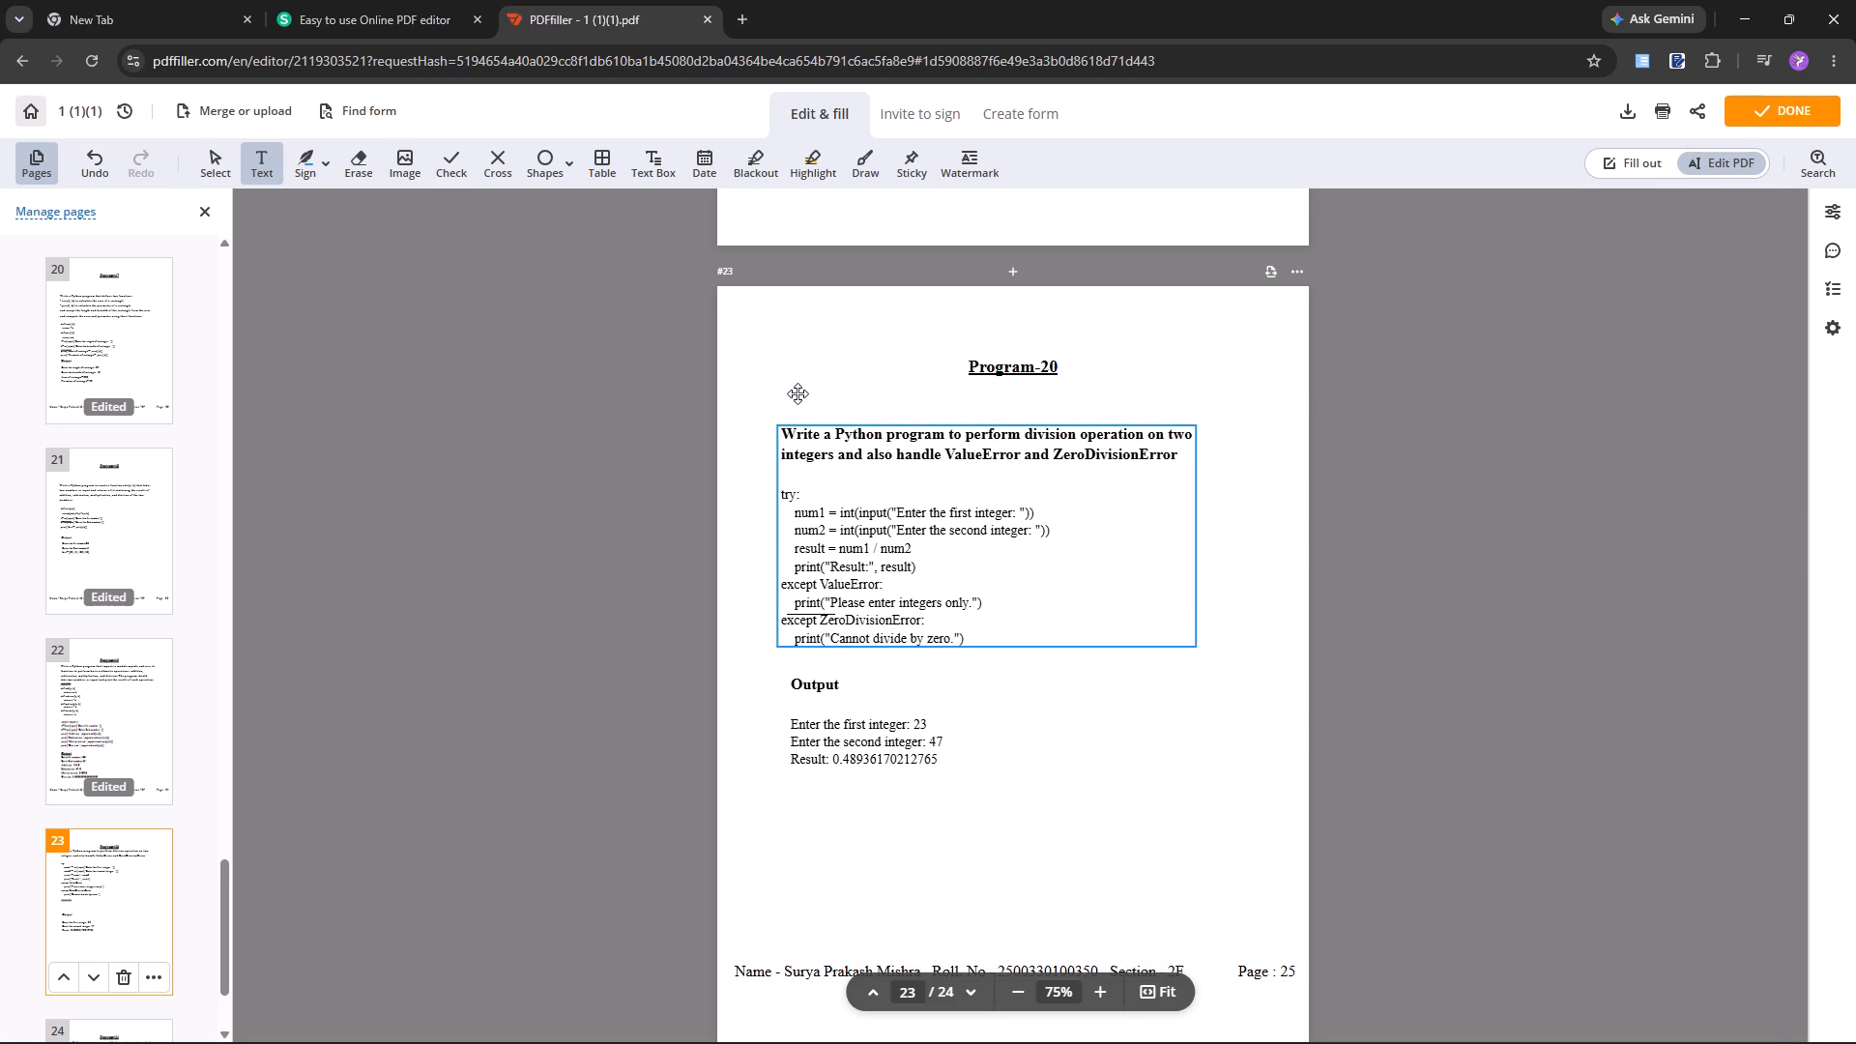
{"action": "left_click_drag", "start_coordinate": [797, 393], "coordinate": [798, 398]}
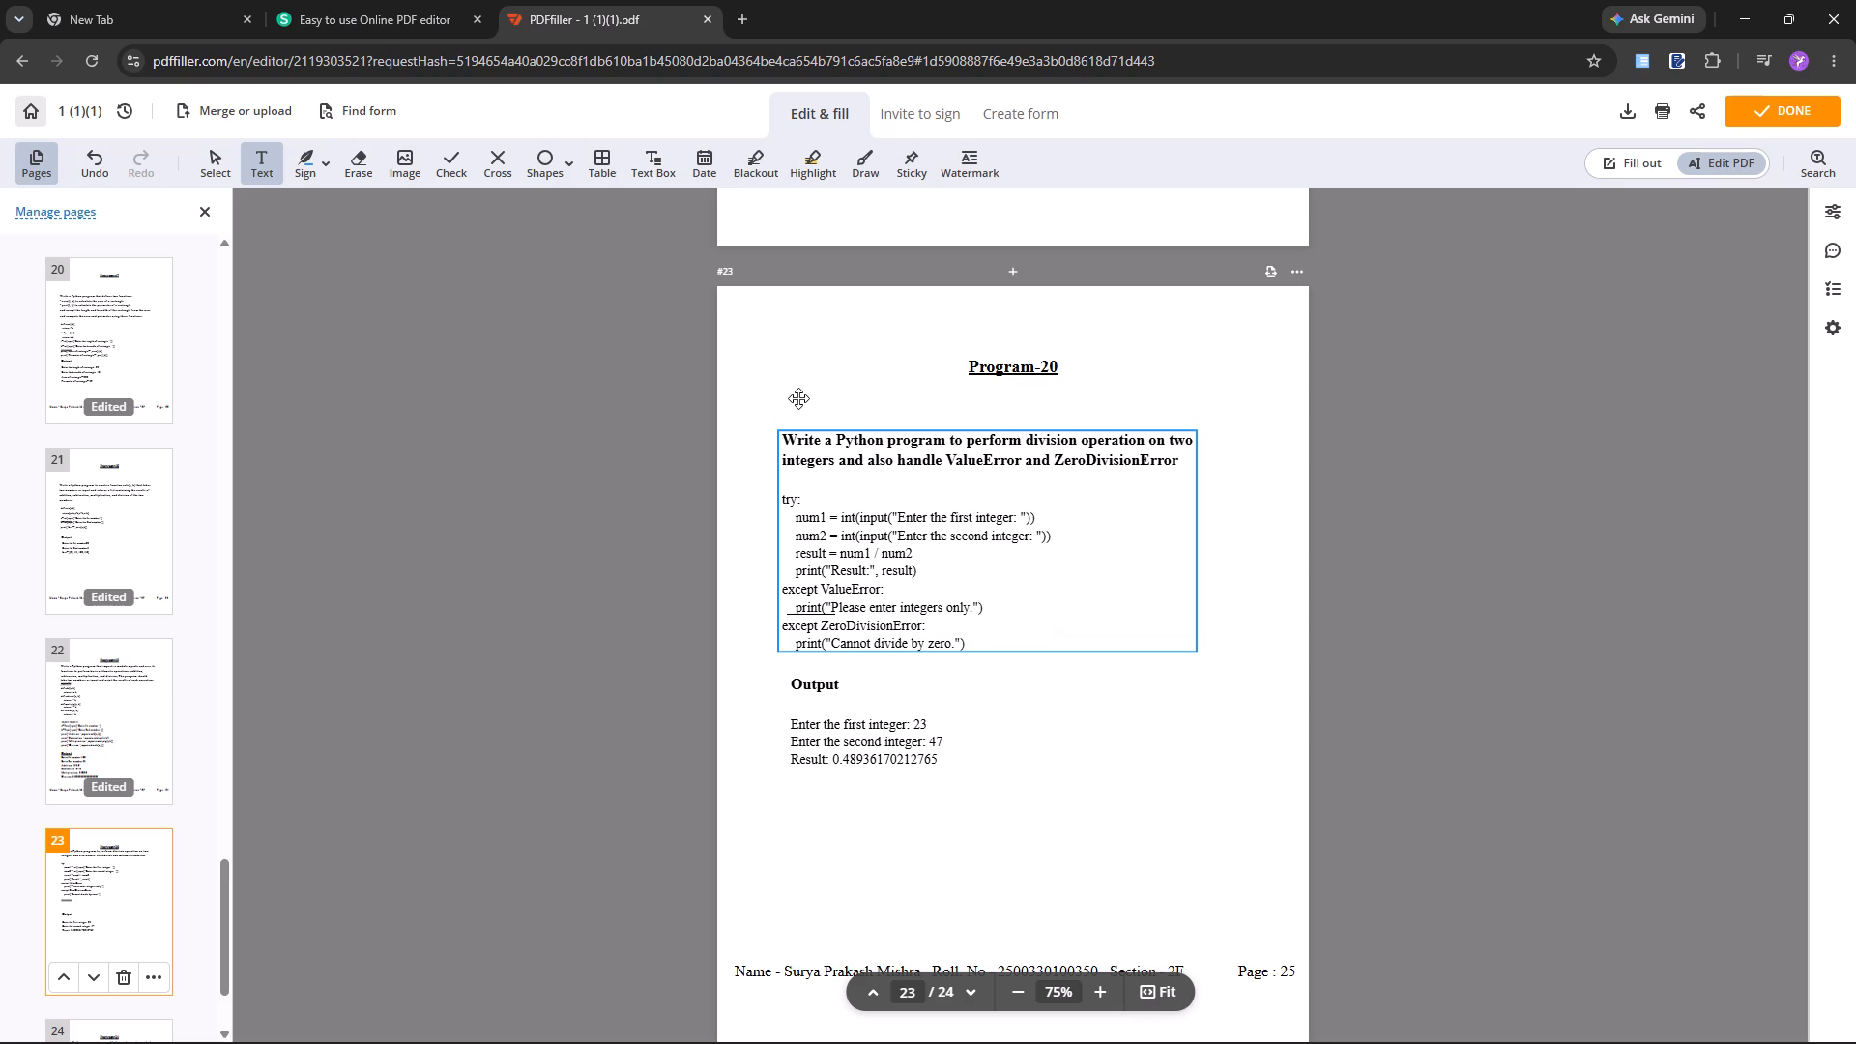
{"action": "left_click_drag", "start_coordinate": [798, 398], "coordinate": [798, 395]}
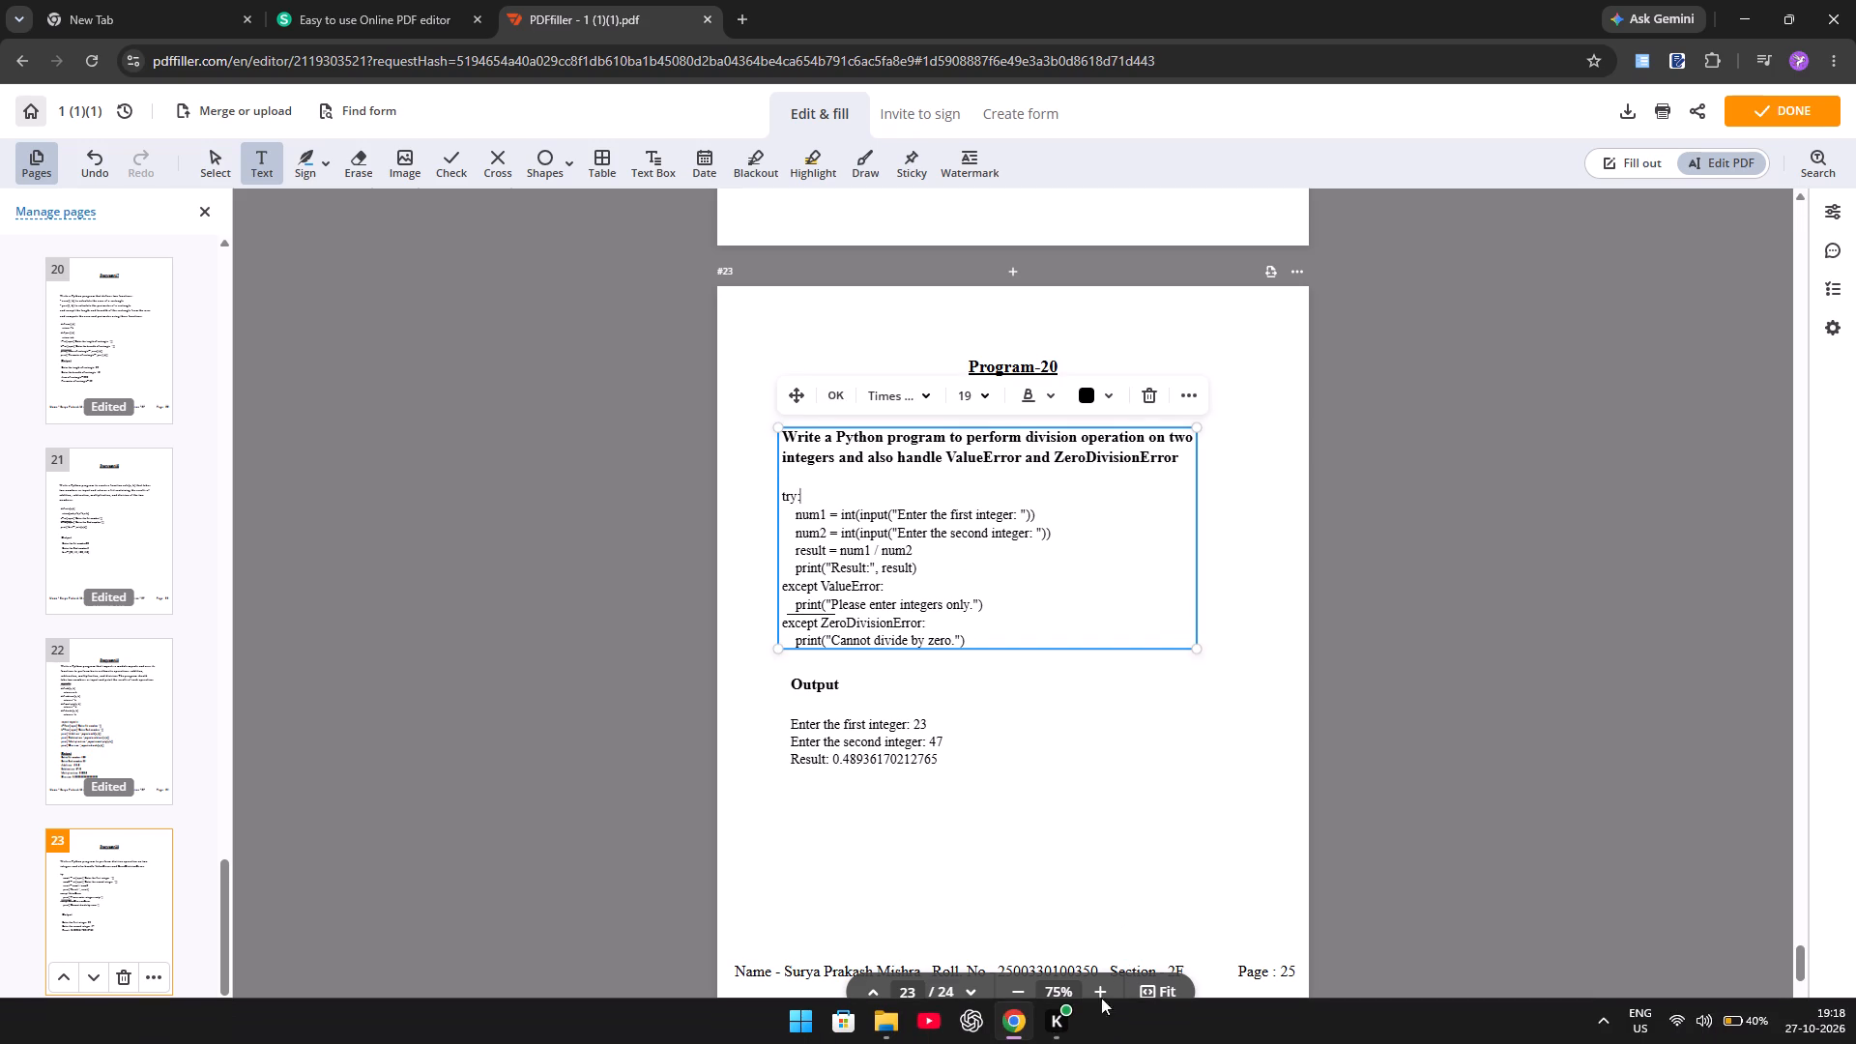
{"action": "double_click", "coordinate": [1100, 994]}
{"action": "scroll", "coordinate": [765, 546], "scroll_direction": "up", "scroll_amount": 3}
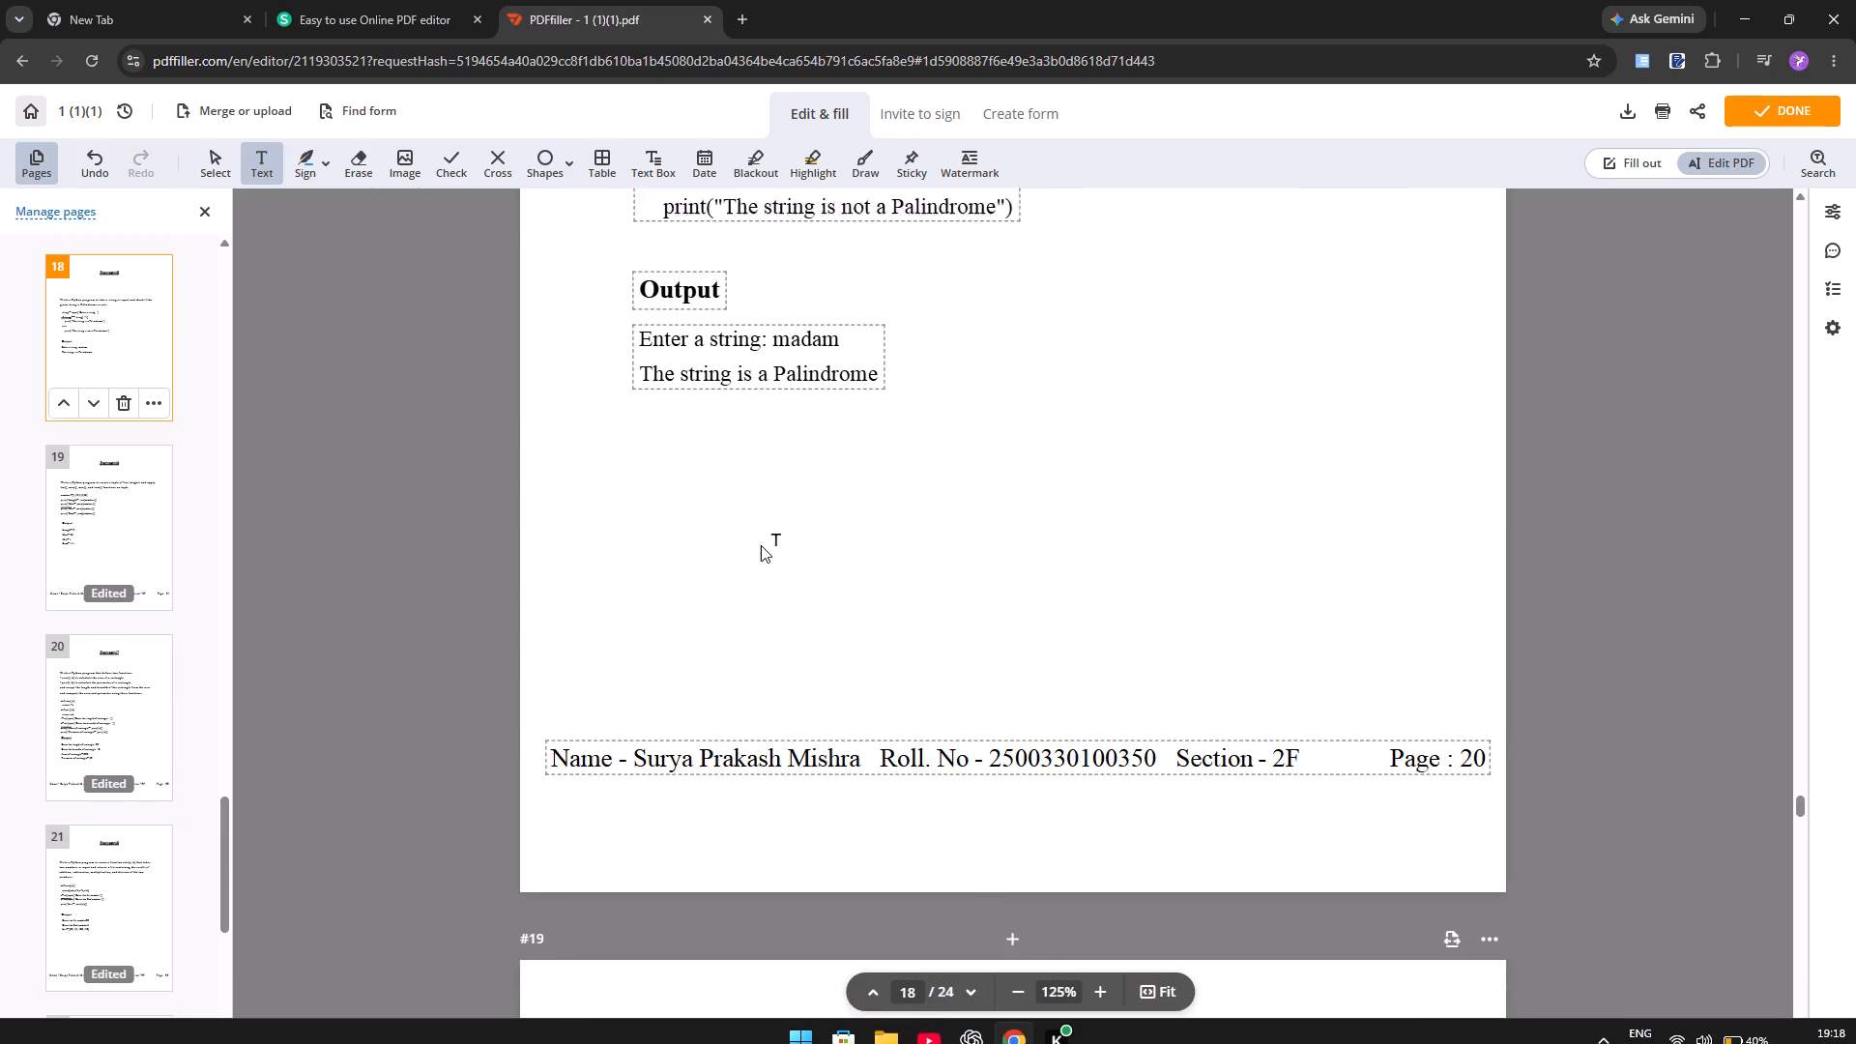
{"action": "scroll", "coordinate": [760, 545], "scroll_direction": "up", "scroll_amount": 1}
{"action": "scroll", "coordinate": [760, 545], "scroll_direction": "down", "scroll_amount": 20}
{"action": "scroll", "coordinate": [764, 530], "scroll_direction": "down", "scroll_amount": 12}
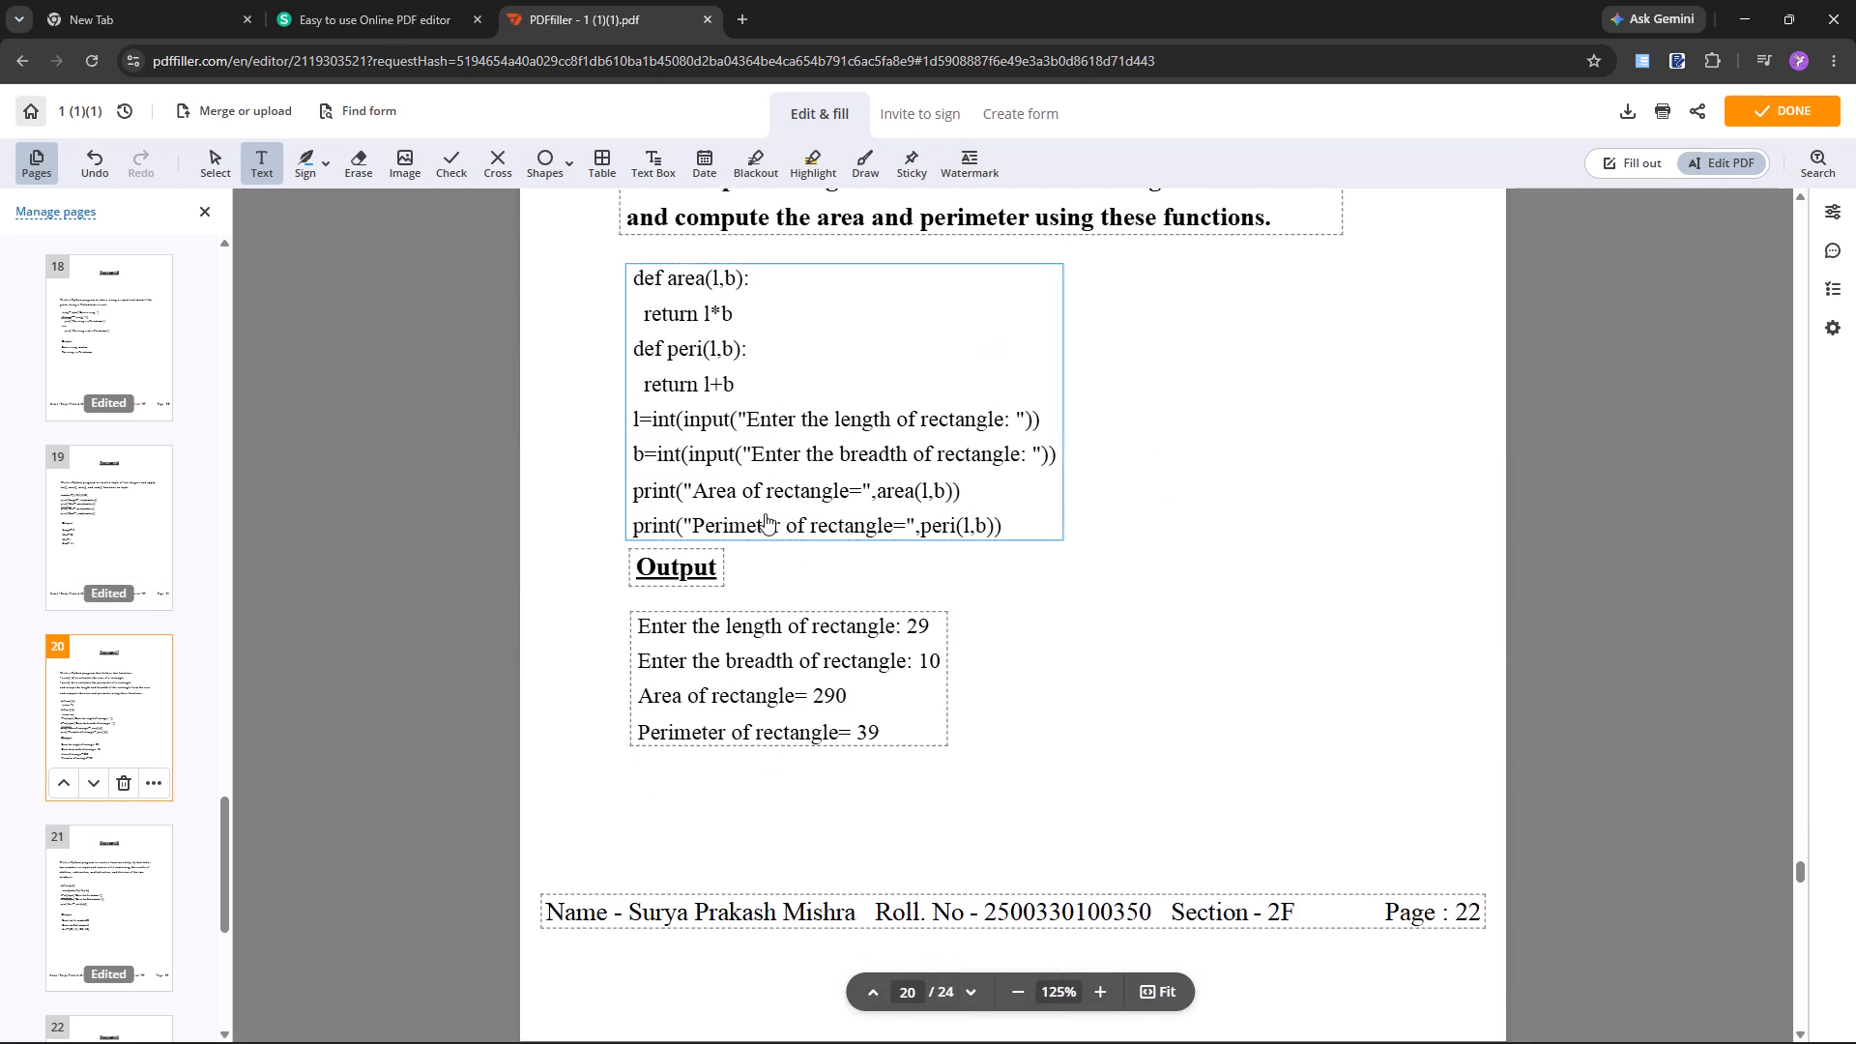
{"action": "scroll", "coordinate": [765, 513], "scroll_direction": "down", "scroll_amount": 18}
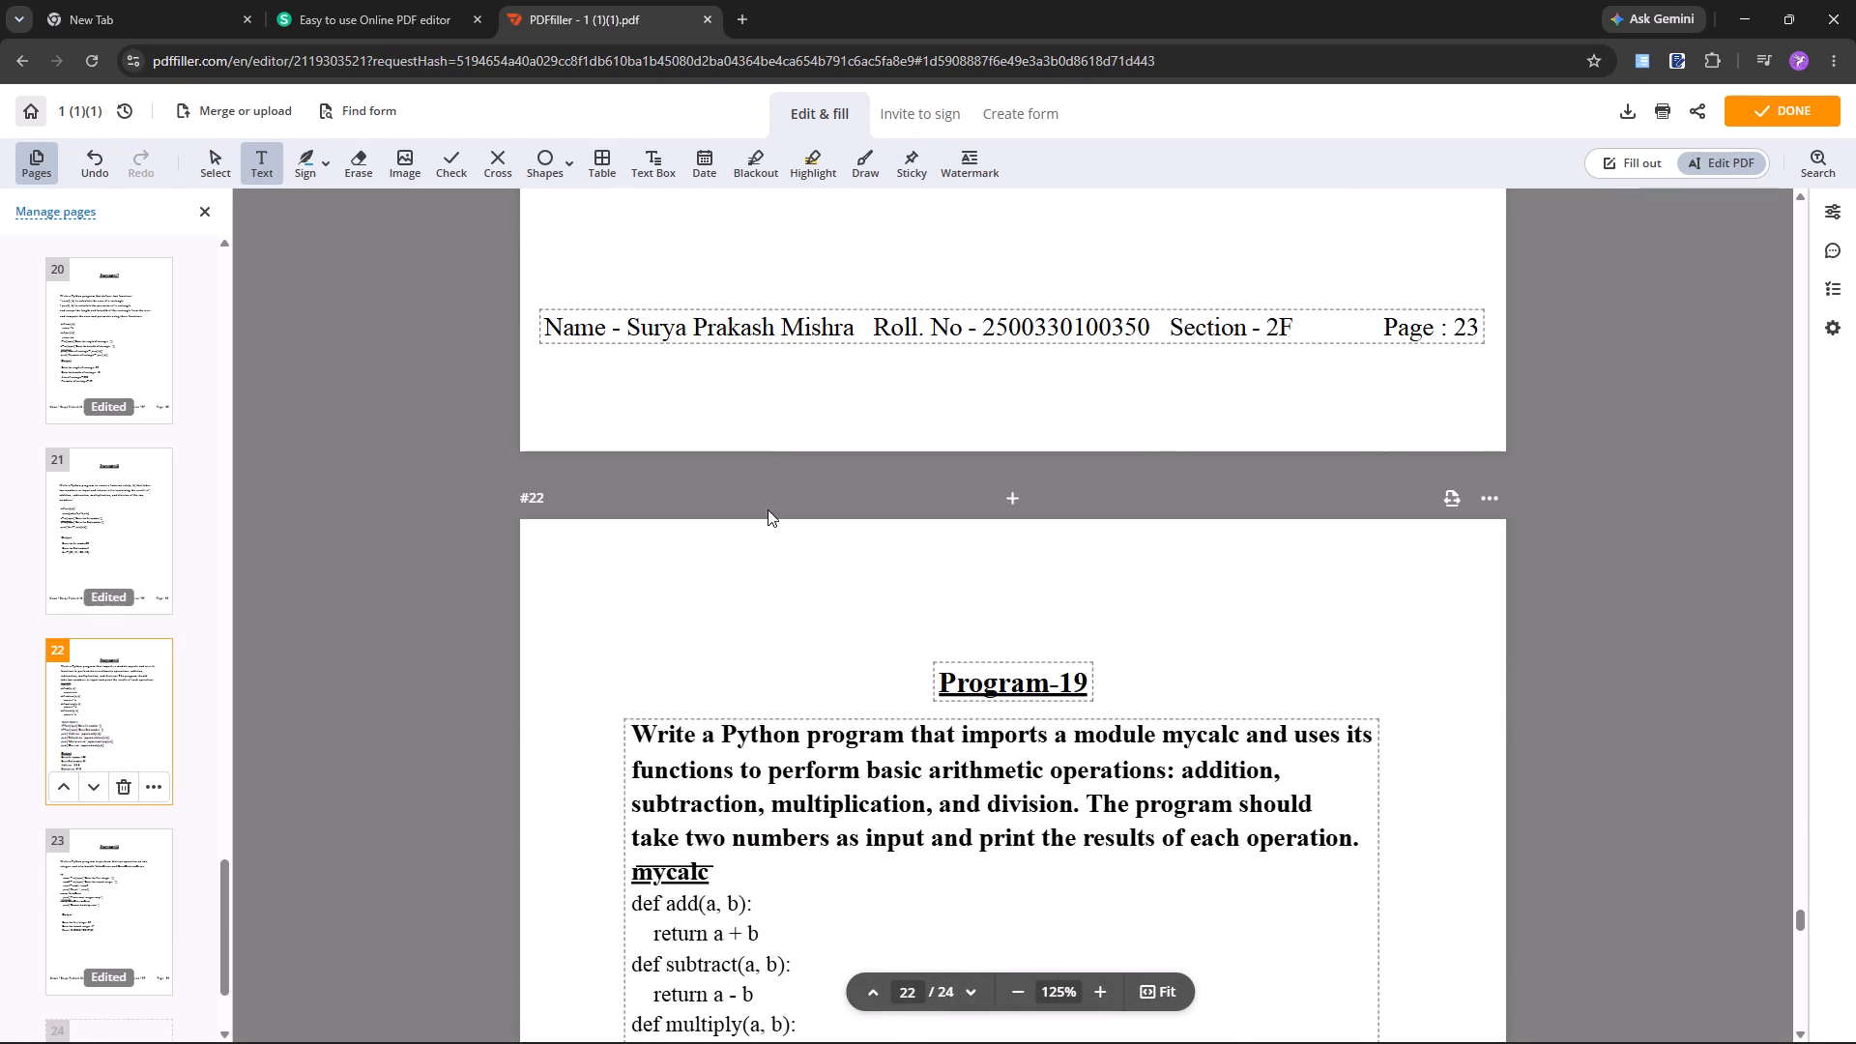
{"action": "scroll", "coordinate": [768, 509], "scroll_direction": "down", "scroll_amount": 11}
{"action": "scroll", "coordinate": [768, 509], "scroll_direction": "up", "scroll_amount": 5}
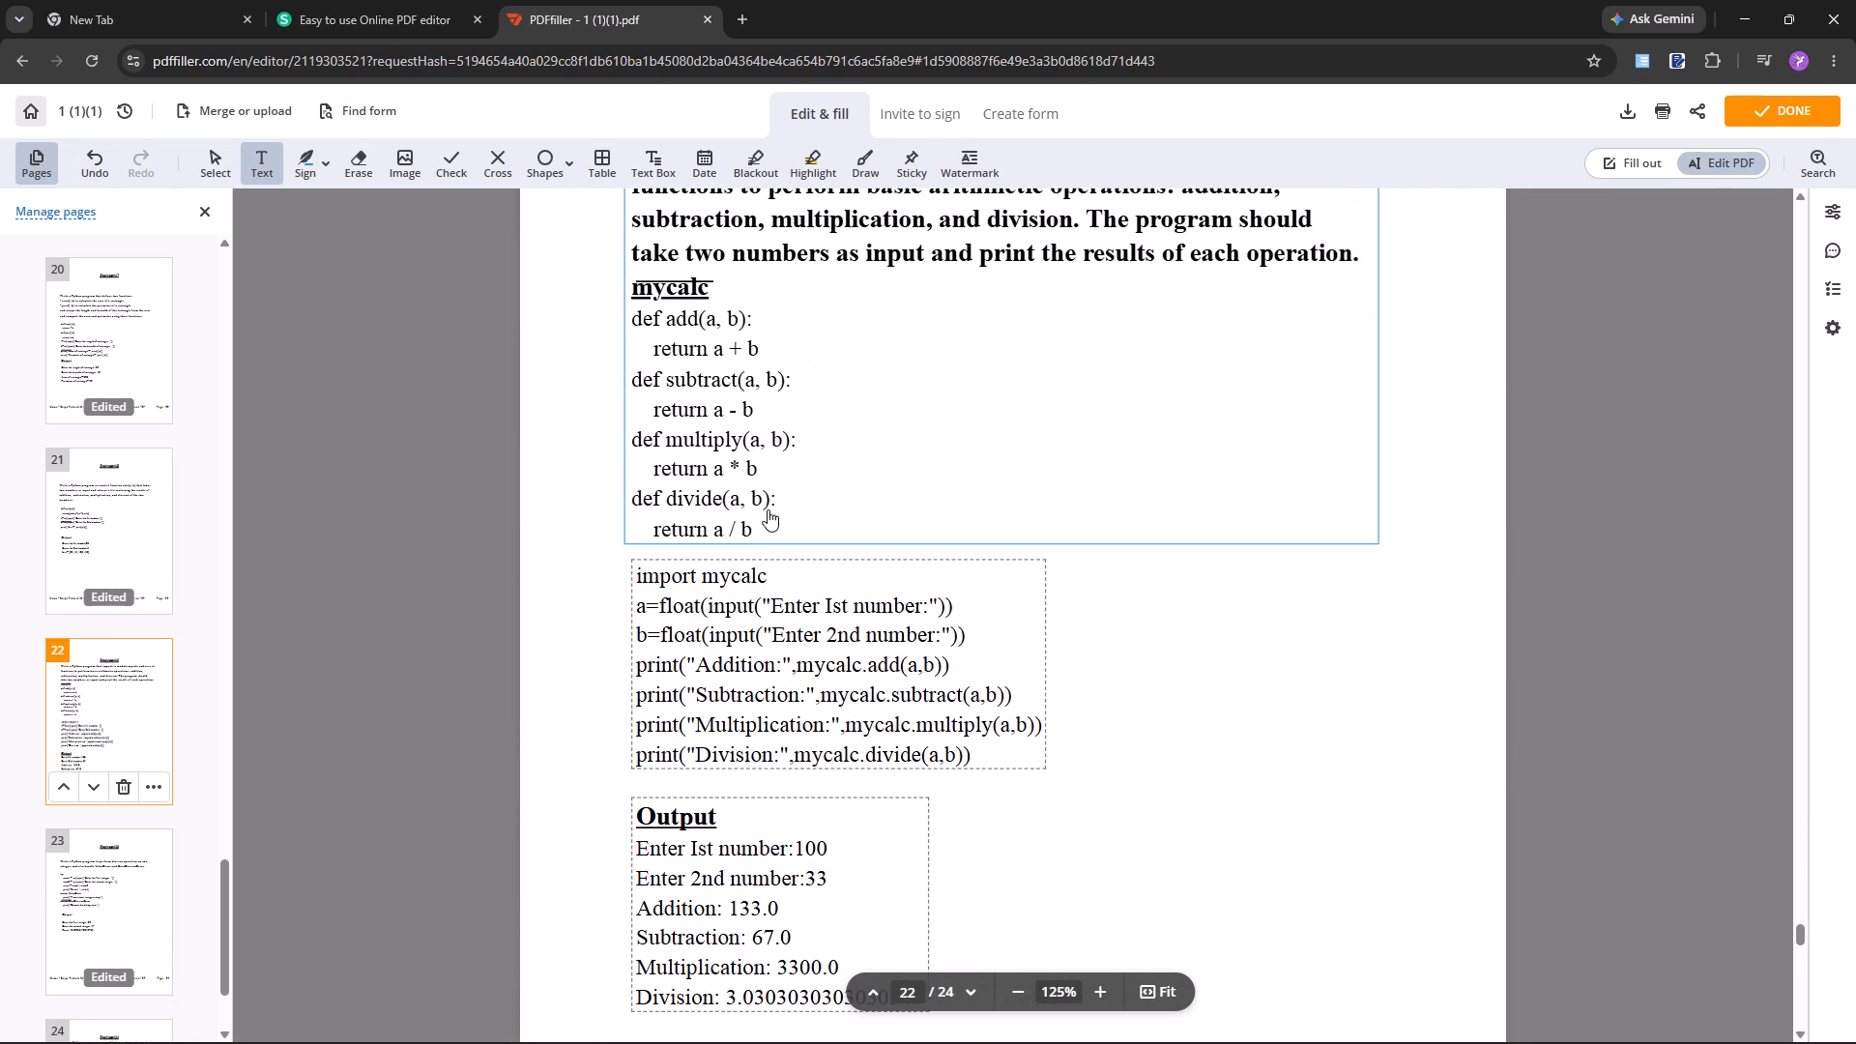
{"action": "scroll", "coordinate": [768, 509], "scroll_direction": "down", "scroll_amount": 7}
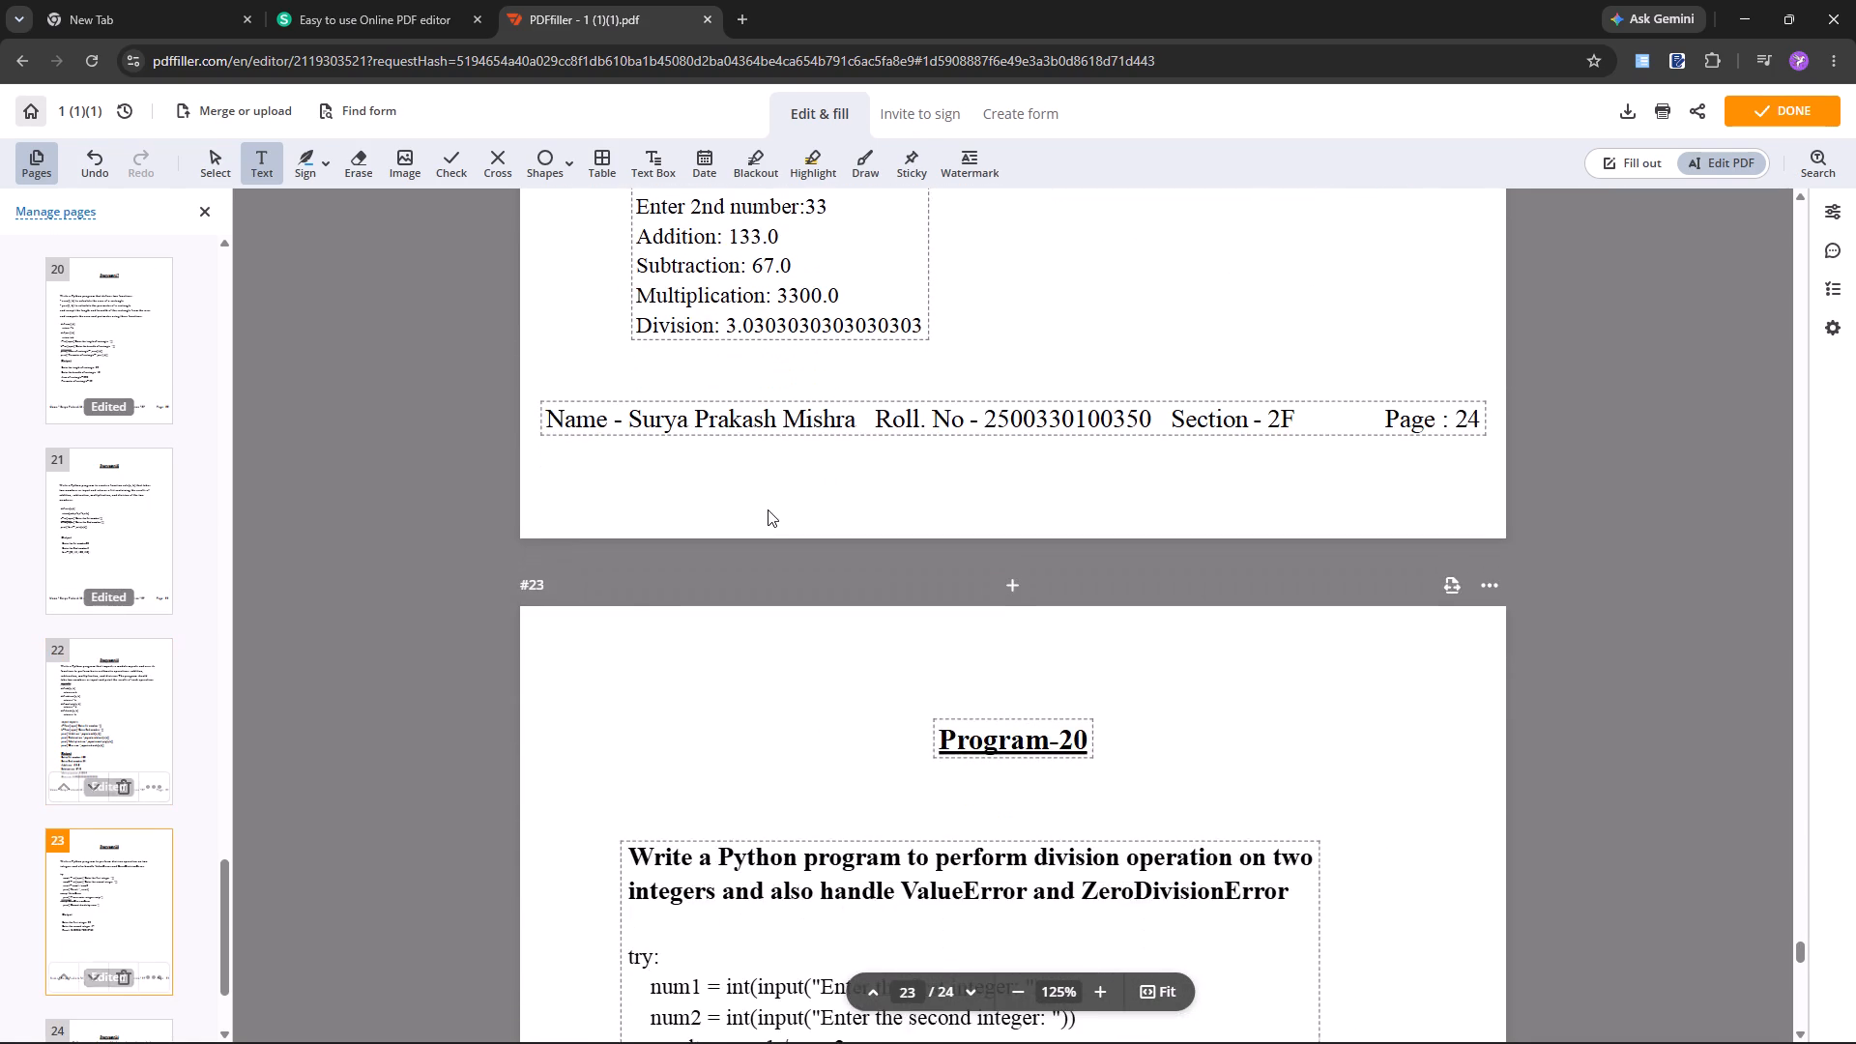
{"action": "scroll", "coordinate": [768, 509], "scroll_direction": "down", "scroll_amount": 6}
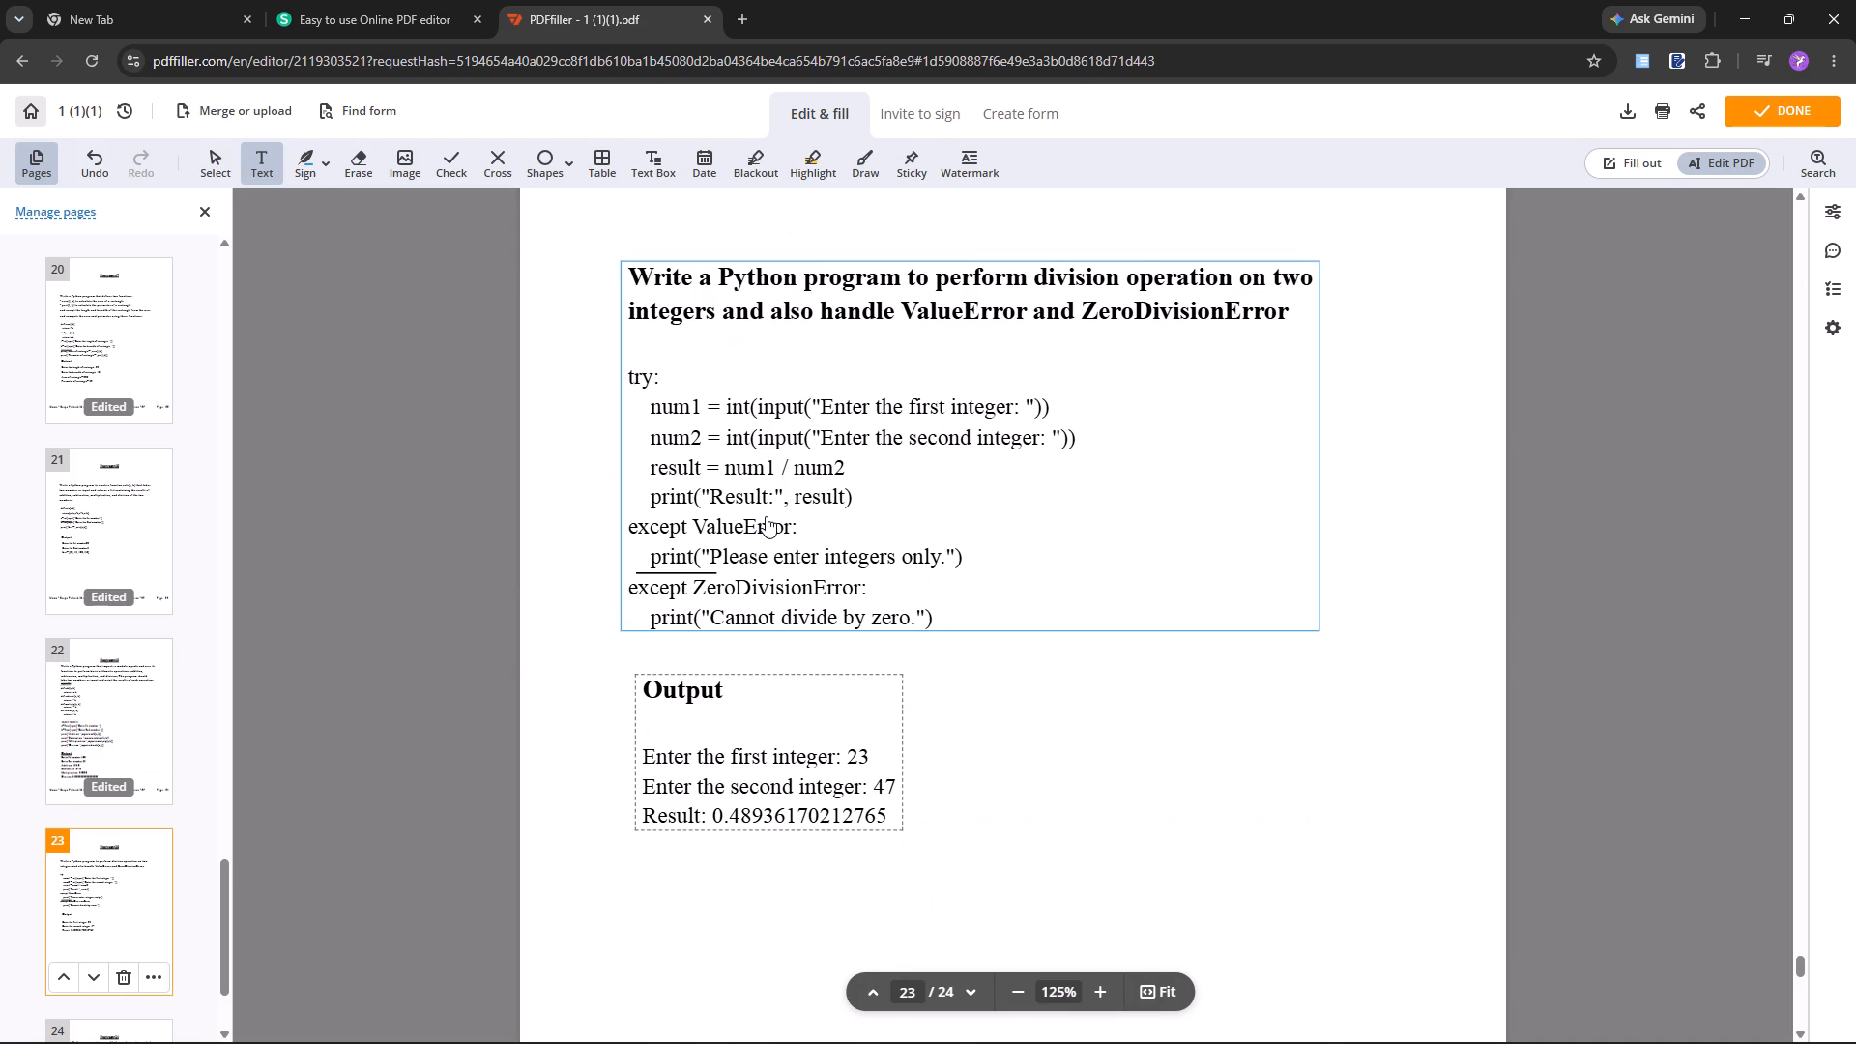
{"action": "scroll", "coordinate": [766, 516], "scroll_direction": "up", "scroll_amount": 4}
{"action": "scroll", "coordinate": [766, 516], "scroll_direction": "down", "scroll_amount": 6}
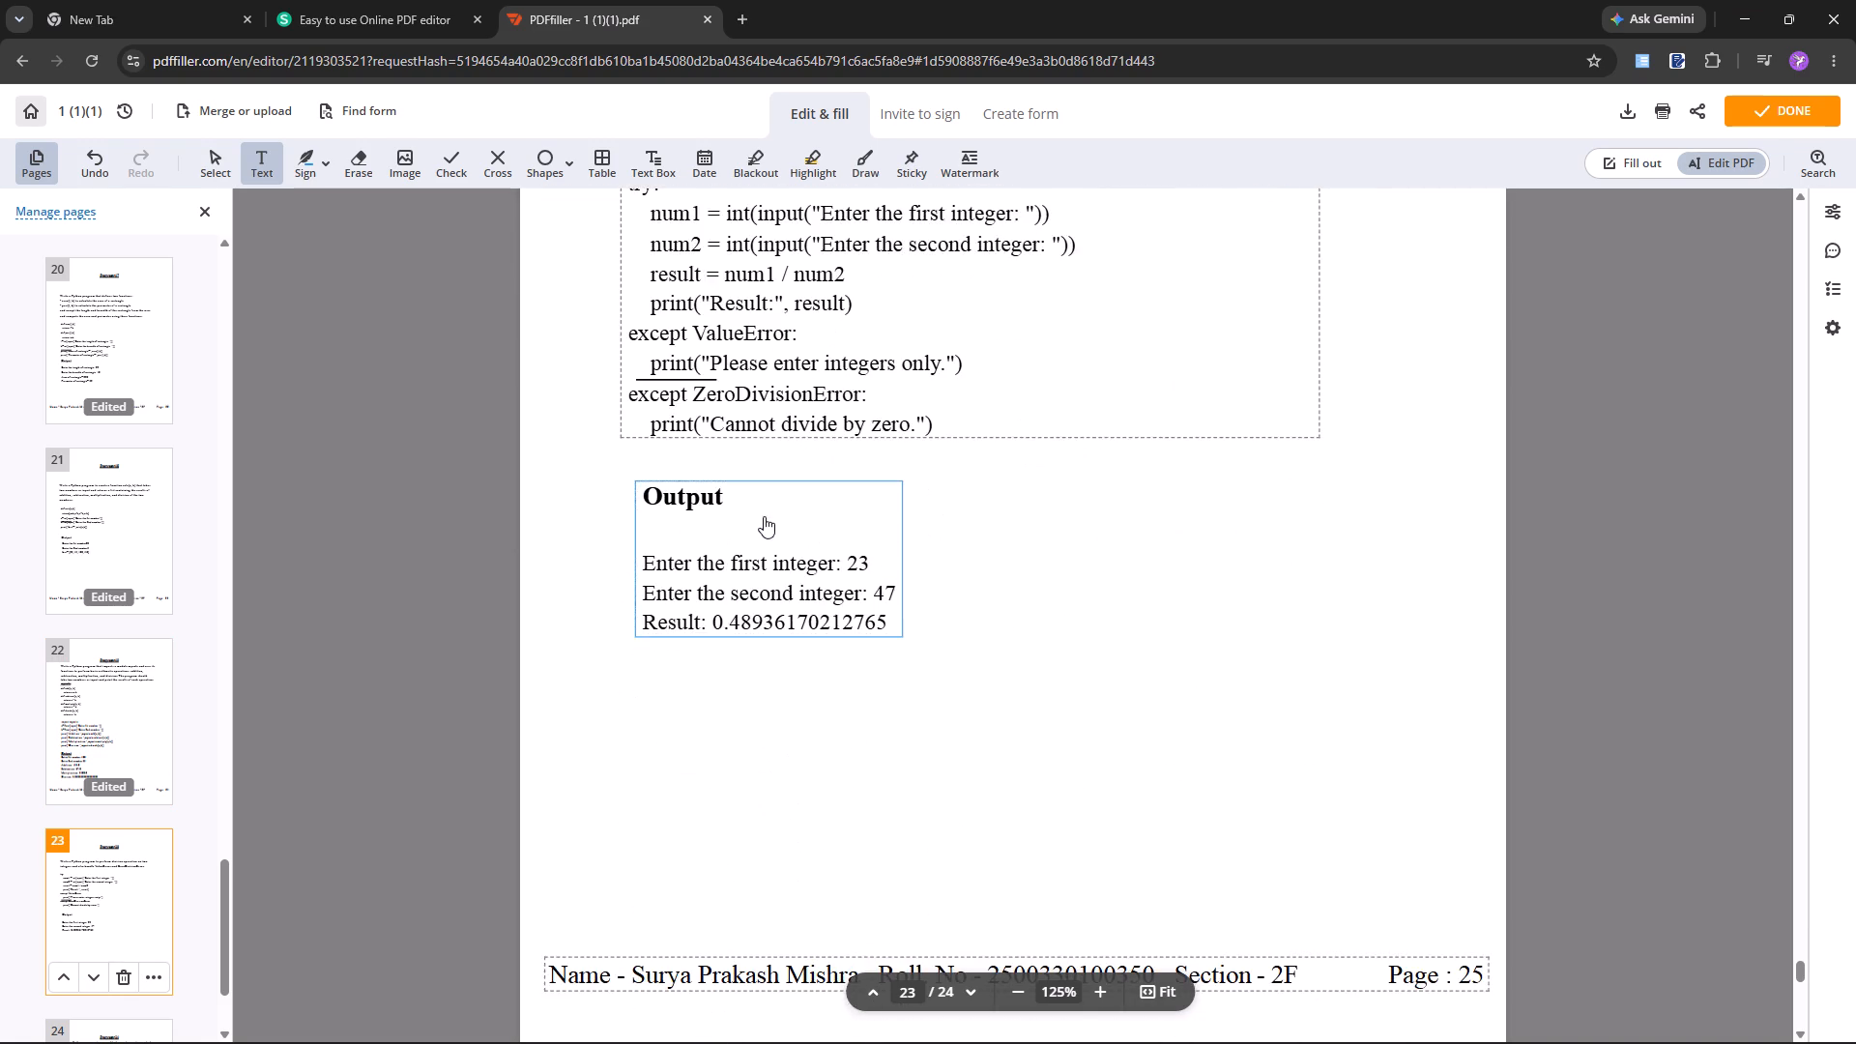
{"action": "scroll", "coordinate": [764, 516], "scroll_direction": "down", "scroll_amount": 10}
{"action": "scroll", "coordinate": [761, 518], "scroll_direction": "up", "scroll_amount": 11}
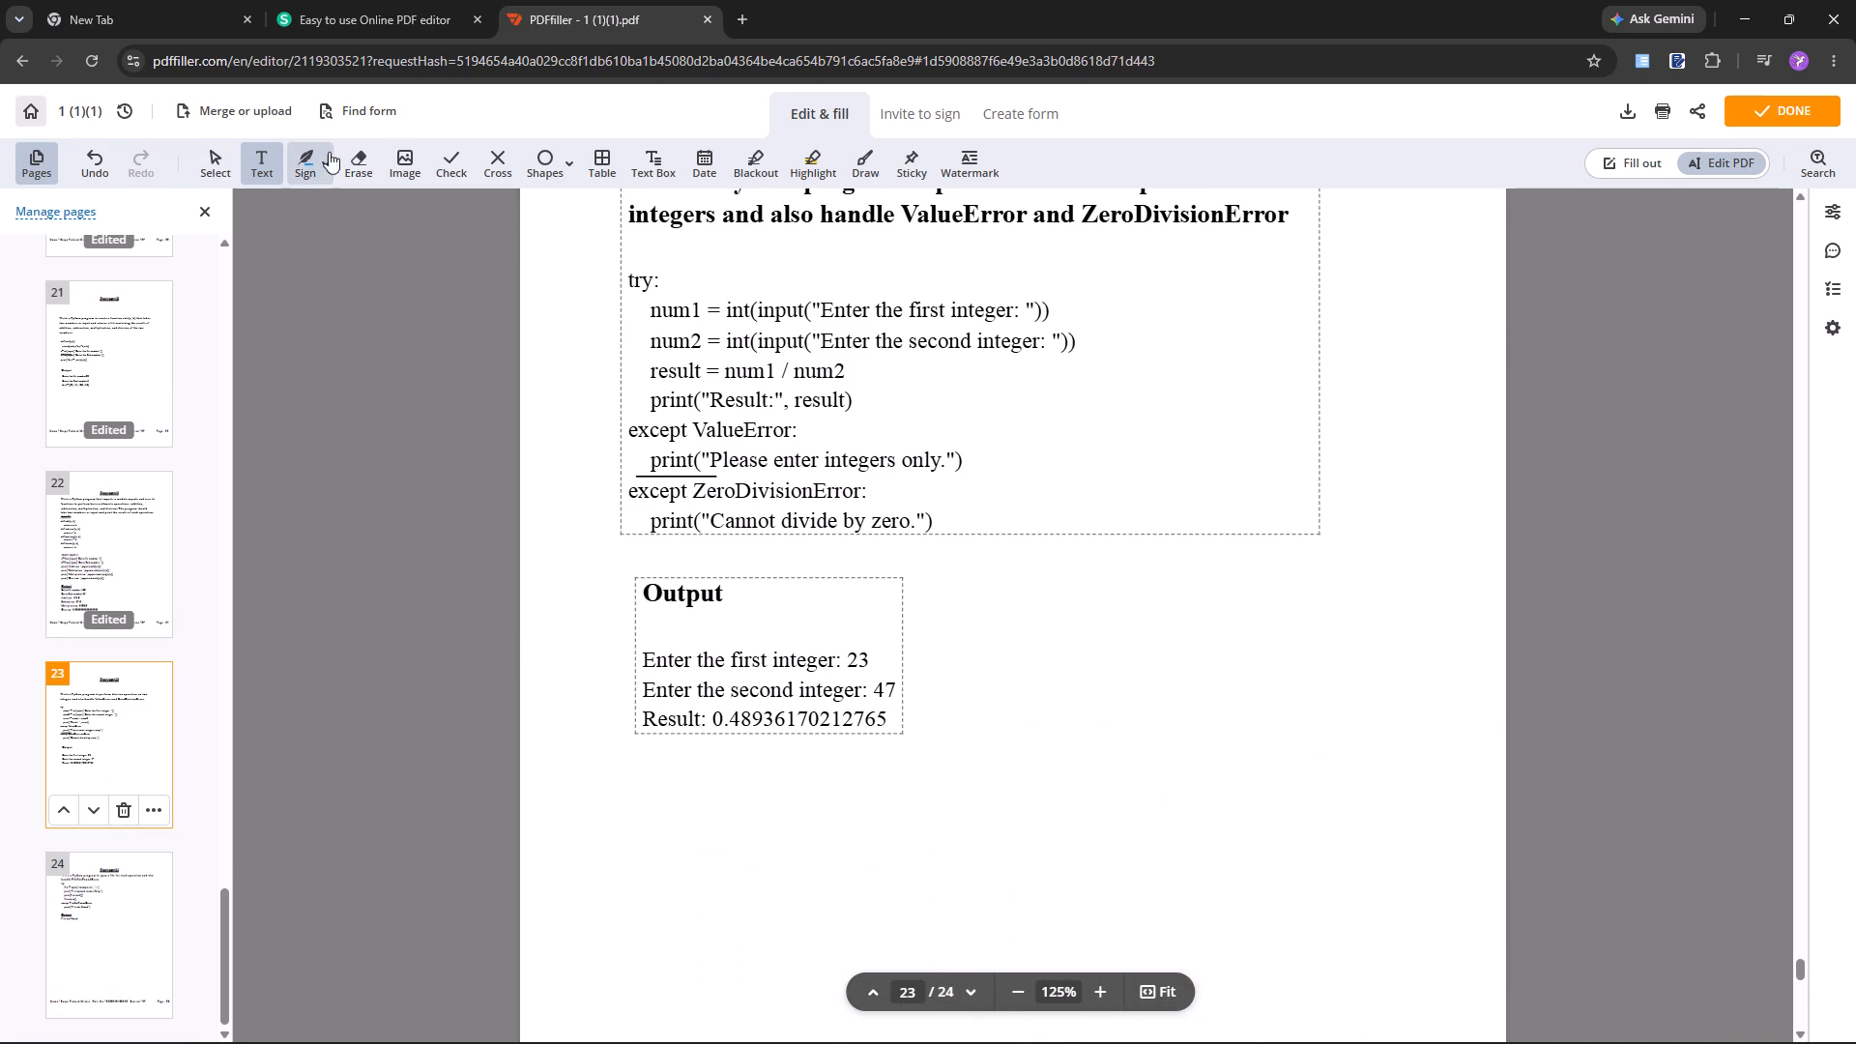
{"action": "left_click", "coordinate": [355, 147]}
{"action": "left_click", "coordinate": [370, 203]}
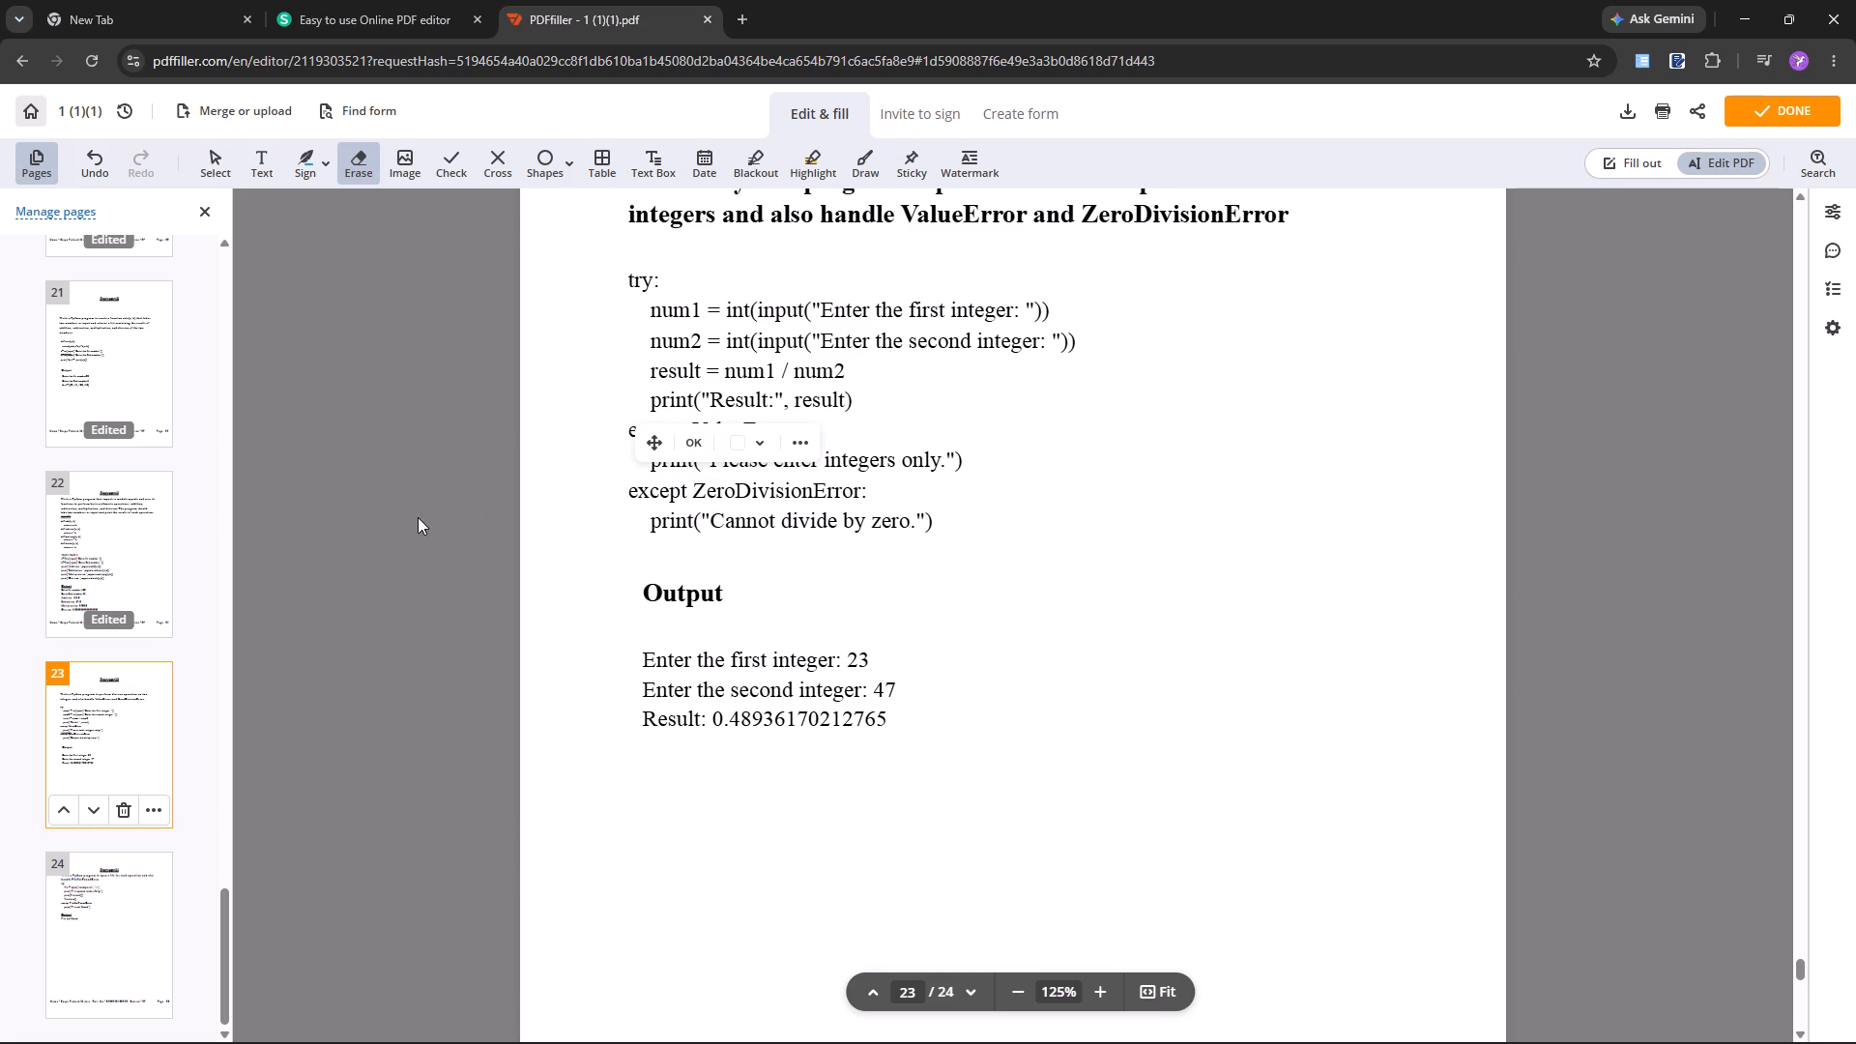
Insert a blank line between the Program-21 question and the try: line of its code.
{"action": "left_click", "coordinate": [1010, 990]}
{"action": "left_click", "coordinate": [1012, 990]}
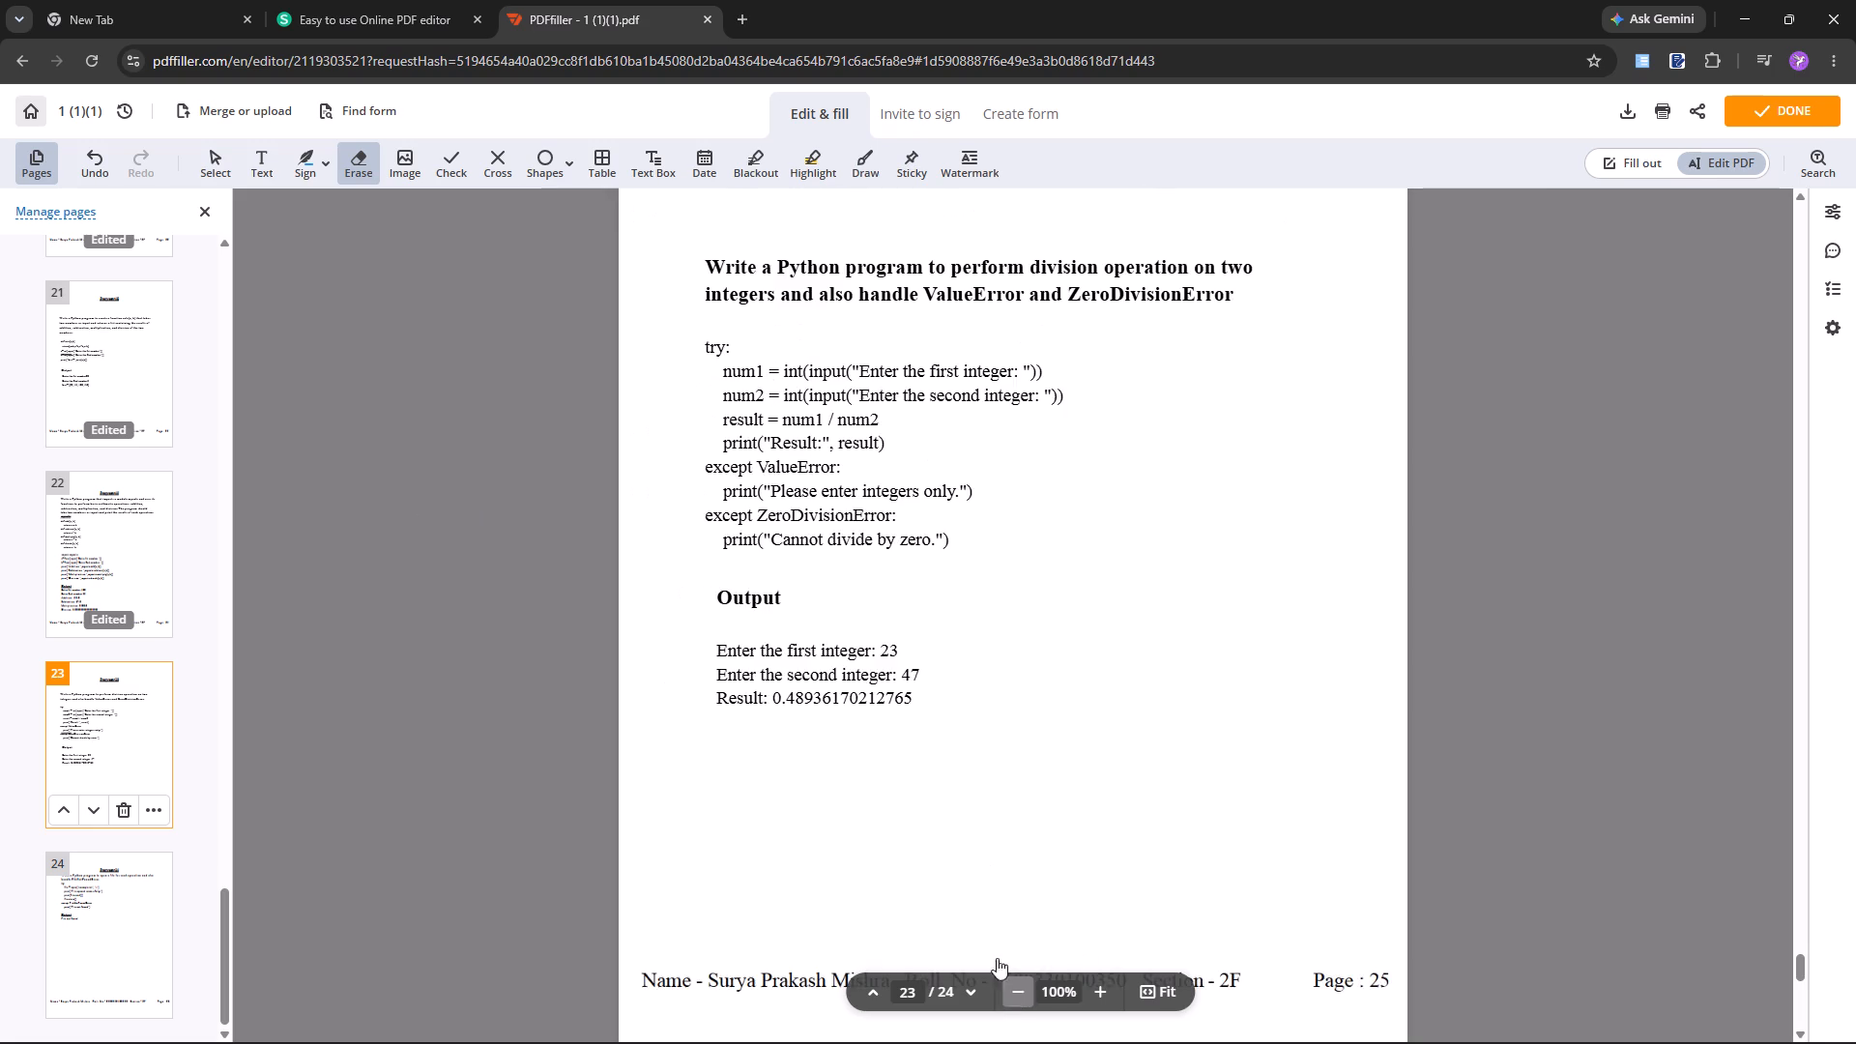
{"action": "scroll", "coordinate": [526, 446], "scroll_direction": "down", "scroll_amount": 6}
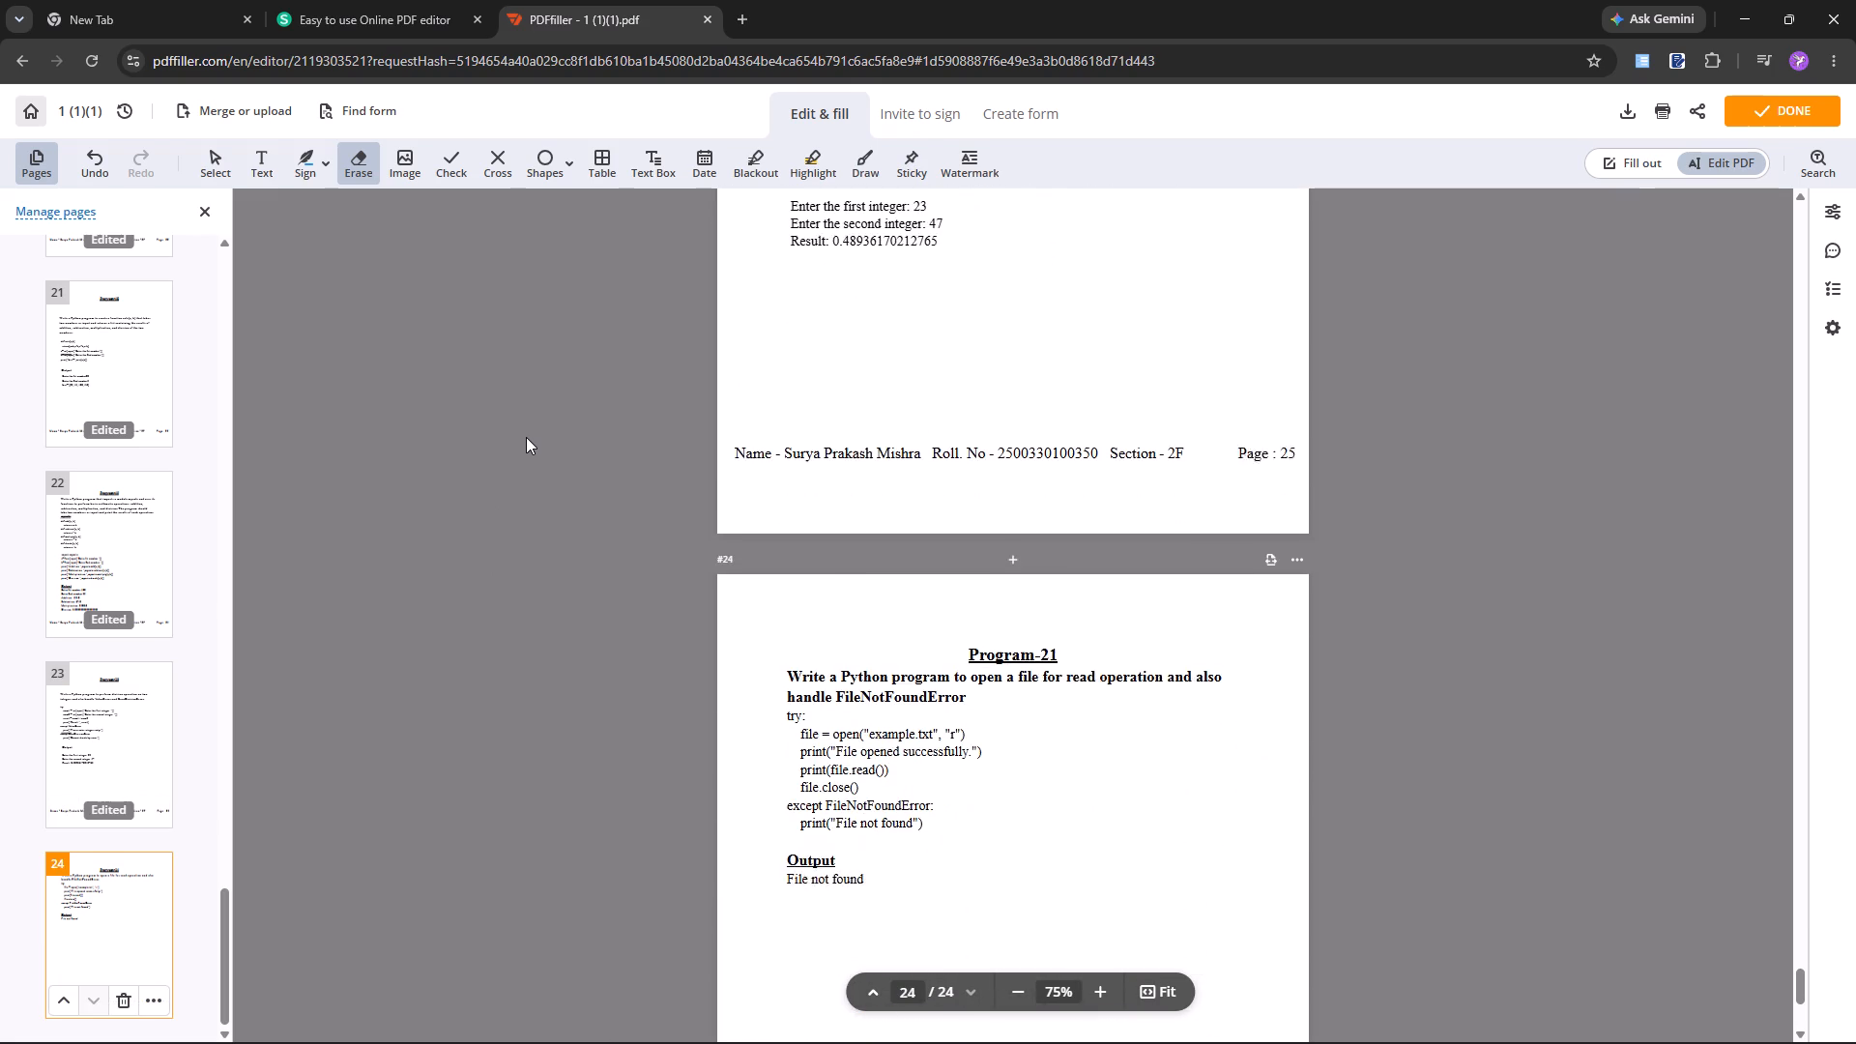
{"action": "left_click", "coordinate": [246, 160]}
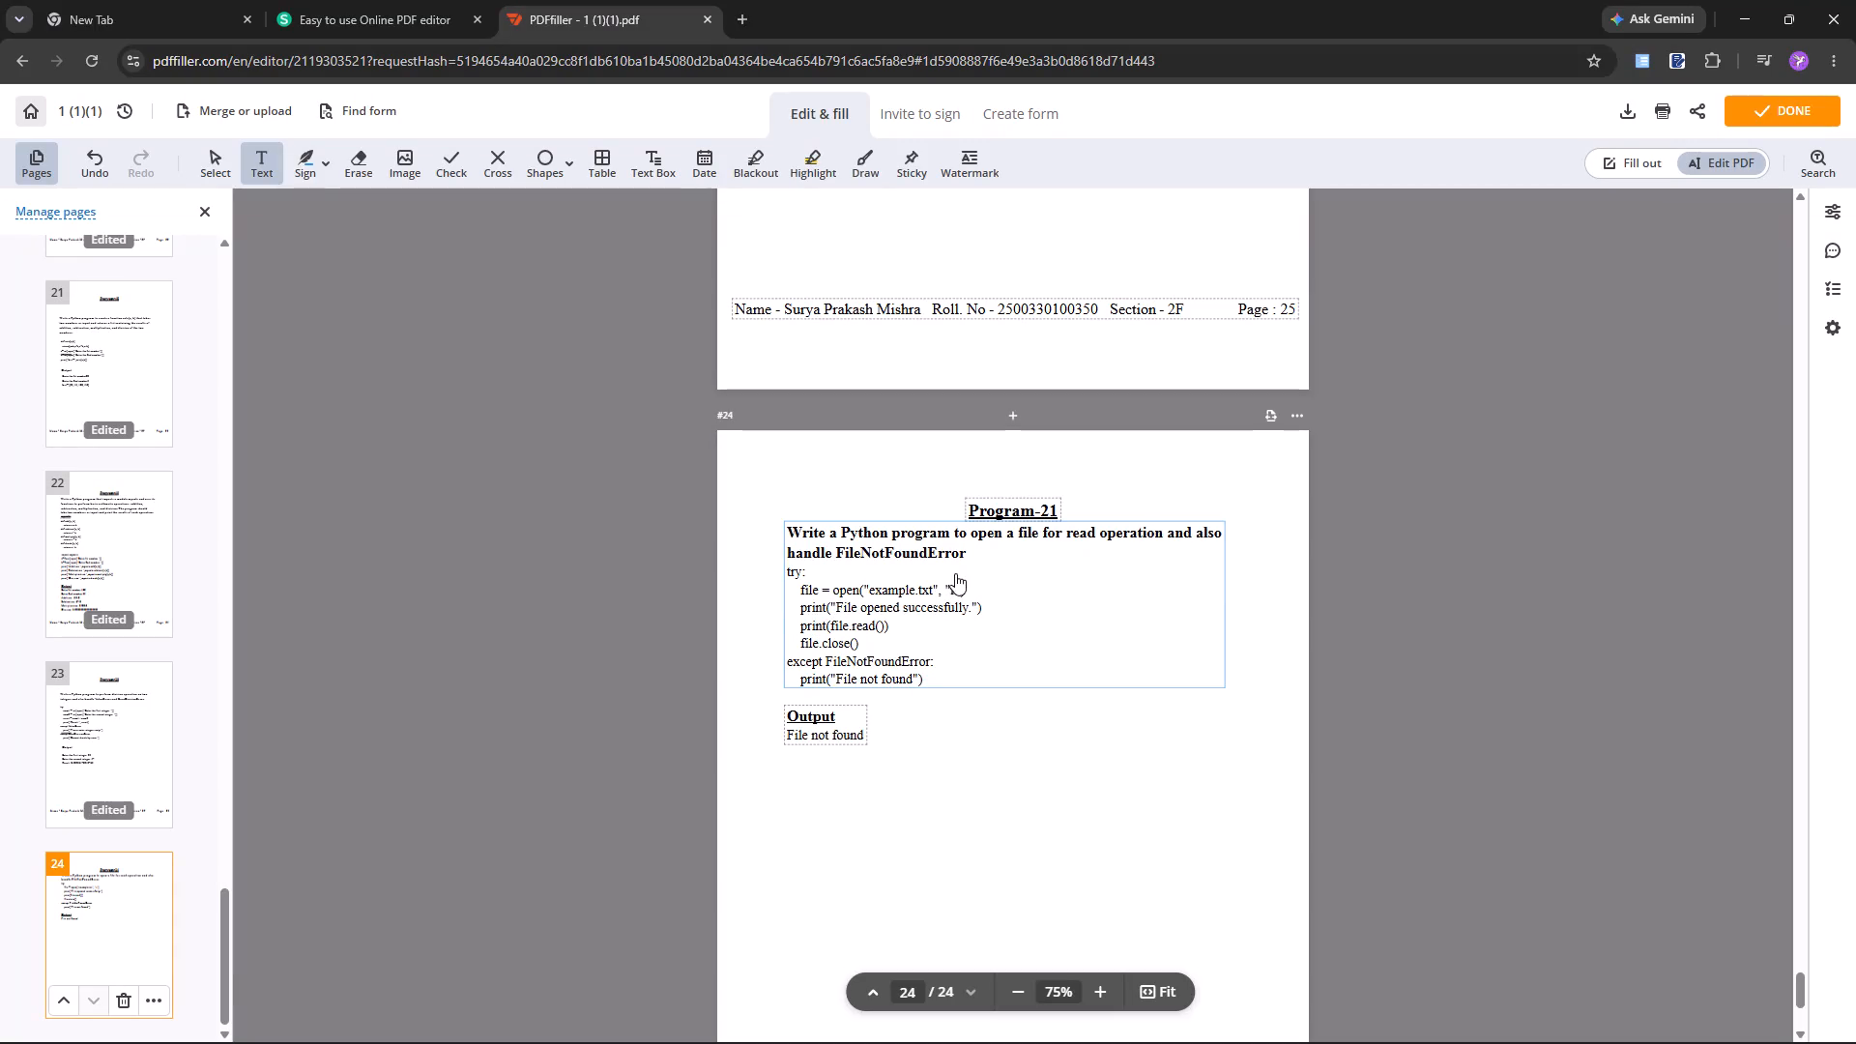
{"action": "left_click", "coordinate": [986, 559]}
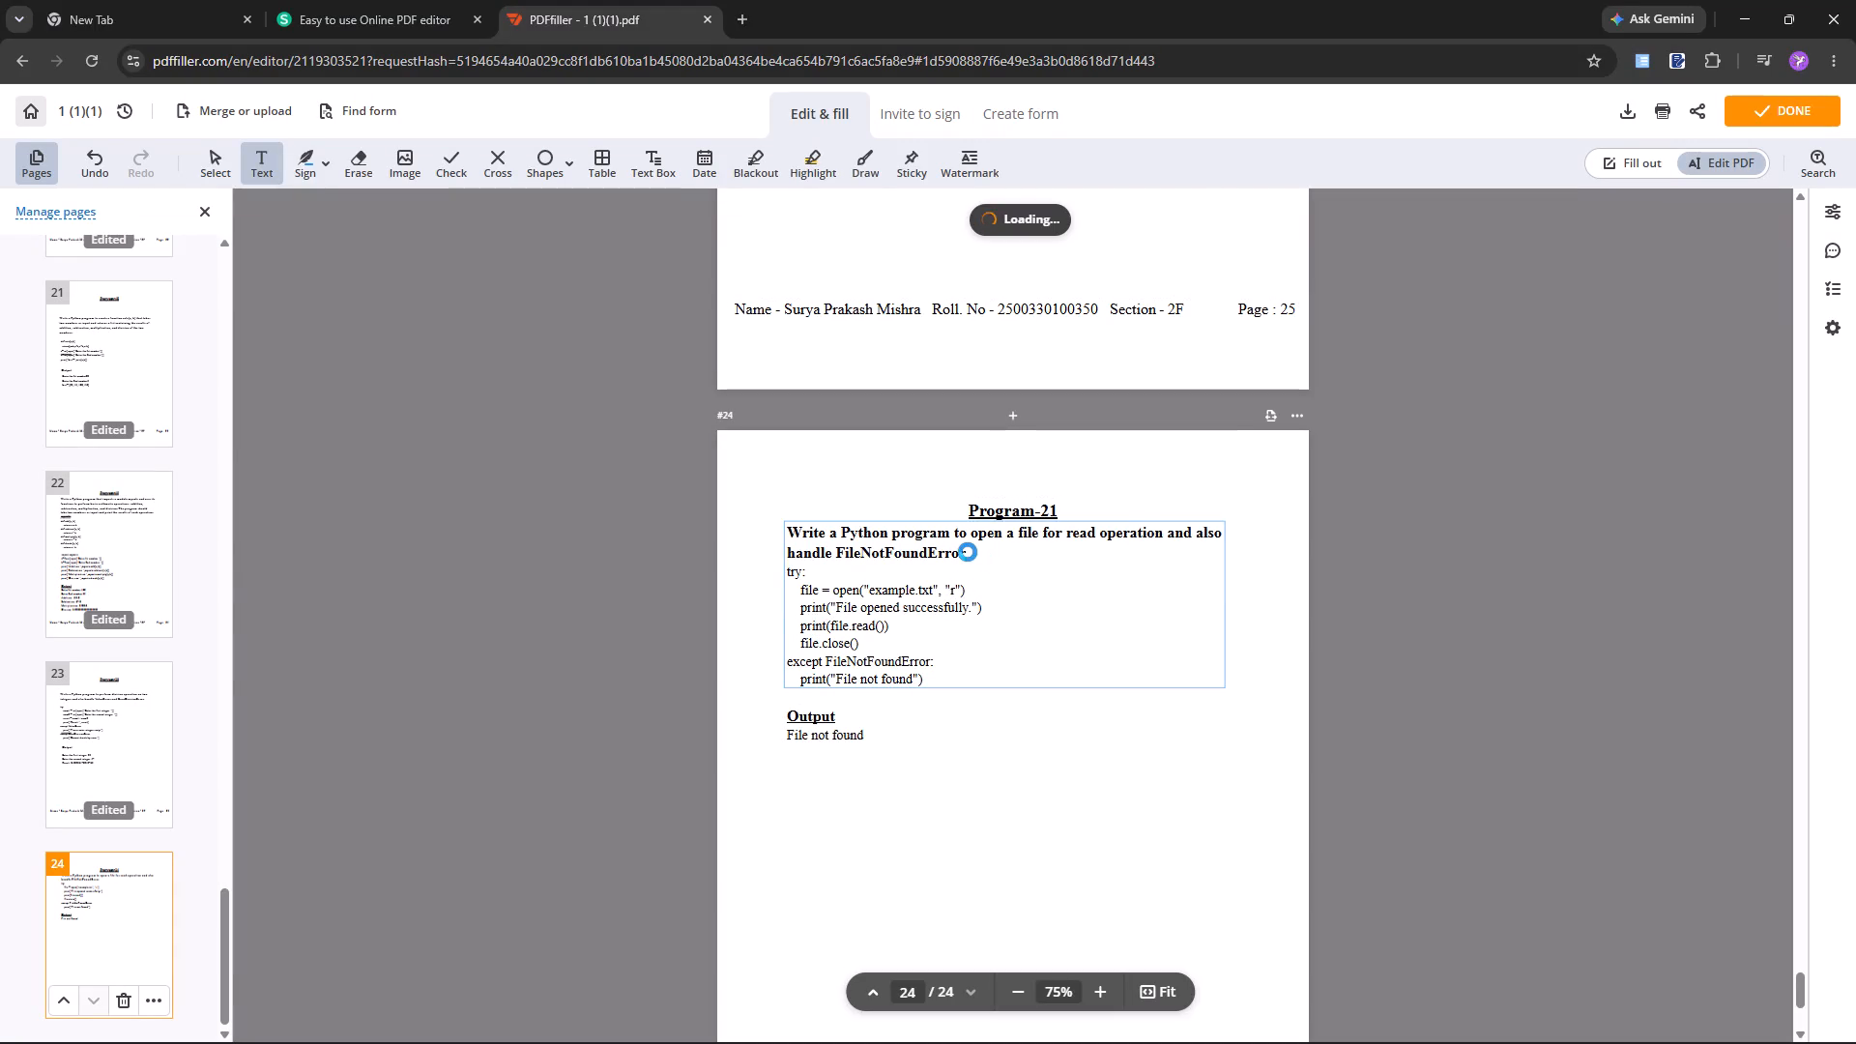
{"action": "left_click", "coordinate": [968, 552]}
{"action": "key", "text": "Return"}
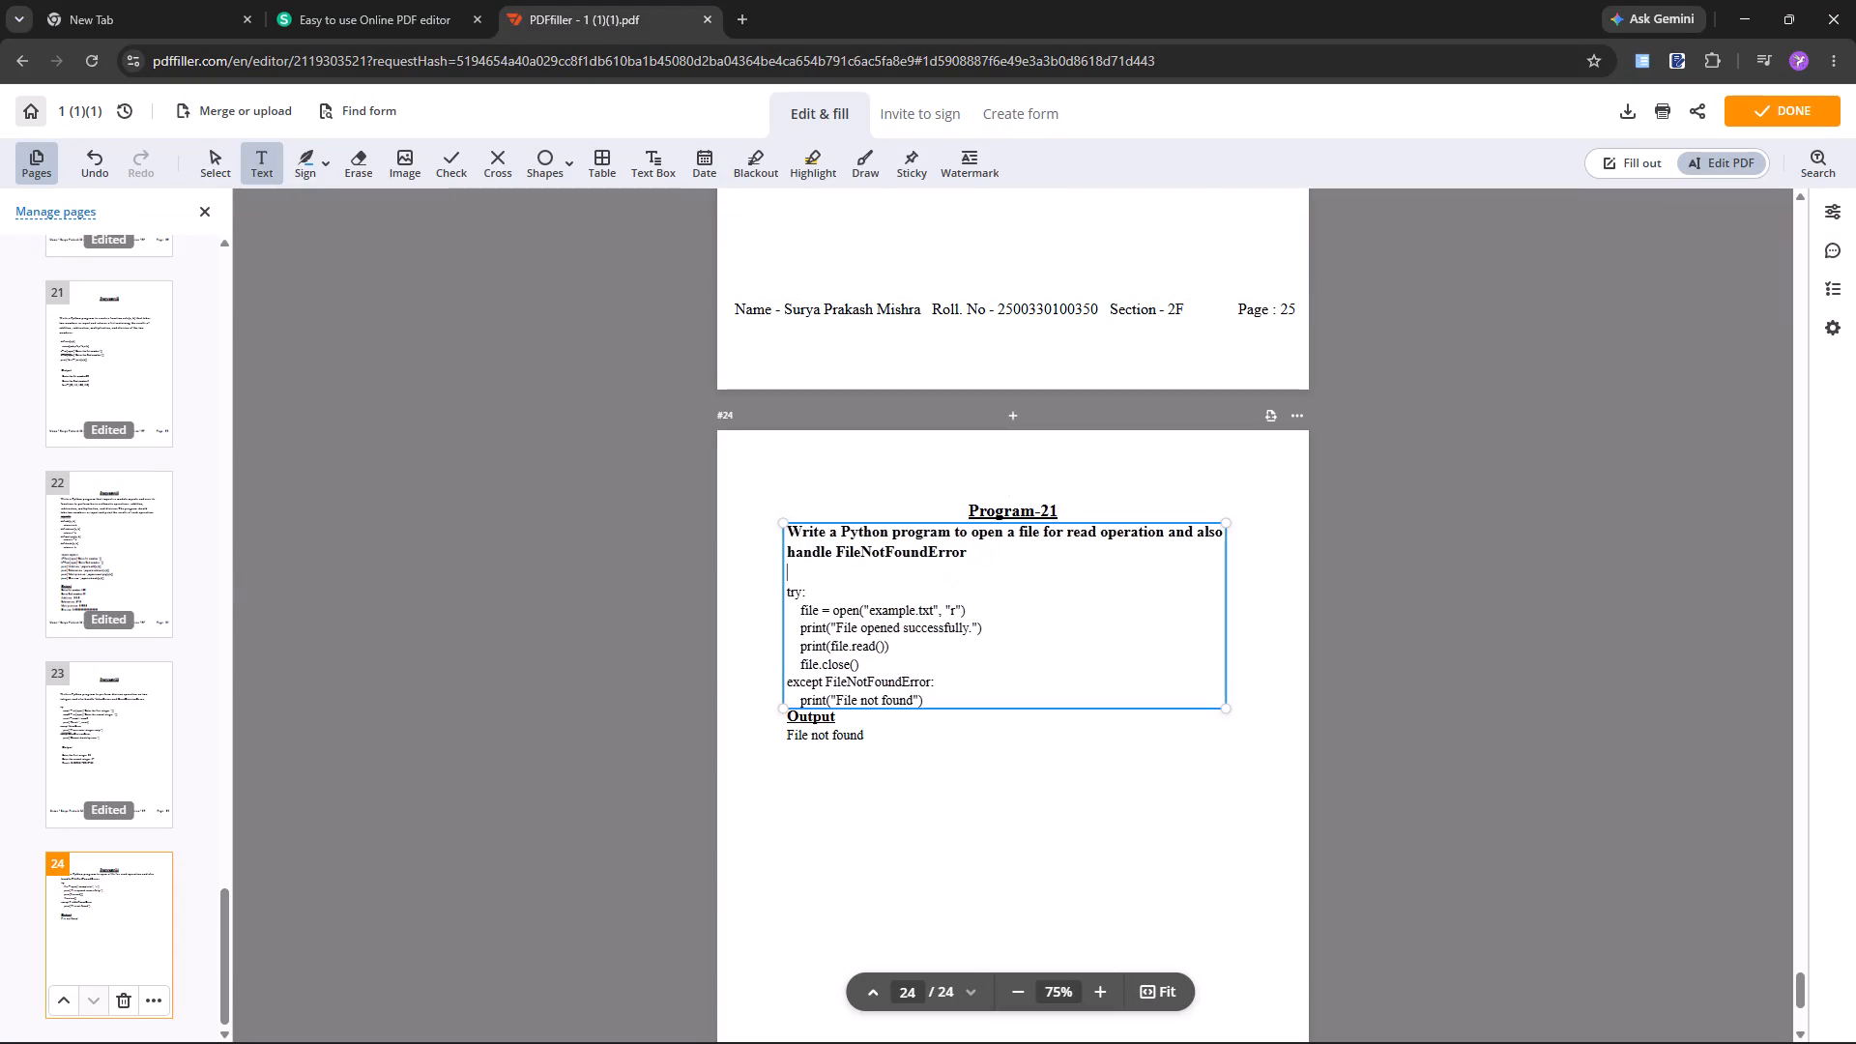
Move the Program-21 Output block down, leaving a wide gap below the print("File not found") line.
{"action": "left_click", "coordinate": [814, 727]}
{"action": "left_click_drag", "start_coordinate": [802, 676], "coordinate": [803, 739]}
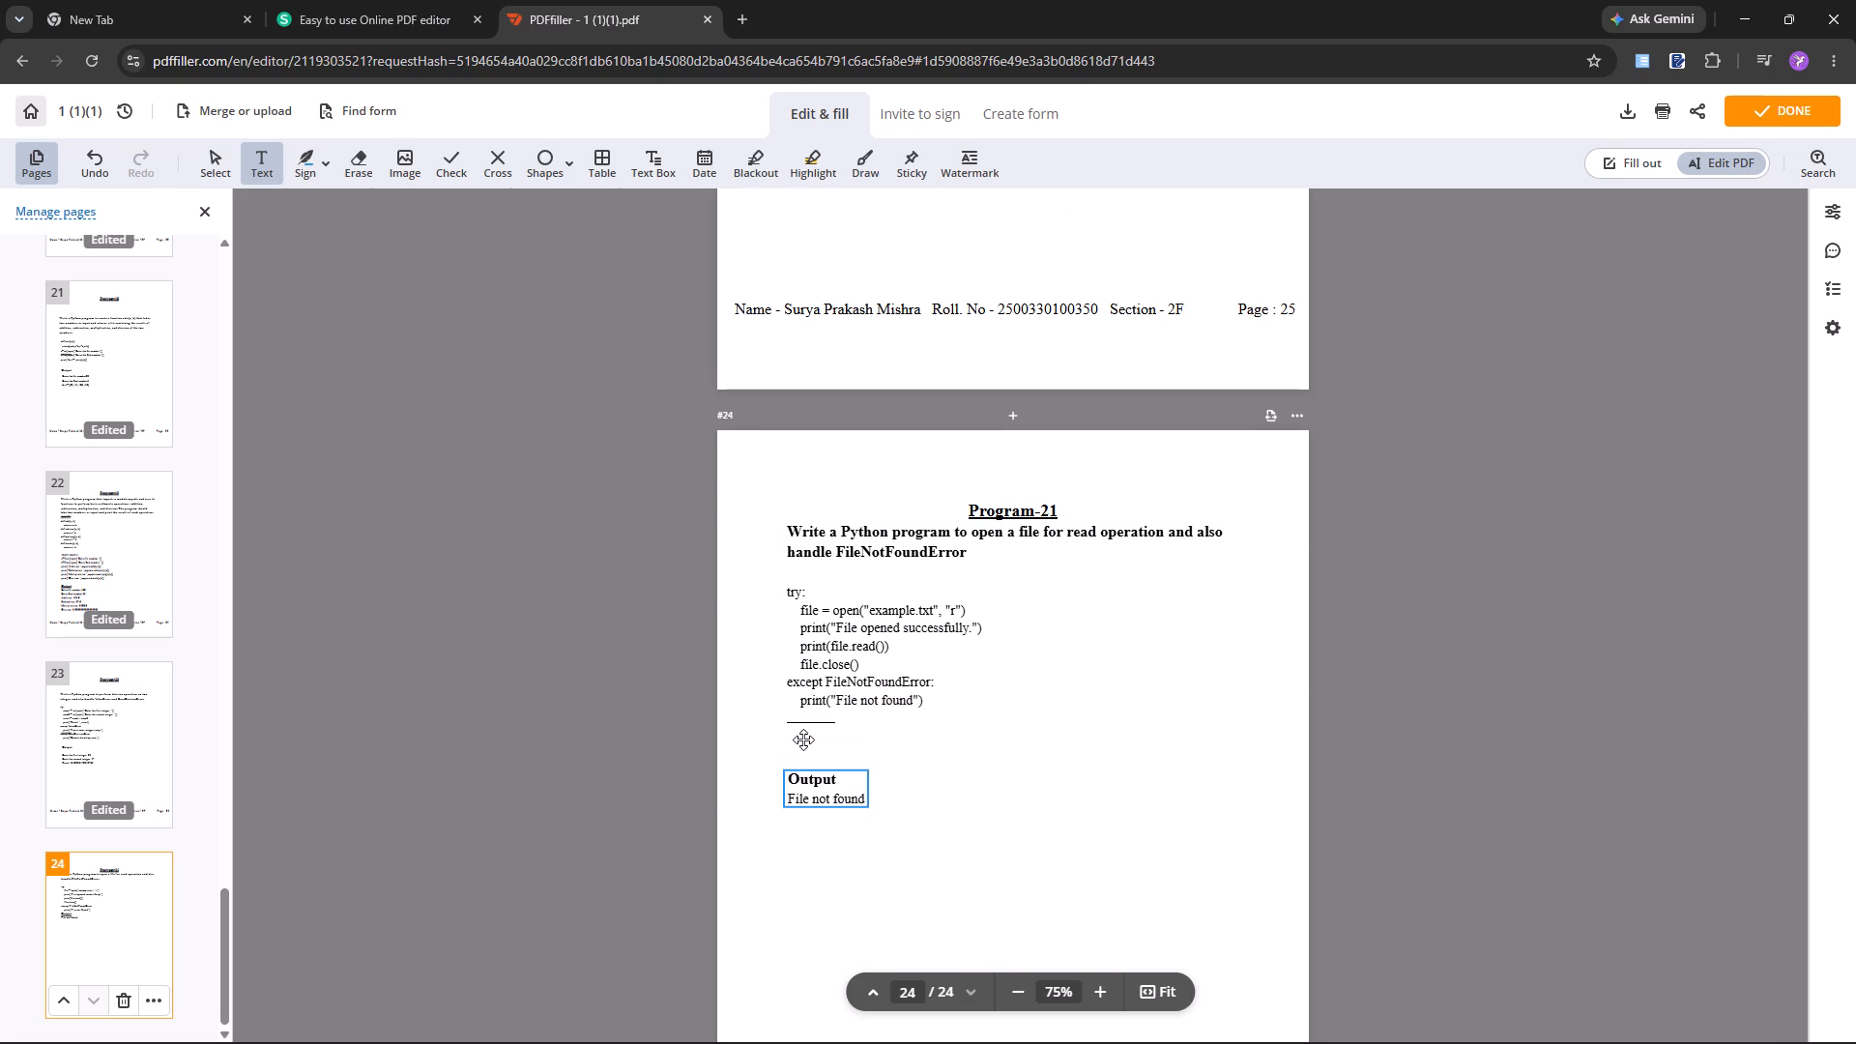
{"action": "left_click_drag", "start_coordinate": [803, 739], "coordinate": [805, 776]}
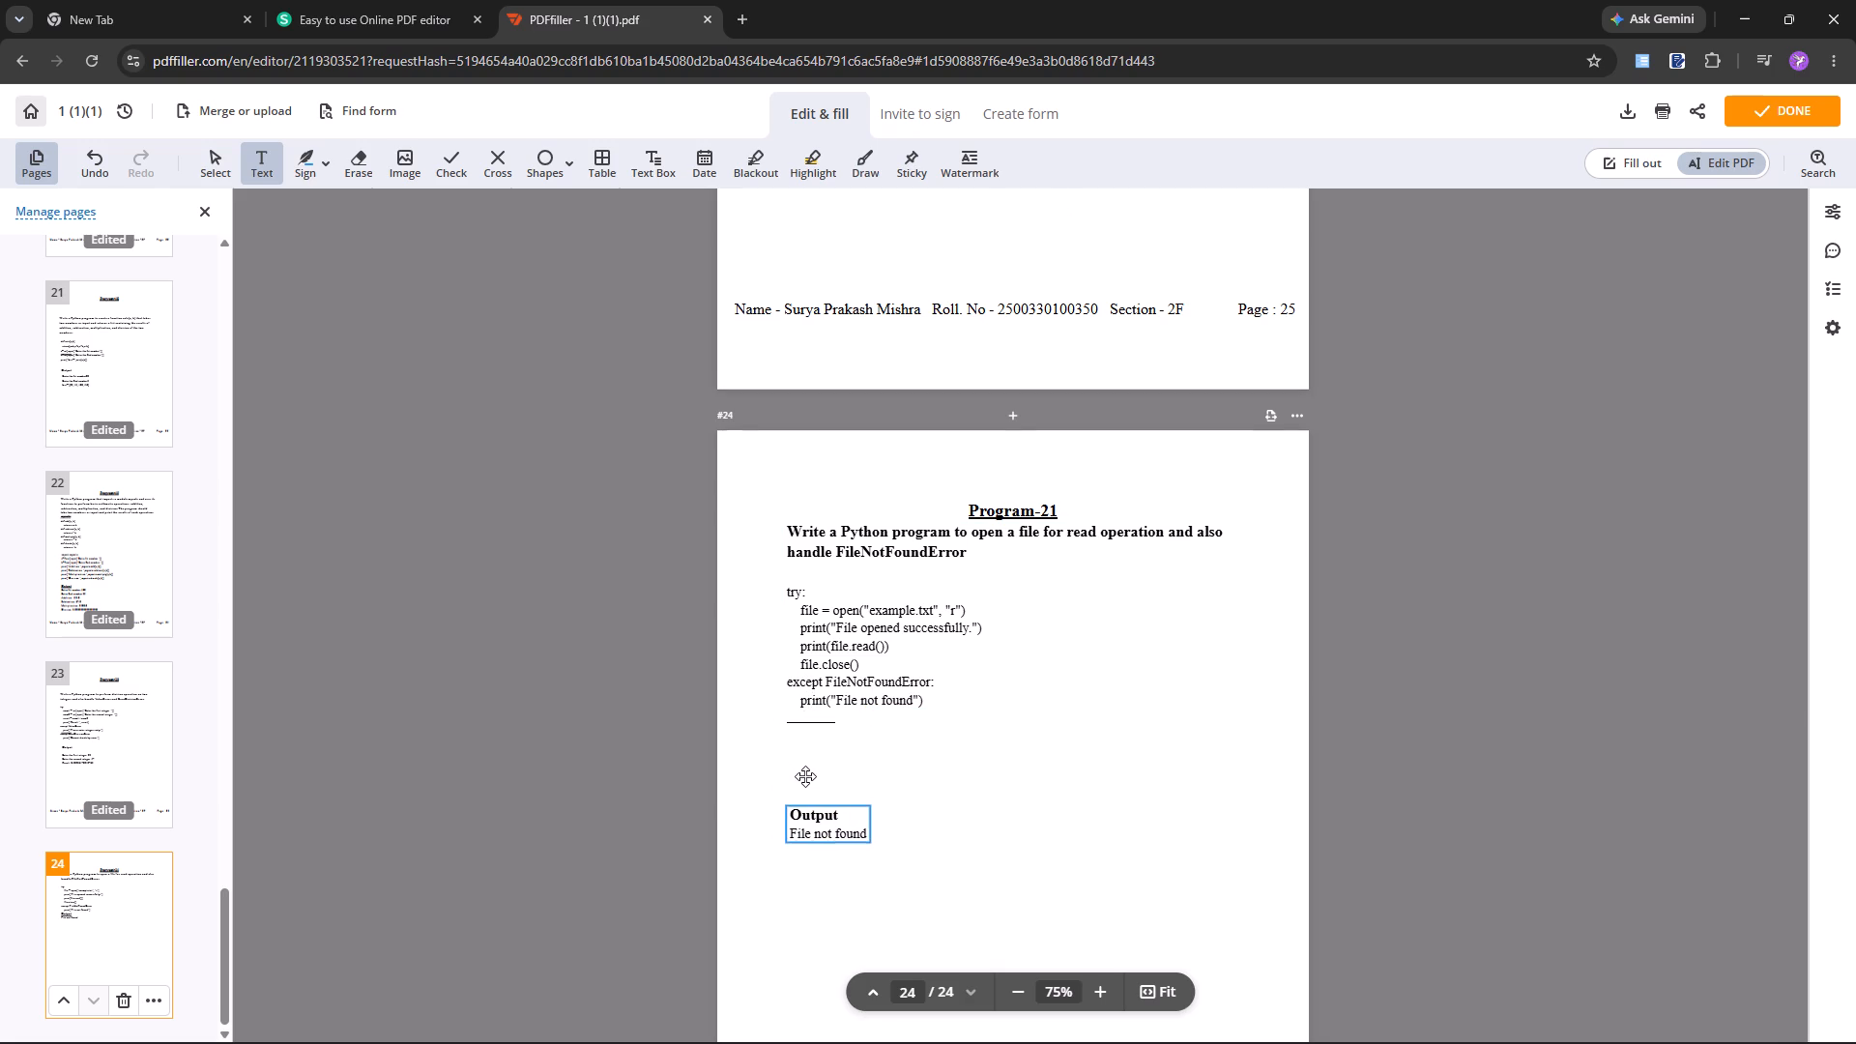
{"action": "left_click_drag", "start_coordinate": [805, 776], "coordinate": [805, 779]}
Move the Program-21 question and code block down, away from the Program-21 heading and still above the Output block.
{"action": "left_click", "coordinate": [867, 656]}
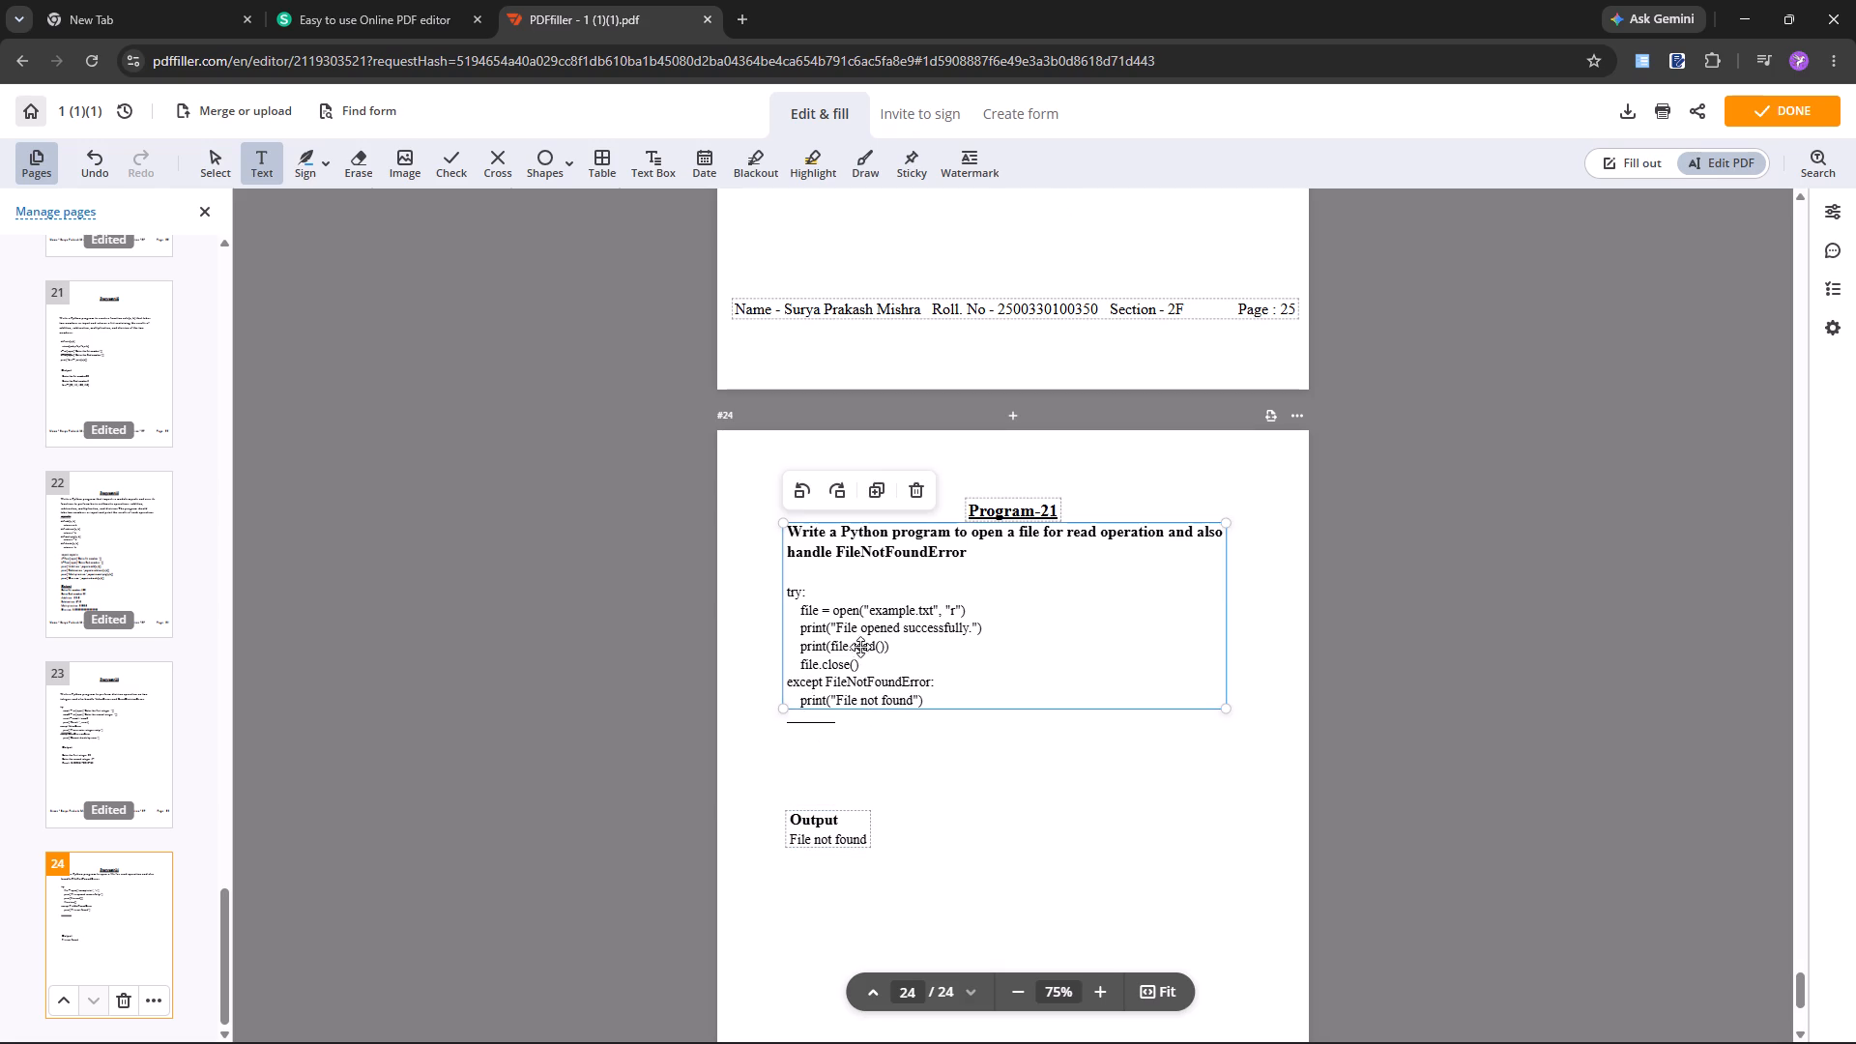
{"action": "left_click", "coordinate": [811, 581]}
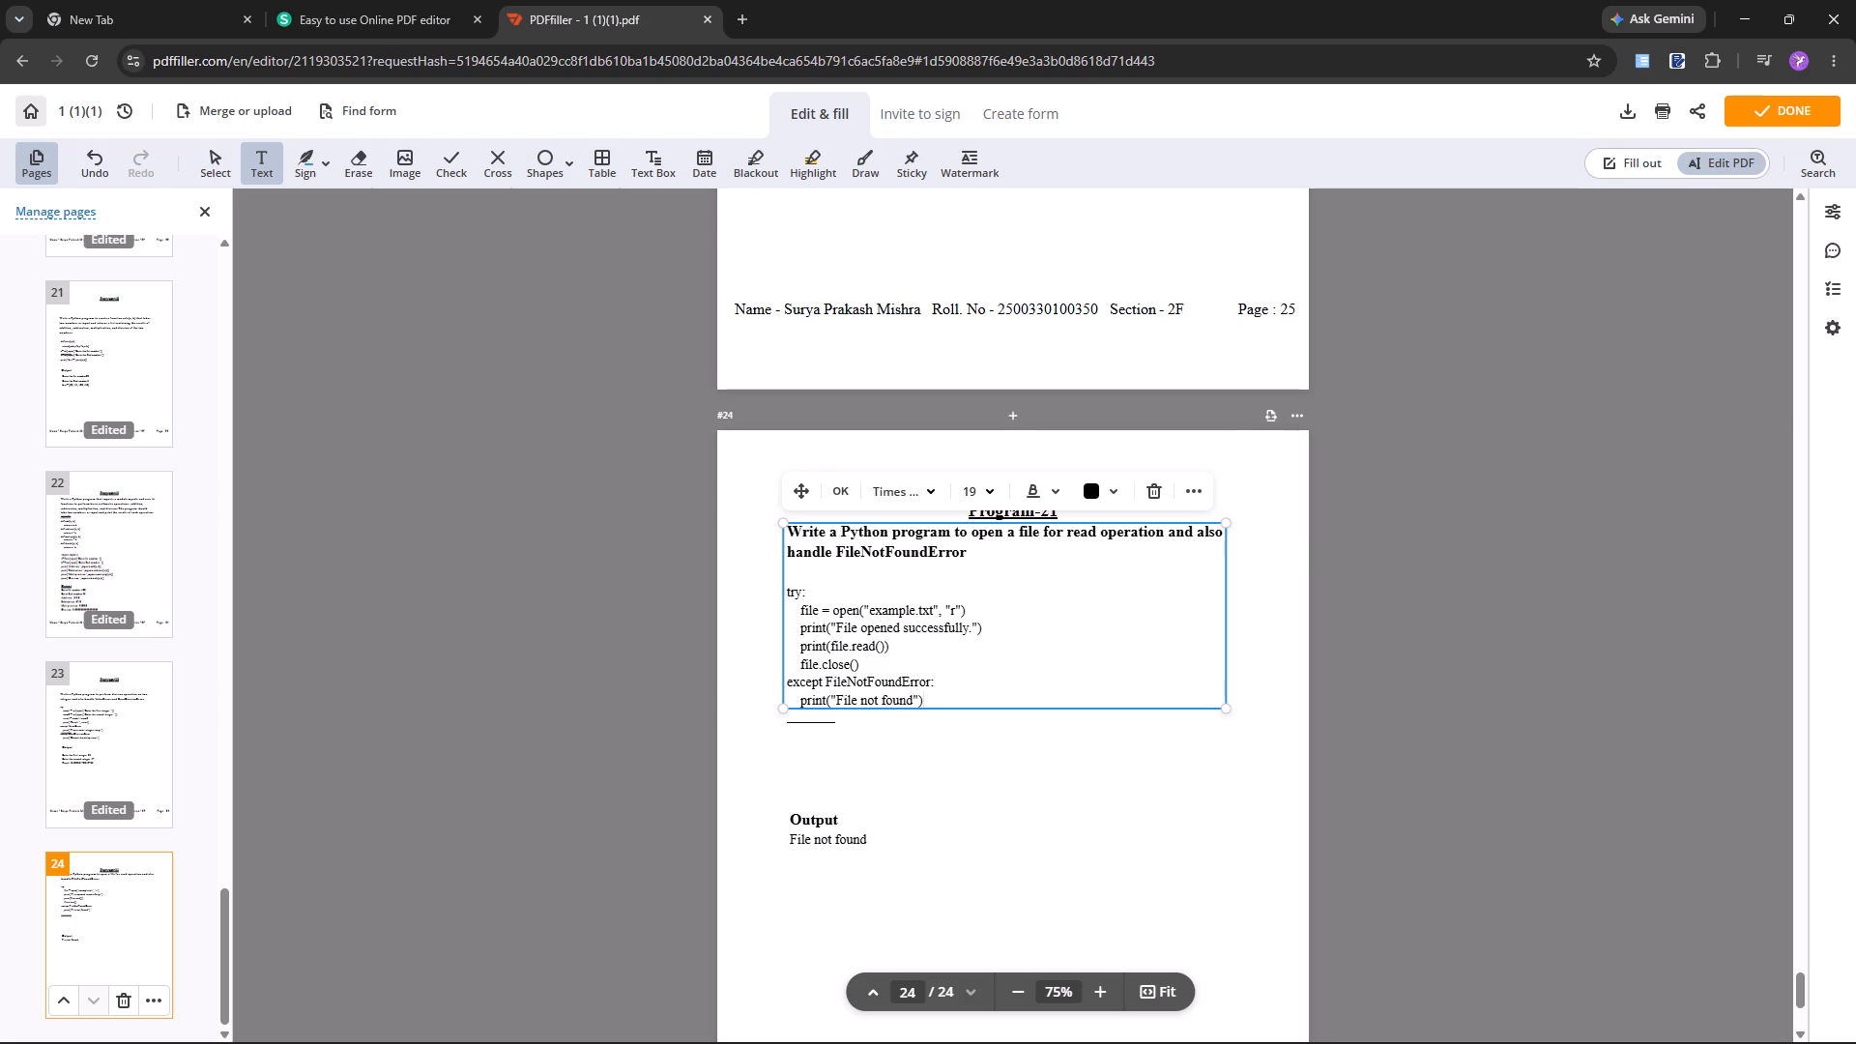
{"action": "left_click_drag", "start_coordinate": [800, 494], "coordinate": [803, 542]}
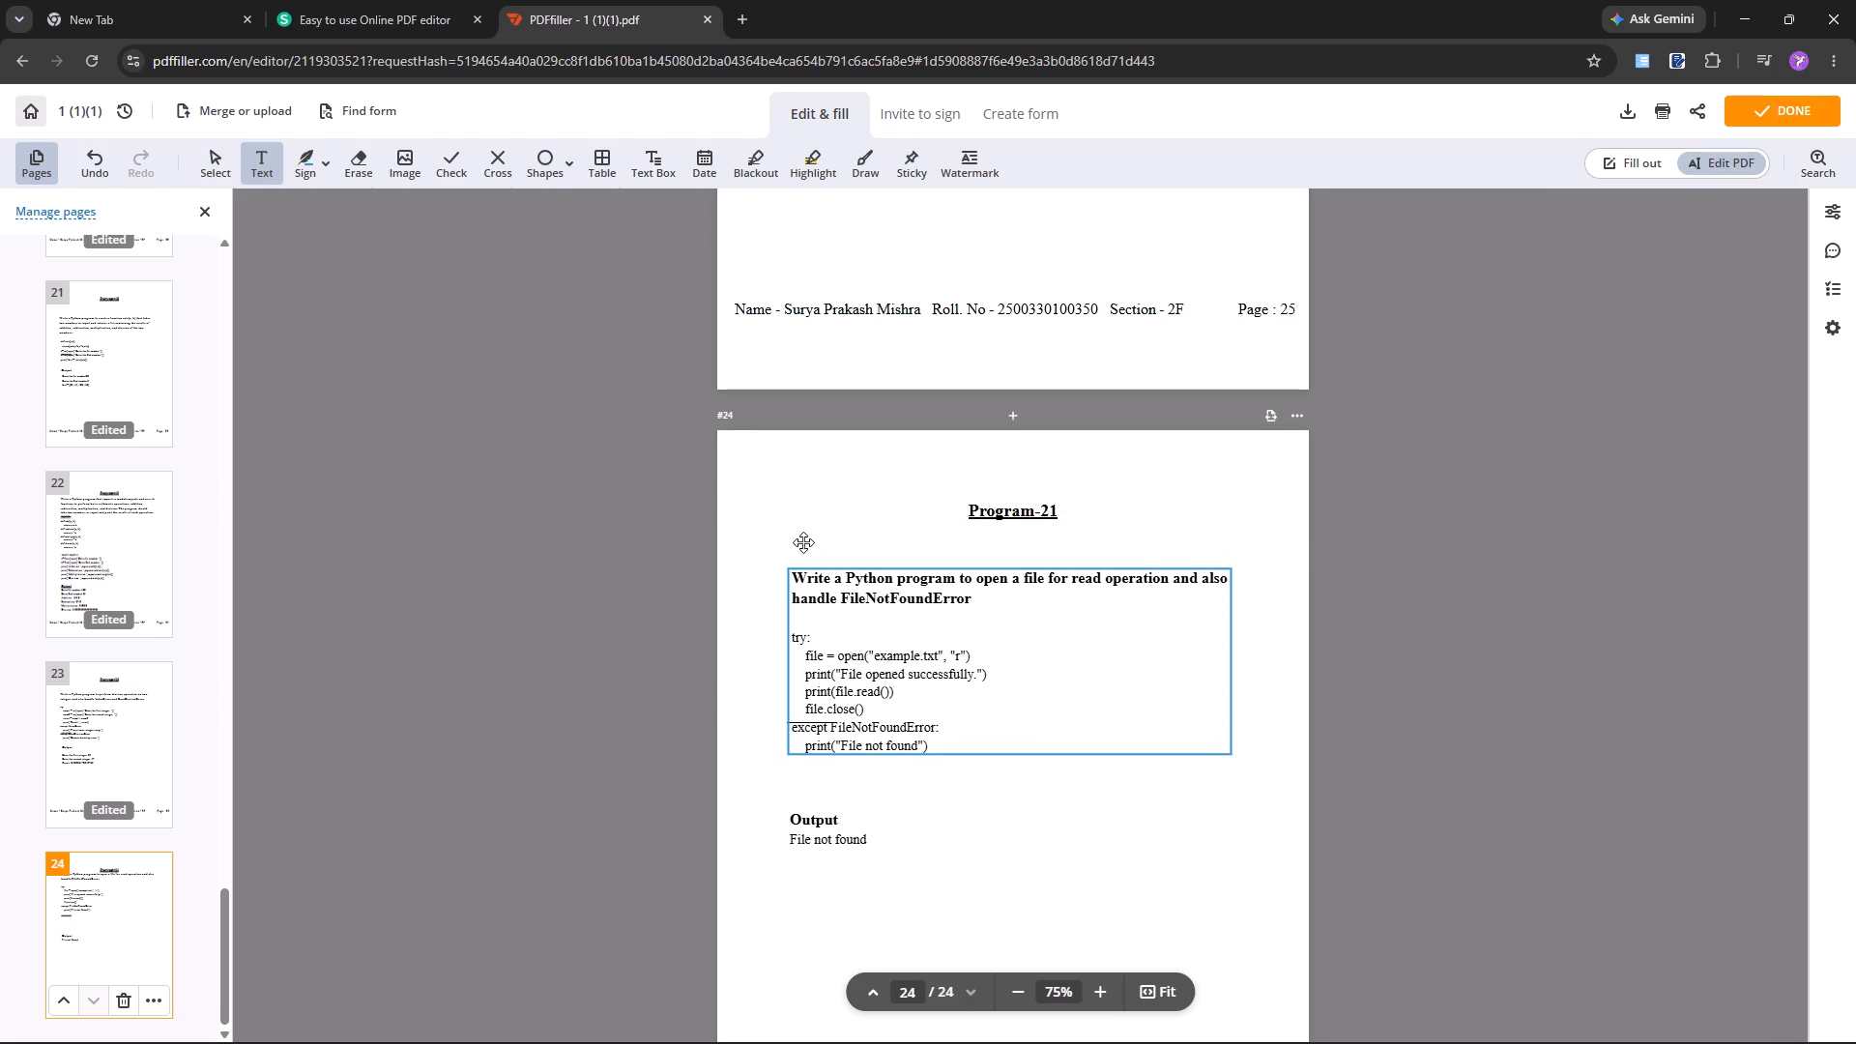
{"action": "left_click_drag", "start_coordinate": [803, 542], "coordinate": [802, 543]}
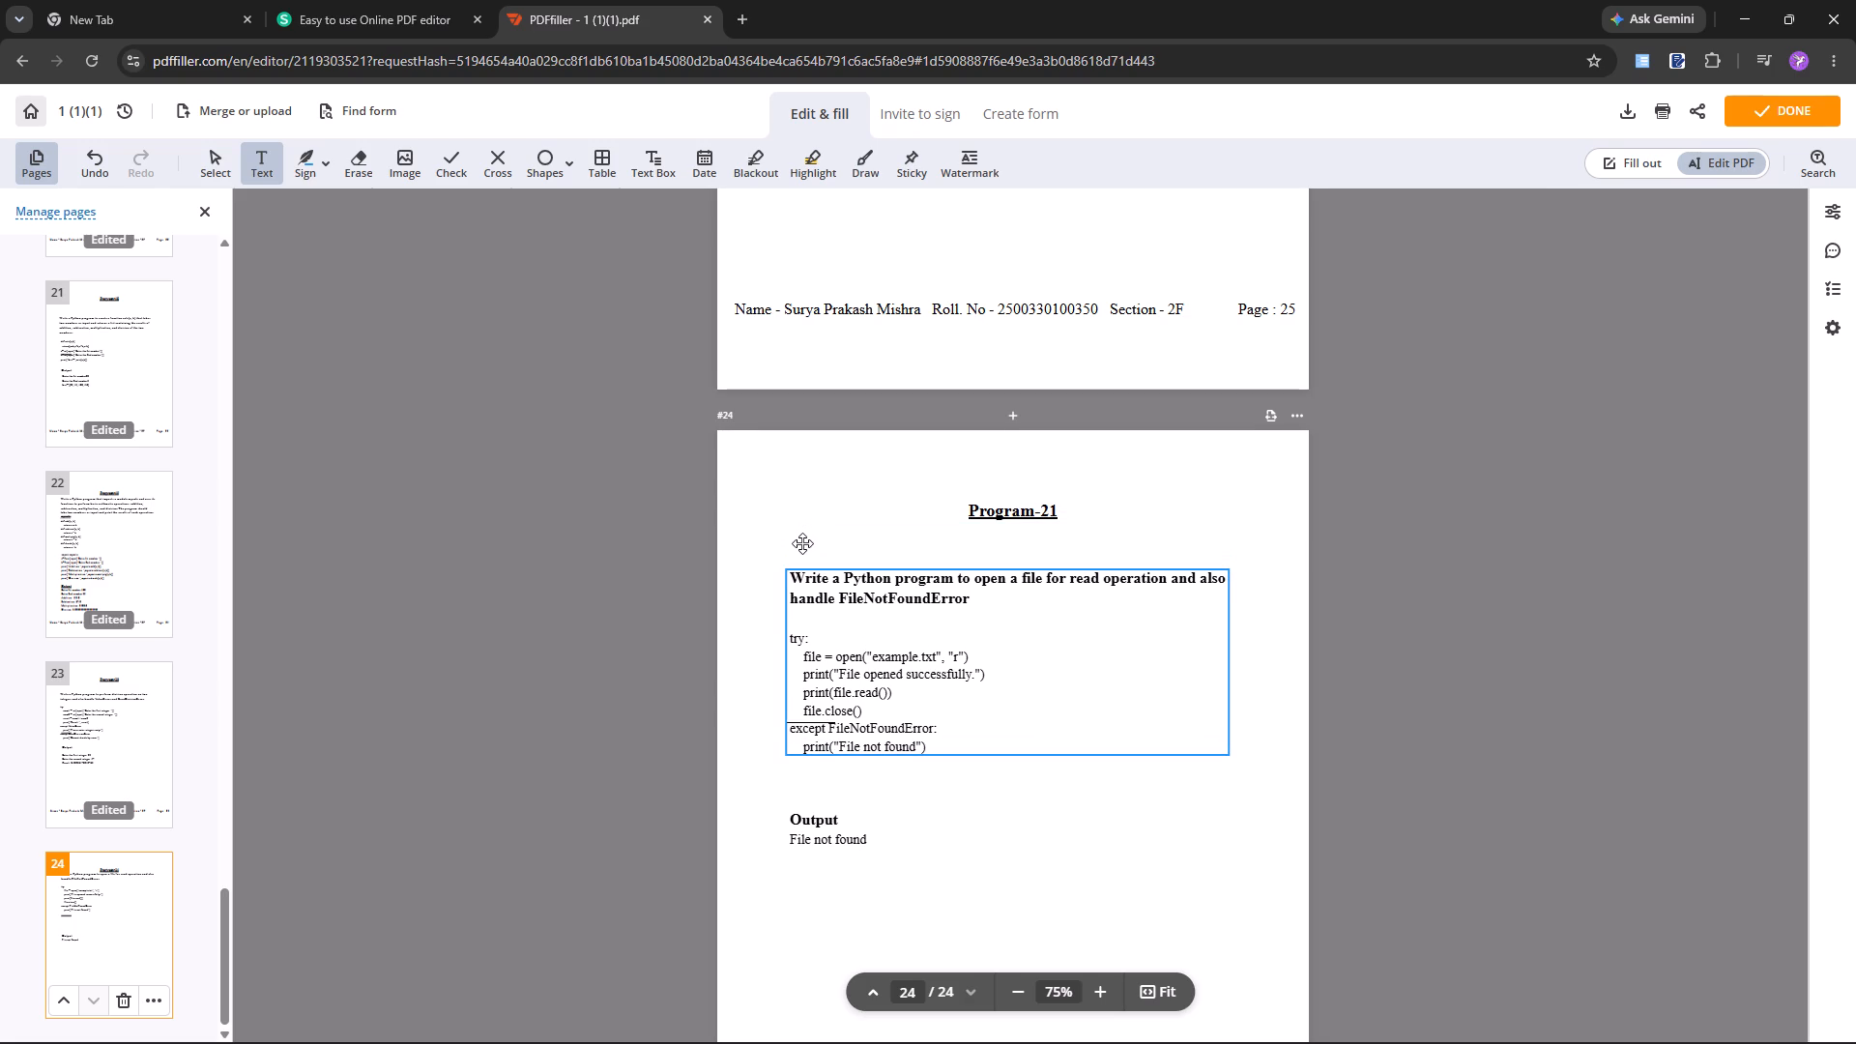
{"action": "left_click_drag", "start_coordinate": [802, 543], "coordinate": [797, 553]}
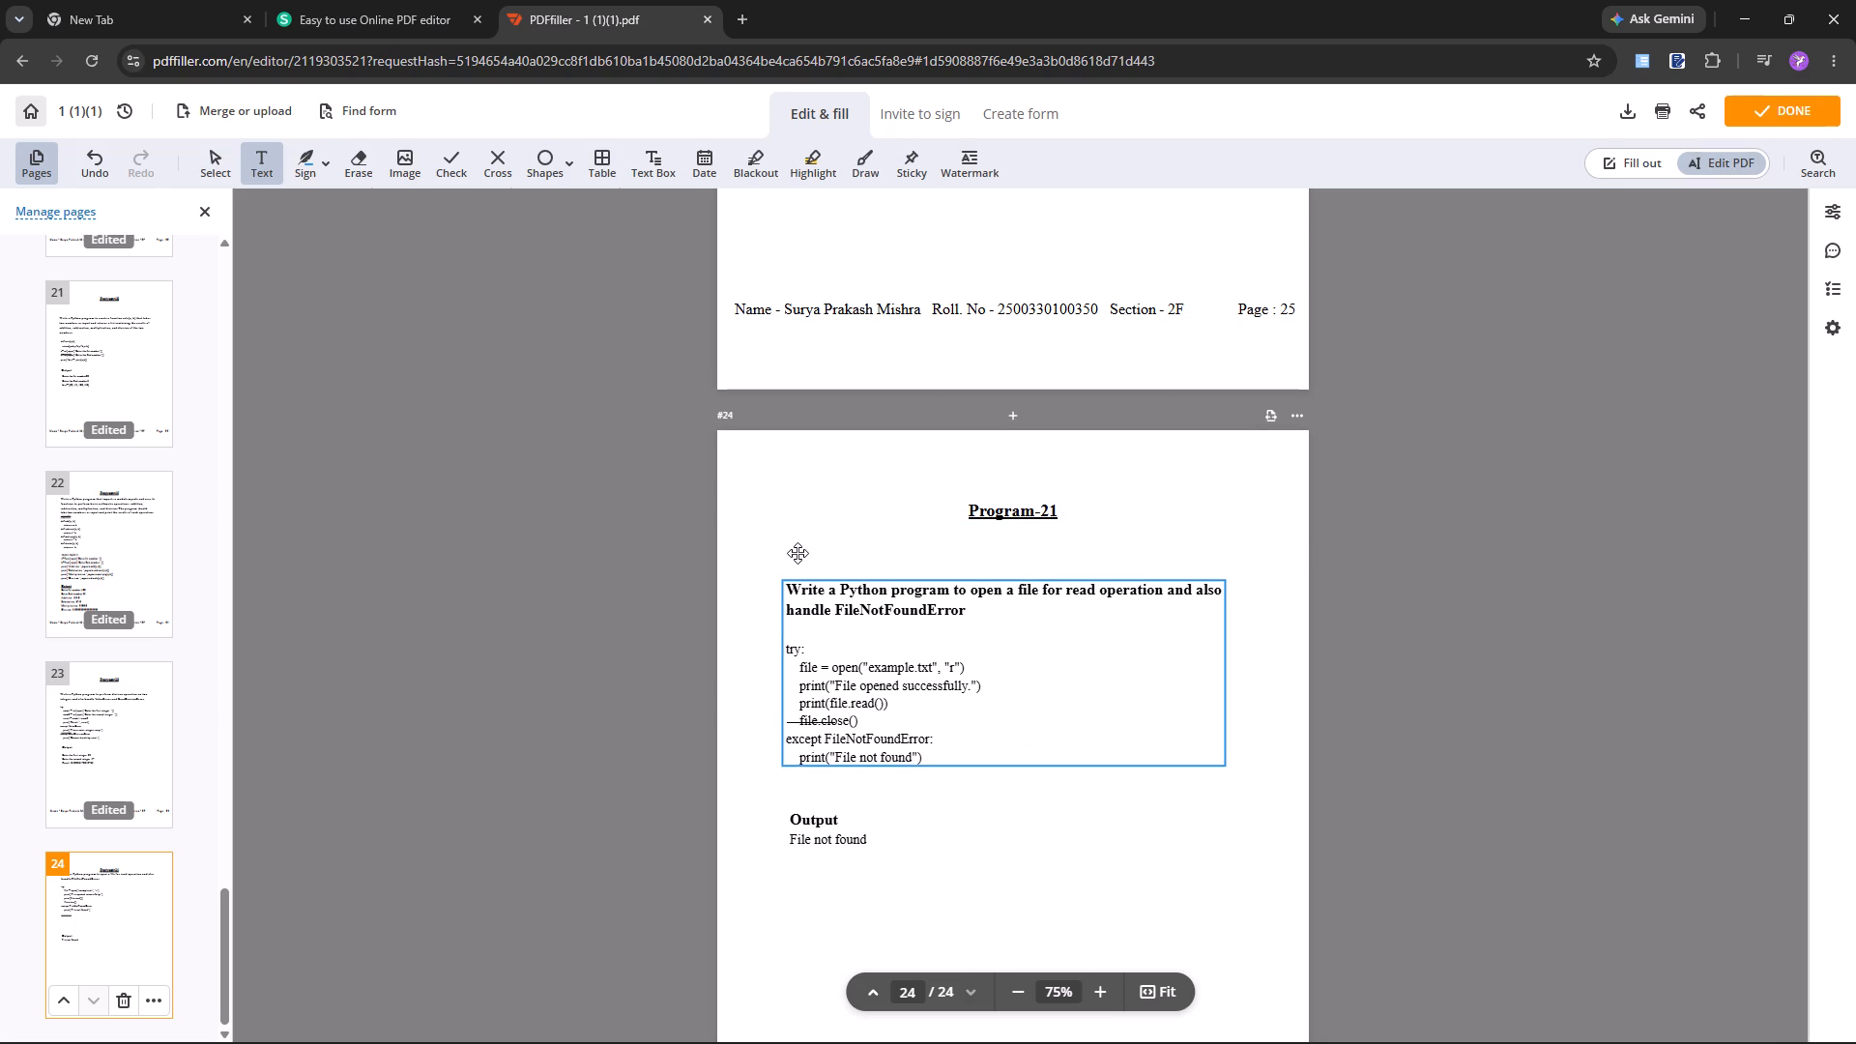
{"action": "left_click_drag", "start_coordinate": [797, 553], "coordinate": [797, 562]}
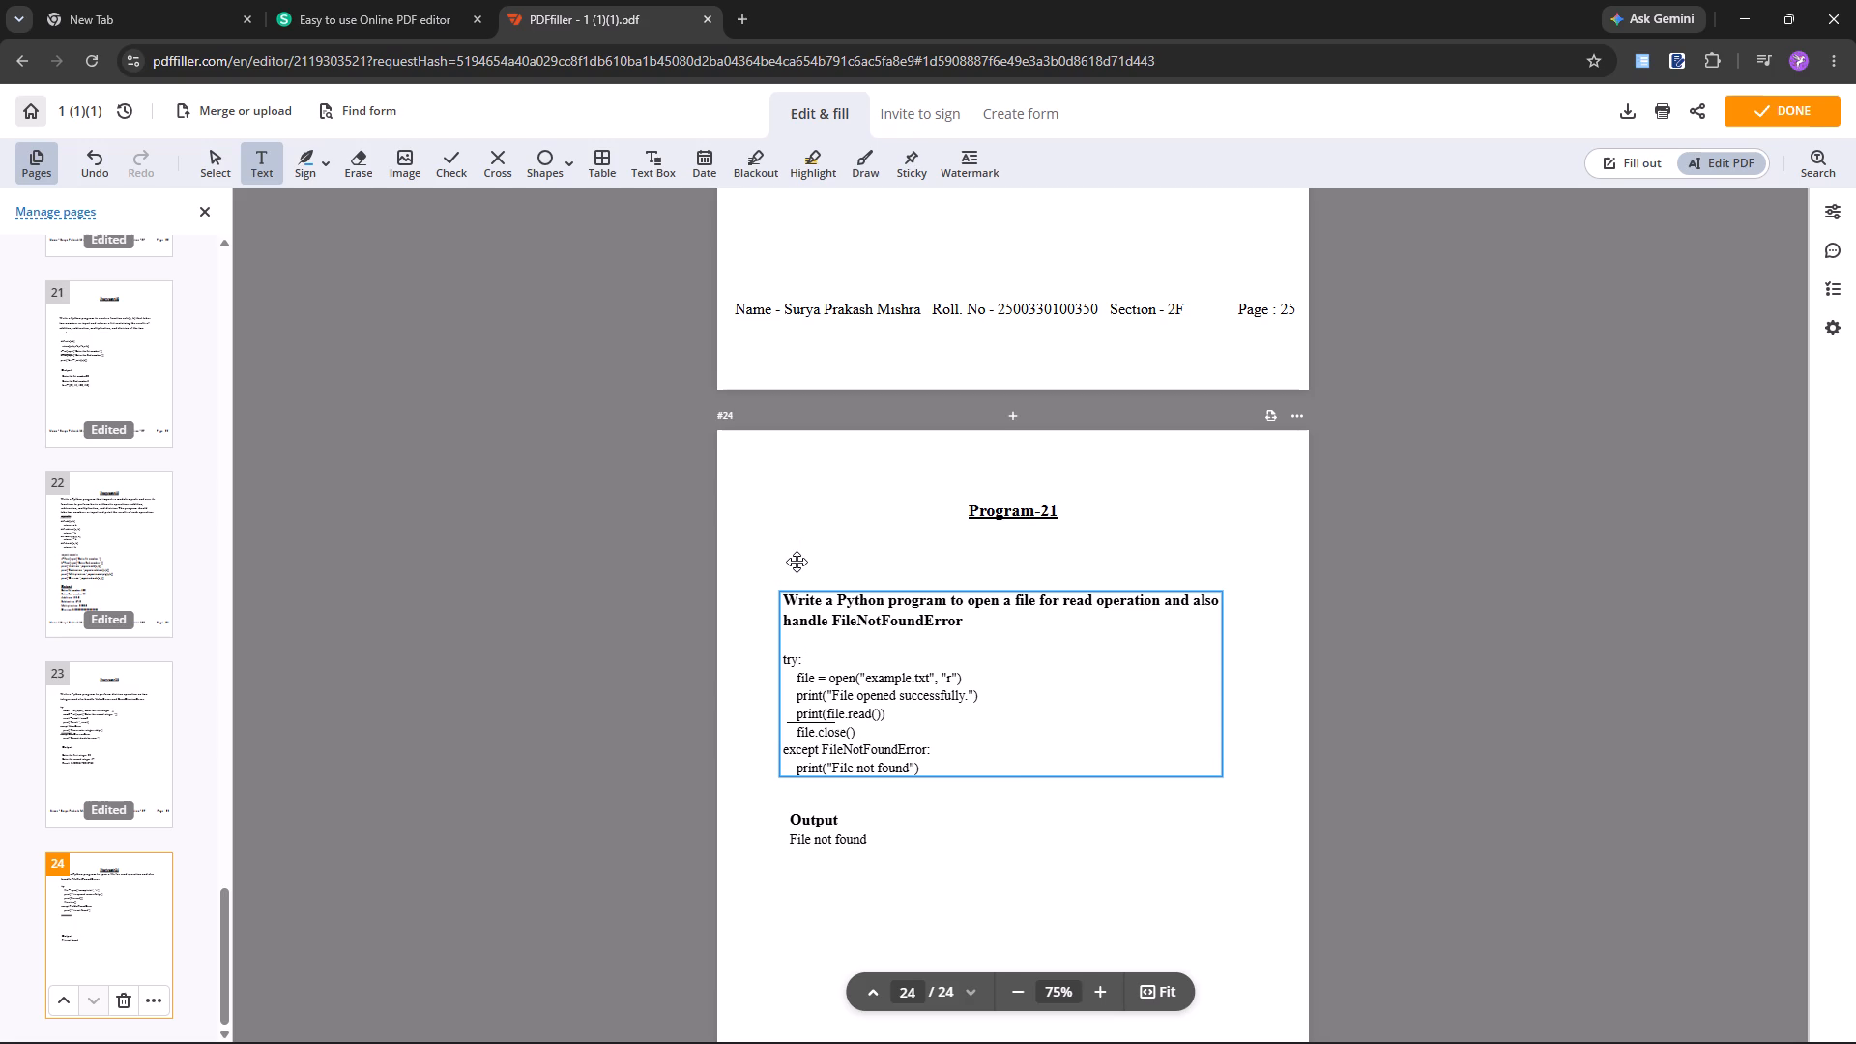
{"action": "left_click_drag", "start_coordinate": [797, 562], "coordinate": [792, 559]}
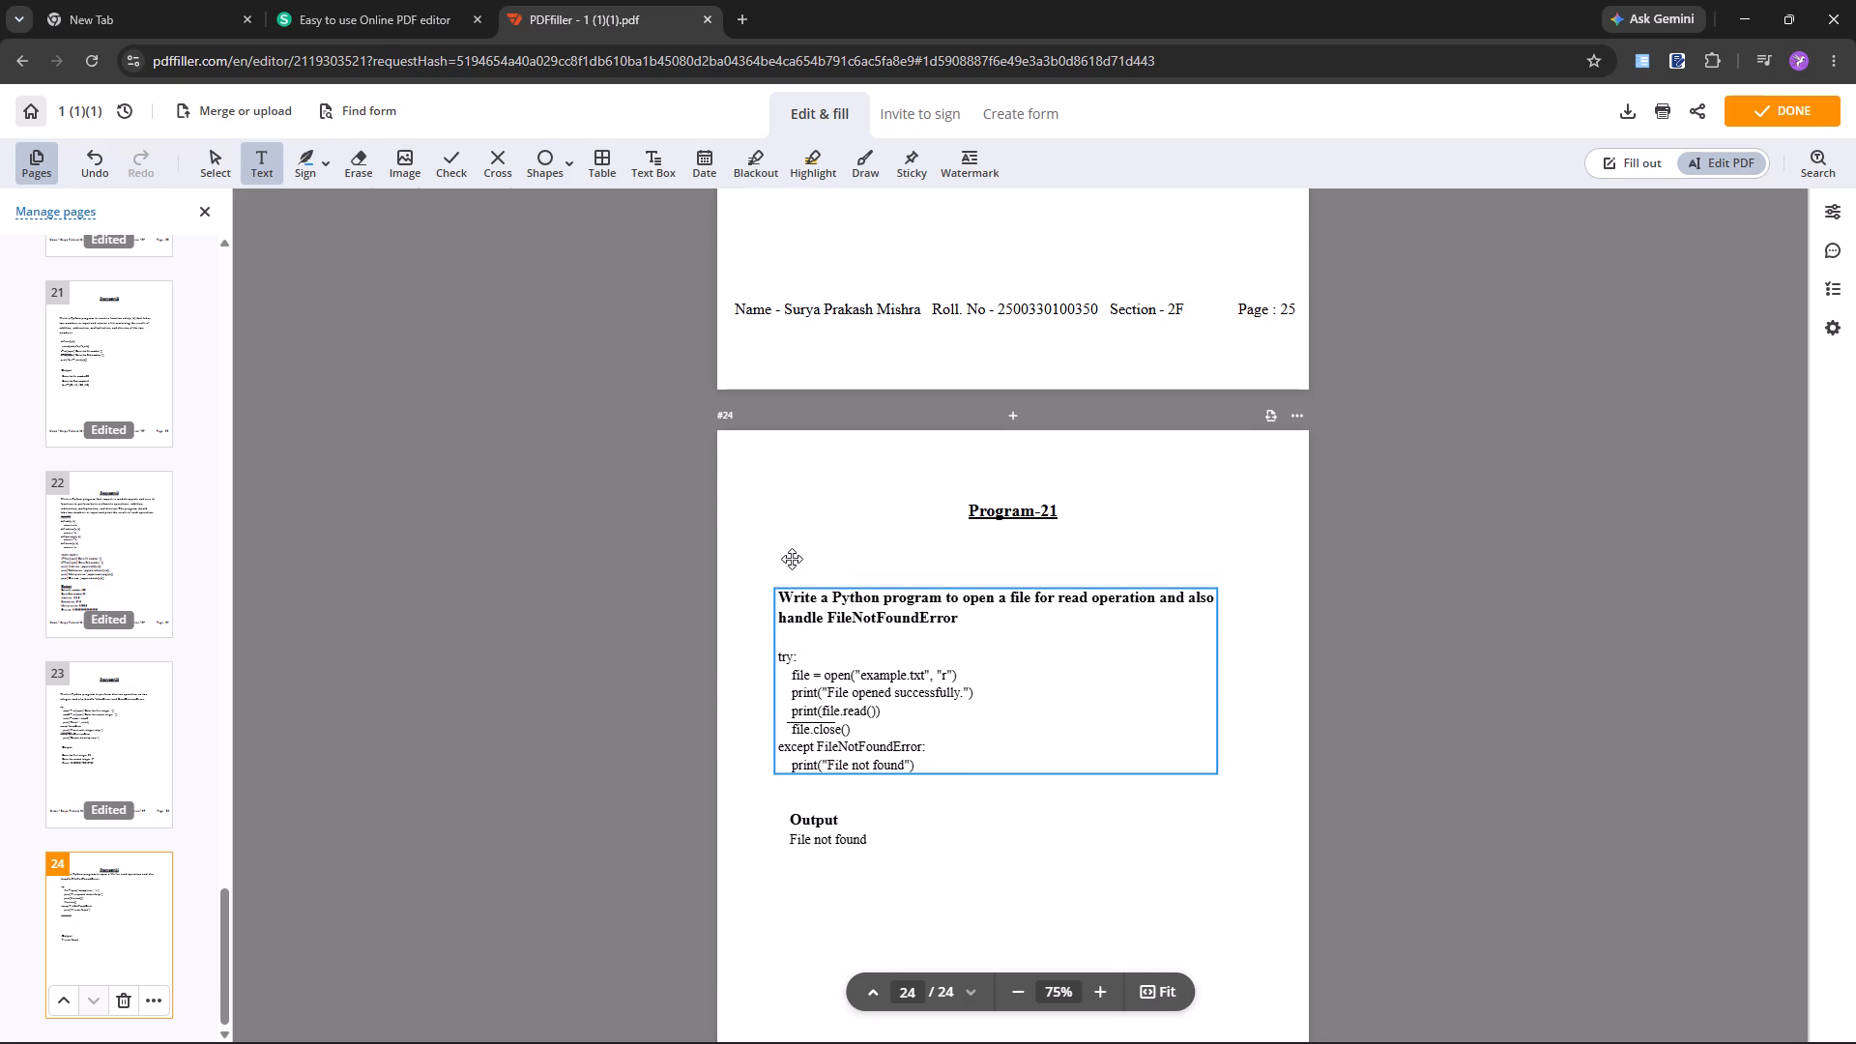
{"action": "left_click_drag", "start_coordinate": [792, 559], "coordinate": [794, 559]}
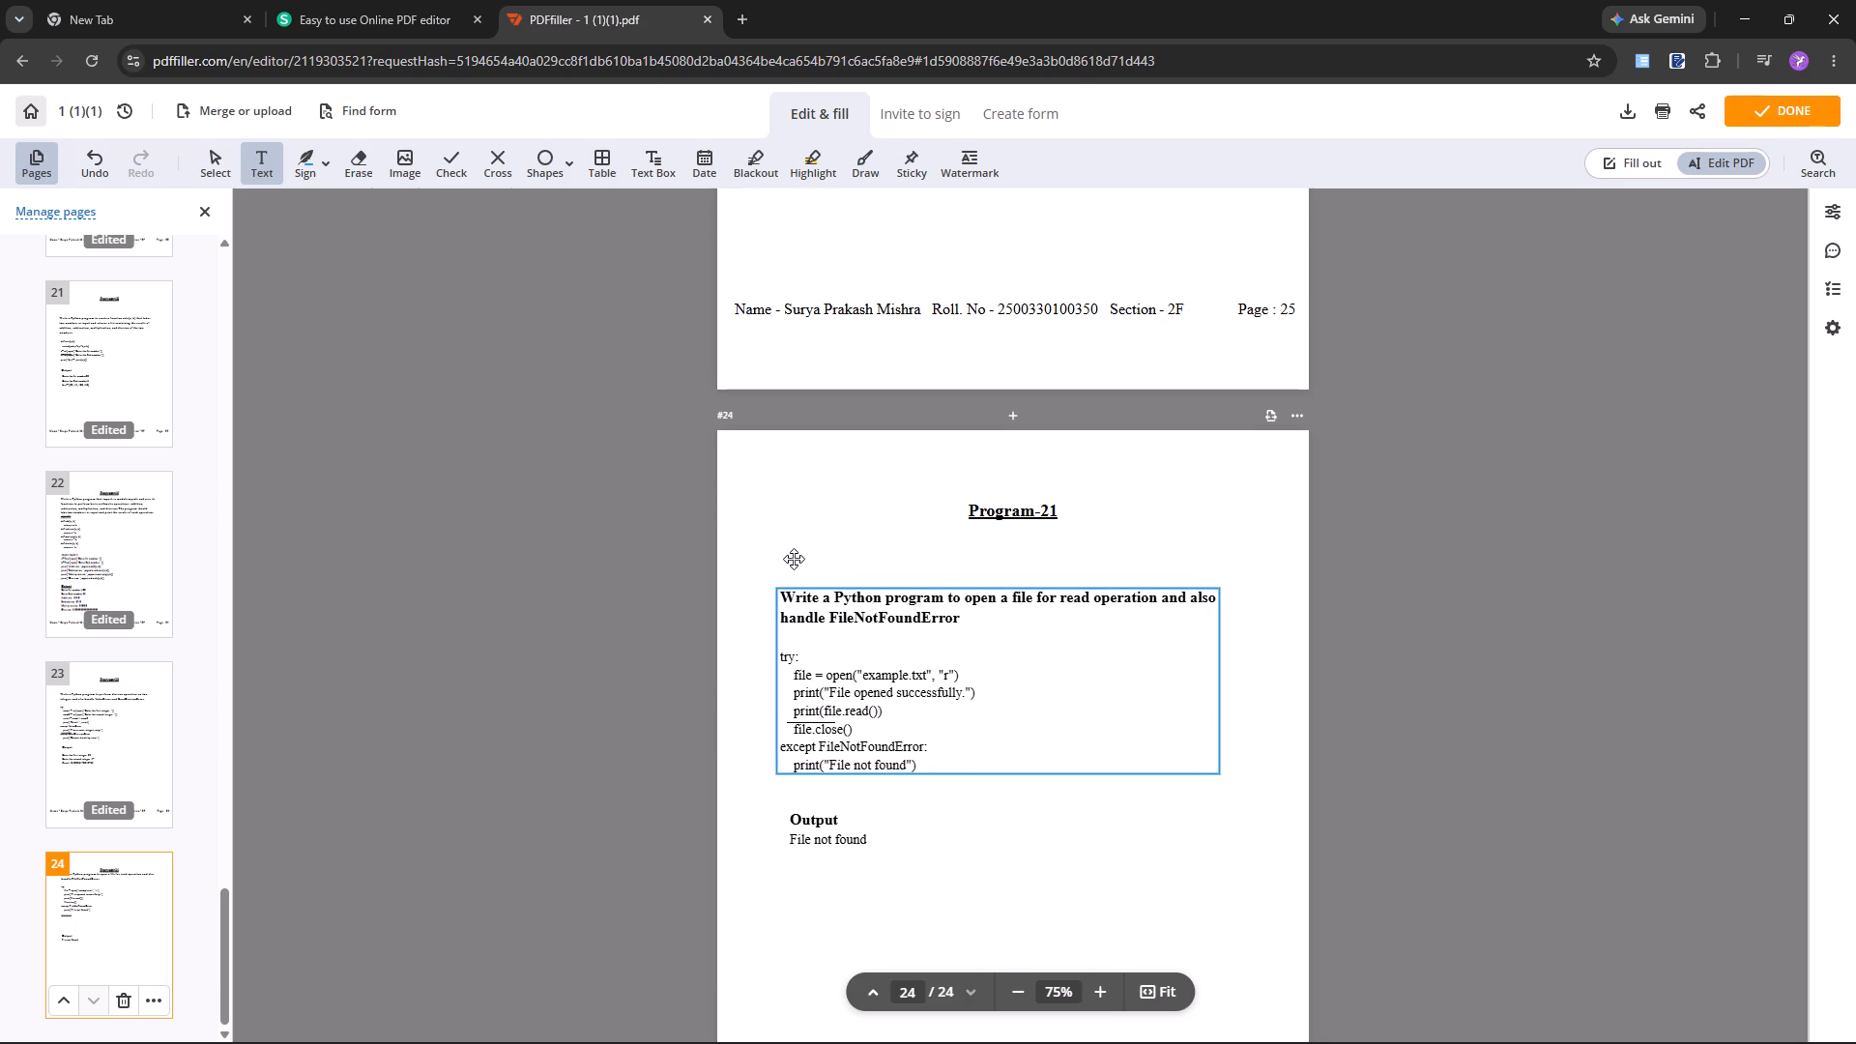
{"action": "left_click_drag", "start_coordinate": [794, 559], "coordinate": [796, 559]}
Erase the leftover underline between the print(file.read()) and file.close() lines in the Program-21 code at 125% zoom, without covering the code.
{"action": "scroll", "coordinate": [728, 394], "scroll_direction": "down", "scroll_amount": 2}
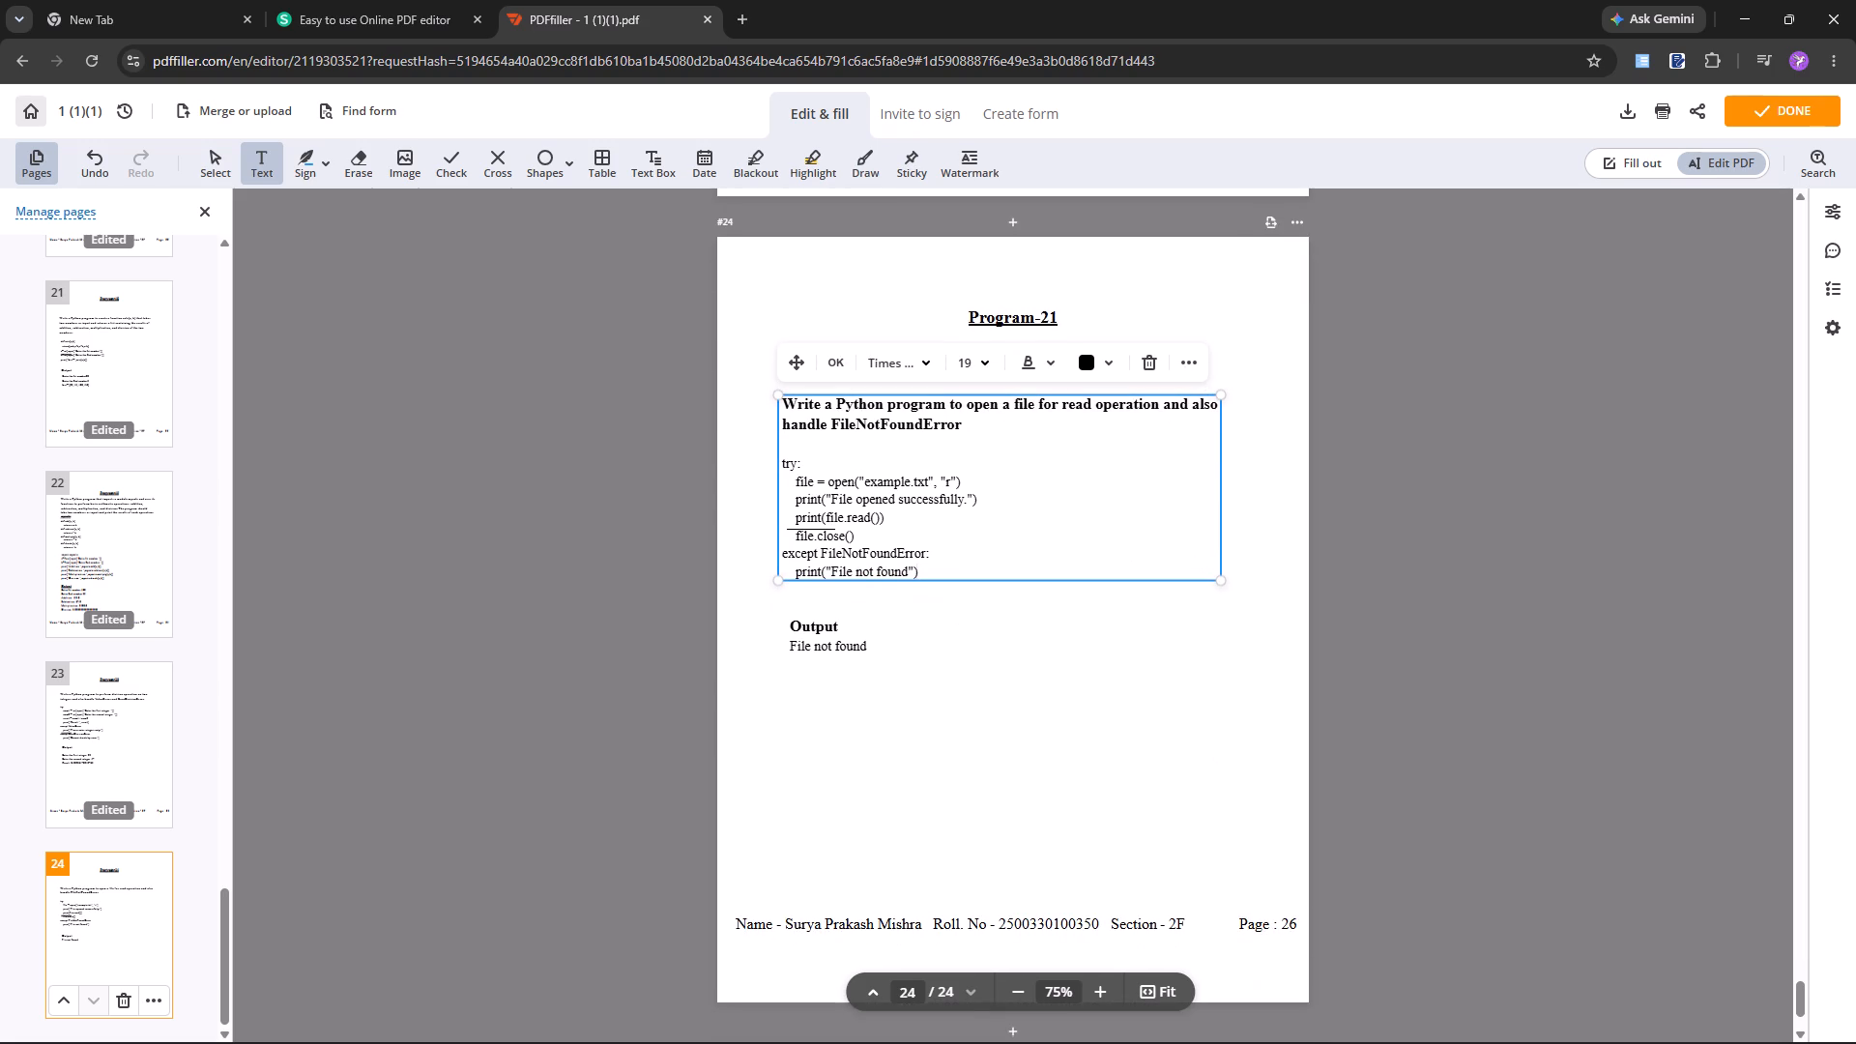
{"action": "left_click", "coordinate": [1090, 991]}
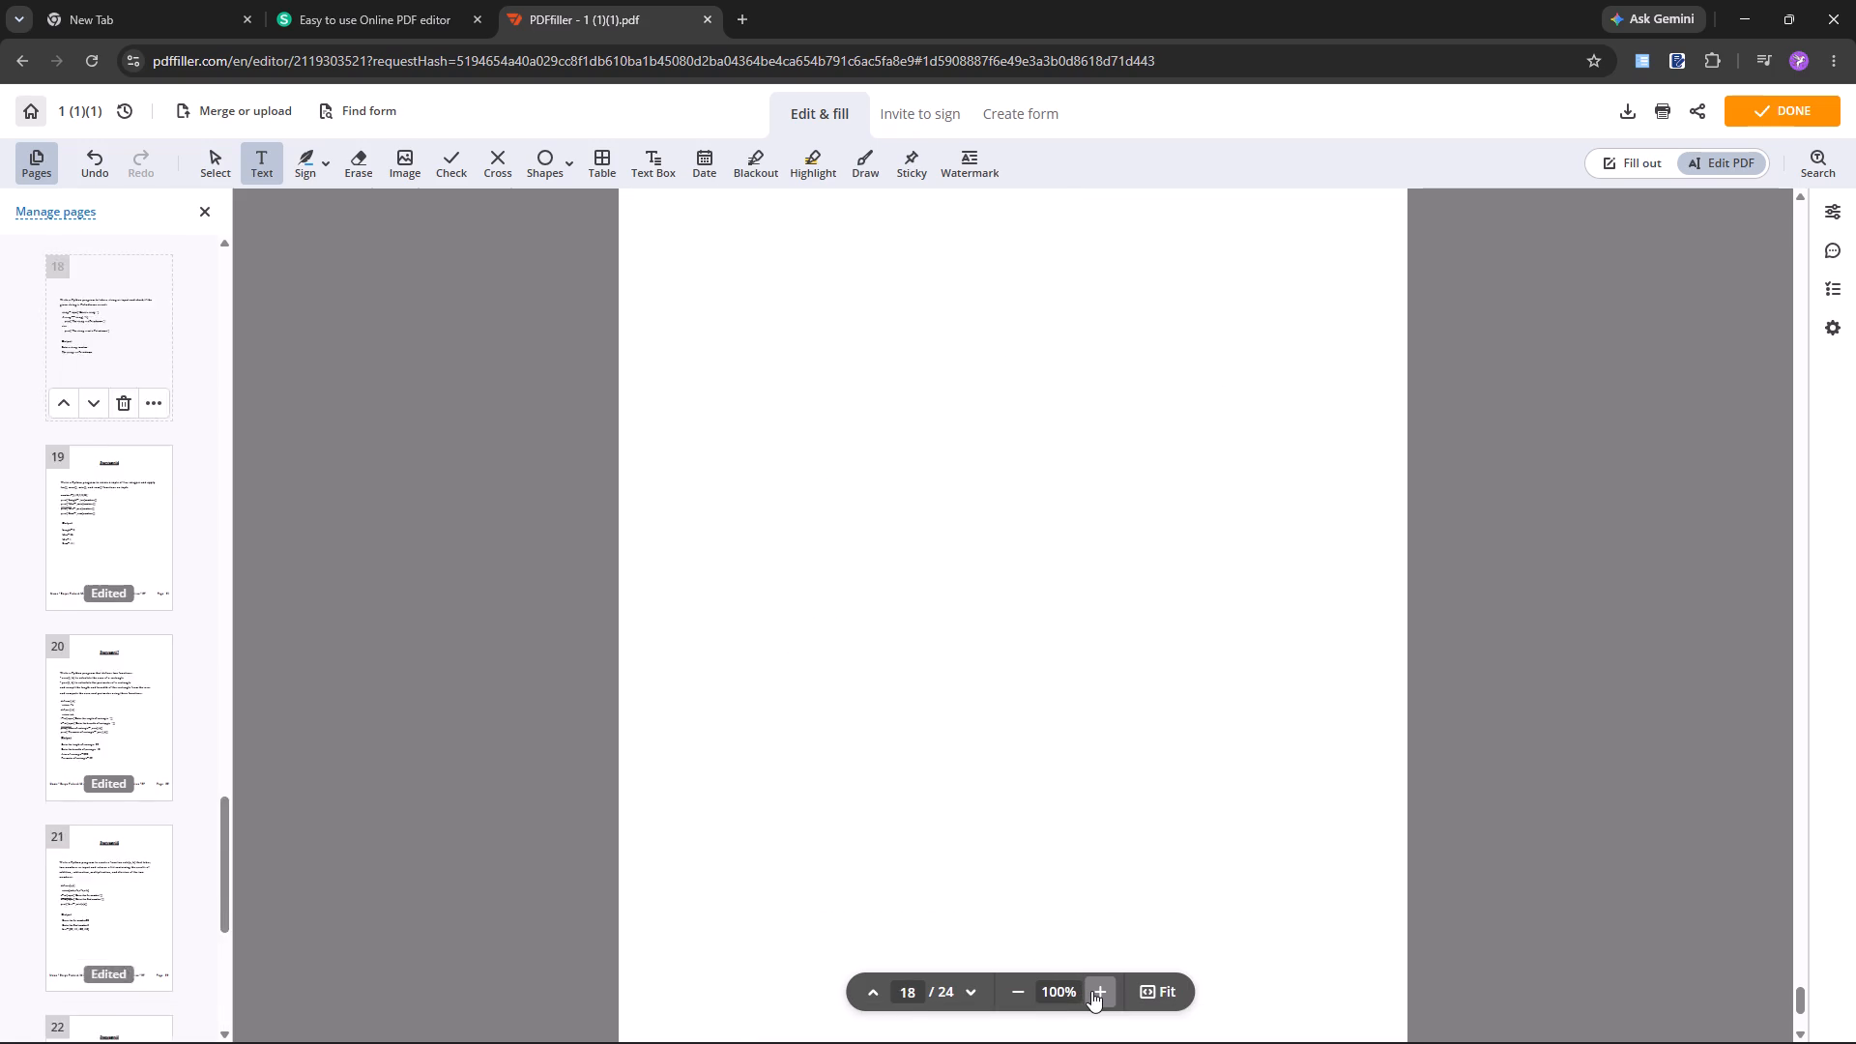
{"action": "left_click", "coordinate": [1091, 991]}
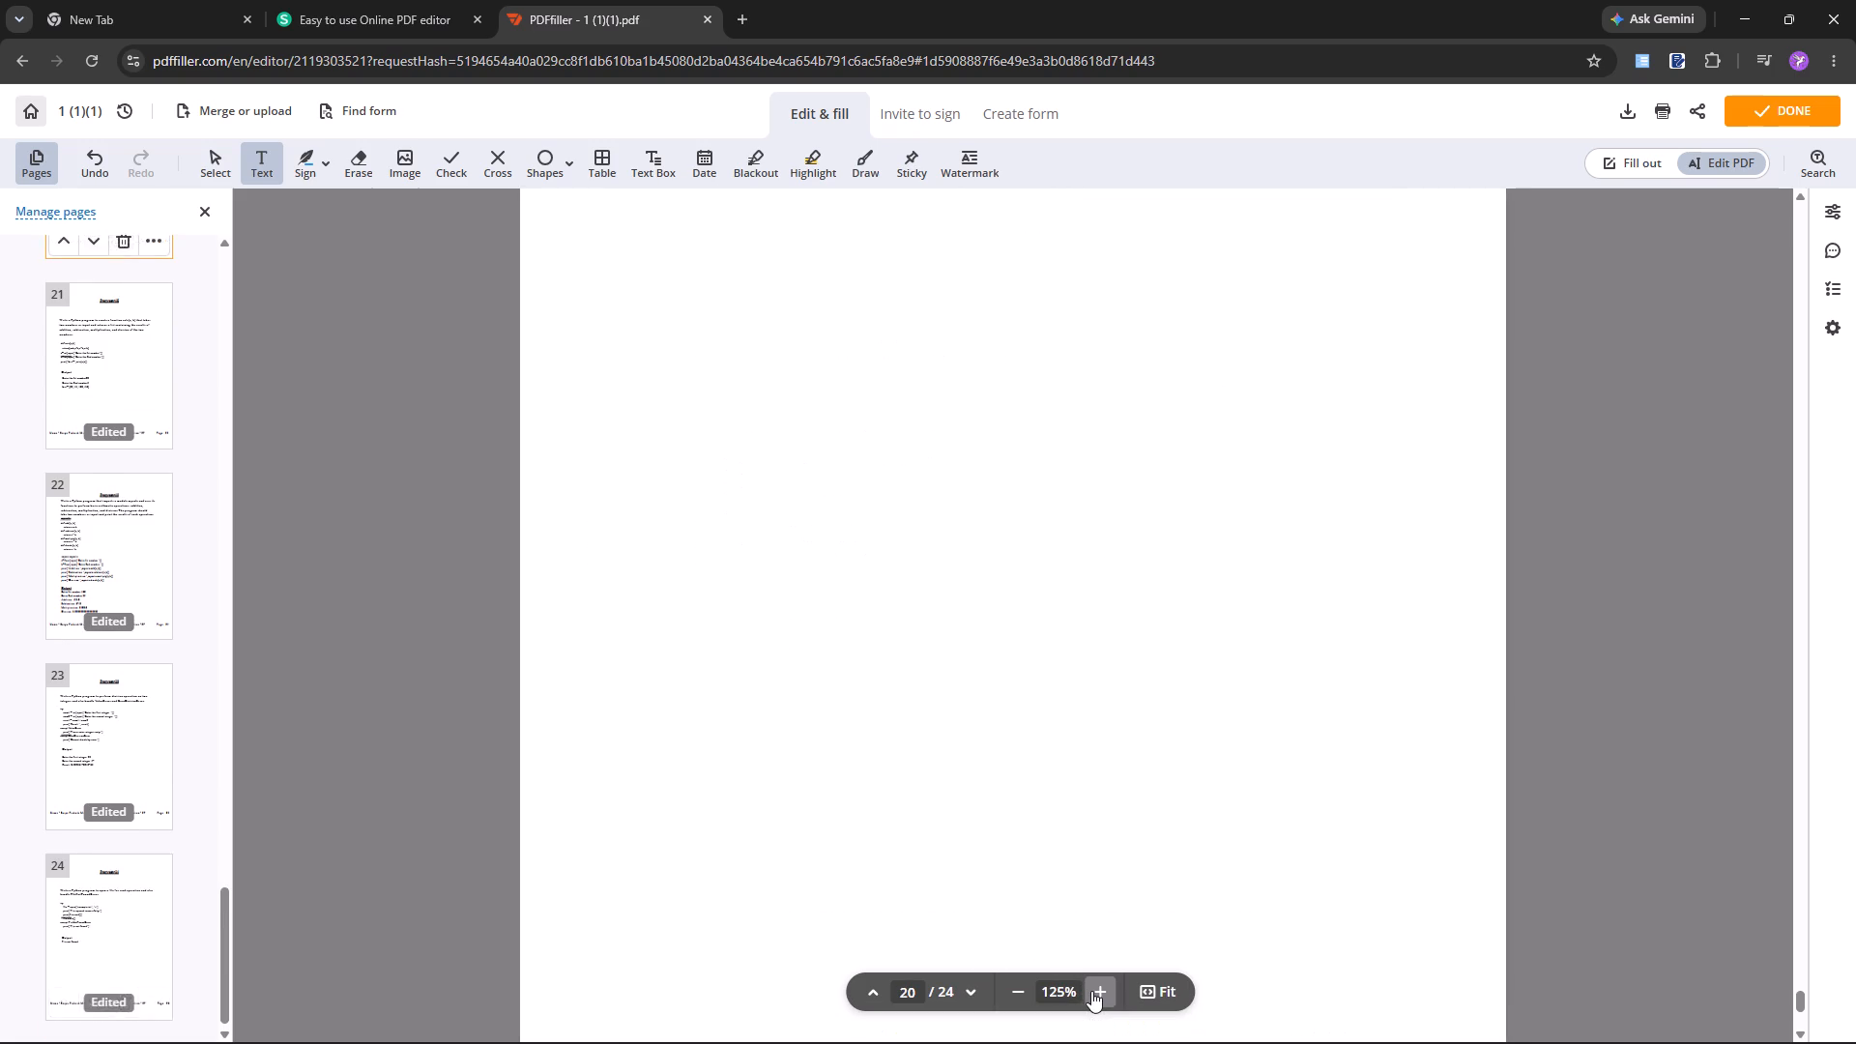
{"action": "left_click", "coordinate": [362, 168]}
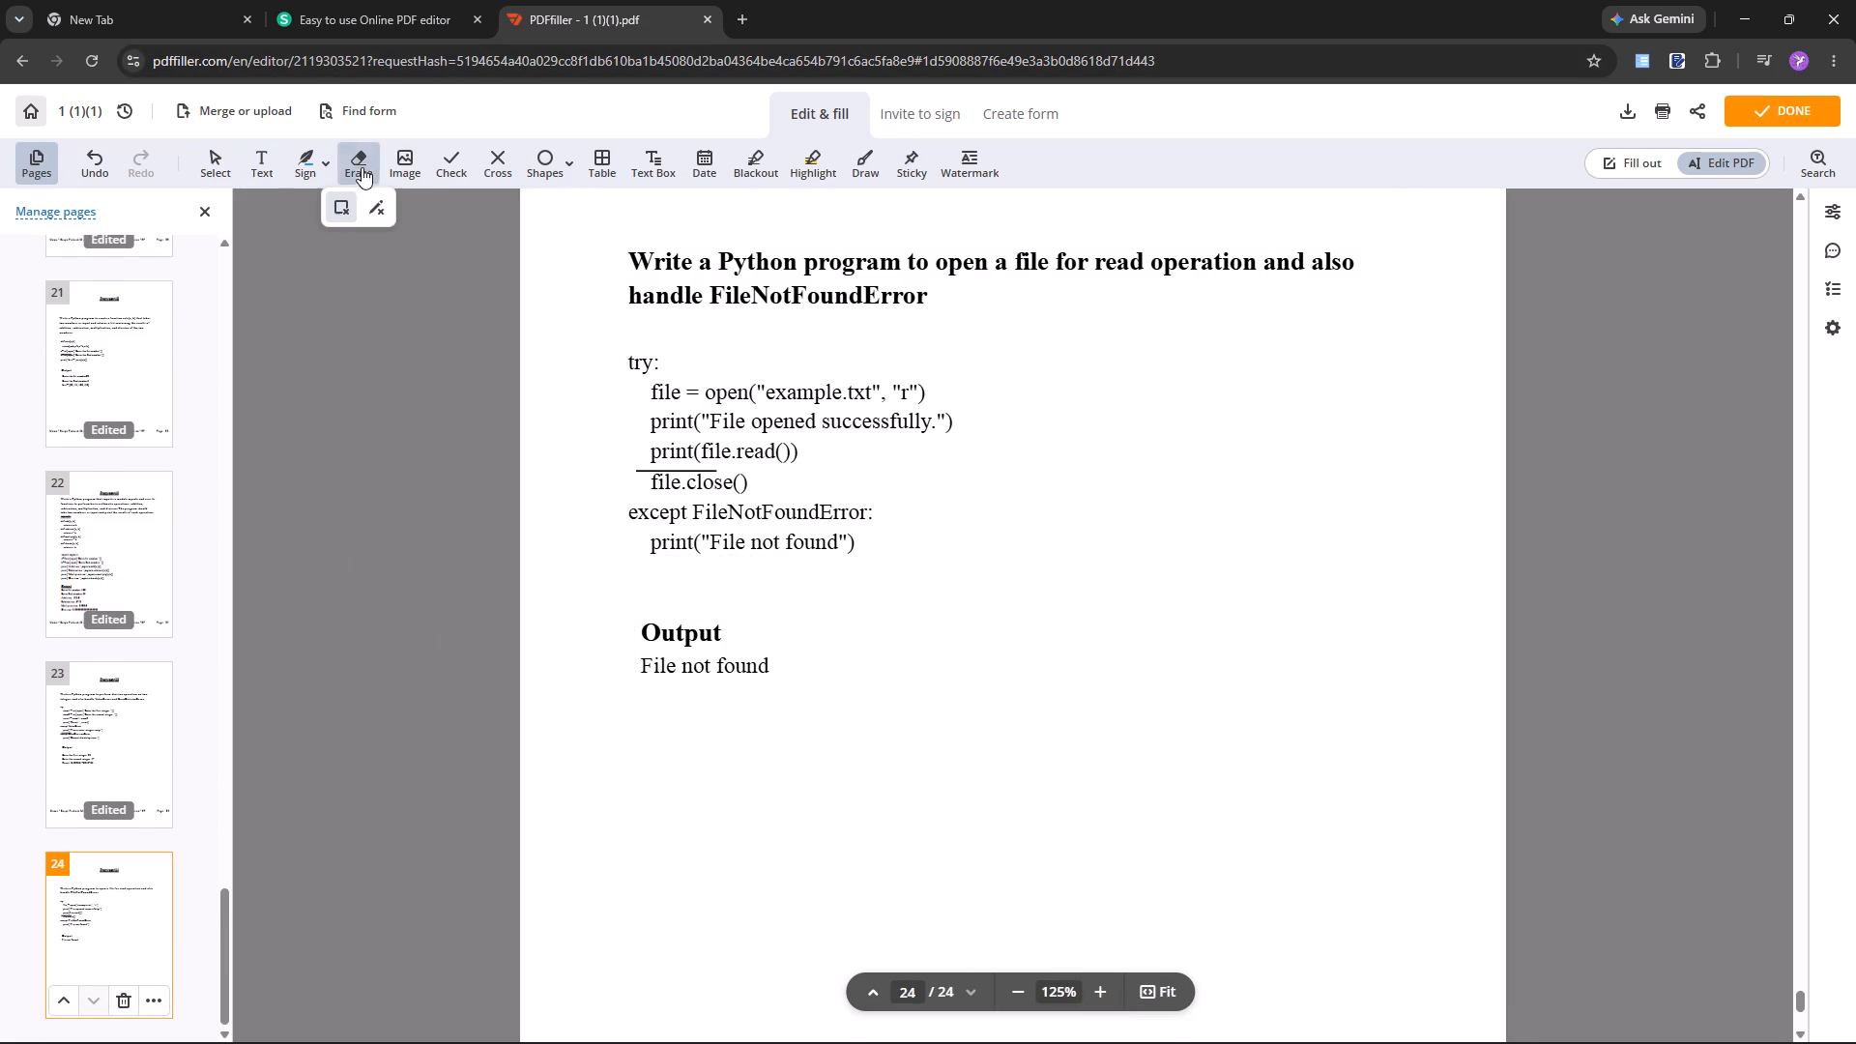
{"action": "left_click", "coordinate": [379, 209]}
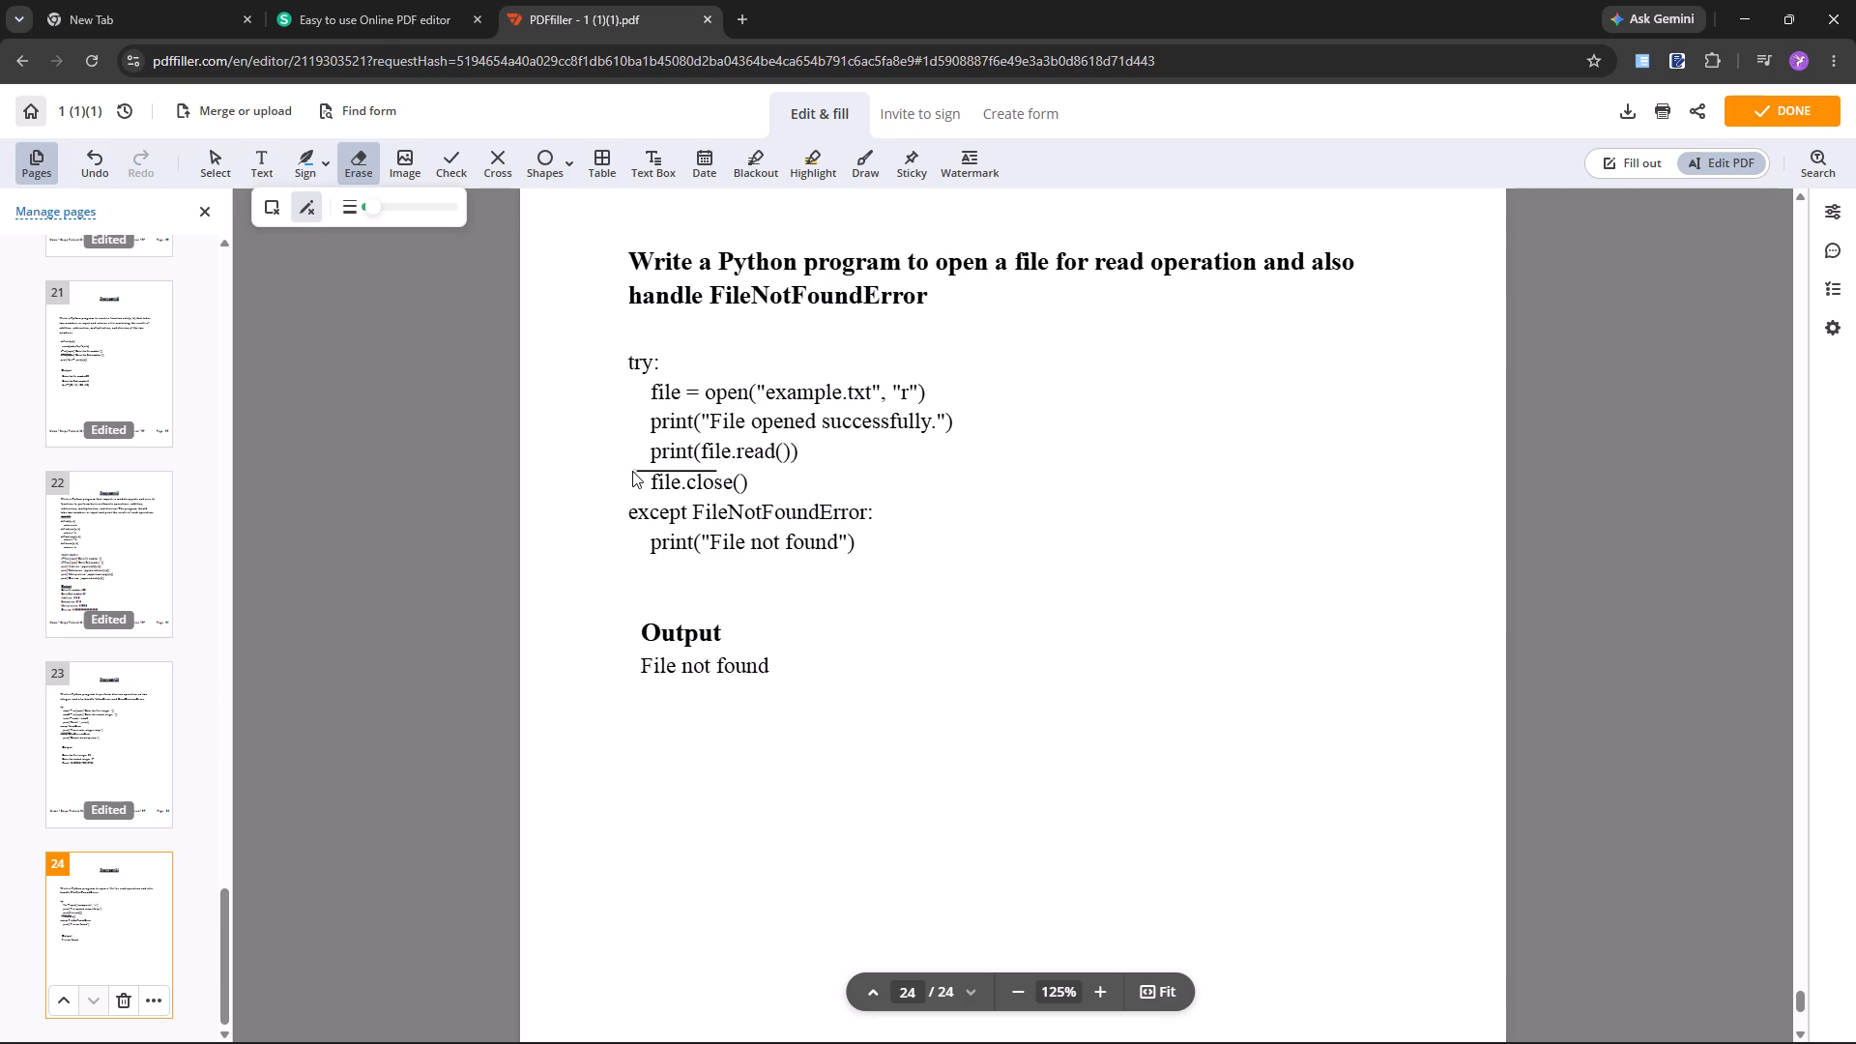
{"action": "left_click_drag", "start_coordinate": [632, 471], "coordinate": [745, 474]}
{"action": "left_click", "coordinate": [451, 500]}
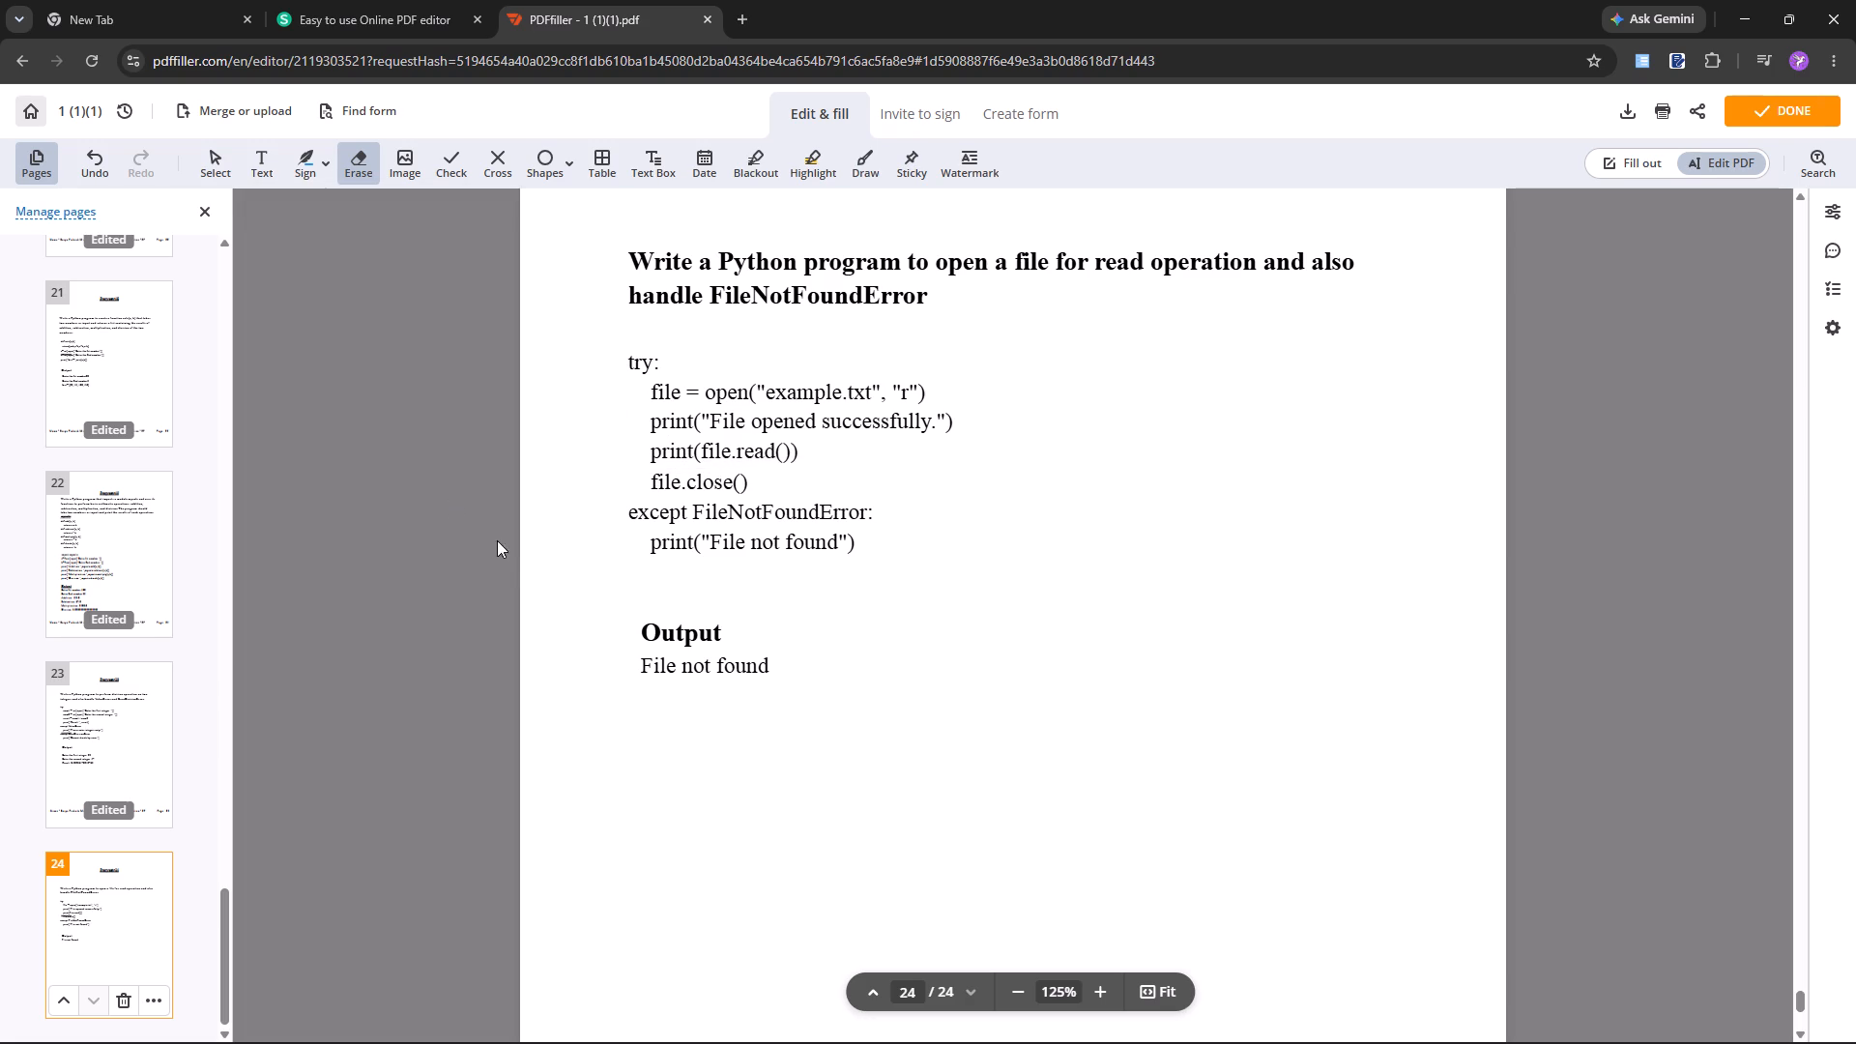
Review the layout of the Program-21 and Program-20 pages at 75% zoom, going back up to the Program-19 page.
{"action": "left_click", "coordinate": [1005, 998]}
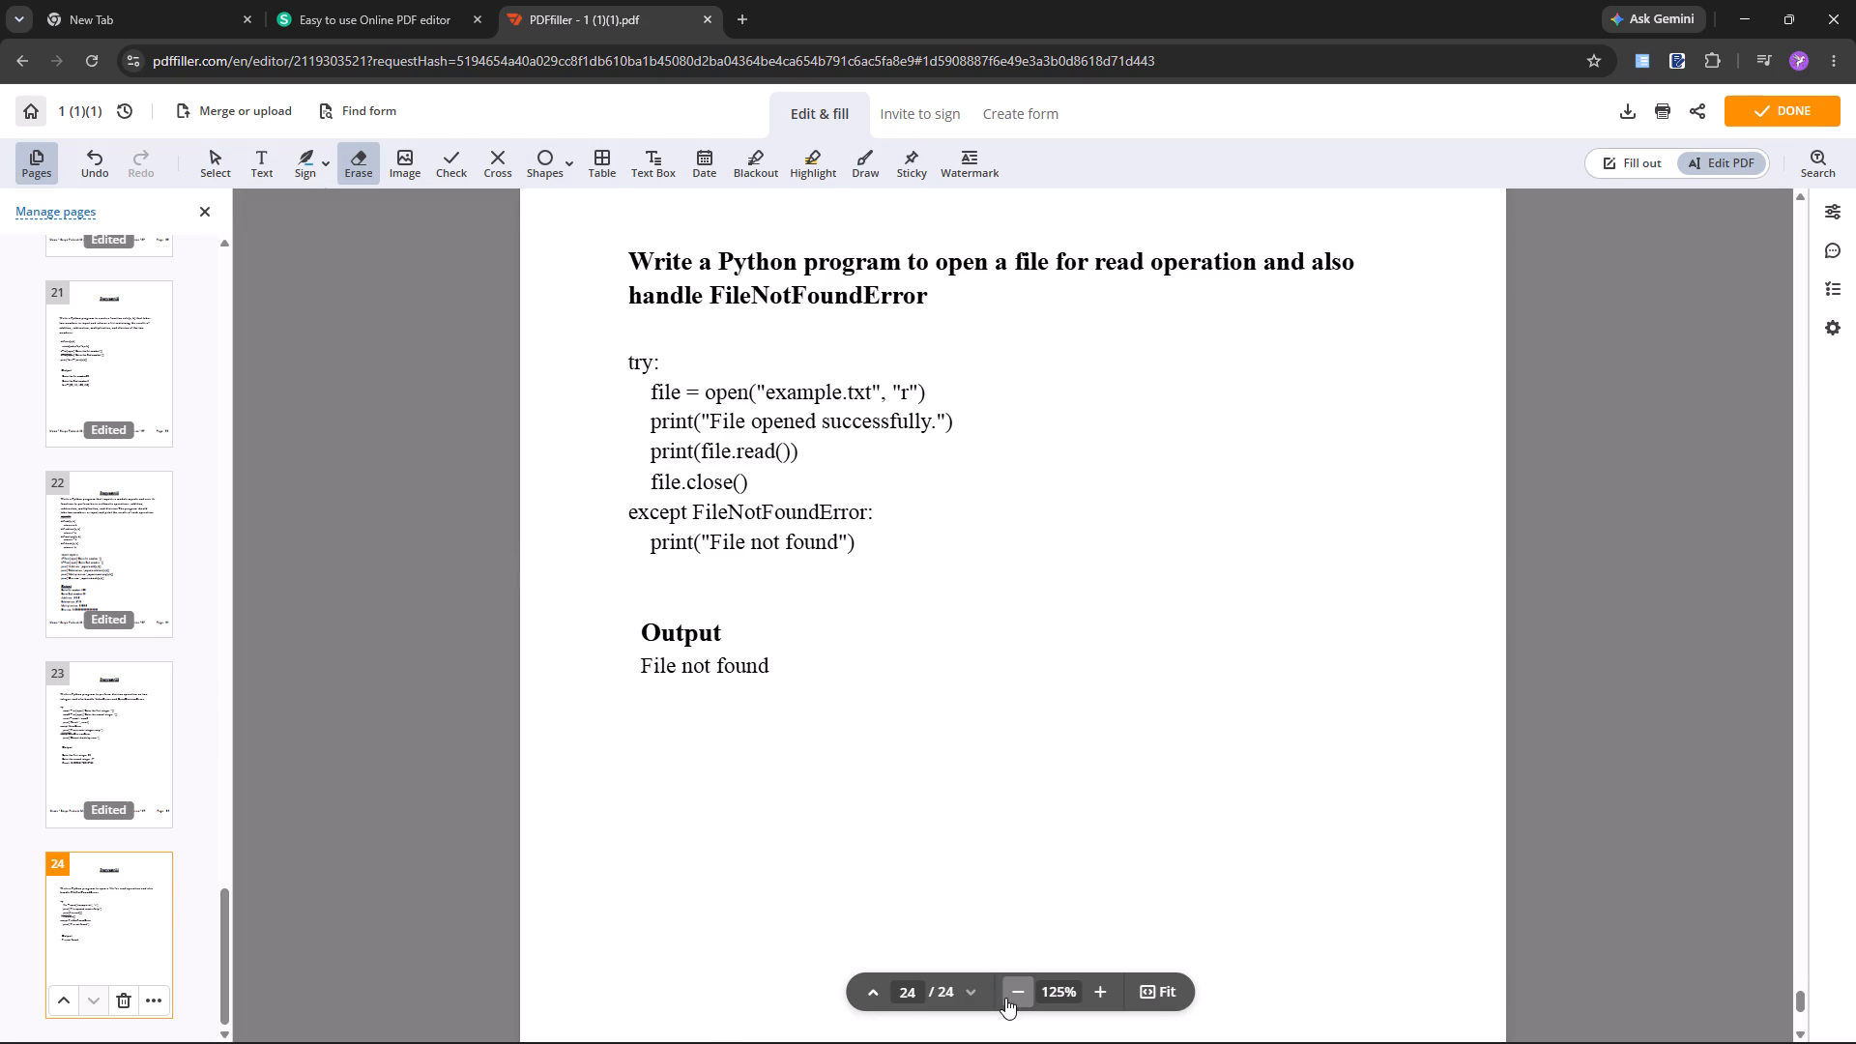
{"action": "left_click", "coordinate": [1004, 980]}
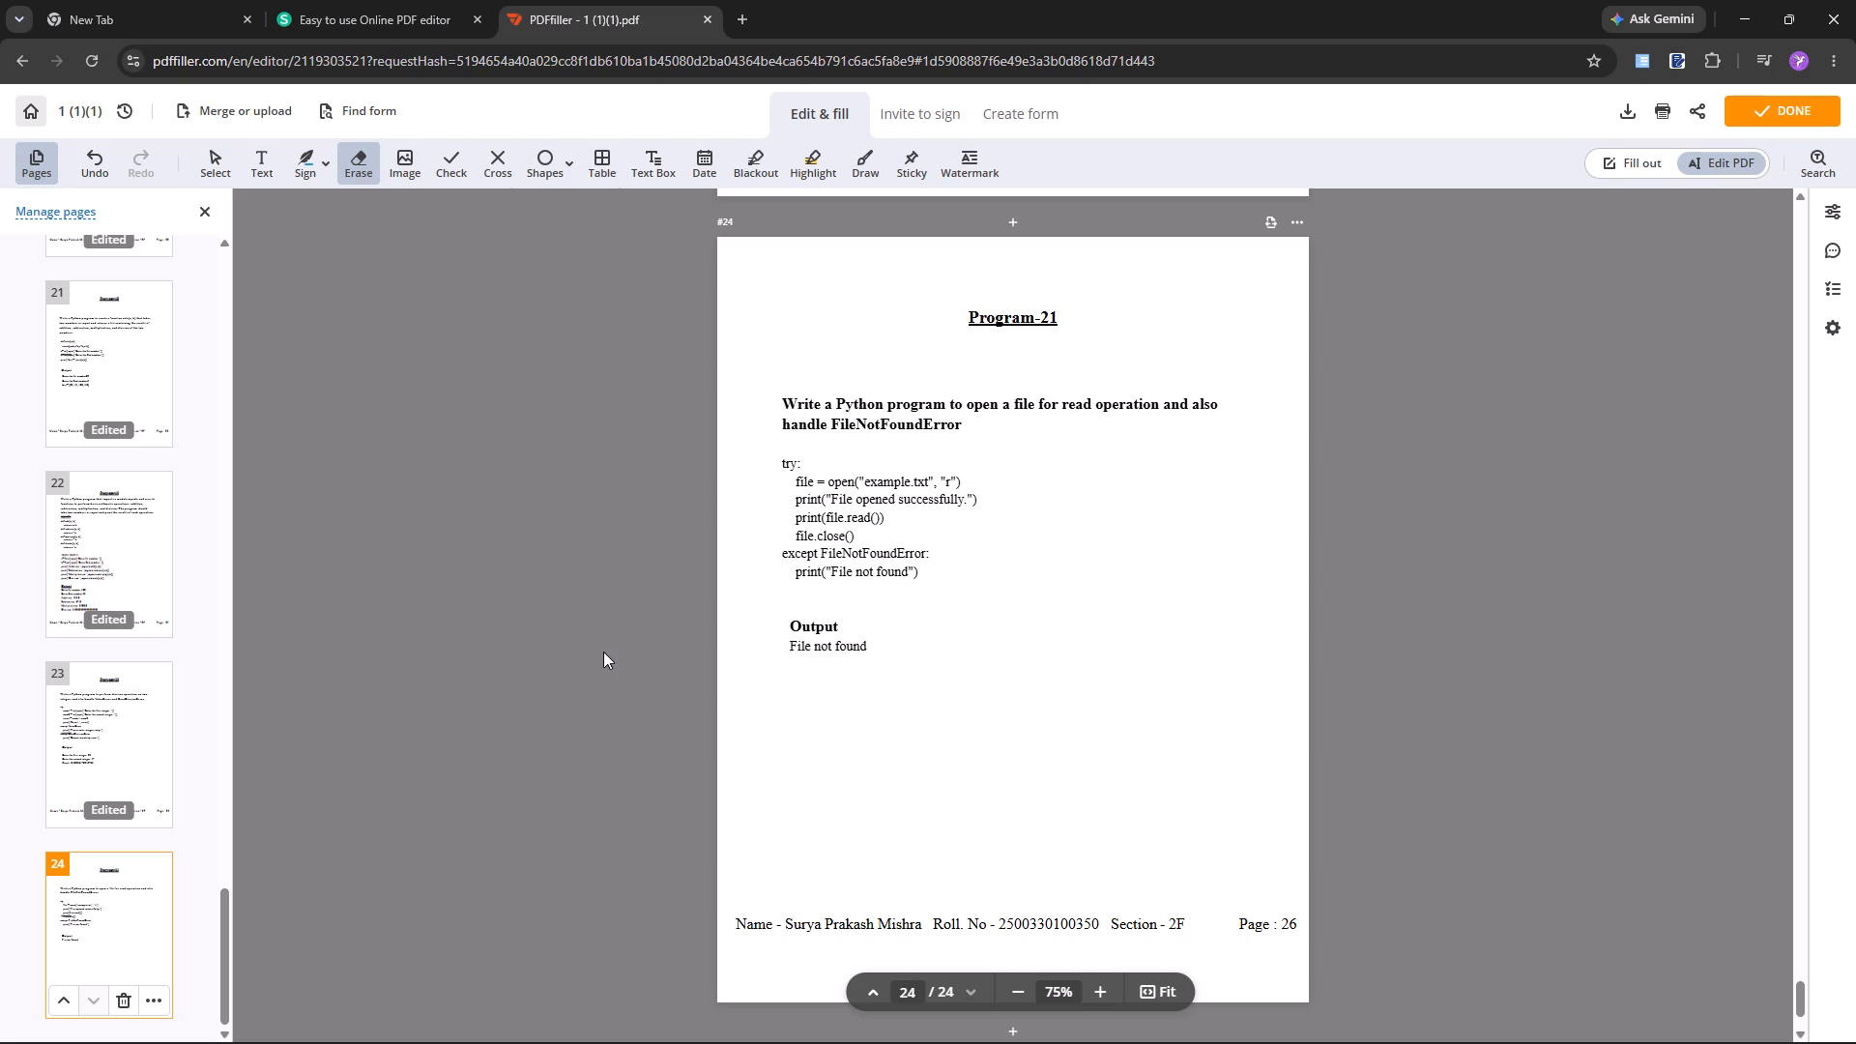
{"action": "scroll", "coordinate": [603, 652], "scroll_direction": "down", "scroll_amount": 5}
{"action": "scroll", "coordinate": [609, 626], "scroll_direction": "up", "scroll_amount": 4}
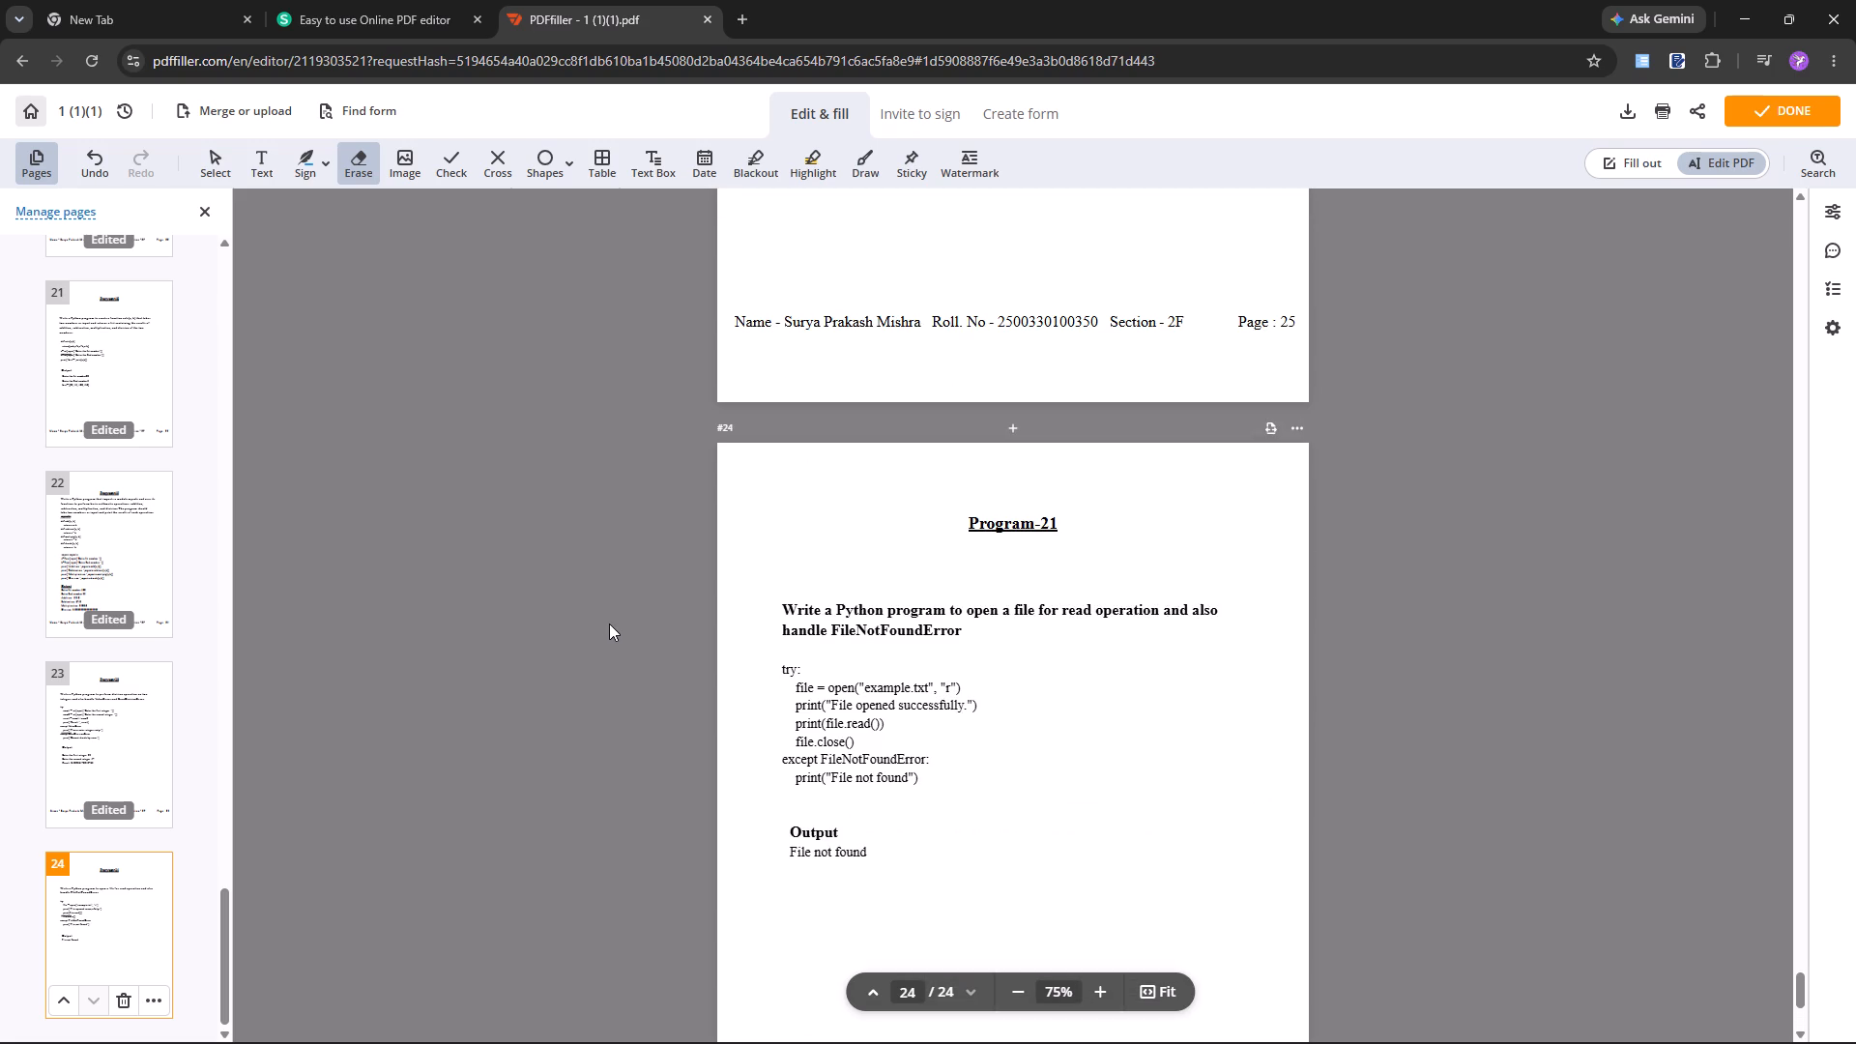
{"action": "scroll", "coordinate": [282, 275], "scroll_direction": "up", "scroll_amount": 1}
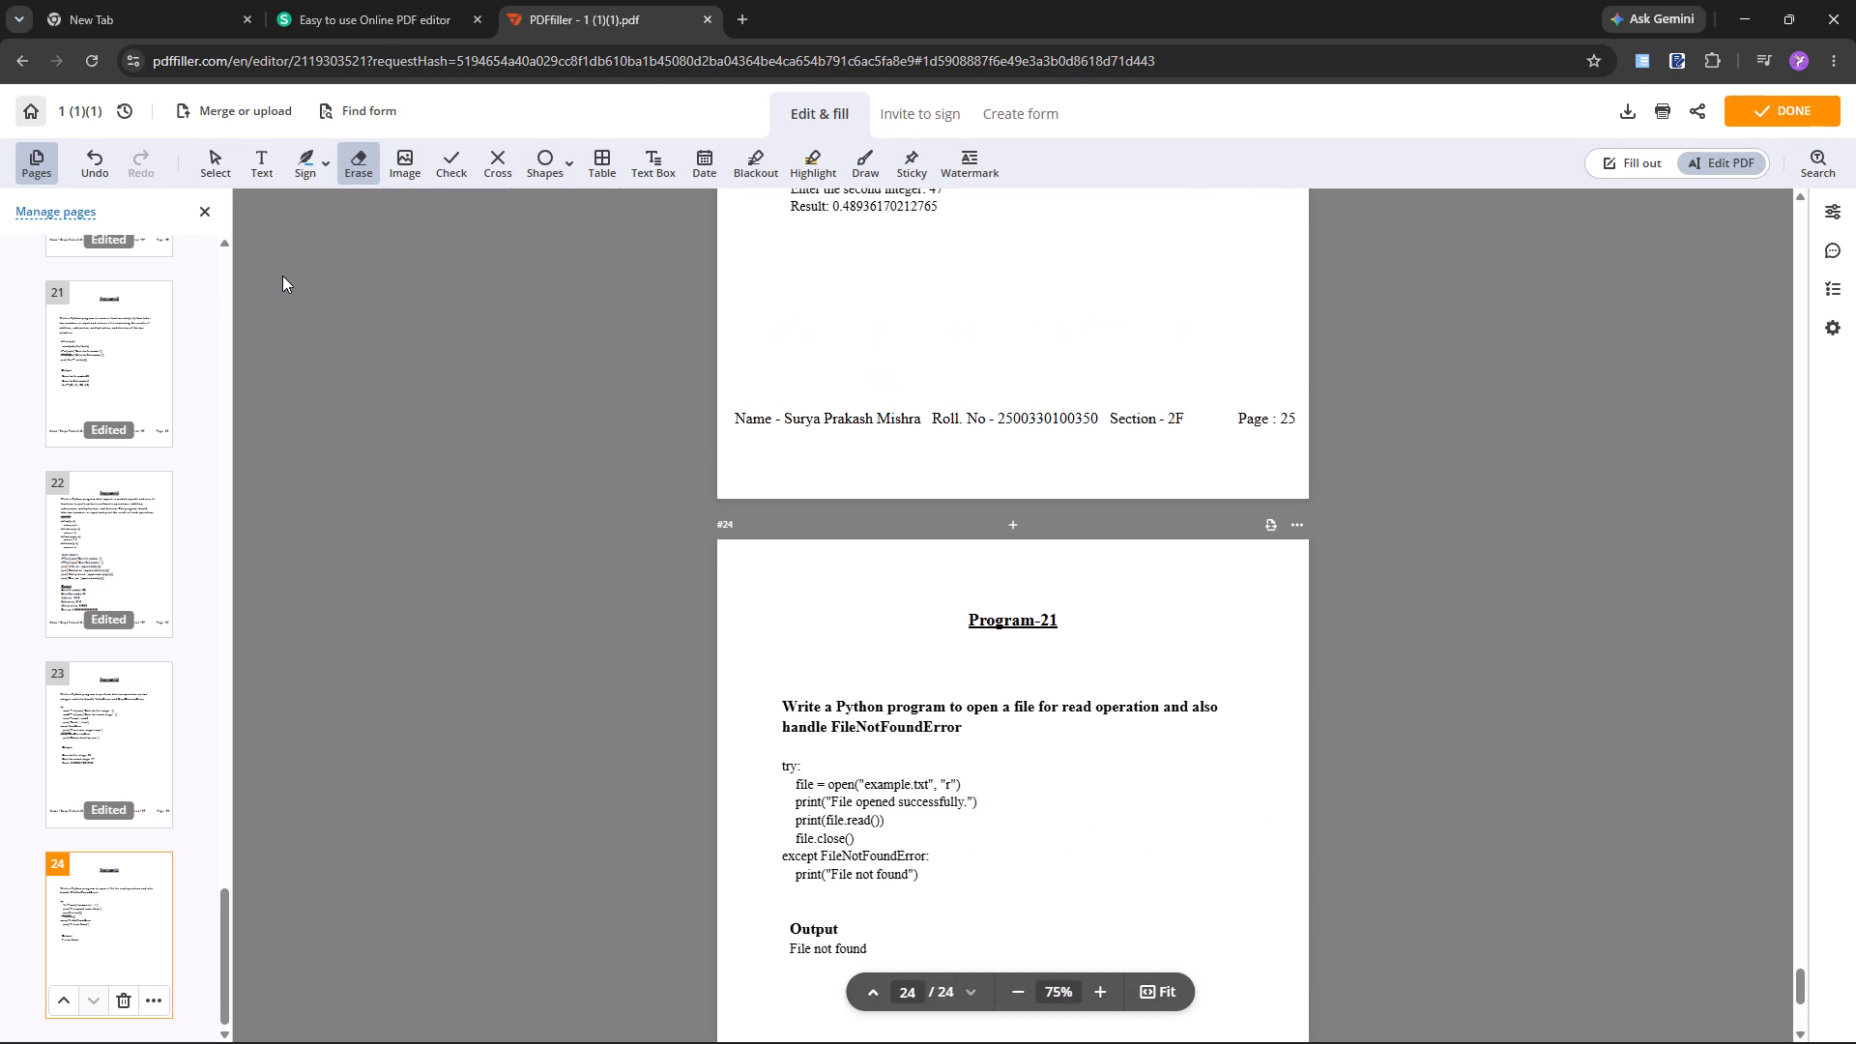
{"action": "scroll", "coordinate": [282, 275], "scroll_direction": "down", "scroll_amount": 4}
{"action": "scroll", "coordinate": [305, 277], "scroll_direction": "up", "scroll_amount": 5}
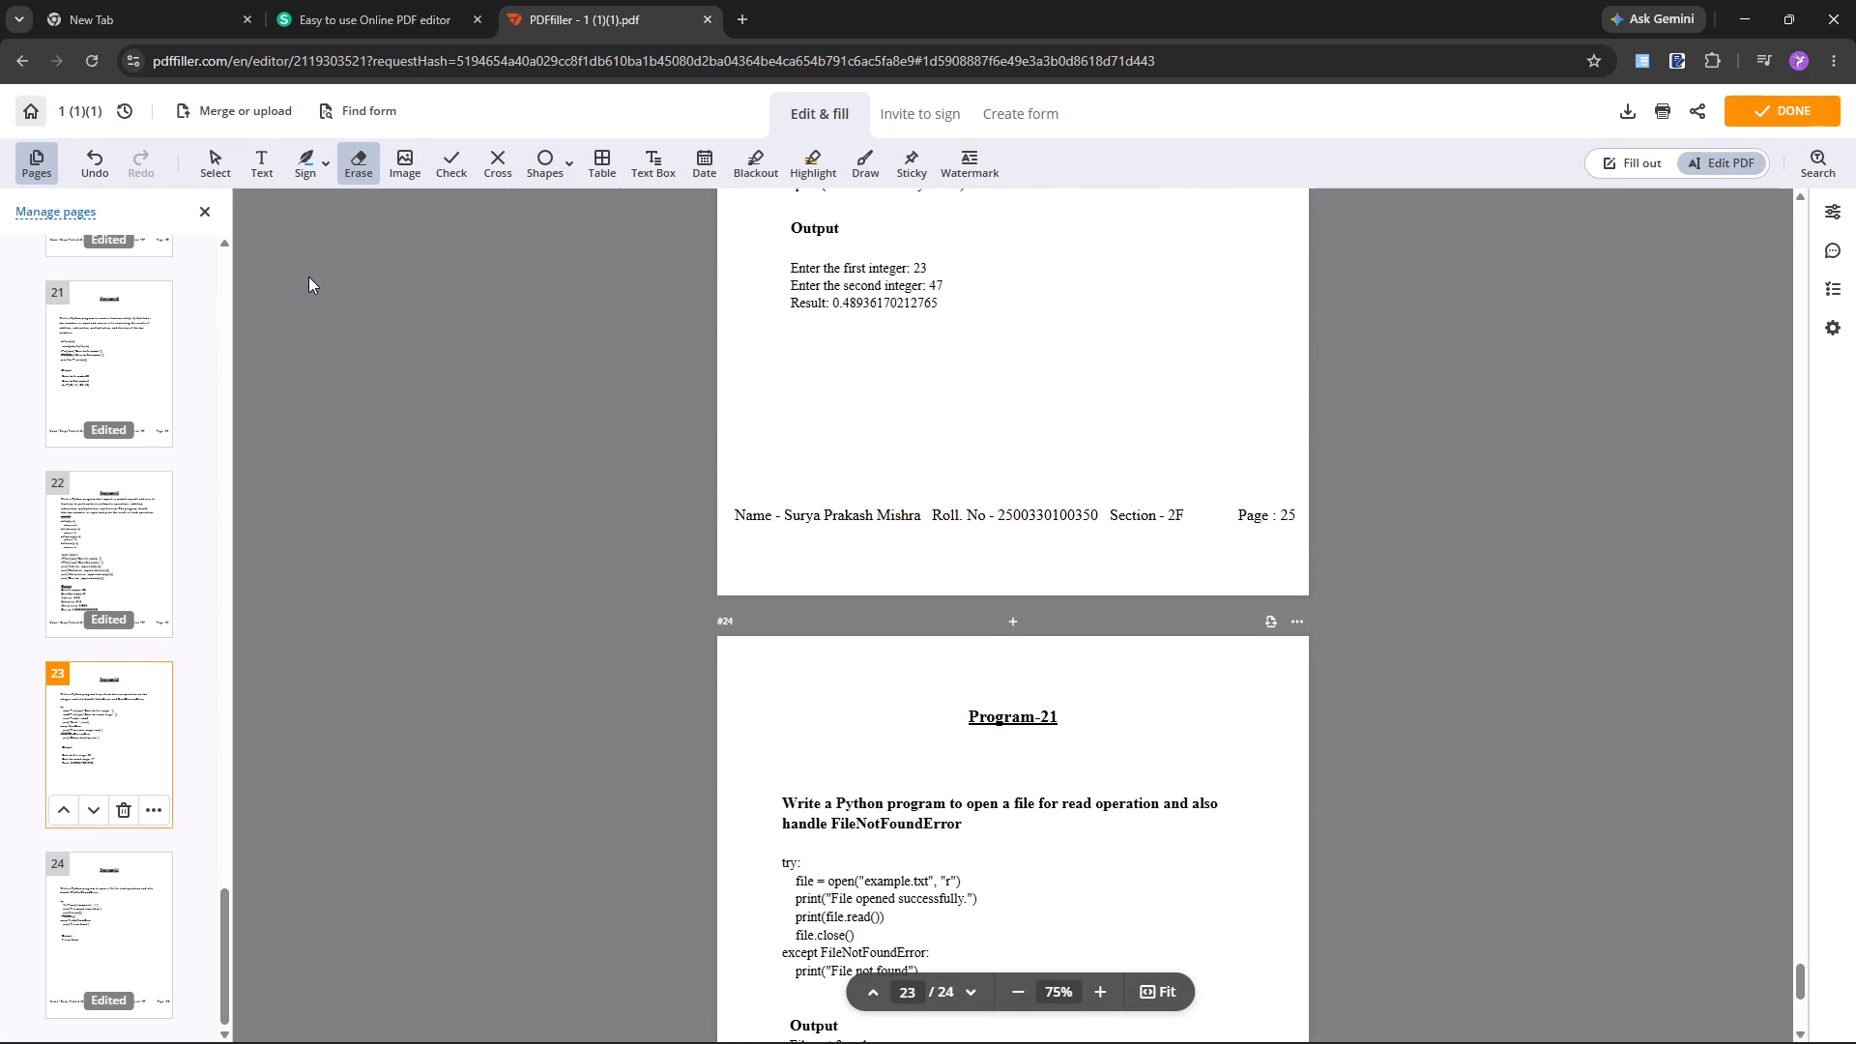
{"action": "scroll", "coordinate": [308, 276], "scroll_direction": "up", "scroll_amount": 4}
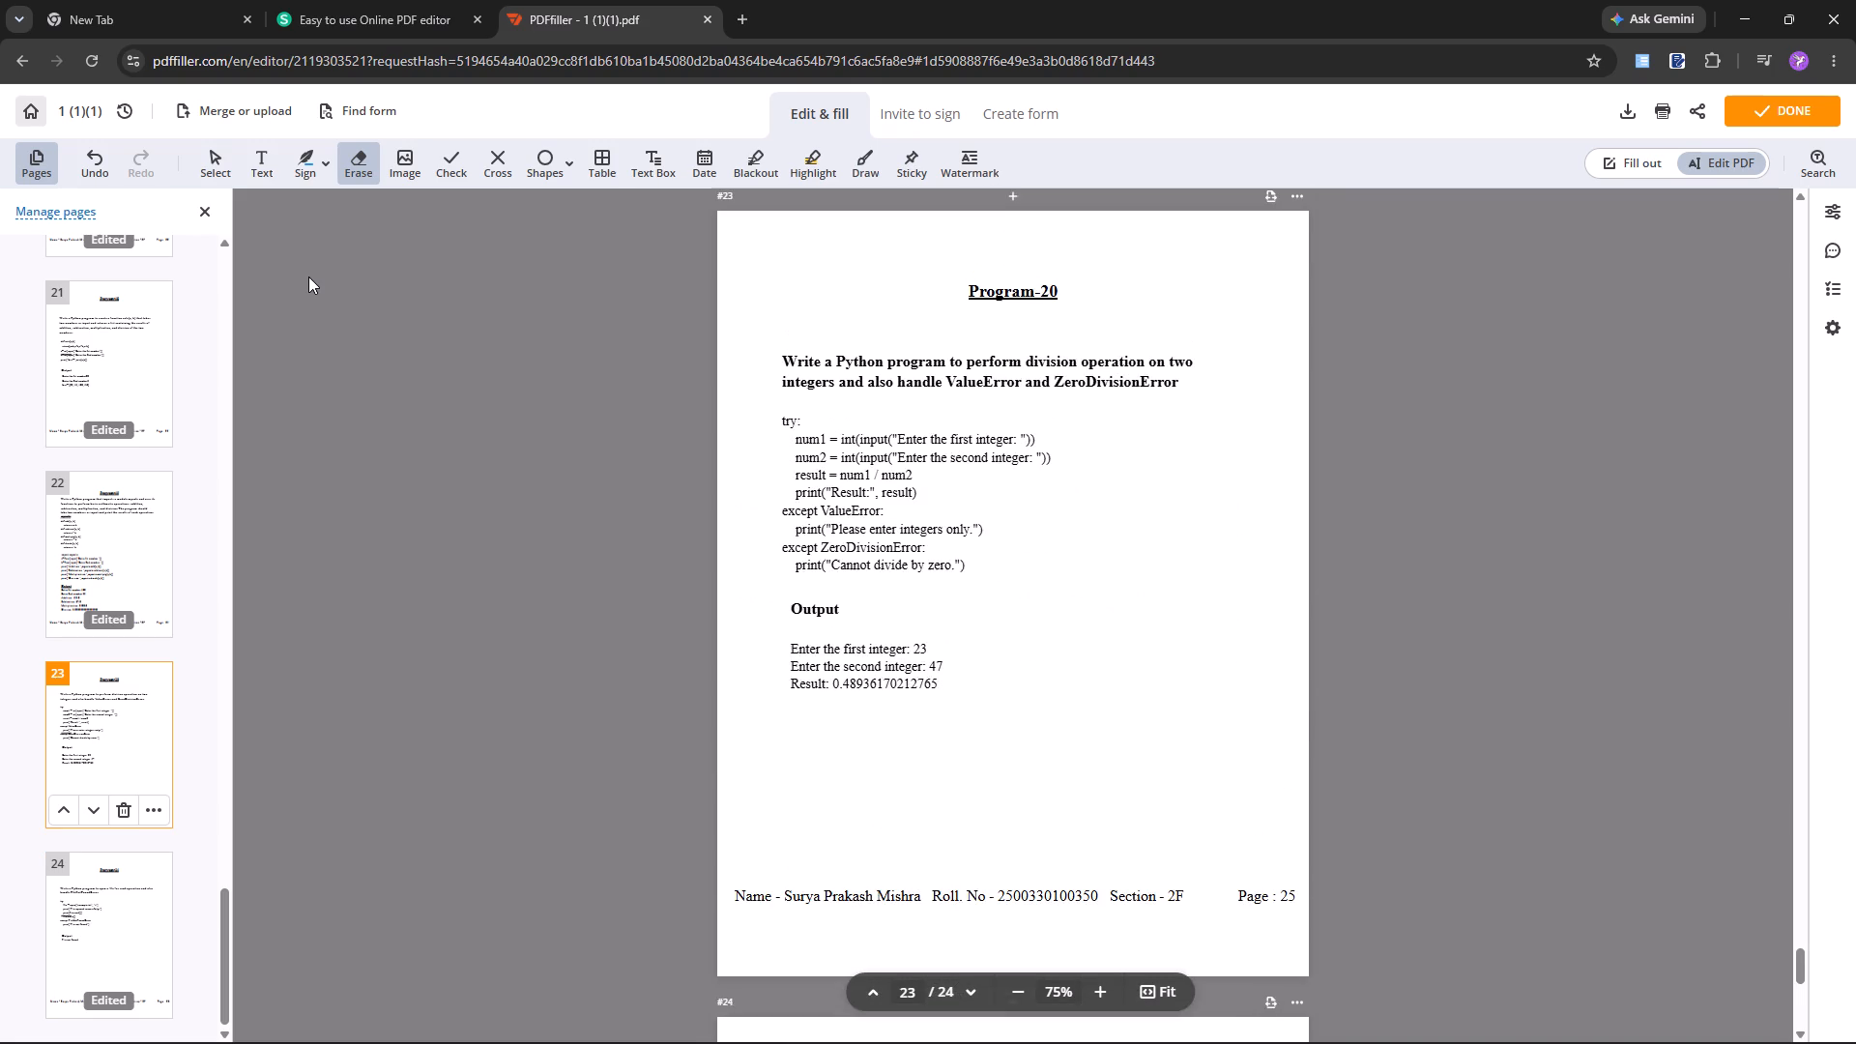
{"action": "scroll", "coordinate": [308, 276], "scroll_direction": "up", "scroll_amount": 7}
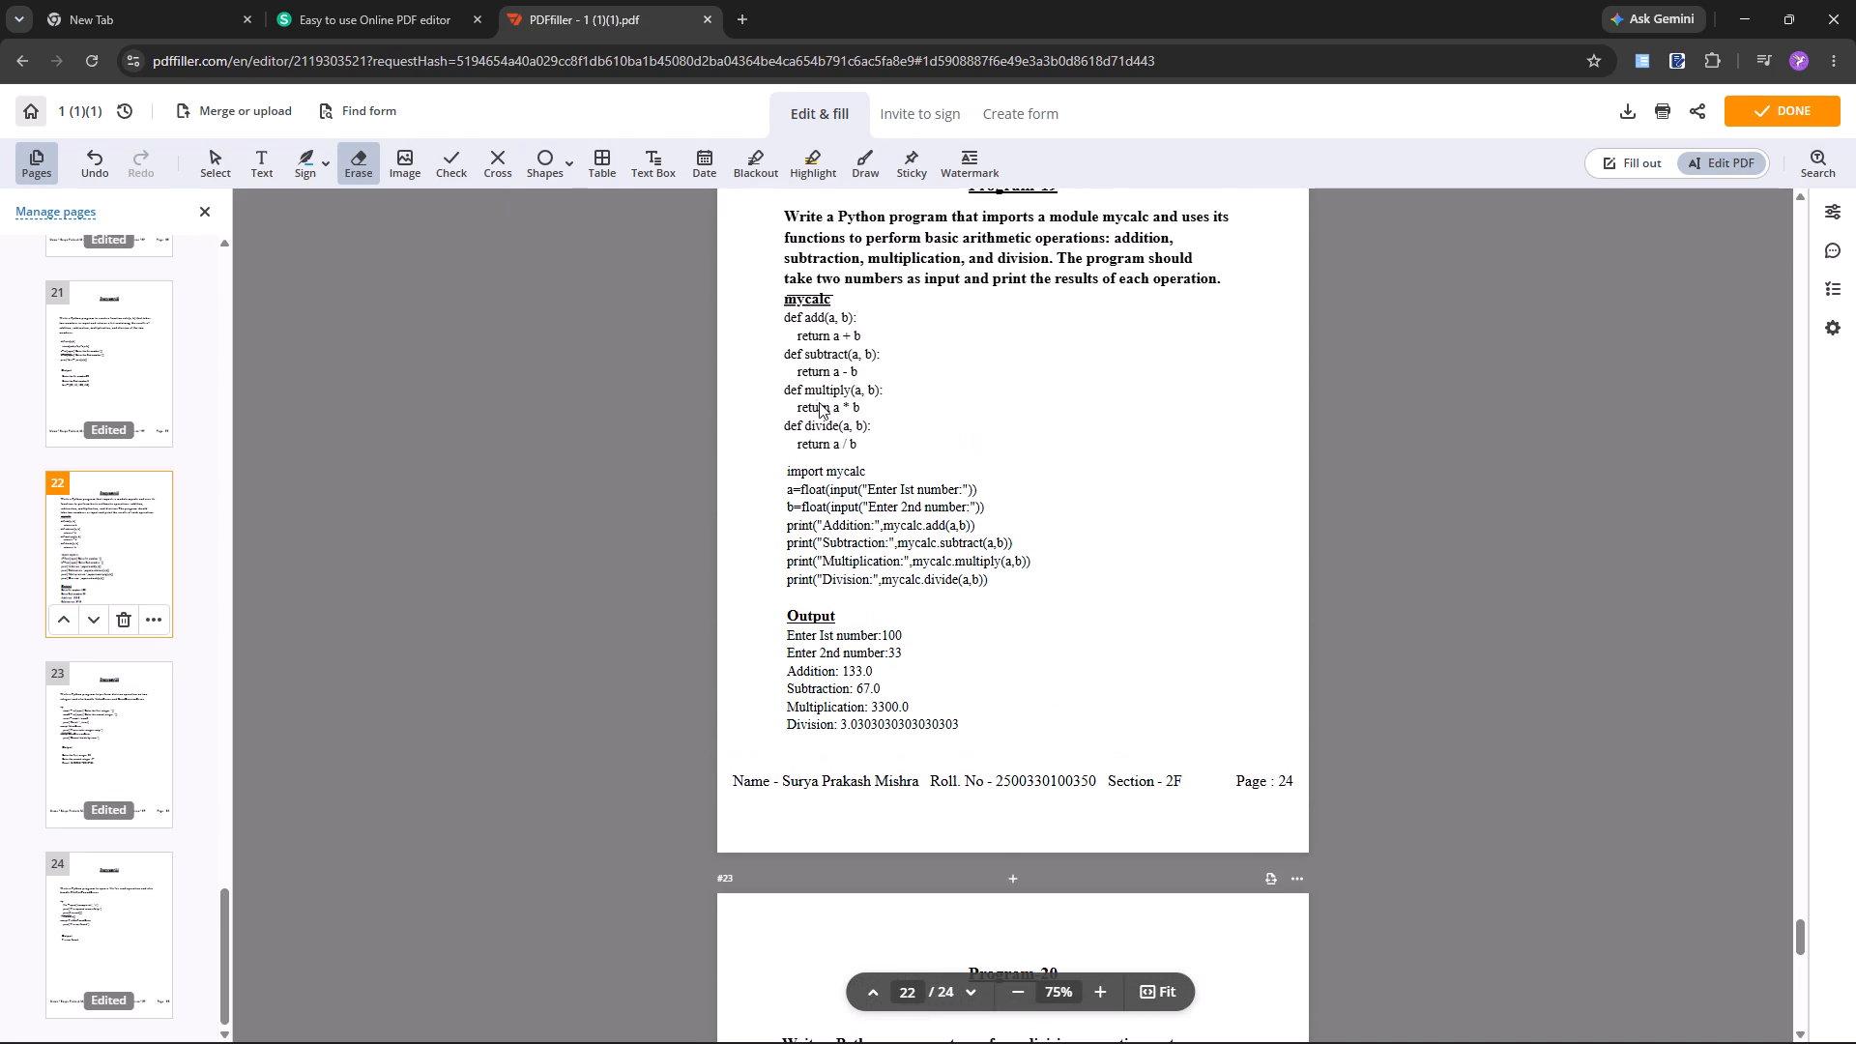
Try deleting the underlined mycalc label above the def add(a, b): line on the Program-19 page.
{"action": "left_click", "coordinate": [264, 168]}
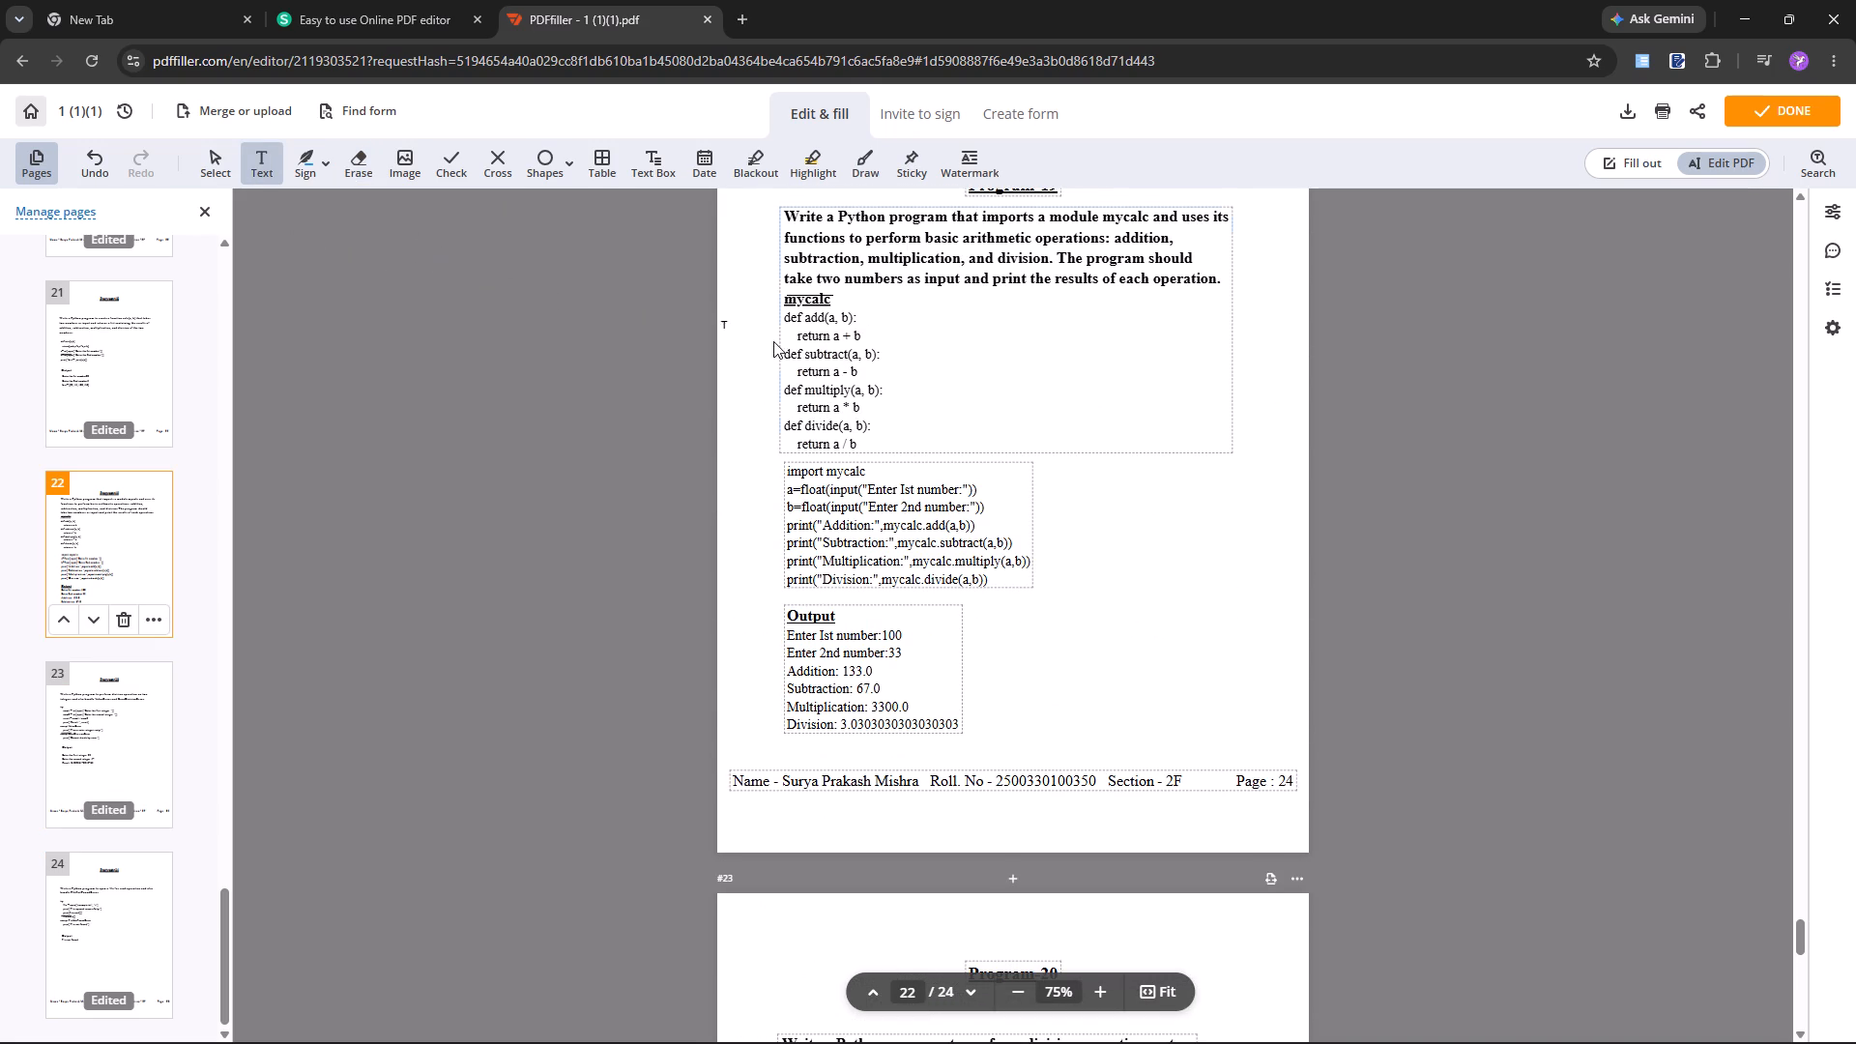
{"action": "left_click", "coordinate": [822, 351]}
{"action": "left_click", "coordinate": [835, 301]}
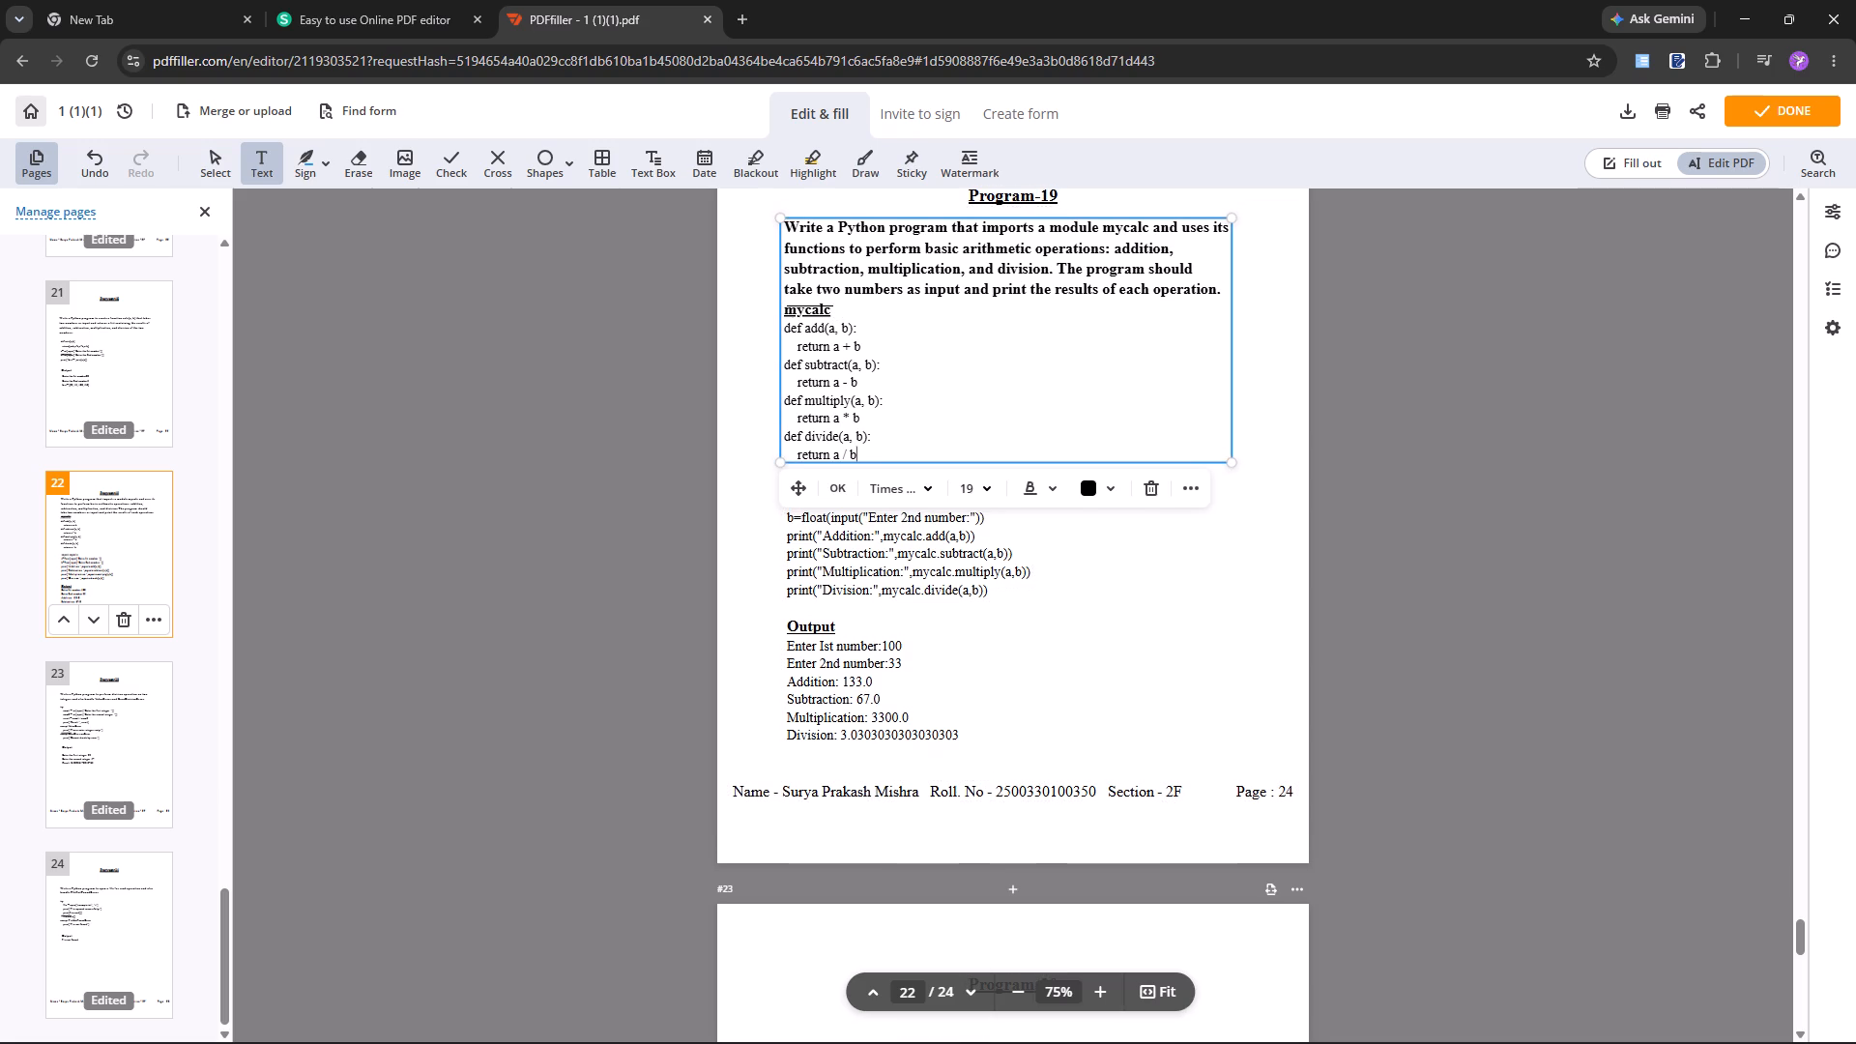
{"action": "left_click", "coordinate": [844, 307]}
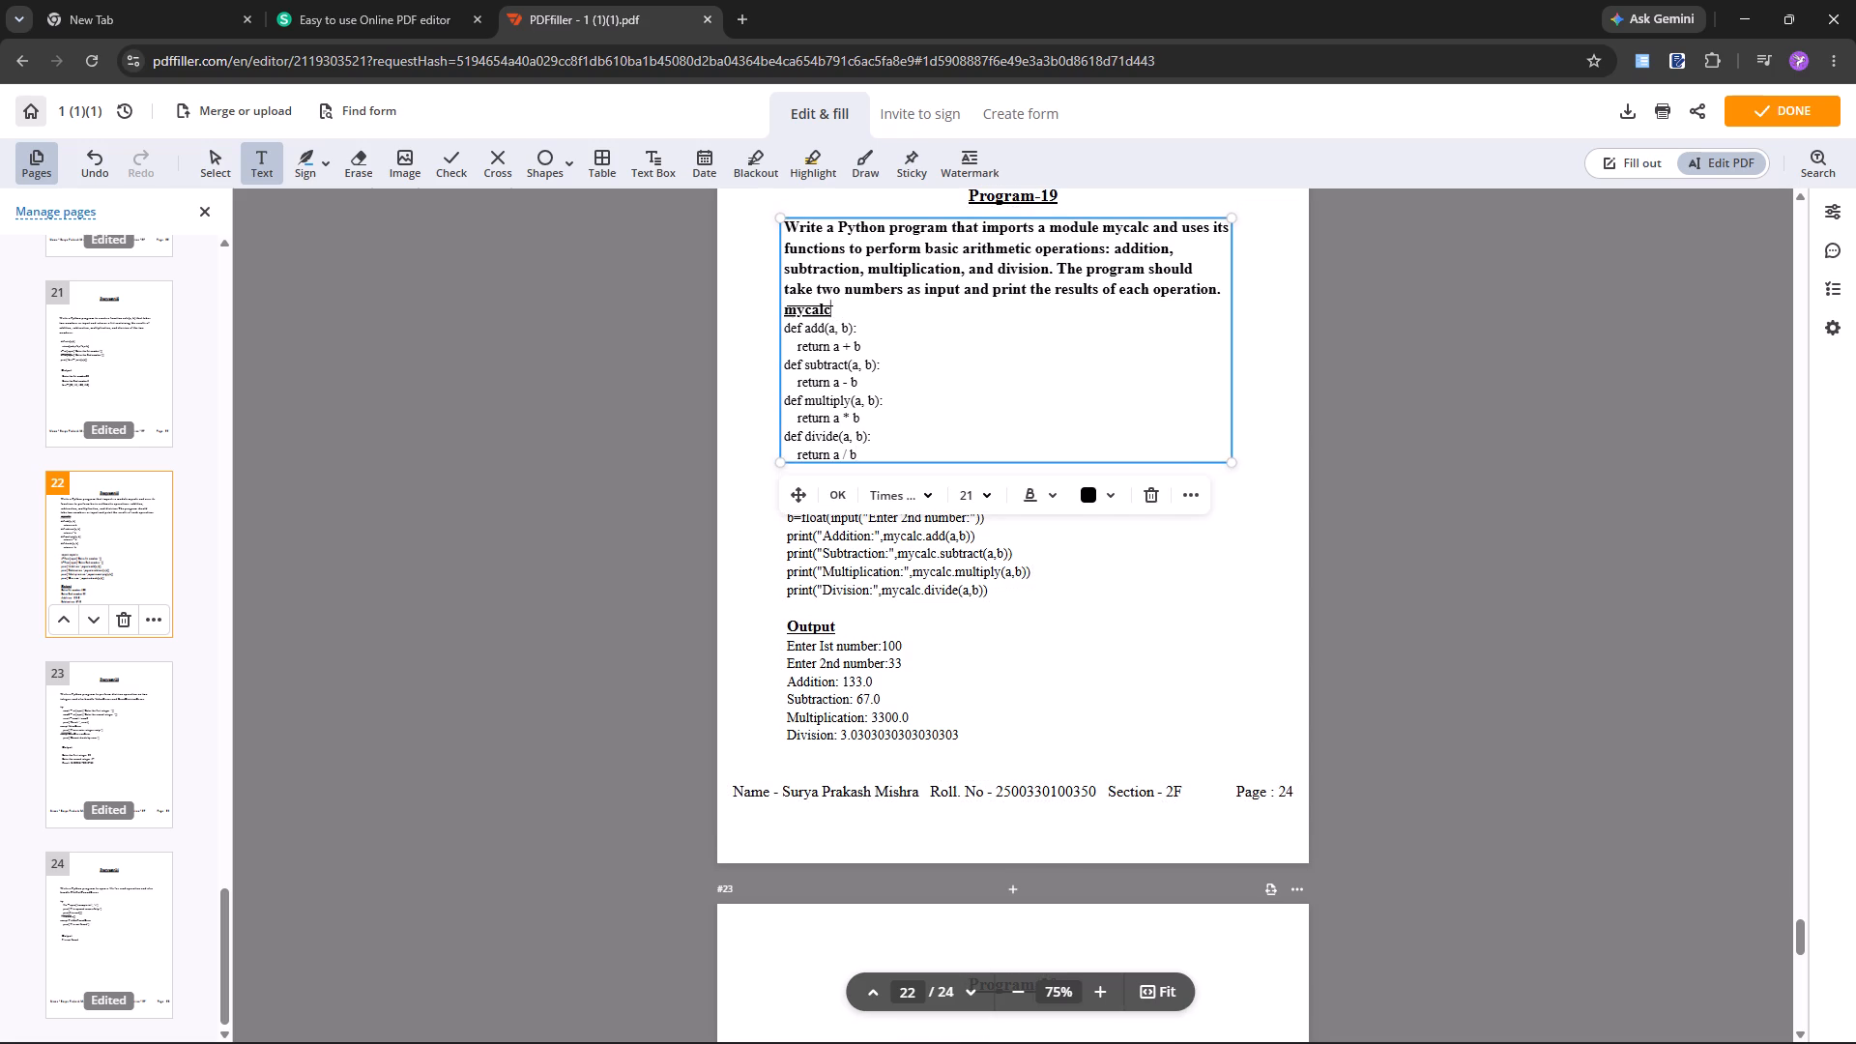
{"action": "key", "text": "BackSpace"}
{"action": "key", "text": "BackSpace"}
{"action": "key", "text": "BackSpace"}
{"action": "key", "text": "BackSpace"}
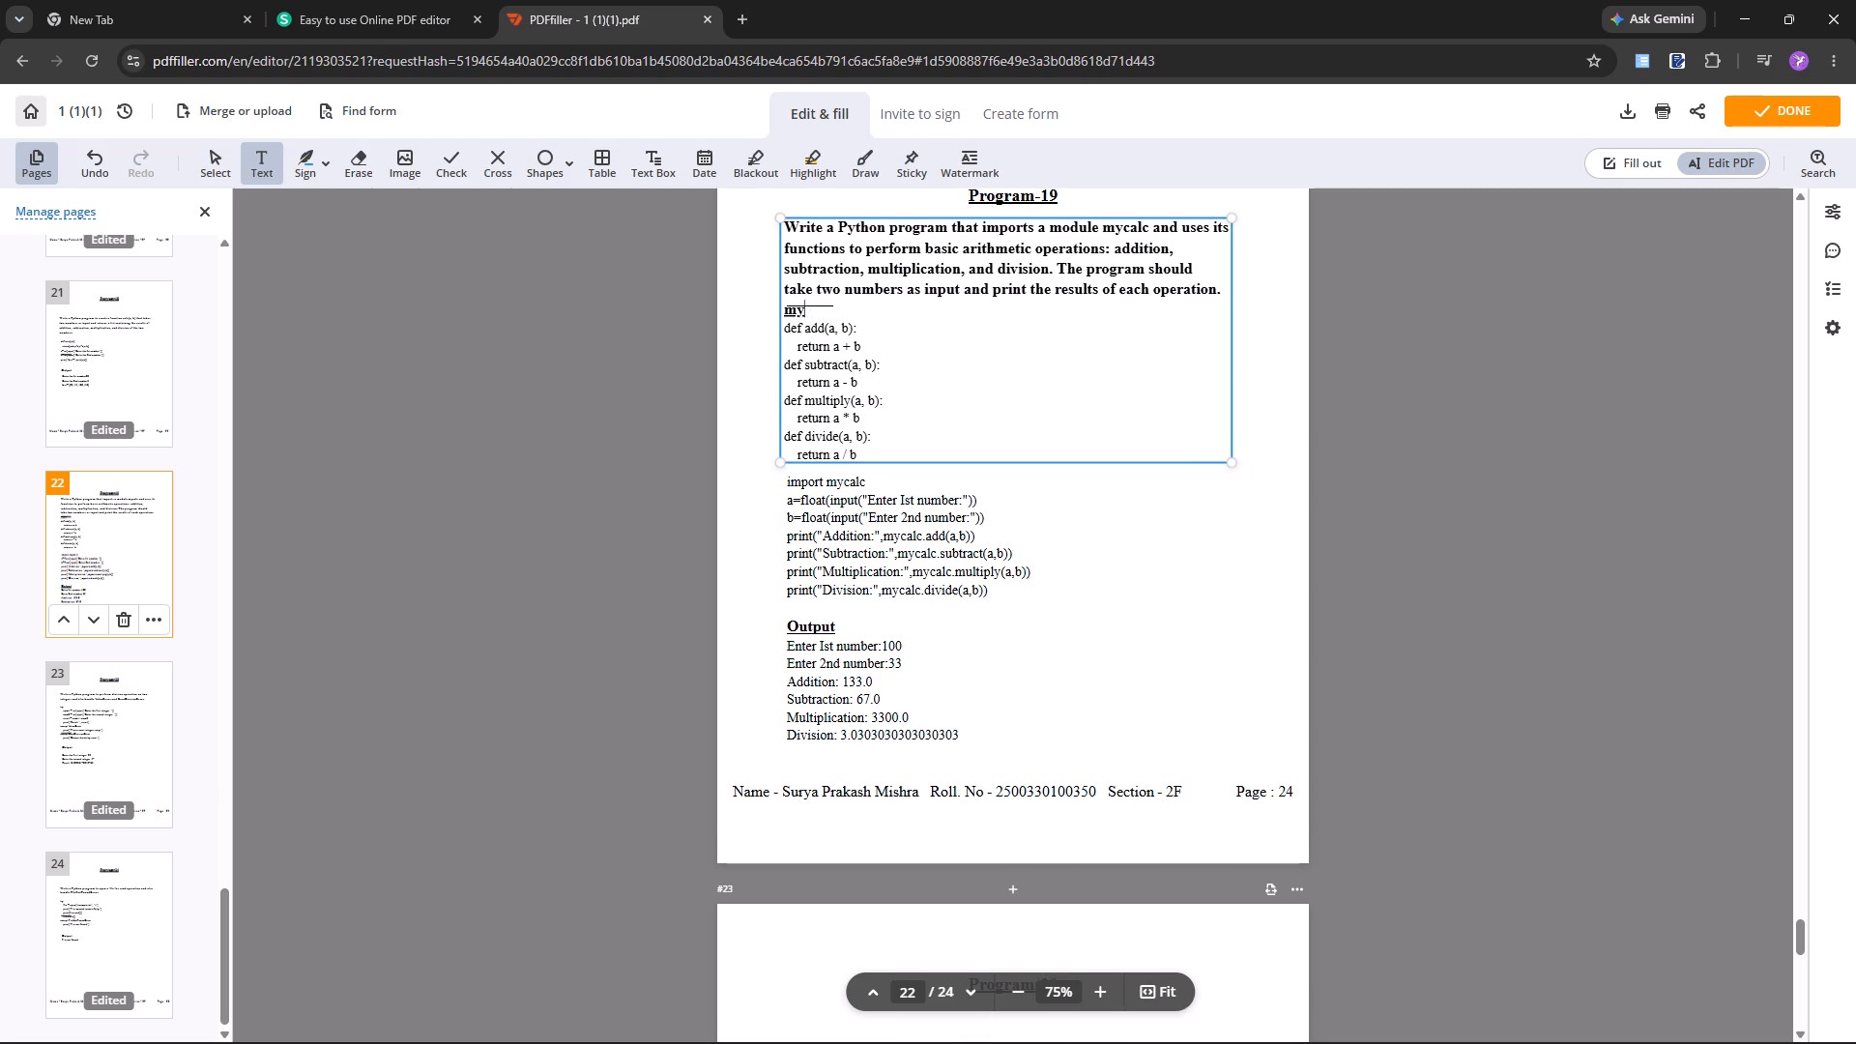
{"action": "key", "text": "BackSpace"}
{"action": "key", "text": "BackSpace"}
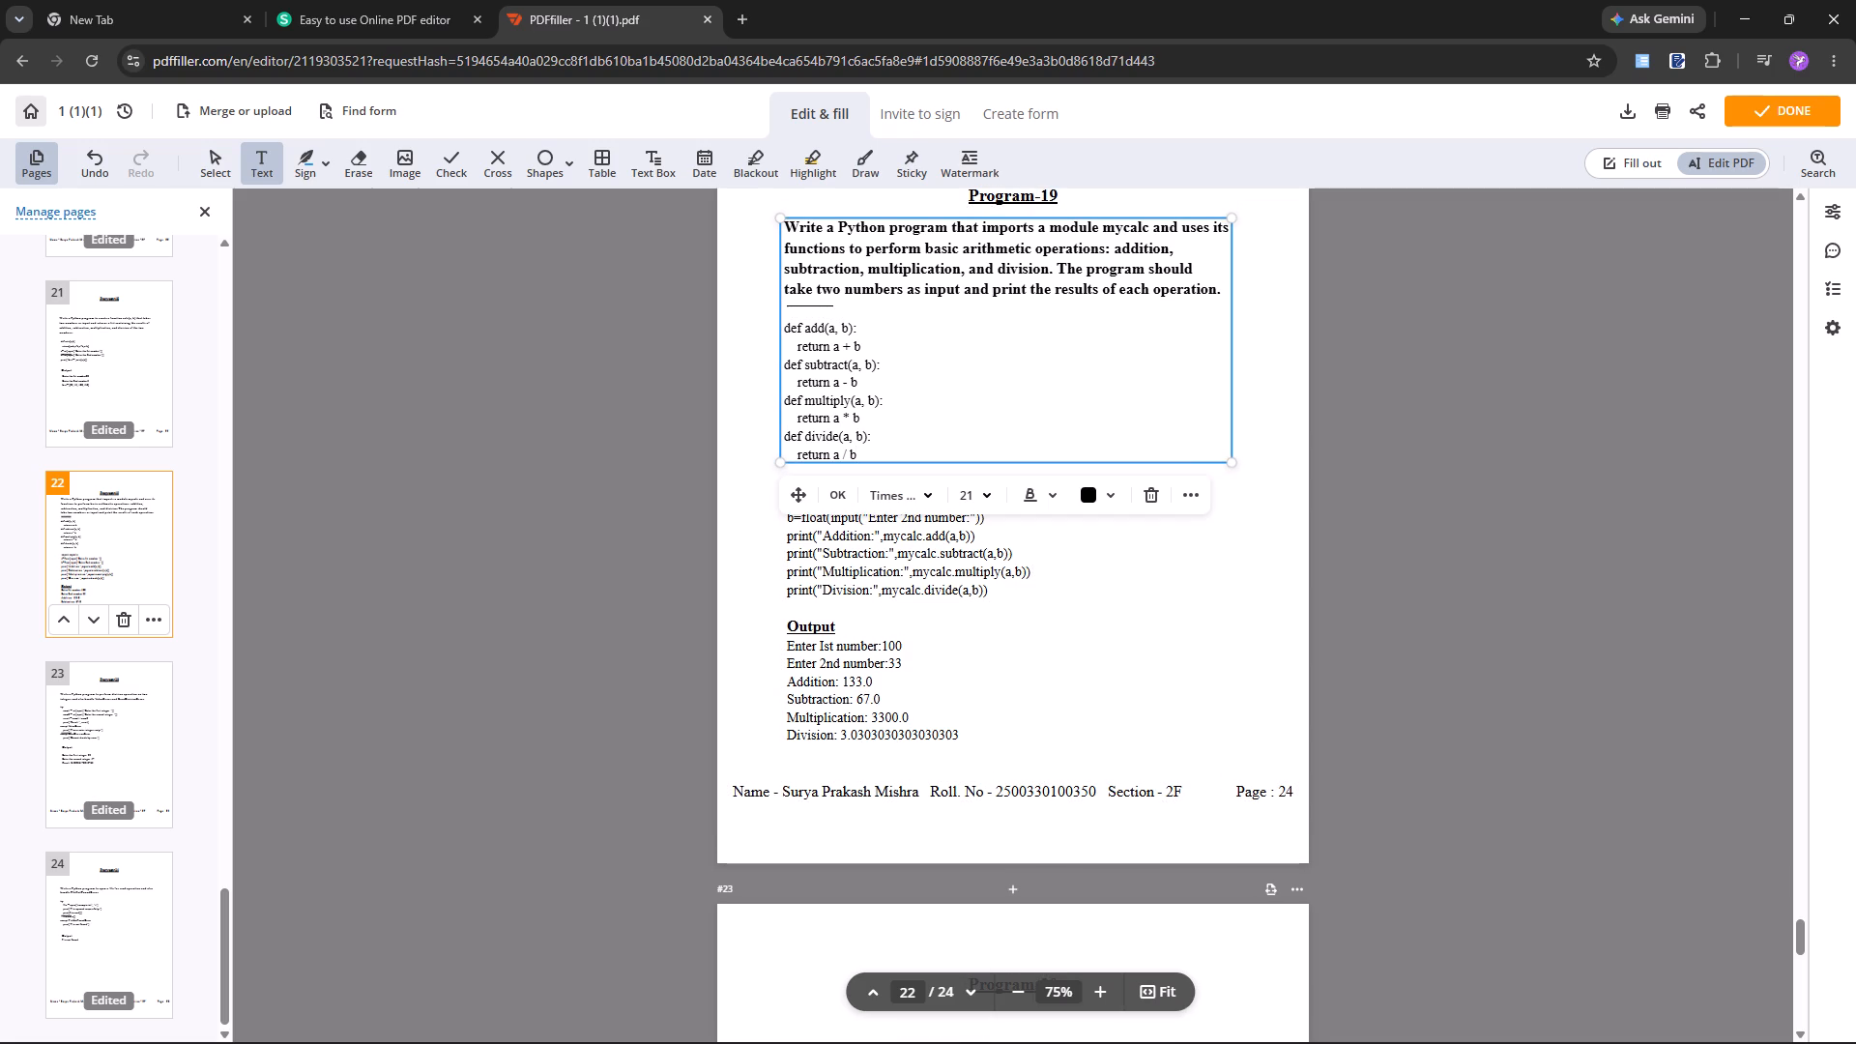
Undo the deletion of the underlined mycalc label on the Program-19 page, keeping the earlier erasing on the Program-21 page.
{"action": "left_click", "coordinate": [76, 180]}
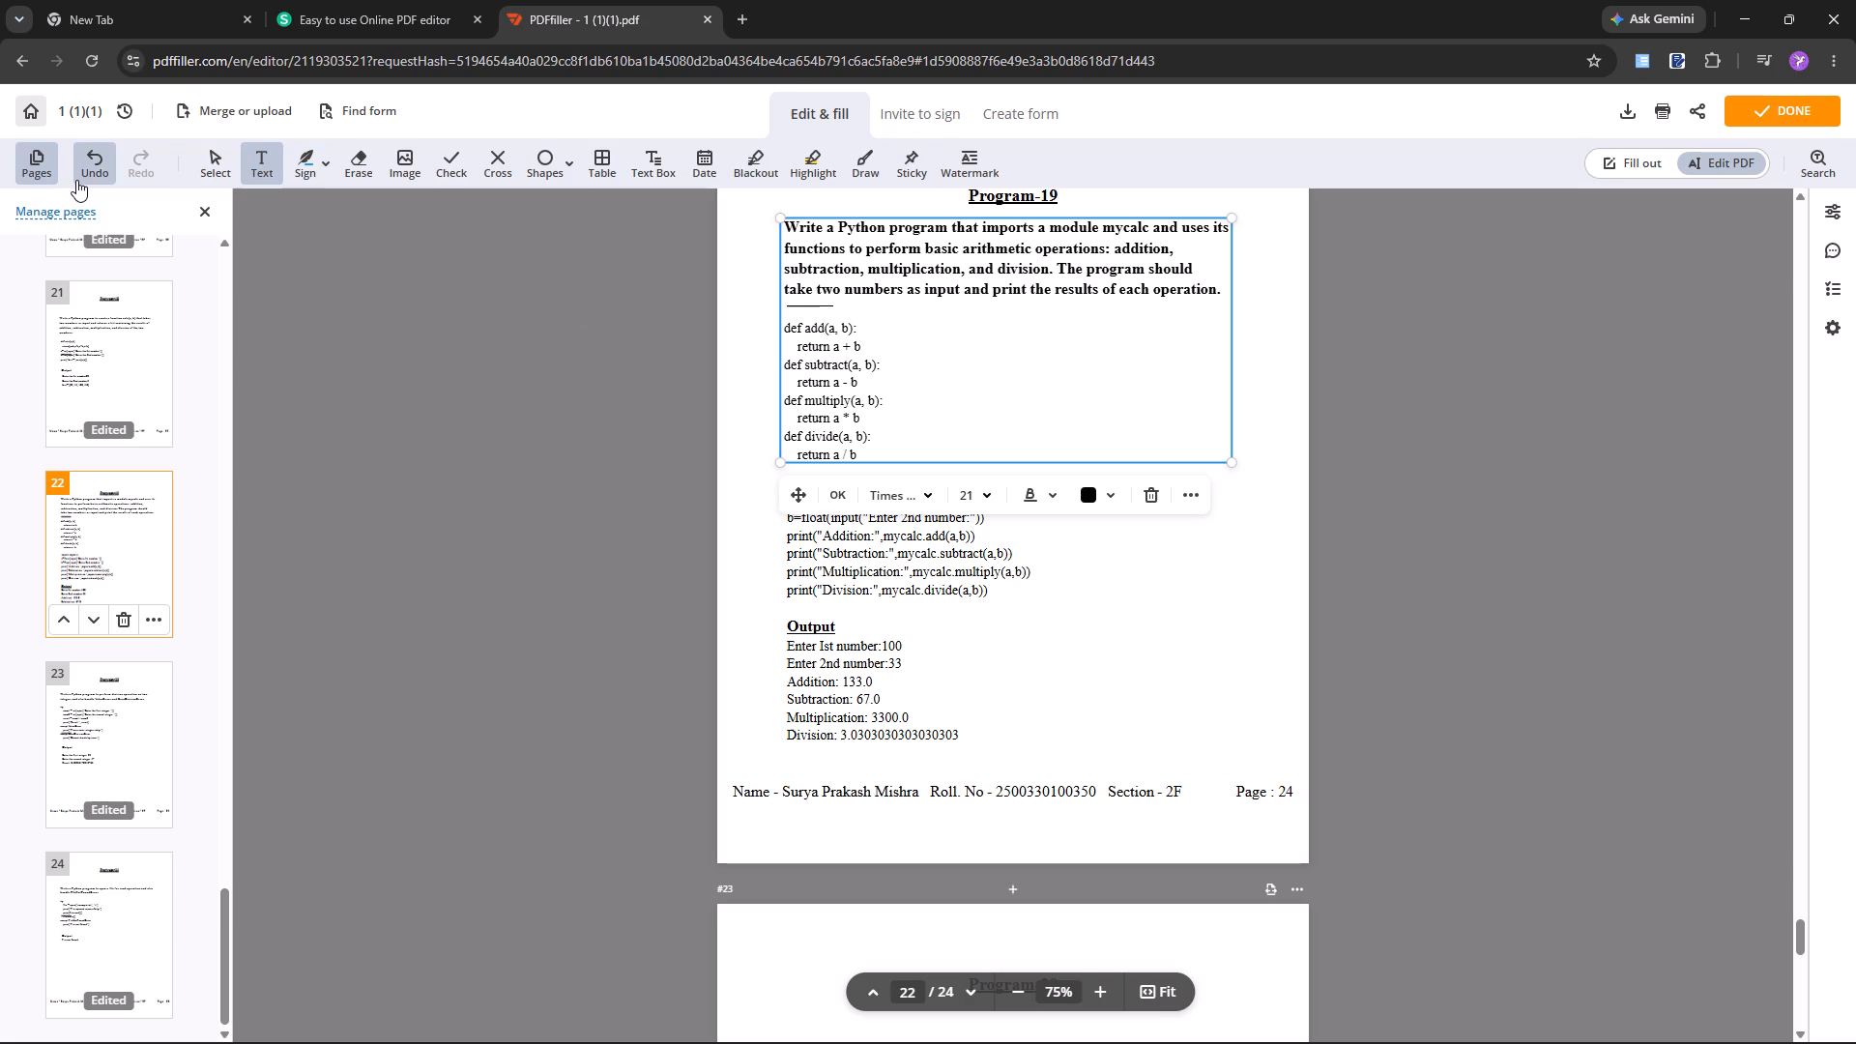
{"action": "left_click", "coordinate": [76, 180]}
{"action": "left_click", "coordinate": [76, 180]}
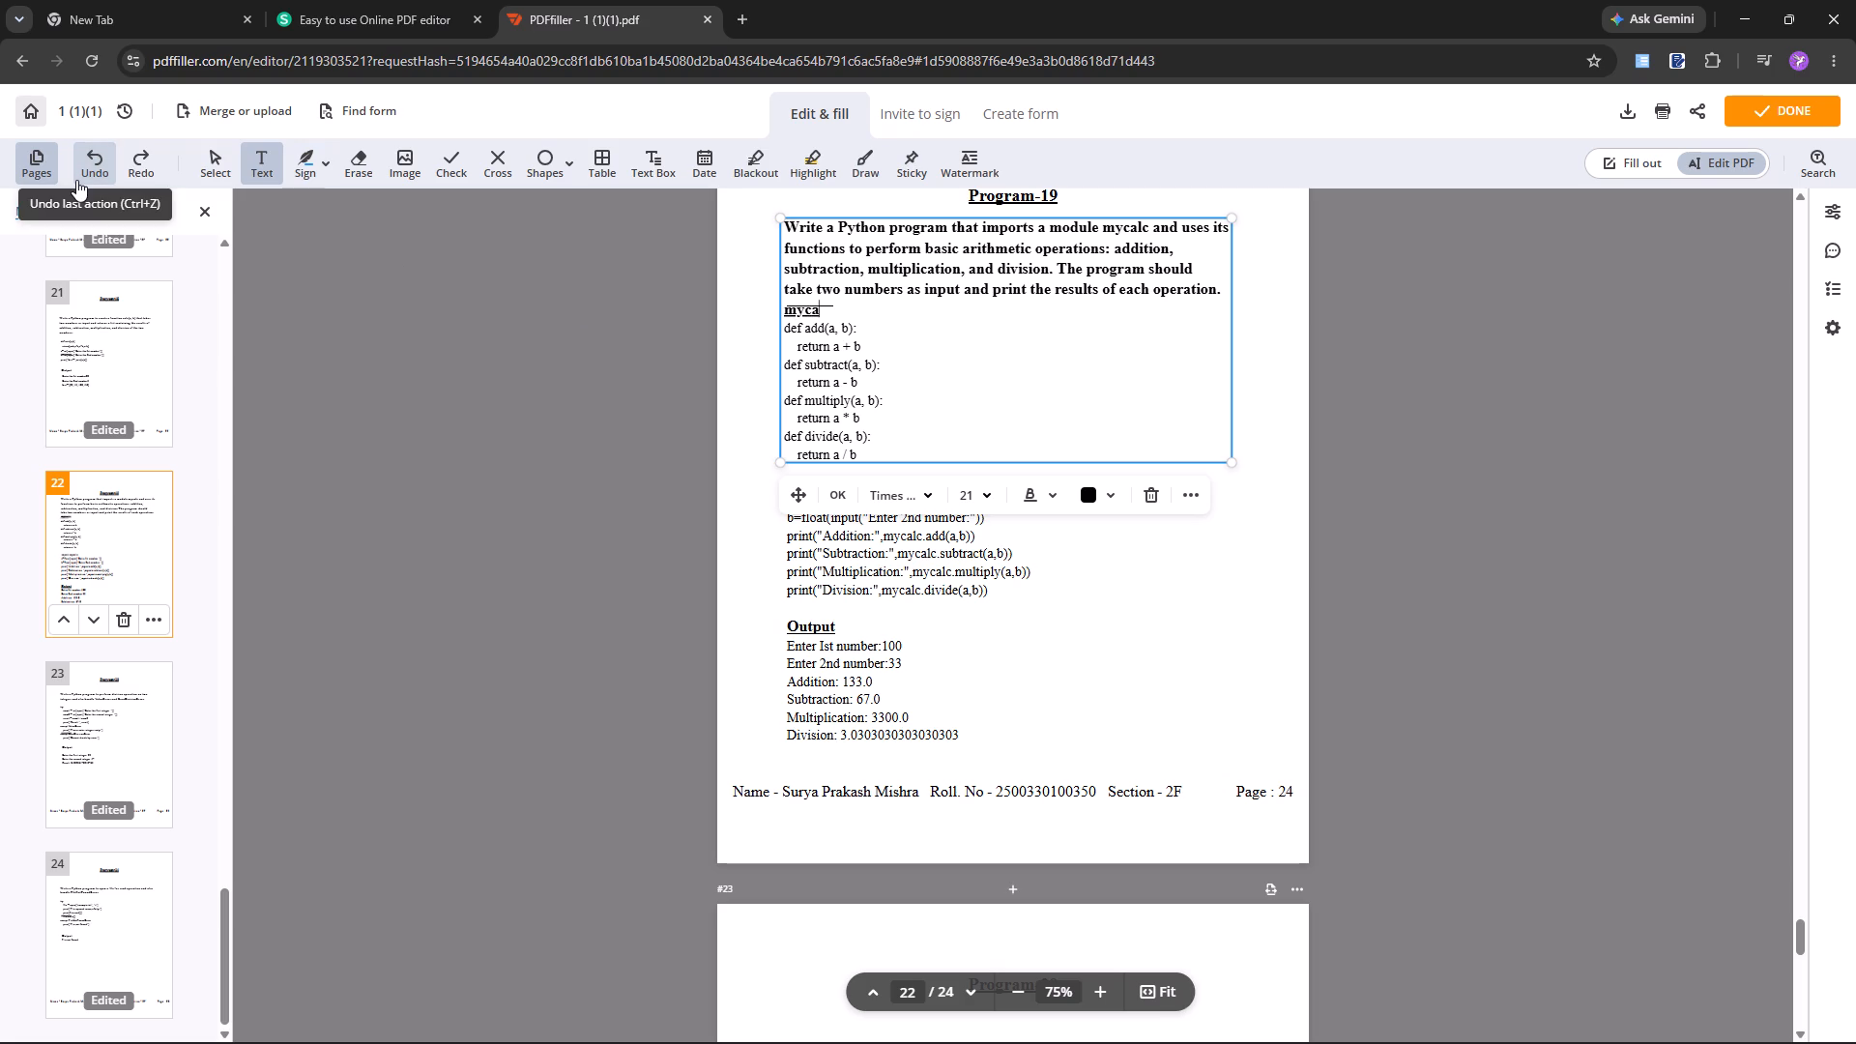
{"action": "left_click", "coordinate": [76, 180]}
{"action": "left_click", "coordinate": [76, 180]}
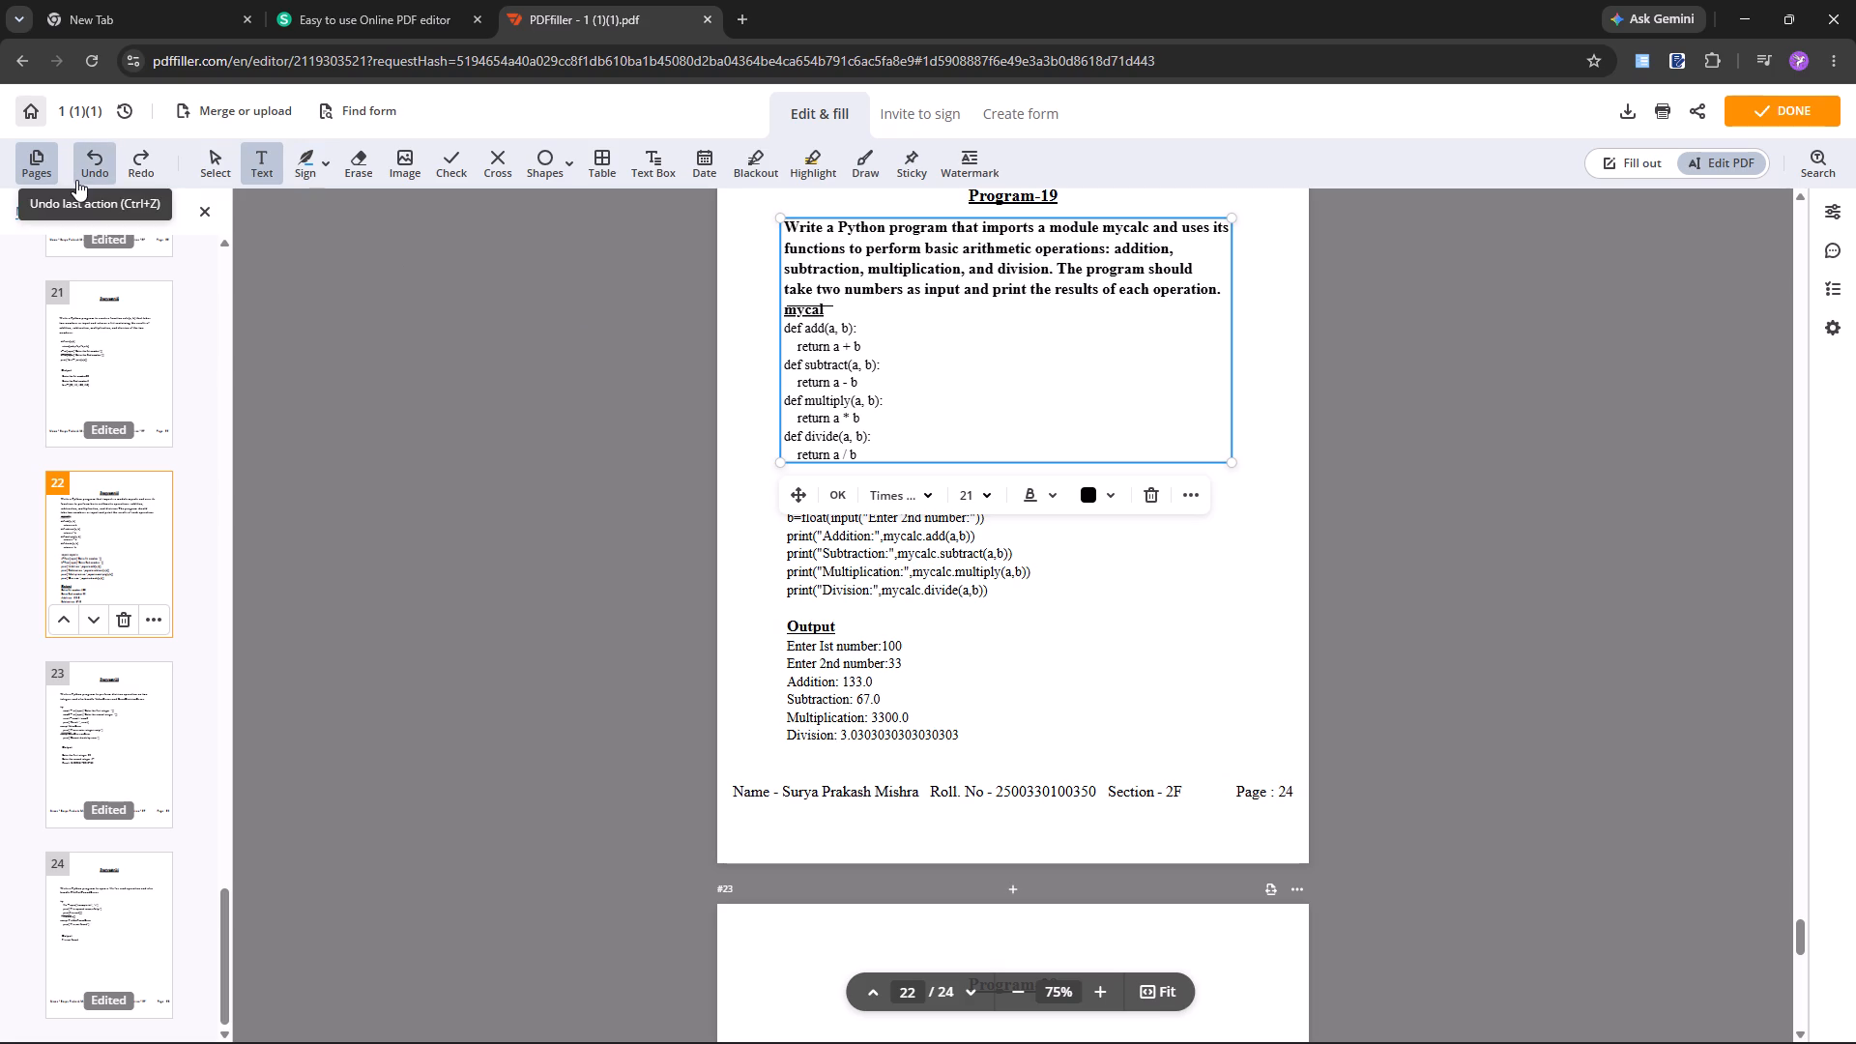
{"action": "left_click", "coordinate": [76, 180]}
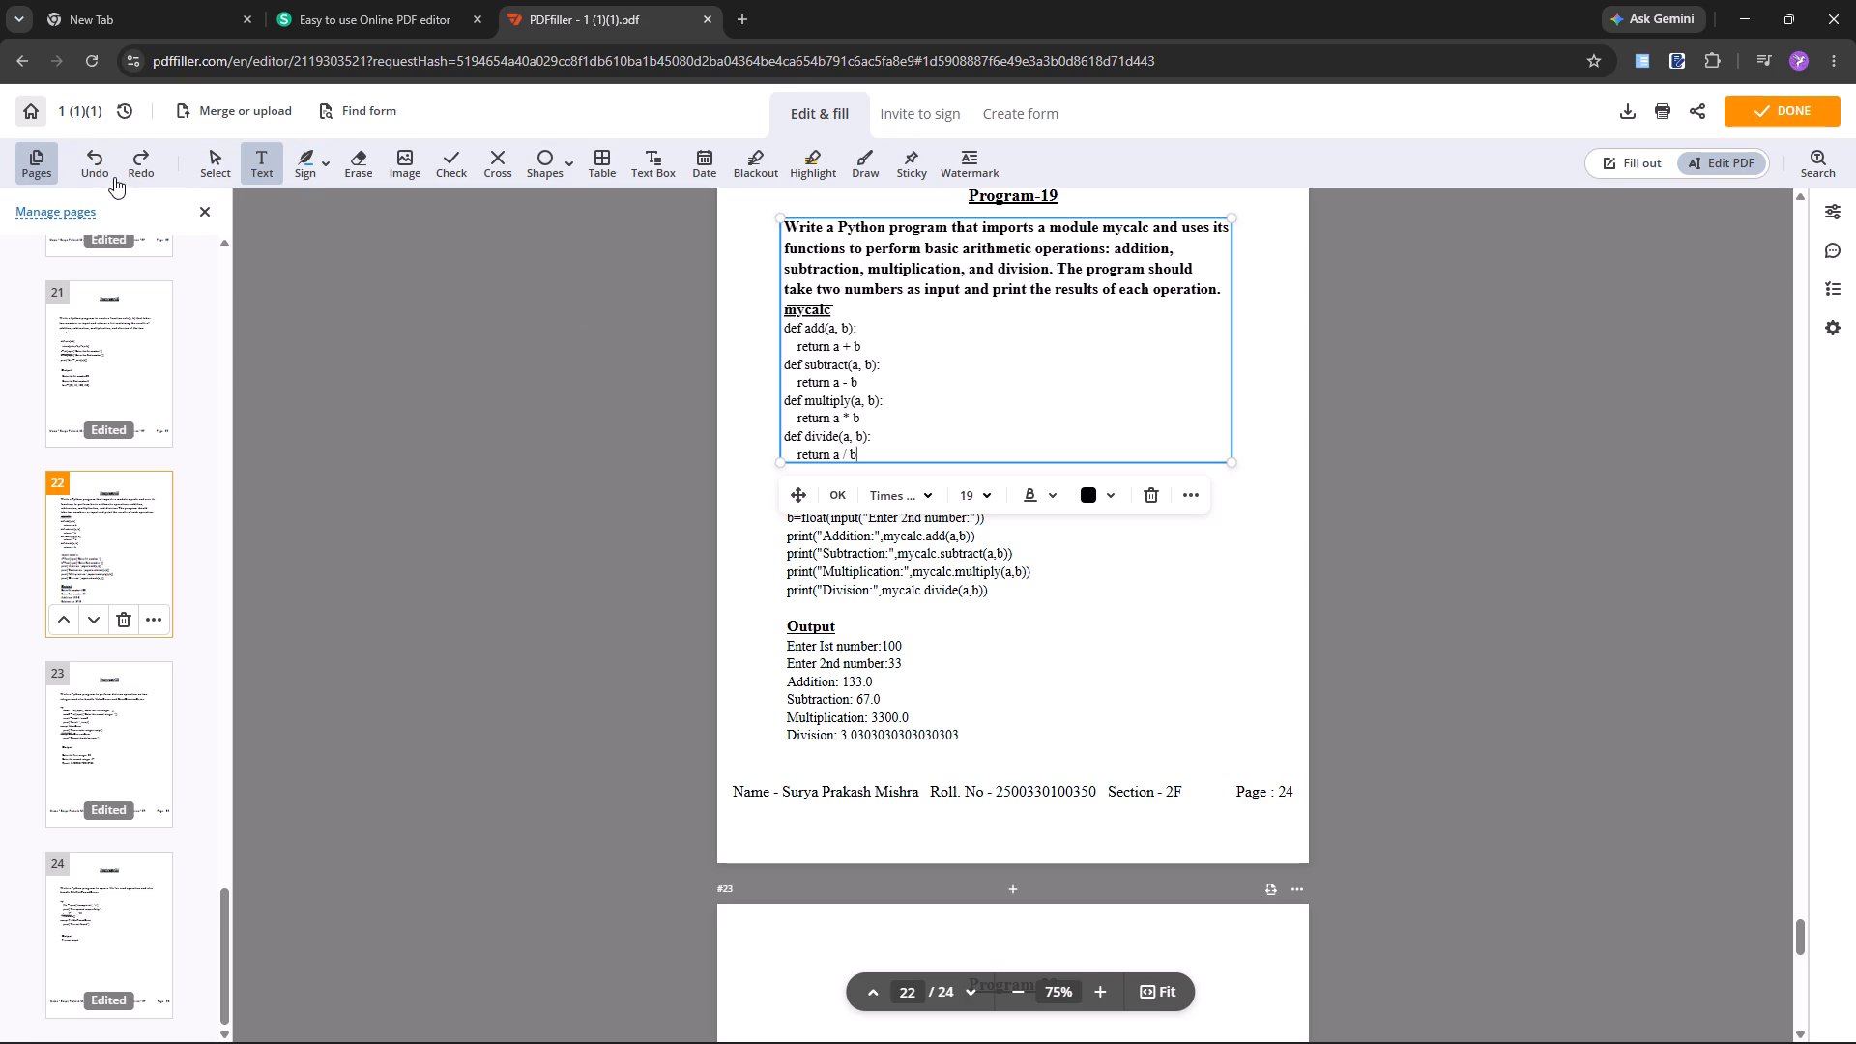
{"action": "left_click", "coordinate": [144, 172]}
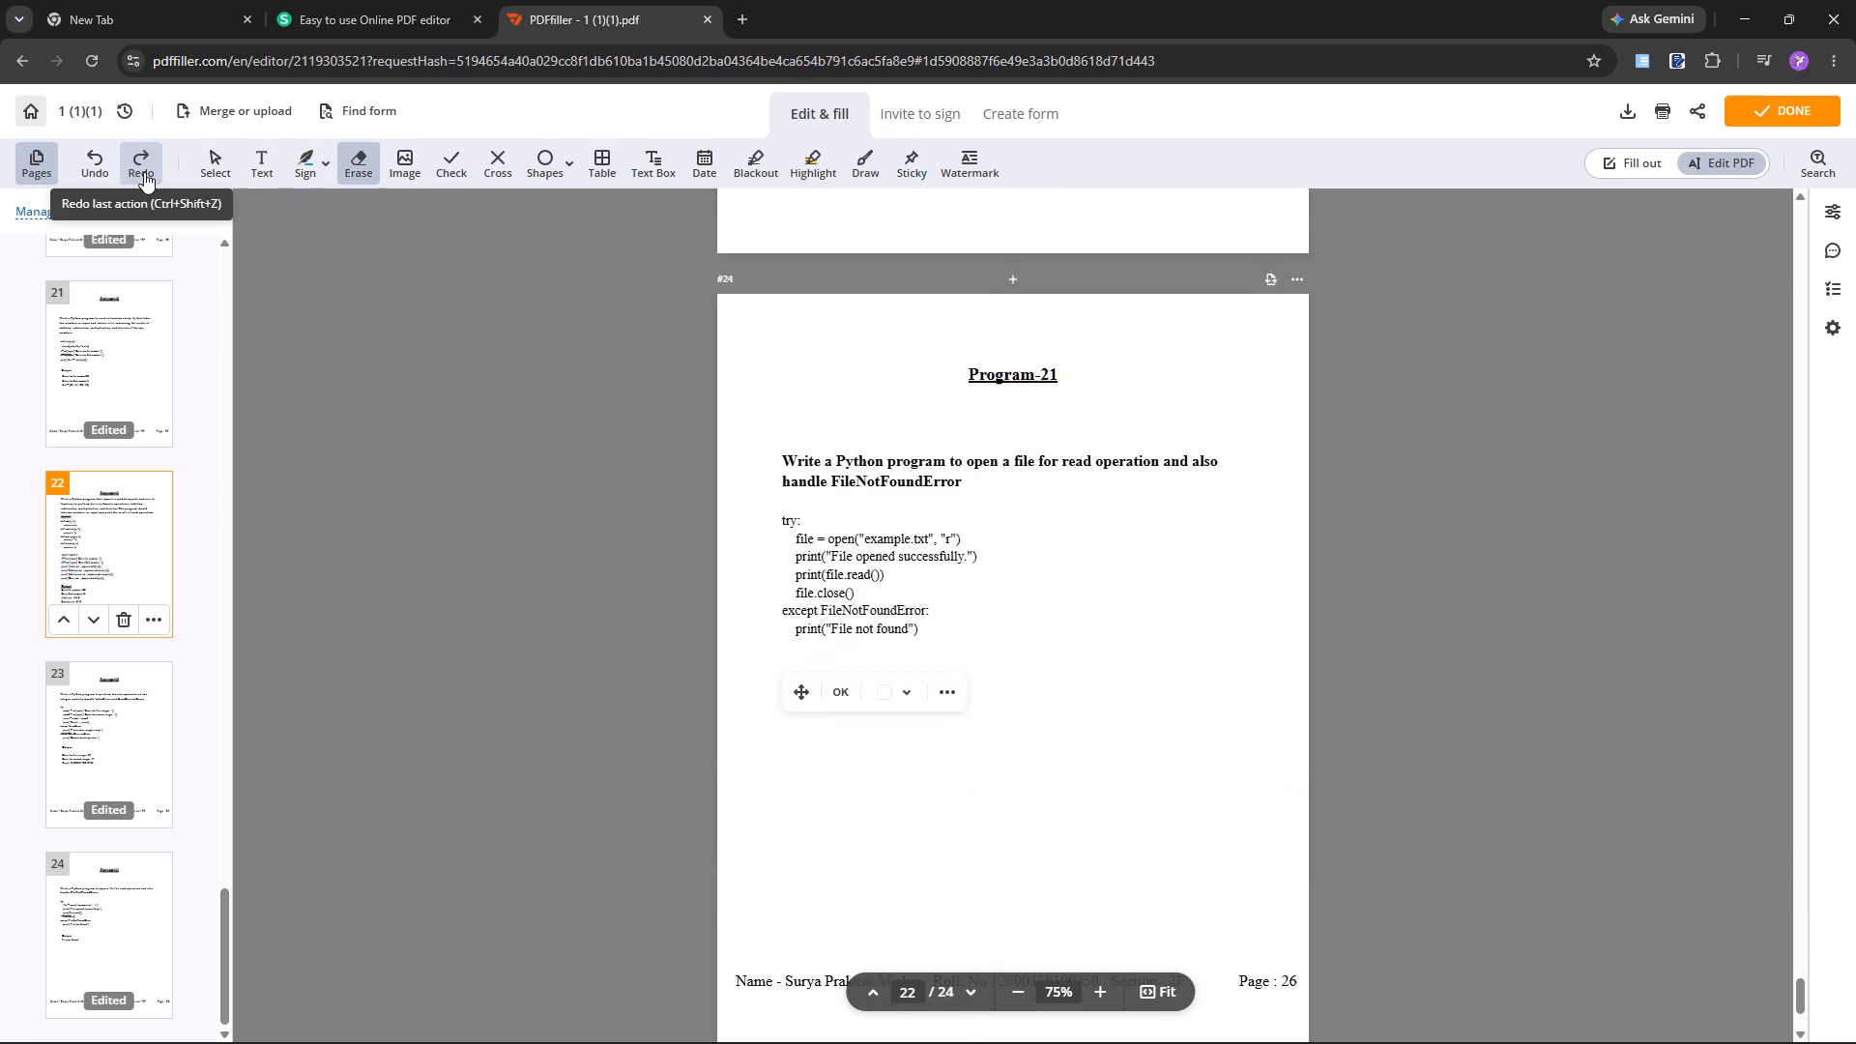
{"action": "left_click", "coordinate": [434, 488]}
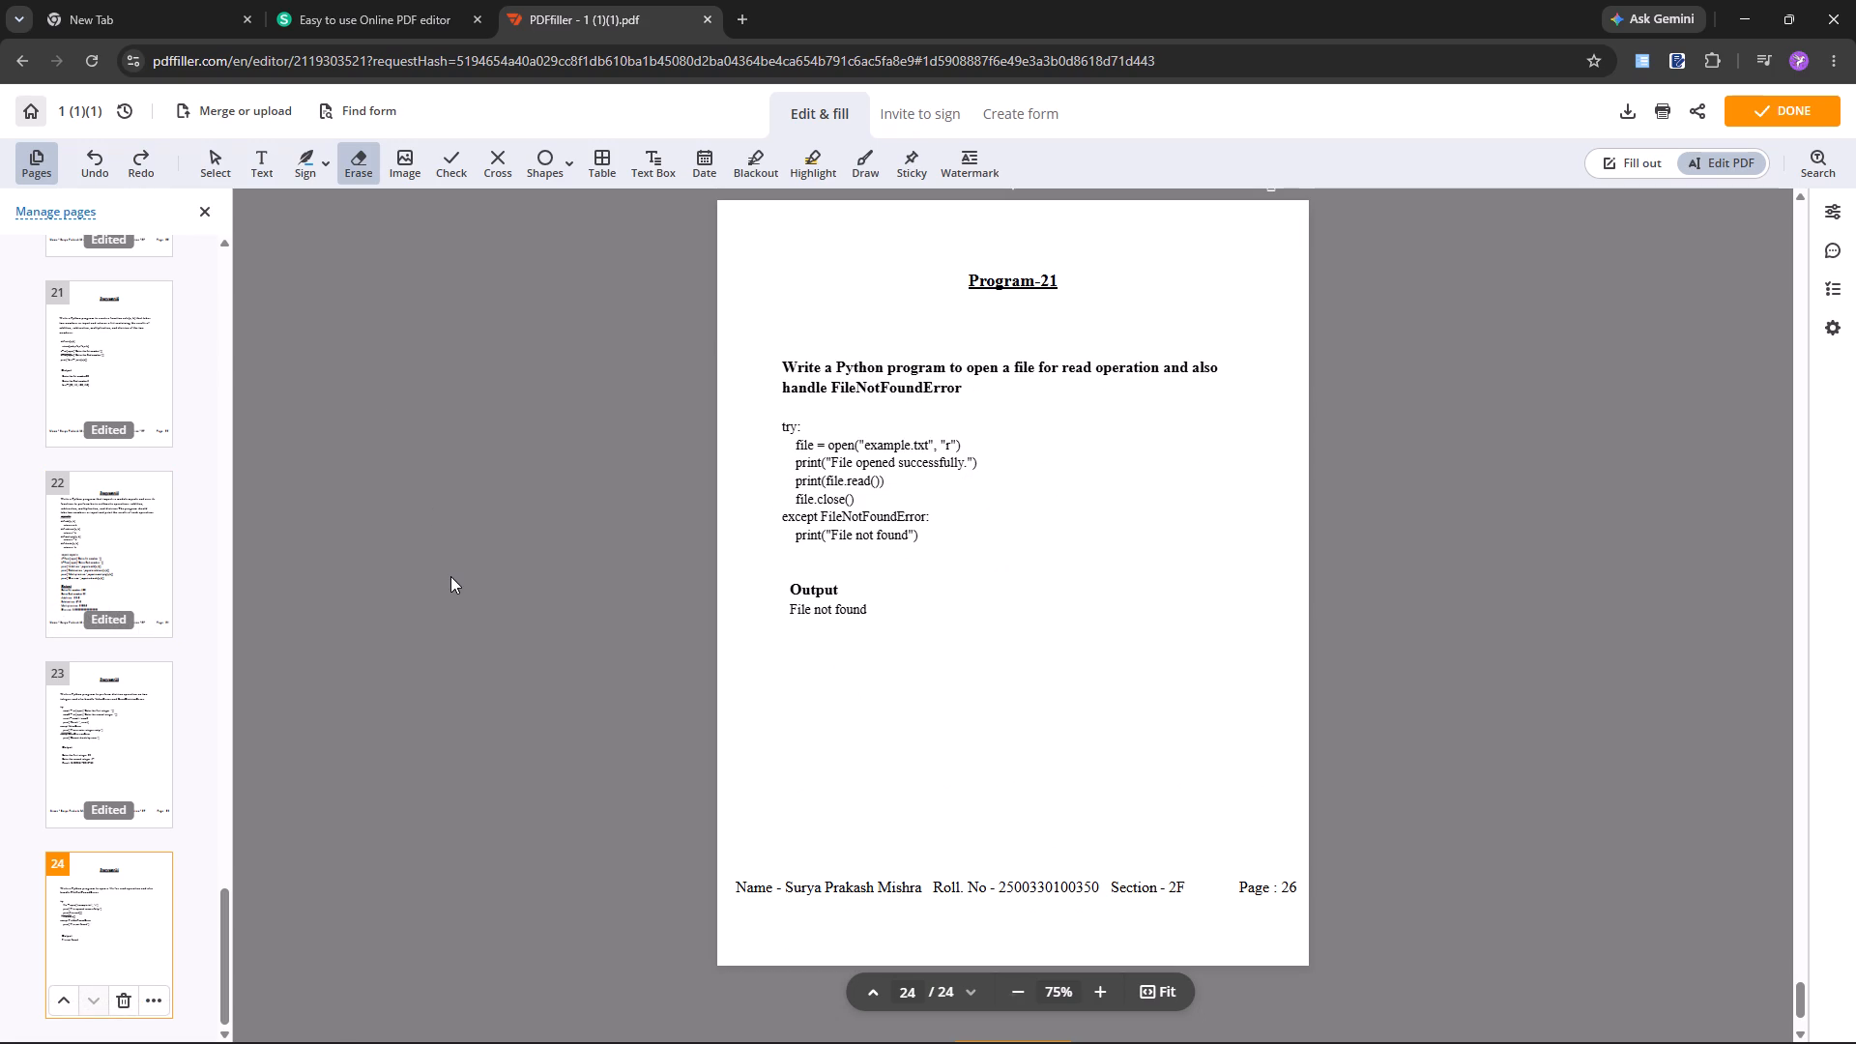
Move the Program-19 question and function-definition block down and to the right, clear of the leftover underline beneath it.
{"action": "scroll", "coordinate": [450, 576], "scroll_direction": "up", "scroll_amount": 8}
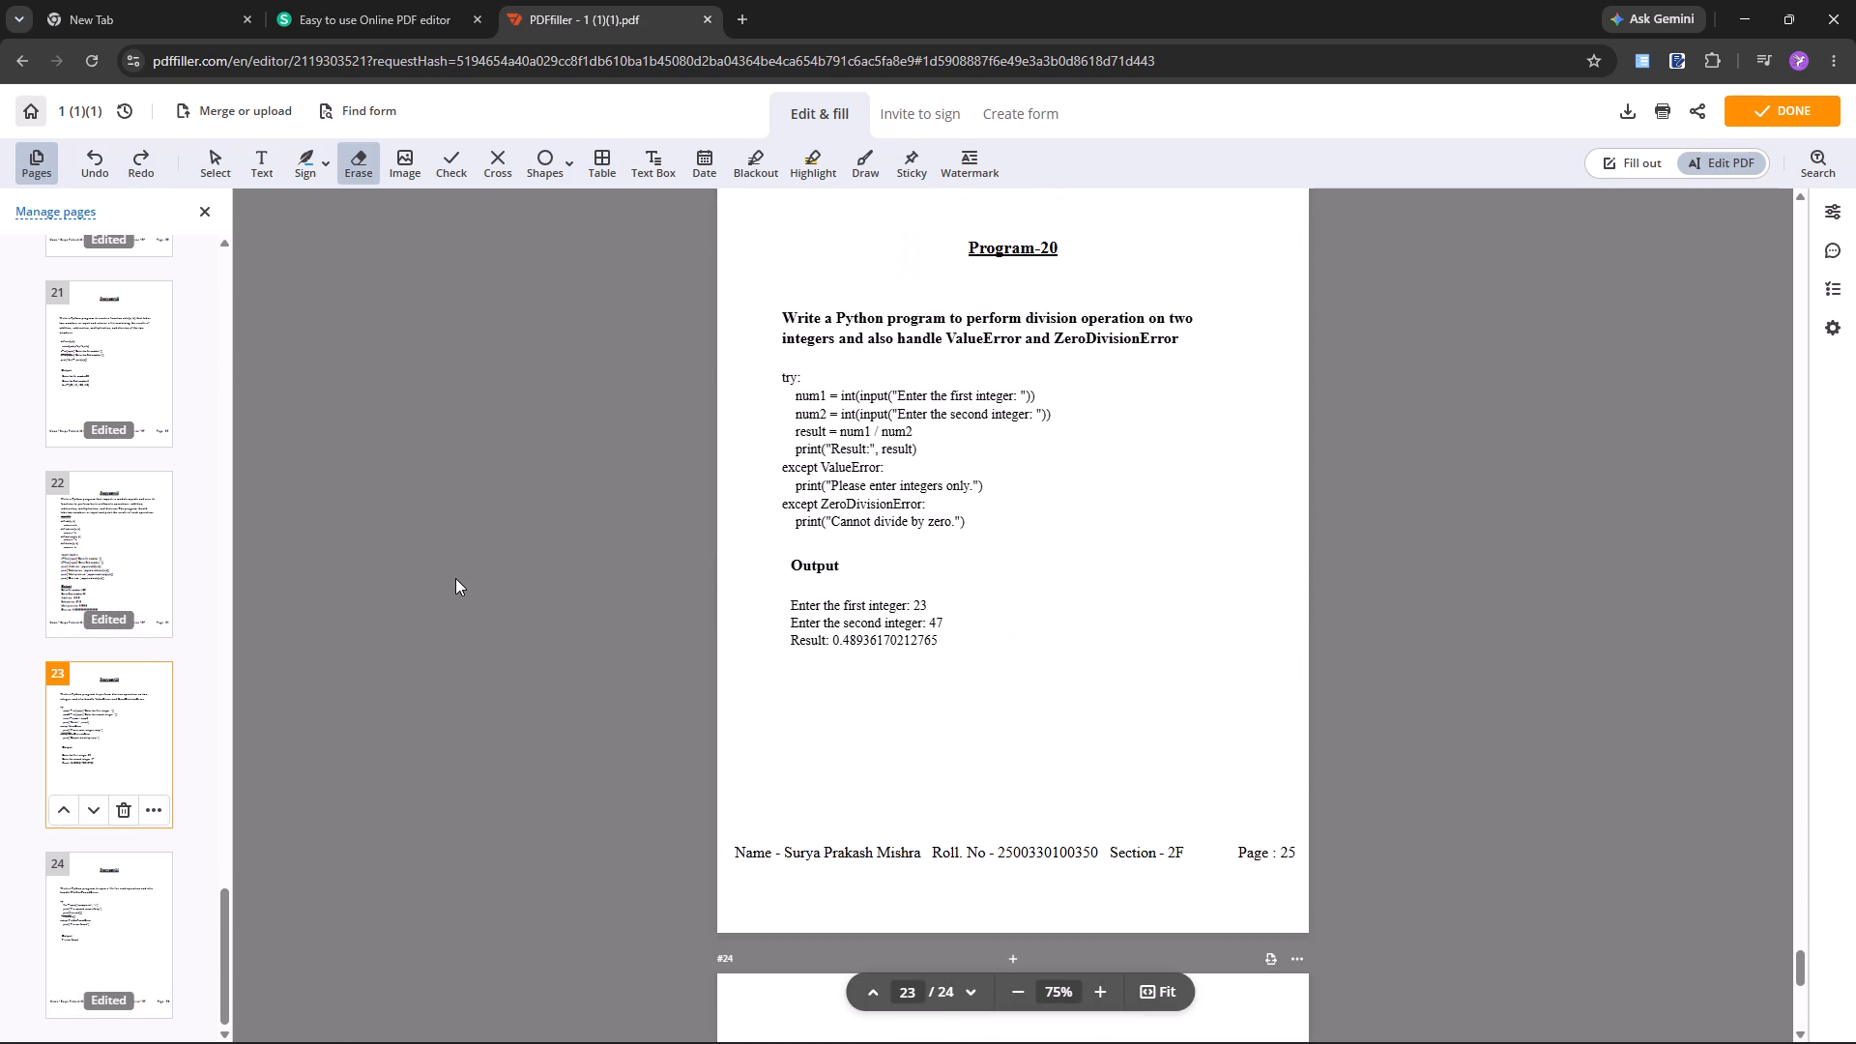
{"action": "scroll", "coordinate": [455, 578], "scroll_direction": "up", "scroll_amount": 4}
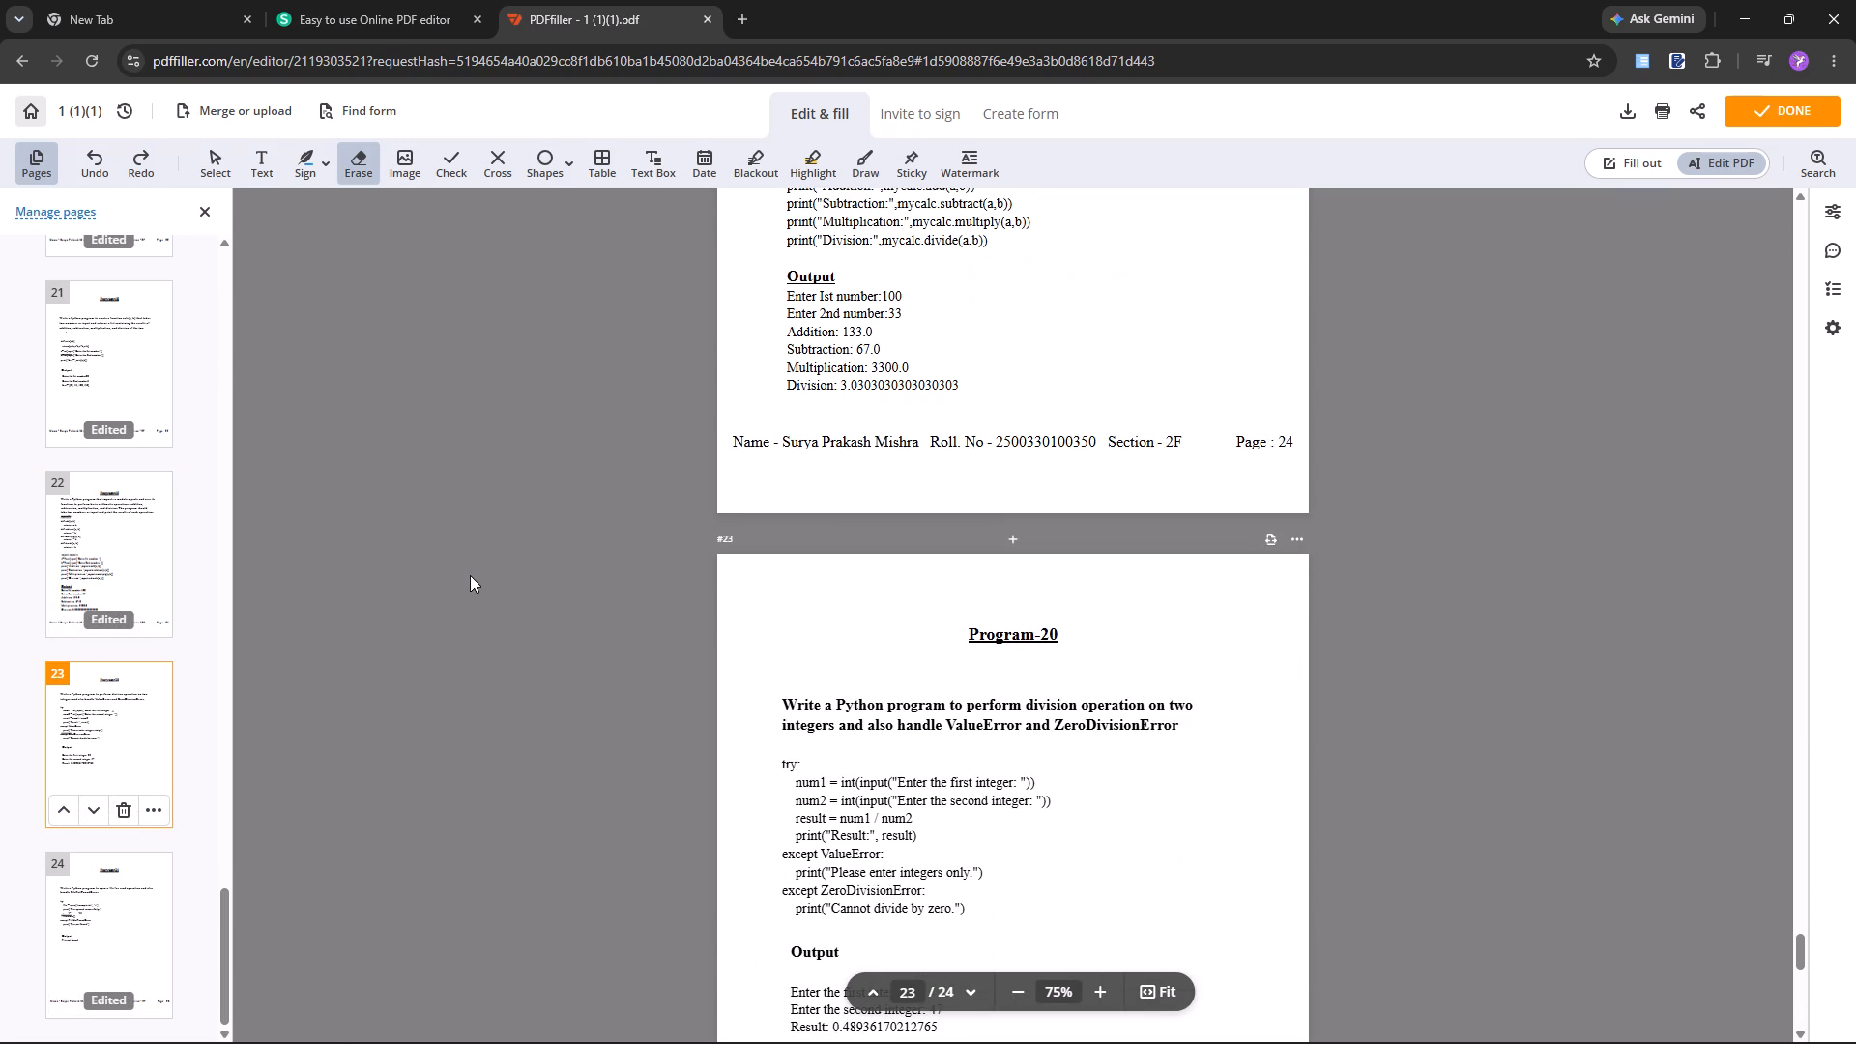
{"action": "scroll", "coordinate": [470, 575], "scroll_direction": "up", "scroll_amount": 4}
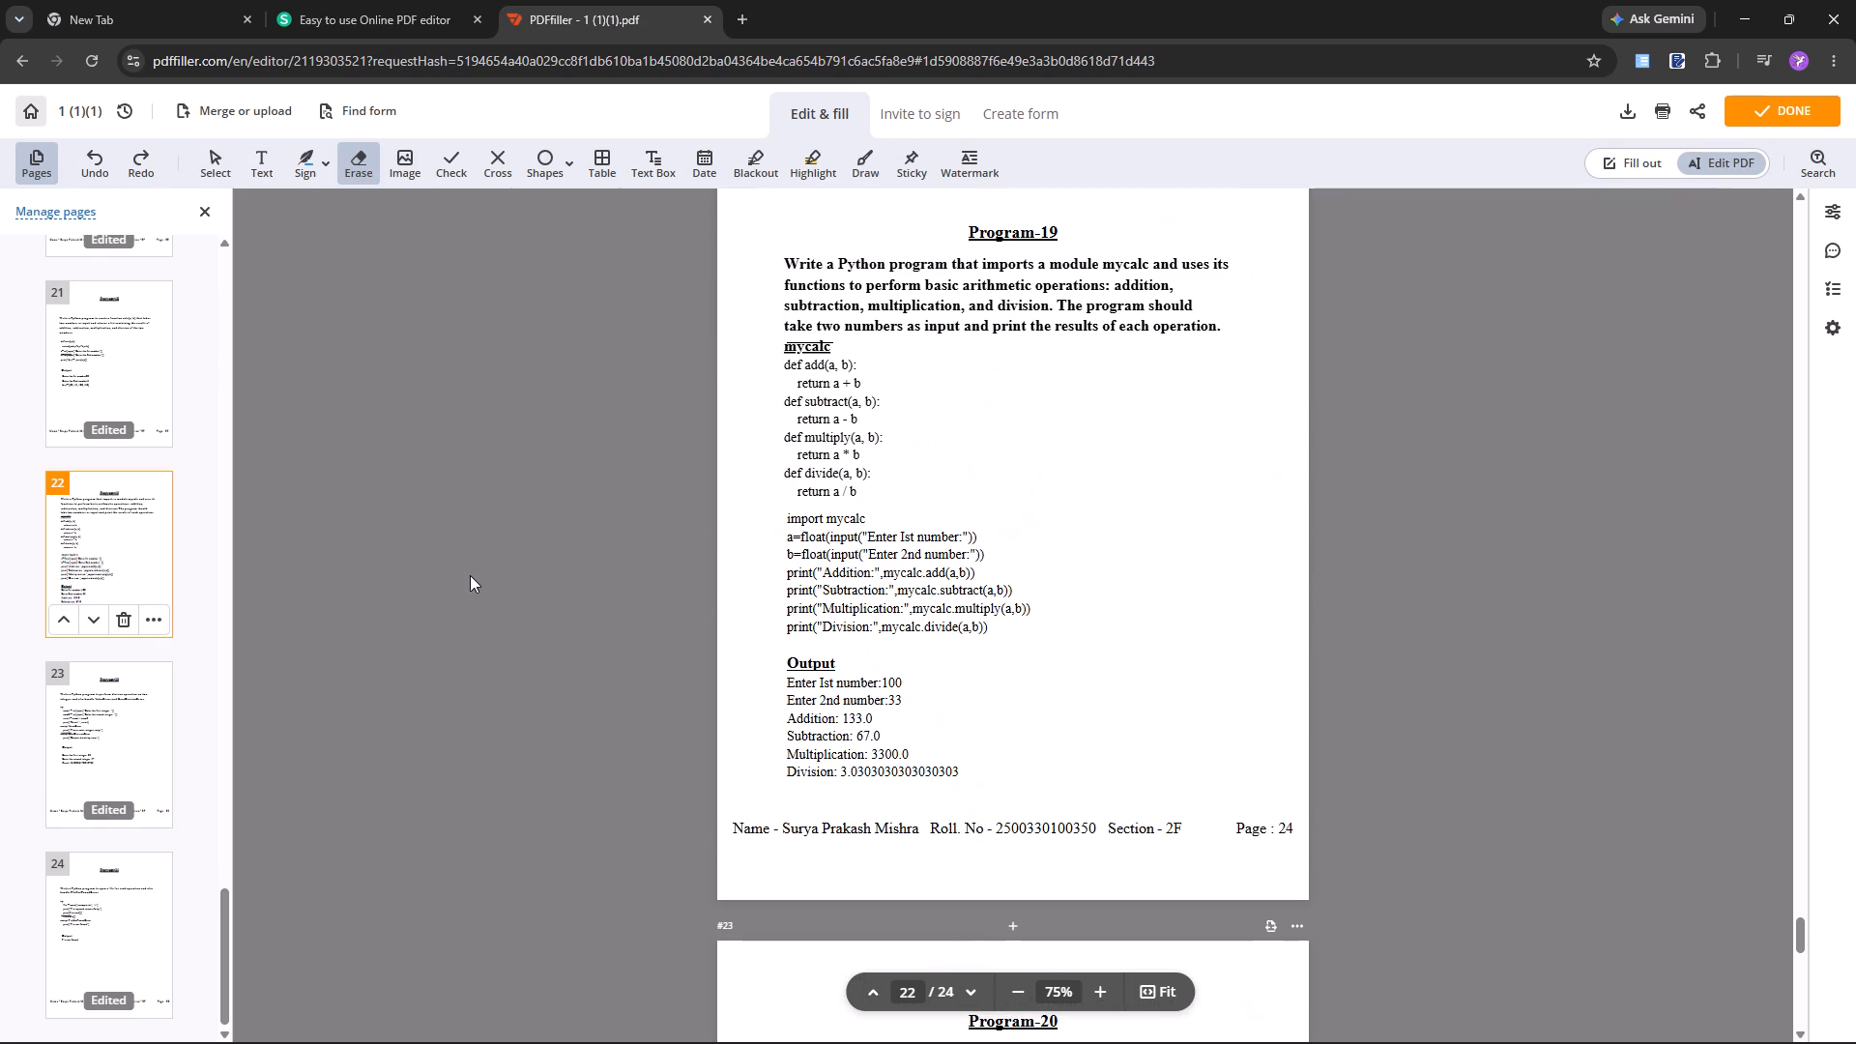
{"action": "left_click_drag", "start_coordinate": [861, 402], "coordinate": [861, 412]}
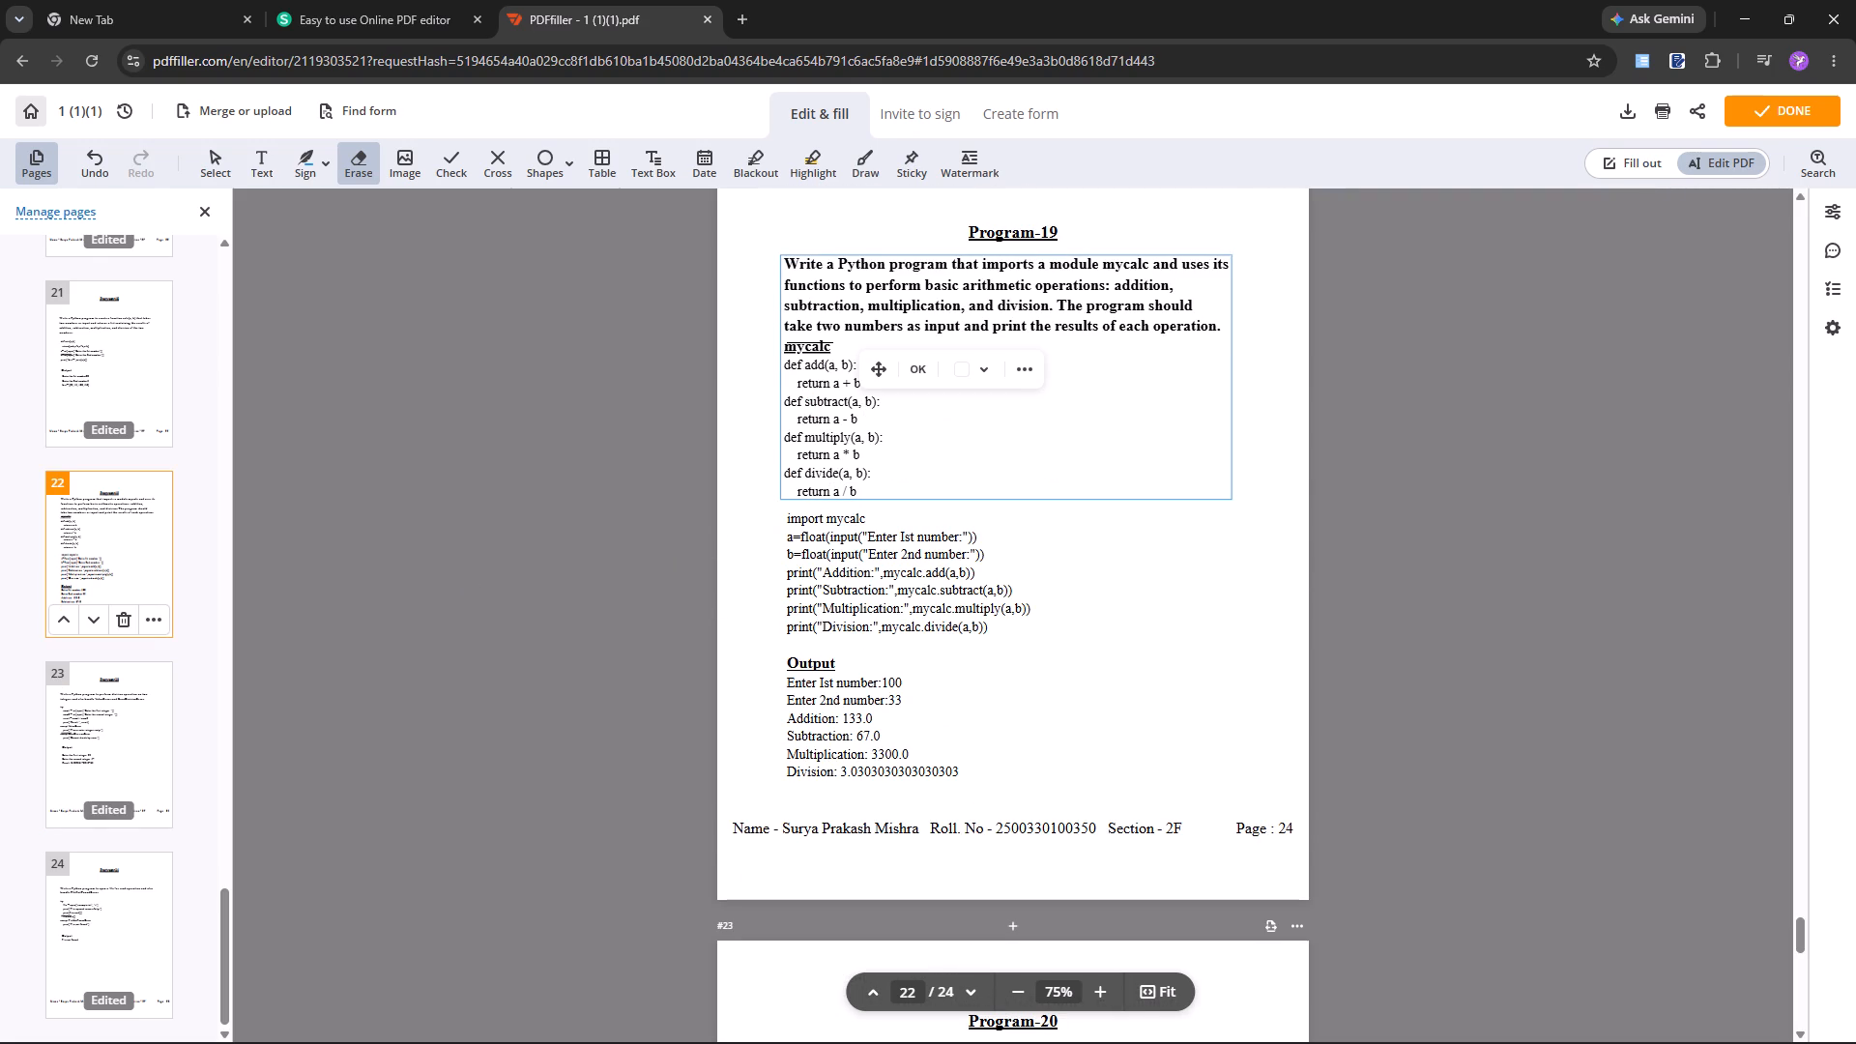
{"action": "left_click", "coordinate": [830, 347]}
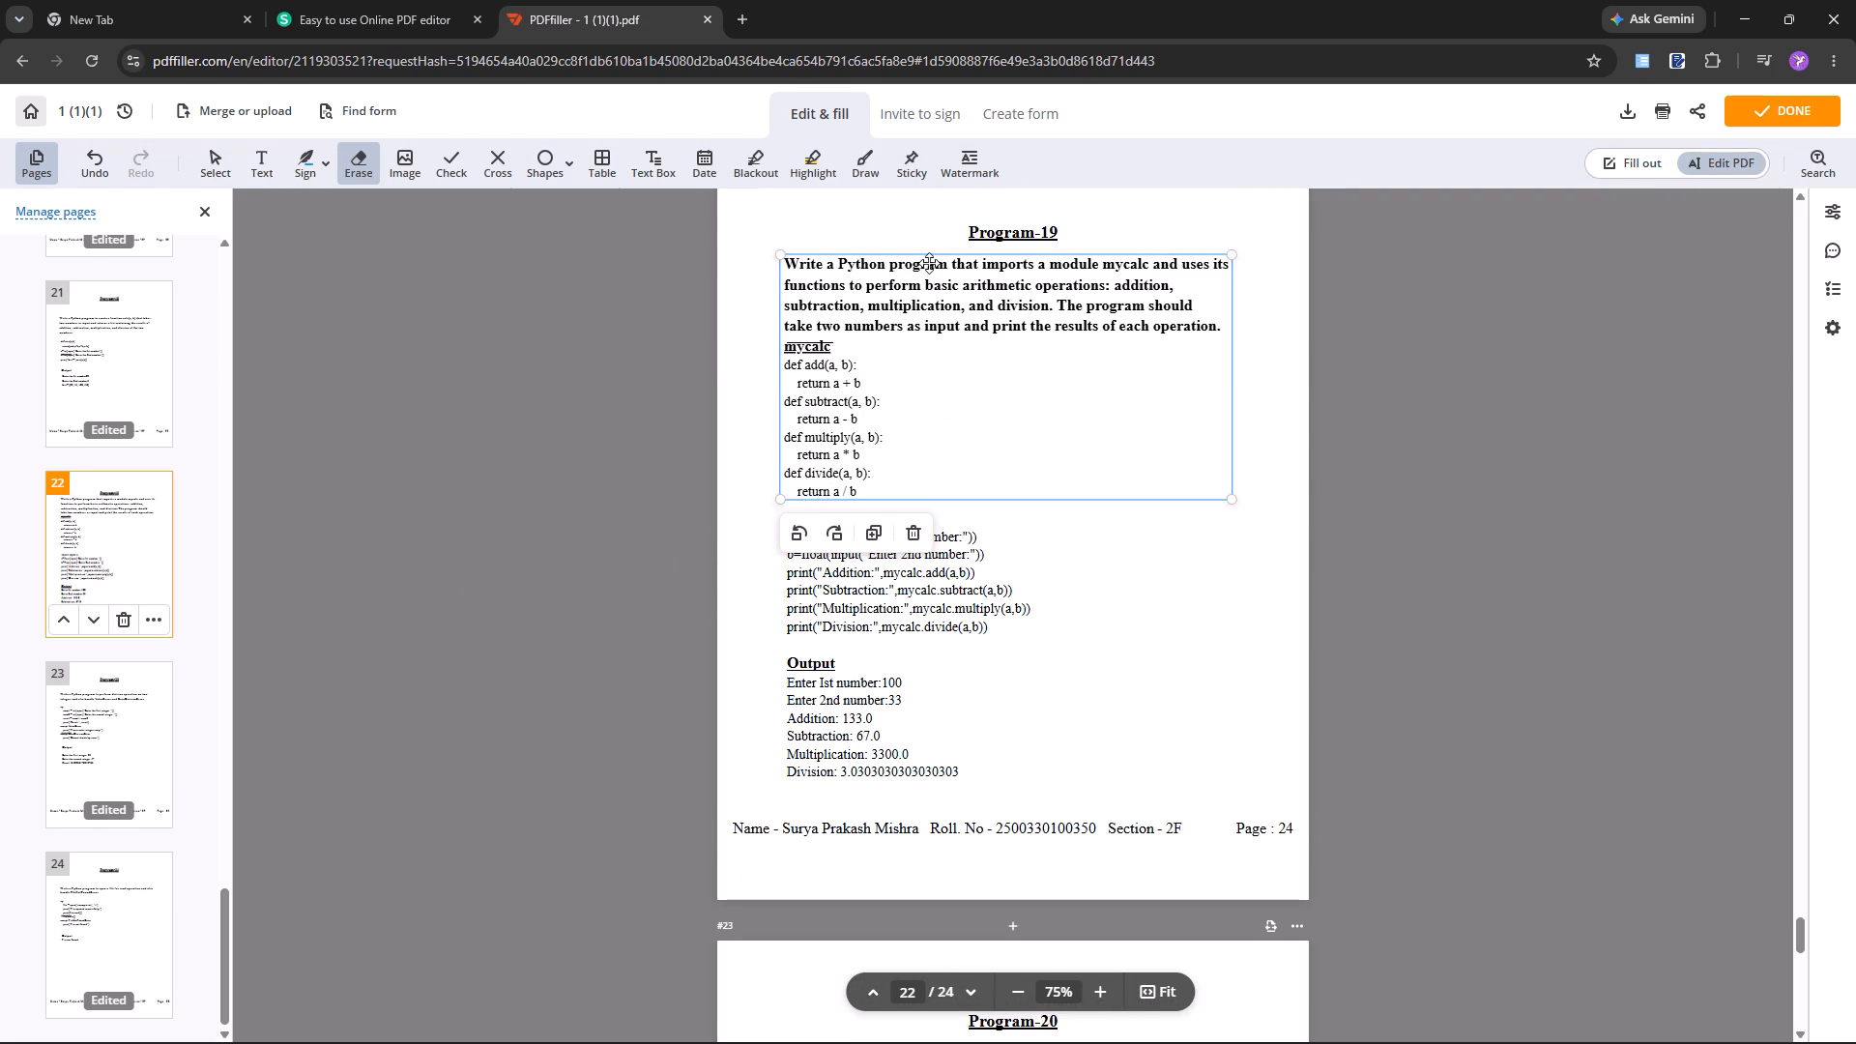
{"action": "left_click", "coordinate": [929, 263]}
{"action": "left_click_drag", "start_coordinate": [795, 528], "coordinate": [805, 556]}
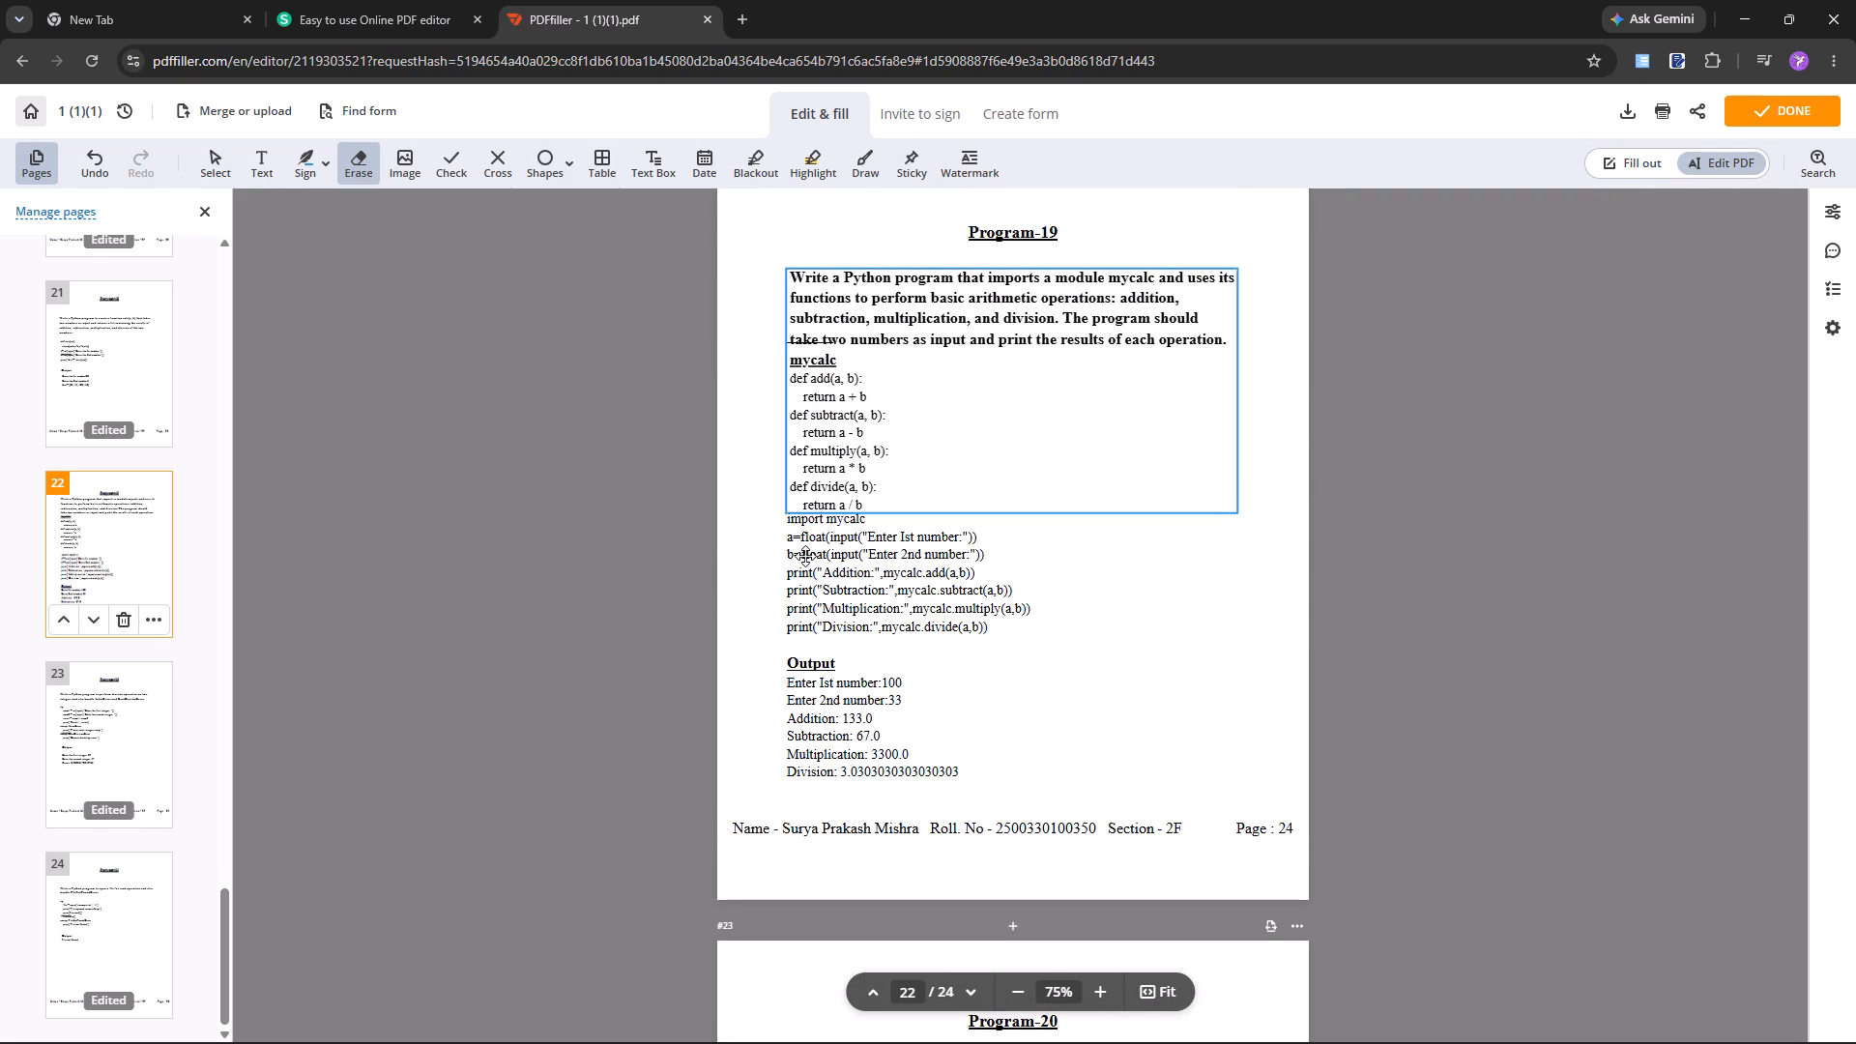
{"action": "left_click_drag", "start_coordinate": [805, 556], "coordinate": [879, 659]}
{"action": "left_click", "coordinate": [996, 614]}
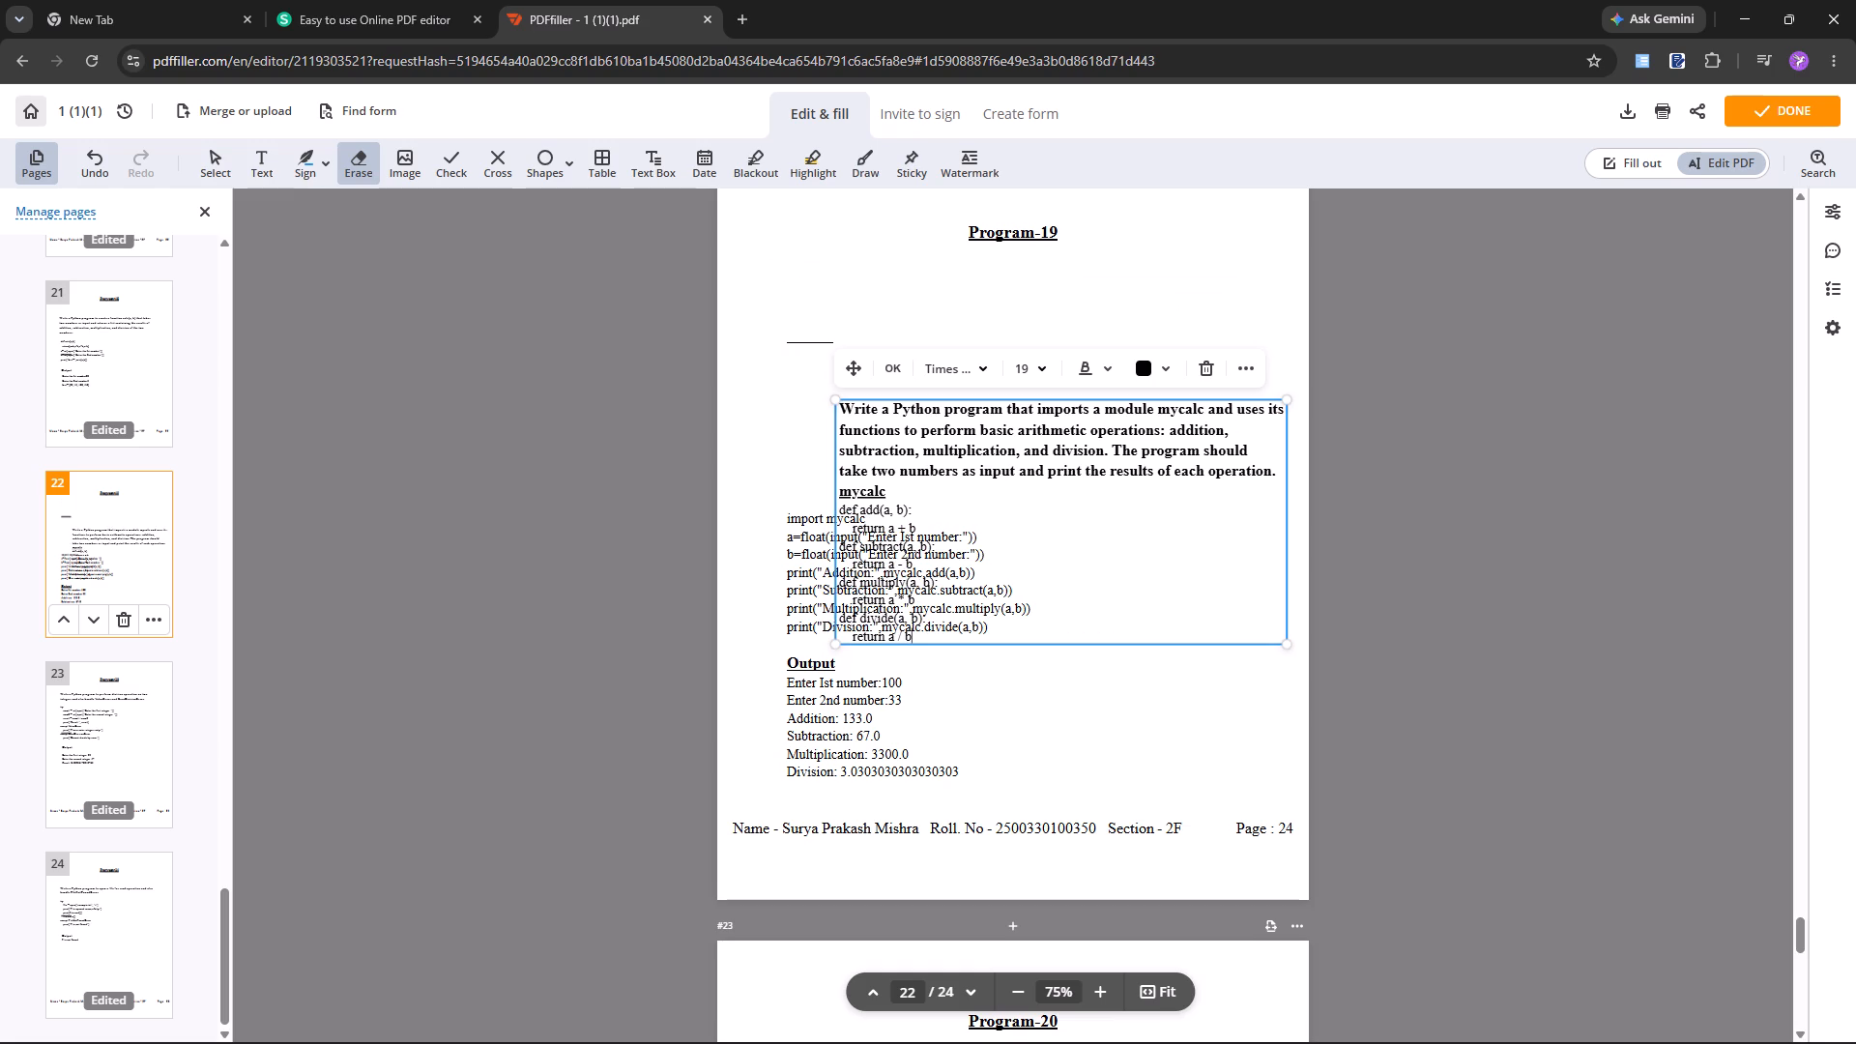
{"action": "left_click_drag", "start_coordinate": [848, 373], "coordinate": [988, 342]}
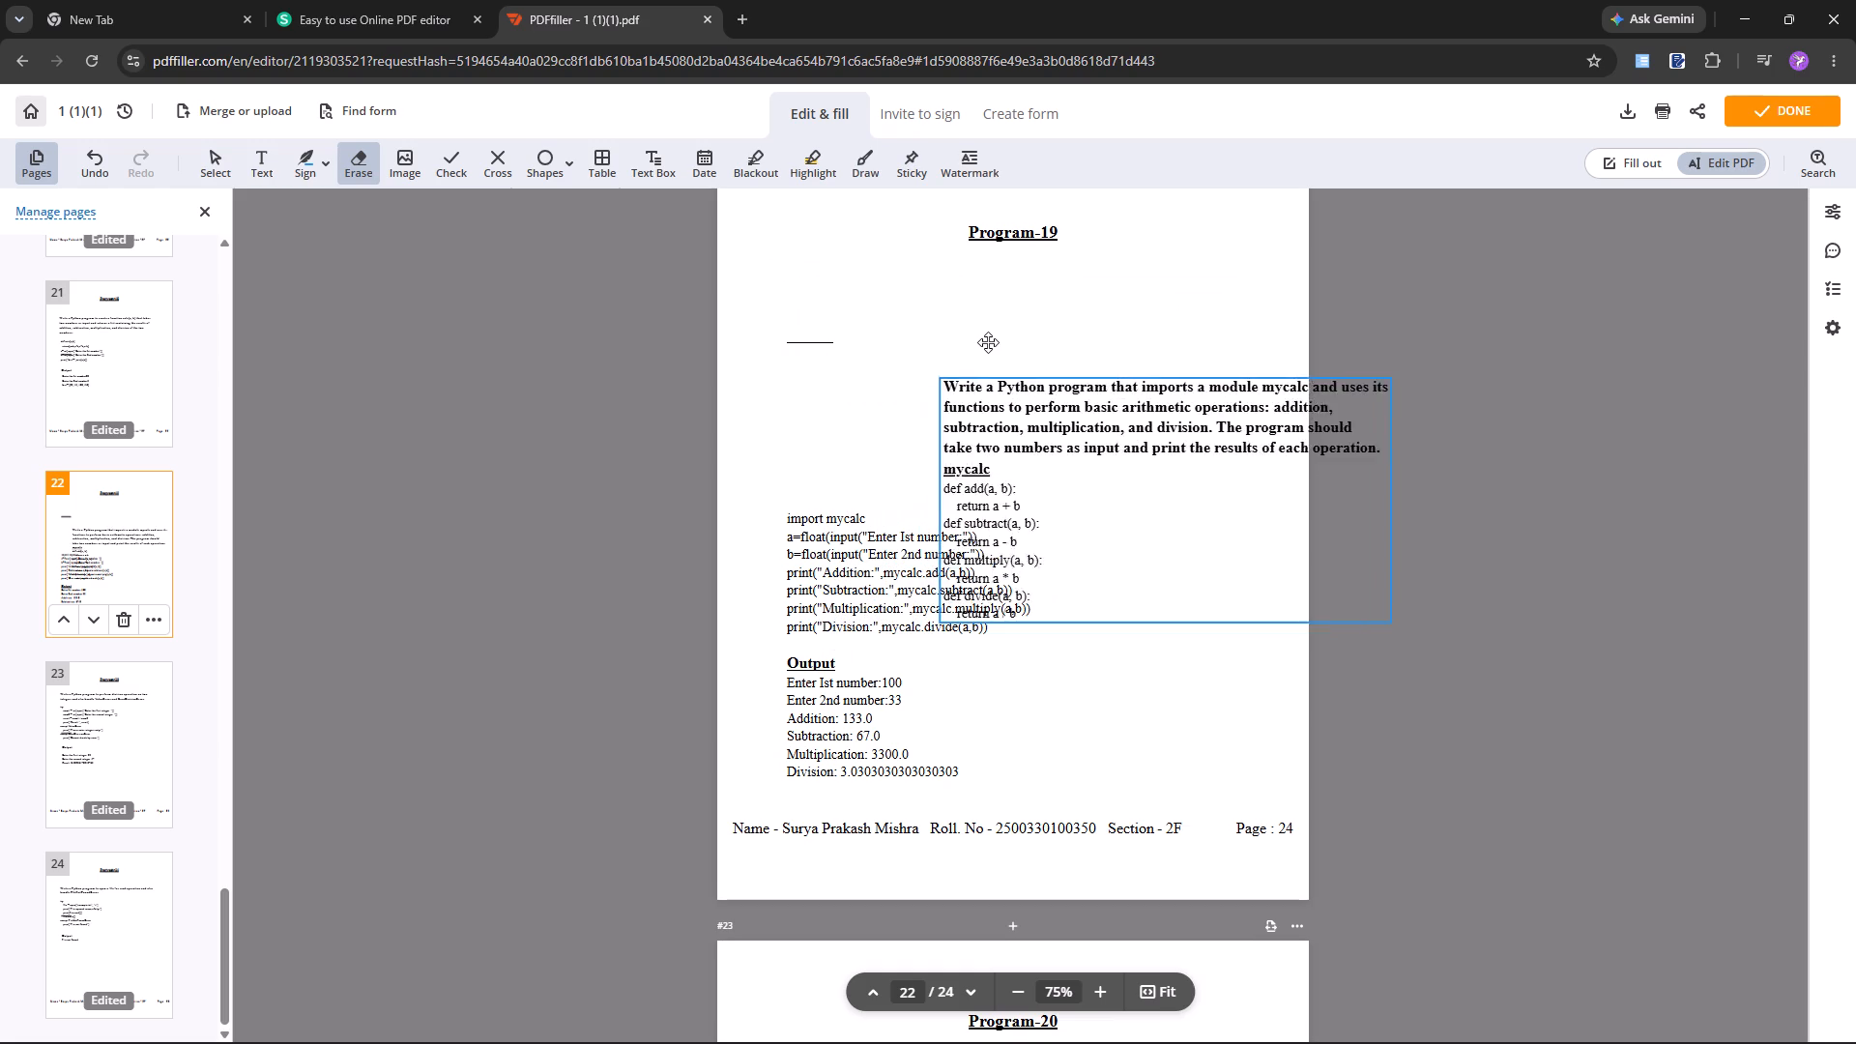
{"action": "left_click_drag", "start_coordinate": [988, 342], "coordinate": [1045, 328]}
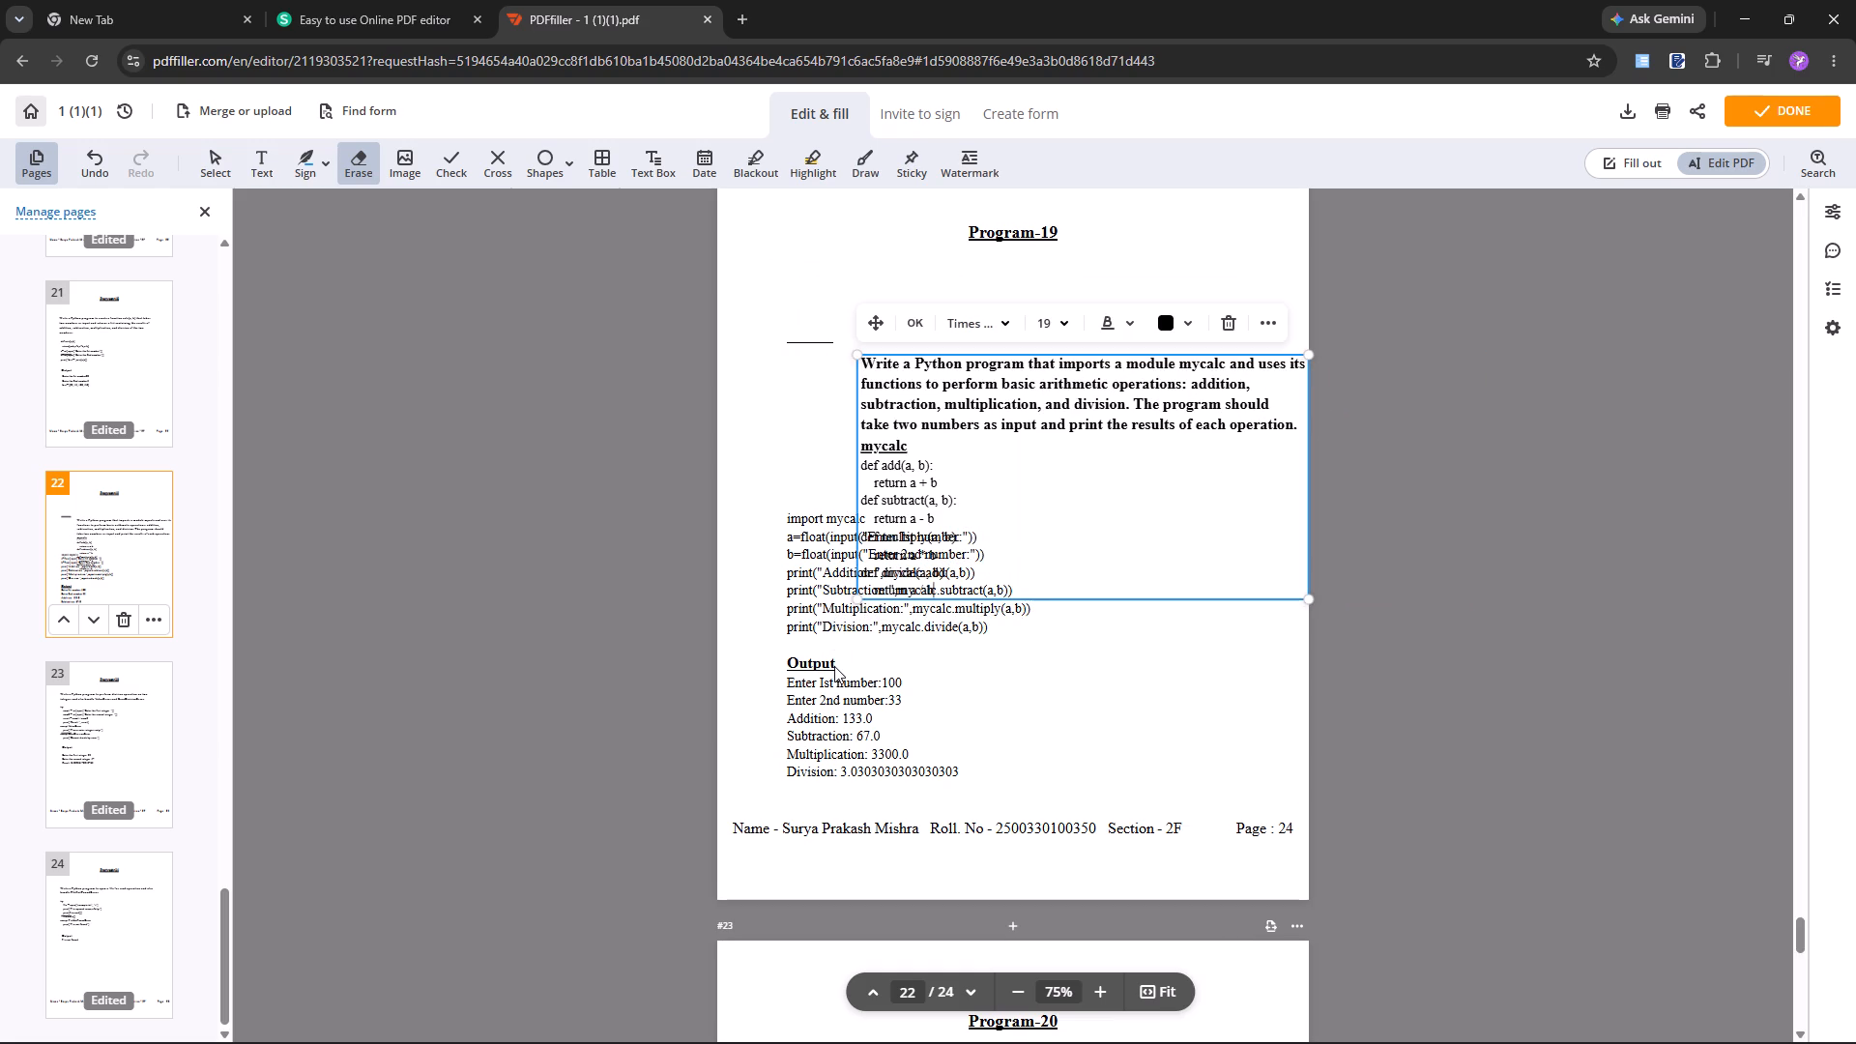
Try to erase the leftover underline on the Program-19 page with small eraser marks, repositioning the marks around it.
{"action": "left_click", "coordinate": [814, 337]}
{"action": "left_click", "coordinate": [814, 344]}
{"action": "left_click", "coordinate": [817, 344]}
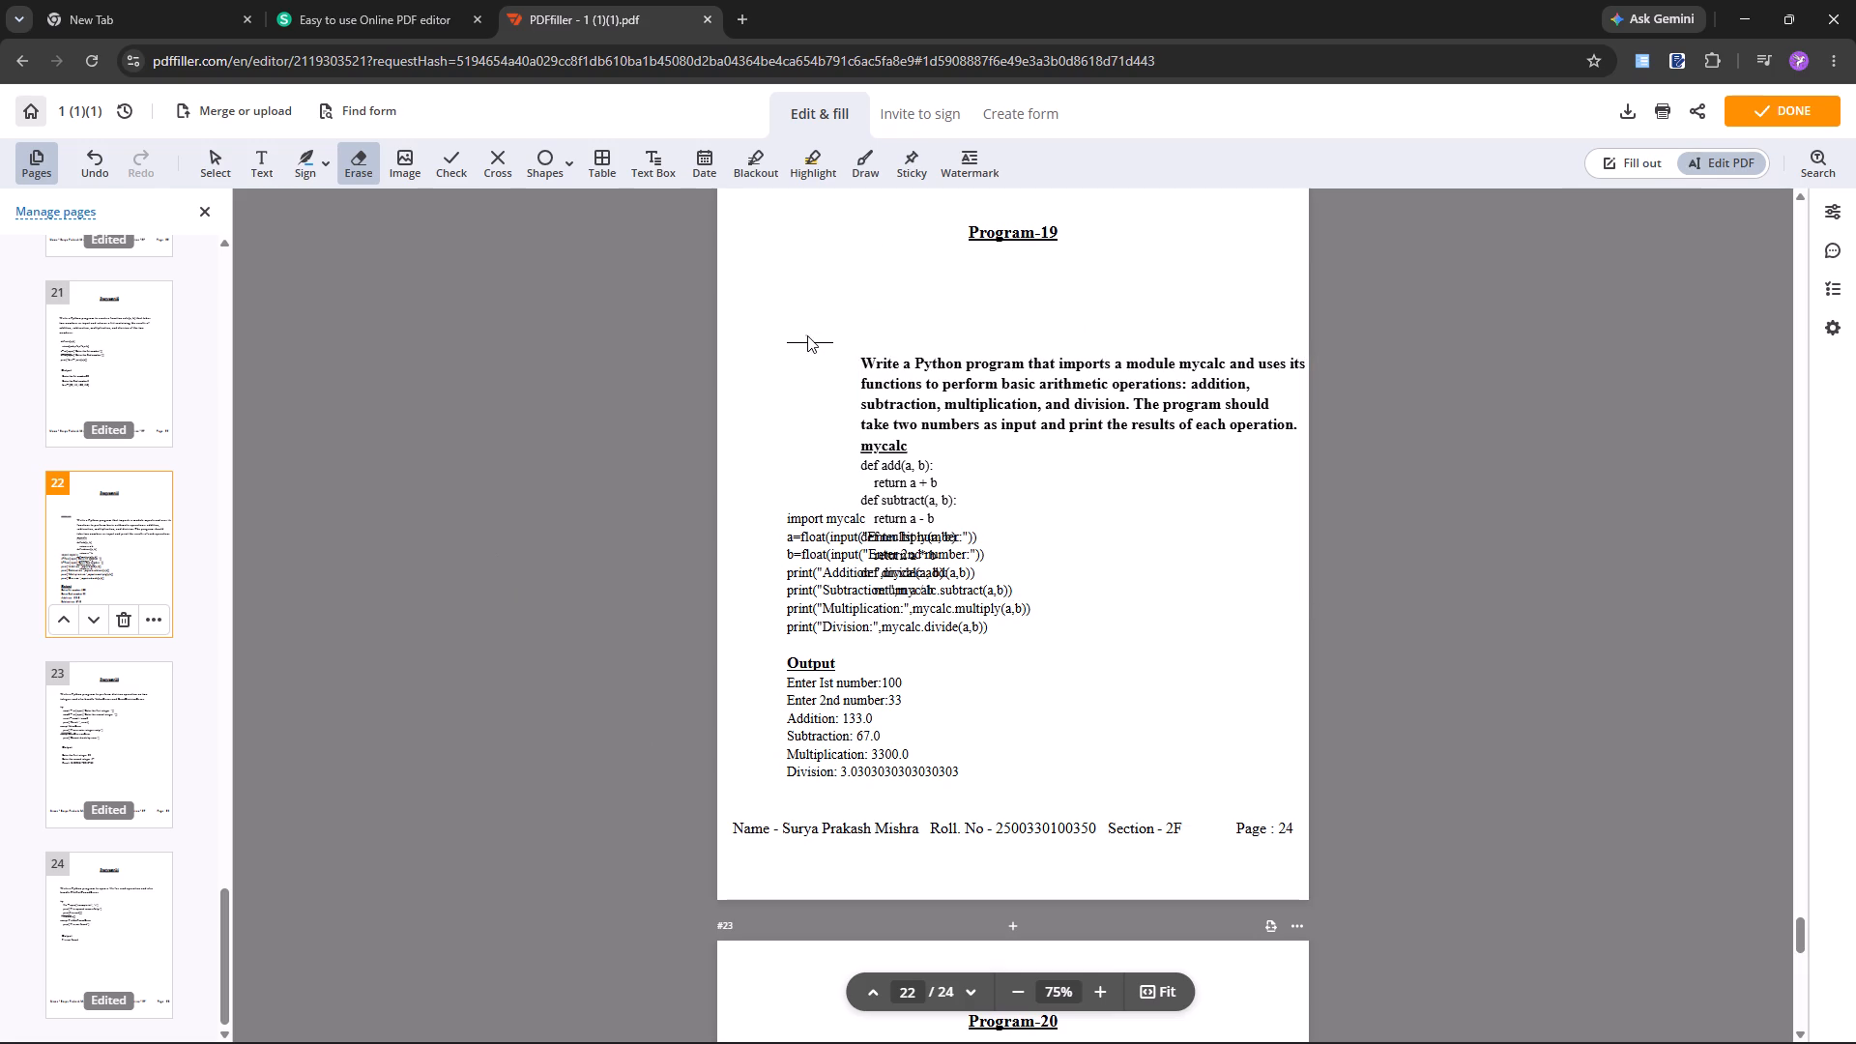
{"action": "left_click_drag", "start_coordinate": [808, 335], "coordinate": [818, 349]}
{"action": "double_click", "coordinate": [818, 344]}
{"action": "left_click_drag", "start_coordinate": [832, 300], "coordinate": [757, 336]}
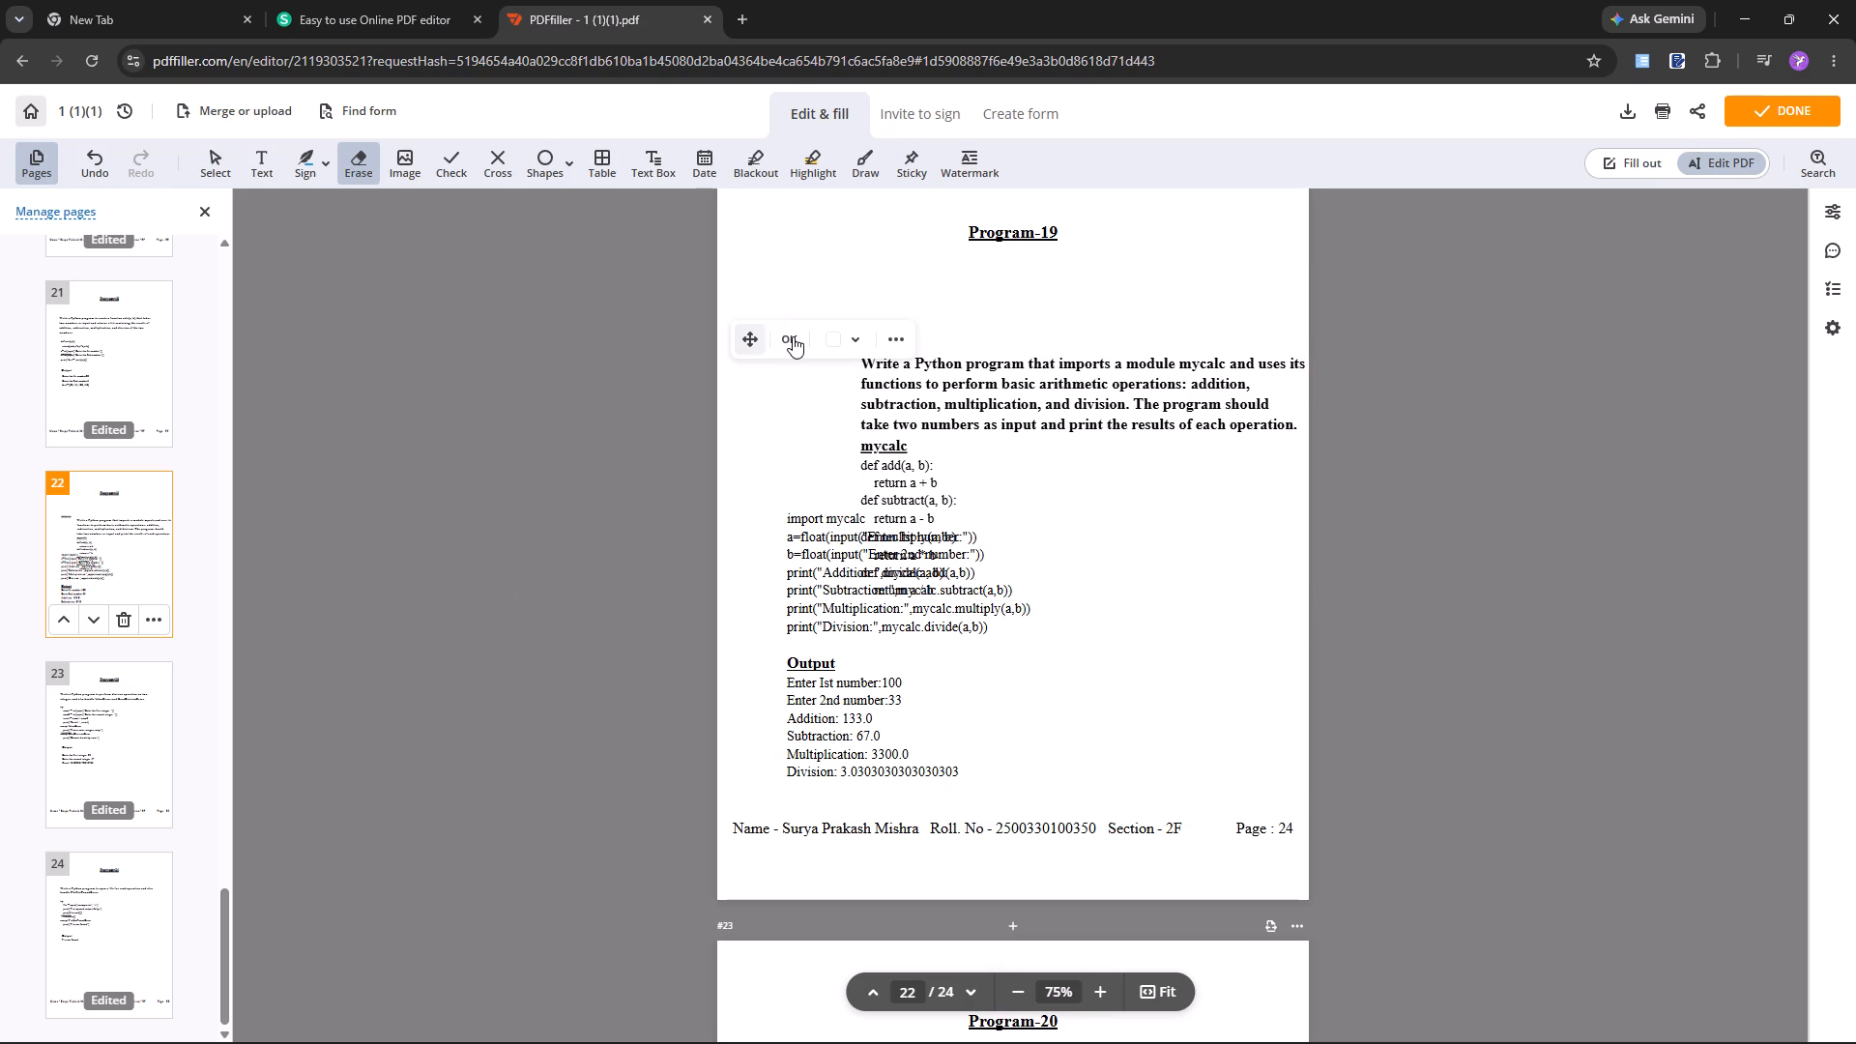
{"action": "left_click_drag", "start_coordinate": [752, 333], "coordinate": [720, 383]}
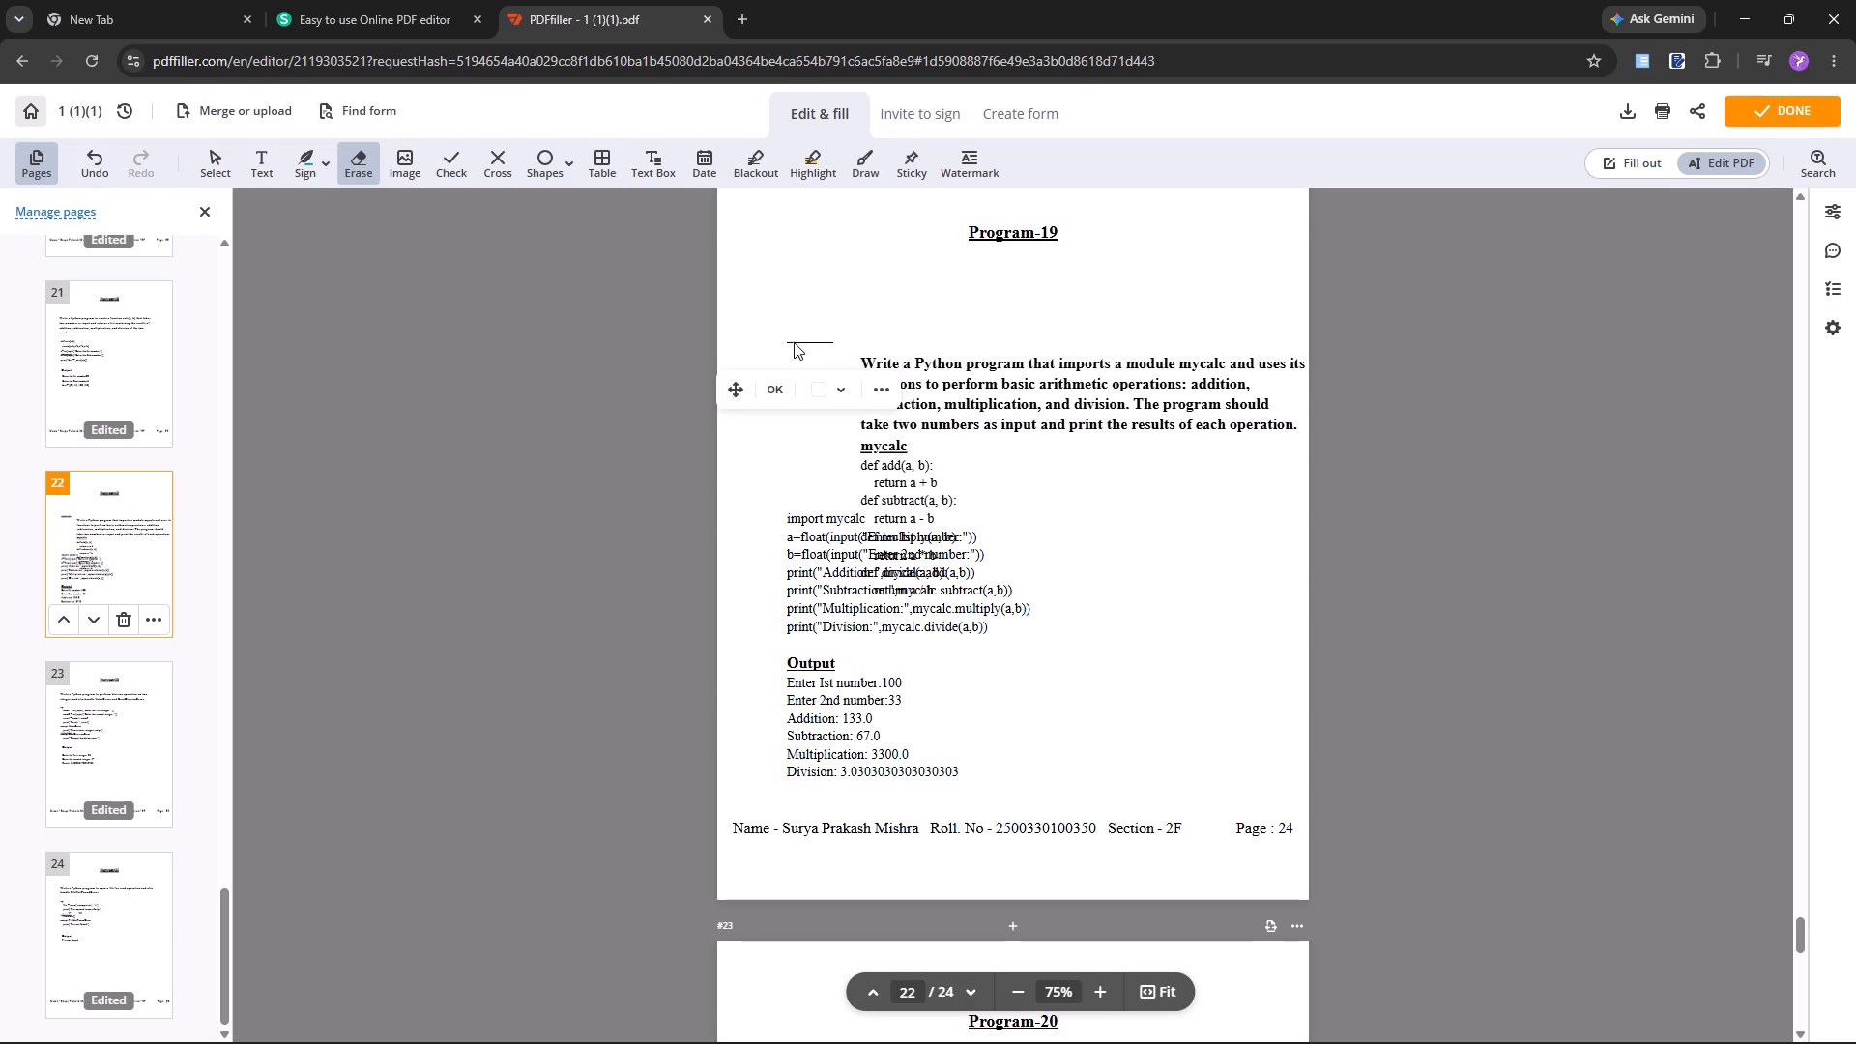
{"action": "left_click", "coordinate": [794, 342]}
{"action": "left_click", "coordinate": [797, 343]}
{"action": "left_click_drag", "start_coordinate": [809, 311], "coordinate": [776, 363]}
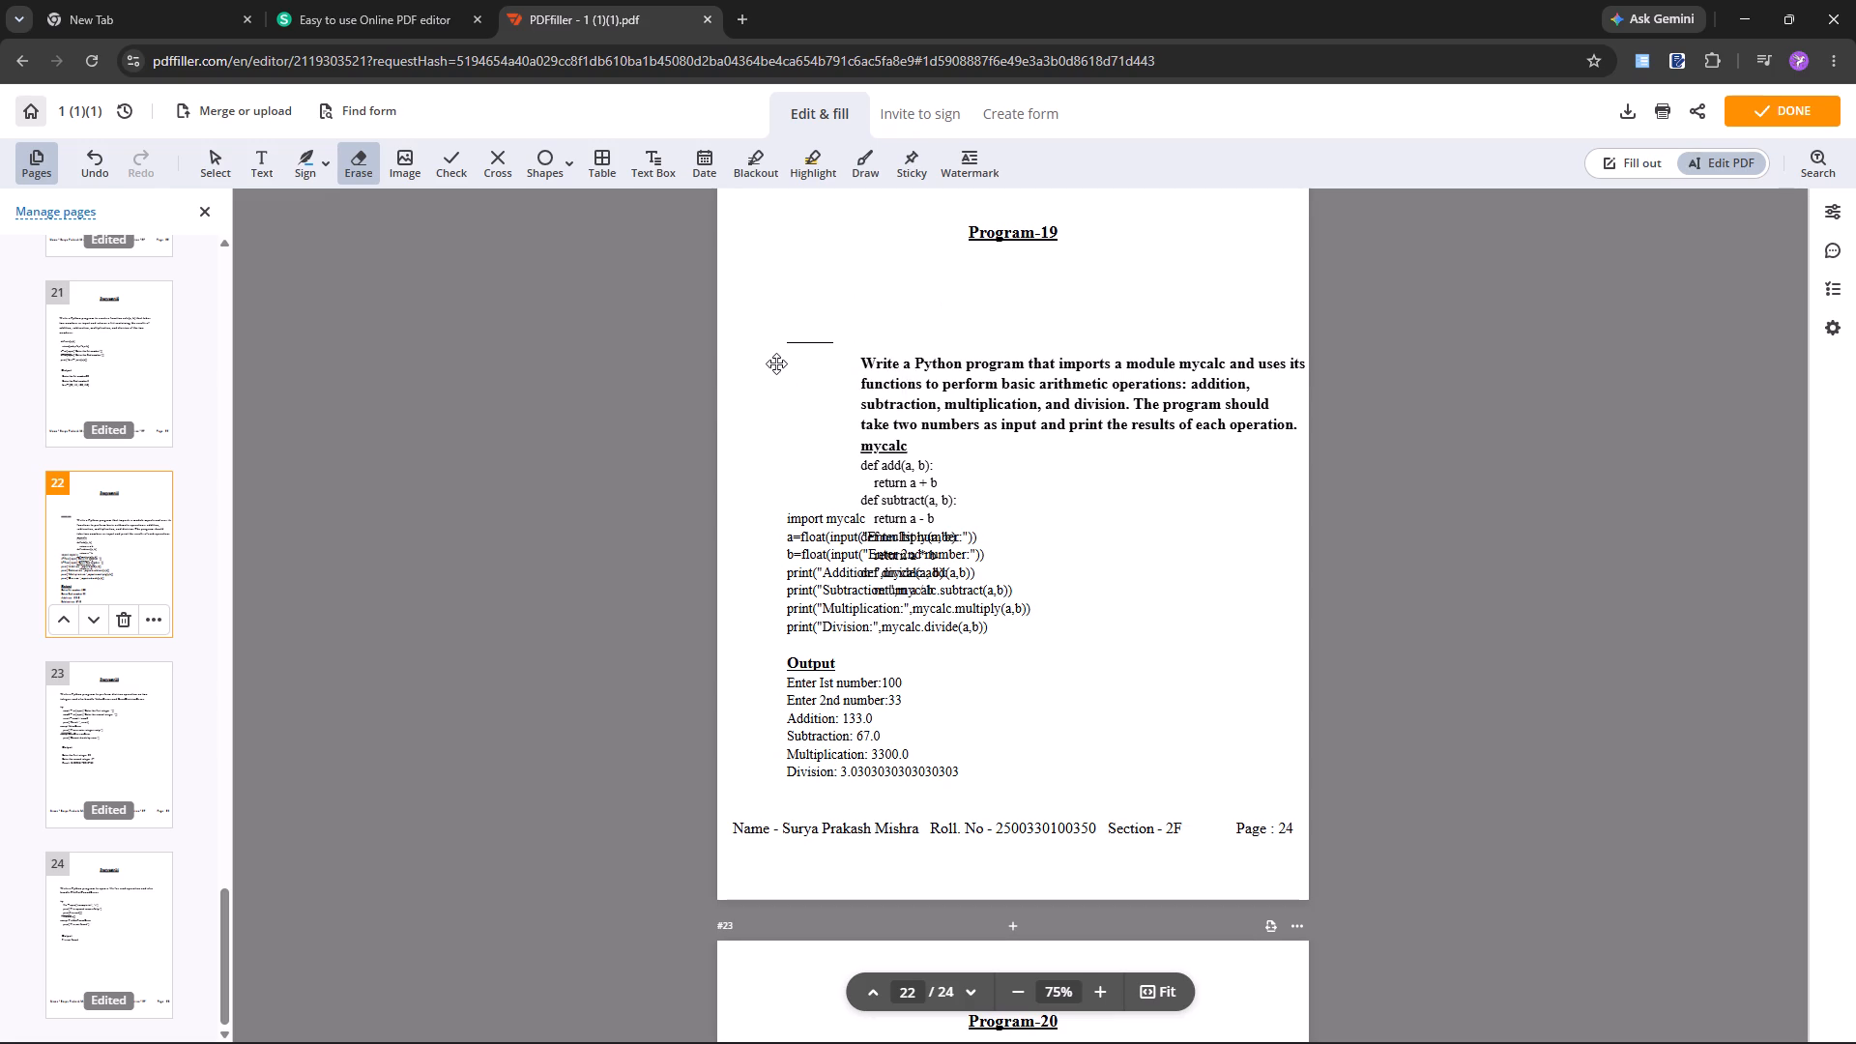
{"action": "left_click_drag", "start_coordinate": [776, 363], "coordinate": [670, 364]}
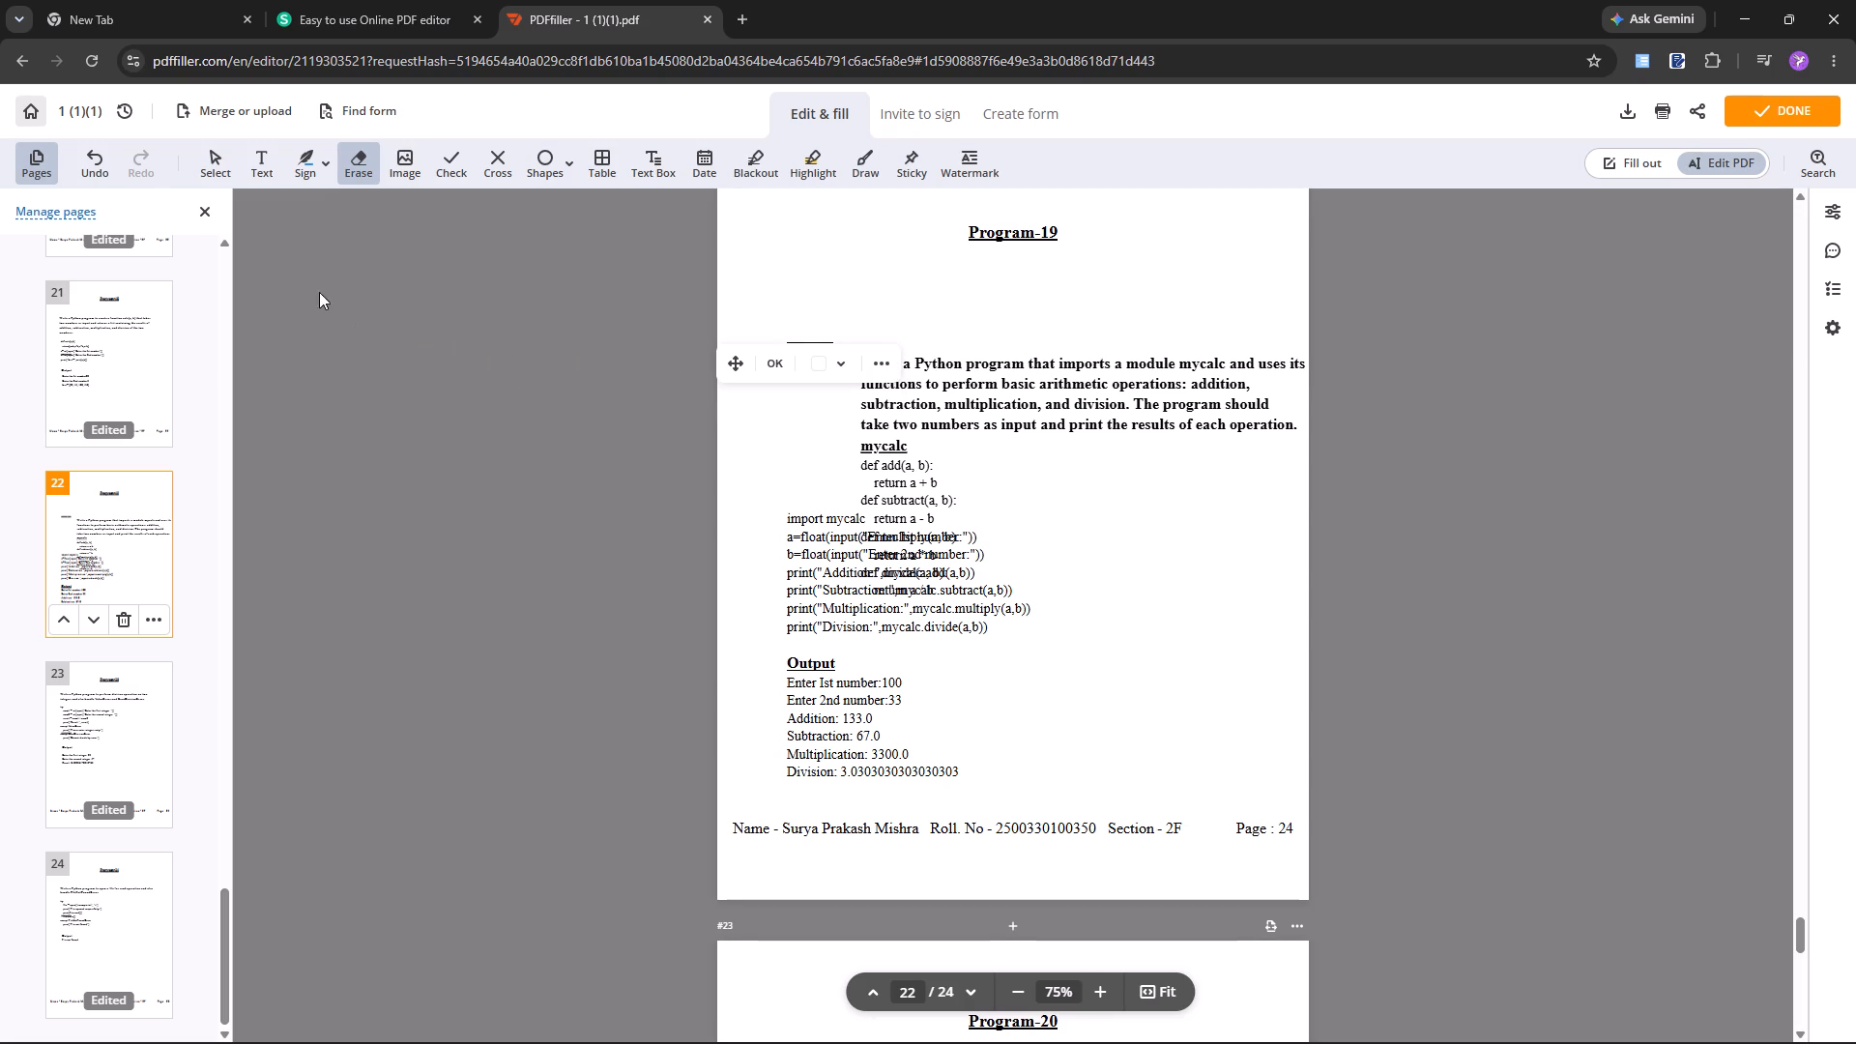
{"action": "left_click", "coordinate": [339, 166]}
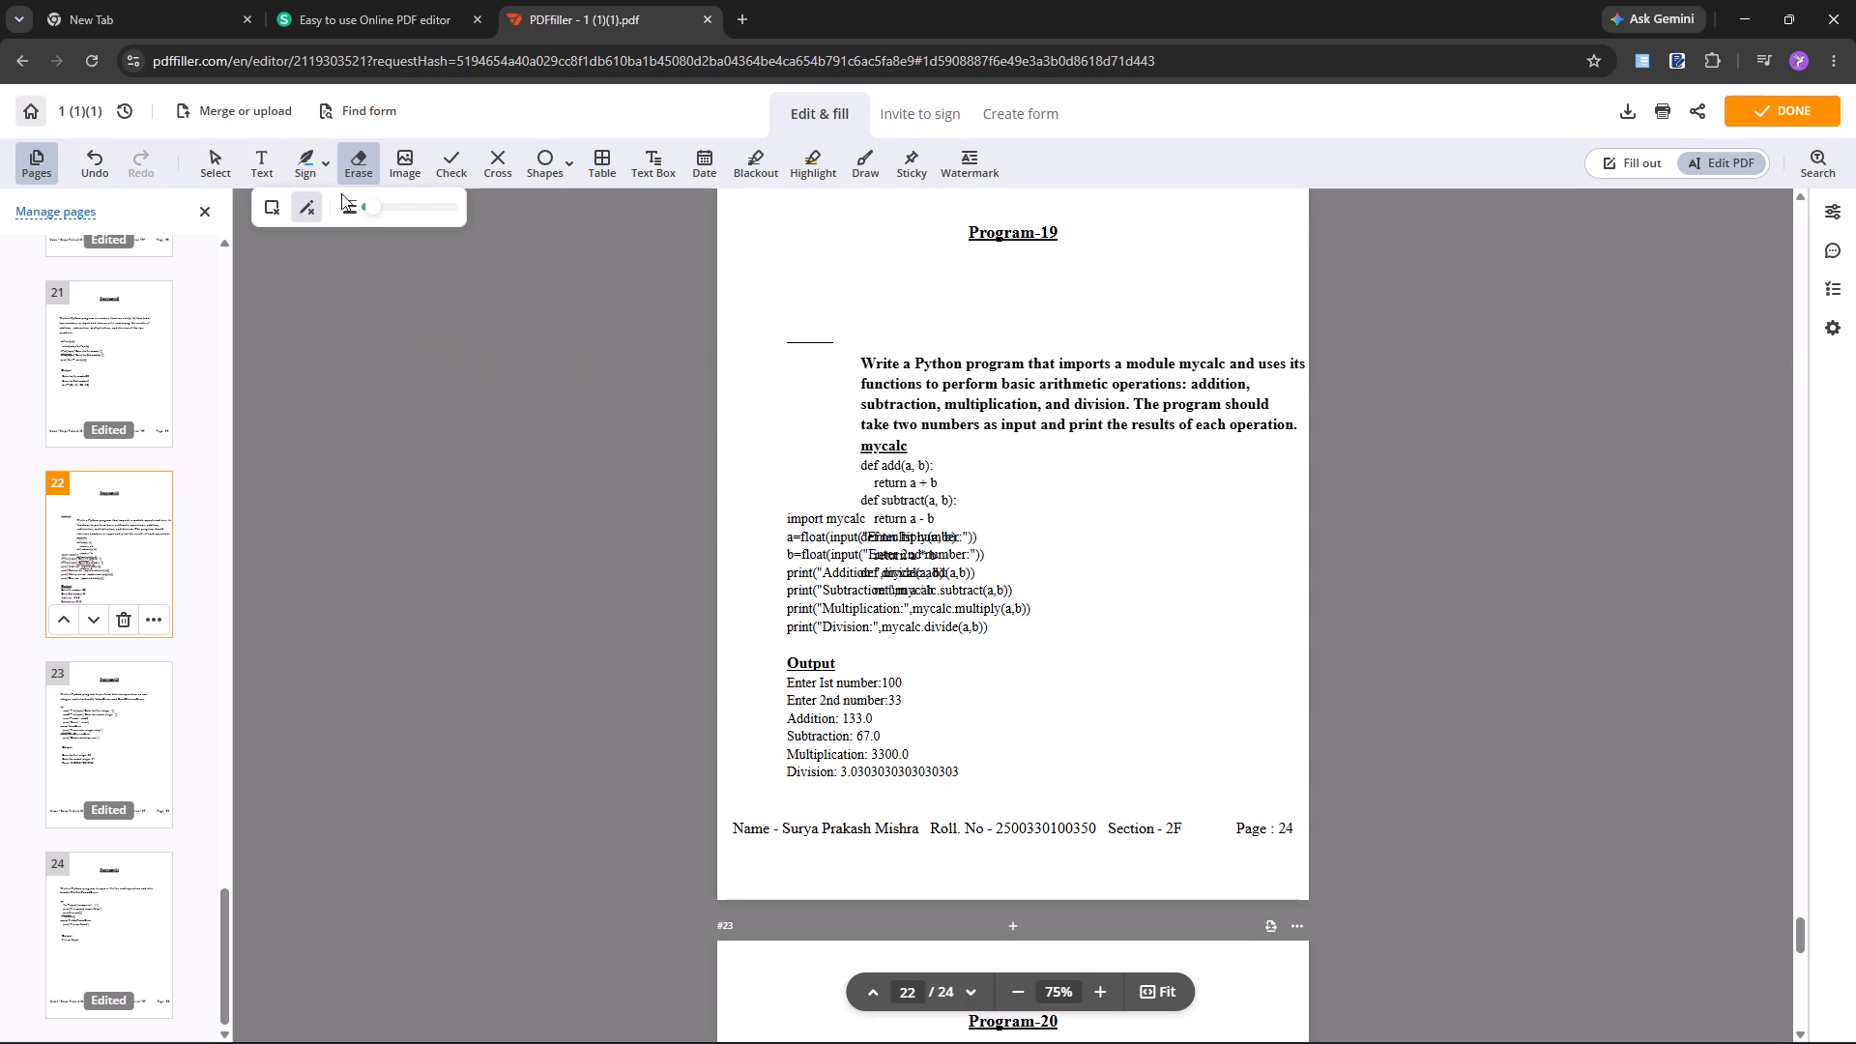
{"action": "left_click", "coordinate": [309, 205]}
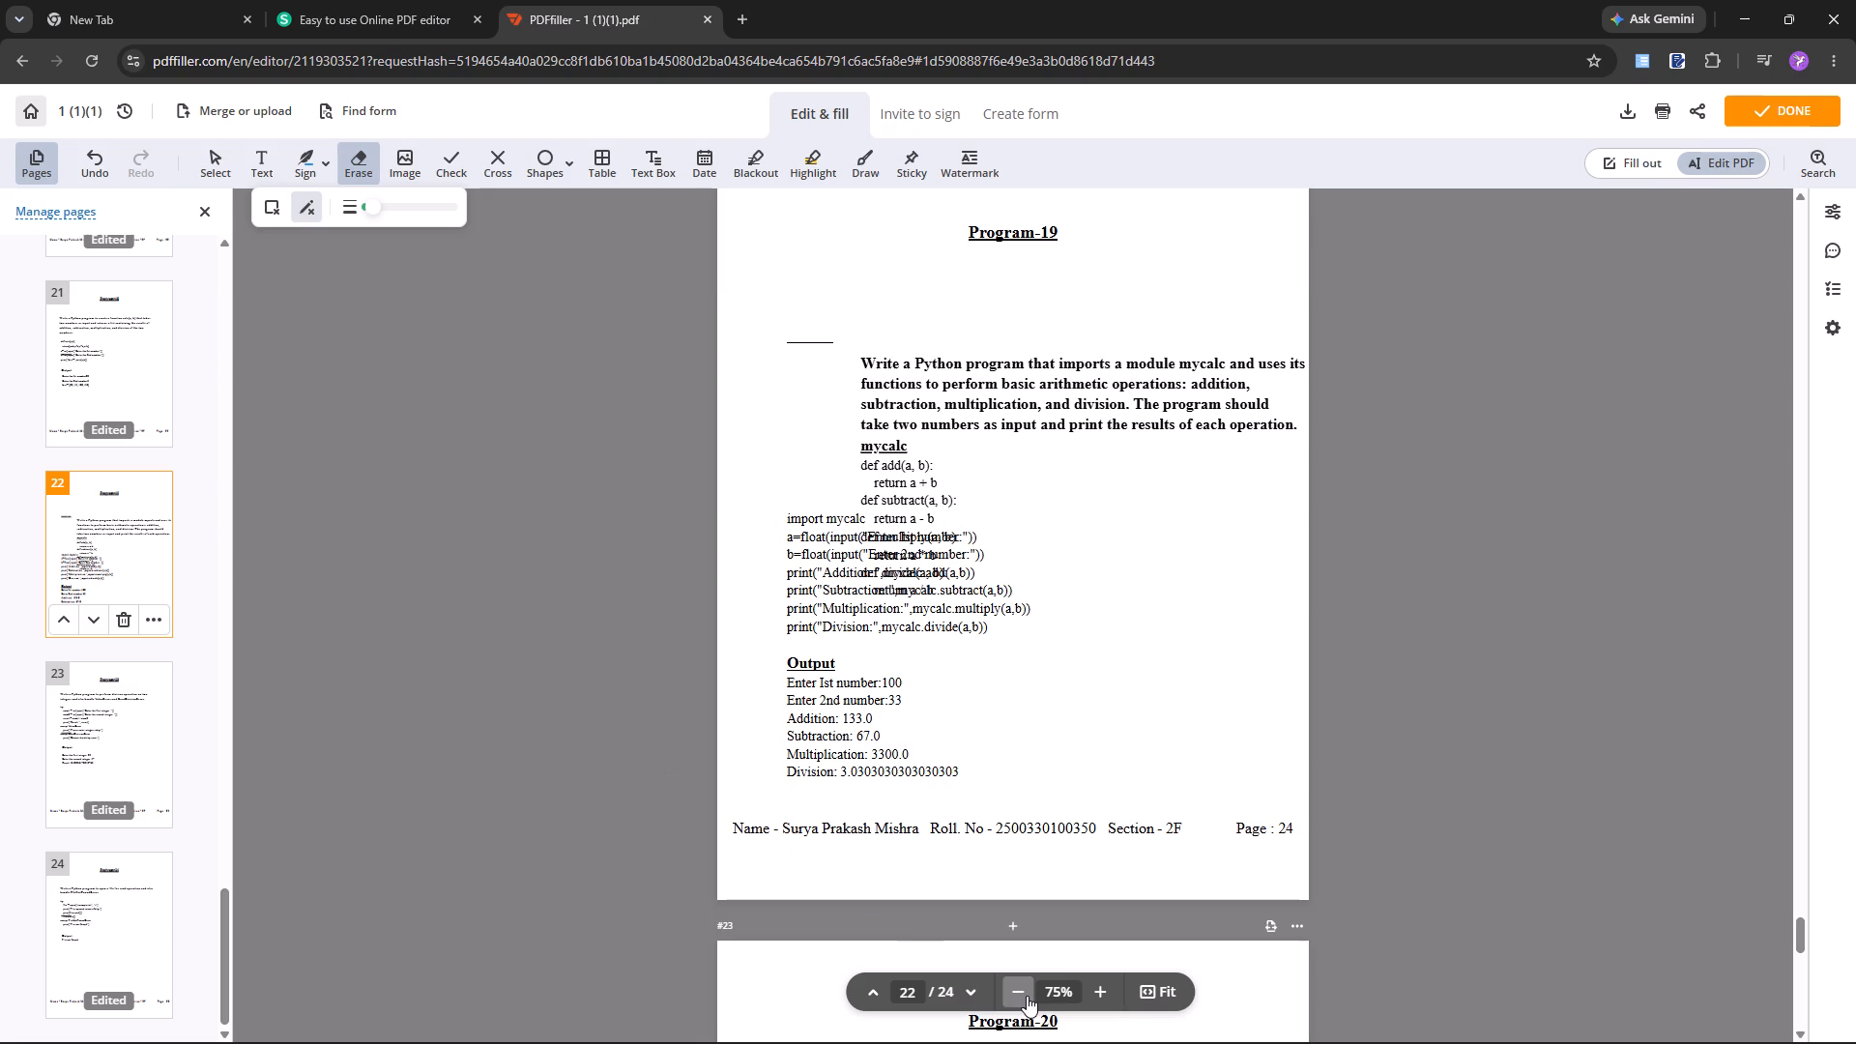
{"action": "left_click", "coordinate": [1028, 996]}
{"action": "left_click", "coordinate": [1099, 996]}
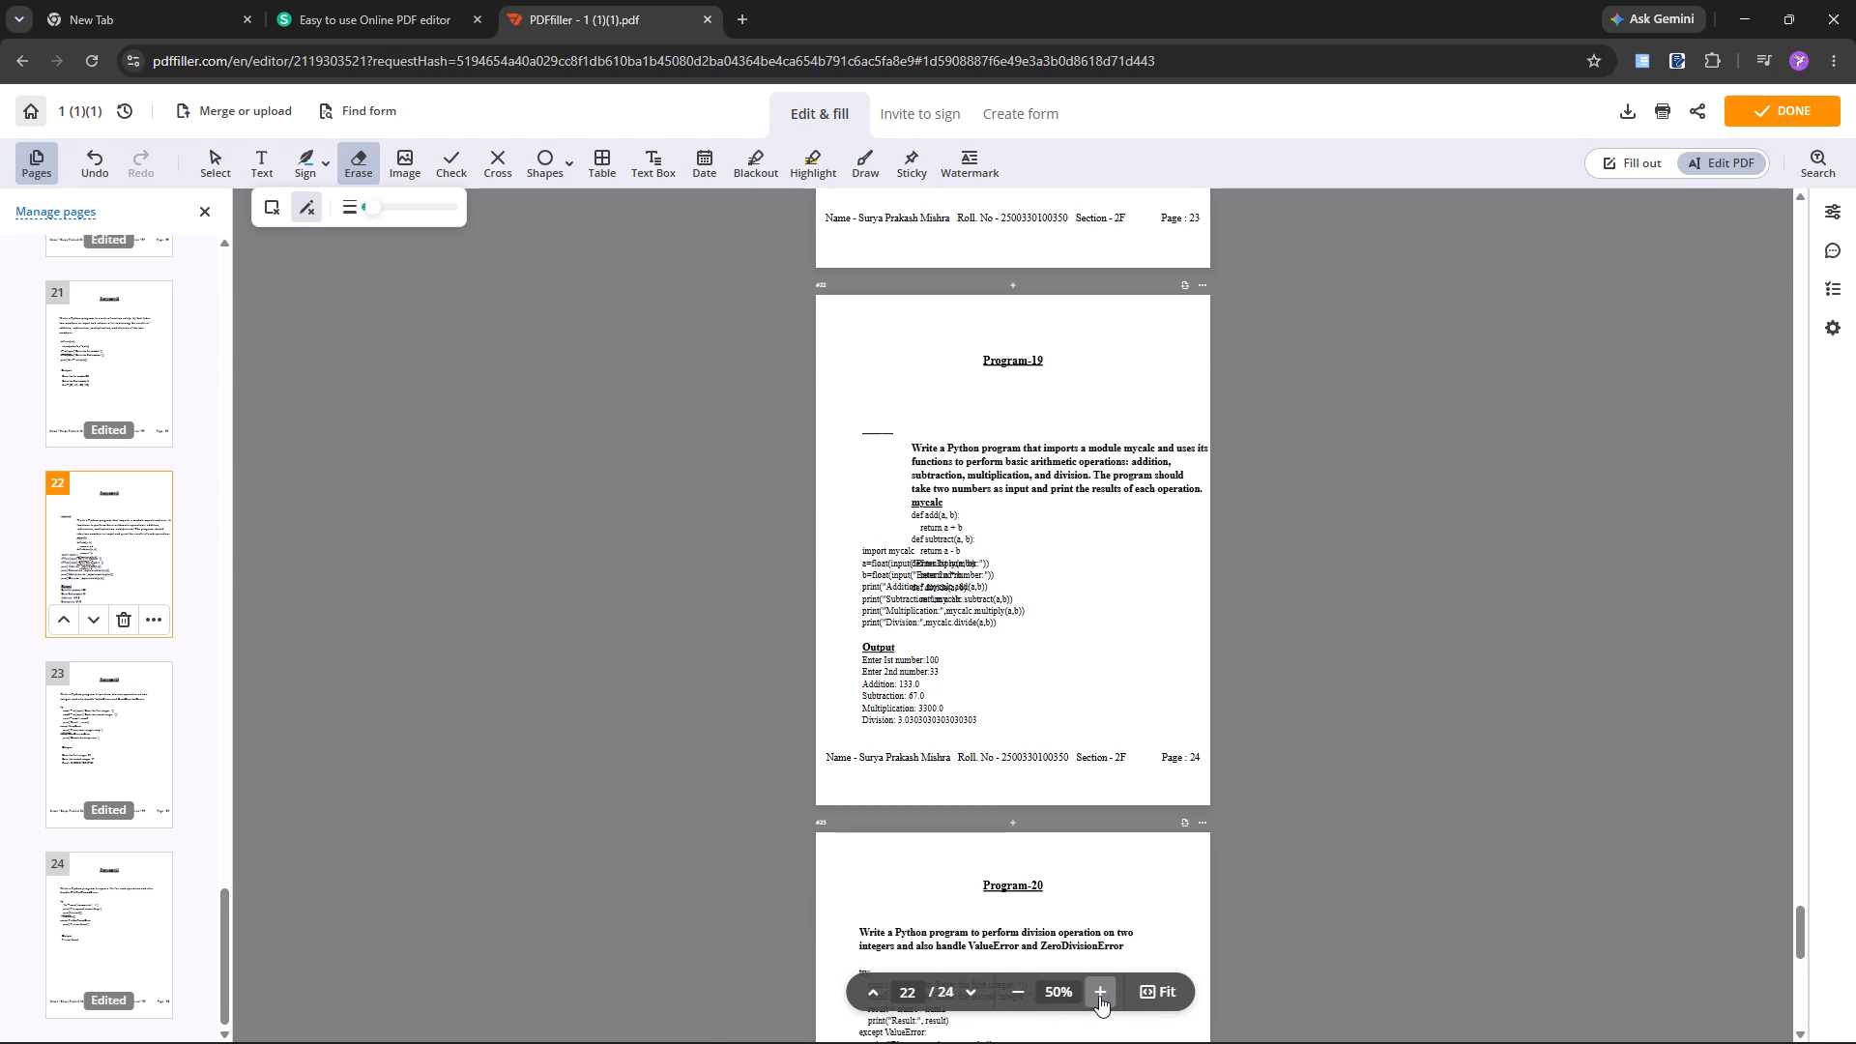
{"action": "left_click", "coordinate": [1098, 995]}
{"action": "scroll", "coordinate": [916, 870], "scroll_direction": "up", "scroll_amount": 3}
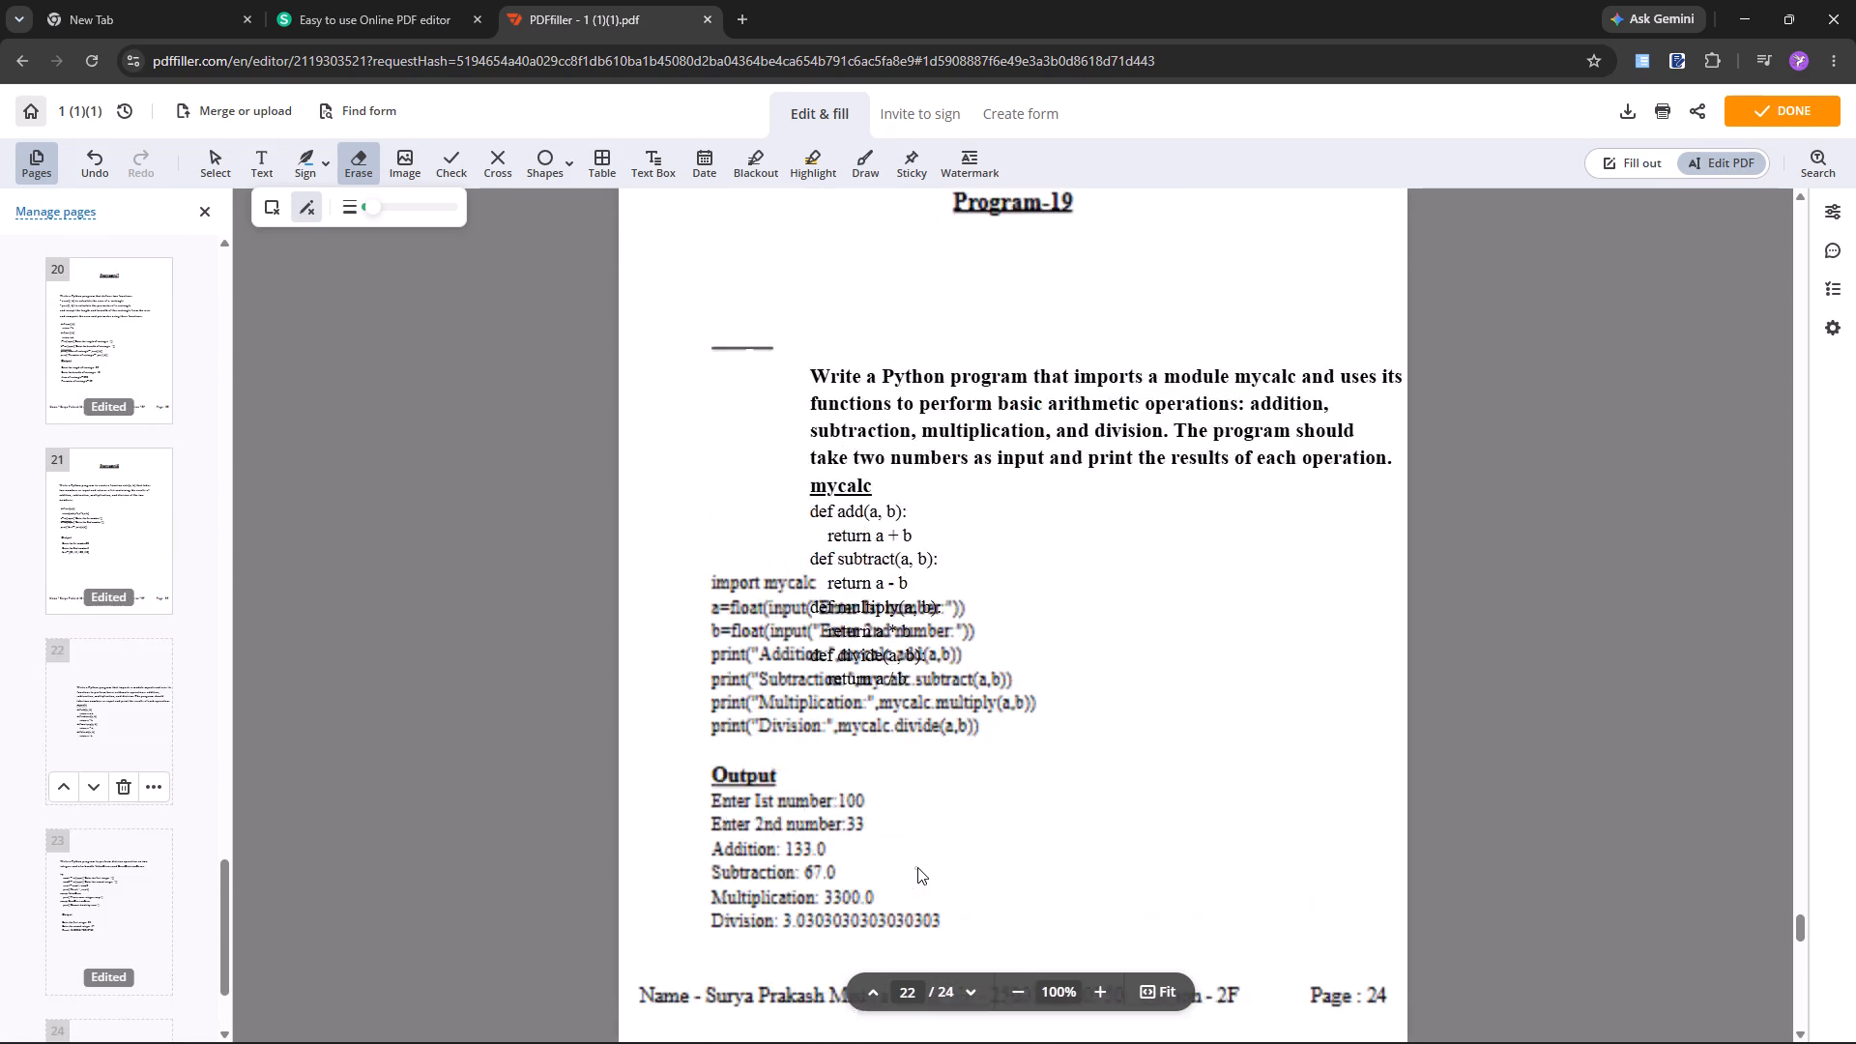
{"action": "left_click", "coordinate": [1097, 993]}
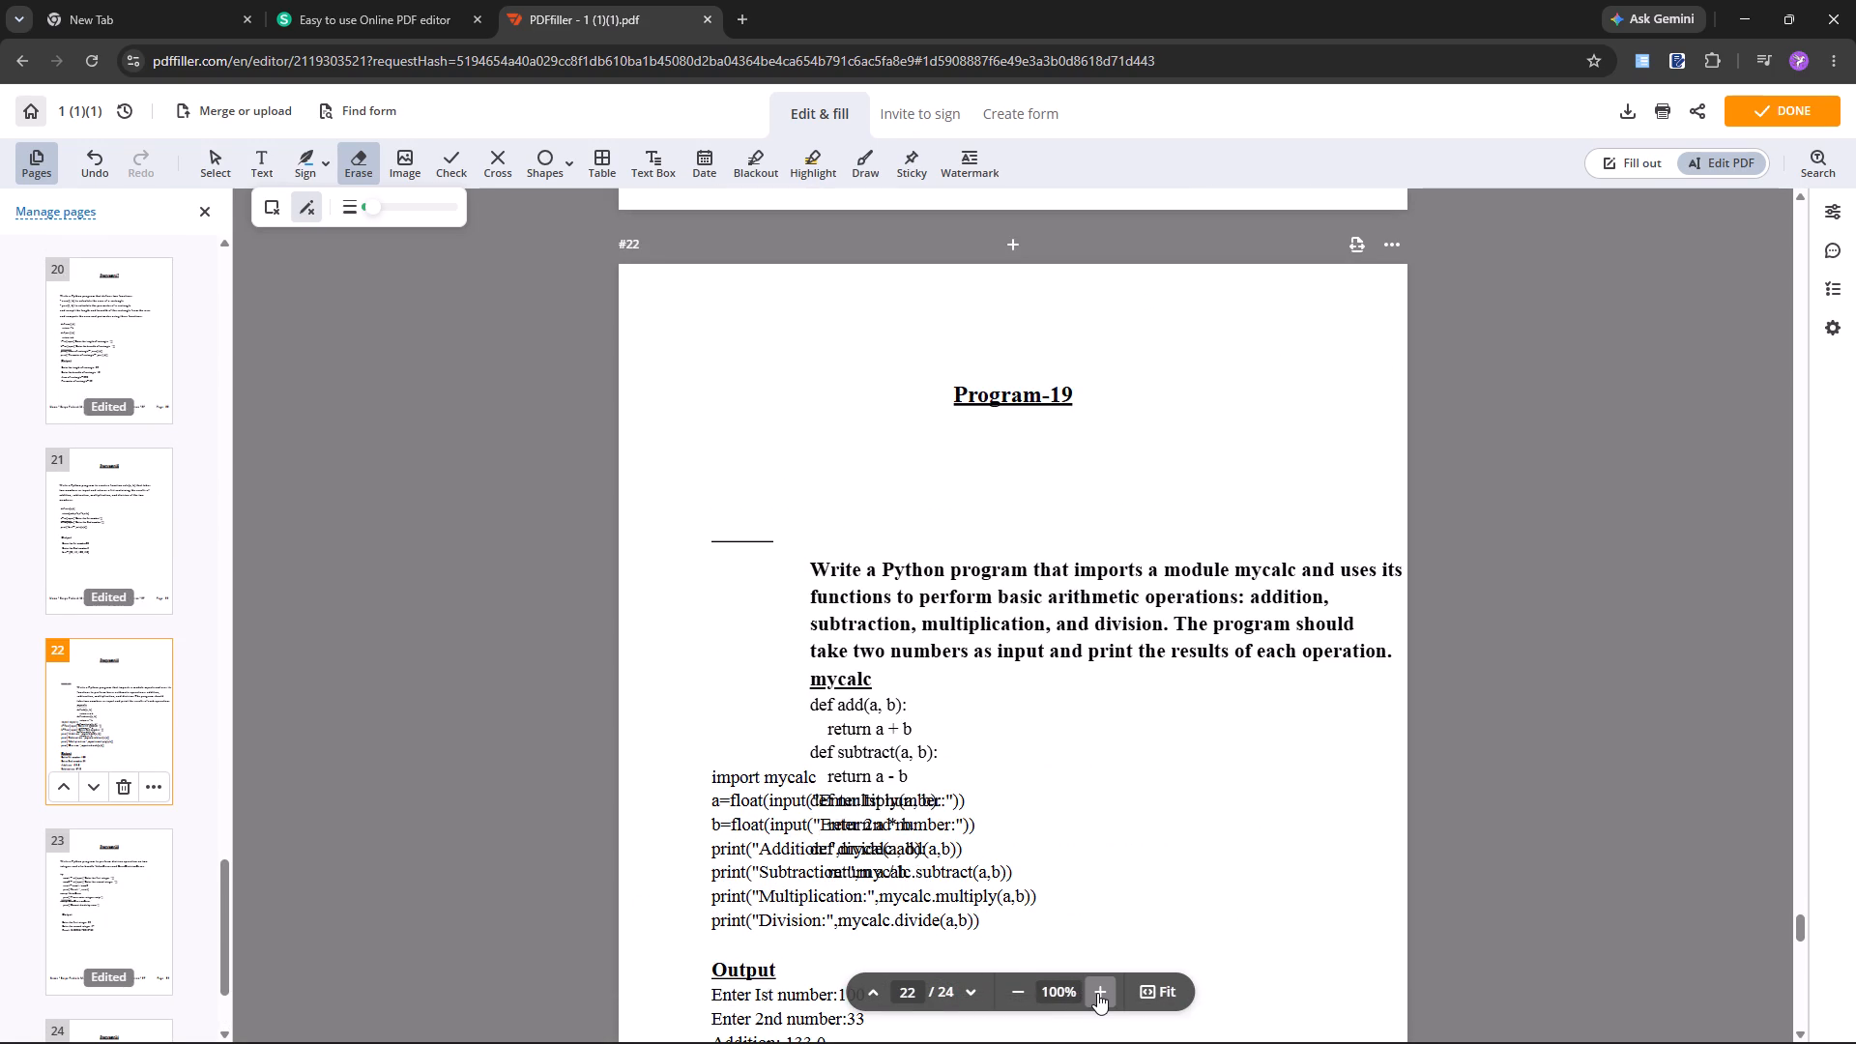
{"action": "left_click", "coordinate": [1097, 993]}
{"action": "scroll", "coordinate": [1028, 971], "scroll_direction": "up", "scroll_amount": 3}
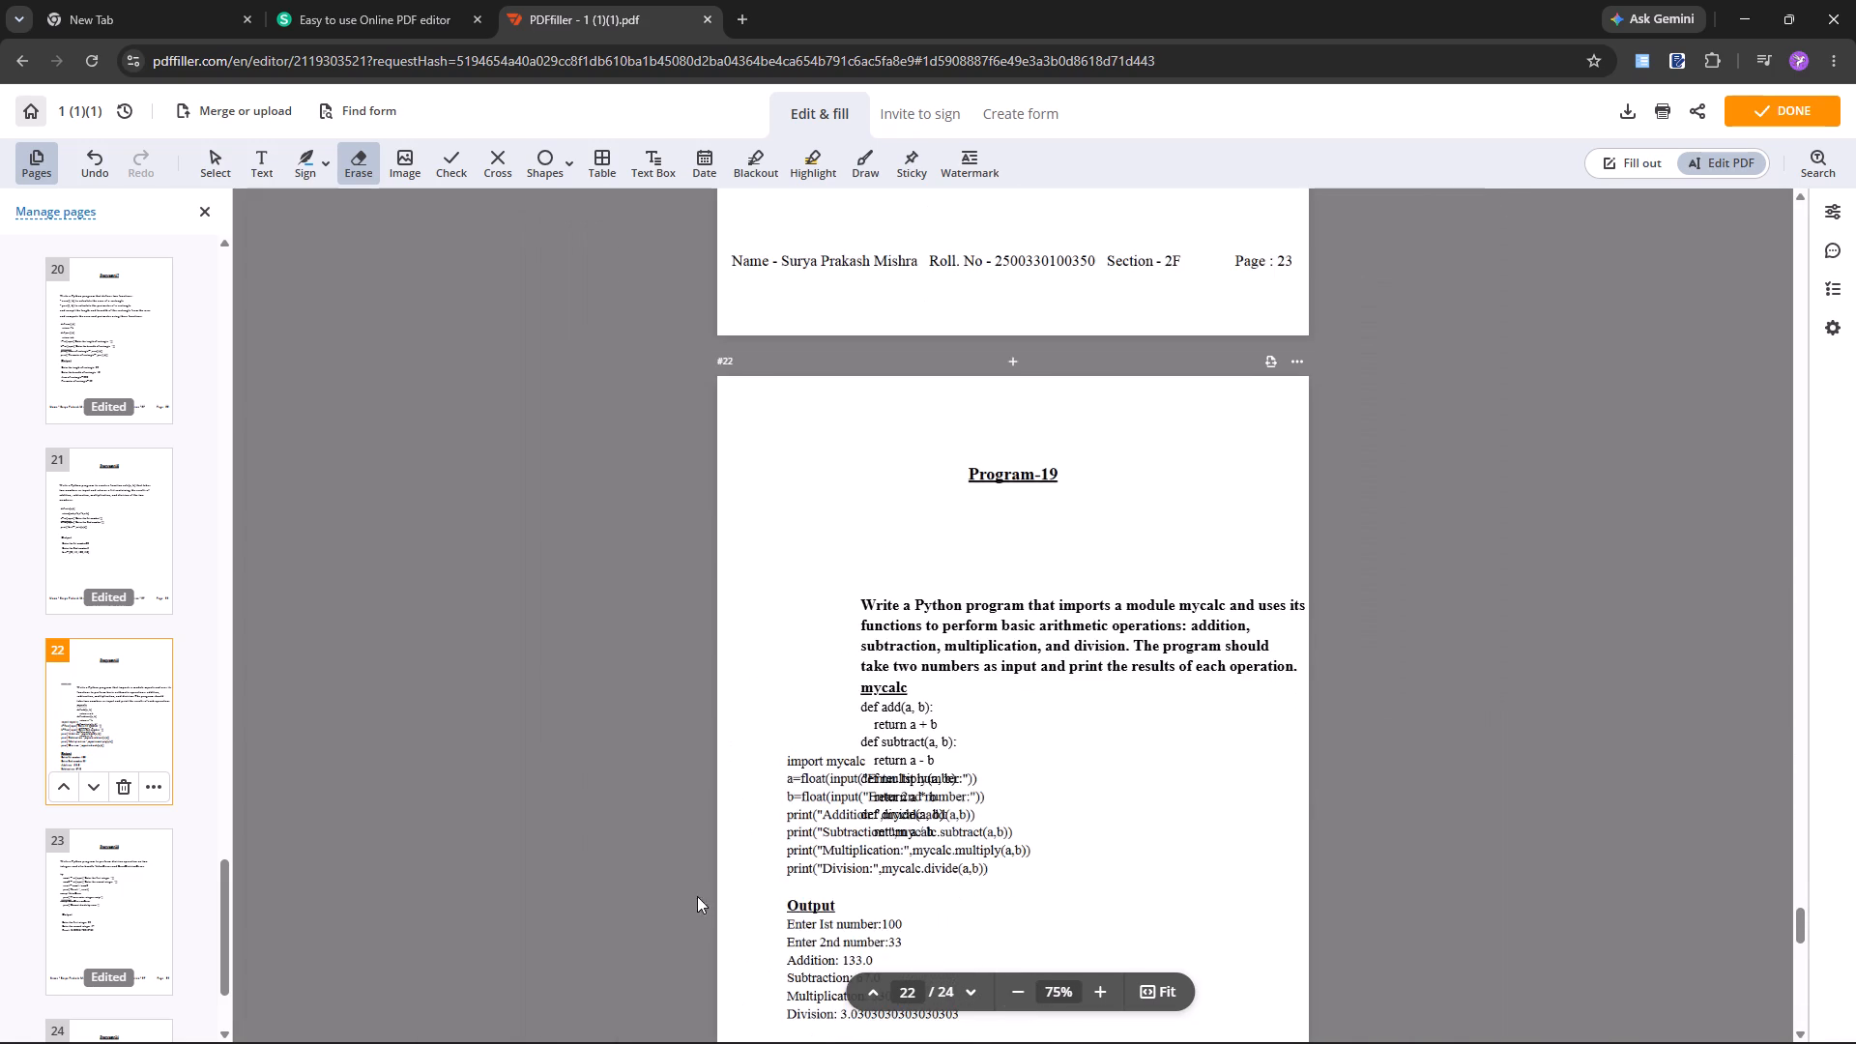
{"action": "scroll", "coordinate": [583, 786], "scroll_direction": "down", "scroll_amount": 1}
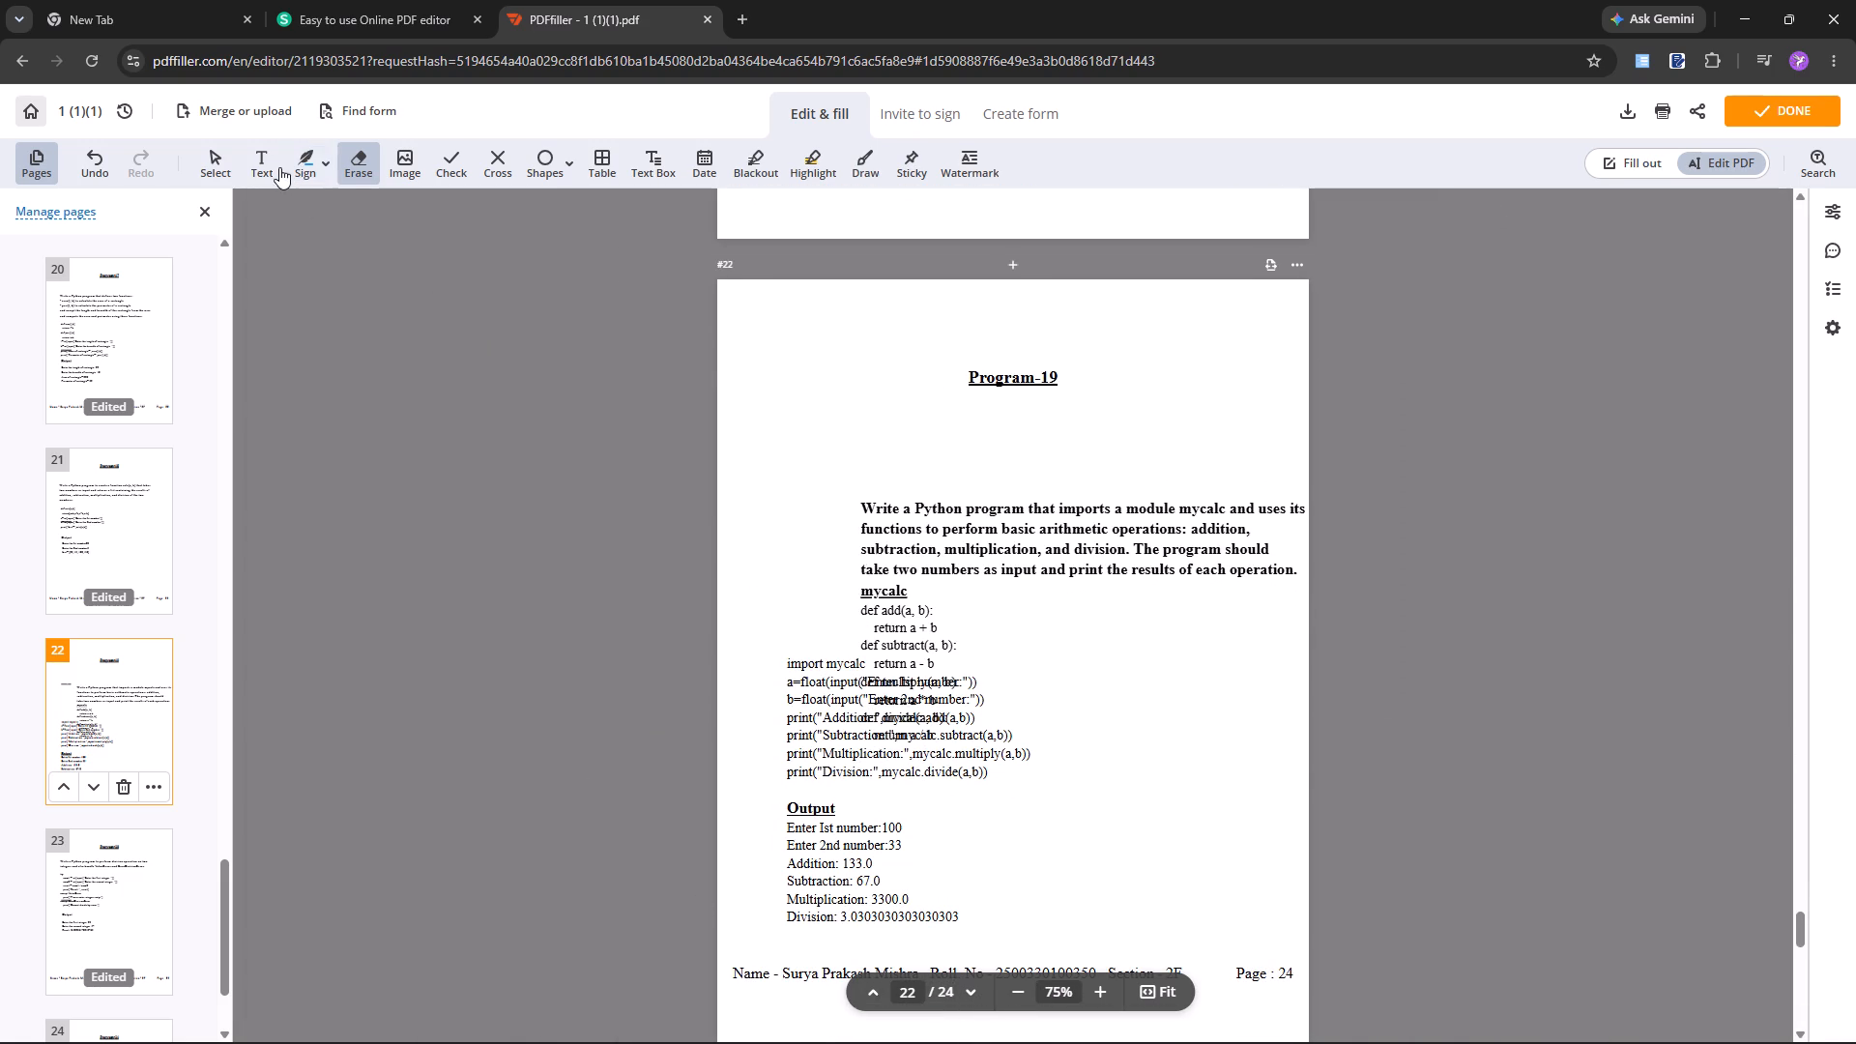
{"action": "left_click", "coordinate": [268, 167]}
{"action": "left_click", "coordinate": [958, 565]}
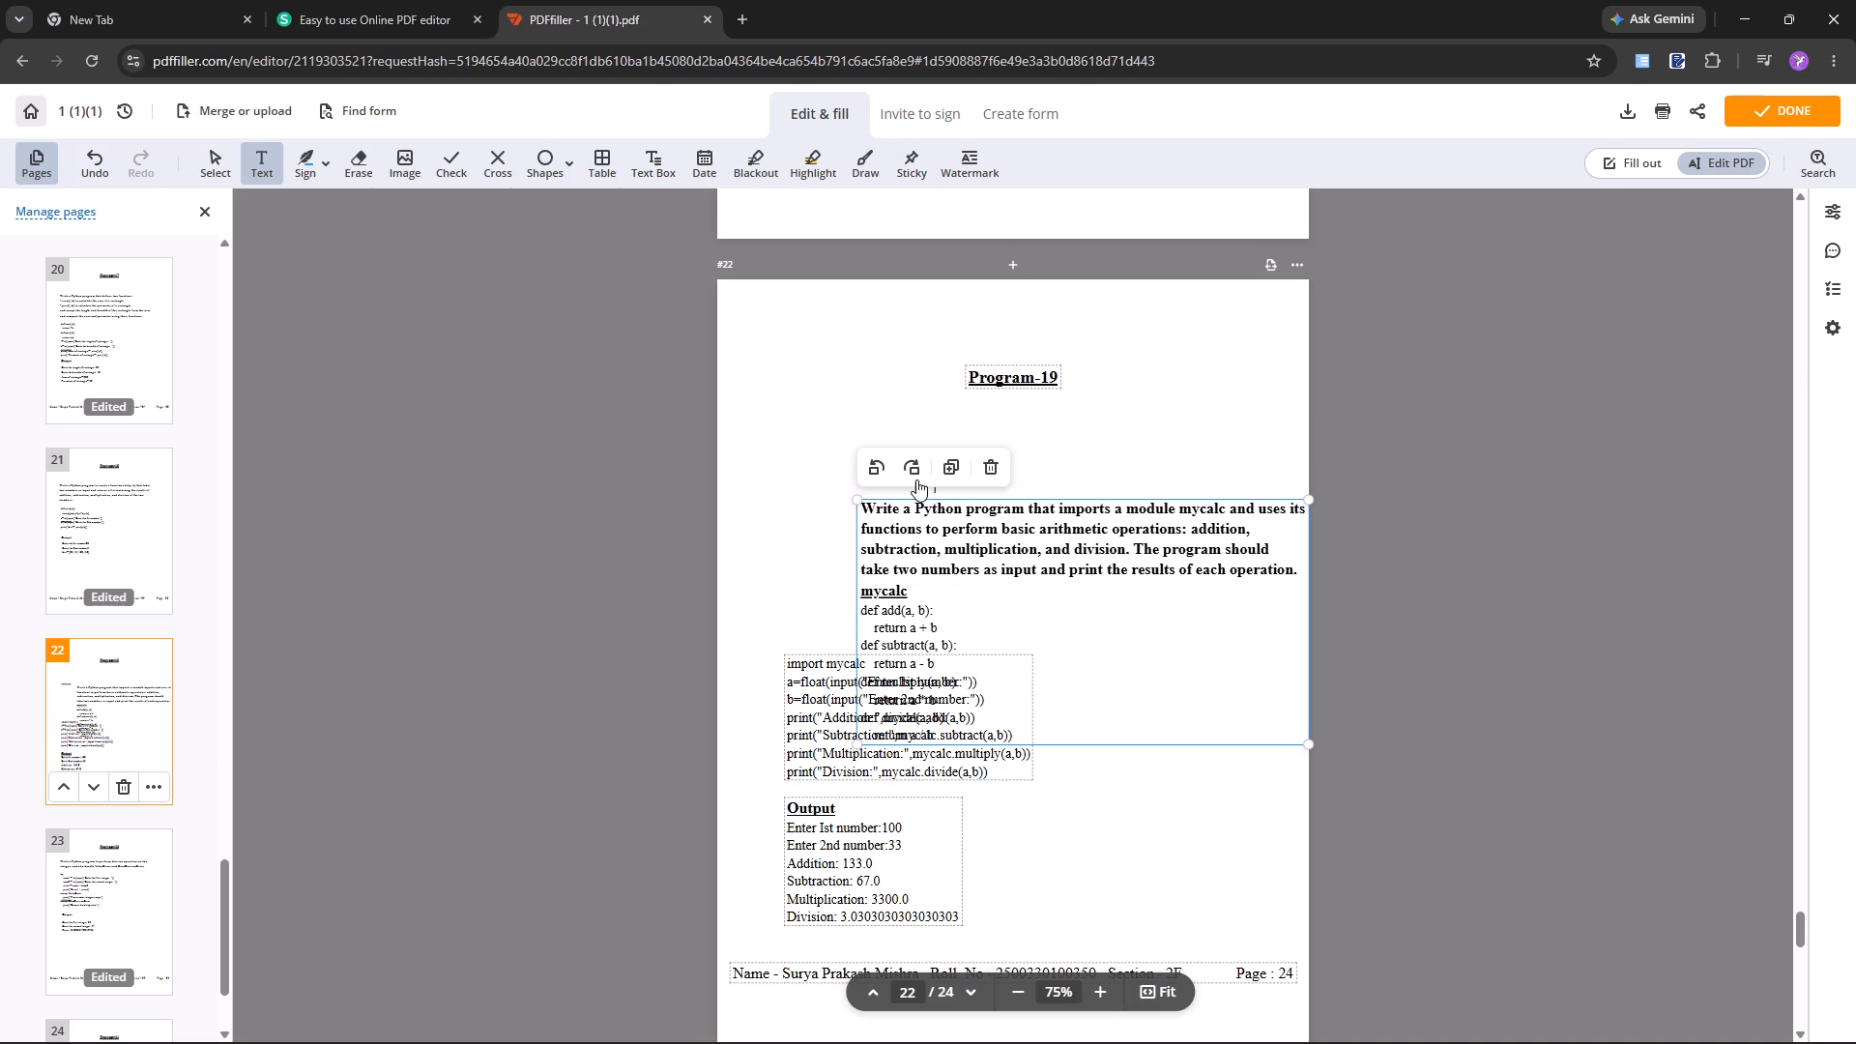
{"action": "left_click", "coordinate": [925, 536]}
{"action": "left_click", "coordinate": [871, 468]}
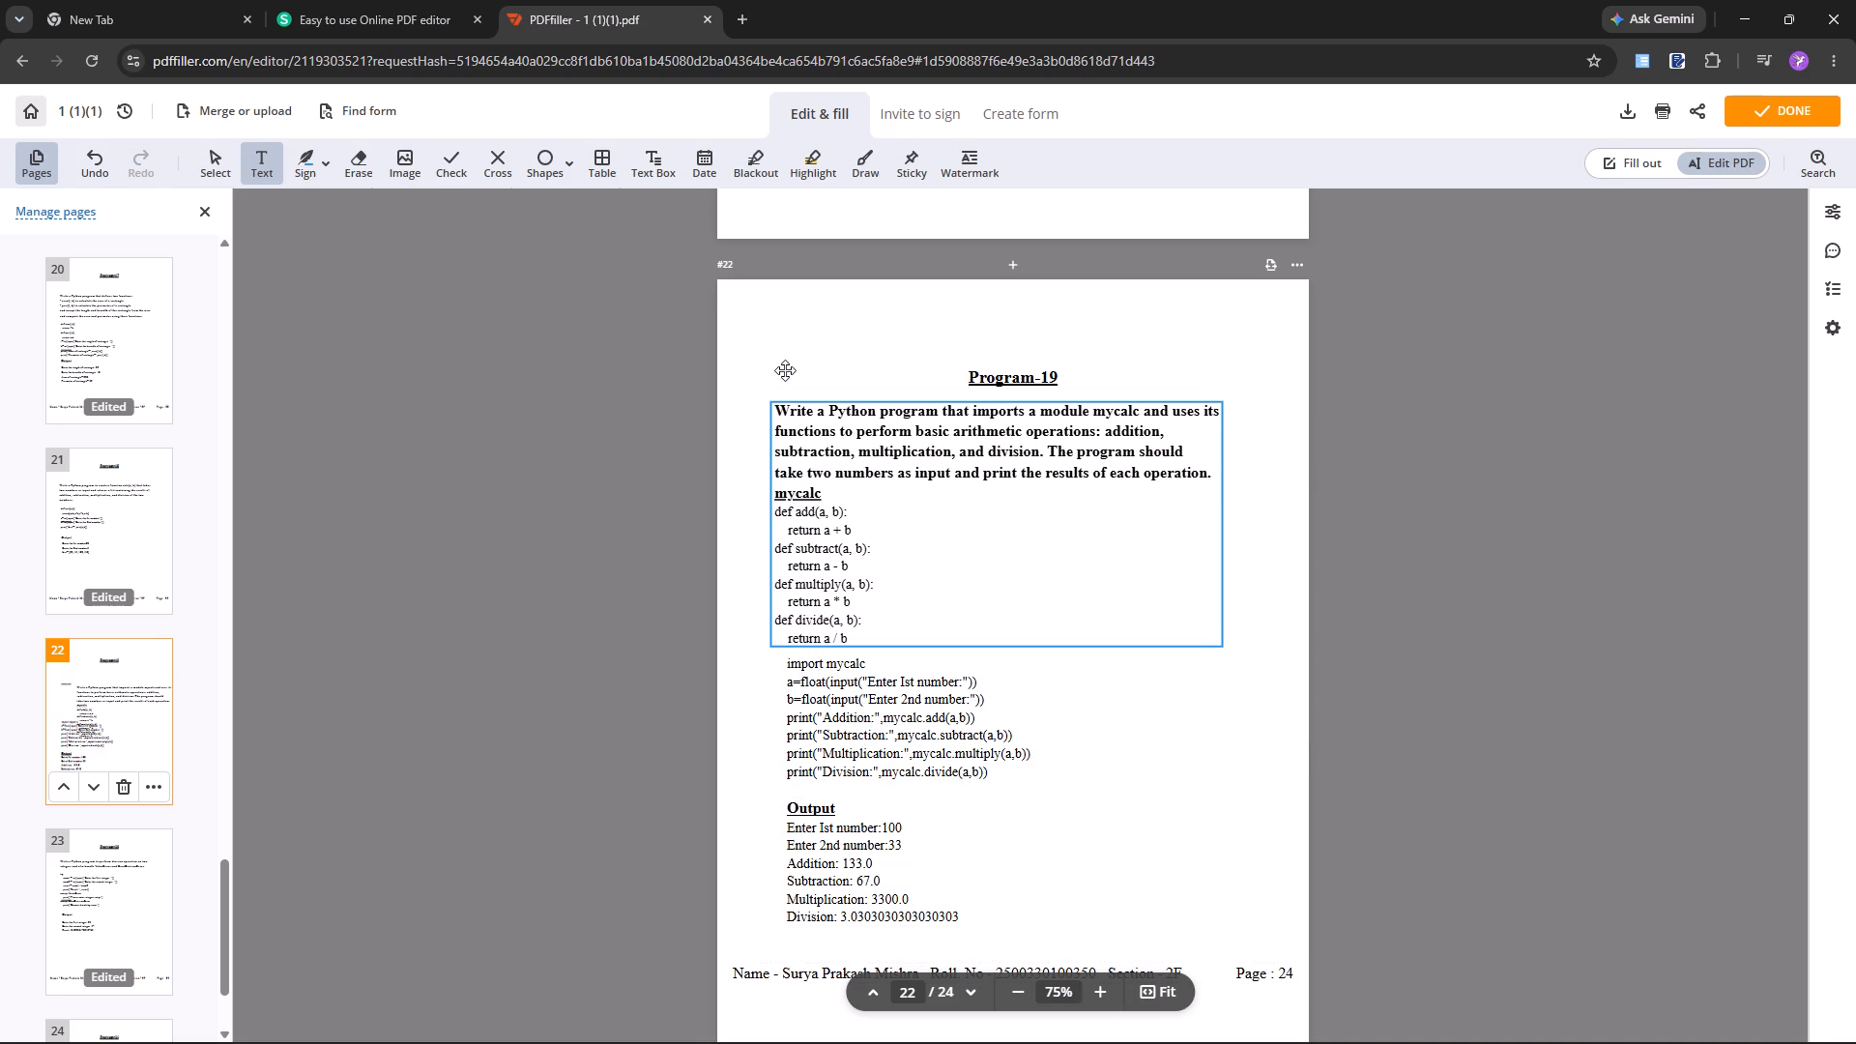
{"action": "left_click", "coordinate": [599, 420]}
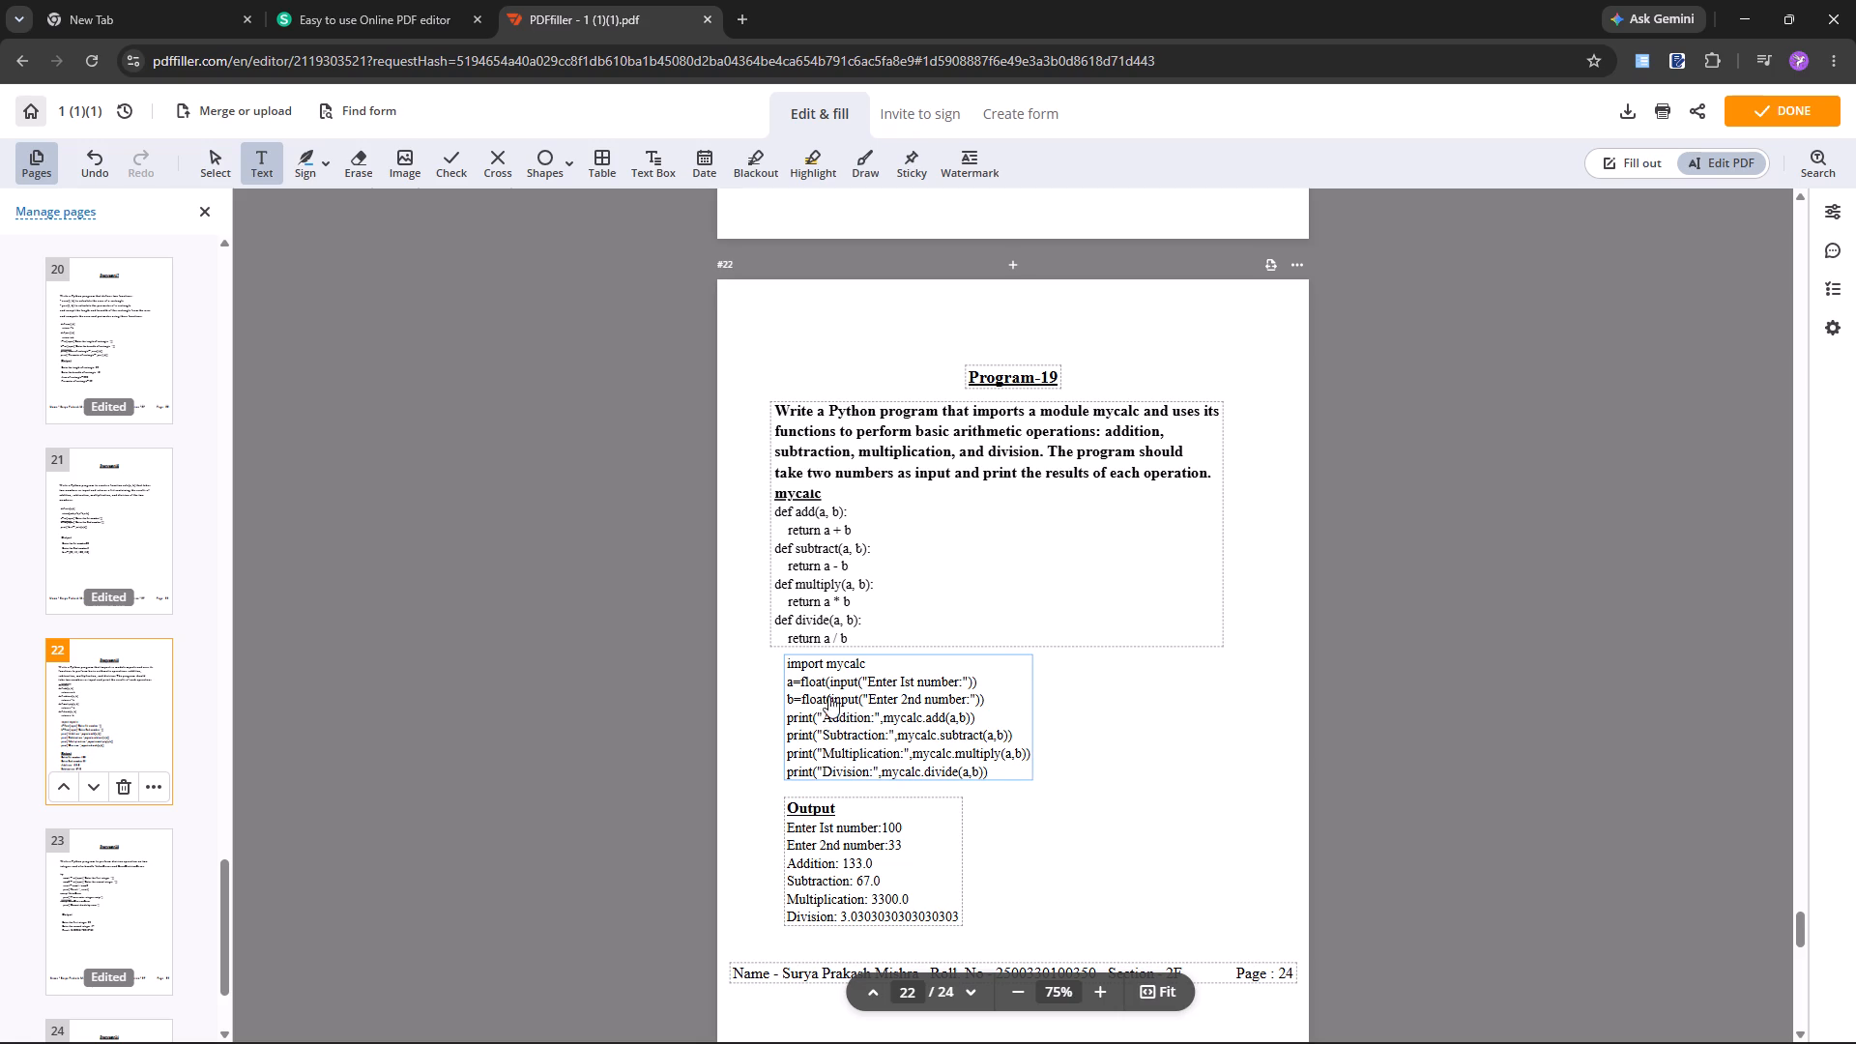
{"action": "left_click", "coordinate": [892, 491]}
{"action": "left_click", "coordinate": [845, 500]}
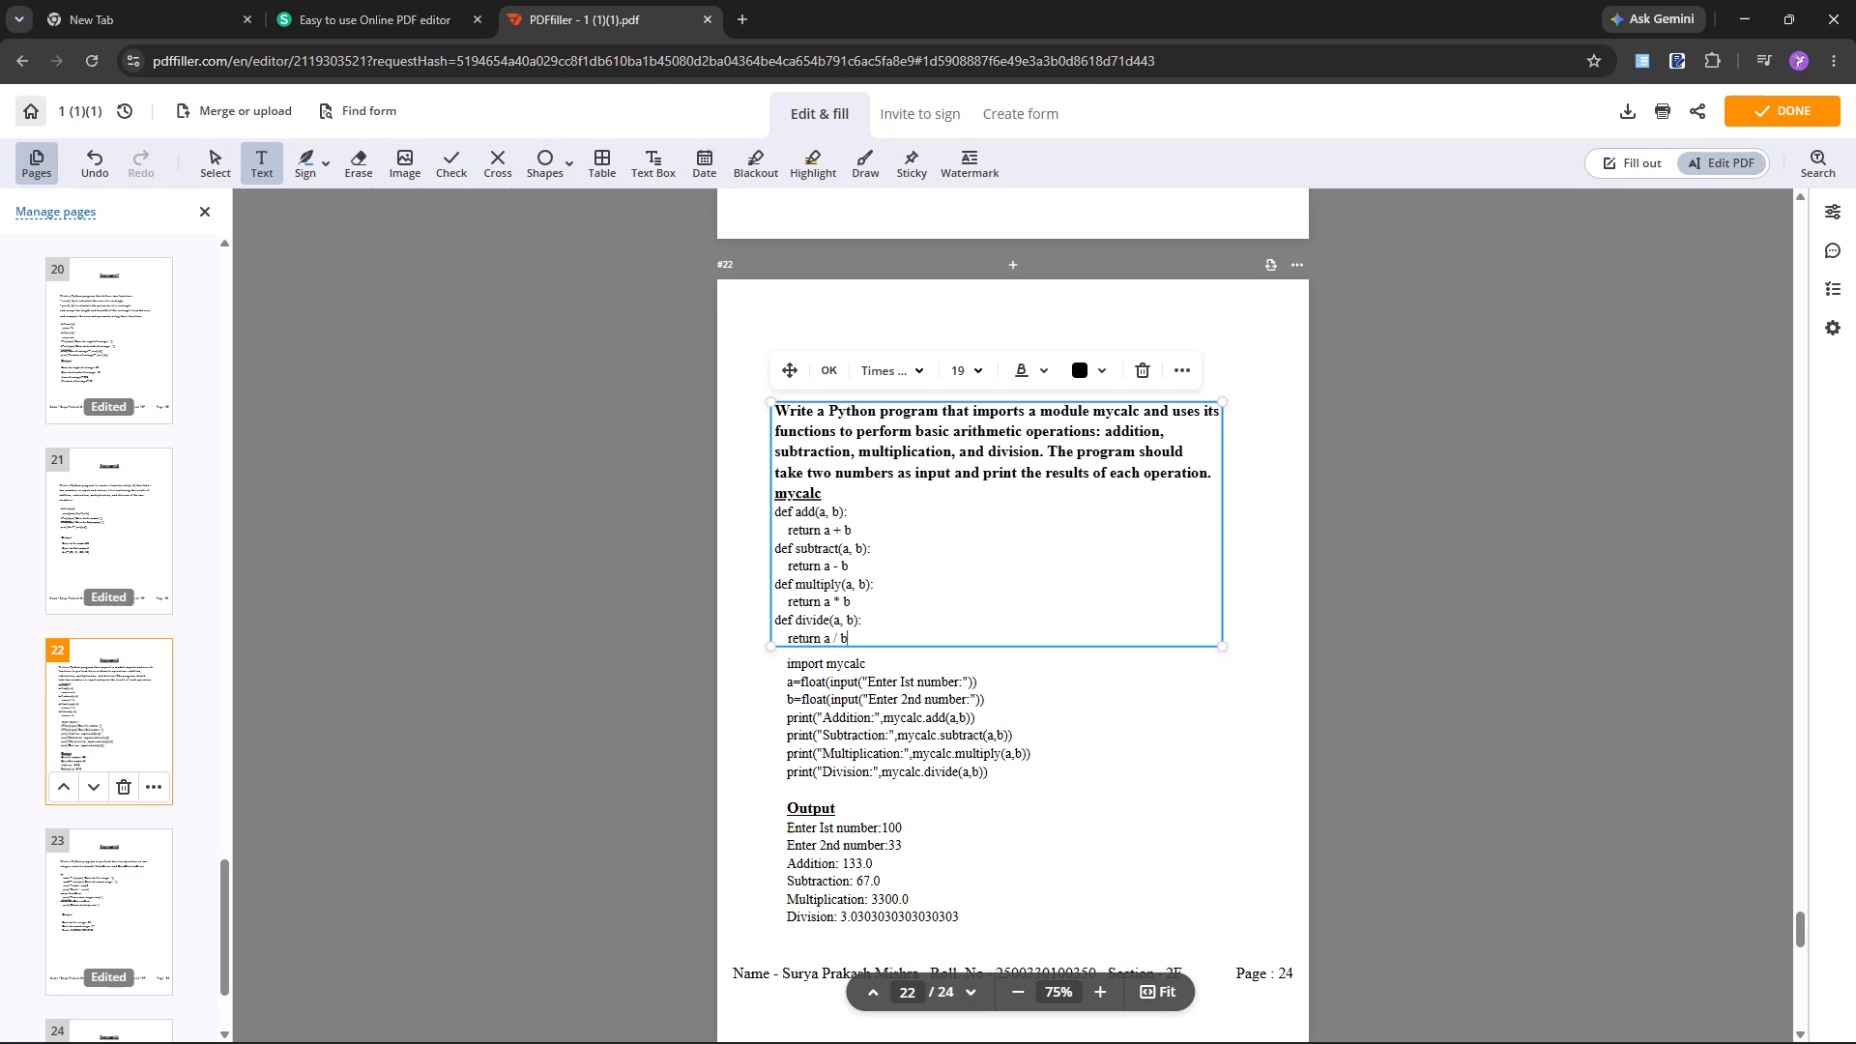
Move the Program-19 Output block slightly down and to the left, just above the page footer, clear of its leftover underline.
{"action": "scroll", "coordinate": [615, 597], "scroll_direction": "down", "scroll_amount": 1}
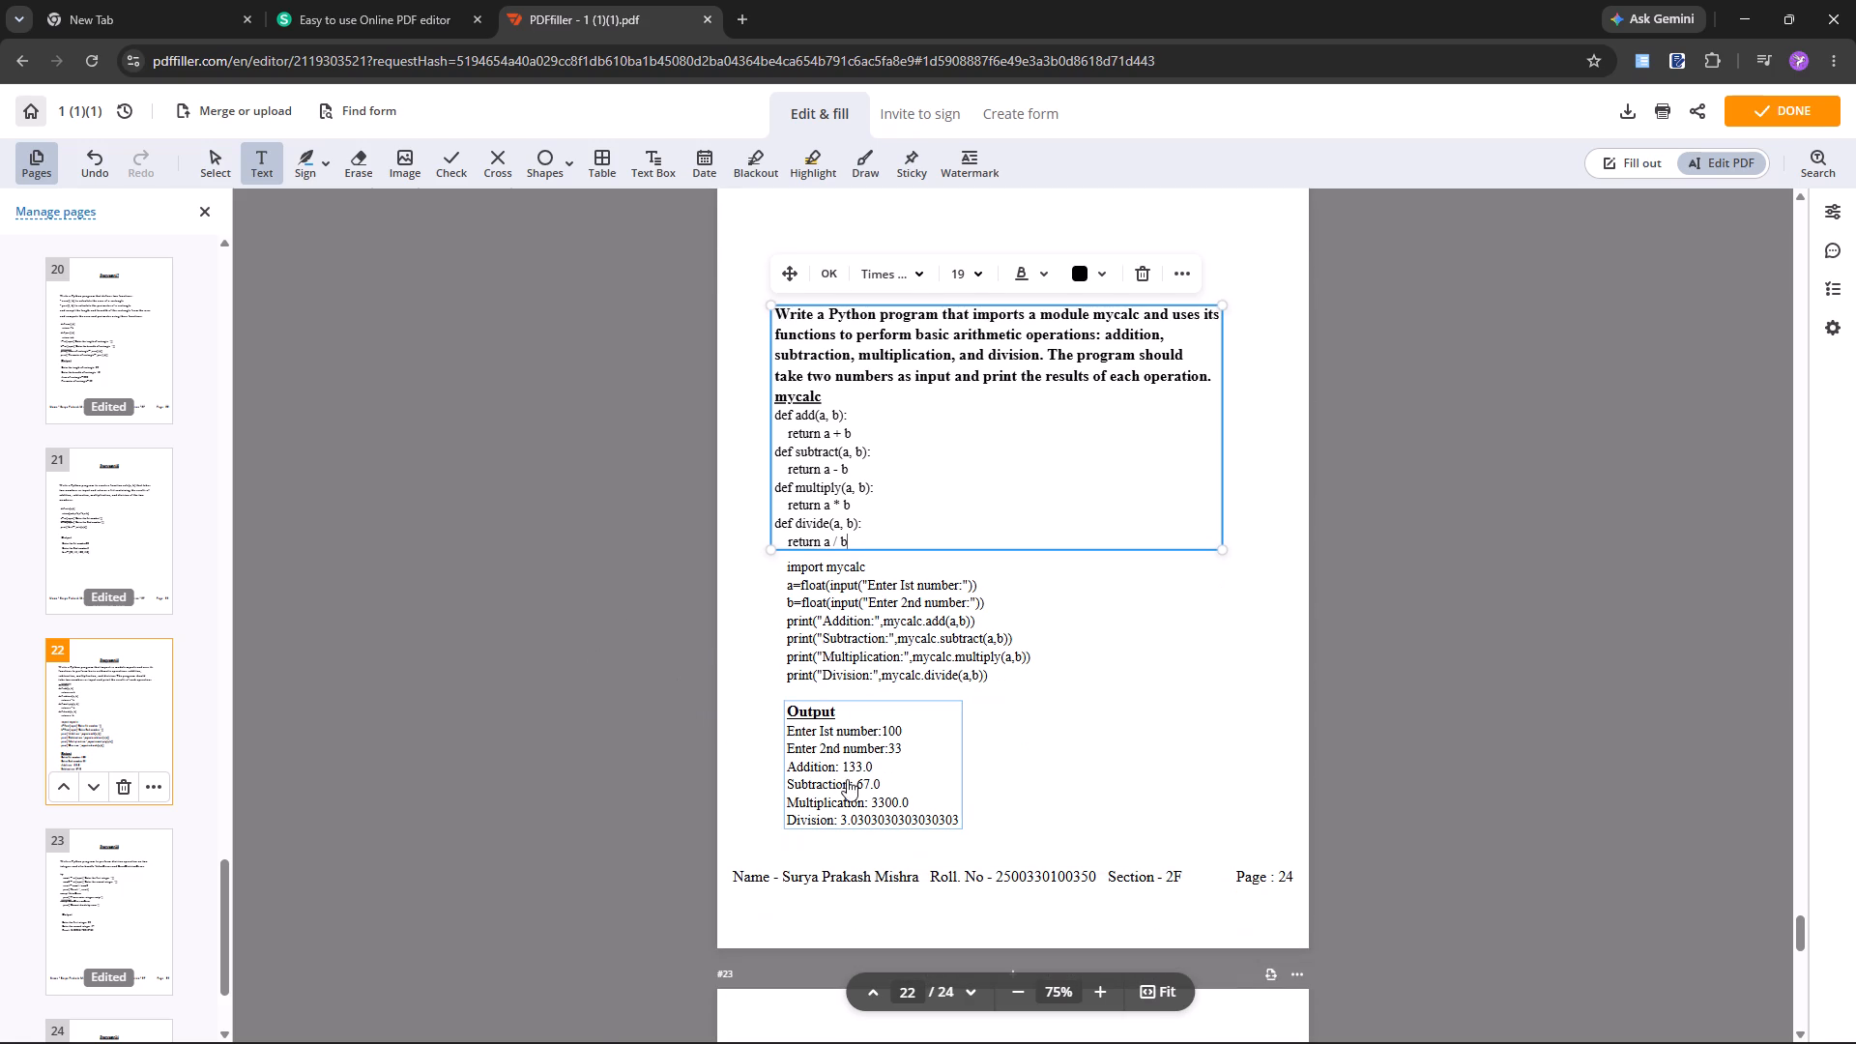
{"action": "left_click", "coordinate": [815, 766]}
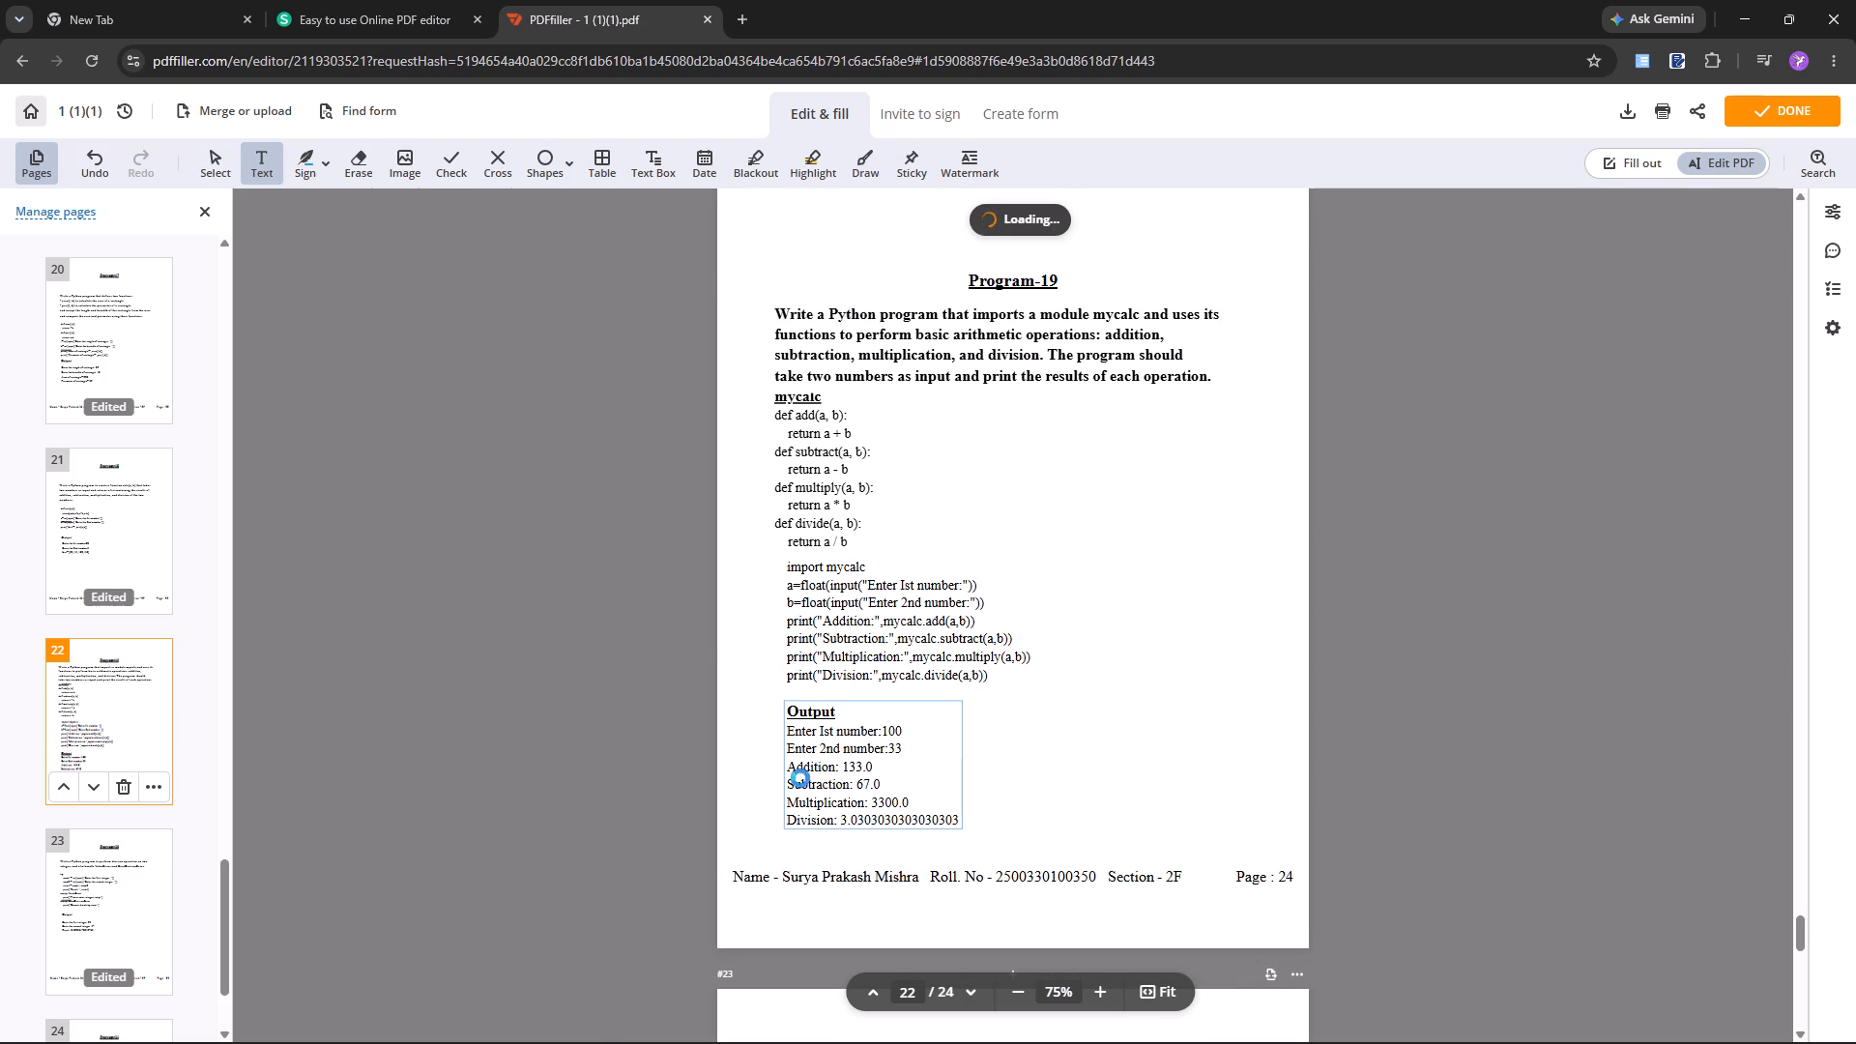
{"action": "left_click_drag", "start_coordinate": [798, 671], "coordinate": [793, 681]}
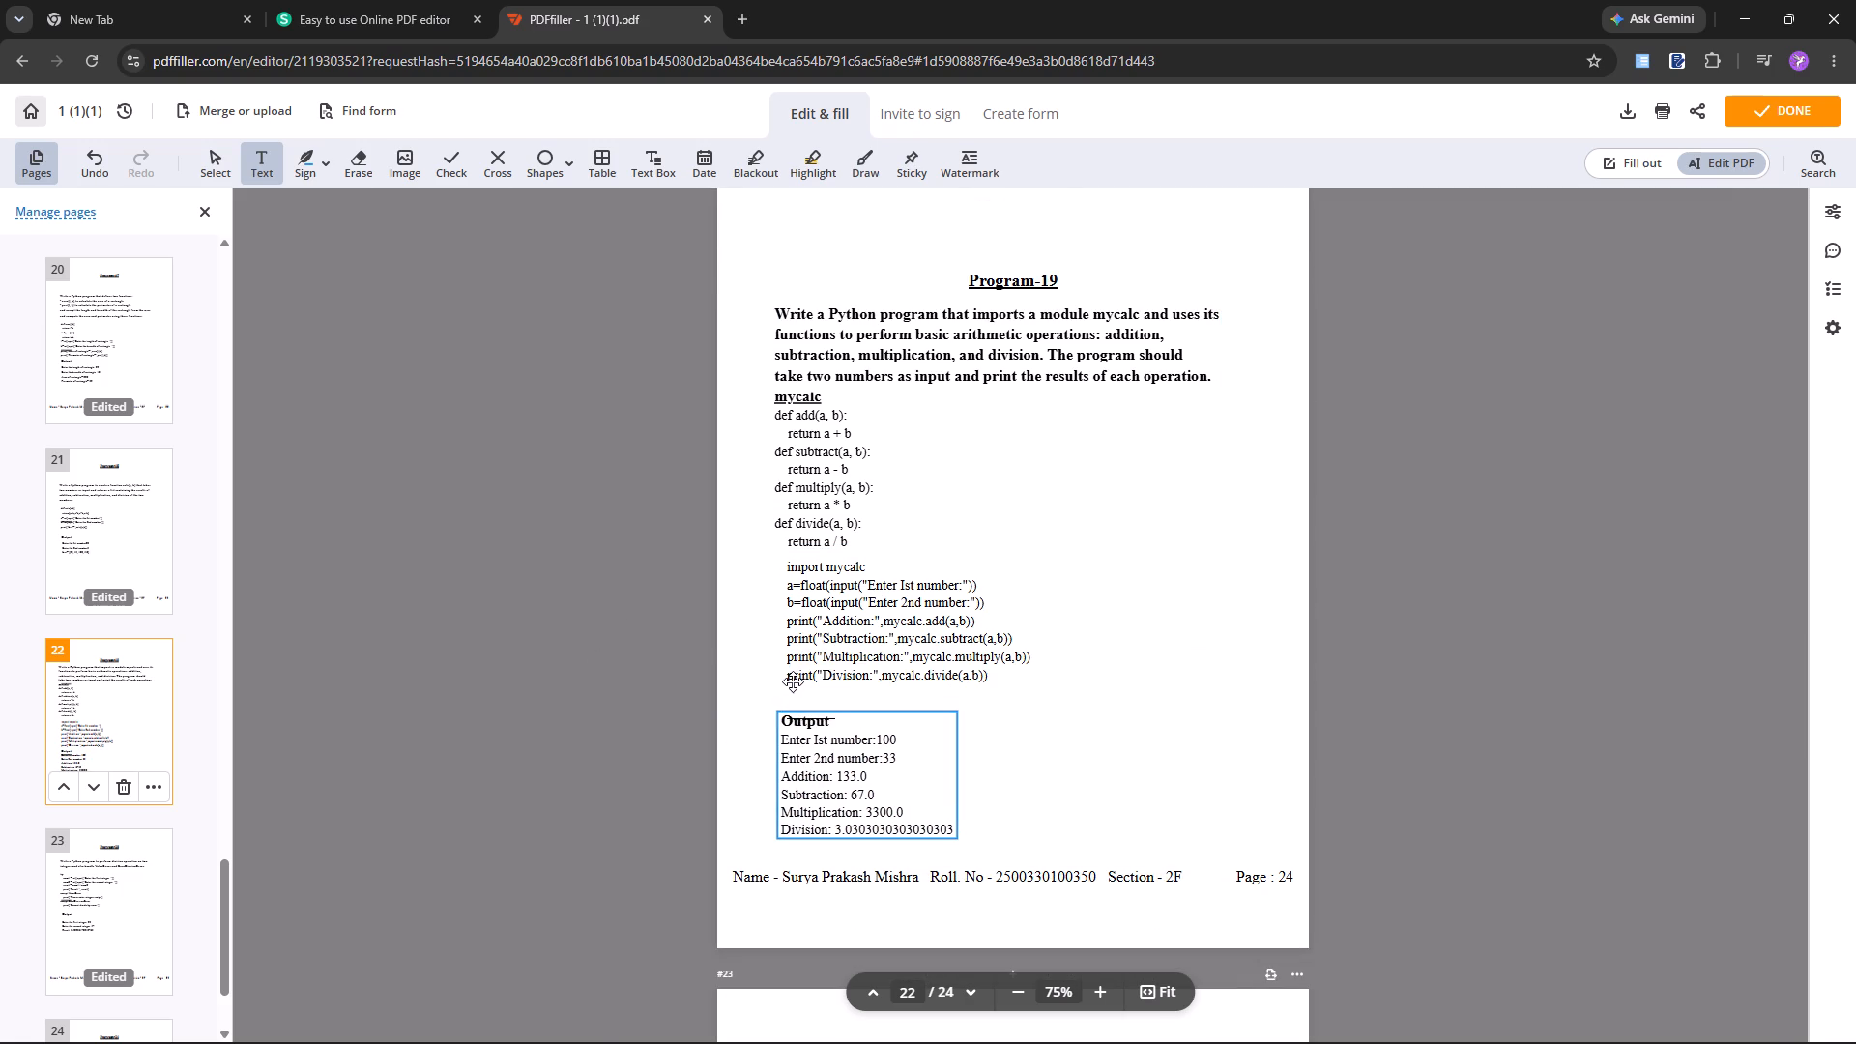
{"action": "left_click_drag", "start_coordinate": [793, 681], "coordinate": [790, 693]}
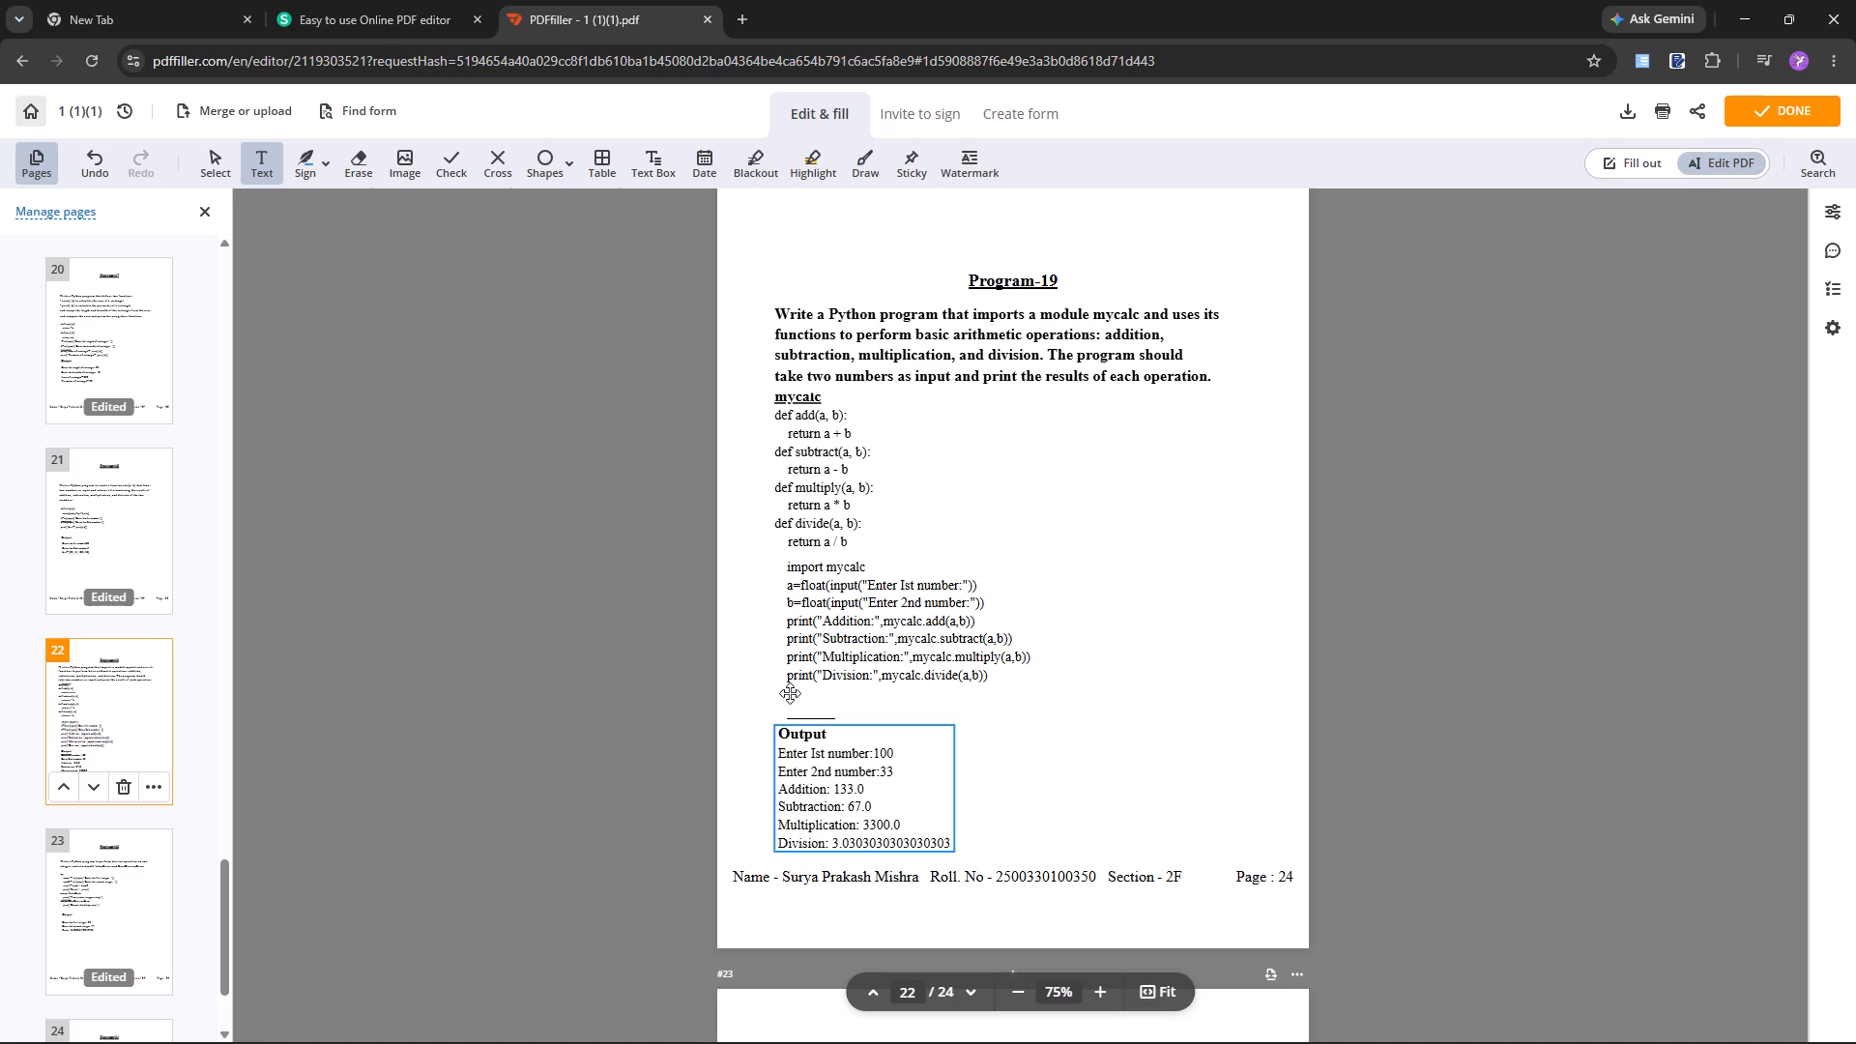
{"action": "left_click_drag", "start_coordinate": [790, 693], "coordinate": [790, 697]}
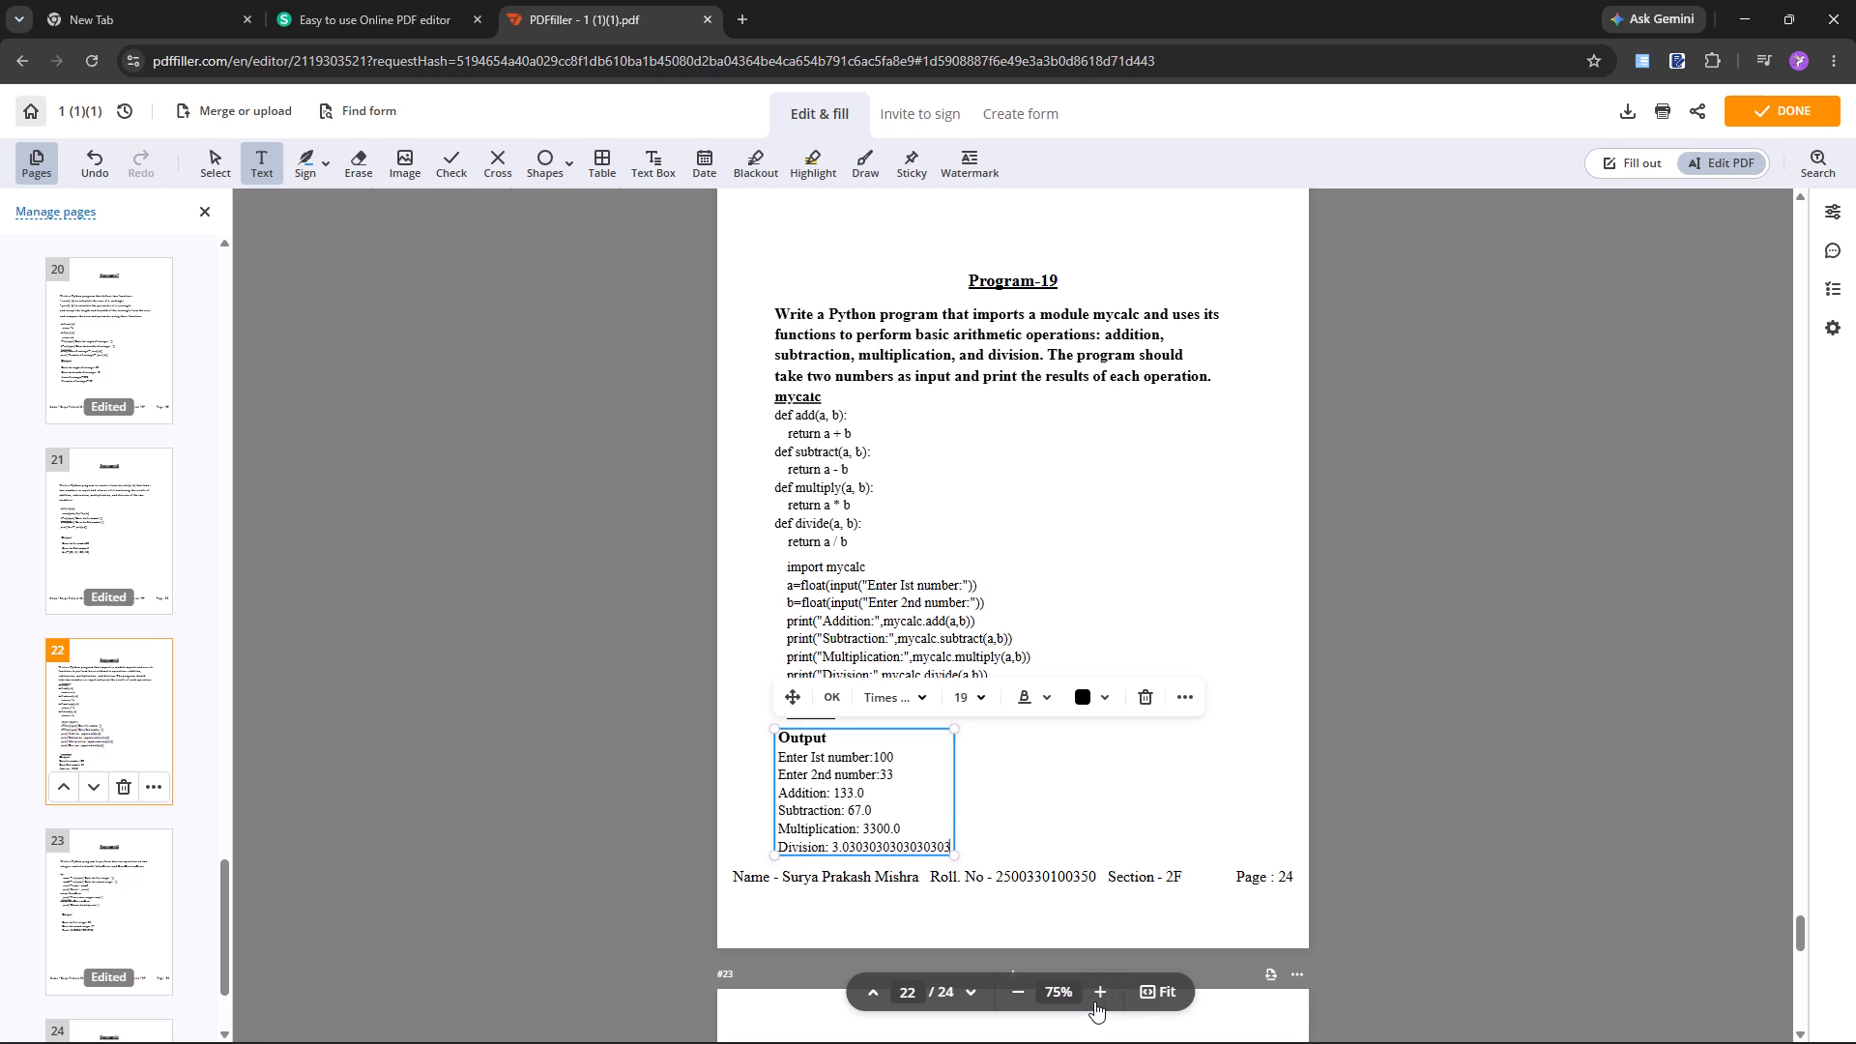
Erase the leftover underline above the Output block on the Program-19 page with a freehand eraser stroke along its length.
{"action": "double_click", "coordinate": [1092, 999]}
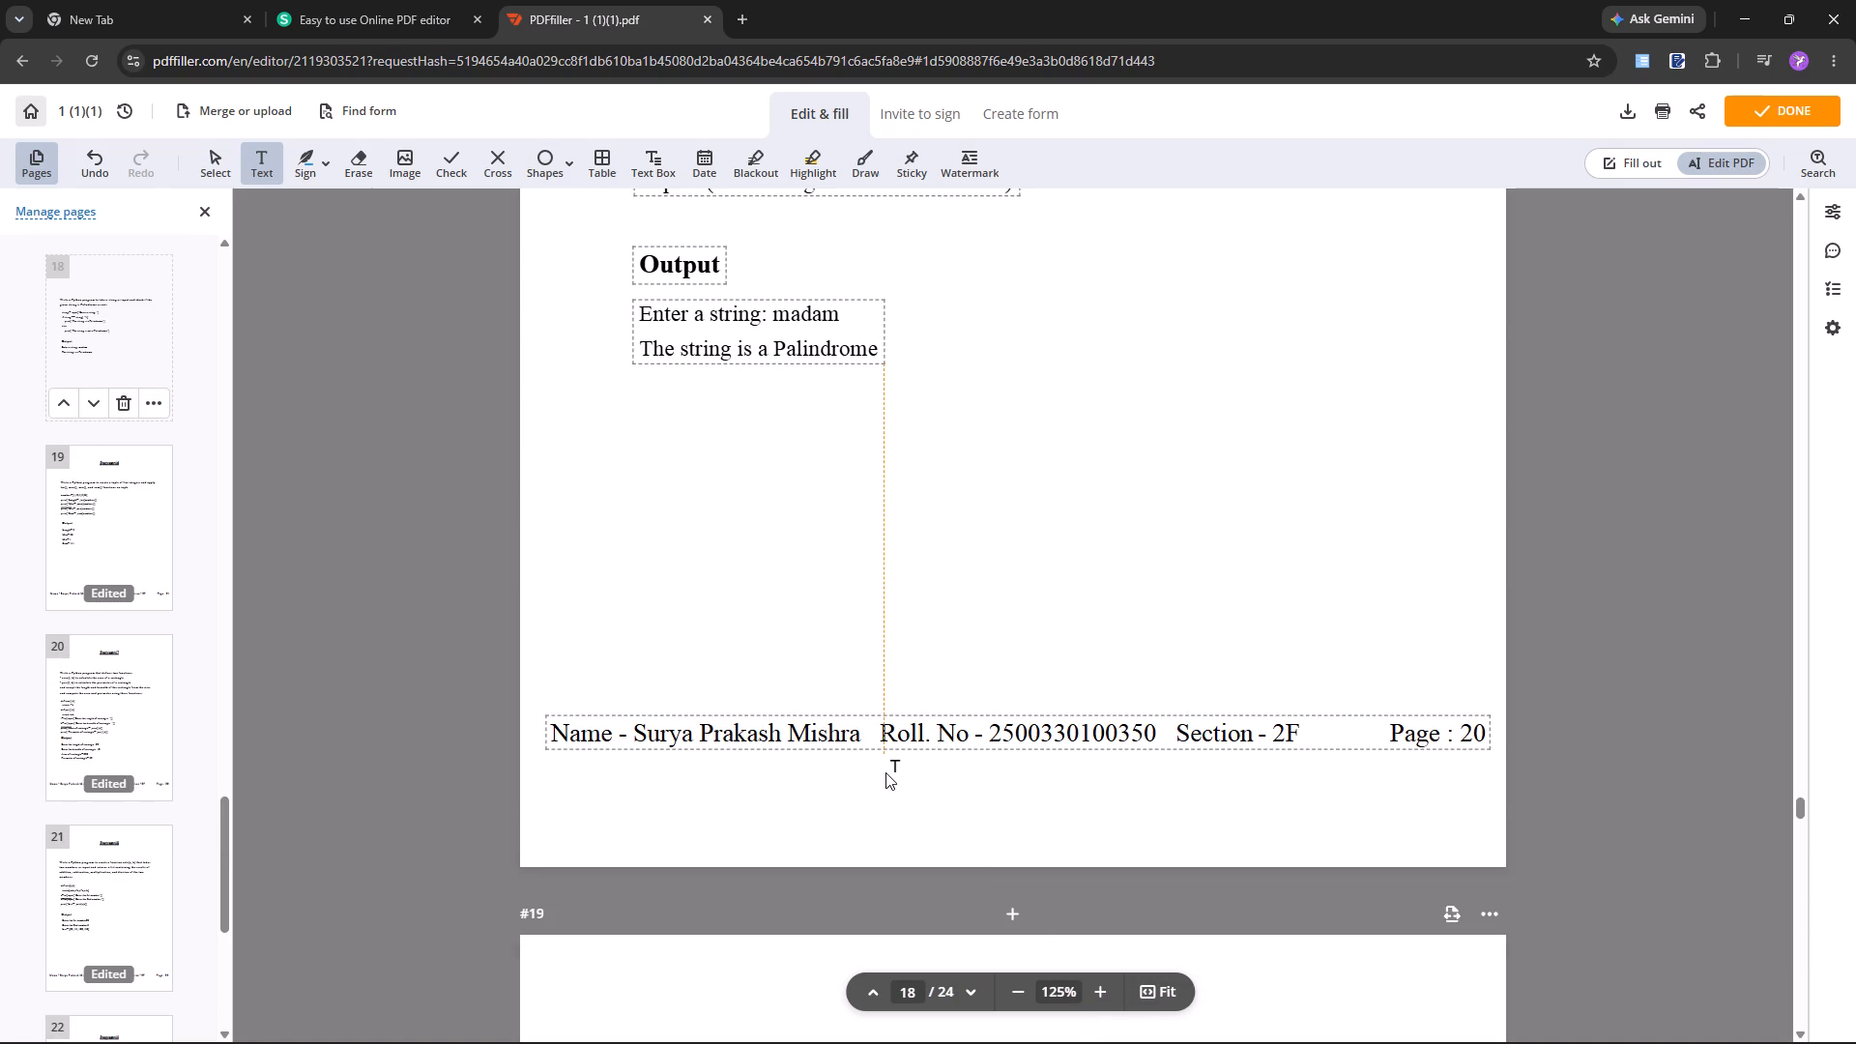
{"action": "scroll", "coordinate": [885, 772], "scroll_direction": "down", "scroll_amount": 12}
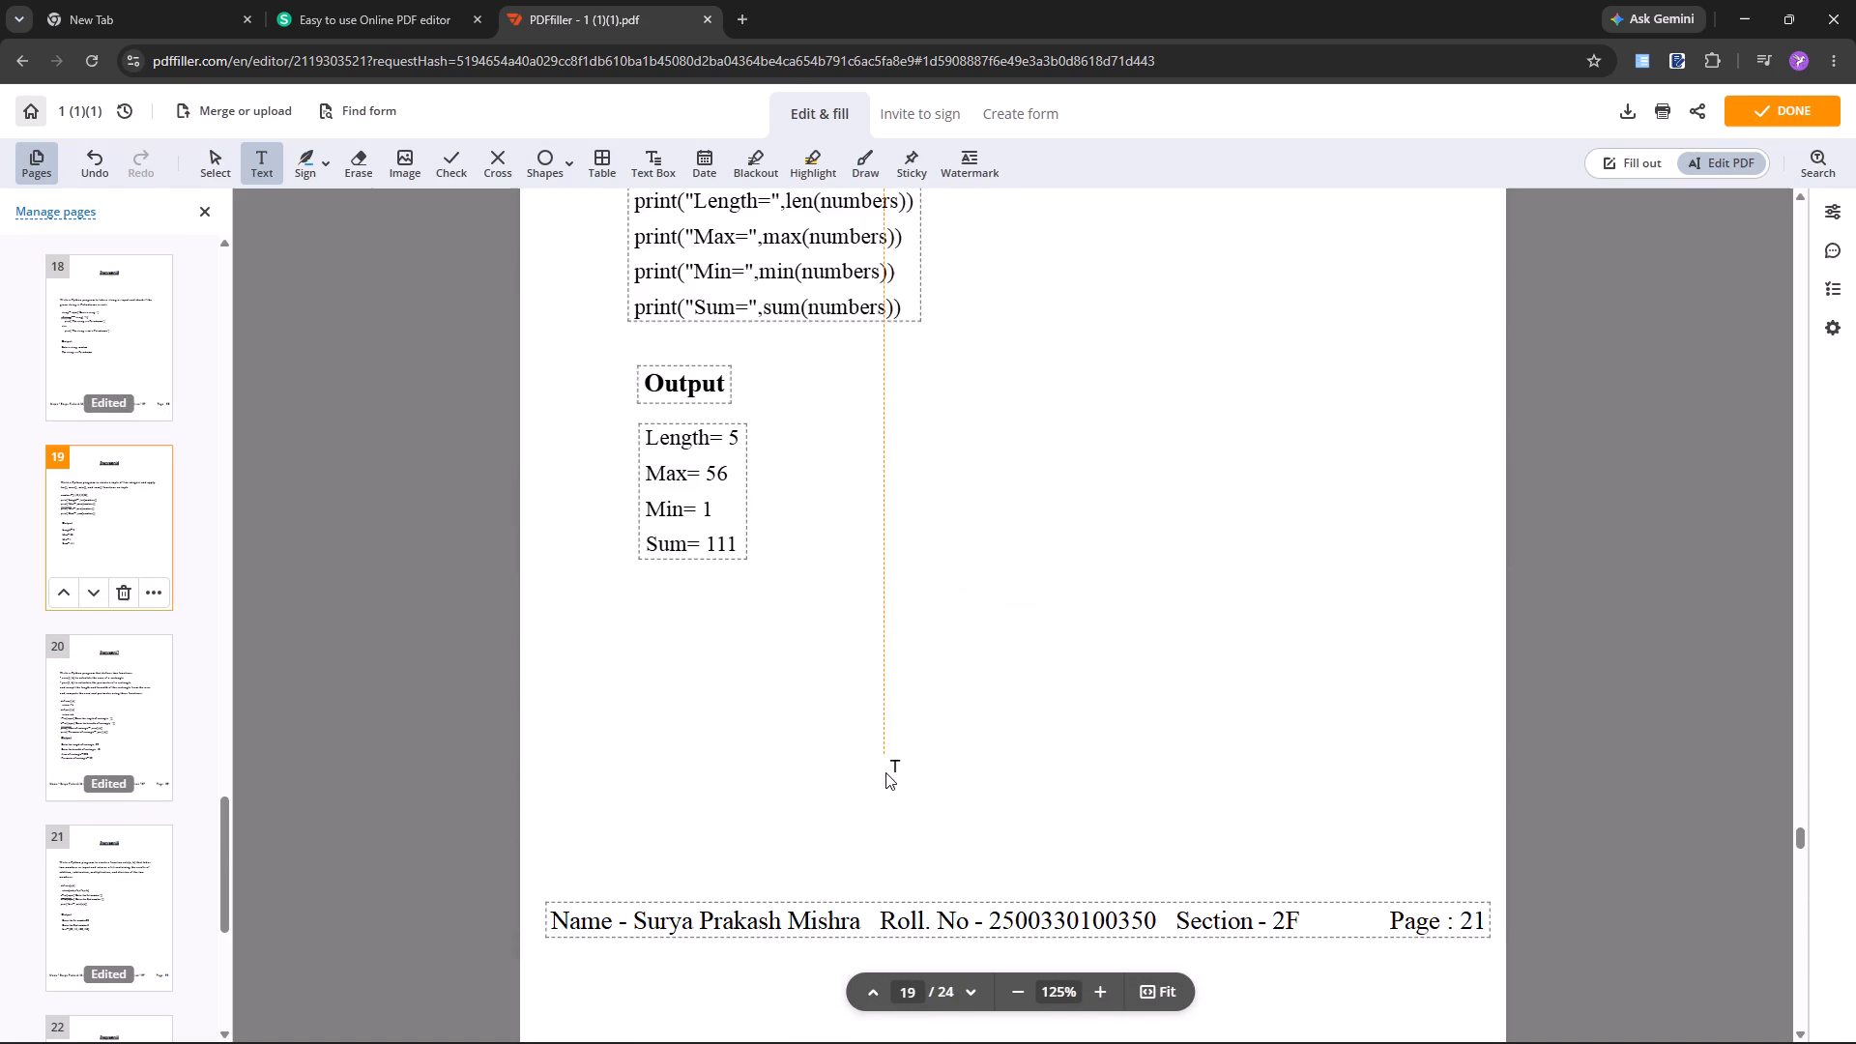
{"action": "scroll", "coordinate": [885, 772], "scroll_direction": "down", "scroll_amount": 14}
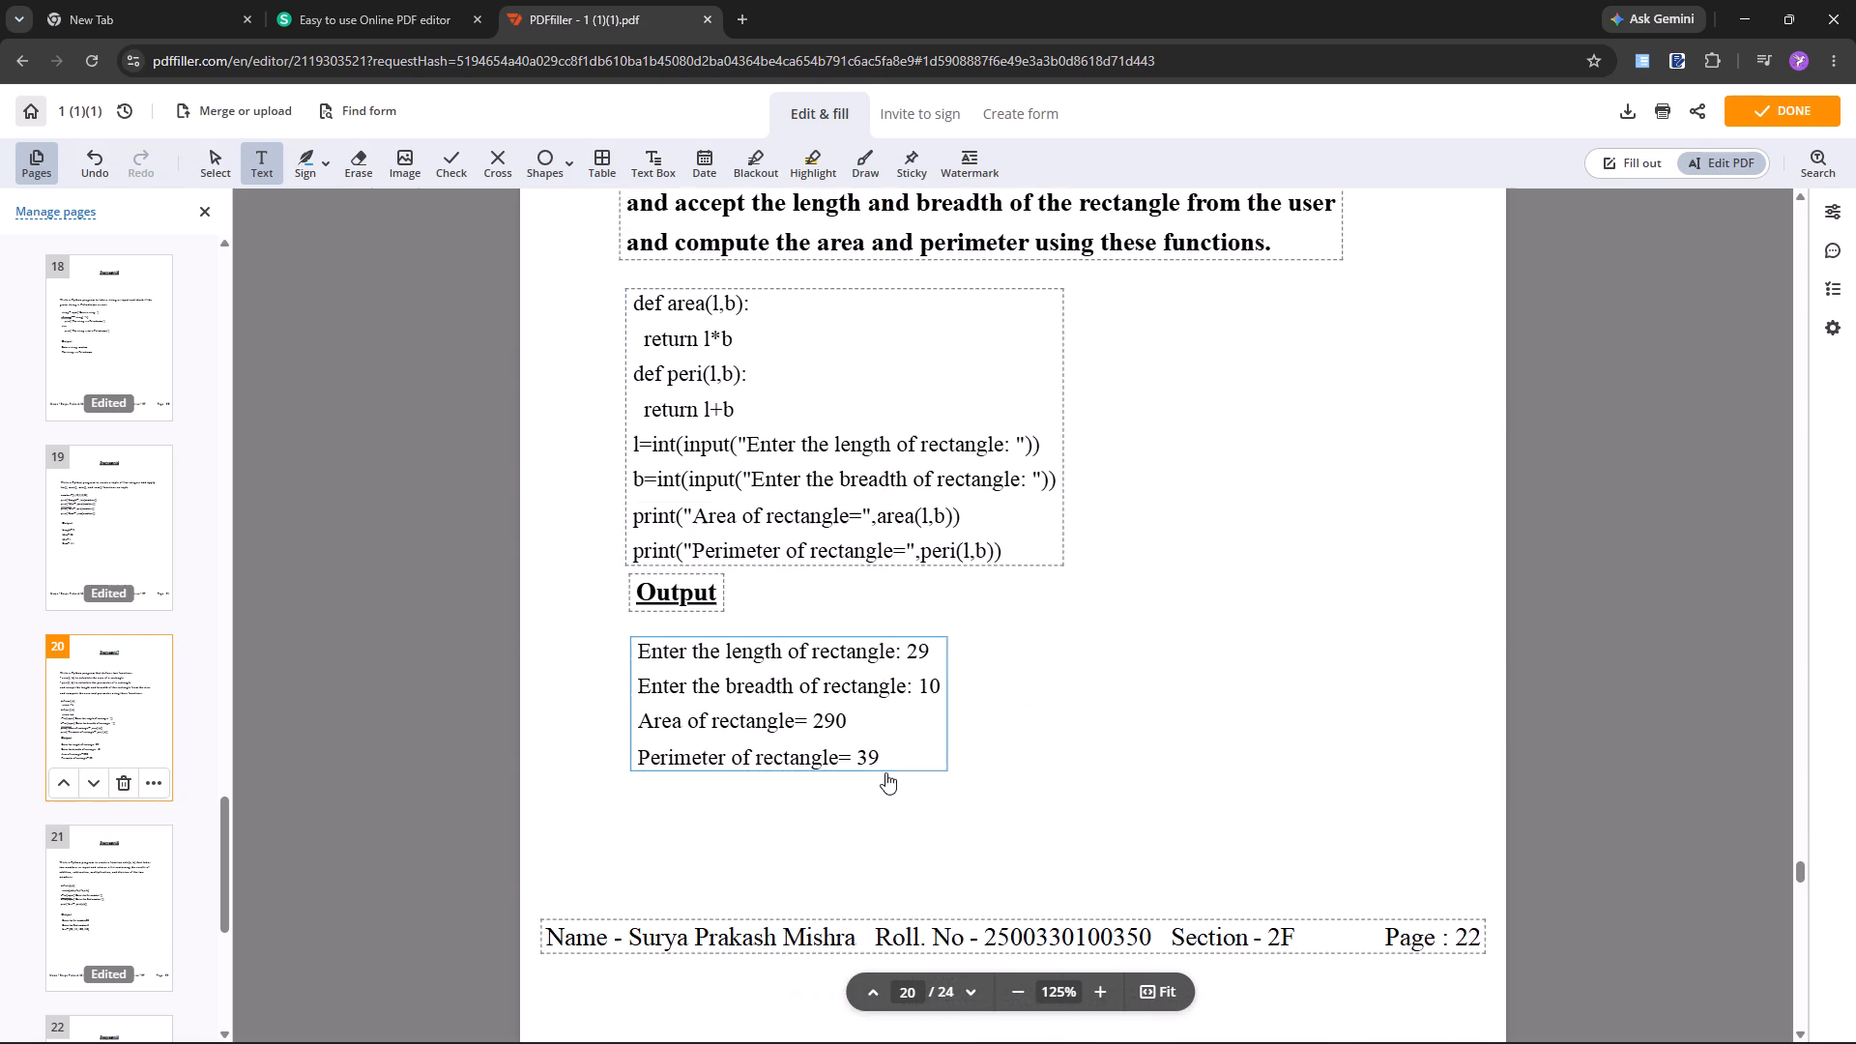
{"action": "scroll", "coordinate": [885, 772], "scroll_direction": "down", "scroll_amount": 18}
{"action": "scroll", "coordinate": [885, 772], "scroll_direction": "down", "scroll_amount": 11}
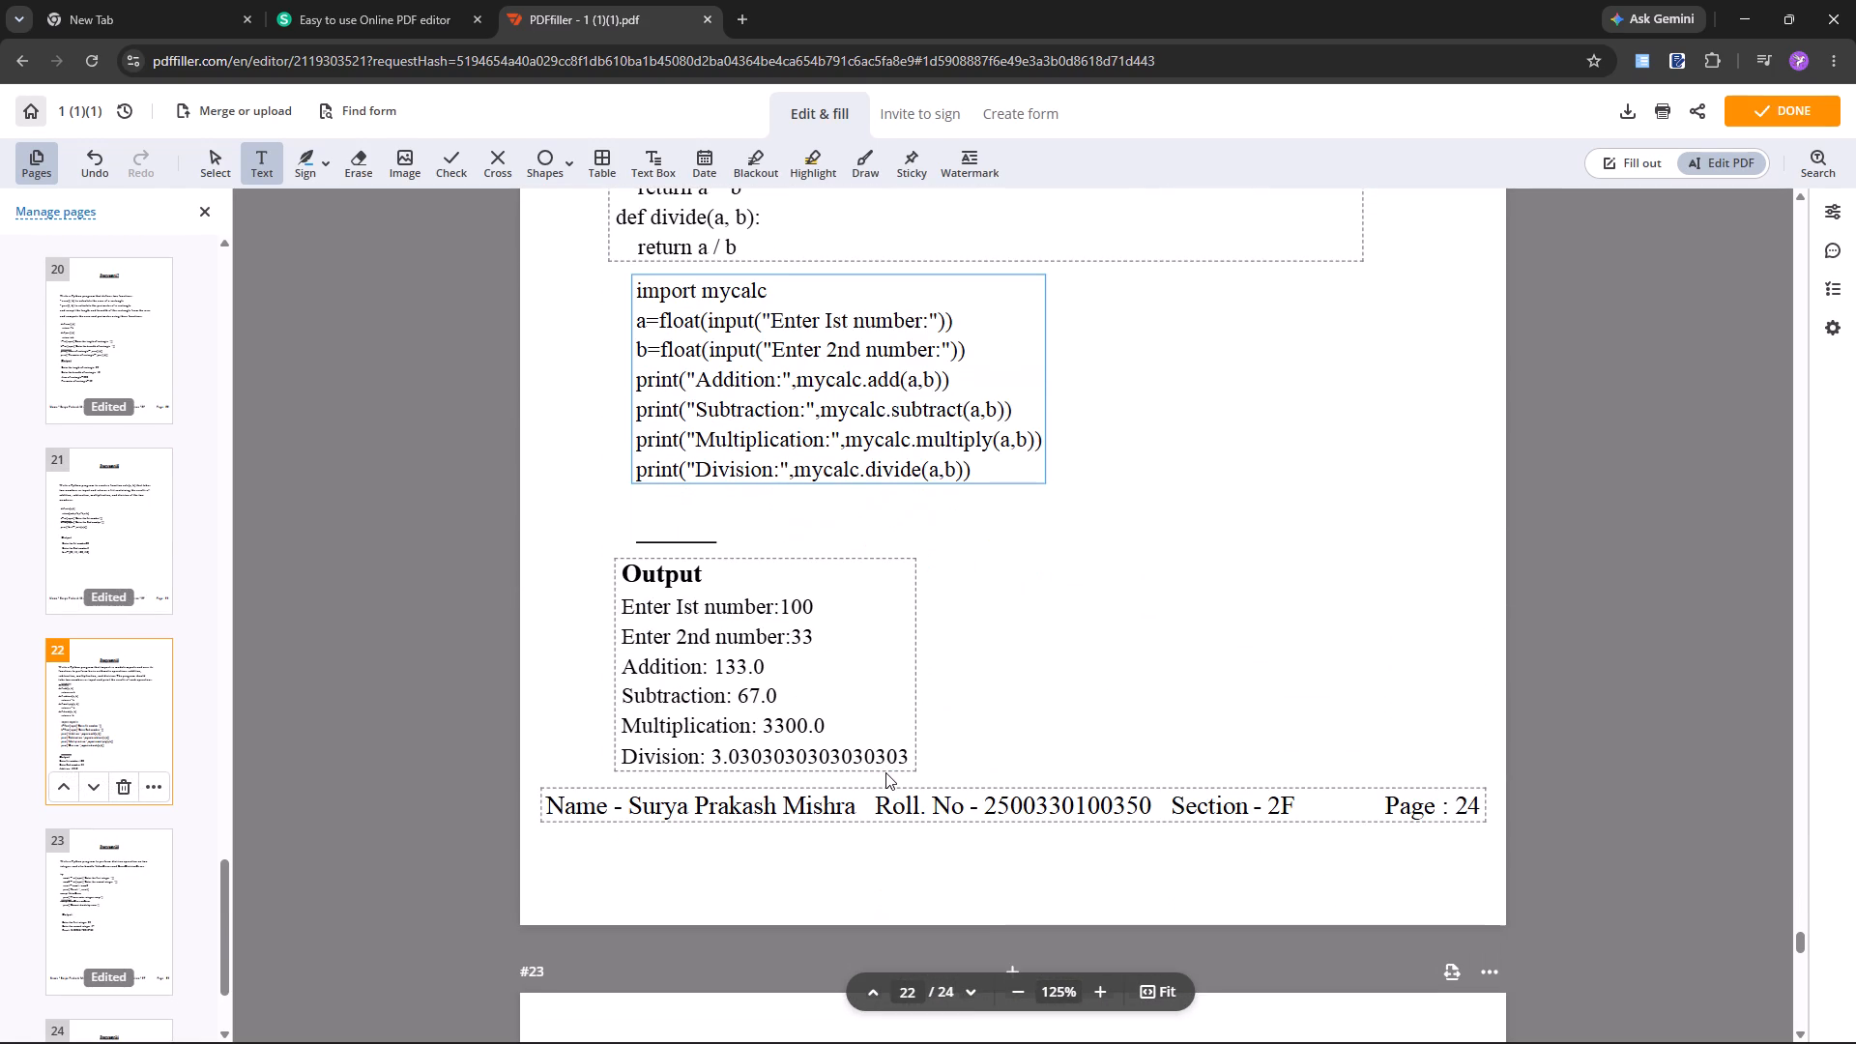
{"action": "left_click", "coordinate": [1095, 1000]}
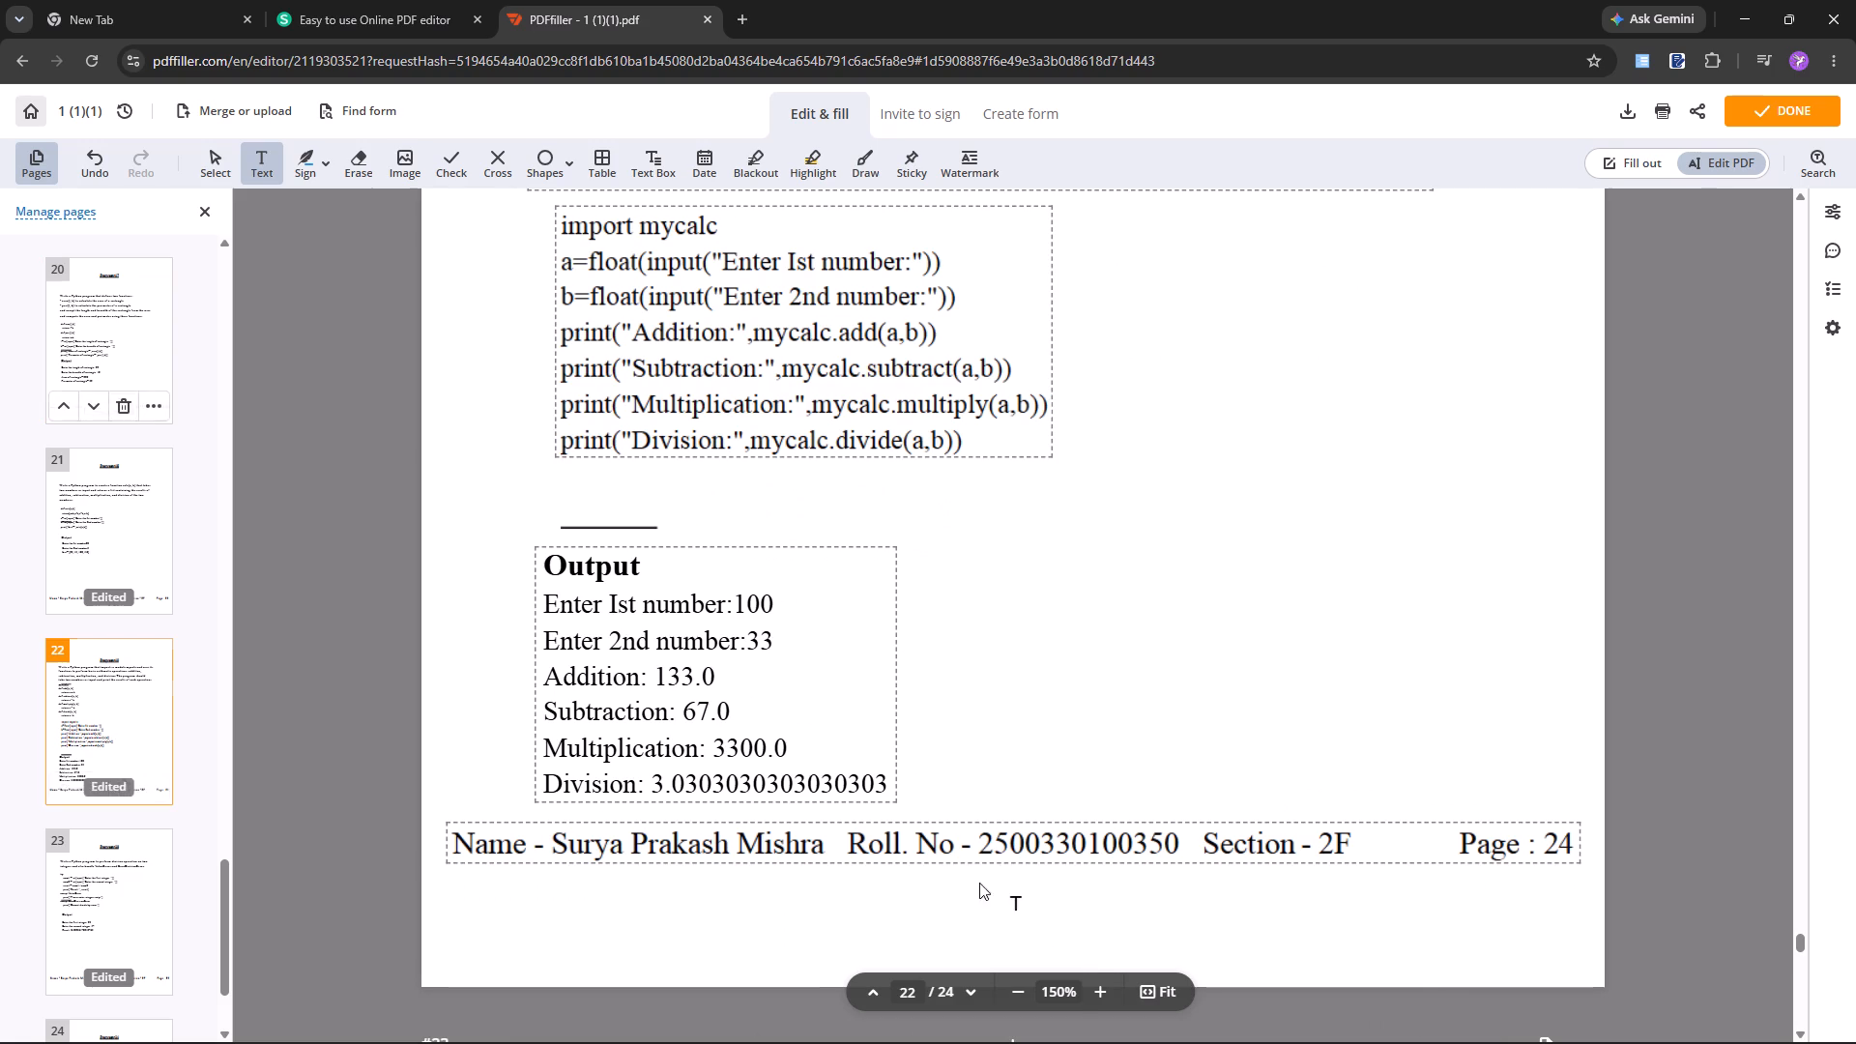
{"action": "left_click", "coordinate": [1103, 991]}
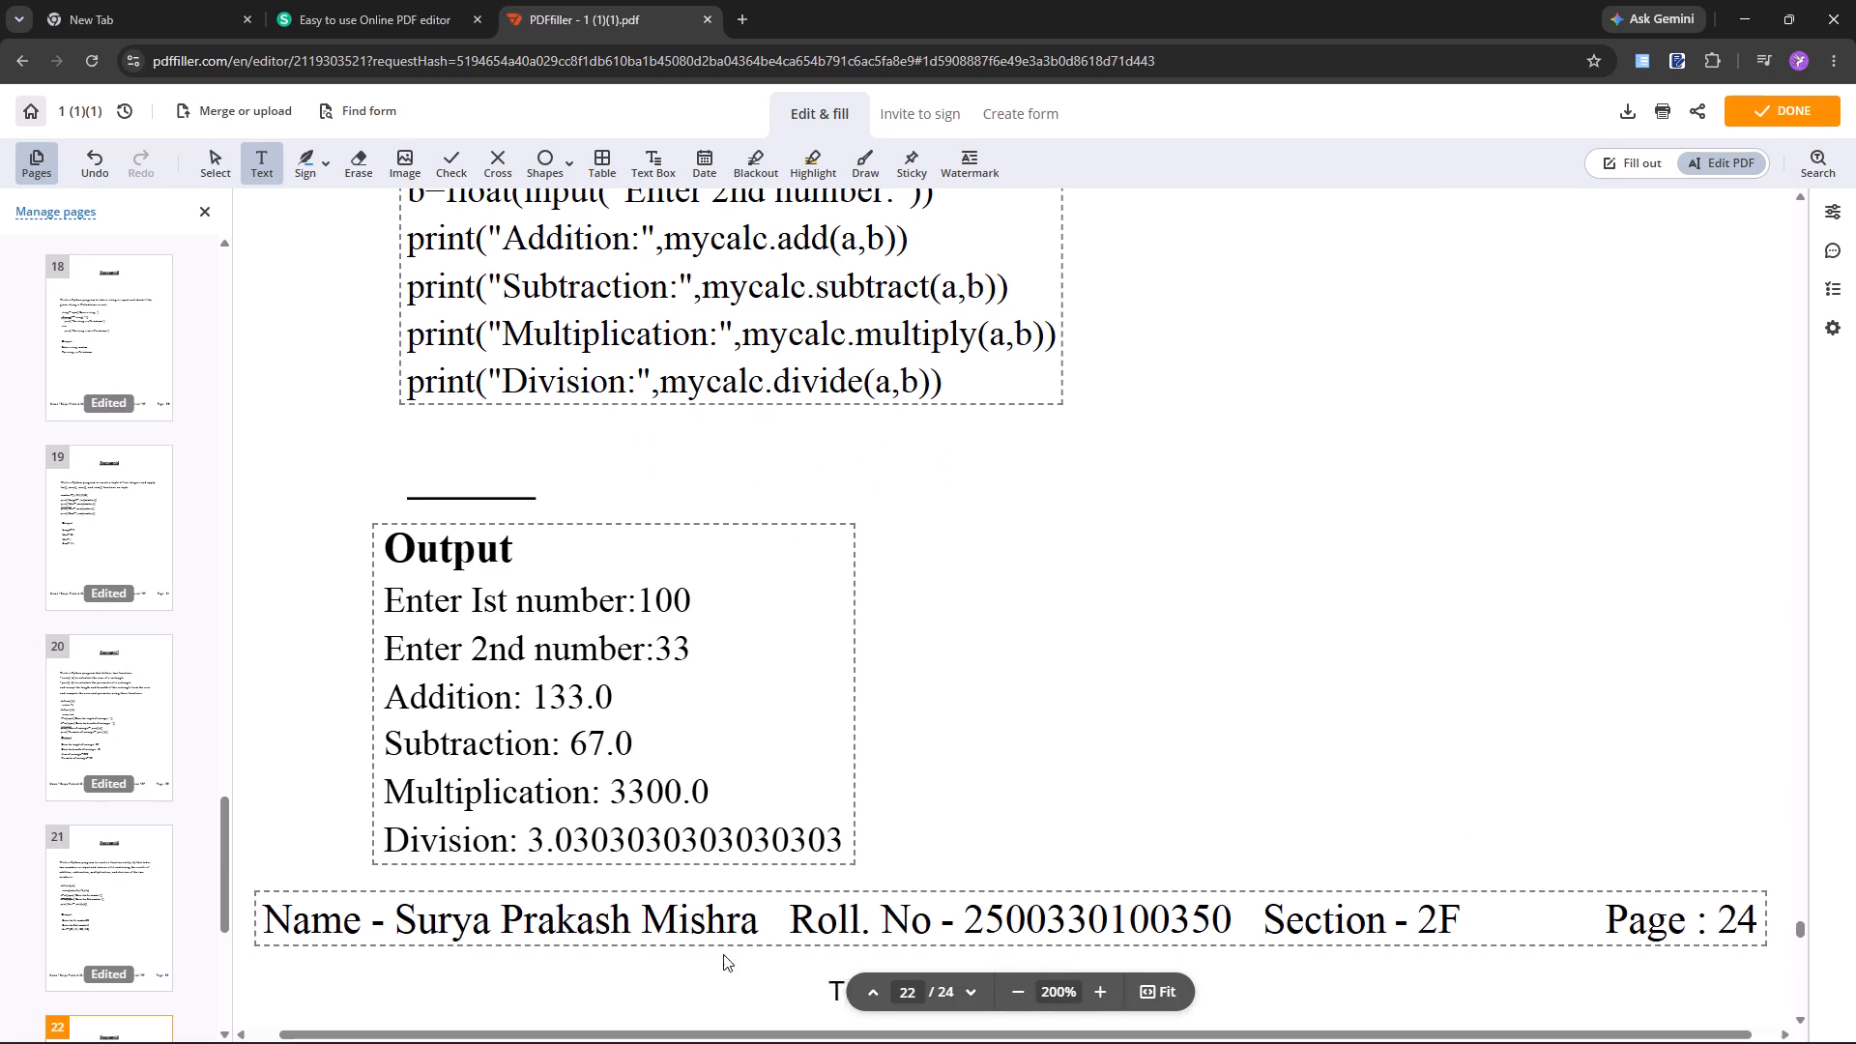
{"action": "left_click", "coordinate": [1104, 997]}
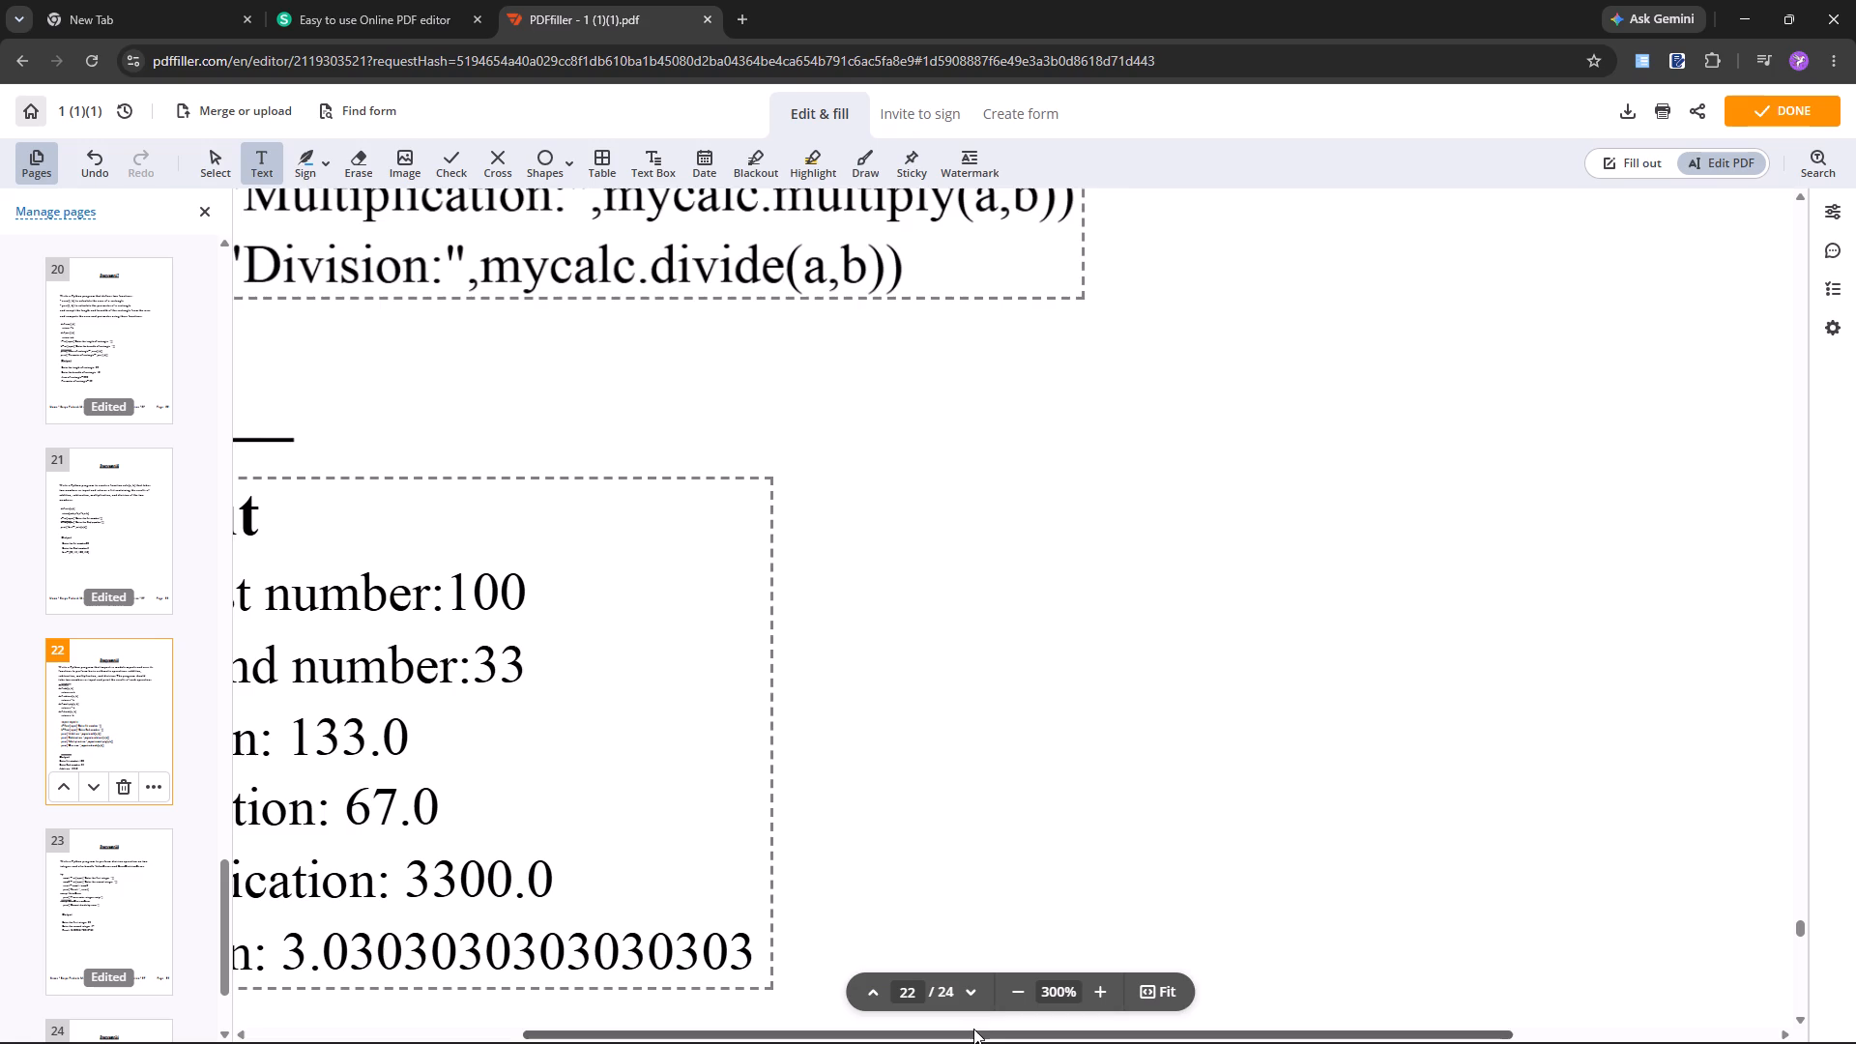
{"action": "left_click_drag", "start_coordinate": [973, 1029], "coordinate": [710, 1043]}
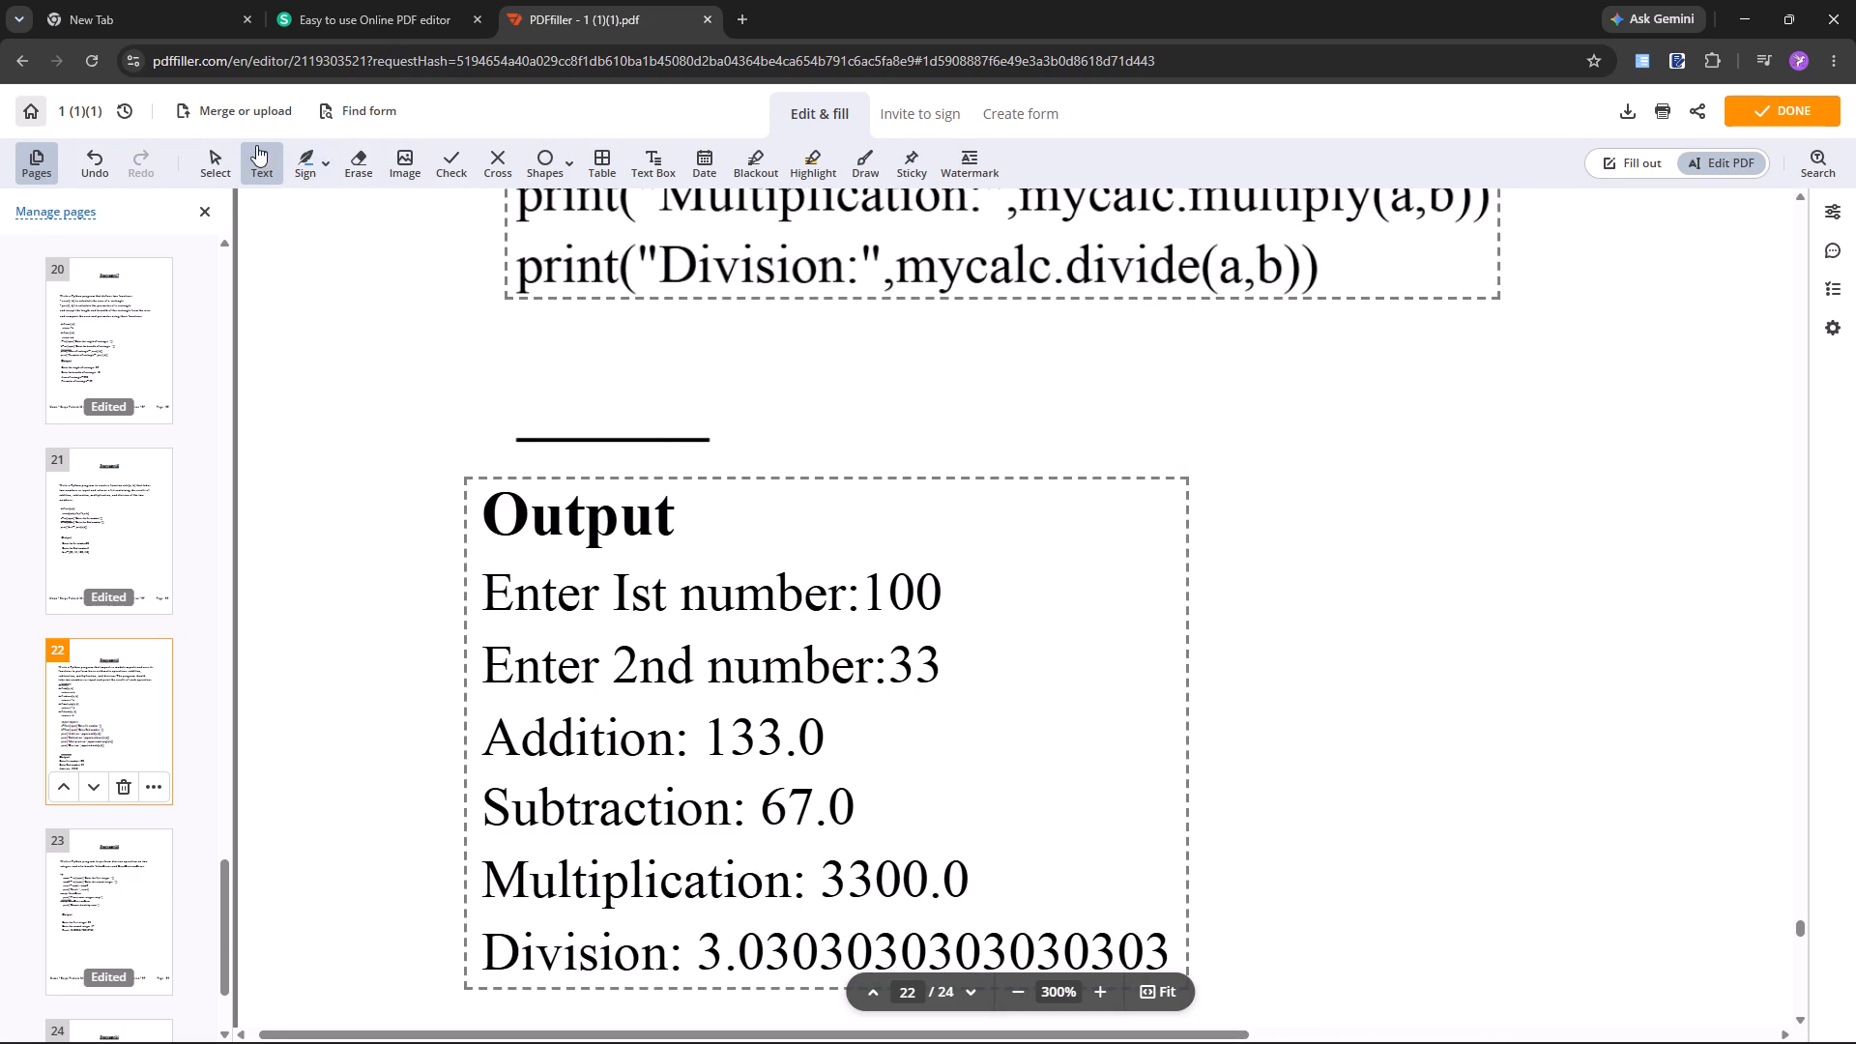
{"action": "left_click", "coordinate": [354, 165]}
{"action": "left_click", "coordinate": [366, 203]}
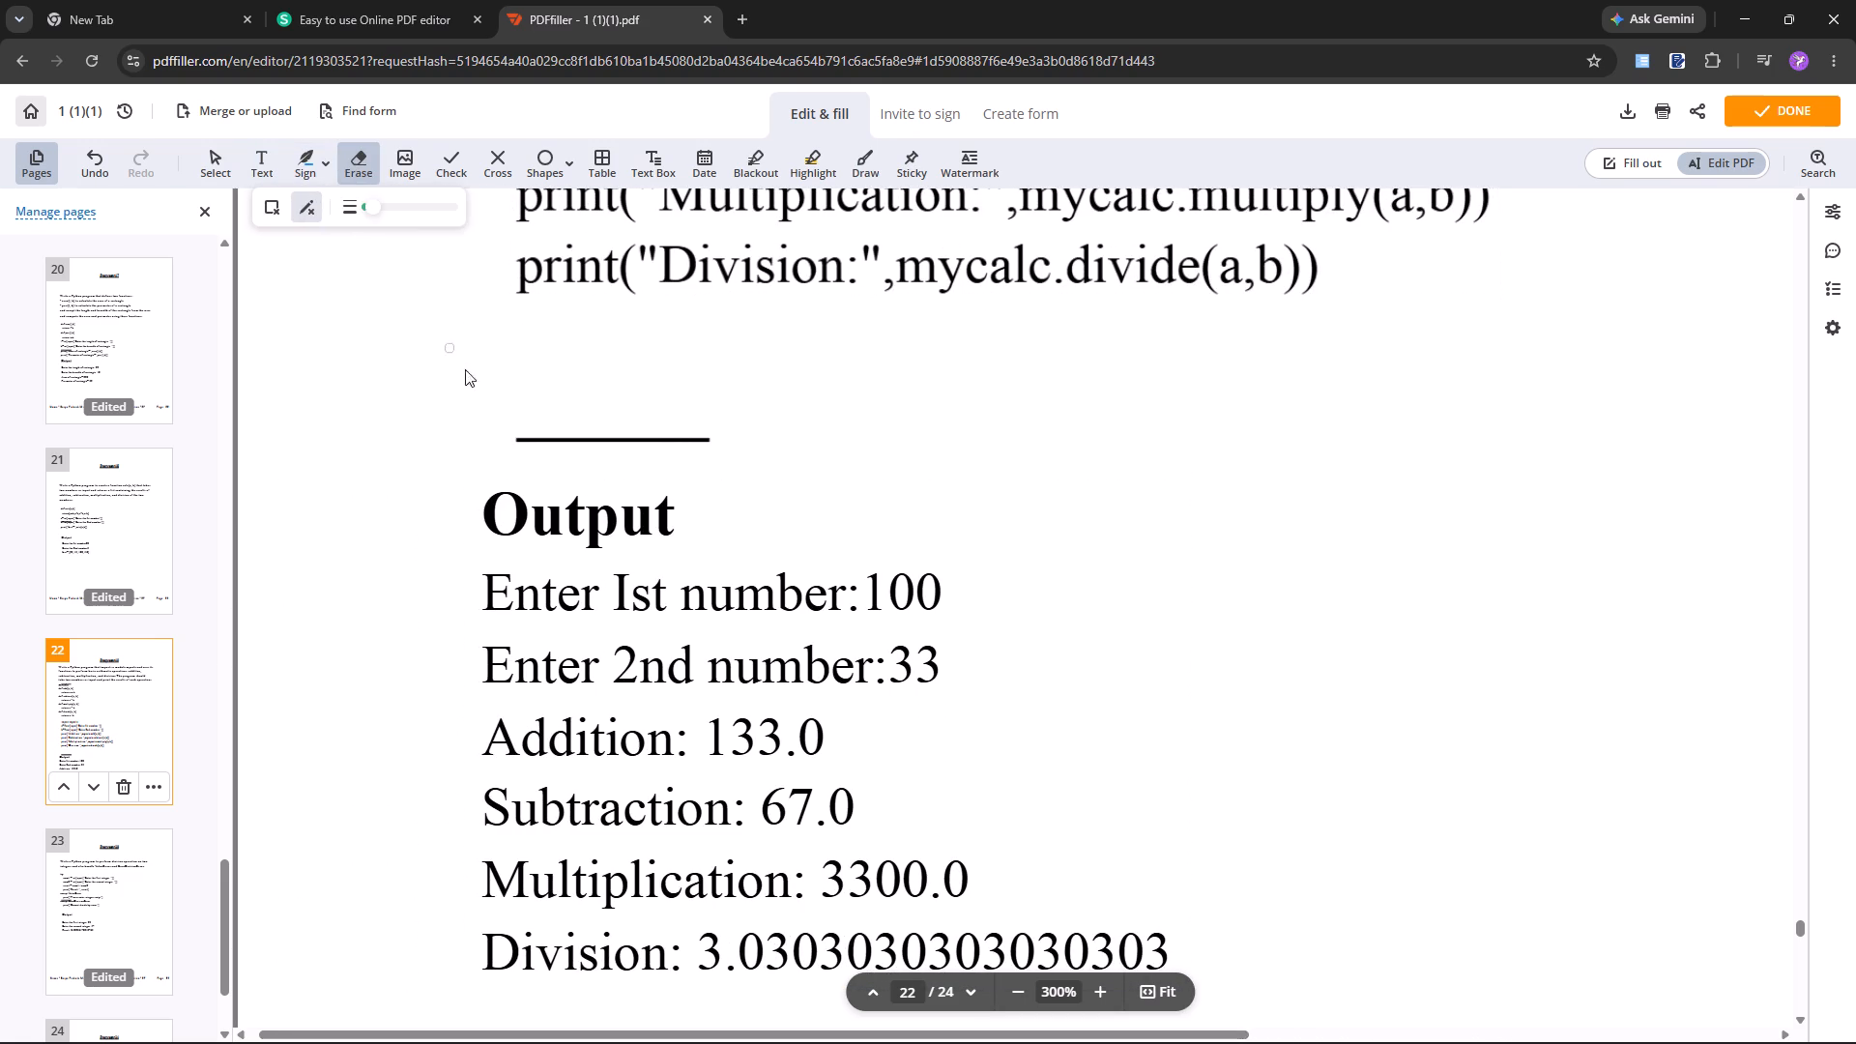
{"action": "left_click_drag", "start_coordinate": [516, 442], "coordinate": [708, 437]}
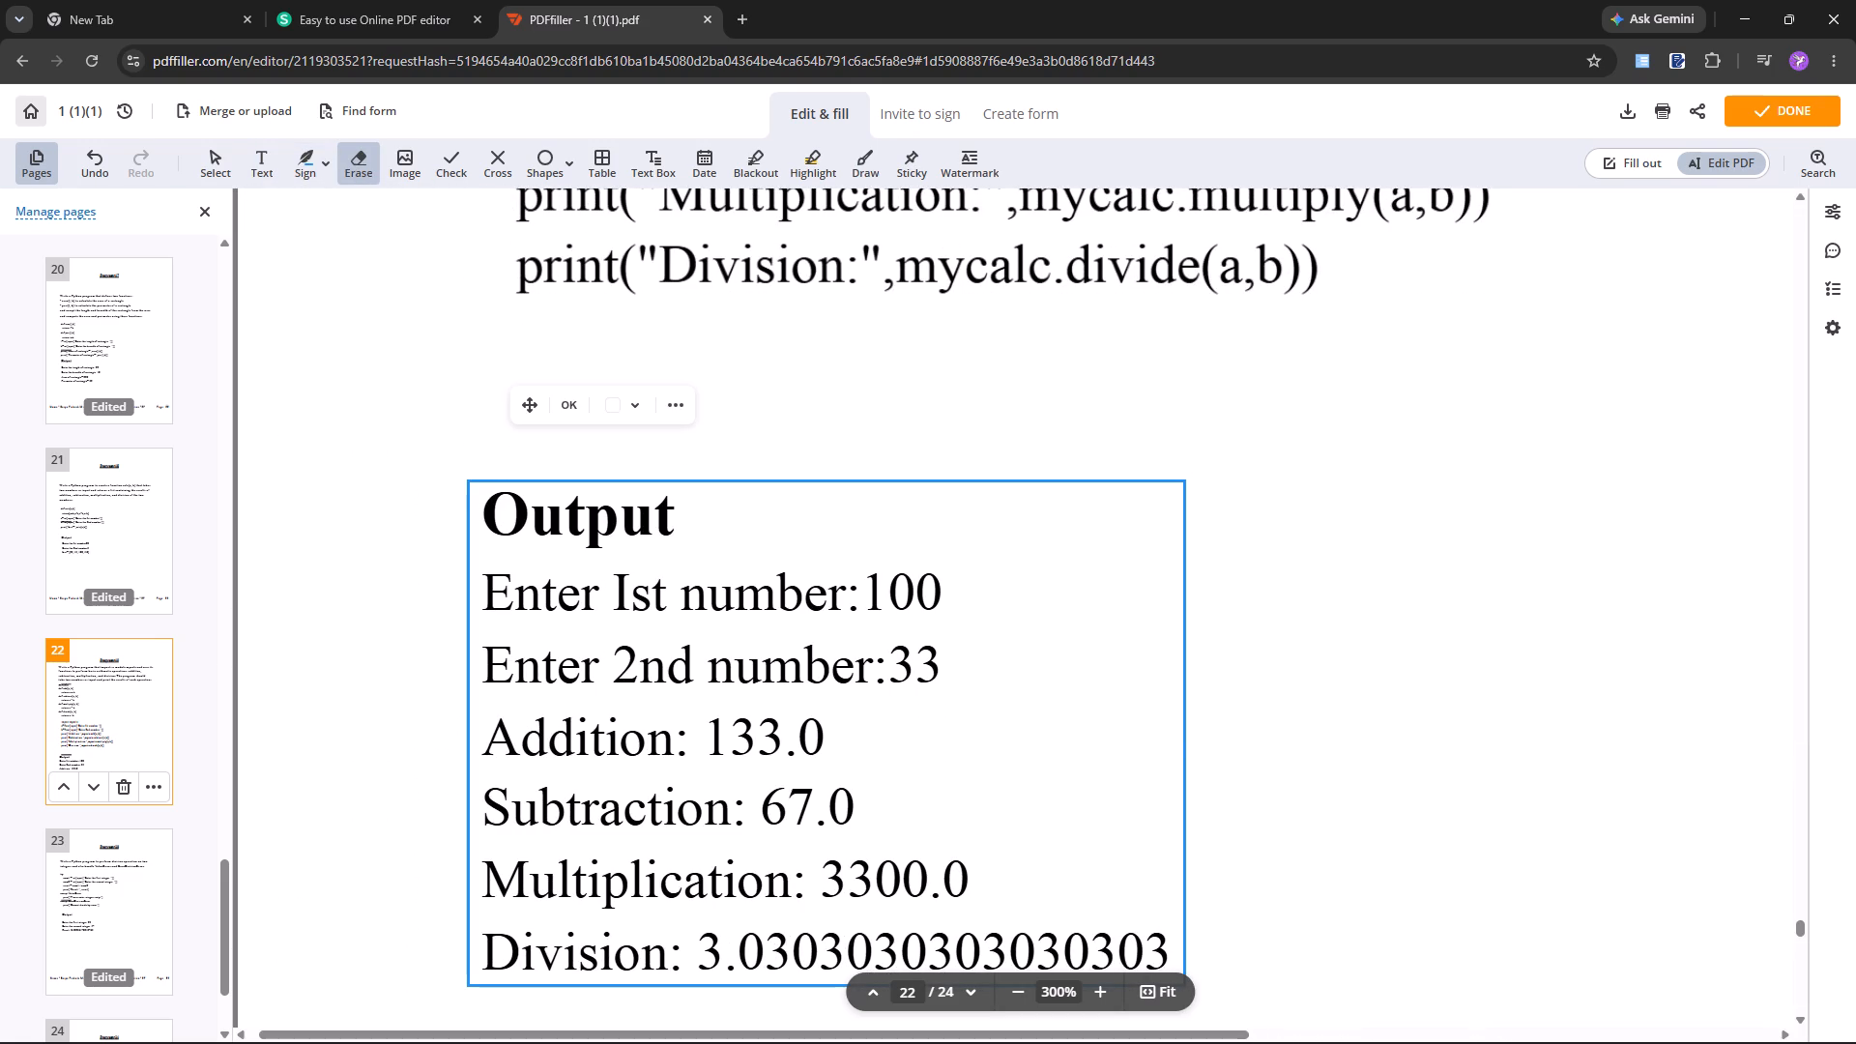
Move the Program-19 import mycalc code block down and slightly to the left, just above the Output block.
{"action": "left_click", "coordinate": [1006, 989]}
{"action": "left_click", "coordinate": [1006, 989]}
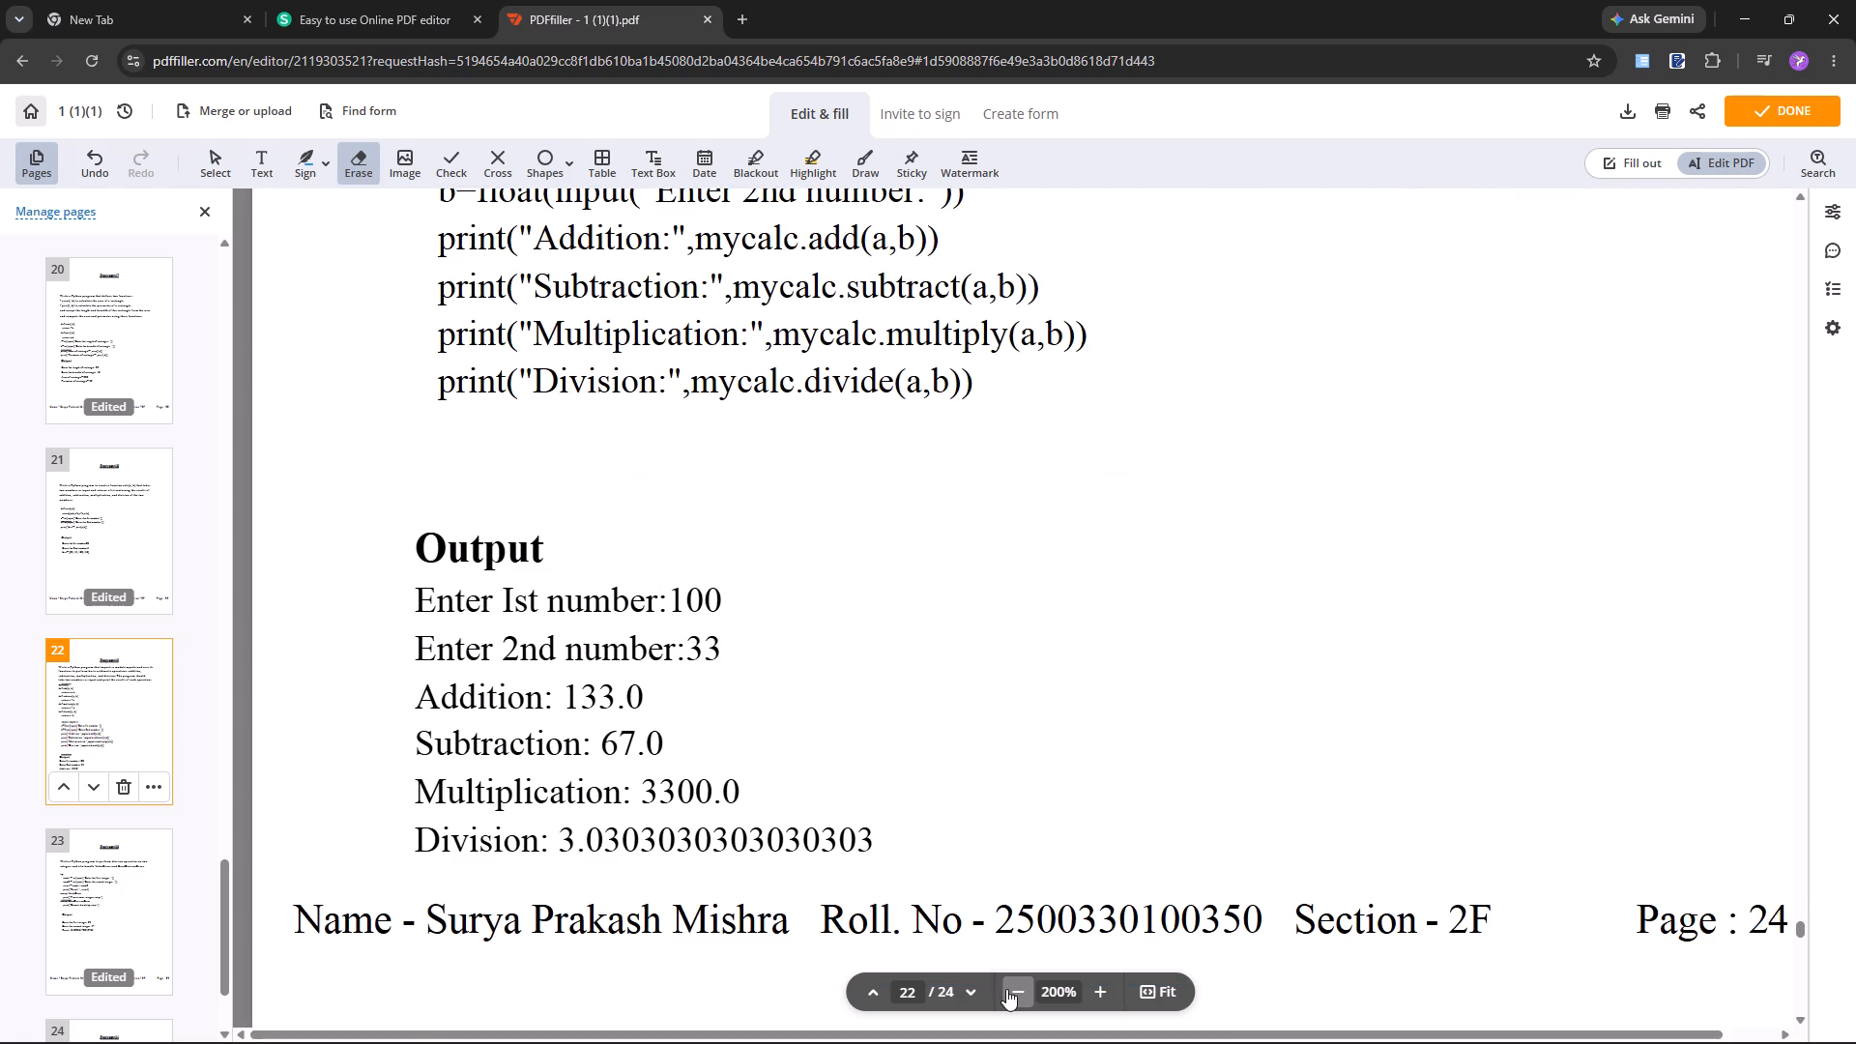
{"action": "left_click", "coordinate": [1006, 989]}
{"action": "scroll", "coordinate": [898, 620], "scroll_direction": "up", "scroll_amount": 2}
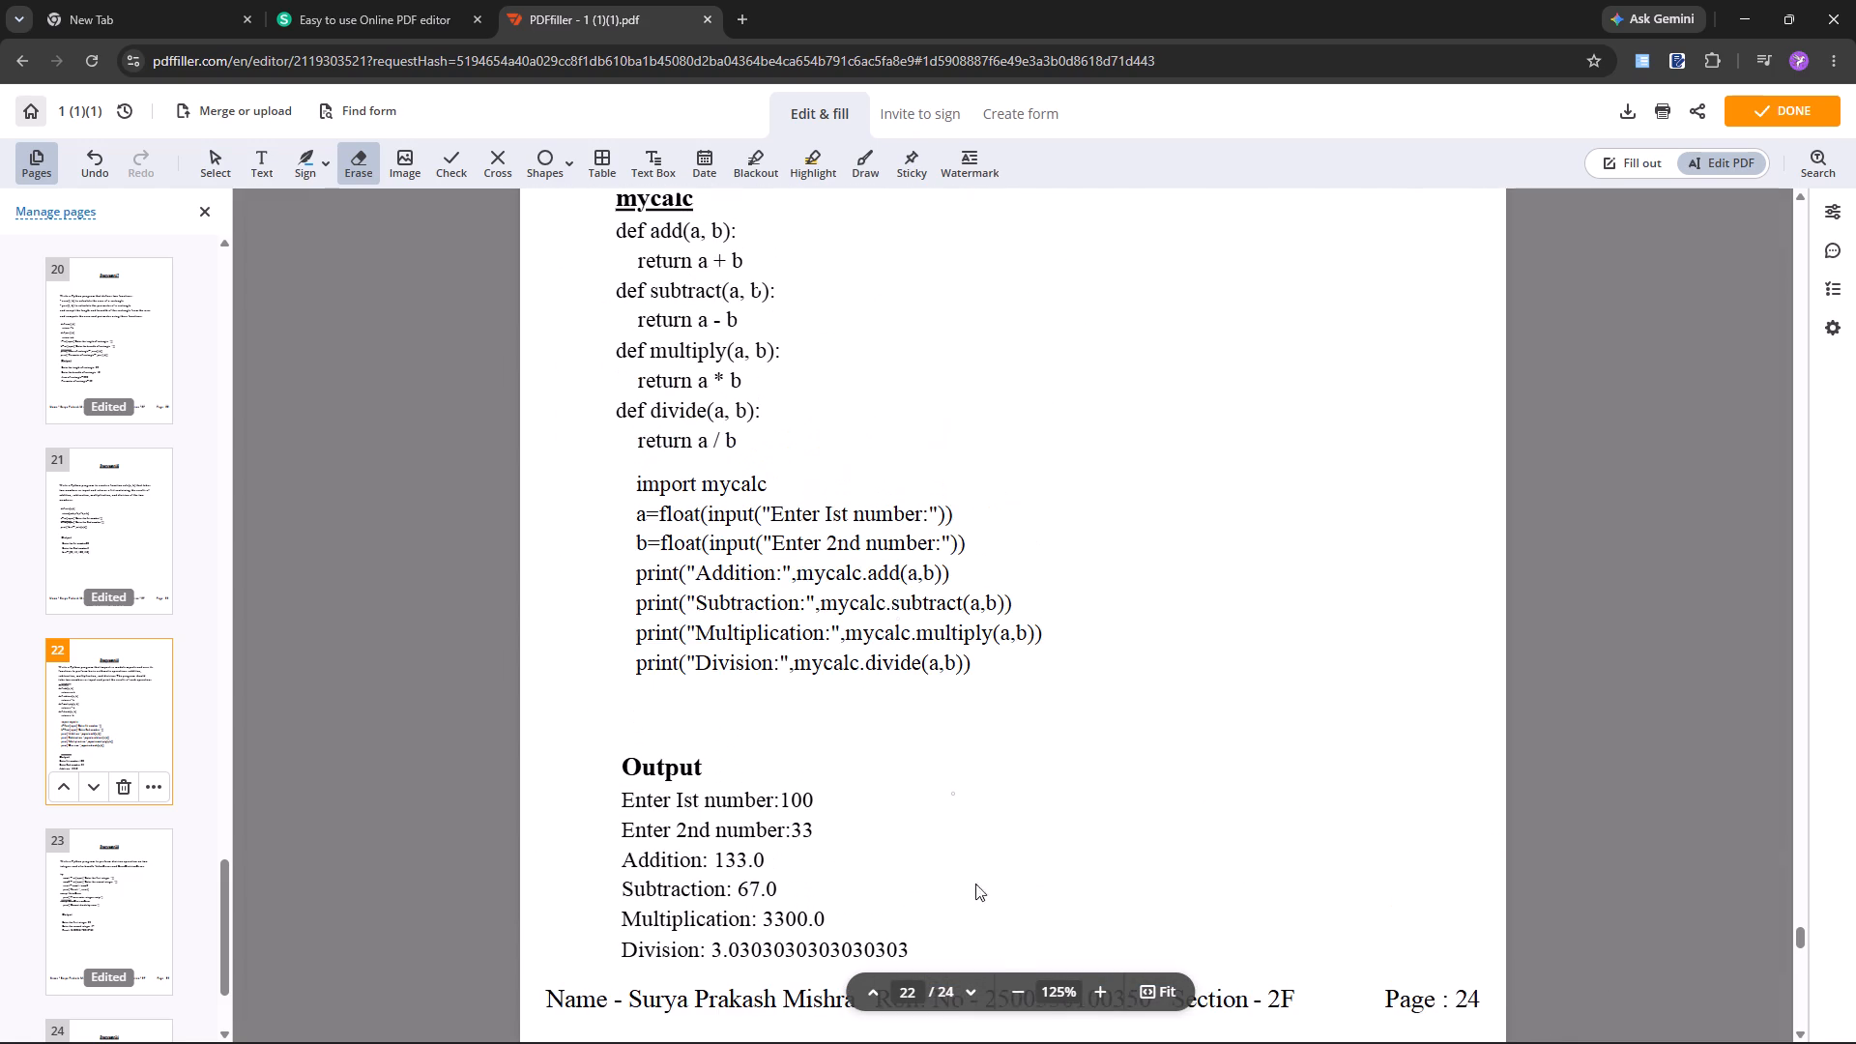
{"action": "left_click", "coordinate": [1009, 983]}
{"action": "scroll", "coordinate": [951, 832], "scroll_direction": "up", "scroll_amount": 2}
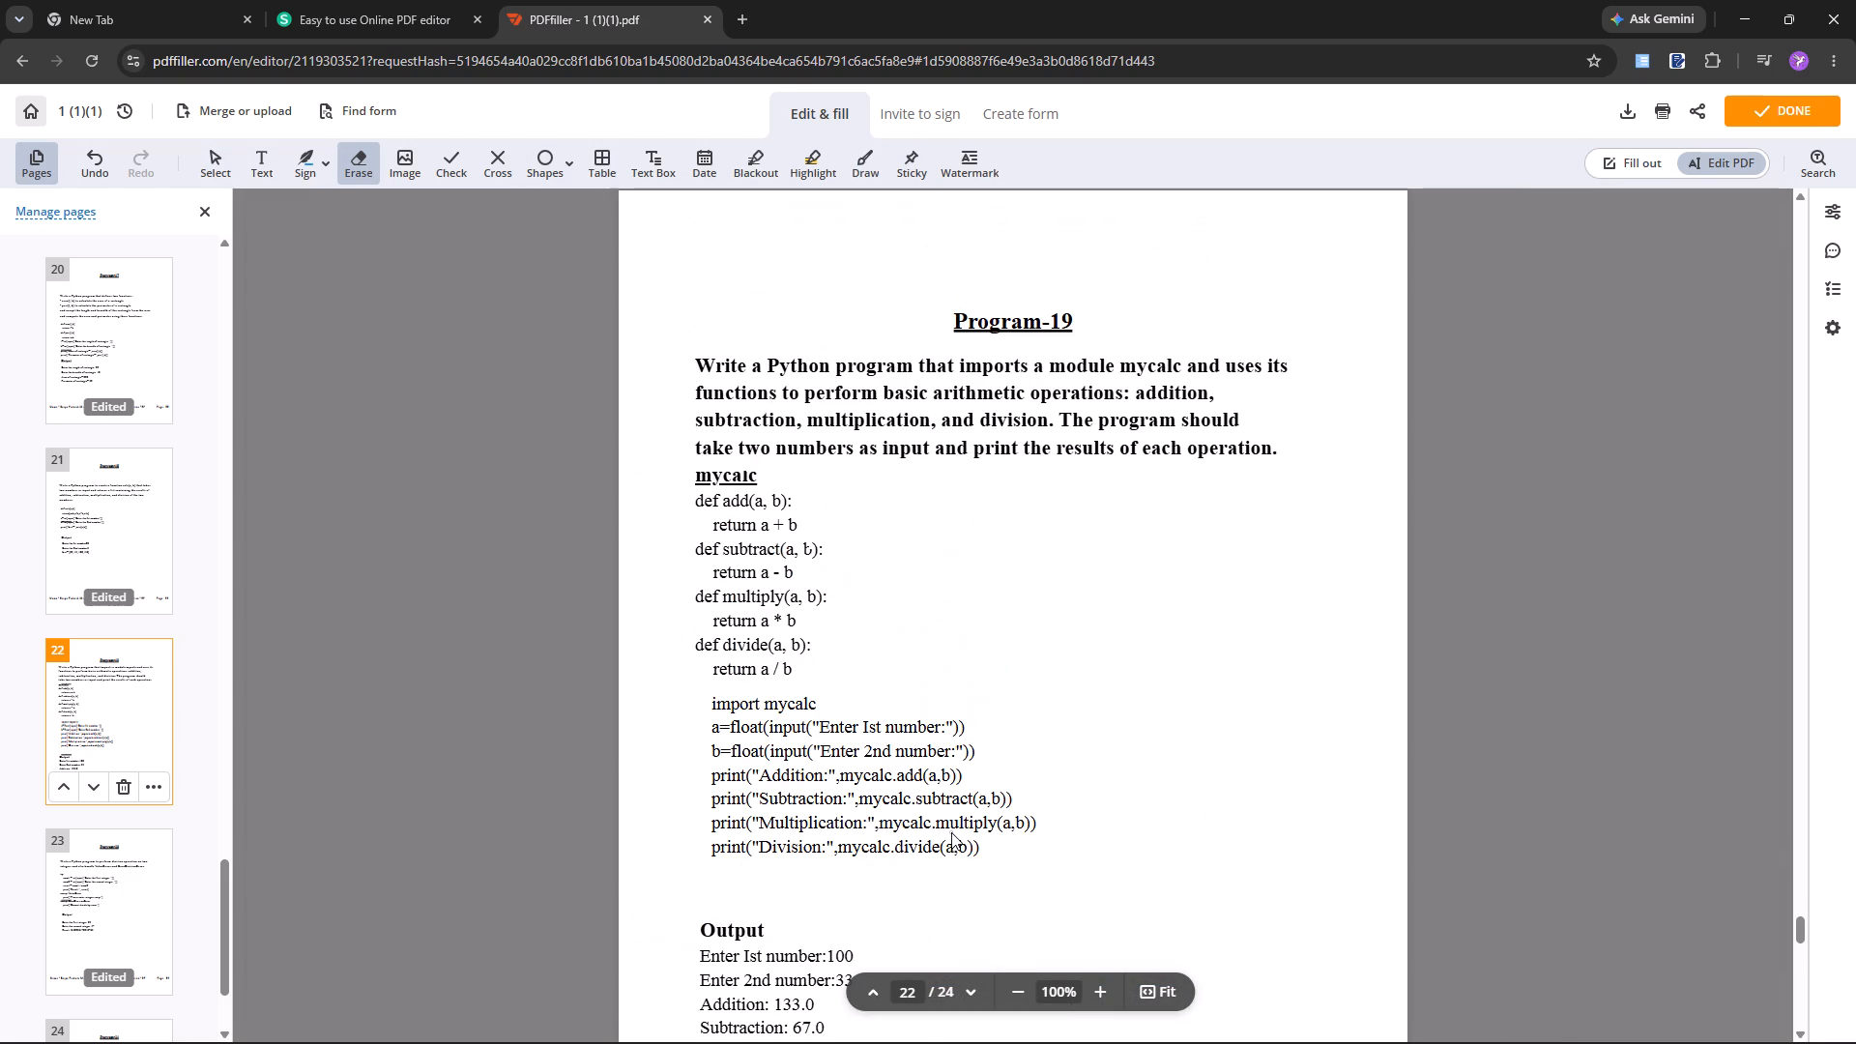
{"action": "scroll", "coordinate": [951, 832], "scroll_direction": "down", "scroll_amount": 2}
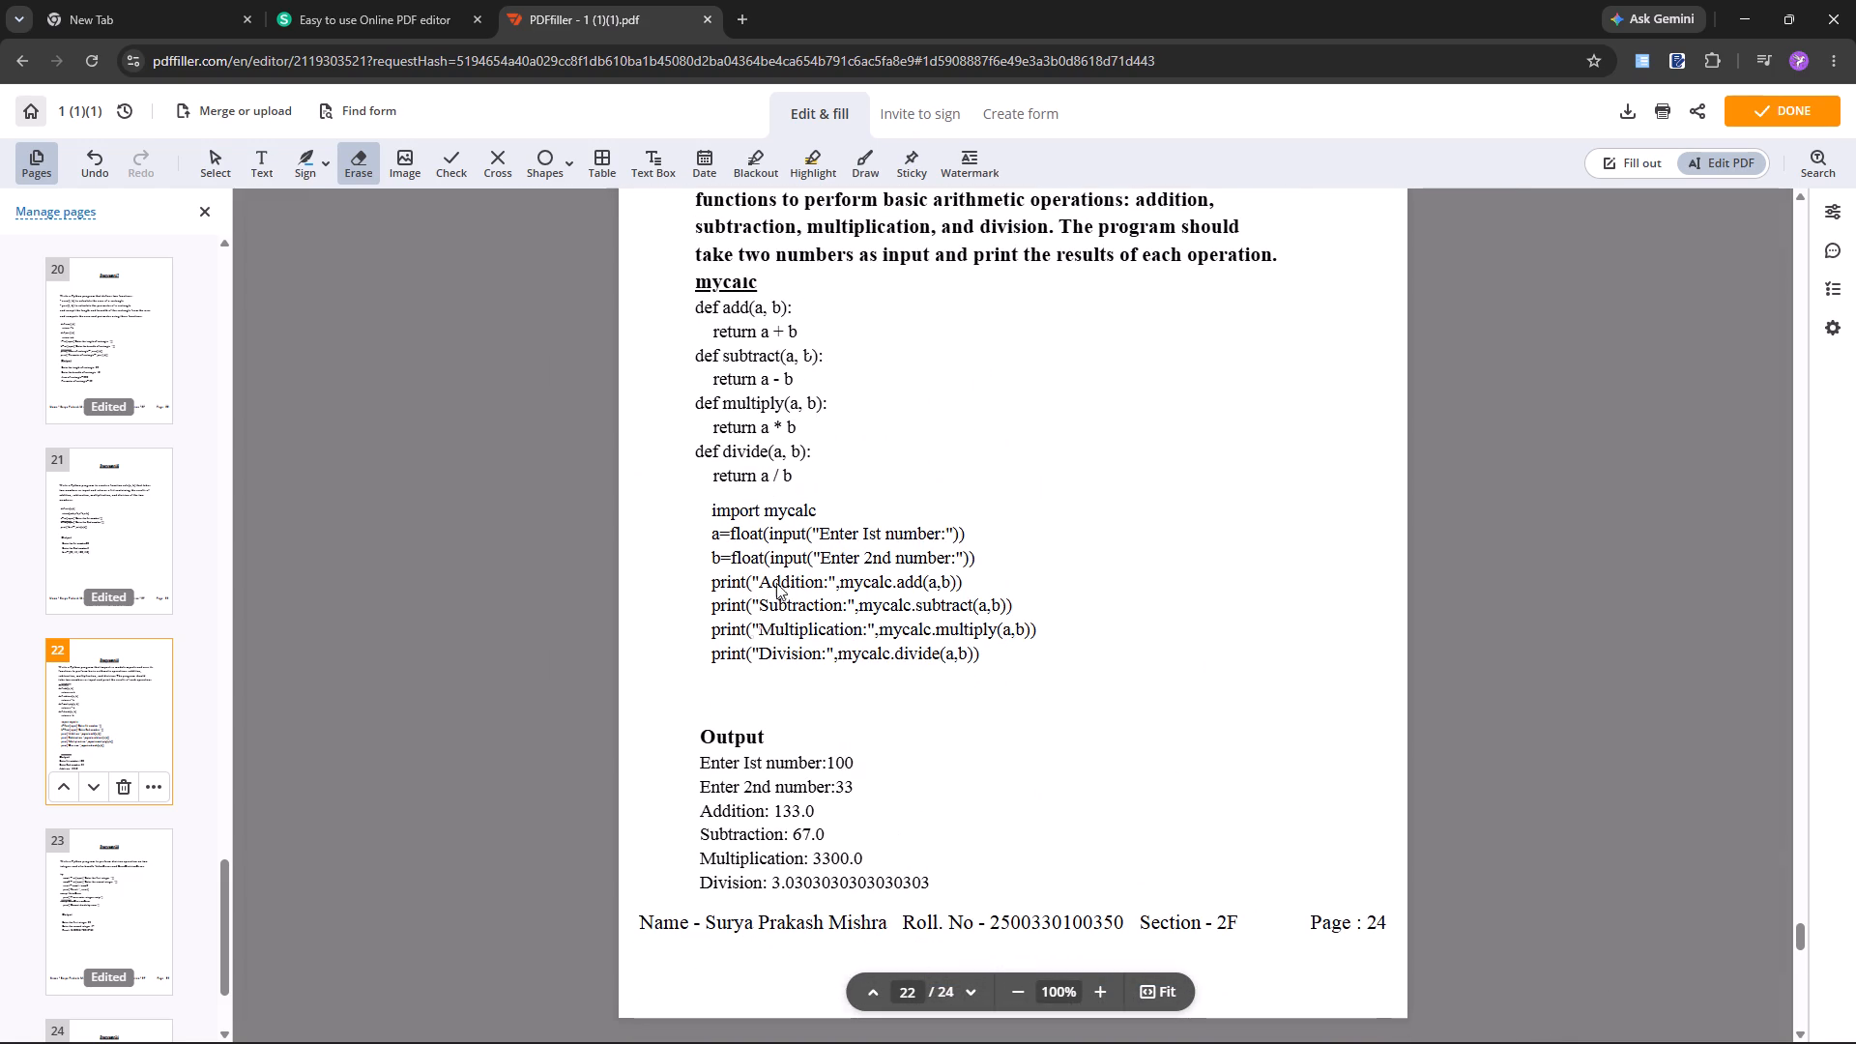
{"action": "left_click", "coordinate": [776, 580]}
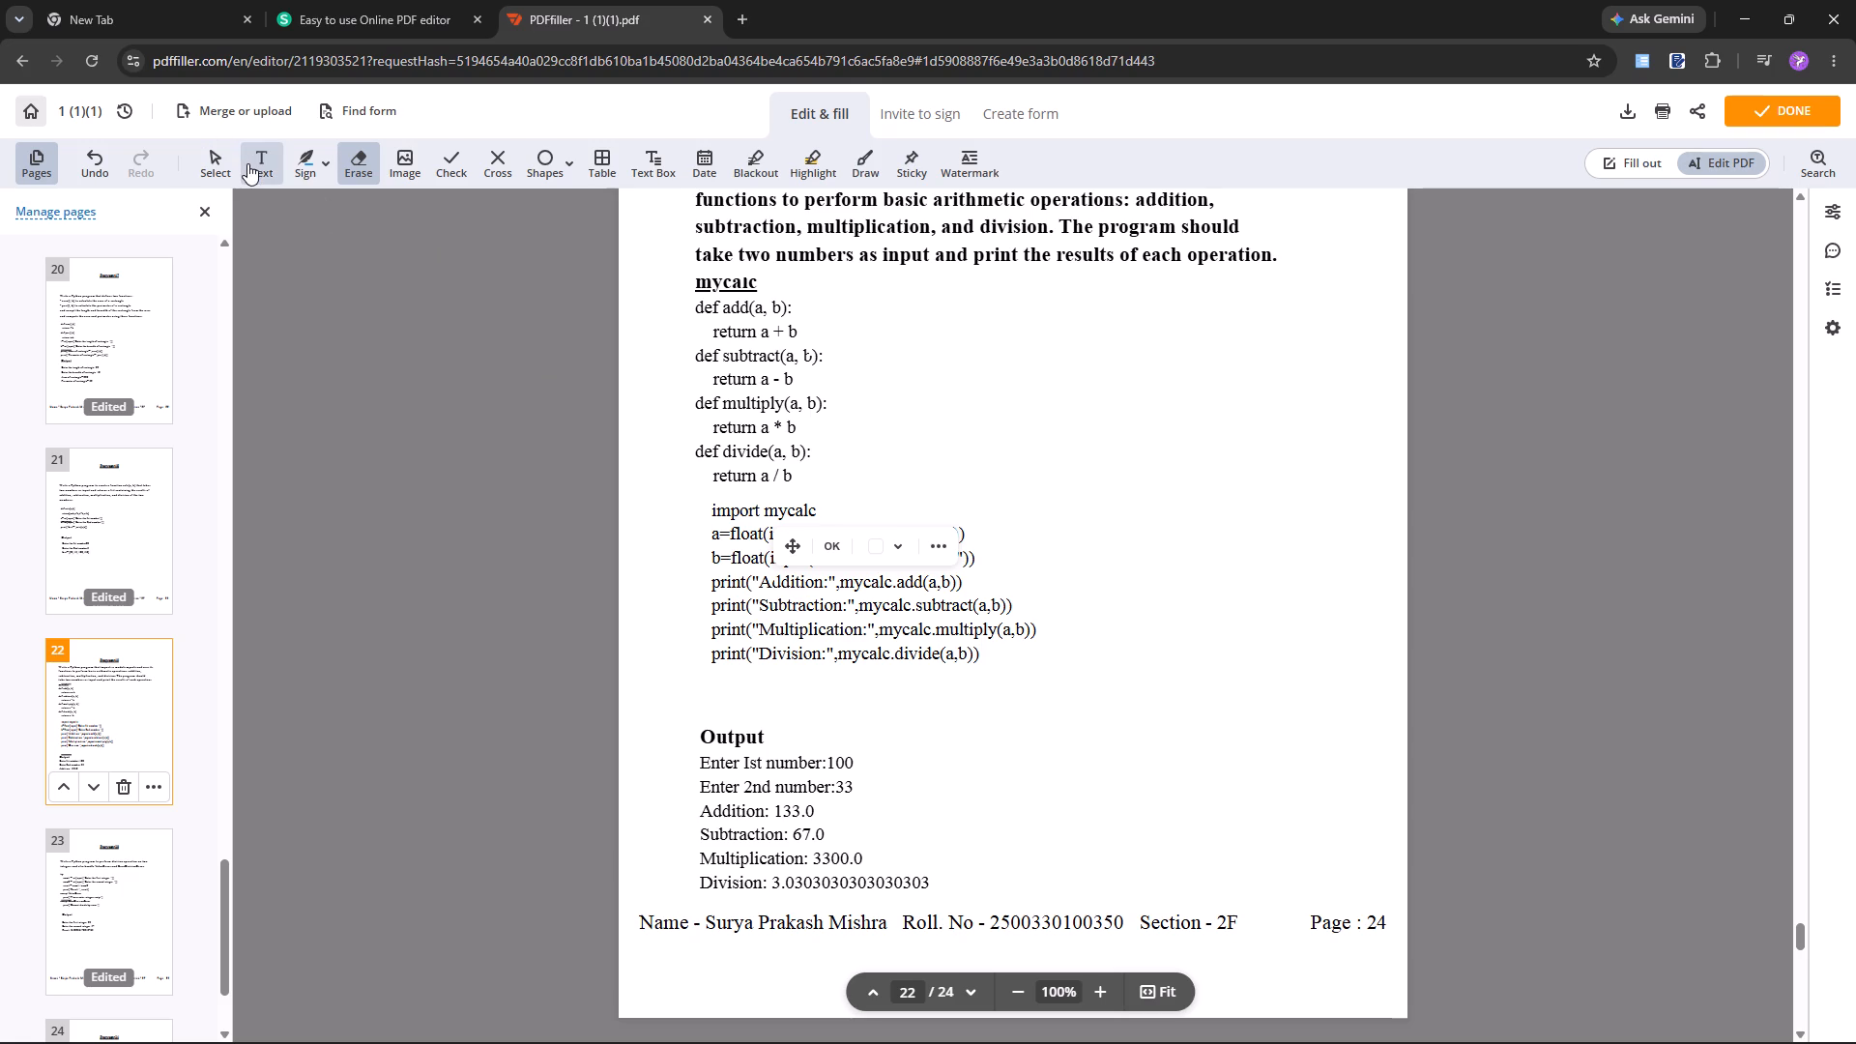
{"action": "left_click", "coordinate": [247, 163]}
{"action": "left_click", "coordinate": [837, 587]}
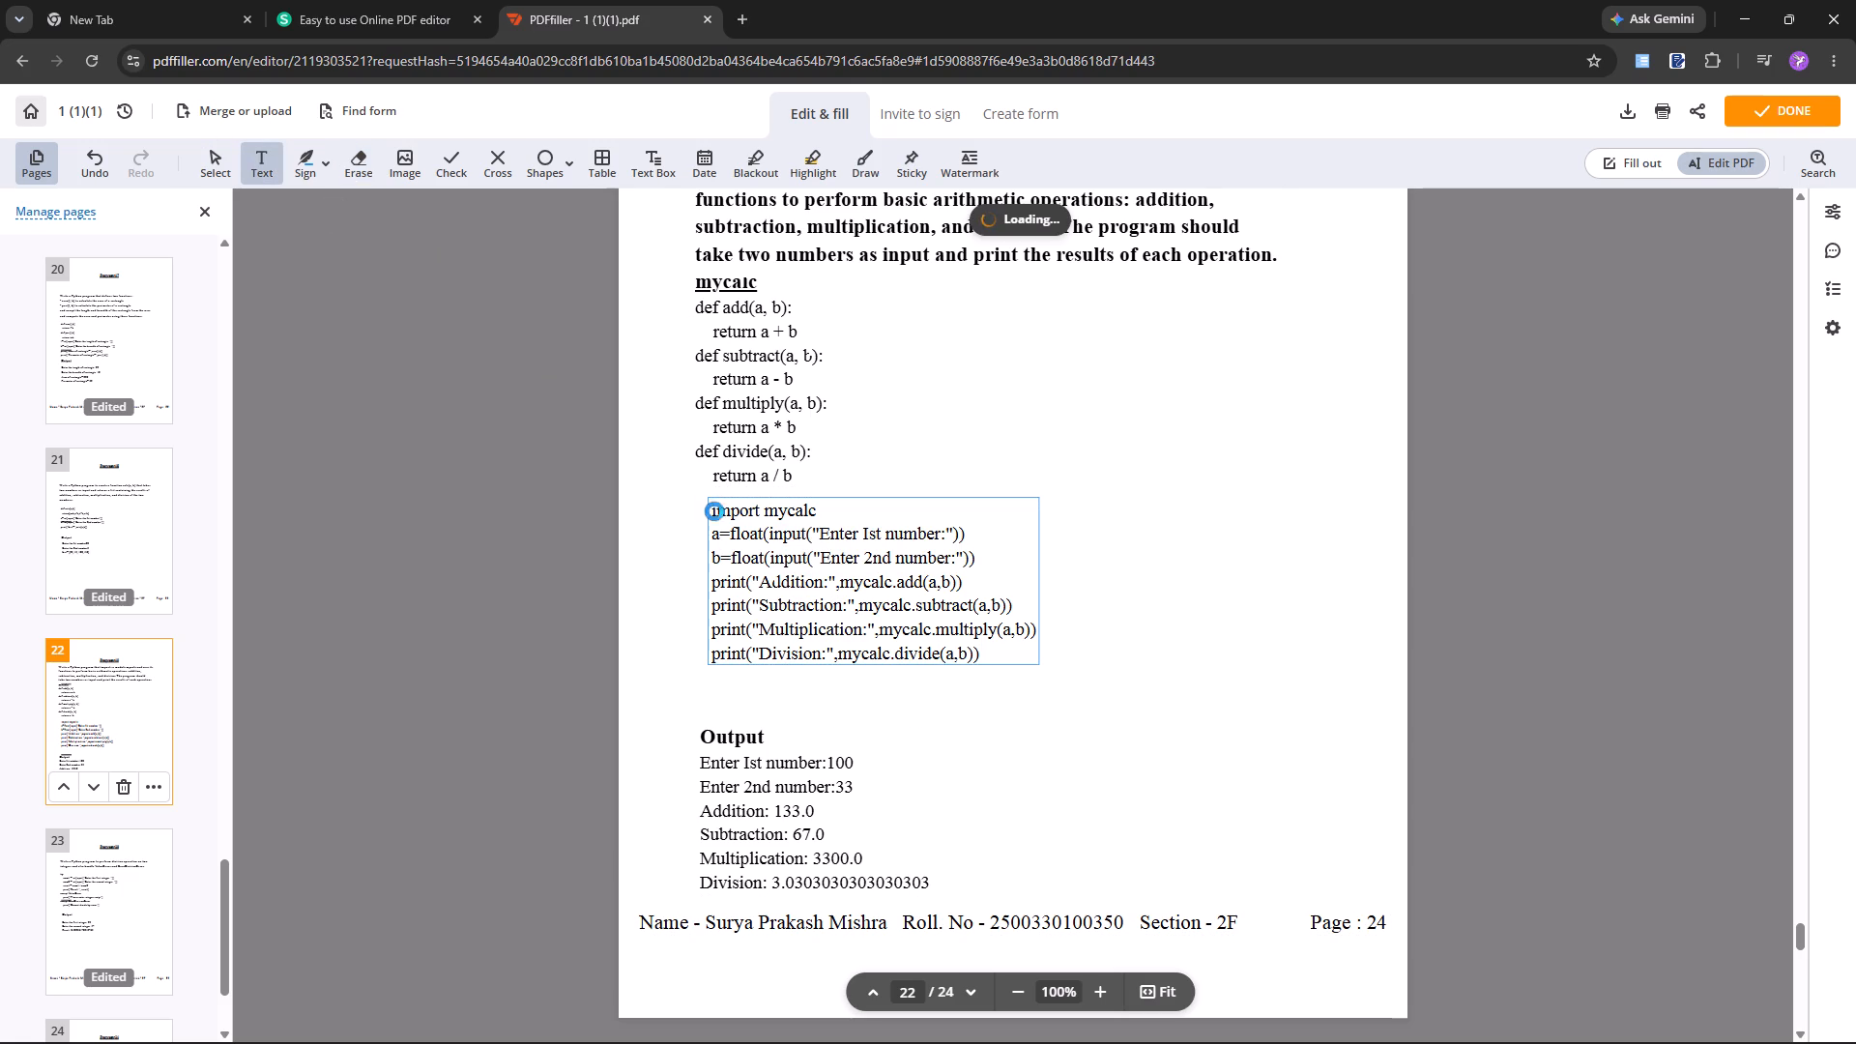
{"action": "left_click_drag", "start_coordinate": [719, 474], "coordinate": [719, 473]}
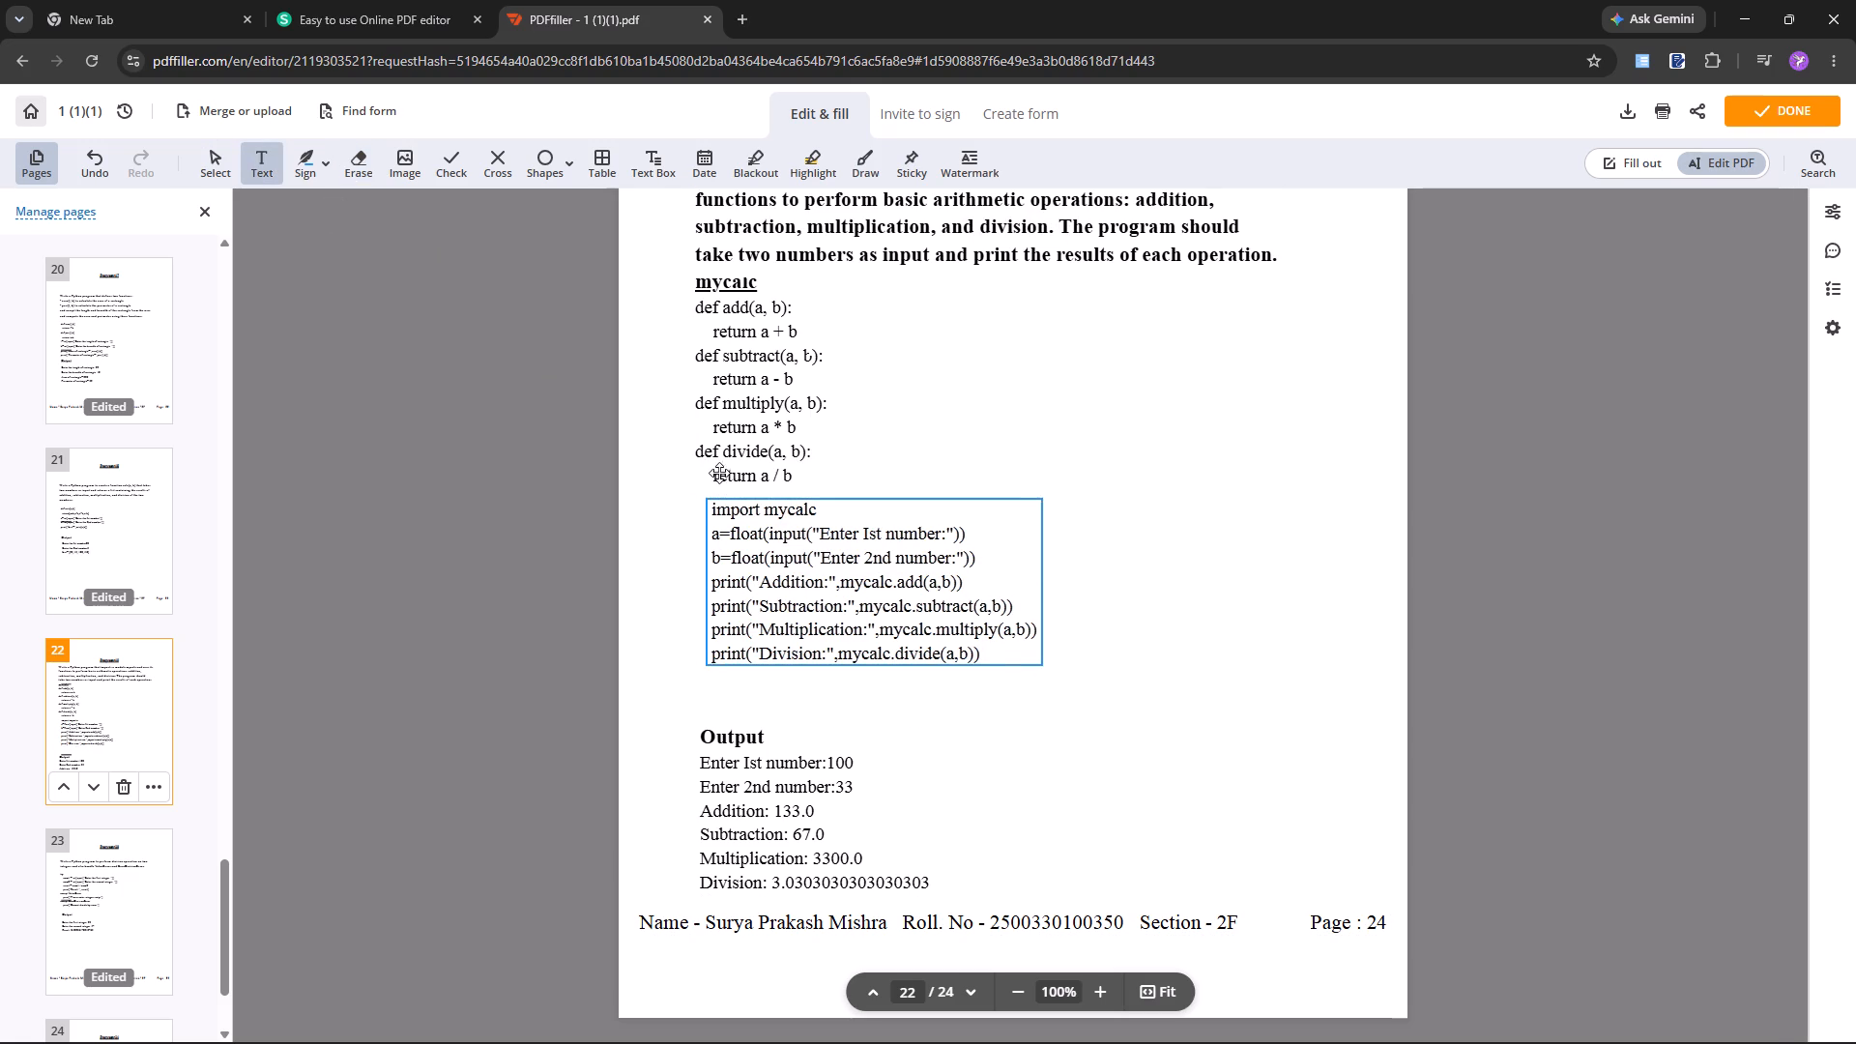
{"action": "left_click_drag", "start_coordinate": [719, 473], "coordinate": [708, 521]}
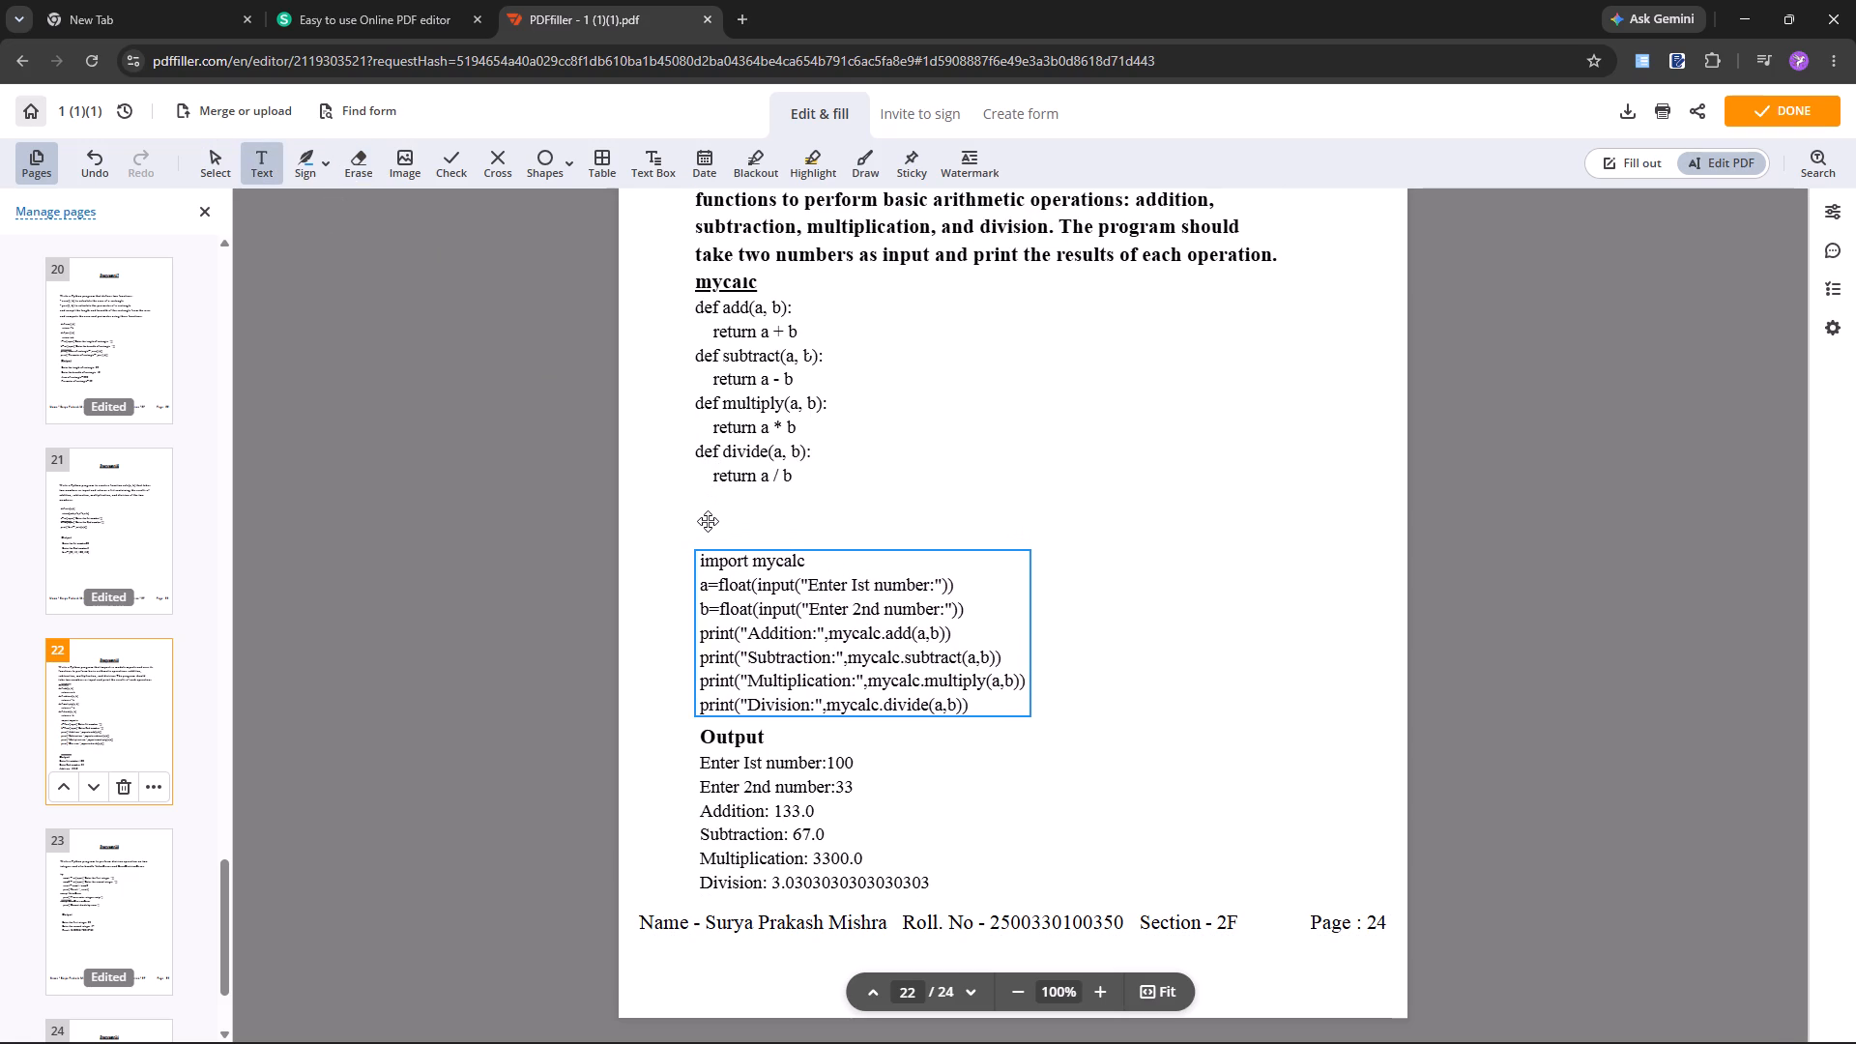
{"action": "left_click_drag", "start_coordinate": [708, 521], "coordinate": [701, 522]}
{"action": "left_click", "coordinate": [510, 543]}
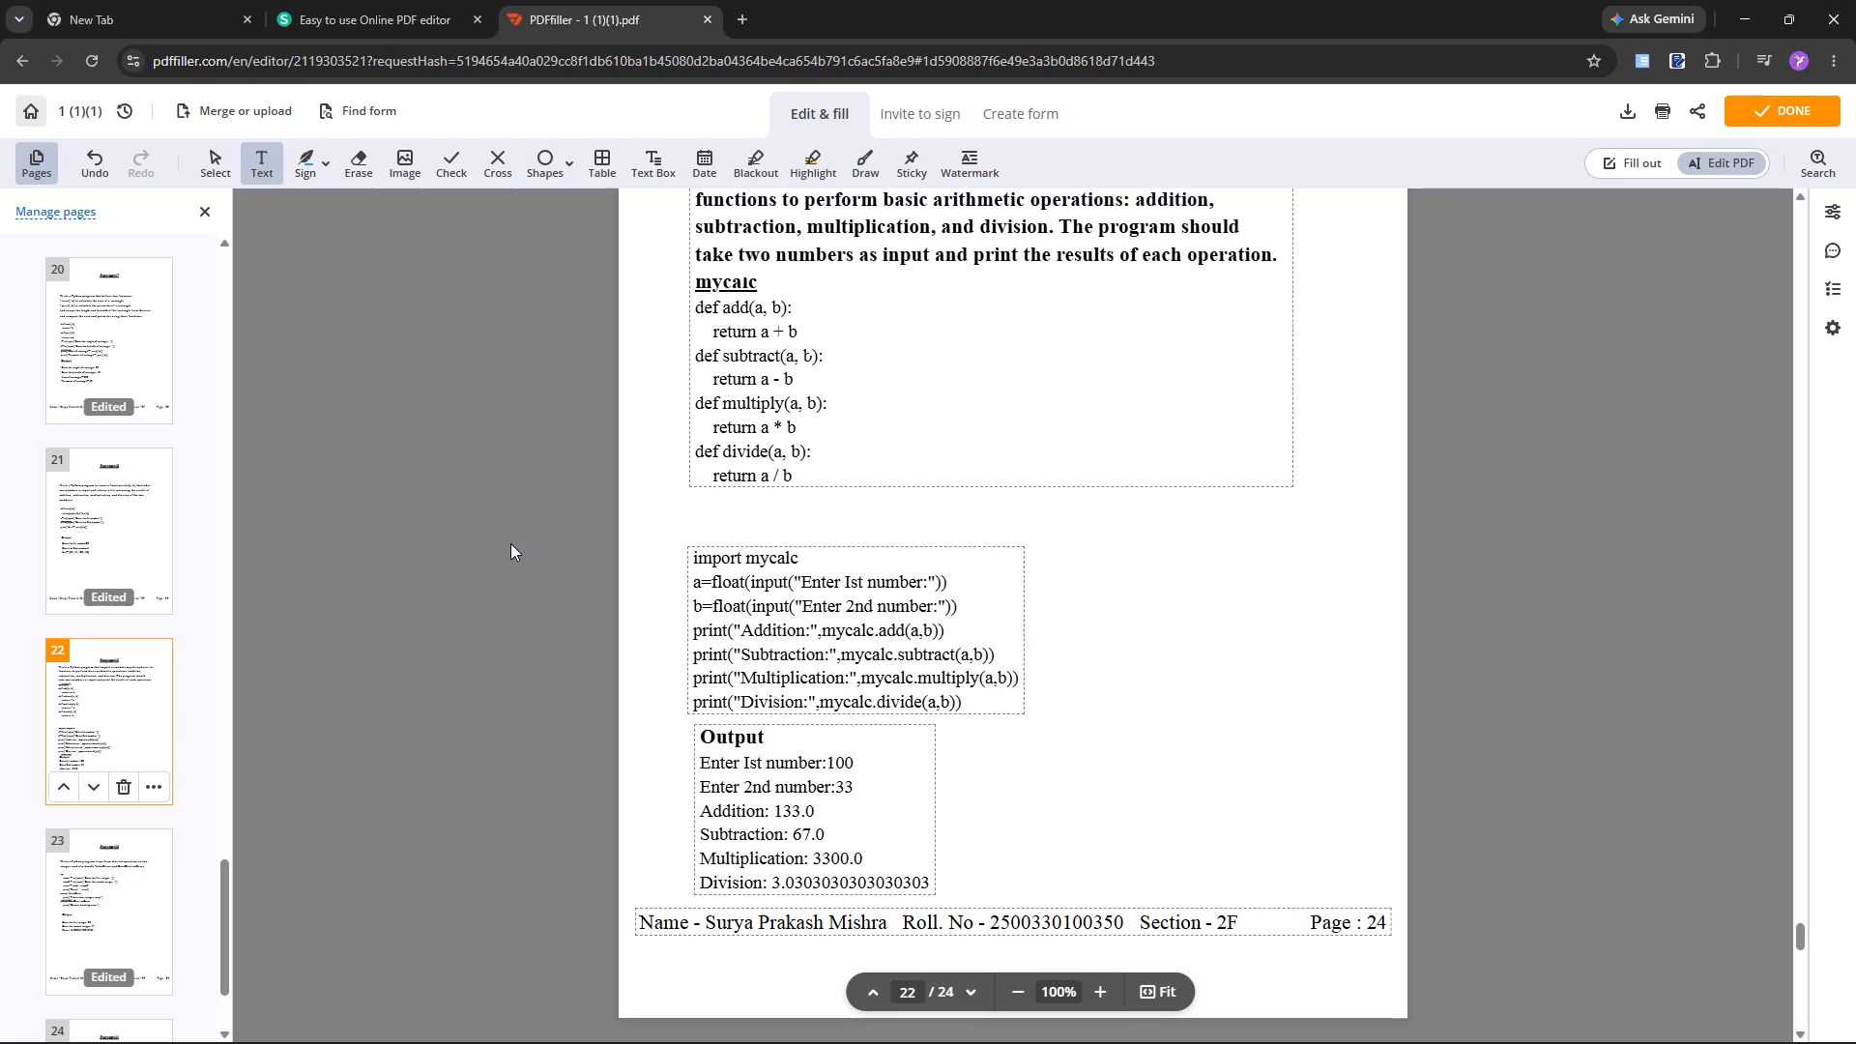
{"action": "scroll", "coordinate": [500, 500], "scroll_direction": "up", "scroll_amount": 2}
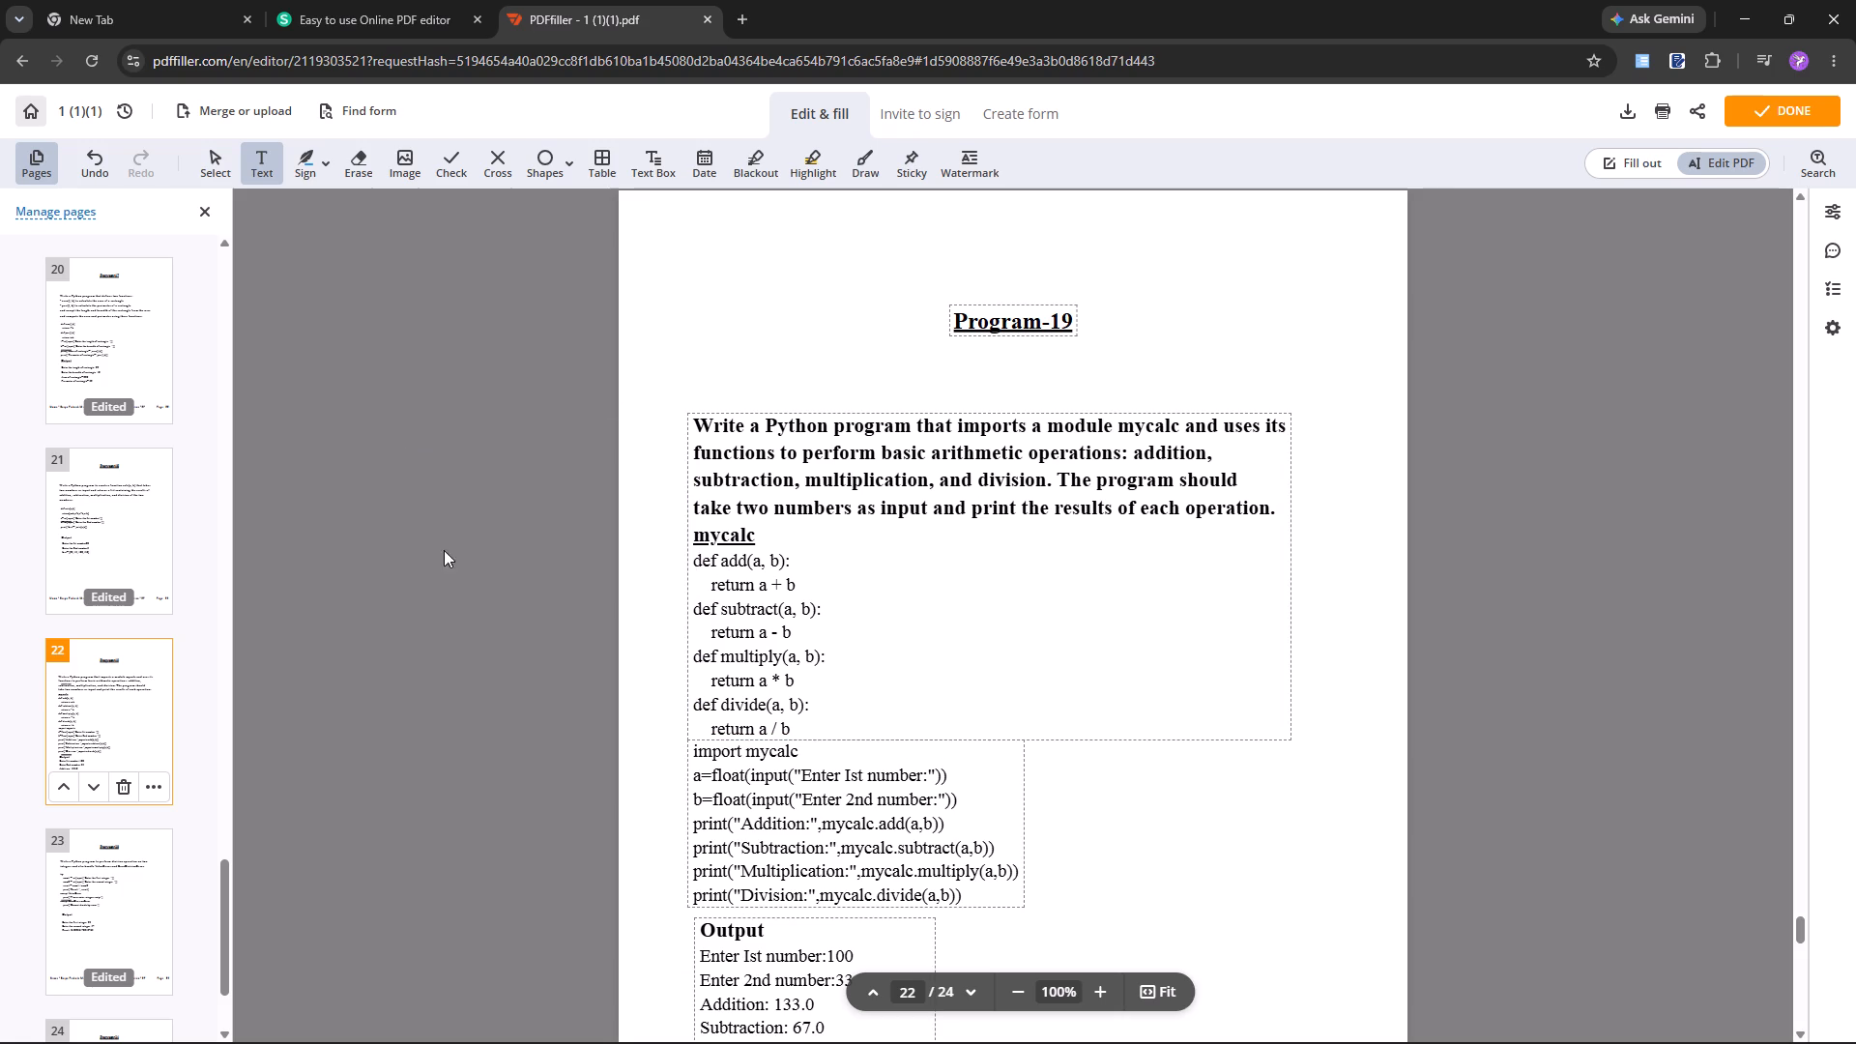
Shift the Program-19 Output block slightly left, towards the left edge of the code above it.
{"action": "scroll", "coordinate": [430, 647], "scroll_direction": "down", "scroll_amount": 3}
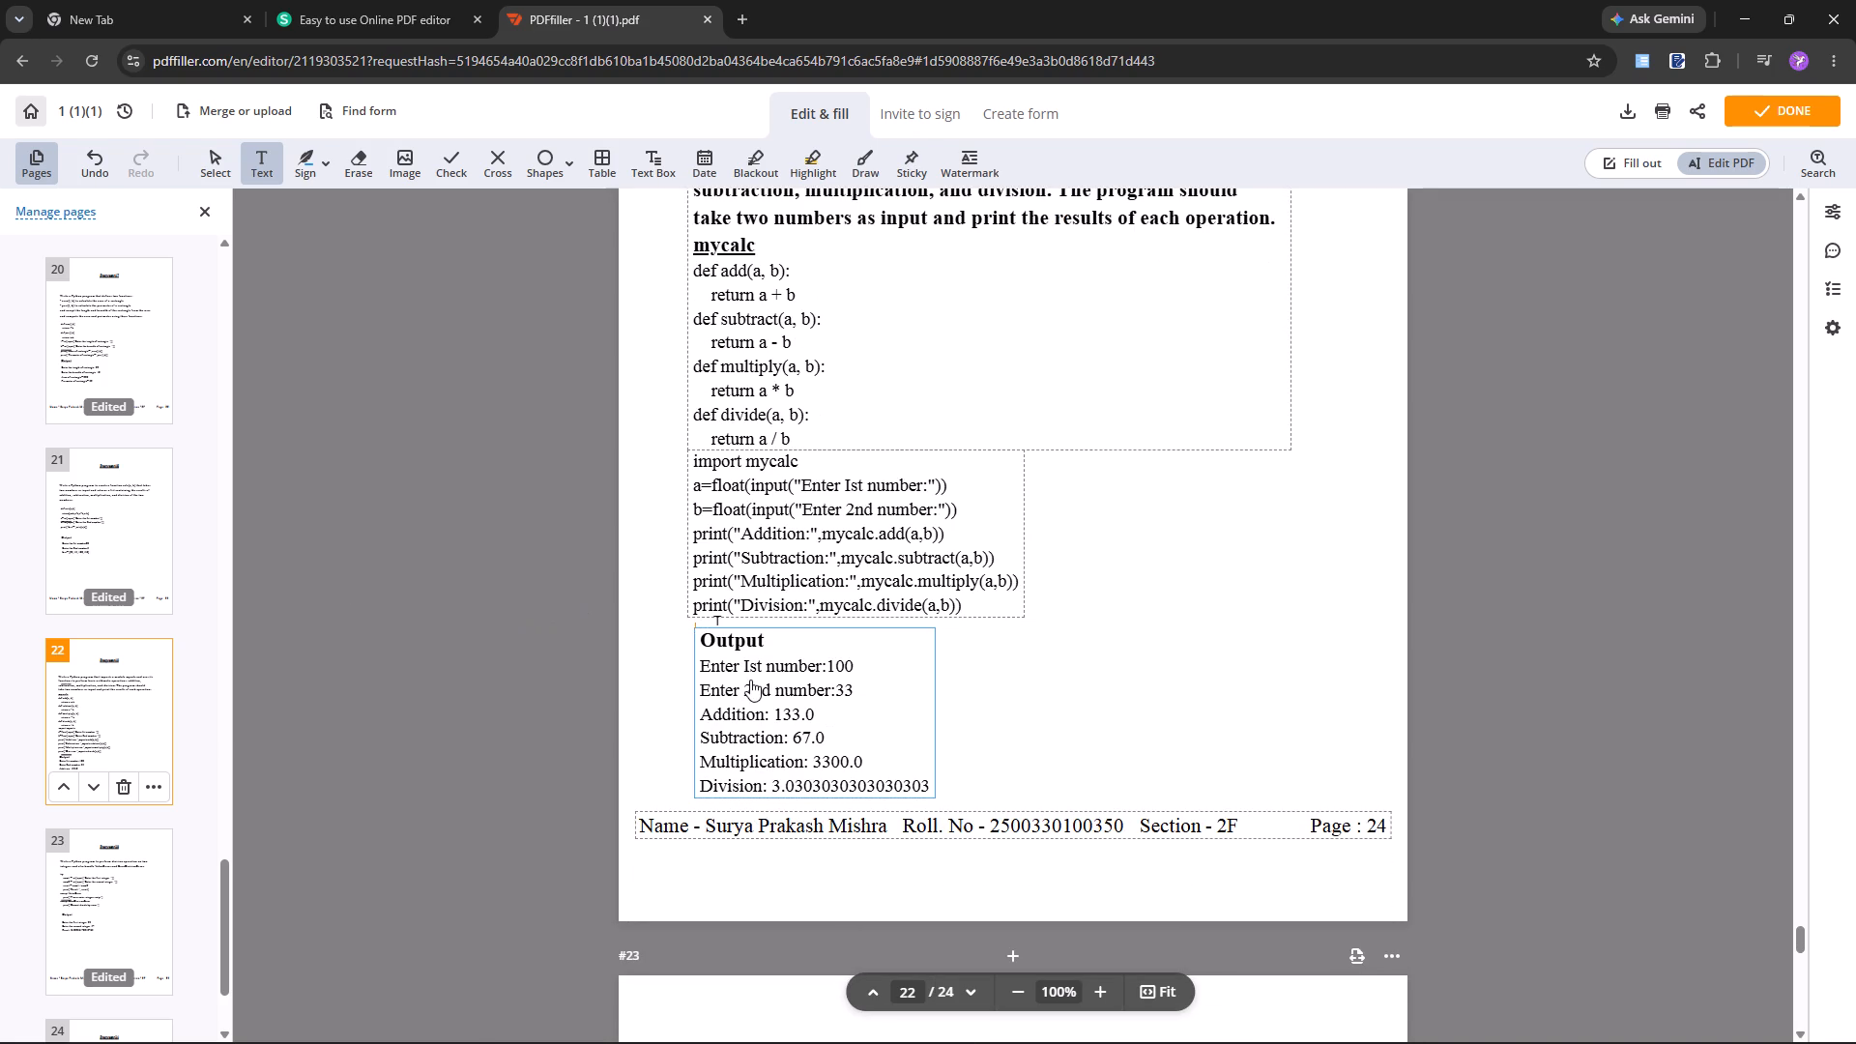
{"action": "left_click", "coordinate": [751, 681]}
{"action": "left_click", "coordinate": [739, 672]}
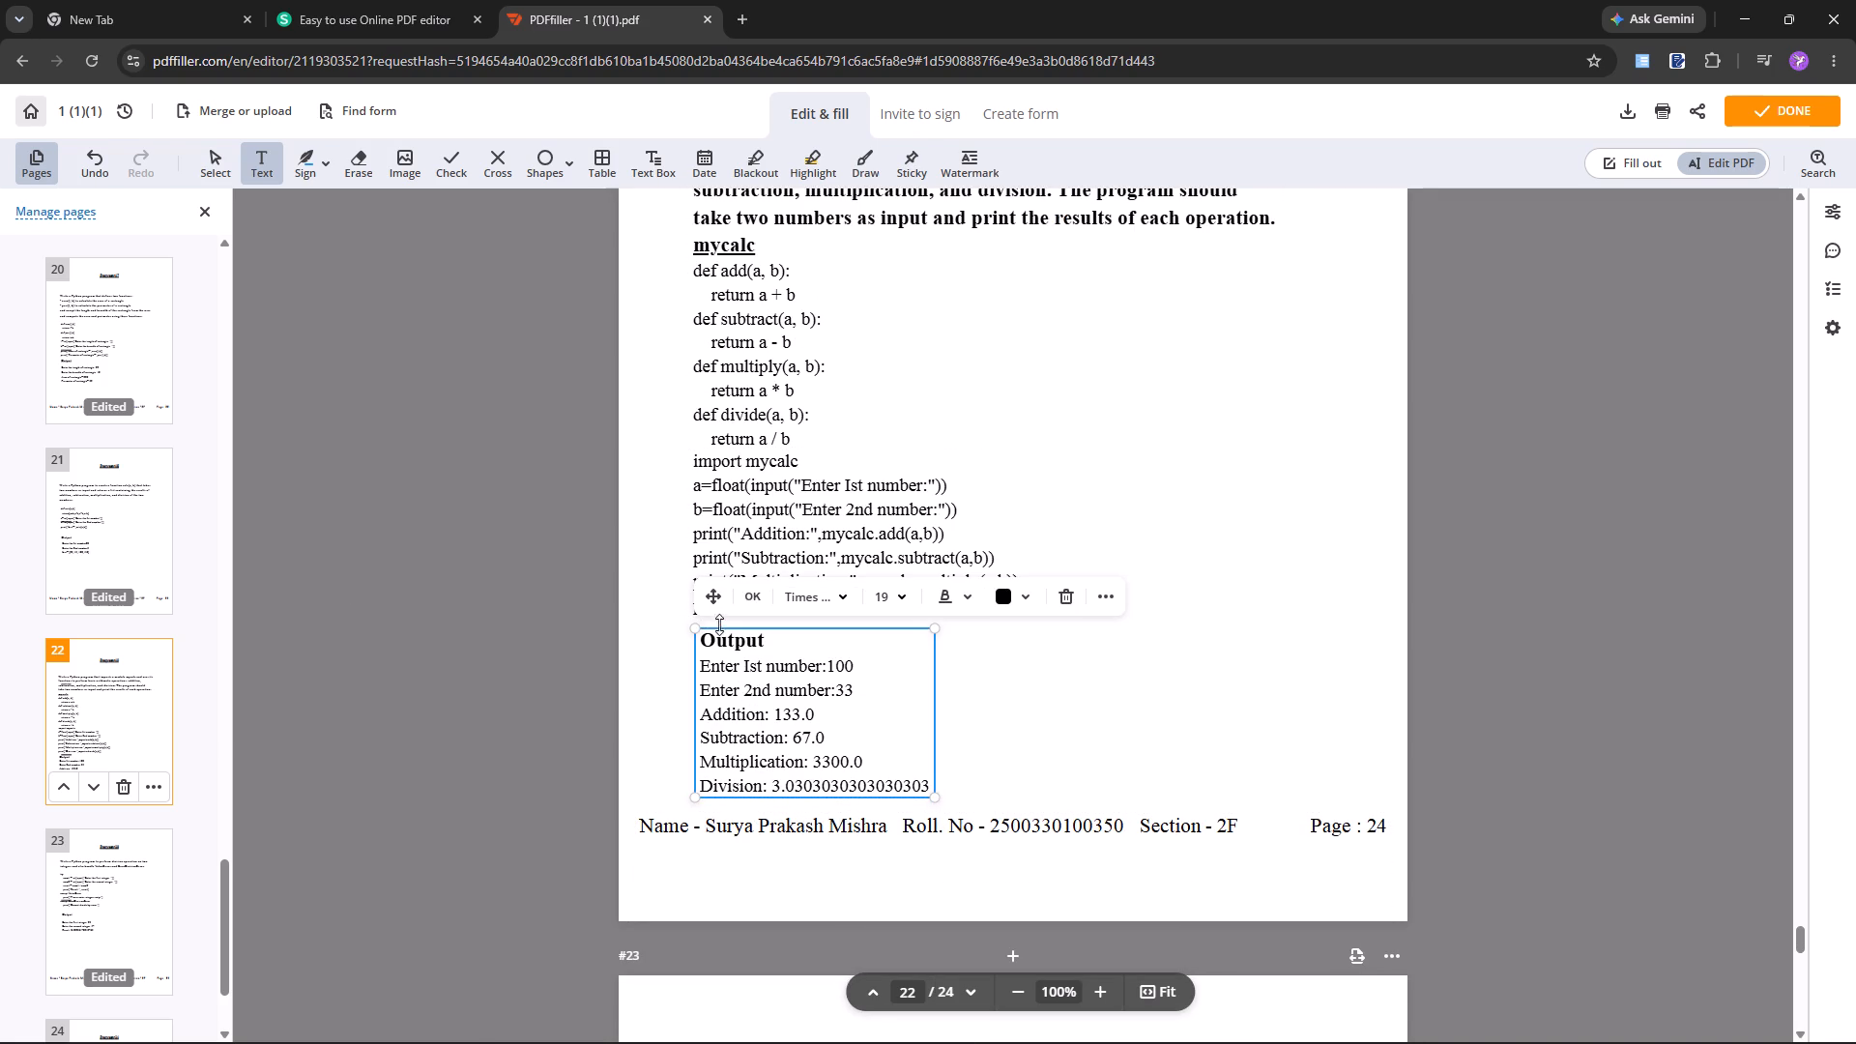
{"action": "left_click_drag", "start_coordinate": [716, 609], "coordinate": [708, 610]}
{"action": "left_click", "coordinate": [490, 628]}
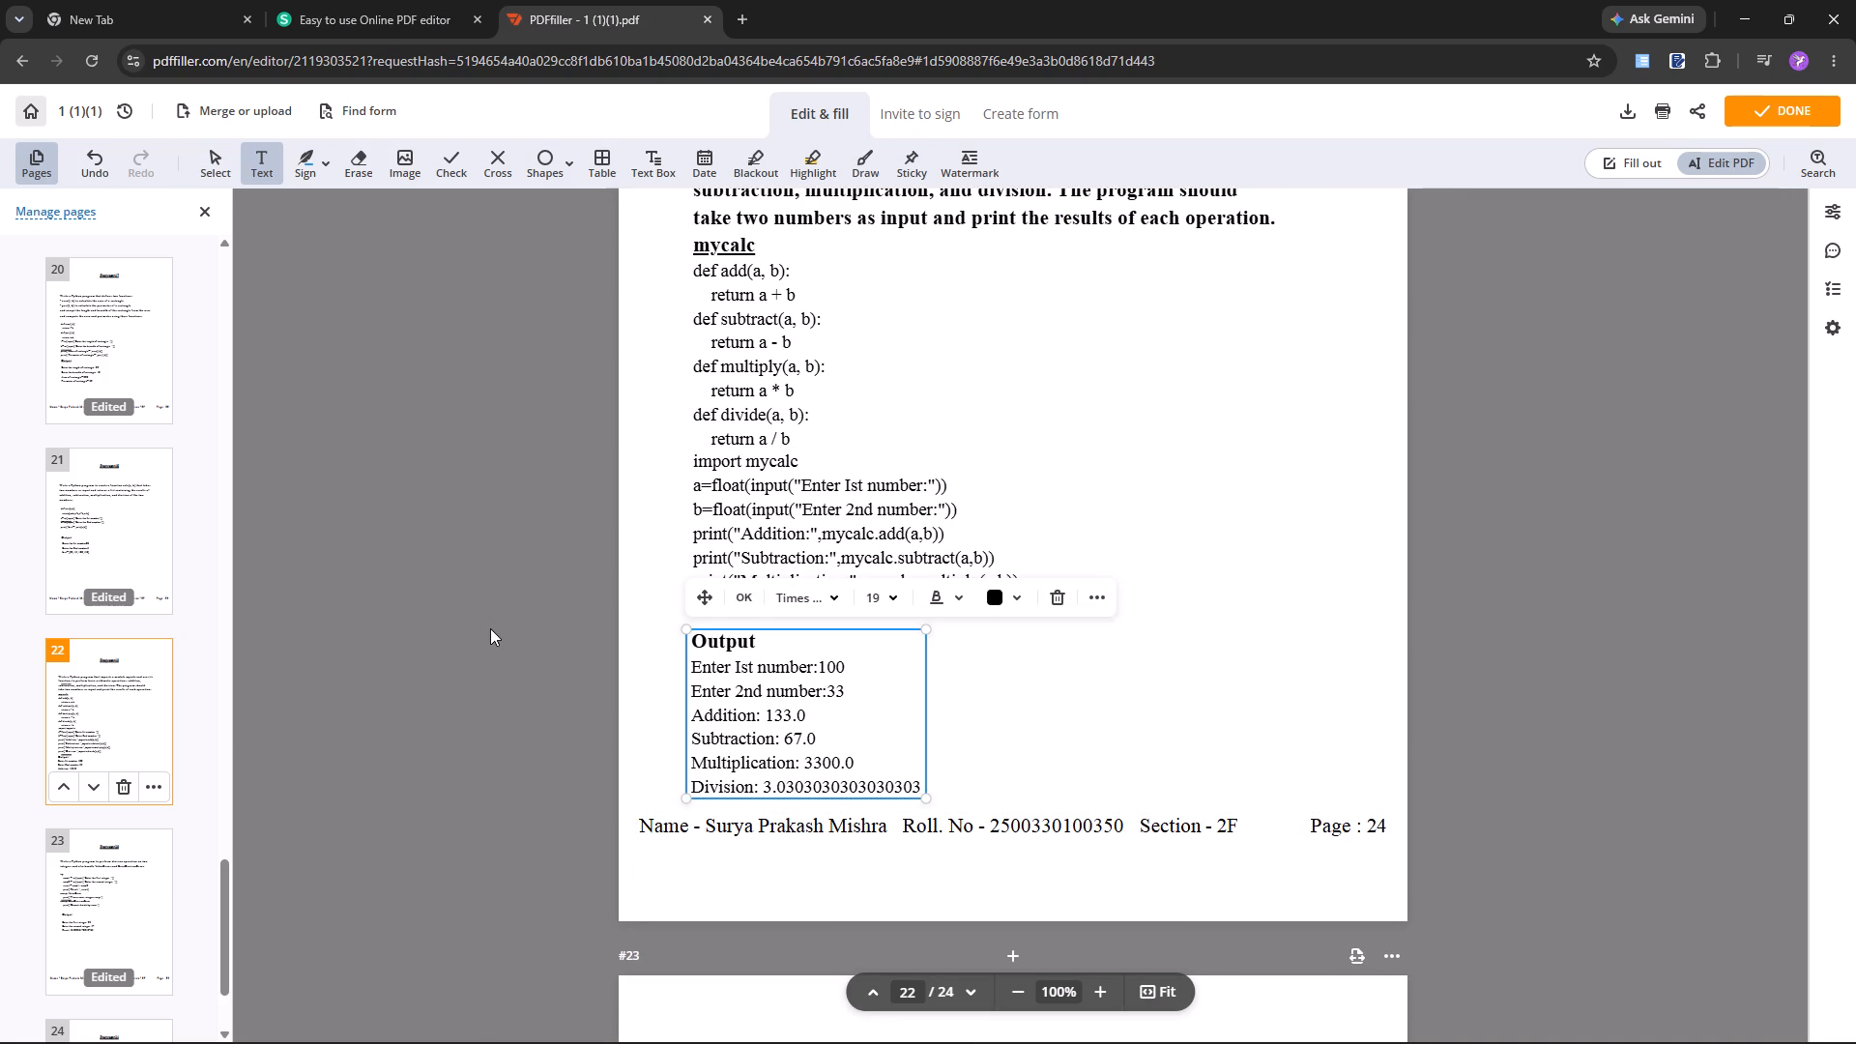
Nudge the Program-19 Output block horizontally until its text lines up with the left edge of the code above.
{"action": "scroll", "coordinate": [502, 633], "scroll_direction": "up", "scroll_amount": 1}
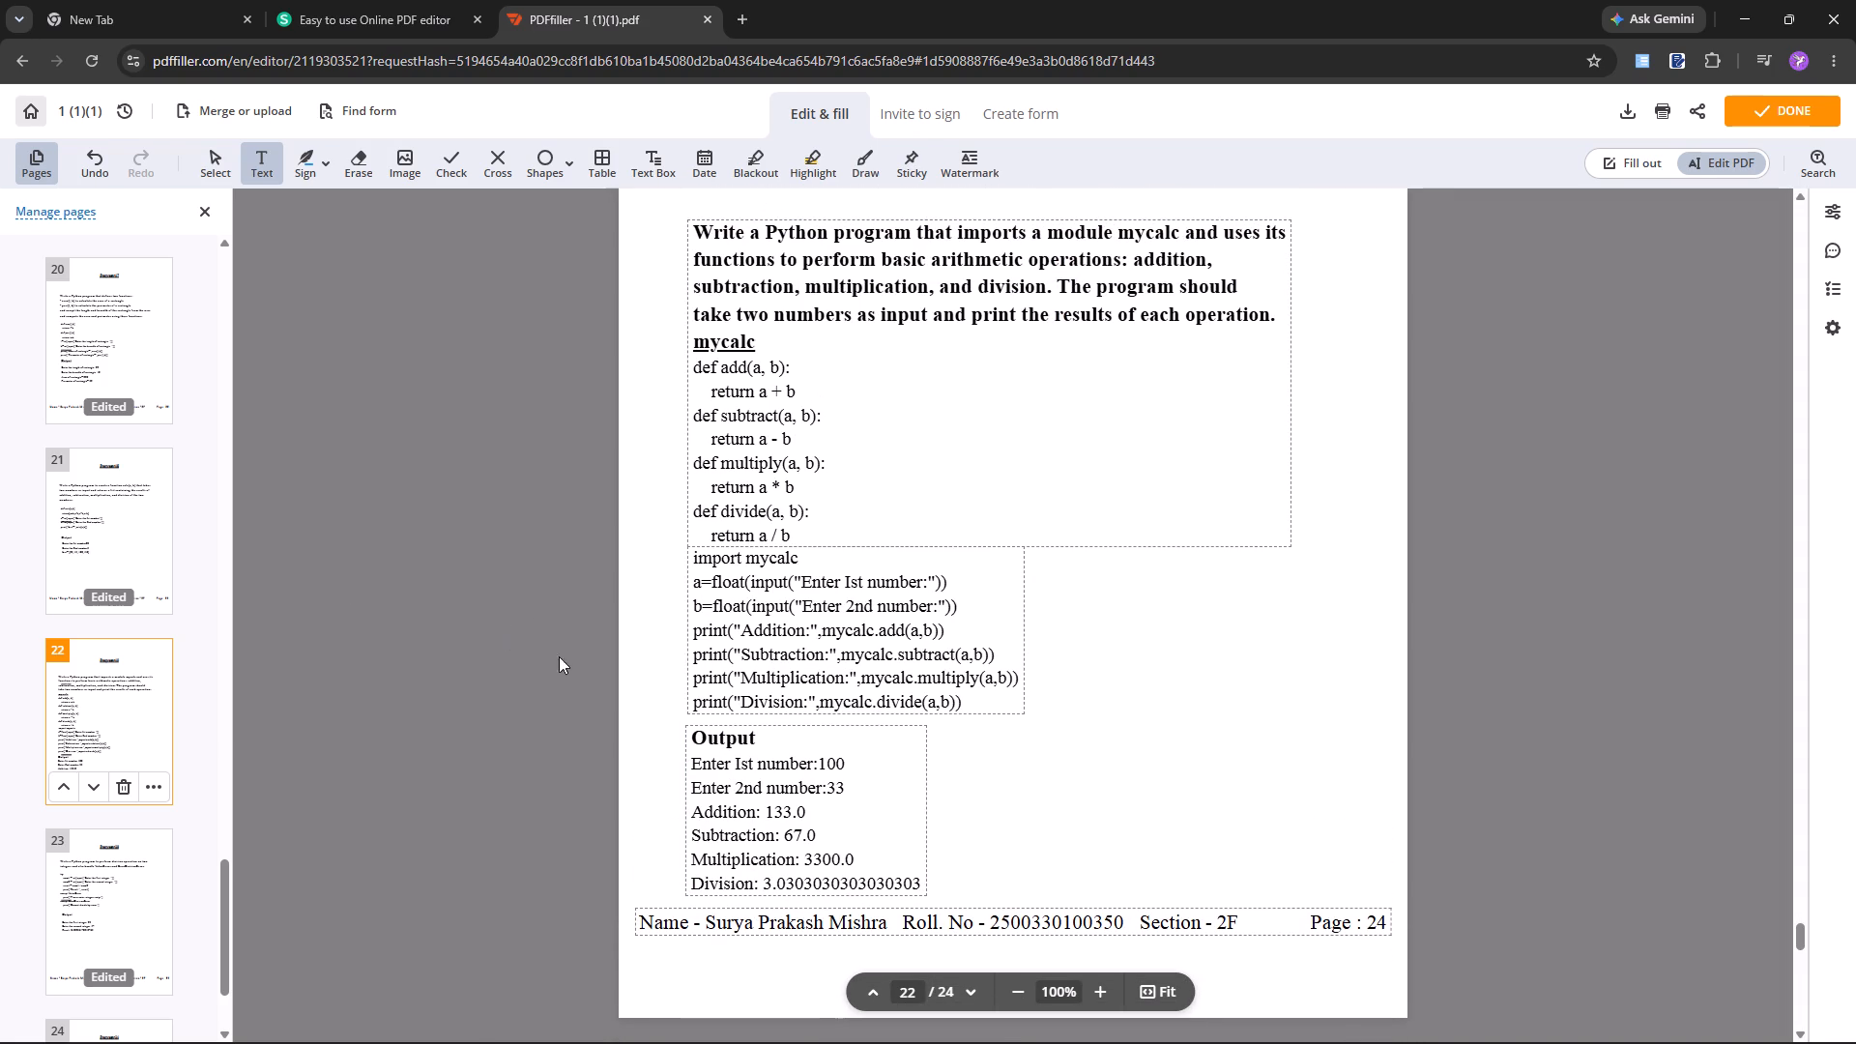
{"action": "left_click", "coordinate": [738, 791]}
{"action": "left_click", "coordinate": [717, 766]}
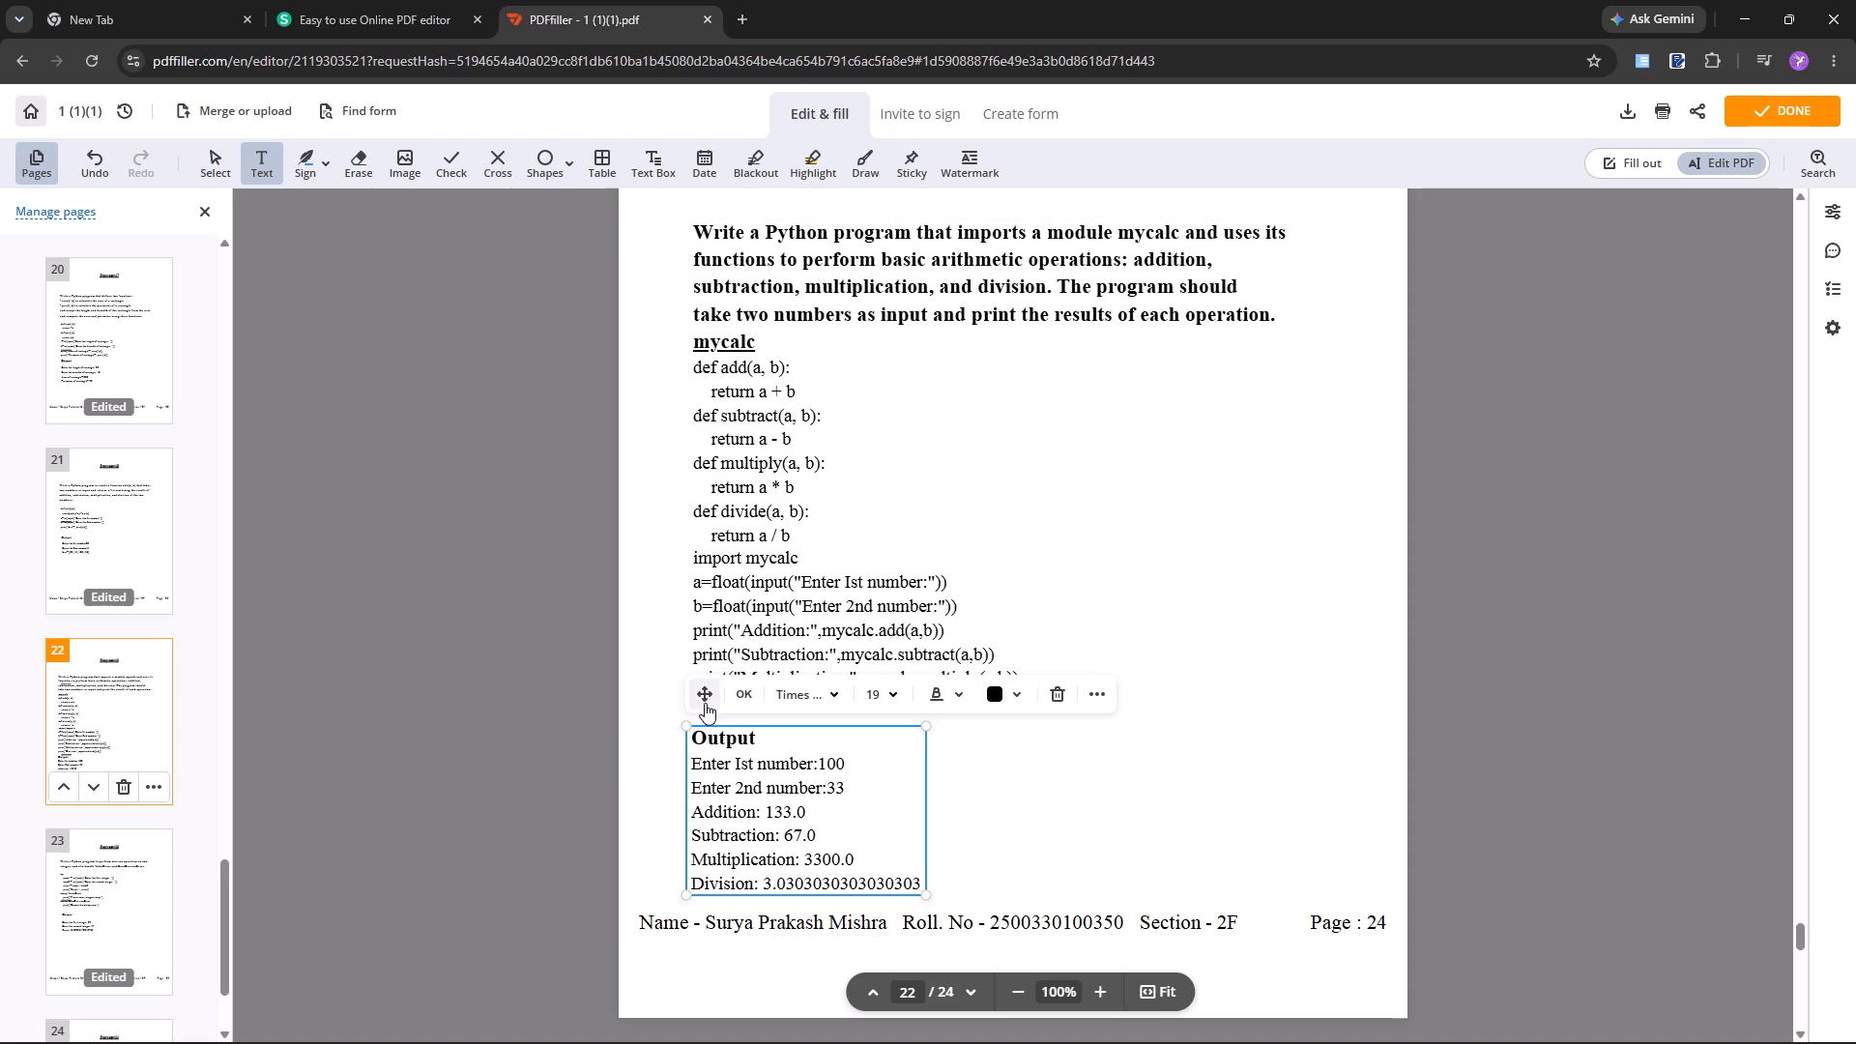
{"action": "left_click", "coordinate": [705, 703]}
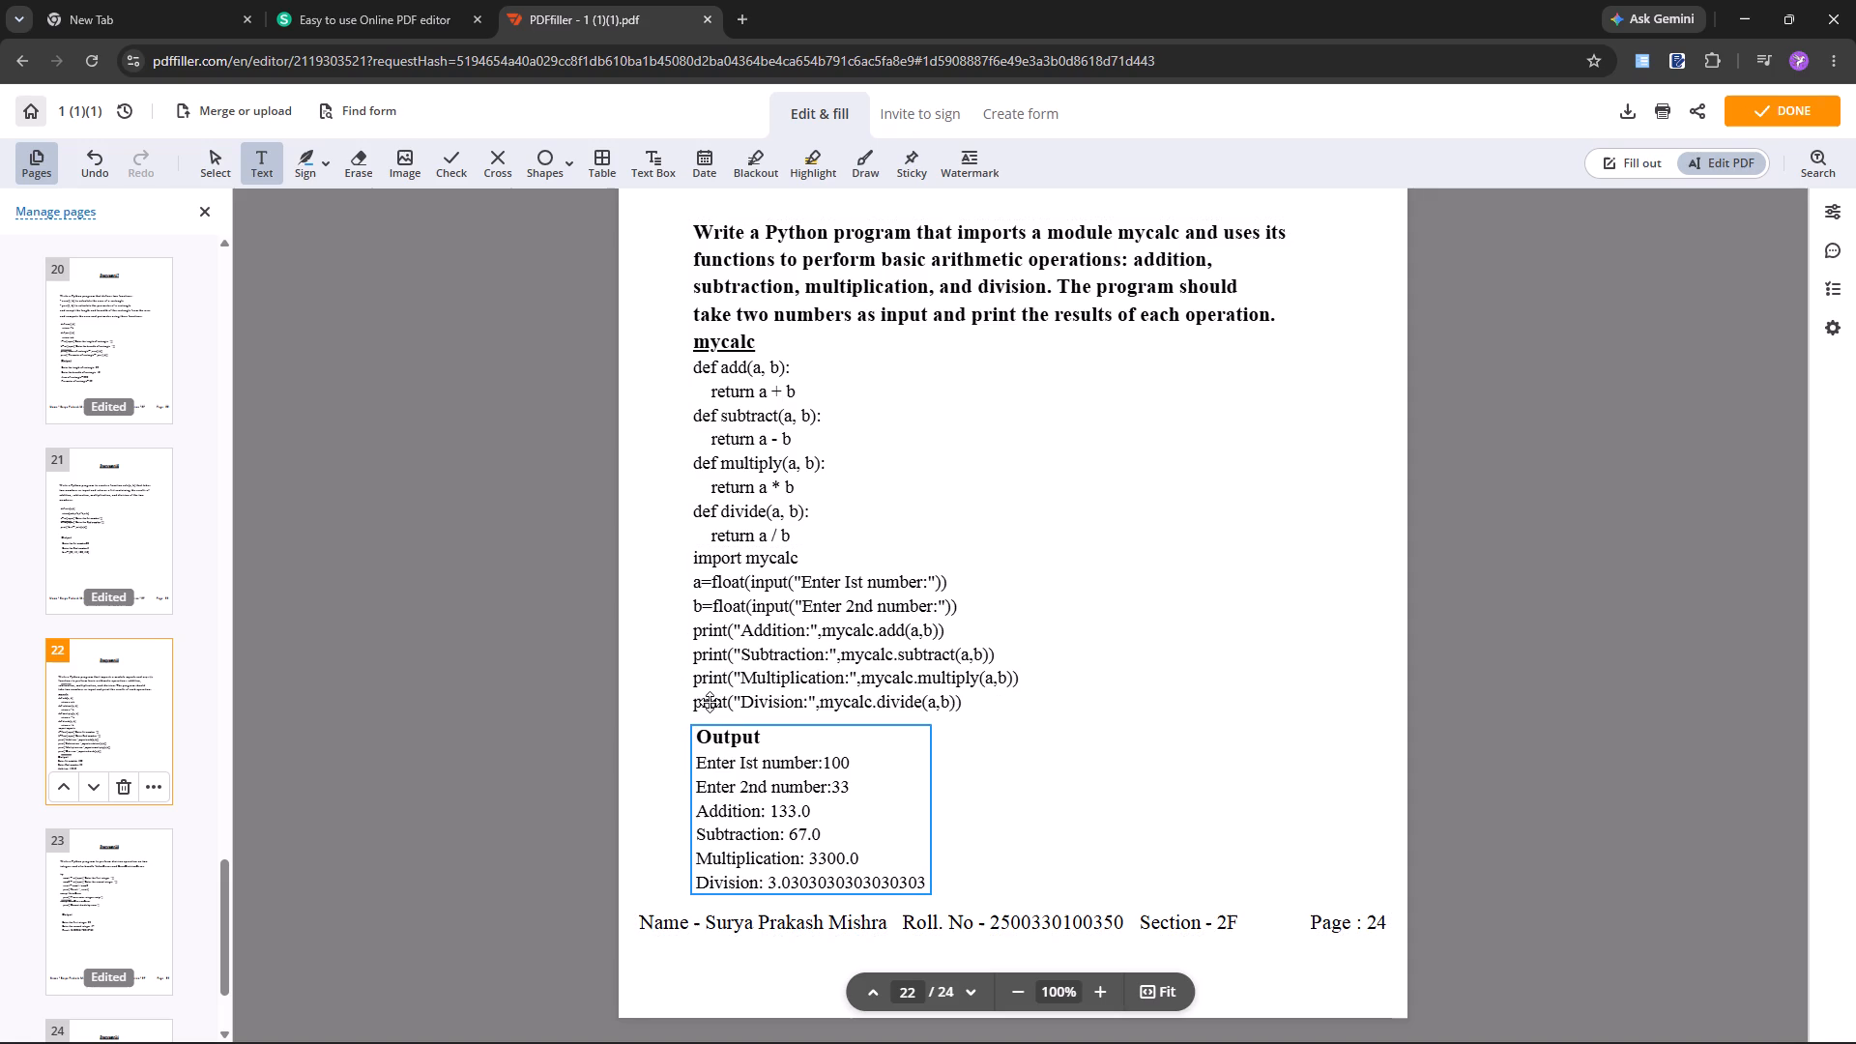
{"action": "left_click", "coordinate": [565, 702]}
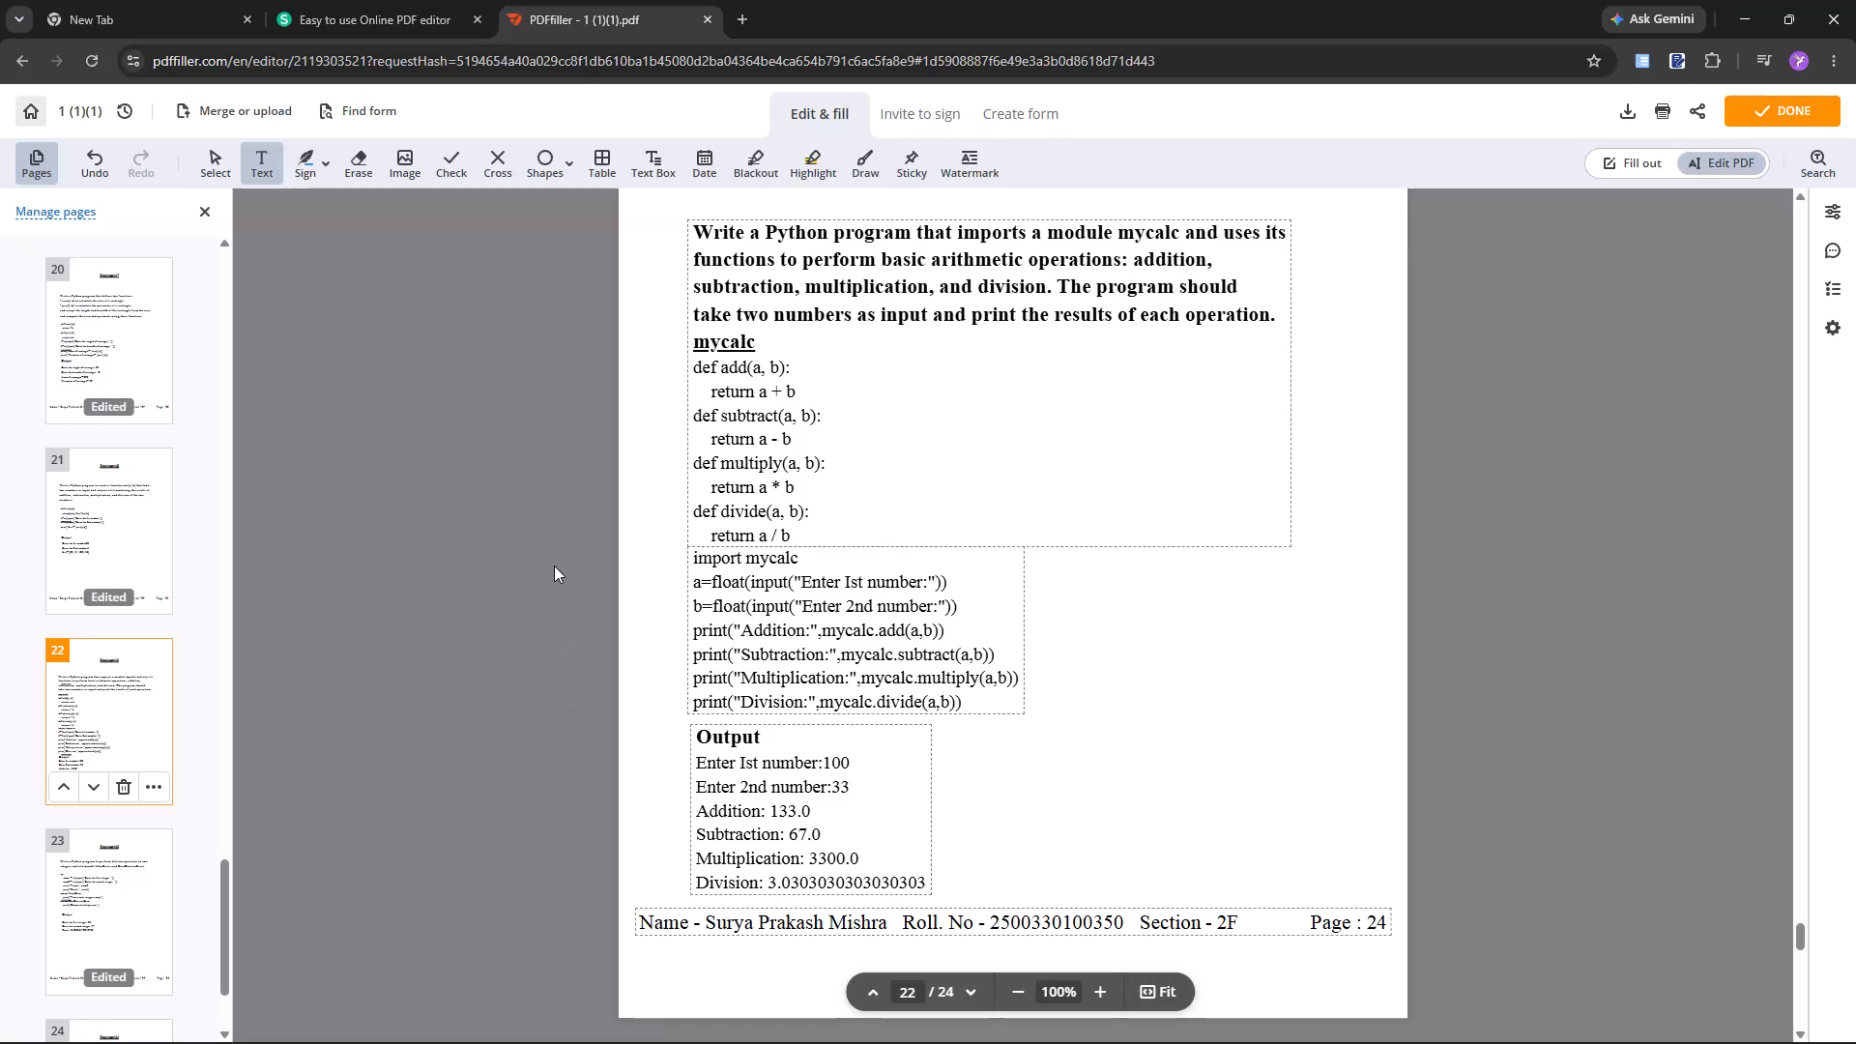
{"action": "left_click", "coordinate": [803, 827]}
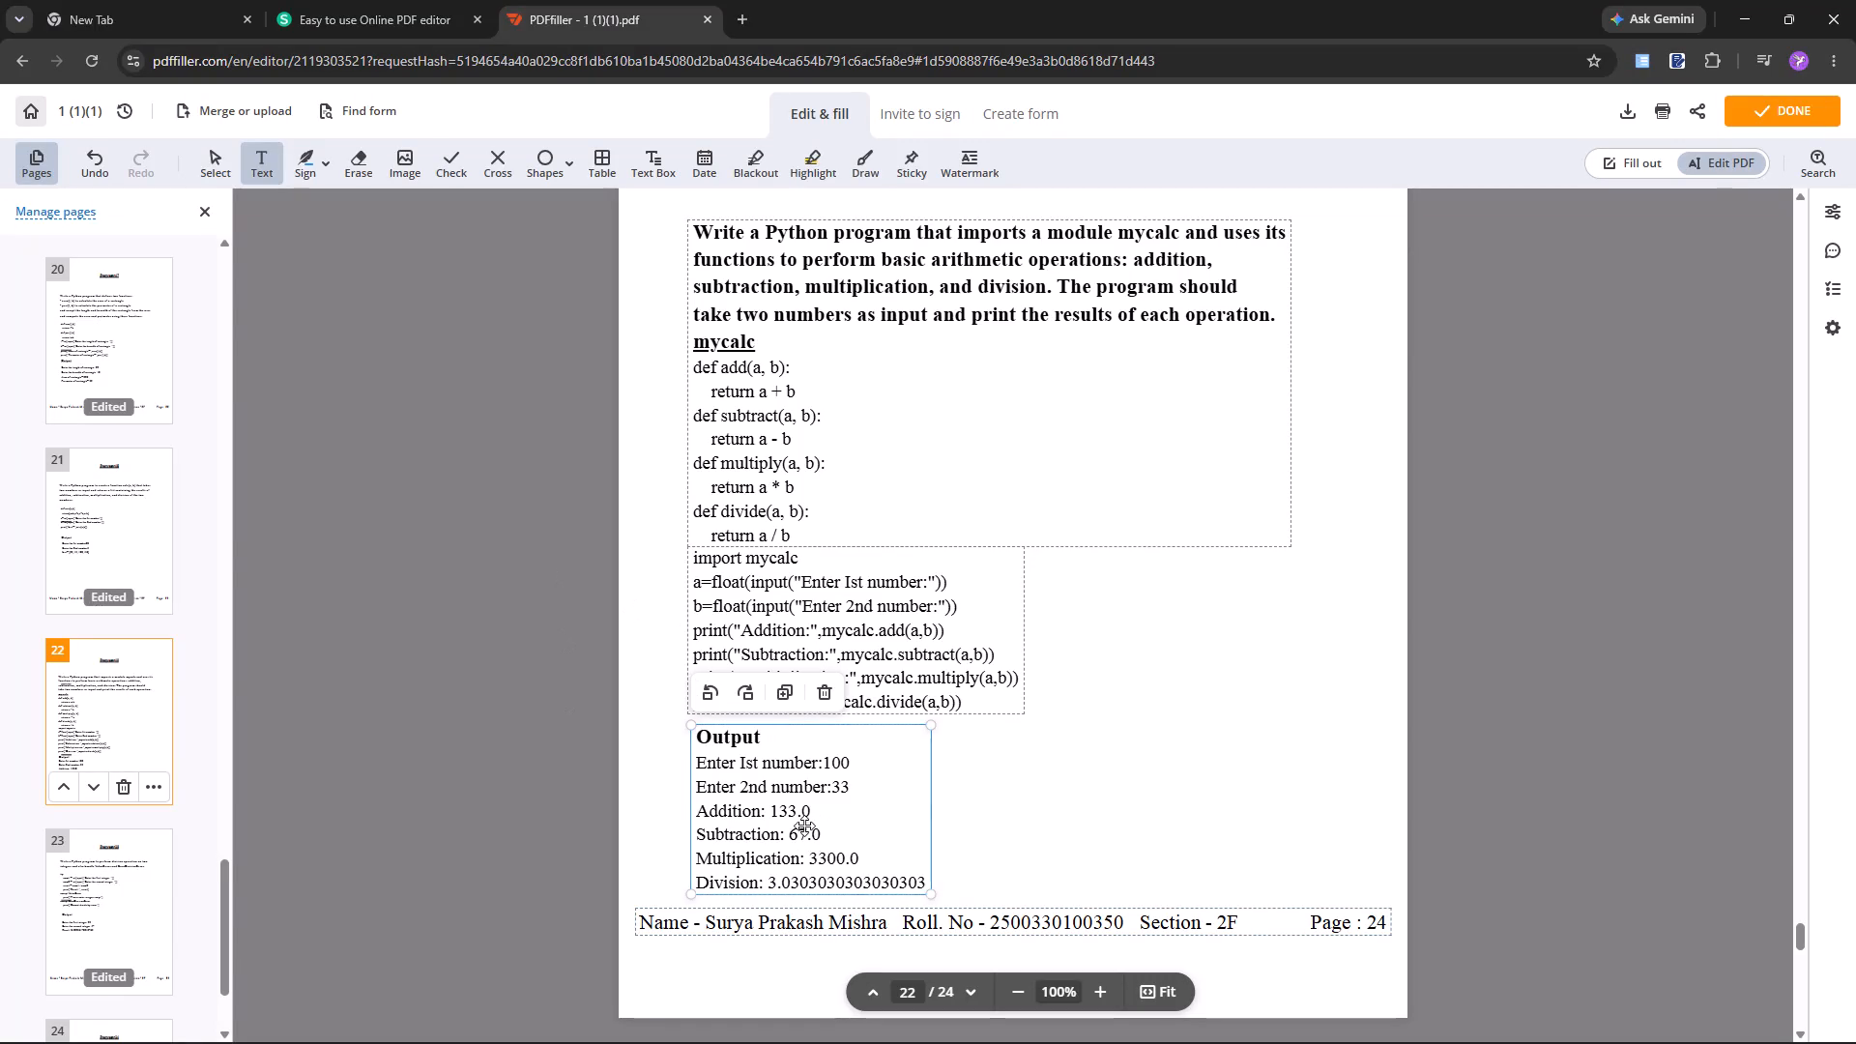
{"action": "left_click", "coordinate": [826, 795]}
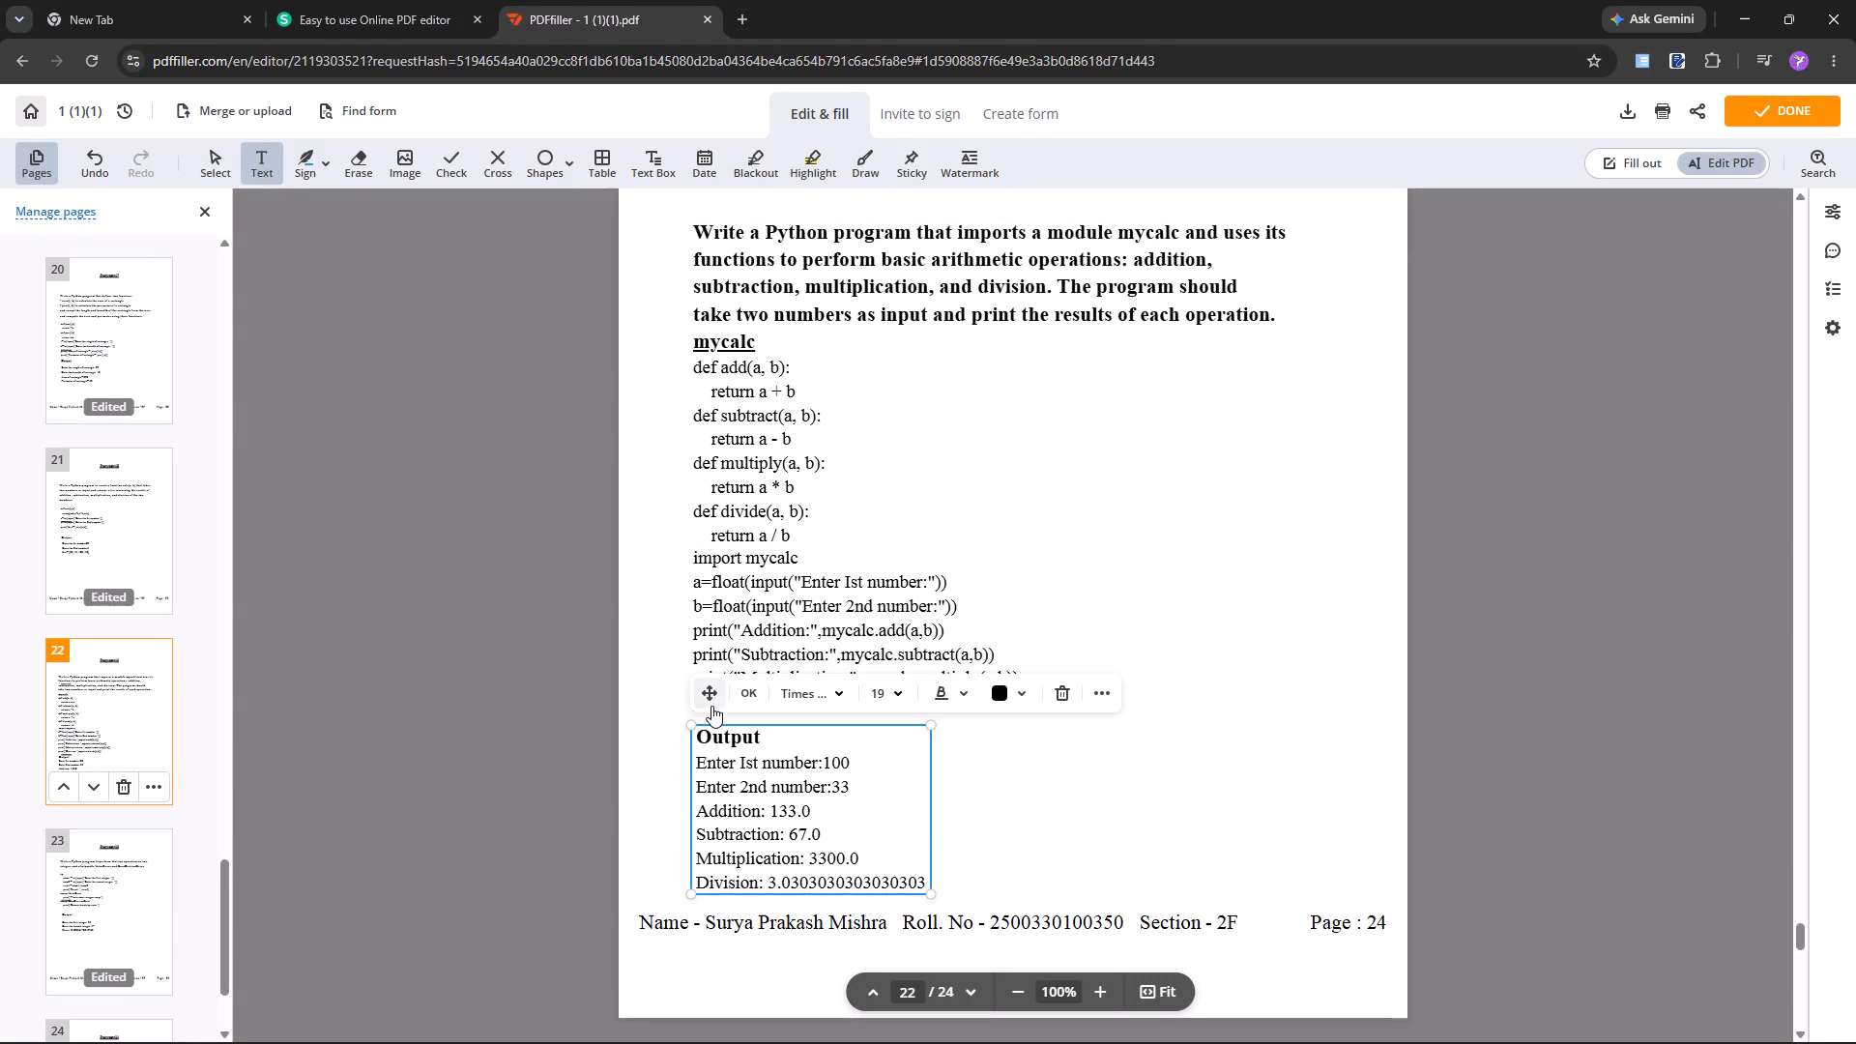
{"action": "left_click", "coordinate": [711, 691]}
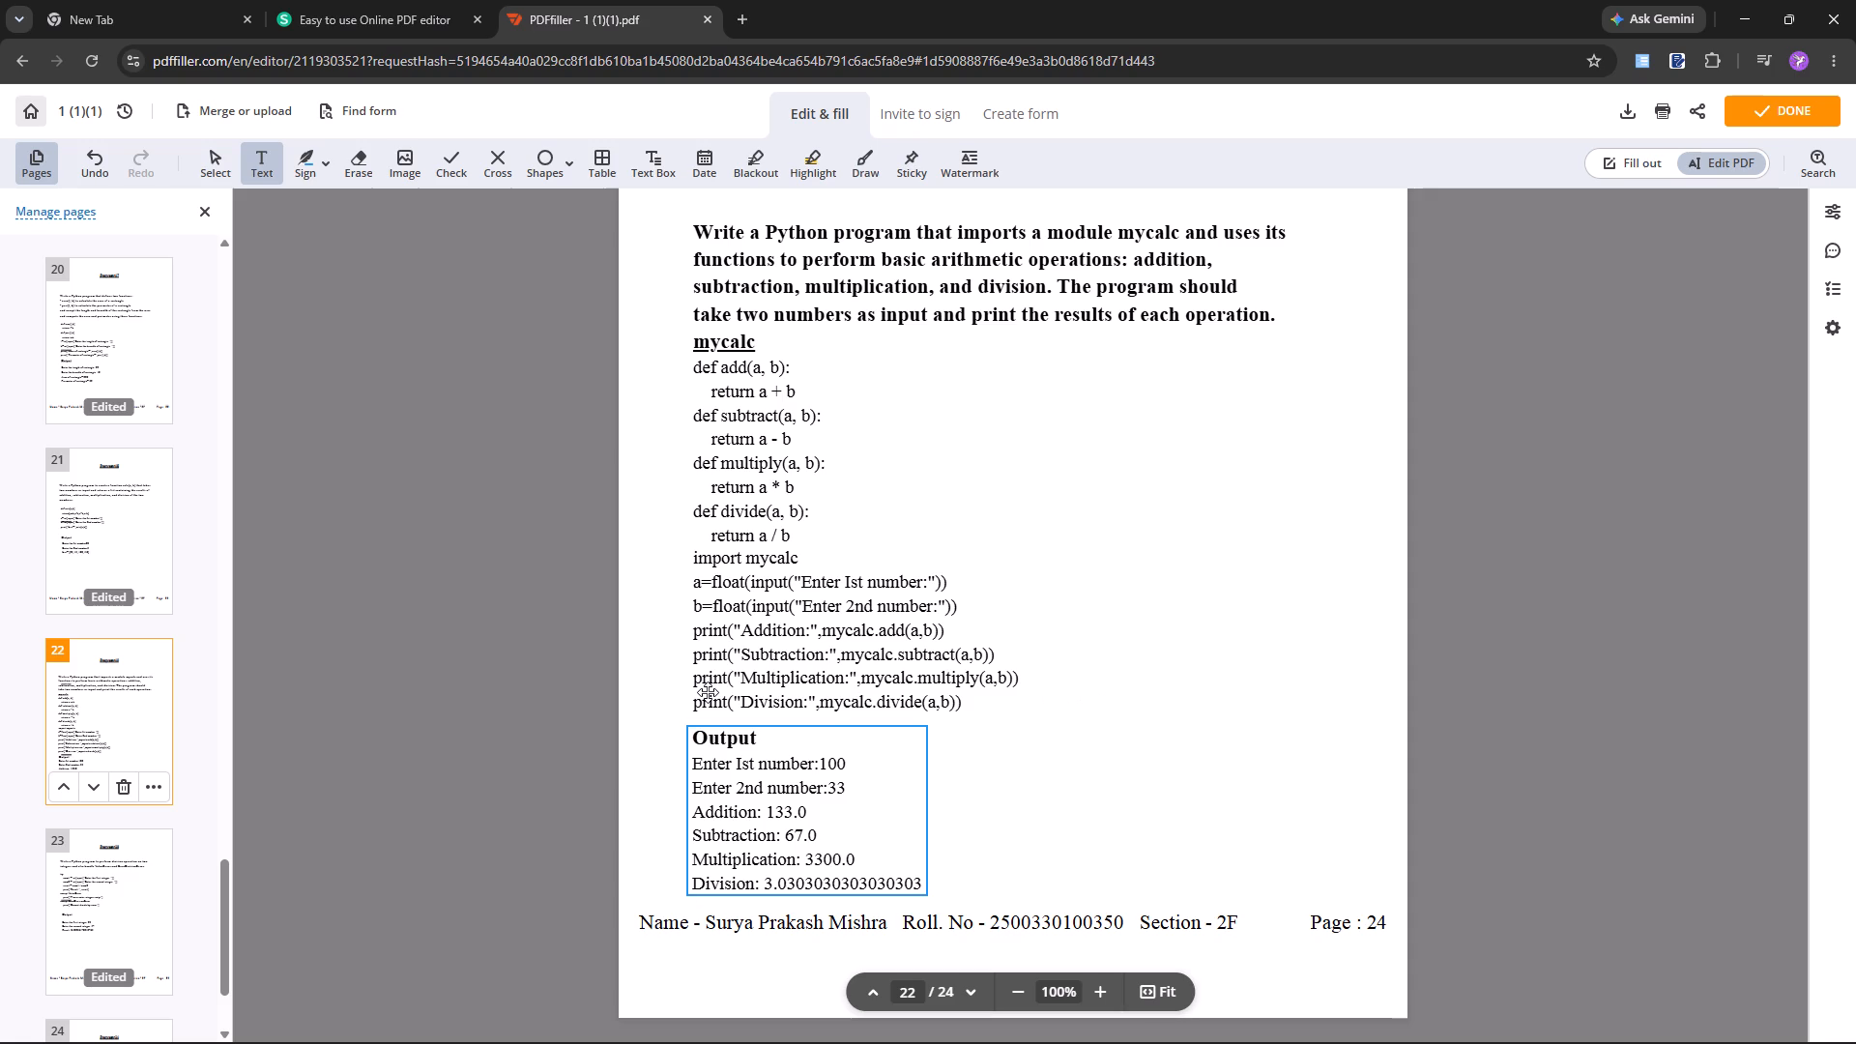
{"action": "left_click", "coordinate": [523, 726]}
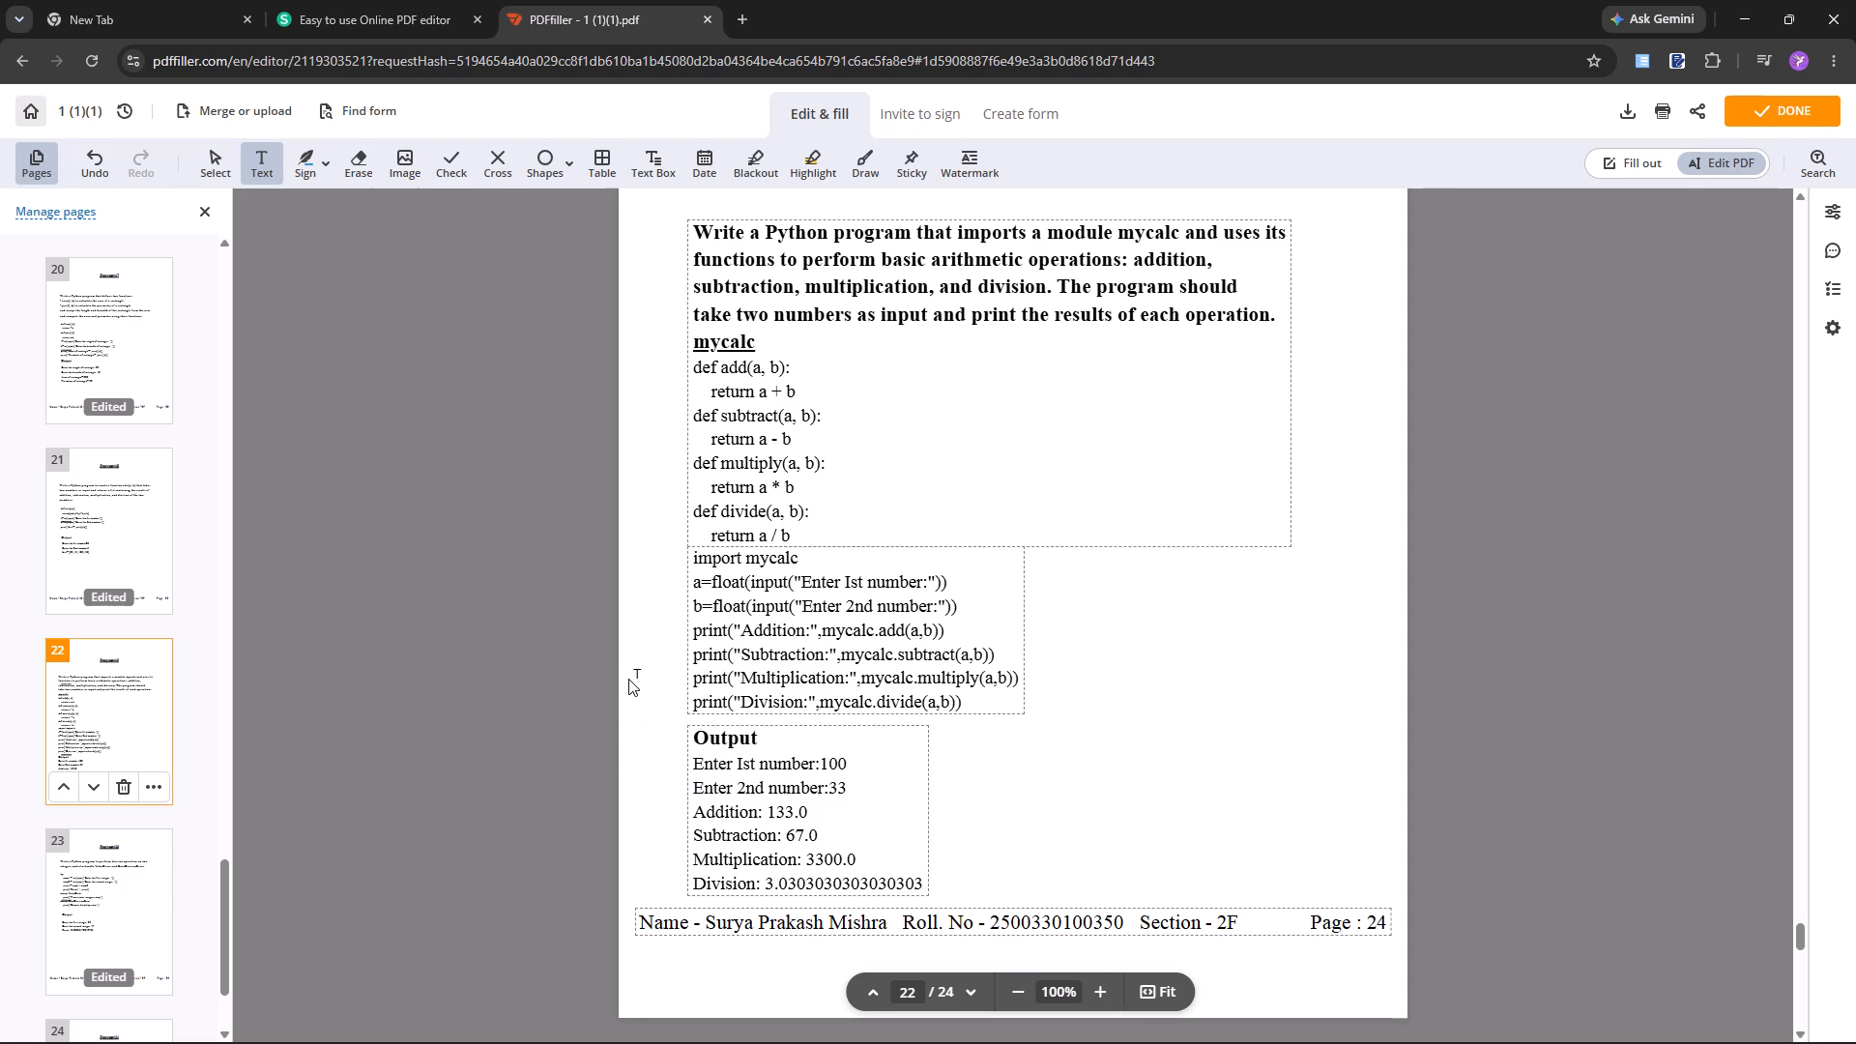
Review the Program-19 layout at 75% zoom against the neighbouring Program pages, checking spacing and alignment through Program-20.
{"action": "scroll", "coordinate": [629, 679], "scroll_direction": "up", "scroll_amount": 3}
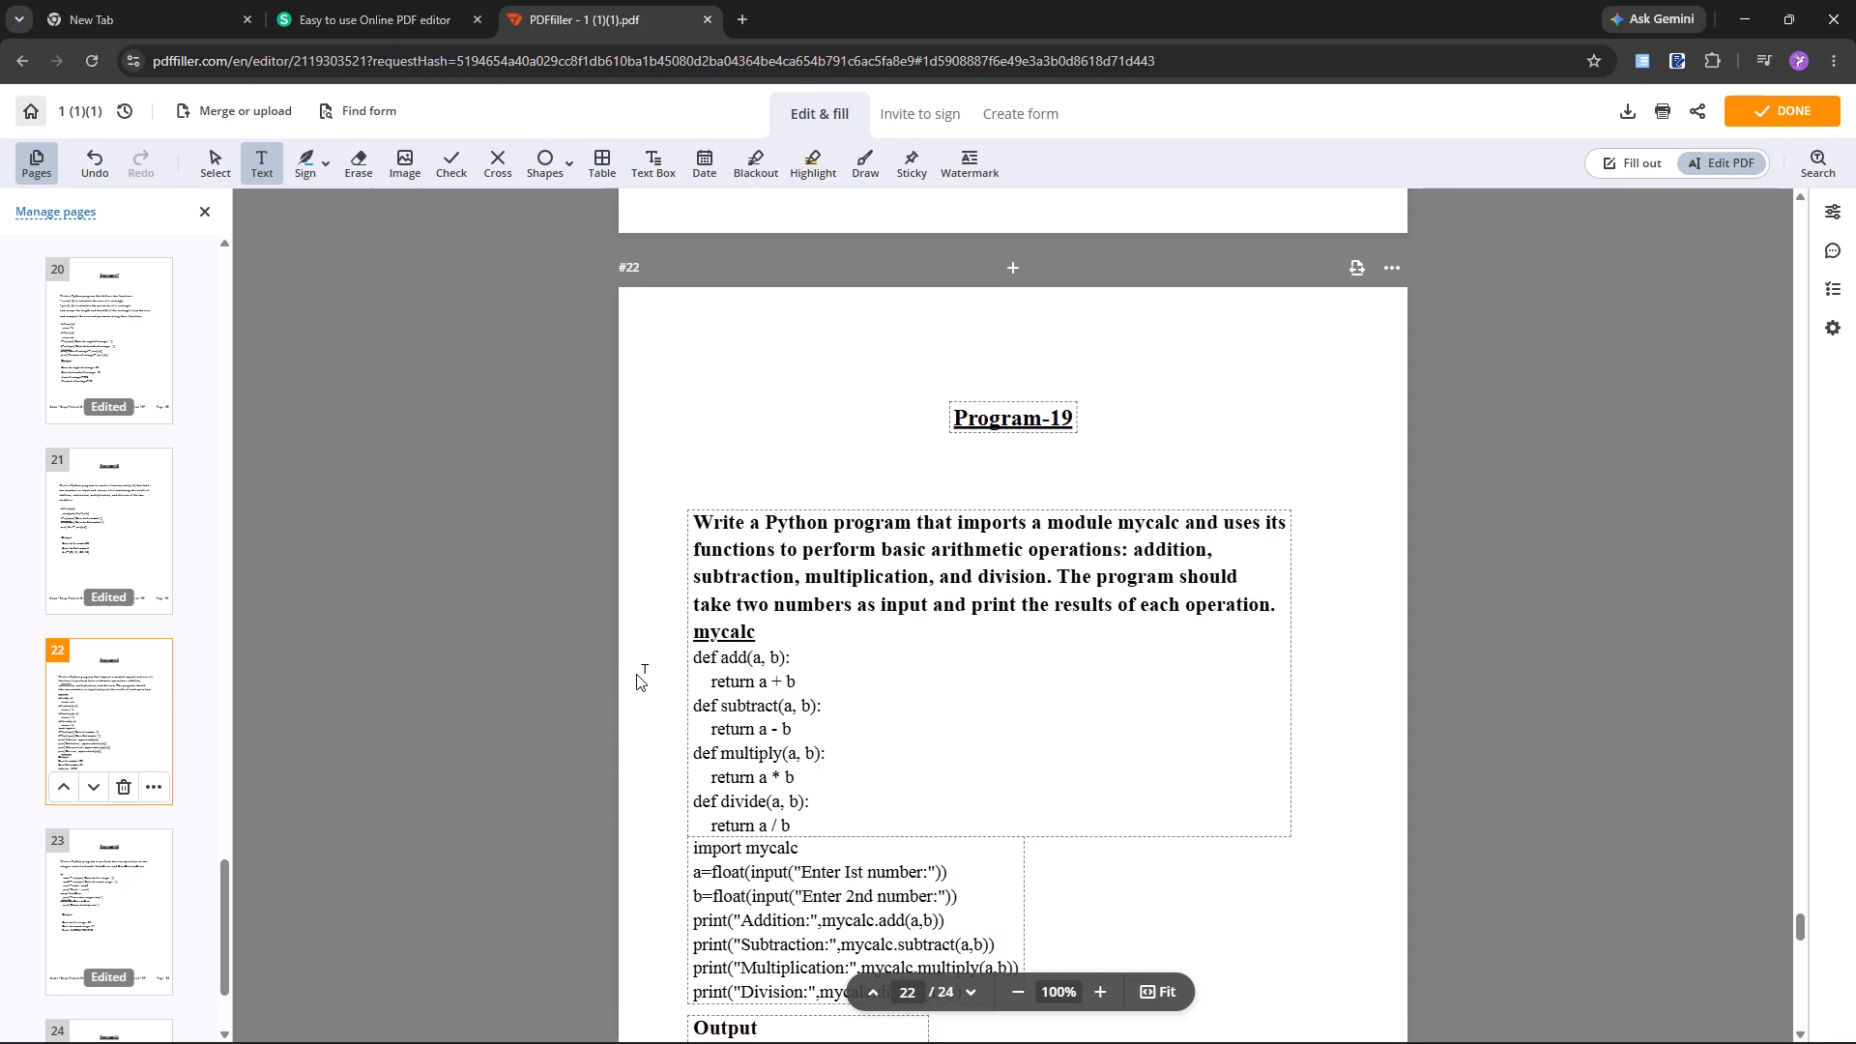
{"action": "scroll", "coordinate": [636, 674], "scroll_direction": "down", "scroll_amount": 2}
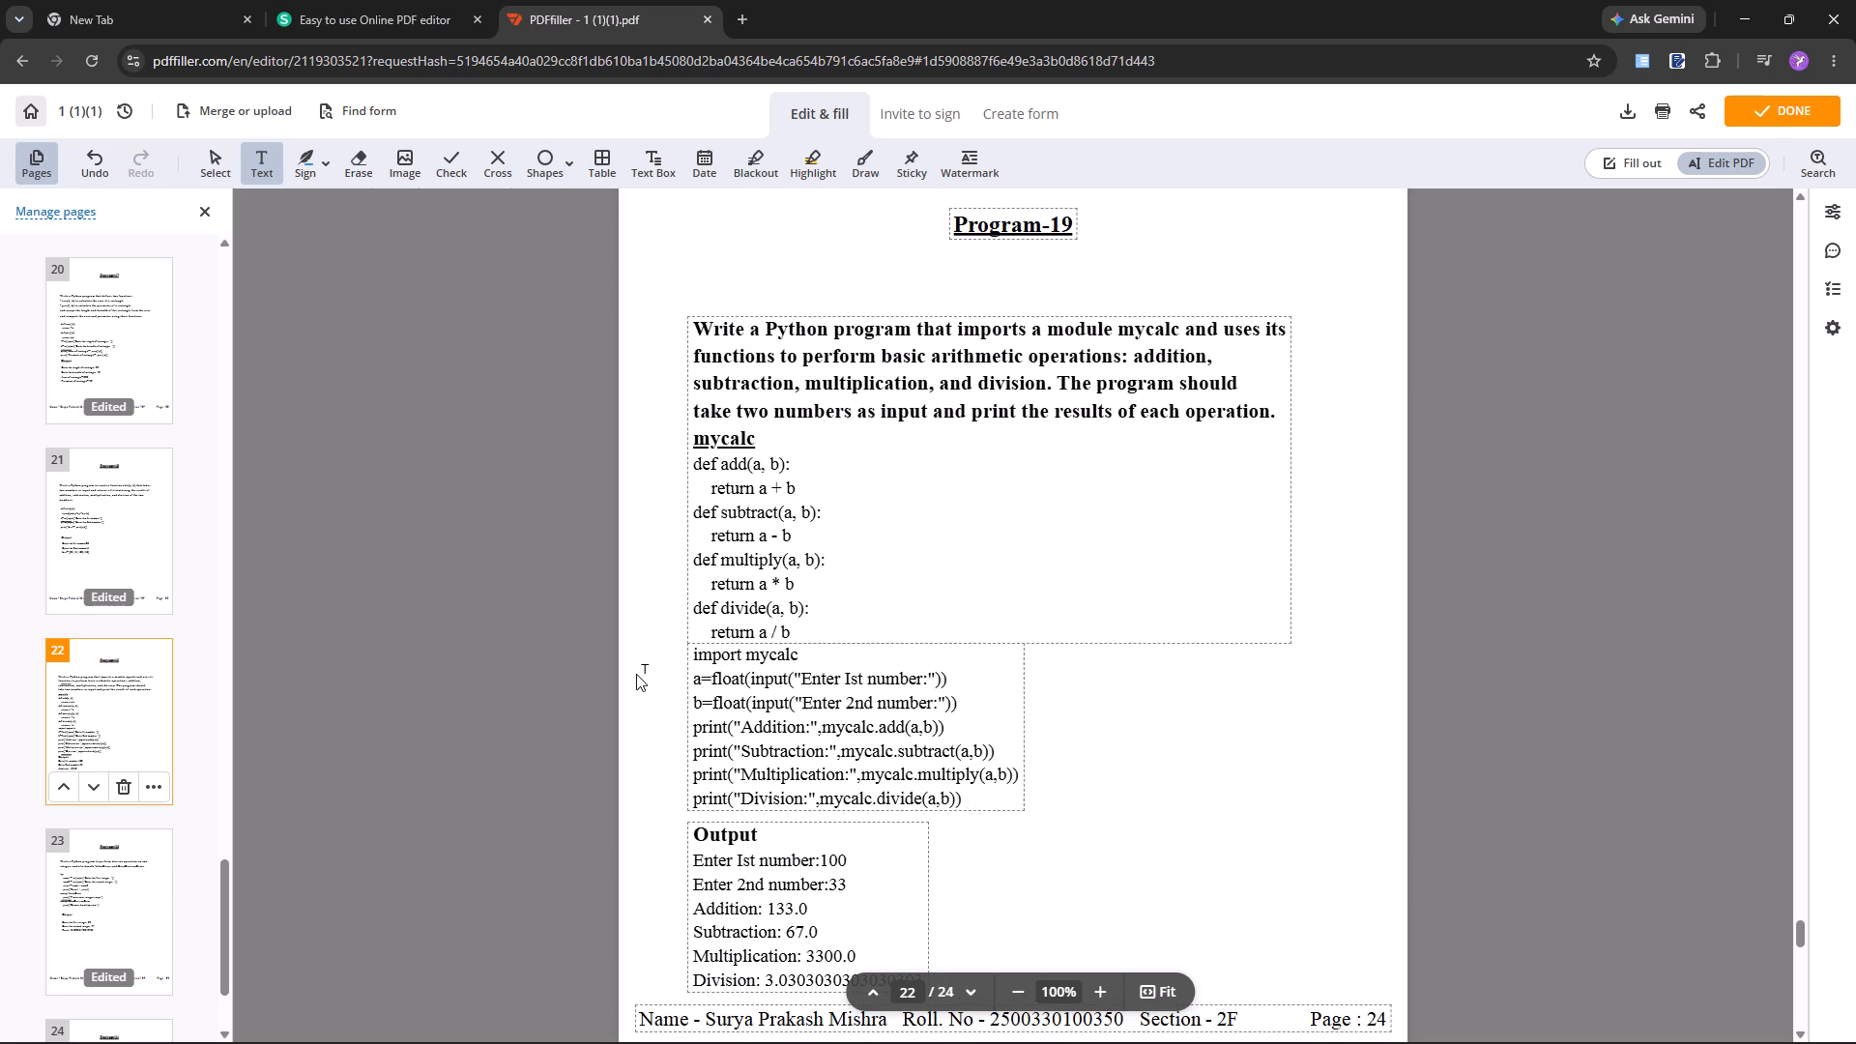
{"action": "left_click", "coordinate": [1016, 997]}
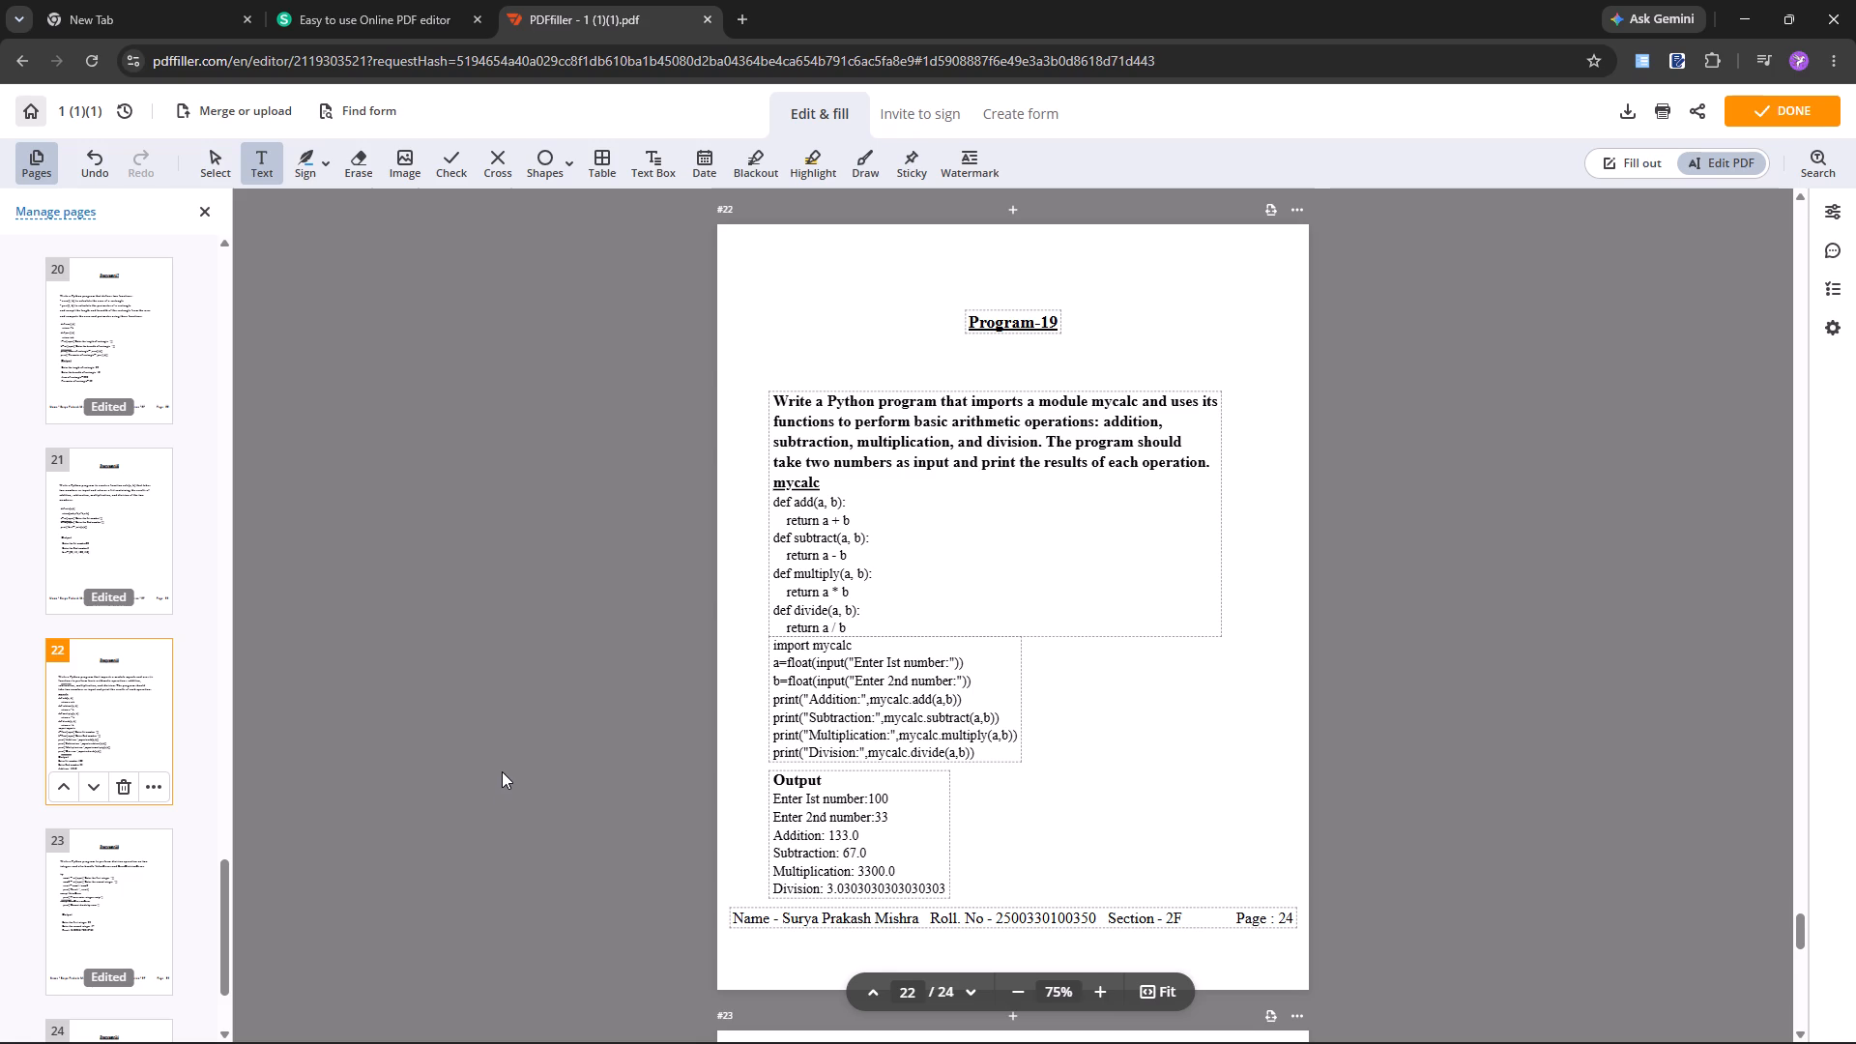
{"action": "scroll", "coordinate": [502, 771], "scroll_direction": "up", "scroll_amount": 8}
{"action": "scroll", "coordinate": [508, 768], "scroll_direction": "down", "scroll_amount": 5}
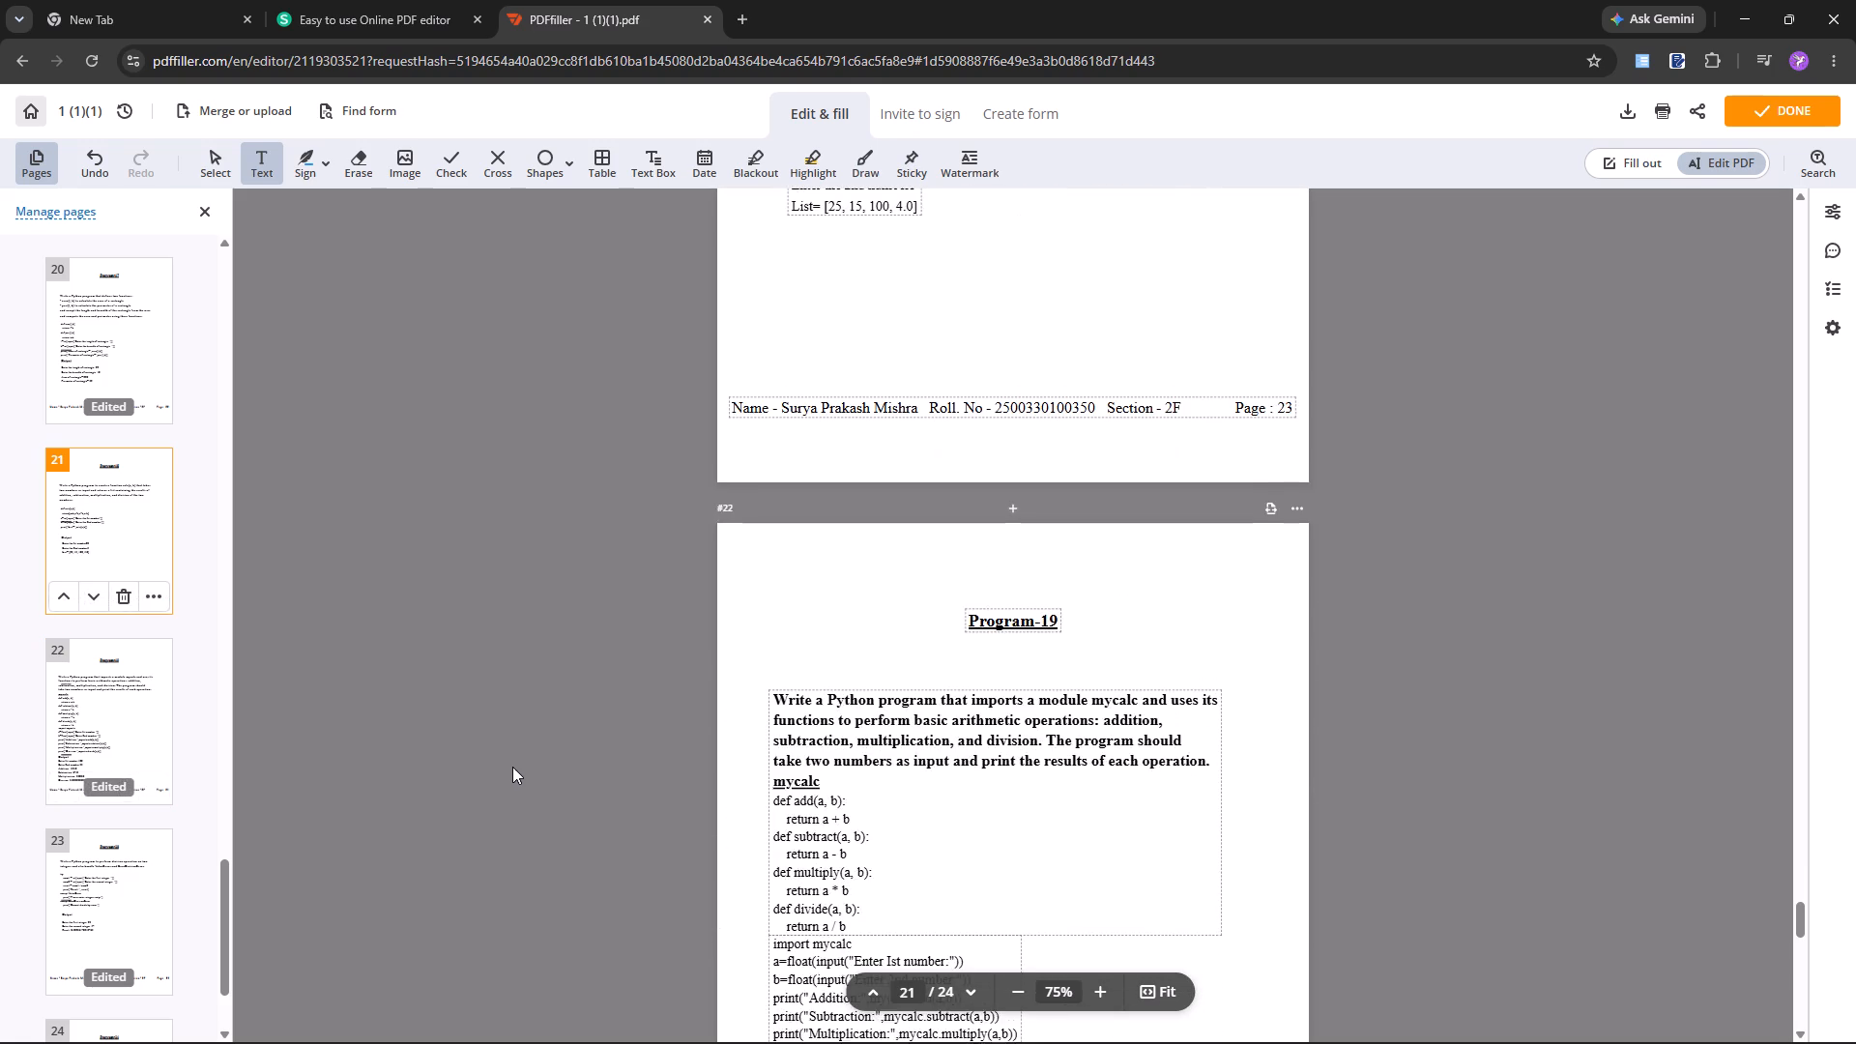
{"action": "scroll", "coordinate": [513, 767], "scroll_direction": "down", "scroll_amount": 3}
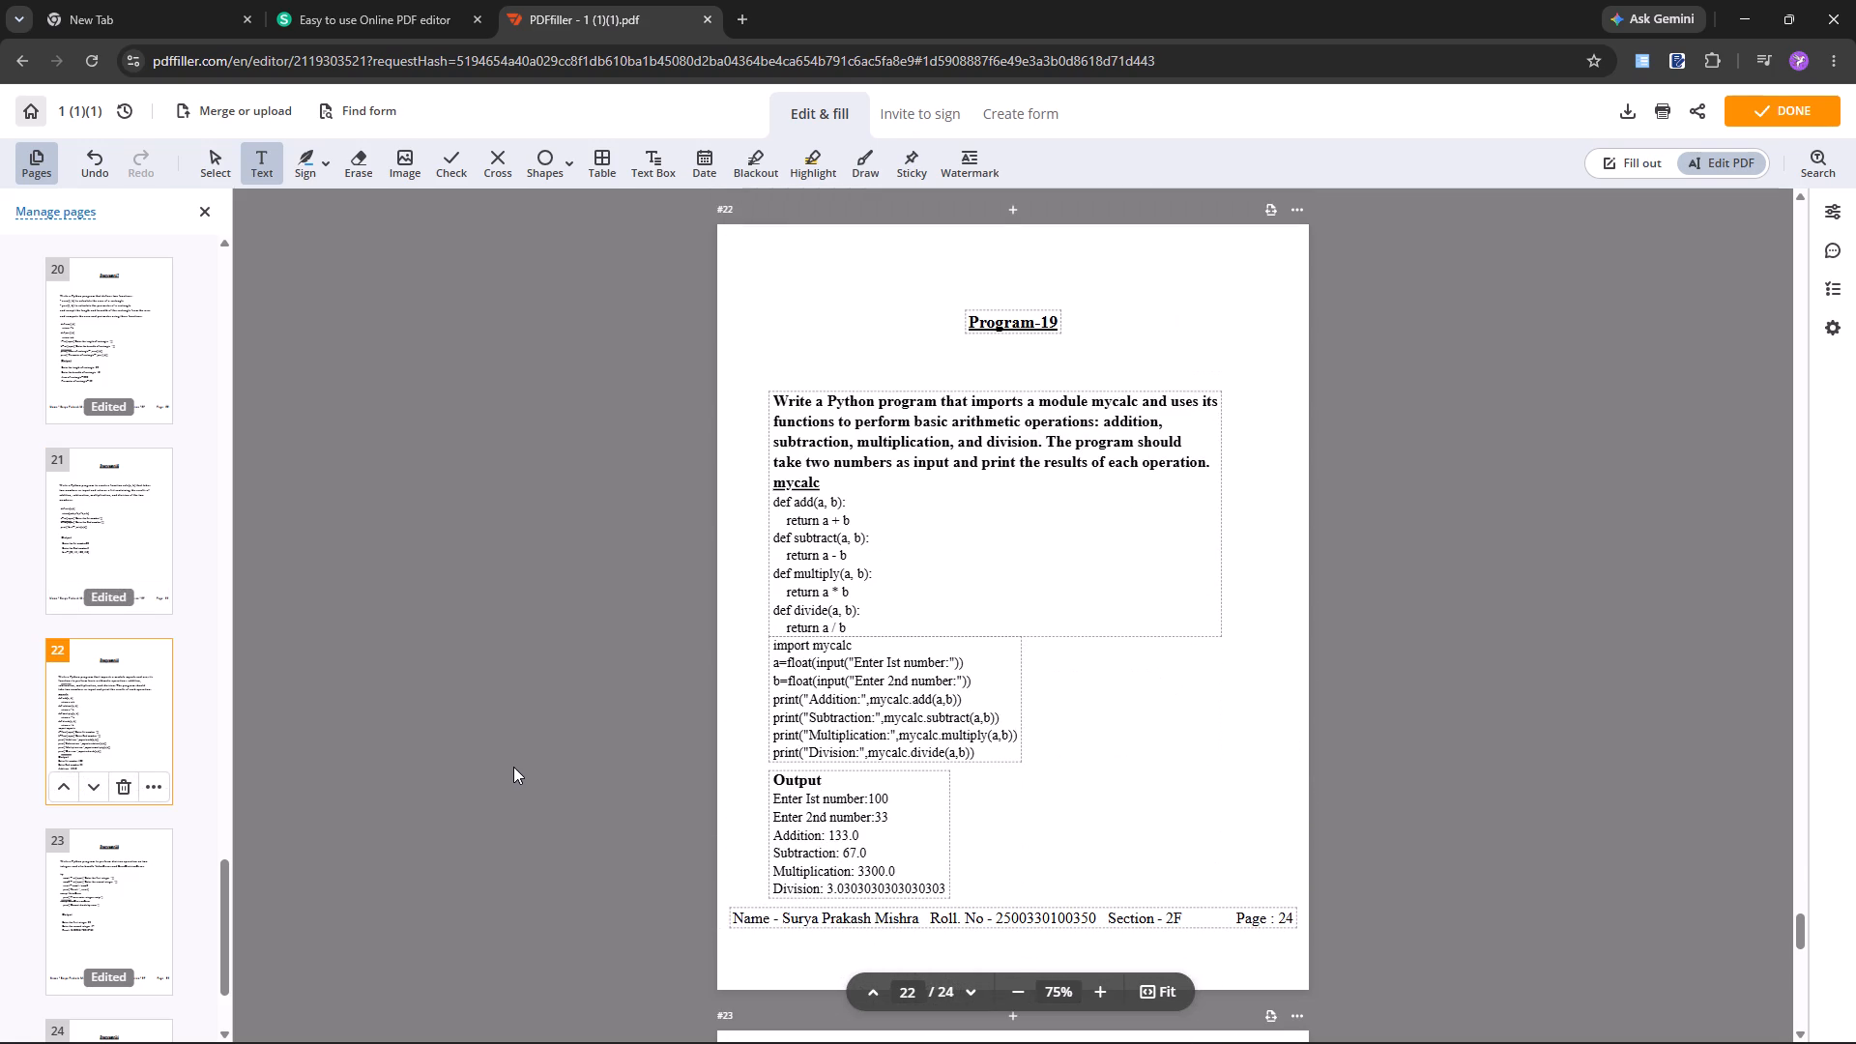
{"action": "scroll", "coordinate": [513, 767], "scroll_direction": "up", "scroll_amount": 4}
{"action": "scroll", "coordinate": [513, 767], "scroll_direction": "down", "scroll_amount": 7}
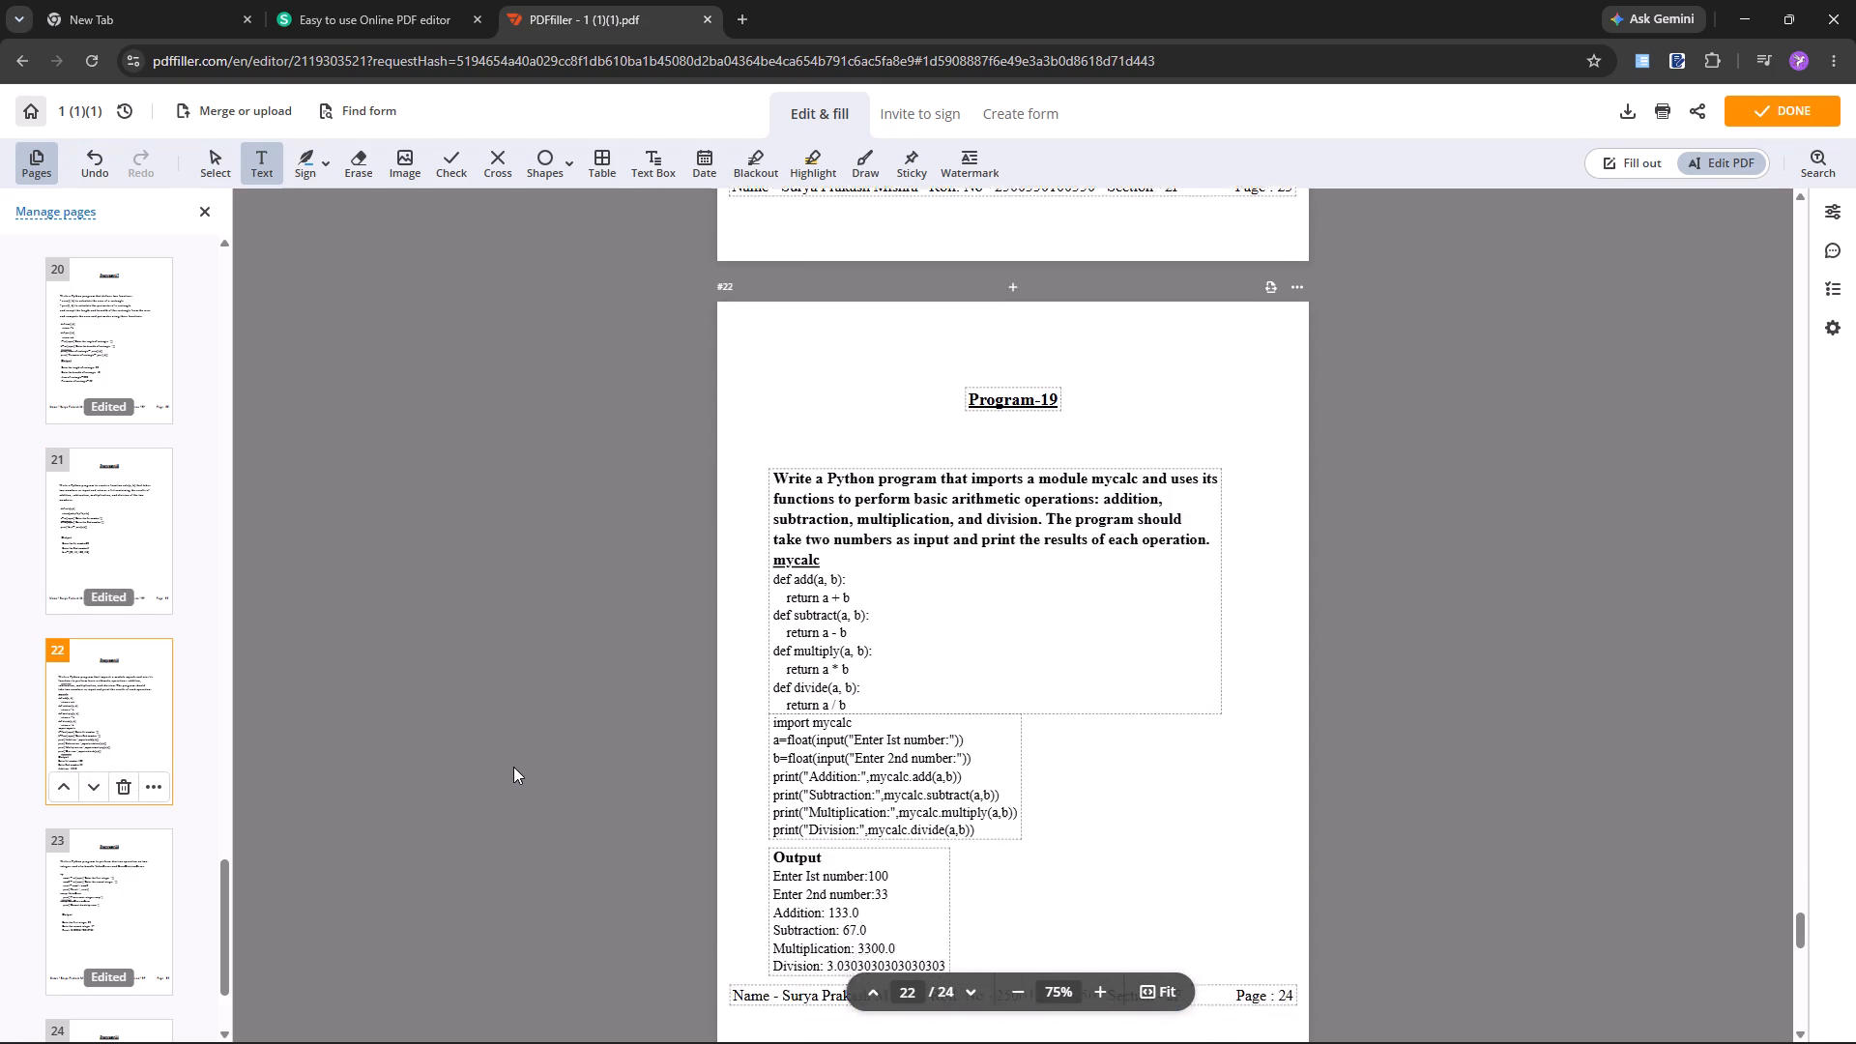
{"action": "scroll", "coordinate": [513, 767], "scroll_direction": "down", "scroll_amount": 6}
{"action": "scroll", "coordinate": [521, 773], "scroll_direction": "up", "scroll_amount": 1}
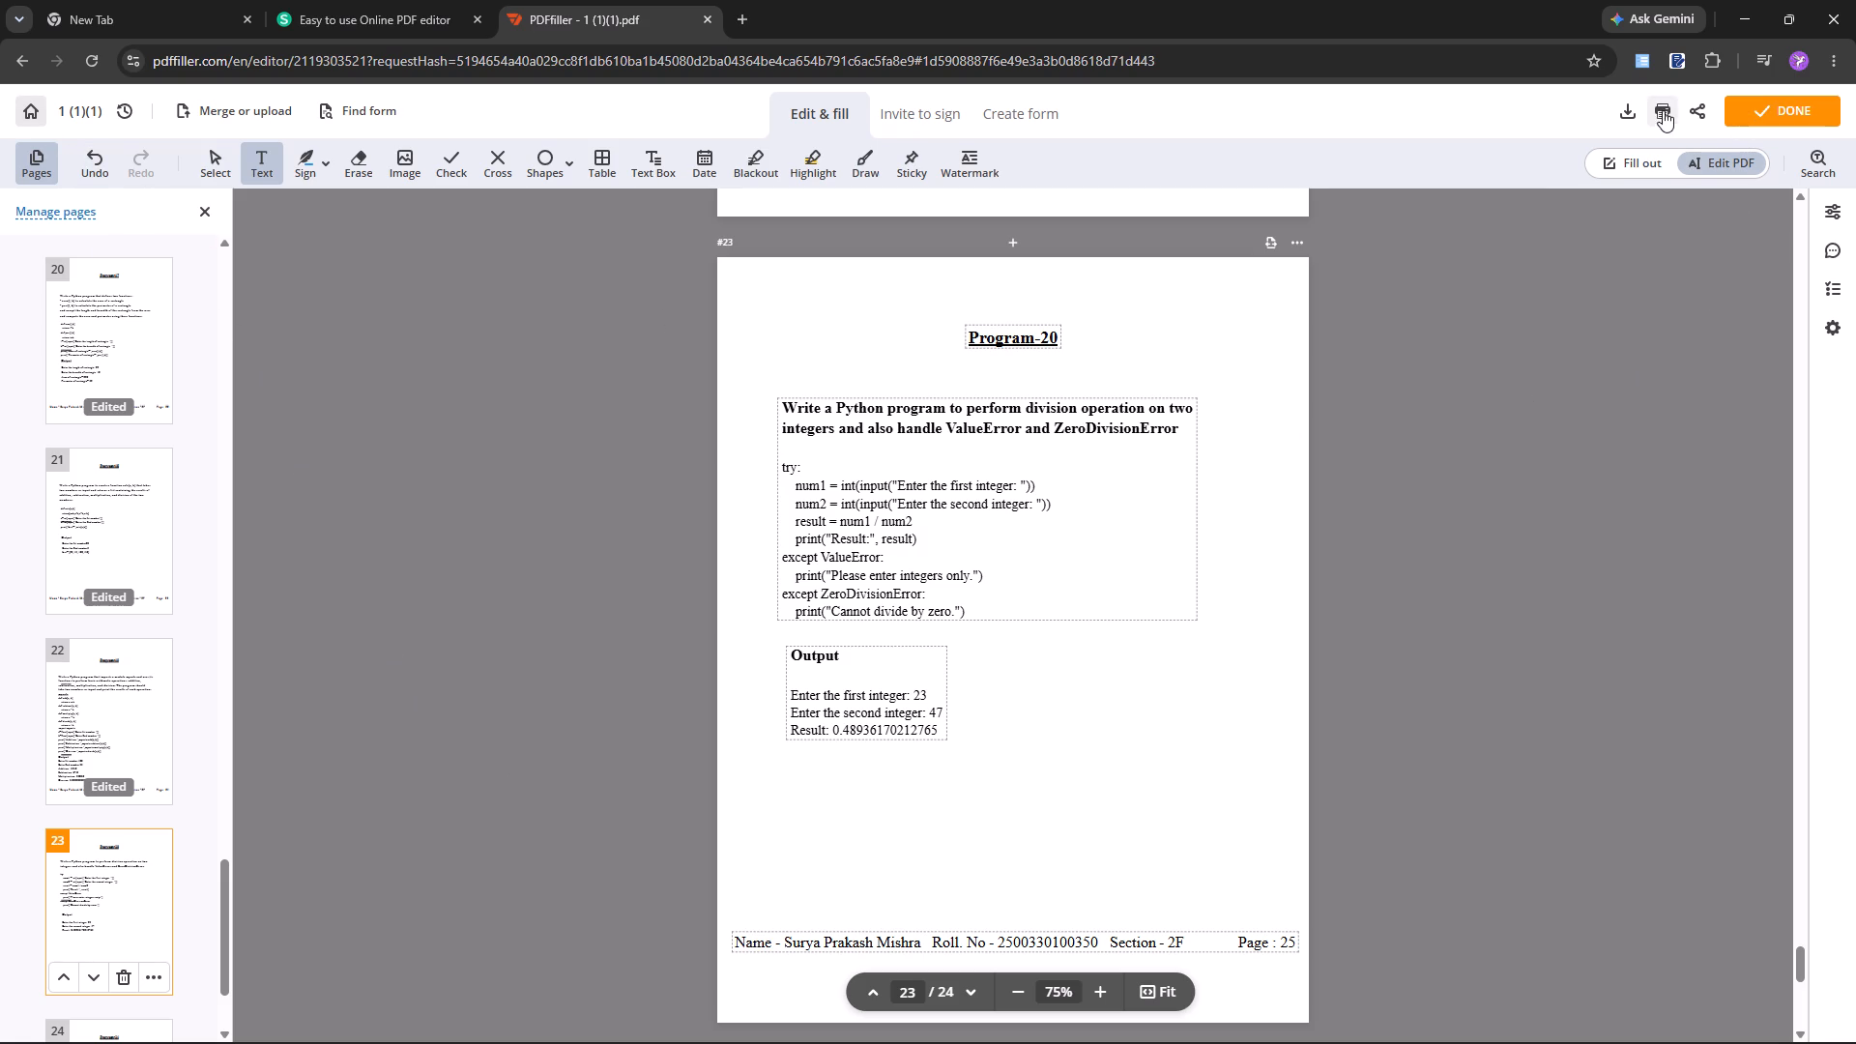
Save the edited file 1 (1)(1).pdf to the device as a PDF document.
{"action": "left_click", "coordinate": [1624, 107]}
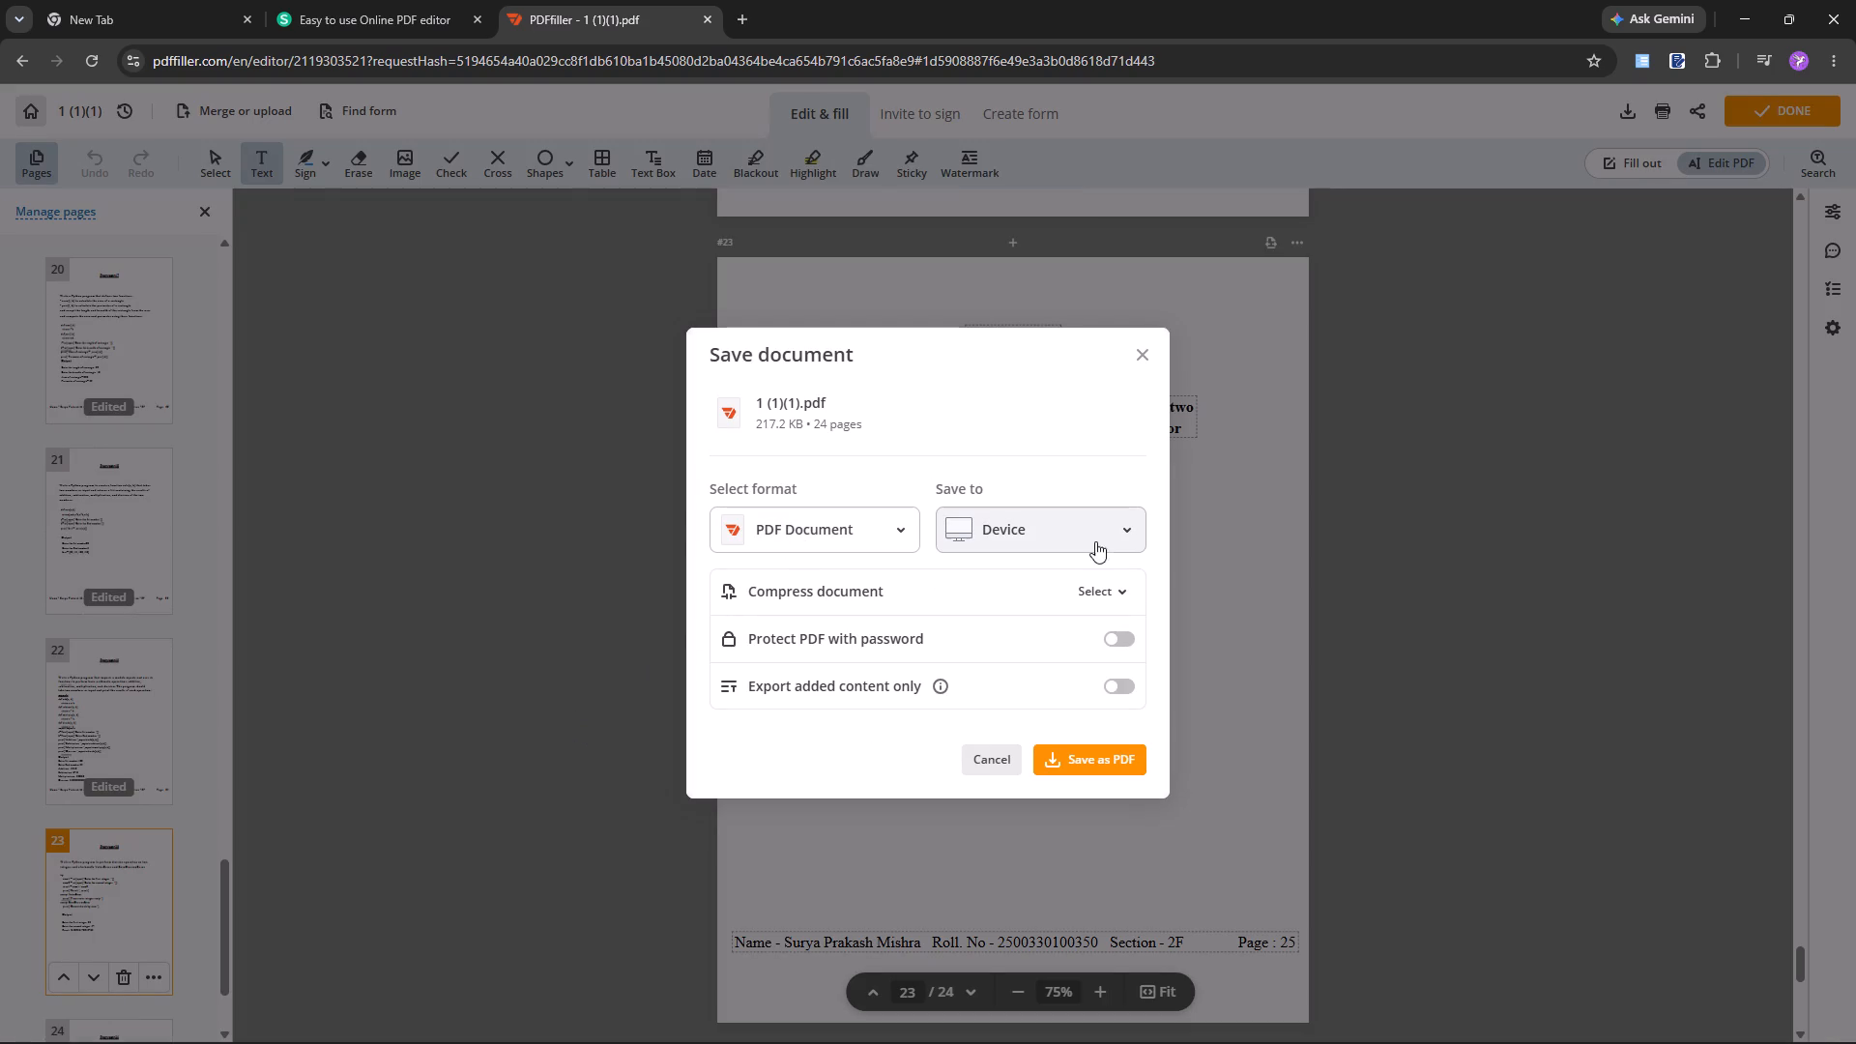
{"action": "left_click", "coordinate": [874, 524]}
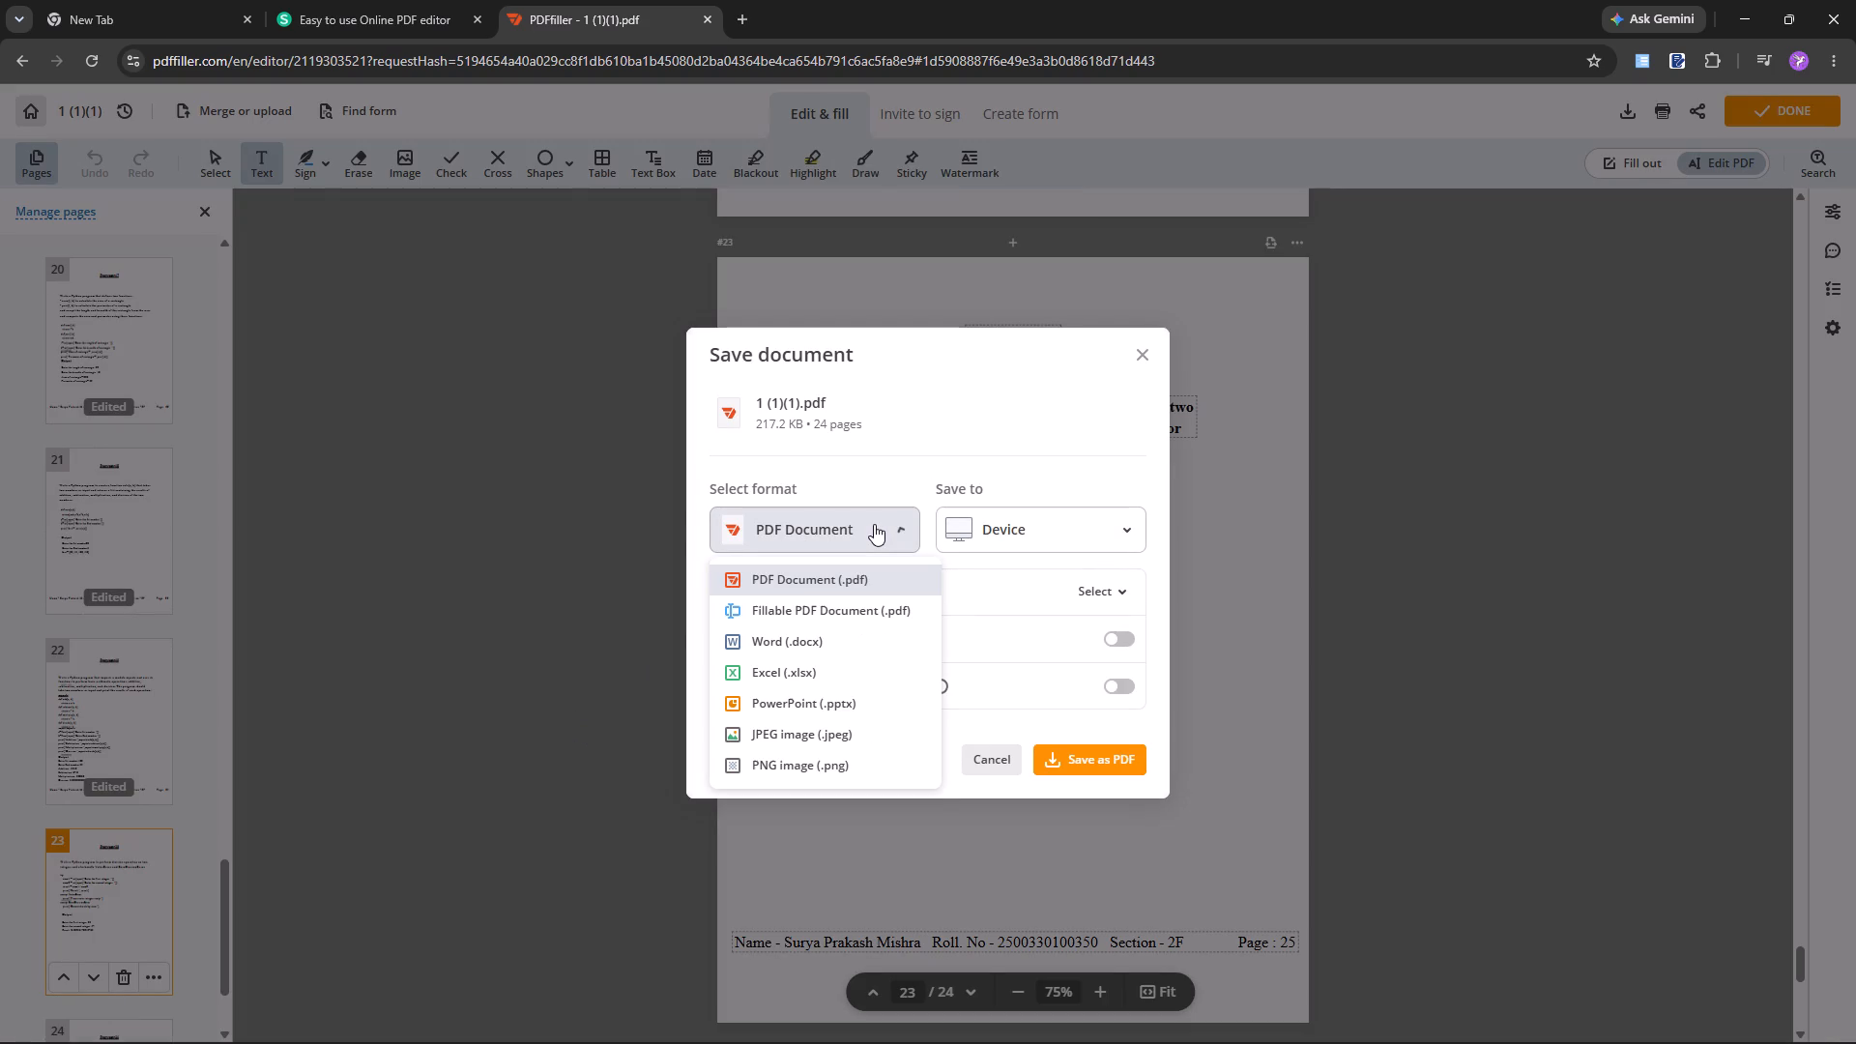
{"action": "left_click", "coordinate": [874, 524]}
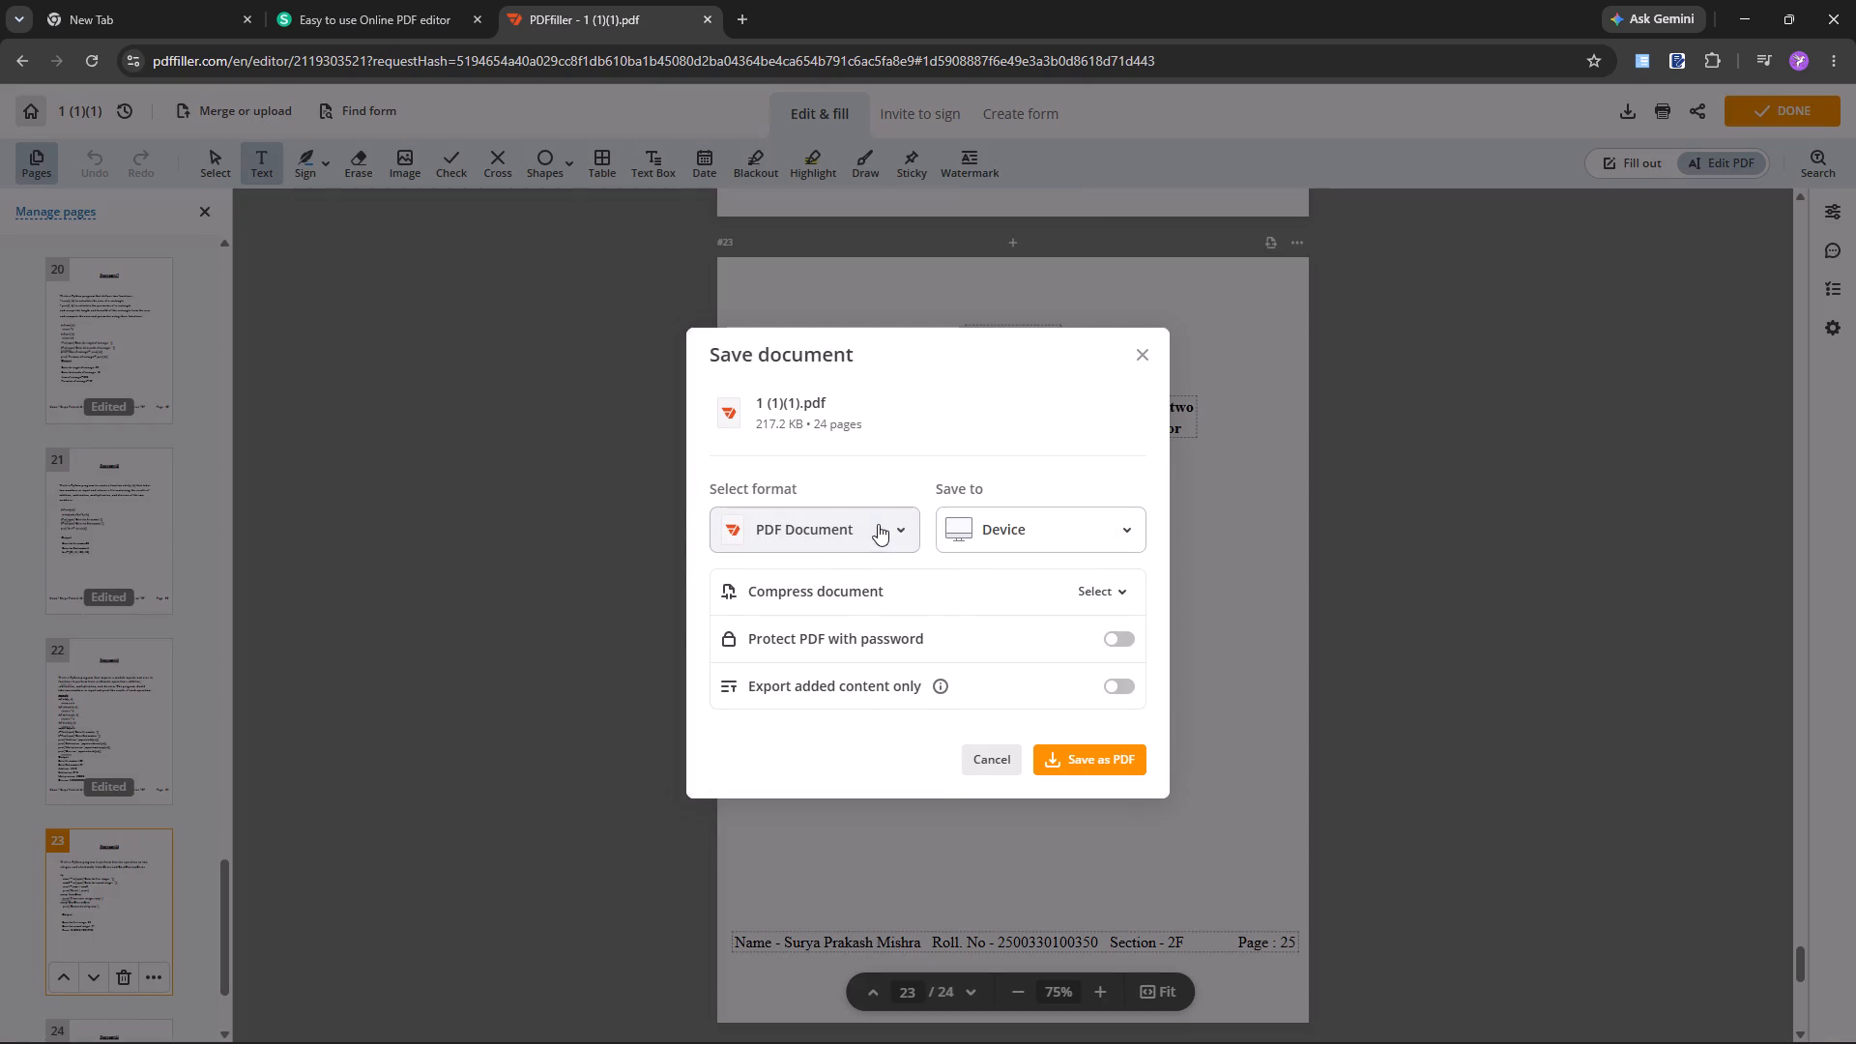
{"action": "left_click", "coordinate": [980, 525]}
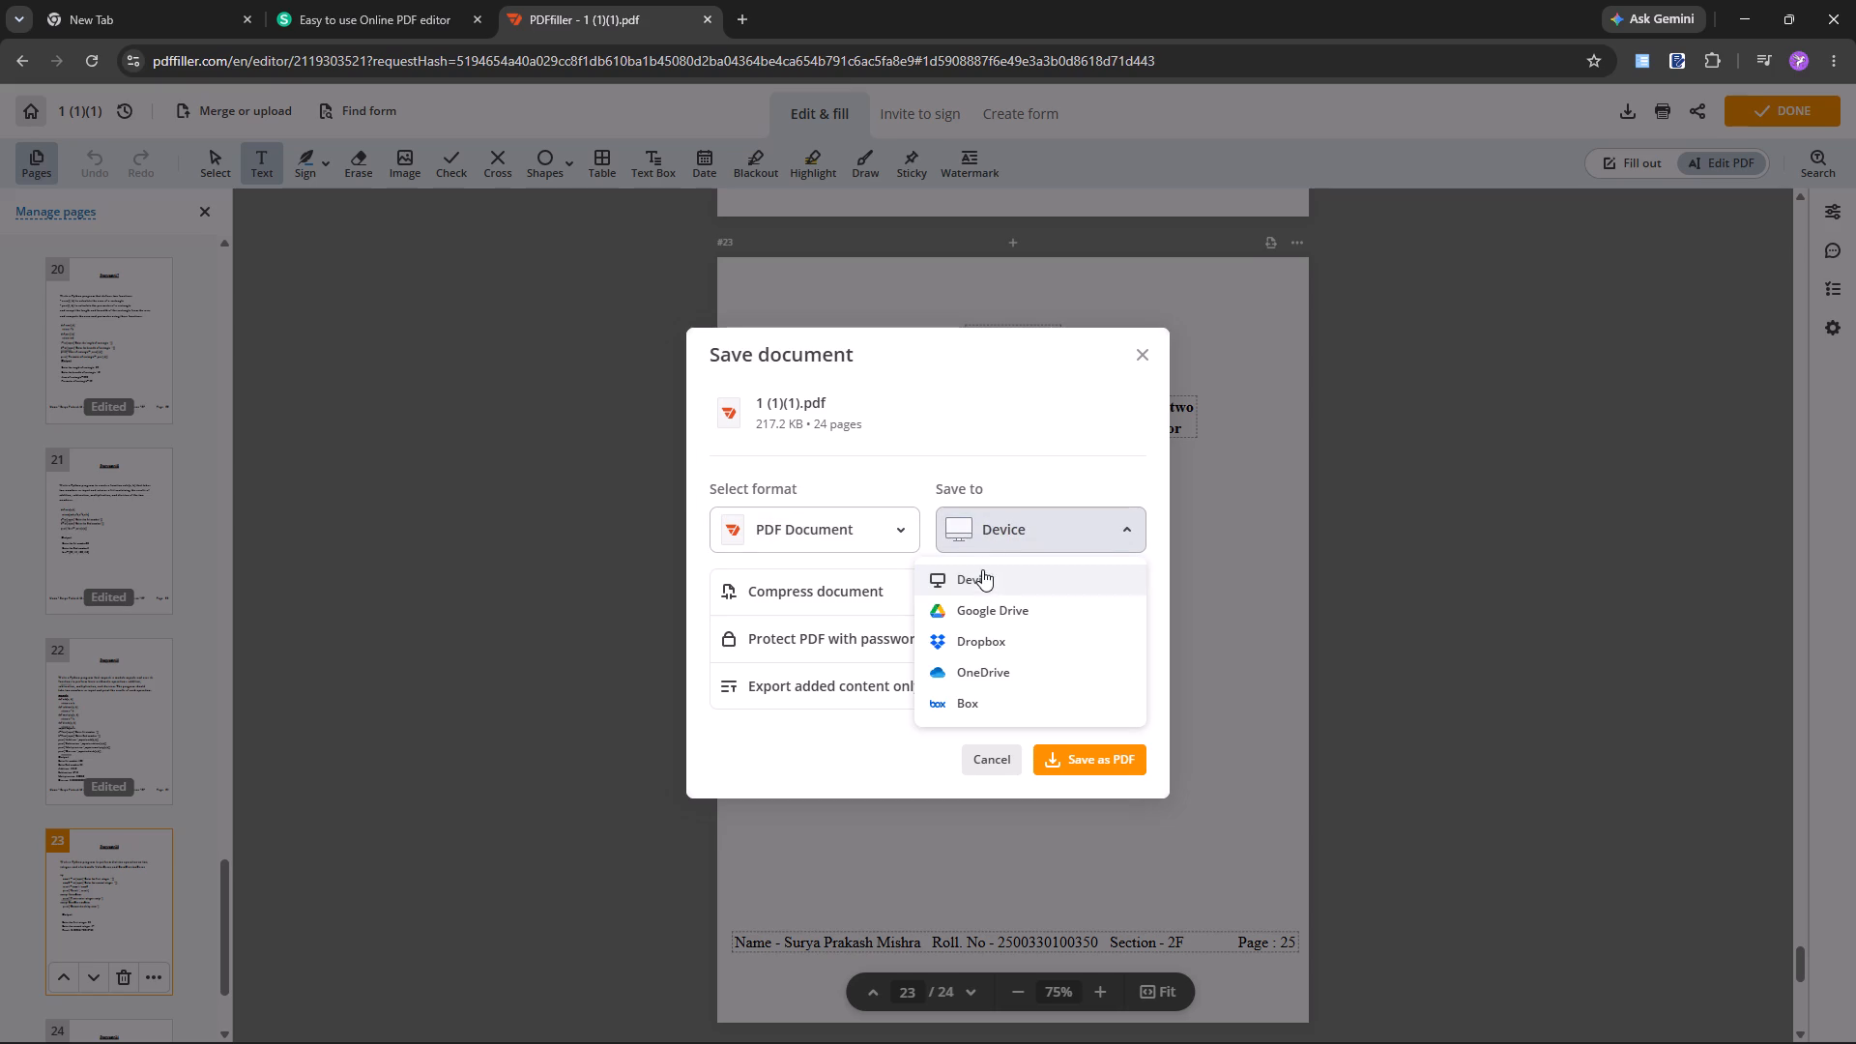
{"action": "left_click", "coordinate": [1000, 535]}
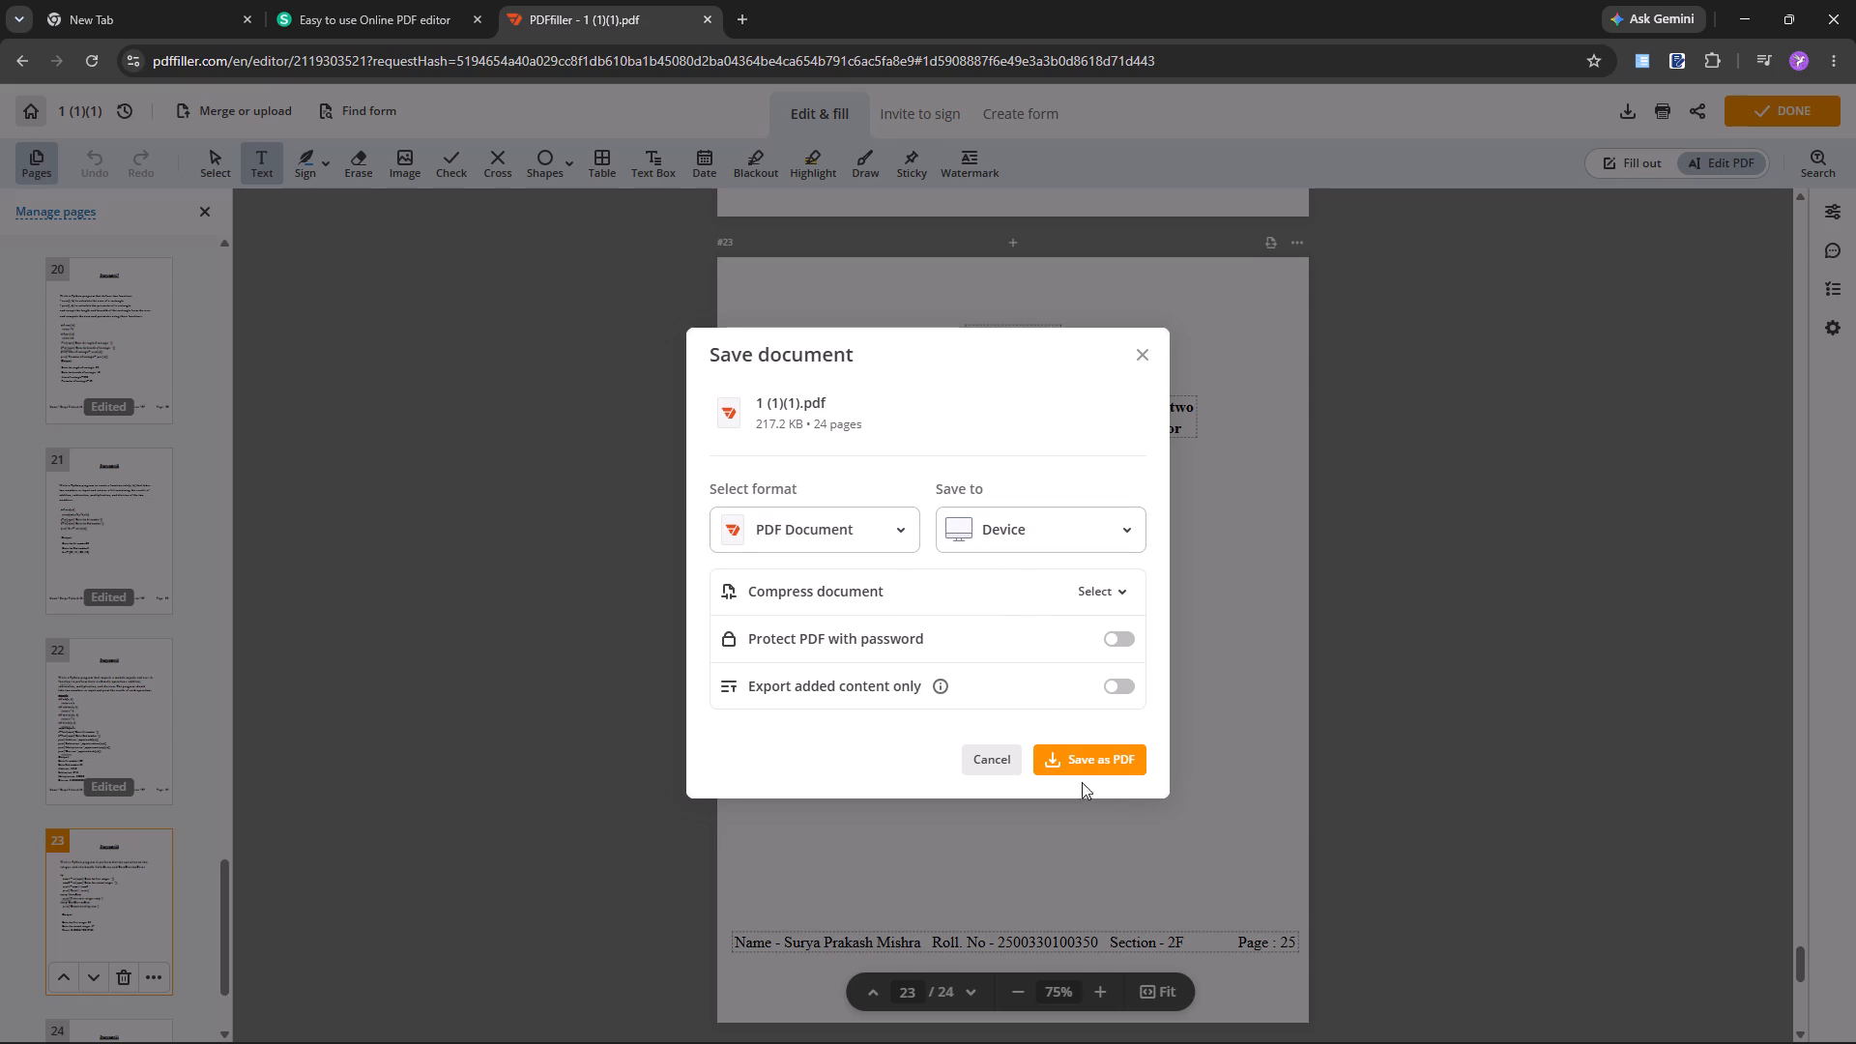
{"action": "left_click", "coordinate": [1082, 756]}
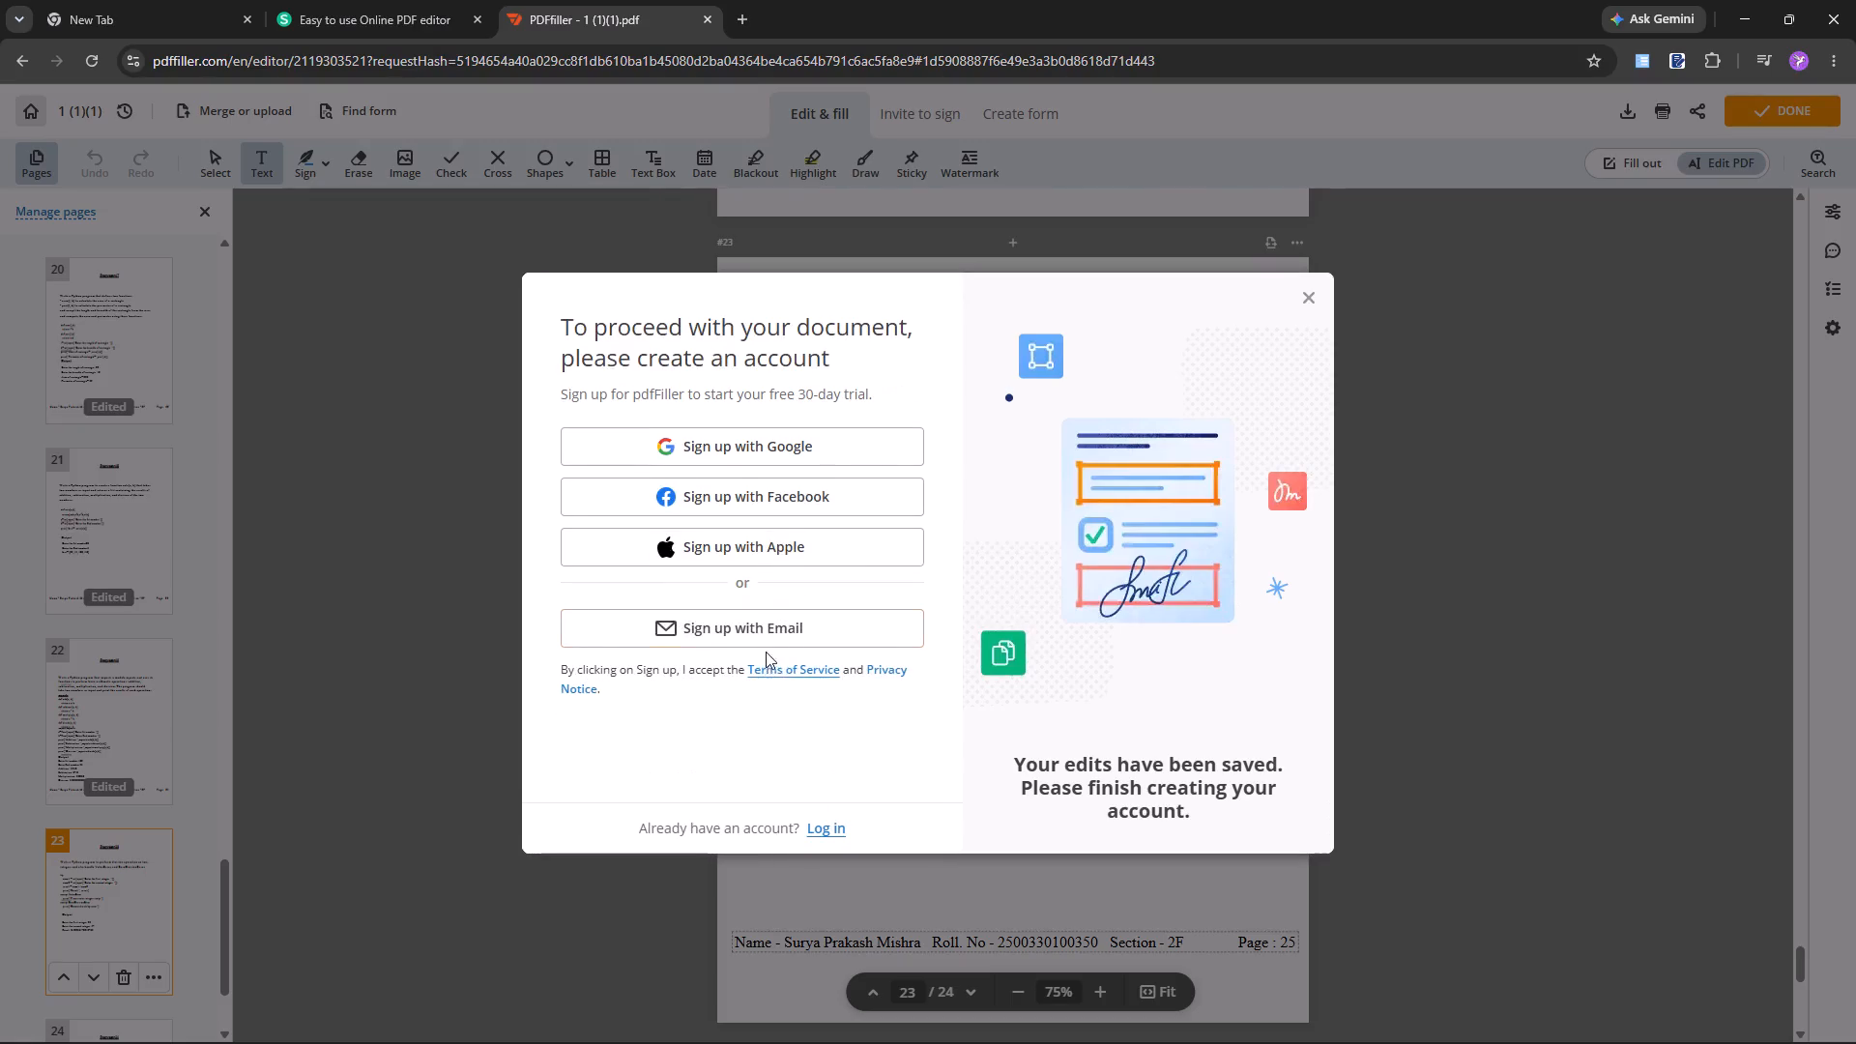
Sign up for pdfFiller with a Google account to proceed with the document download.
{"action": "left_click", "coordinate": [748, 451]}
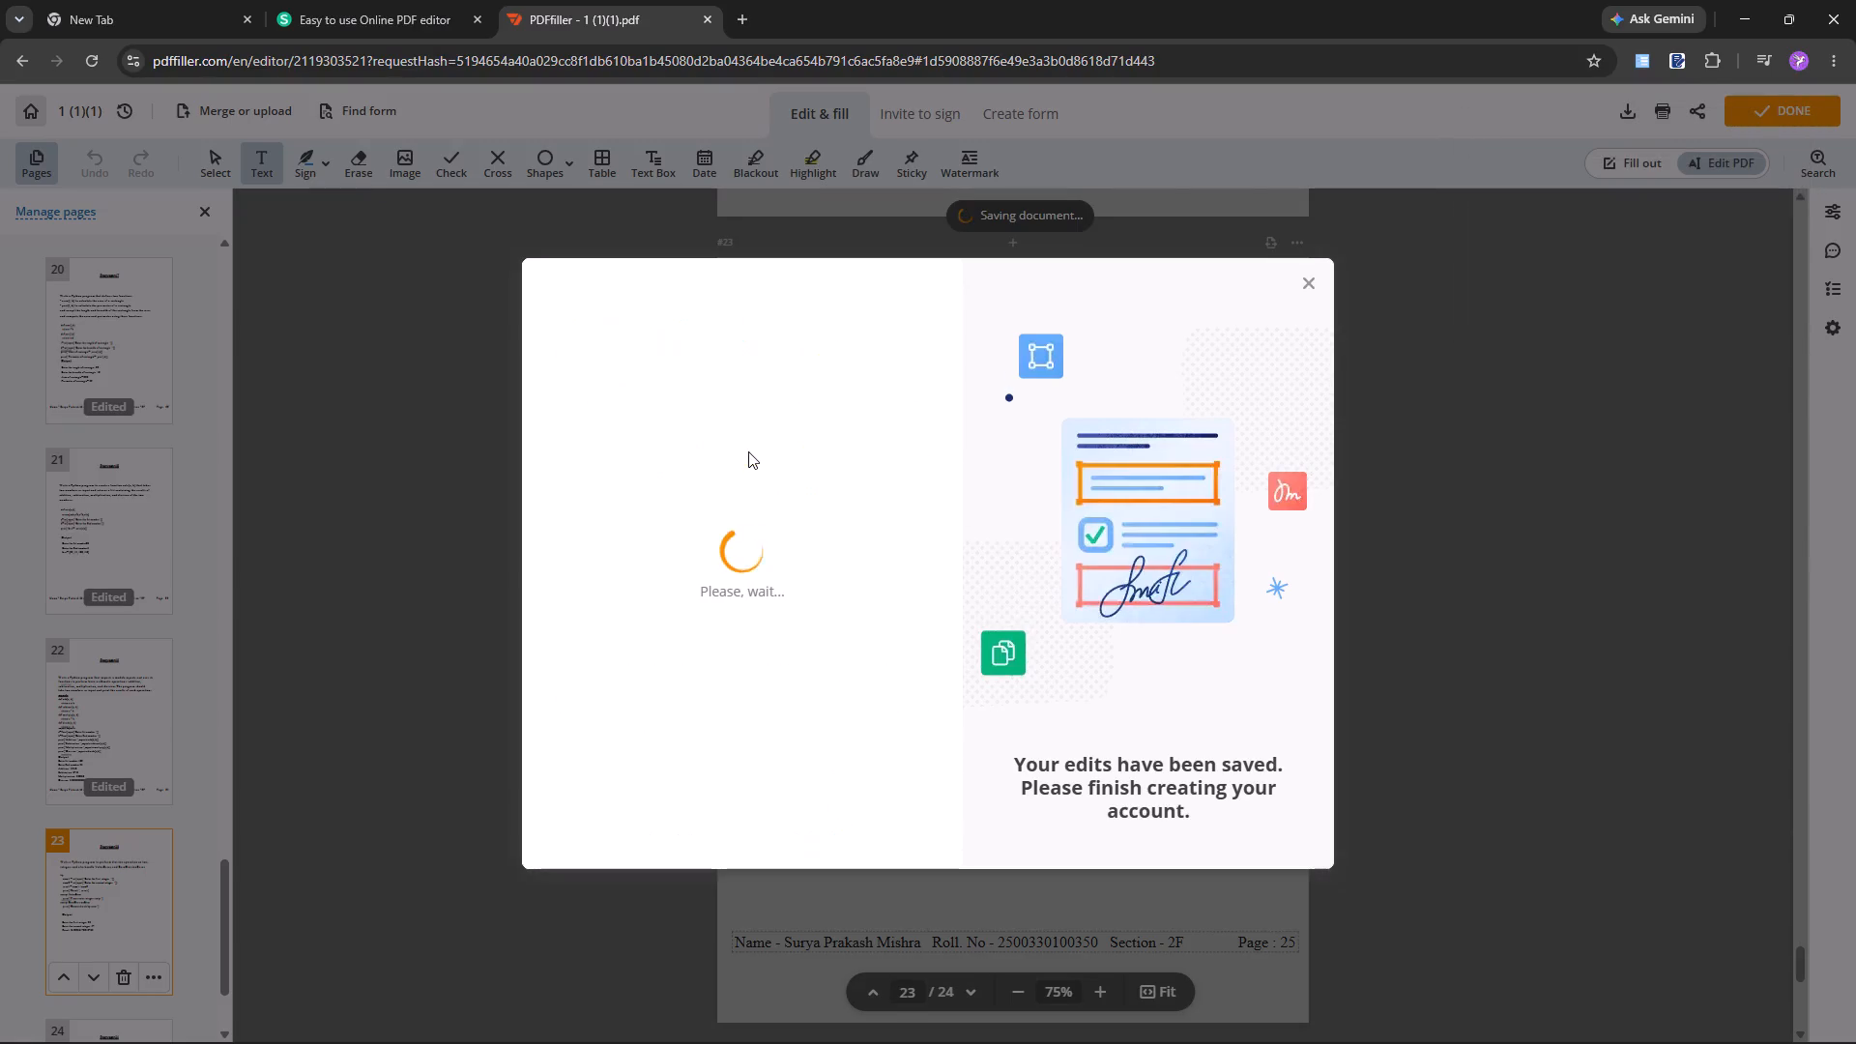